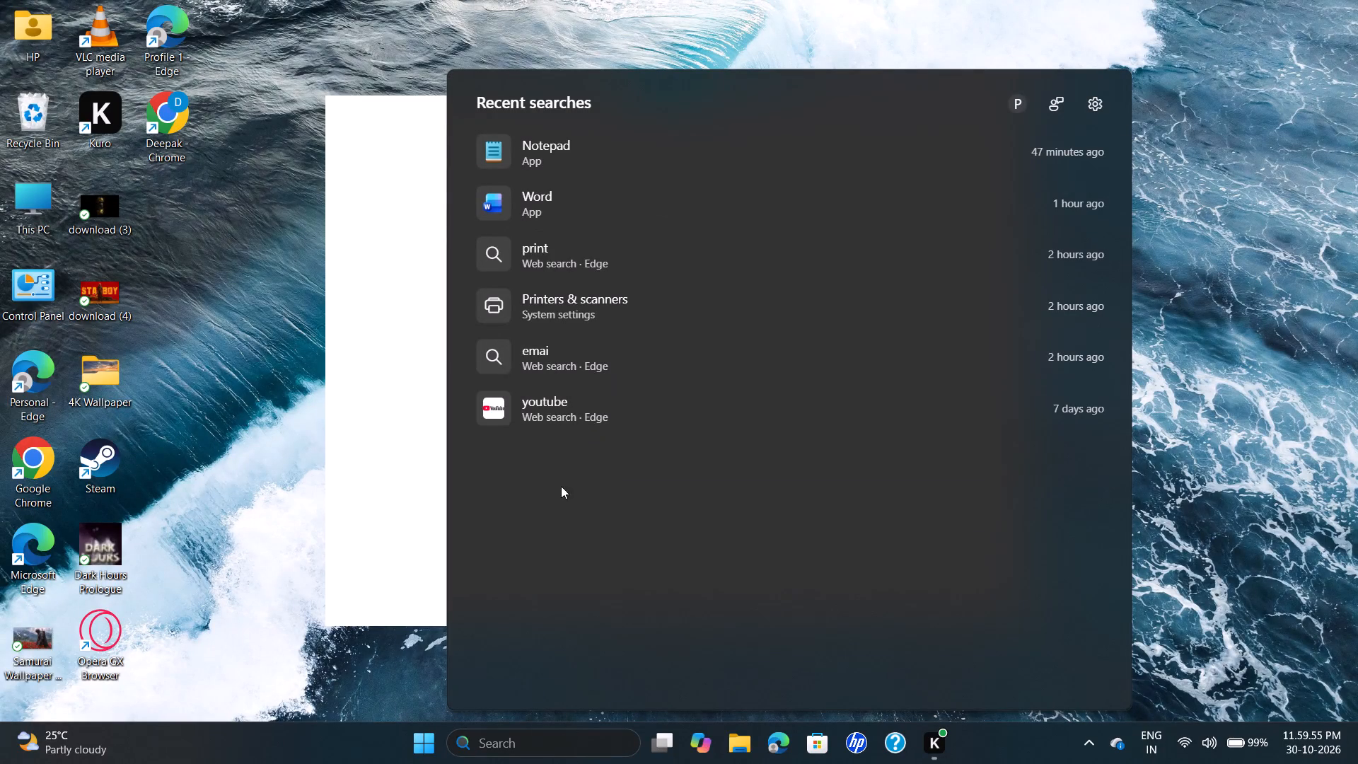
Open PowerPoint and create a blank presentation.
text(po)
click(599, 198)
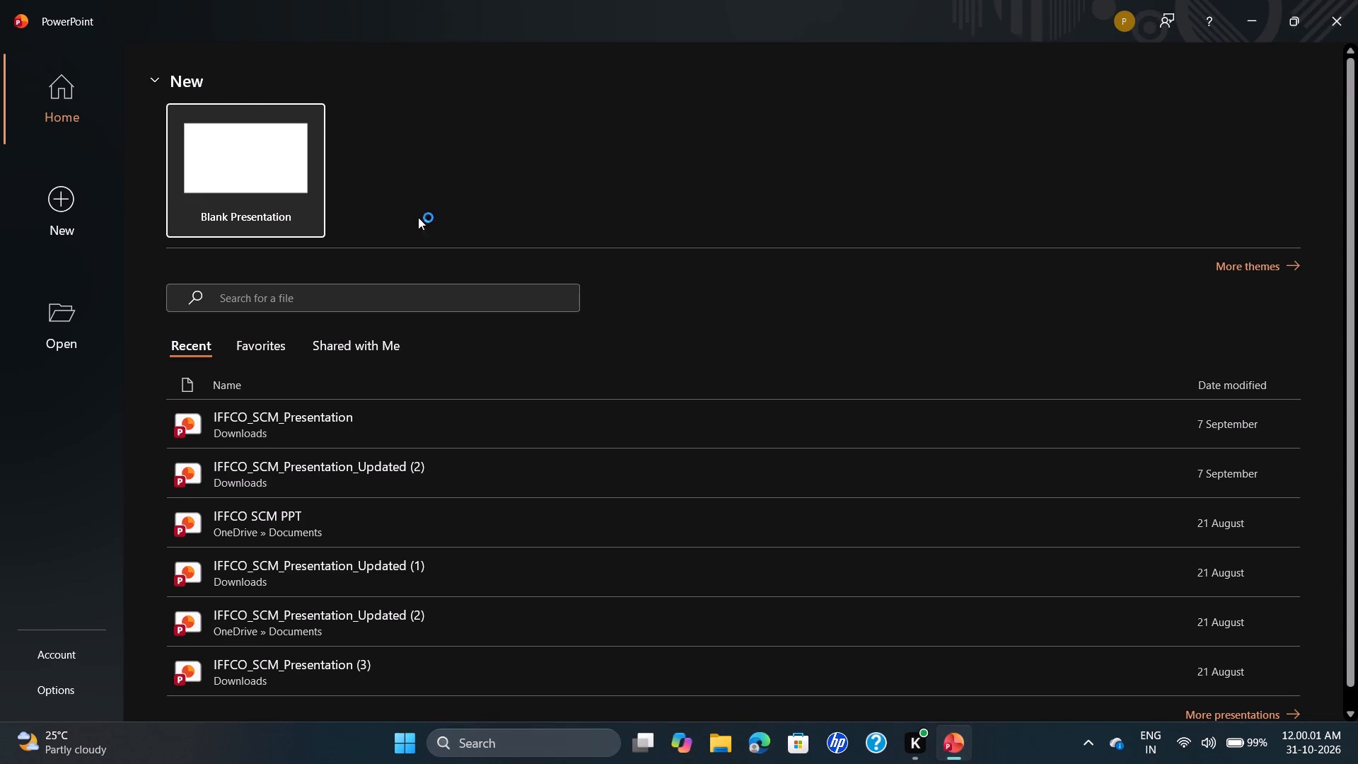
click(232, 388)
click(262, 166)
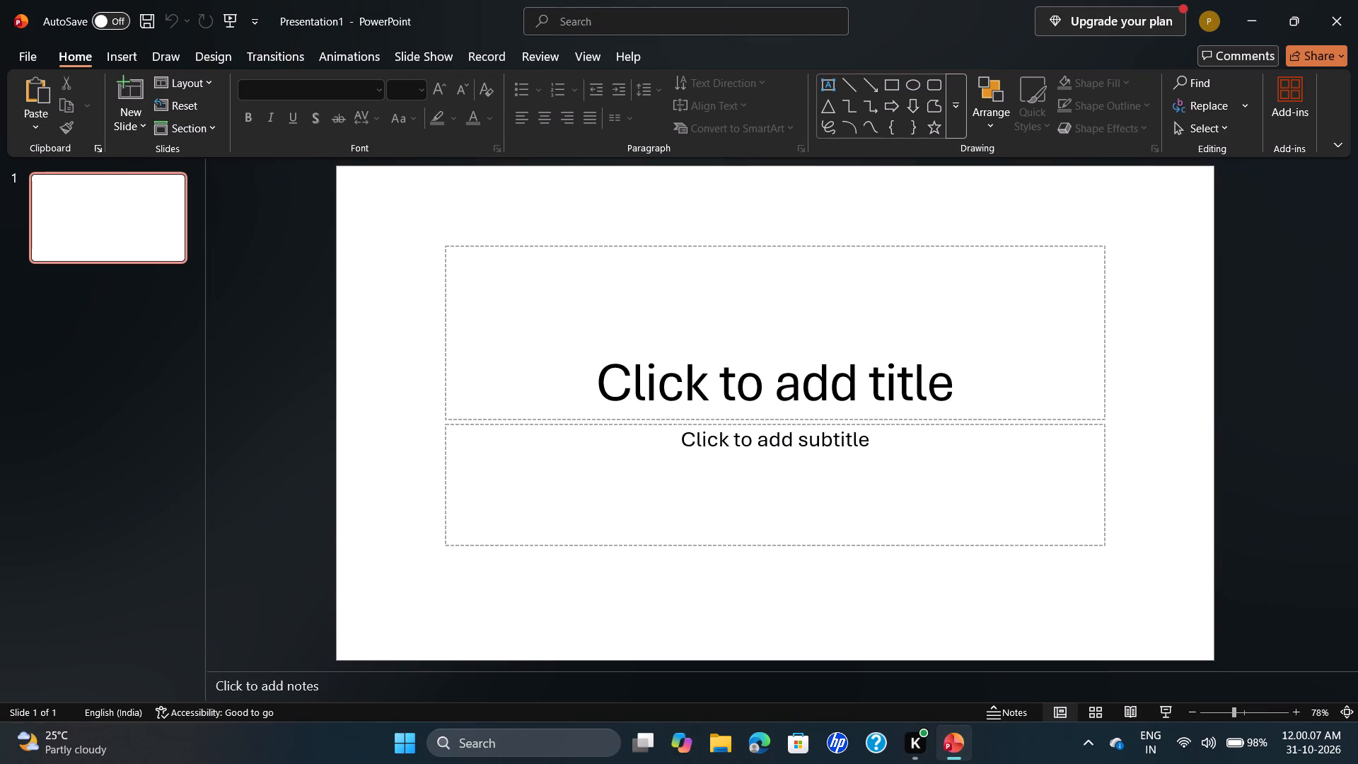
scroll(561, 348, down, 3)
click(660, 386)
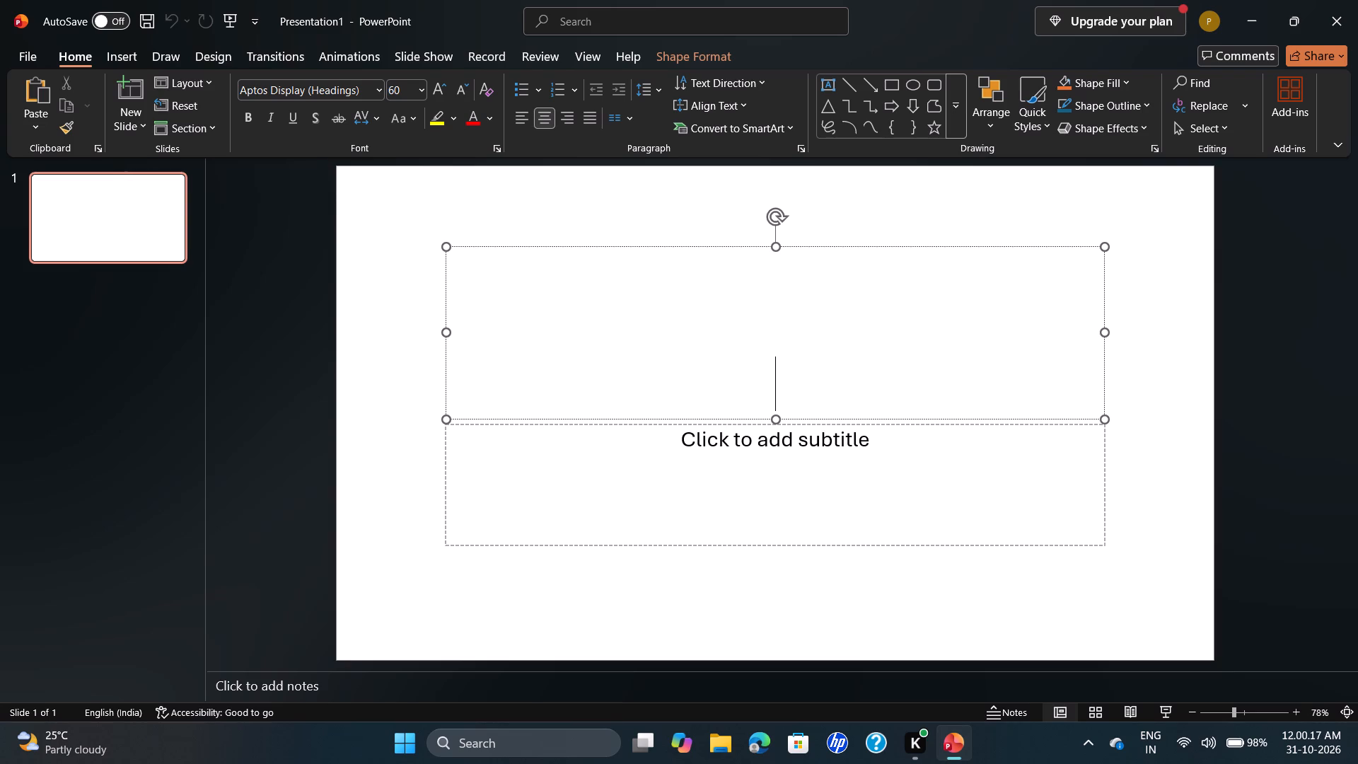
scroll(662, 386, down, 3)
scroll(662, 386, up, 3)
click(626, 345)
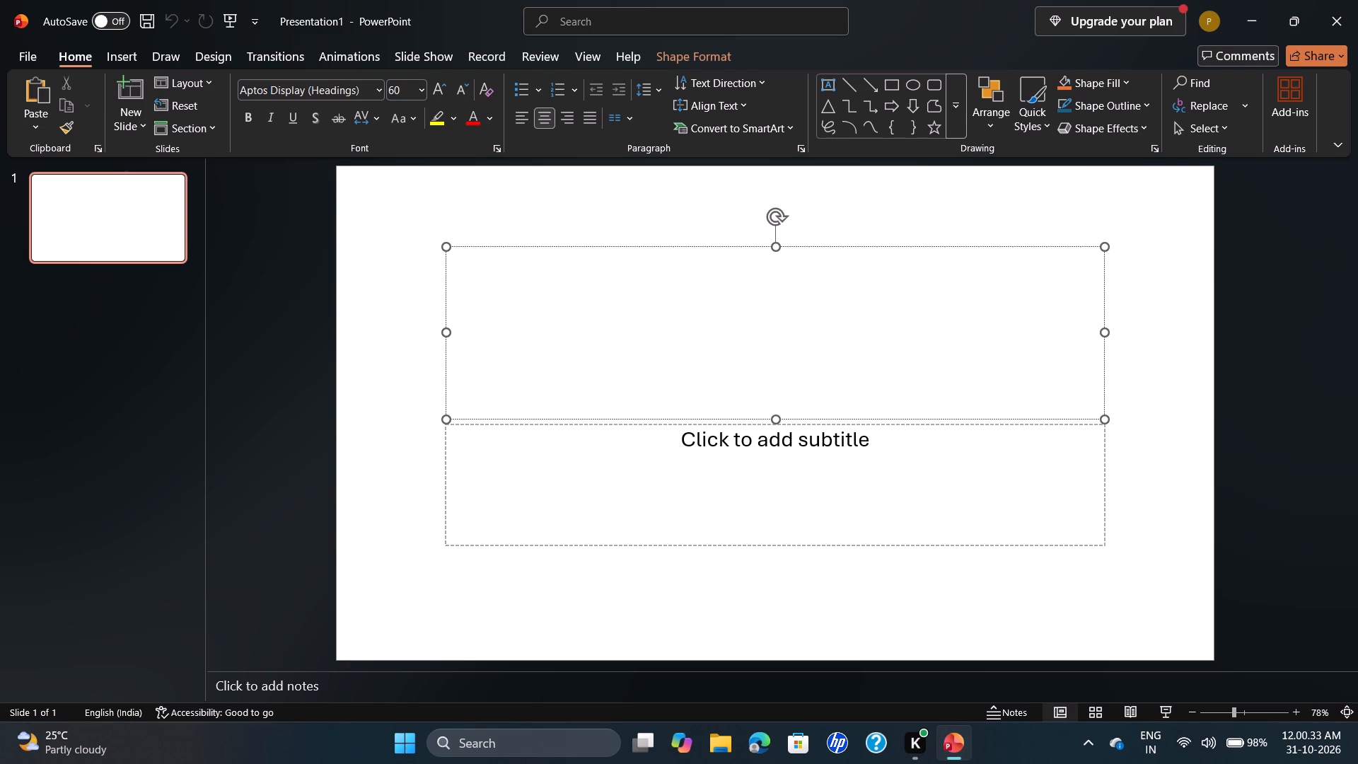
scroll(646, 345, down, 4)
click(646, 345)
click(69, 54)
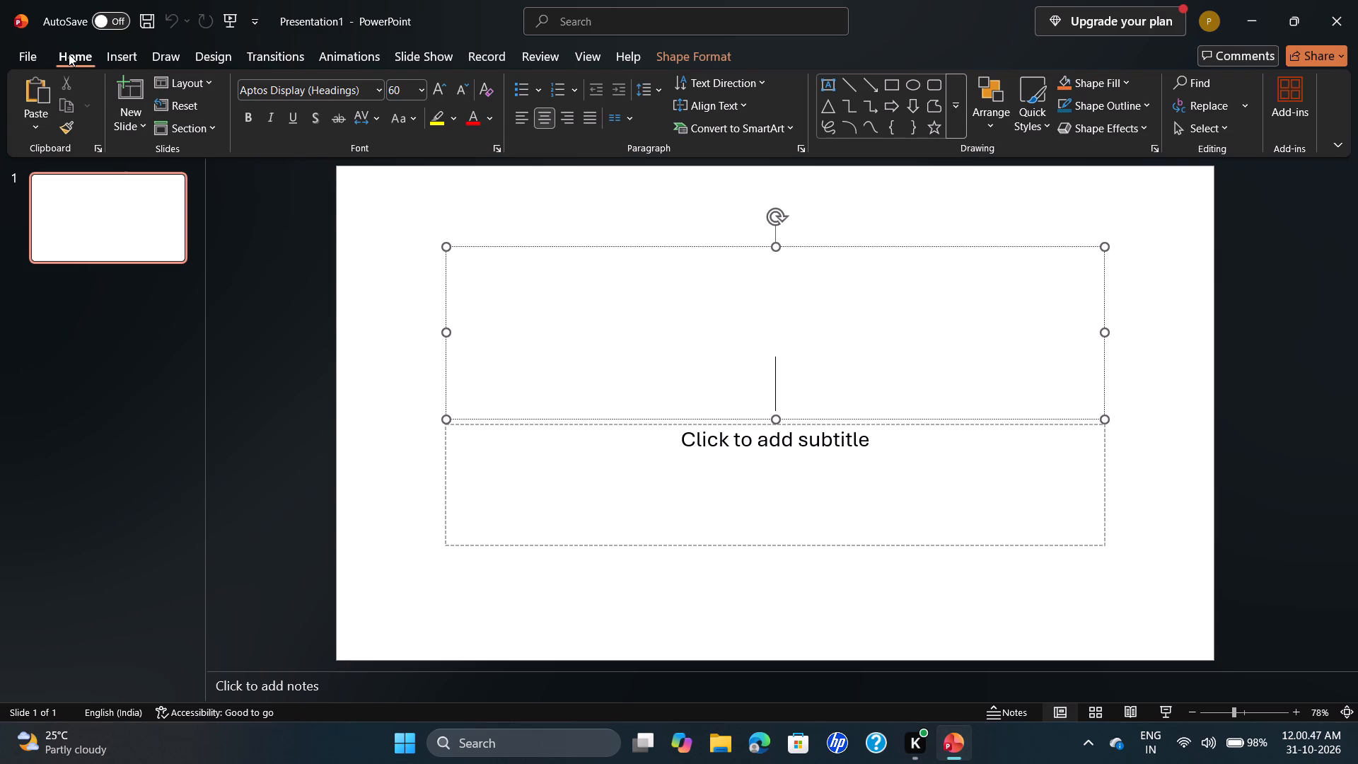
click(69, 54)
Add two slides after the first: one with the Title Slide layout, one with the Title and Content layout.
click(119, 120)
click(156, 209)
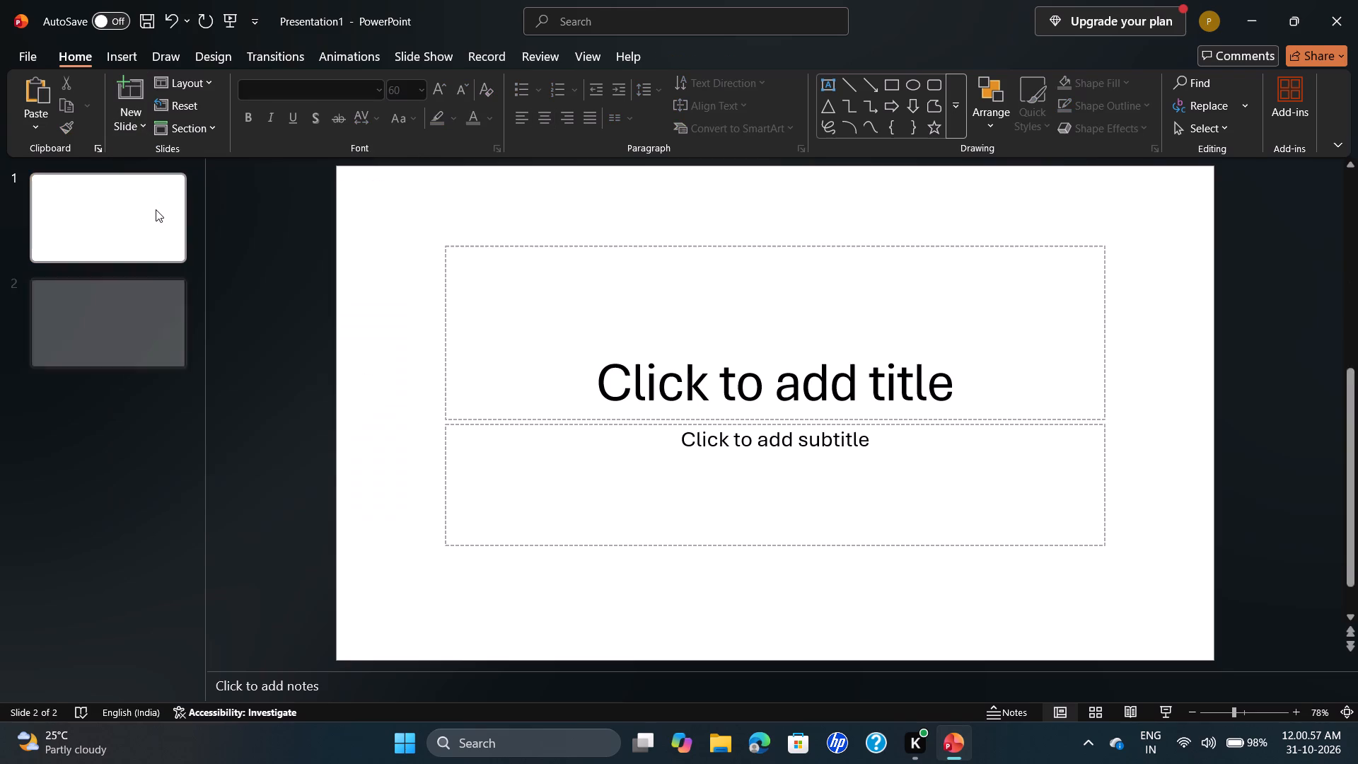
click(143, 103)
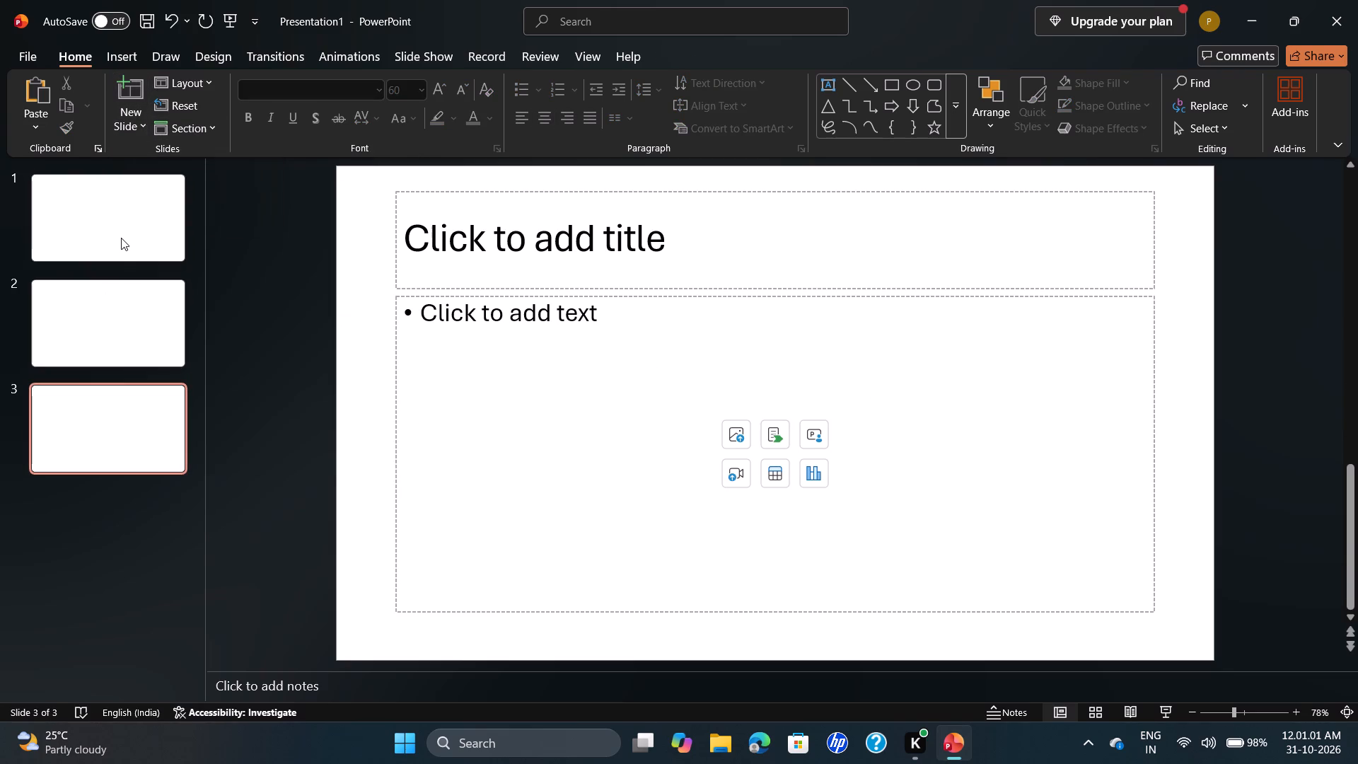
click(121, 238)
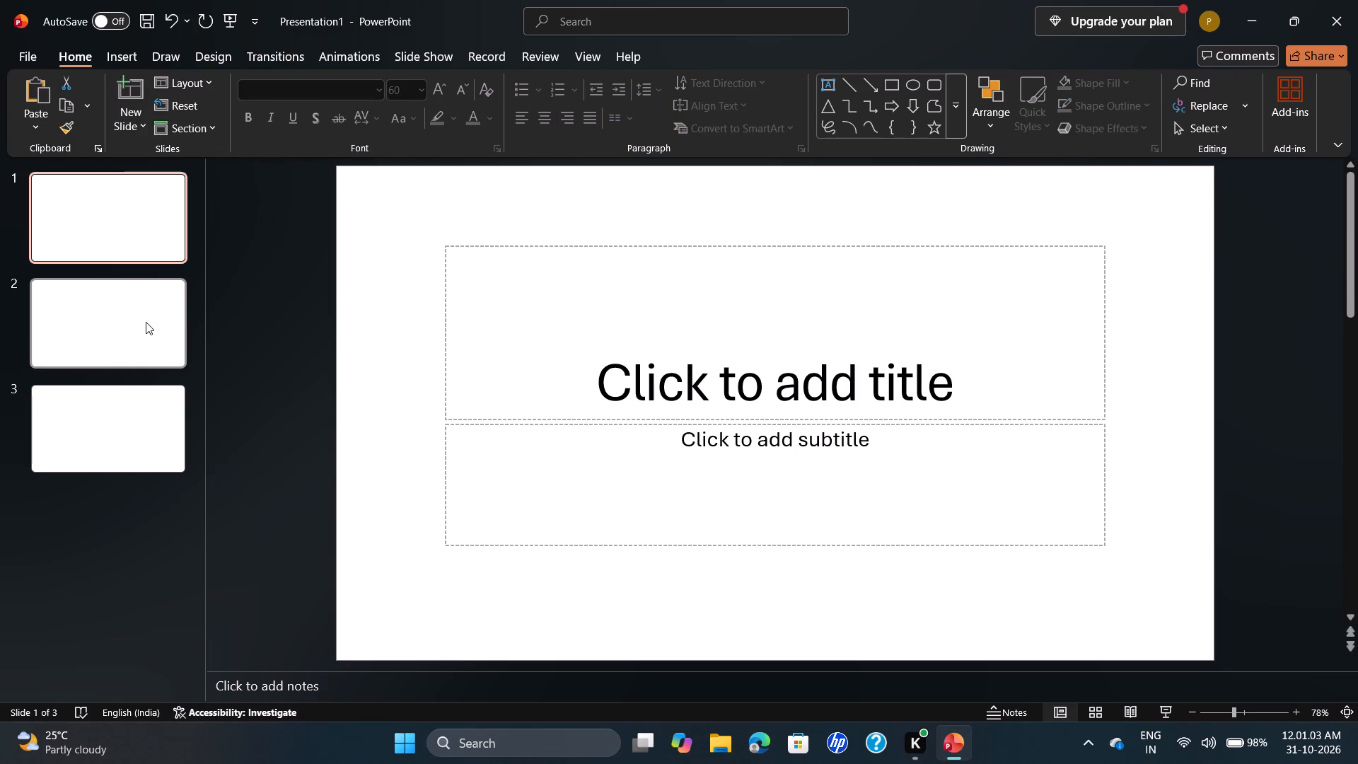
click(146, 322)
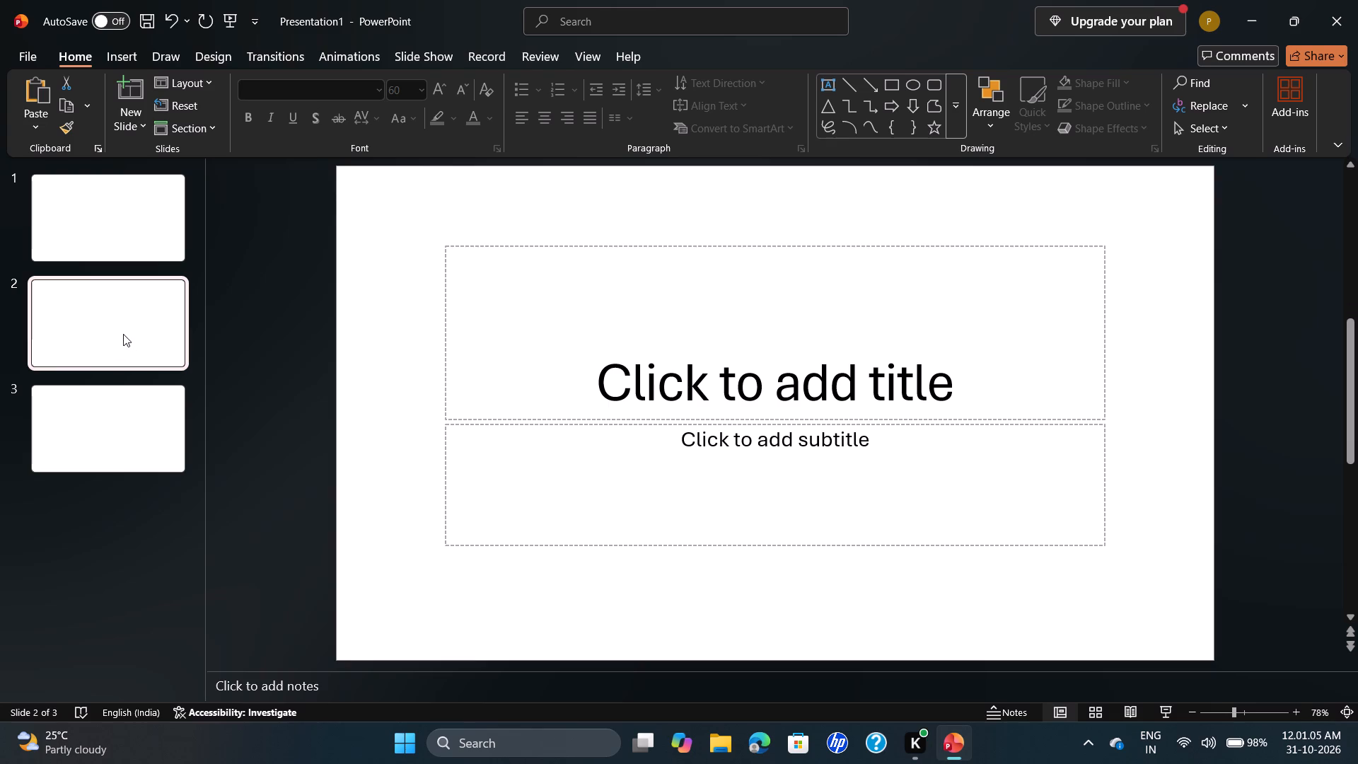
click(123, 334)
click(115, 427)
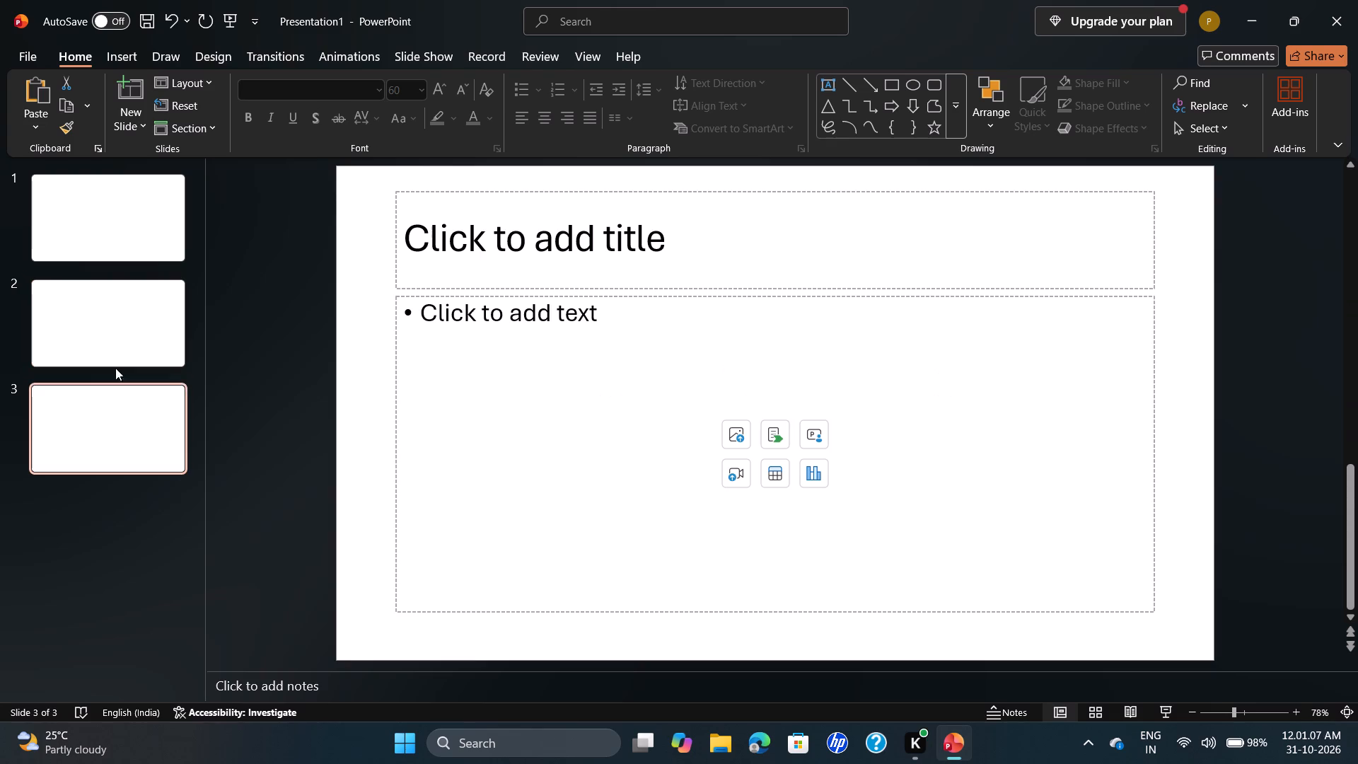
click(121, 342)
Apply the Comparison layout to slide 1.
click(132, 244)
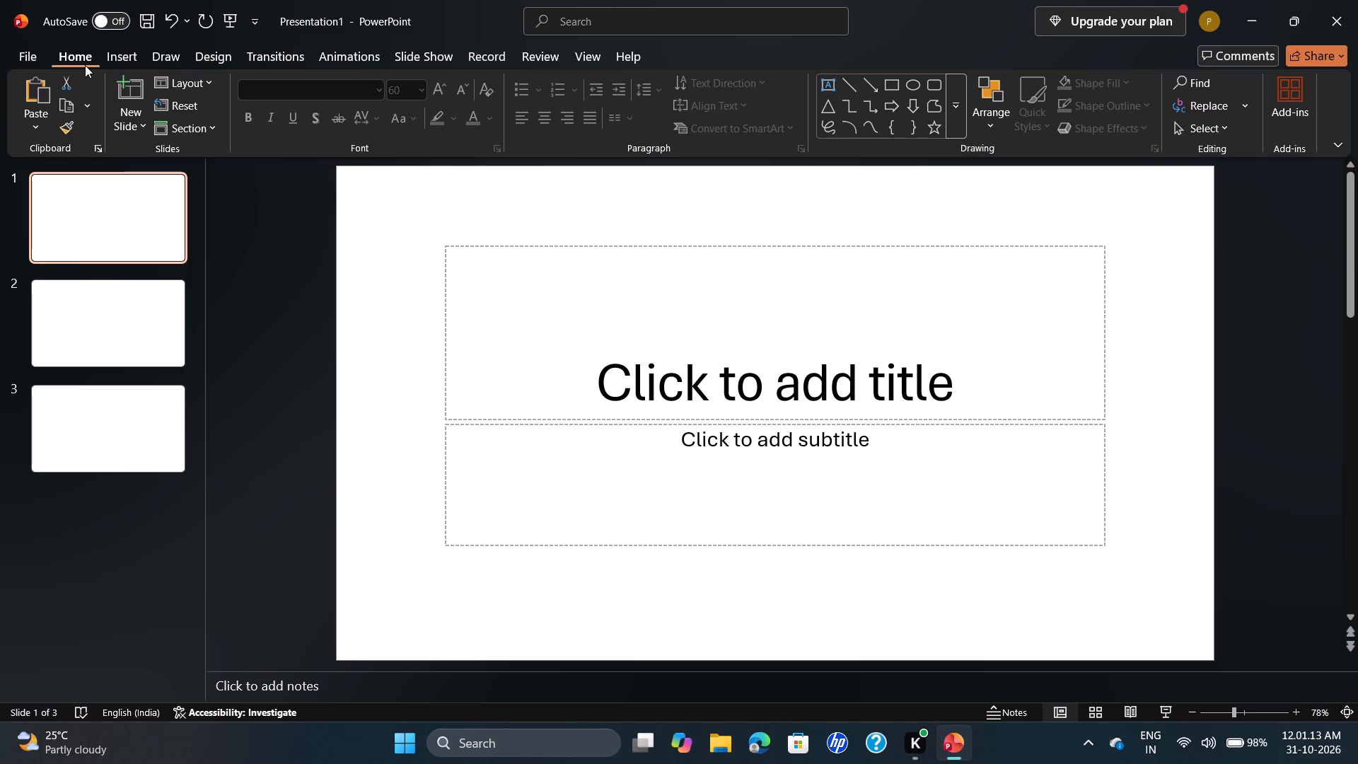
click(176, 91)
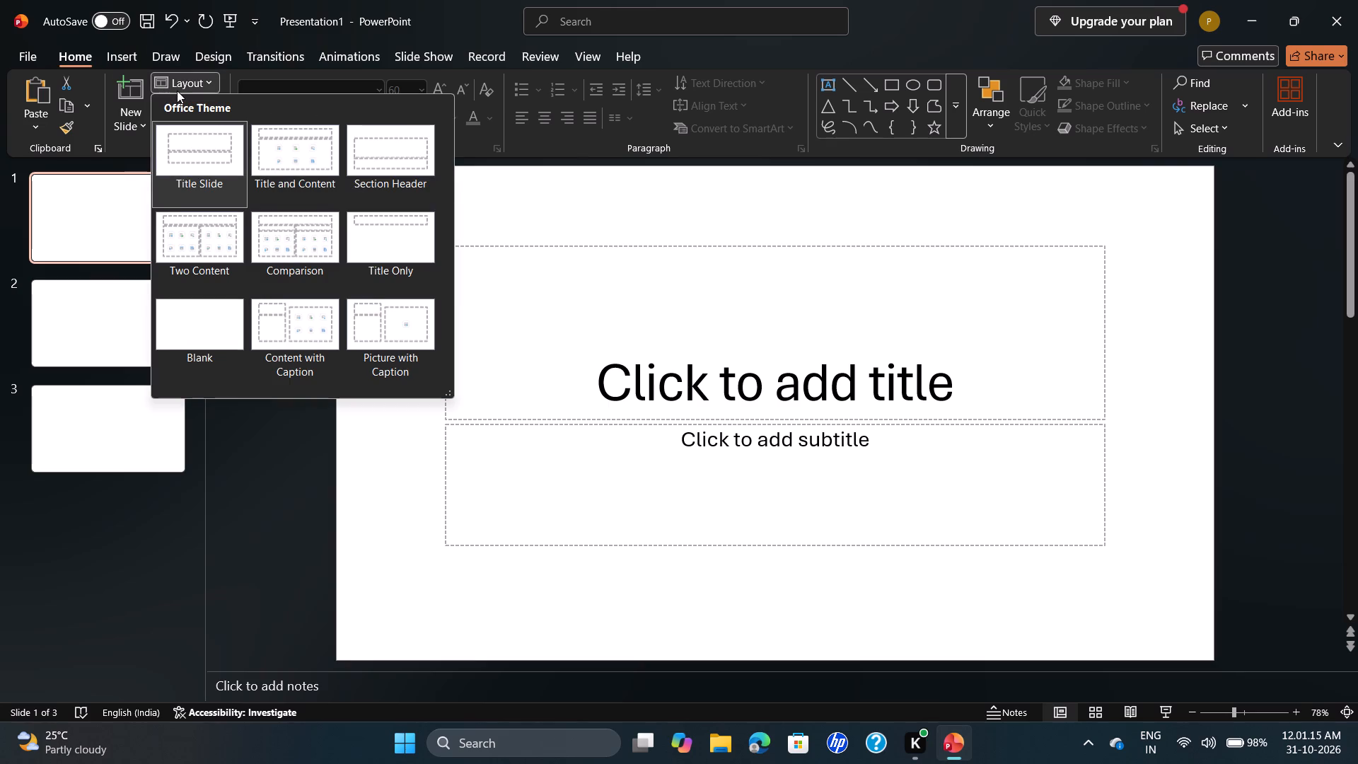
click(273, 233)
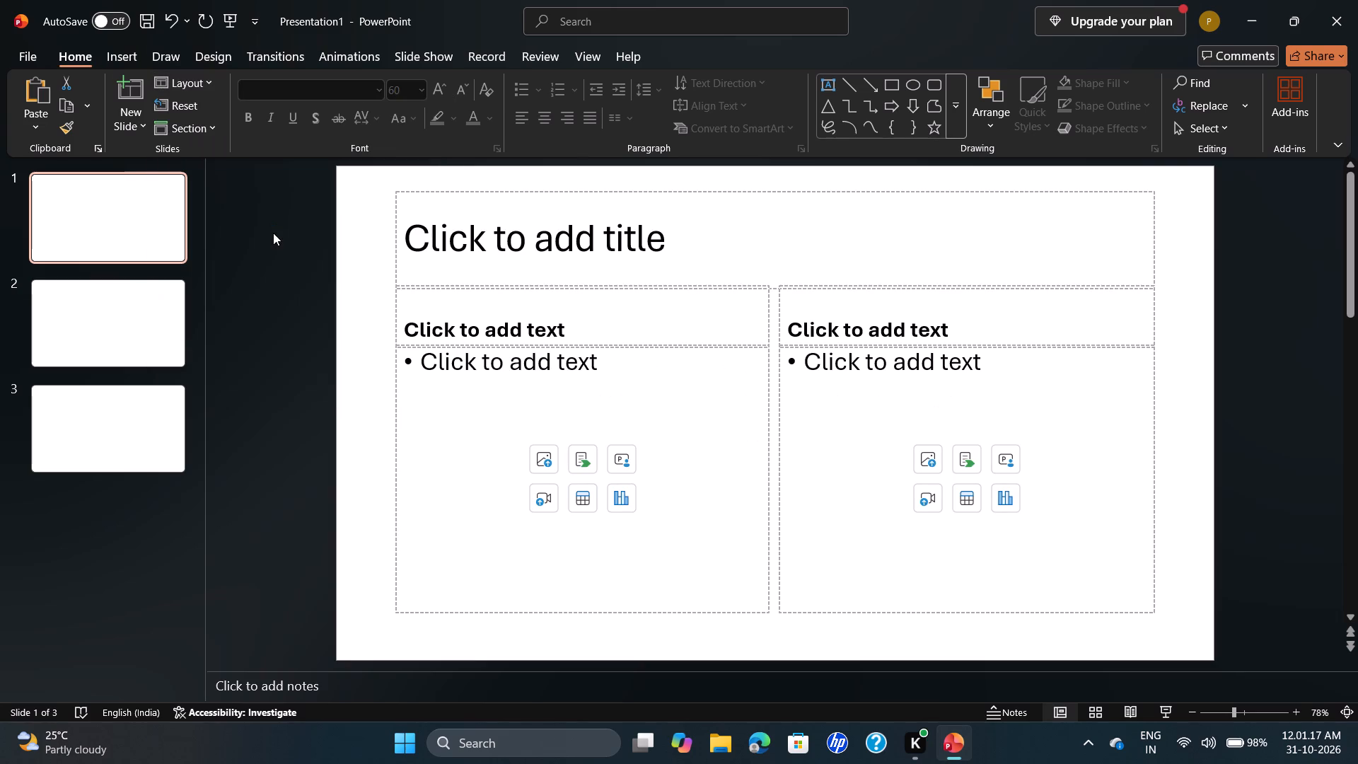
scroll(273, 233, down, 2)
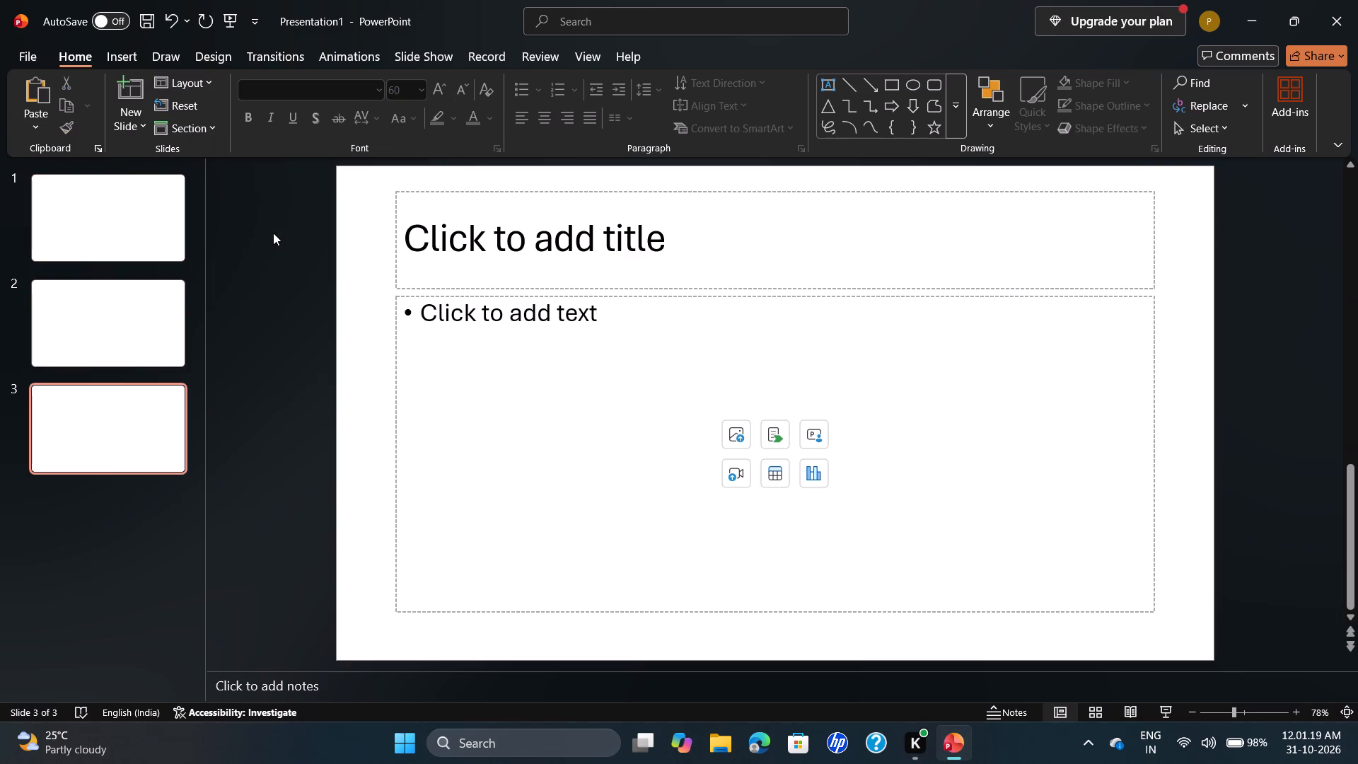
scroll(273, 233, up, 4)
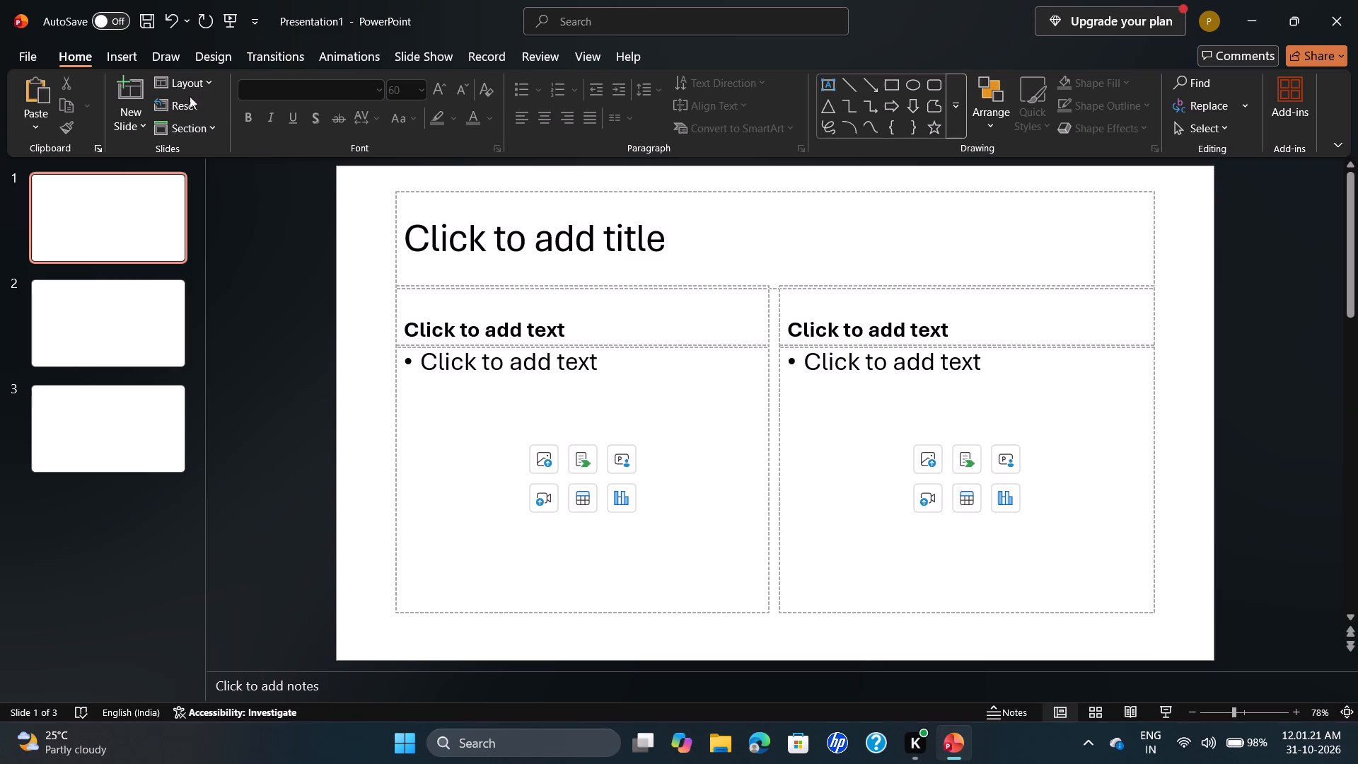
Apply the Blank layout to slide 1.
click(191, 86)
scroll(247, 236, down, 1)
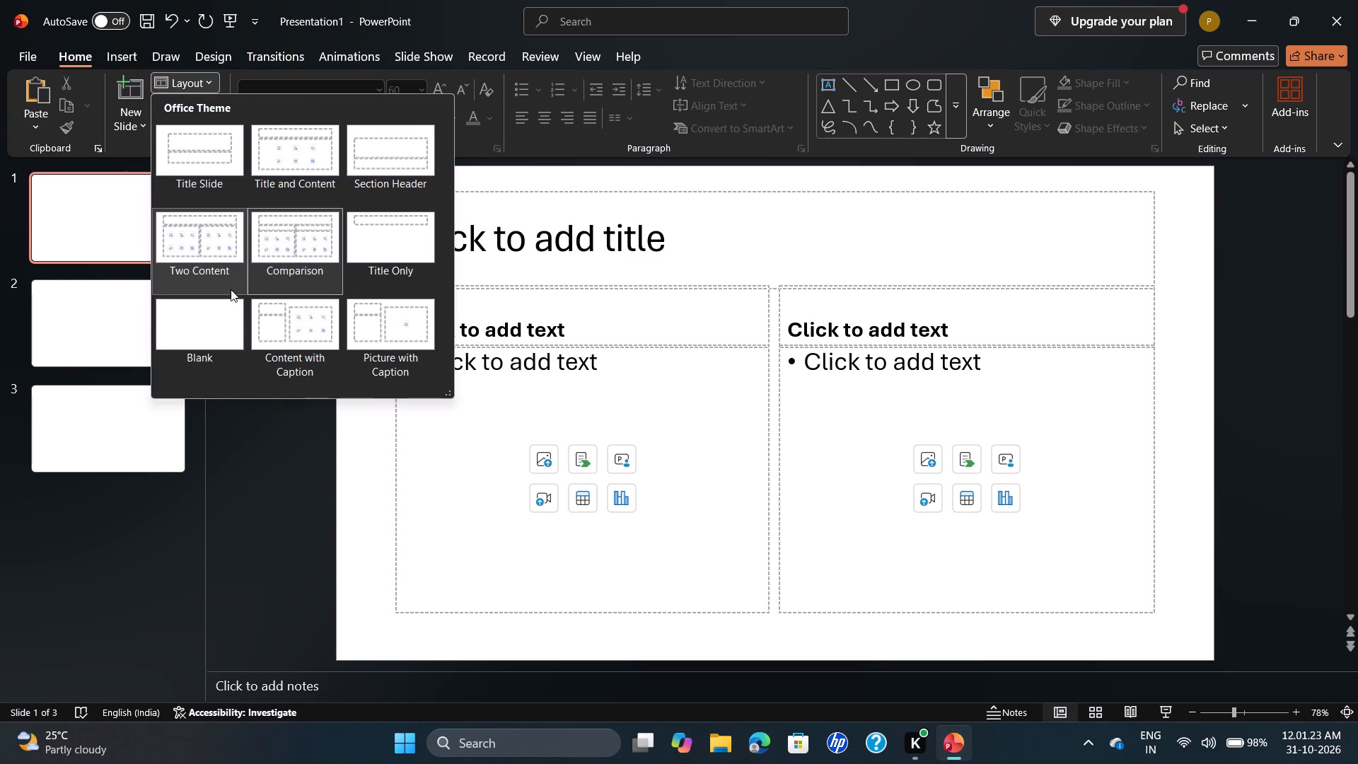
click(214, 315)
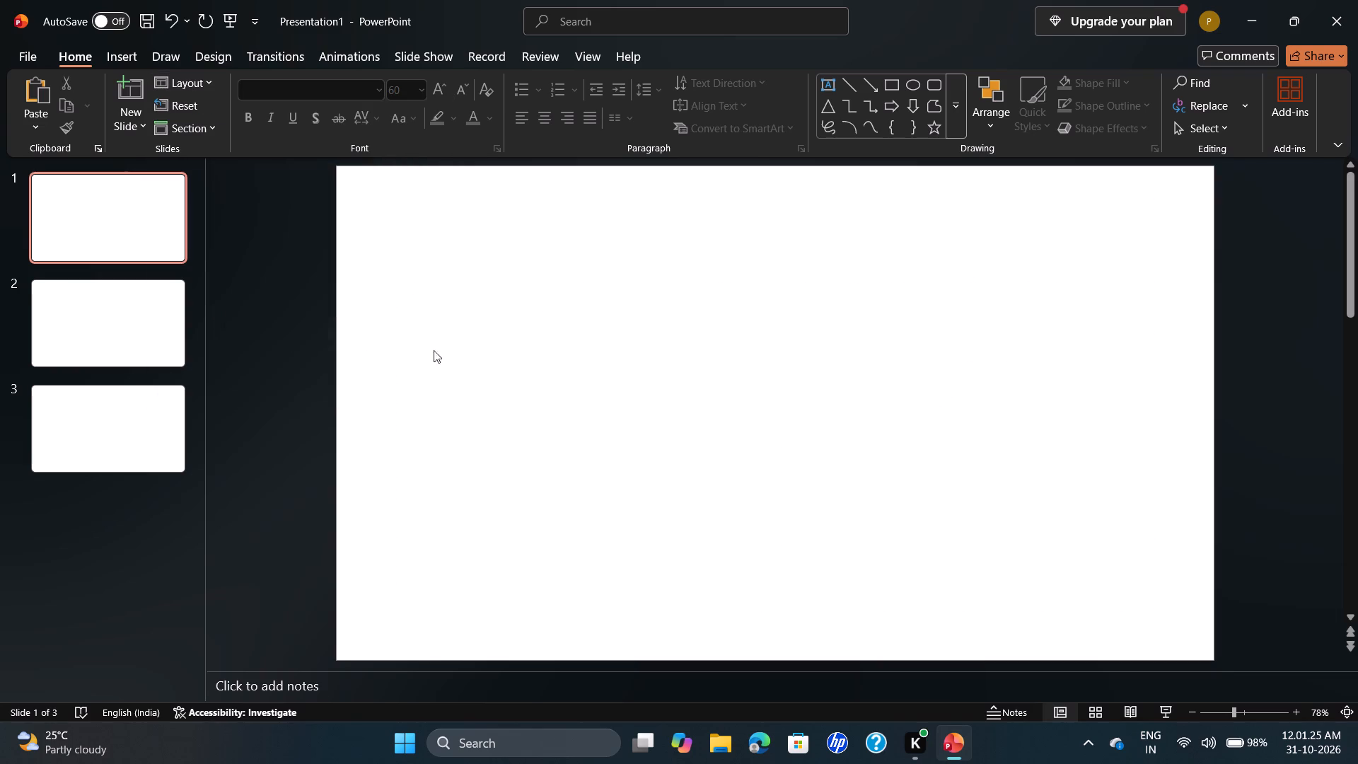
click(468, 237)
click(592, 256)
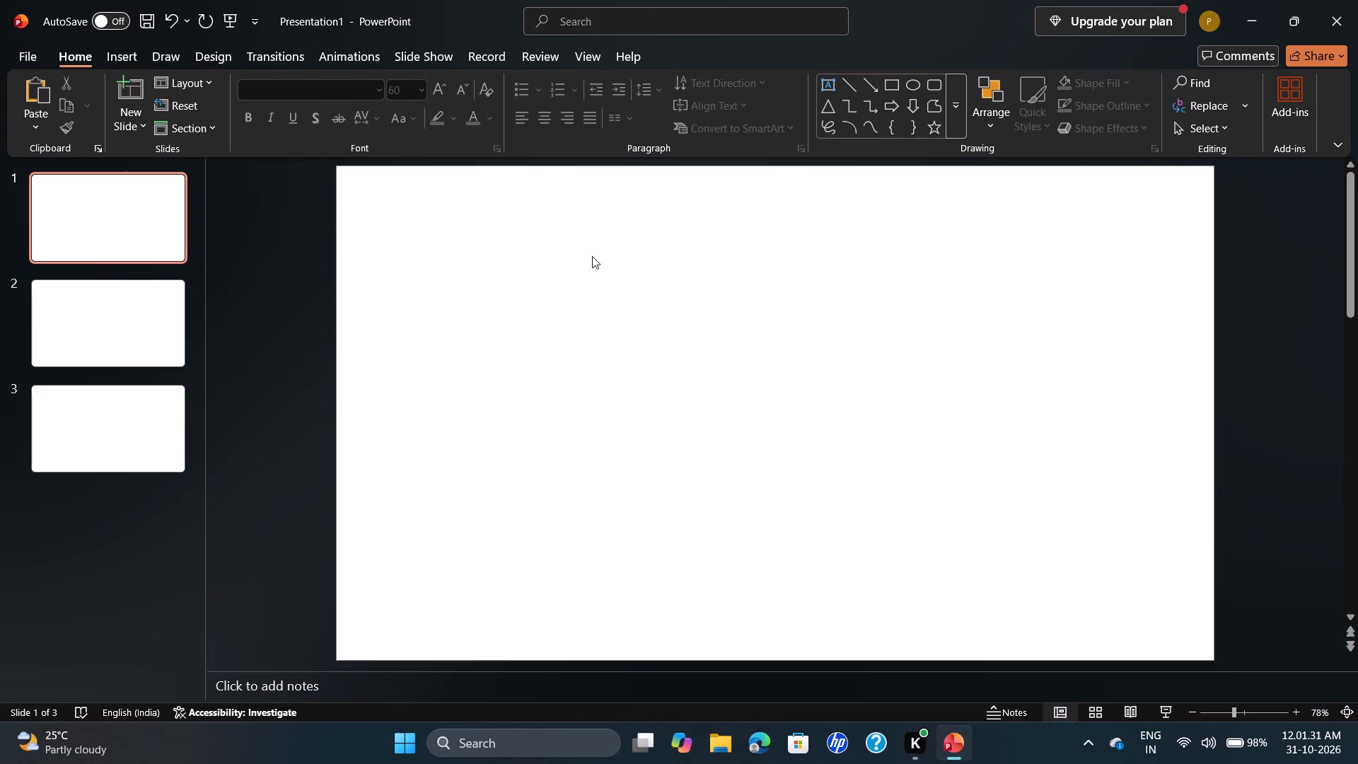
click(592, 256)
Draw a wide text box in the upper part of slide 1 and enter the text "welcom".
click(828, 84)
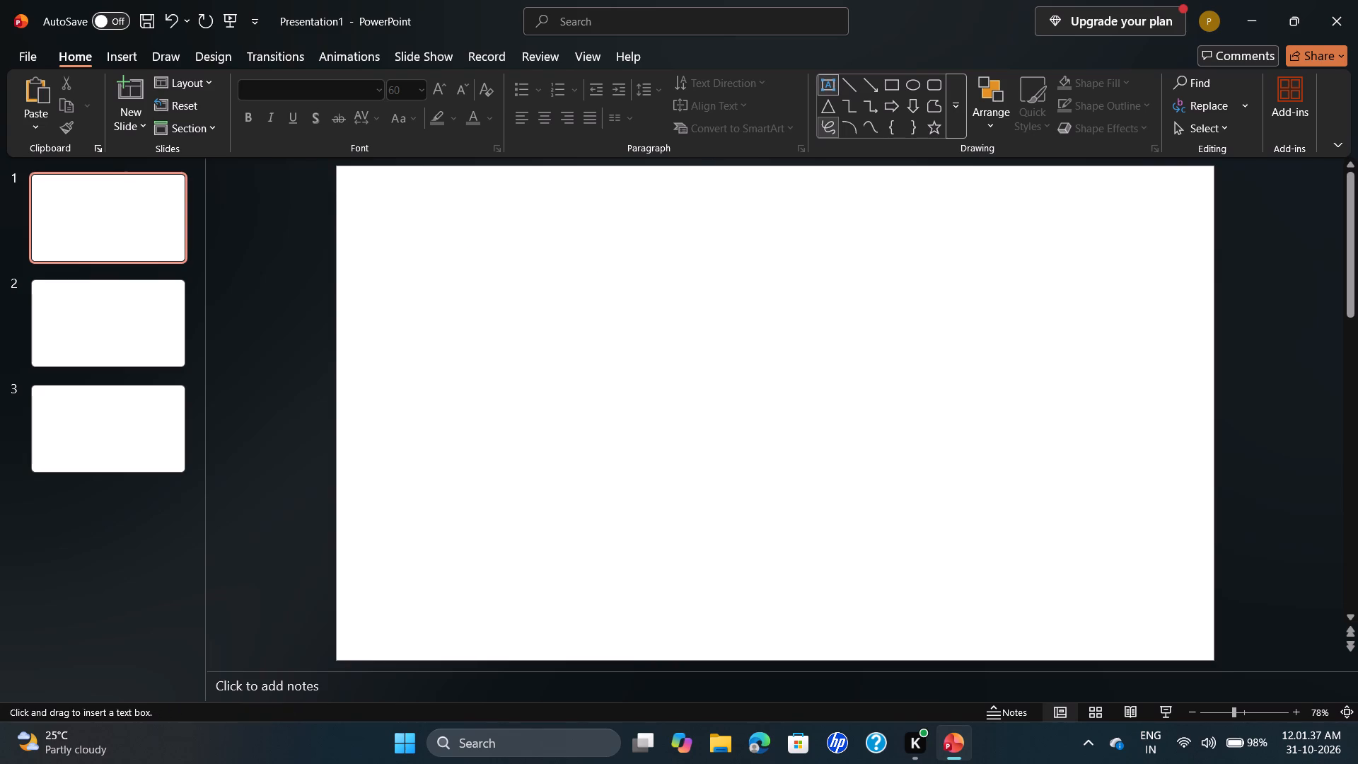
drag(587, 241, 769, 305)
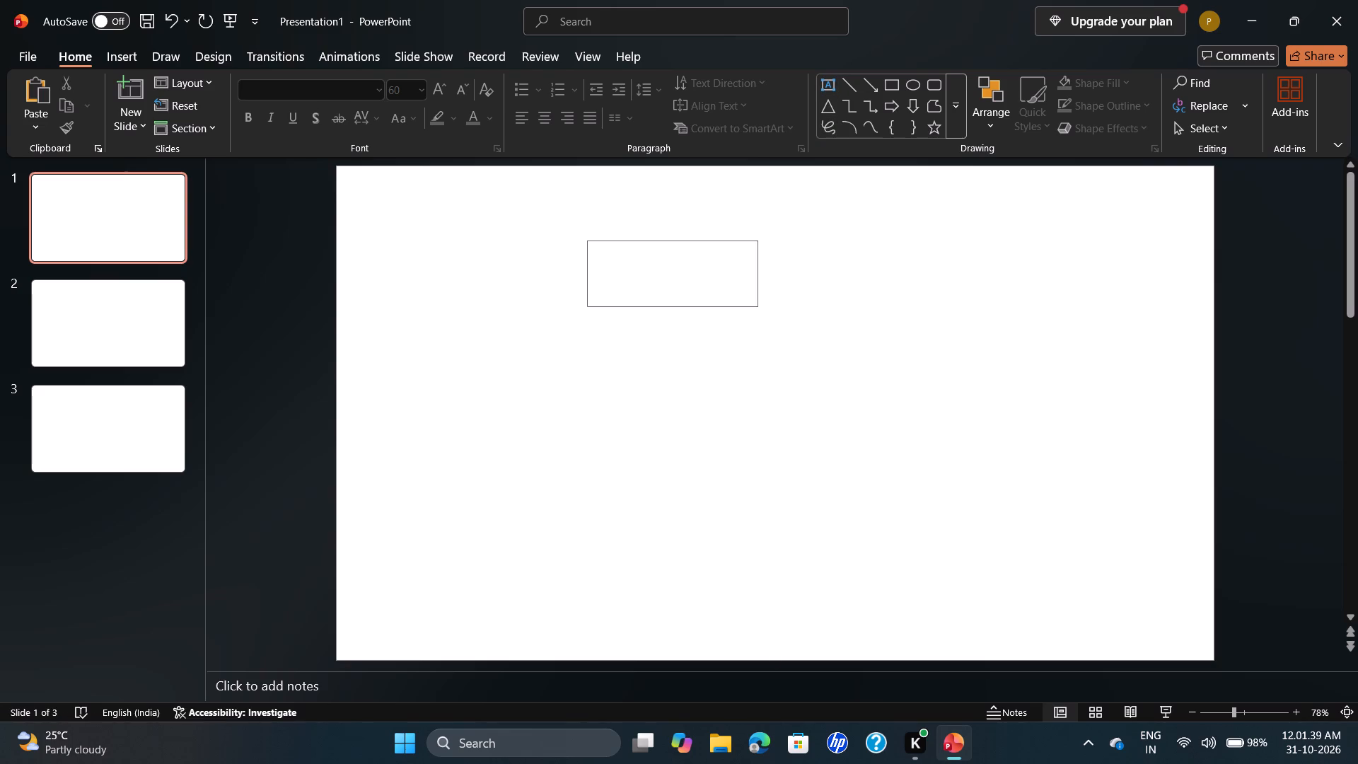
drag(769, 305, 1018, 284)
click(680, 267)
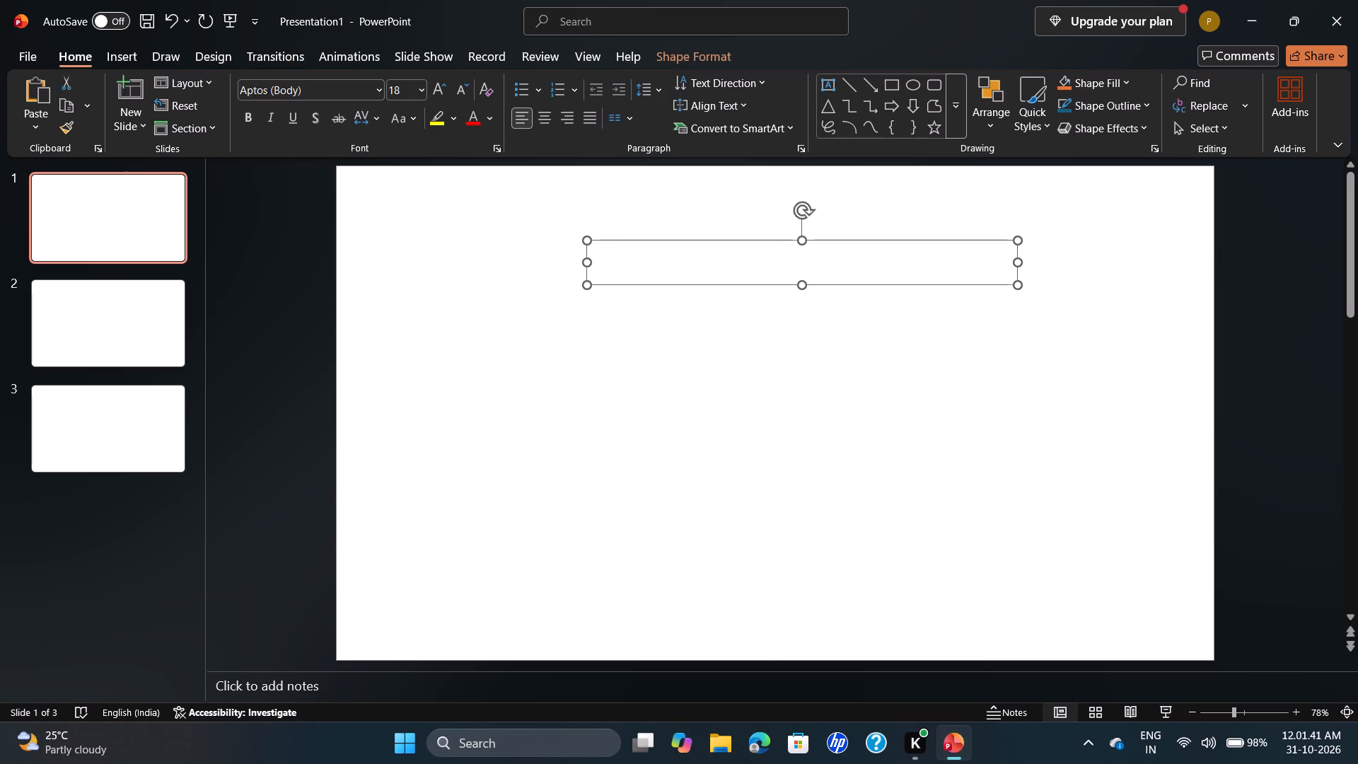
click(678, 259)
key(w)
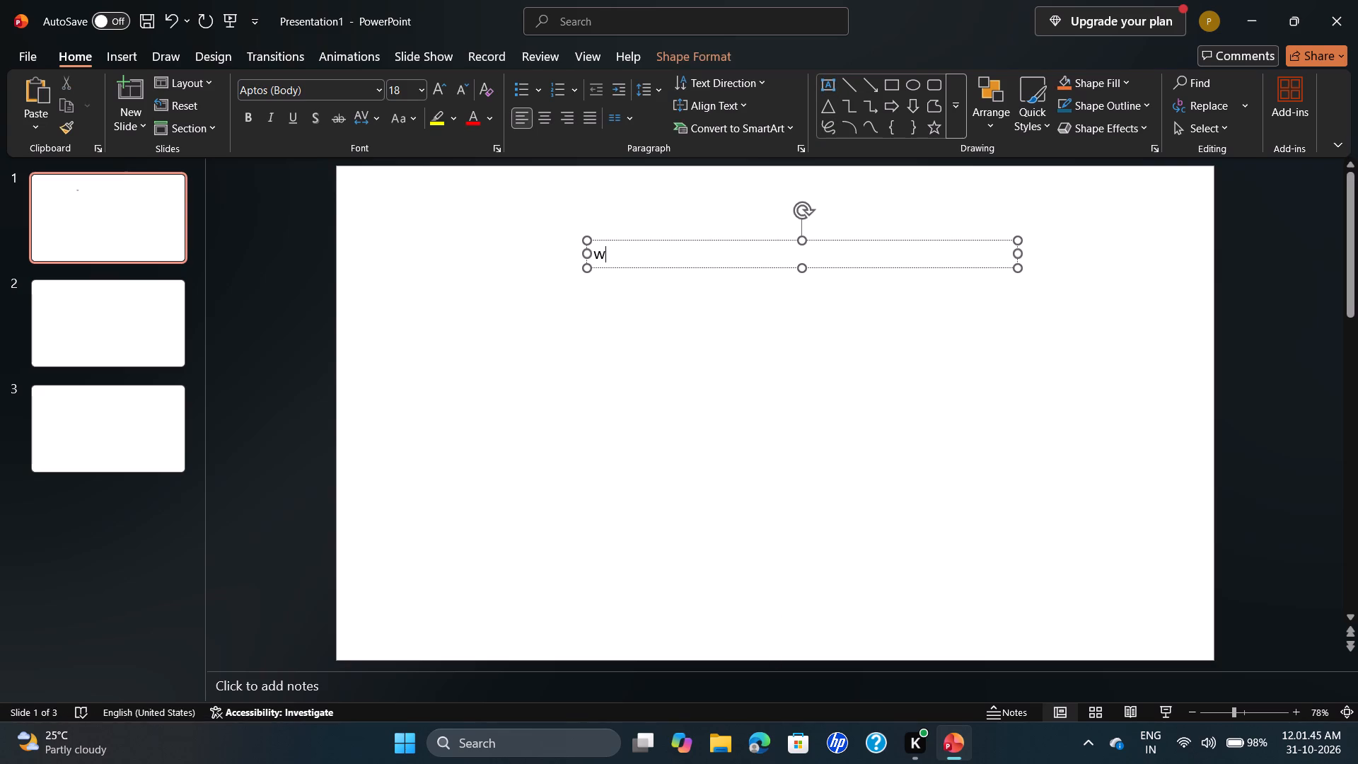
text(elcom)
click(683, 314)
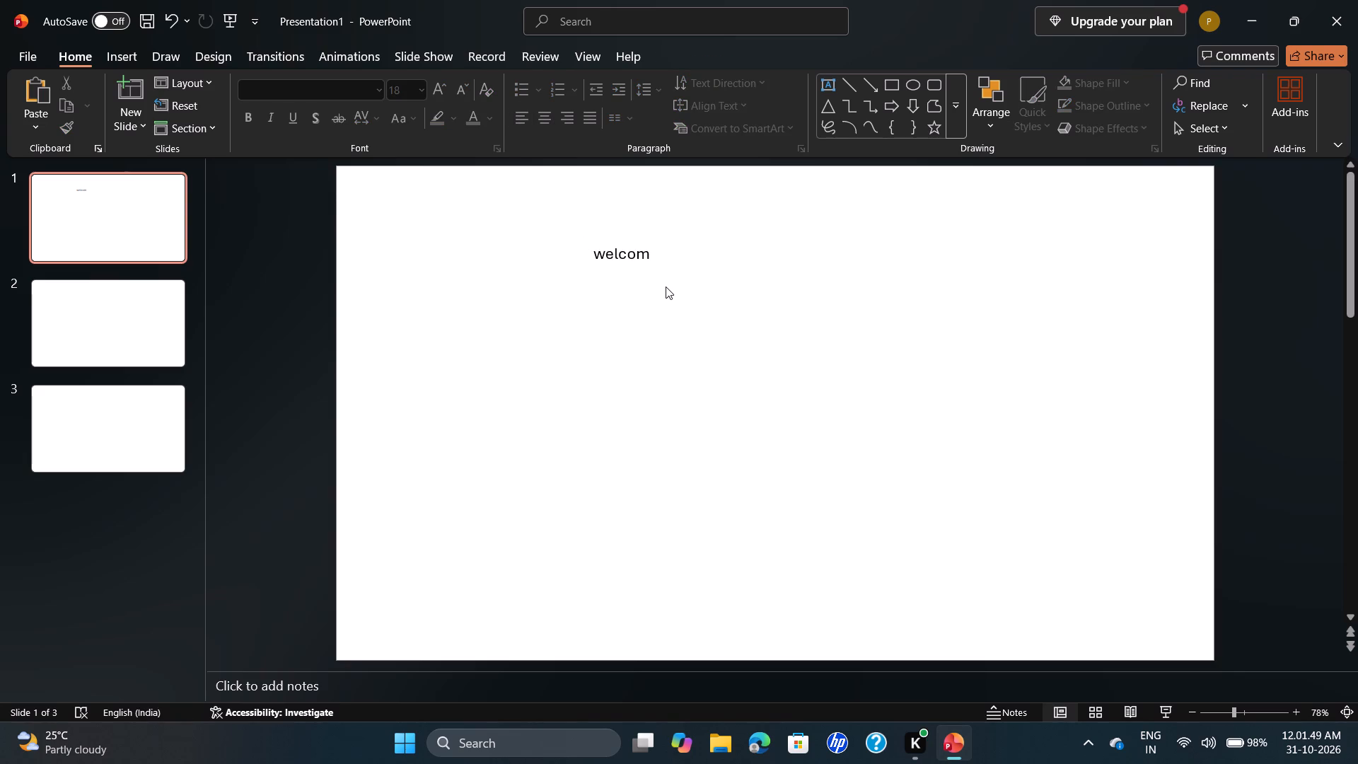
Move the "welcom" text box slightly down on slide 1.
drag(640, 270, 641, 296)
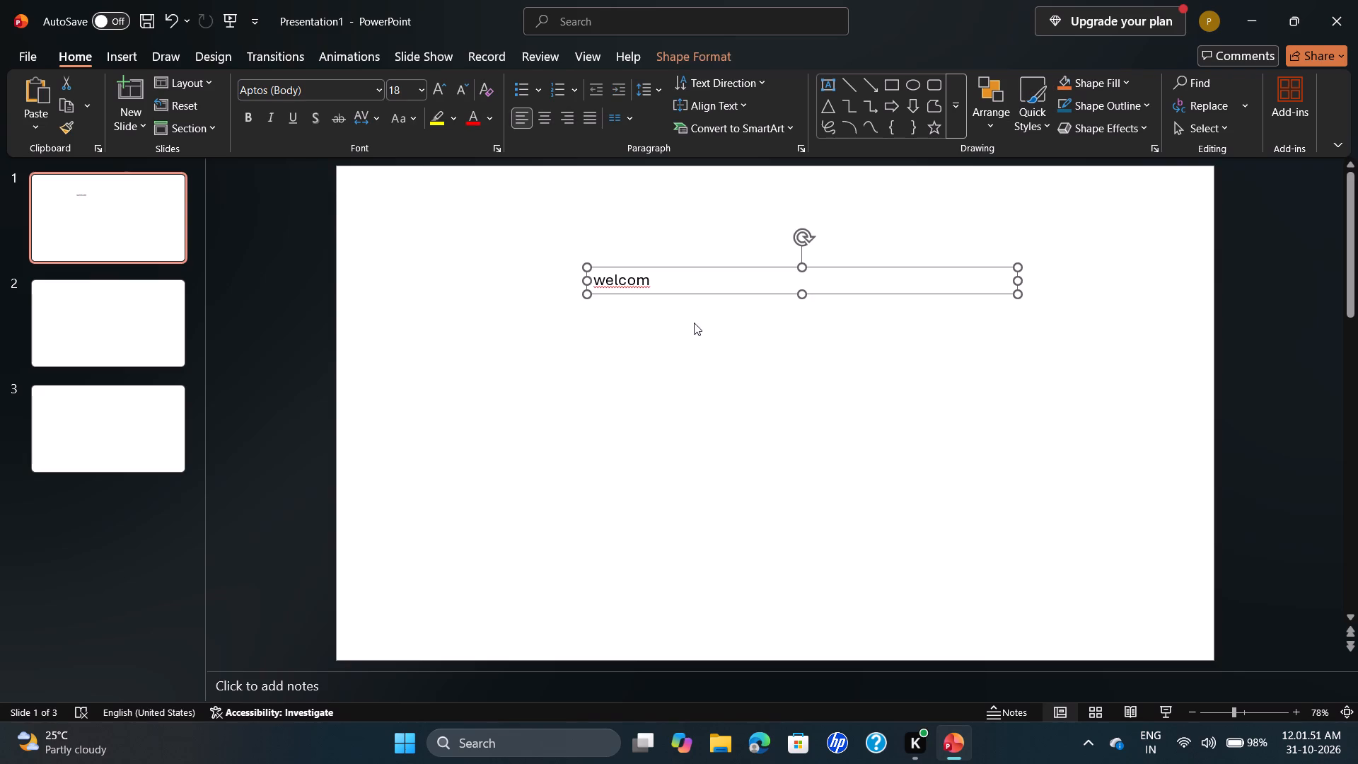
click(690, 323)
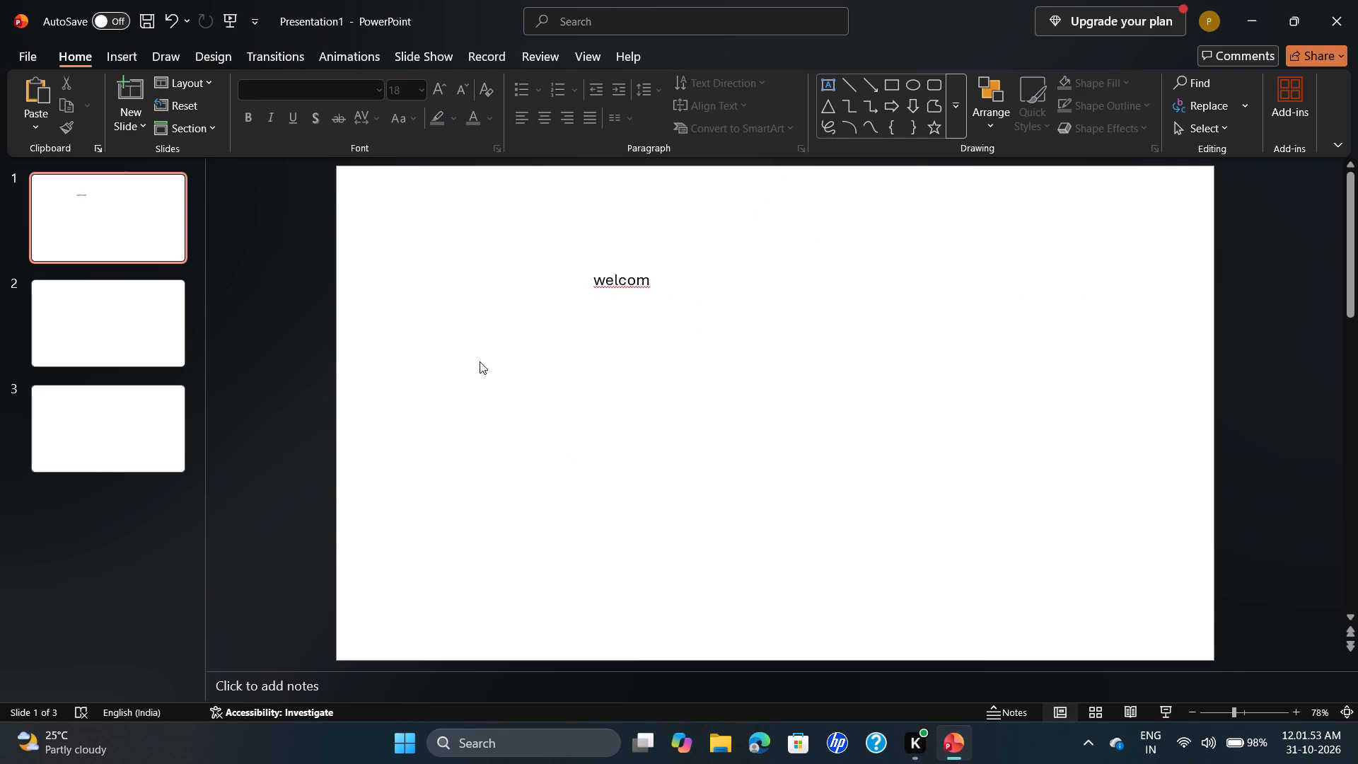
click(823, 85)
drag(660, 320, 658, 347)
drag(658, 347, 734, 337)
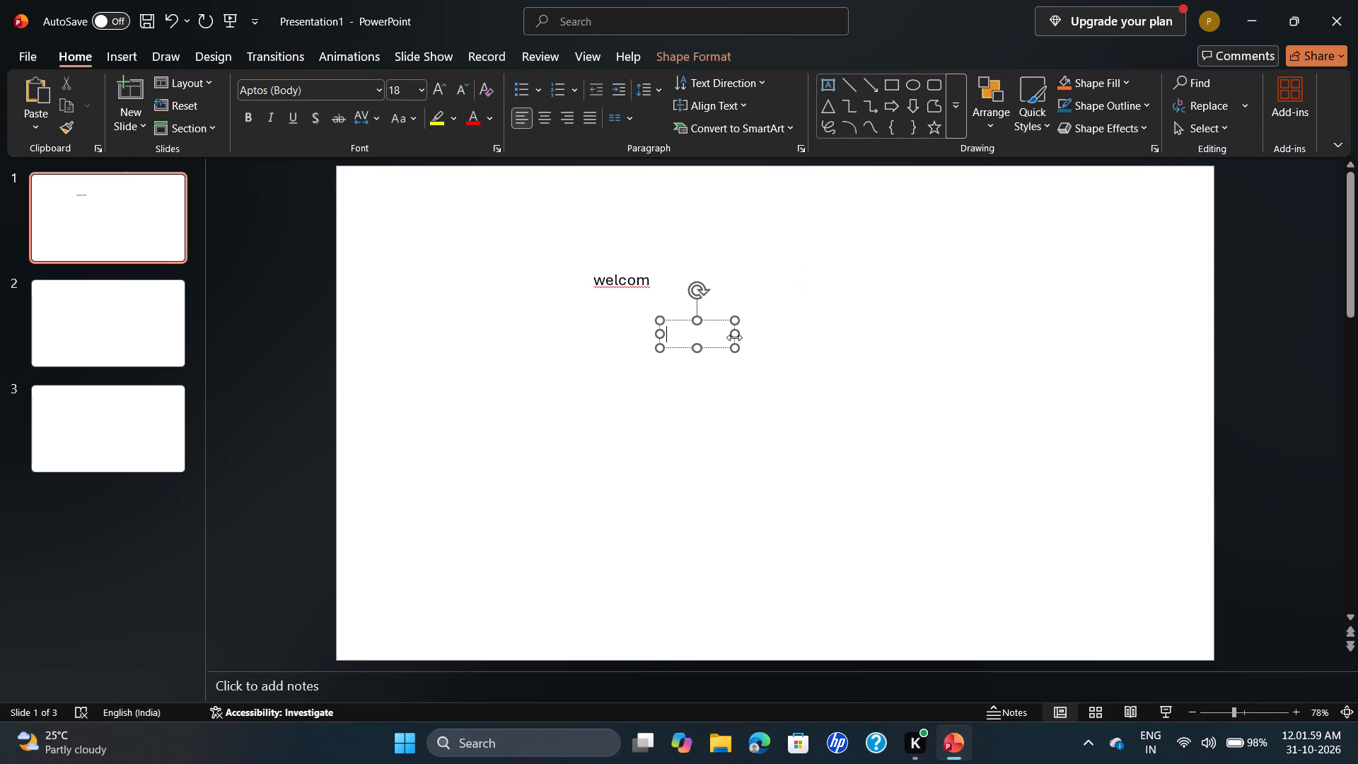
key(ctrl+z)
Move the "welcom" text box slightly further down on slide 1.
drag(666, 296, 666, 330)
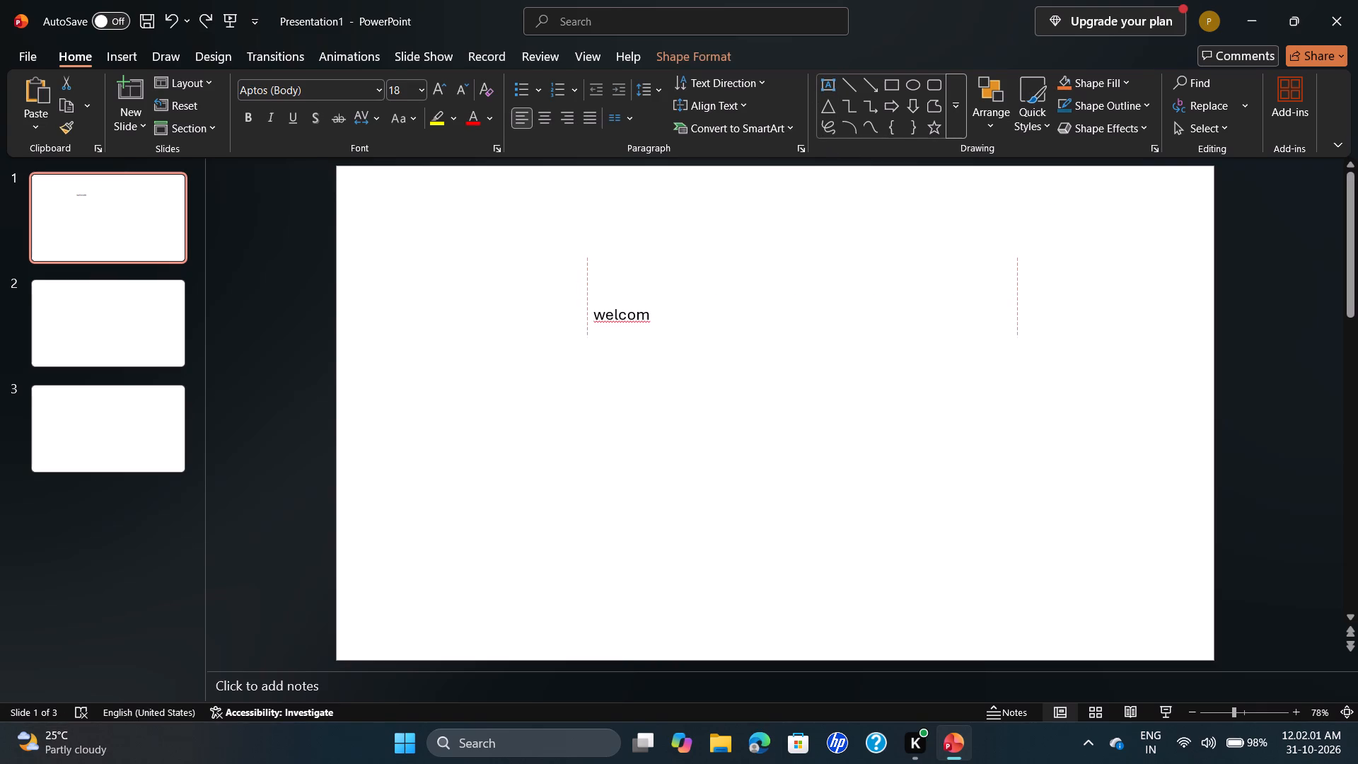
drag(666, 330, 666, 330)
click(683, 364)
Draw a small text box below and to the right of "welcom" and enter the text "To".
click(830, 92)
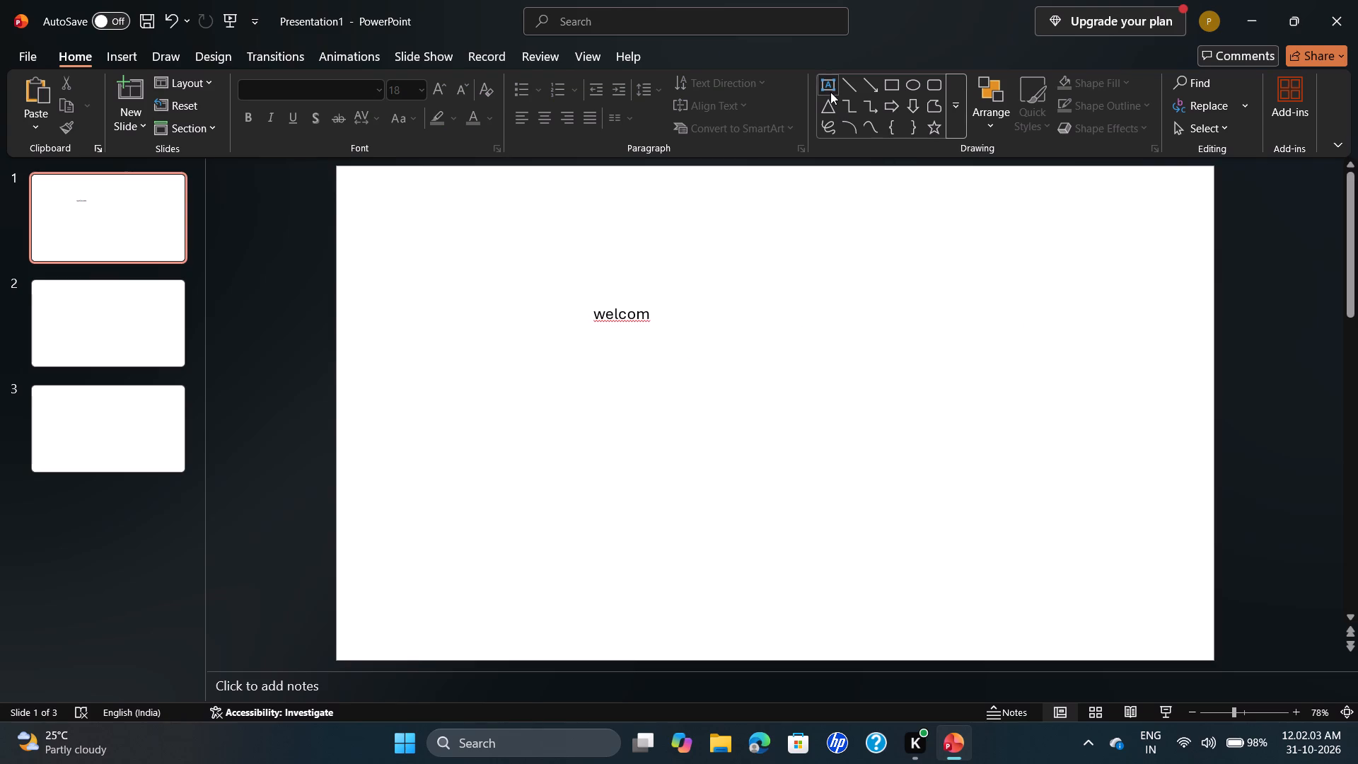
drag(656, 350, 750, 383)
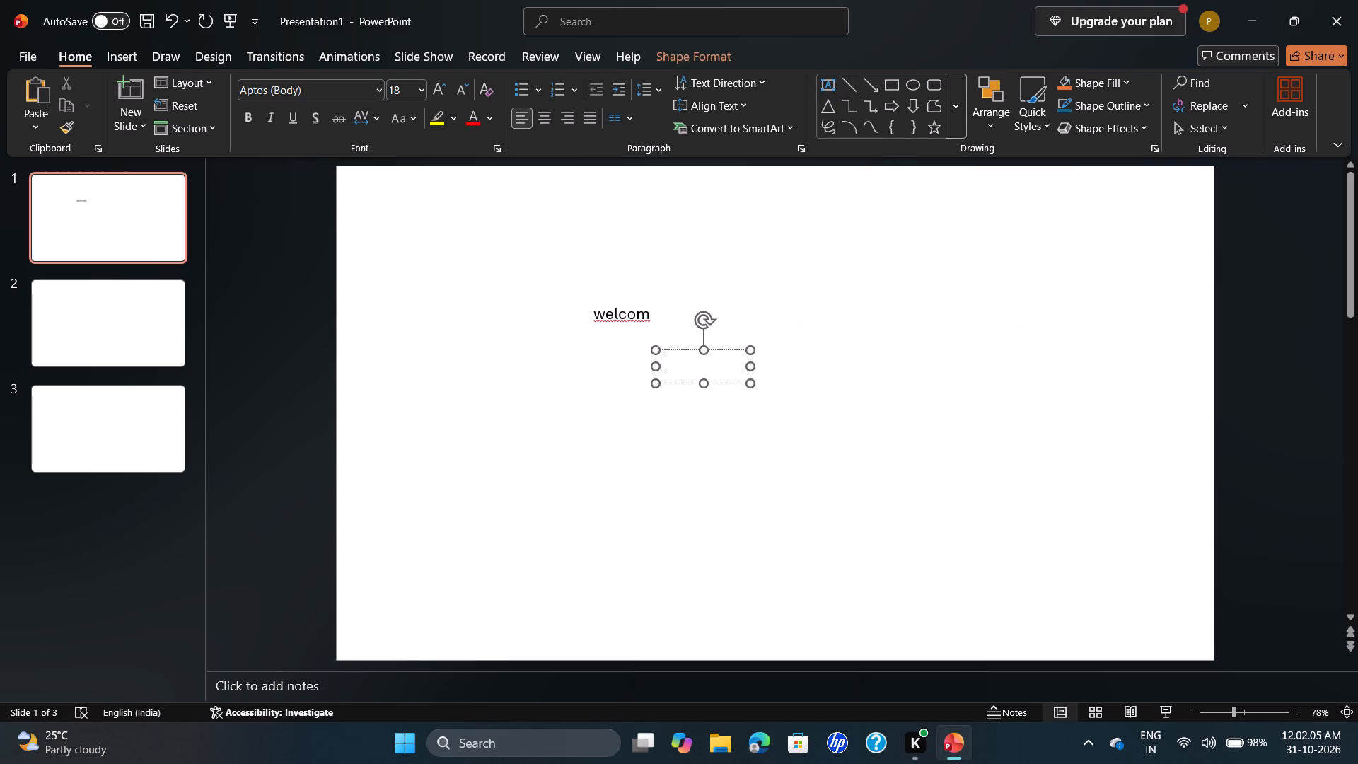
click(709, 371)
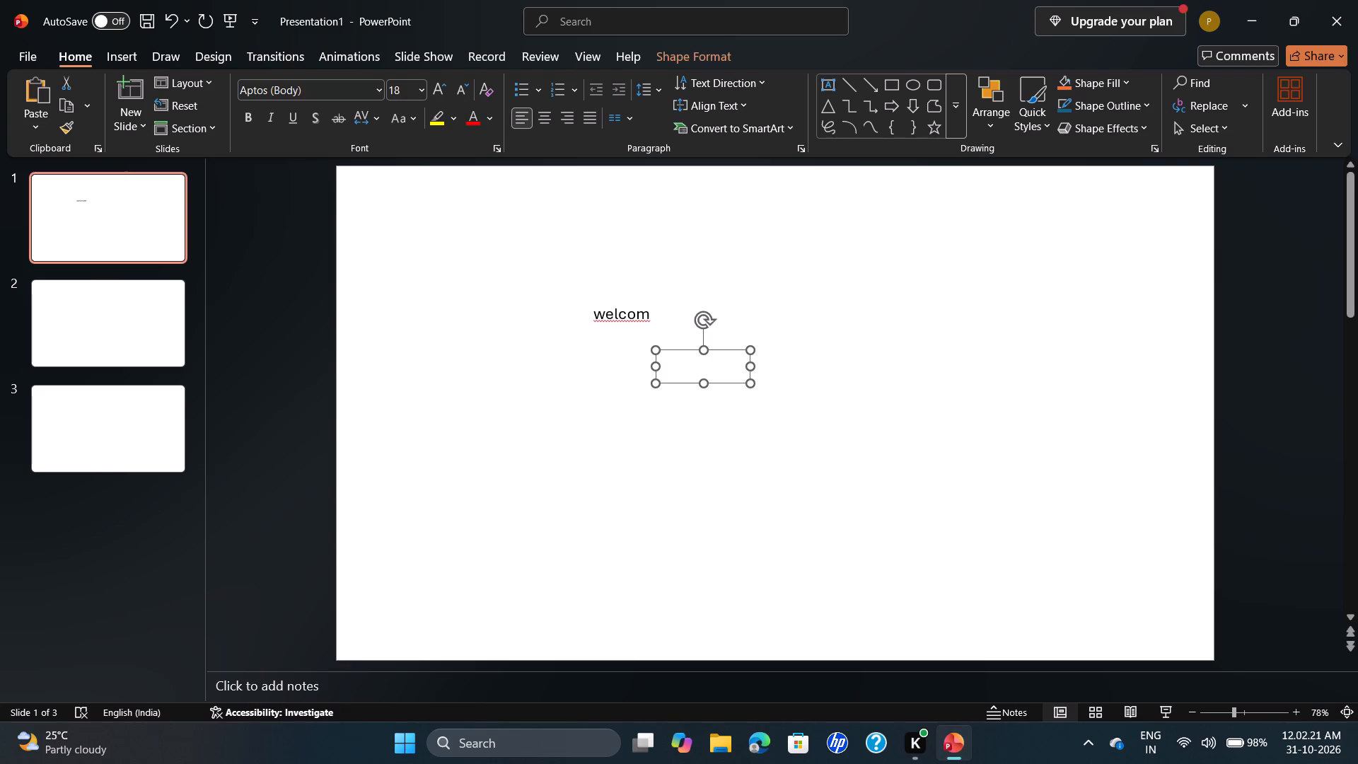
click(700, 367)
text(to)
key(space)
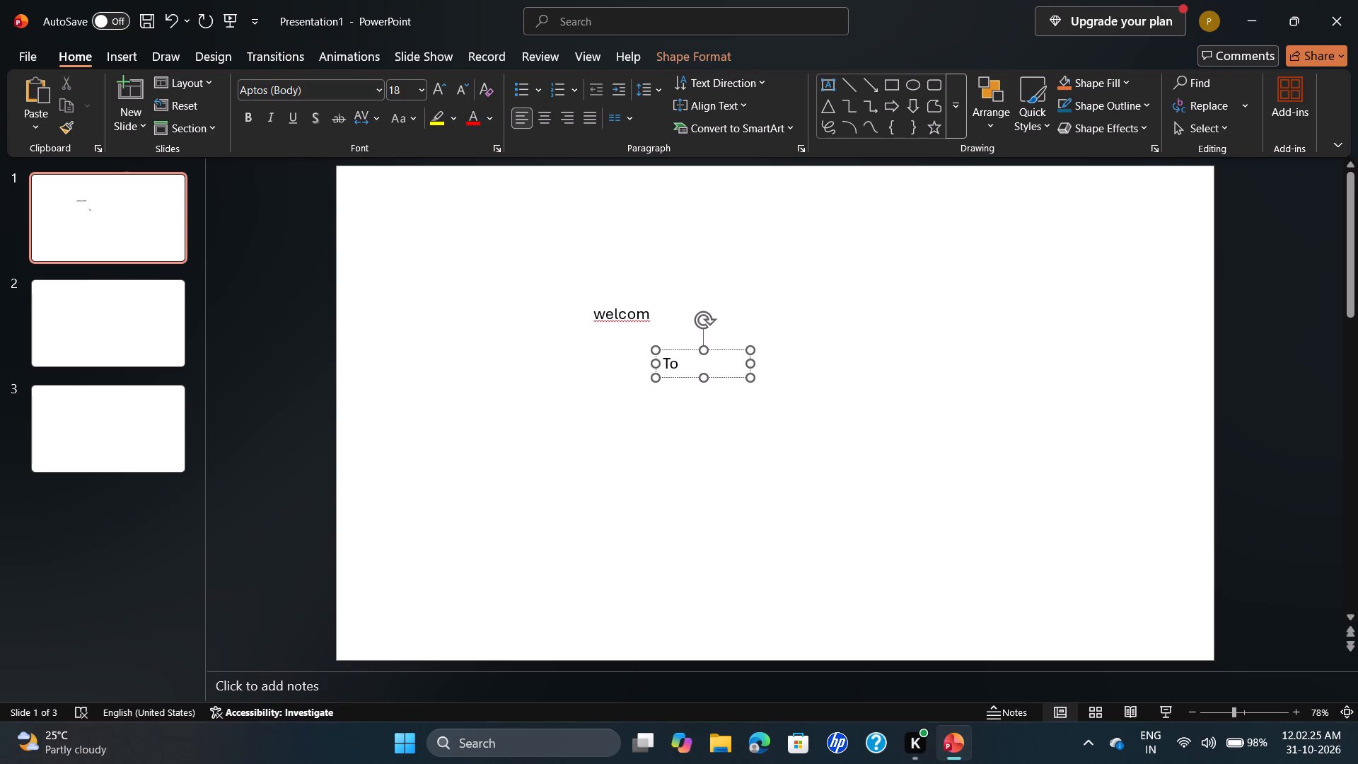
click(690, 390)
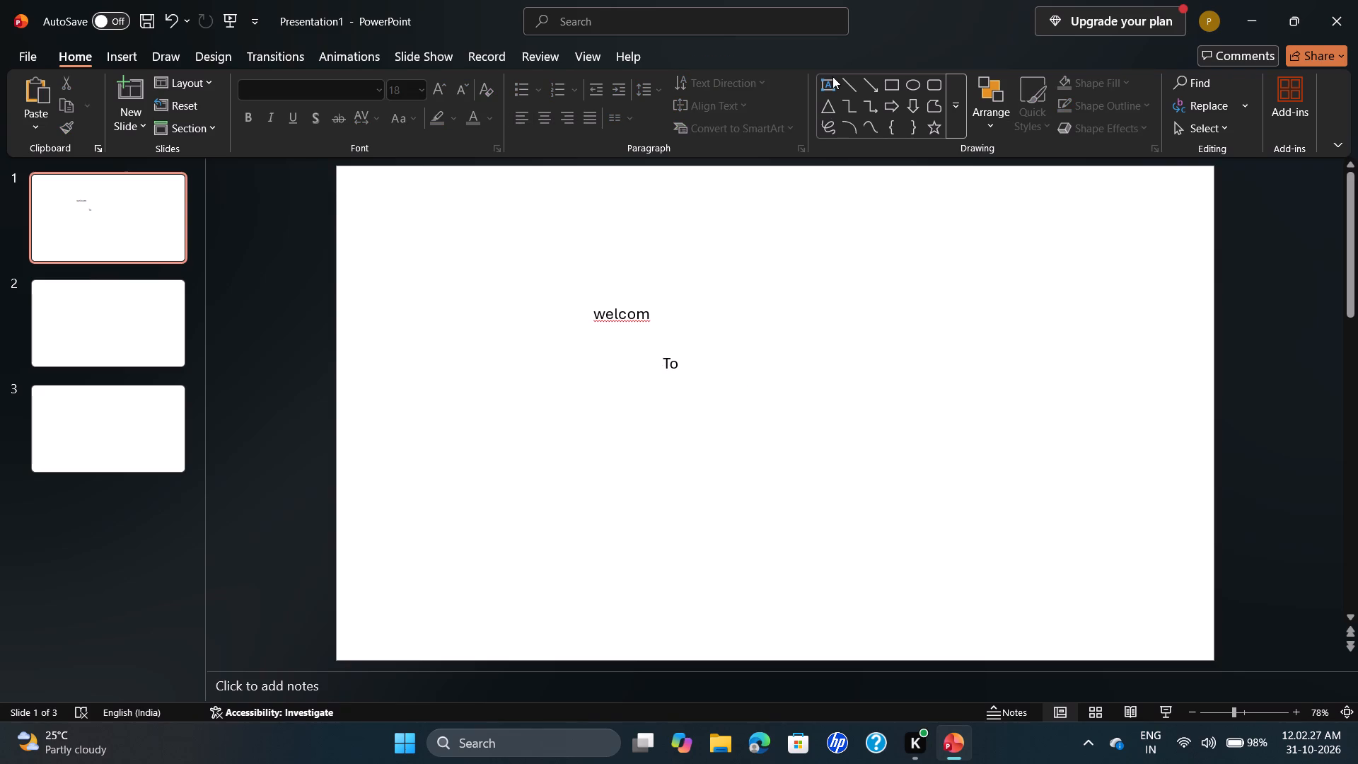
Draw another text box below and to the right of "To" and enter the text "darjiling".
click(832, 76)
drag(686, 386, 762, 419)
drag(762, 419, 799, 417)
click(733, 401)
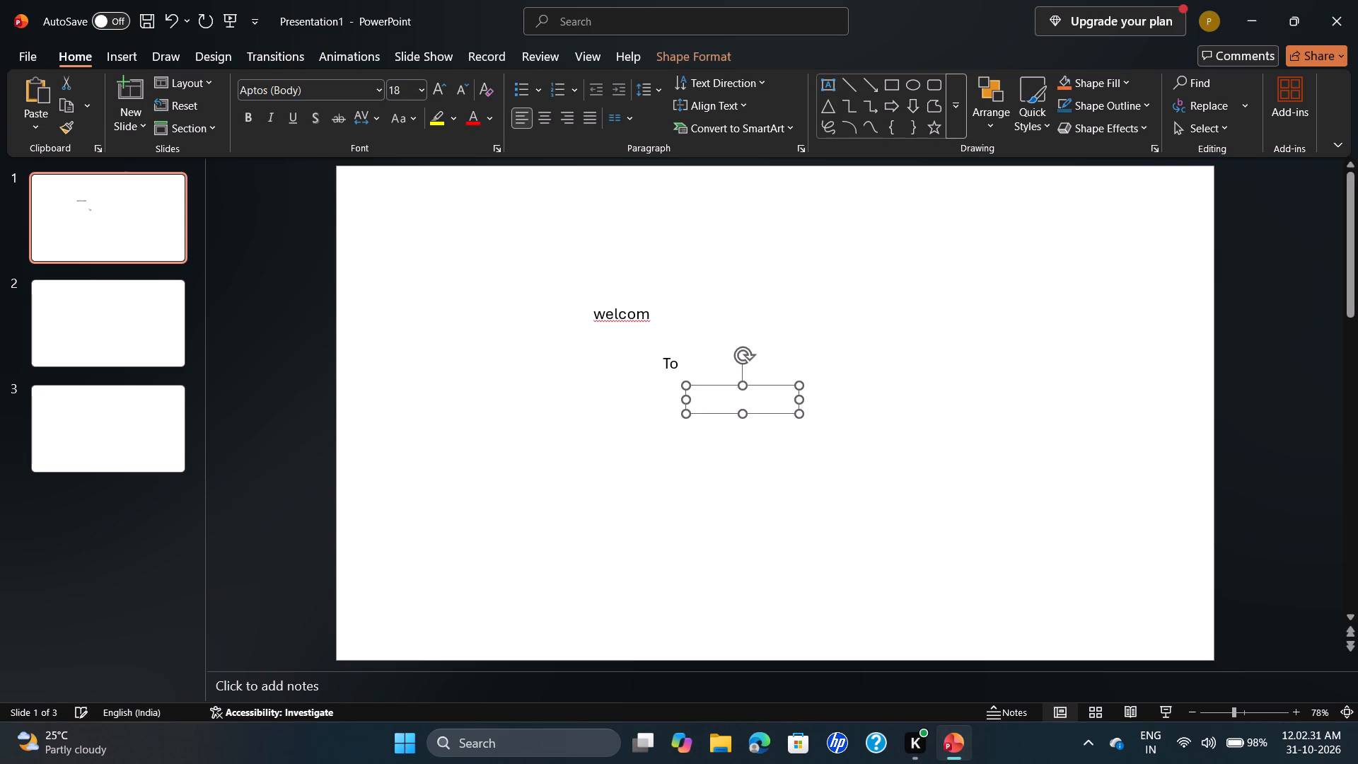
text(dar)
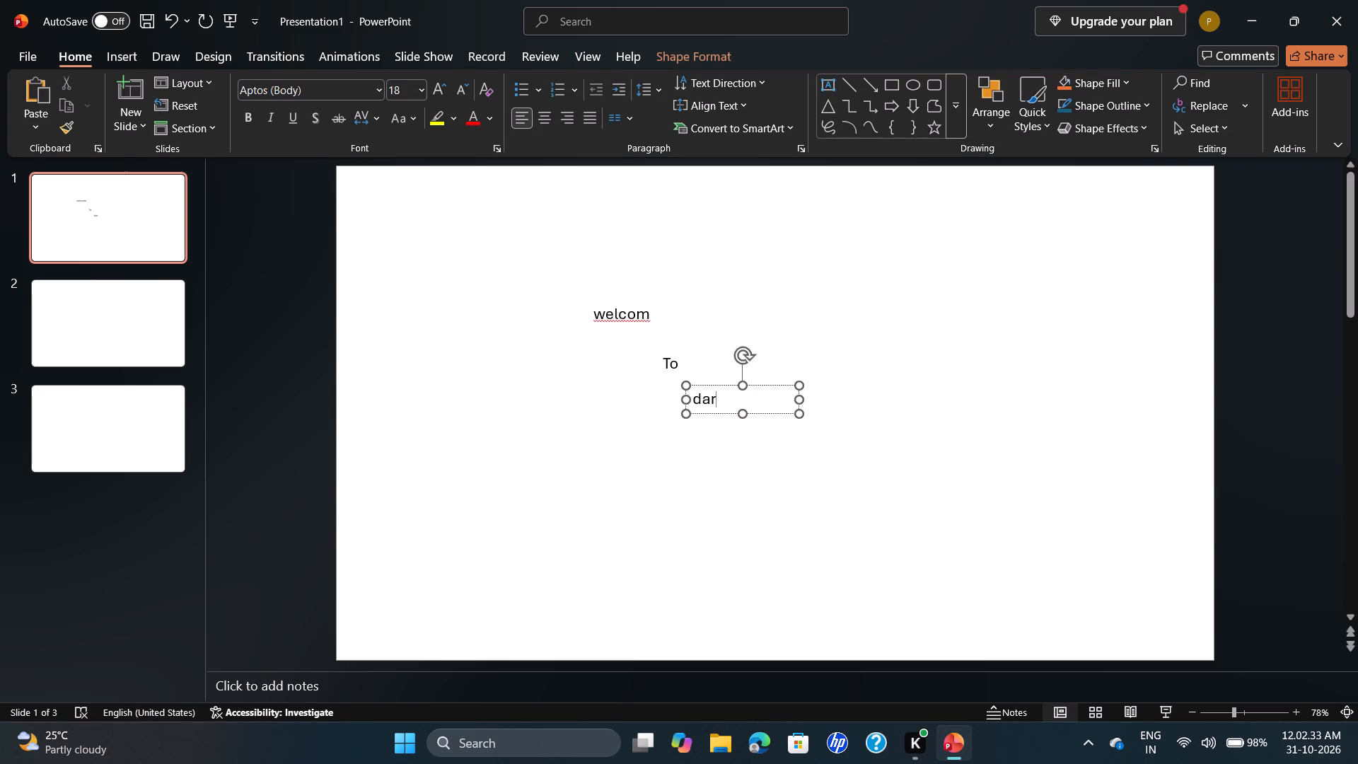
text(jili)
text(ng)
Correct the spelling in the lowest text box to "darjeeling".
key(BackSpace)
key(BackSpace)
key(BackSpace)
key(BackSpace)
key(BackSpace)
key(BackSpace)
key(j)
text(ee)
text(ling)
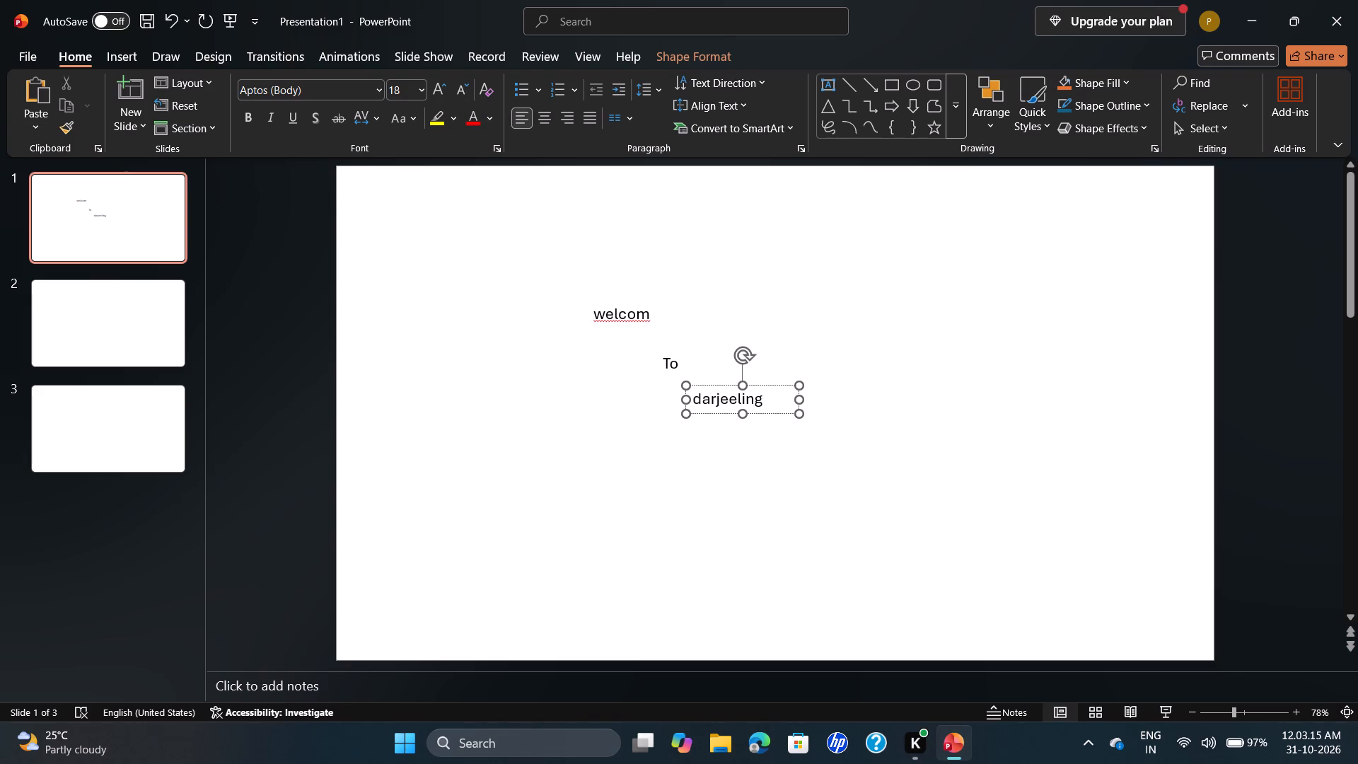
Add five trailing dots after the place name so the text reads "Darjeeling.....".
text(........)
key(BackSpace)
key(BackSpace)
key(BackSpace)
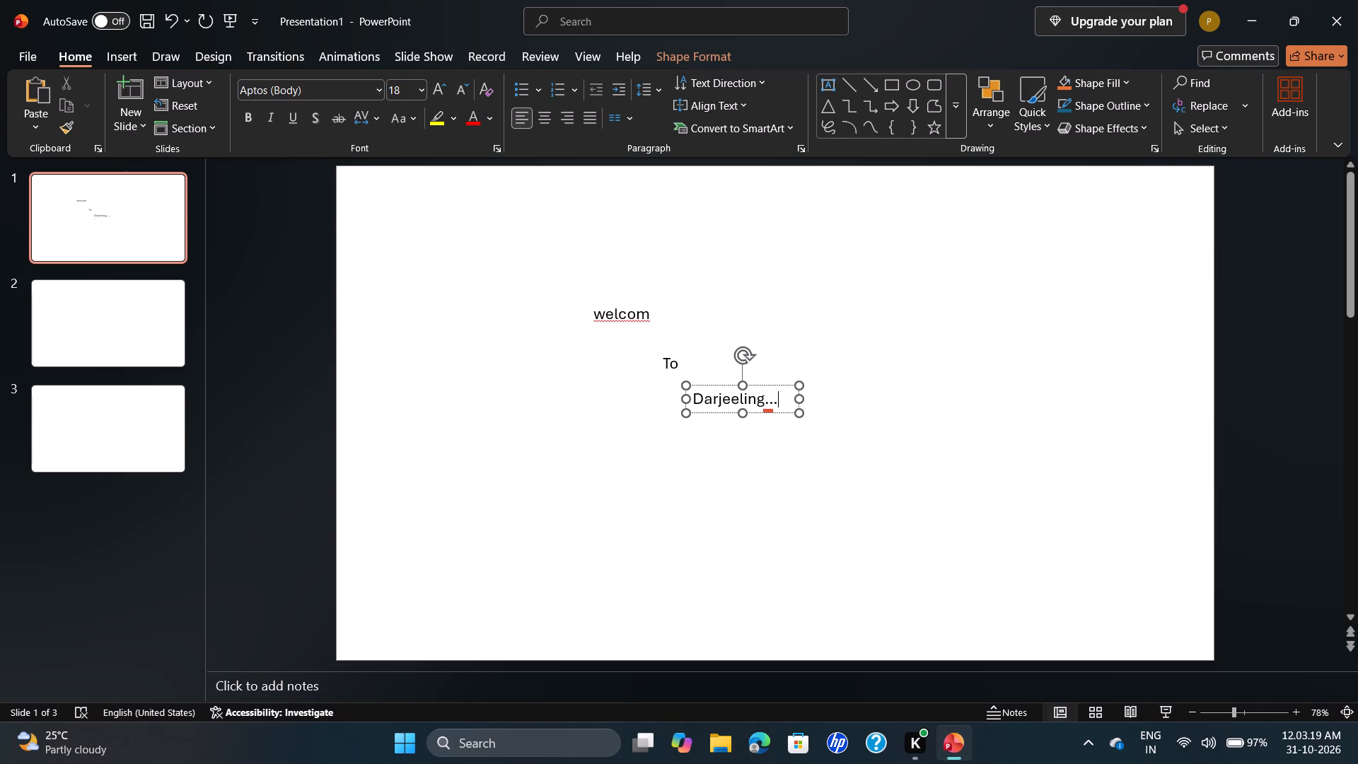
text(..)
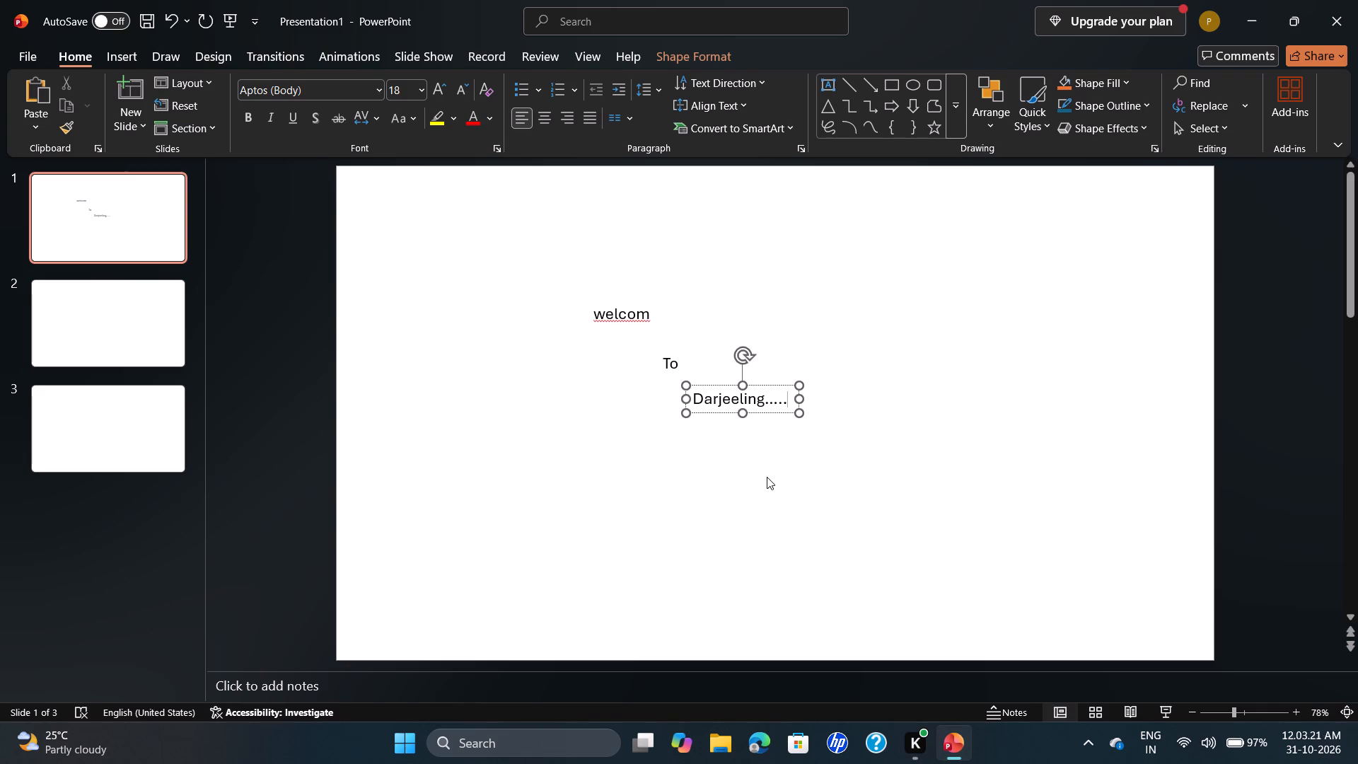
click(767, 477)
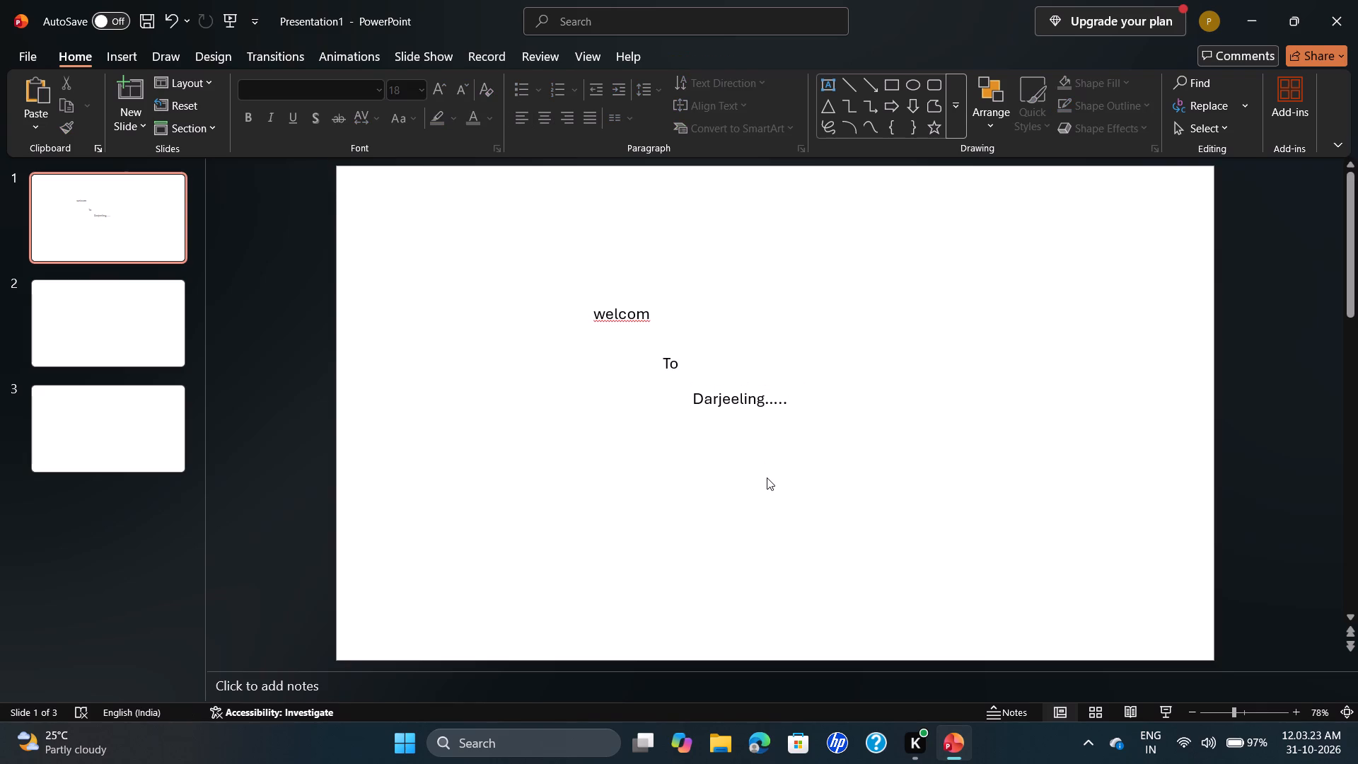
Change the font of the "welcom" text to Blackadder ITC.
click(611, 316)
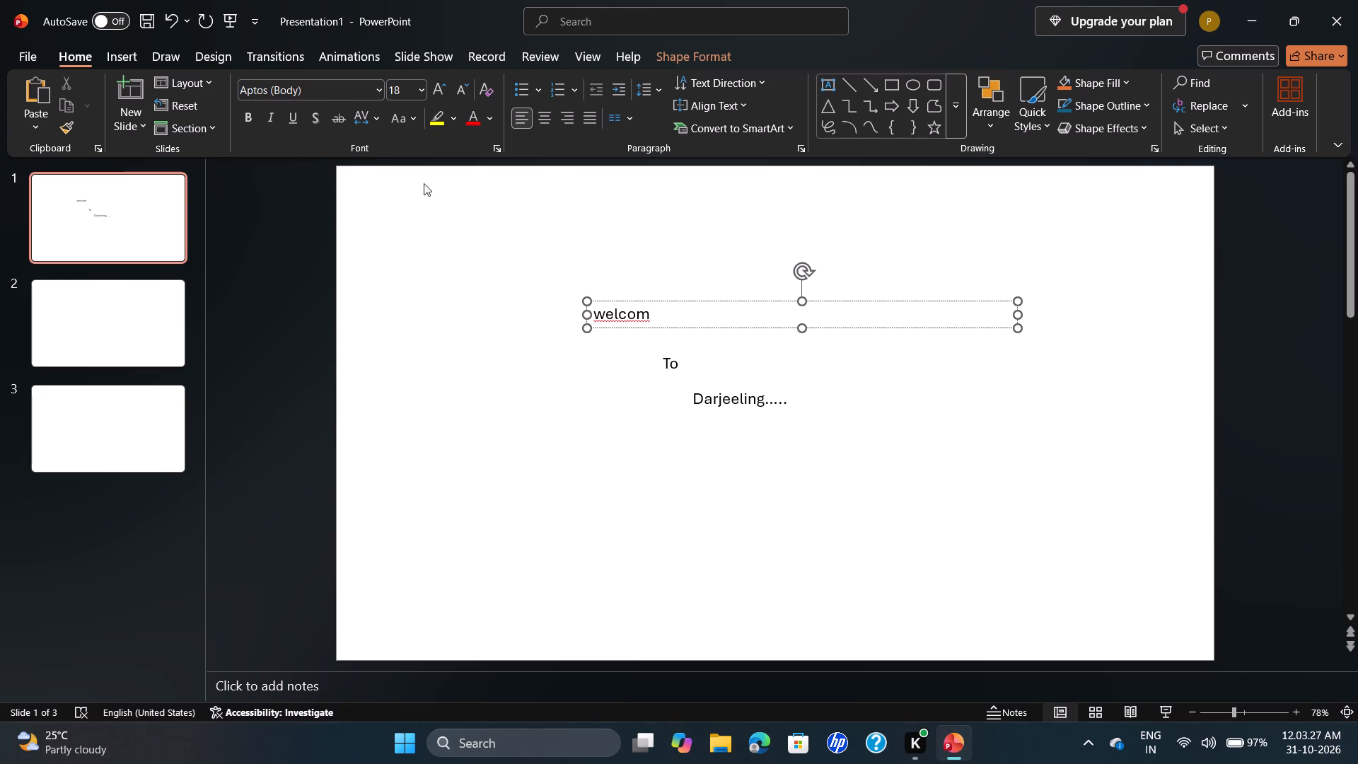
click(373, 91)
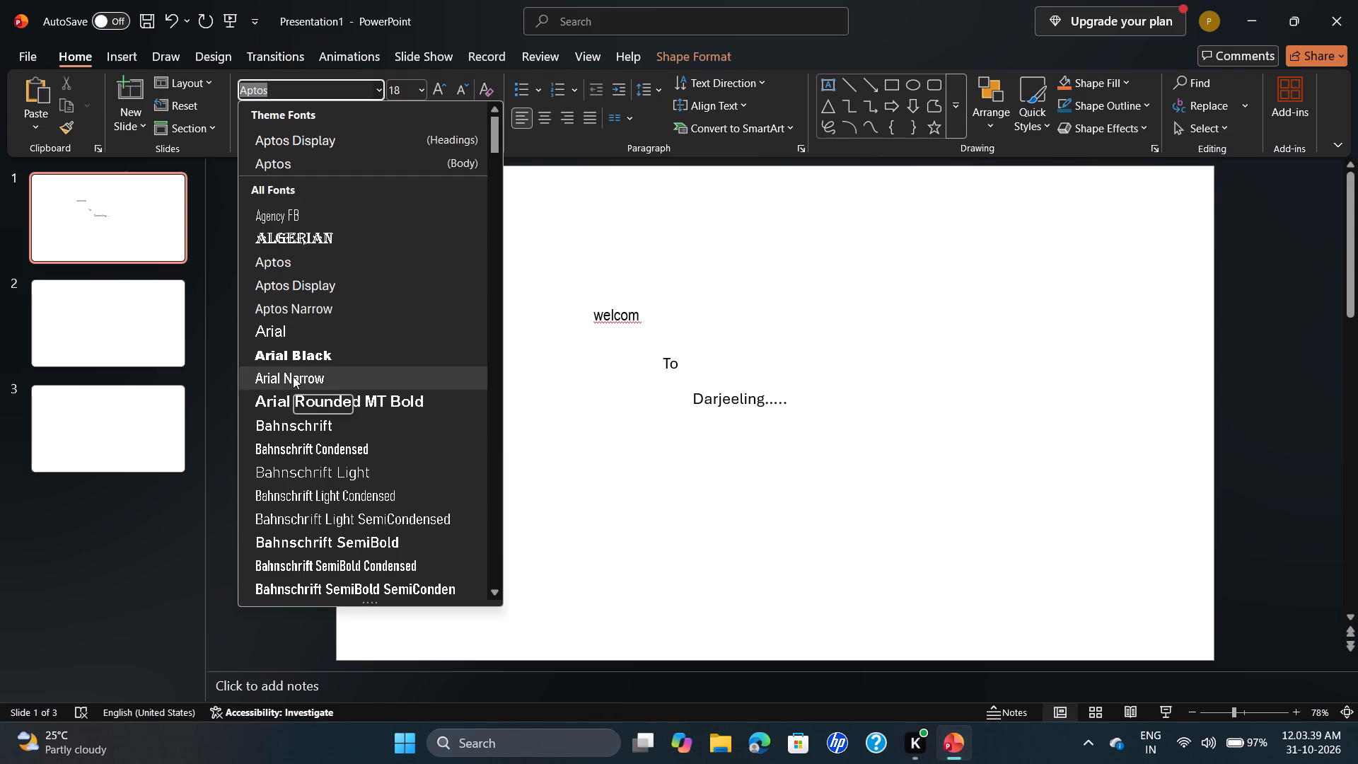
scroll(301, 347, down, 2)
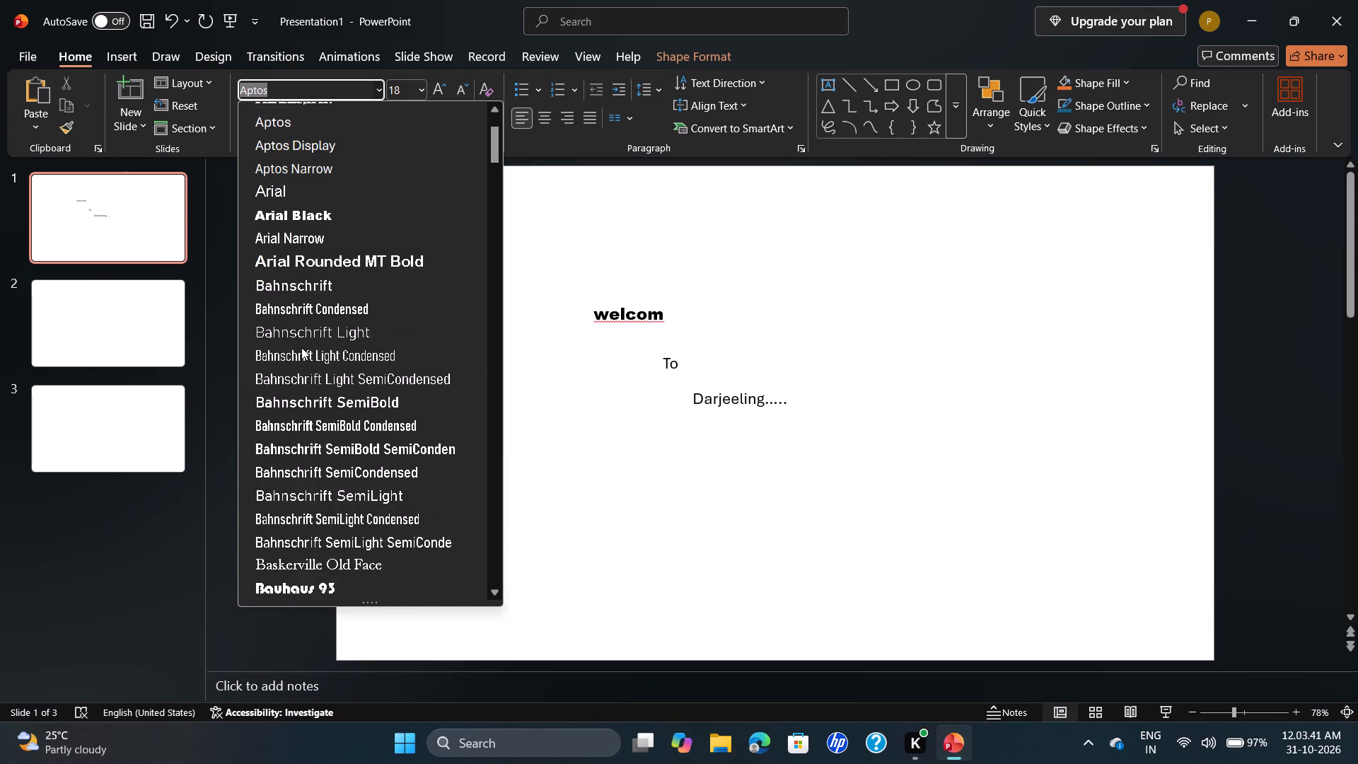
scroll(301, 347, down, 4)
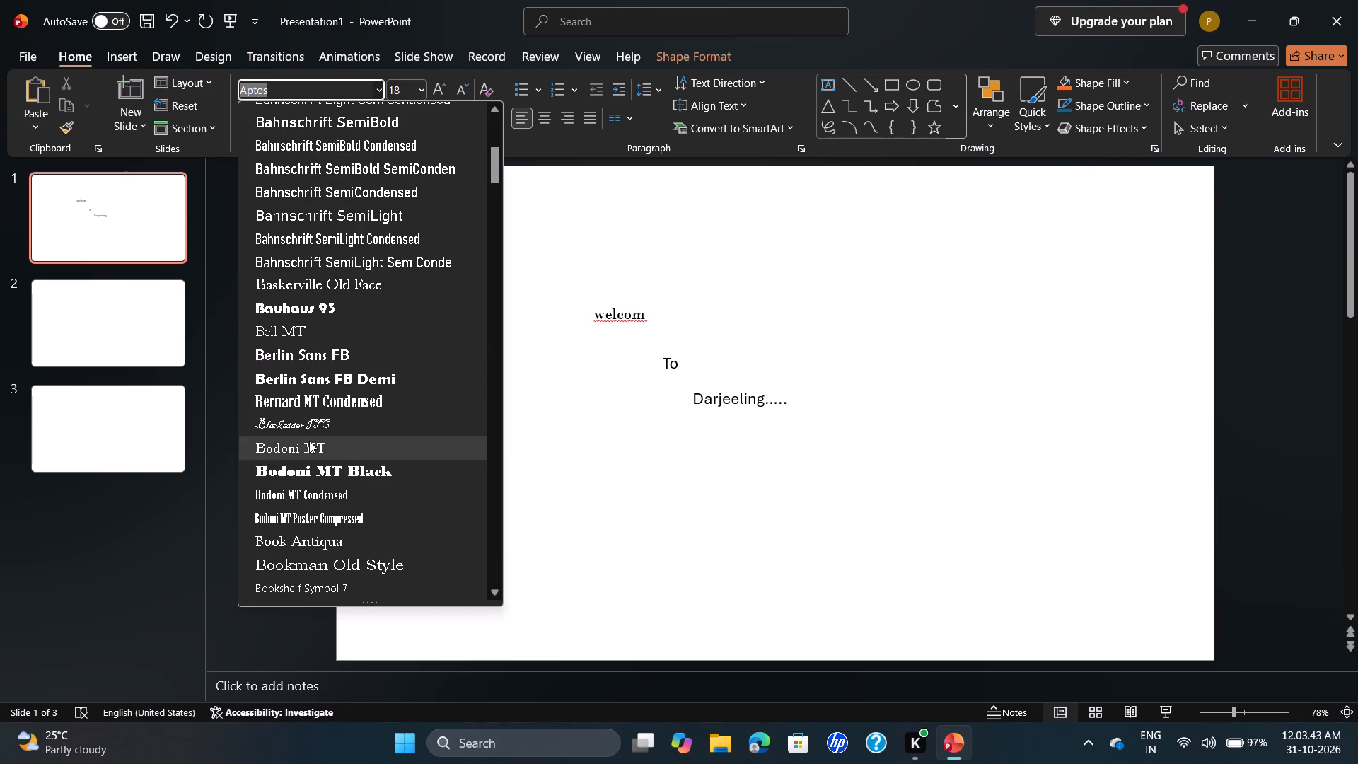
click(312, 428)
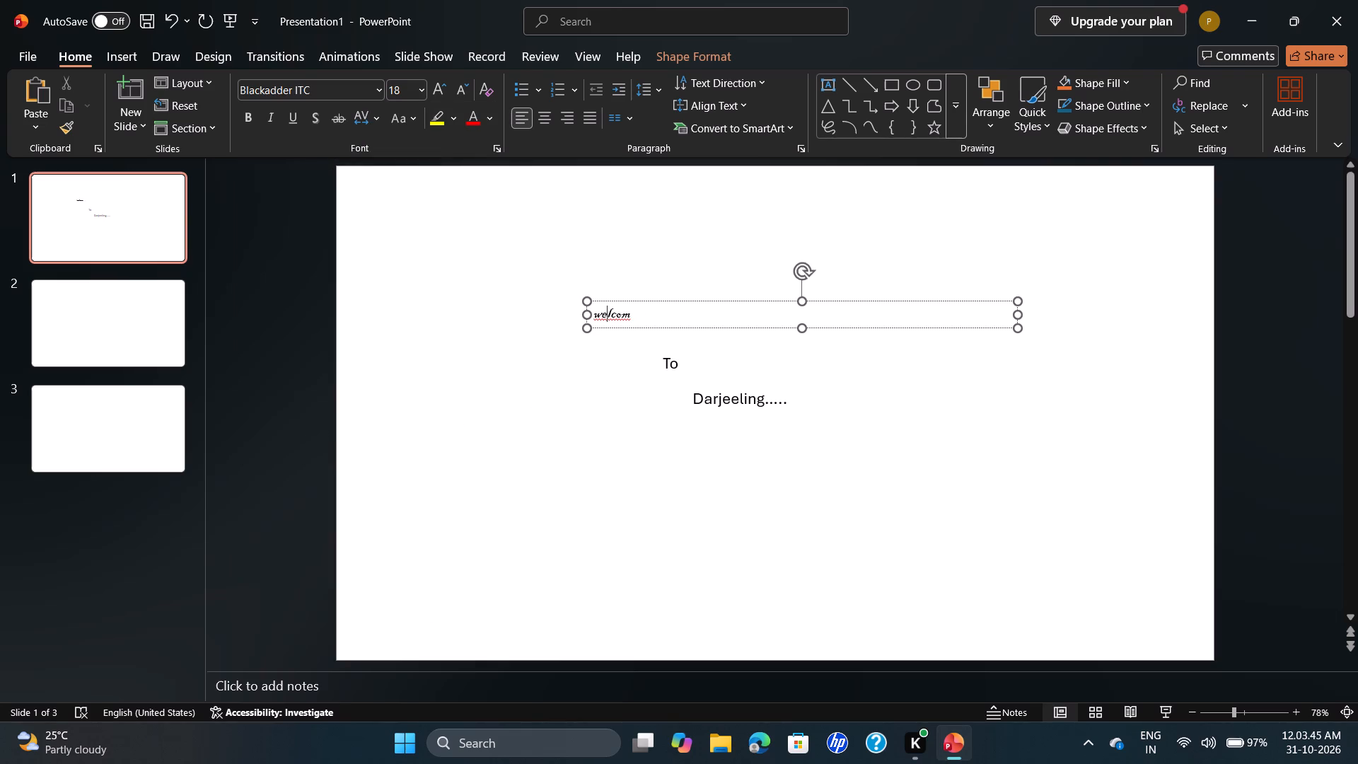
Set the font size of the "welcom" text to 44.
click(641, 316)
click(418, 84)
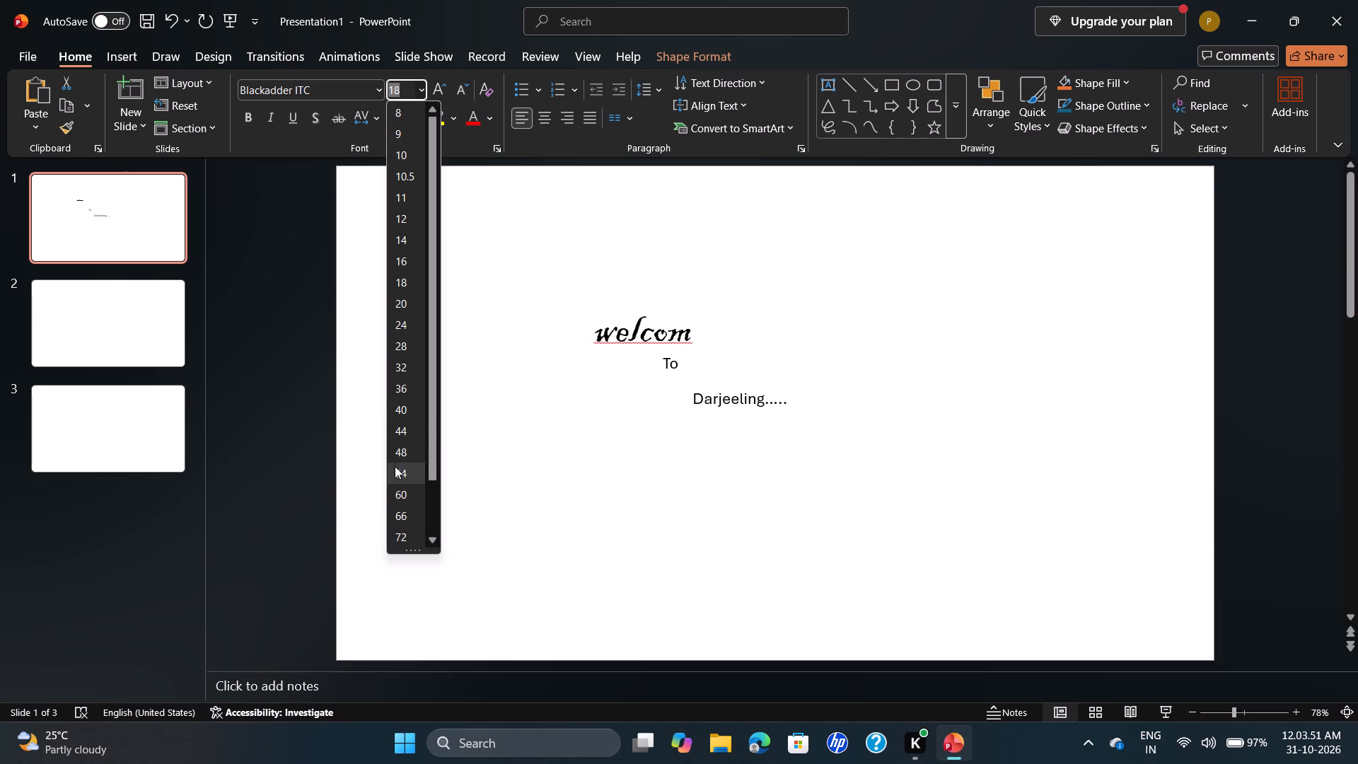
click(401, 439)
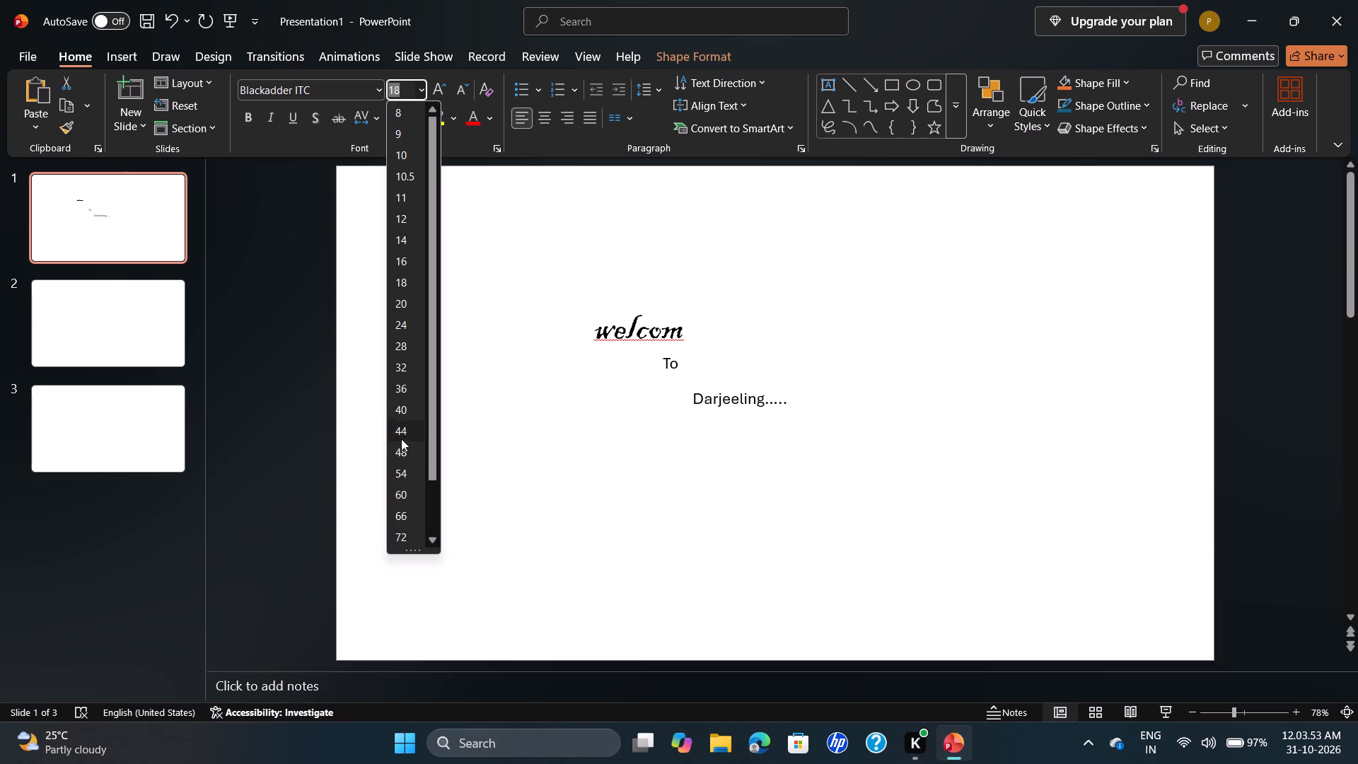
Change the font of the "To" text to Algerian.
click(672, 376)
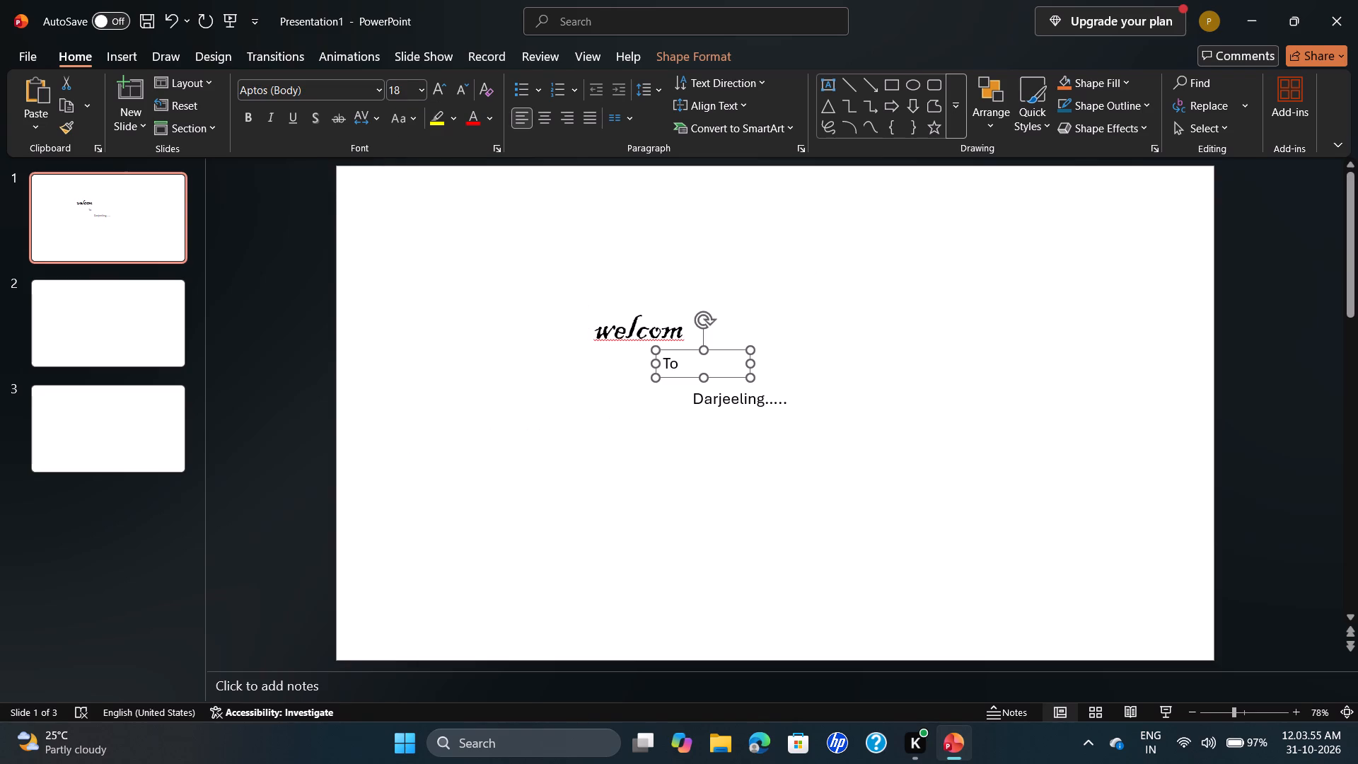
click(376, 91)
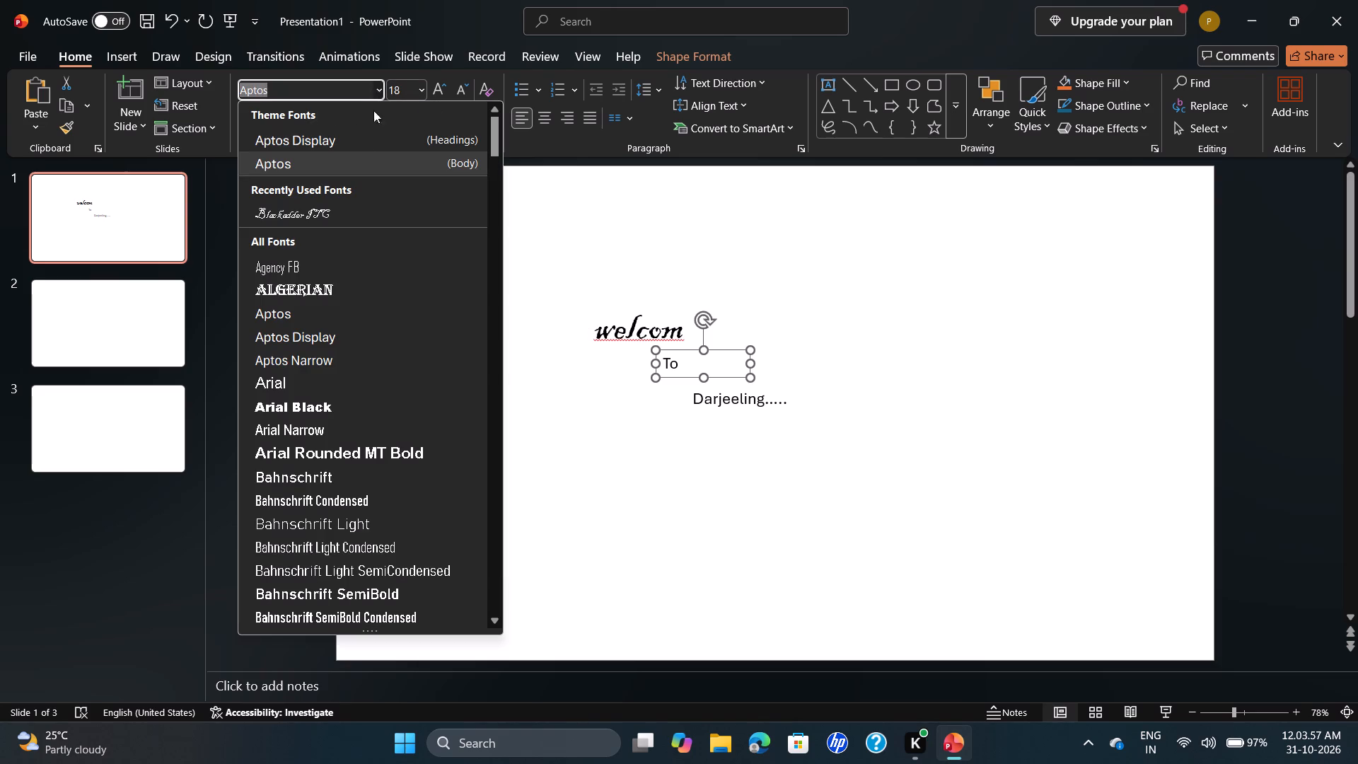
click(338, 282)
Change the font of the "Darjeeling....." text to Blackadder ITC.
click(713, 398)
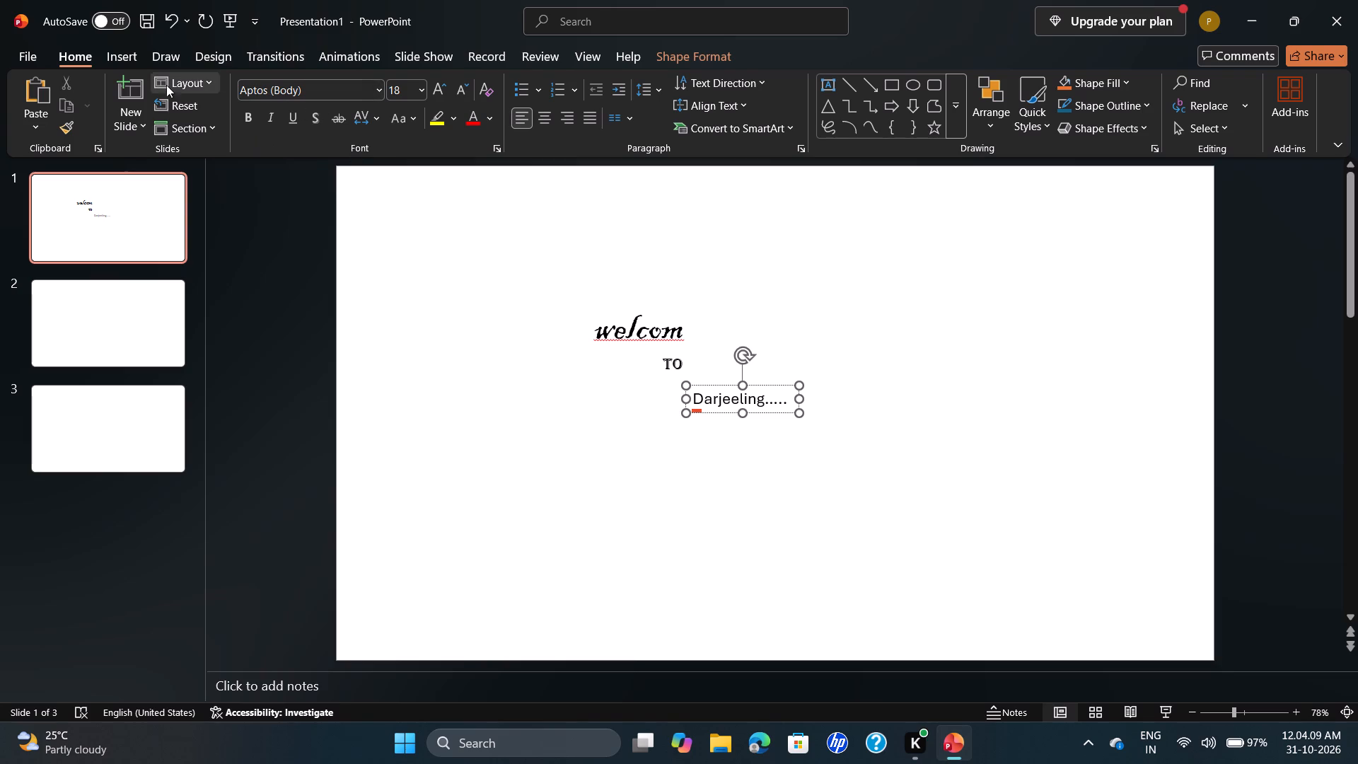
click(378, 89)
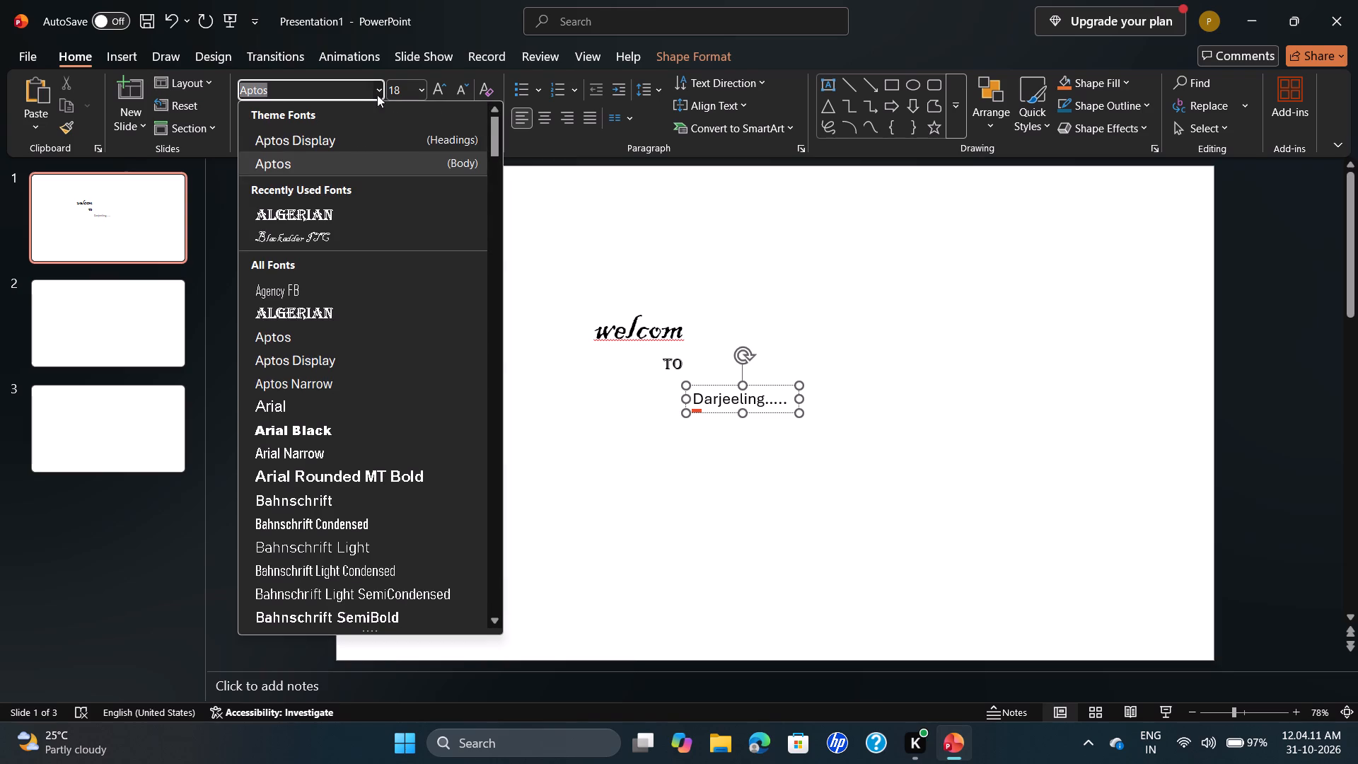
scroll(325, 303, down, 2)
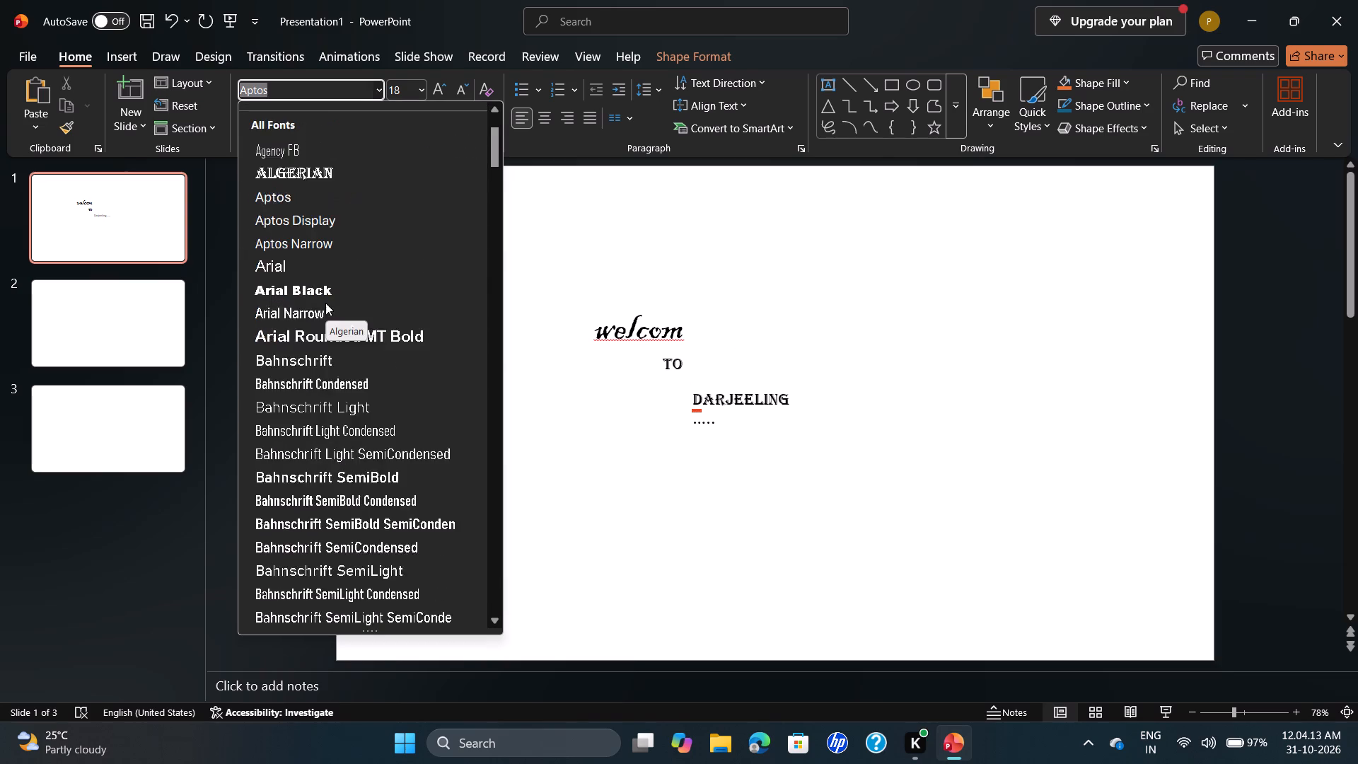
scroll(325, 303, down, 1)
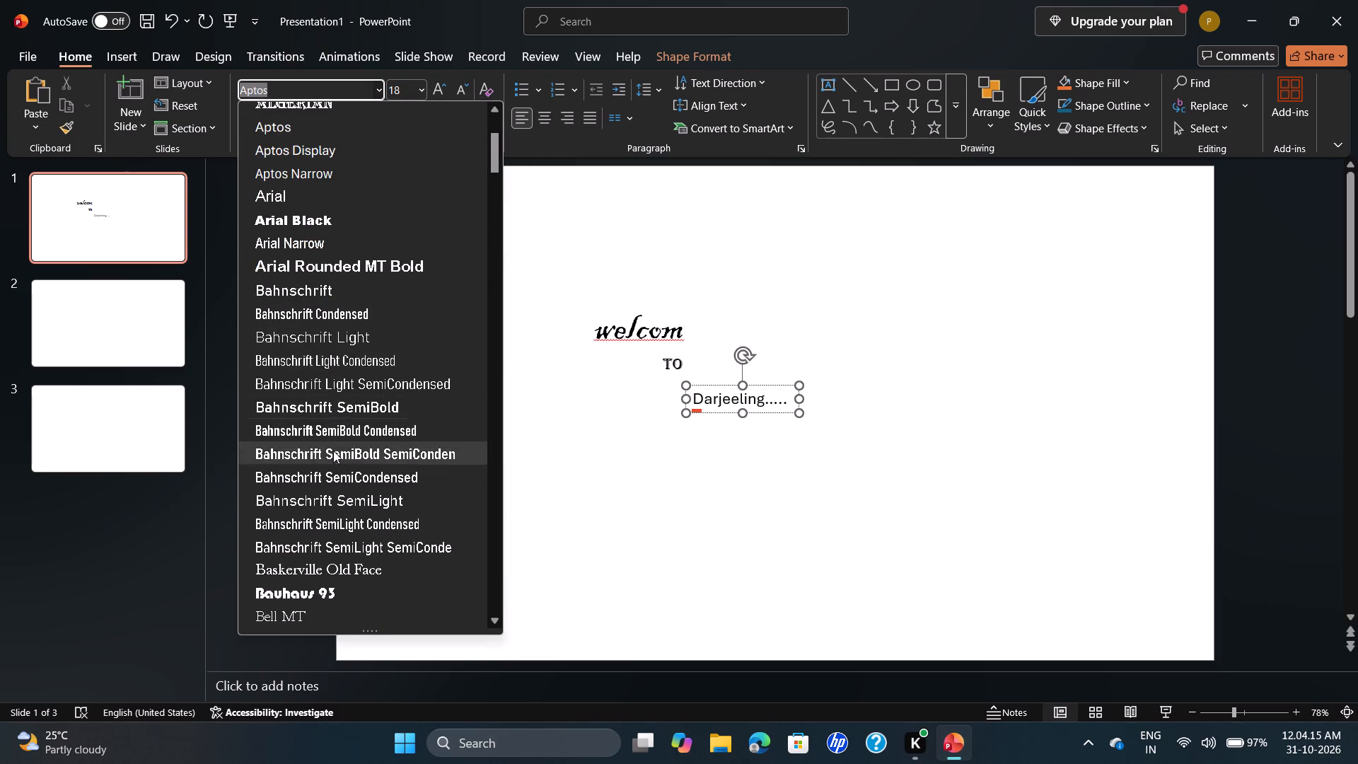
scroll(329, 490, down, 3)
click(329, 504)
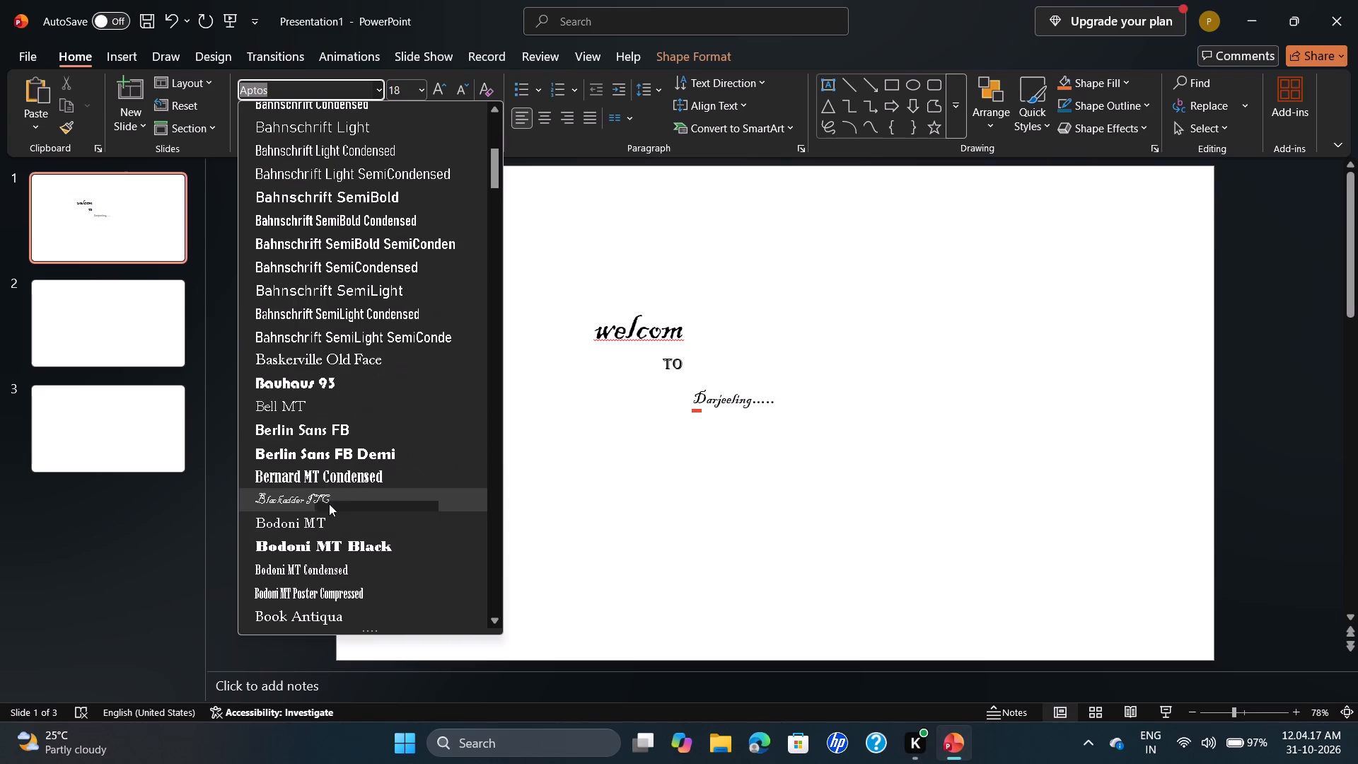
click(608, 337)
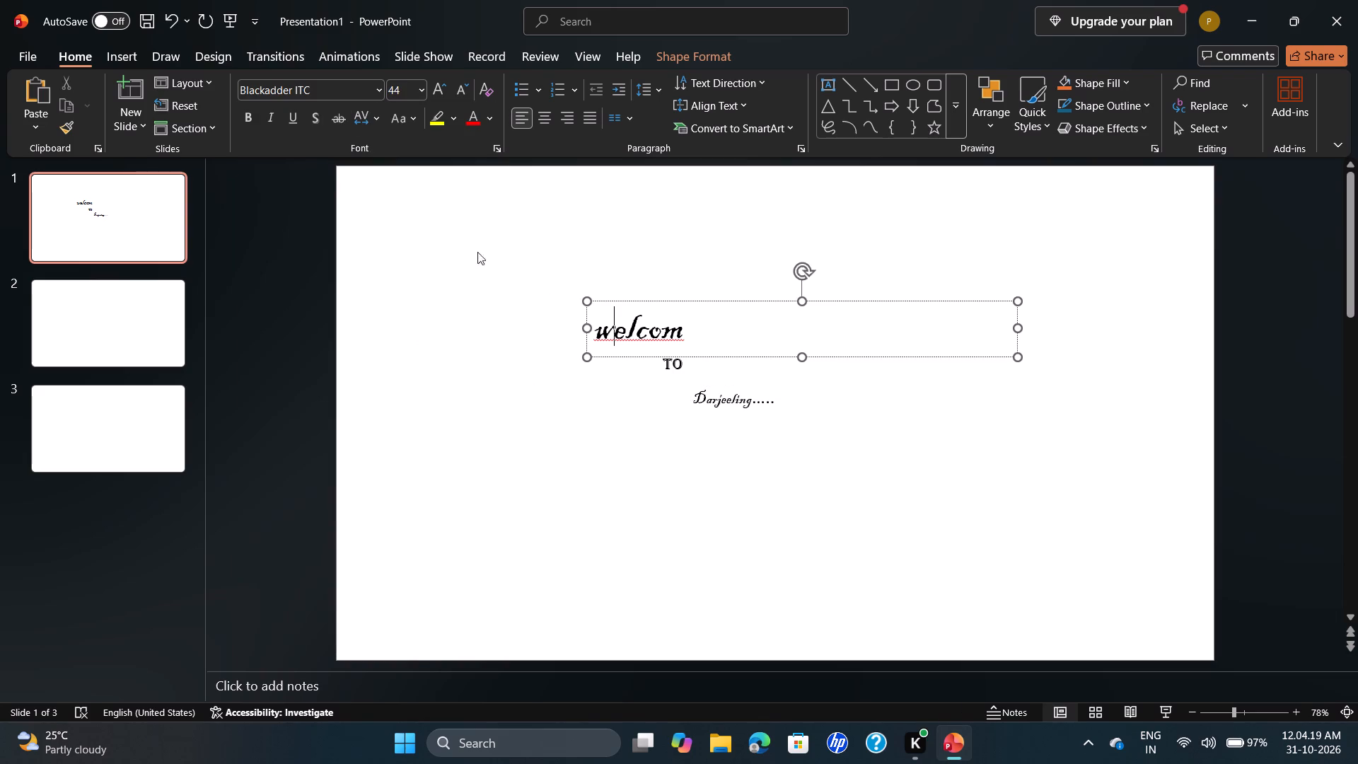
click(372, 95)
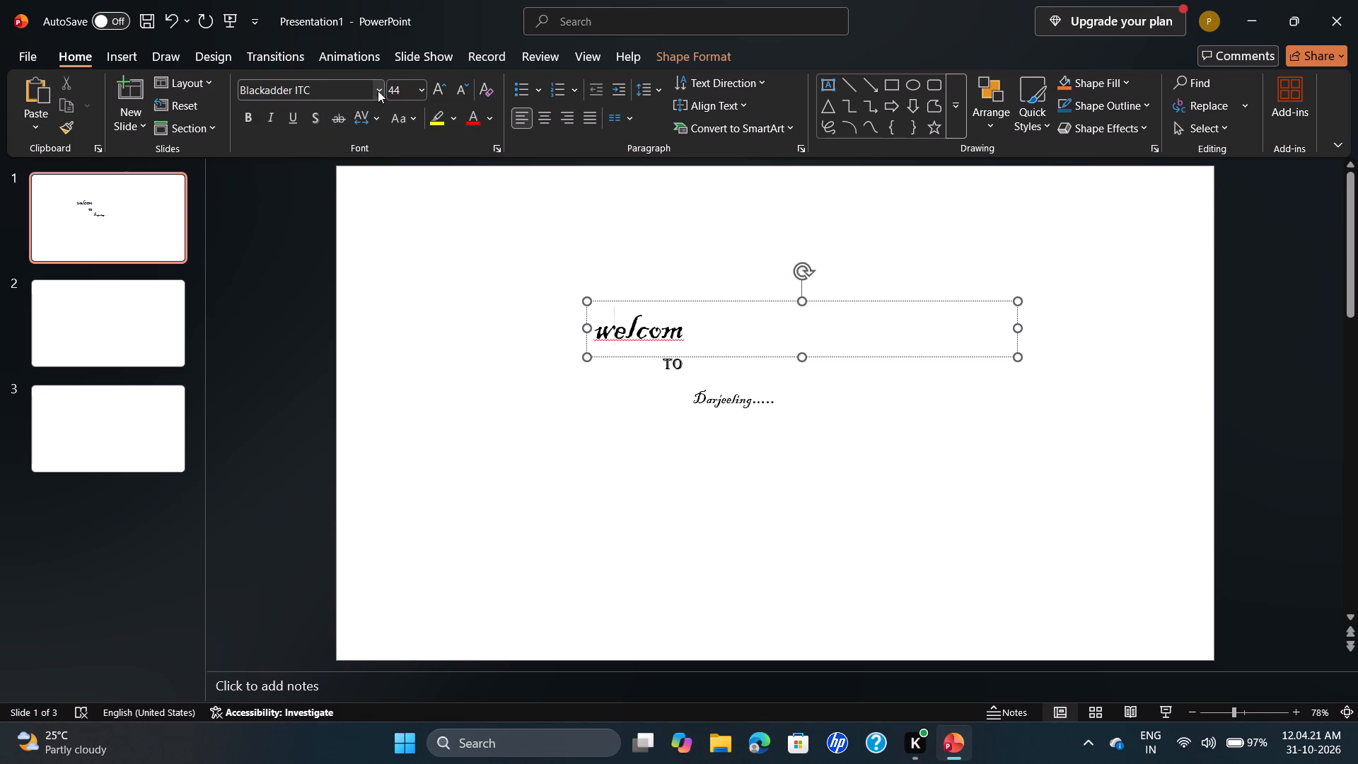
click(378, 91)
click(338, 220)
Move the "welcom" text box slightly further left on the first slide.
drag(684, 332, 665, 331)
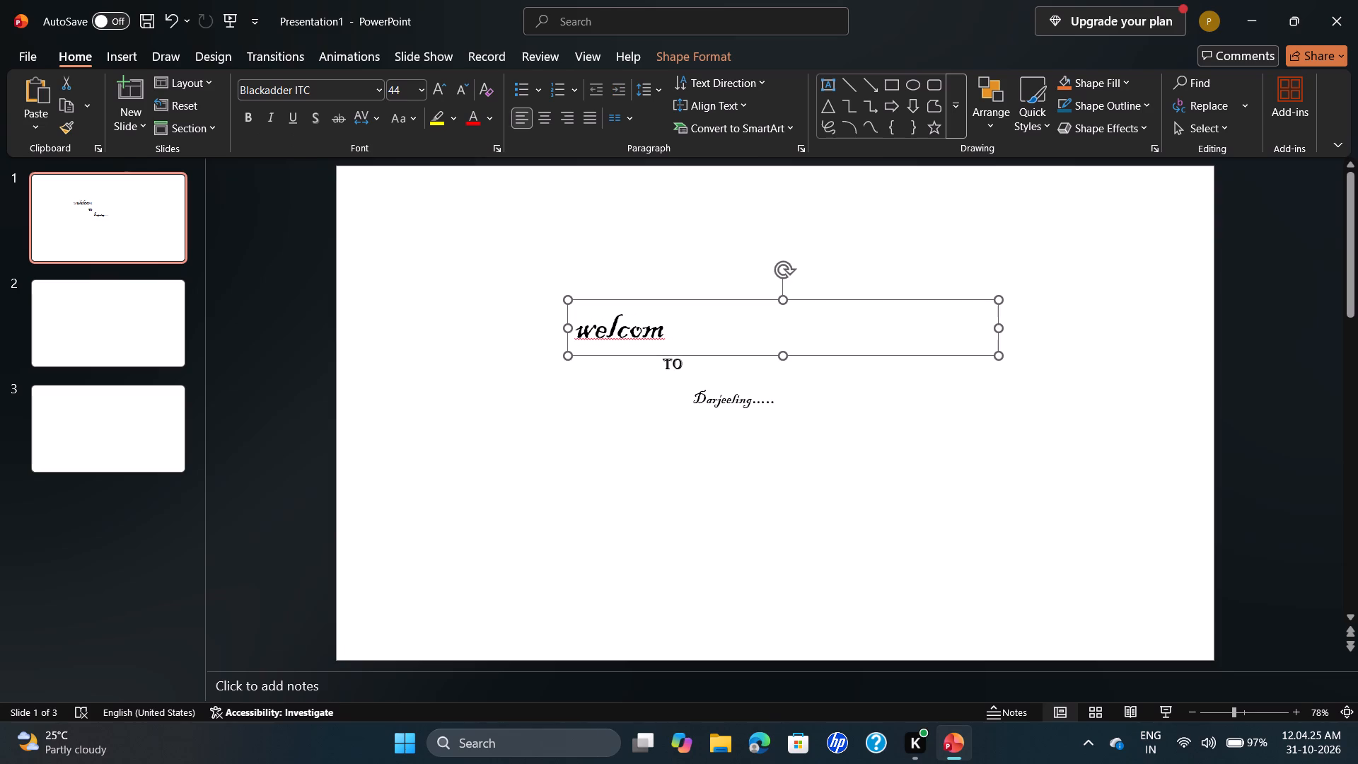
Change the font of the "welcom" text to Algerian.
click(371, 94)
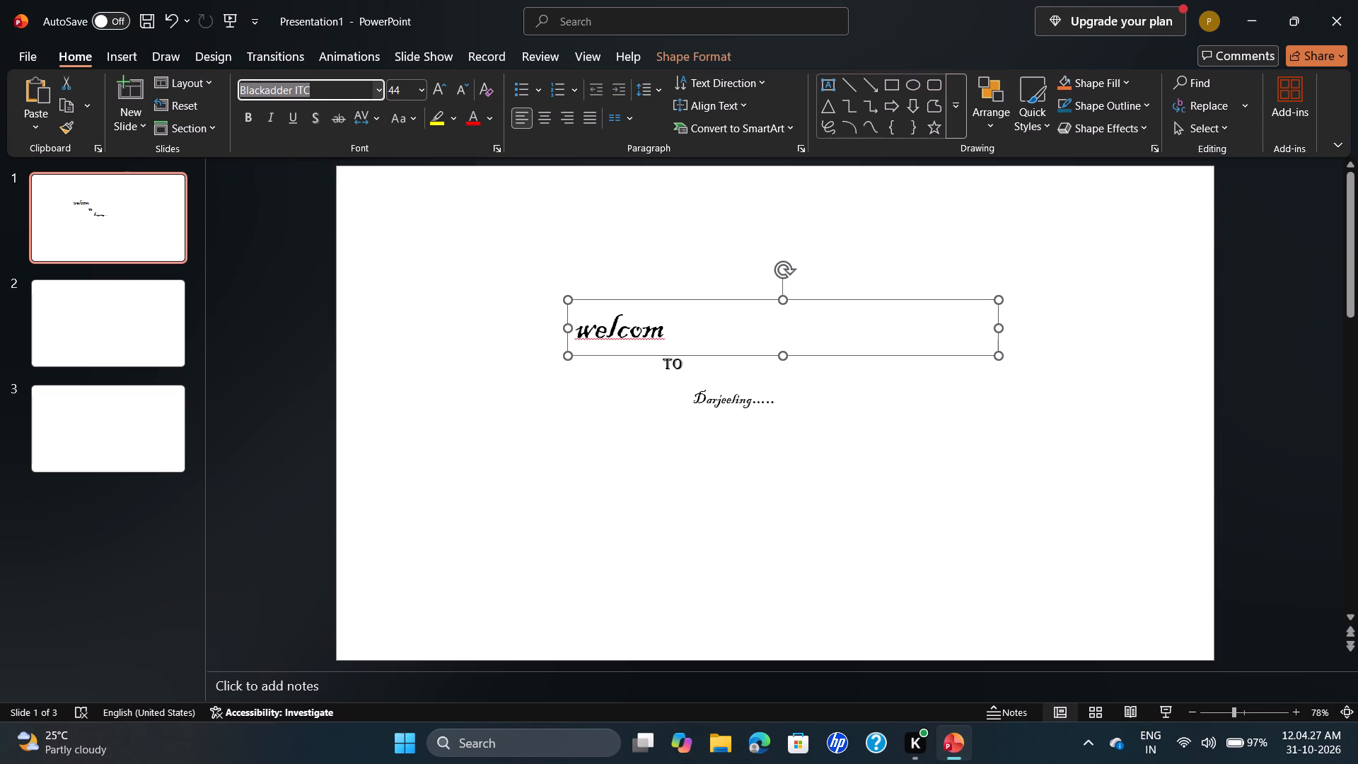
click(378, 87)
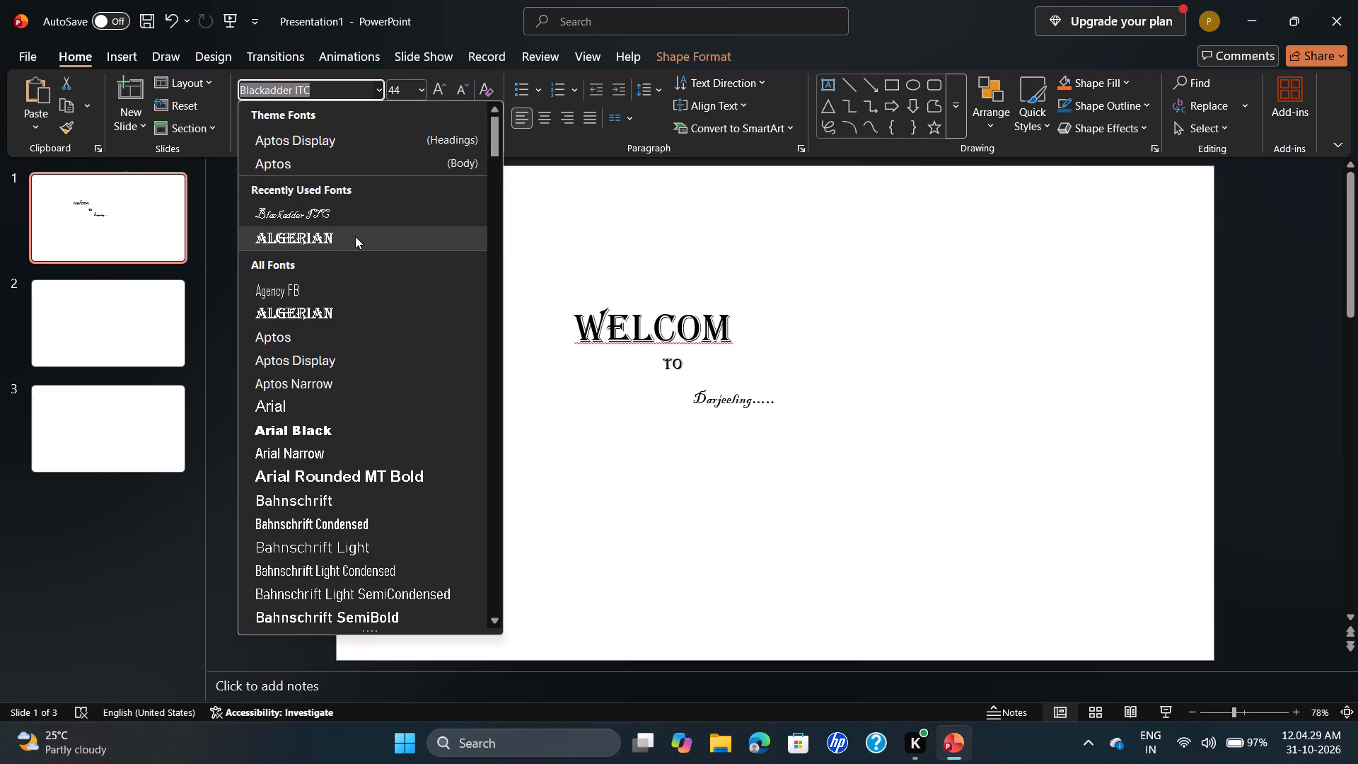
scroll(327, 424, down, 2)
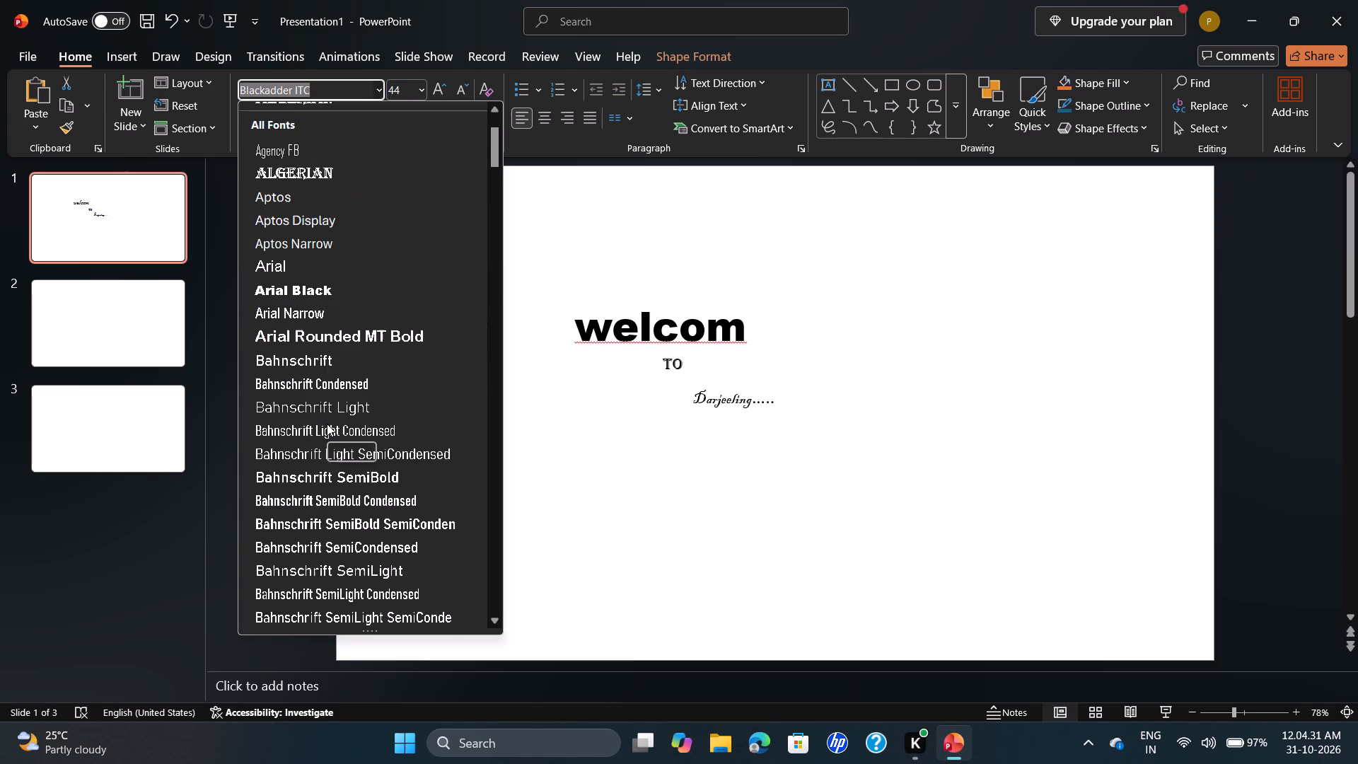
scroll(327, 424, down, 2)
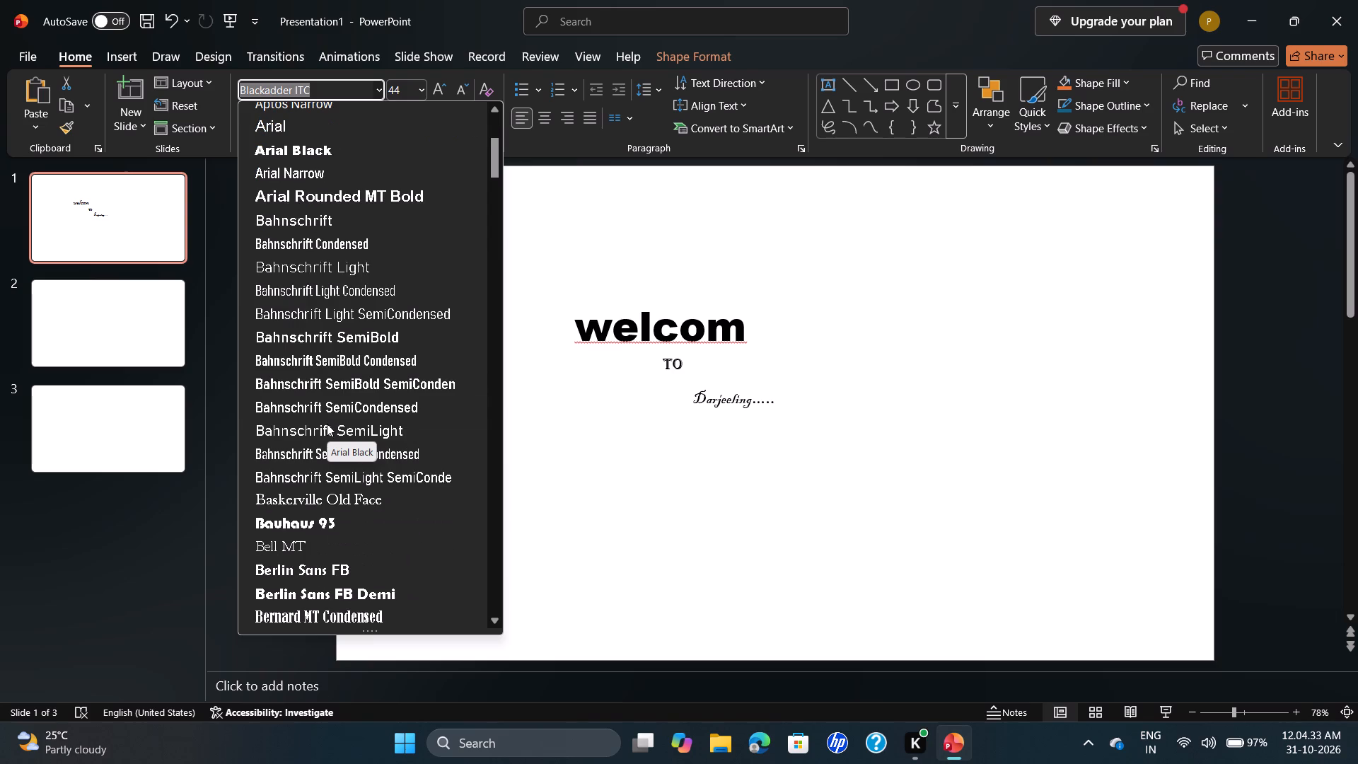
scroll(327, 441, down, 1)
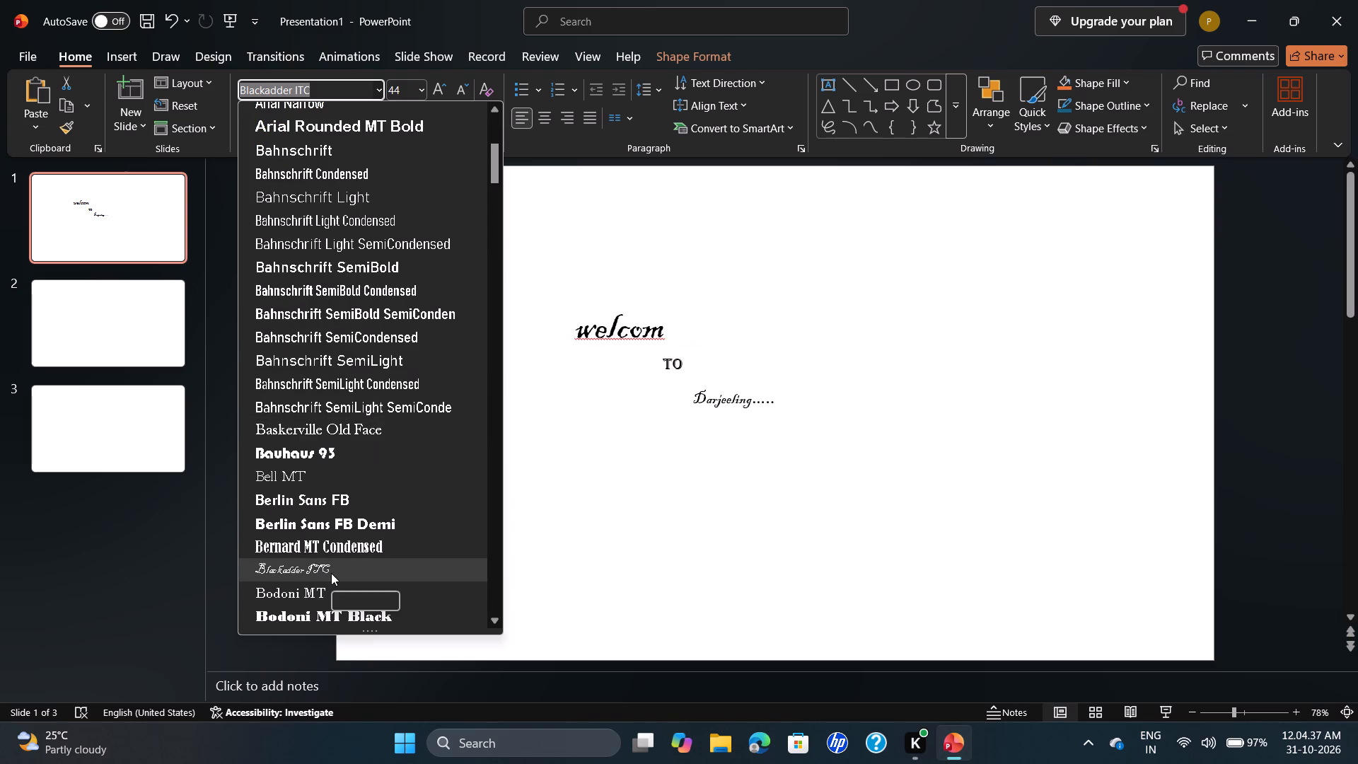
scroll(331, 573, down, 2)
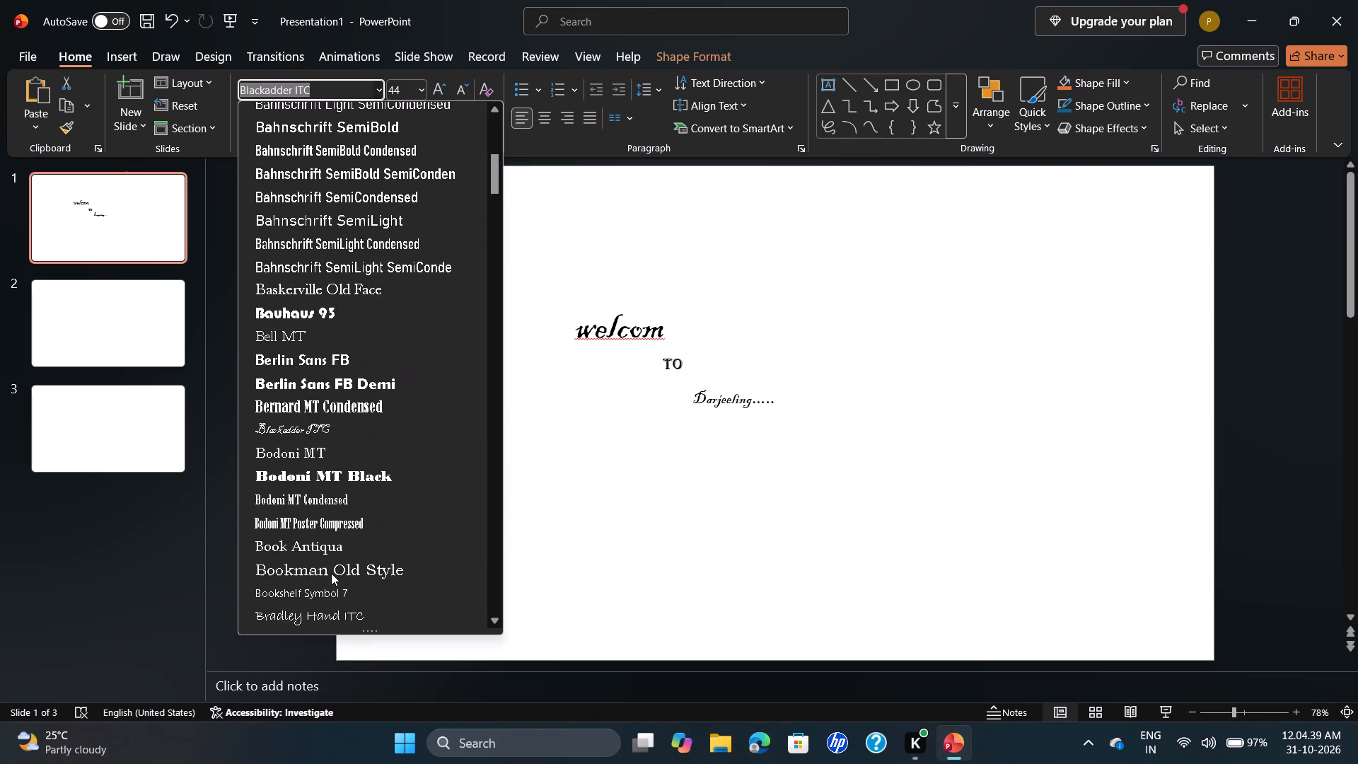
scroll(330, 590, down, 2)
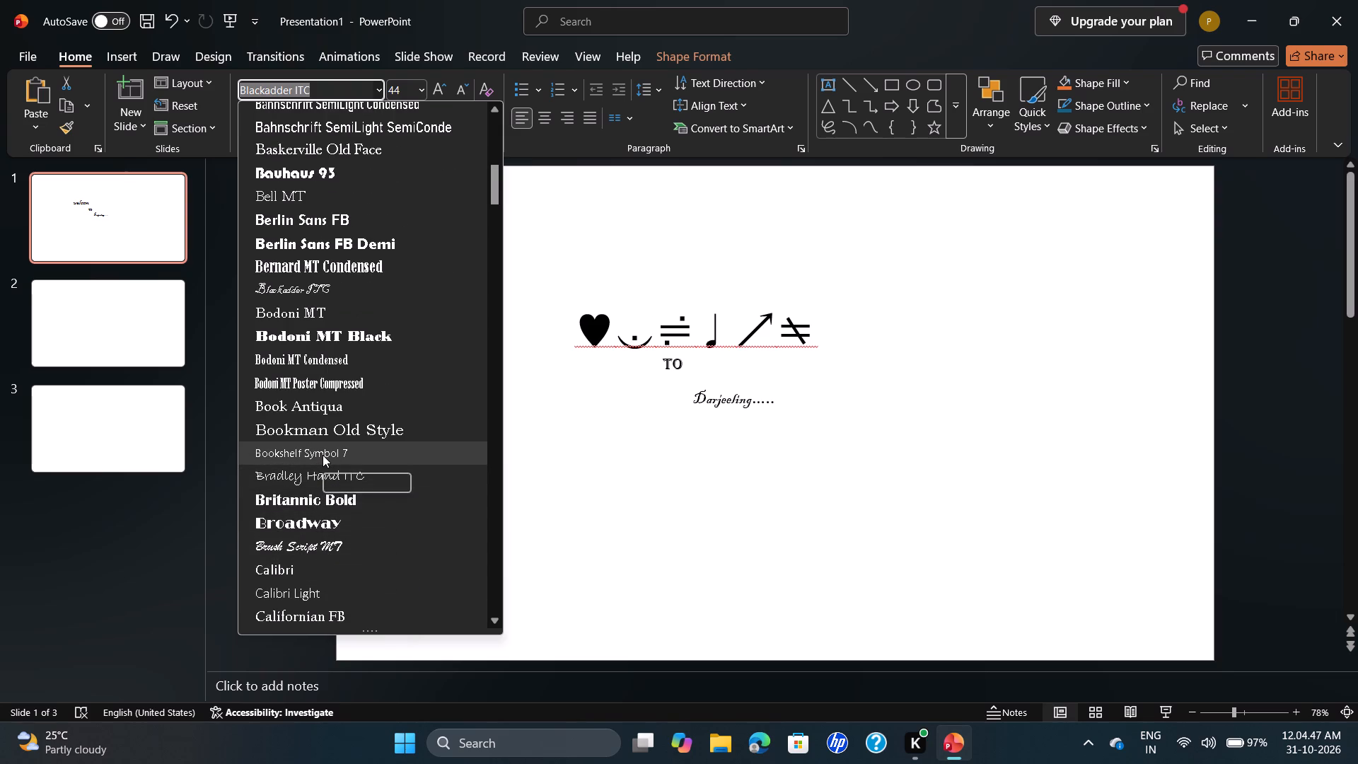
scroll(323, 461, down, 3)
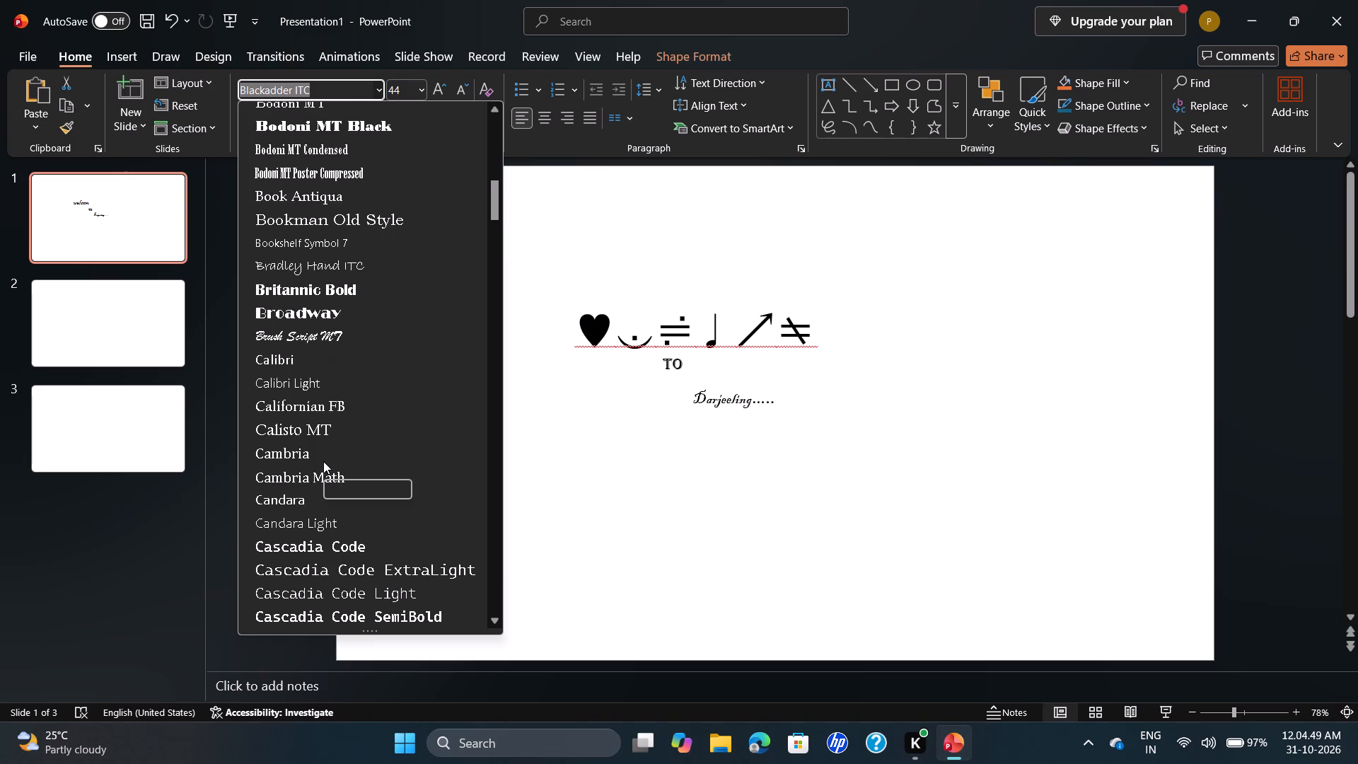
scroll(323, 461, down, 3)
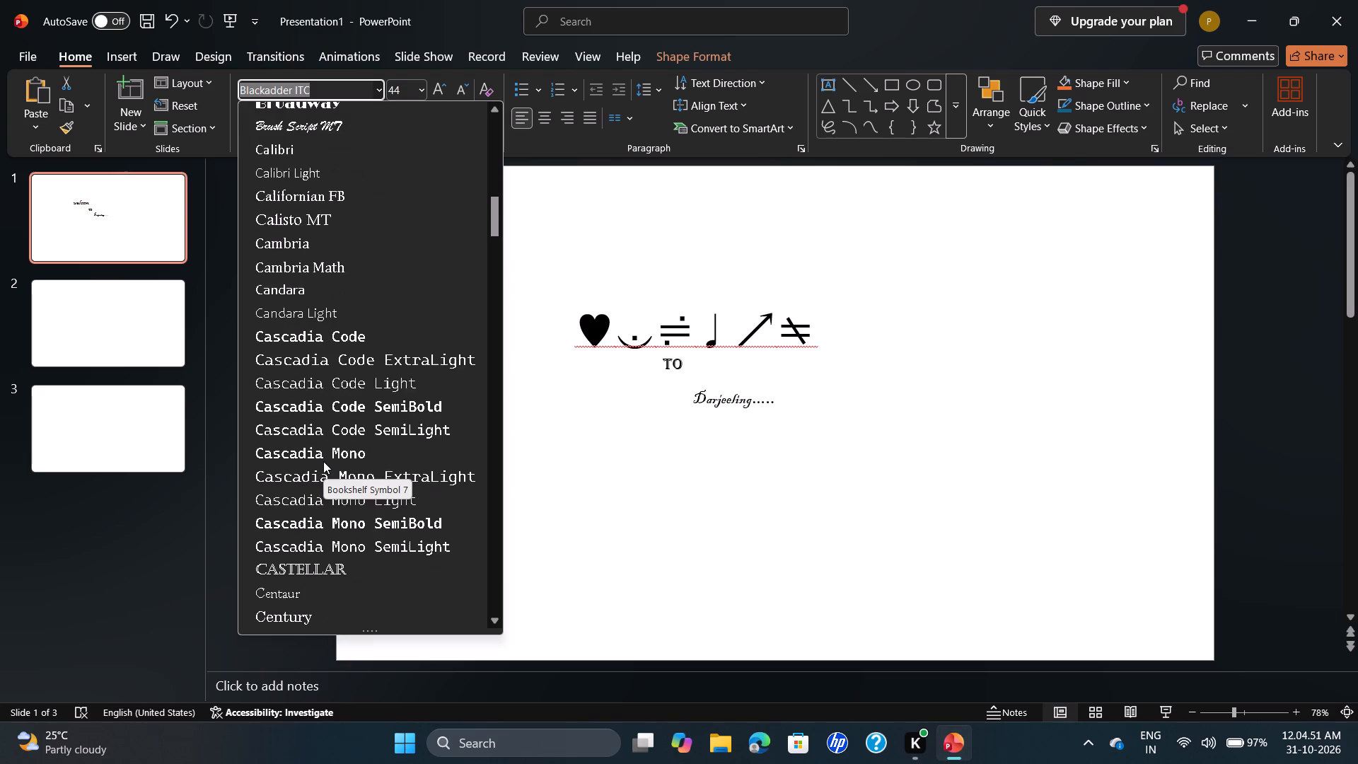
scroll(323, 461, down, 2)
scroll(323, 461, up, 15)
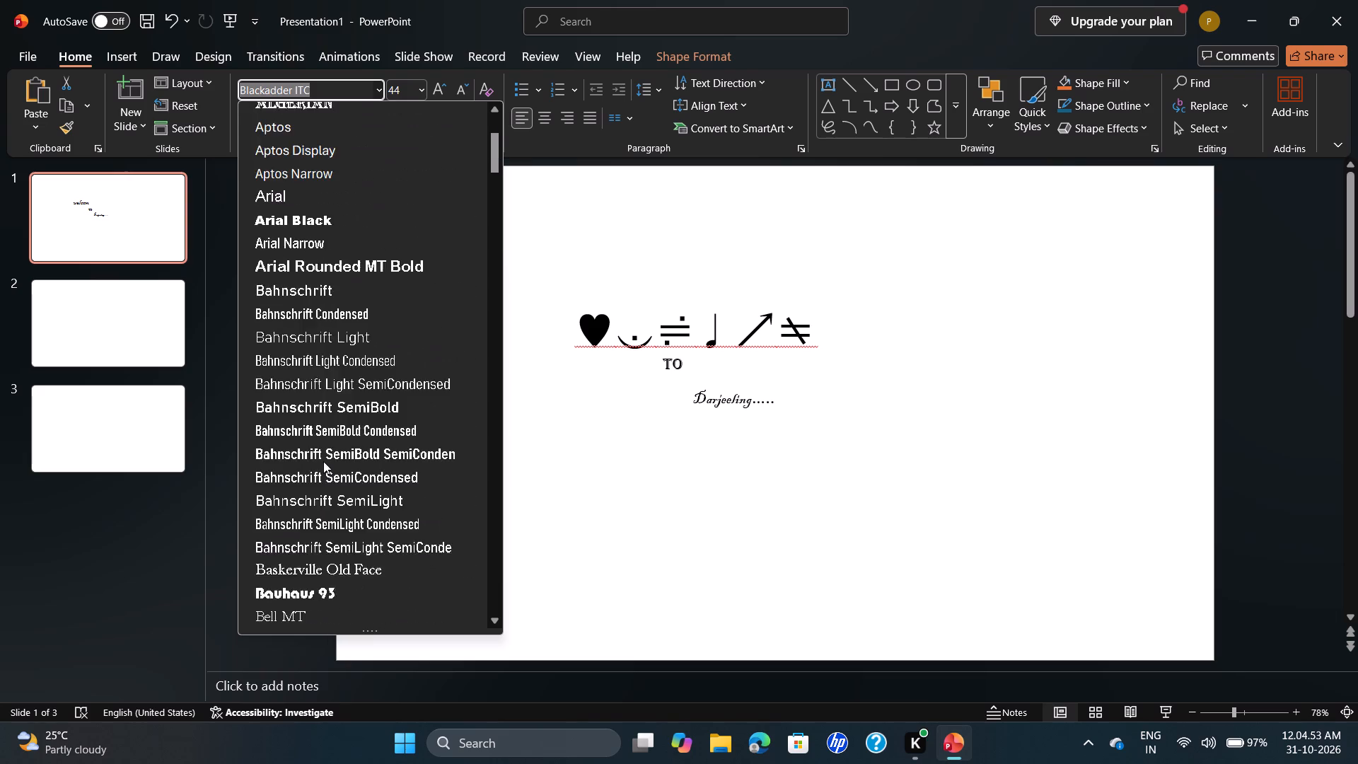
scroll(323, 461, up, 6)
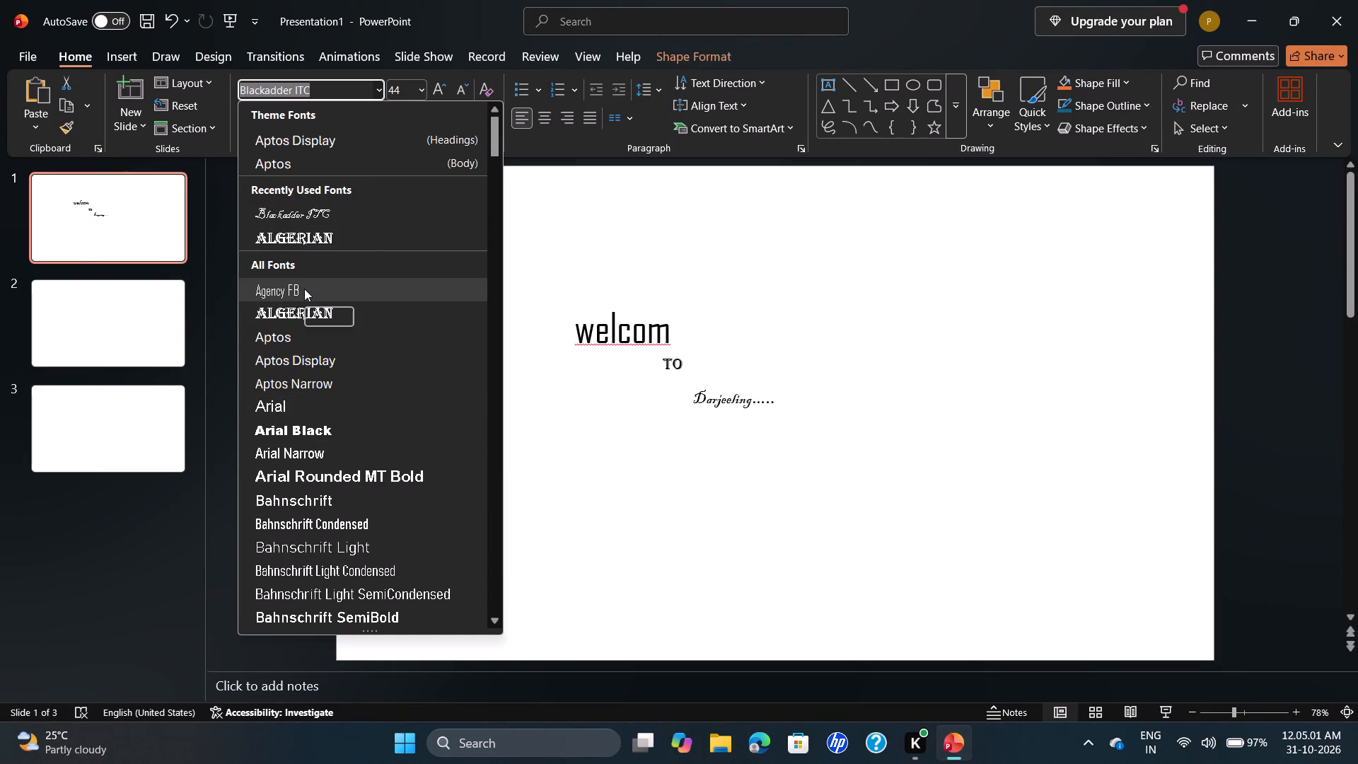
click(308, 239)
Reapply the Algerian font to the "To" text box.
click(660, 373)
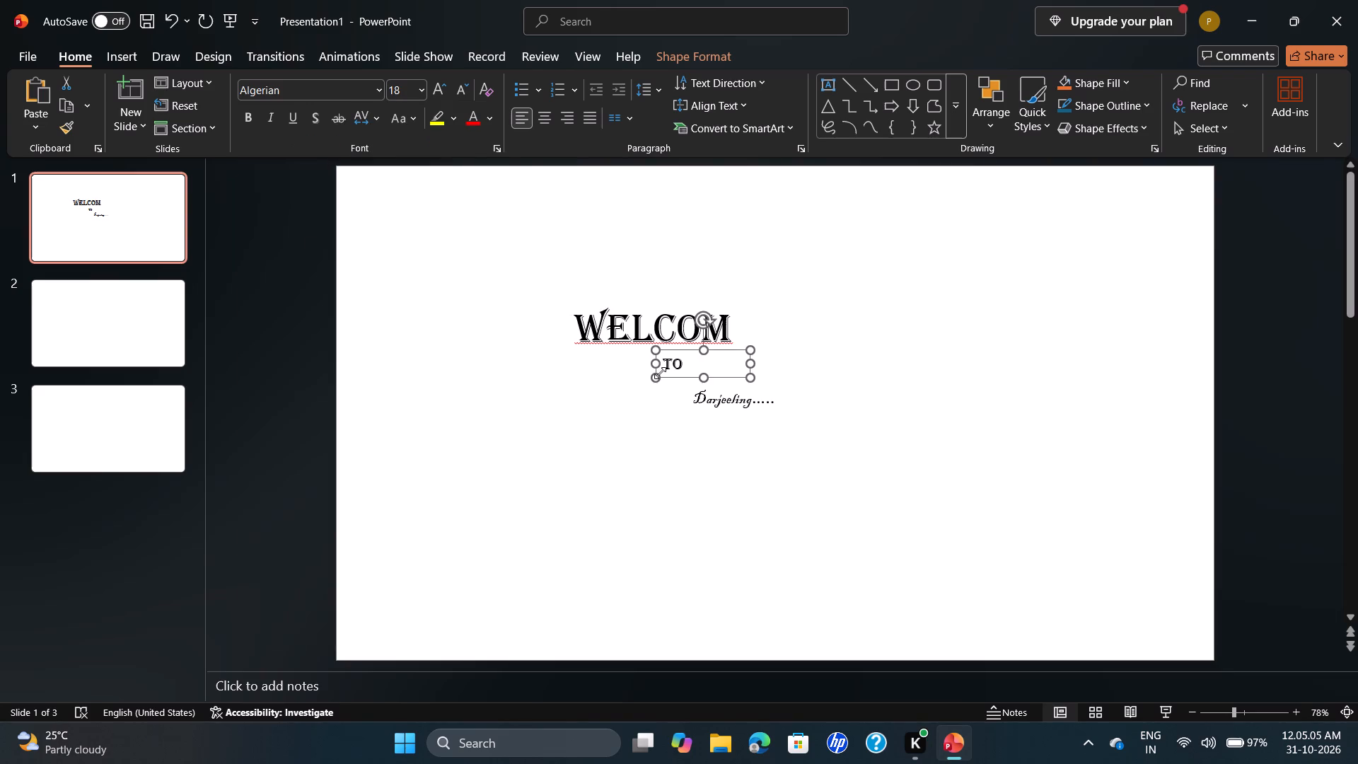
click(376, 94)
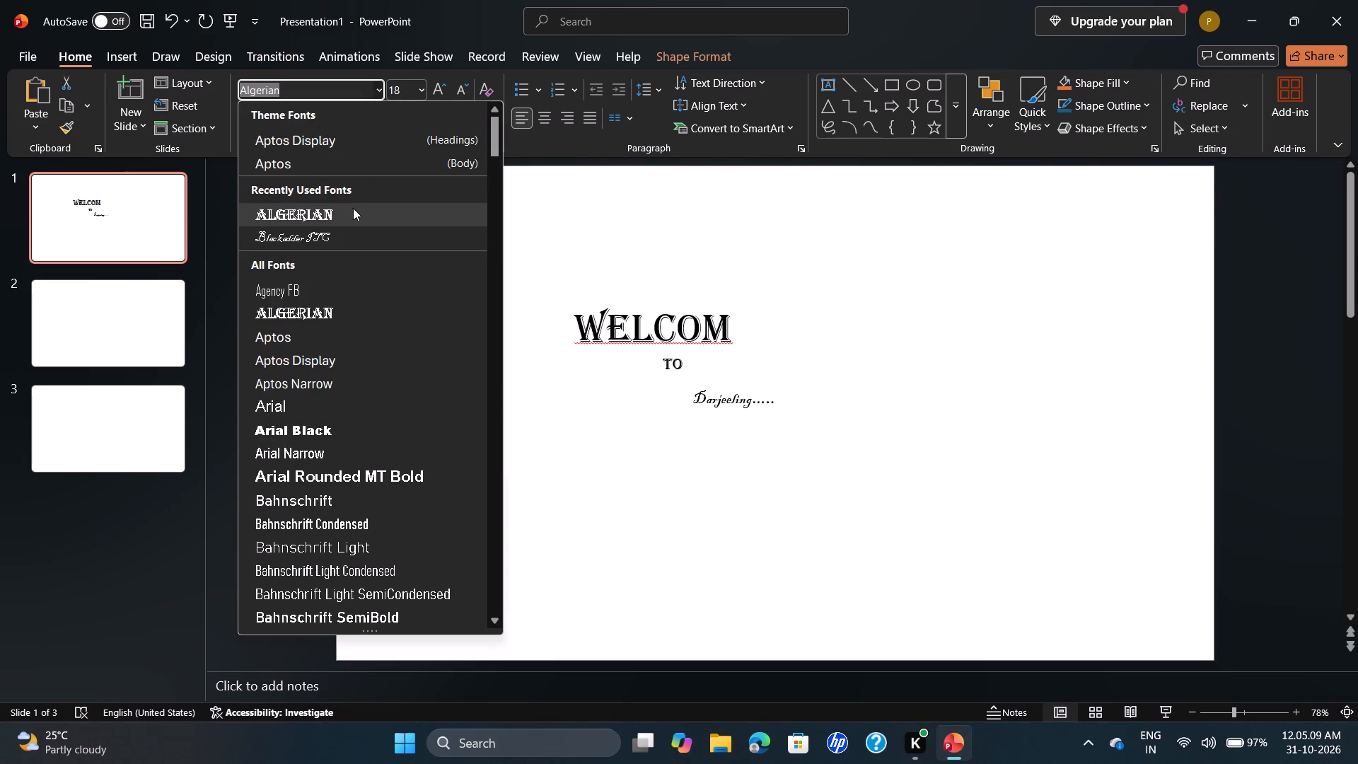
click(353, 208)
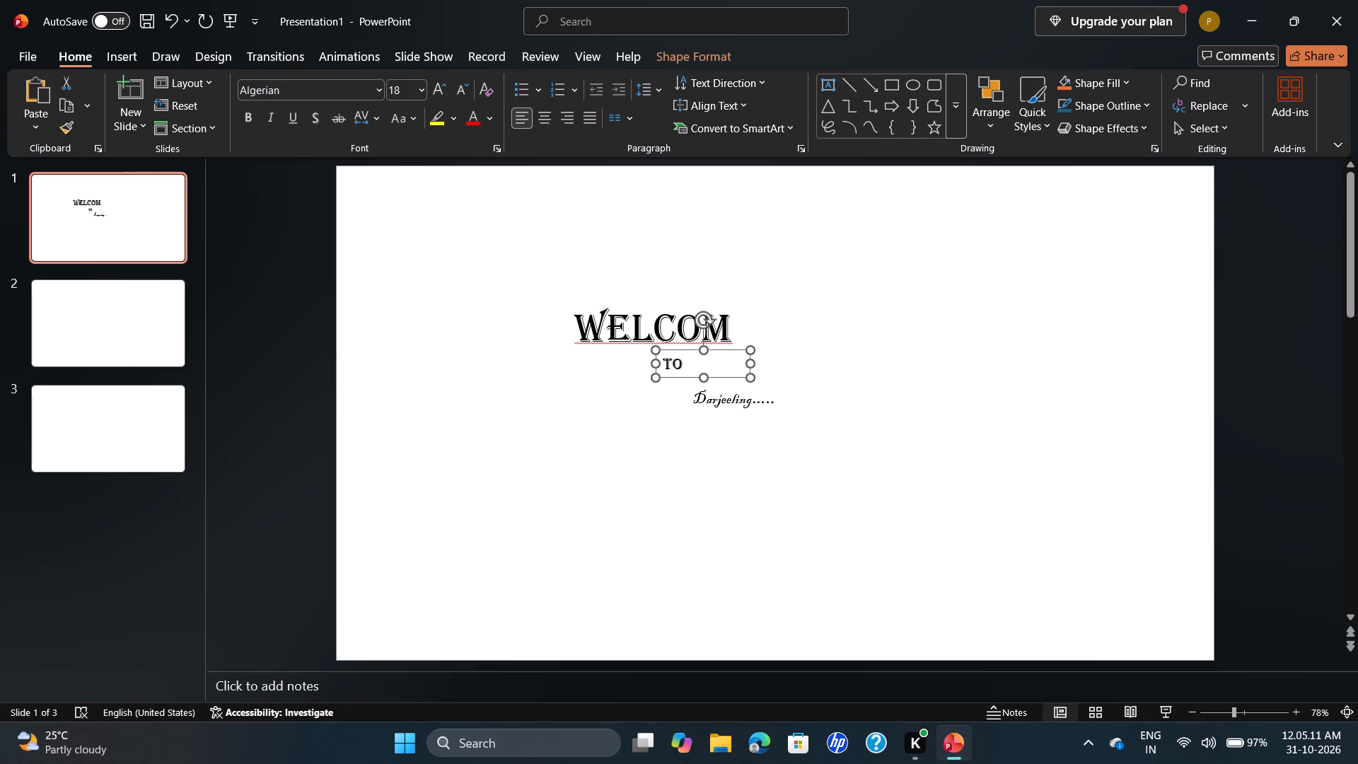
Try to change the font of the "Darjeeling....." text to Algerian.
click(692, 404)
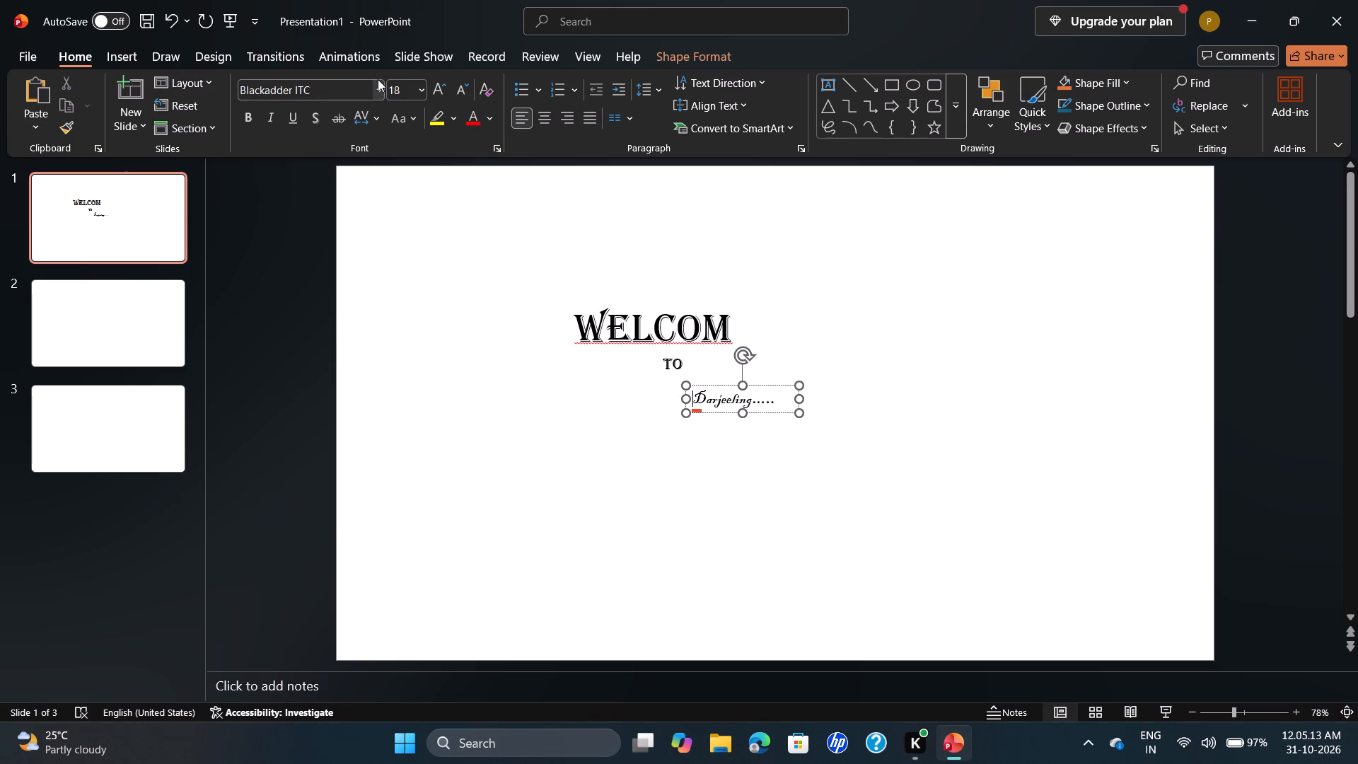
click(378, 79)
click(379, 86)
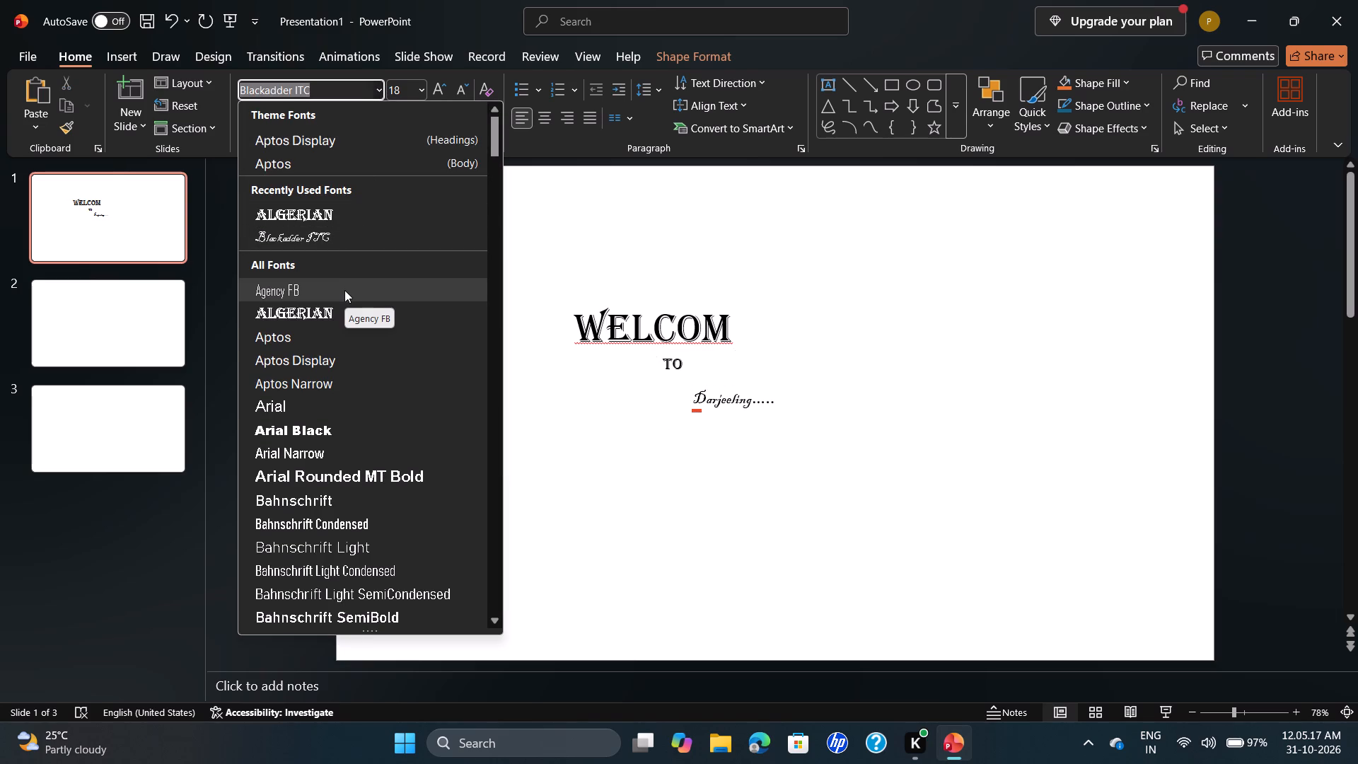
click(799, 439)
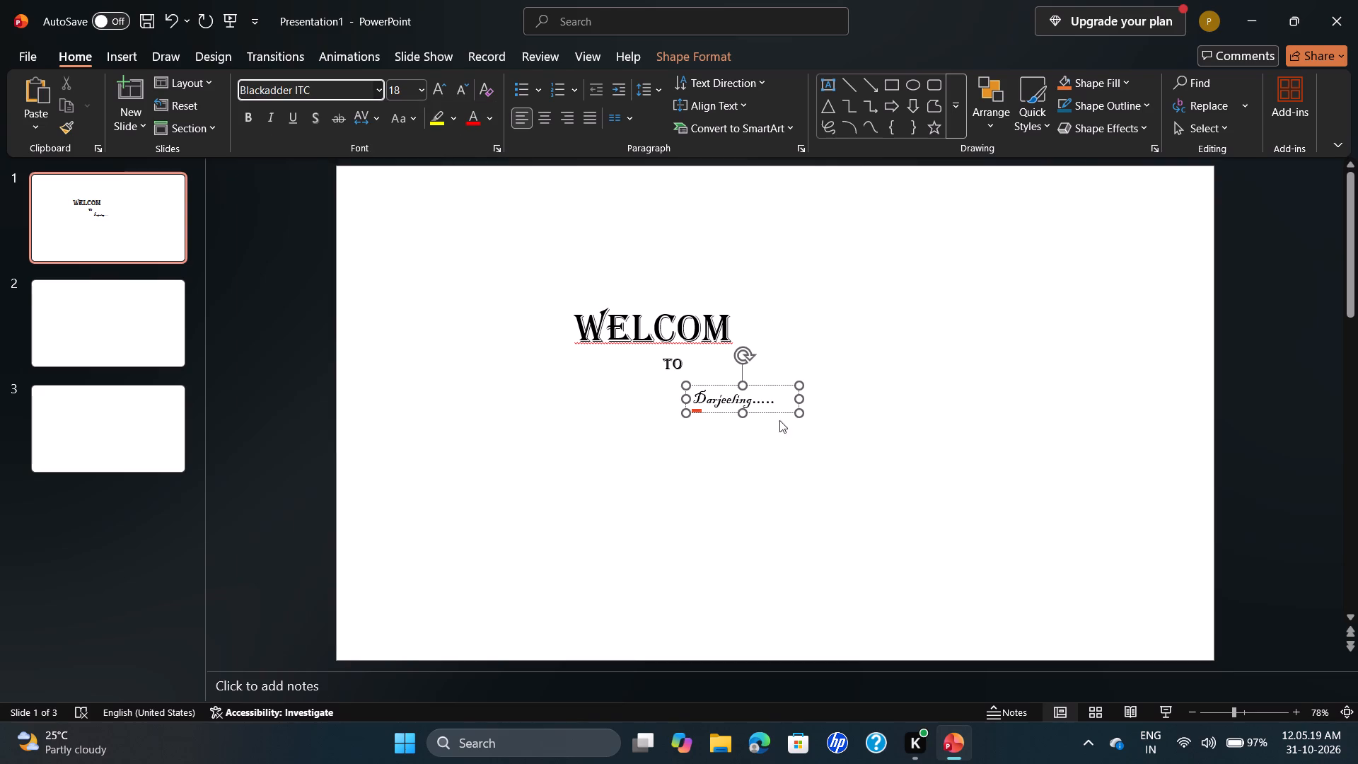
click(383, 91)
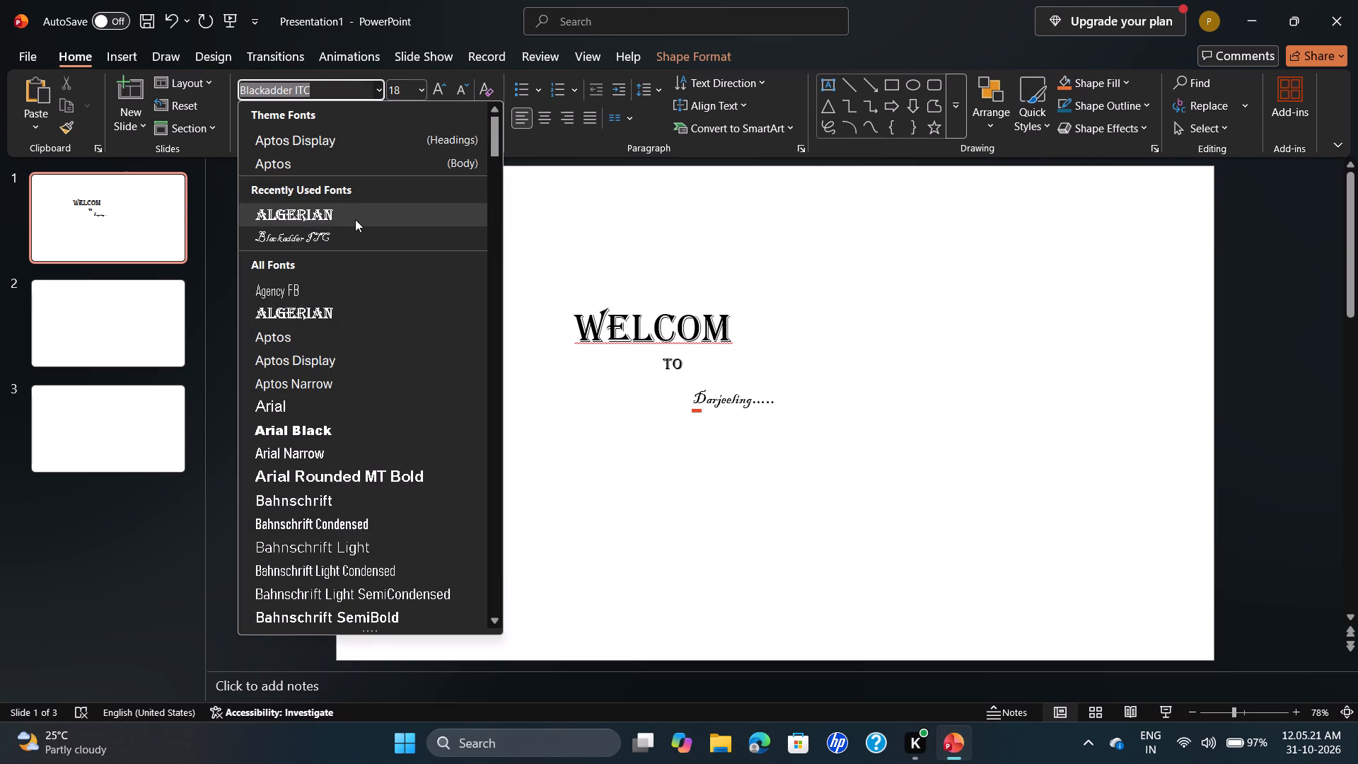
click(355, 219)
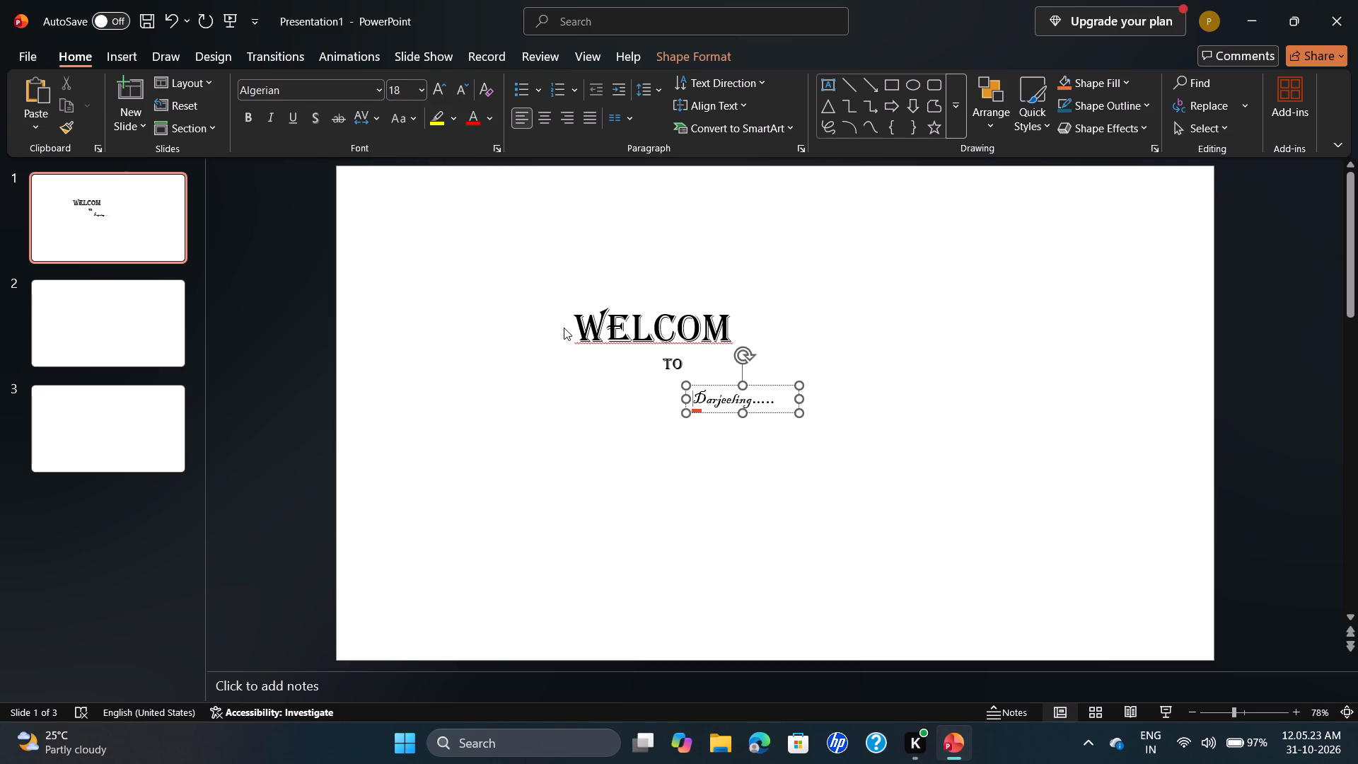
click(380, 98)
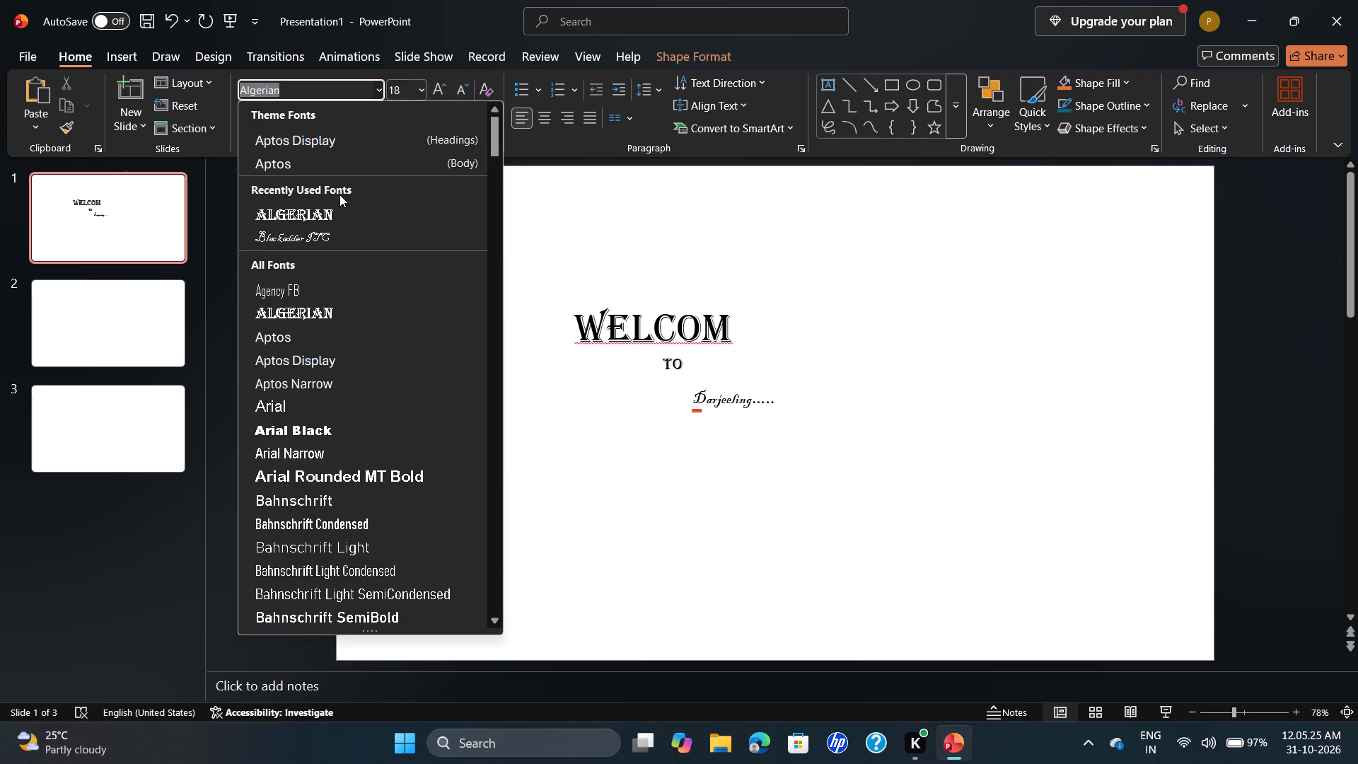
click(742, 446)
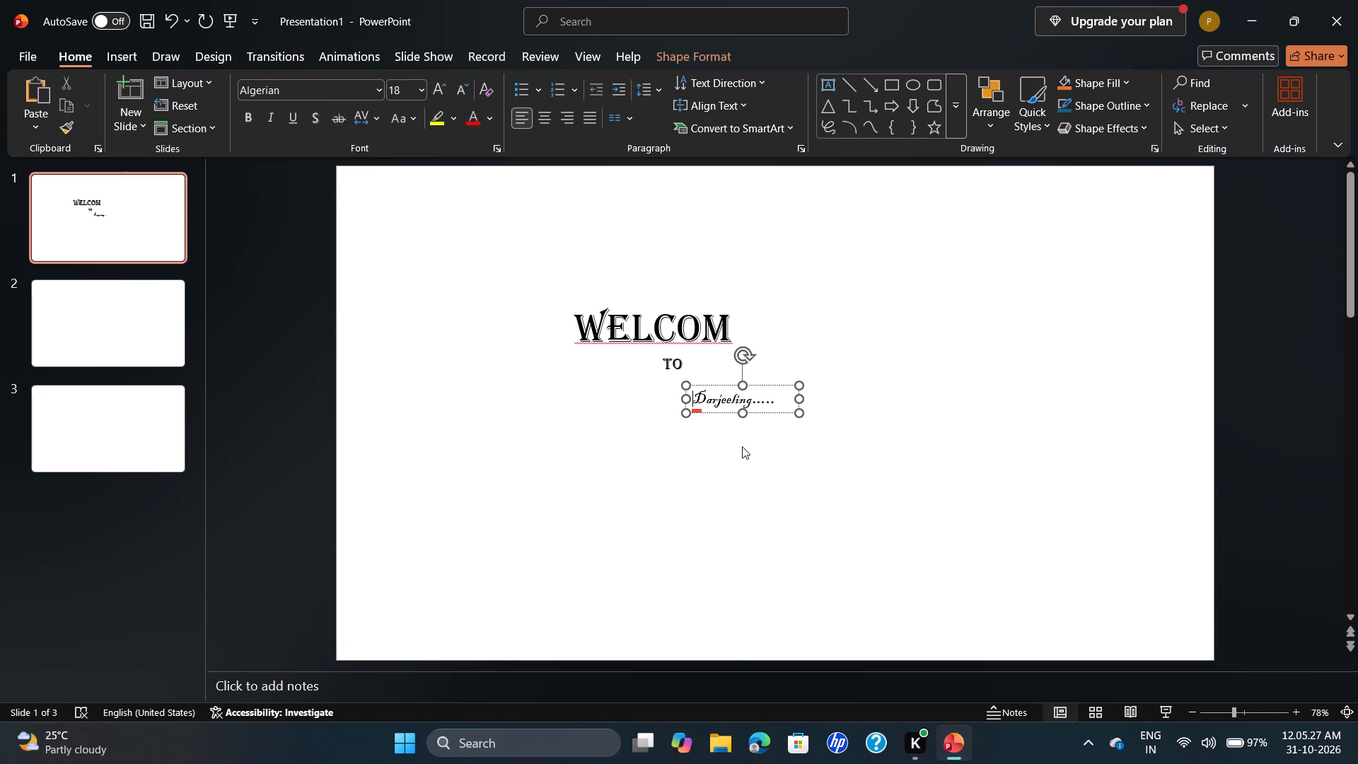
Set the font size of the whole "Darjeeling....." text to 32.
click(422, 93)
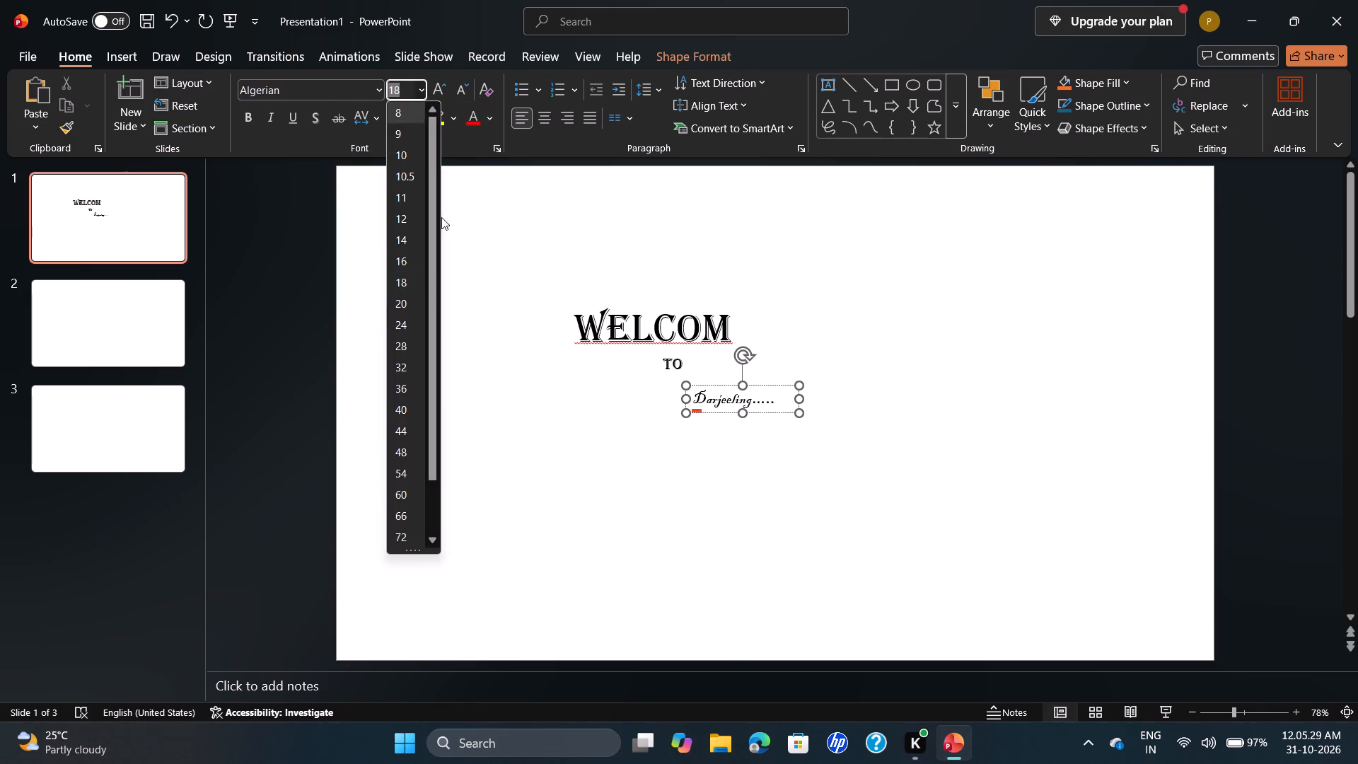
click(401, 410)
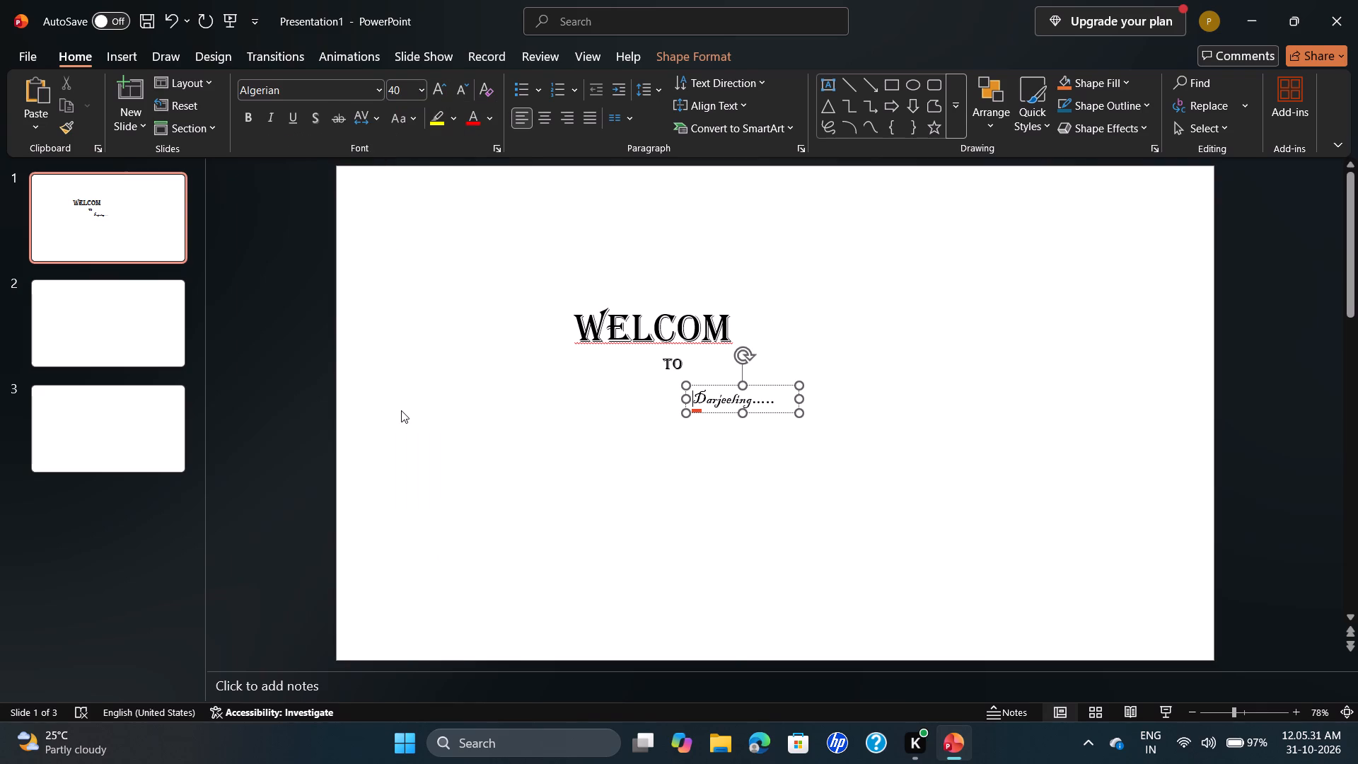
triple_click(773, 403)
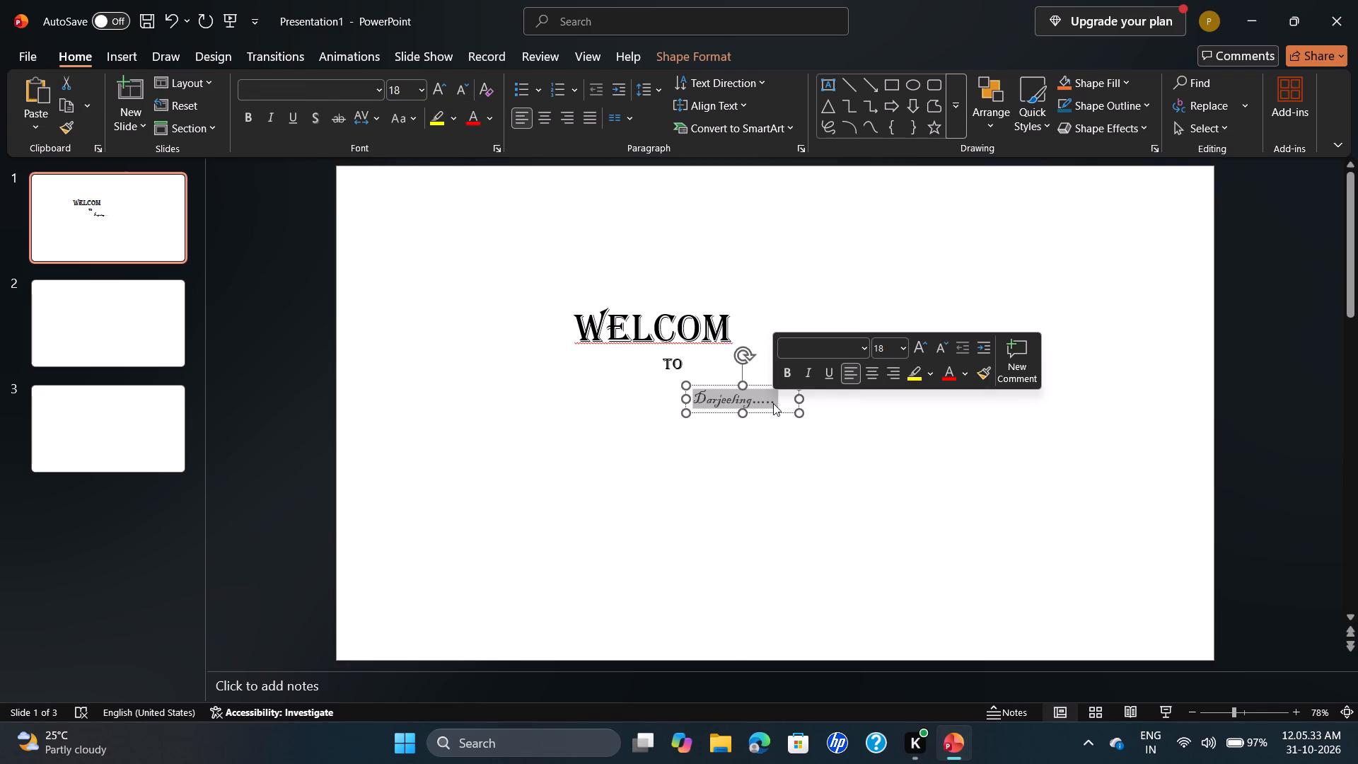
click(902, 349)
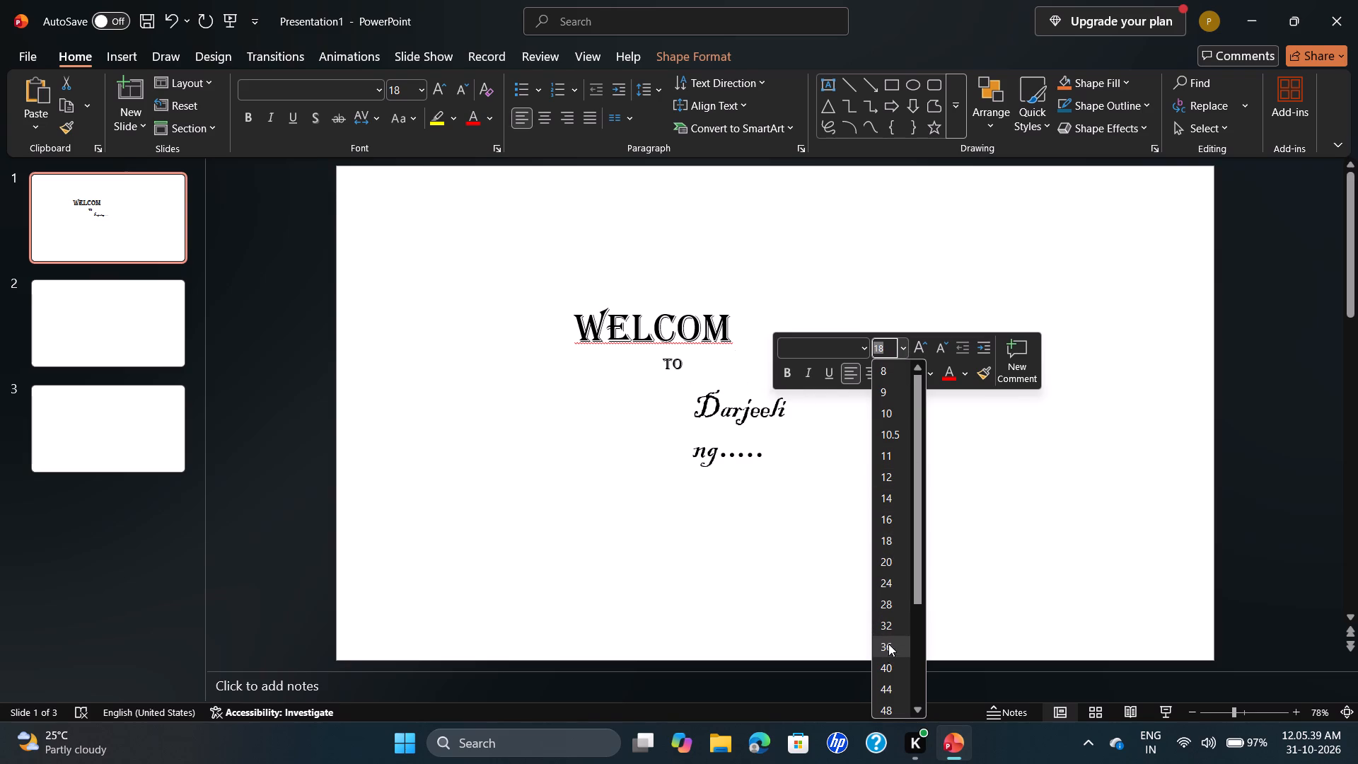
click(890, 609)
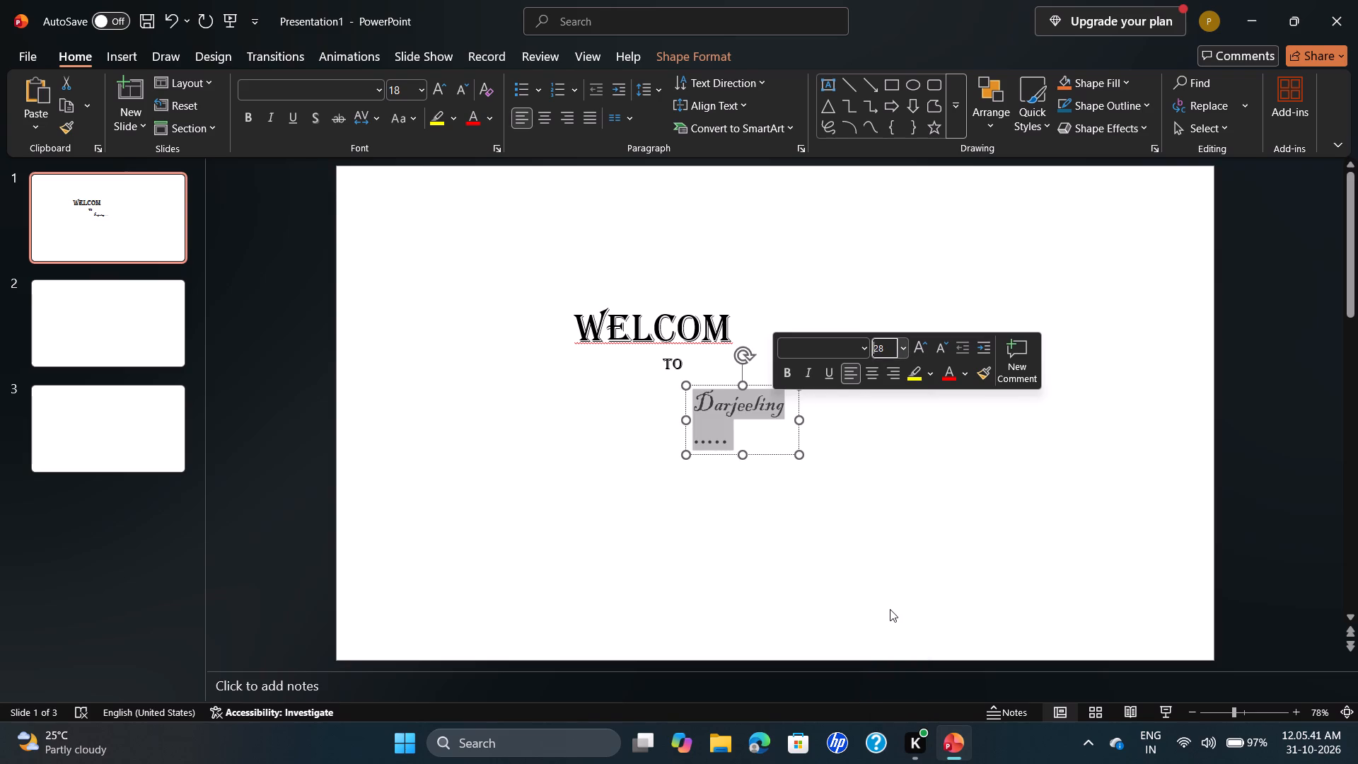
click(905, 352)
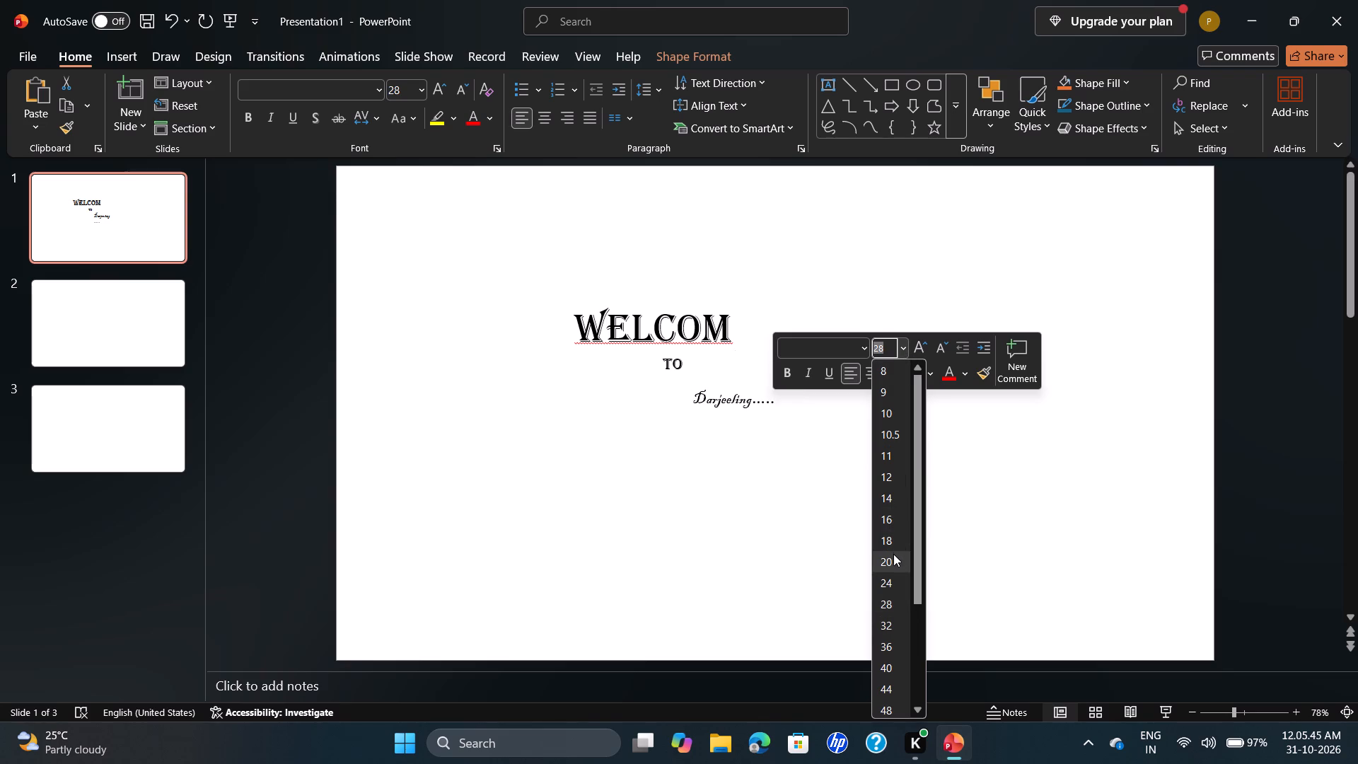
click(890, 635)
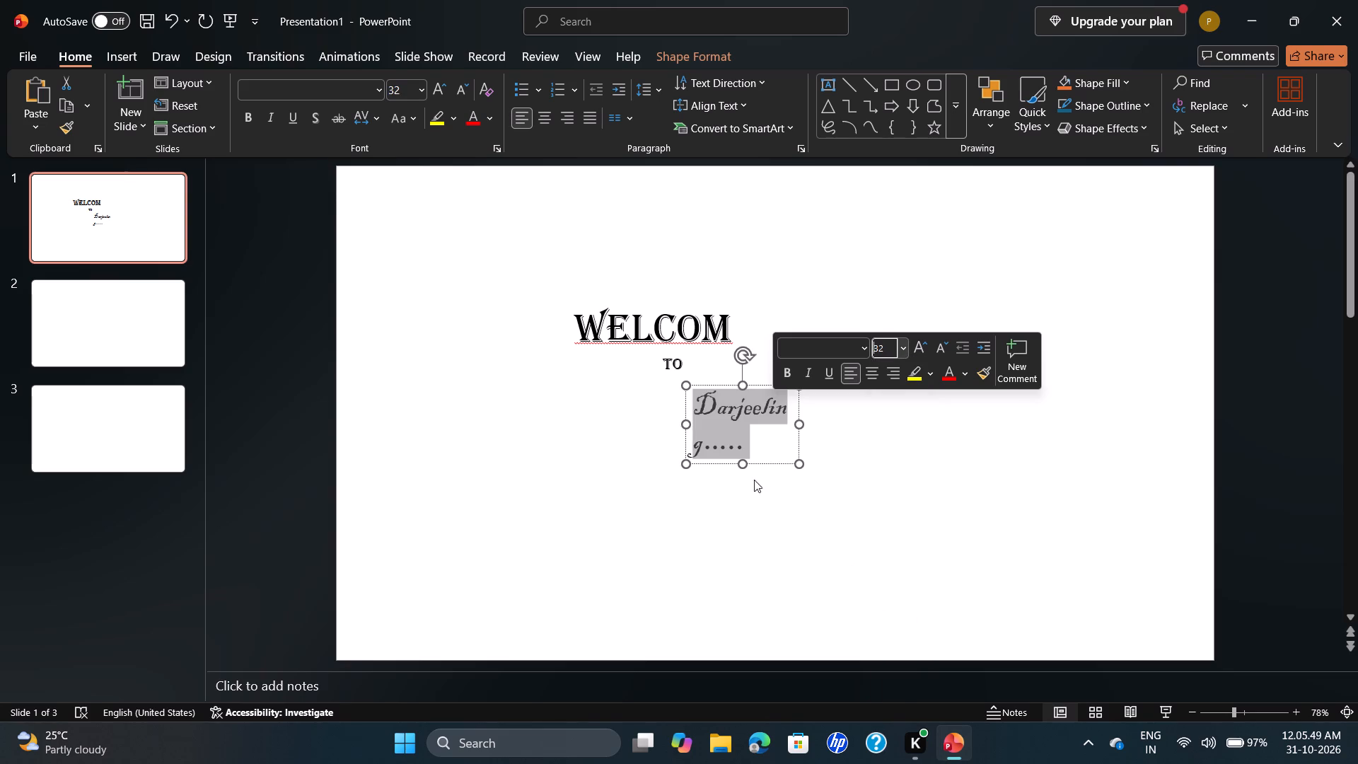
Widen the "Darjeeling....." text box leftward so its text fits on one line beneath "To".
drag(689, 424, 618, 418)
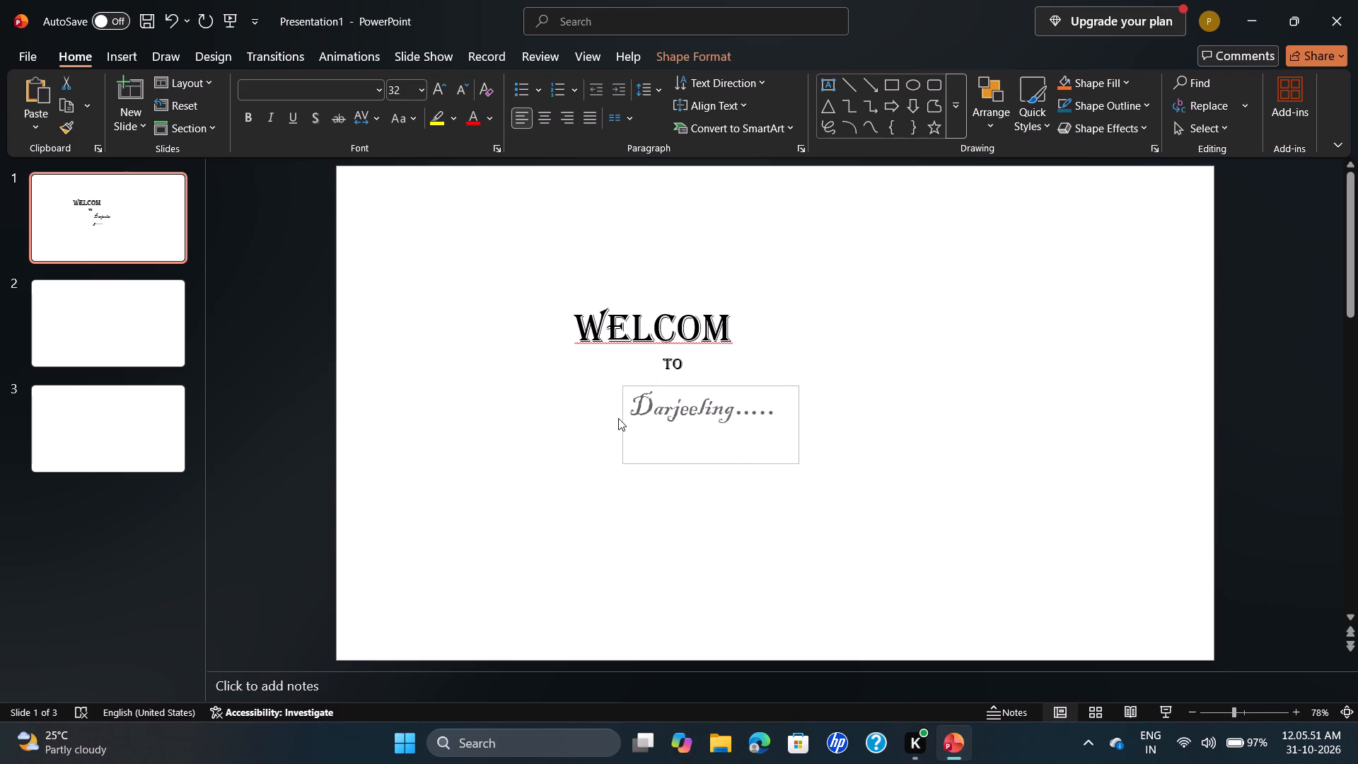
drag(618, 418, 617, 418)
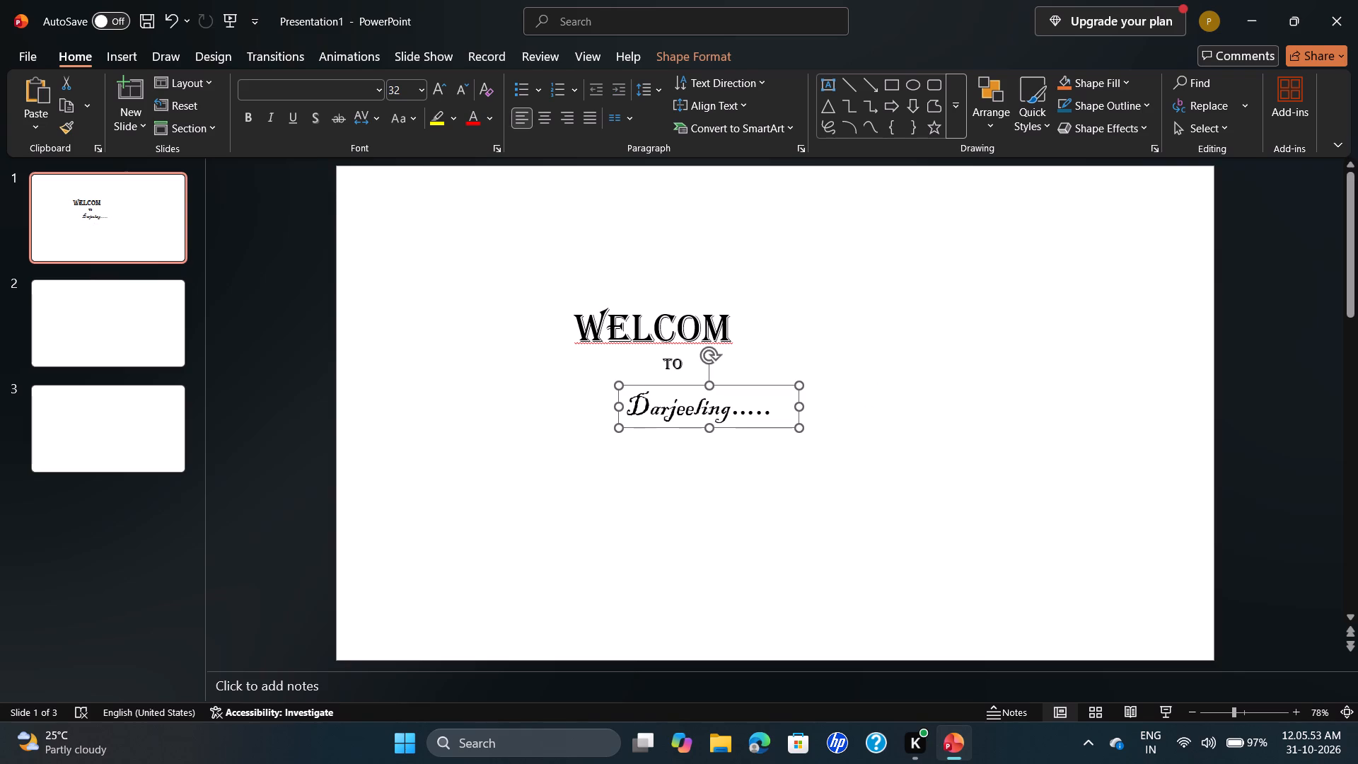
drag(620, 407, 586, 406)
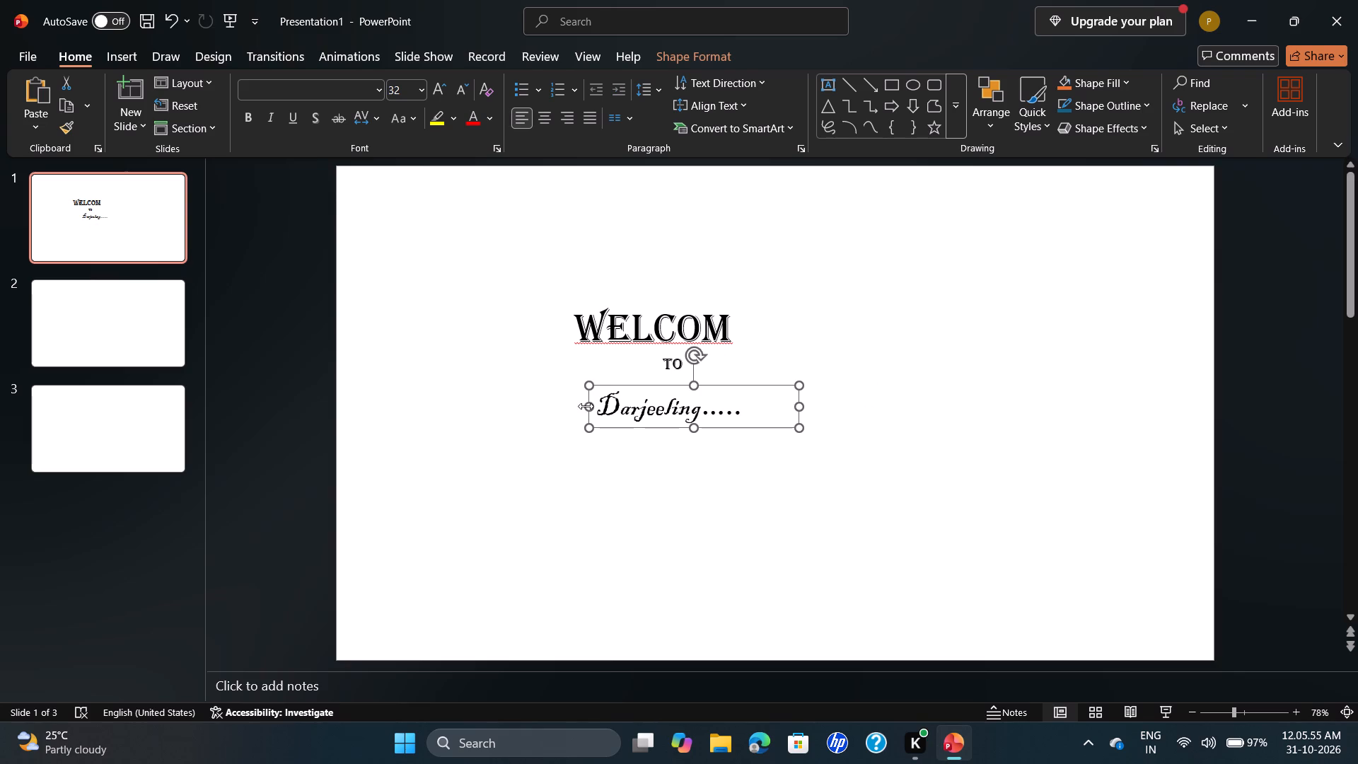
right_click(767, 410)
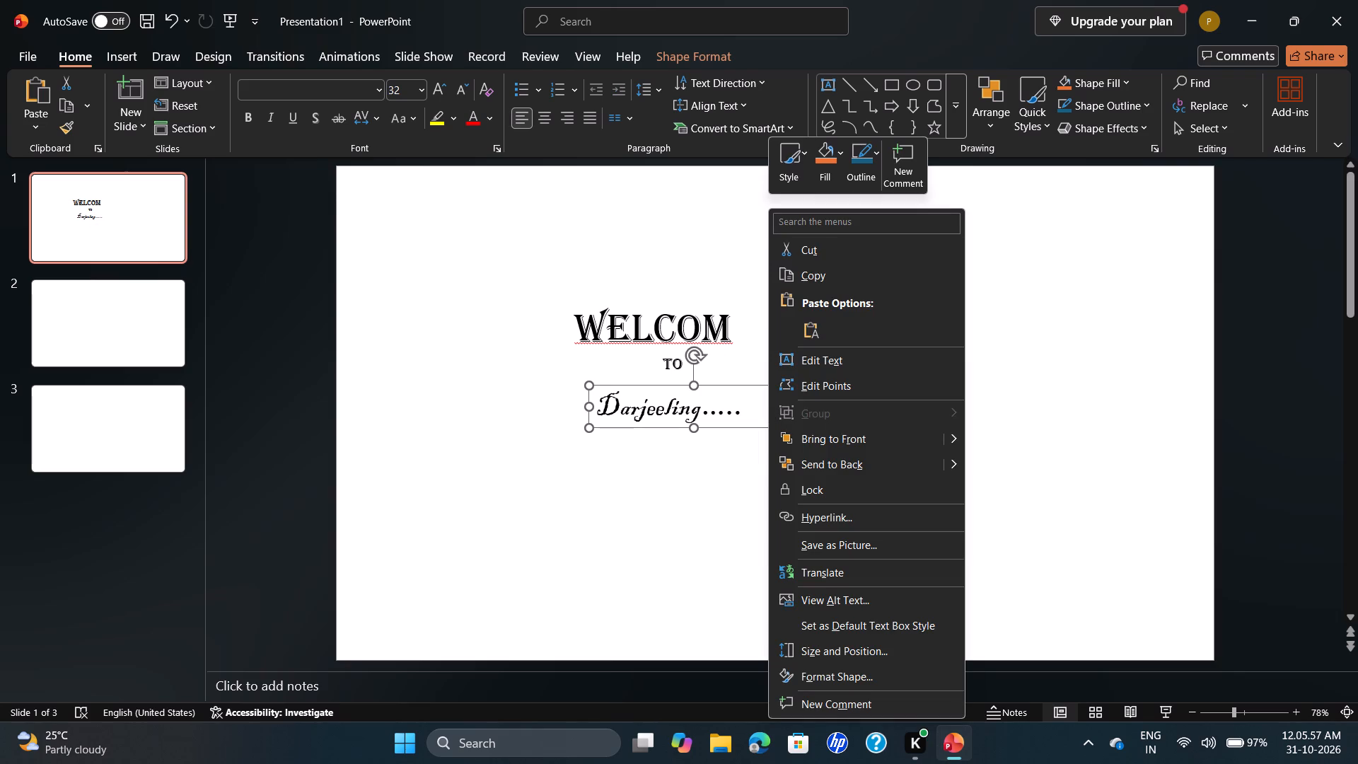
click(1054, 406)
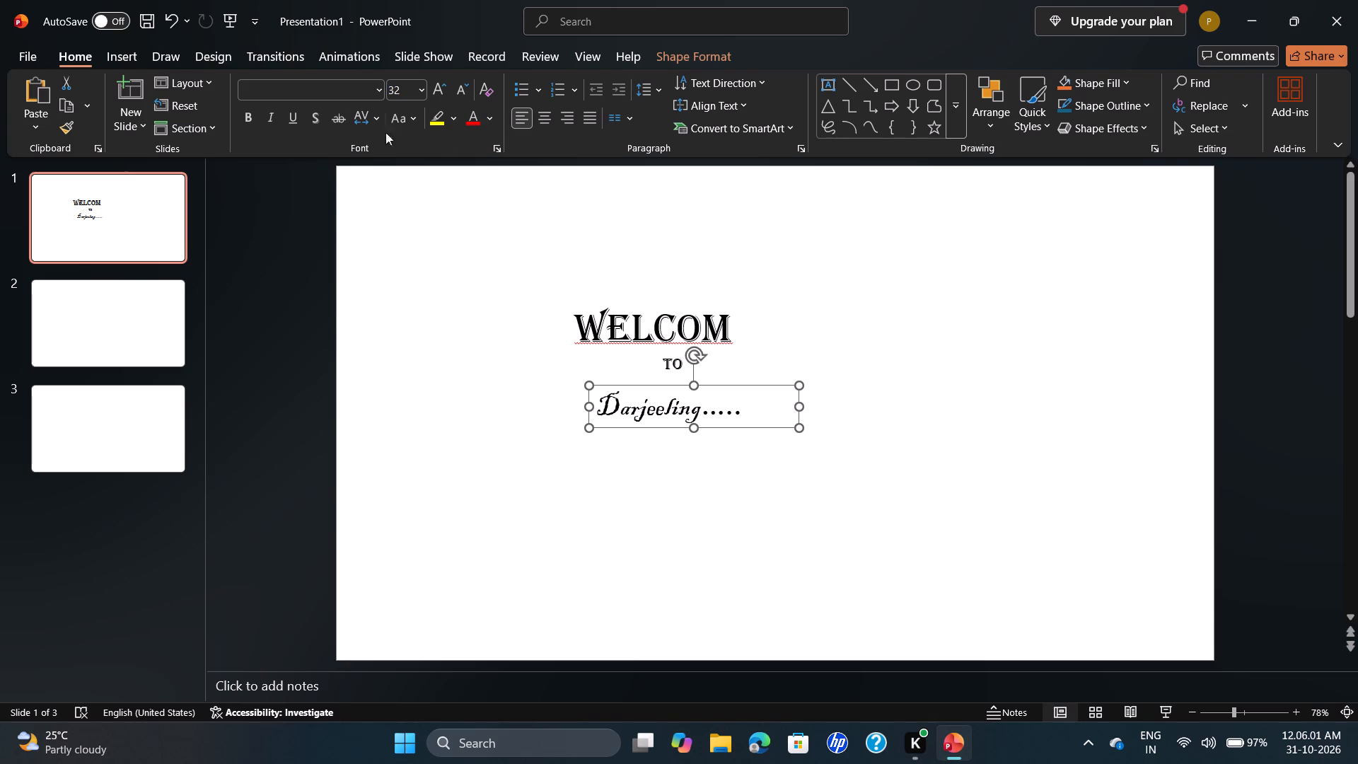
Change the font of the "Darjeeling....." text box to Algerian.
click(373, 96)
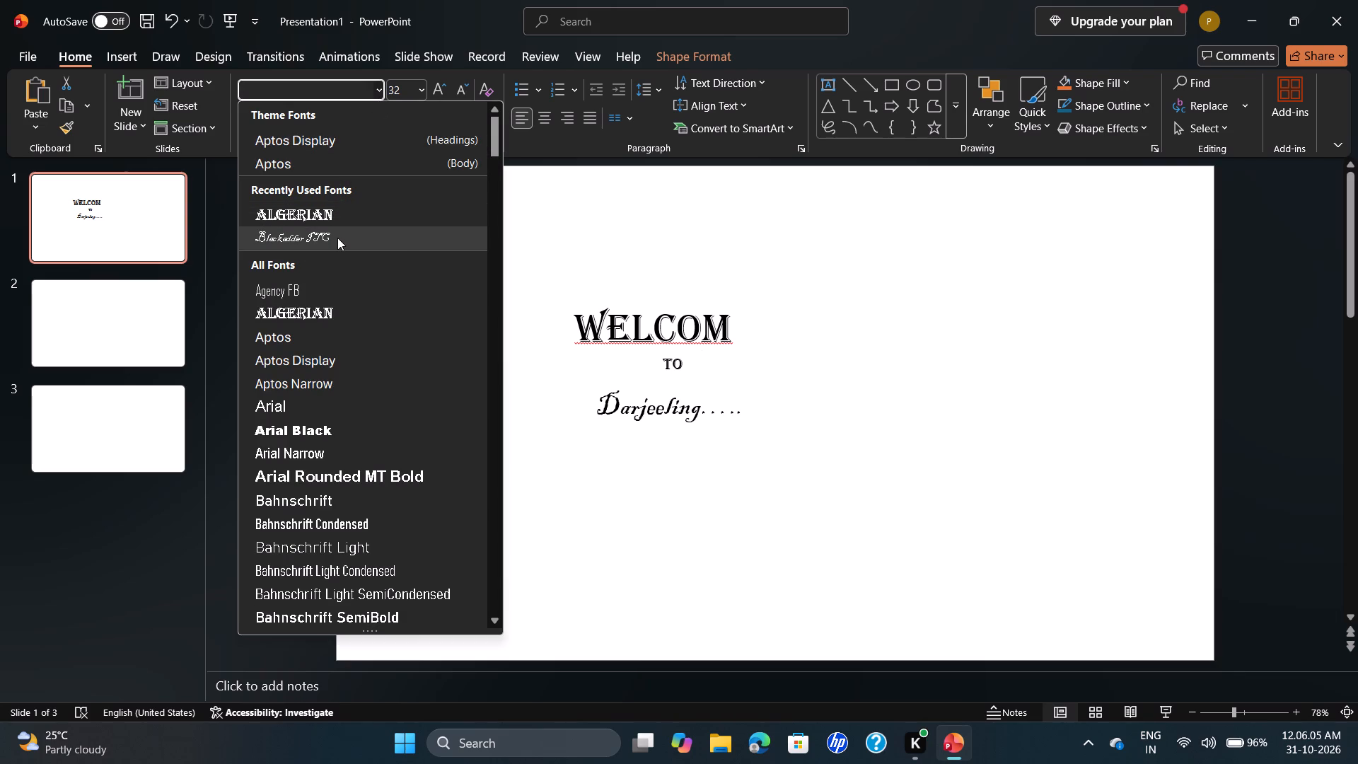
click(338, 219)
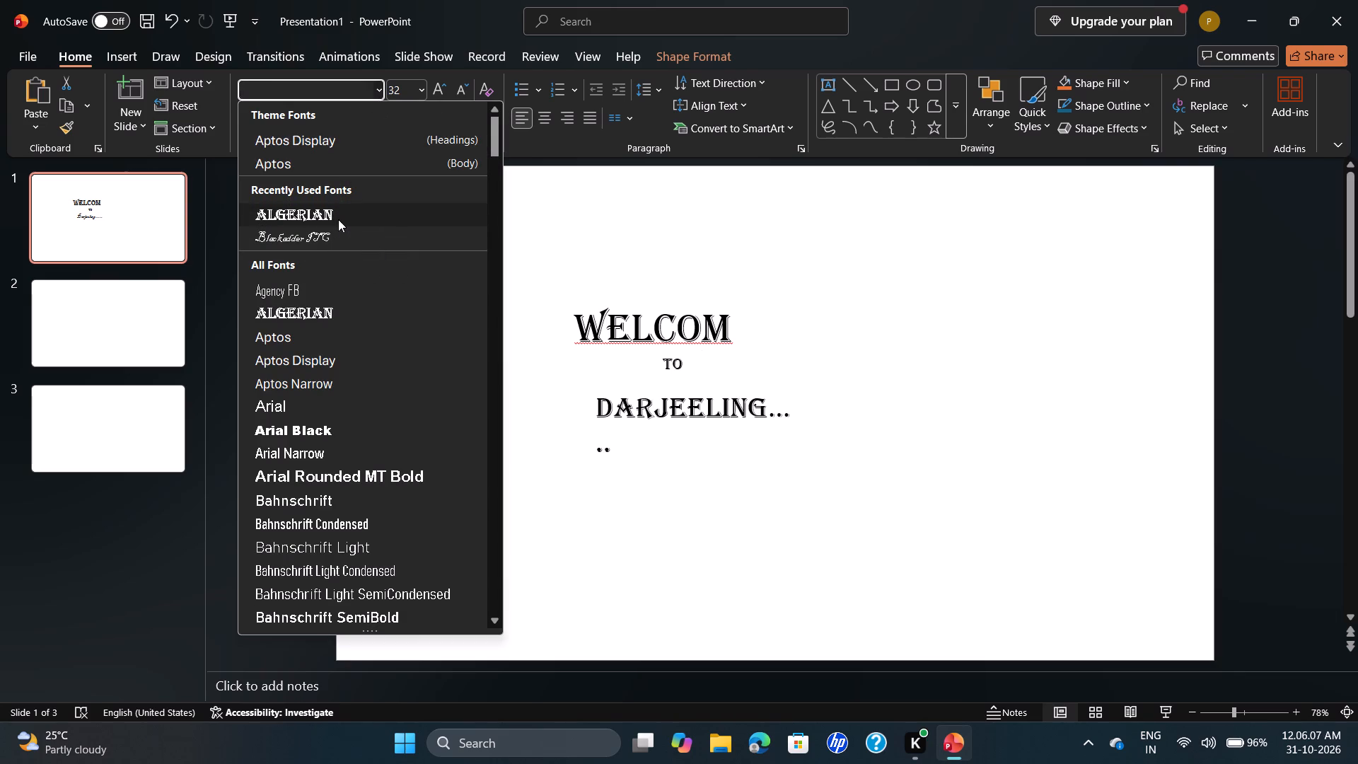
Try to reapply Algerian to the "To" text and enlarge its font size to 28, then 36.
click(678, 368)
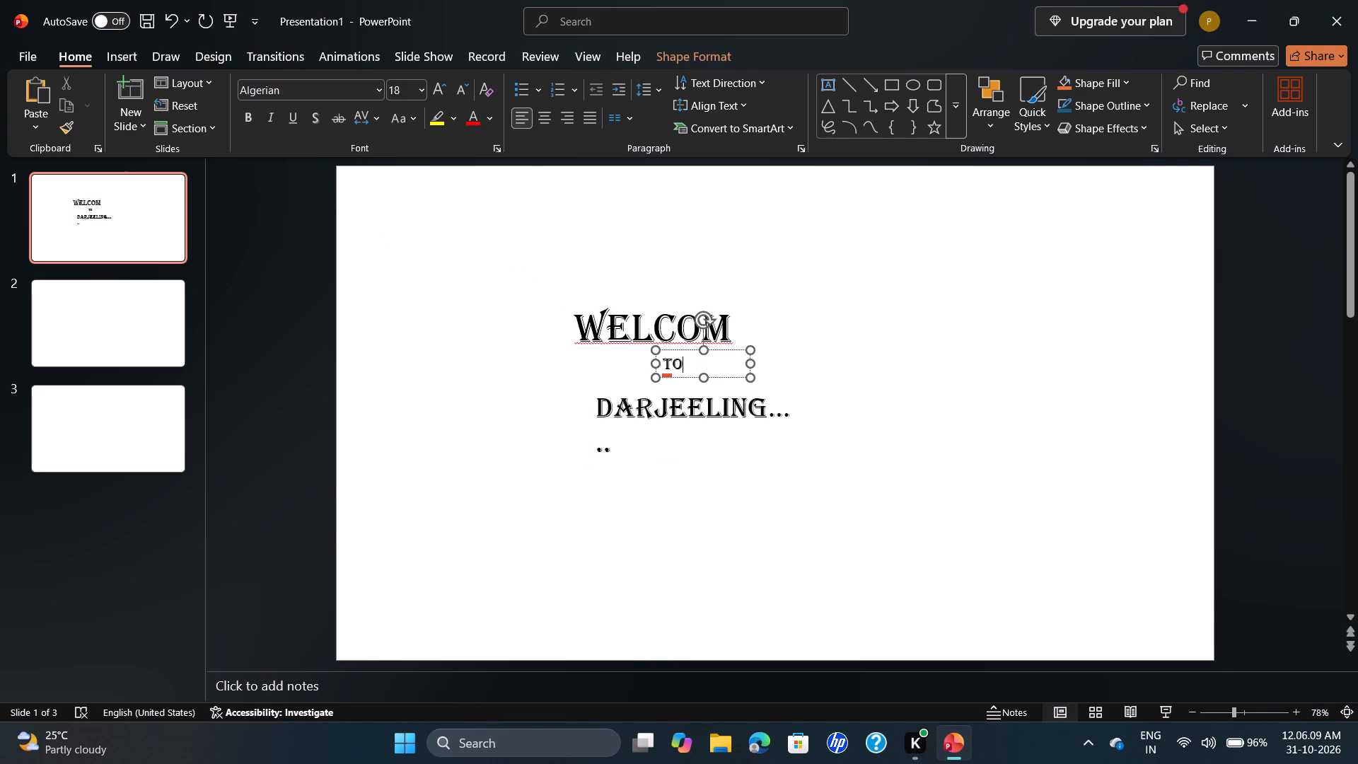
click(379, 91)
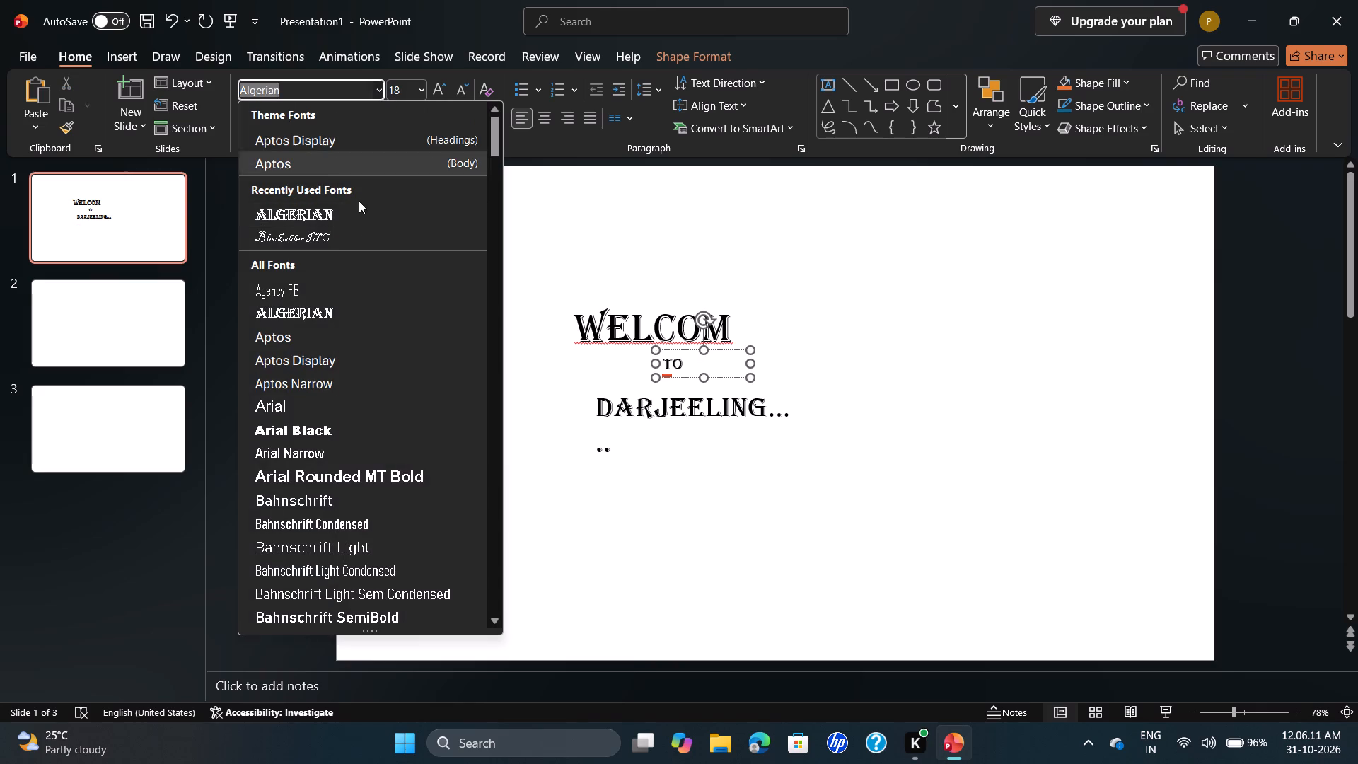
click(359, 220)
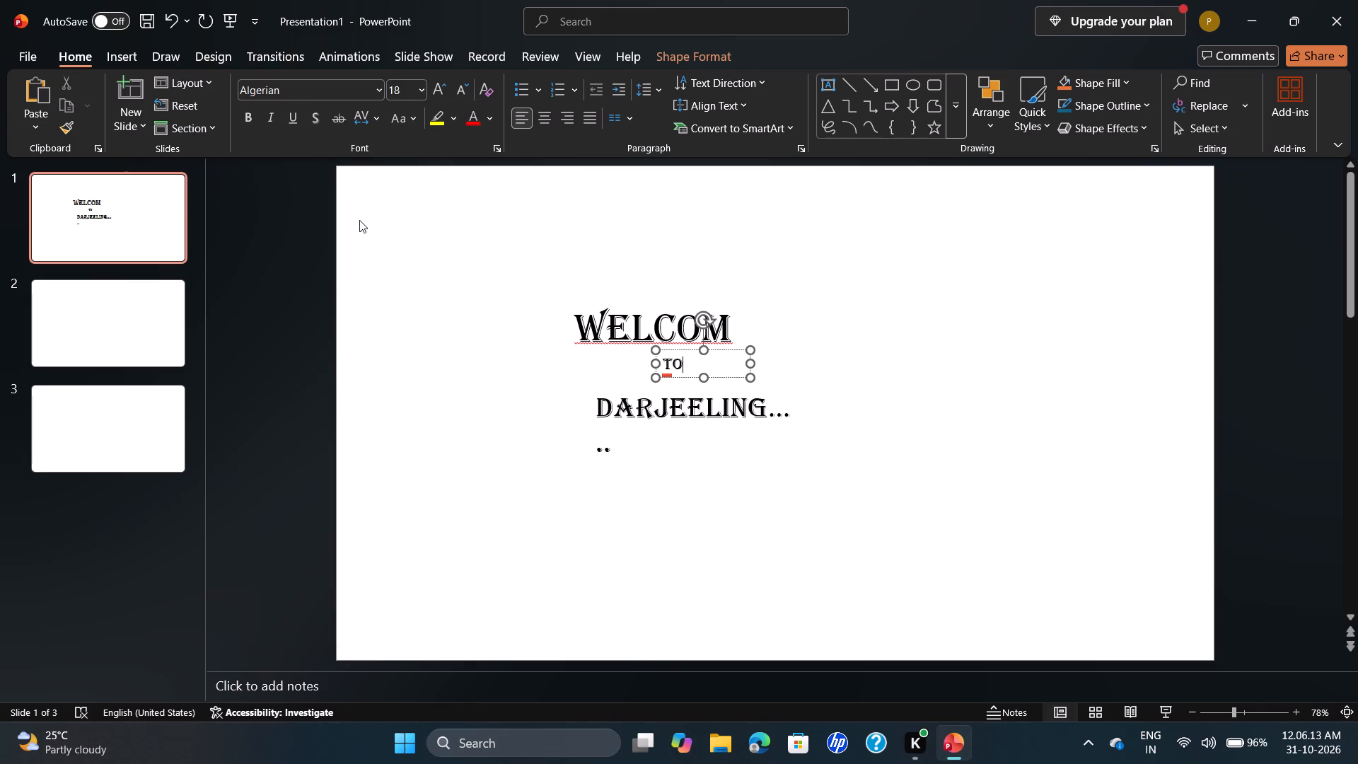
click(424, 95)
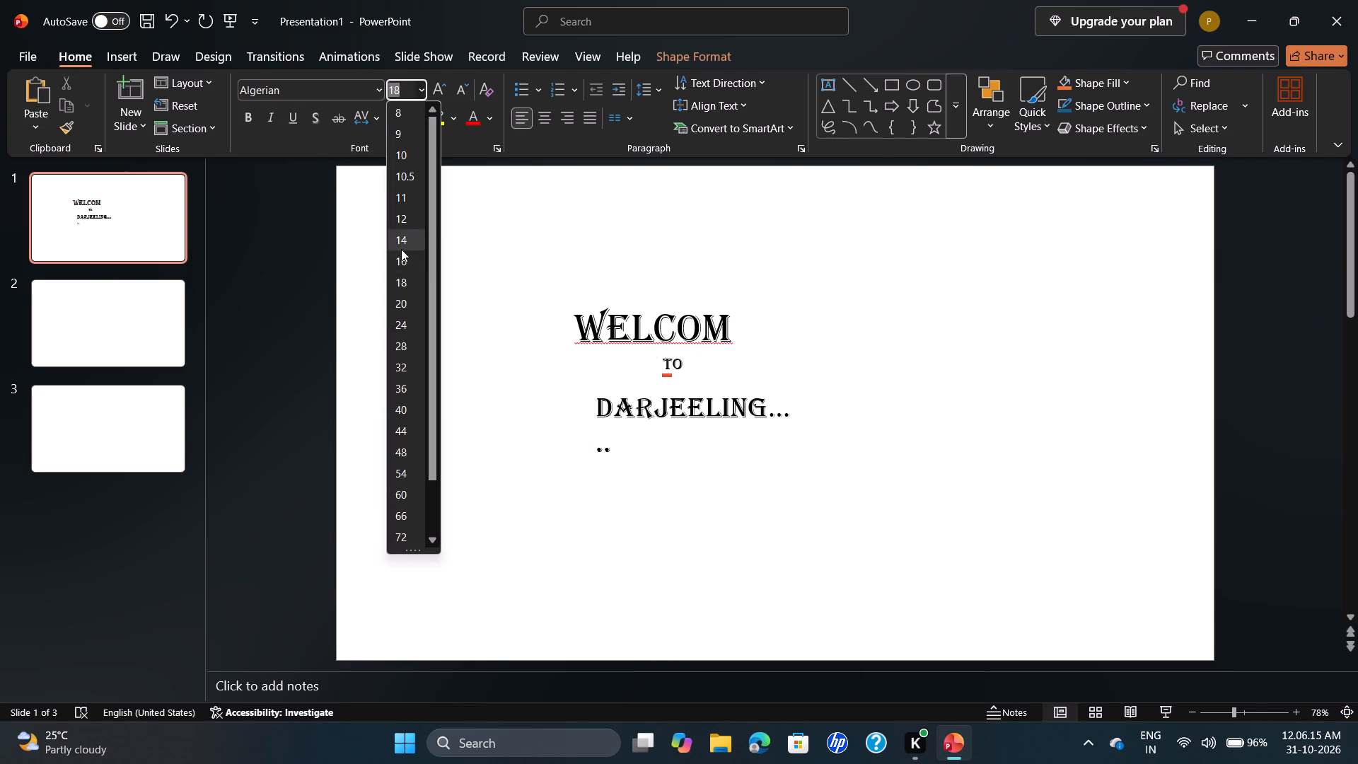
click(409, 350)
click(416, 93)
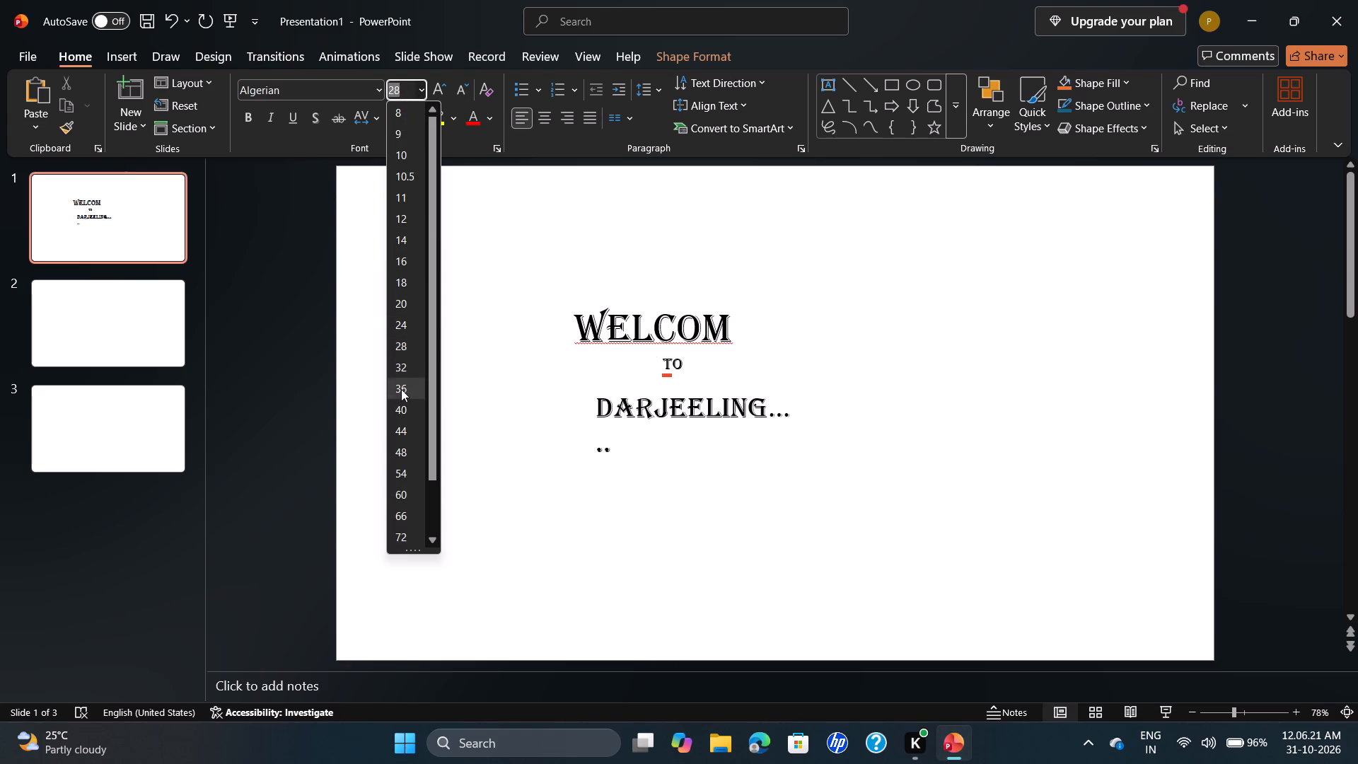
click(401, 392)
Move the "To" text box slightly left so it sits beneath the middle of "Welcom".
click(695, 368)
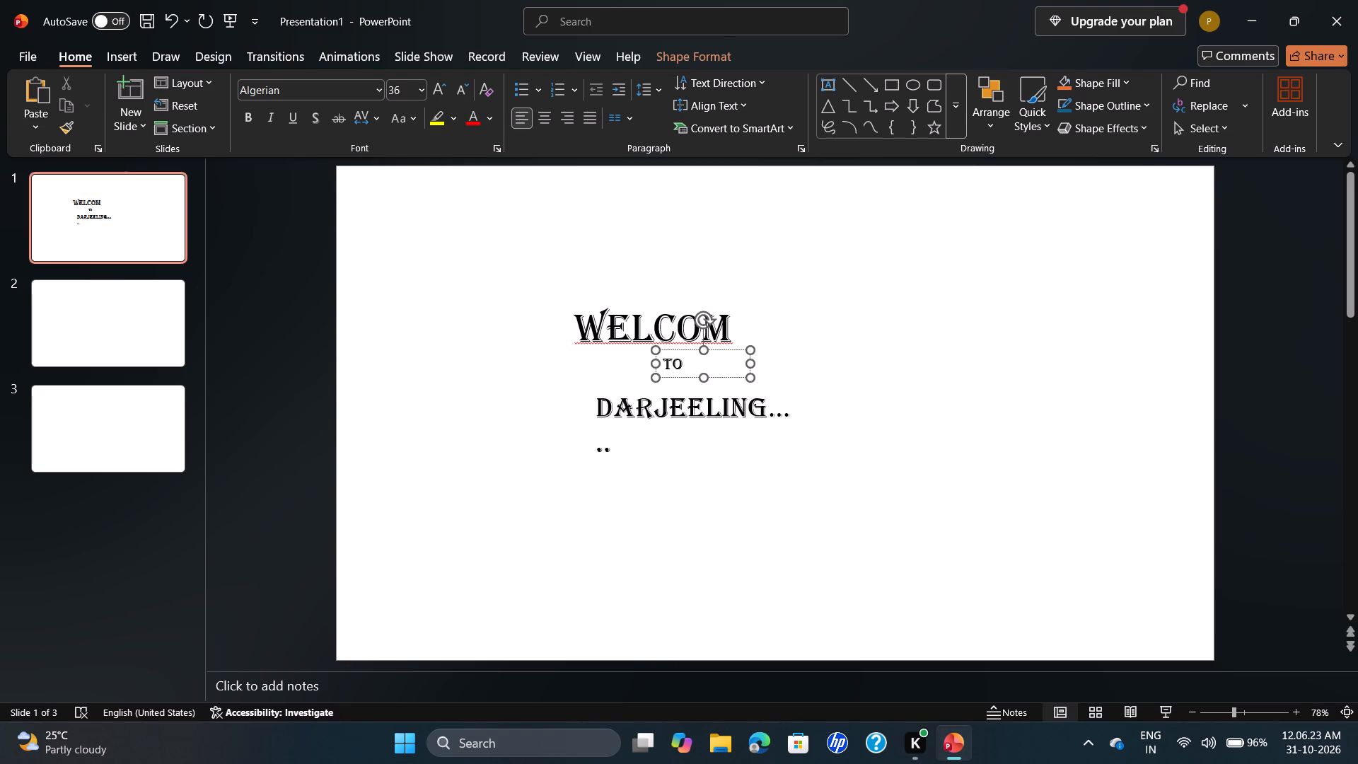
drag(710, 364, 634, 358)
drag(634, 358, 654, 359)
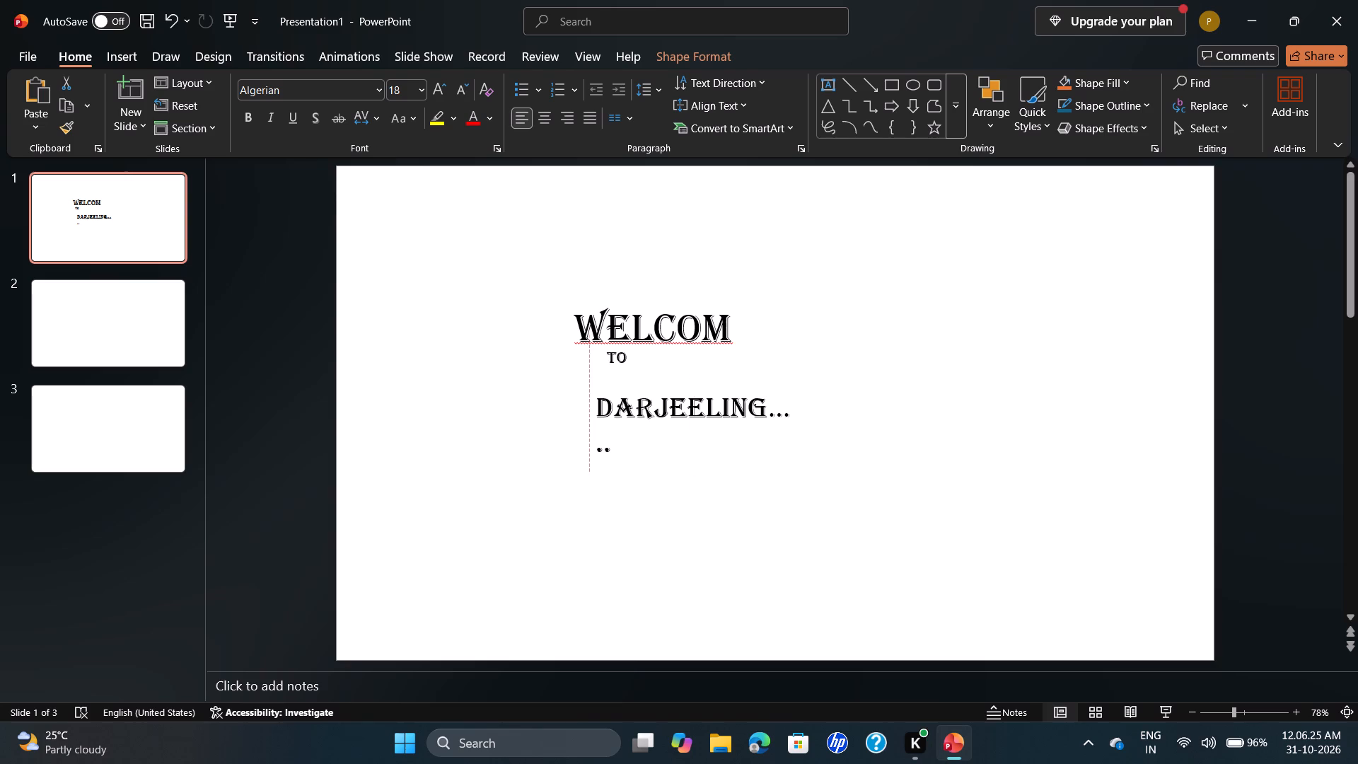
drag(654, 359, 690, 367)
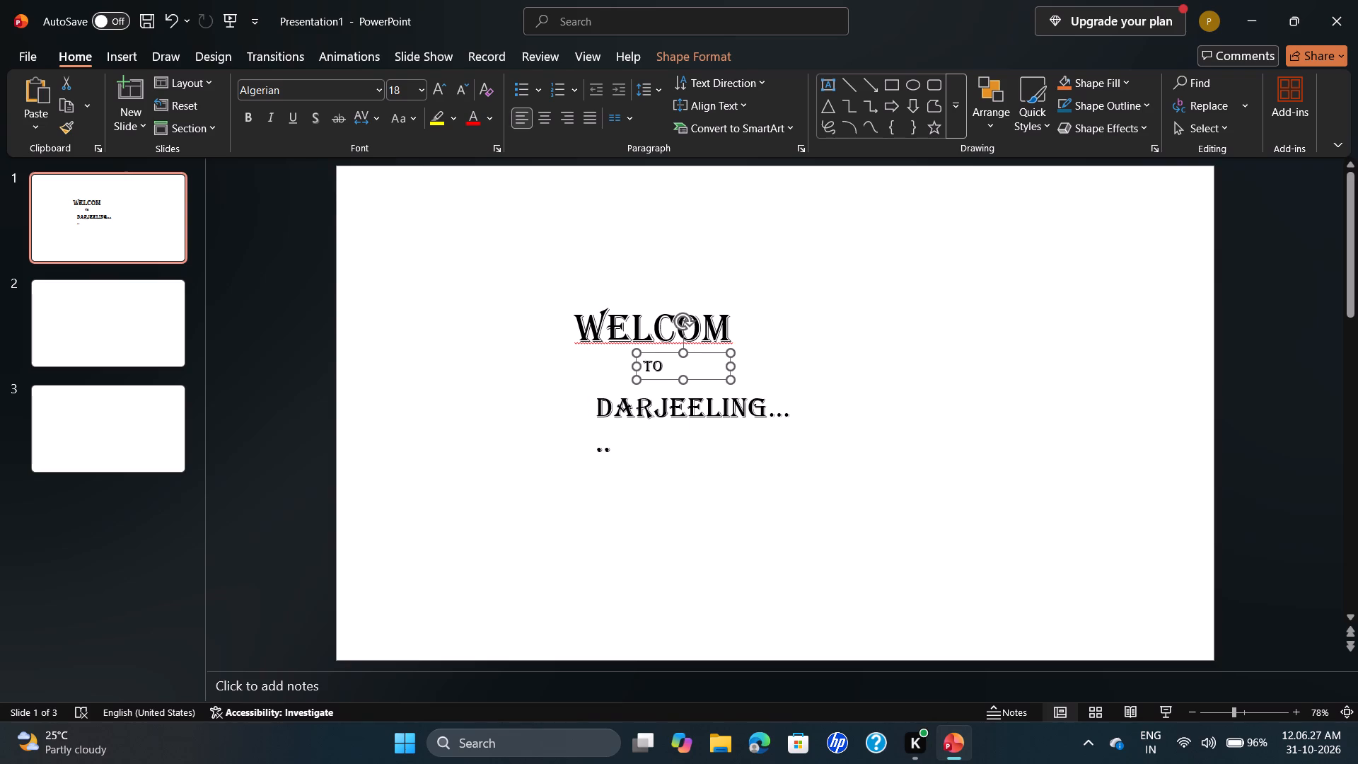
Set the font size of the whole "To" text box to 32.
click(422, 85)
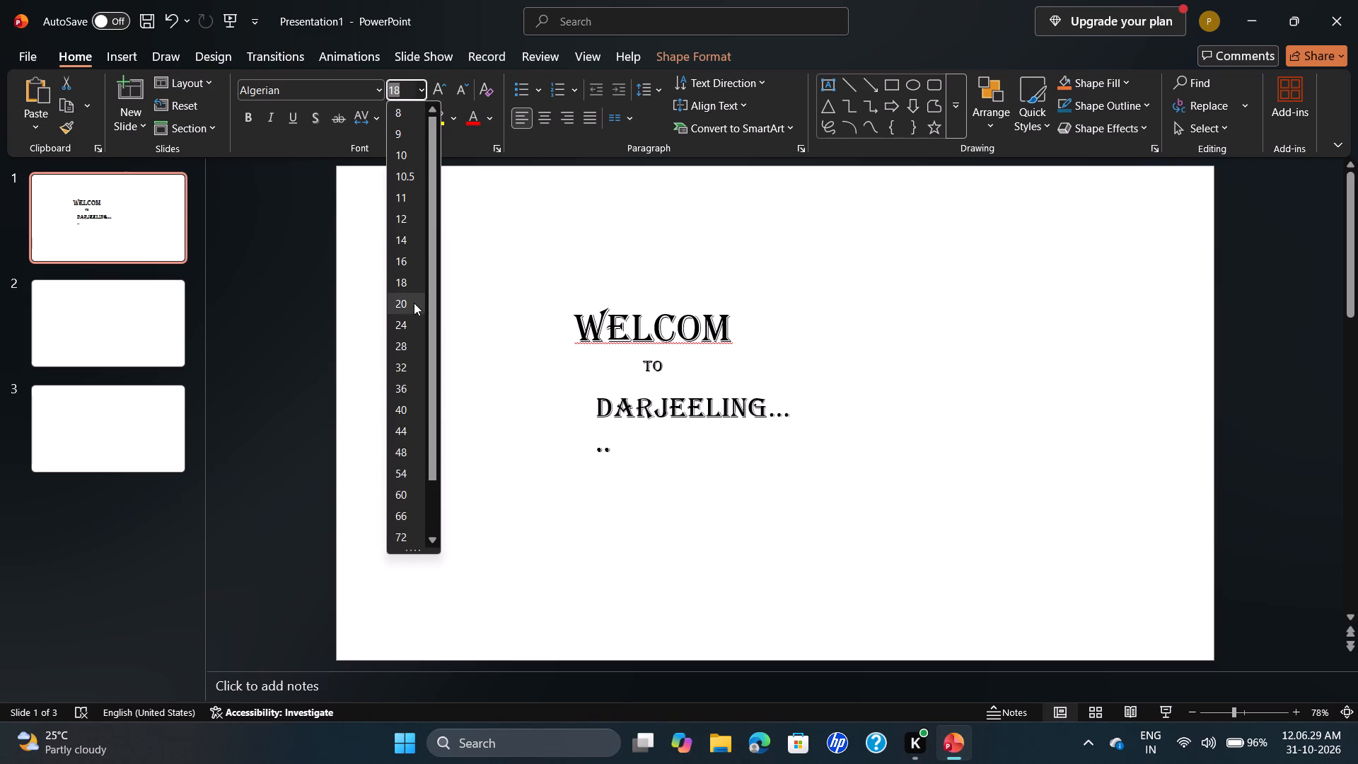
click(409, 368)
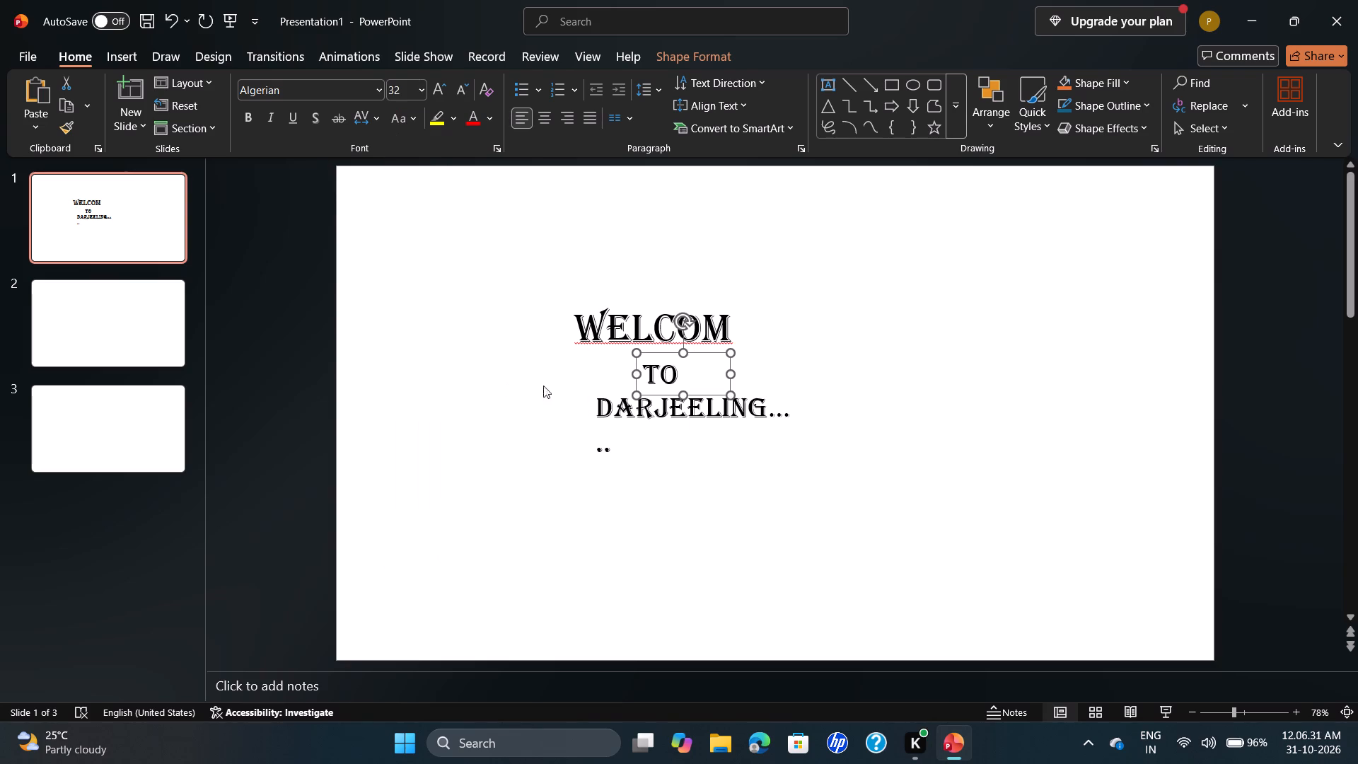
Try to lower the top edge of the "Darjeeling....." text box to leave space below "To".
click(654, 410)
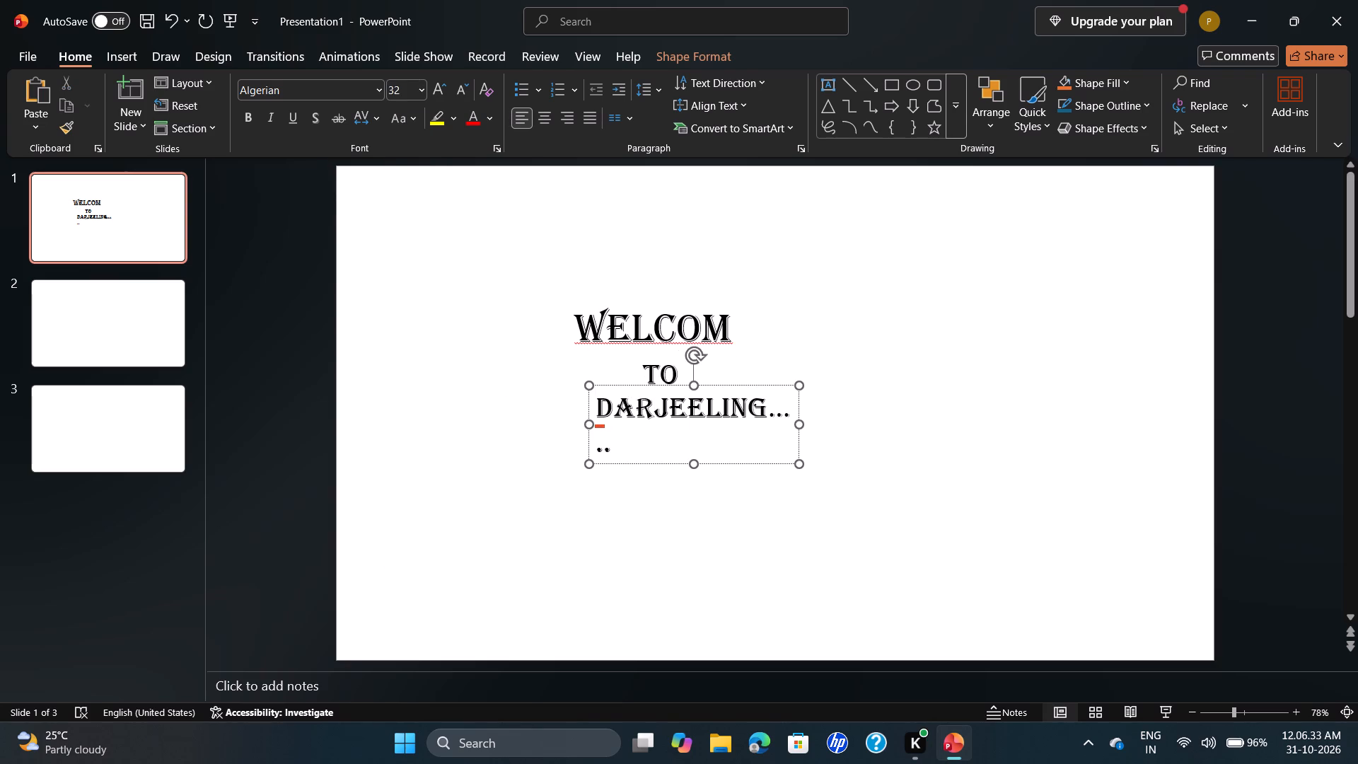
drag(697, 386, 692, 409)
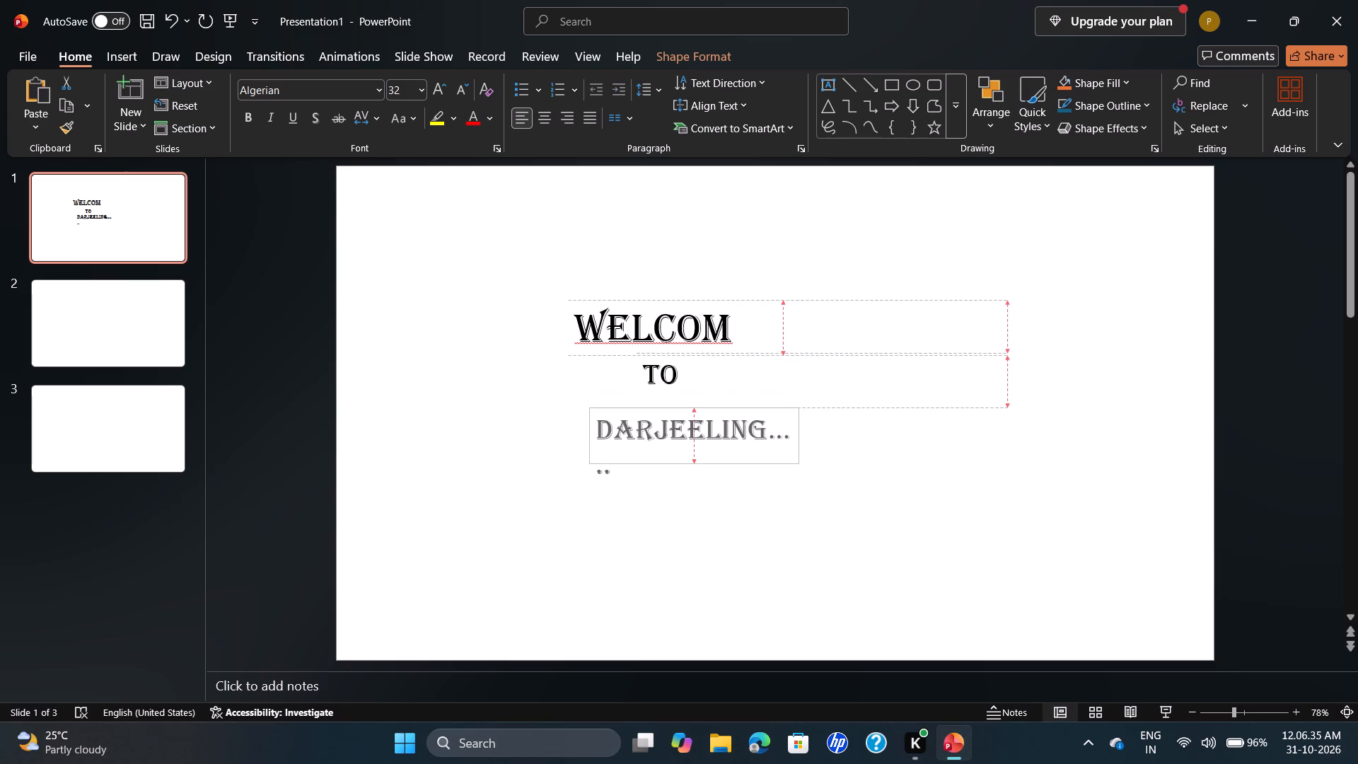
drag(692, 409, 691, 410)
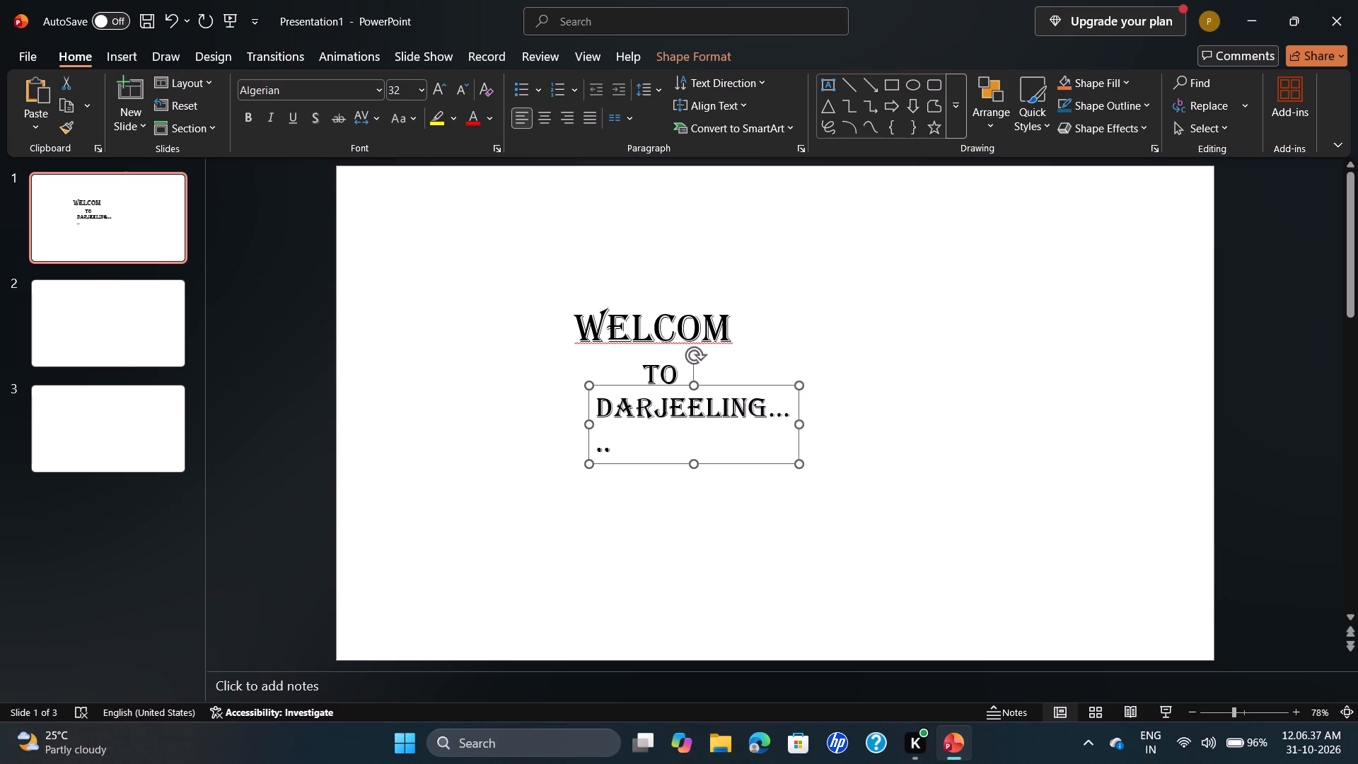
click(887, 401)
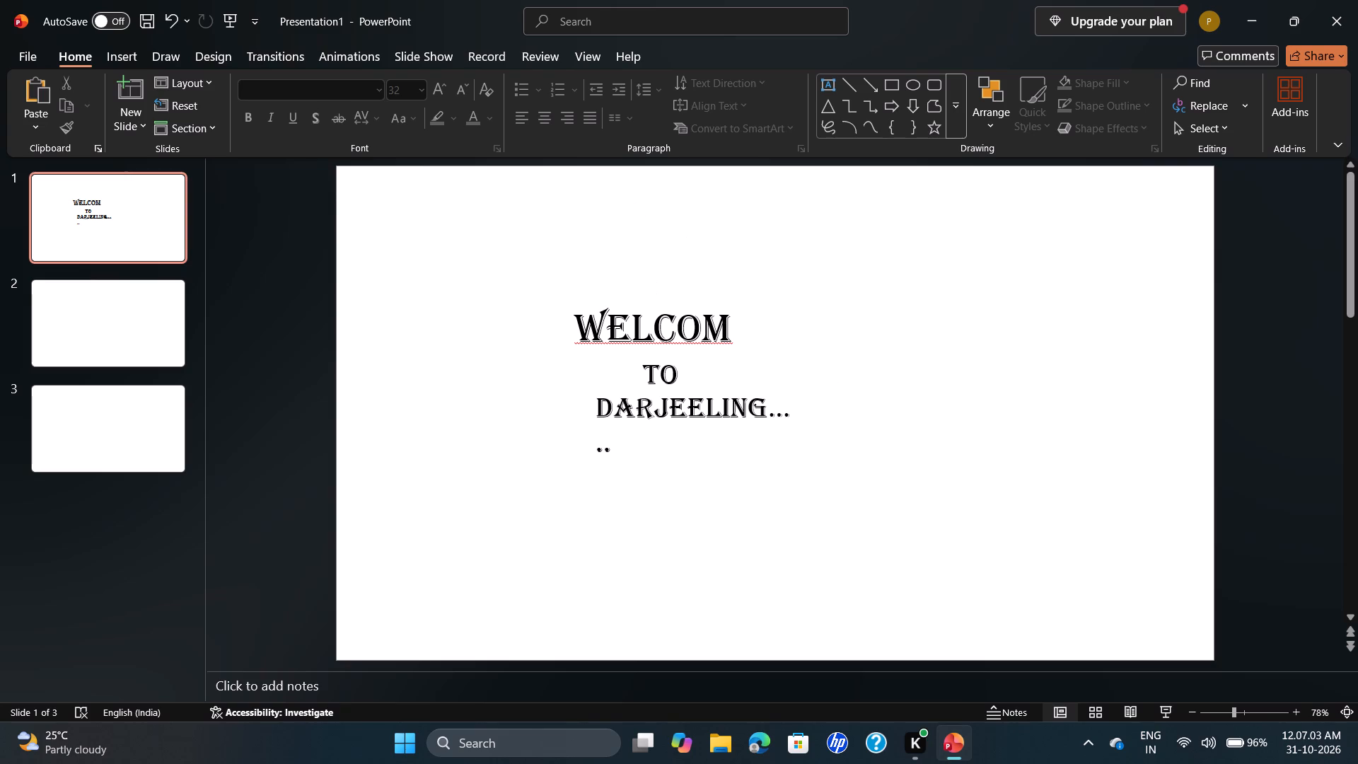
Extend the "To" text box's right edge outward and bring its left edge inward, shifting the word "To" further right.
click(668, 321)
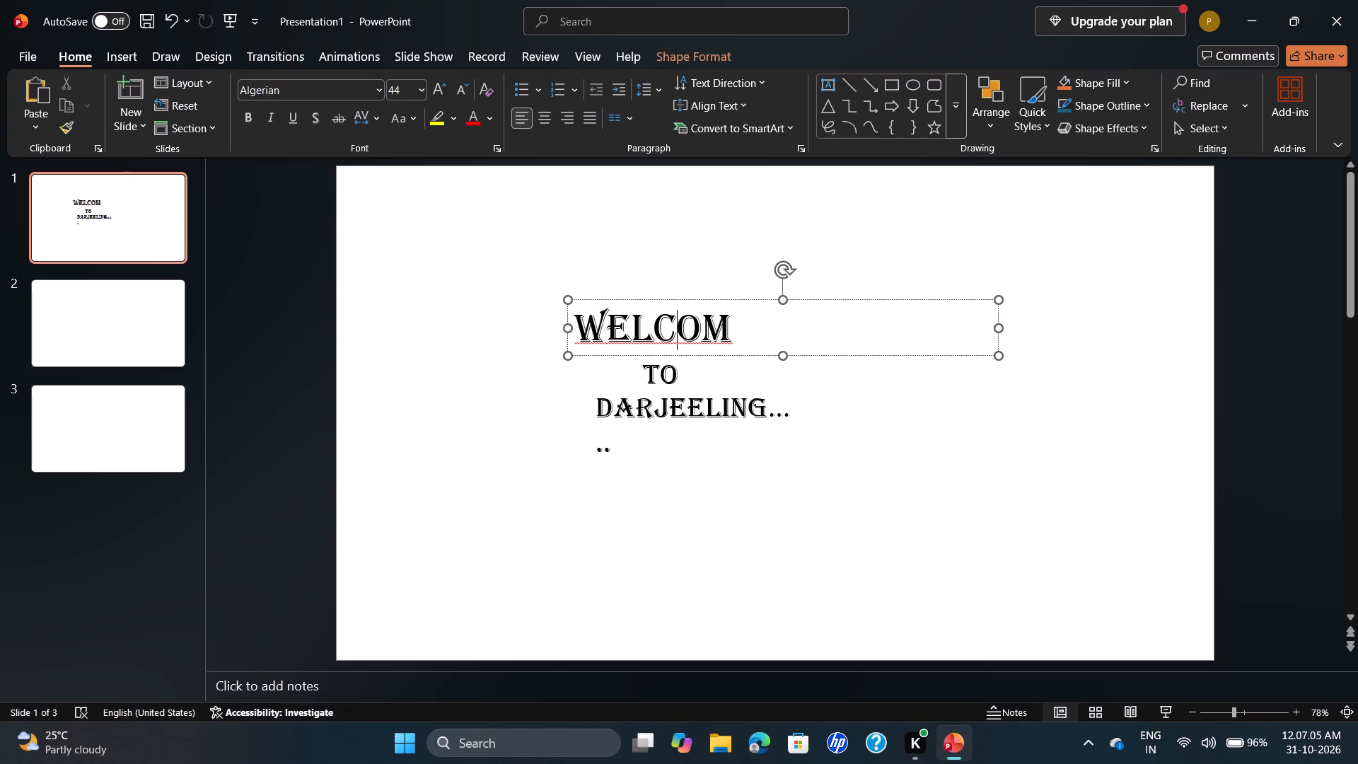
click(665, 378)
drag(666, 378, 734, 378)
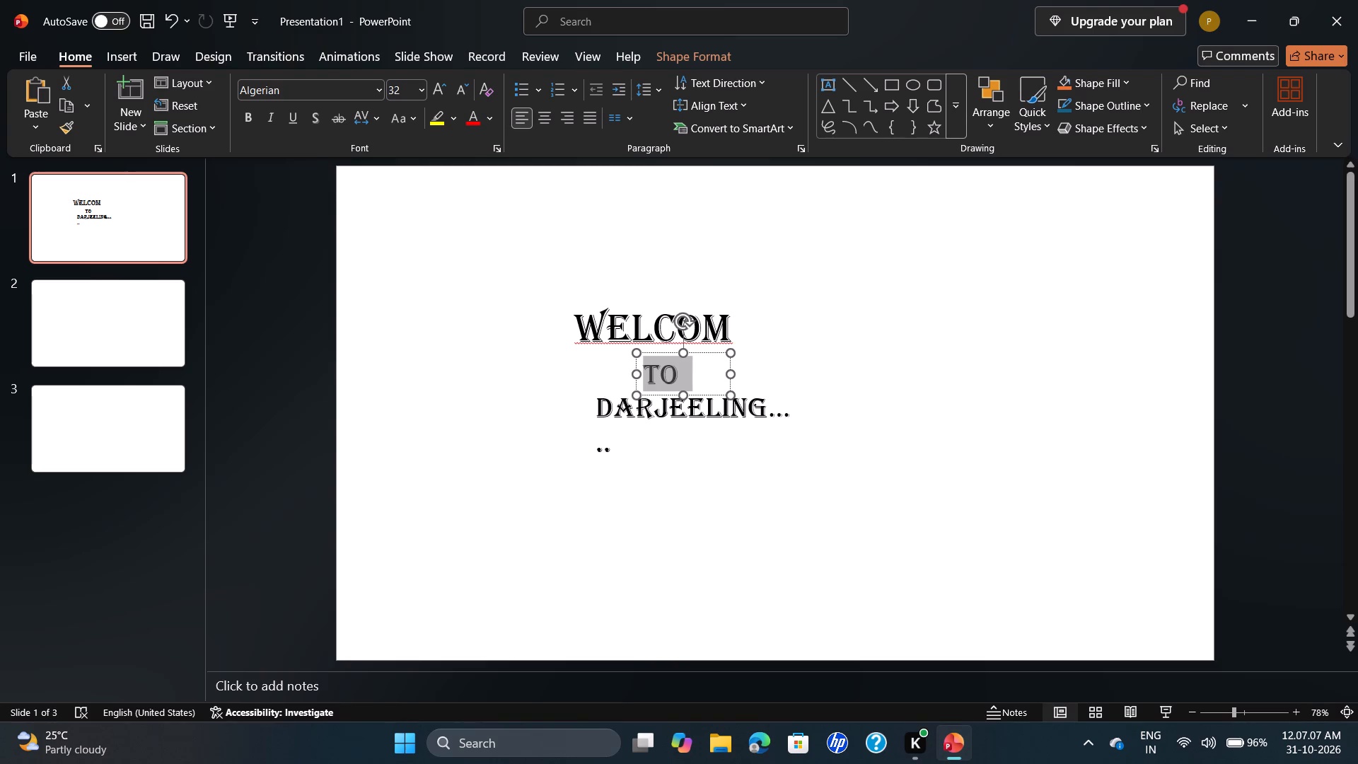
drag(734, 378, 776, 382)
drag(733, 376, 805, 372)
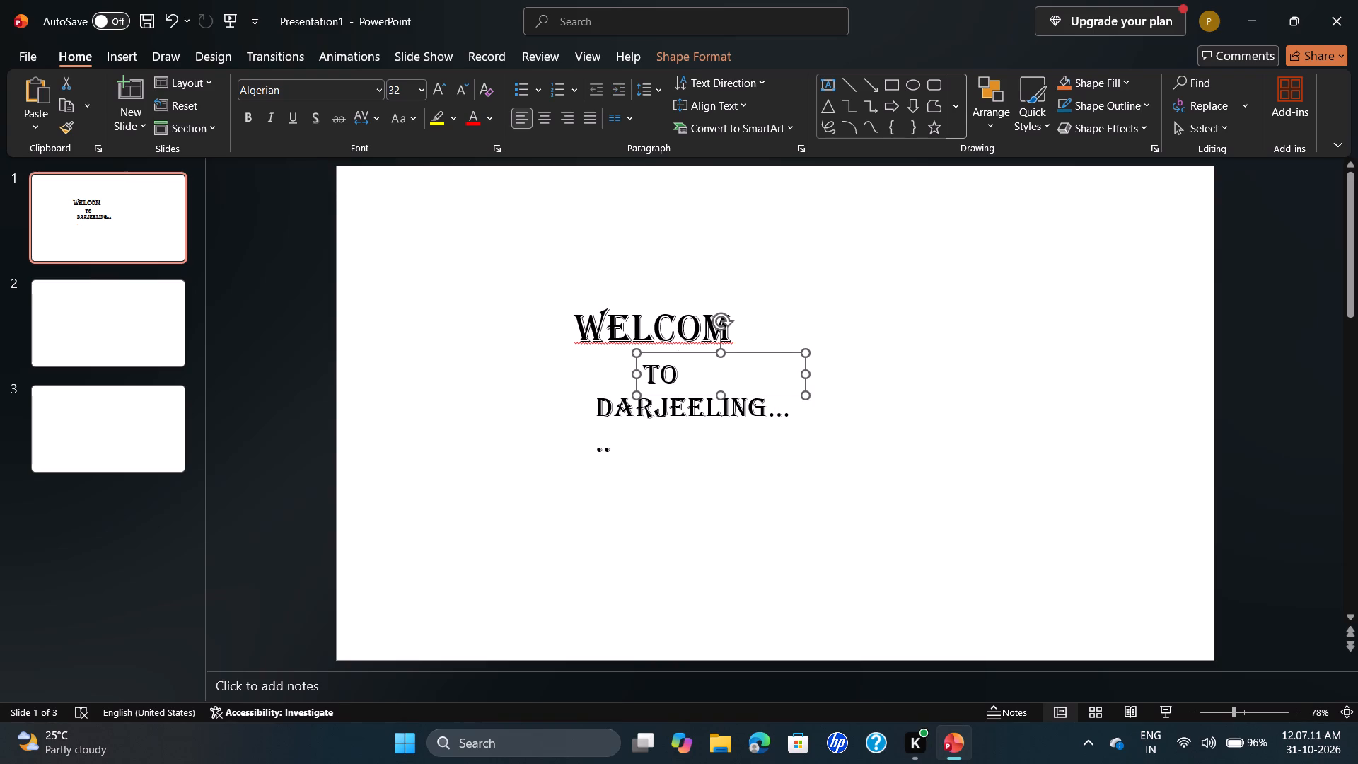
drag(685, 375, 709, 374)
drag(639, 371, 665, 370)
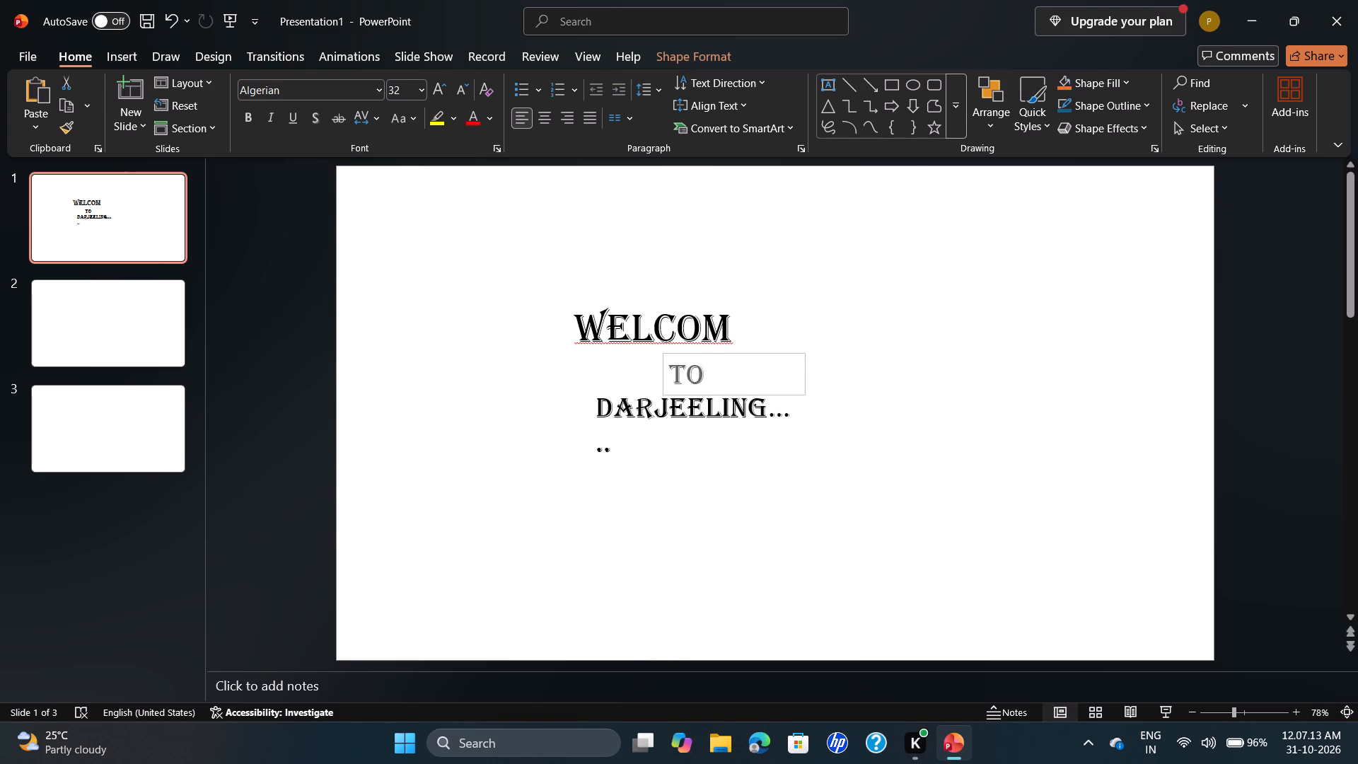
drag(665, 370, 678, 368)
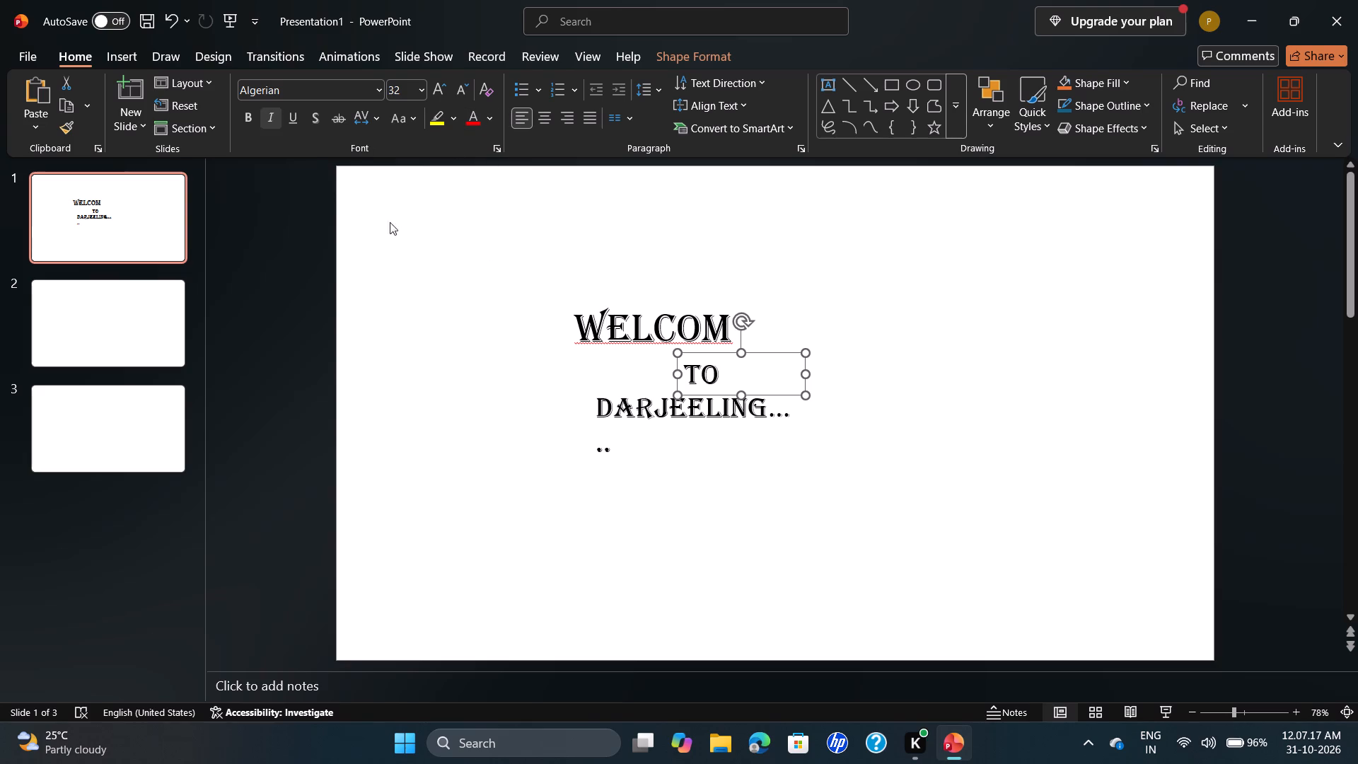
Apply the black theme with the pink-purple gradient to the presentation.
click(198, 54)
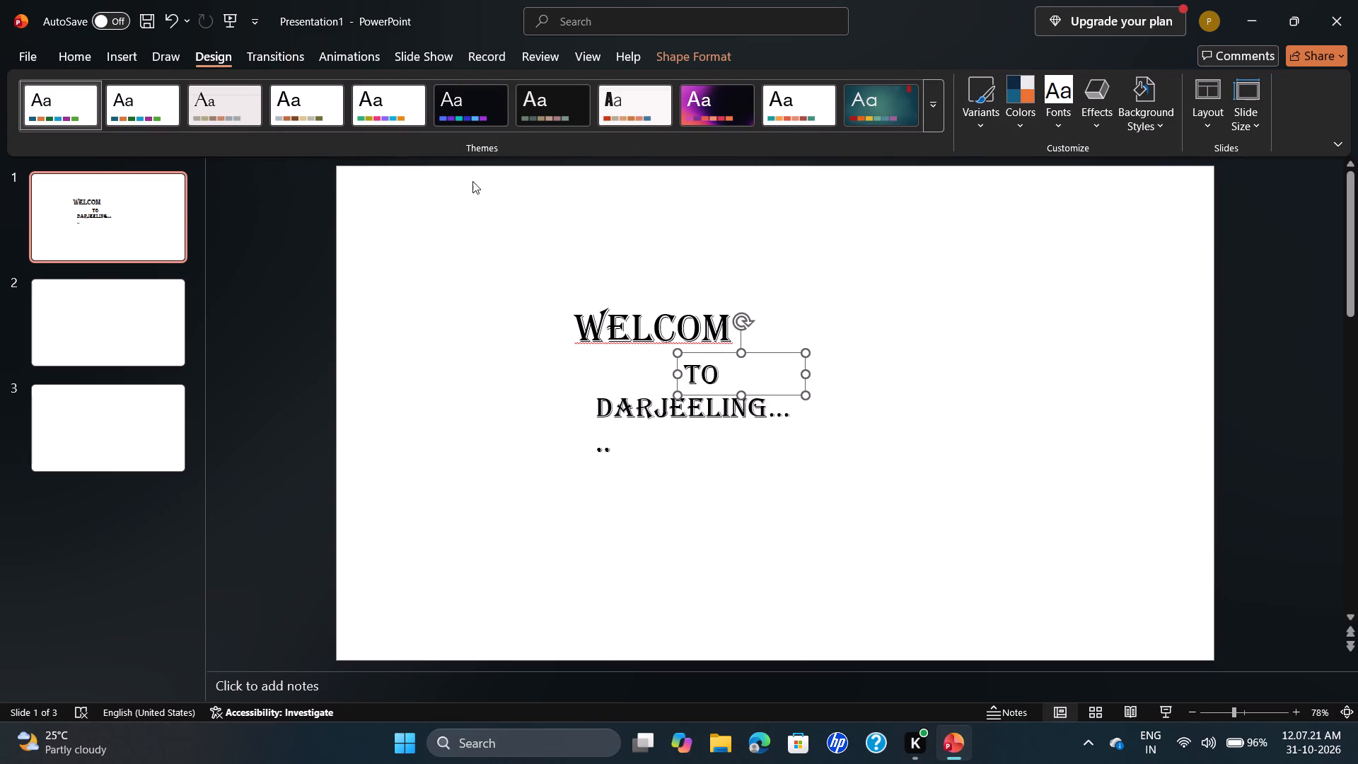
click(477, 110)
click(695, 112)
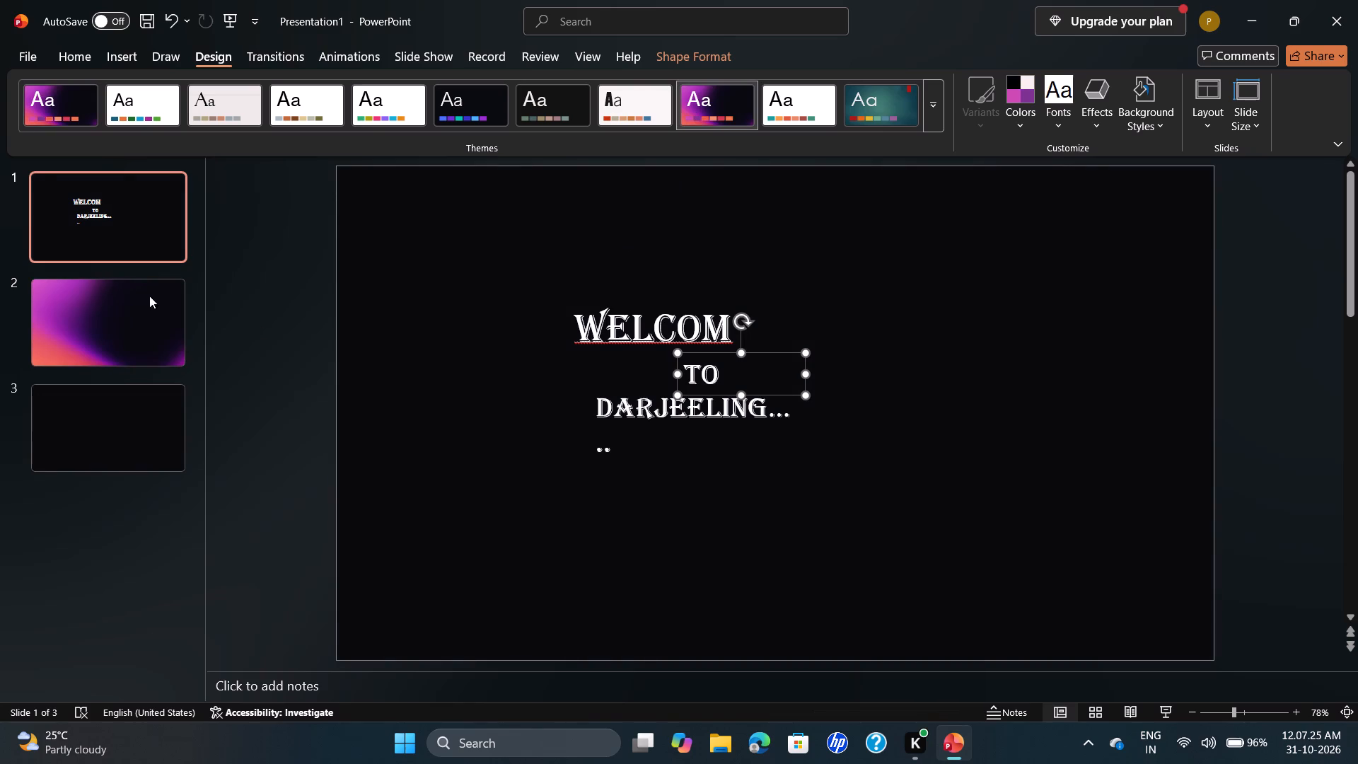
click(137, 241)
click(699, 111)
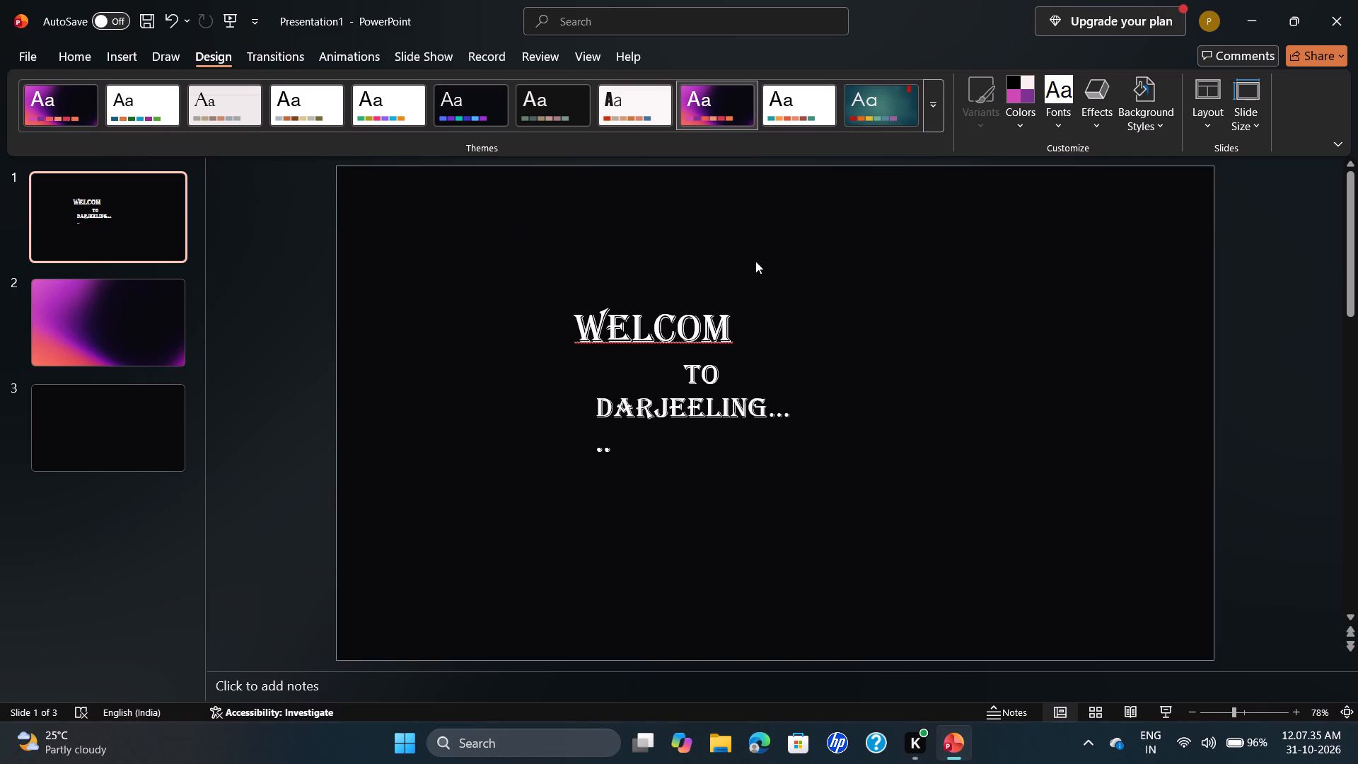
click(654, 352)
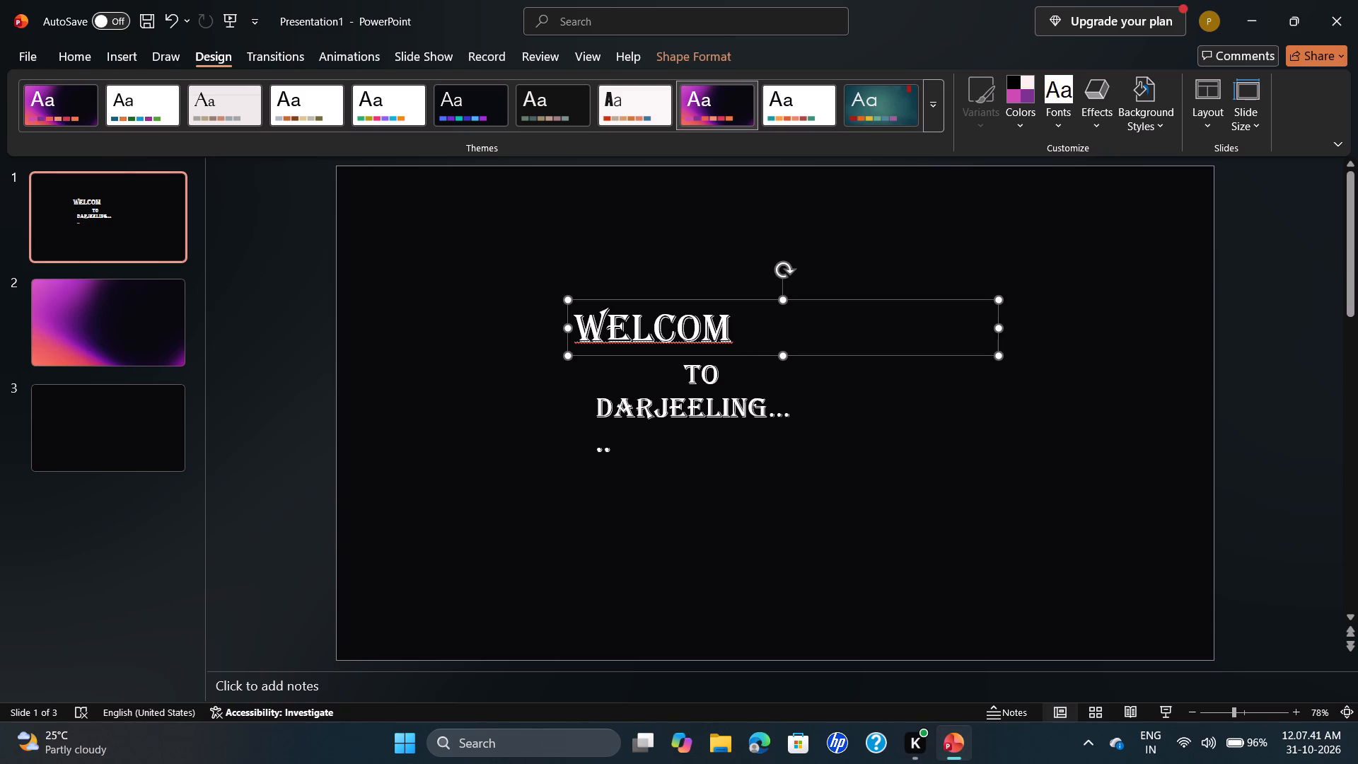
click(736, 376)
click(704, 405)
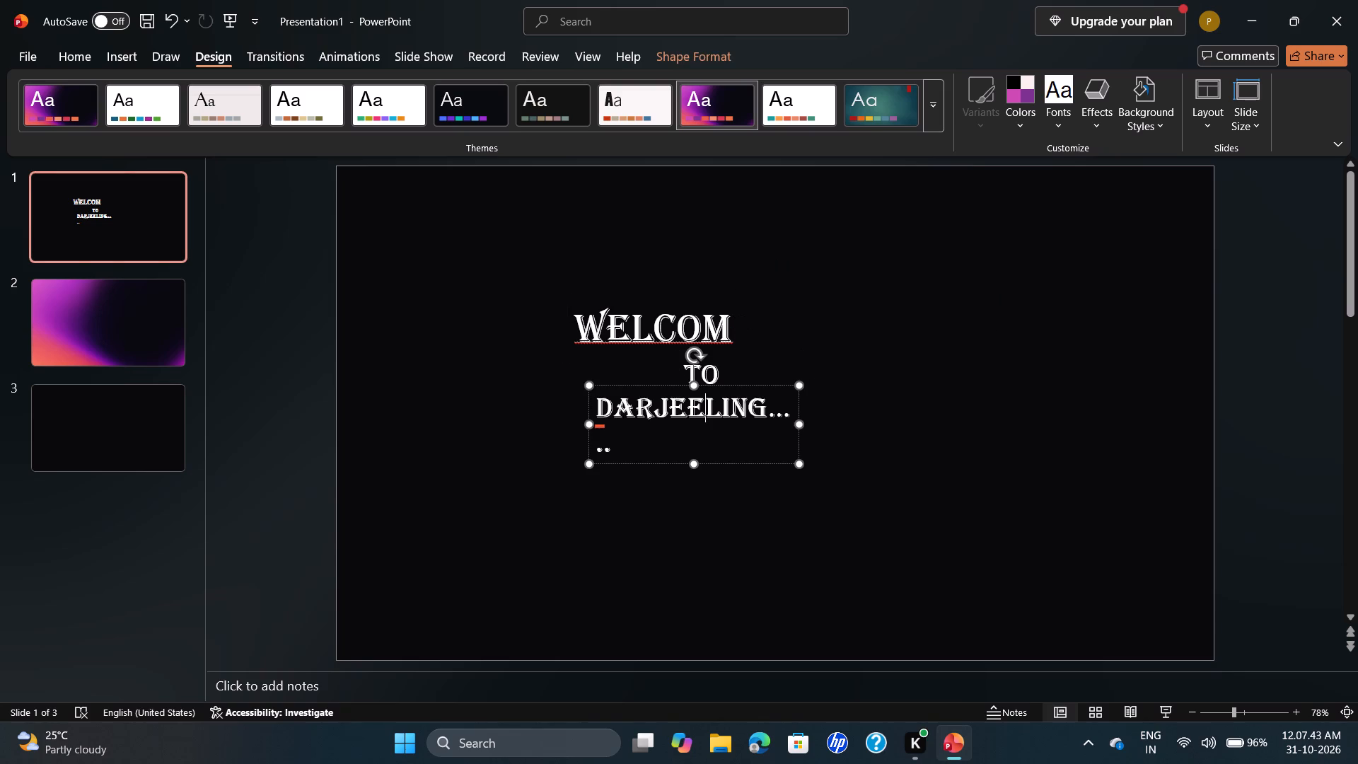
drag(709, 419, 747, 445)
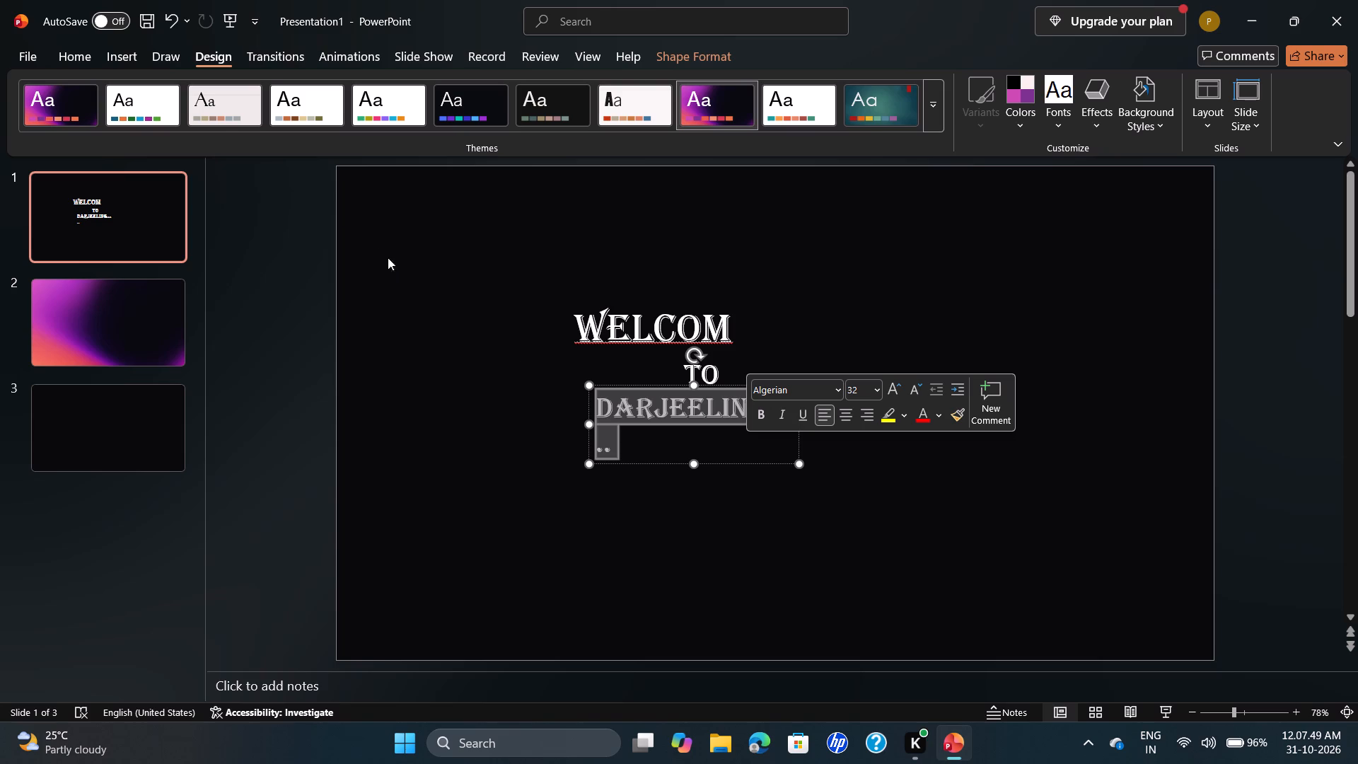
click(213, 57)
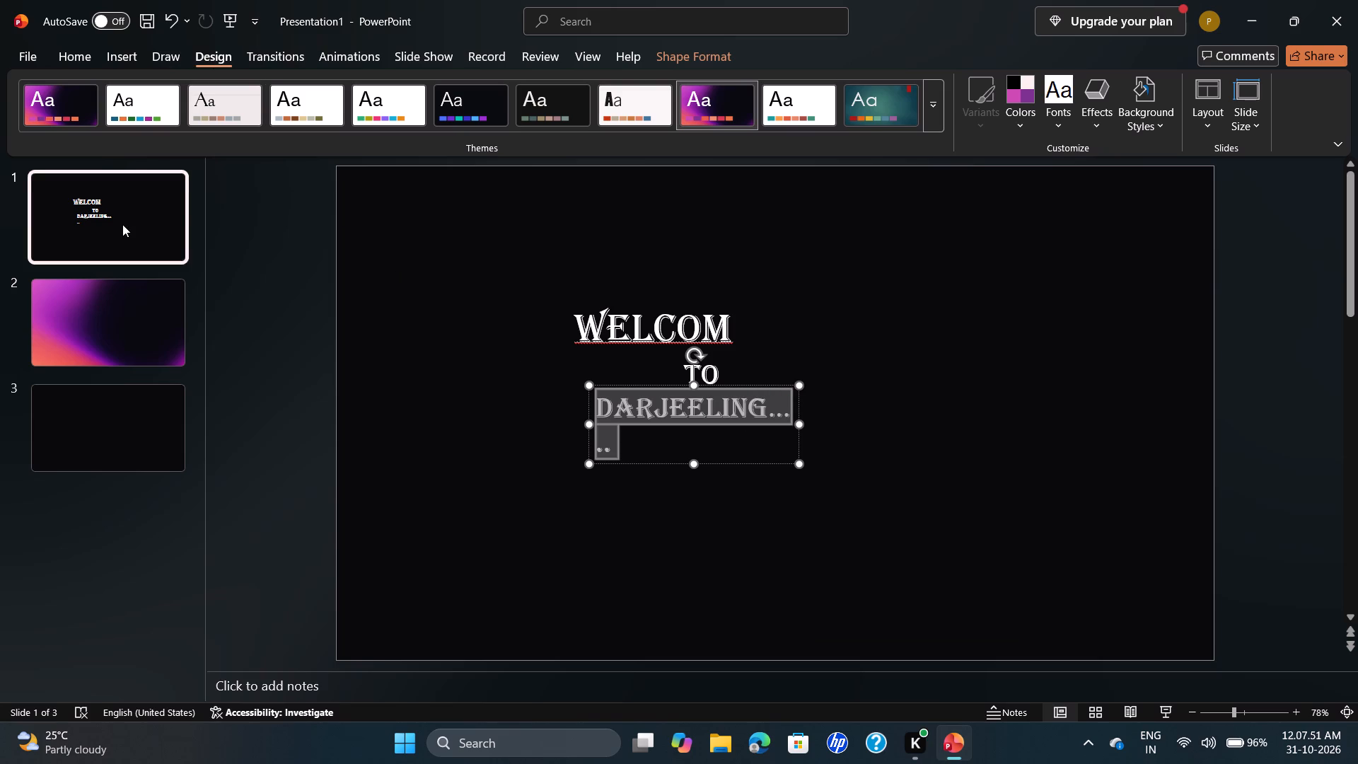
Format the background of slide 1 with a picture or texture fill.
click(122, 224)
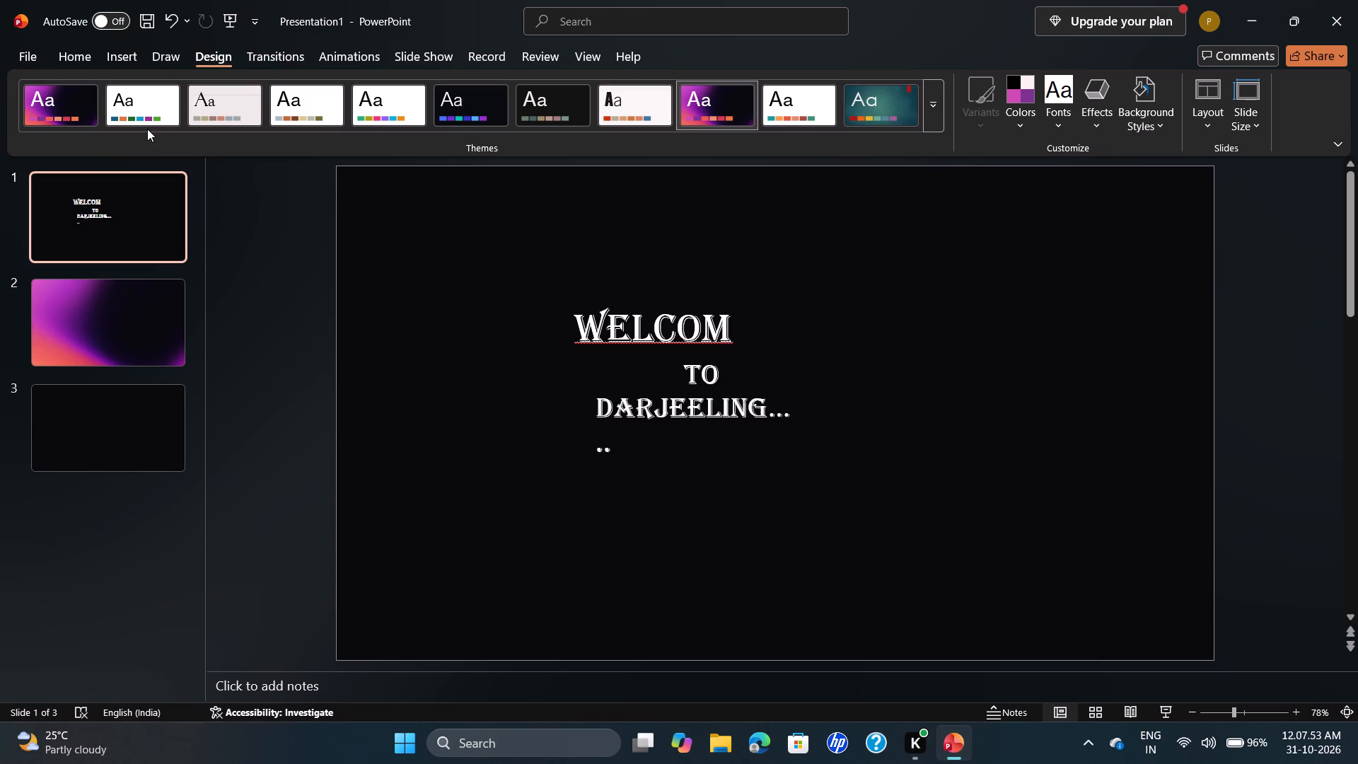
click(207, 64)
click(1146, 123)
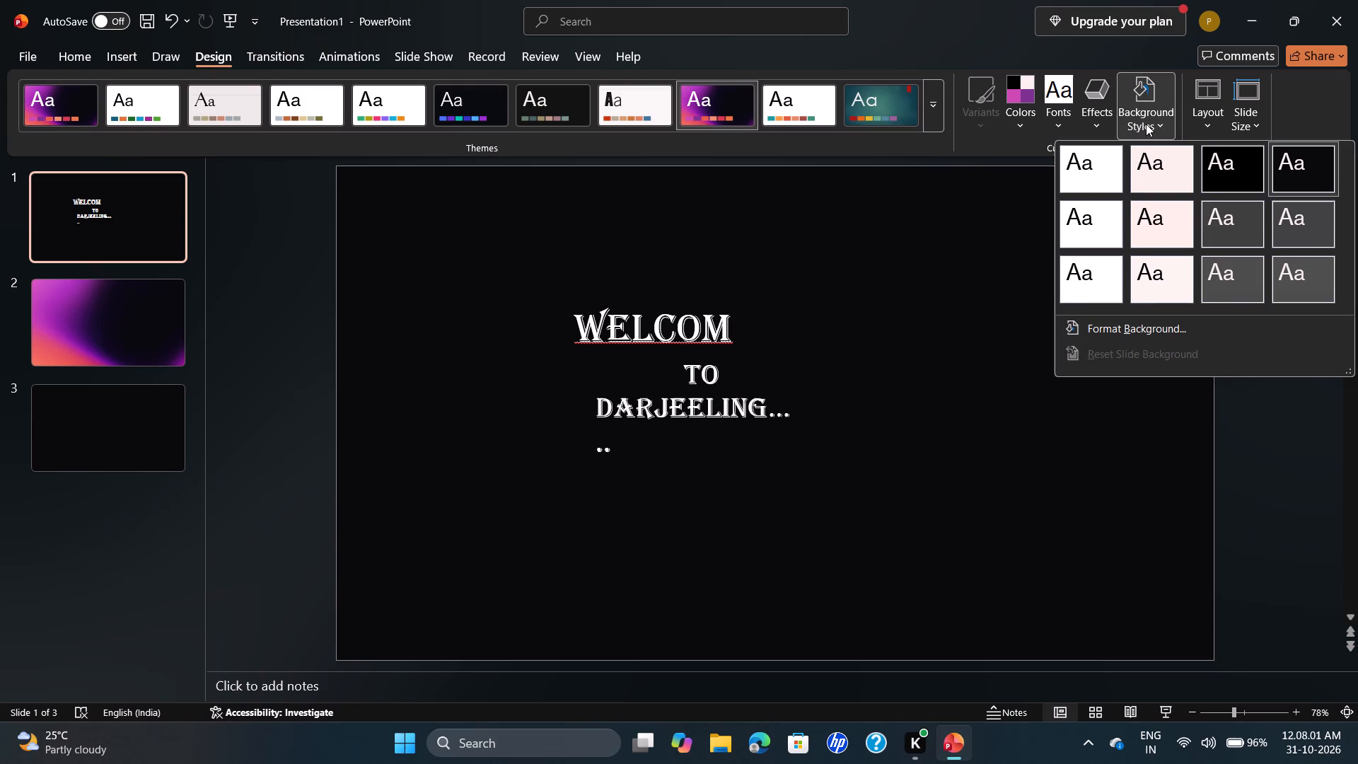
scroll(1237, 211, down, 3)
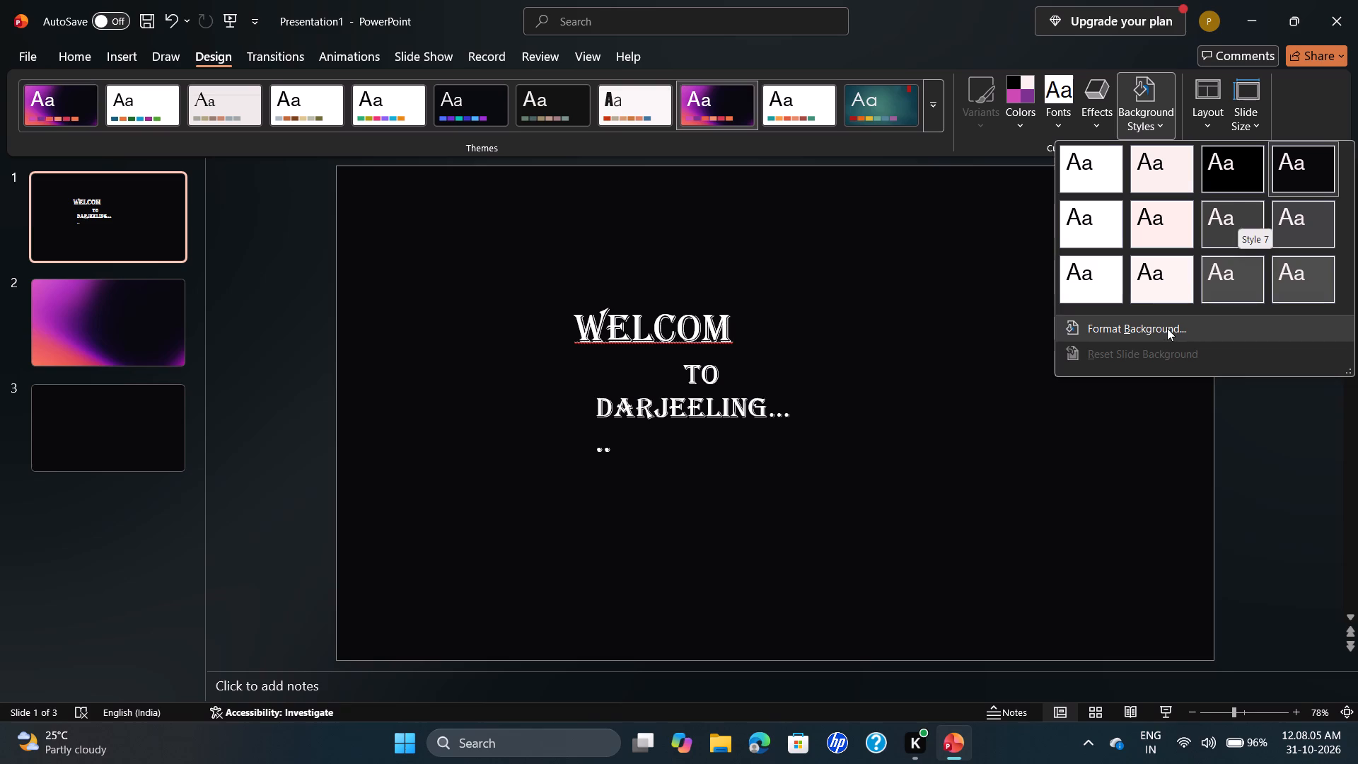
click(1163, 328)
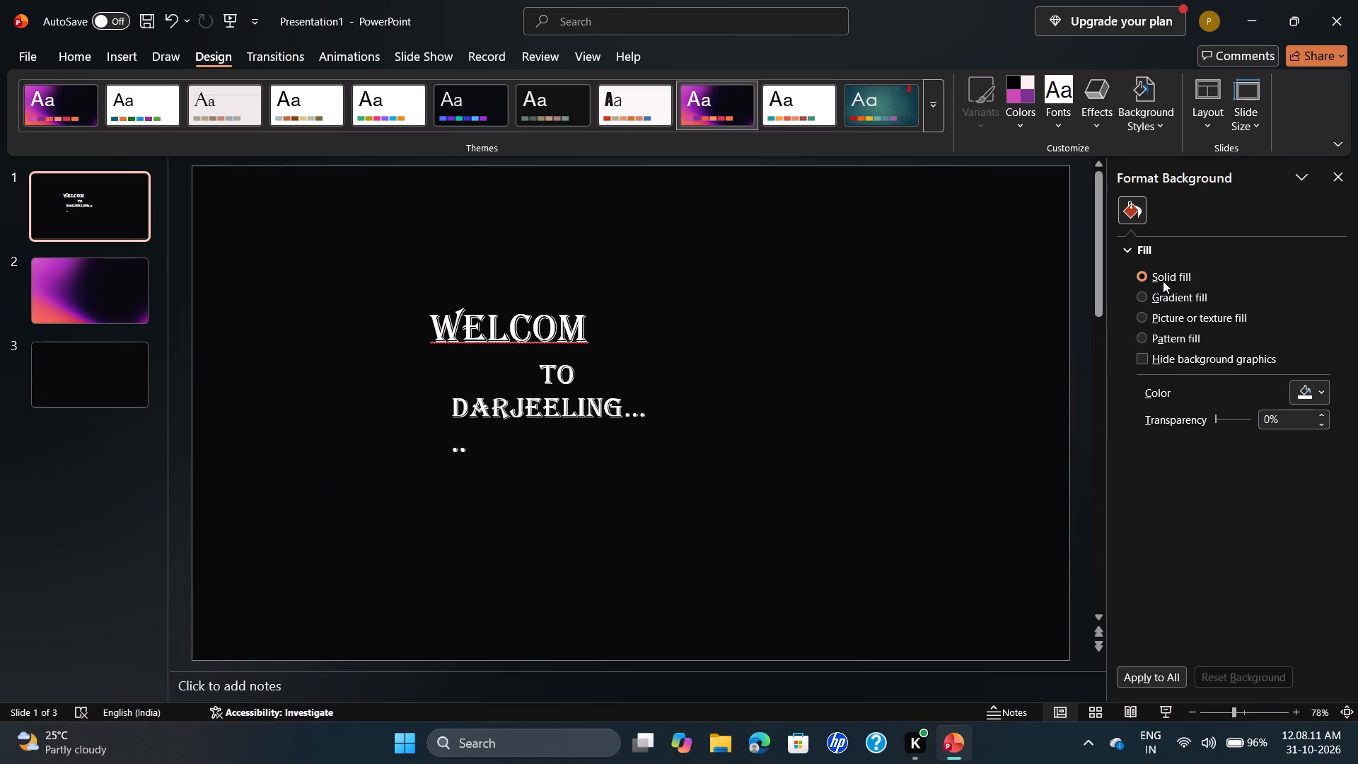
click(1144, 317)
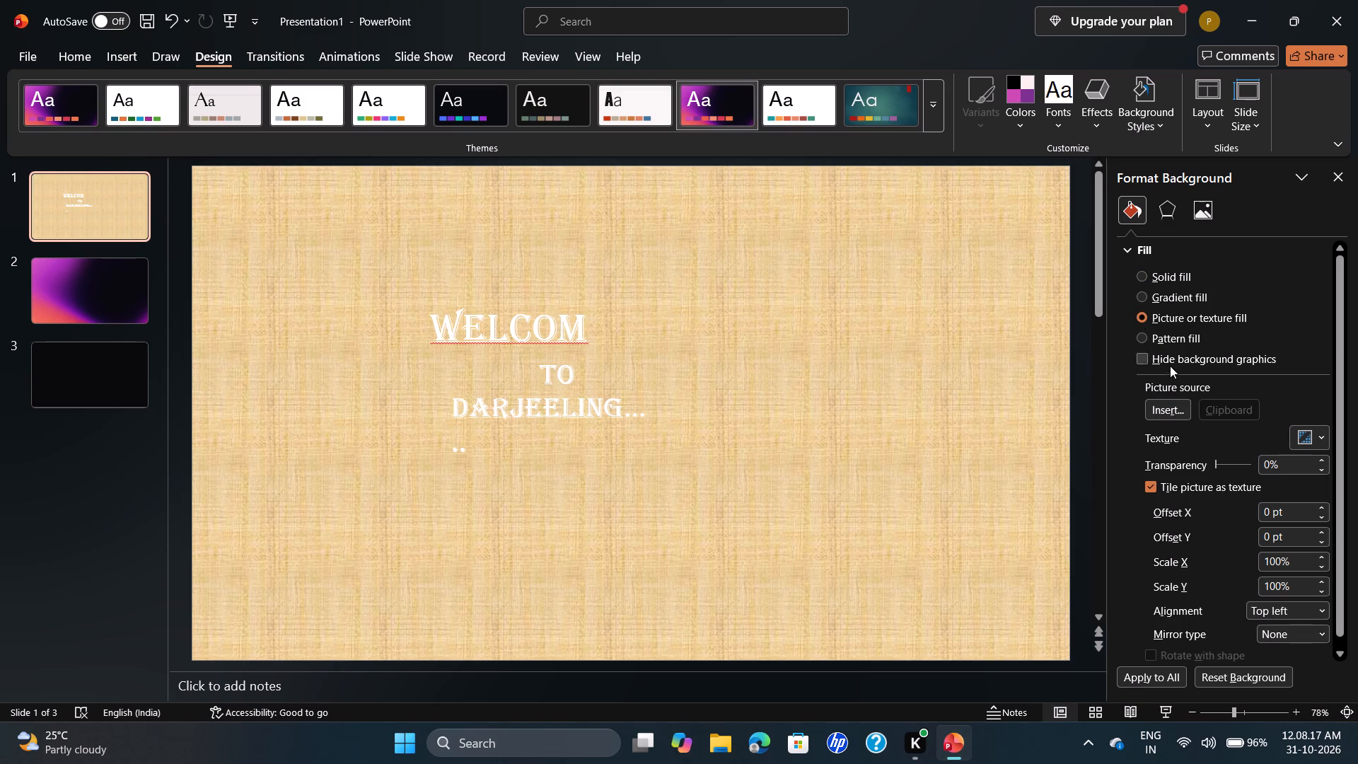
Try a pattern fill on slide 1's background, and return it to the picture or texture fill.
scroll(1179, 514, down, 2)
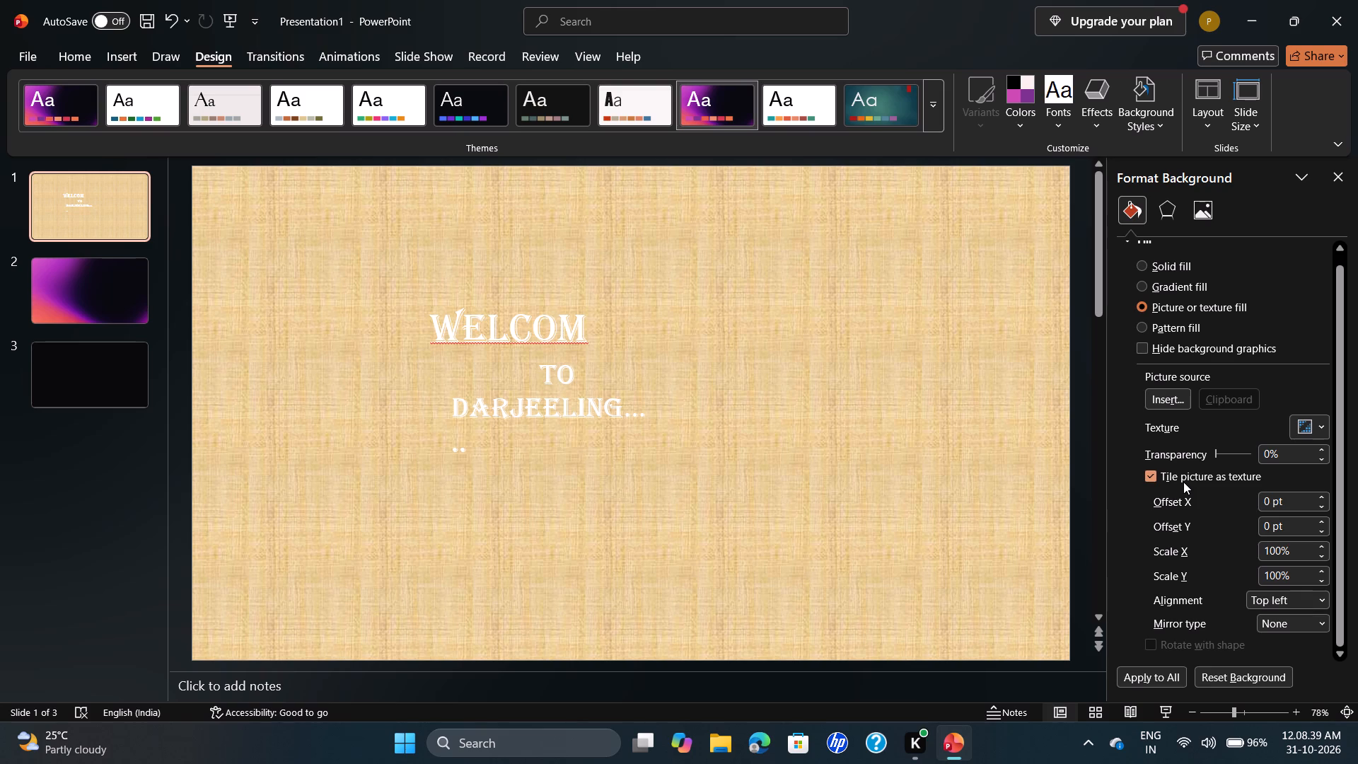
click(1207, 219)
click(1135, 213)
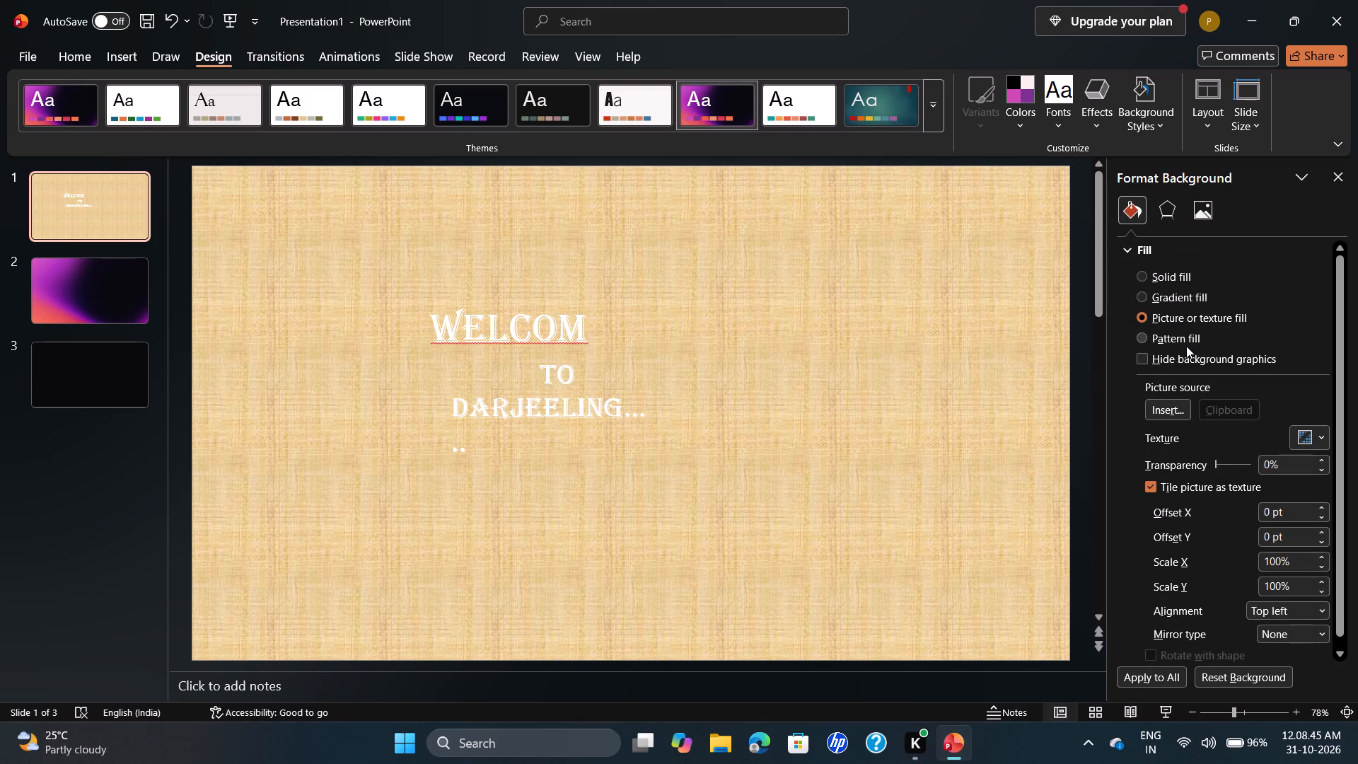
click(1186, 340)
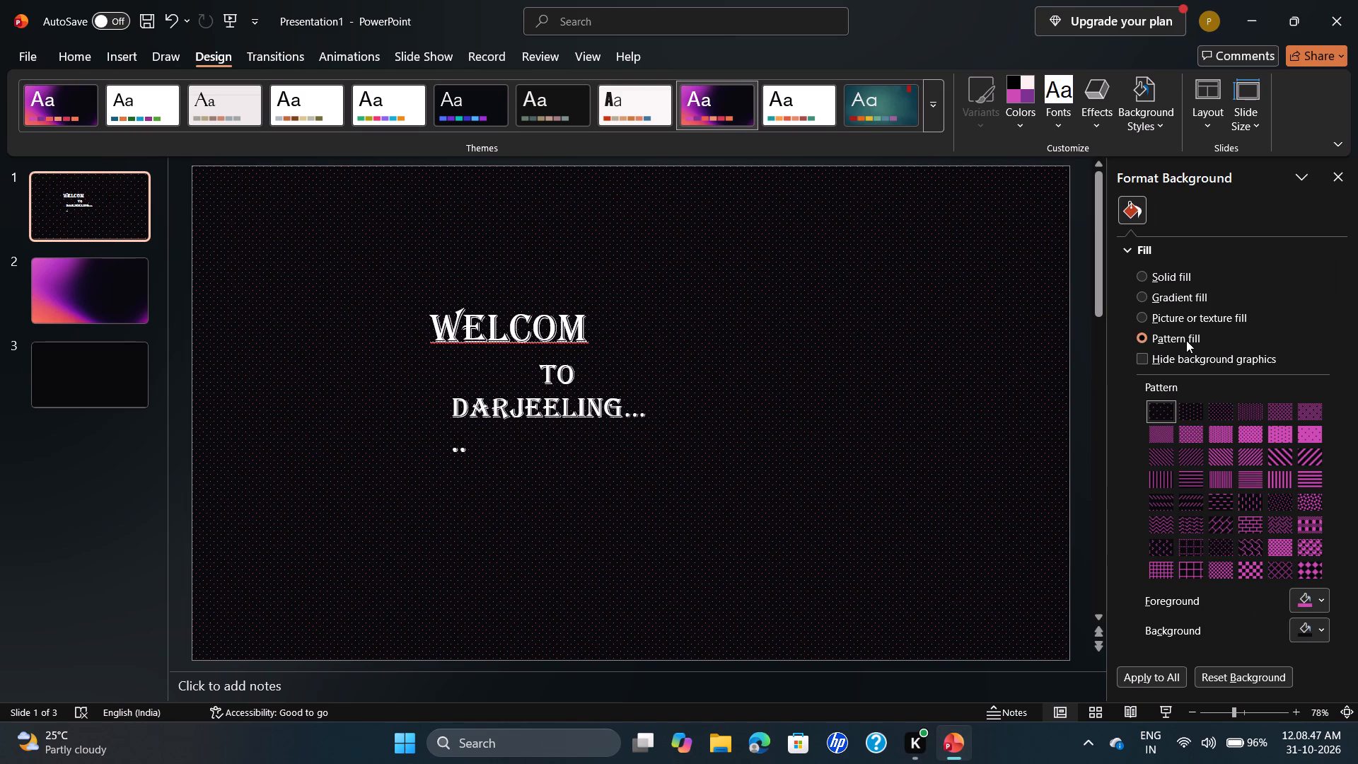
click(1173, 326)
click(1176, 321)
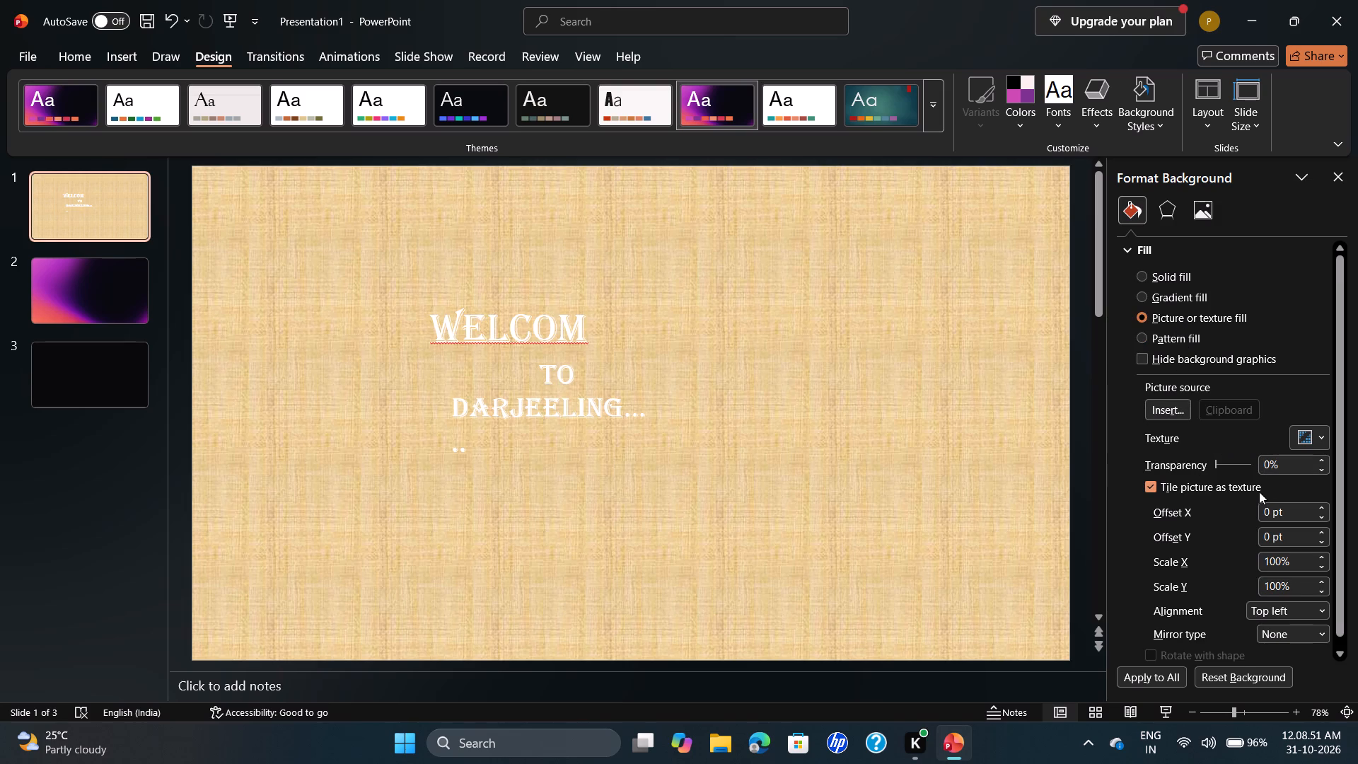
Search online pictures for "drajeelin" and insert the cloudy green tea-hill photo as slide 1's background.
scroll(1250, 499, down, 5)
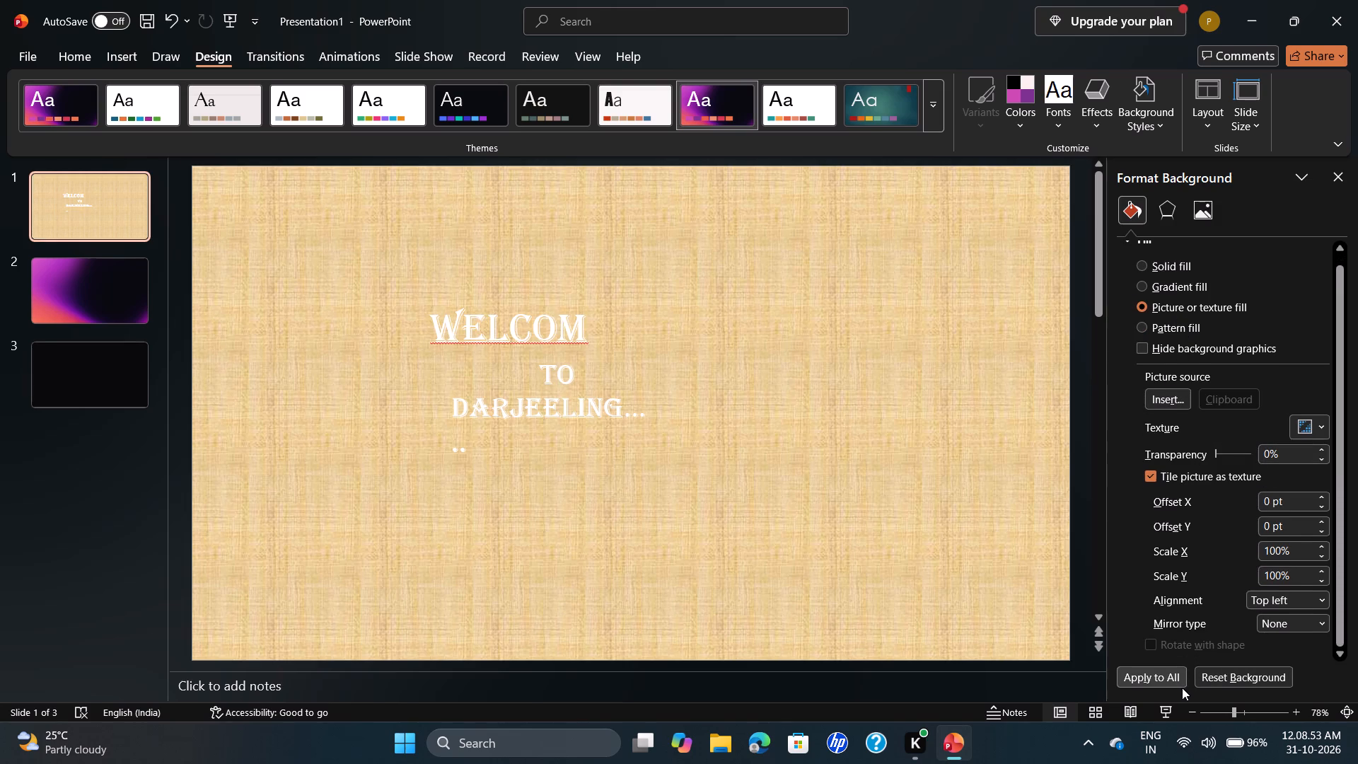
scroll(1161, 662, down, 5)
click(1197, 308)
click(1173, 402)
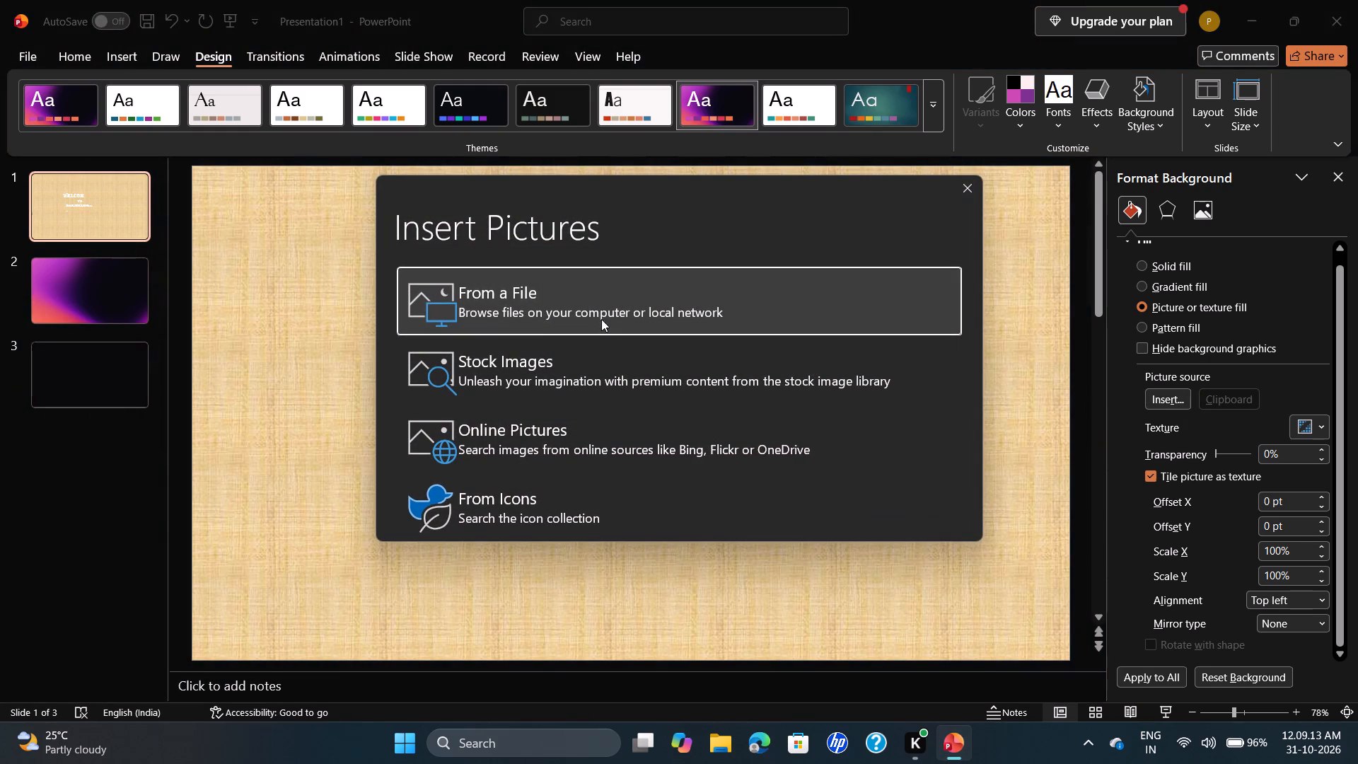
scroll(526, 415, down, 1)
click(522, 450)
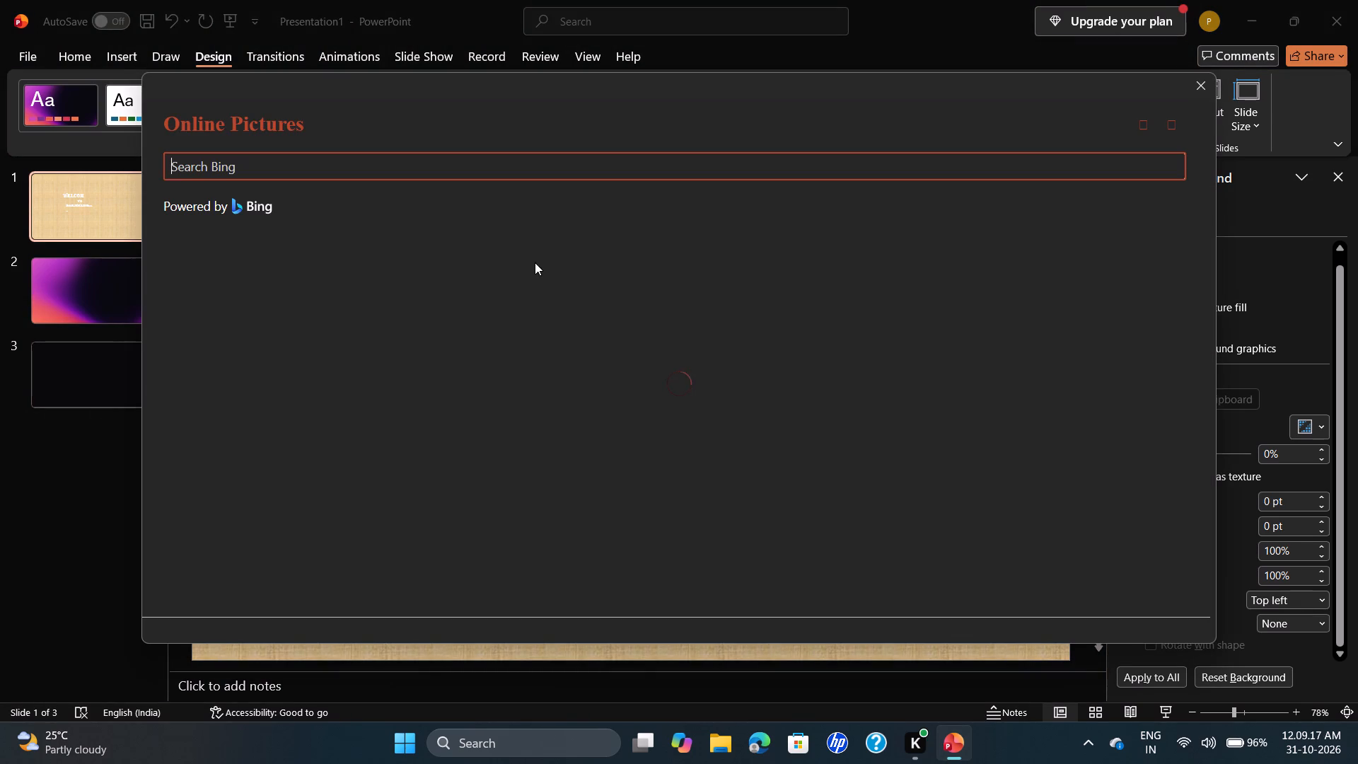
click(410, 168)
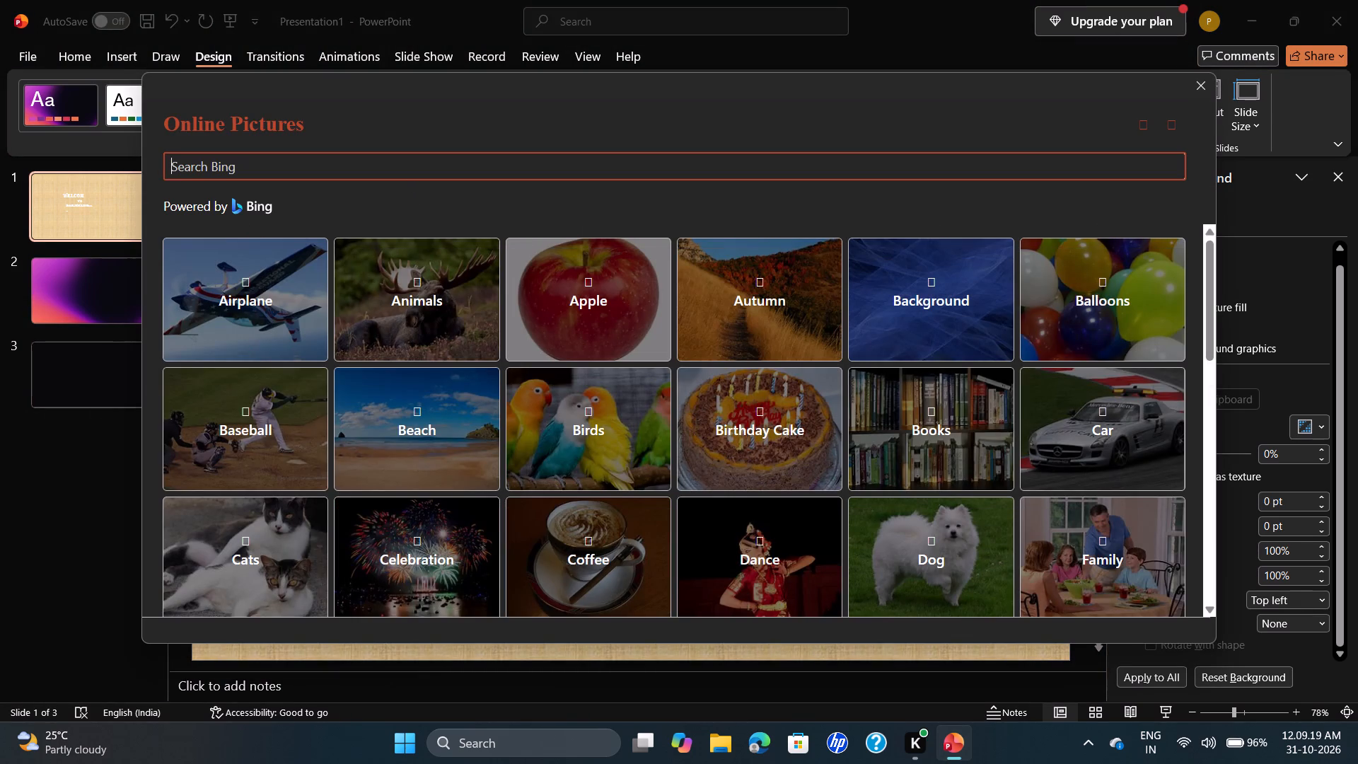
key(d)
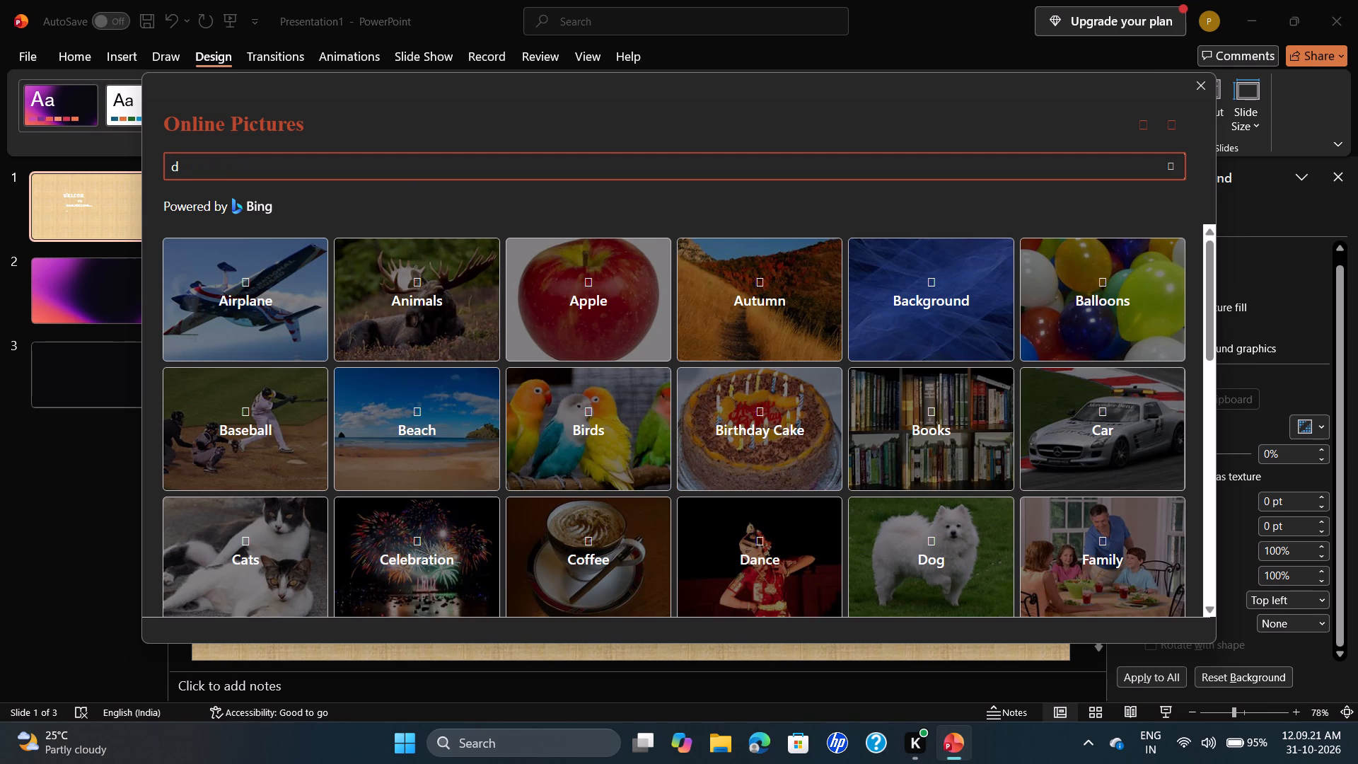
key(r)
key(a)
text(jj)
key(BackSpace)
text(ee)
text(lin)
key(Return)
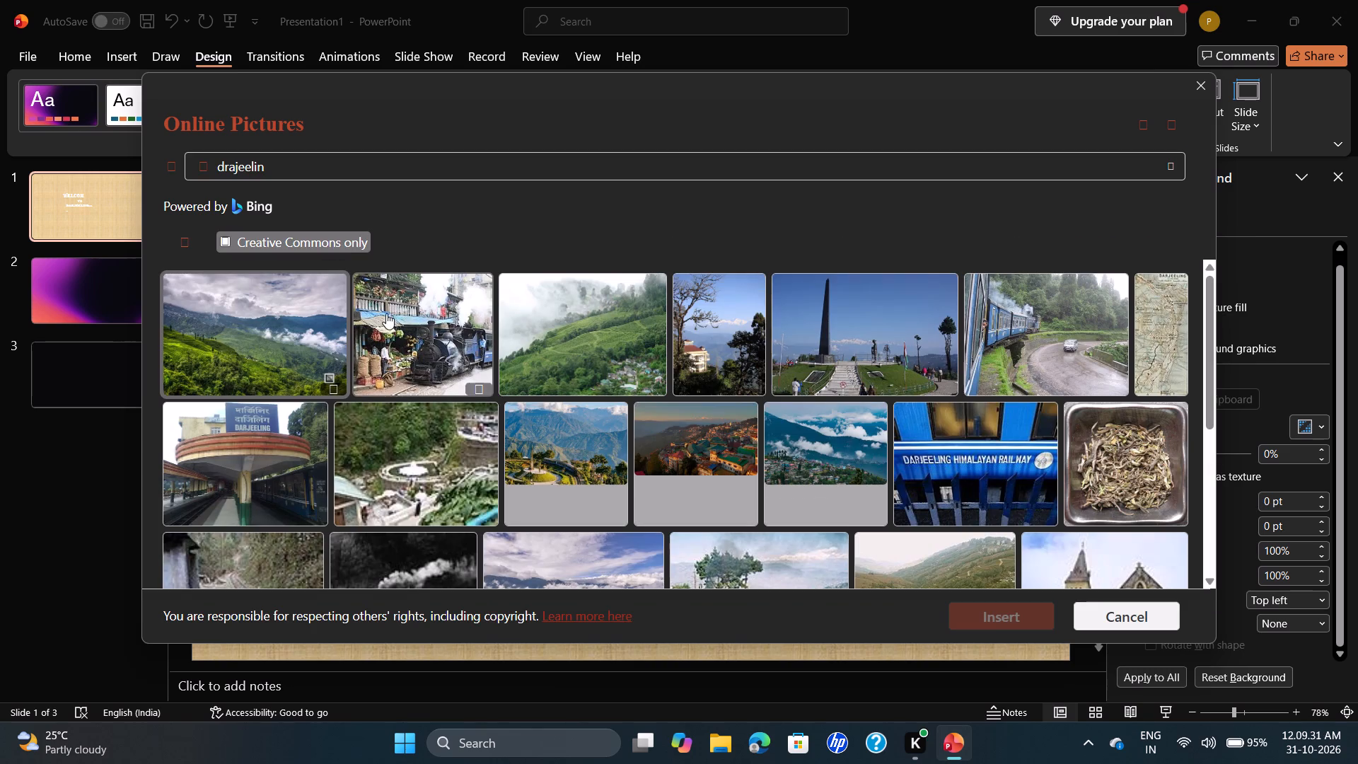
click(302, 362)
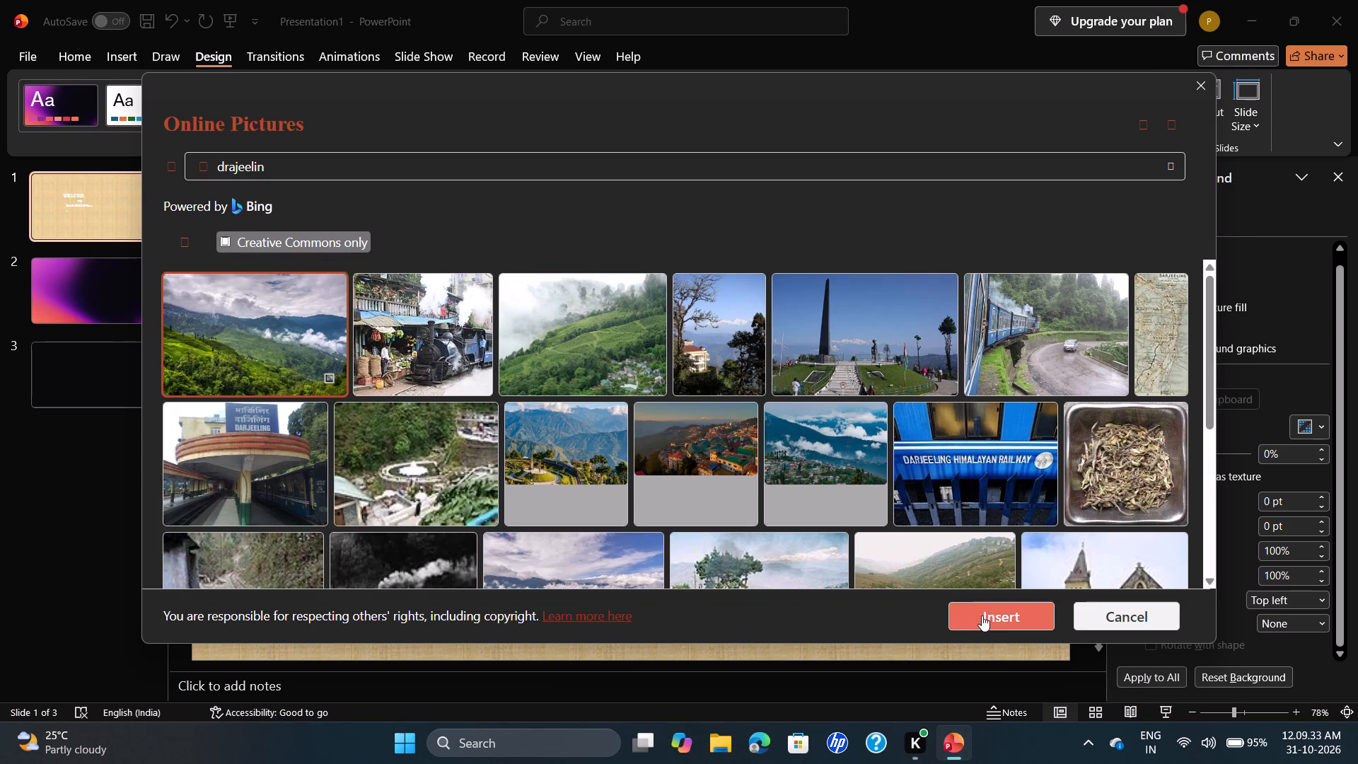
click(987, 616)
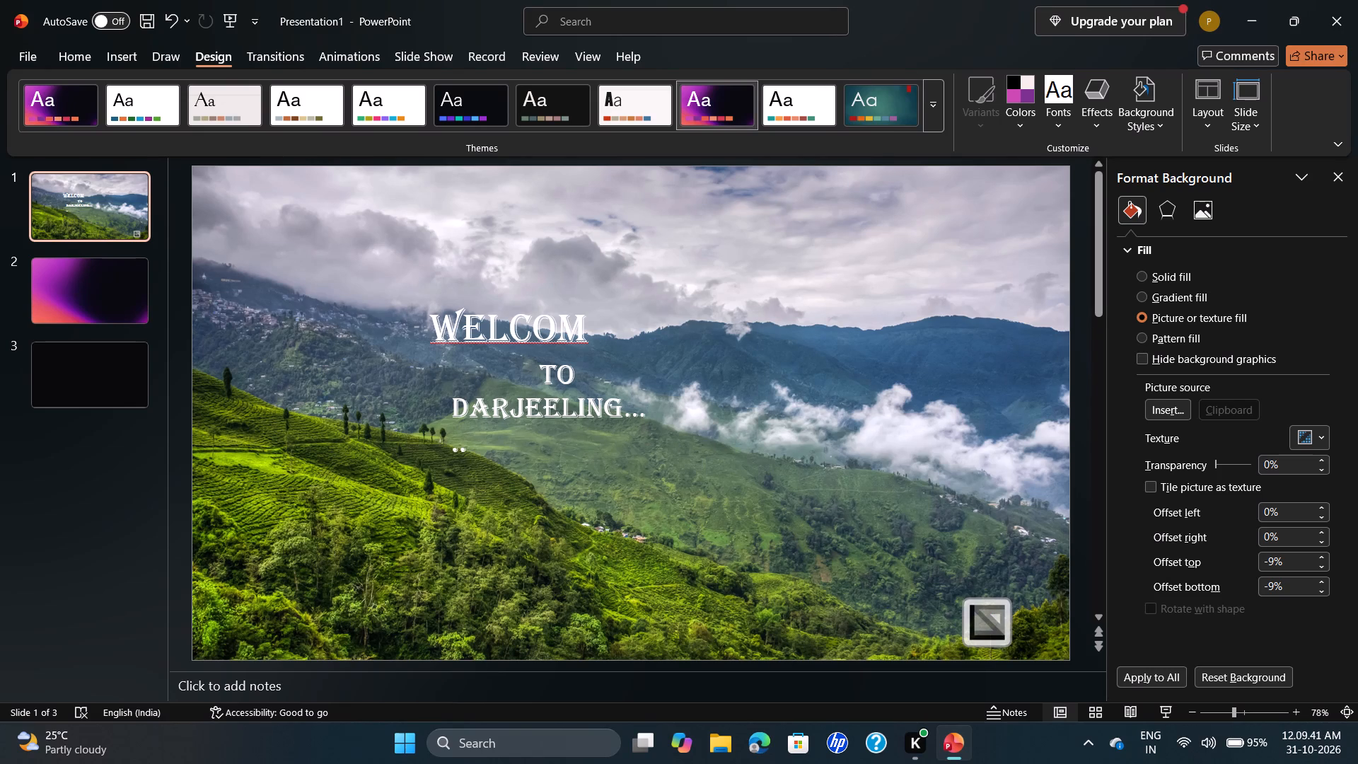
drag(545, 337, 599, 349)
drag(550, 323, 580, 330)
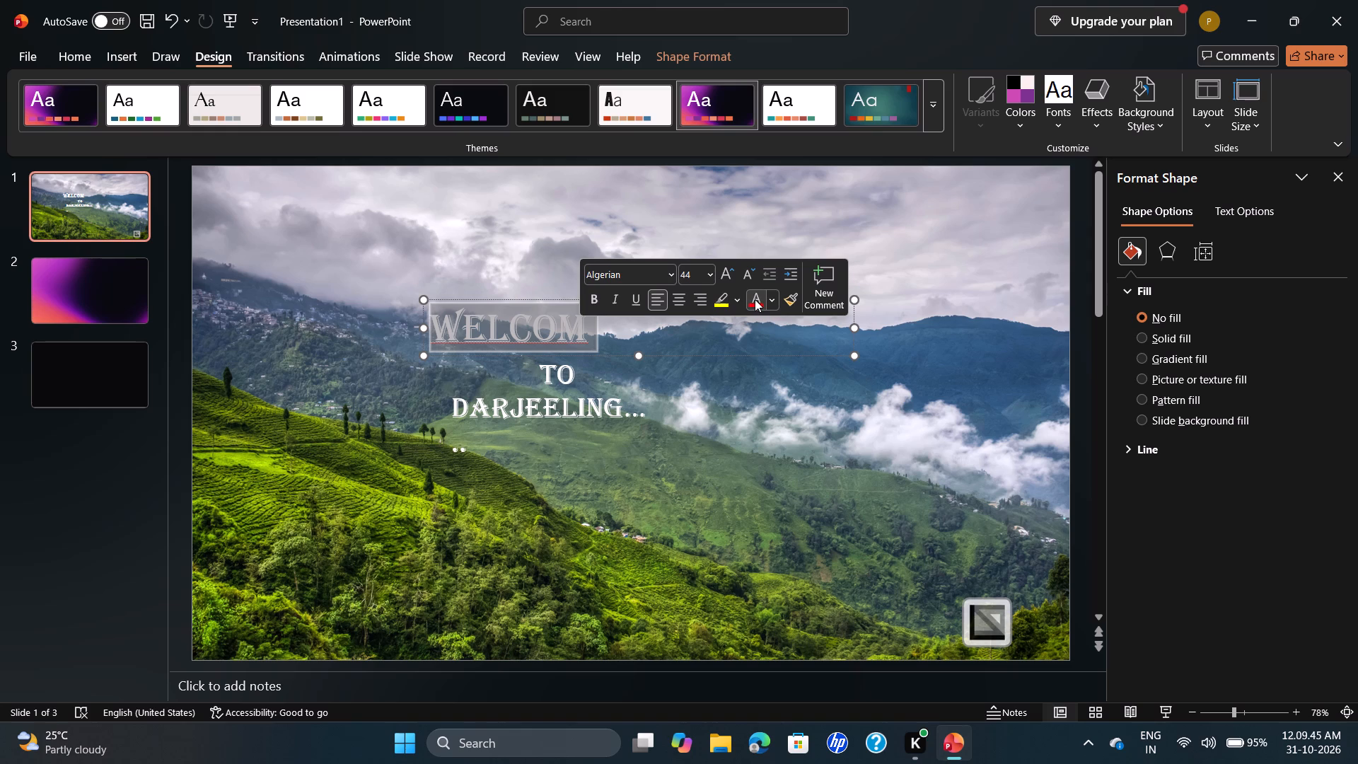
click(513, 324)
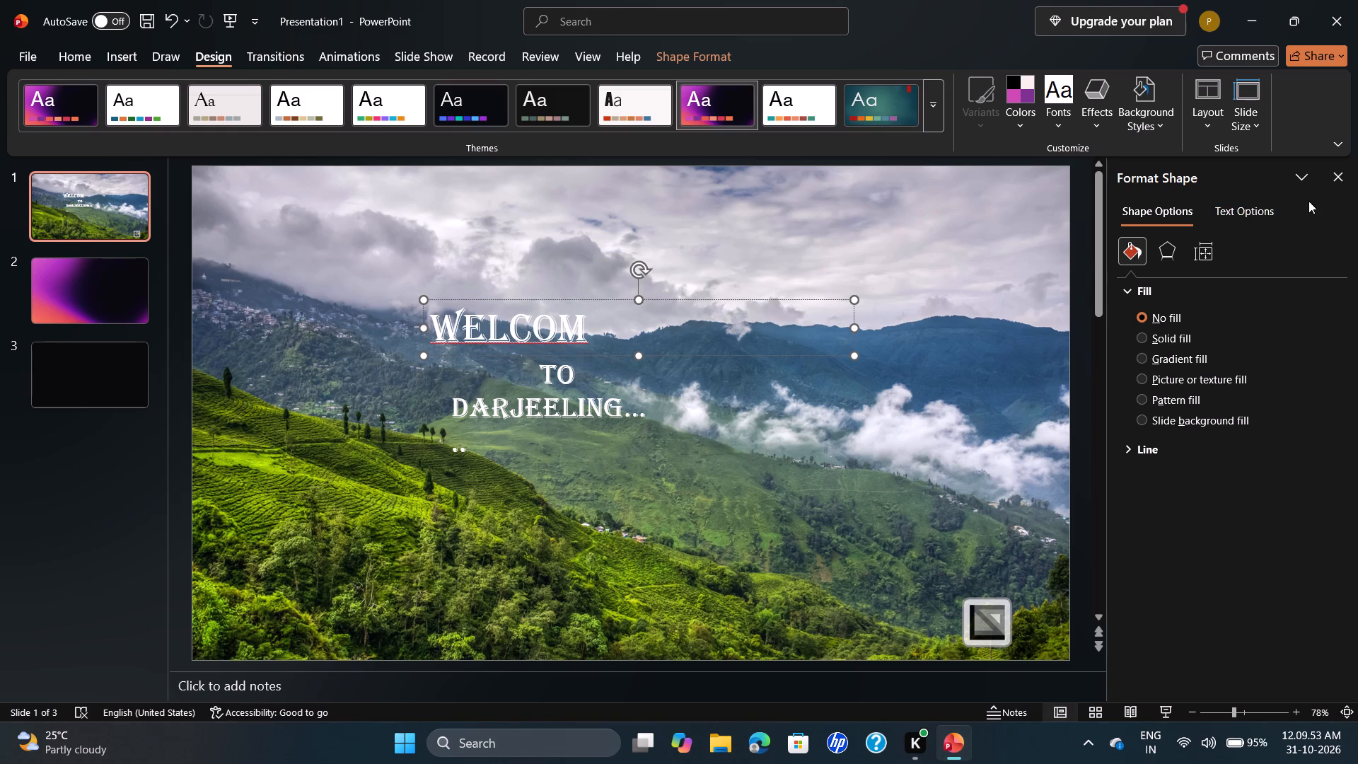
Close the formatting pane and deselect the "Welcom" text box.
click(1337, 182)
click(744, 517)
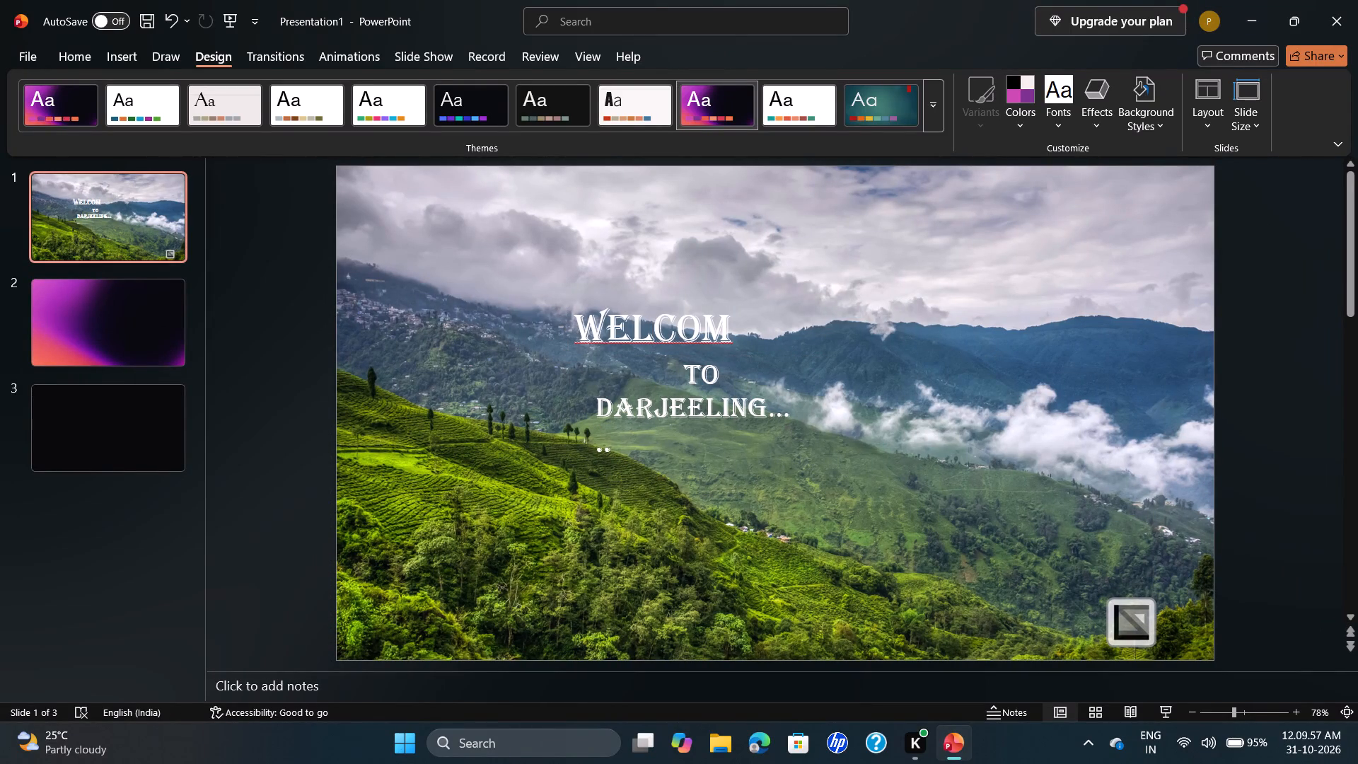
Move the "Welcom" text box to the right and slightly up on slide 1.
drag(569, 320, 672, 305)
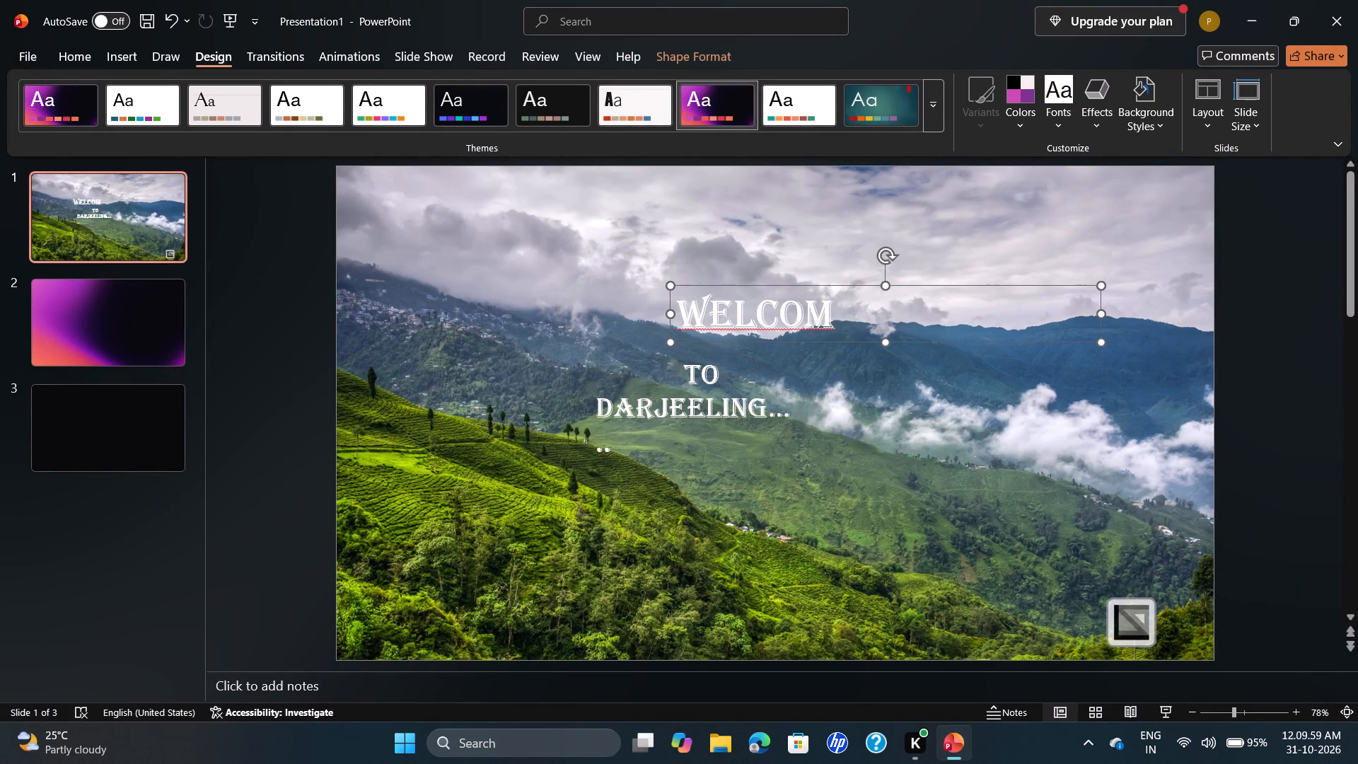
drag(722, 320, 686, 334)
click(808, 355)
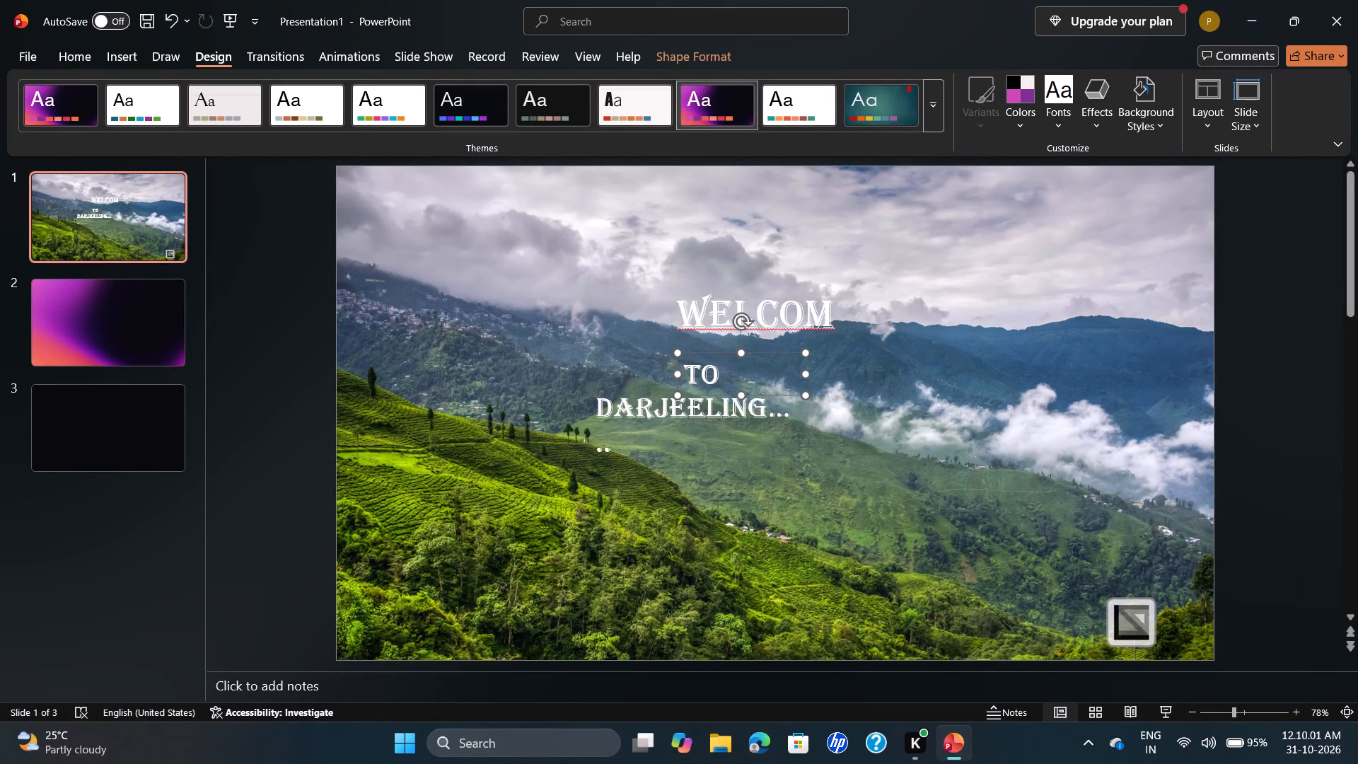
drag(806, 318, 831, 325)
click(821, 382)
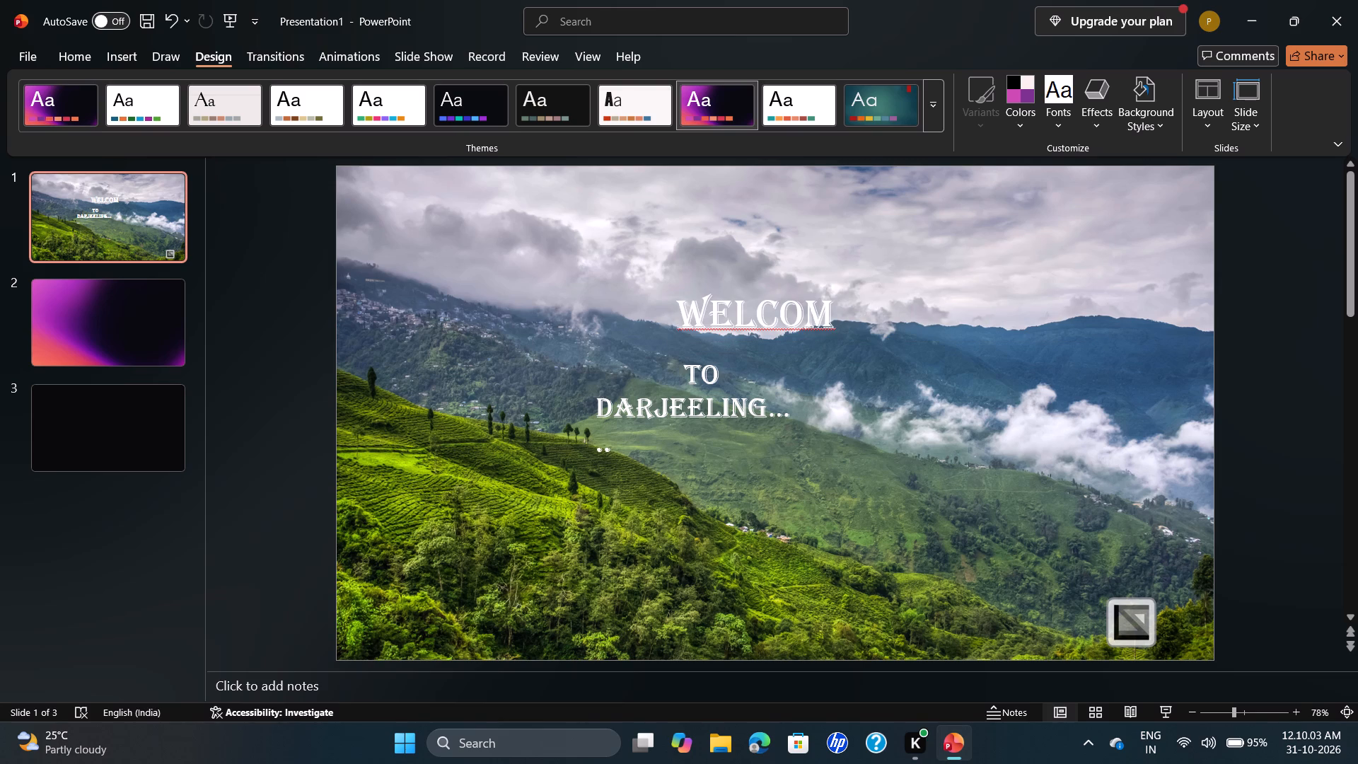
Bring the "To" text box's left edge inward and move the box further right beneath "Welcom".
drag(701, 377, 837, 376)
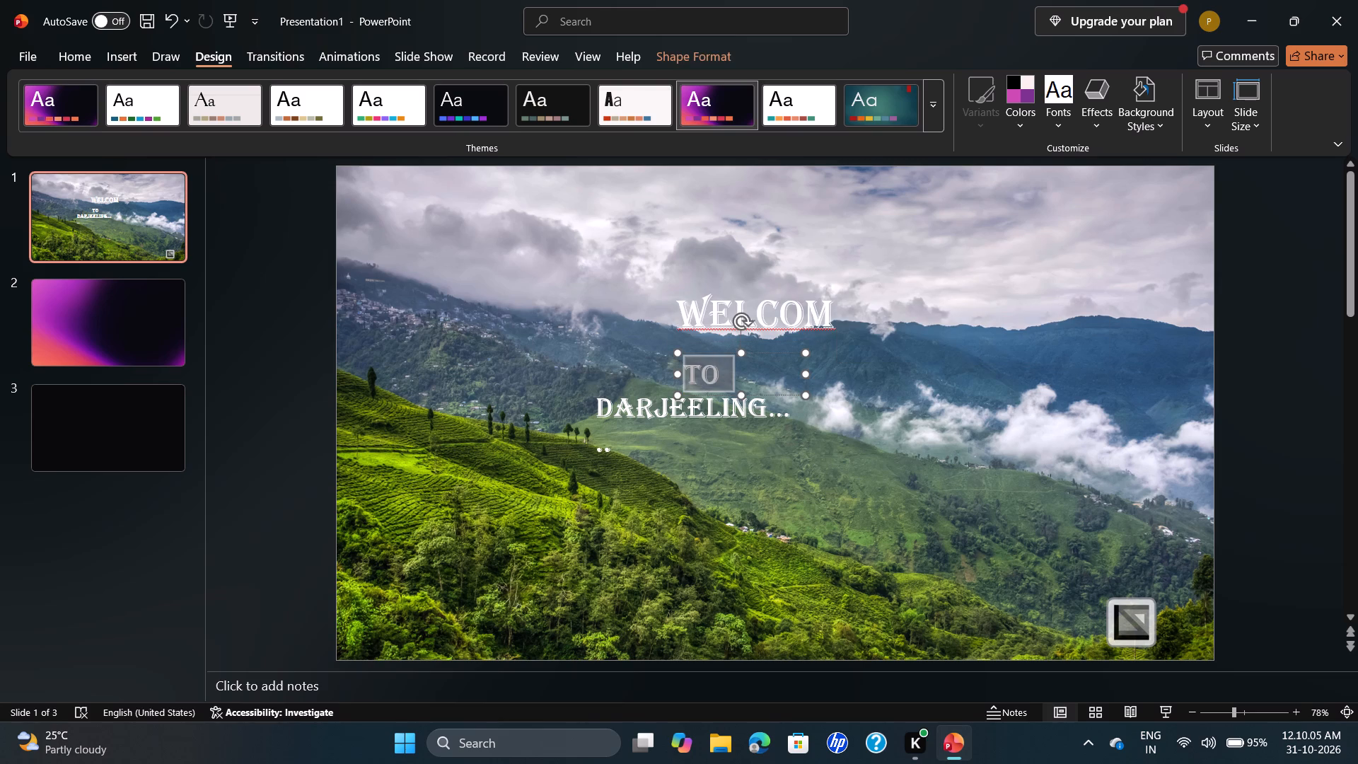
drag(681, 374, 726, 370)
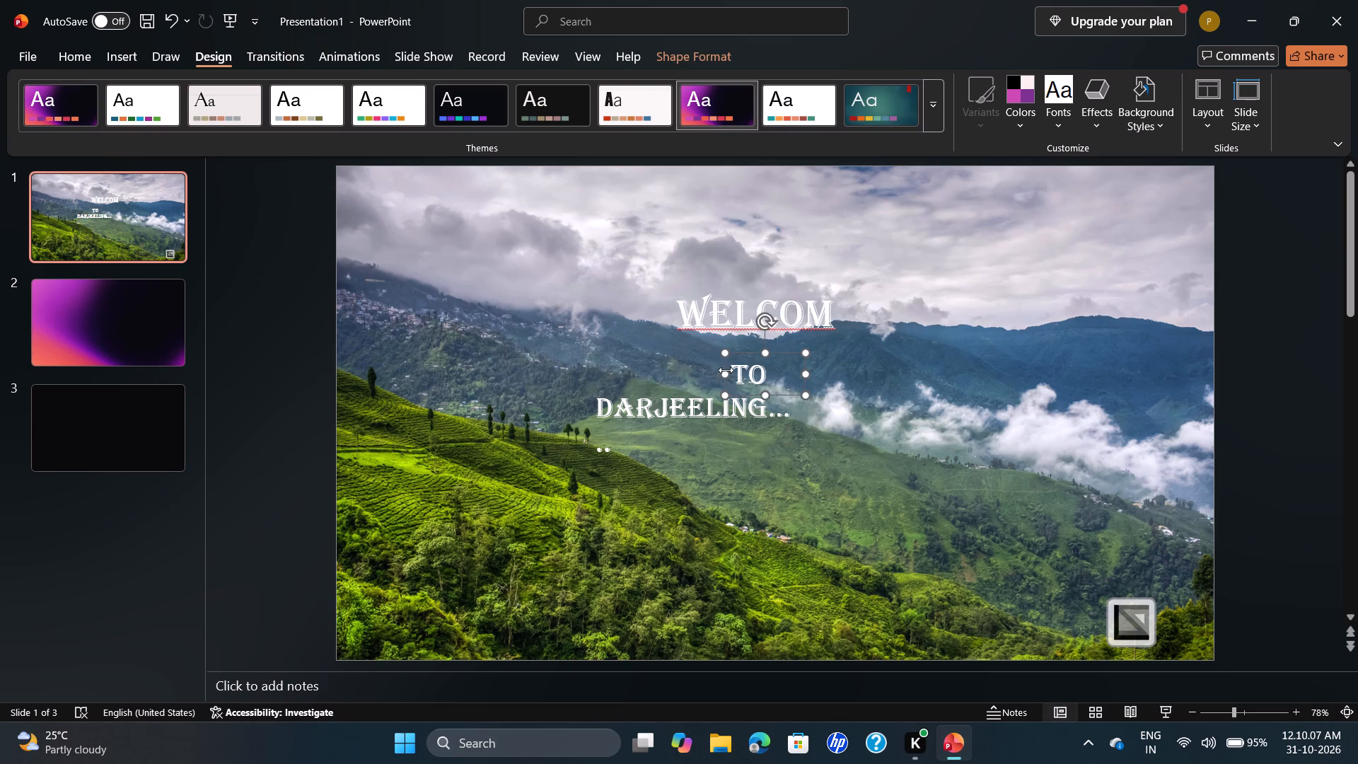
drag(784, 374, 821, 373)
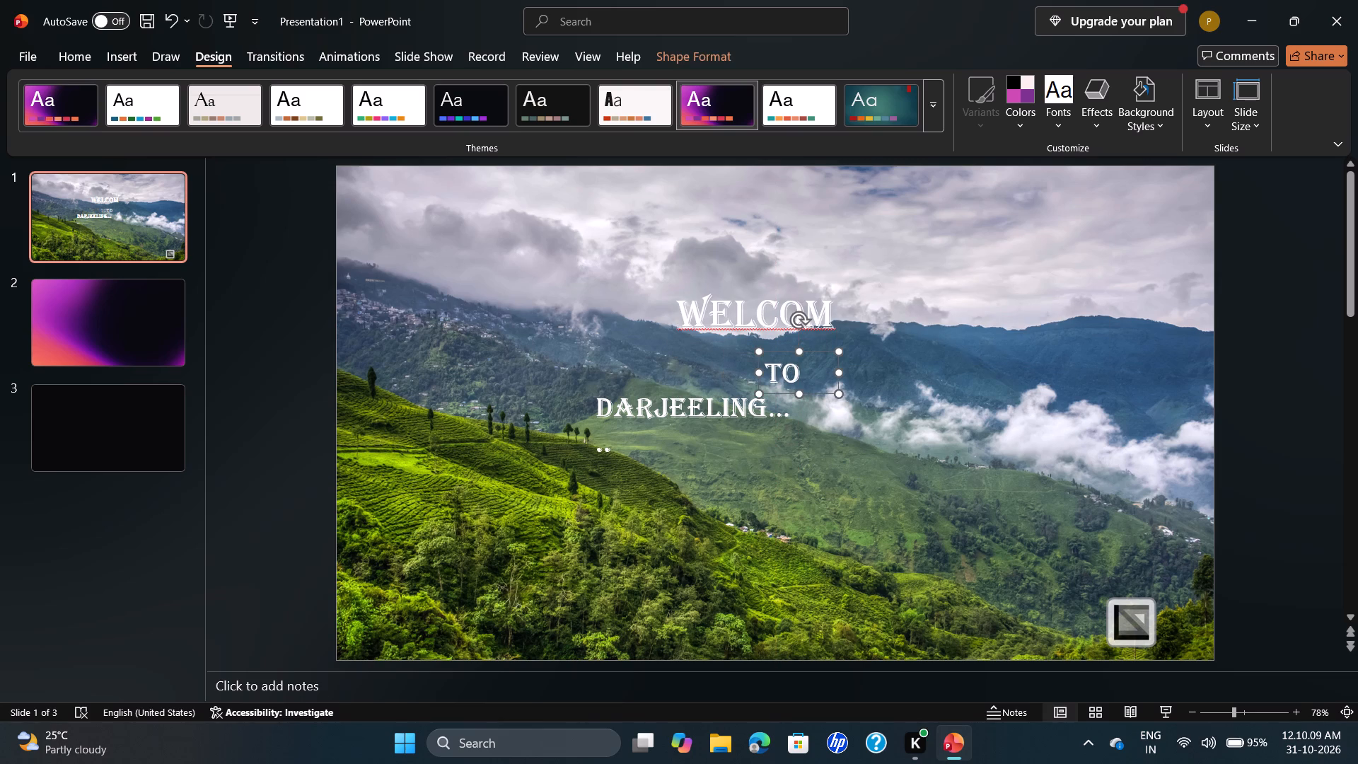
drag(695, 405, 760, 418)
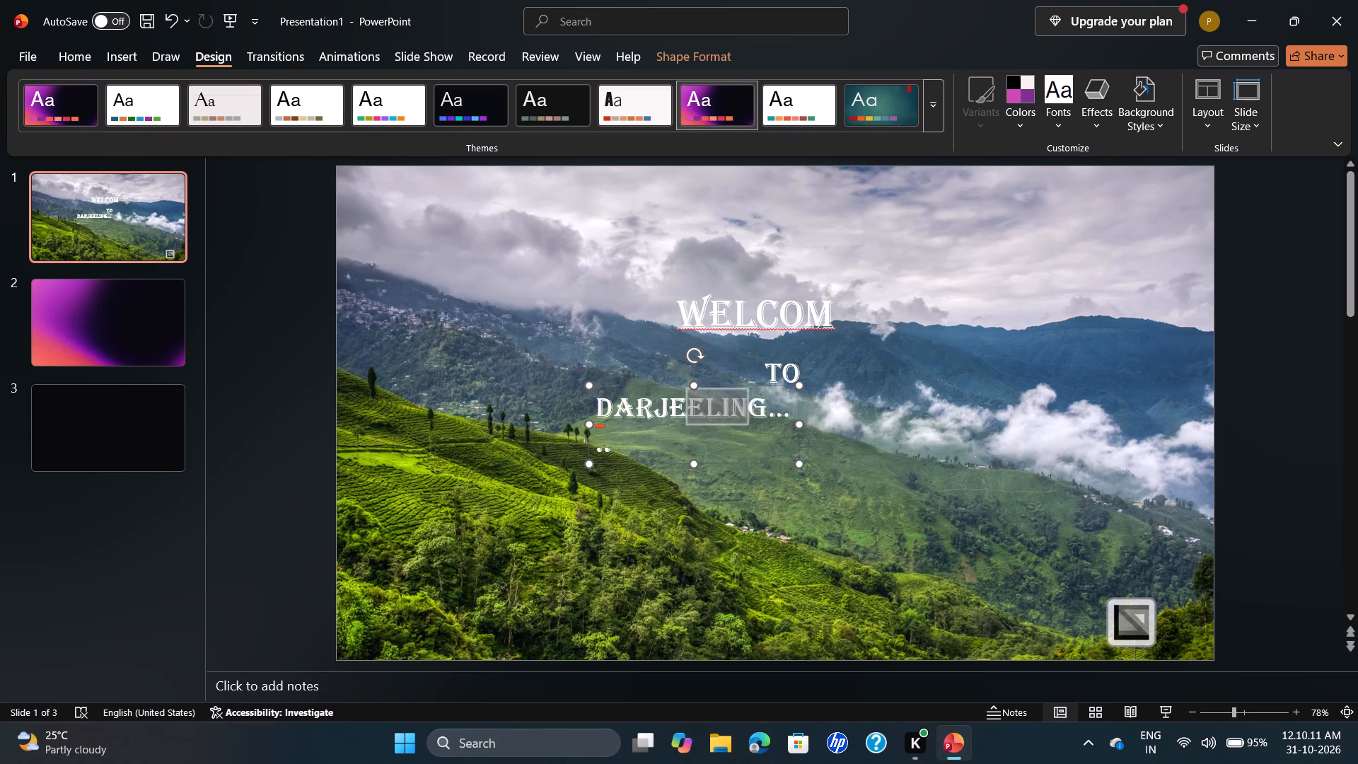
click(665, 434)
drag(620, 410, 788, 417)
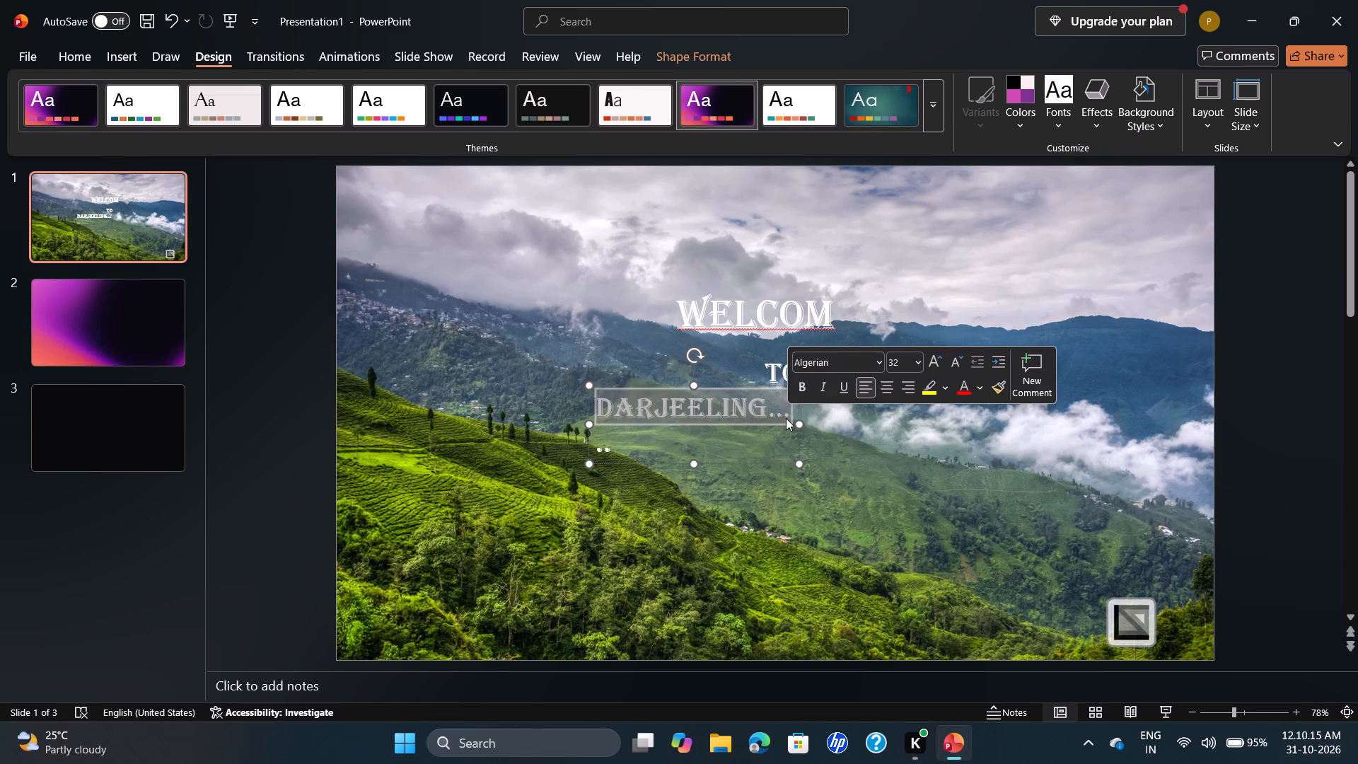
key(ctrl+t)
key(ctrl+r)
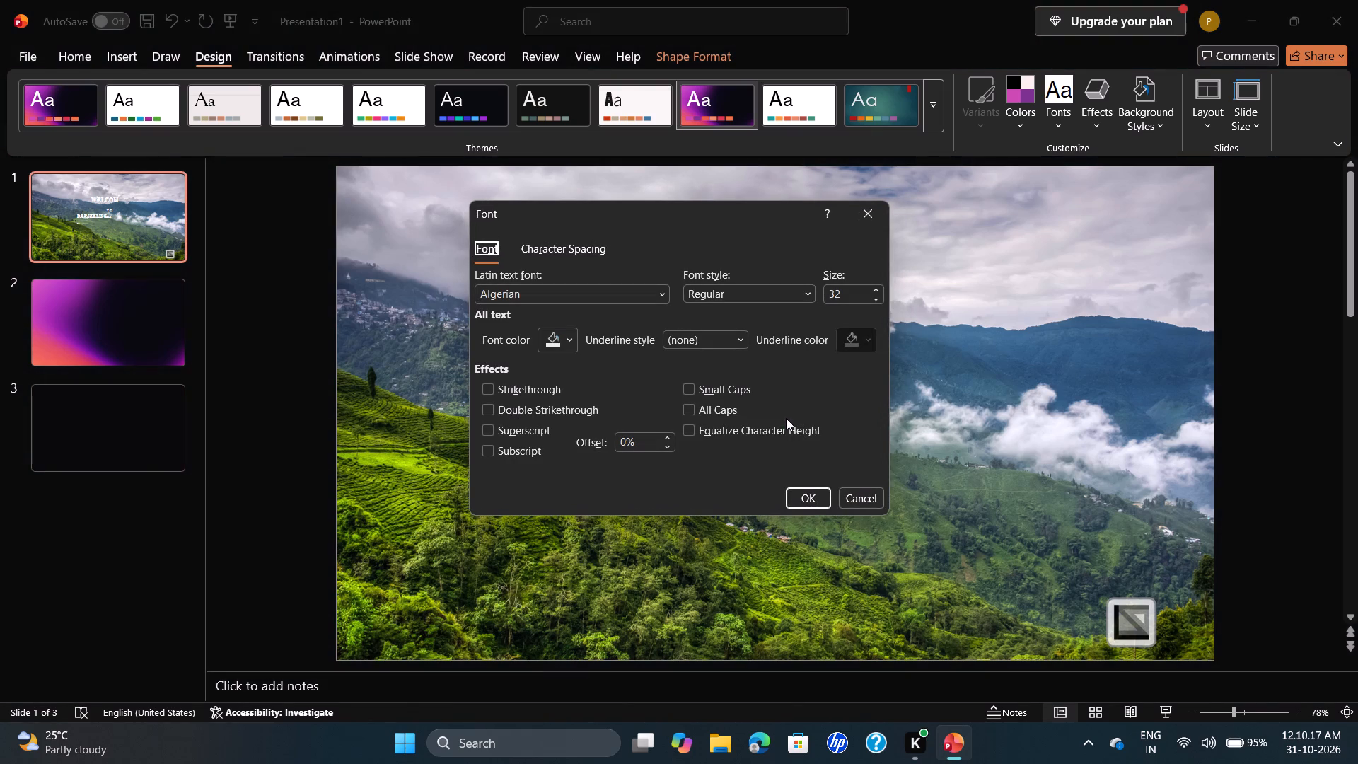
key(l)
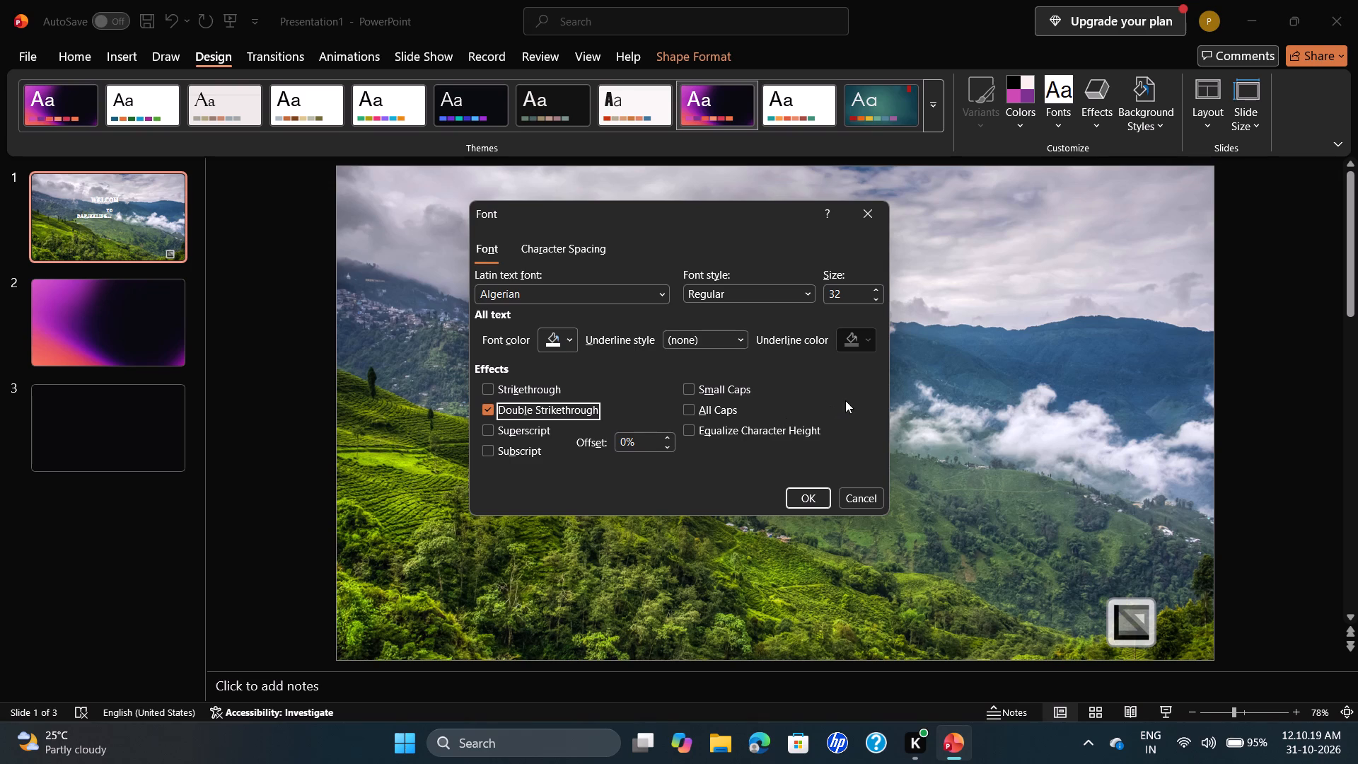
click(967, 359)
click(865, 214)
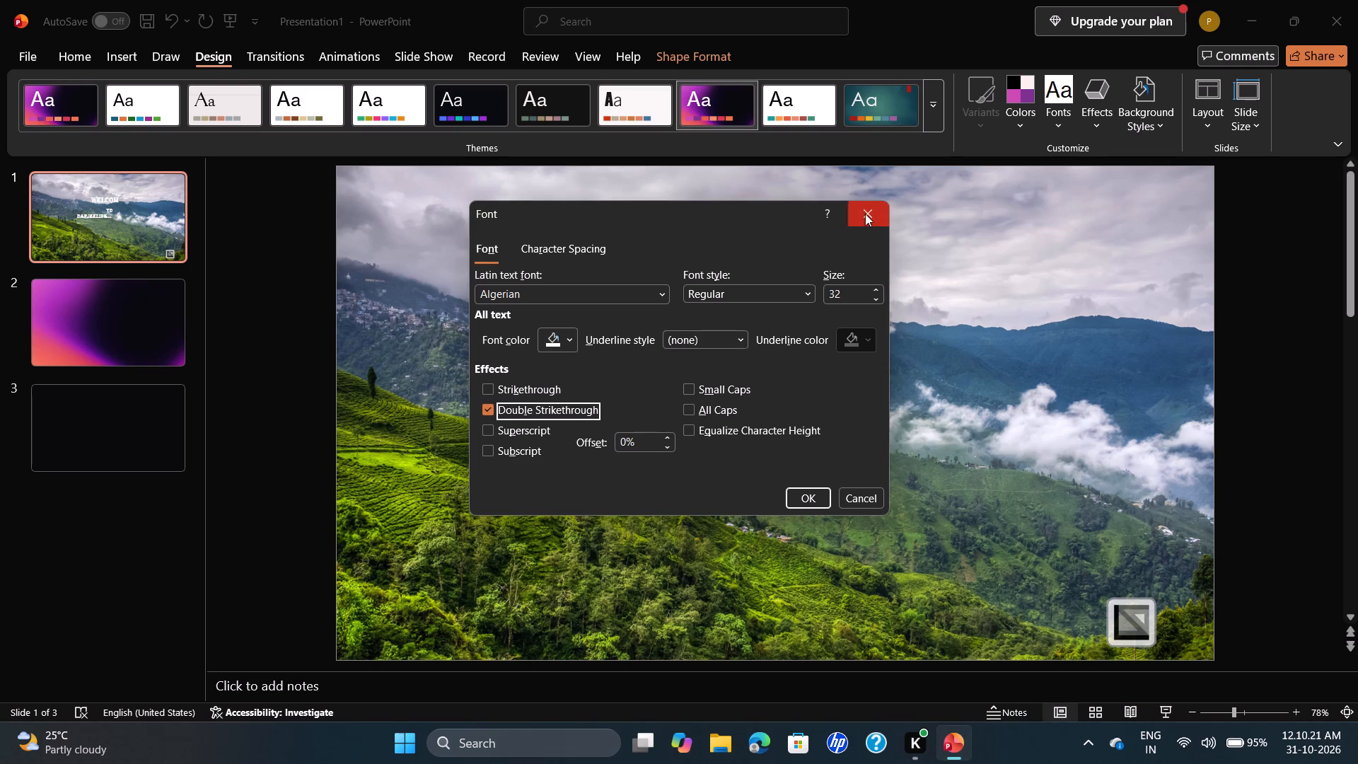
Move the word "Darjeeling" behind two of the dots within its text box on slide 1.
drag(770, 413, 753, 407)
drag(753, 407, 784, 406)
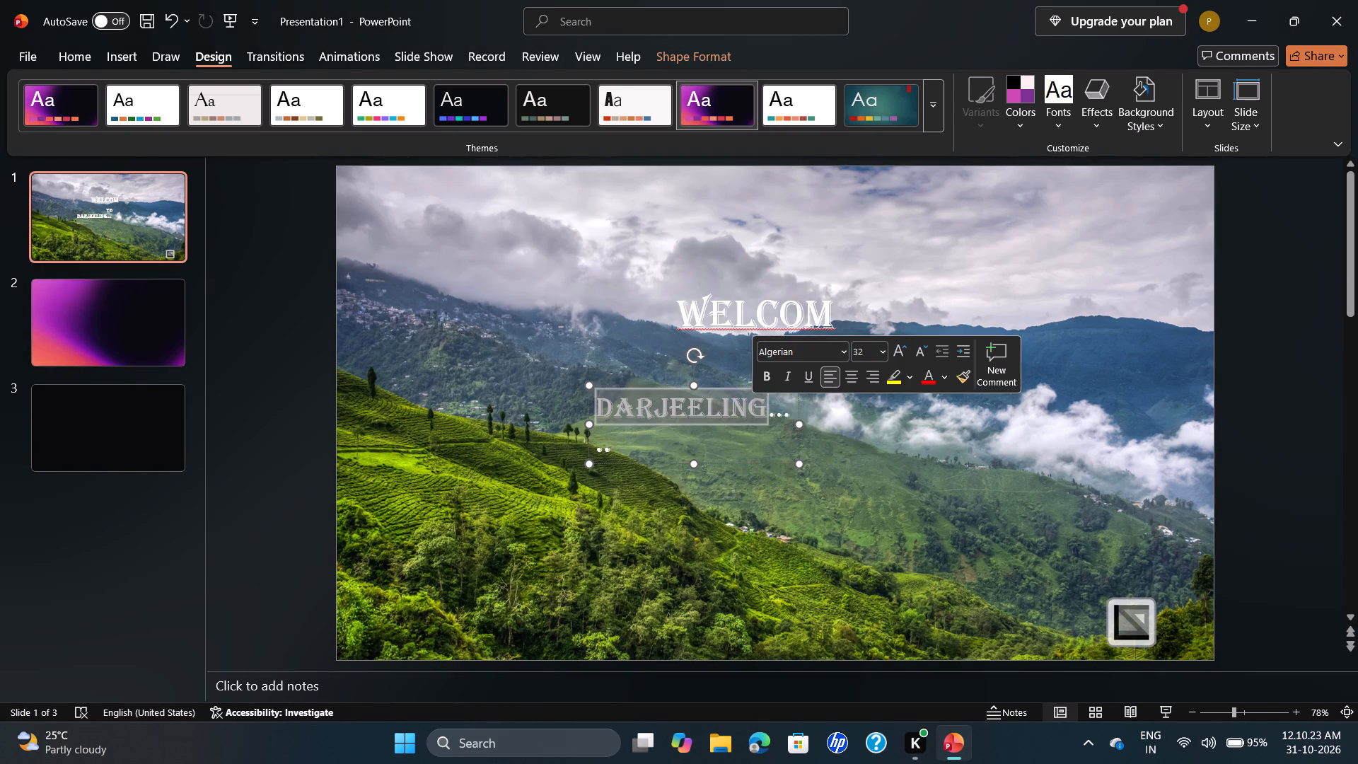
drag(784, 406, 893, 407)
drag(700, 393, 692, 388)
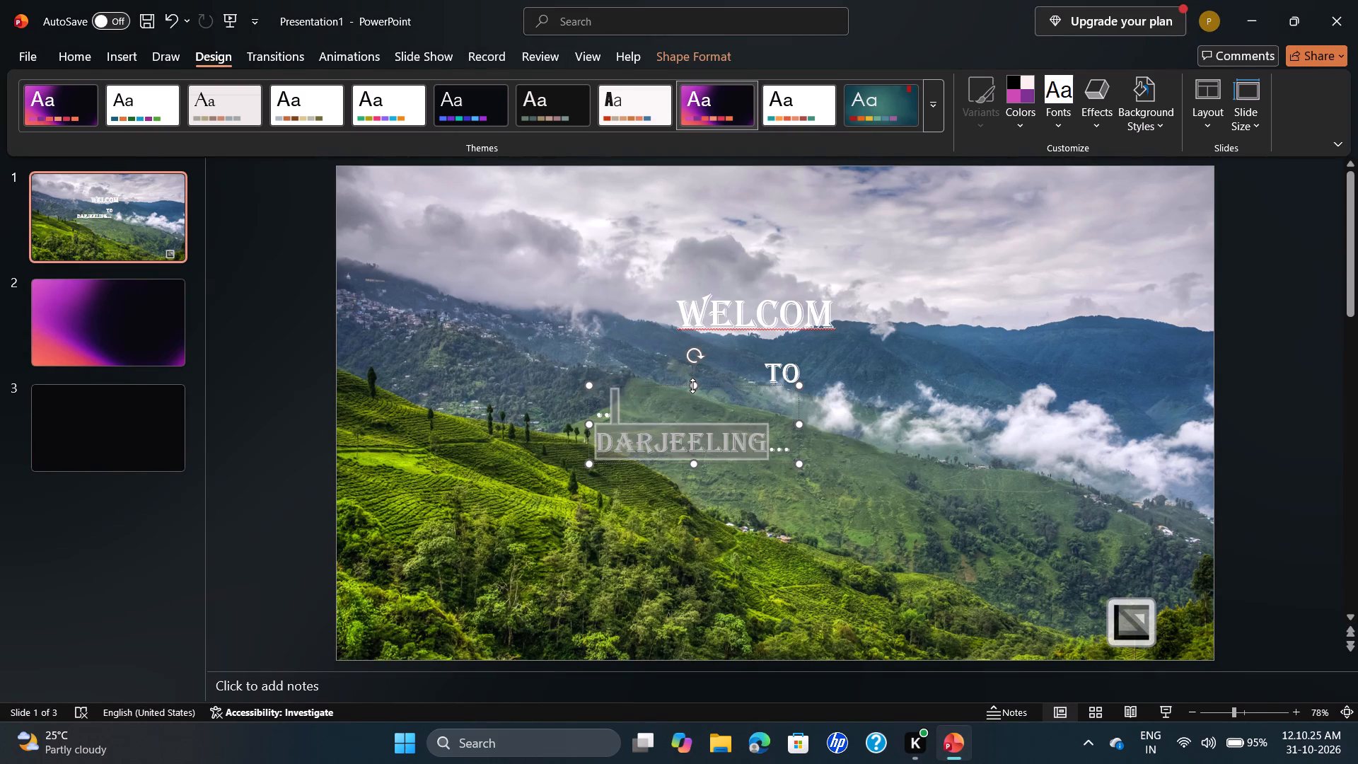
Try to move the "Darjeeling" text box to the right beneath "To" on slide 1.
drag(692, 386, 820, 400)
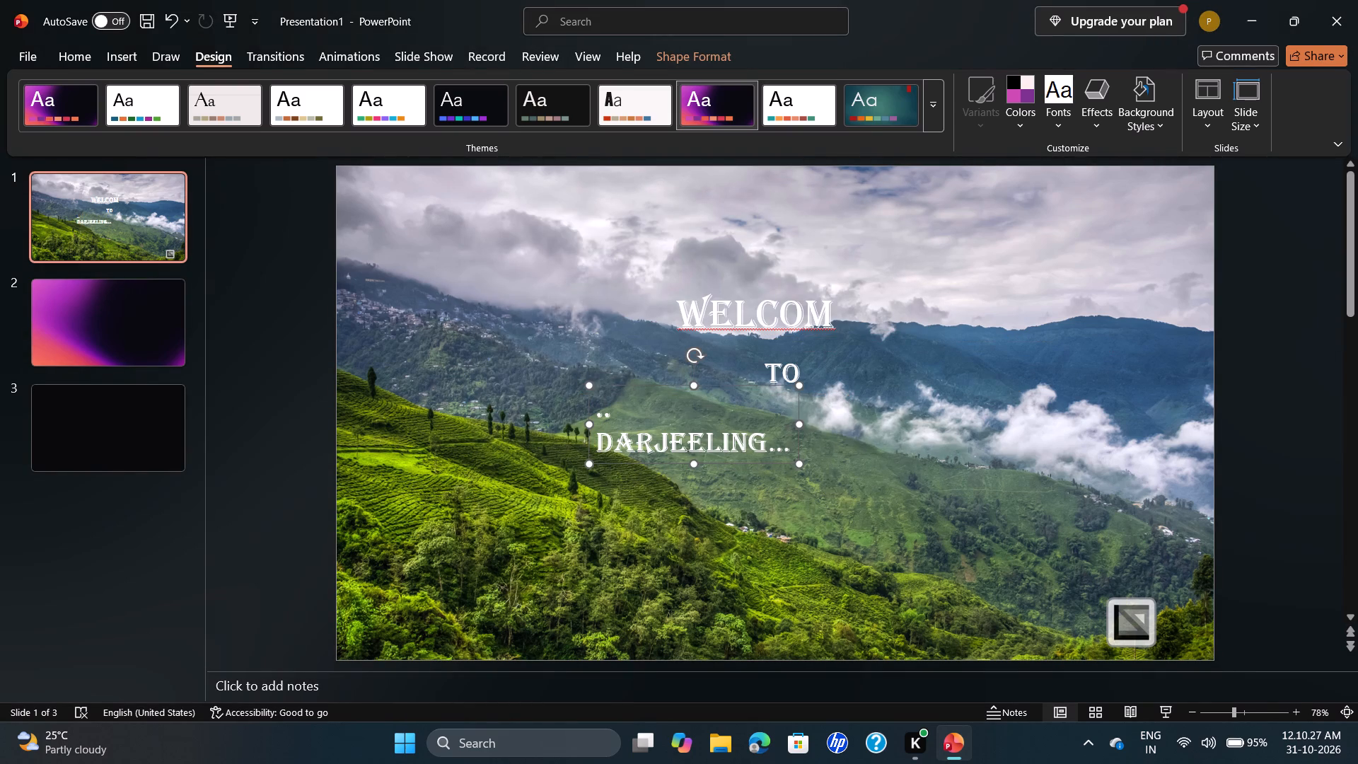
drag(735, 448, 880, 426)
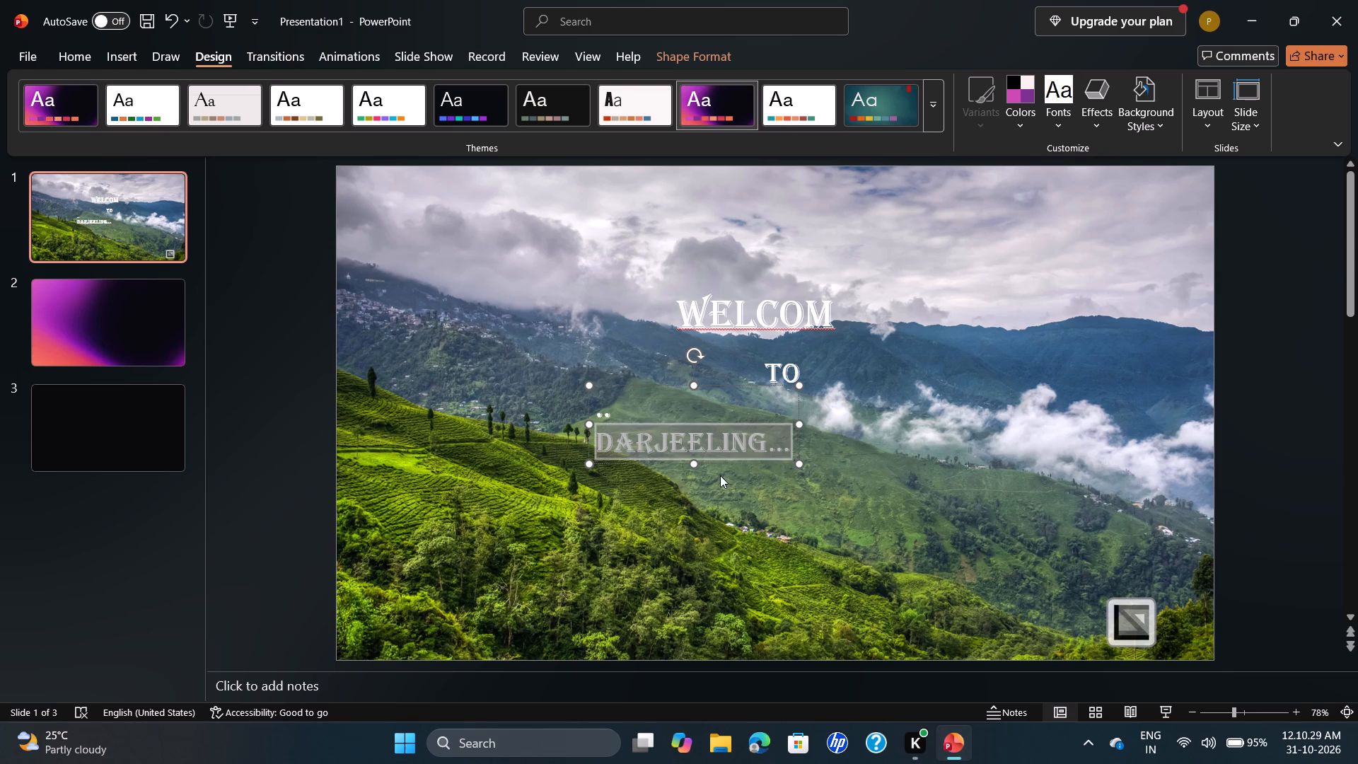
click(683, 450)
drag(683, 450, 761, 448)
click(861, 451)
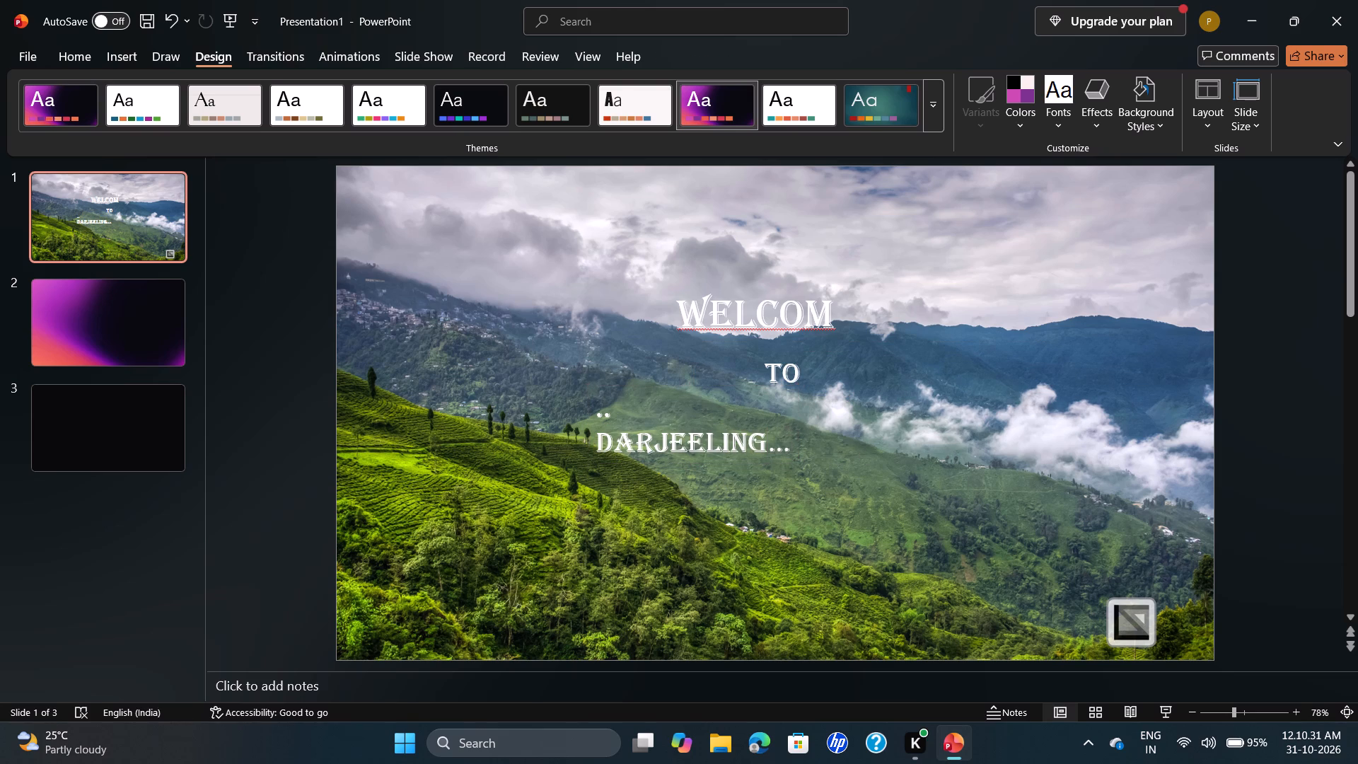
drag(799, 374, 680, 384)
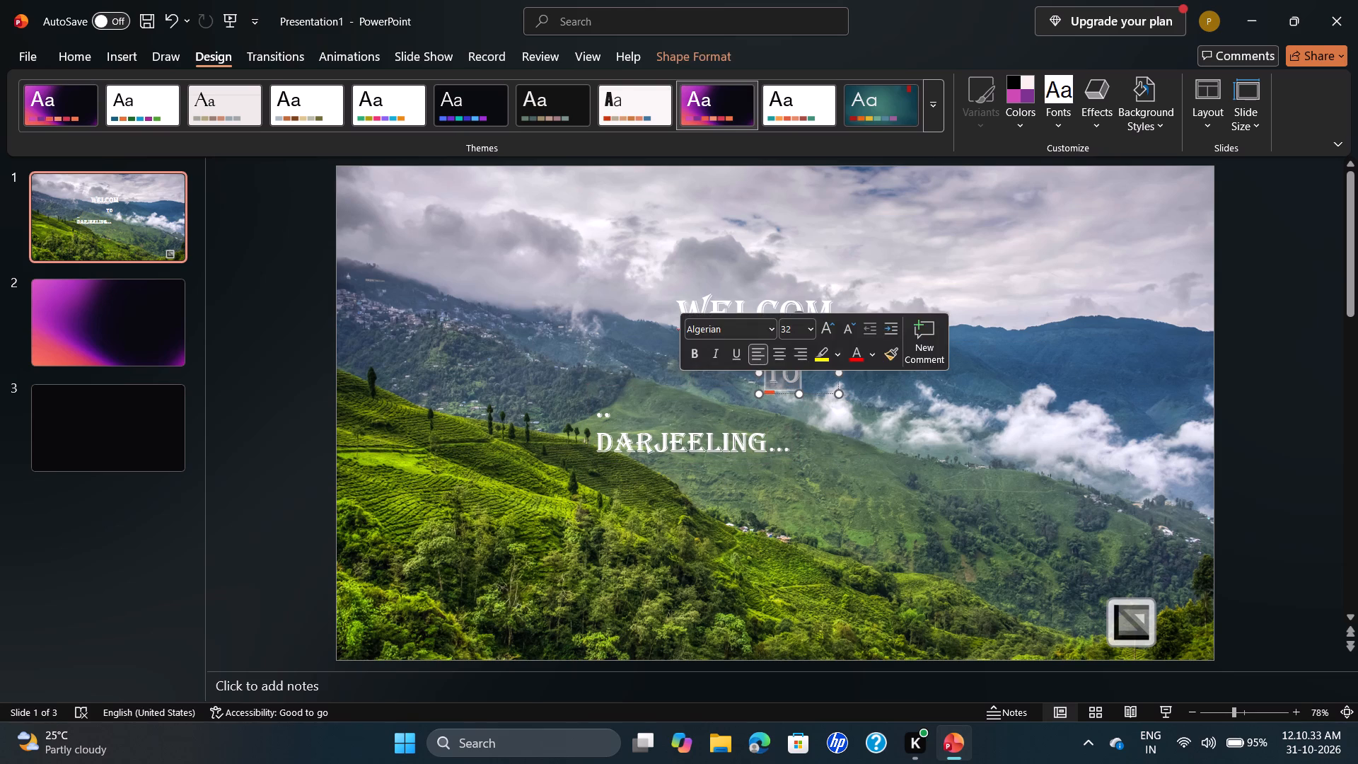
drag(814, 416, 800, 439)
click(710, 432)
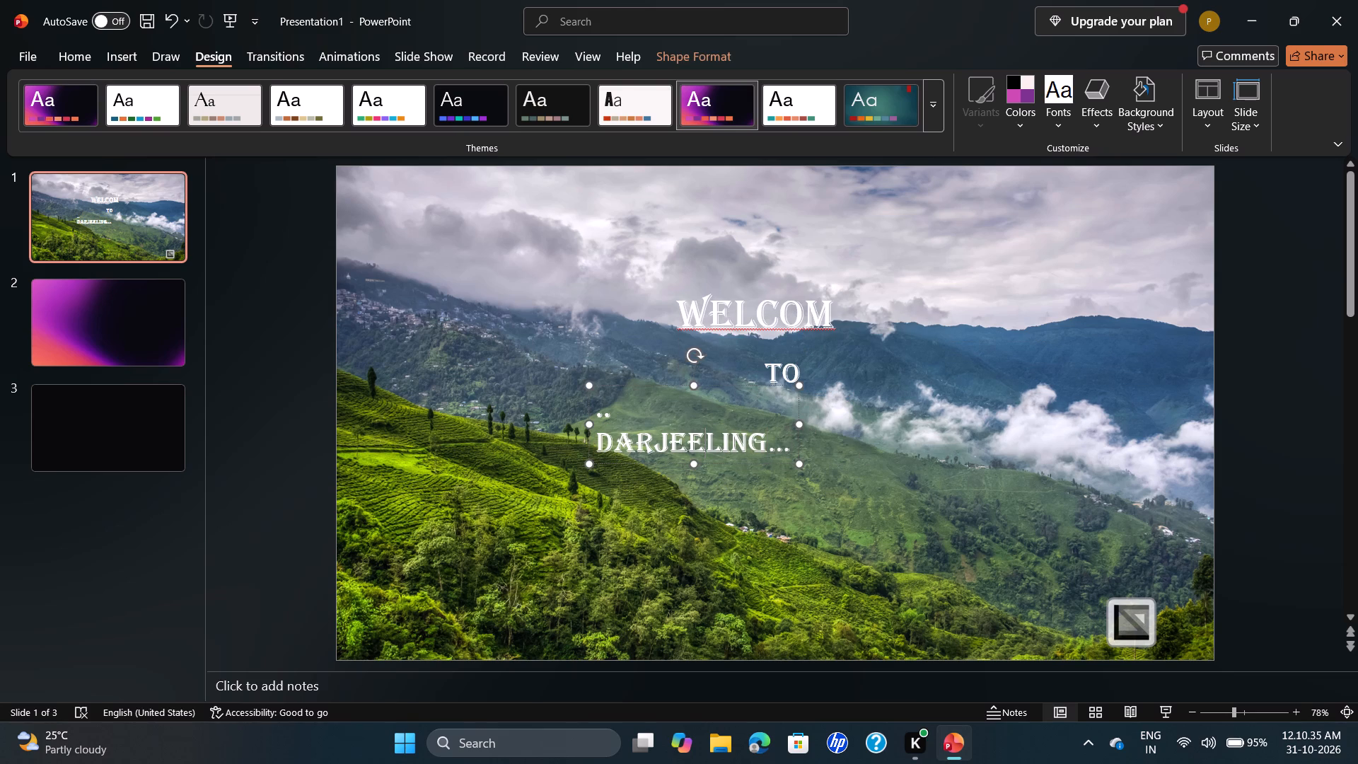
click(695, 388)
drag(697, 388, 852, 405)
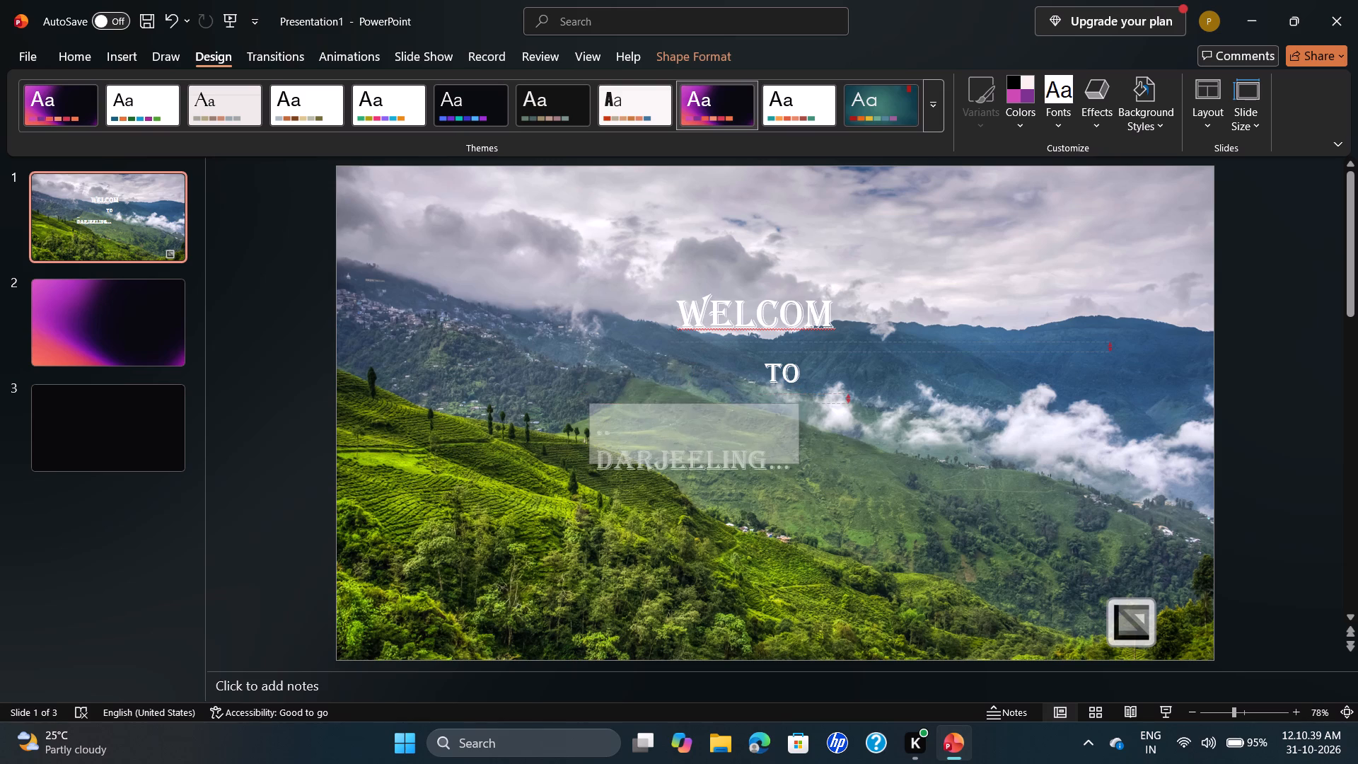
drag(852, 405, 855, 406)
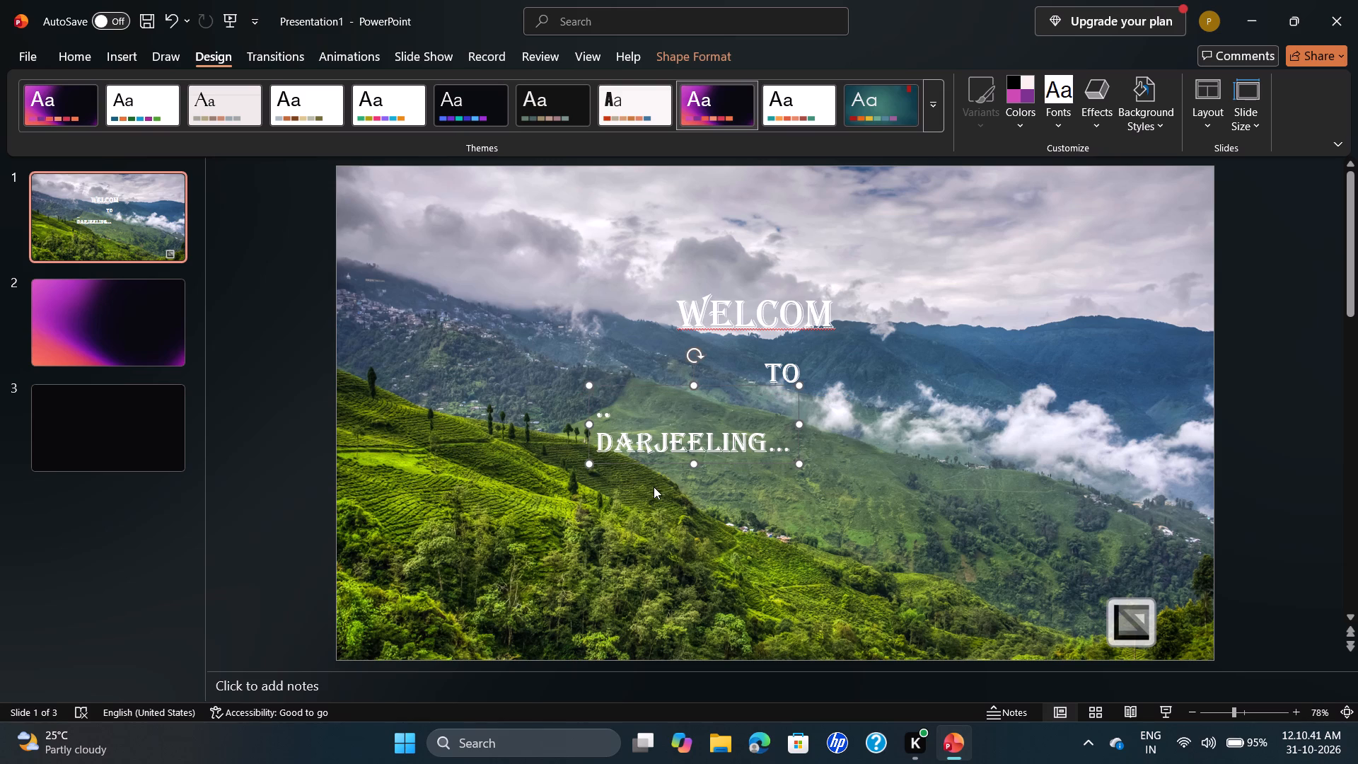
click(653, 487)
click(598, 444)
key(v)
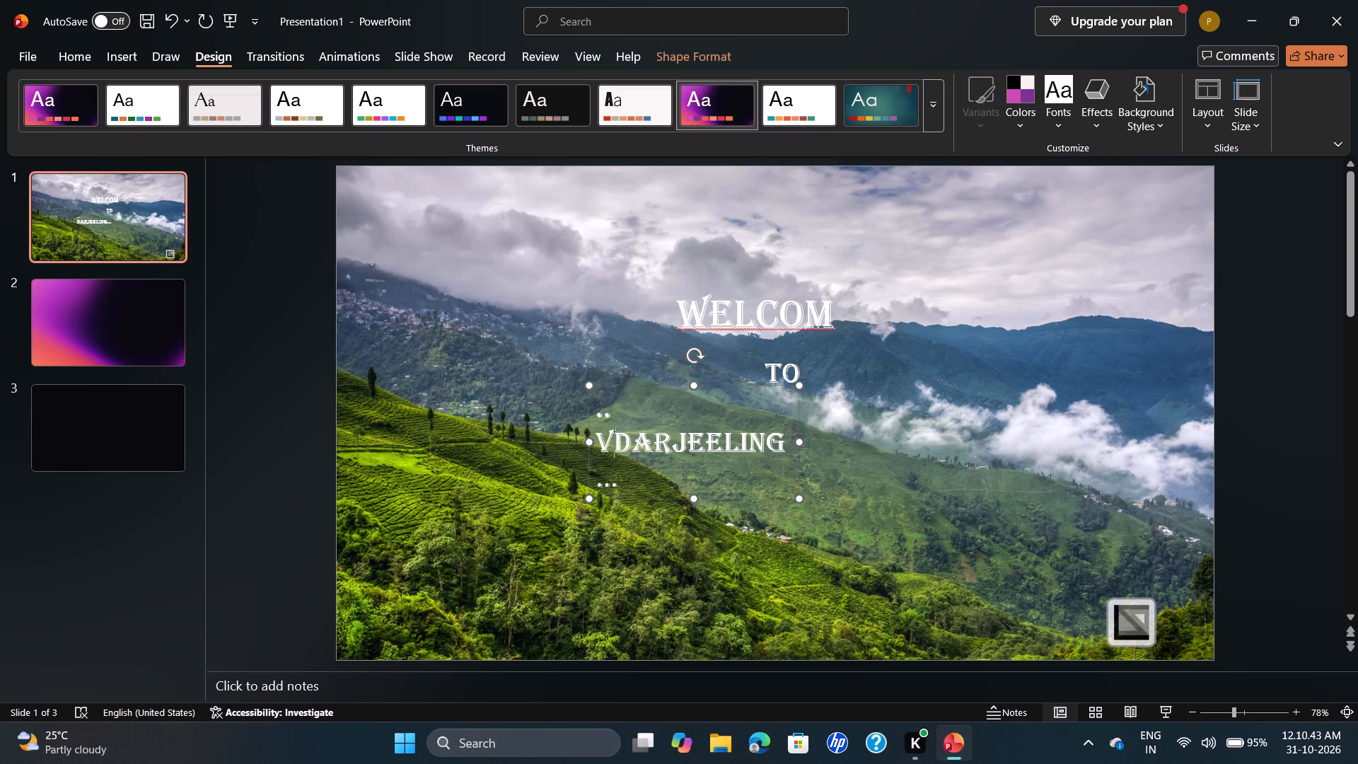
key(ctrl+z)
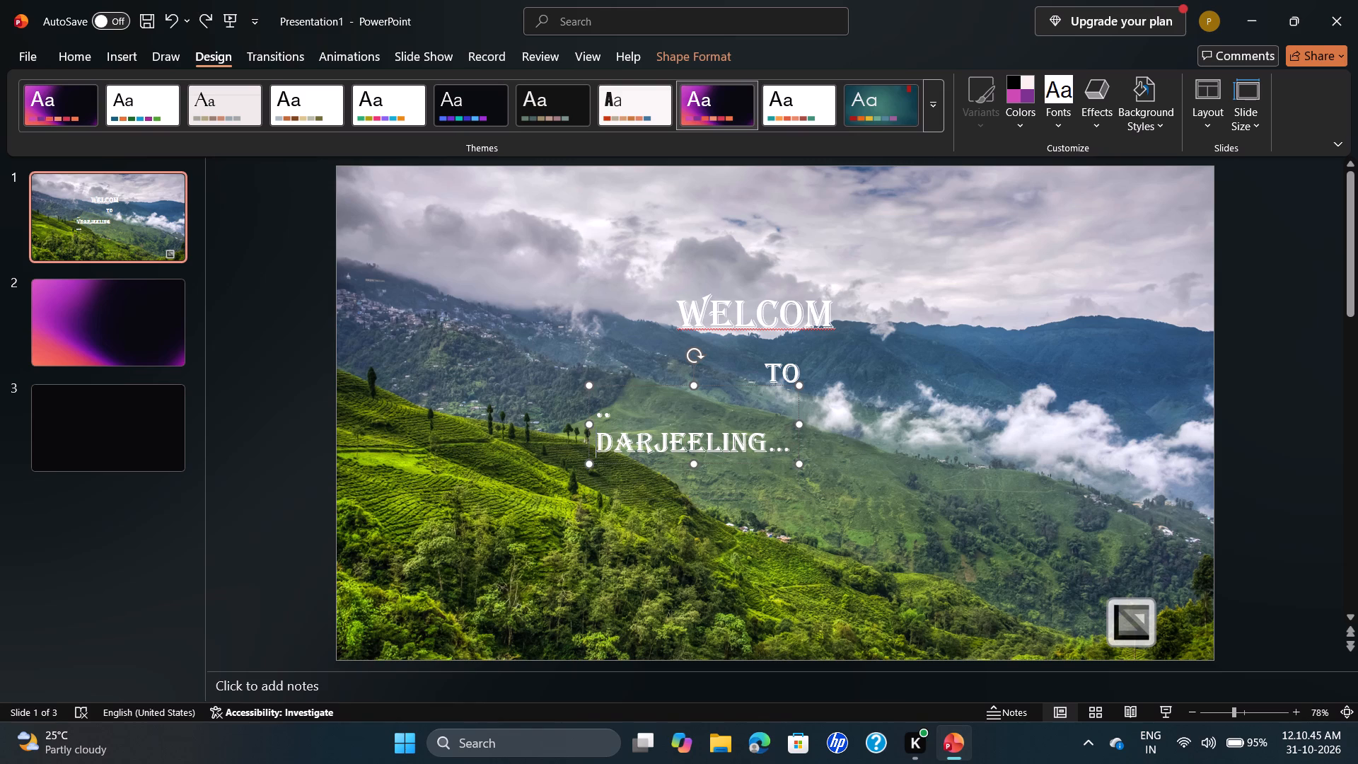
Bring the "Darjeeling" text box's left edge inward and extend its right edge so the text fits on one line beneath "To".
click(581, 444)
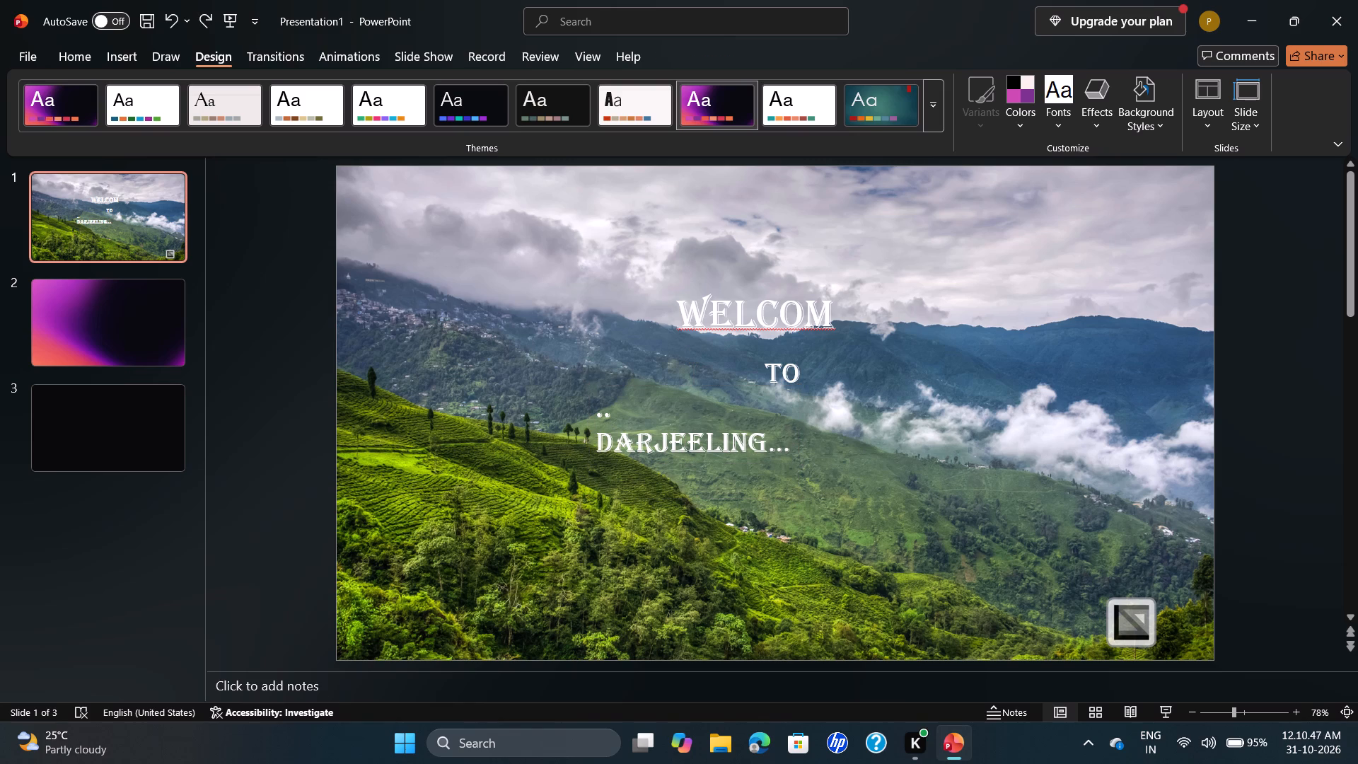
drag(655, 448, 912, 452)
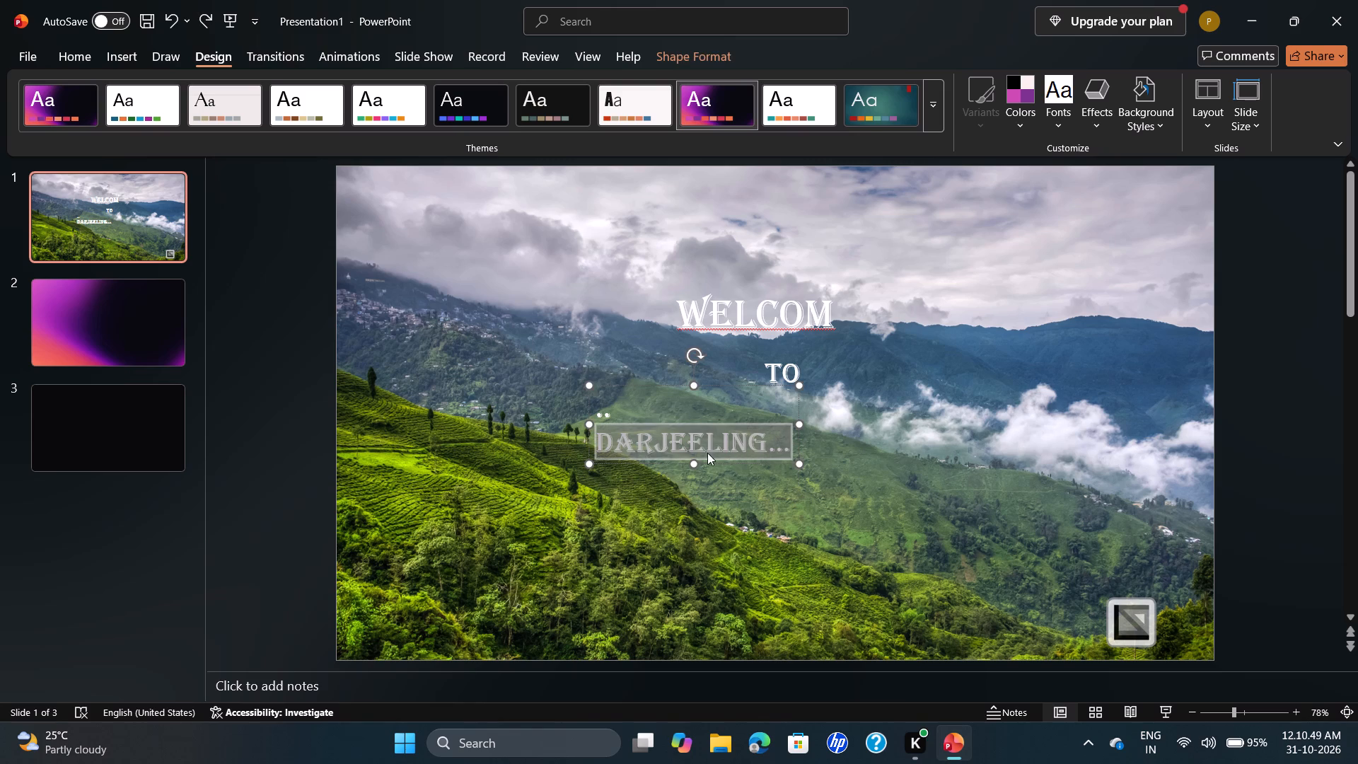
drag(588, 429, 692, 433)
drag(803, 456, 843, 448)
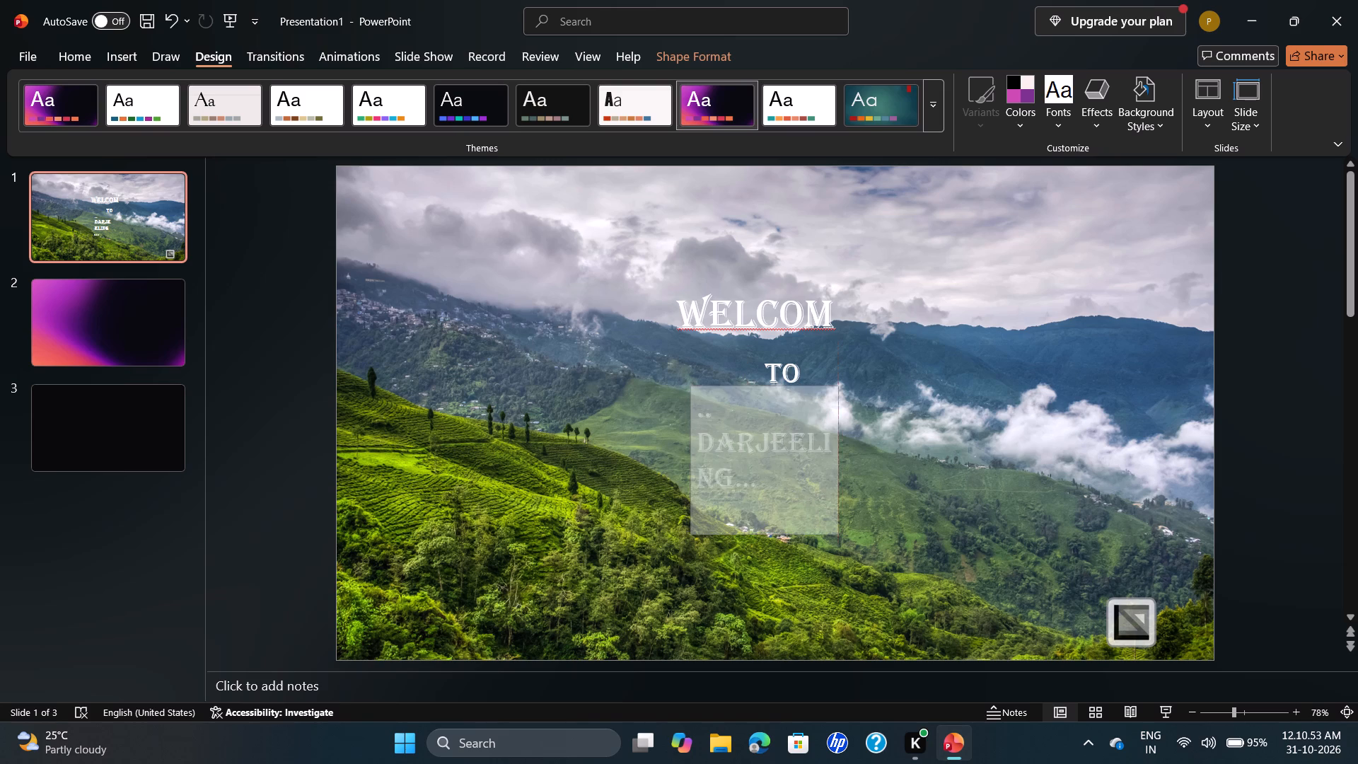
drag(843, 448, 938, 439)
click(788, 523)
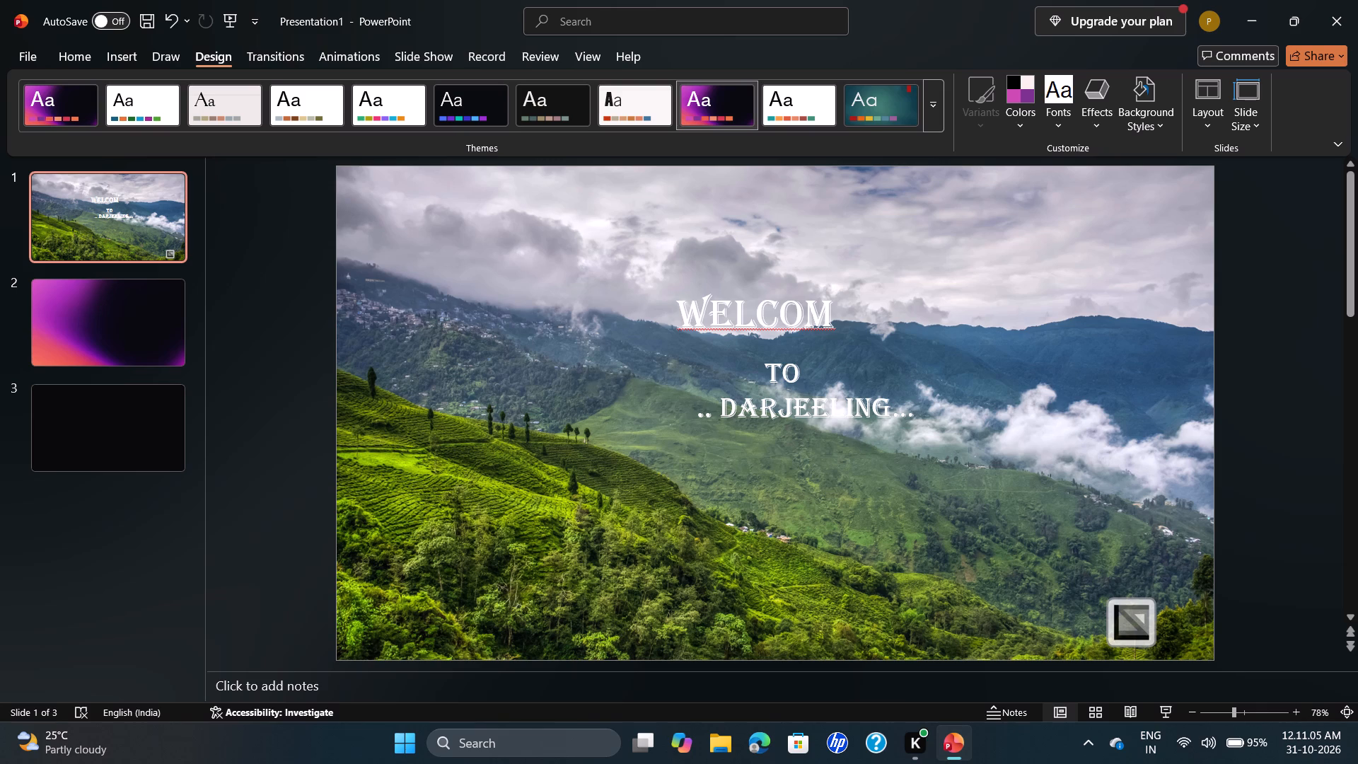
click(836, 439)
From slide 2, apply the plain white theme with black text to the presentation.
click(151, 347)
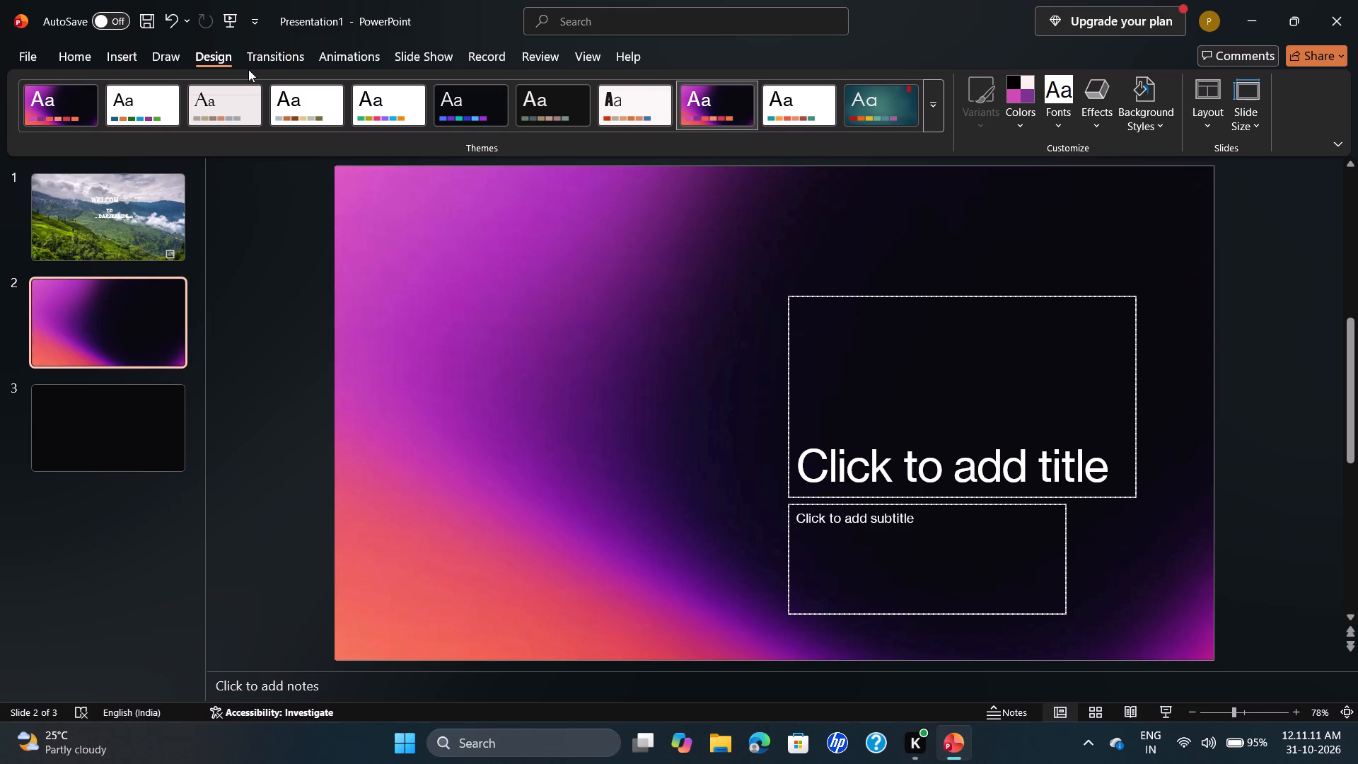
click(134, 104)
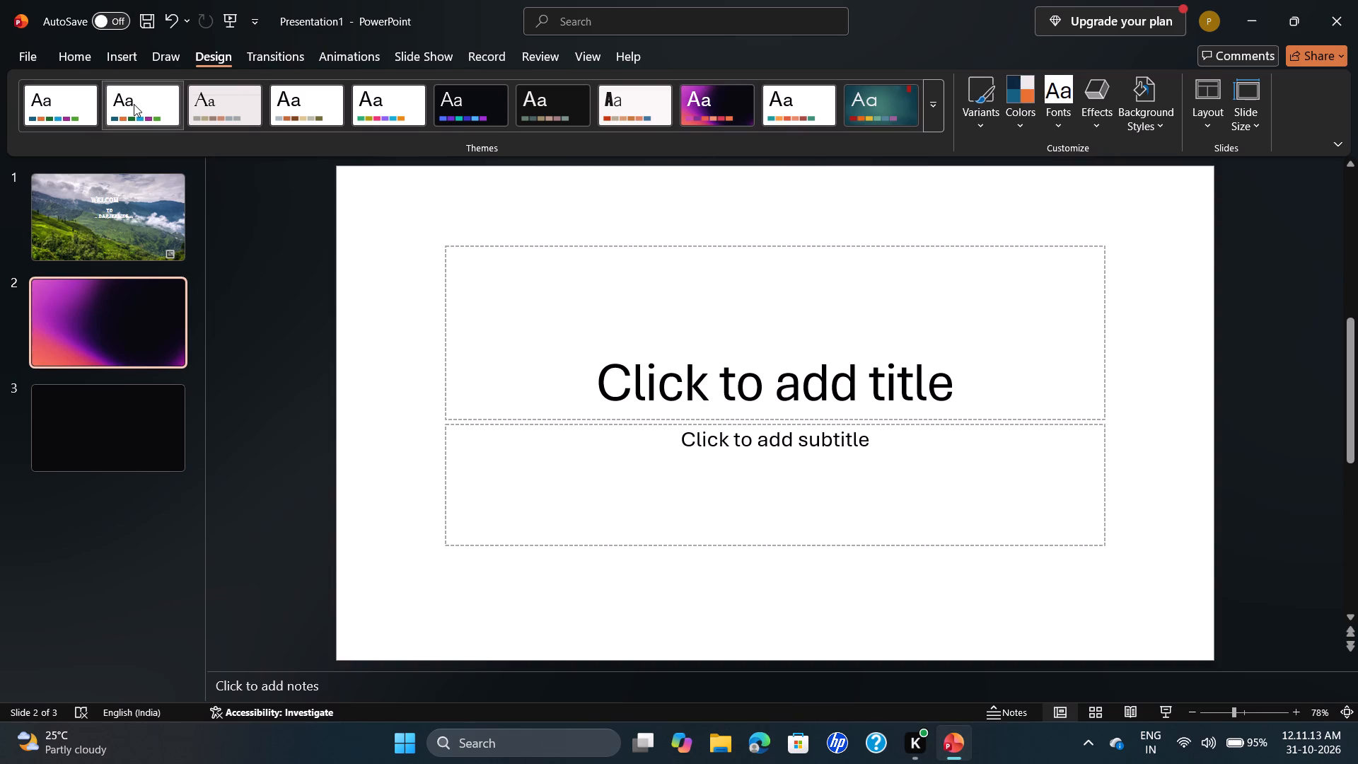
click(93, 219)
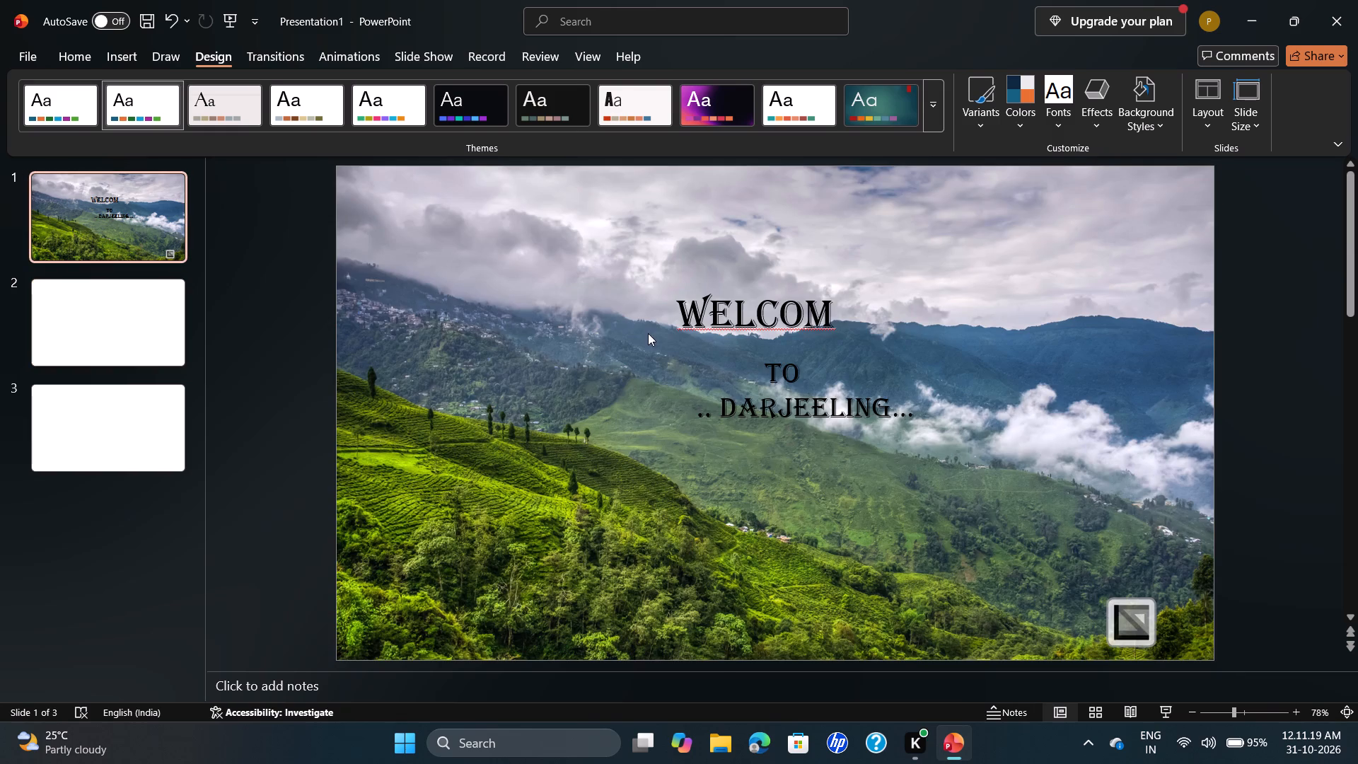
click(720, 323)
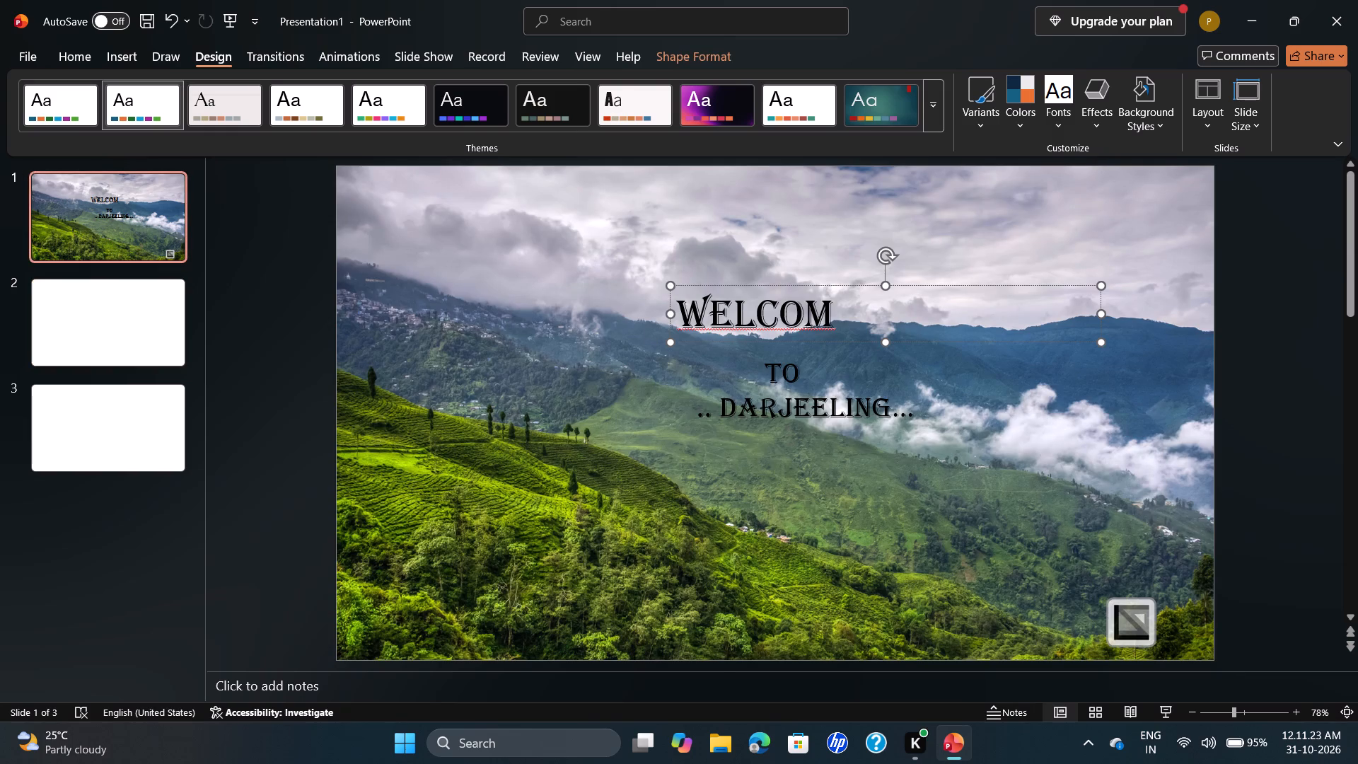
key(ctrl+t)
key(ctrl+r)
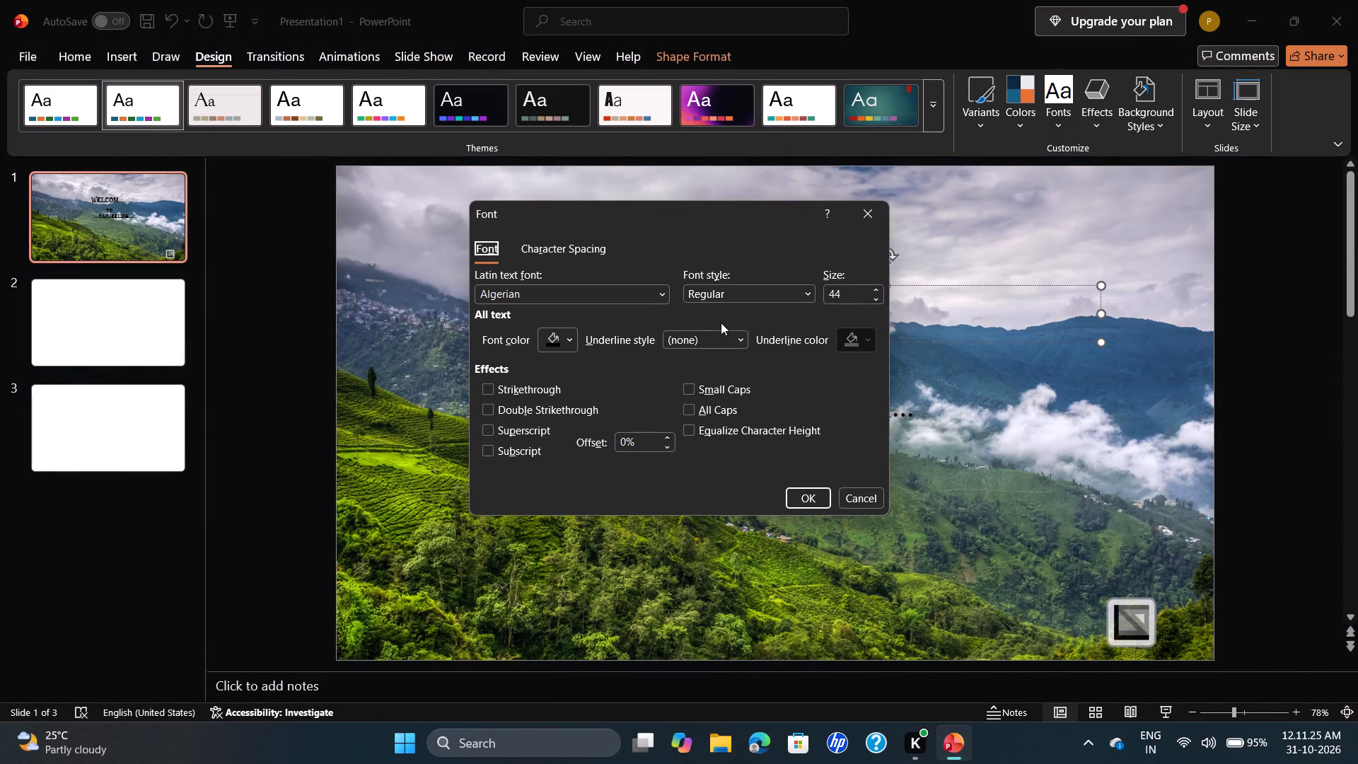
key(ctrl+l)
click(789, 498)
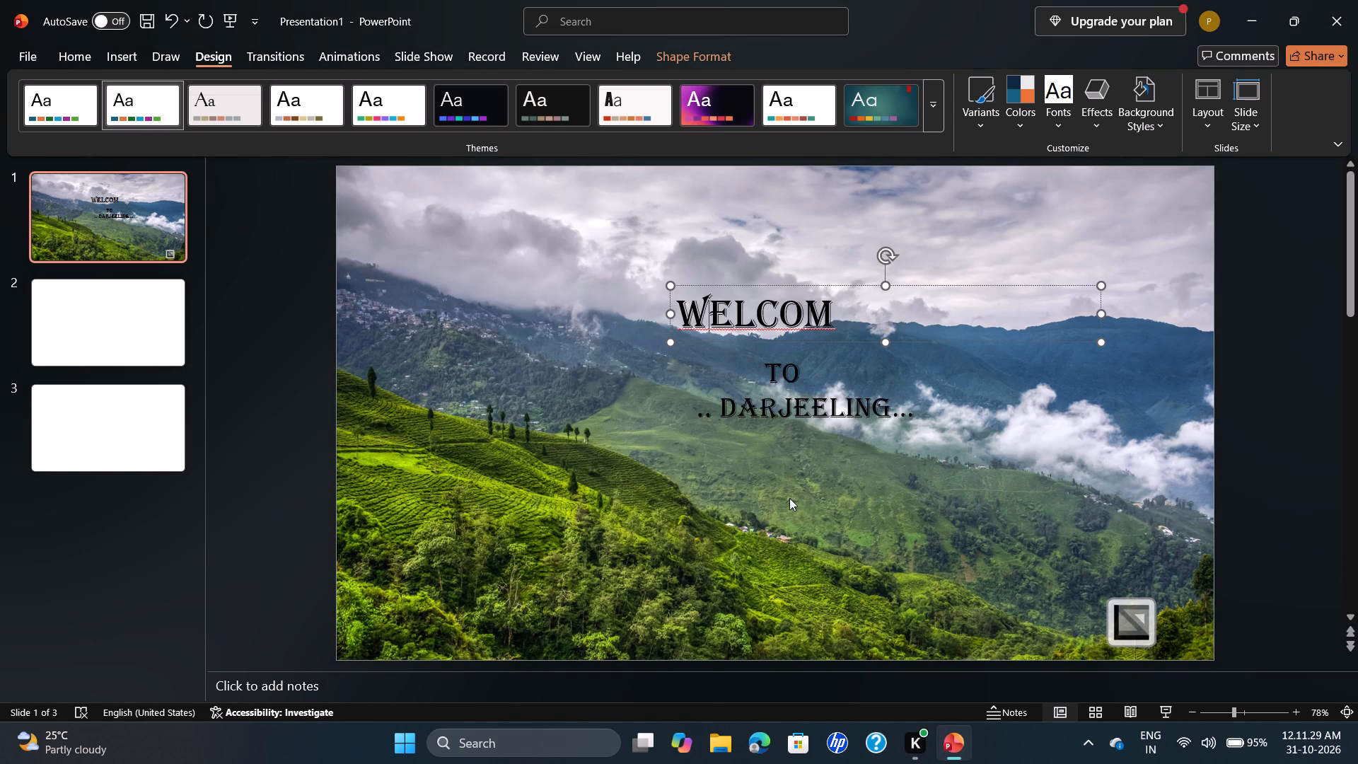
Switch slide 2 to the blank layout without title and subtitle placeholders.
click(120, 345)
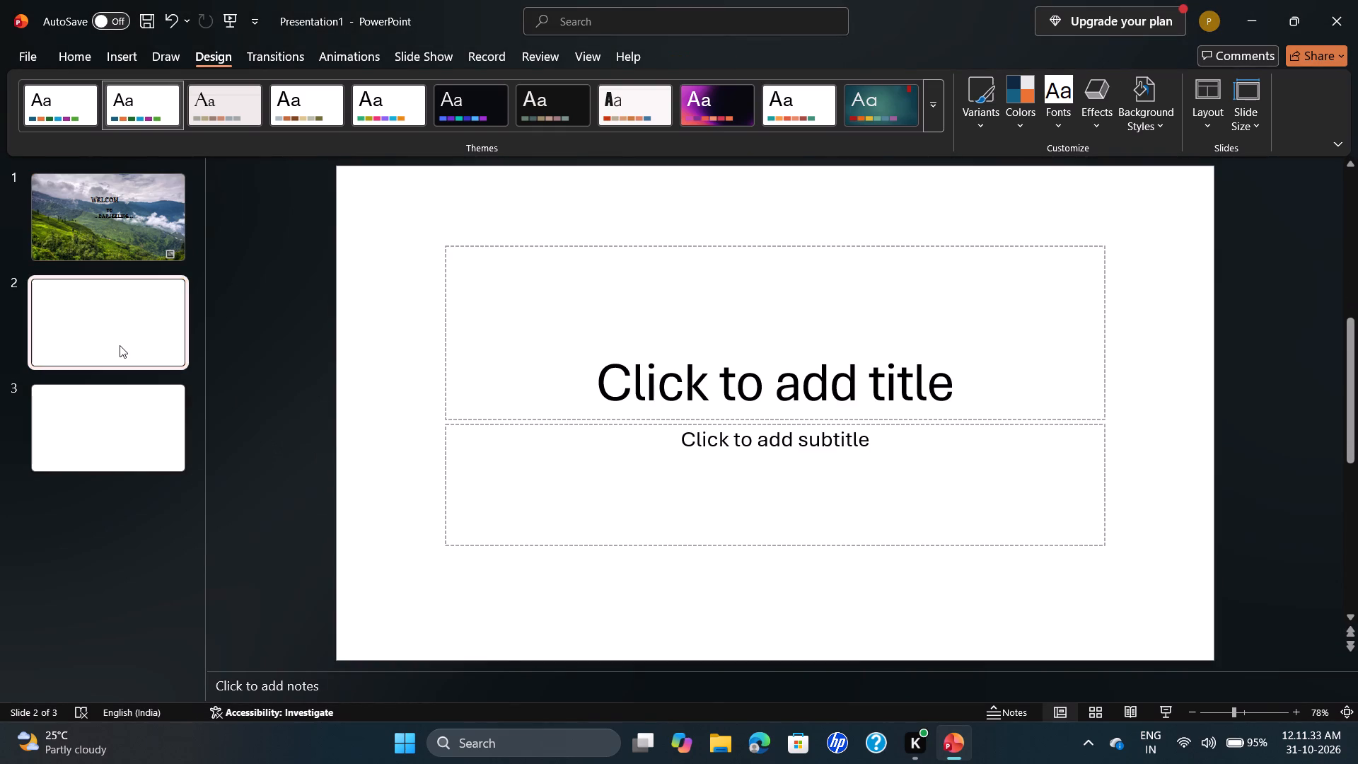
click(67, 51)
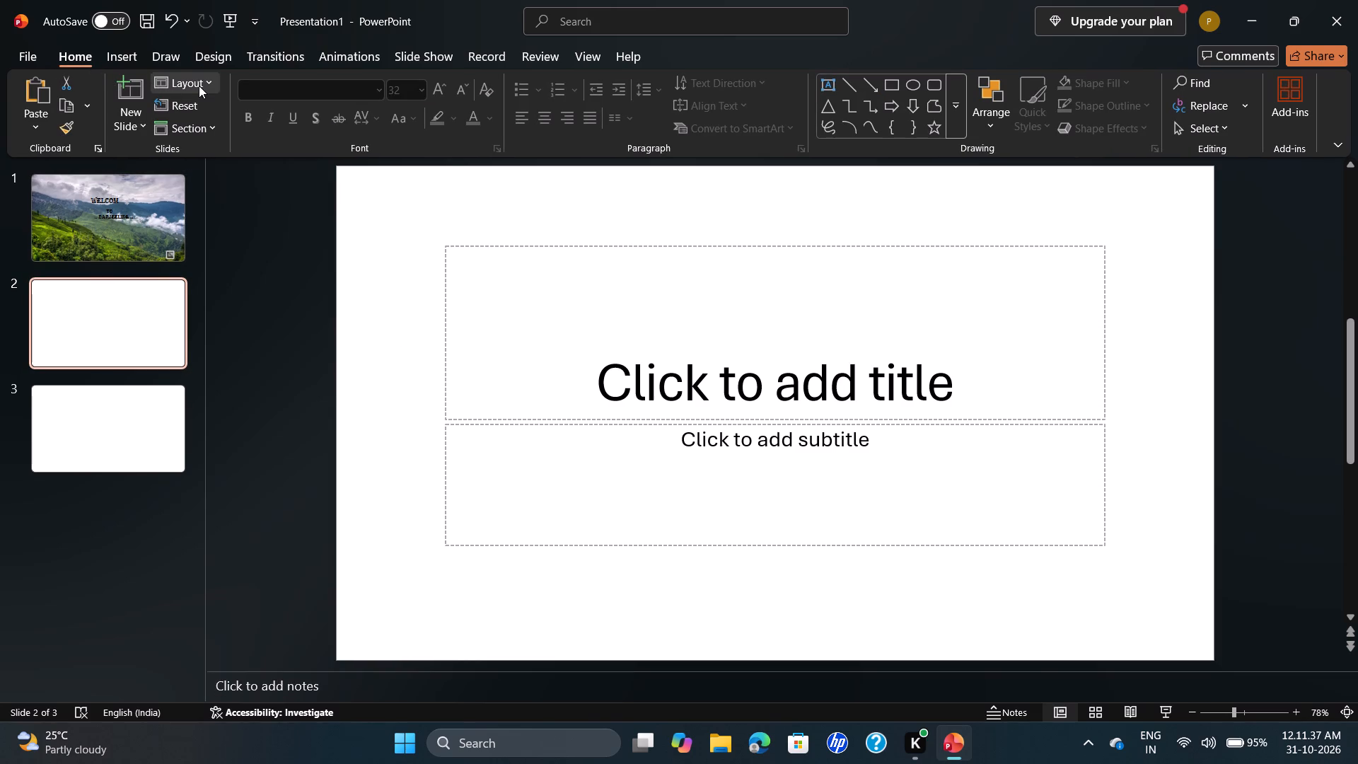
click(209, 84)
click(192, 332)
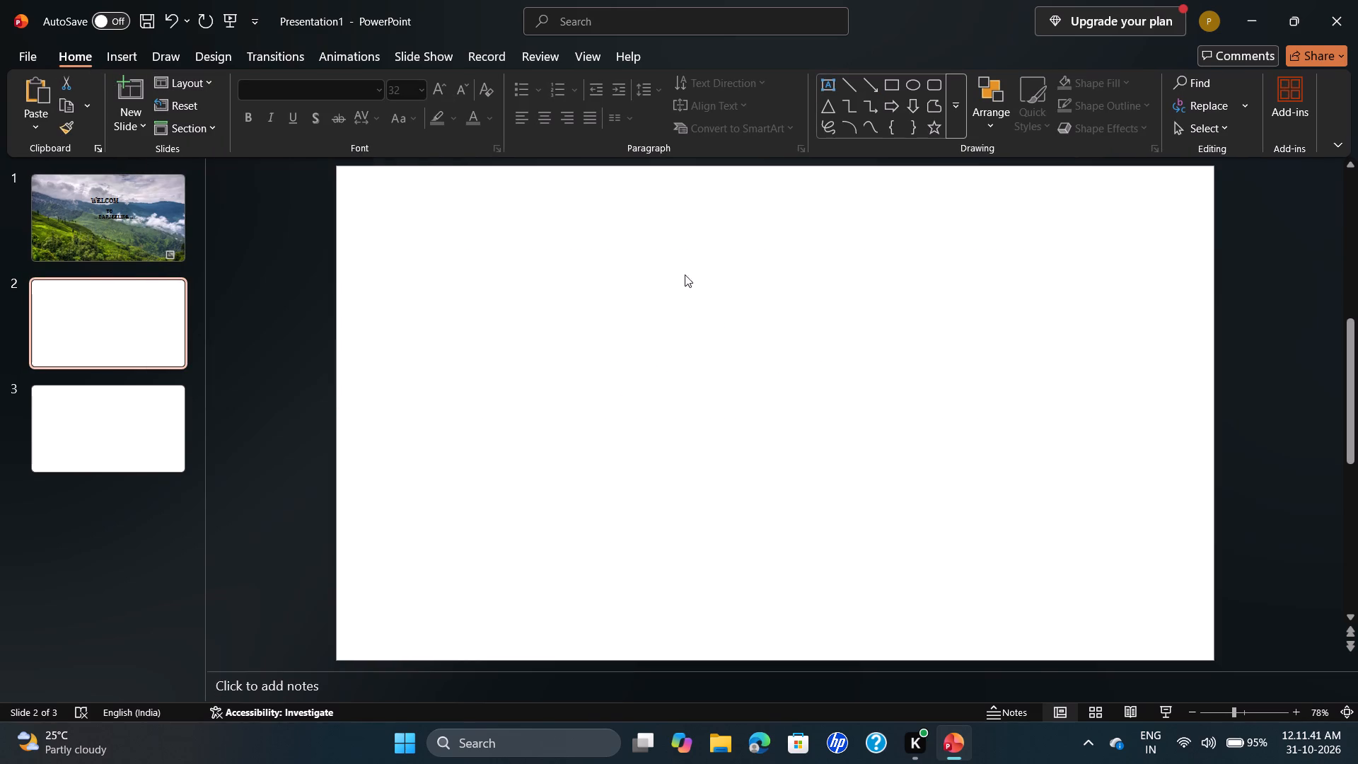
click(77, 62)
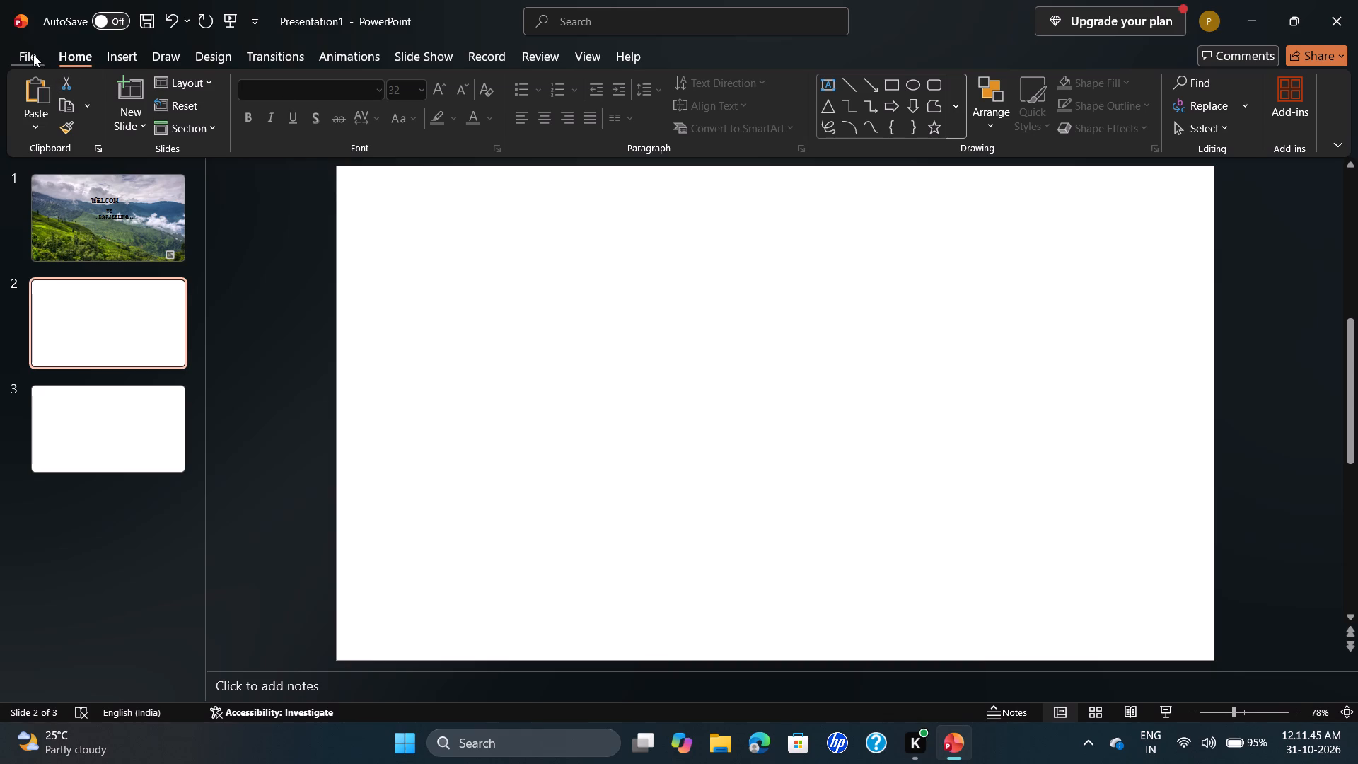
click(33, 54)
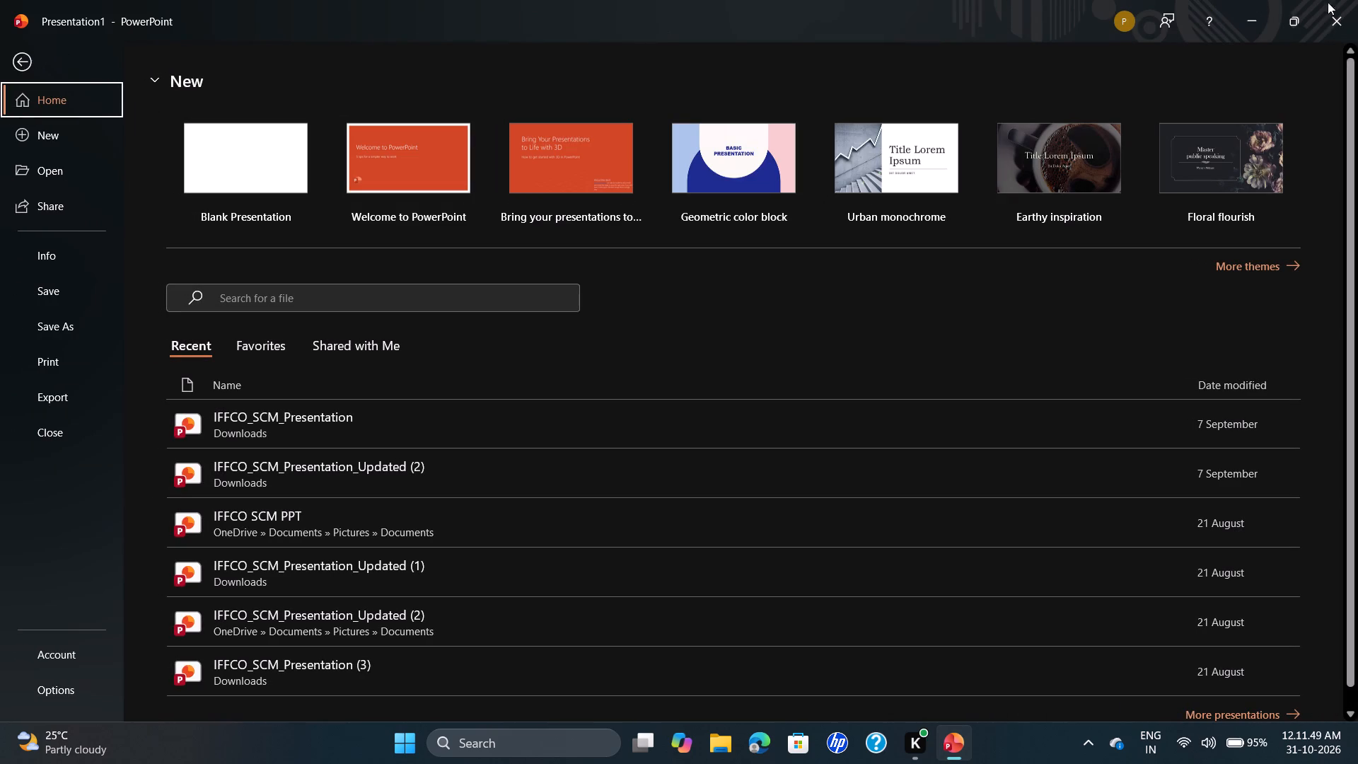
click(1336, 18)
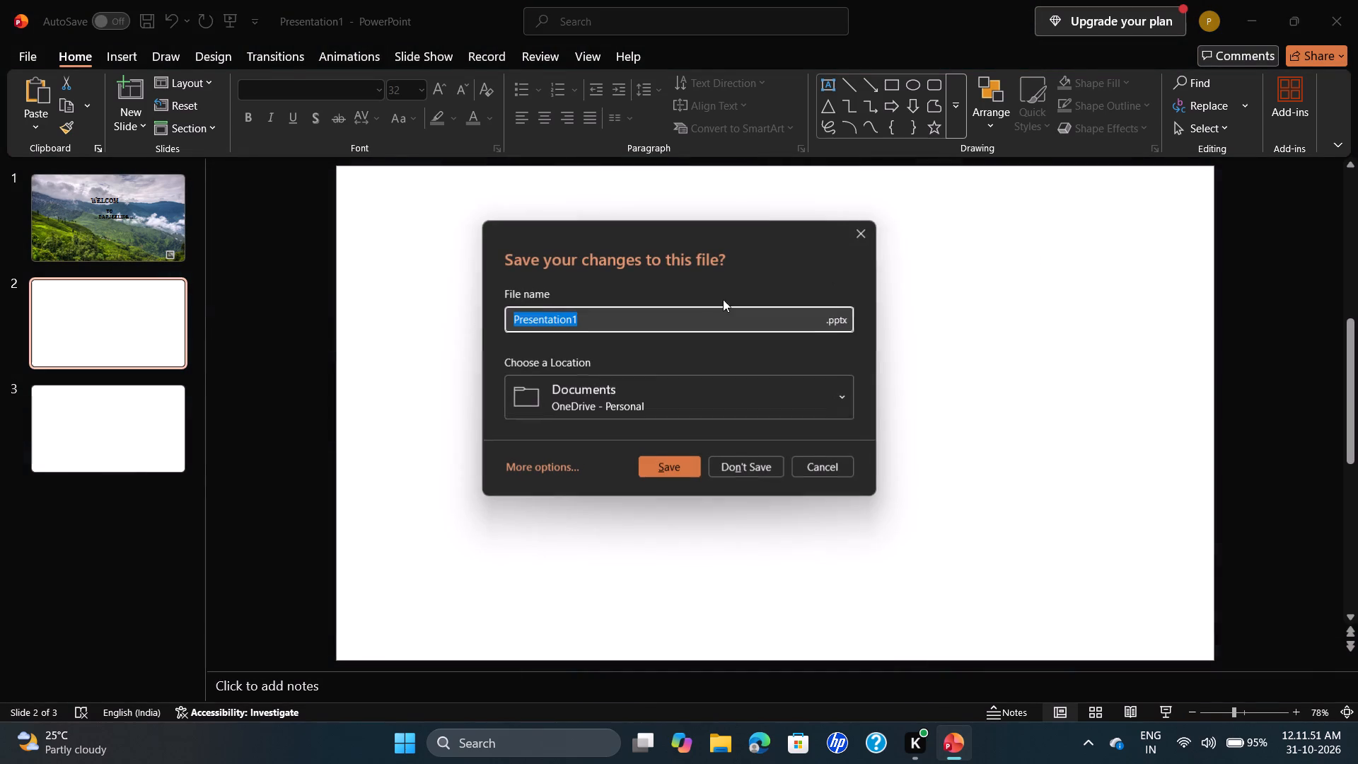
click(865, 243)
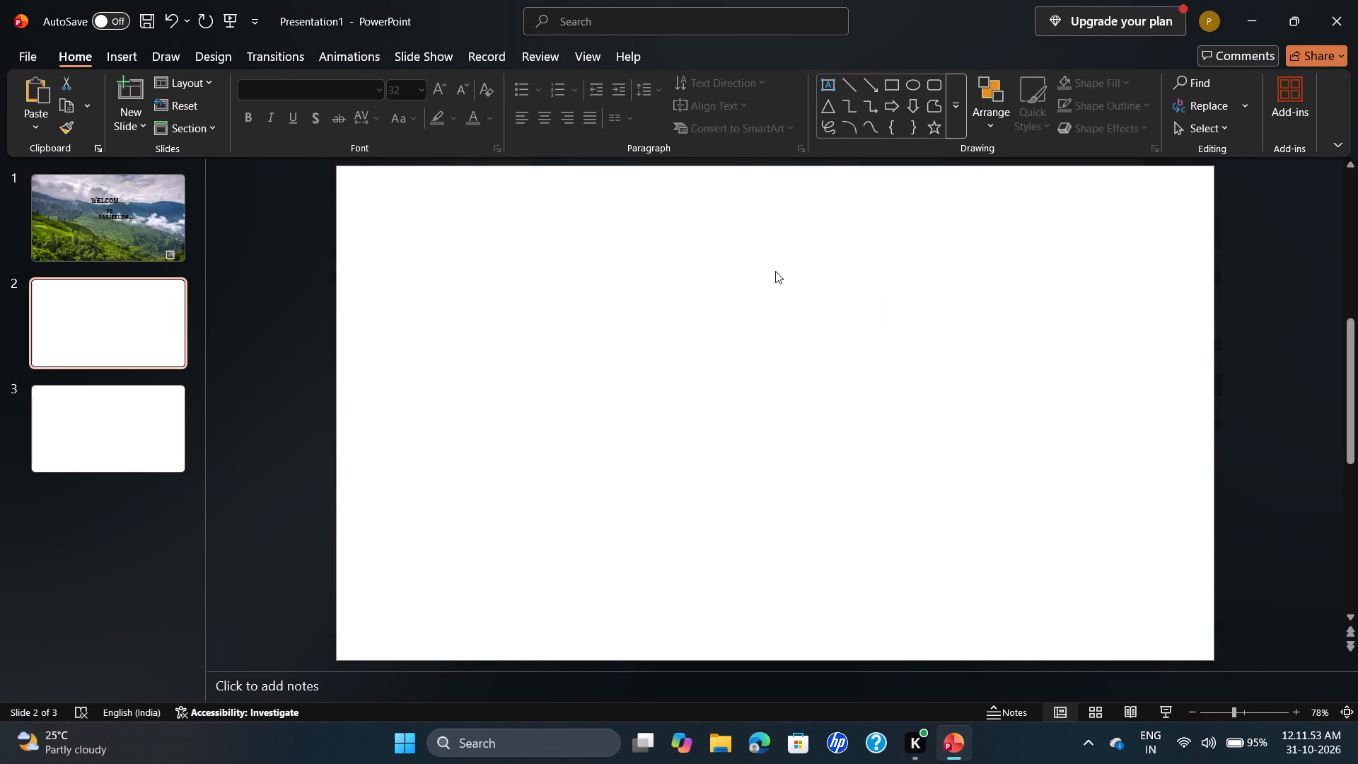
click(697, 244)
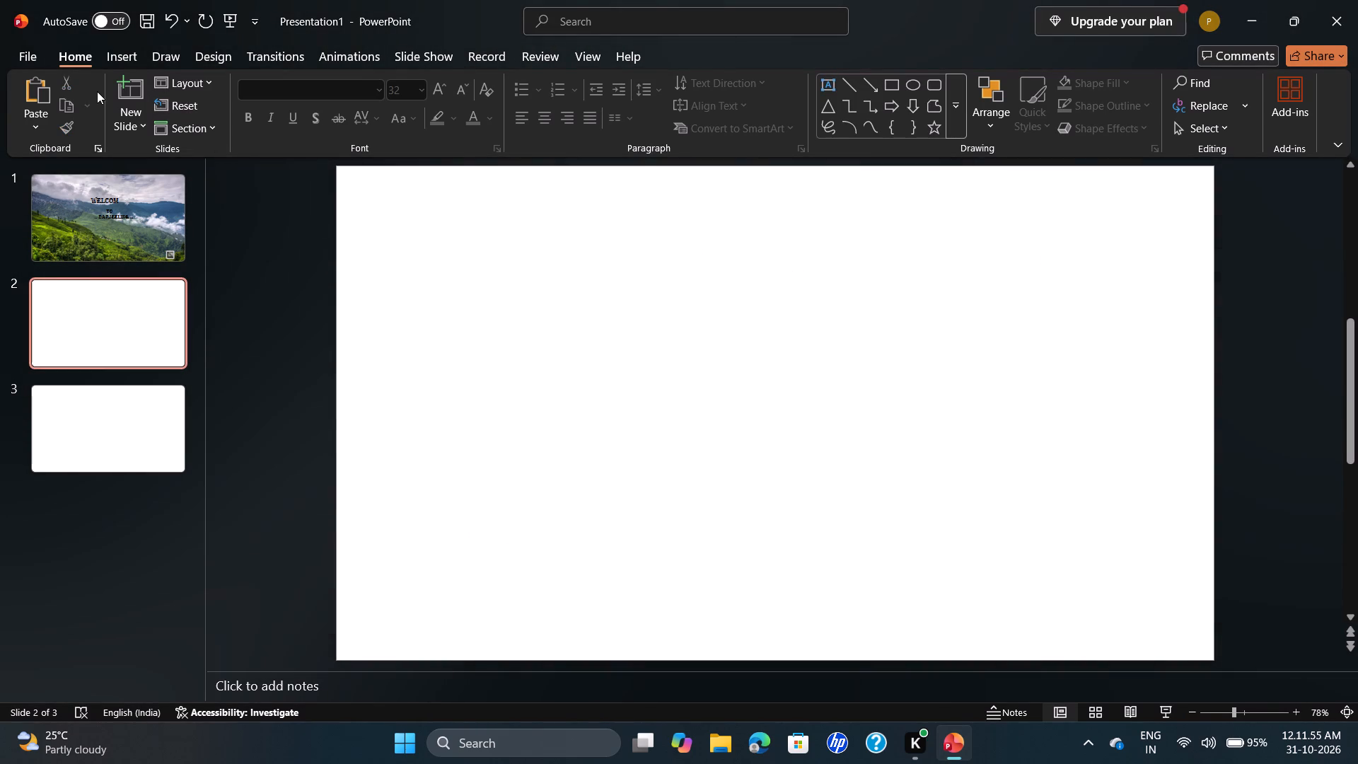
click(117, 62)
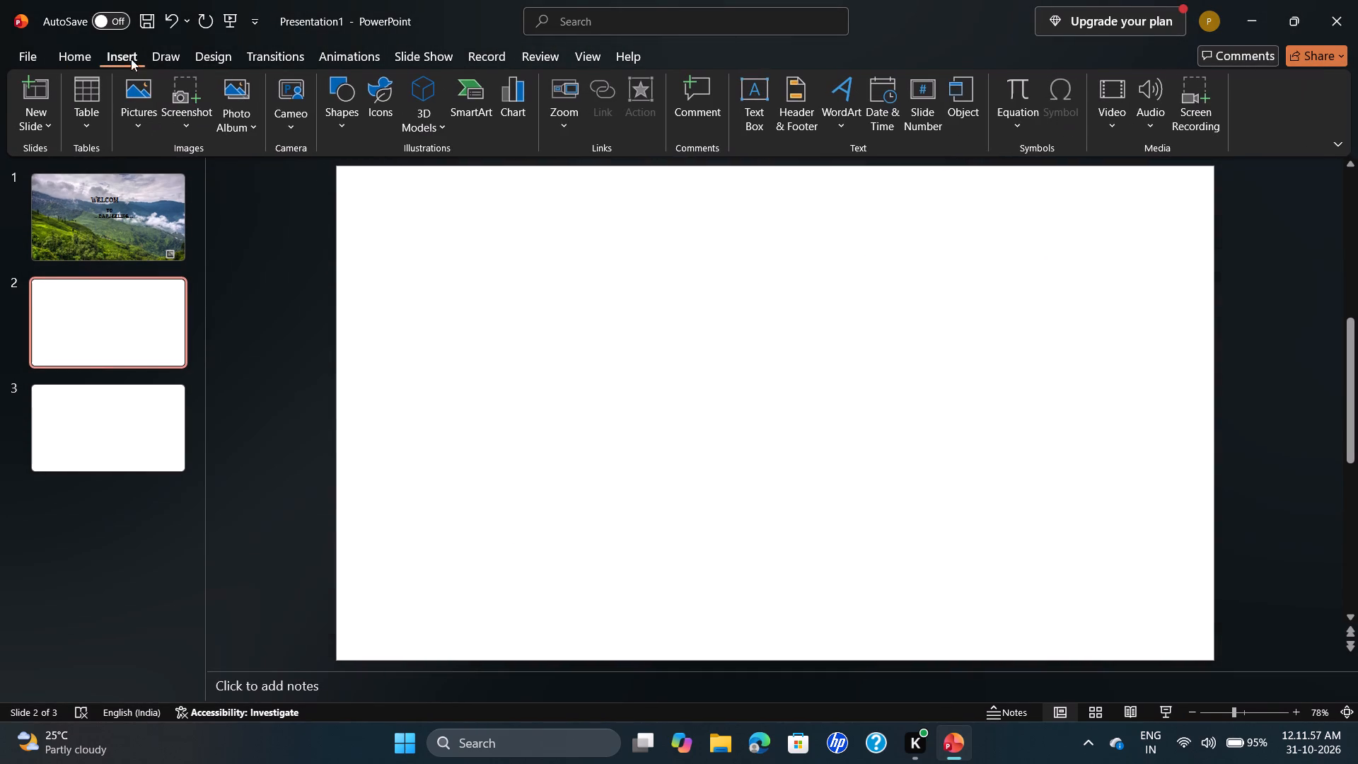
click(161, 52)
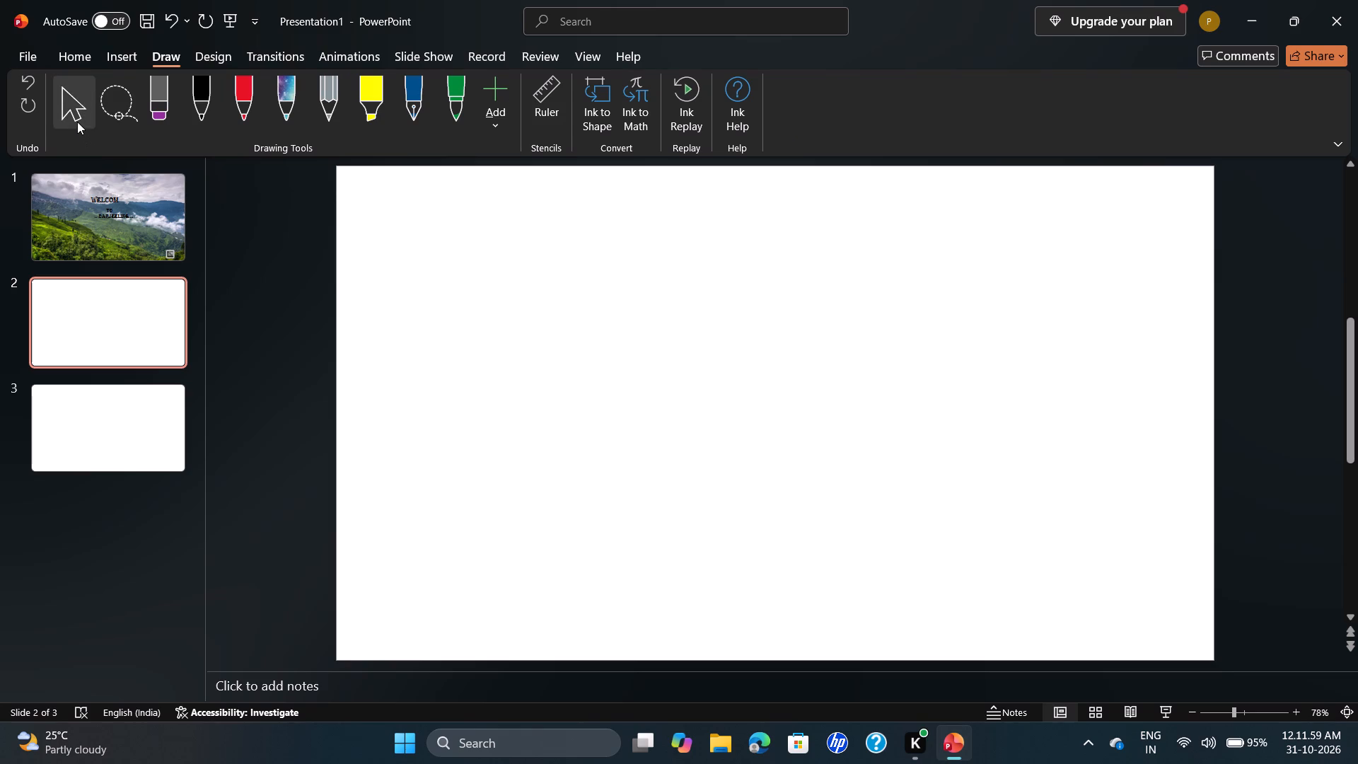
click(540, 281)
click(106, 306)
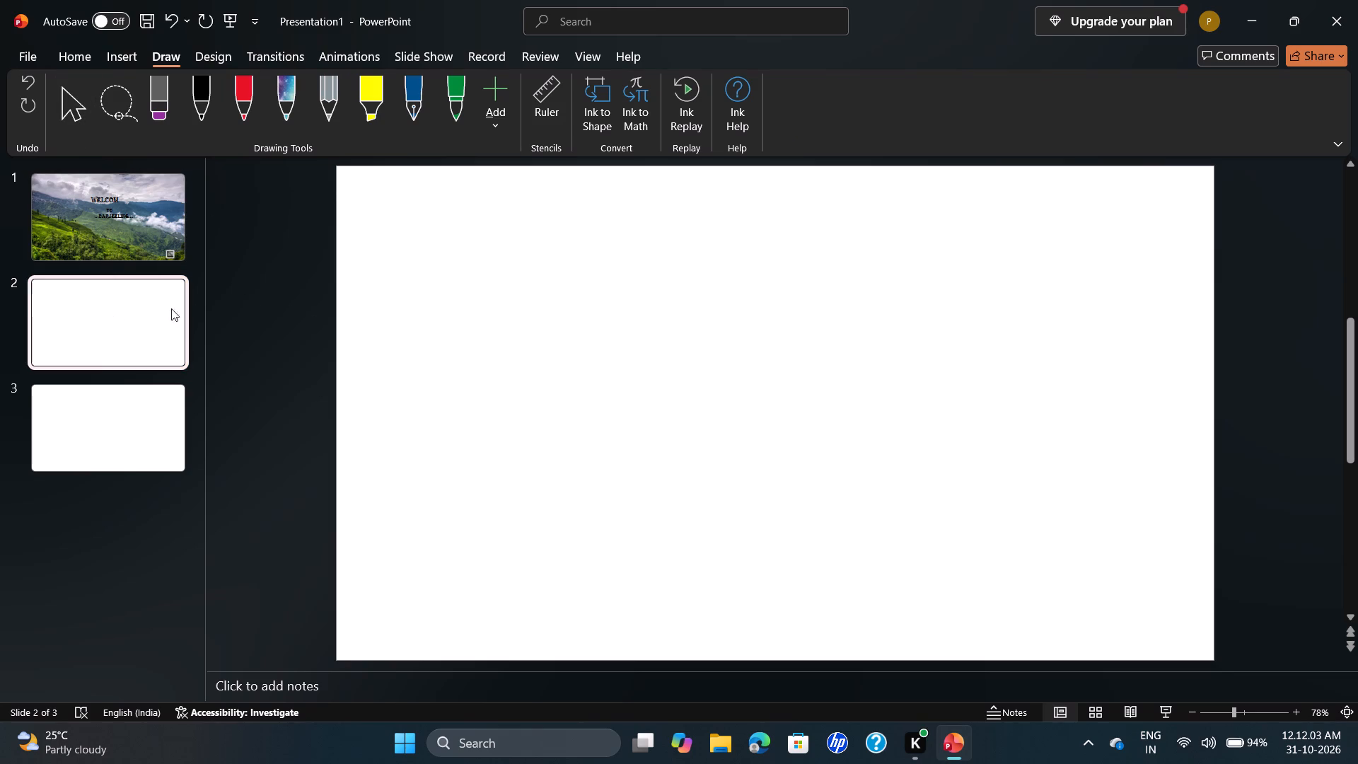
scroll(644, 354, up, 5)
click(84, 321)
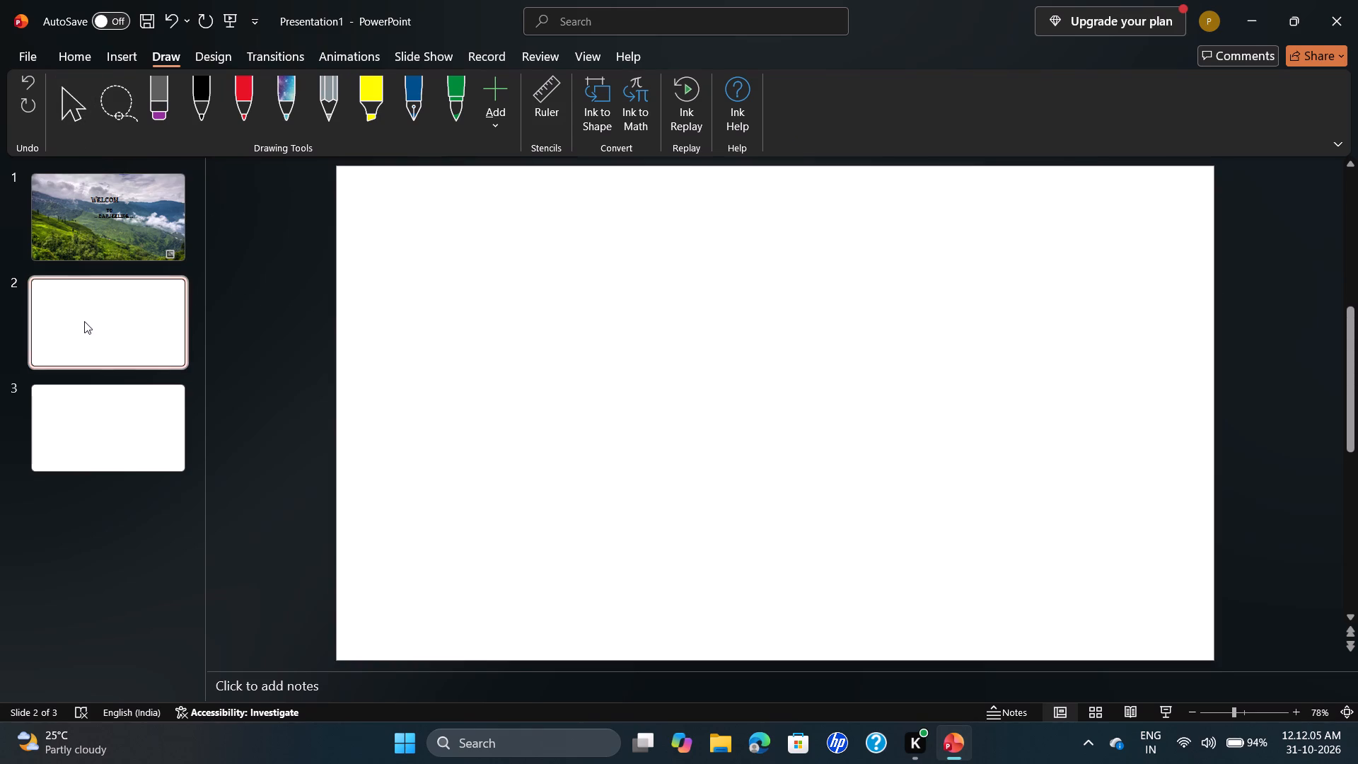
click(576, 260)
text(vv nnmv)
Draw a wide text box near the top of slide 2 and enter "Top 5 places in ".
click(65, 60)
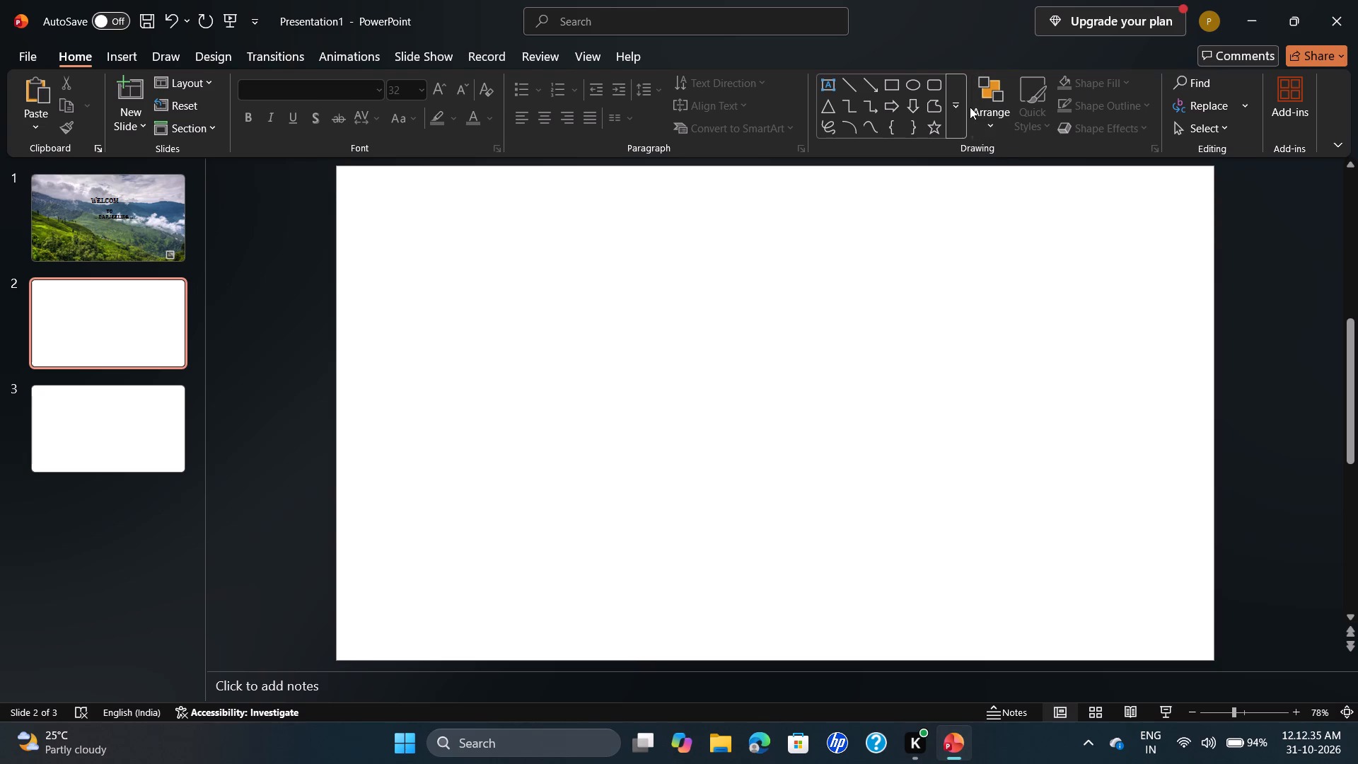
click(823, 82)
drag(553, 211, 682, 303)
drag(682, 303, 989, 283)
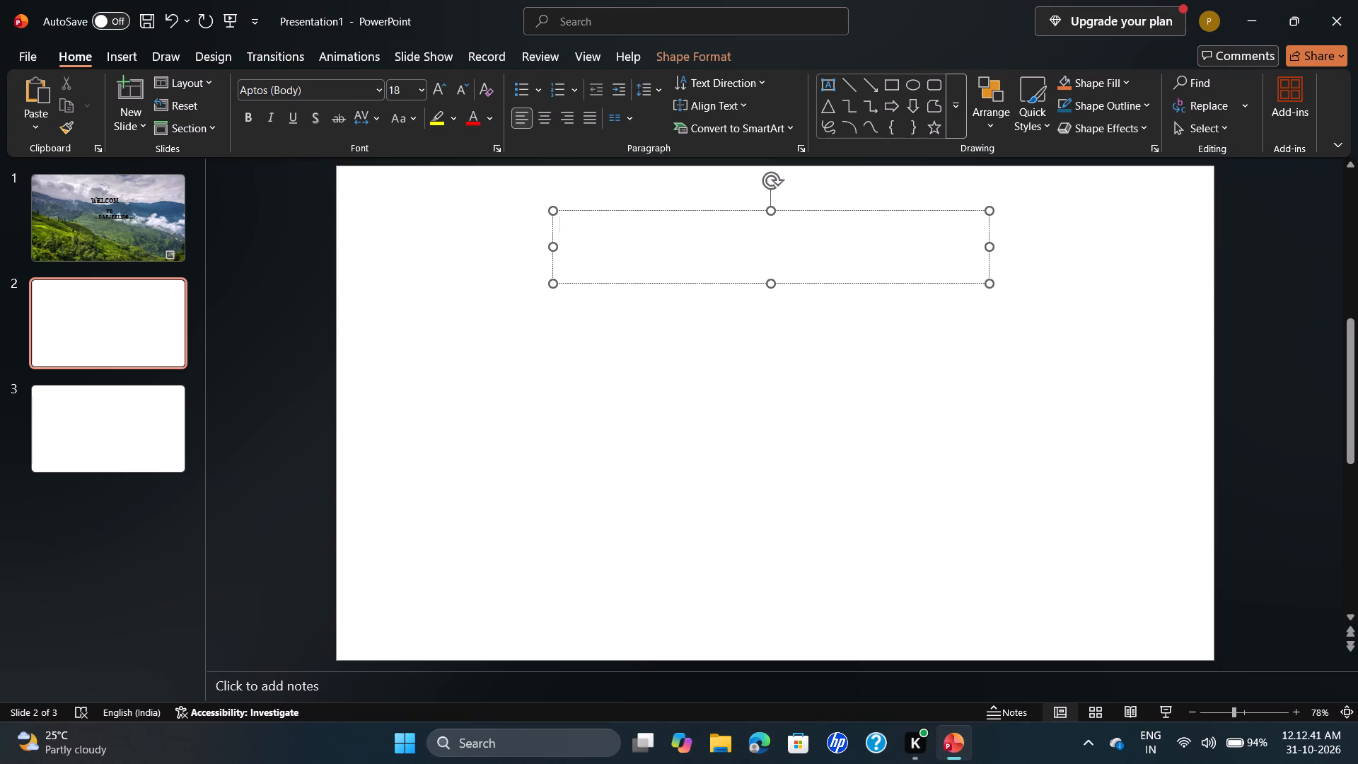
click(645, 254)
text(top)
key(space)
text(5)
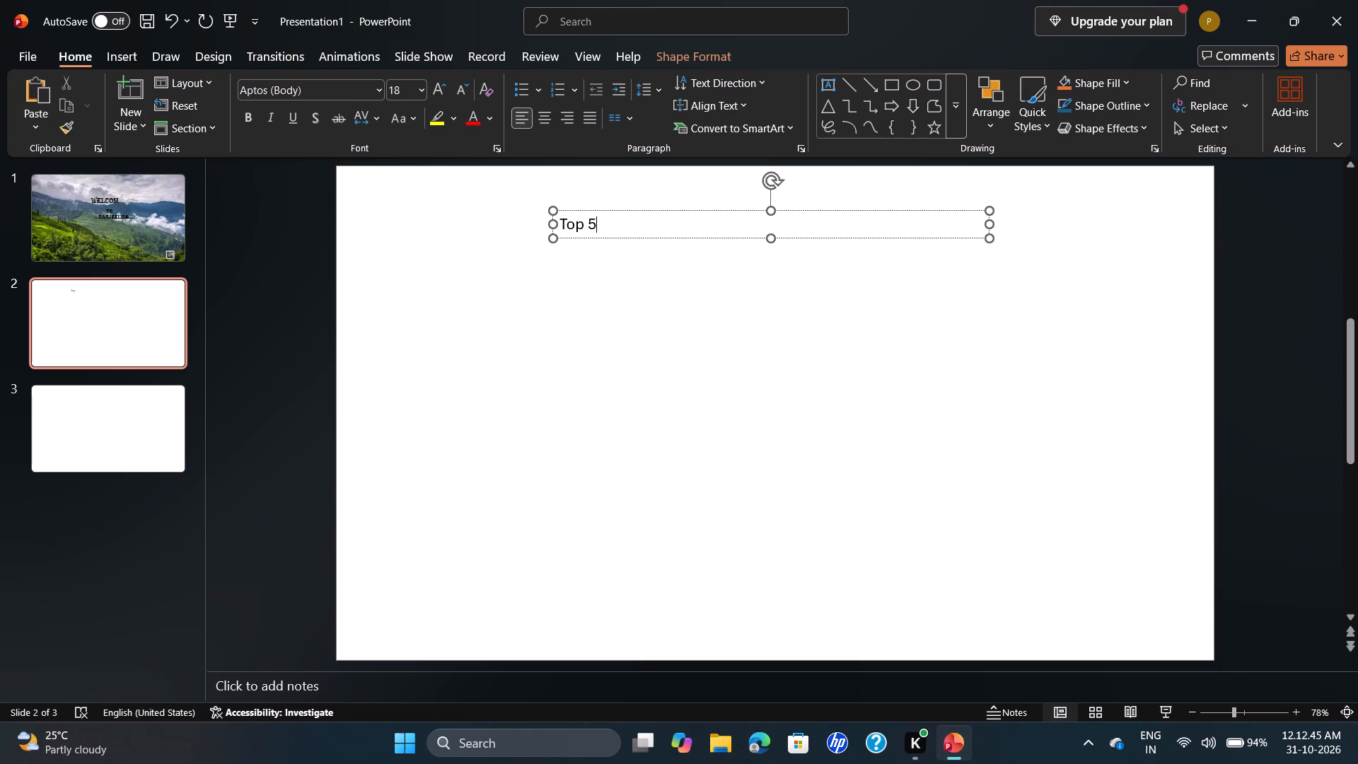
key(space)
text(pl)
text(aces in)
key(space)
Copy the word "Darjeeling" from slide 1 and paste it at the end of the slide 2 heading.
click(108, 245)
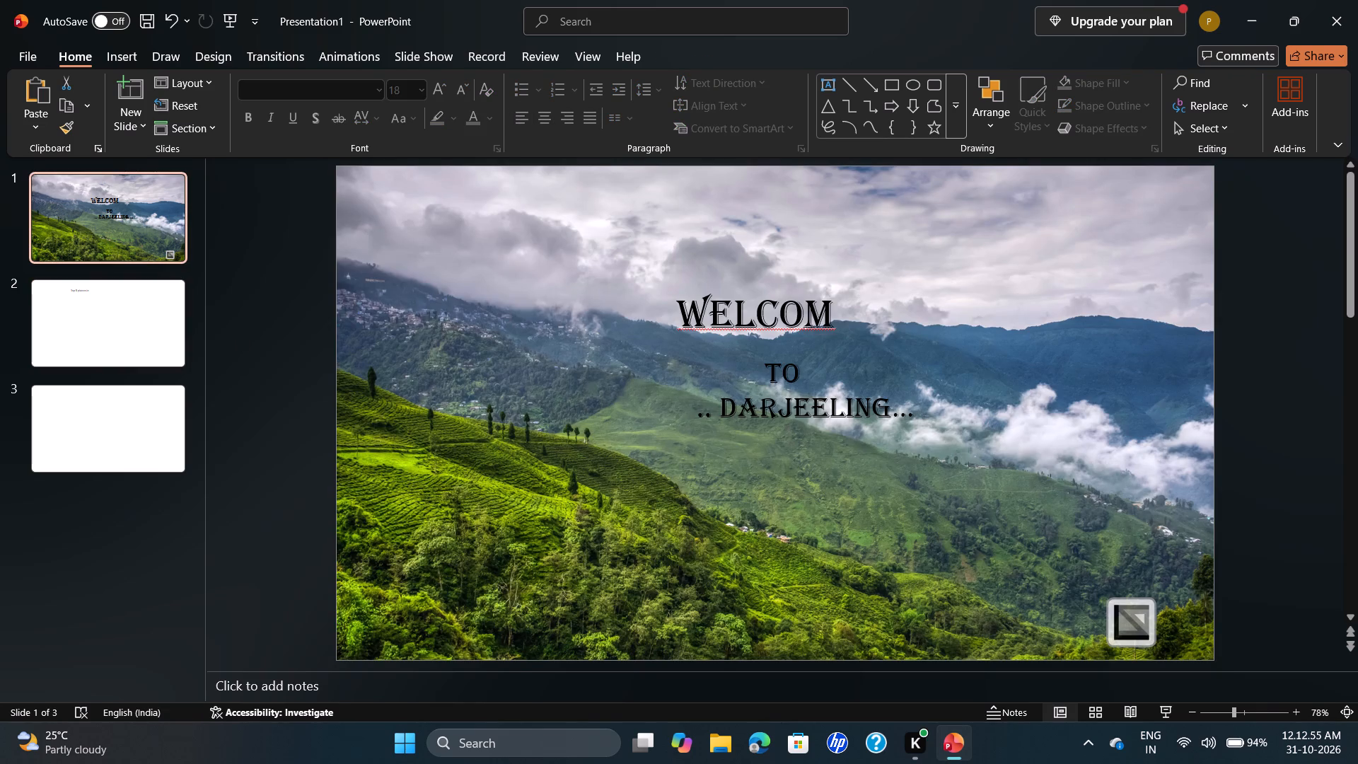
drag(900, 408, 723, 409)
key(ctrl+c)
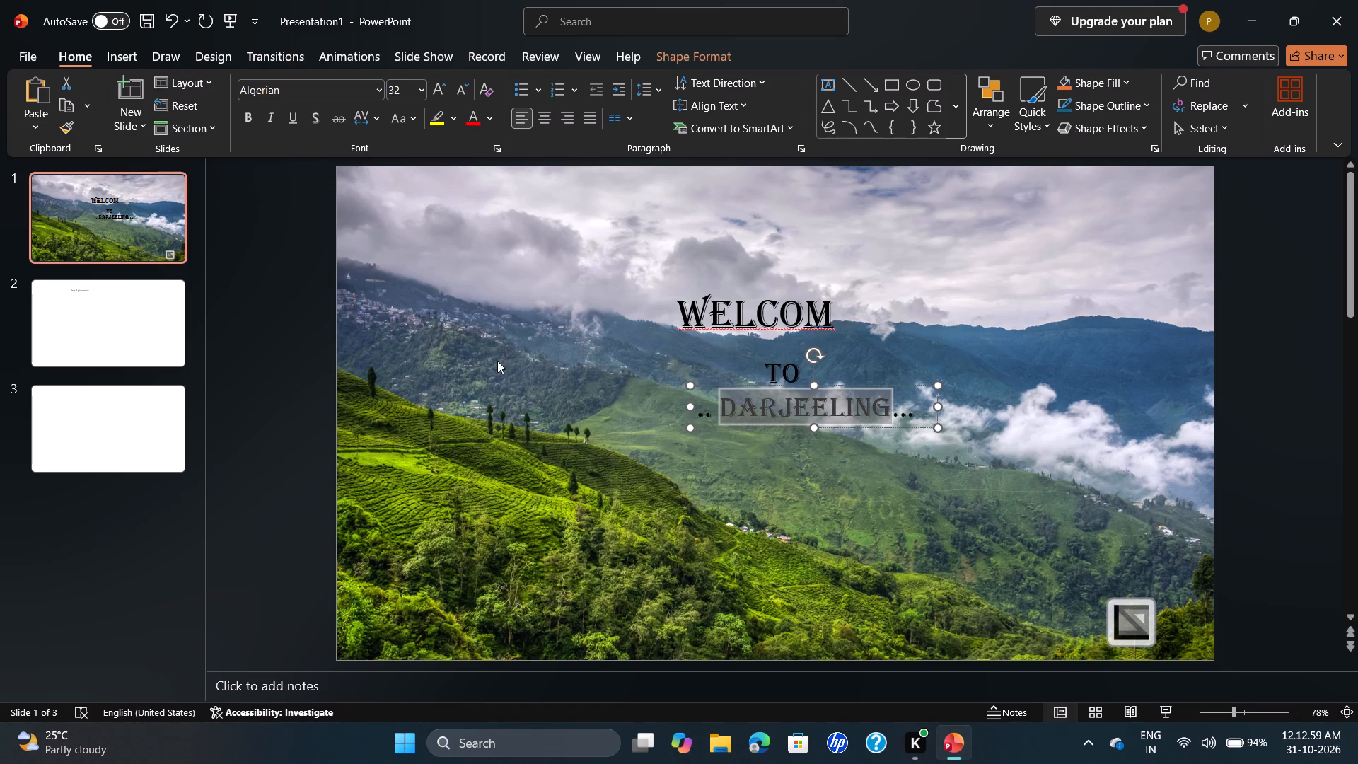
click(100, 318)
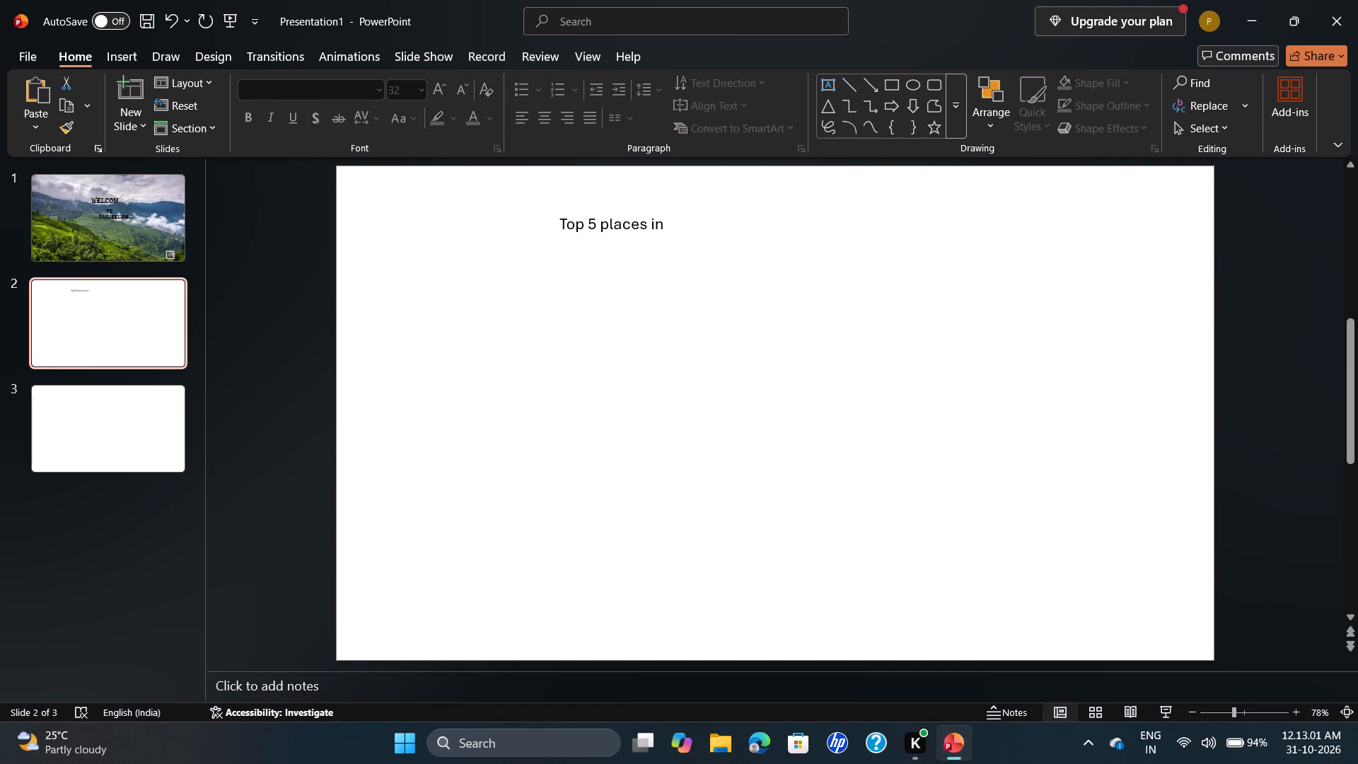
click(683, 232)
double_click(683, 223)
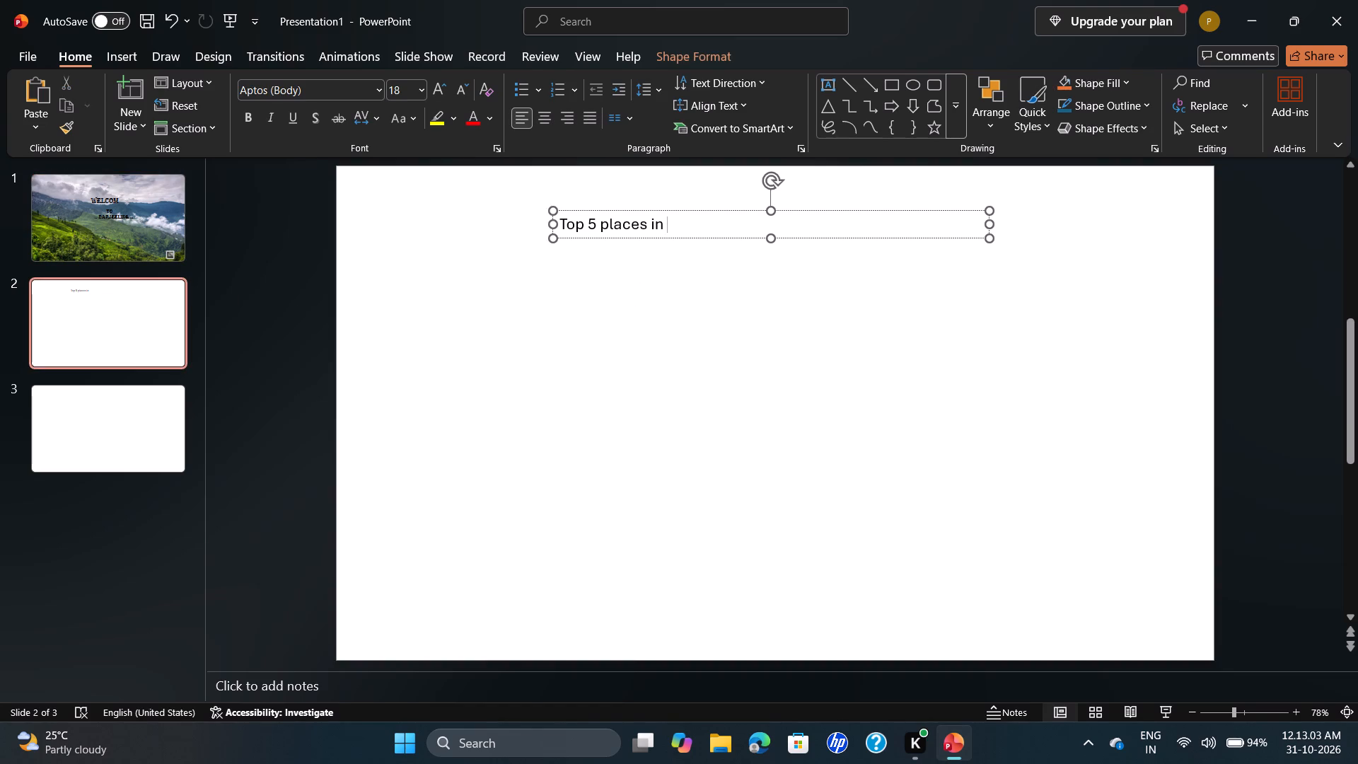
key(ctrl+v)
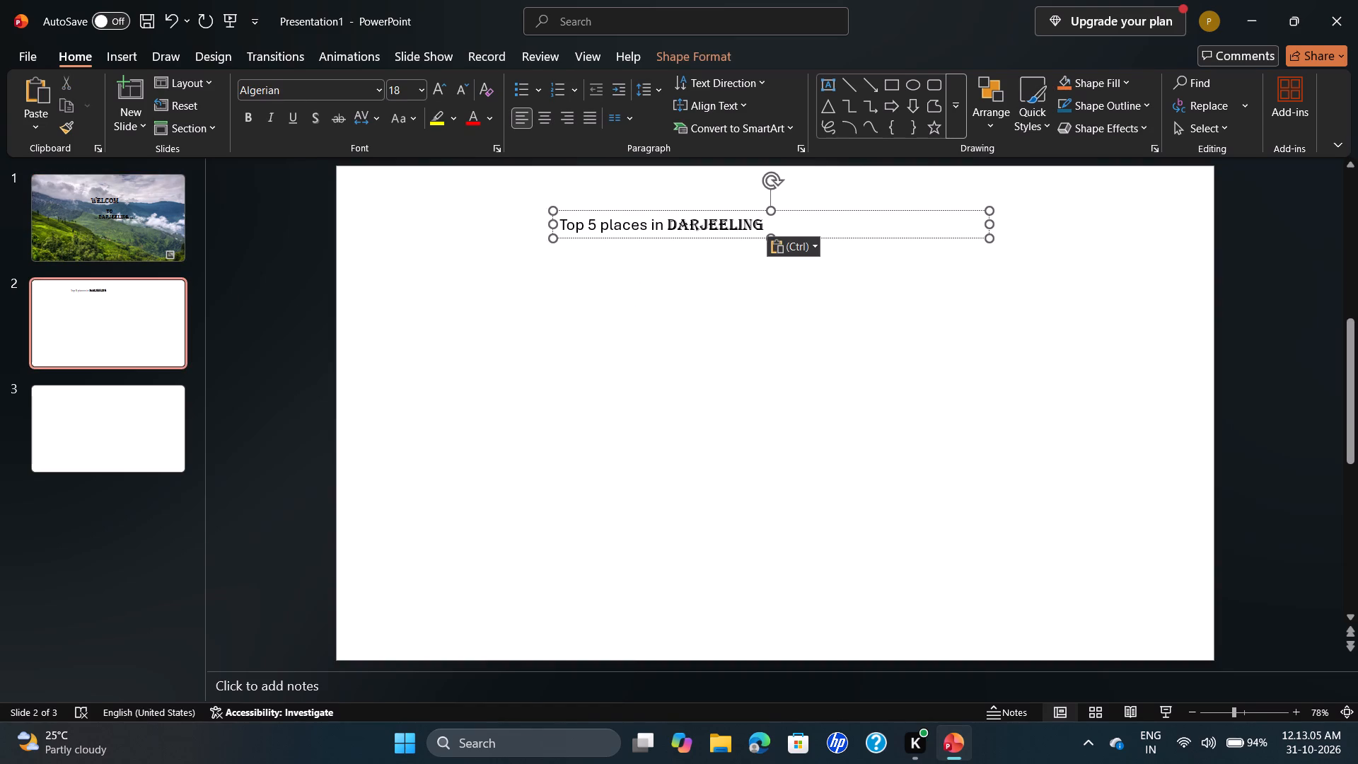
Format the pasted word "Darjeeling" in the slide 2 heading as bold Arial Black.
drag(763, 224, 674, 225)
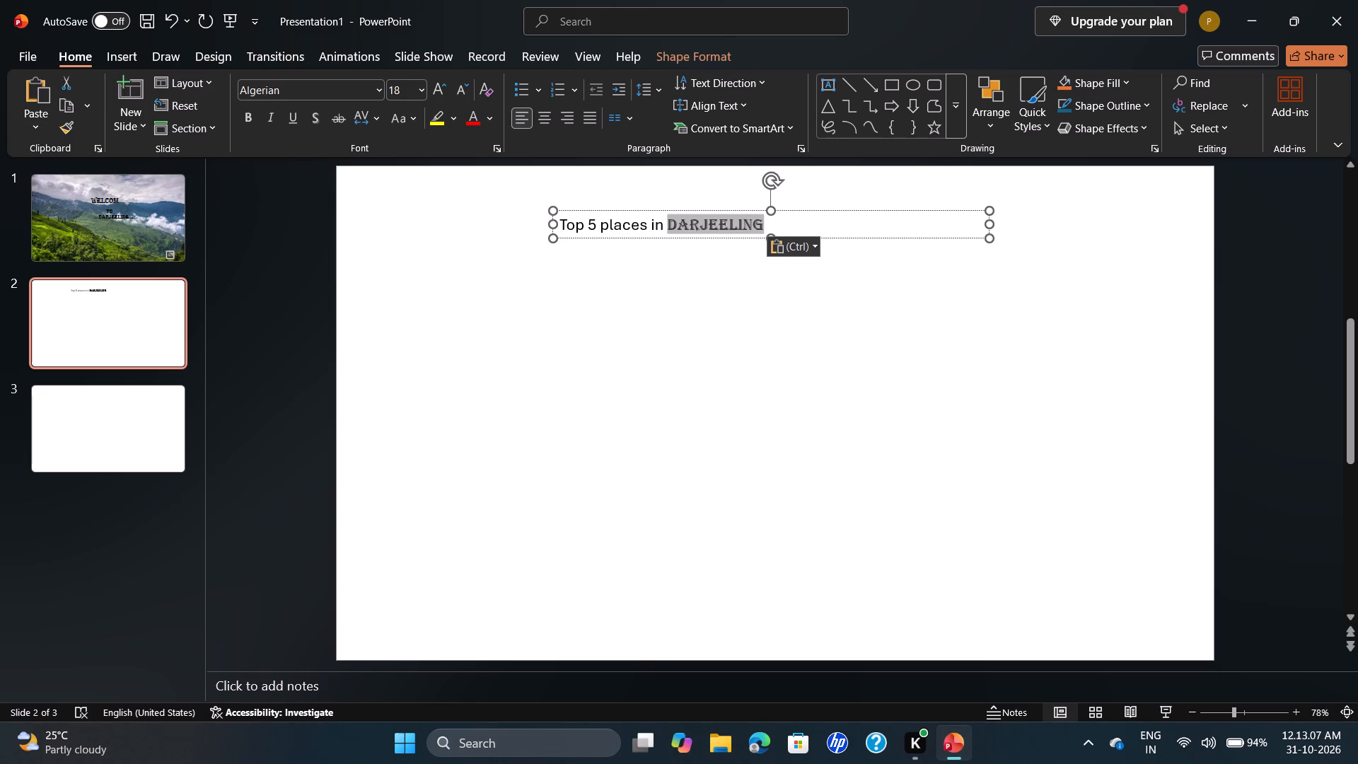
drag(674, 225, 673, 225)
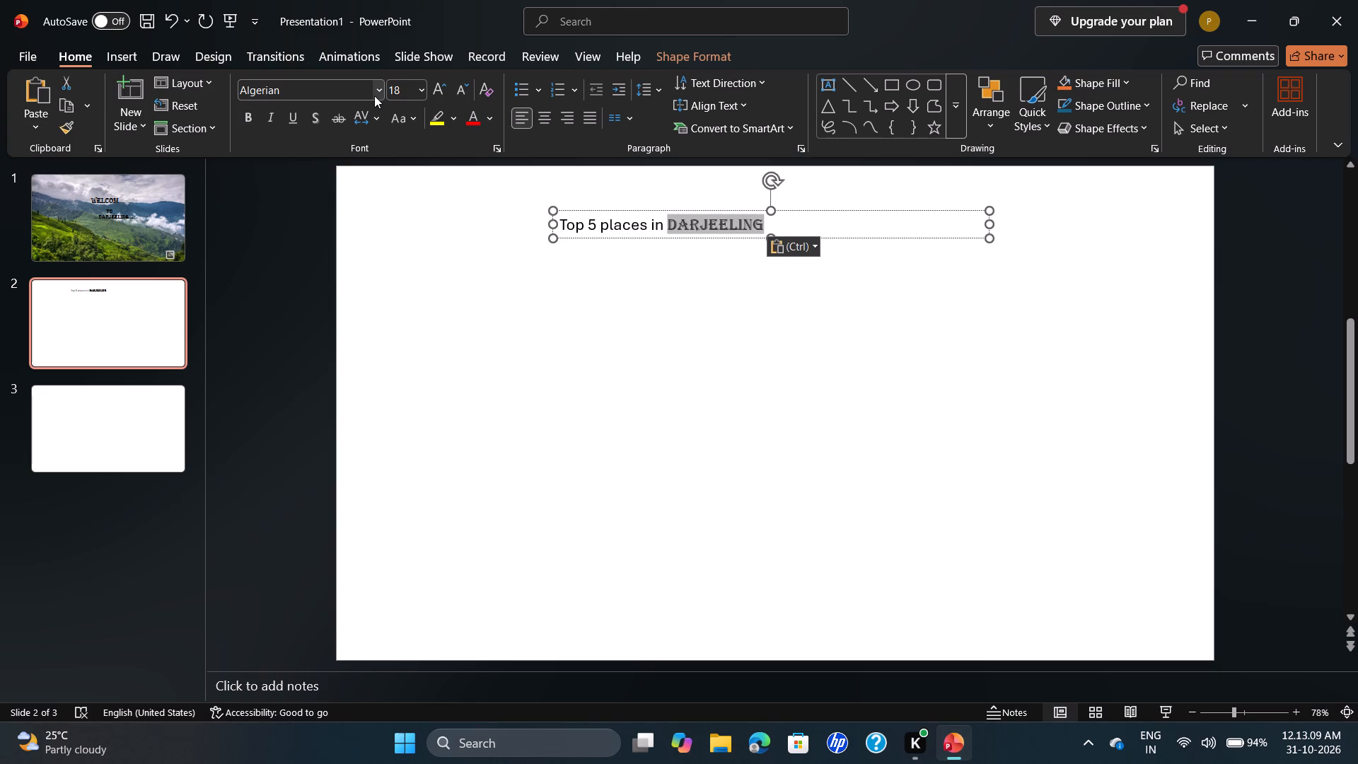
click(374, 95)
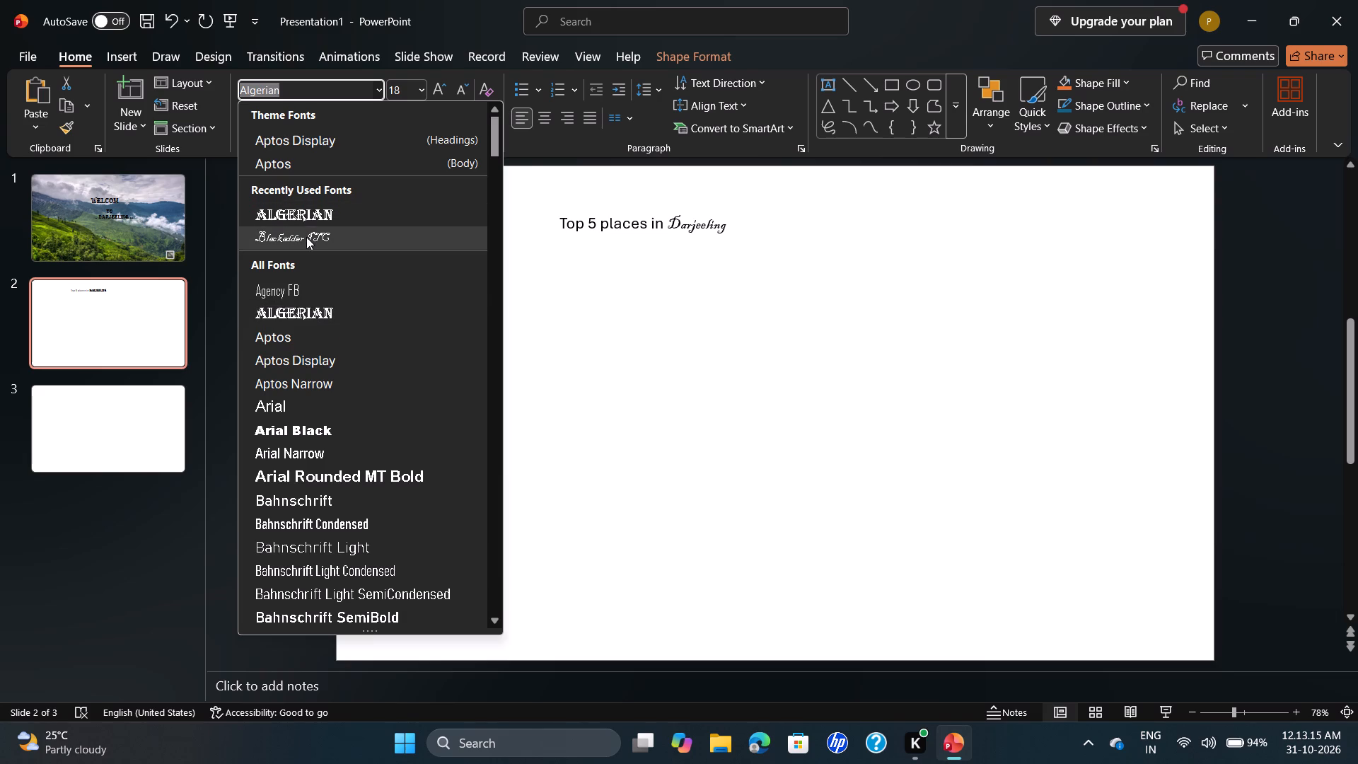
click(296, 424)
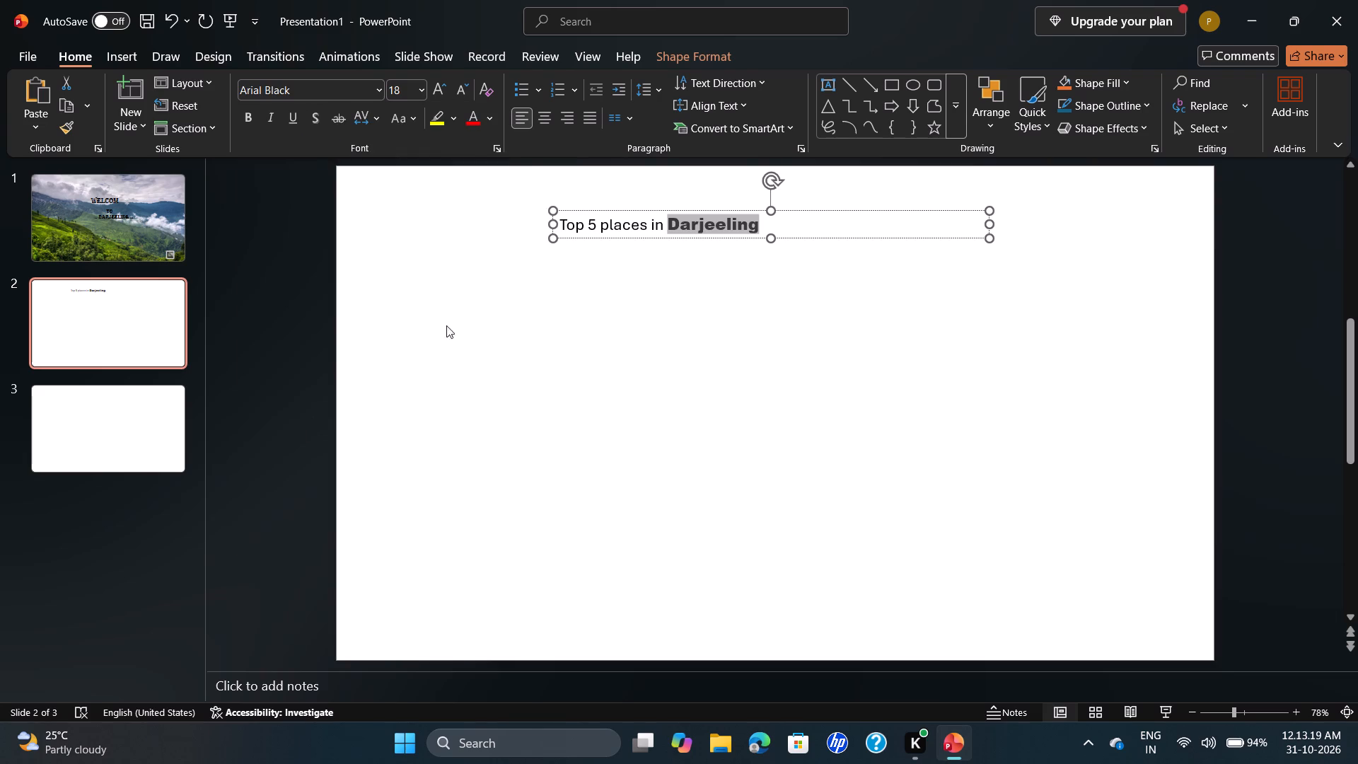
click(248, 120)
Make the whole heading "Top 5 places in Darjeeling" bold.
click(668, 267)
drag(559, 221, 689, 226)
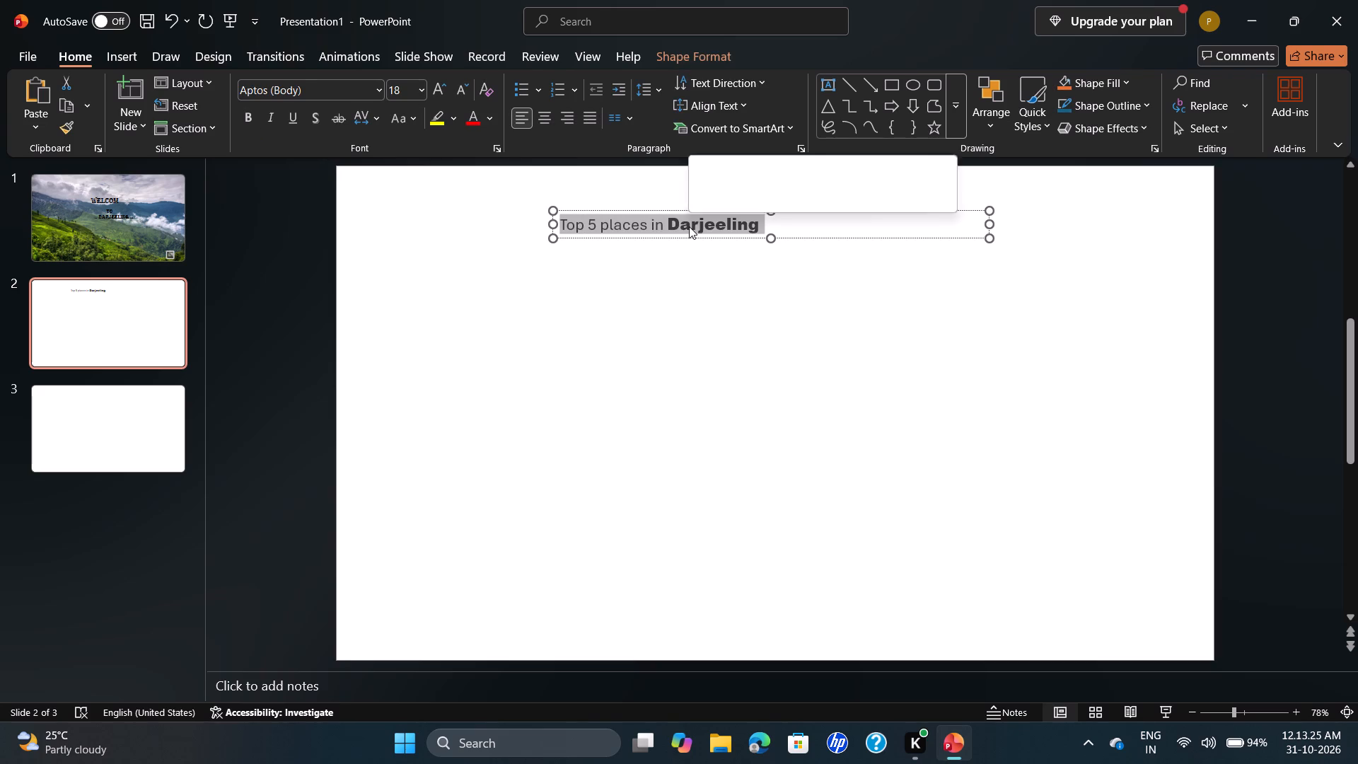
click(241, 118)
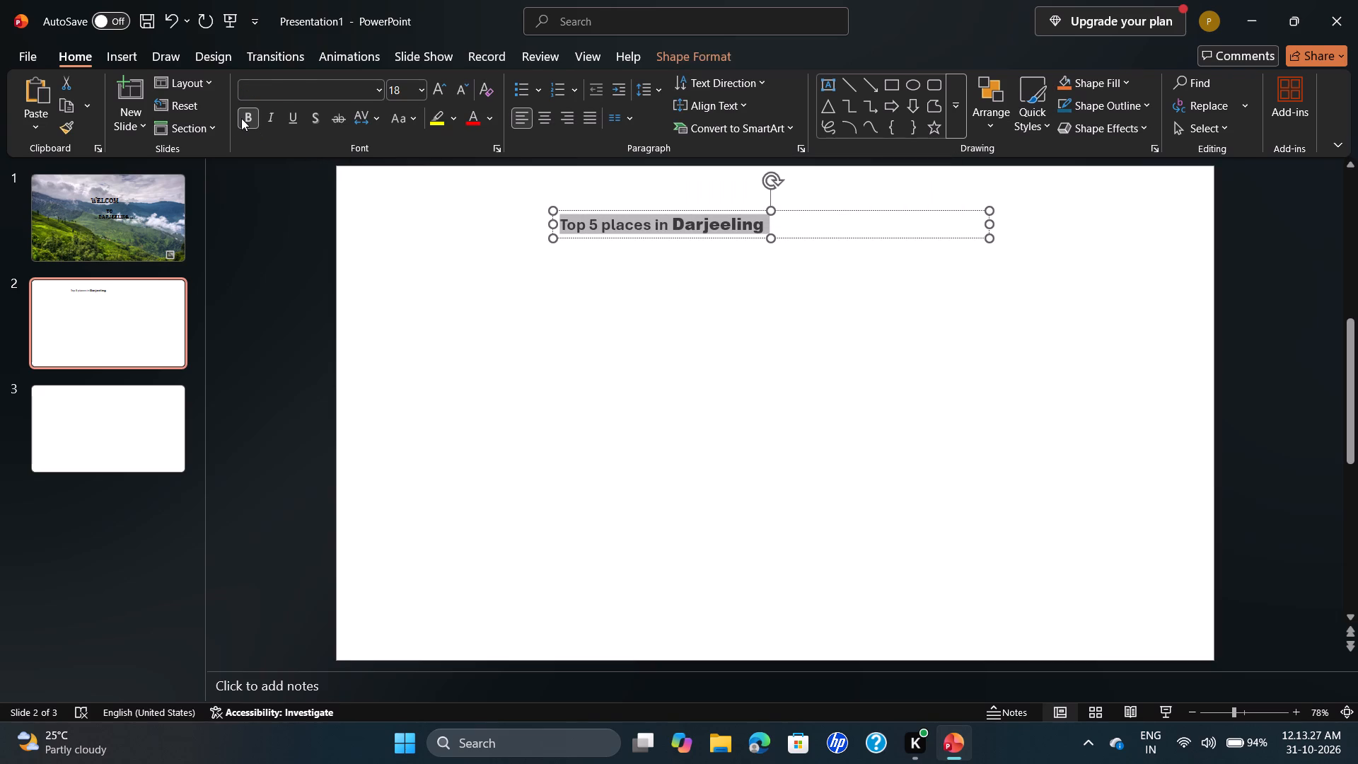
click(531, 279)
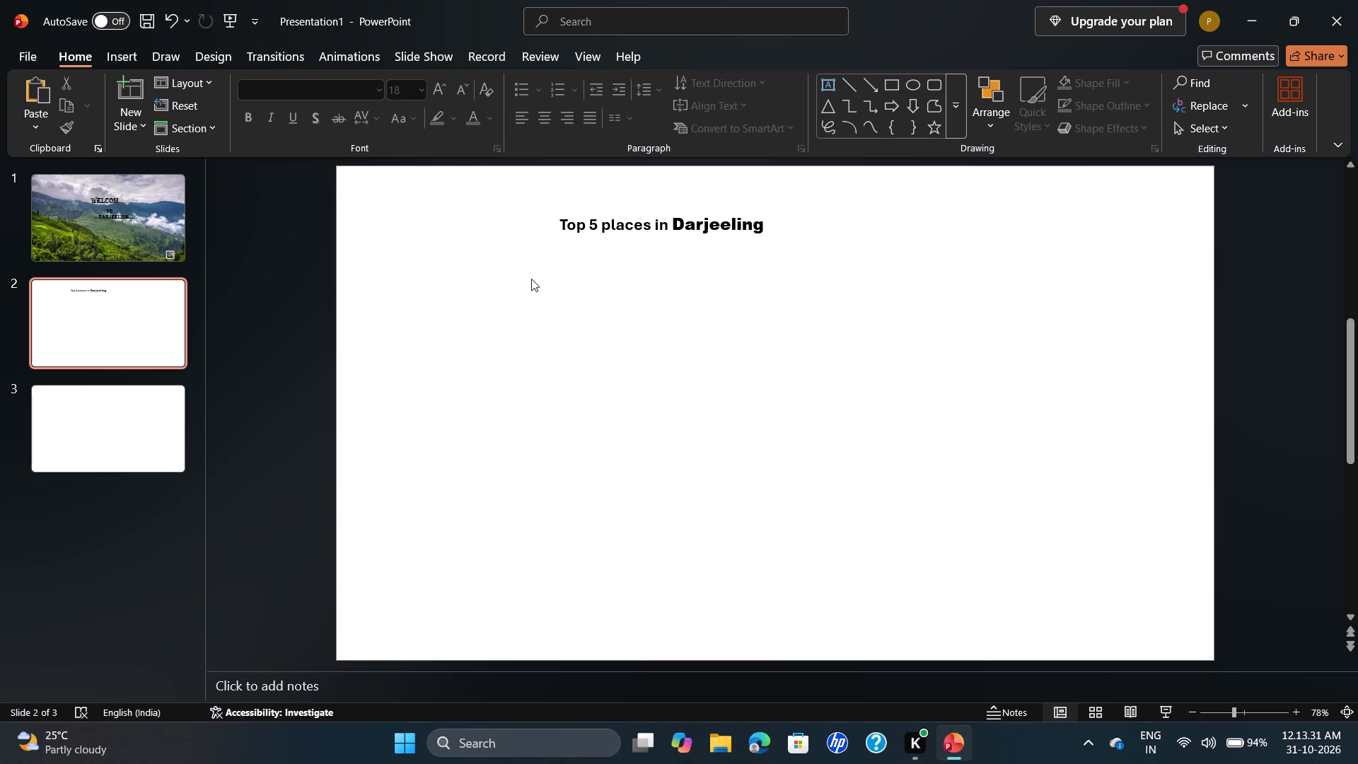
Add a space and a row of twelve dots after "Darjeeling" in the slide 2 heading.
click(781, 222)
double_click(775, 222)
key(space)
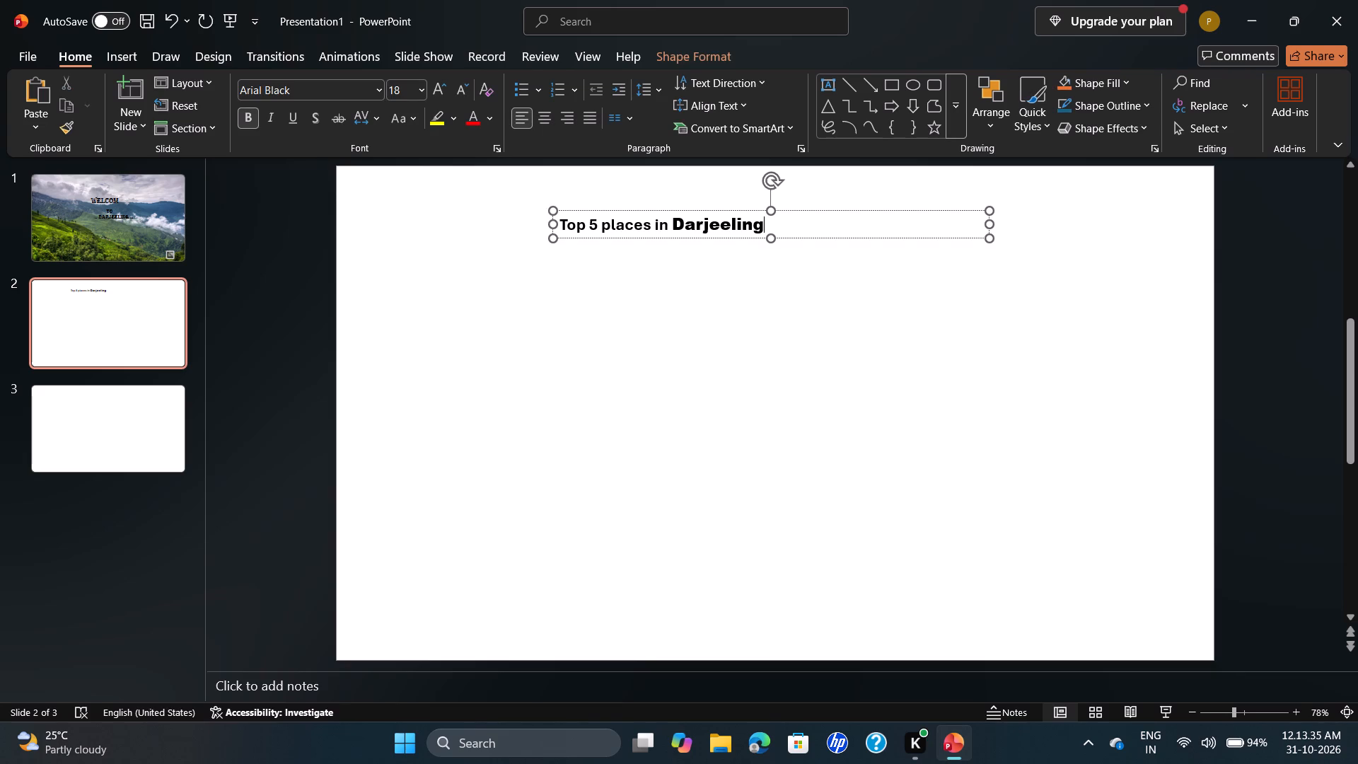
text(............)
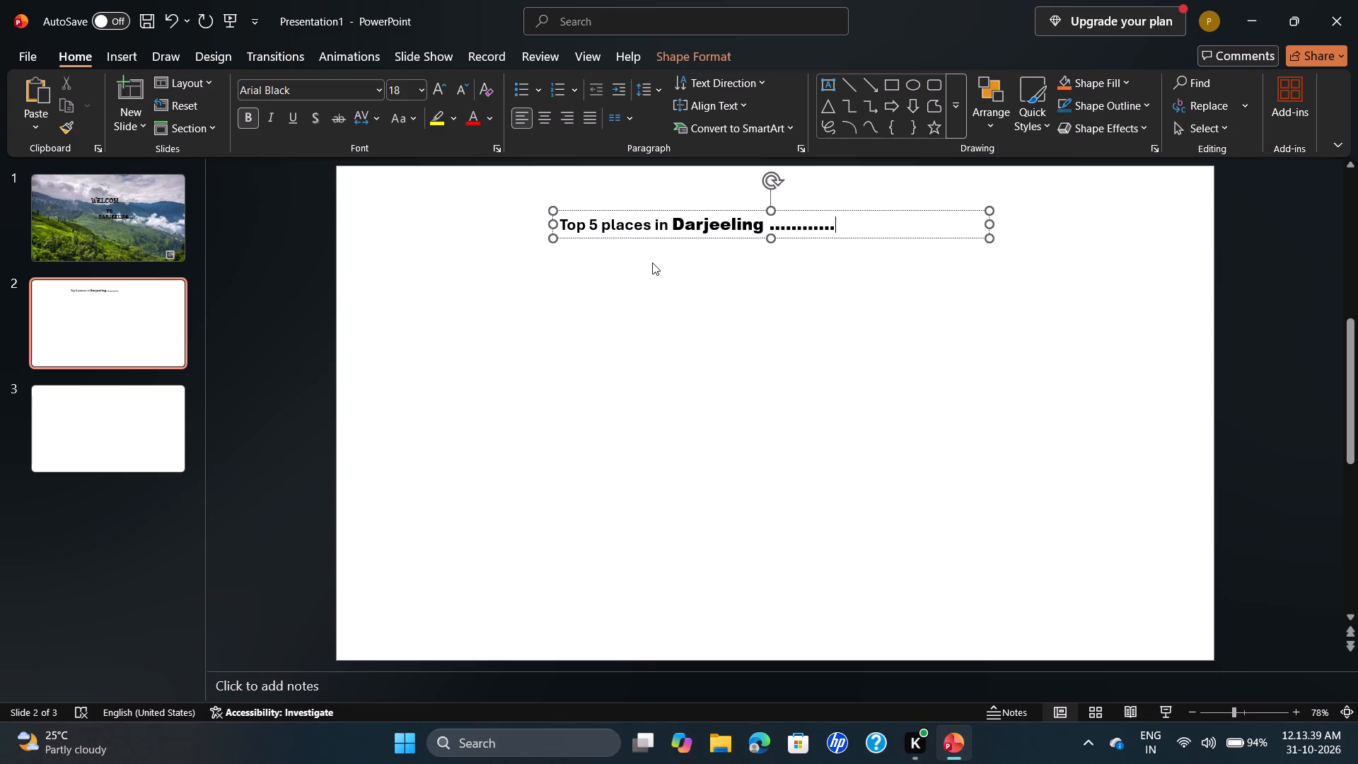
click(652, 262)
click(842, 227)
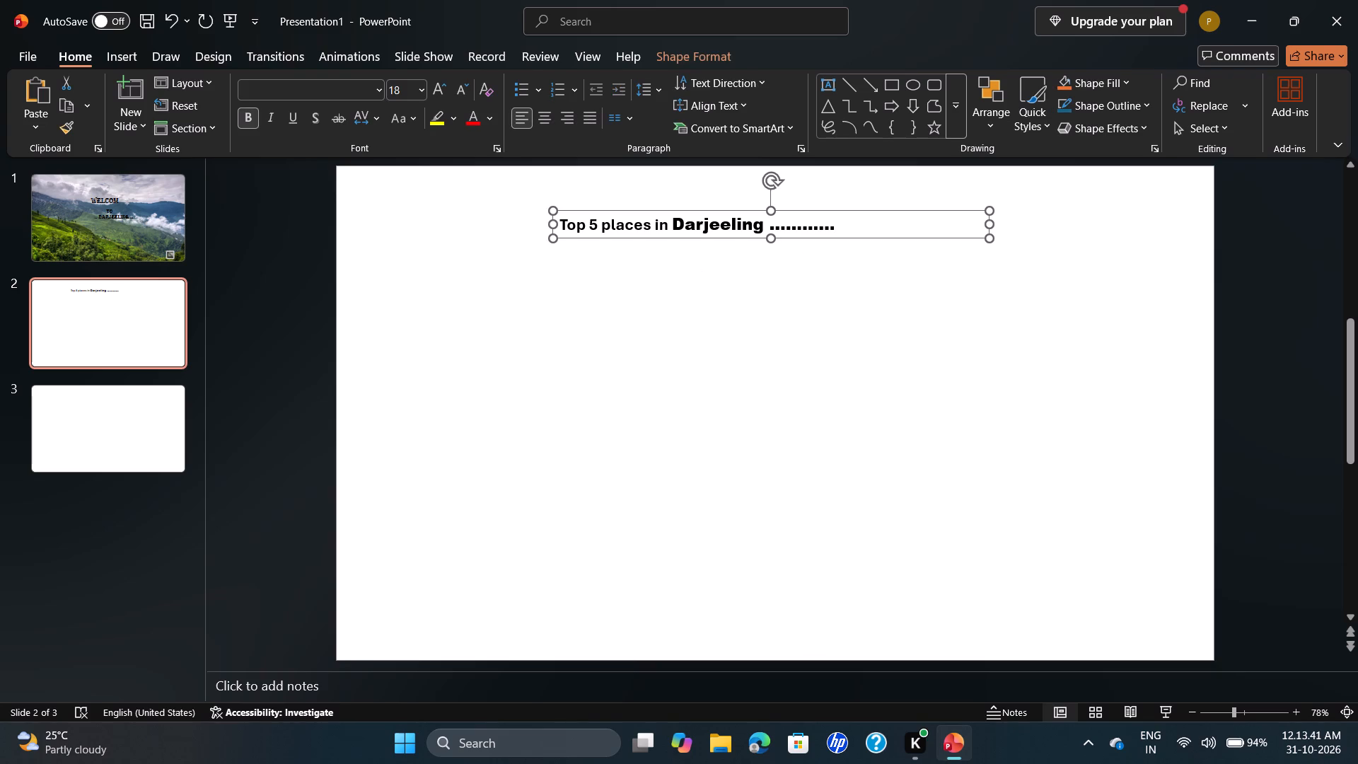
key(Return)
click(815, 276)
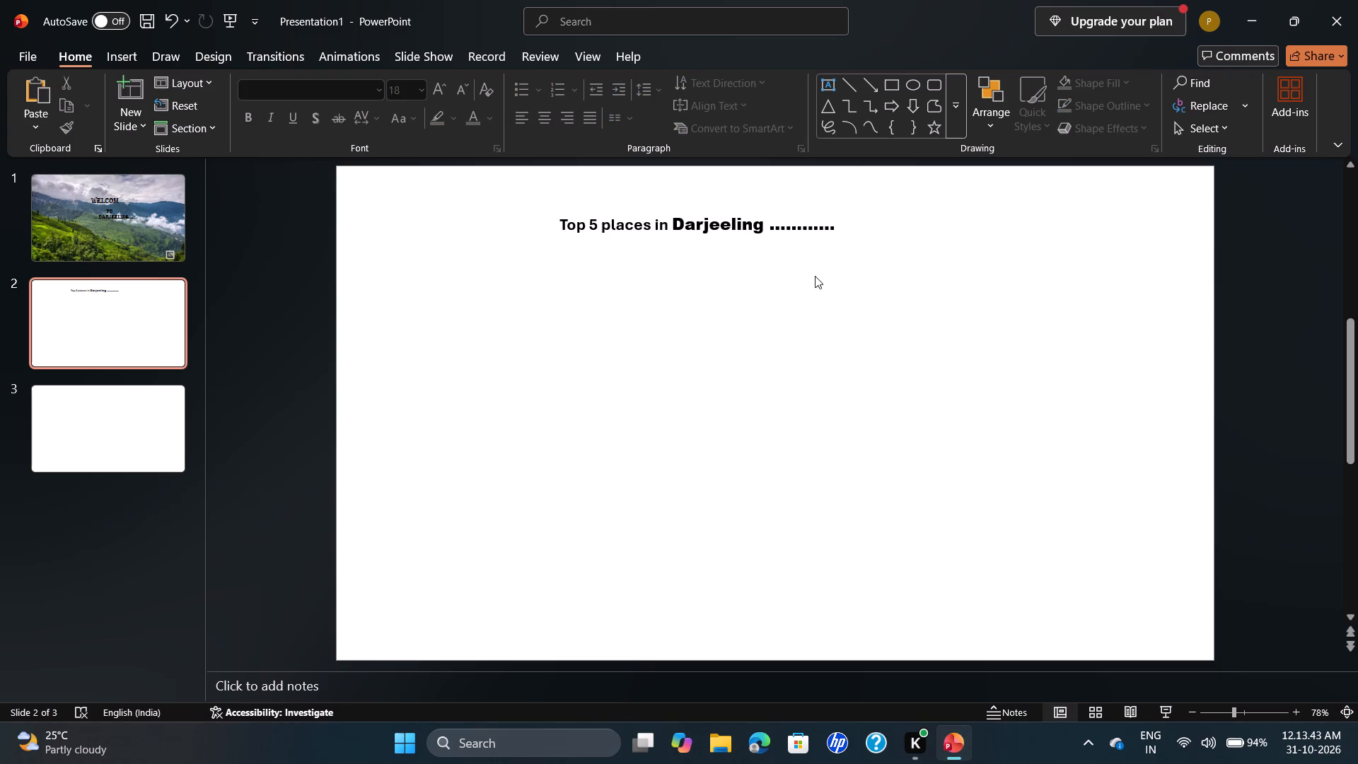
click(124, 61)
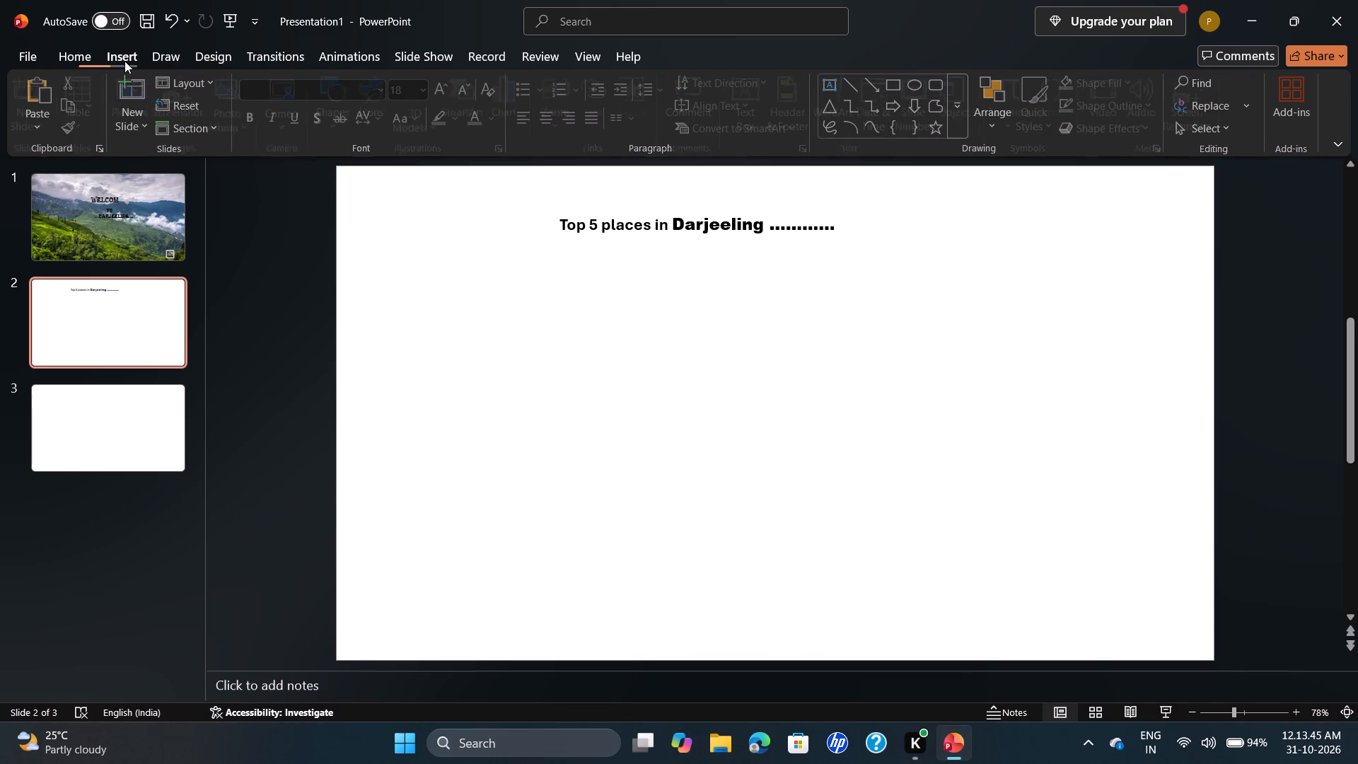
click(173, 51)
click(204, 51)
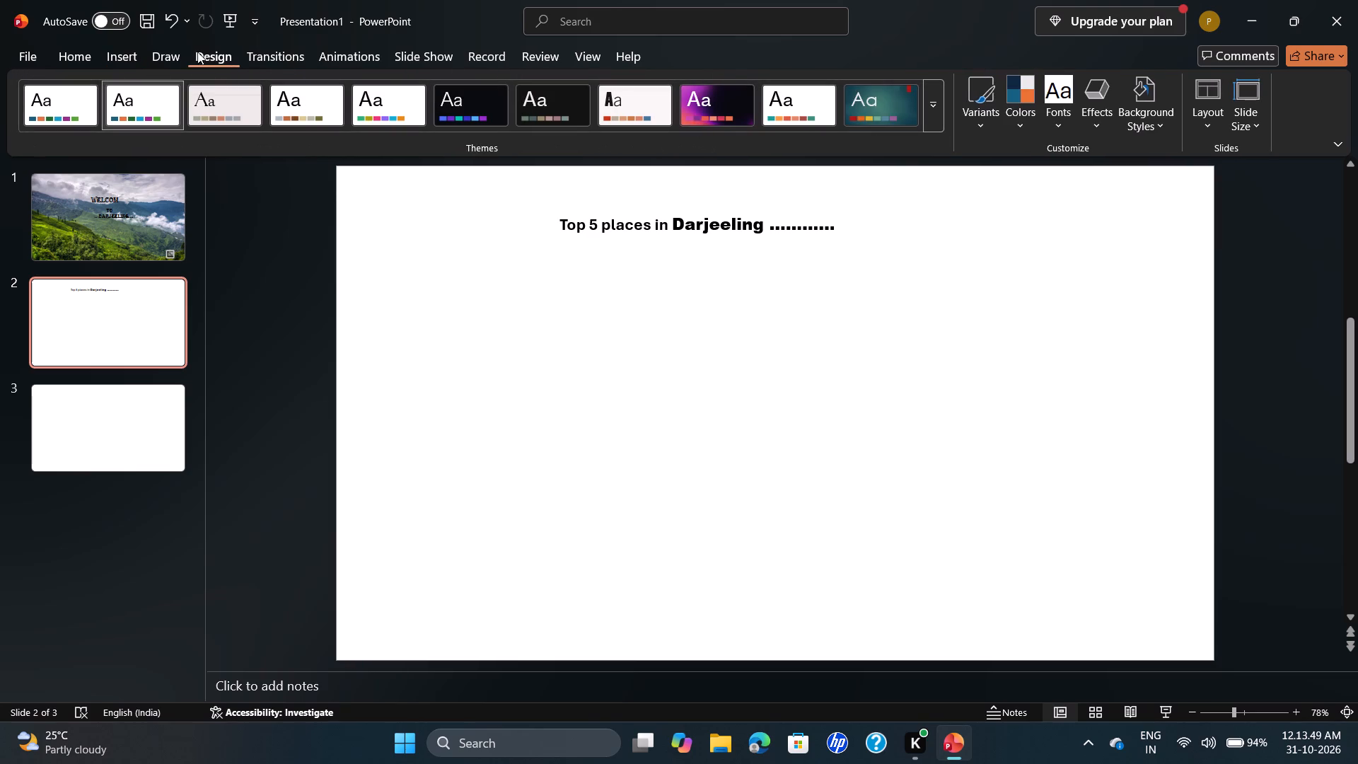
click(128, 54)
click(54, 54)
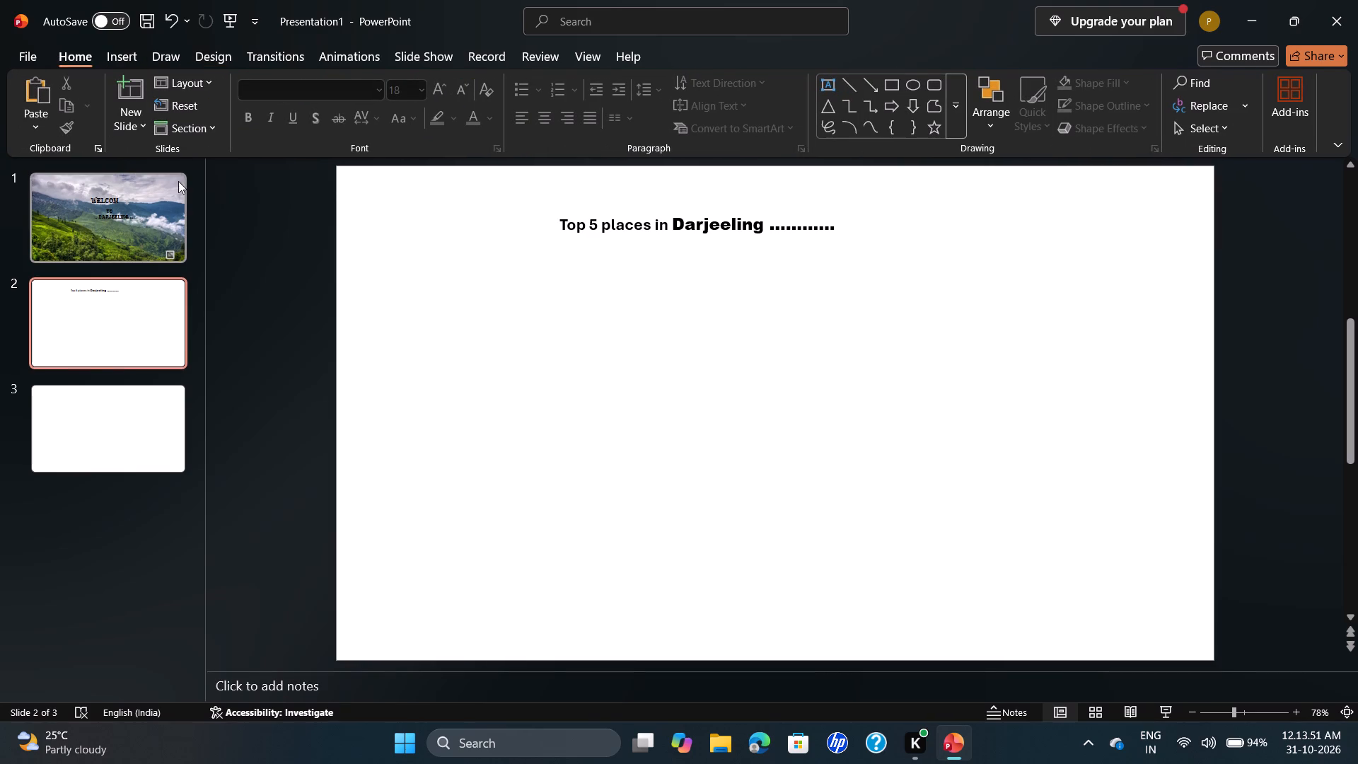
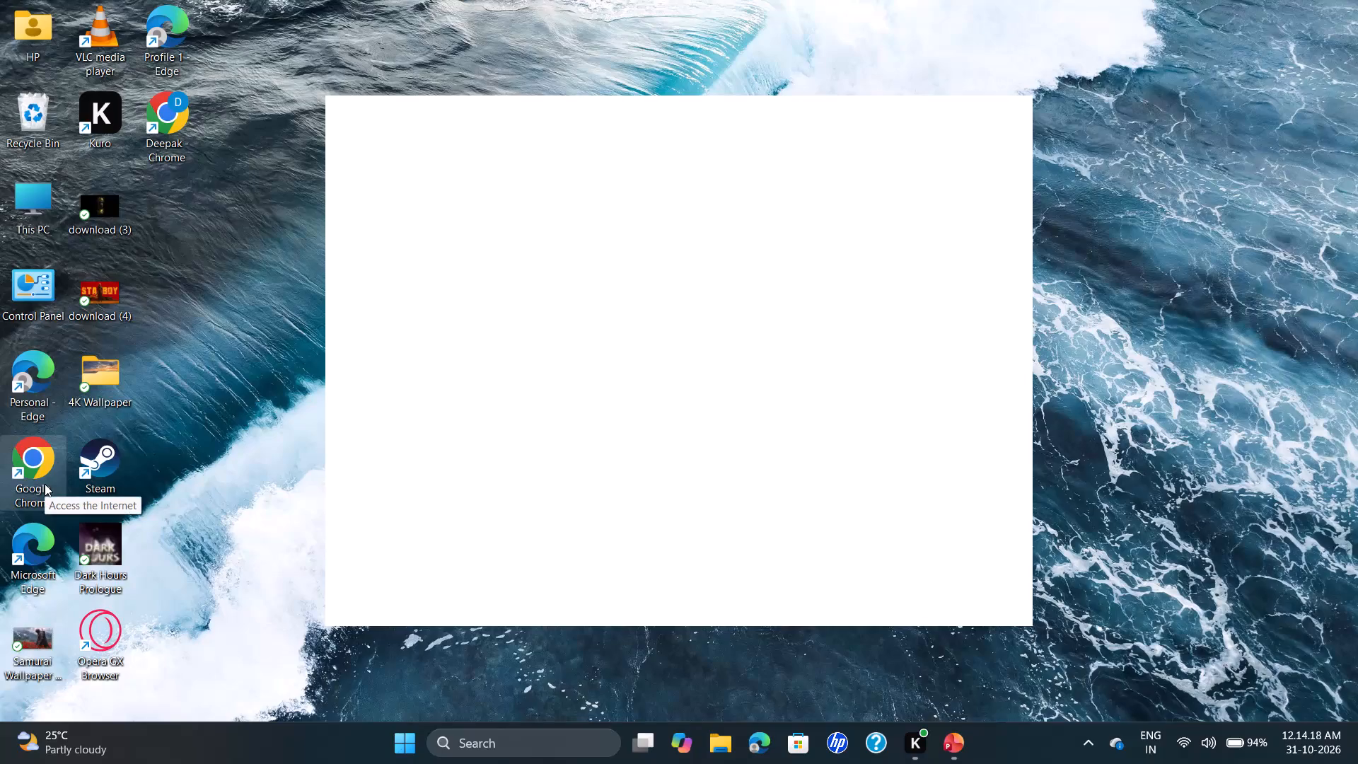
Open Google Chrome from the desktop and enter it with the existing purple S profile.
click(45, 462)
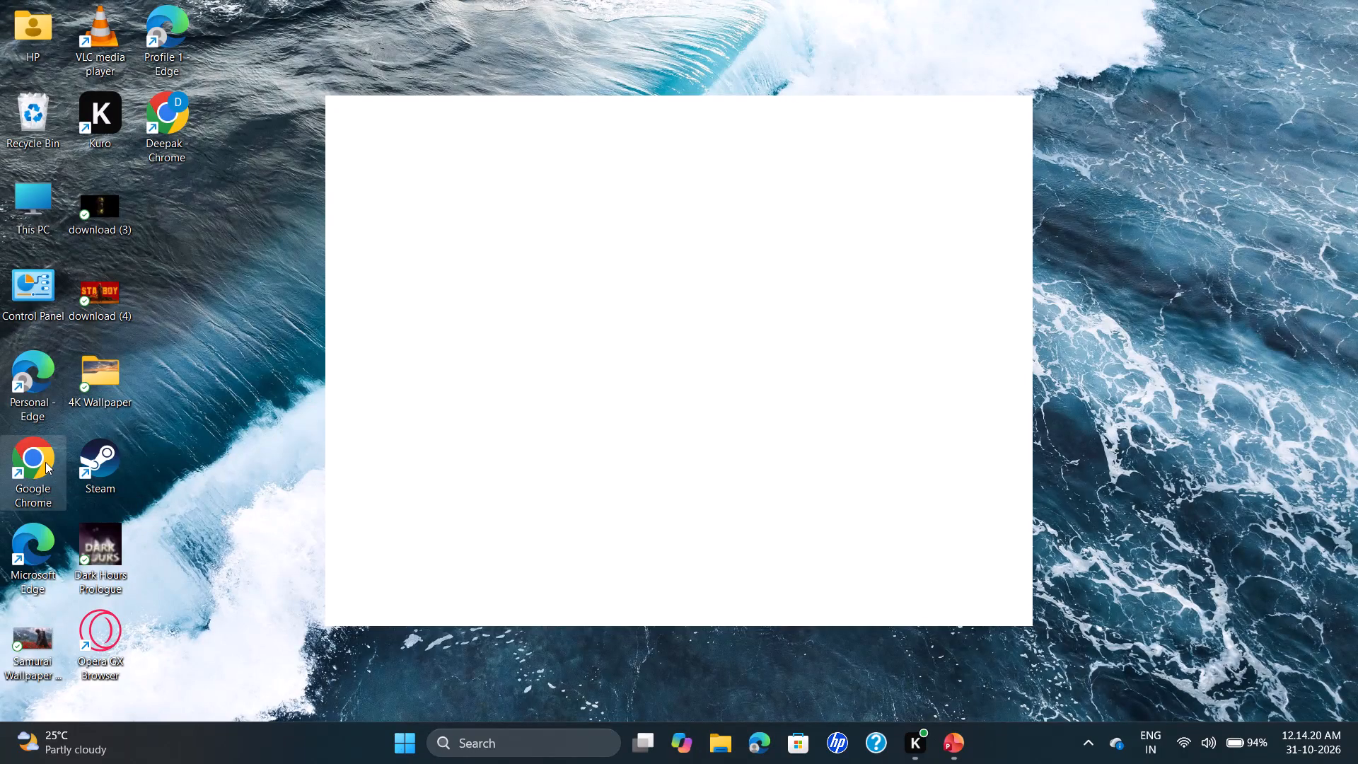
click(45, 462)
double_click(45, 462)
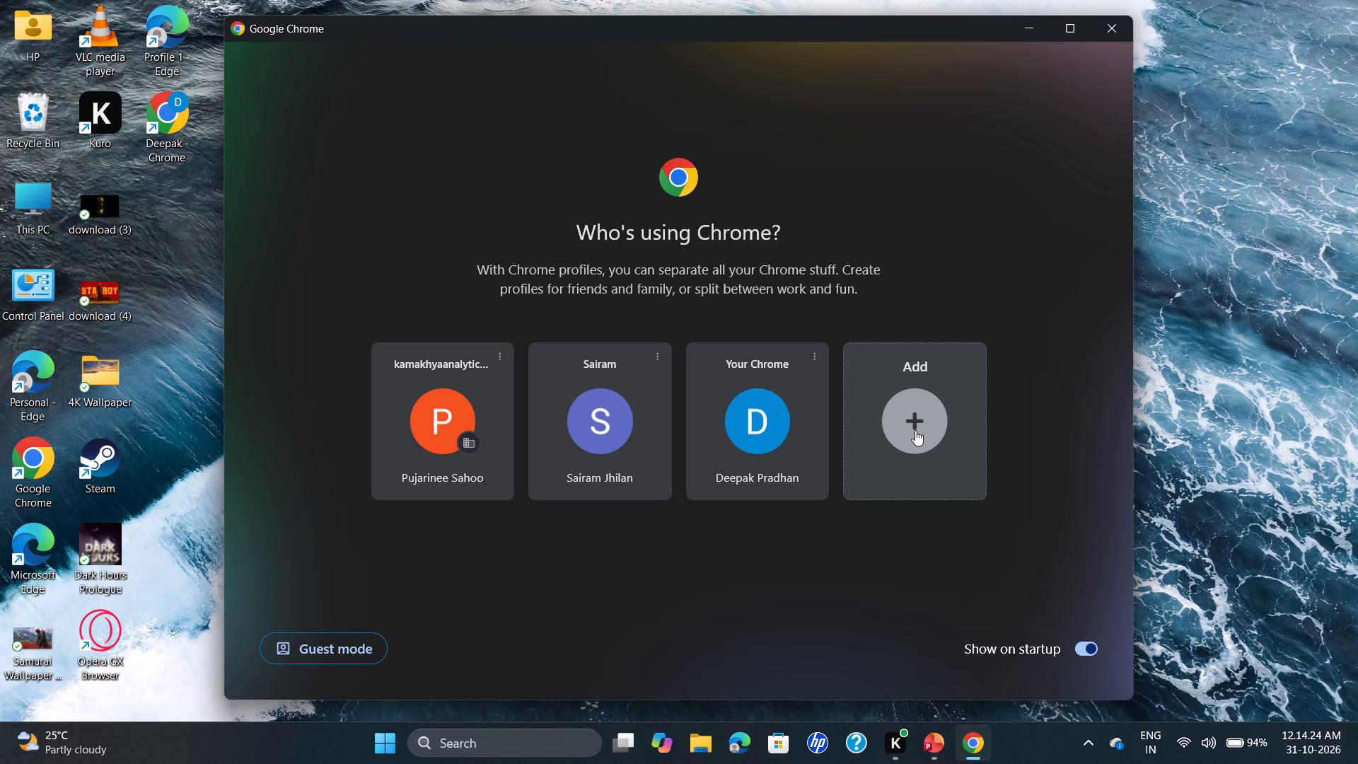
click(915, 430)
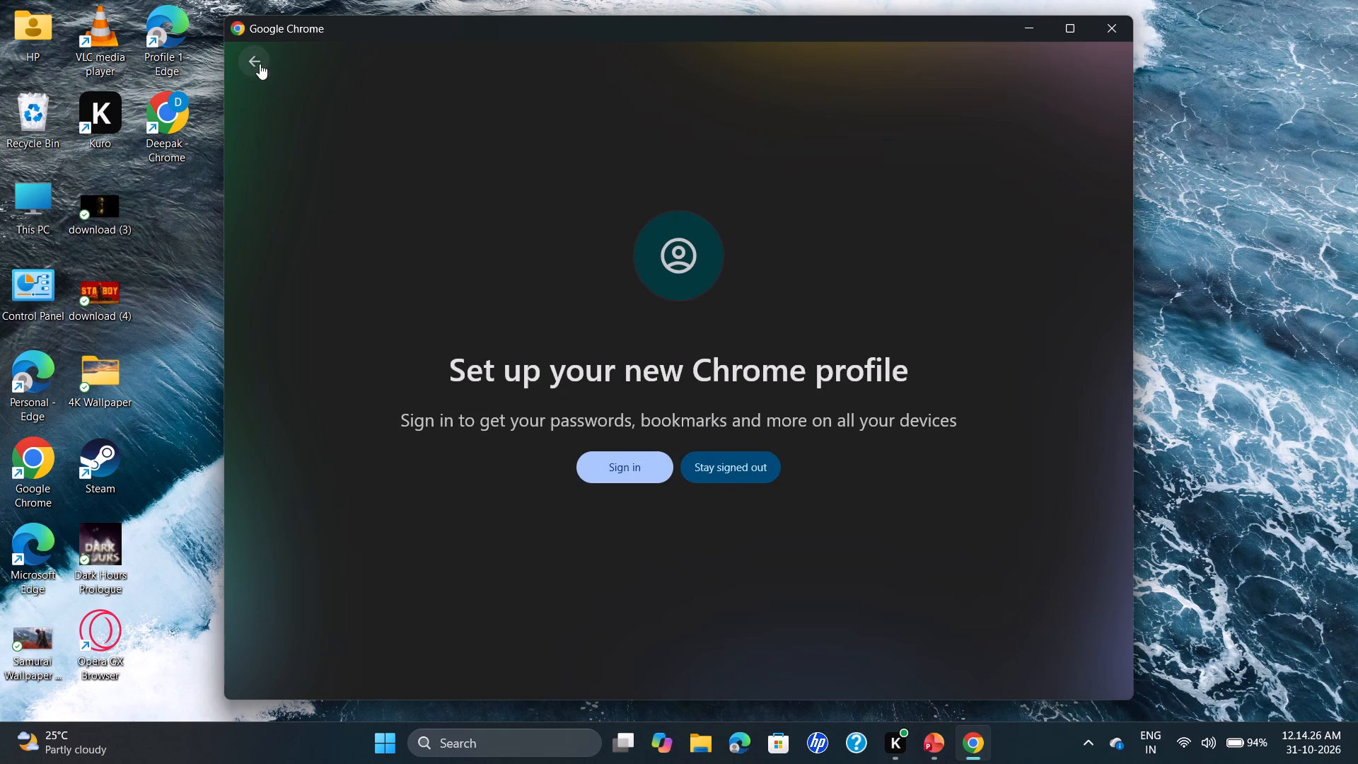
click(255, 57)
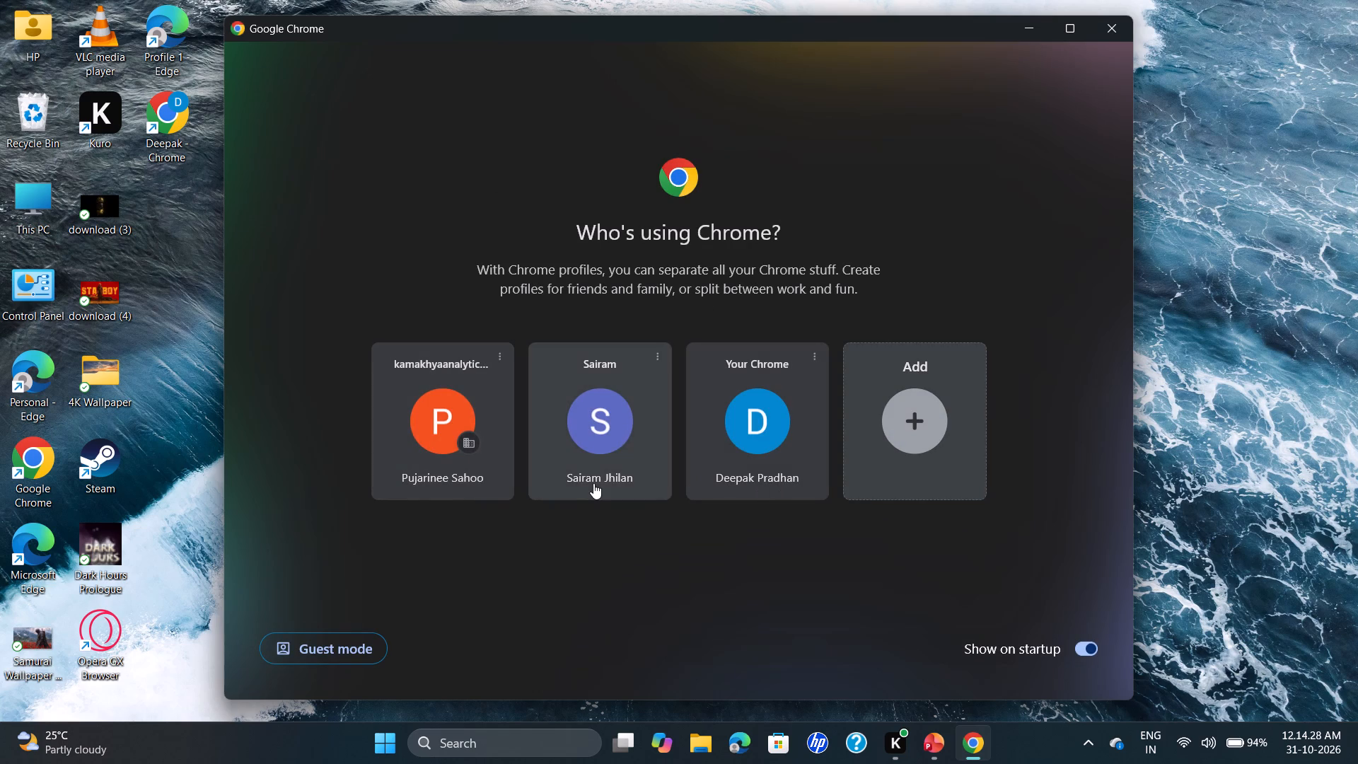
click(595, 484)
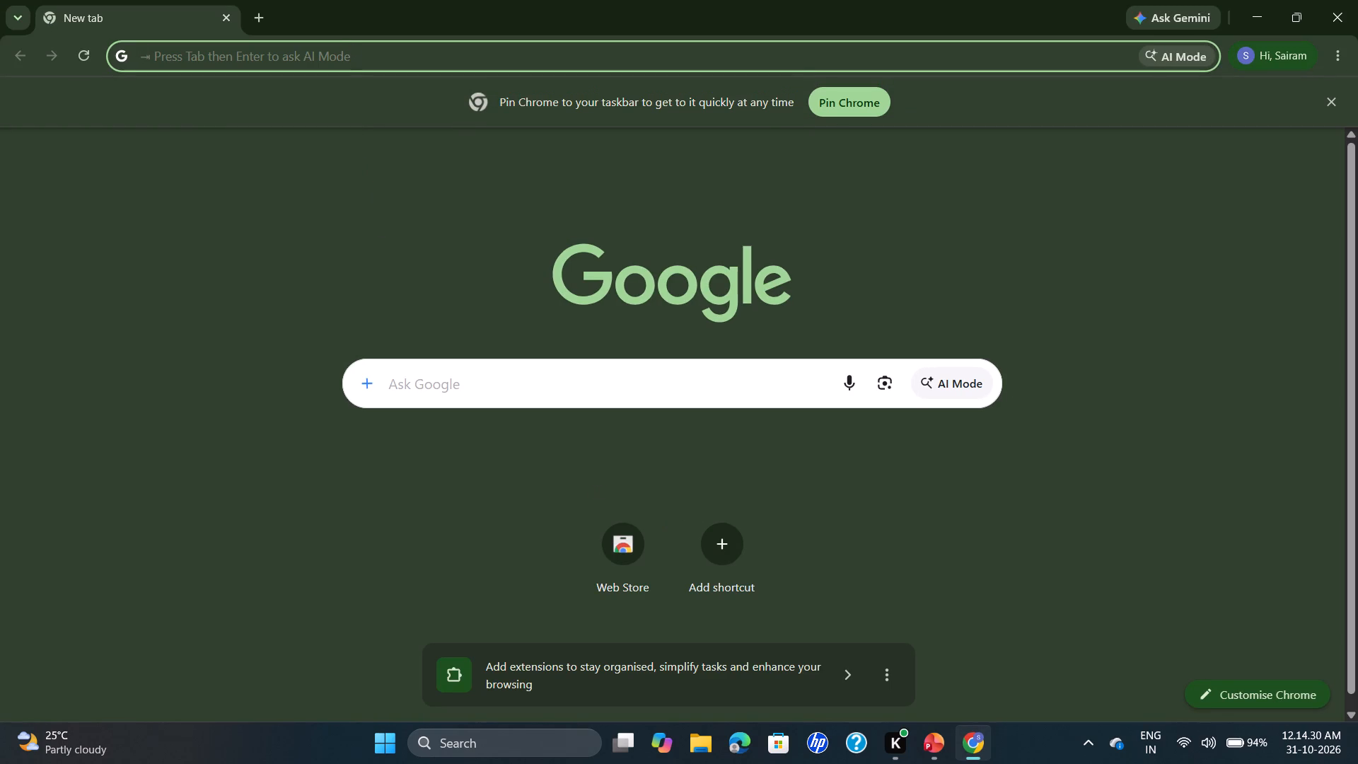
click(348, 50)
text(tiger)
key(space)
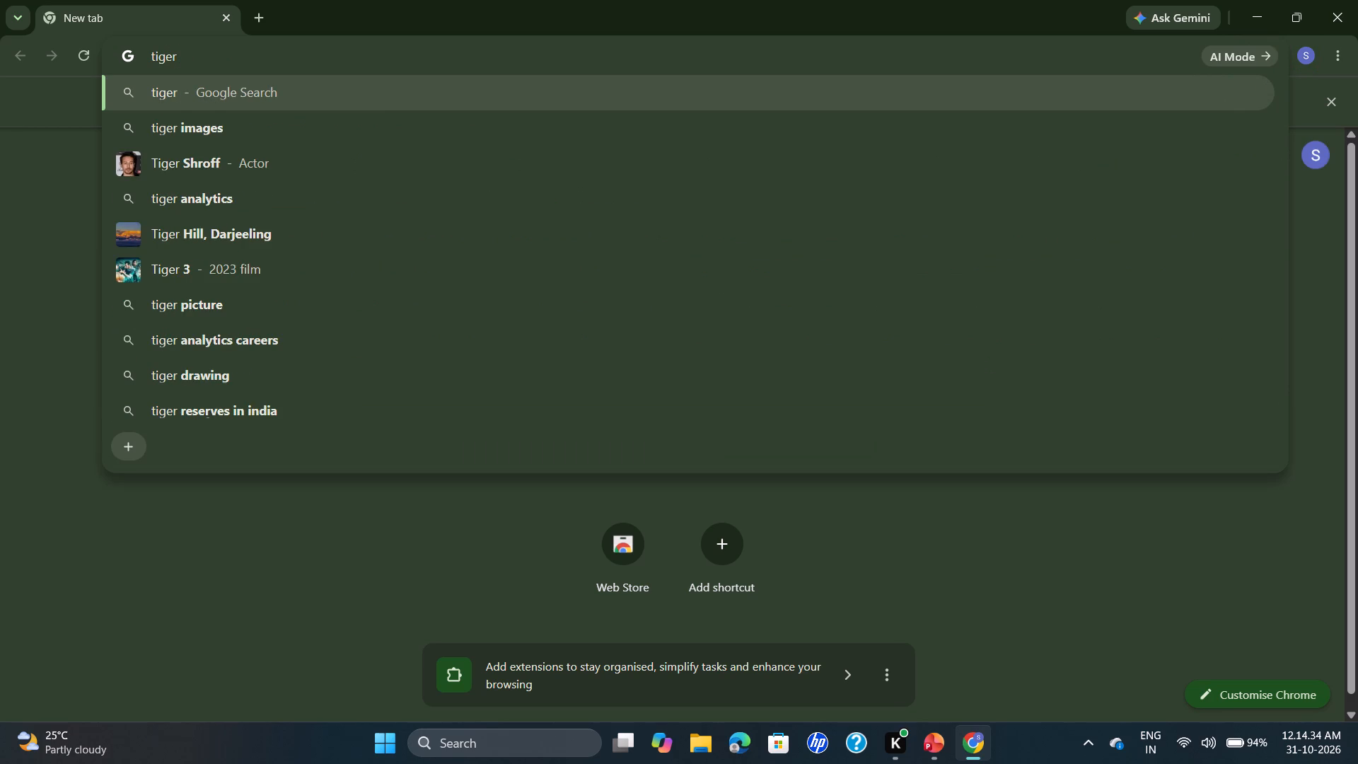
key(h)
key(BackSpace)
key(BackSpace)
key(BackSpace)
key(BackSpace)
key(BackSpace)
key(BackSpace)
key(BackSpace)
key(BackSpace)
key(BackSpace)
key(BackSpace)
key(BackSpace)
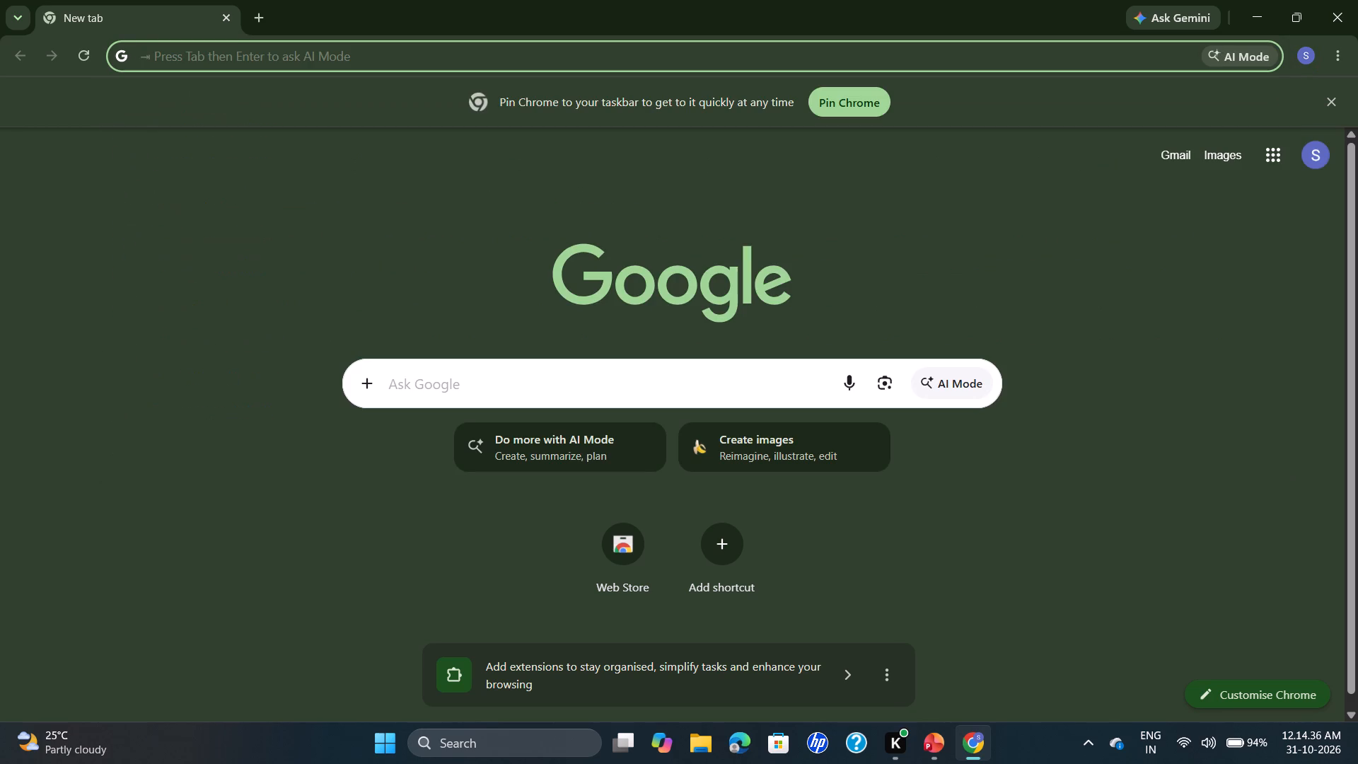
Search Google for "5 pices in darjeeling" and expand the AI Overview to examine the suggested places.
text(5)
key(space)
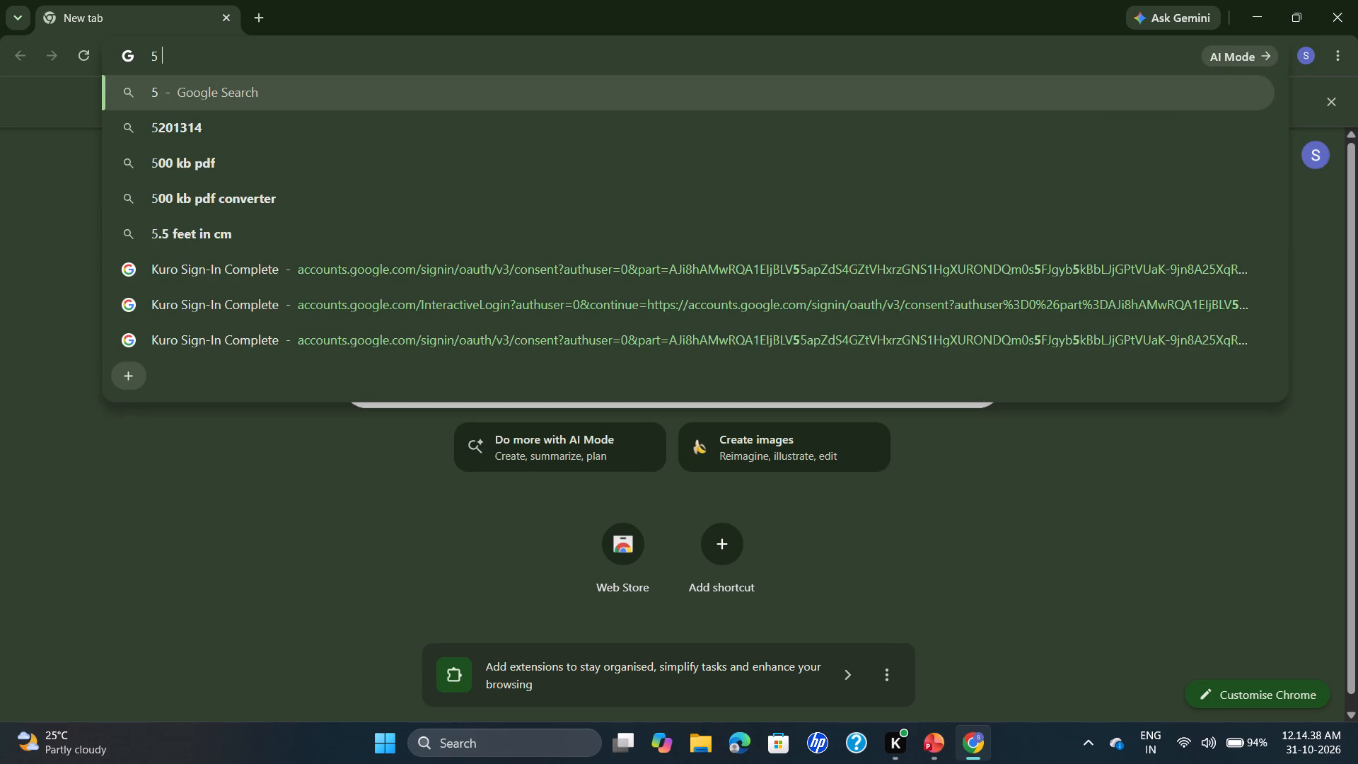
text(pices)
key(space)
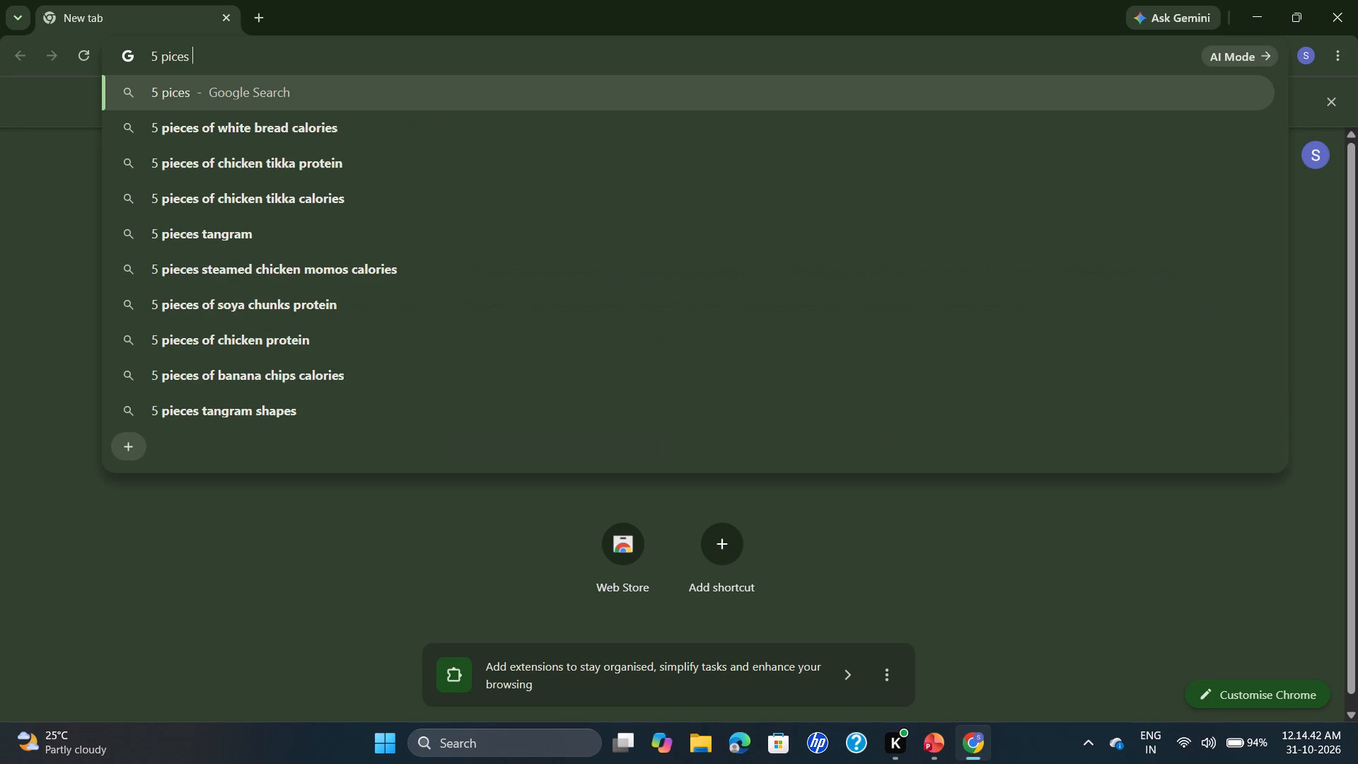
text(in)
key(space)
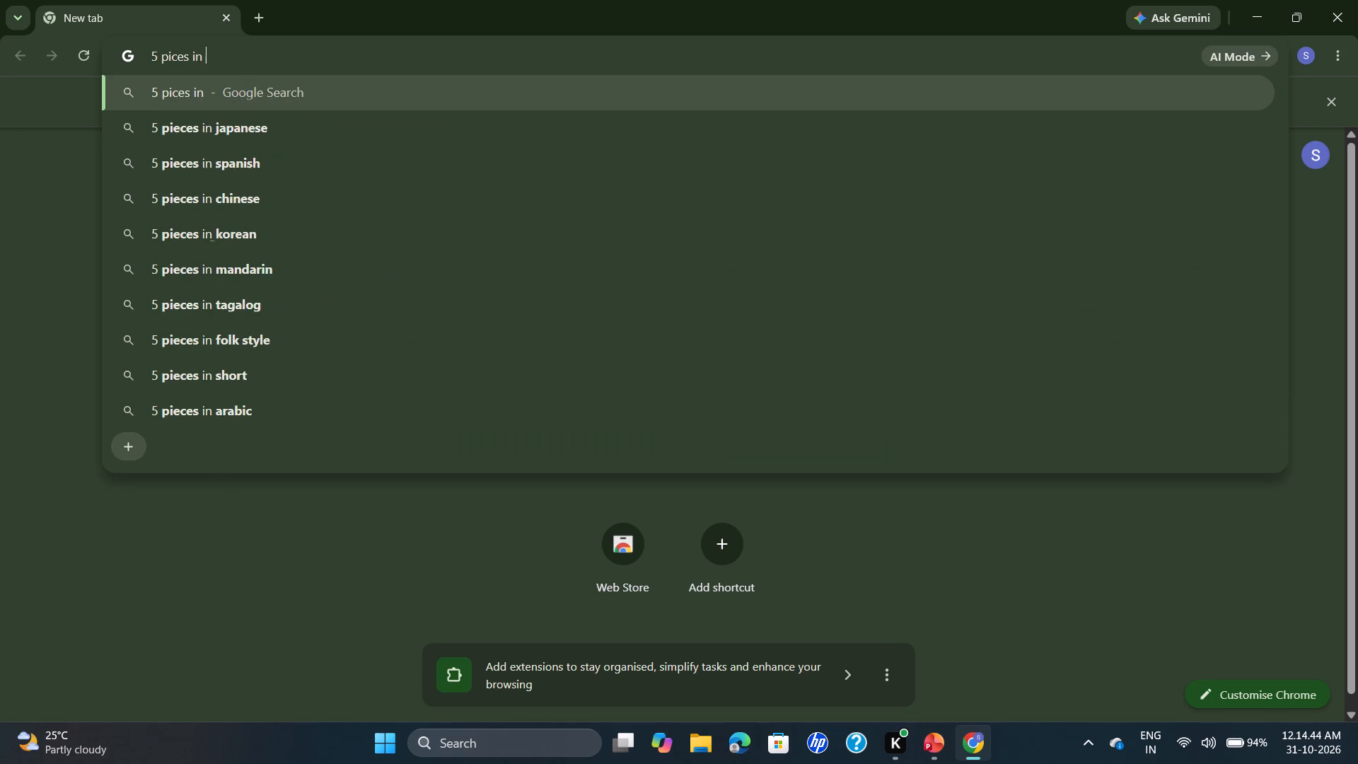
text(darjee)
text(ling)
key(Return)
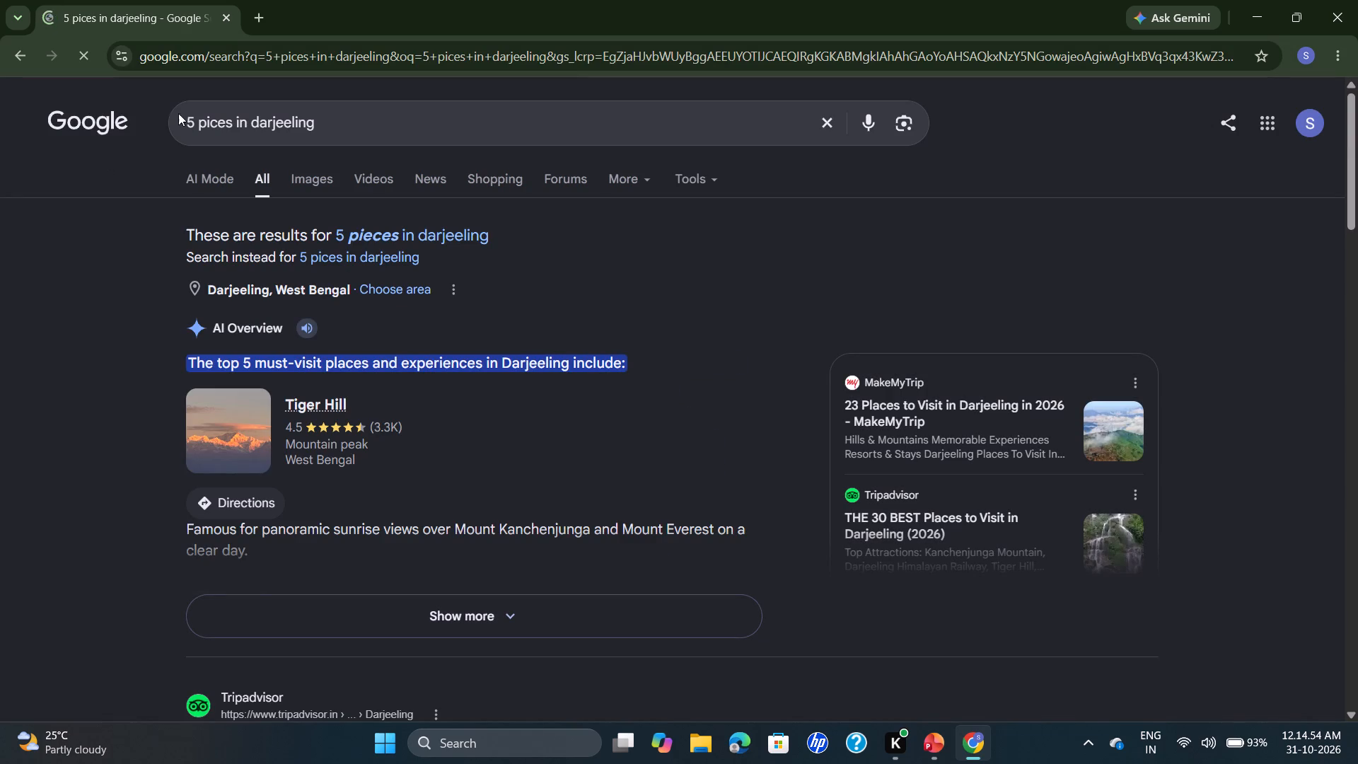
click(504, 620)
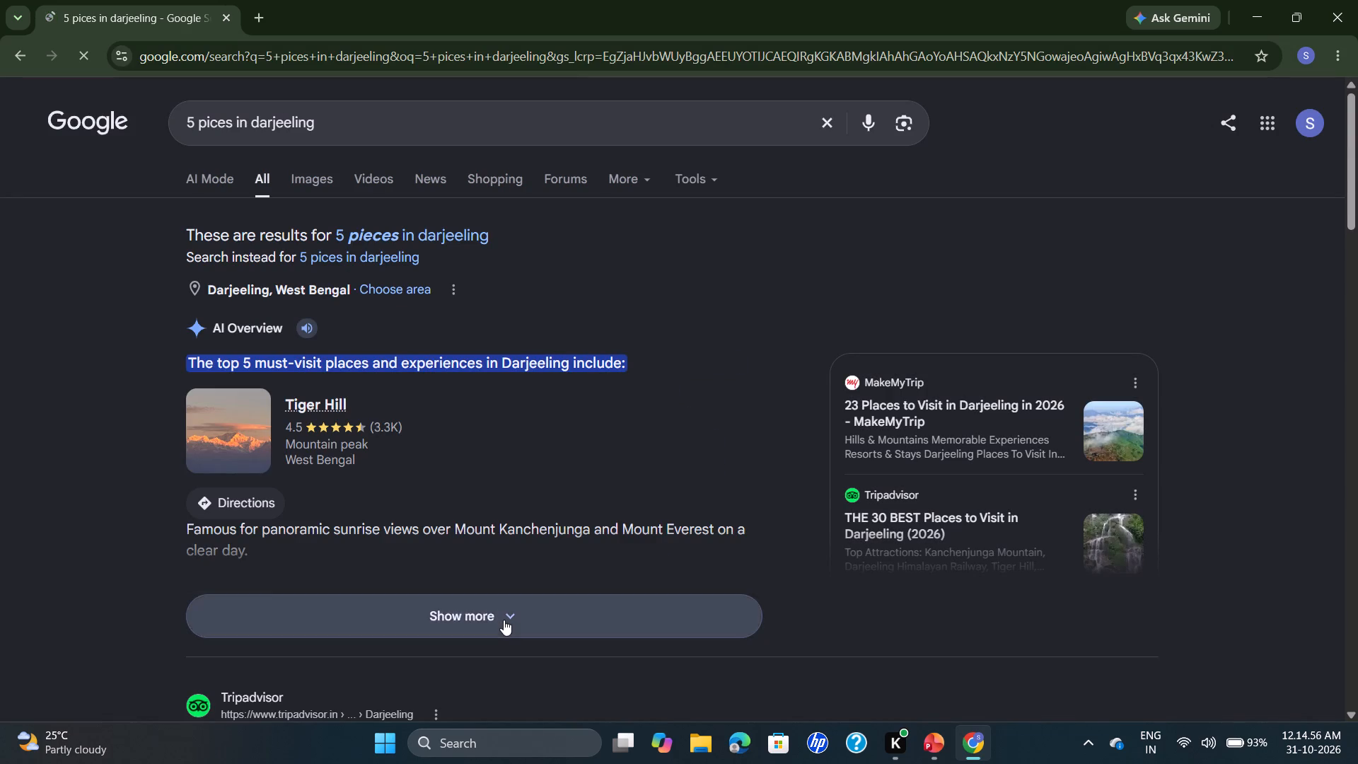
scroll(484, 545, down, 8)
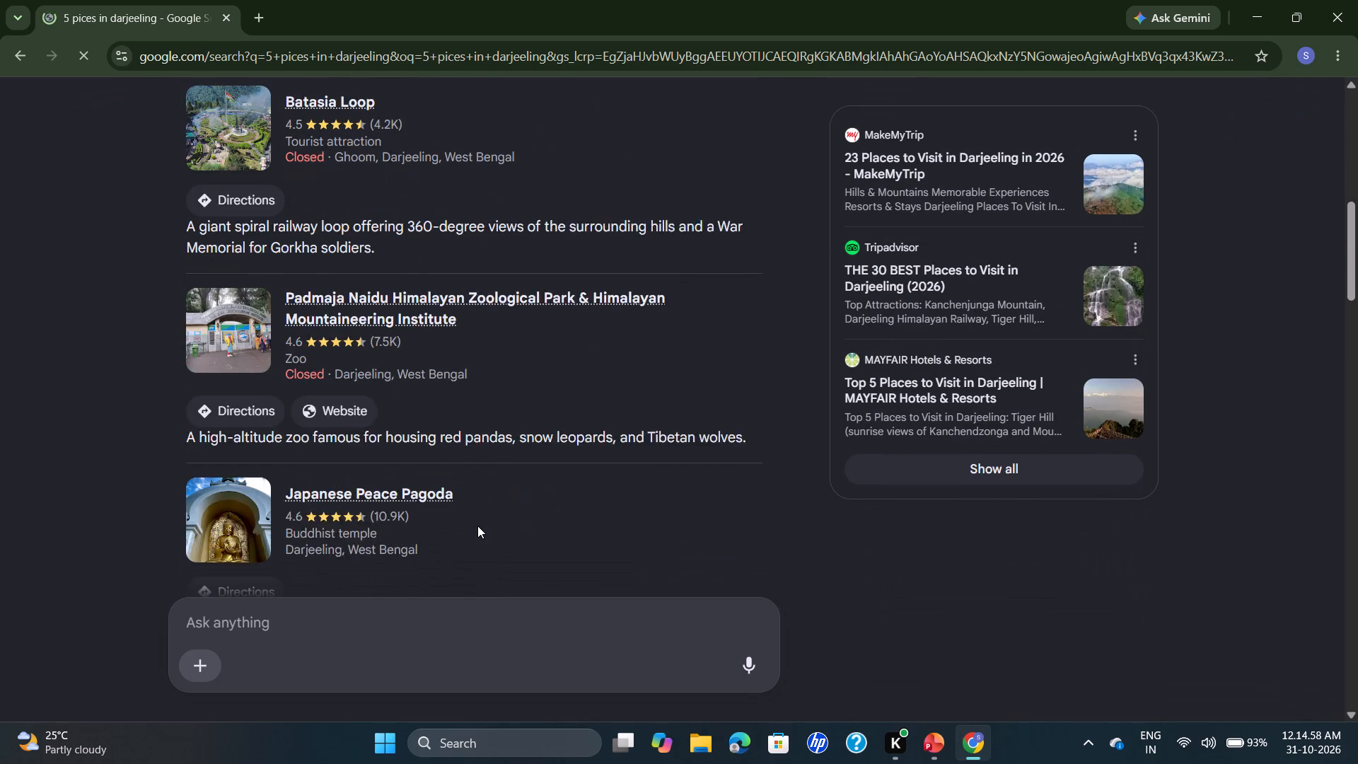
scroll(477, 526, up, 15)
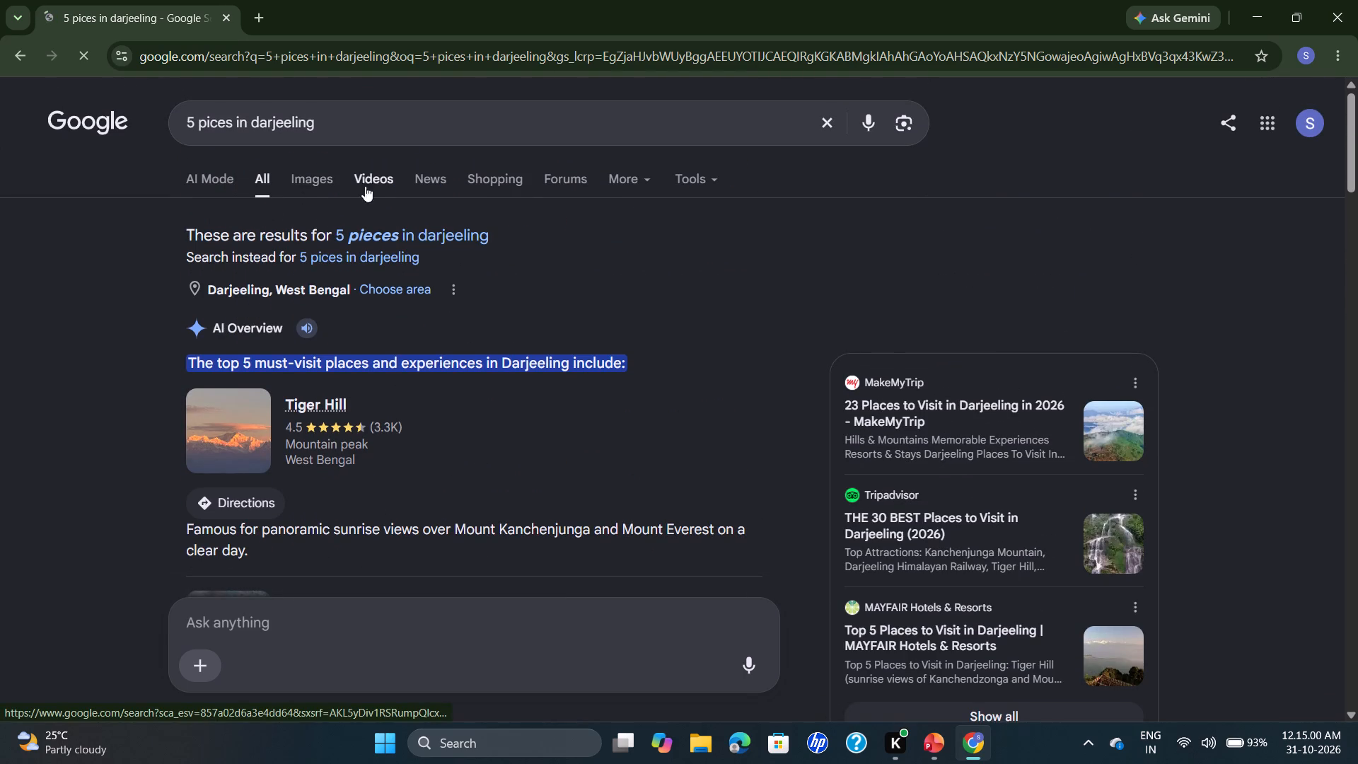
Extend the Google search to "5 pices in darjeeling writing" and look through the results for usable text about Darjeeling.
click(352, 128)
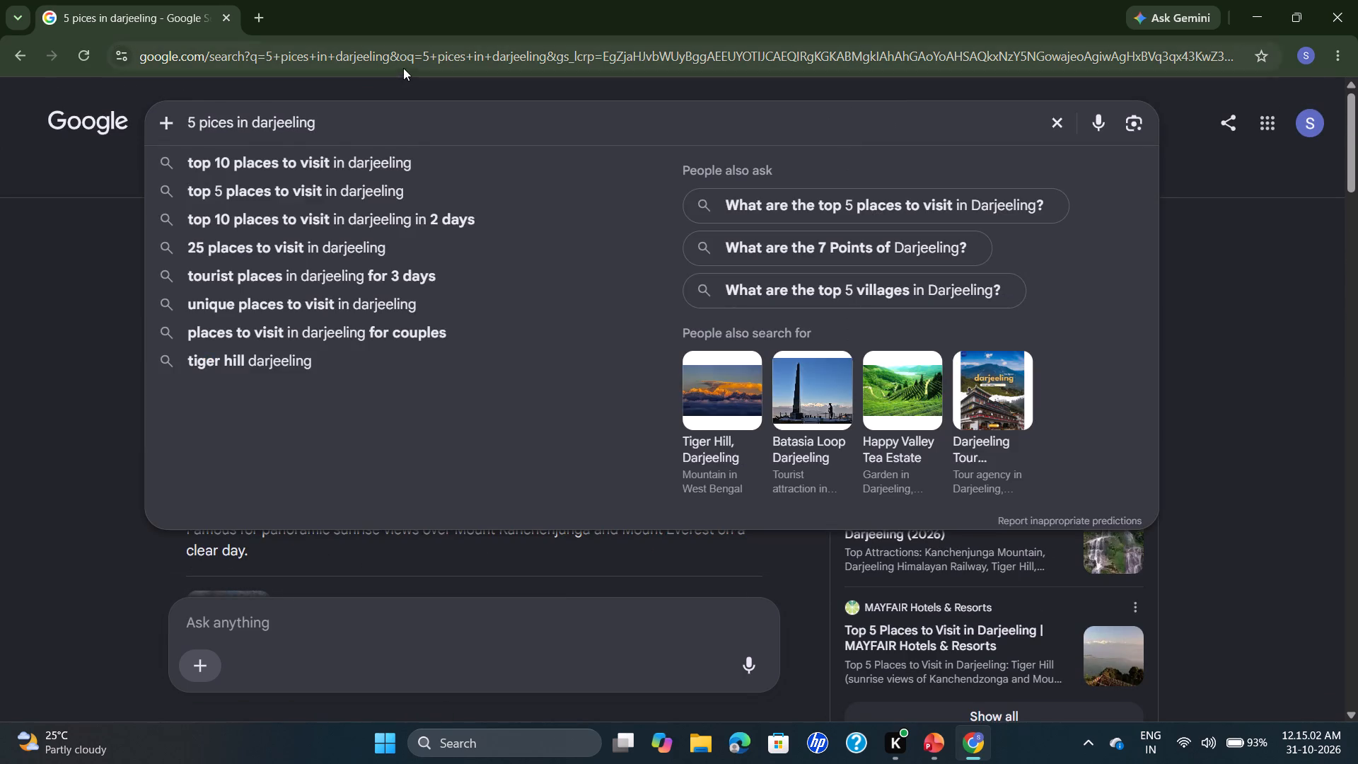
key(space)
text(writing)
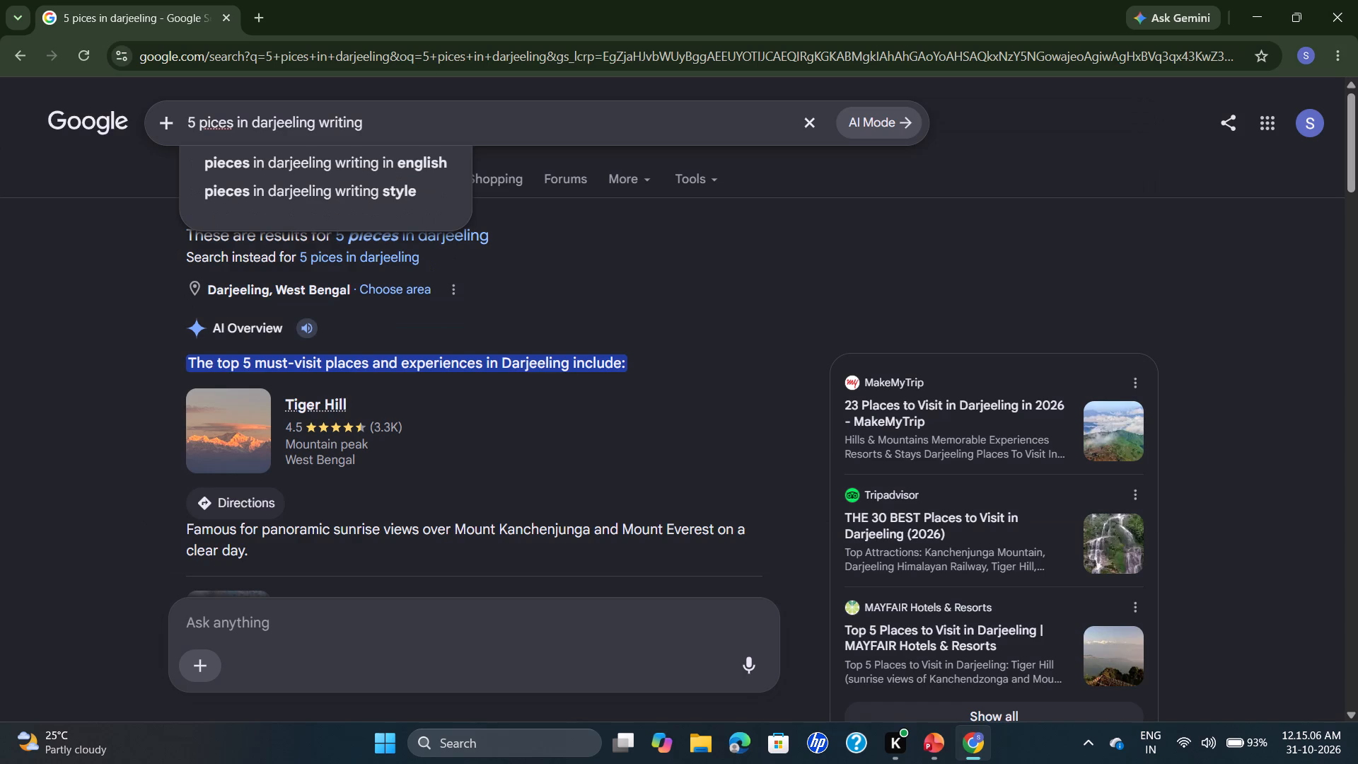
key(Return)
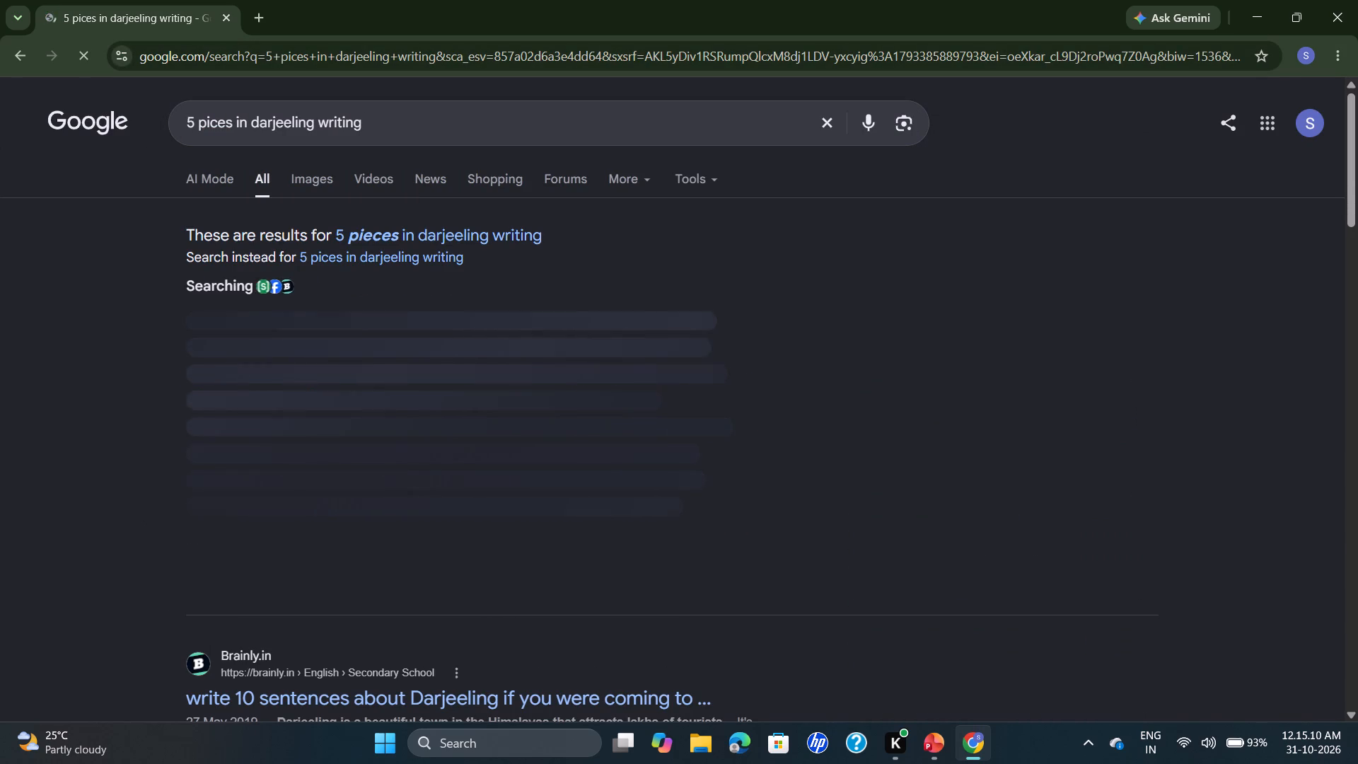
scroll(276, 390, down, 3)
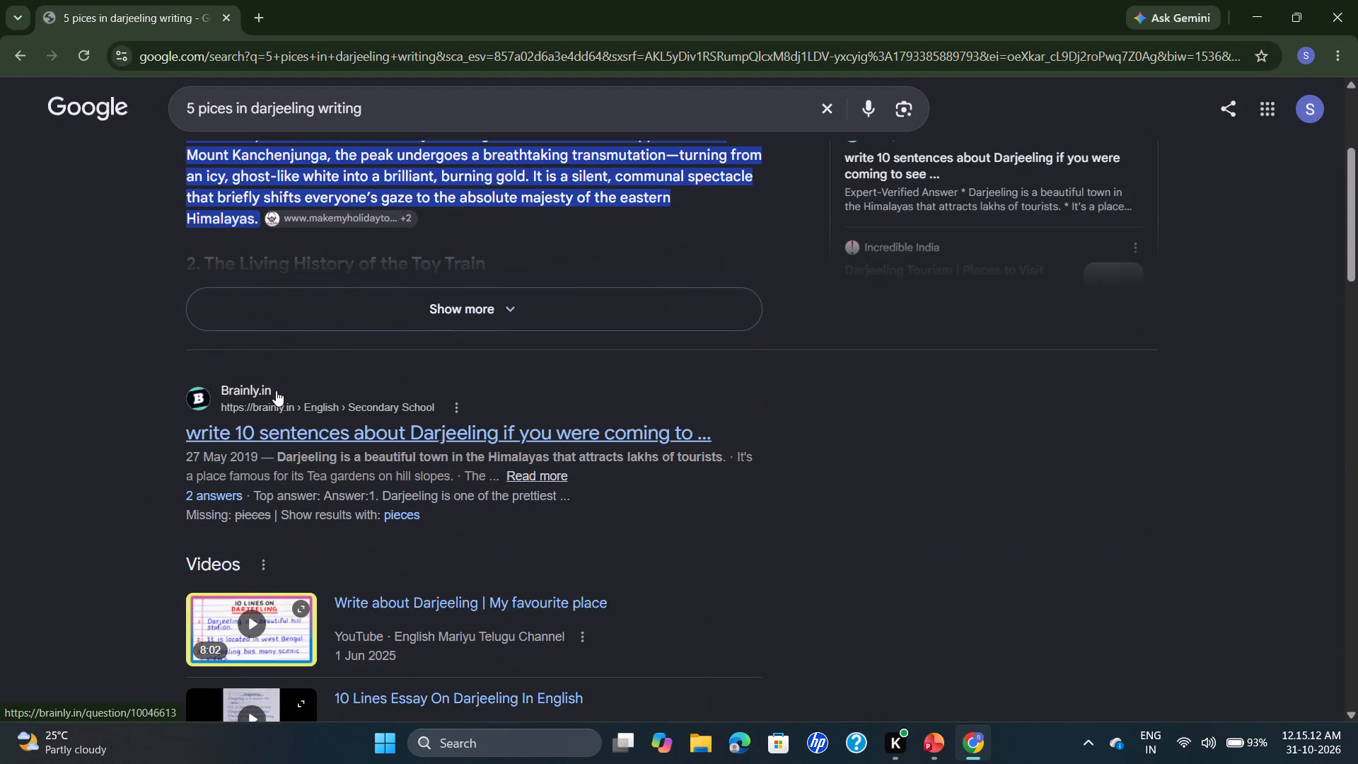
scroll(276, 390, down, 2)
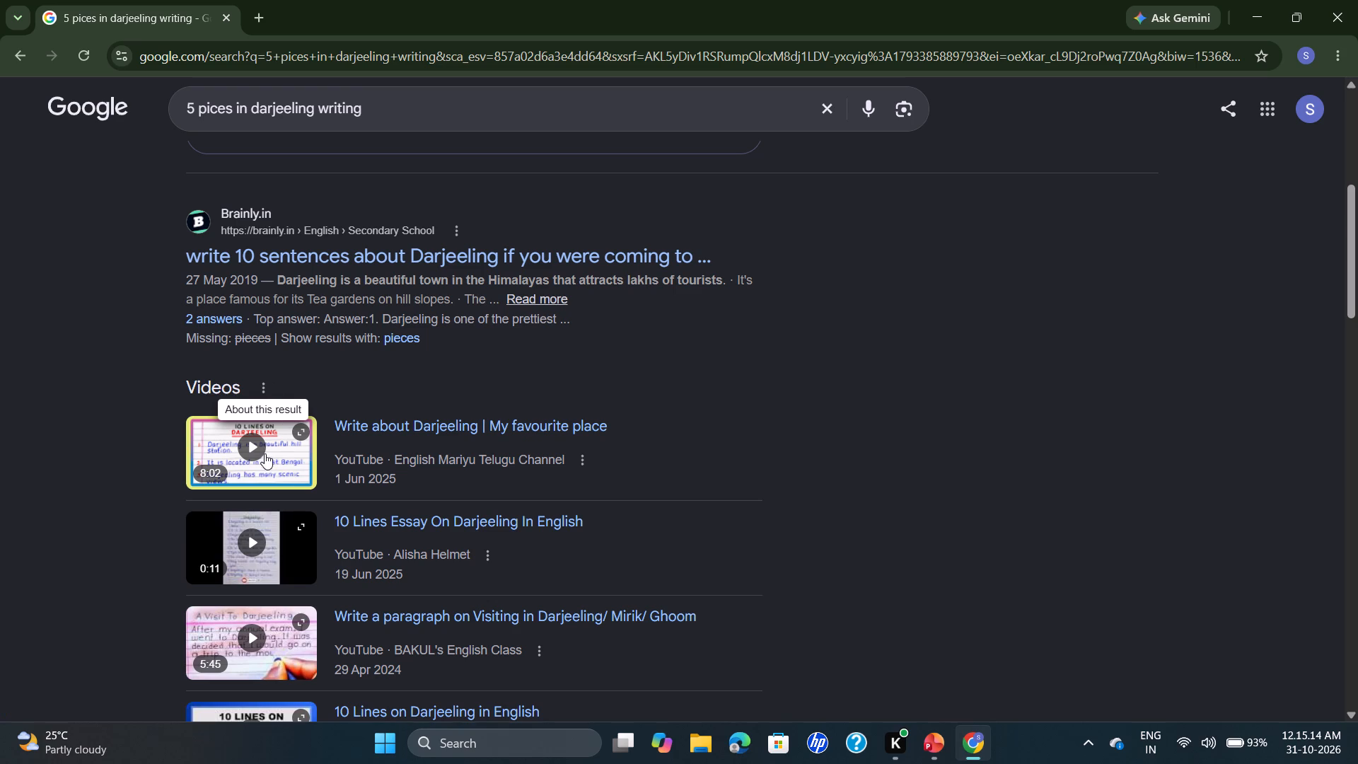
scroll(374, 438, down, 2)
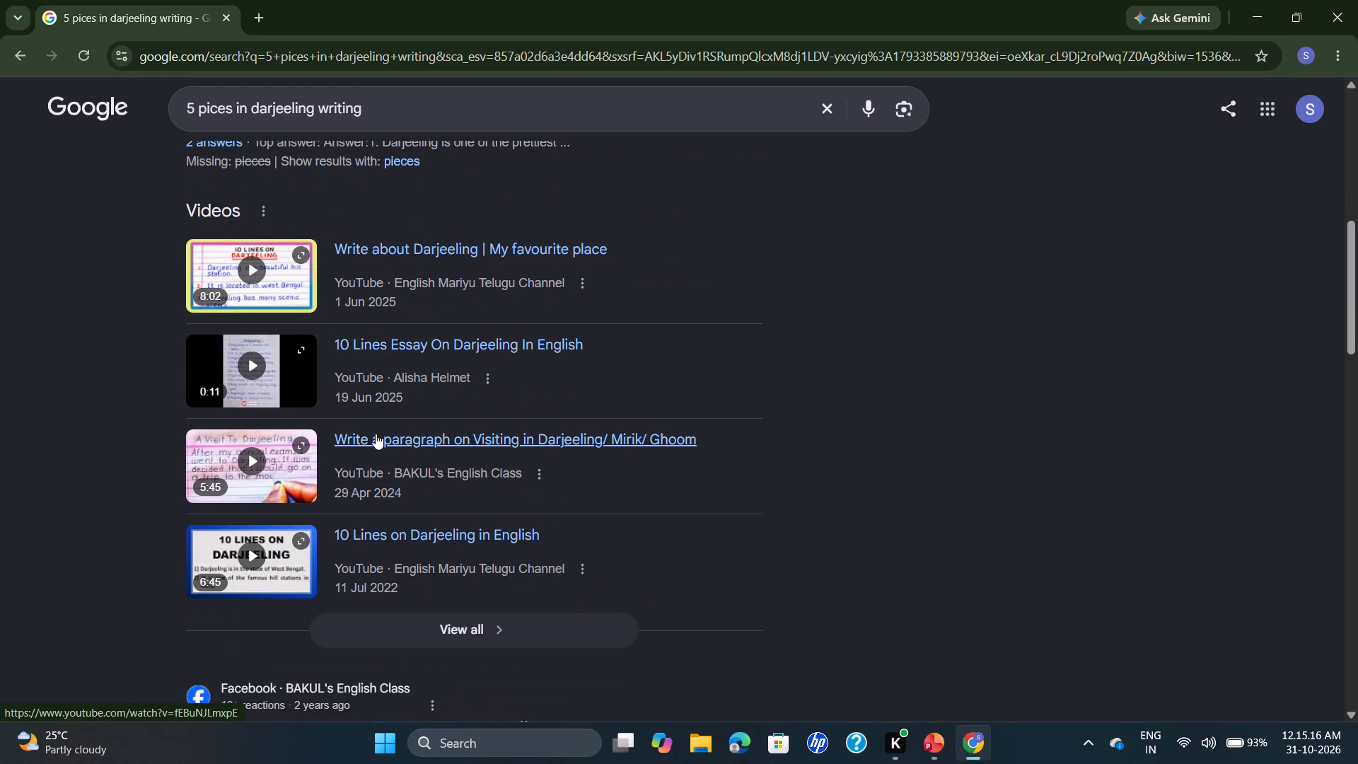
scroll(376, 432, down, 6)
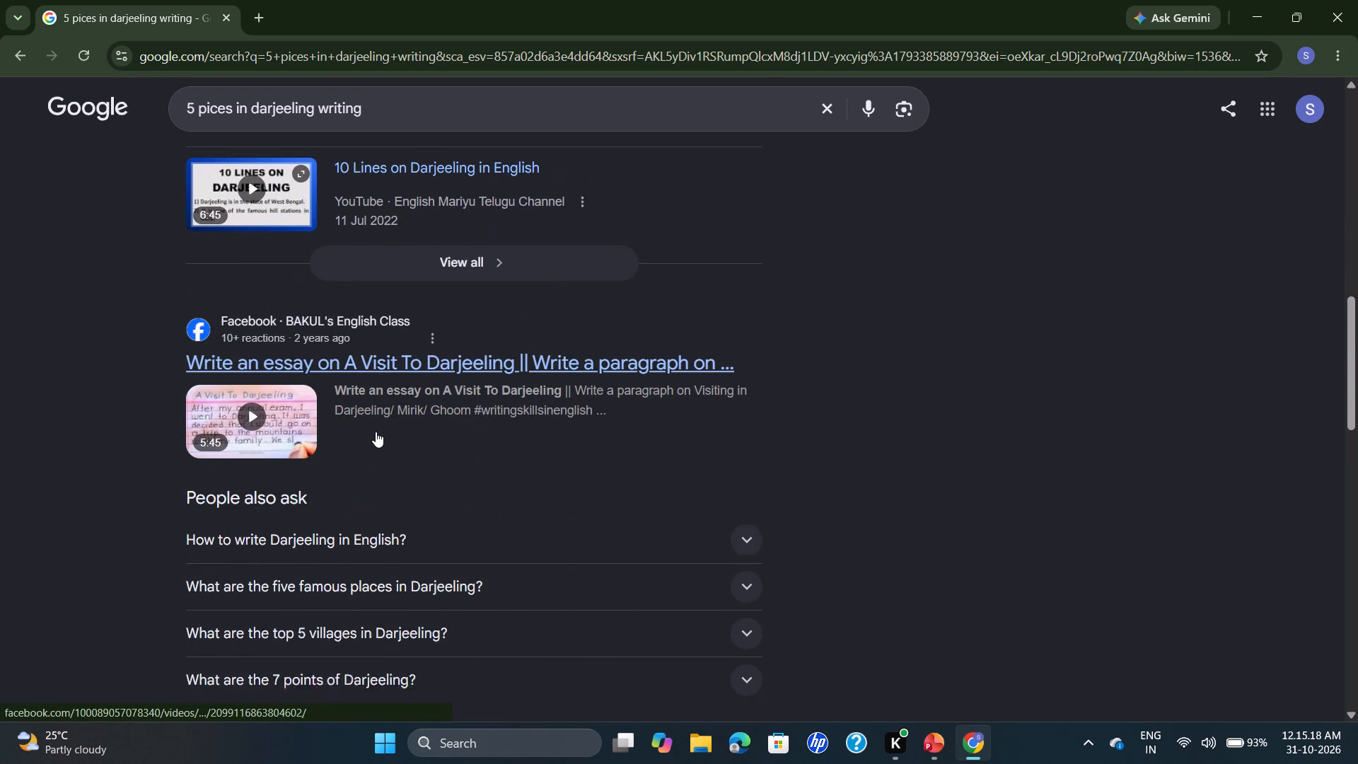
scroll(401, 393, up, 4)
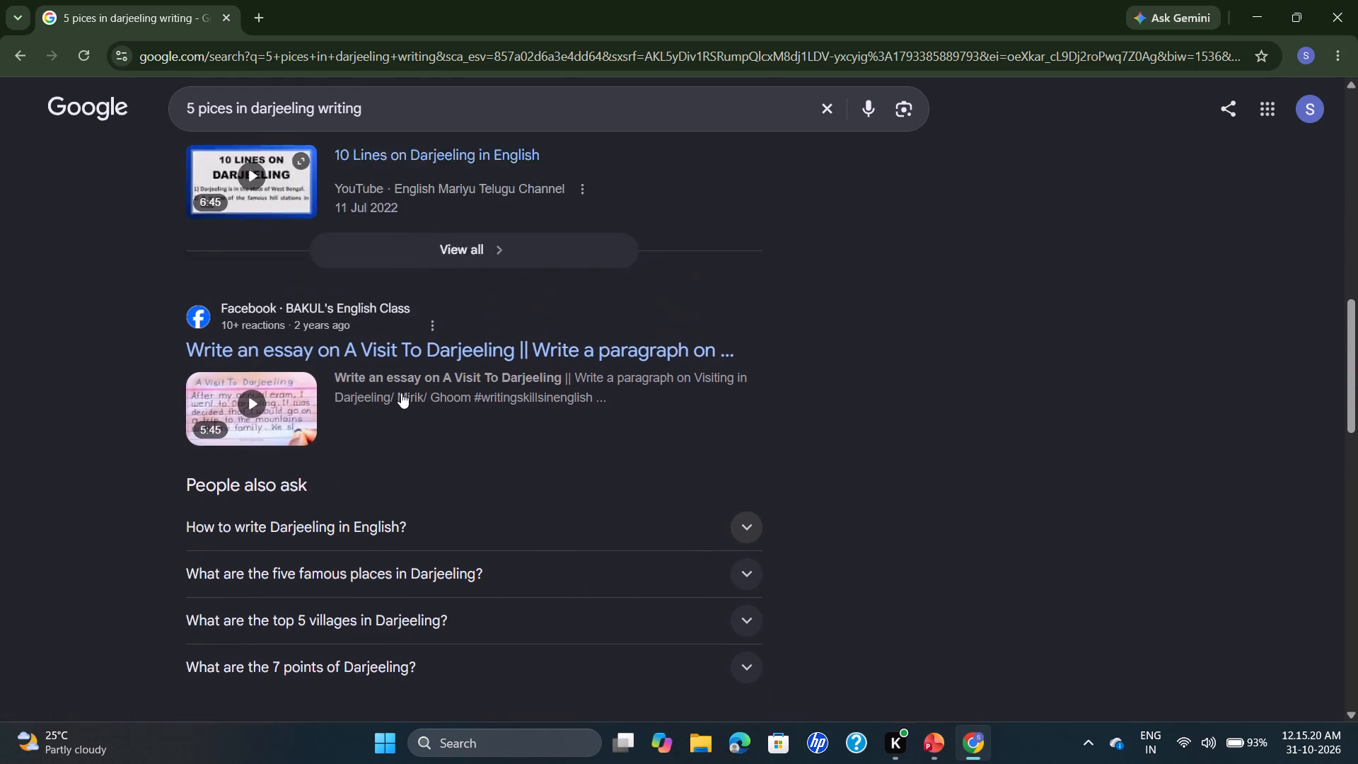
scroll(401, 393, up, 16)
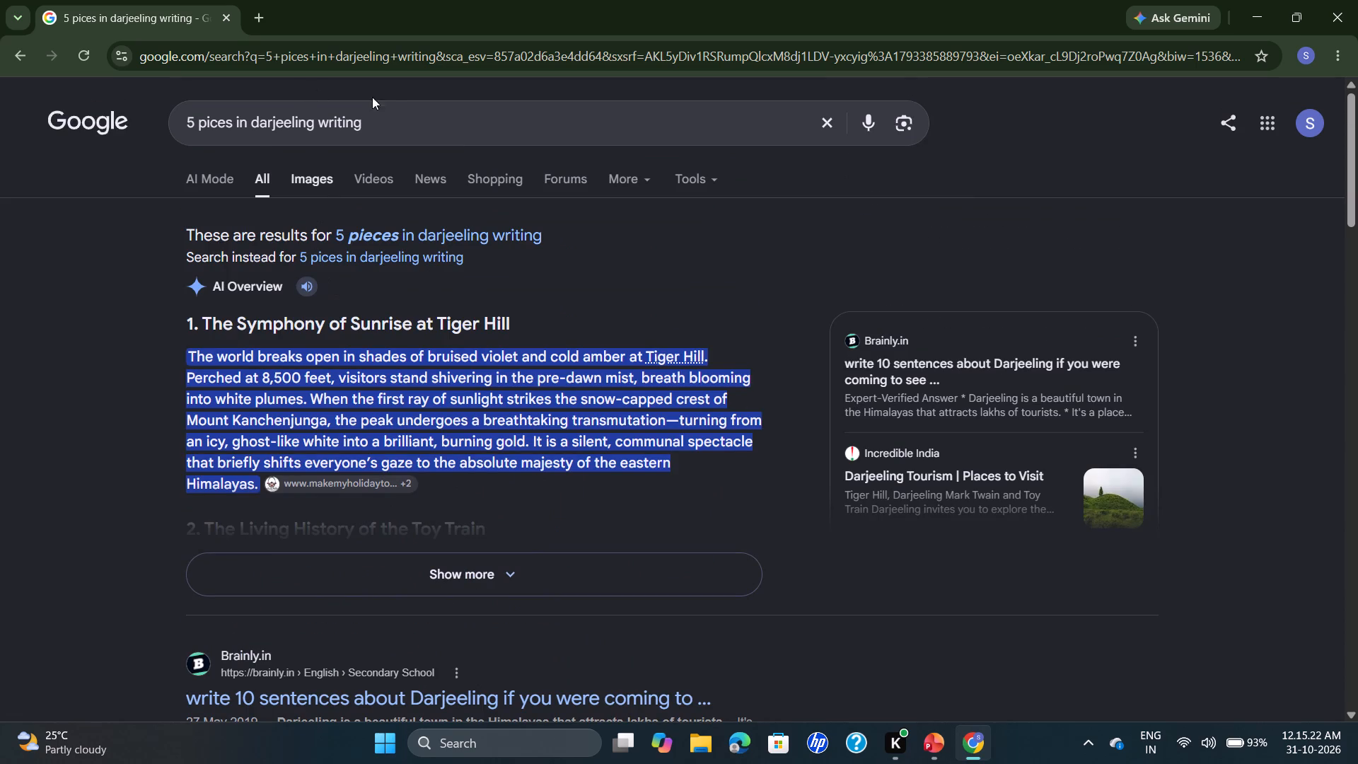
Search Google for the suggested query "5 lines on darjeeling" and expand the AI Overview to examine its points.
drag(393, 110, 162, 128)
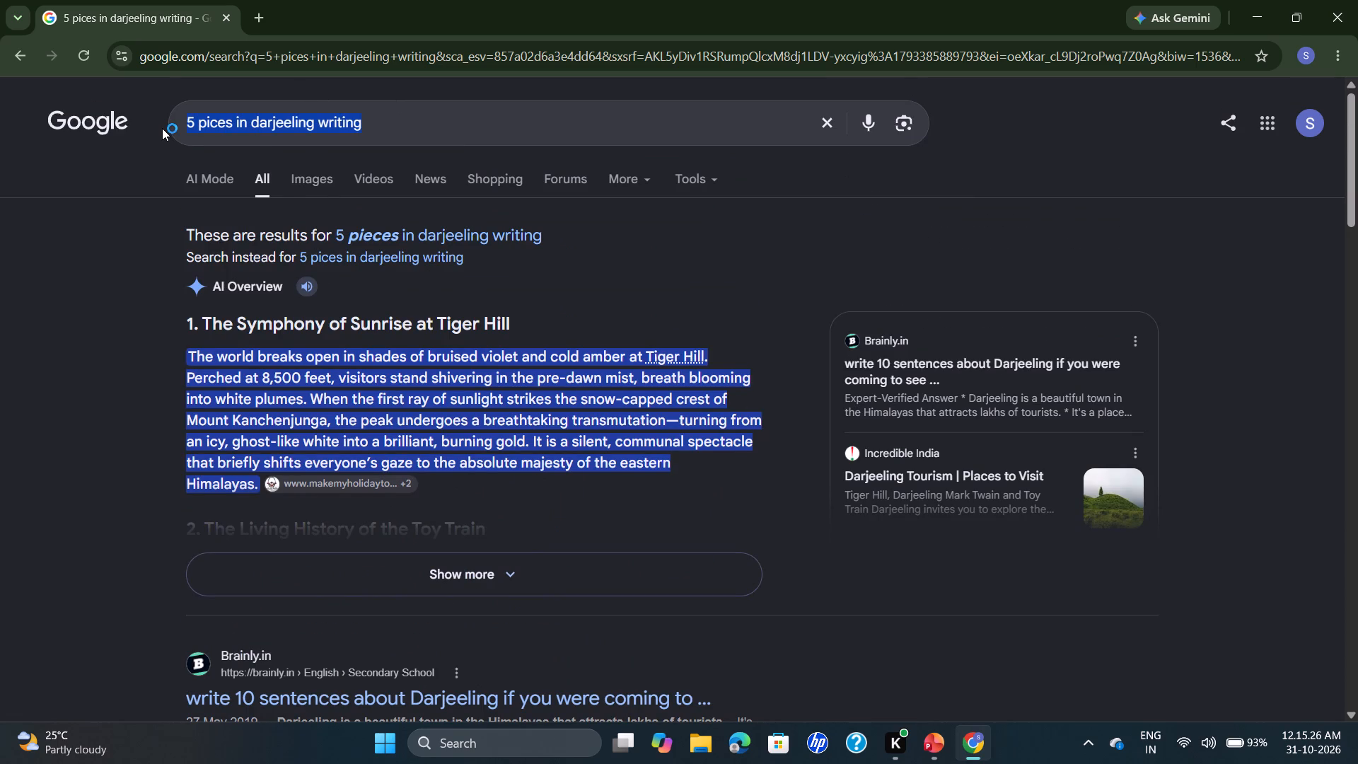
click(380, 129)
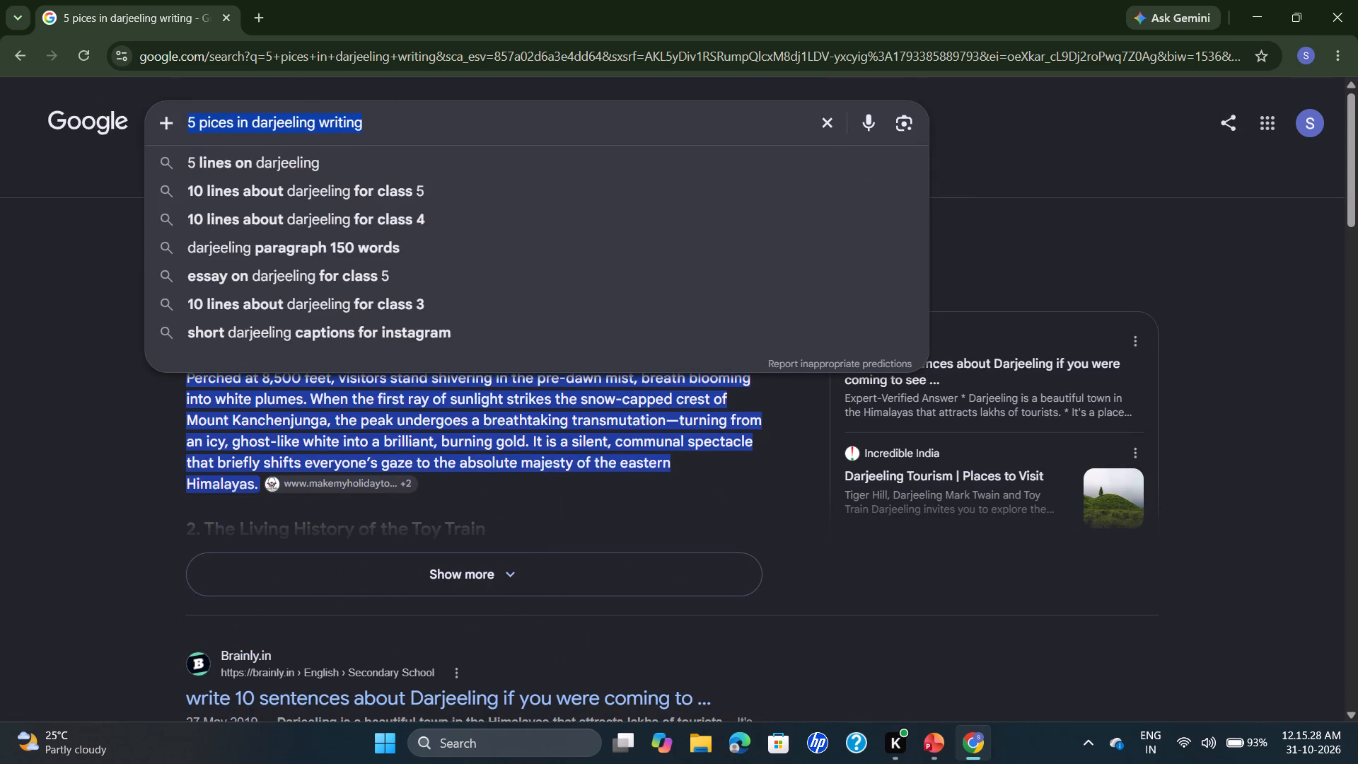
click(424, 115)
click(356, 164)
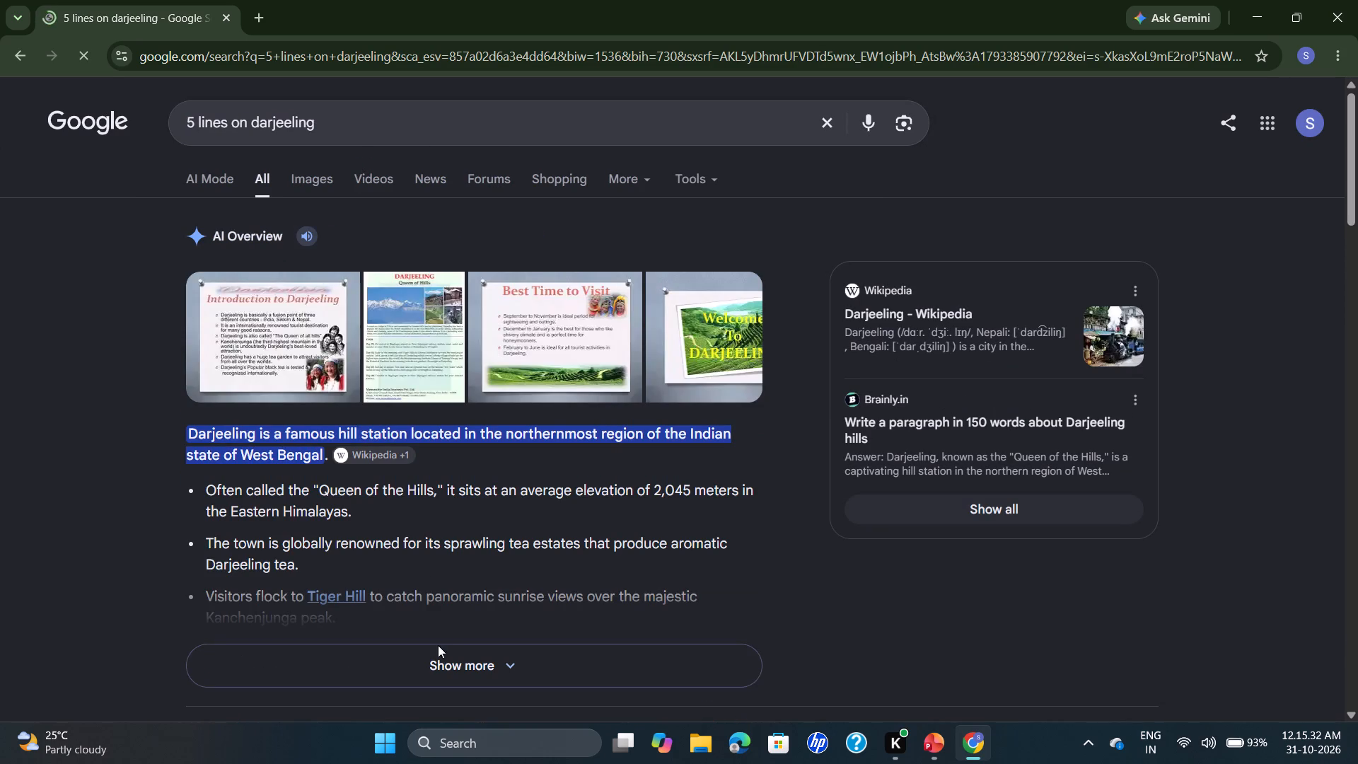
scroll(385, 523, down, 2)
click(510, 493)
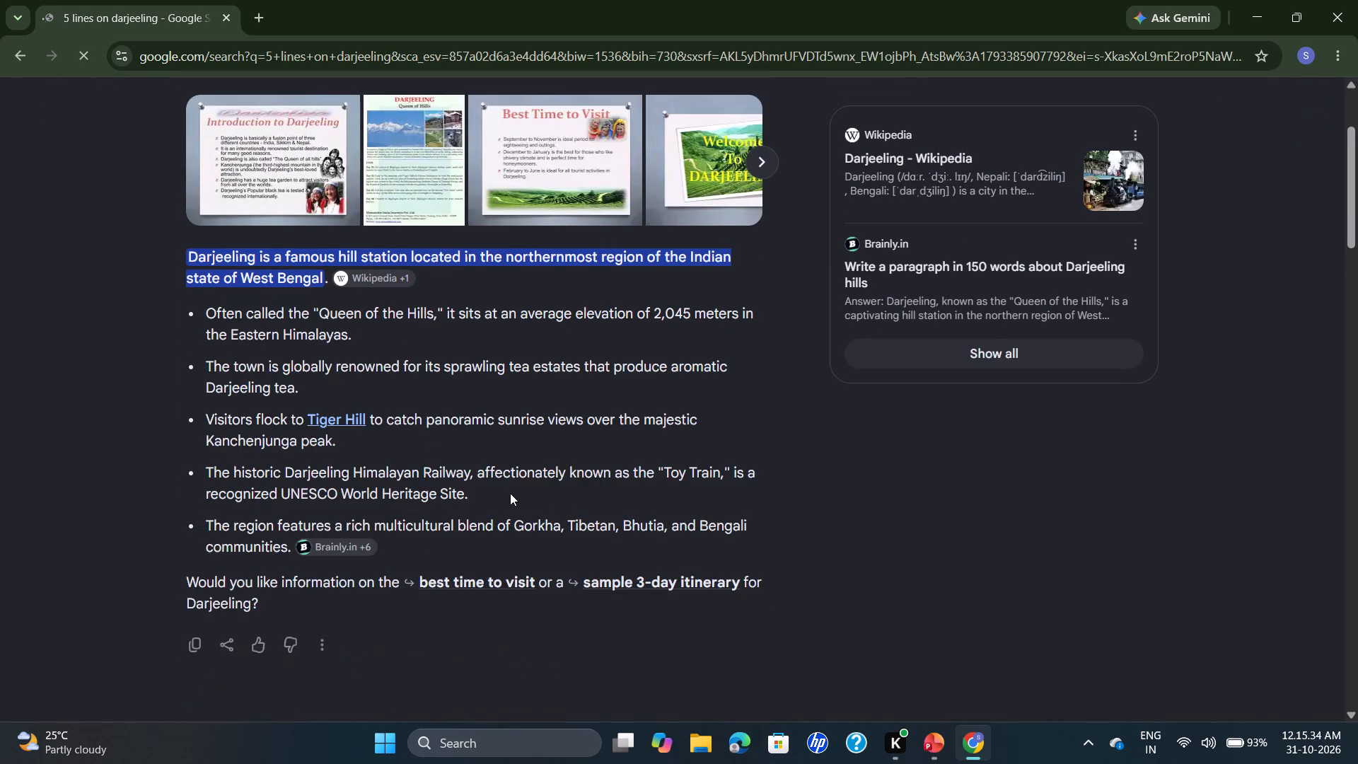
scroll(434, 444, down, 3)
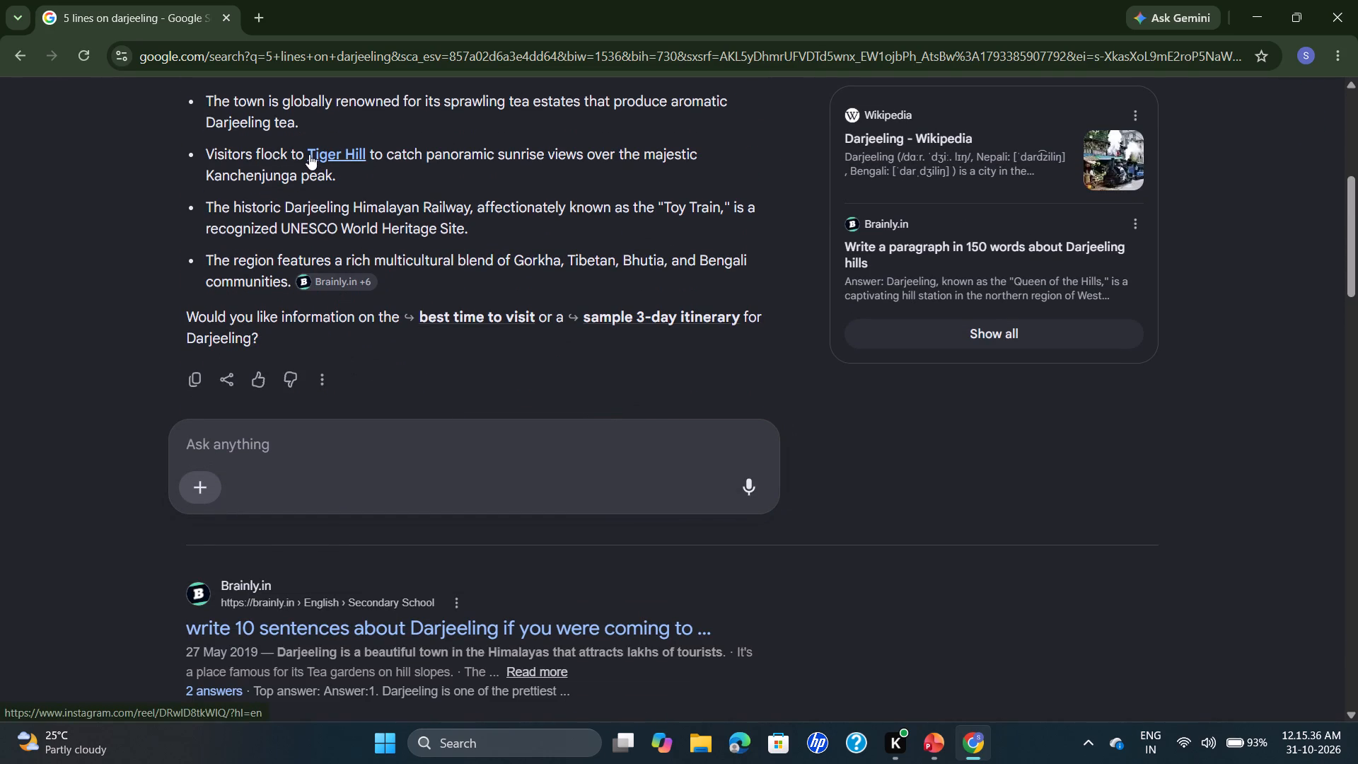
Open the AI Overview's Tiger Hill link, dismiss the Instagram sign-up prompt, and copy the reel's full Darjeeling caption through its final sentence on winter months.
drag(309, 154, 336, 158)
double_click(337, 158)
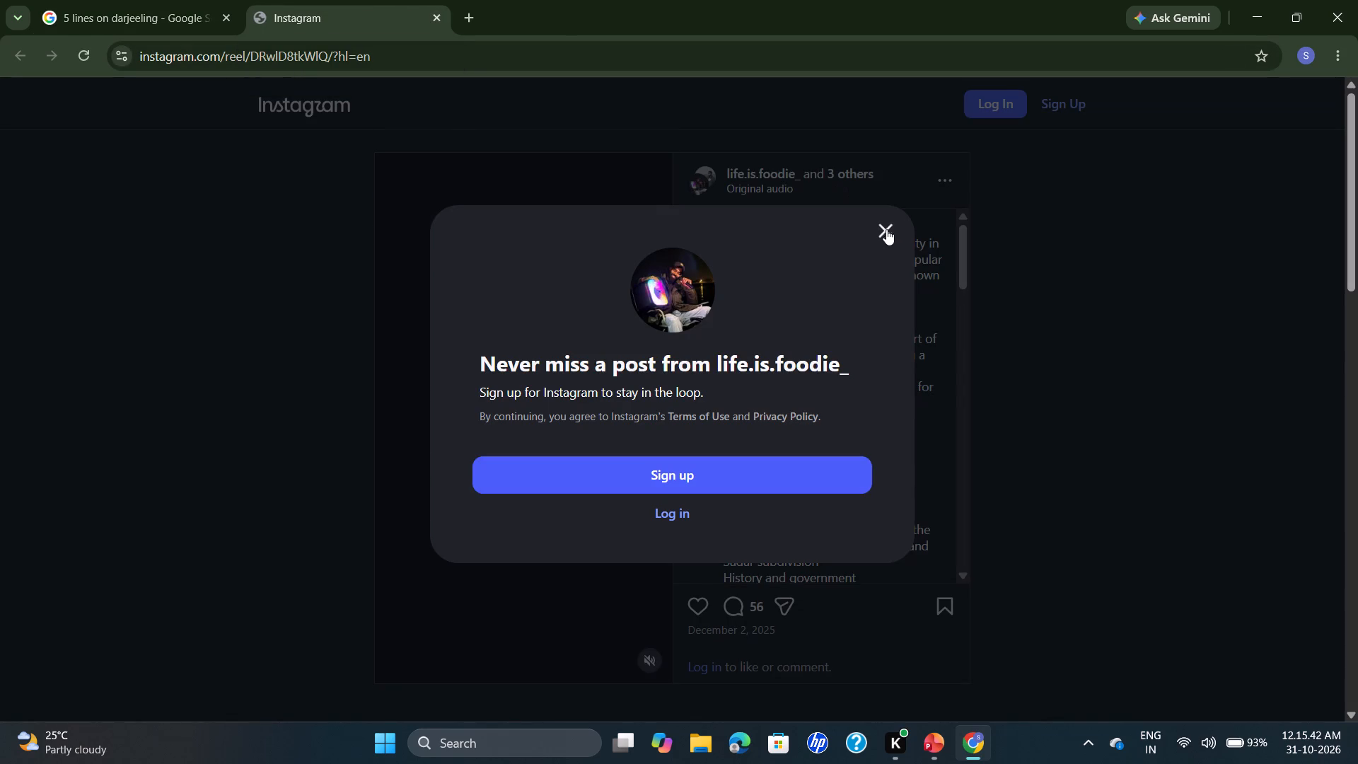
click(890, 237)
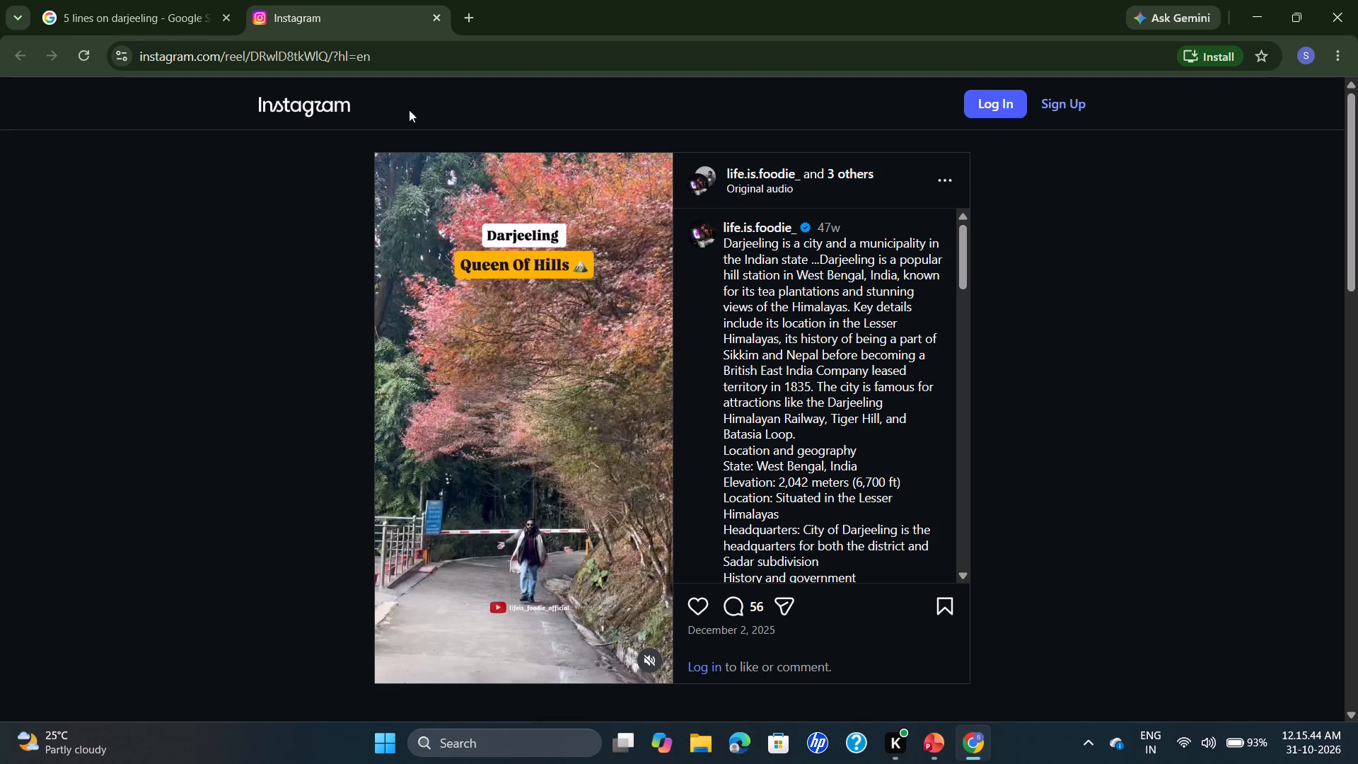
drag(716, 248, 818, 271)
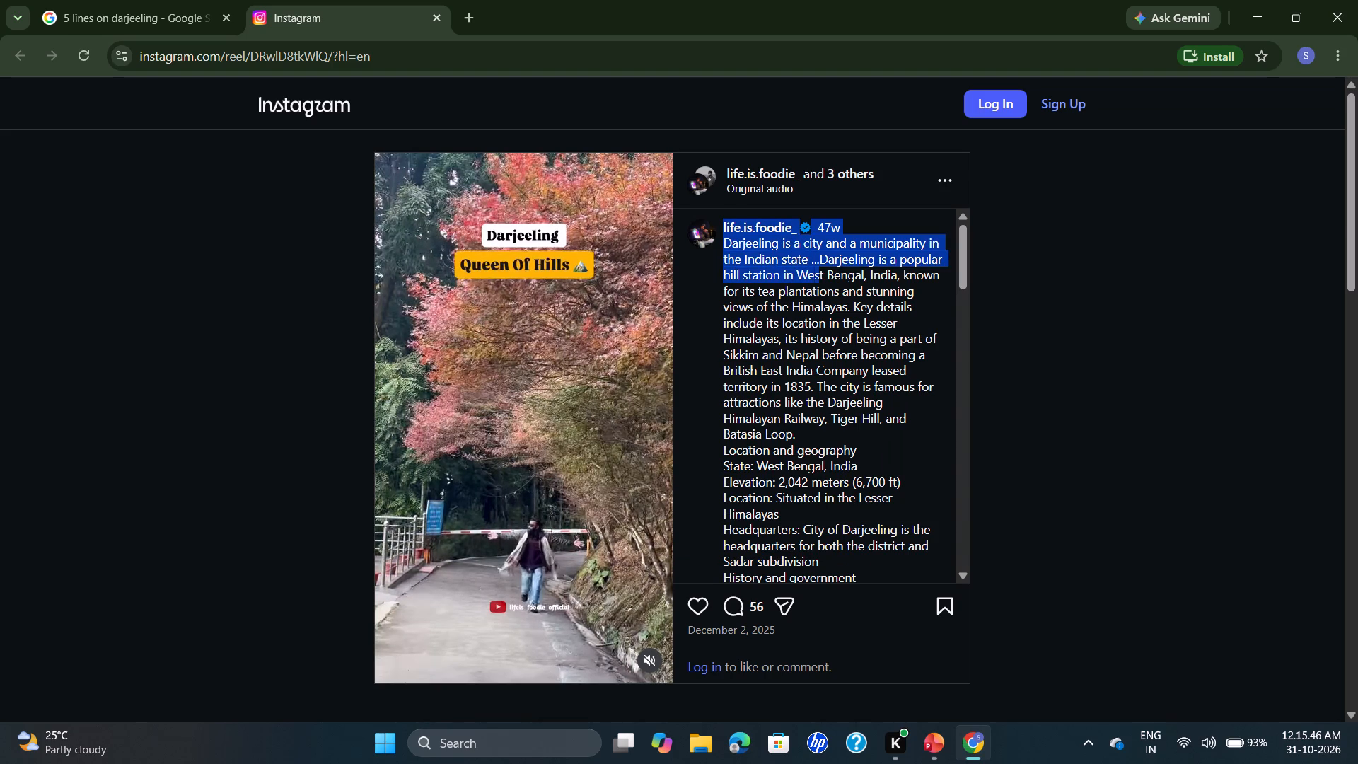
drag(818, 271, 863, 574)
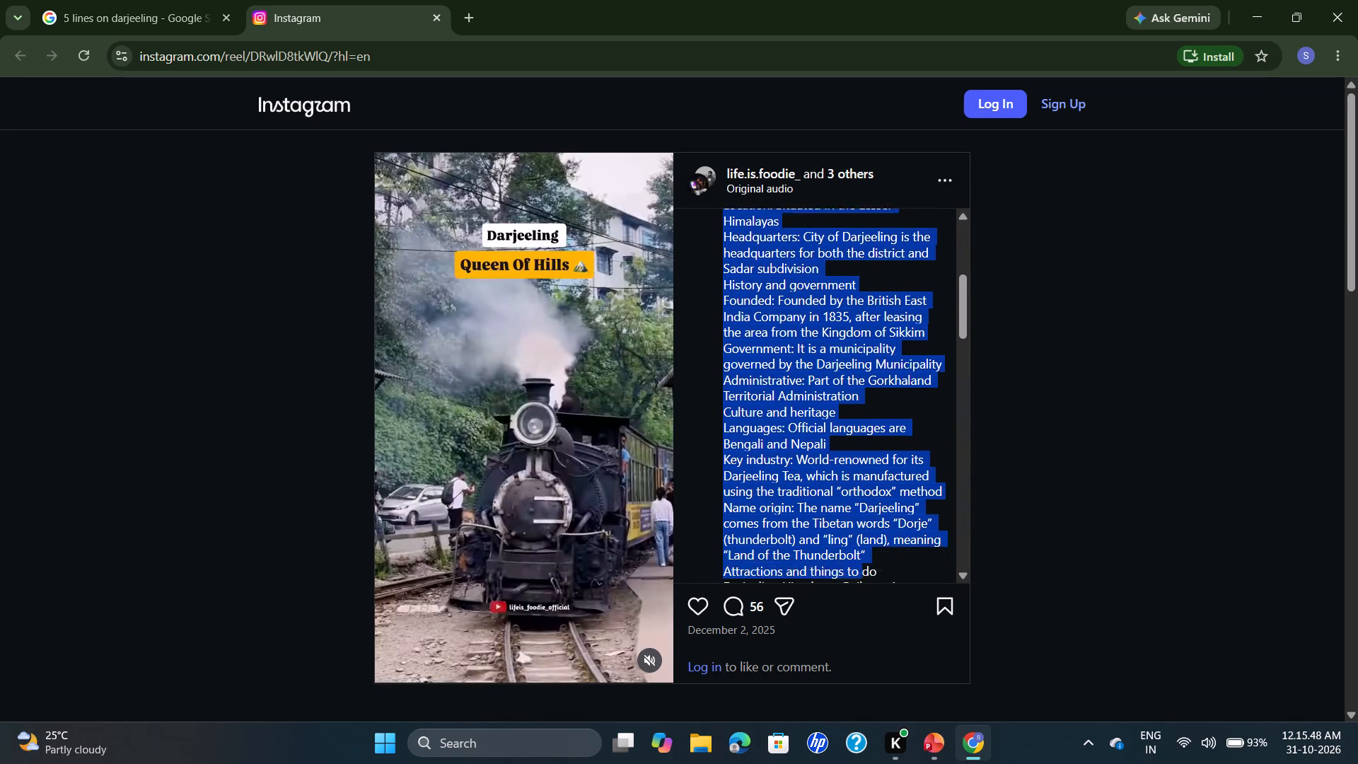
drag(863, 574, 856, 379)
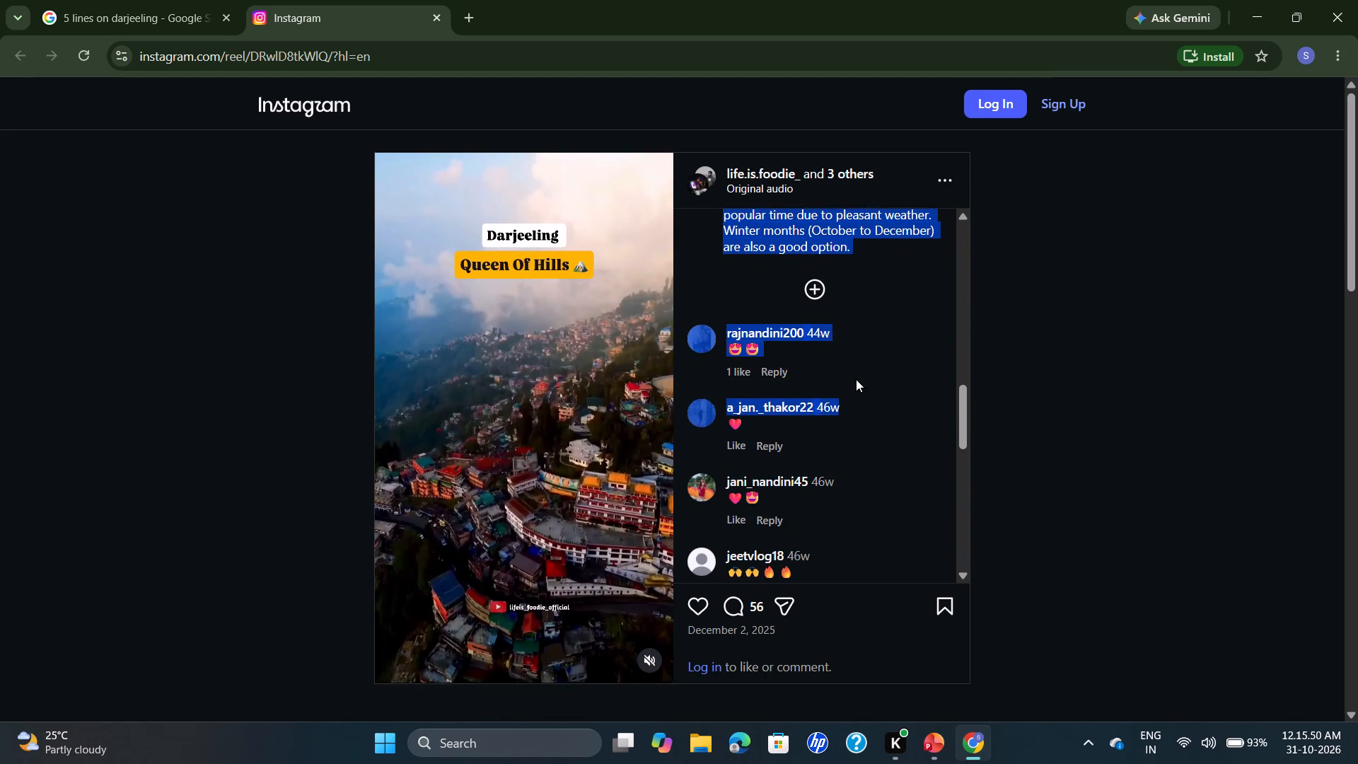
drag(856, 379, 864, 262)
key(ctrl+c)
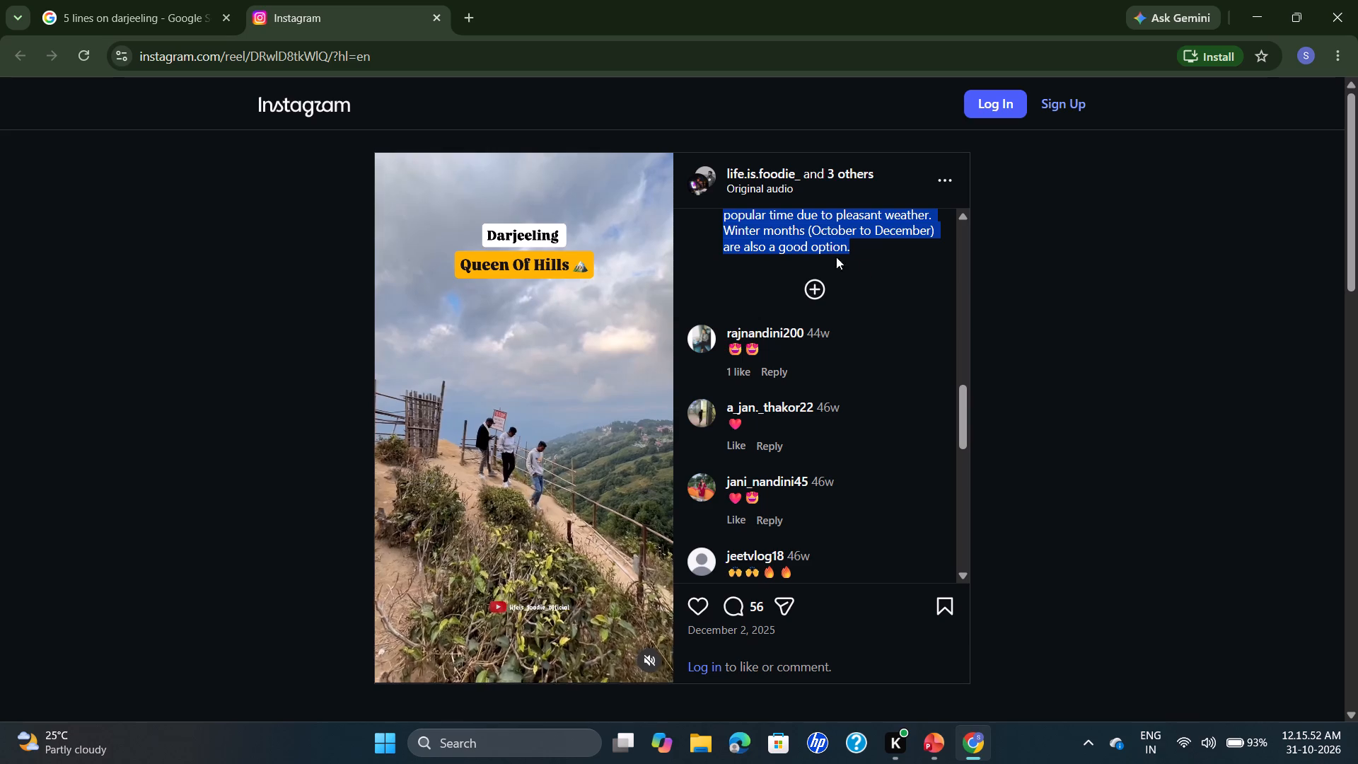
Switch to Notepad, paste the copied Darjeeling caption into an untitled document, and return to Chrome.
click(460, 751)
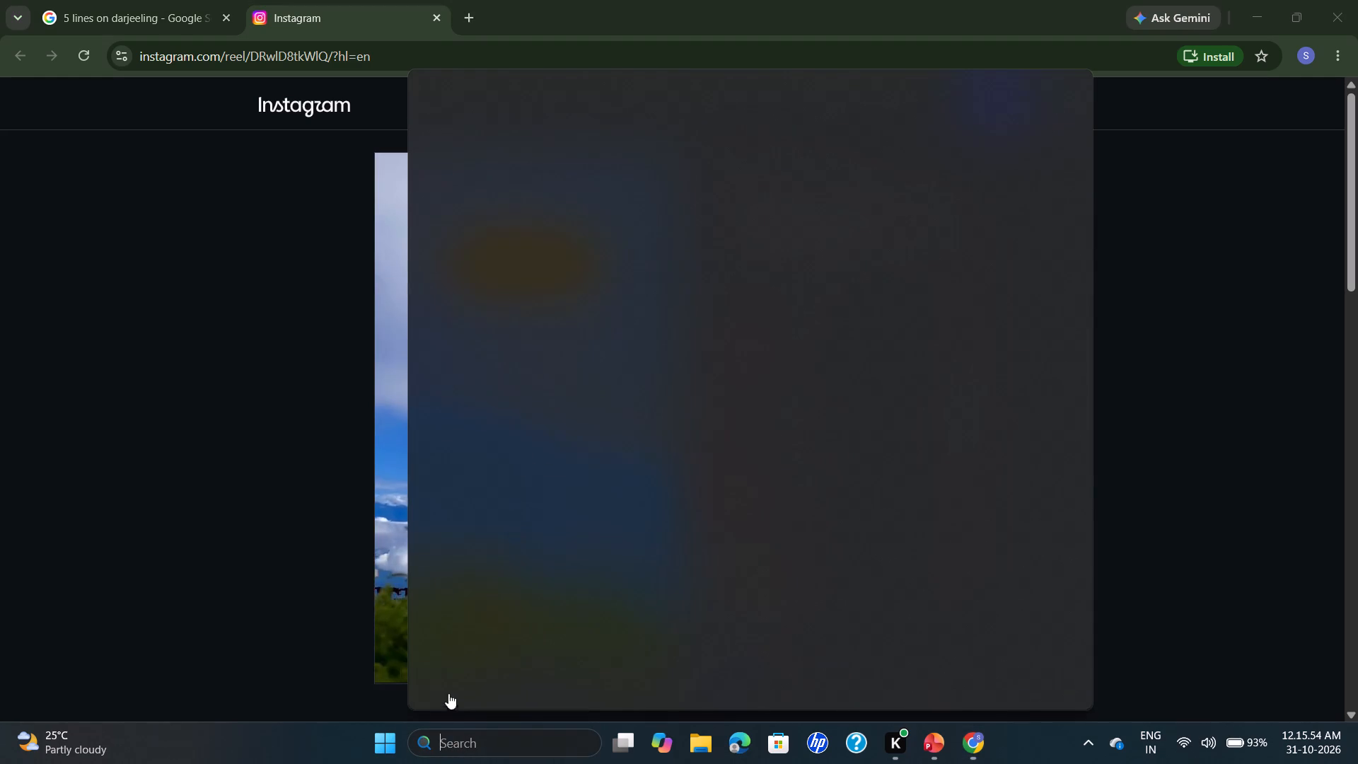
click(564, 189)
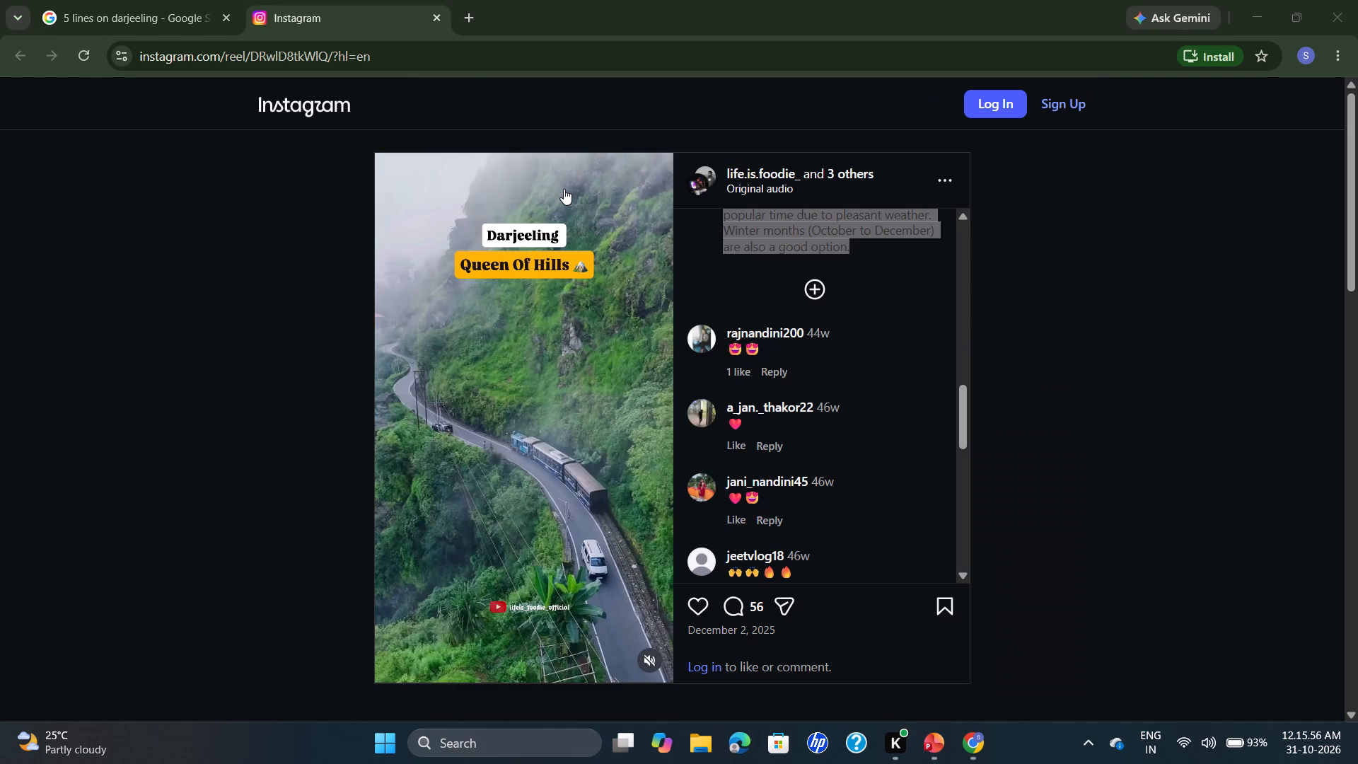
key(ctrl+v)
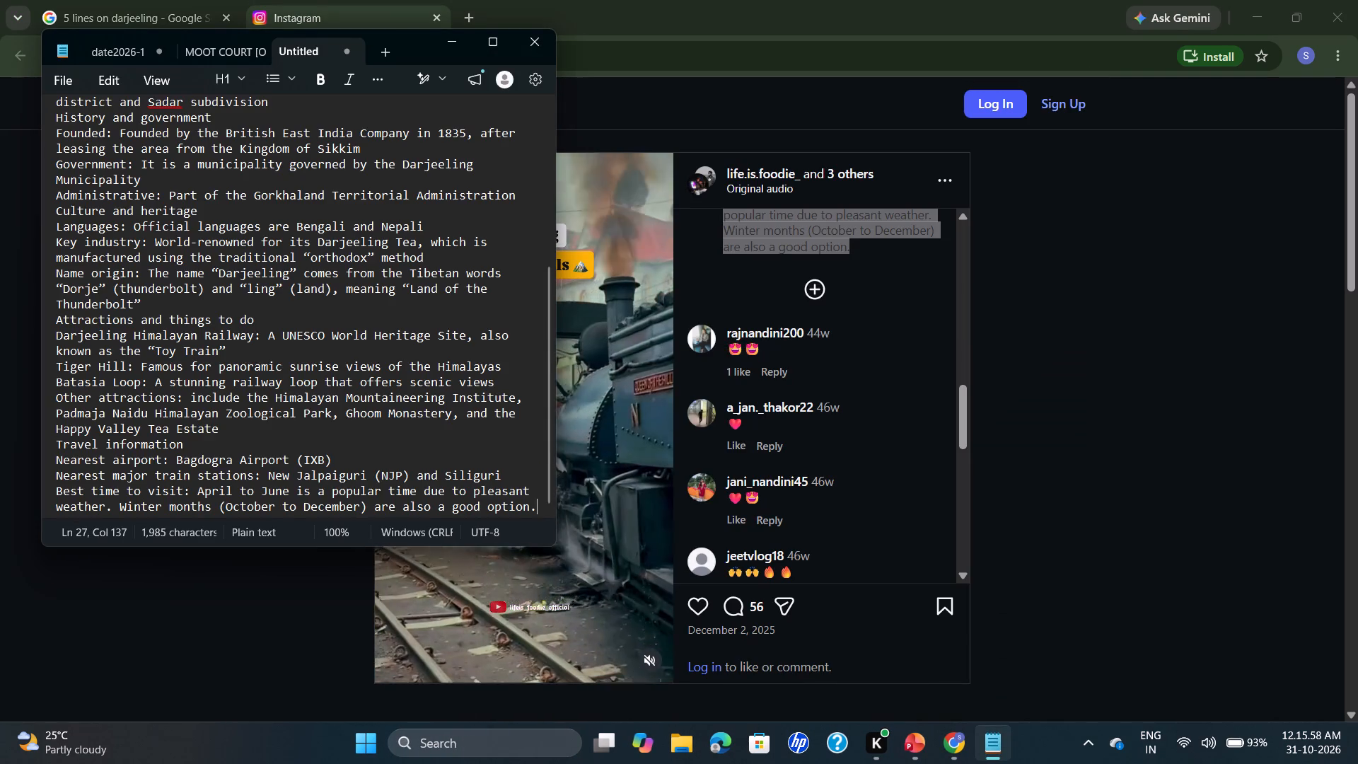
scroll(304, 231, up, 10)
click(1060, 224)
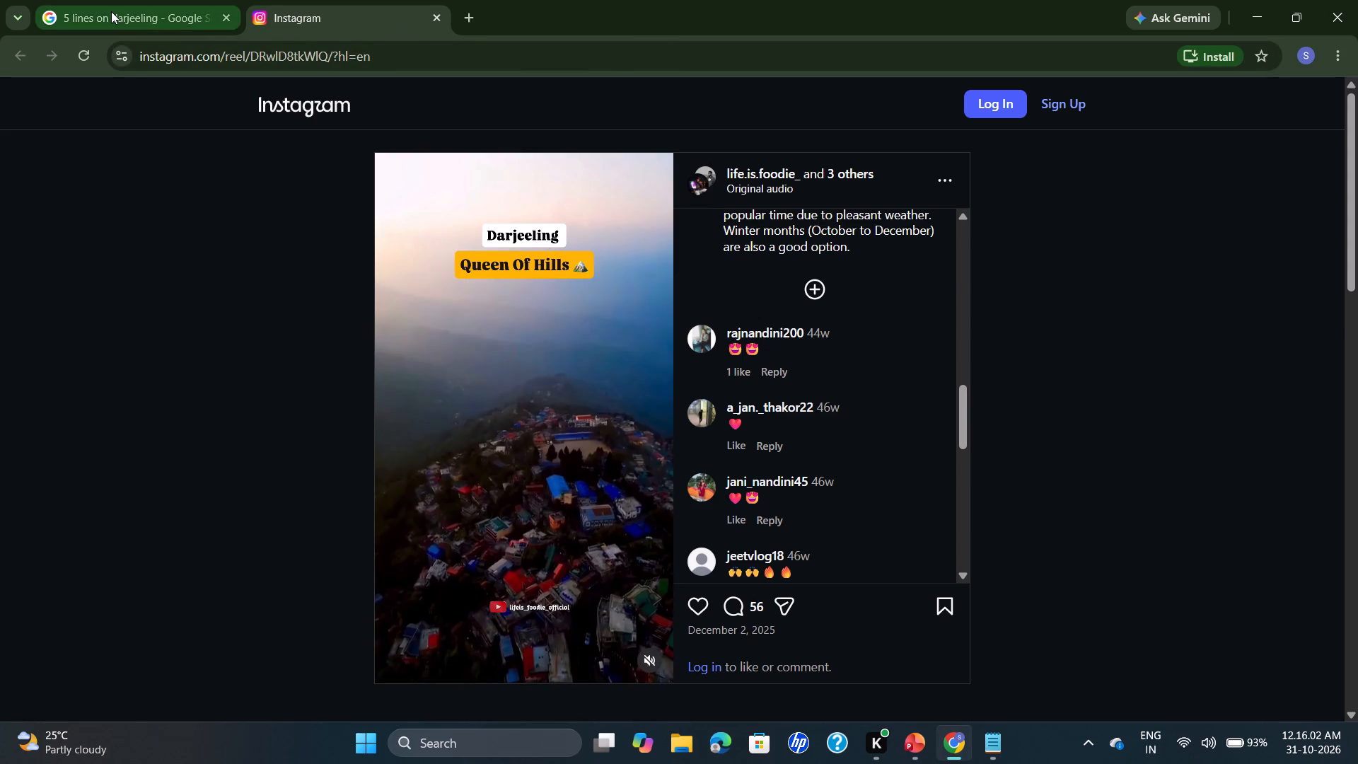
In the "5 lines on darjeeling" search results, expand the full answer to "What are the 7 points of Darjeeling?".
click(111, 11)
scroll(529, 386, down, 1)
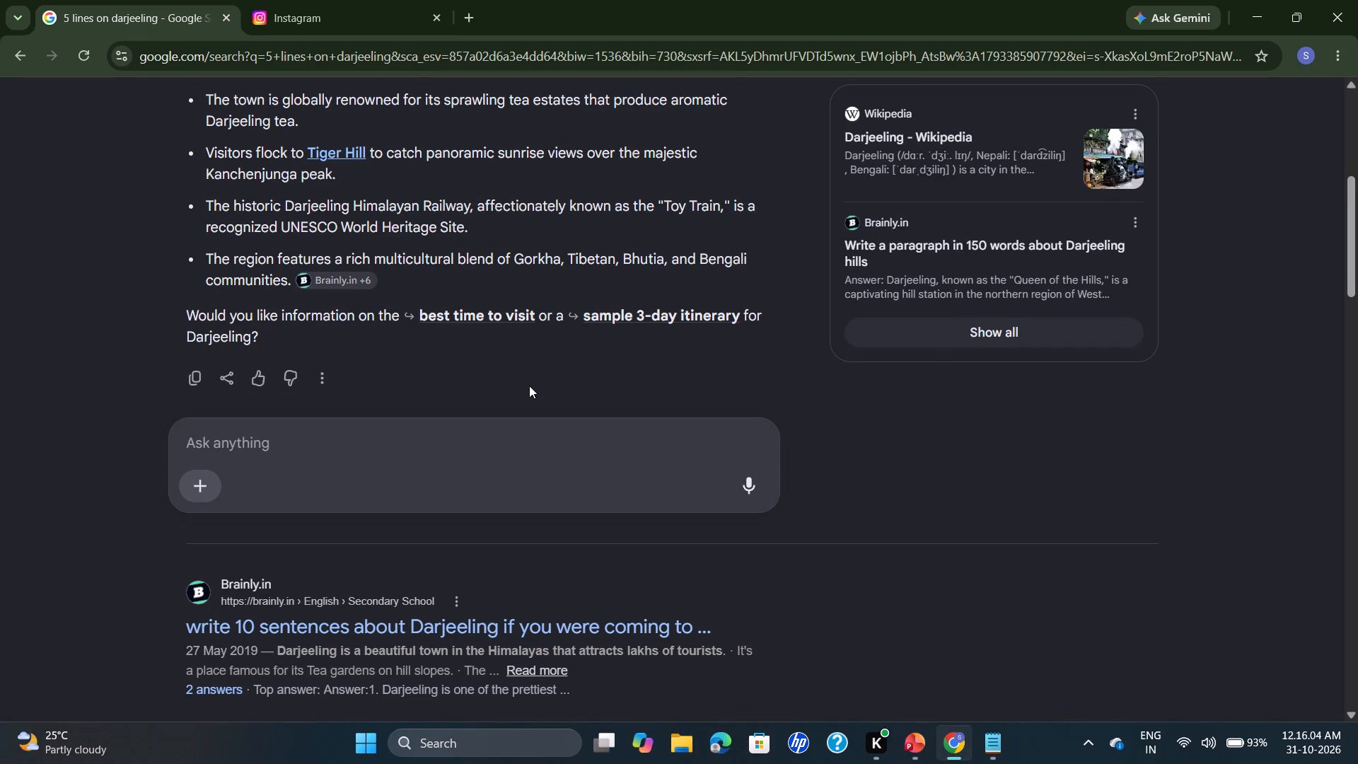
scroll(471, 573, down, 2)
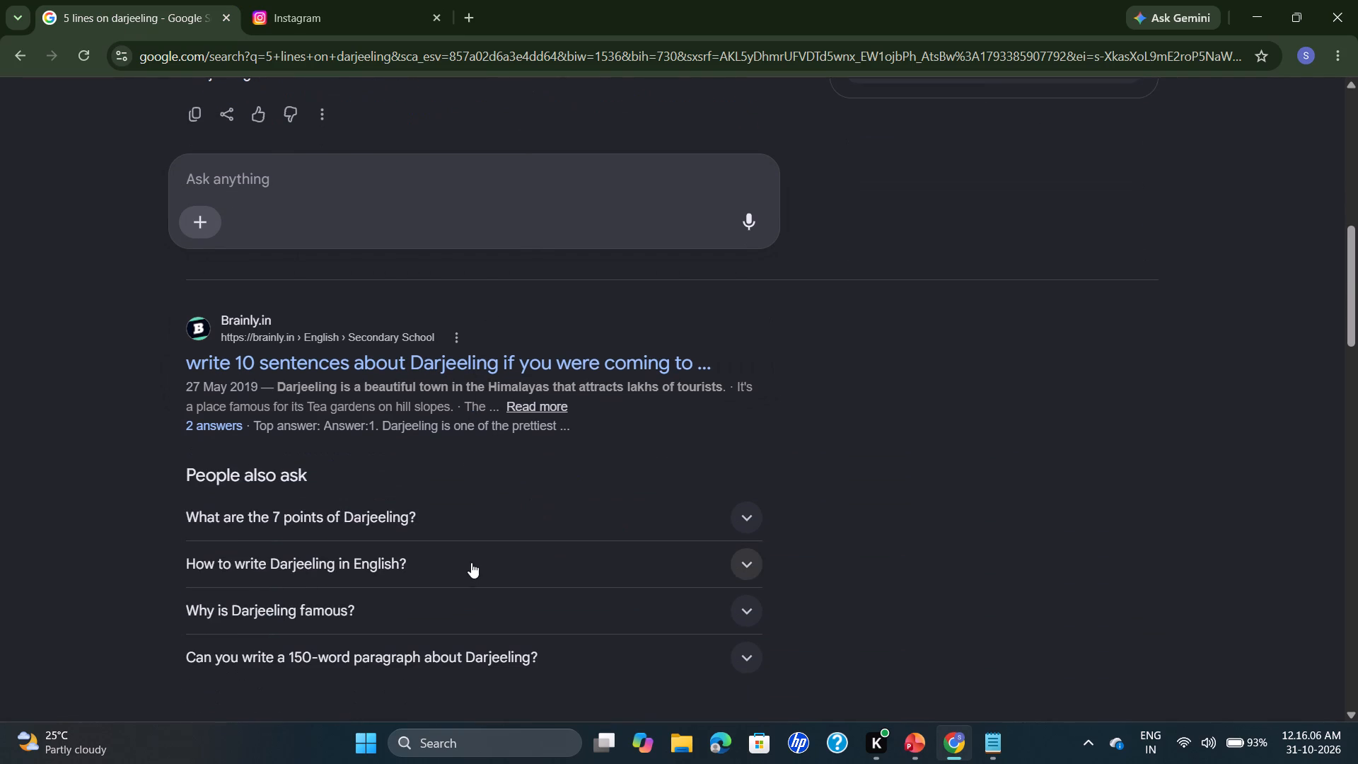
click(747, 519)
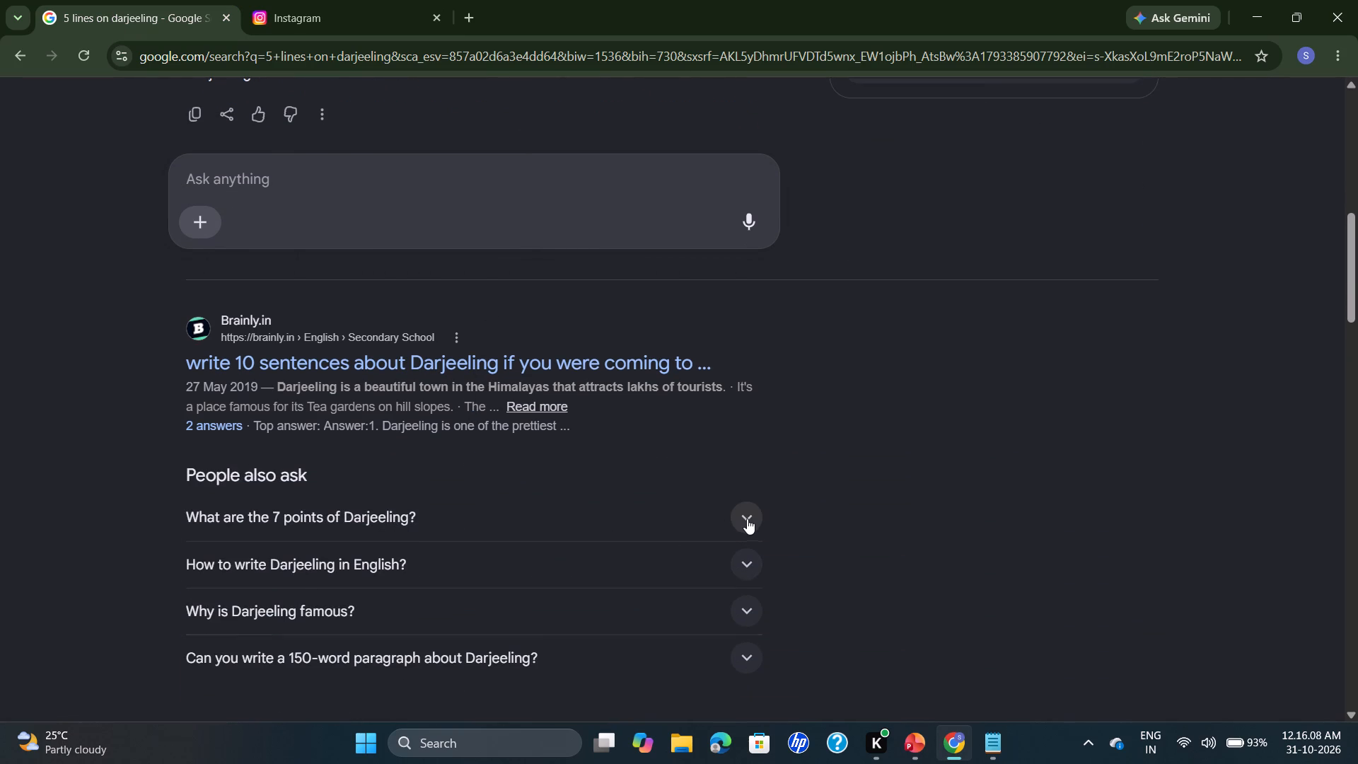
scroll(710, 500, down, 4)
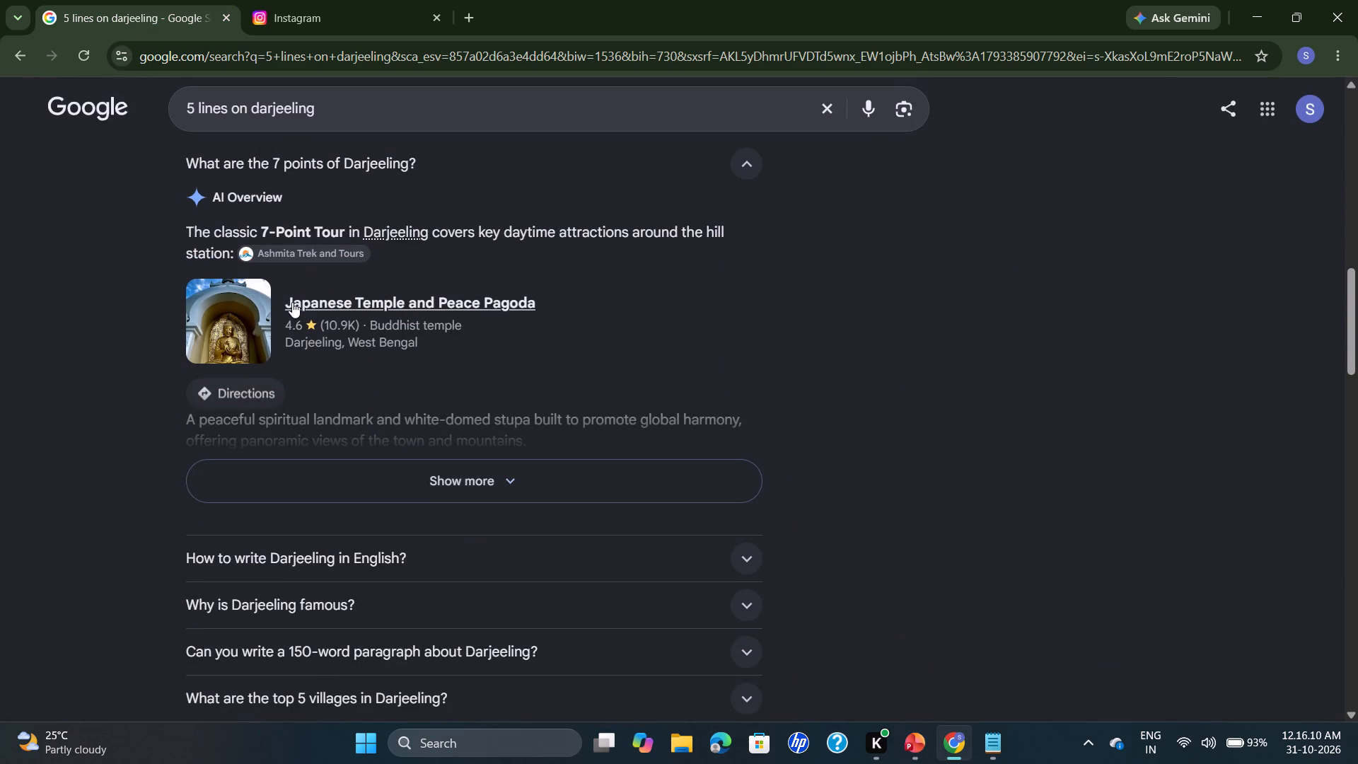
click(509, 477)
scroll(509, 477, down, 1)
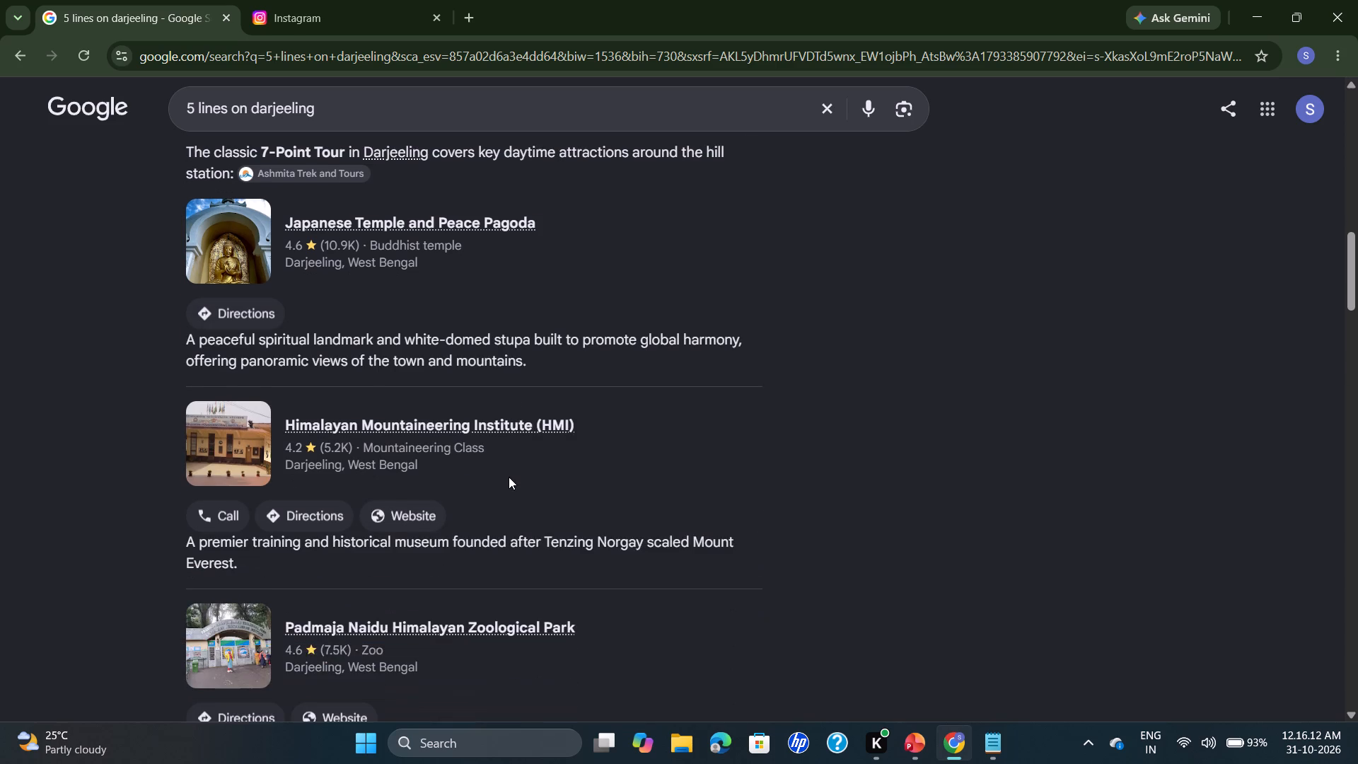
Copy the place name "Japanese Temple and Peace Pagoda" from the answer and paste it into a new blank Notepad document.
drag(286, 209, 533, 209)
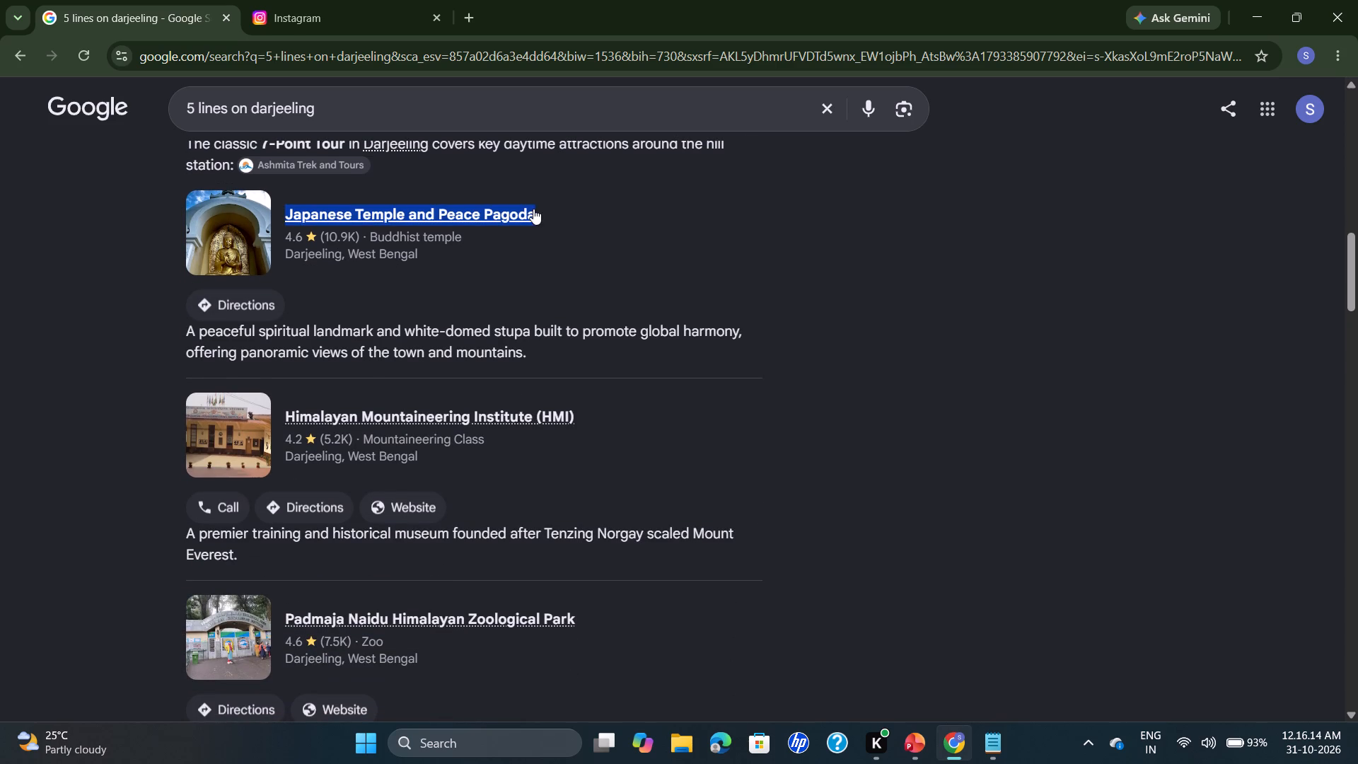
drag(533, 209, 538, 208)
key(ctrl+c)
click(995, 739)
scroll(231, 221, up, 5)
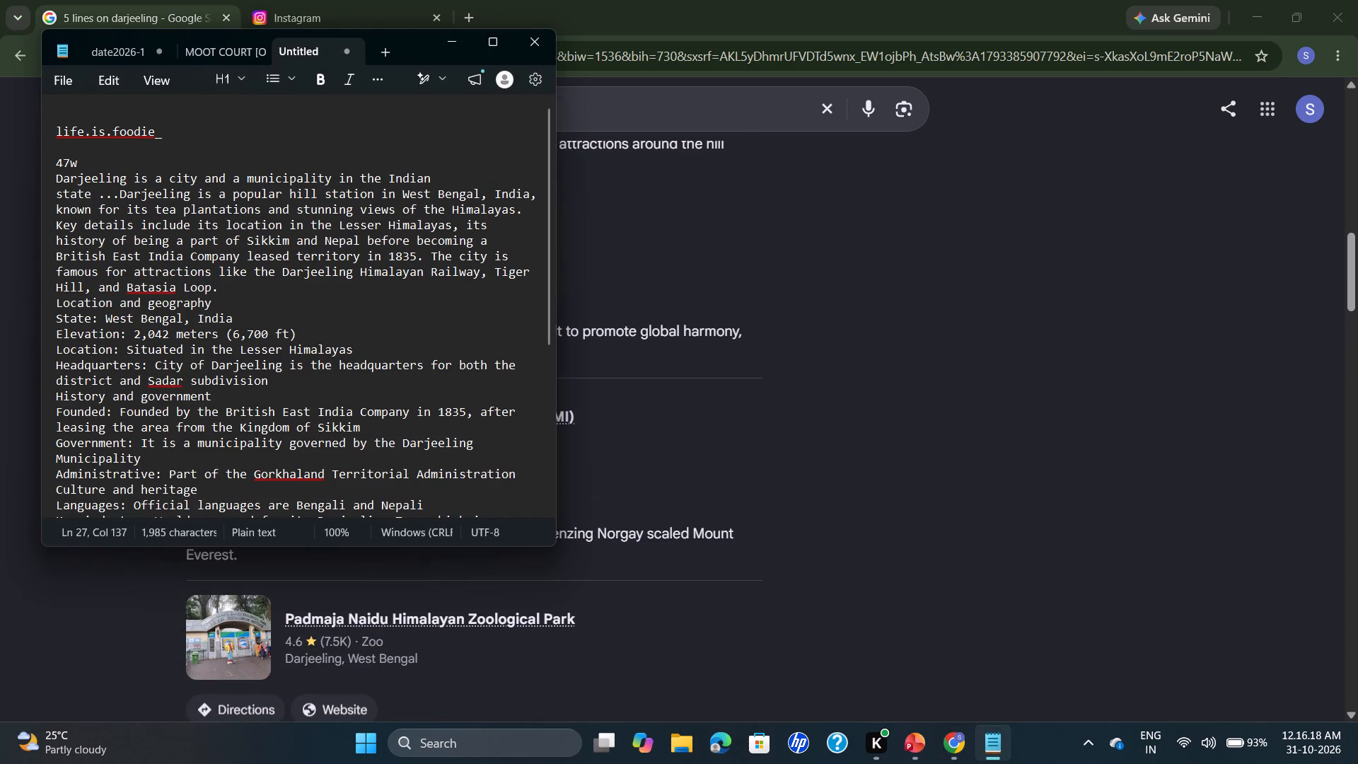
click(393, 48)
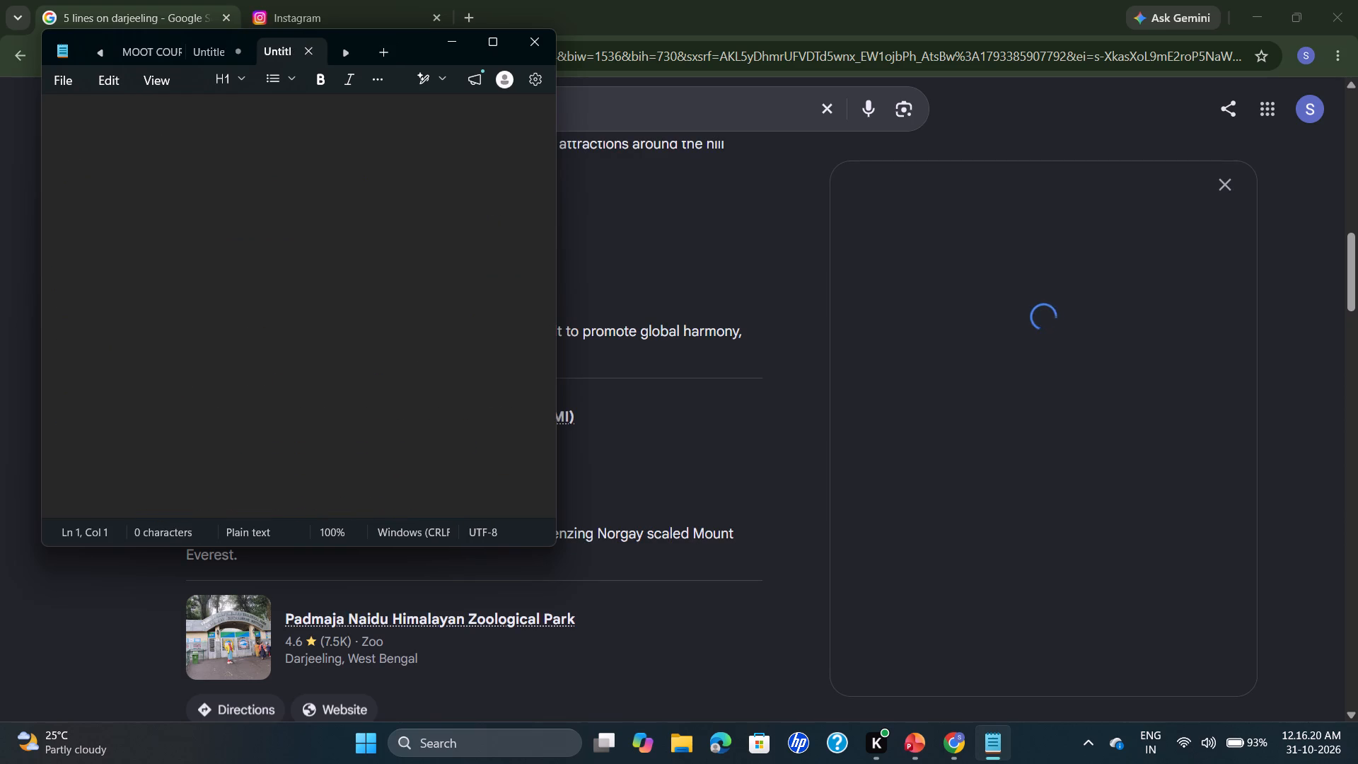
key(ctrl+v)
Copy "Himalayan Mountaineering Institute (HMI)" from the Google answer and paste it on a new line of the Notepad list.
click(811, 461)
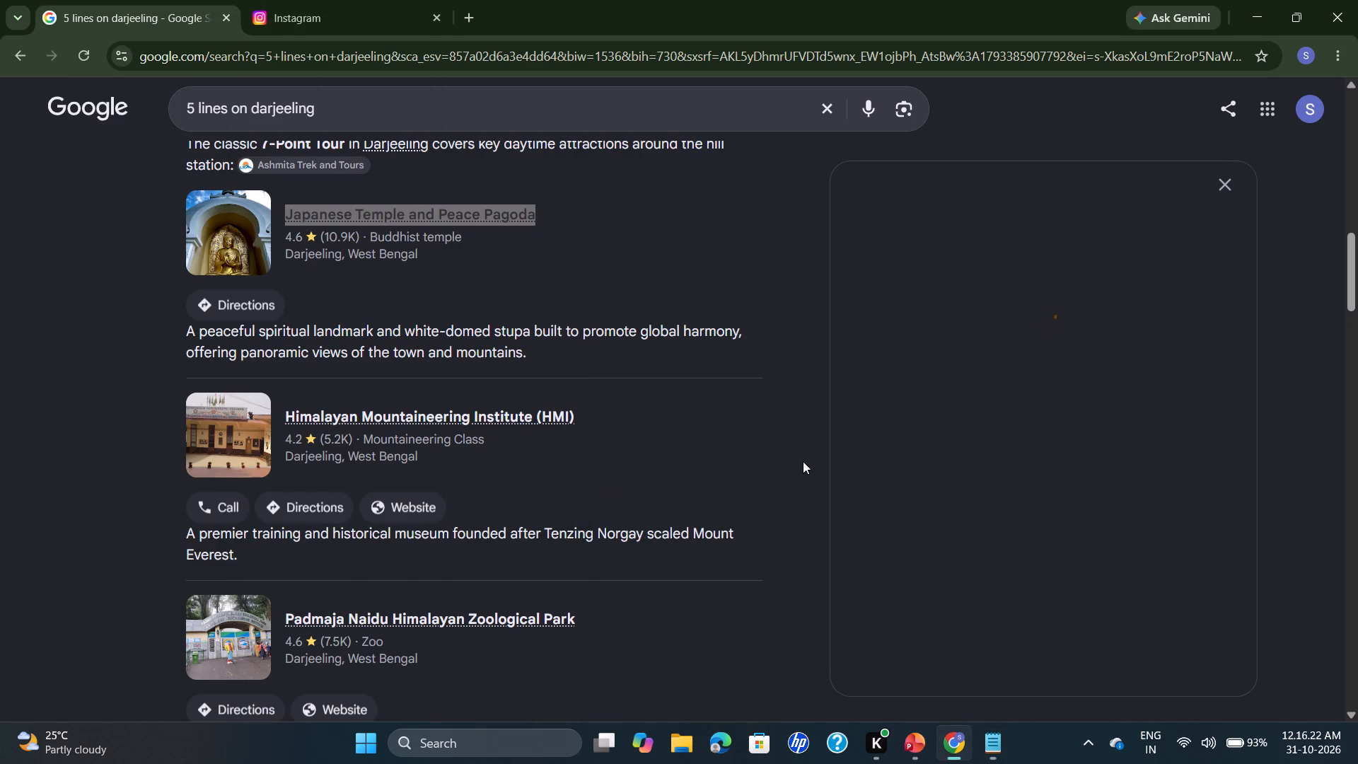
drag(285, 418, 584, 424)
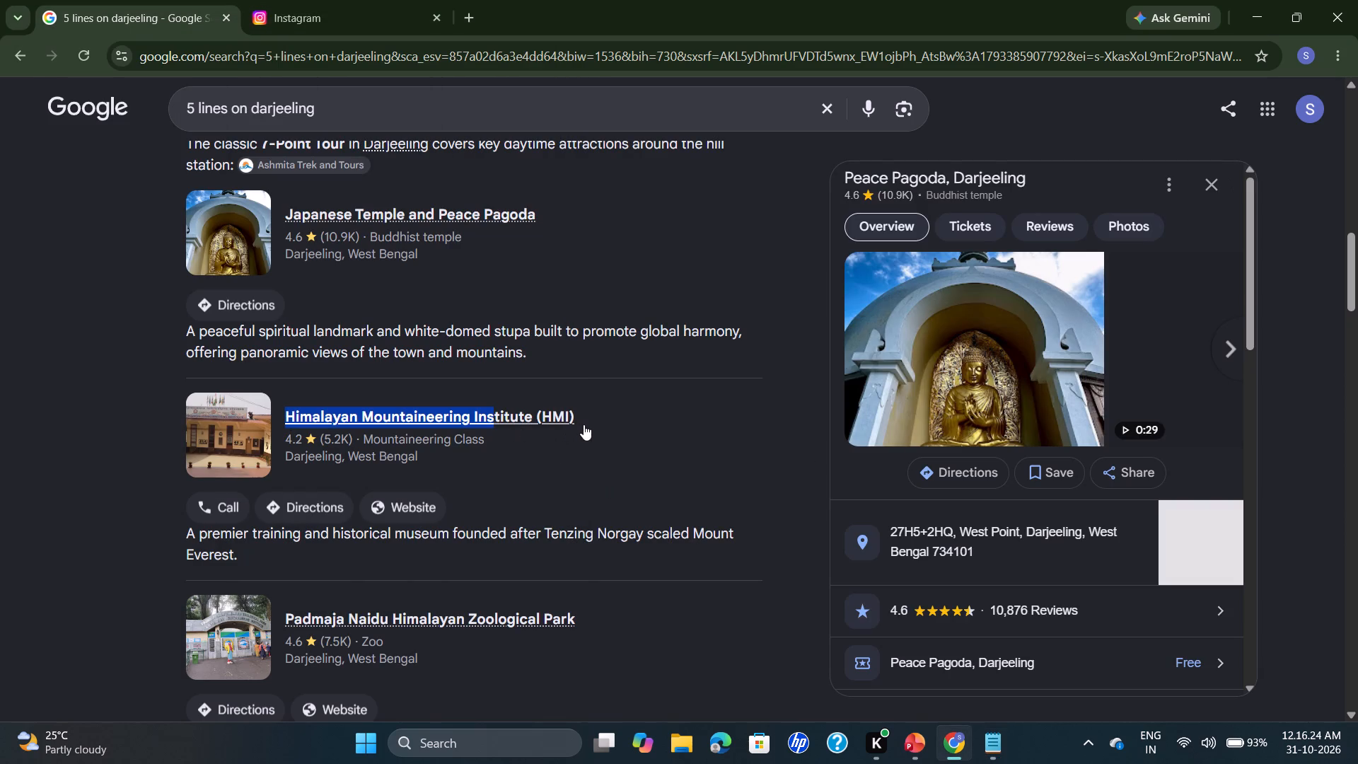
drag(584, 424, 595, 417)
drag(595, 417, 342, 417)
click(629, 431)
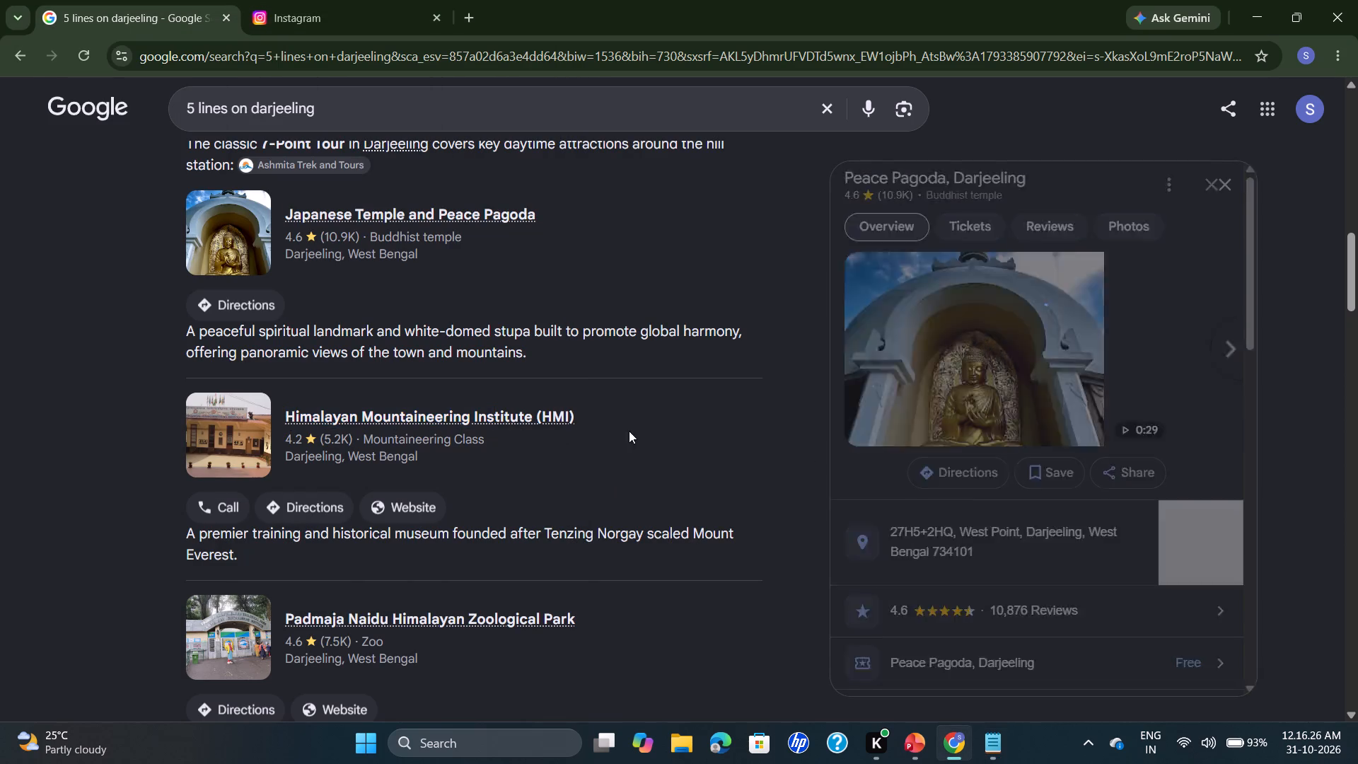
drag(591, 415, 274, 412)
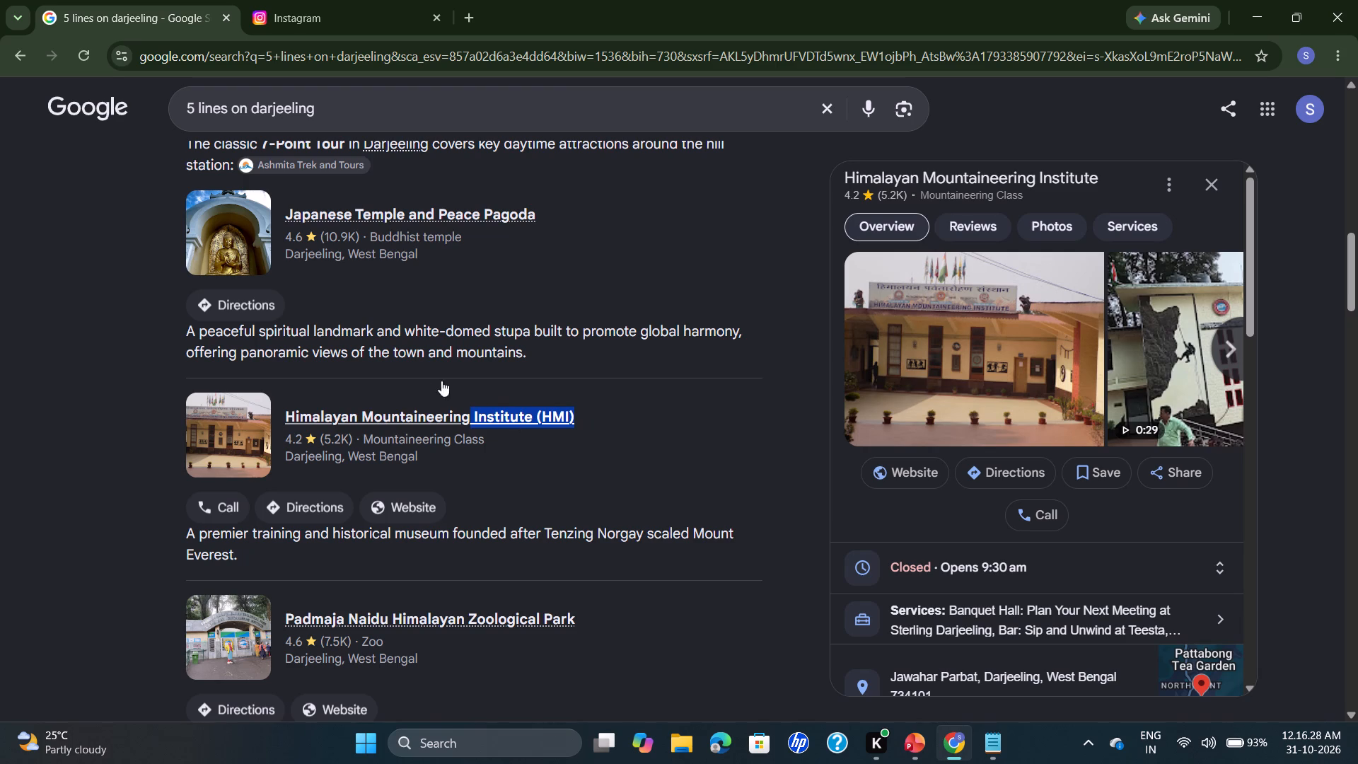
click(411, 376)
drag(283, 413, 522, 422)
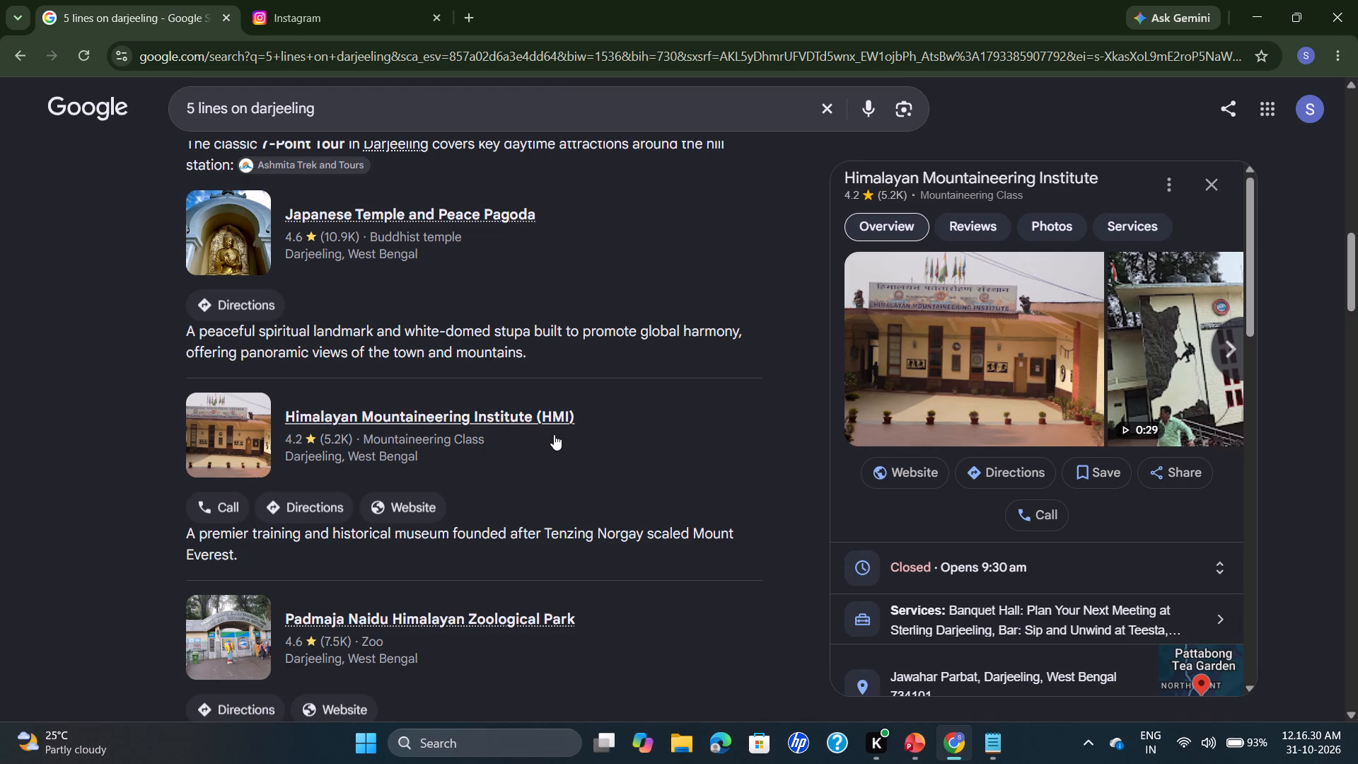
right_click(581, 418)
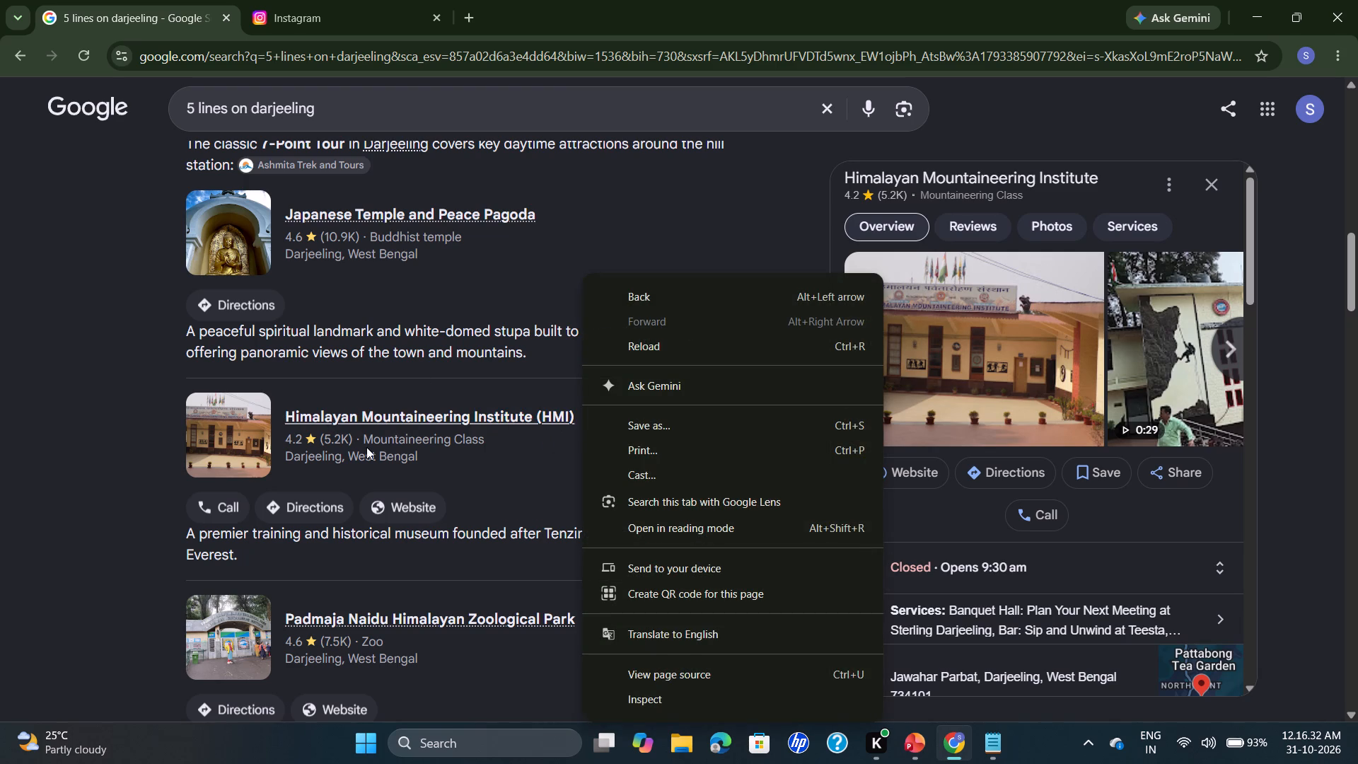
drag(283, 412, 579, 424)
key(ctrl+c)
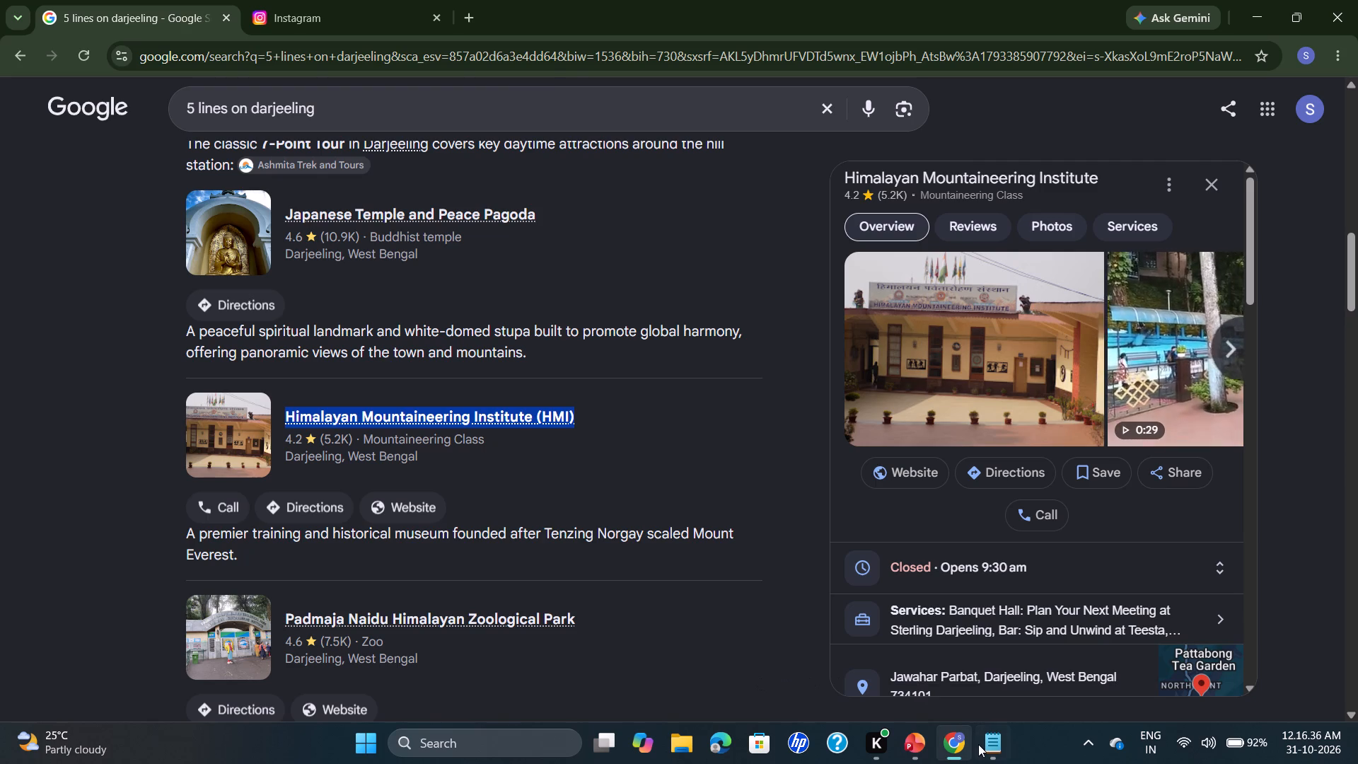
click(983, 746)
key(Return)
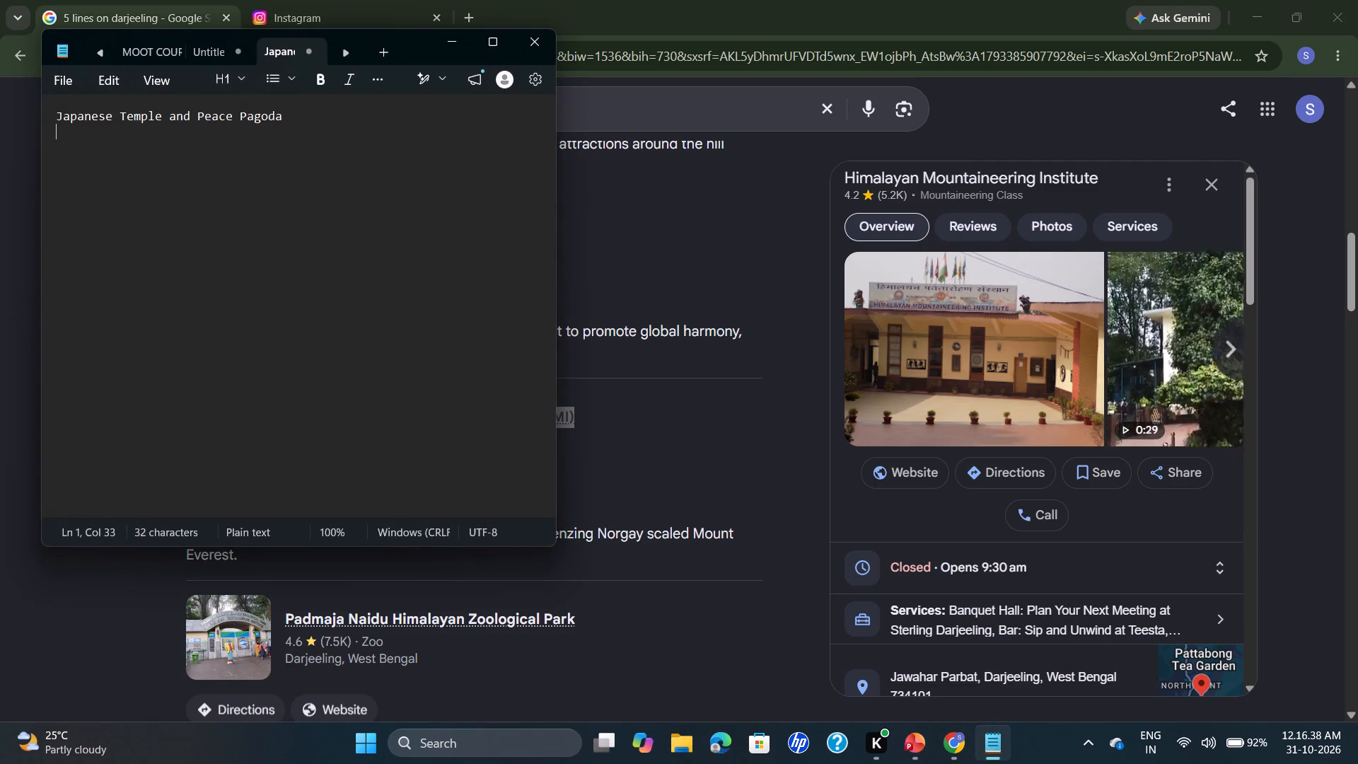
key(ctrl+v)
Copy "Padmaja Naidu Himalayan Zoological Park" from the Google answer and paste it on a new line of the Notepad list.
click(702, 427)
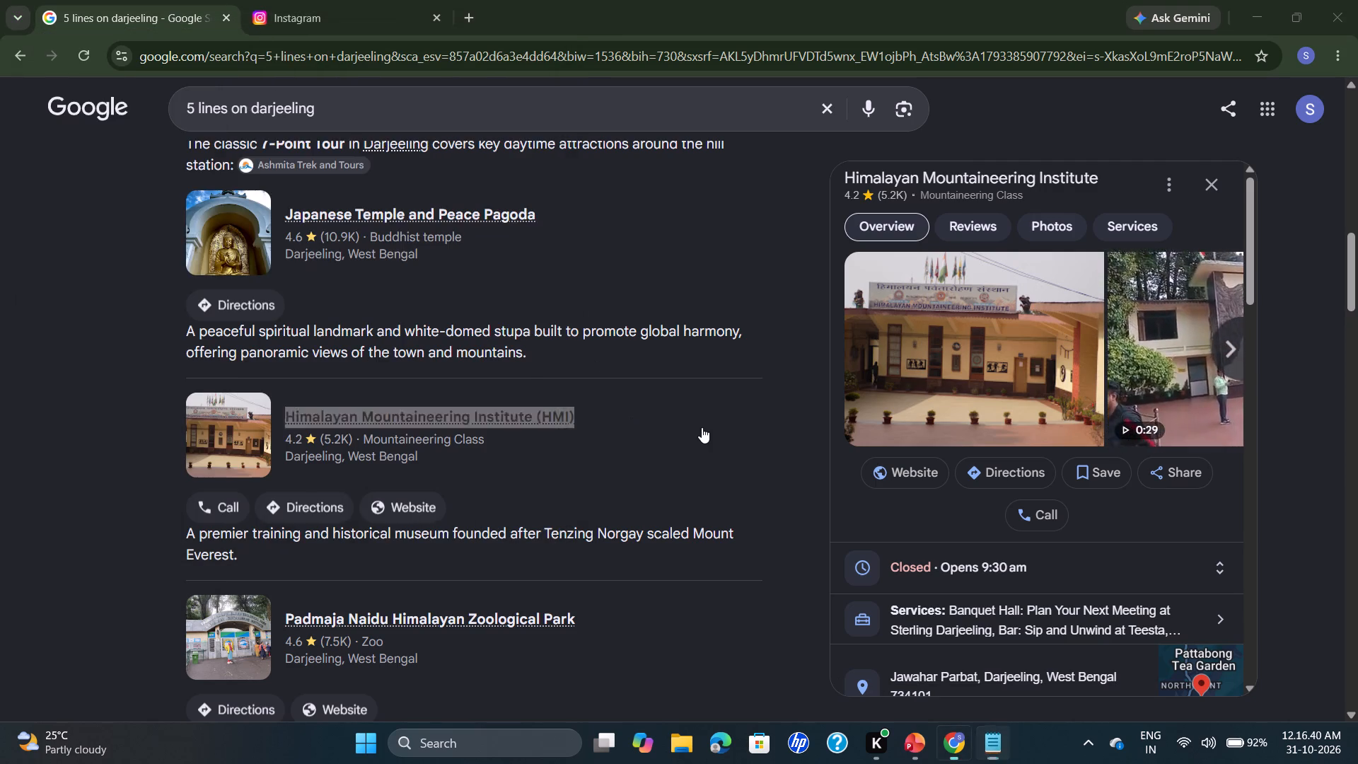
scroll(570, 436, down, 5)
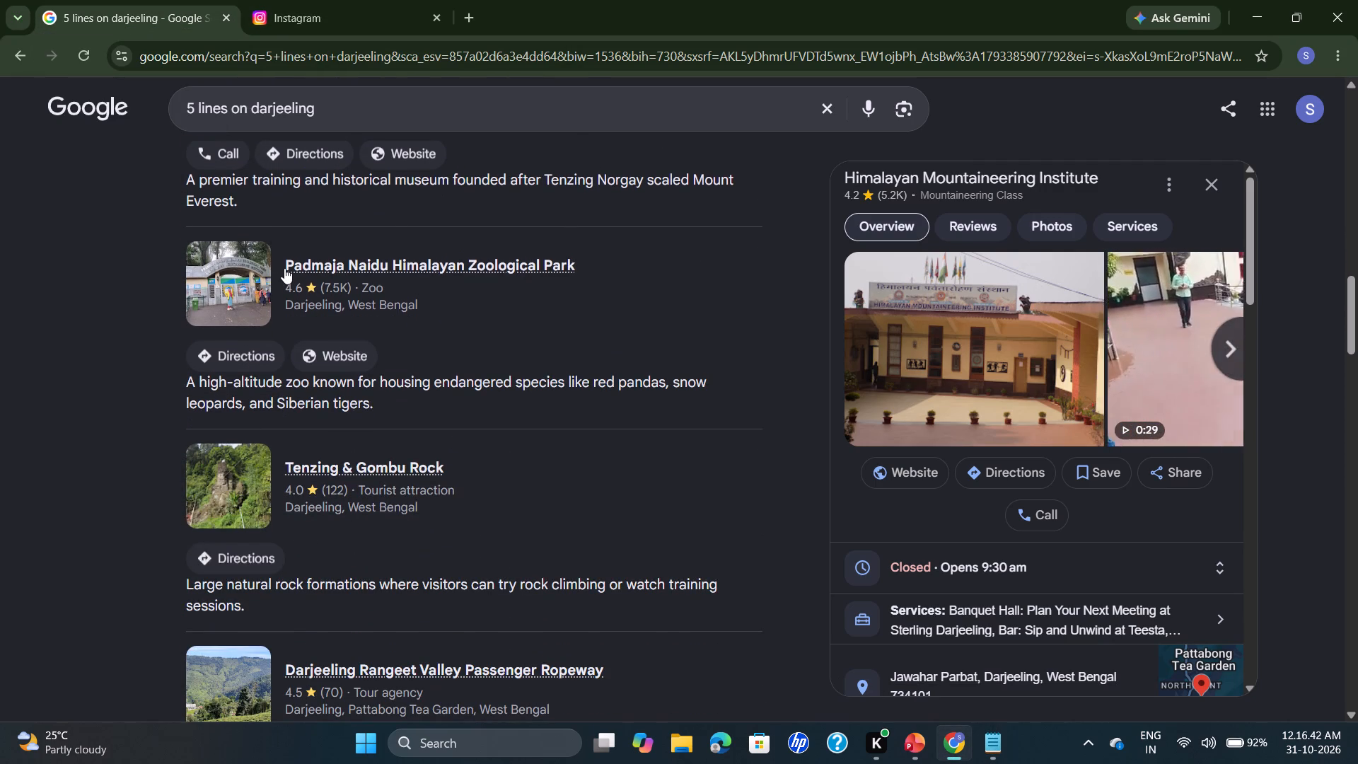
drag(284, 268, 586, 270)
key(ctrl+c)
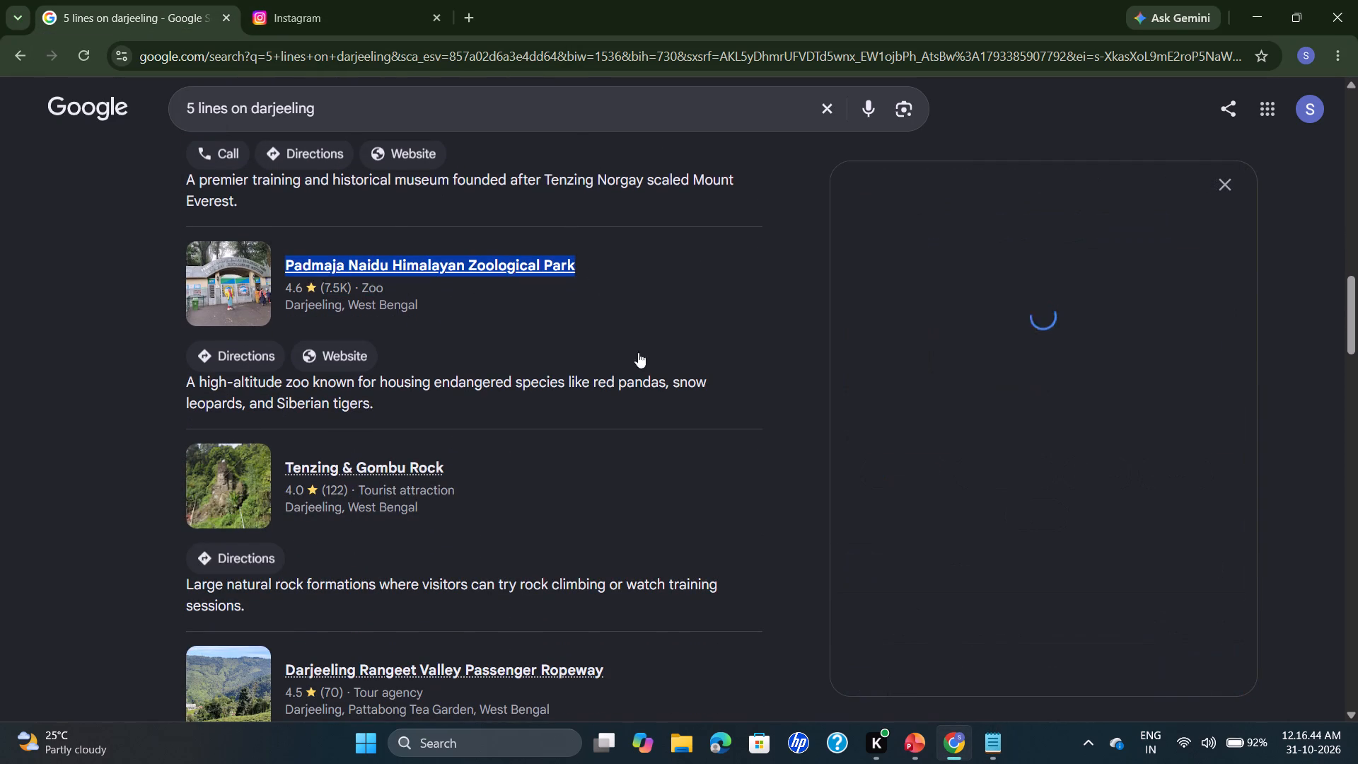
click(1001, 763)
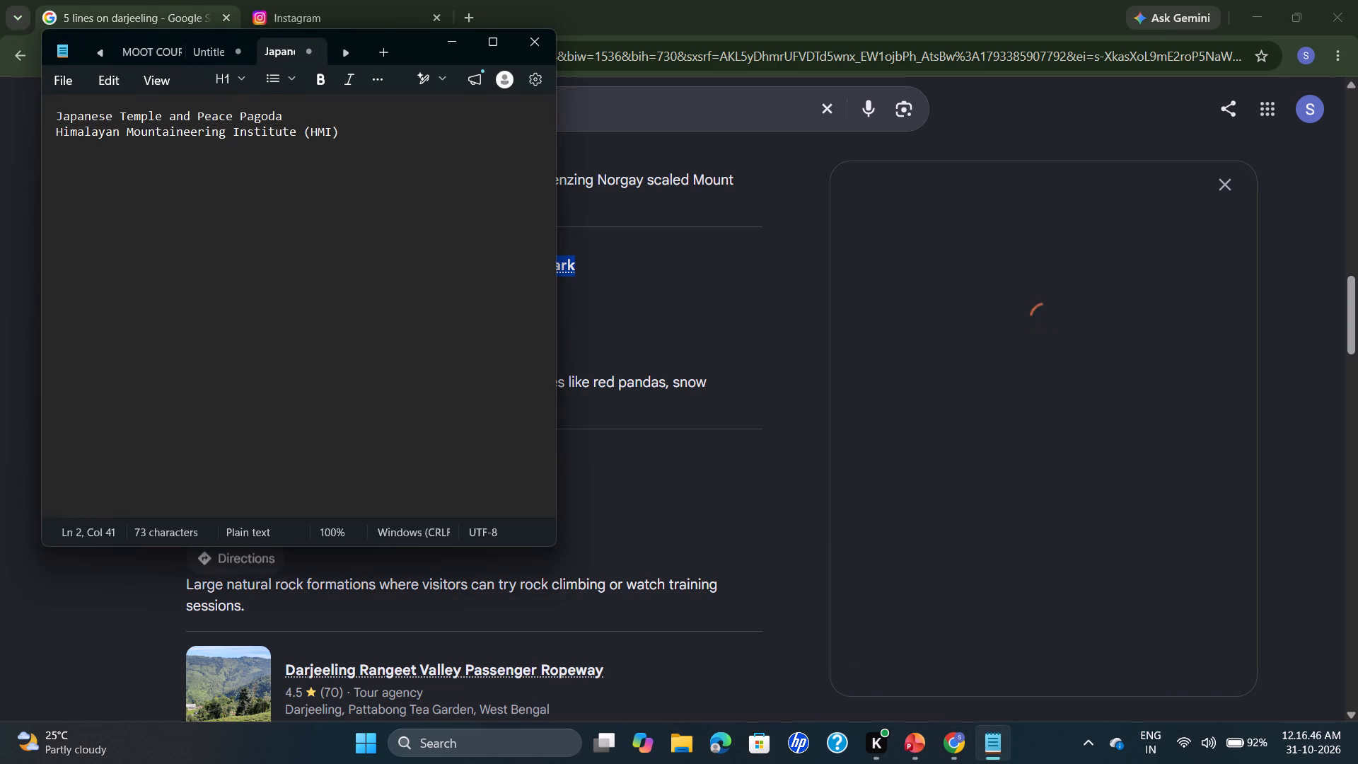
key(Return)
key(ctrl+v)
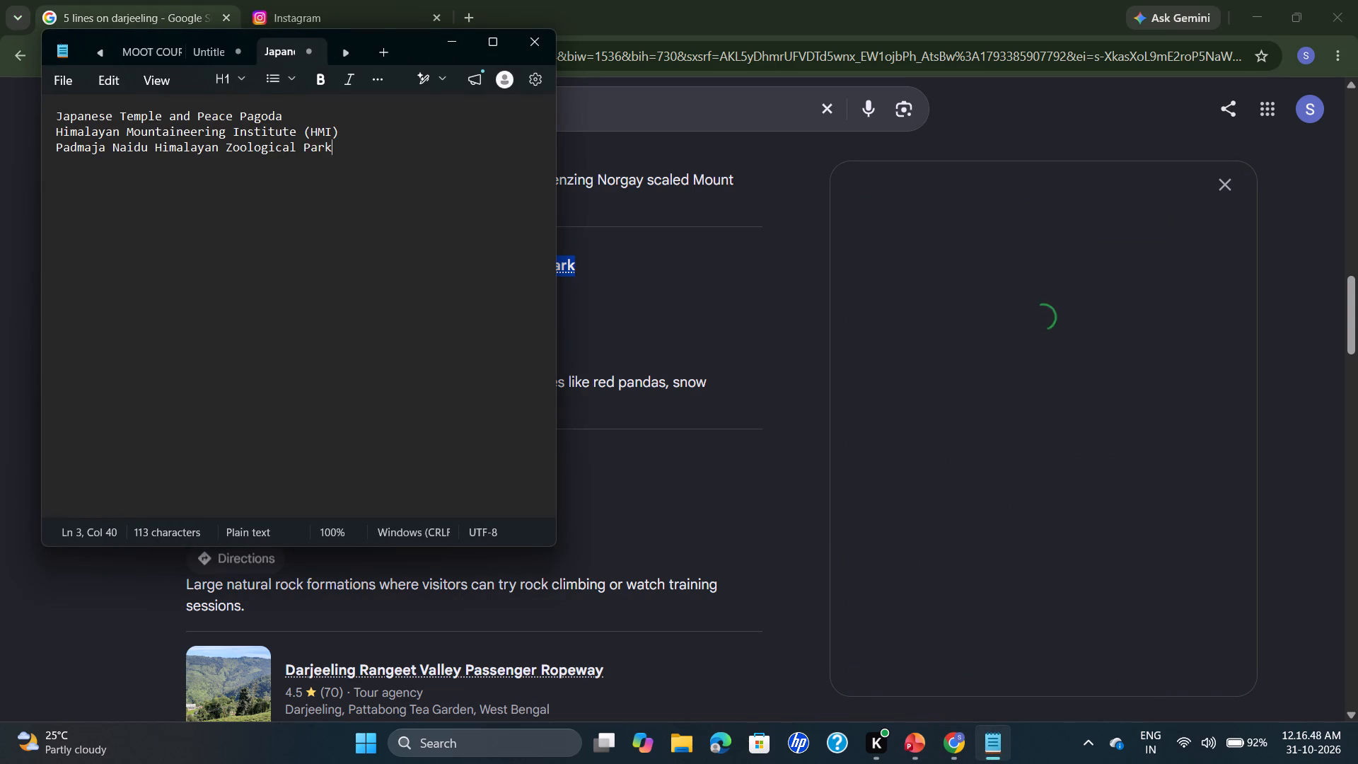
Copy "Tenzing & Gombu Rock" from the Google answer and paste it on a new line of the Notepad list.
click(649, 366)
scroll(649, 366, down, 2)
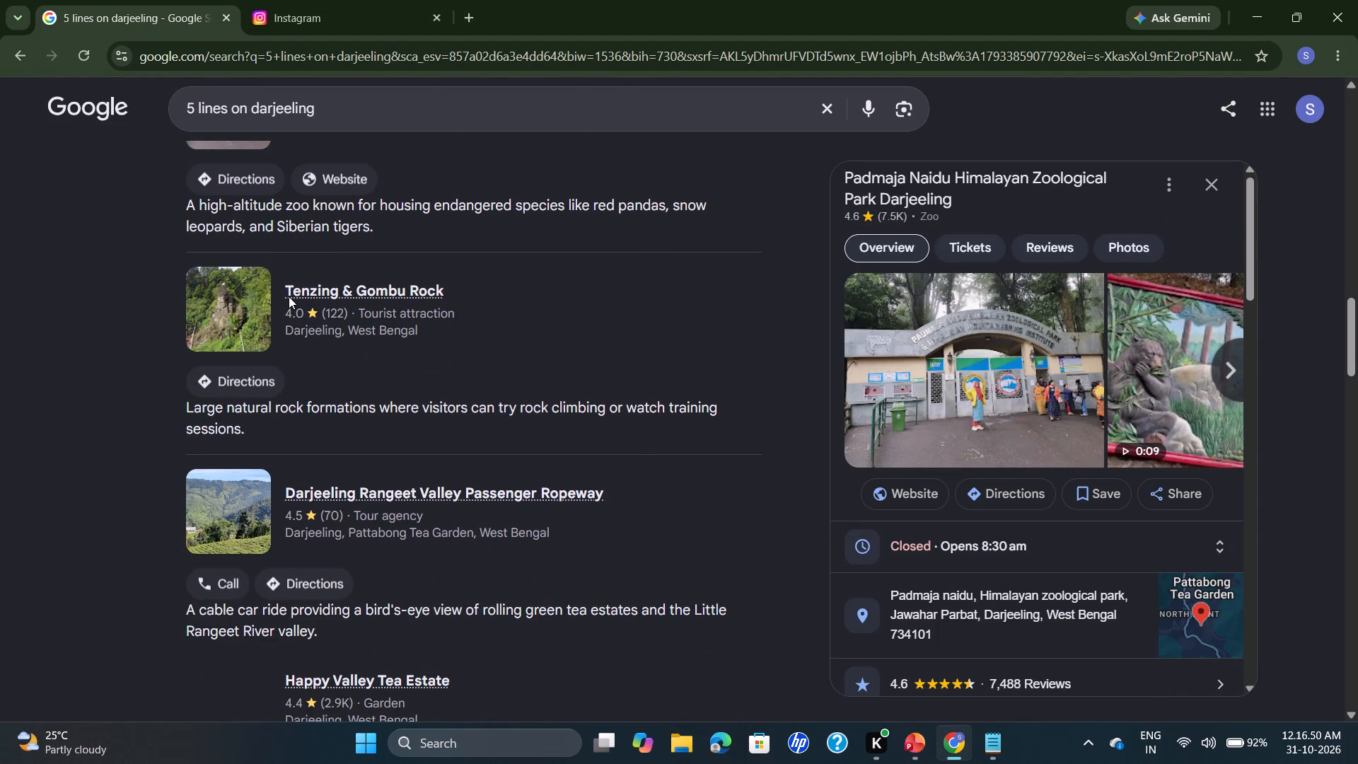
drag(285, 294, 497, 306)
drag(448, 289, 273, 292)
drag(510, 294, 265, 299)
key(ctrl+c)
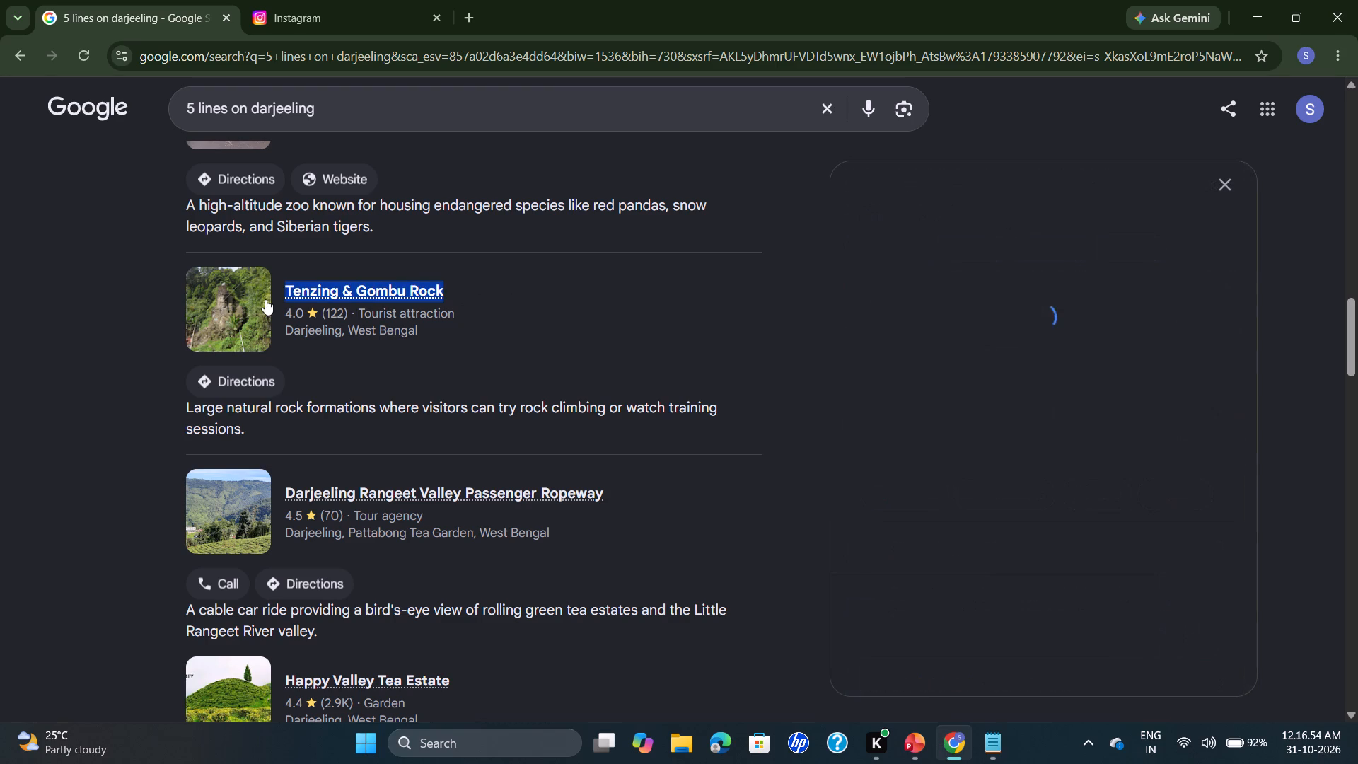
click(974, 761)
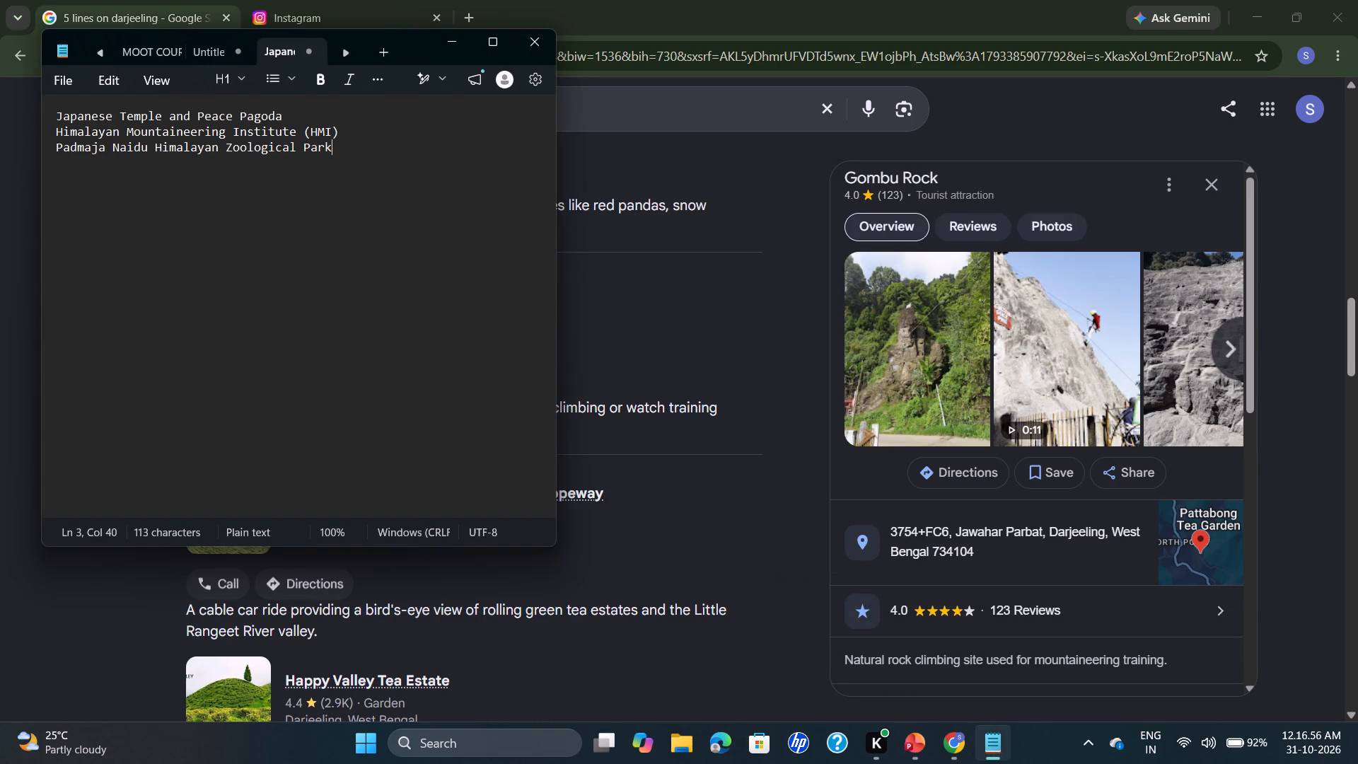
key(Return)
key(ctrl+v)
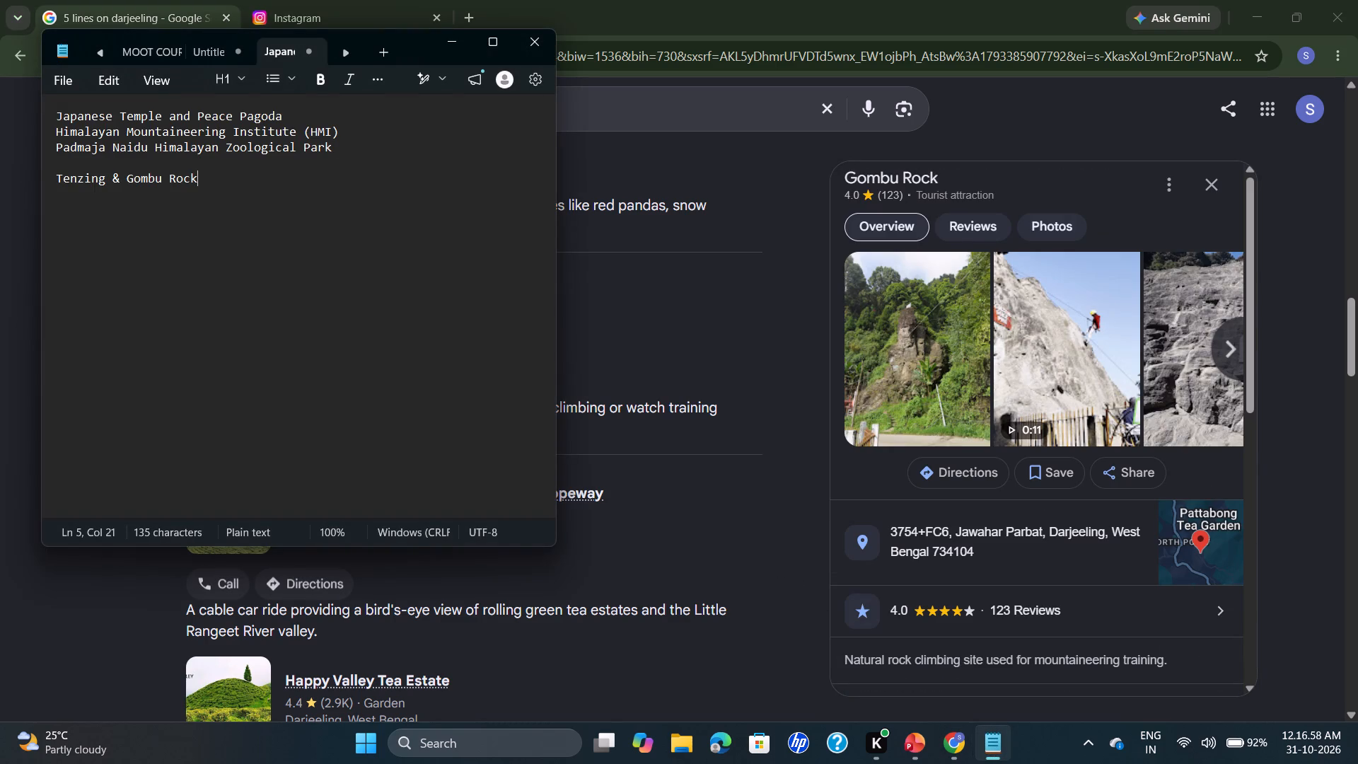
Copy "Tibetan Refugee Self-Help Centre" from the end of the Google answer and paste it on a new line of the Notepad list.
click(685, 561)
scroll(622, 538, down, 3)
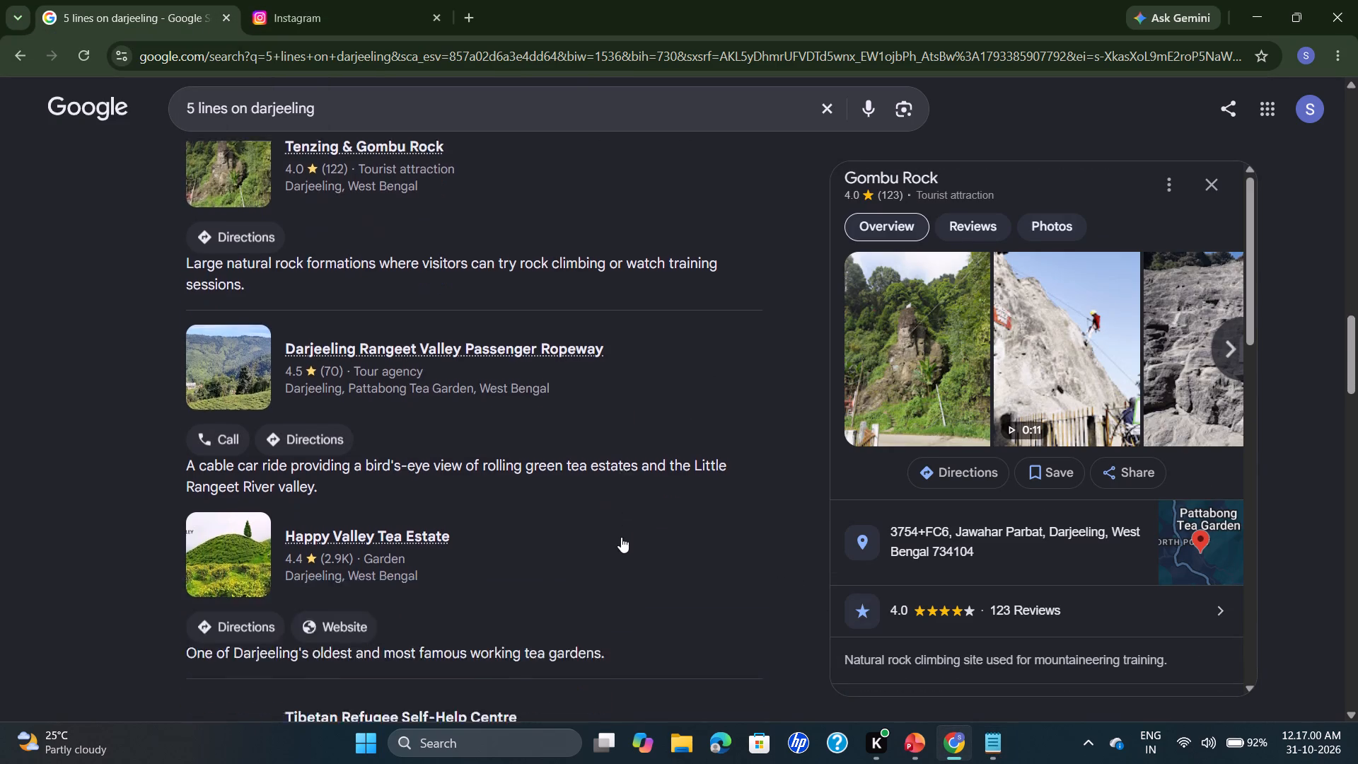
scroll(621, 537, down, 1)
scroll(499, 337, down, 3)
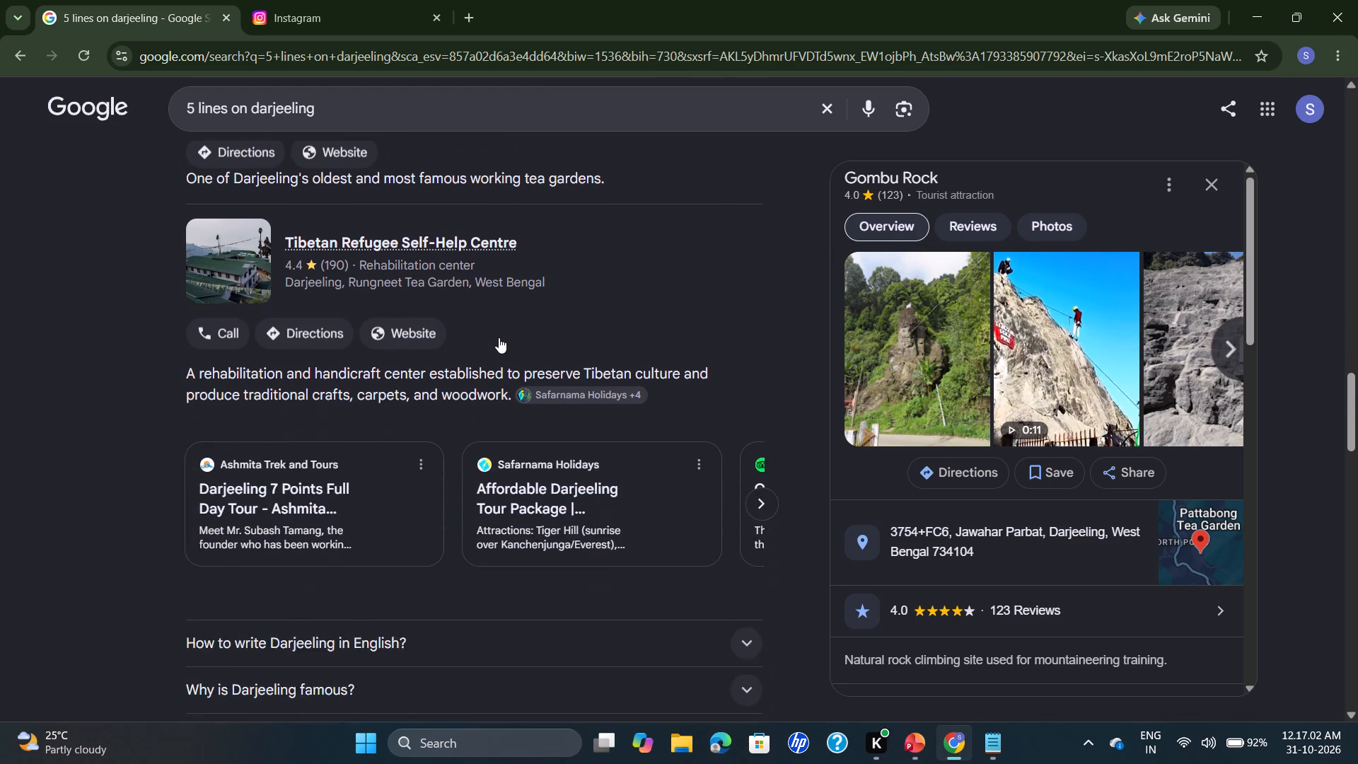
drag(535, 245, 272, 254)
key(ctrl+c)
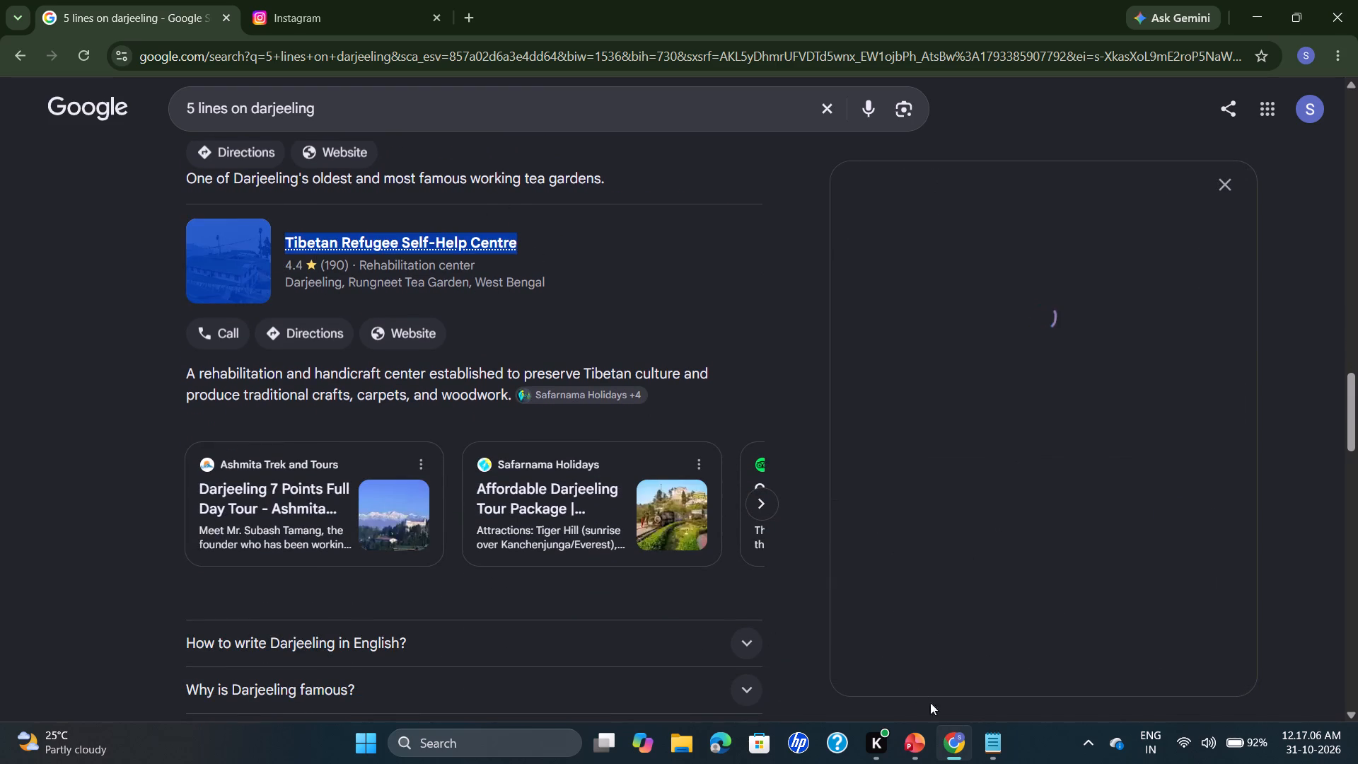
click(983, 748)
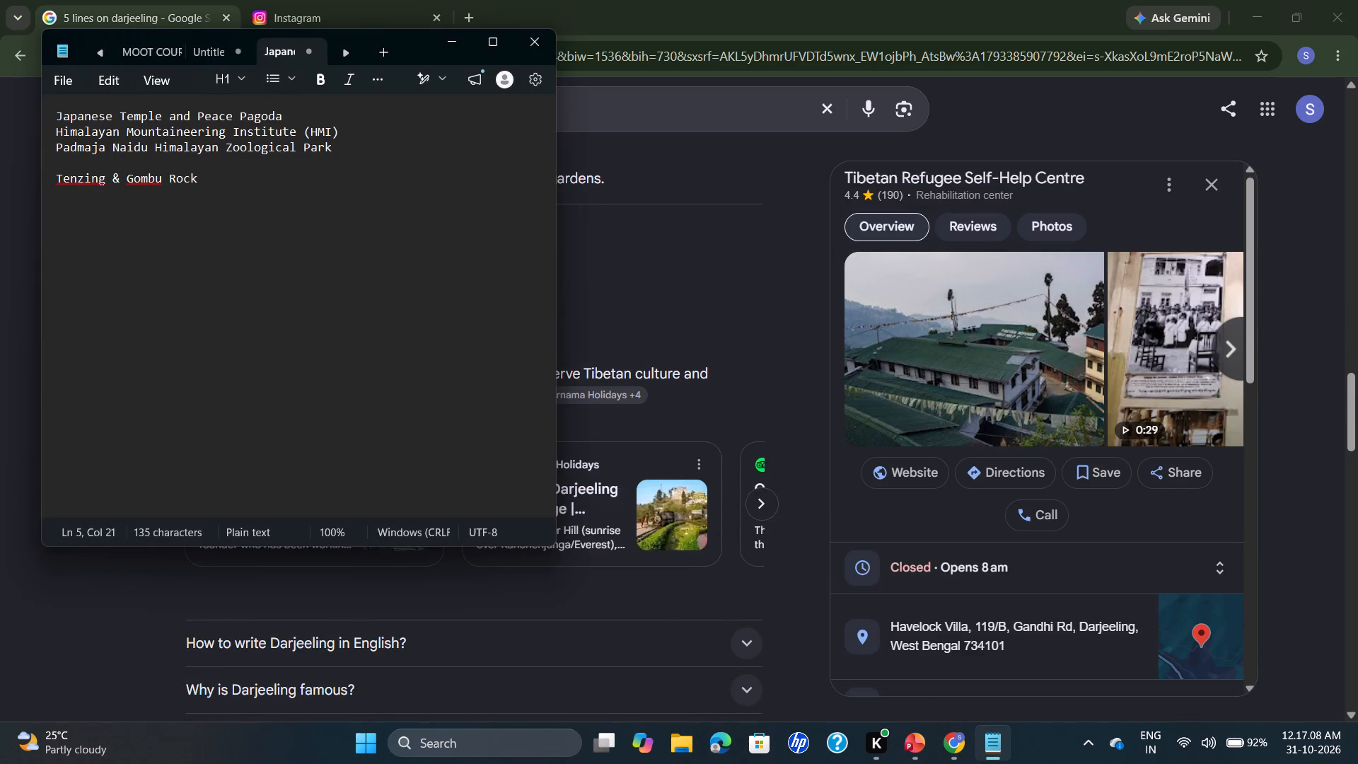
key(Return)
key(ctrl+v)
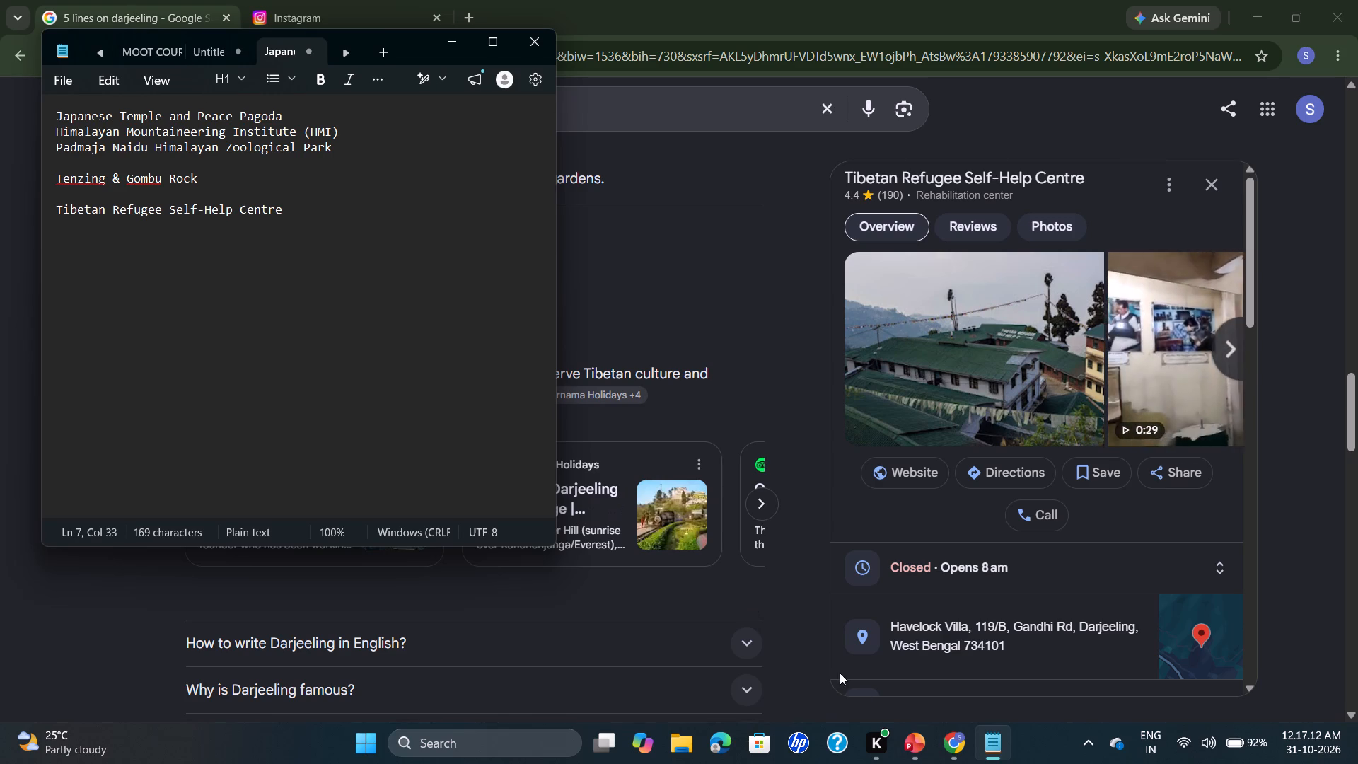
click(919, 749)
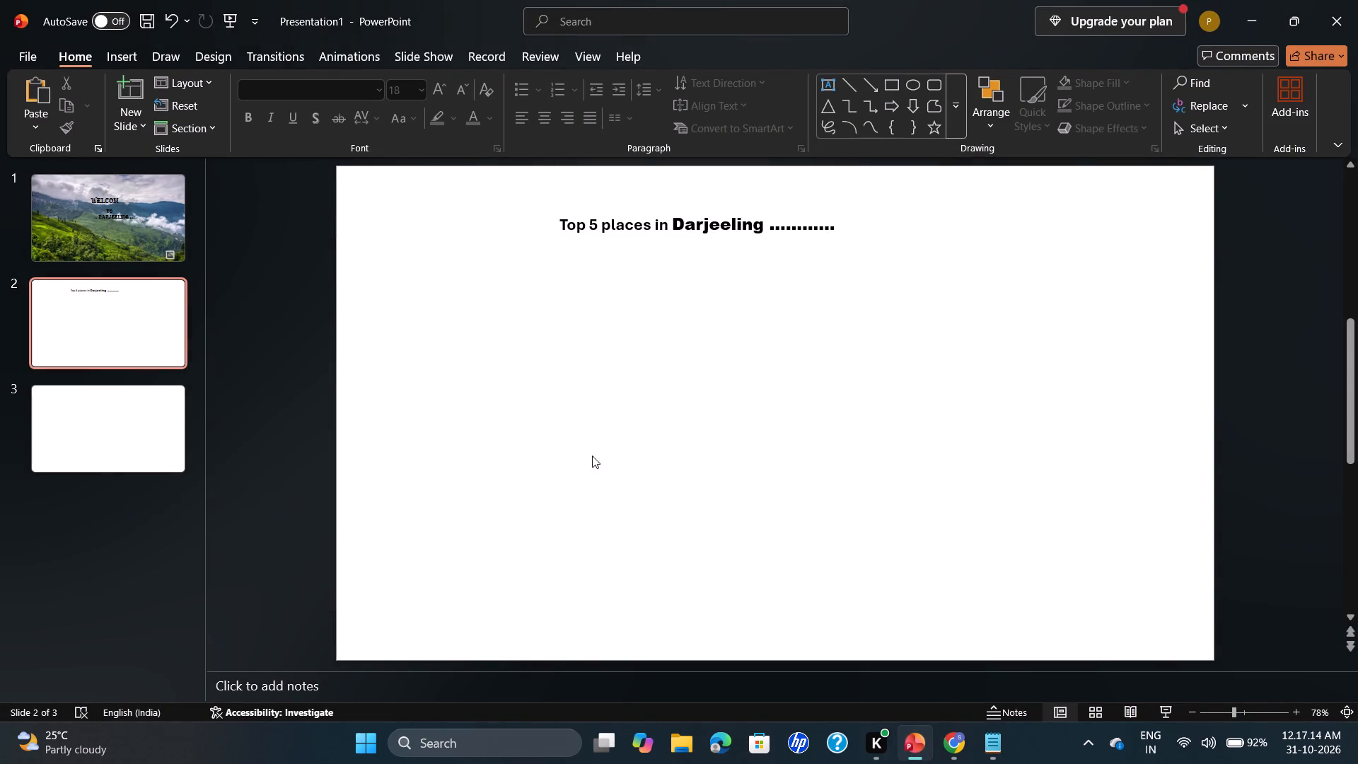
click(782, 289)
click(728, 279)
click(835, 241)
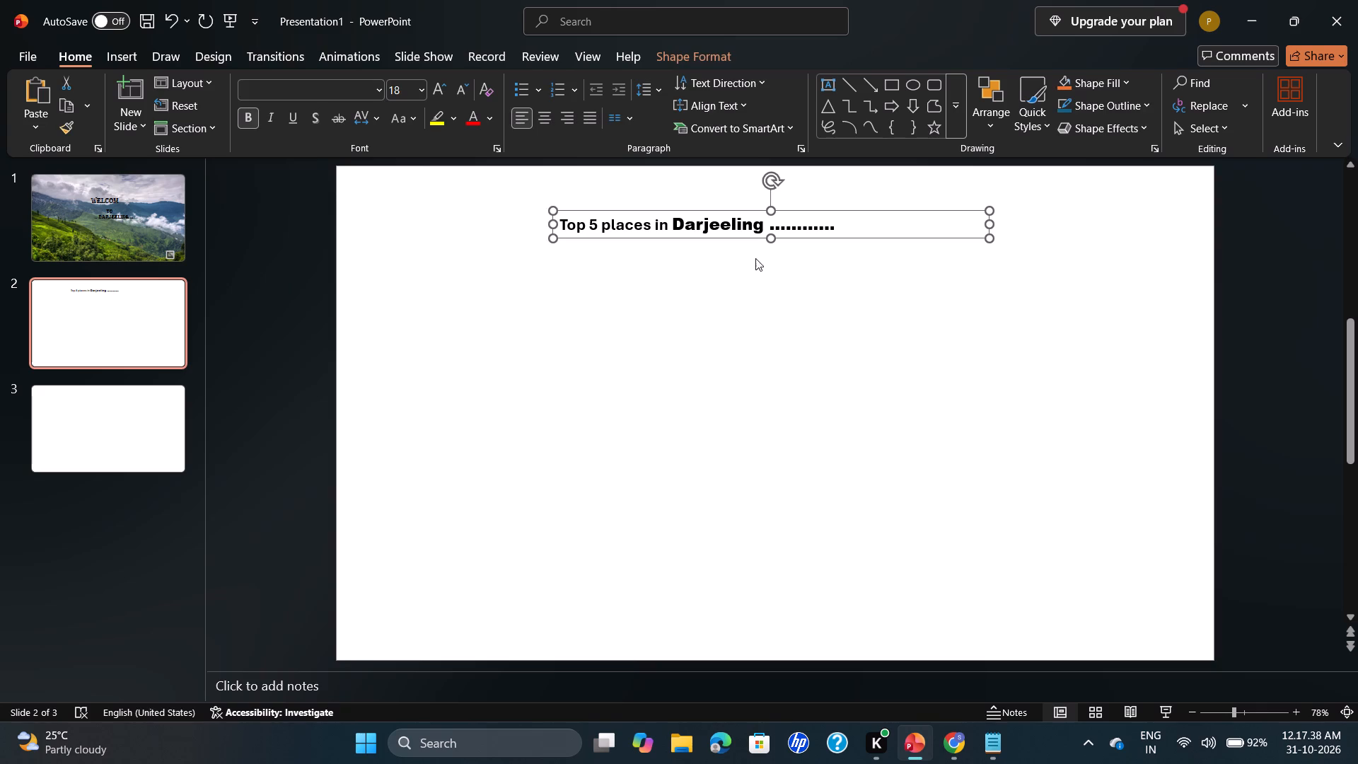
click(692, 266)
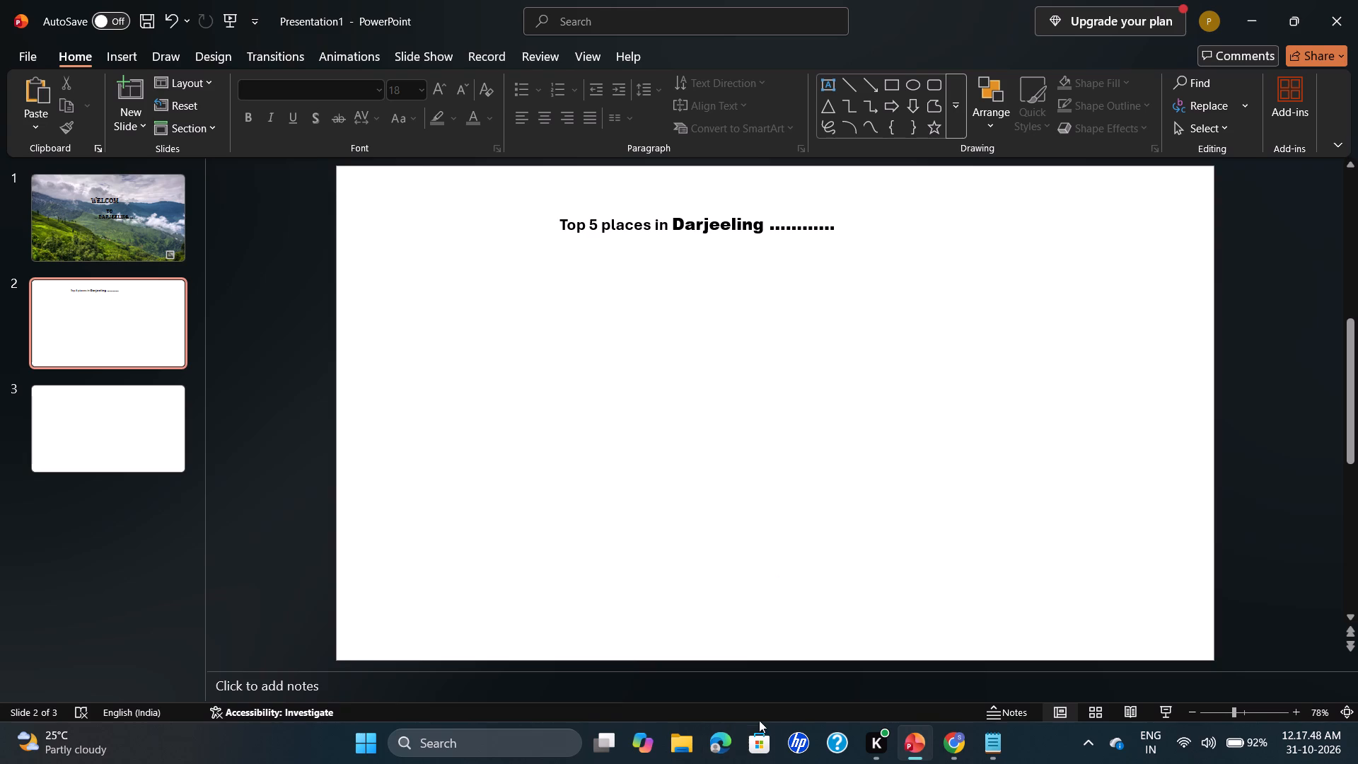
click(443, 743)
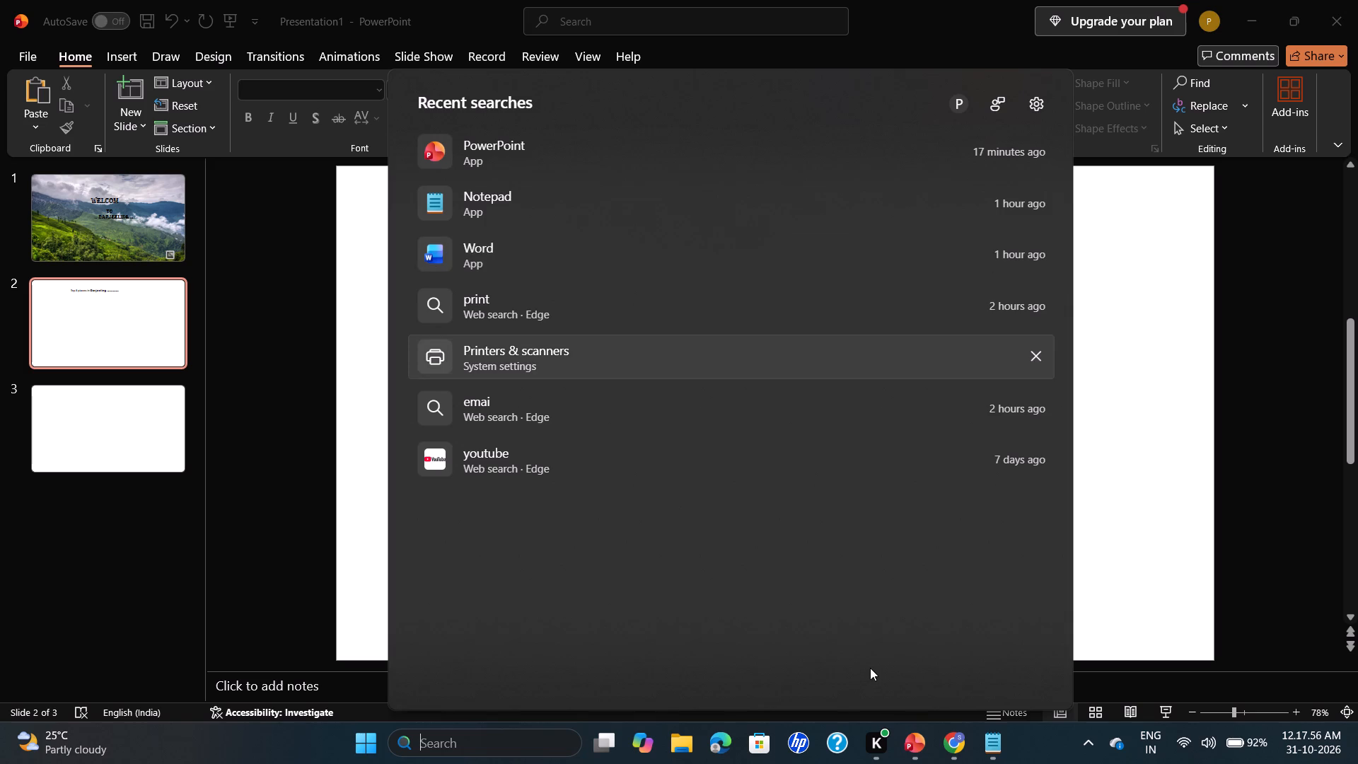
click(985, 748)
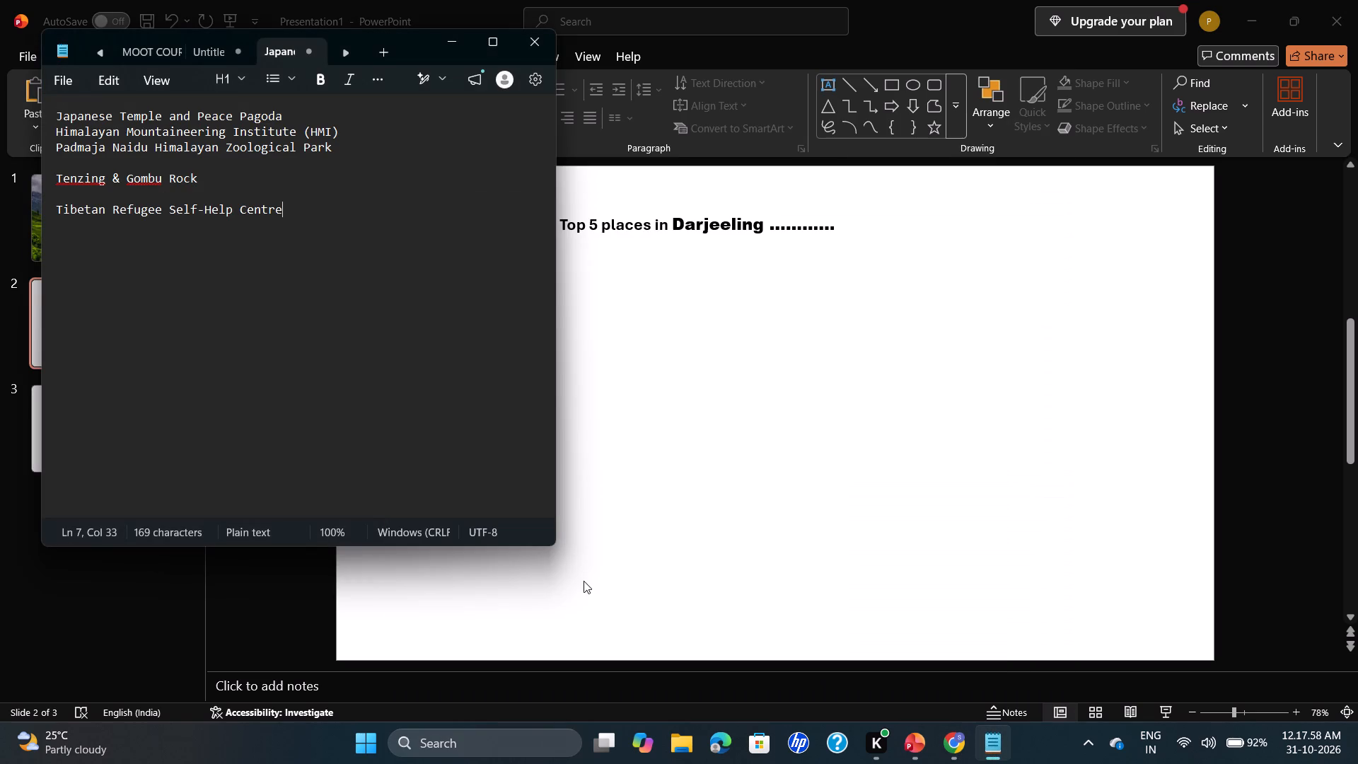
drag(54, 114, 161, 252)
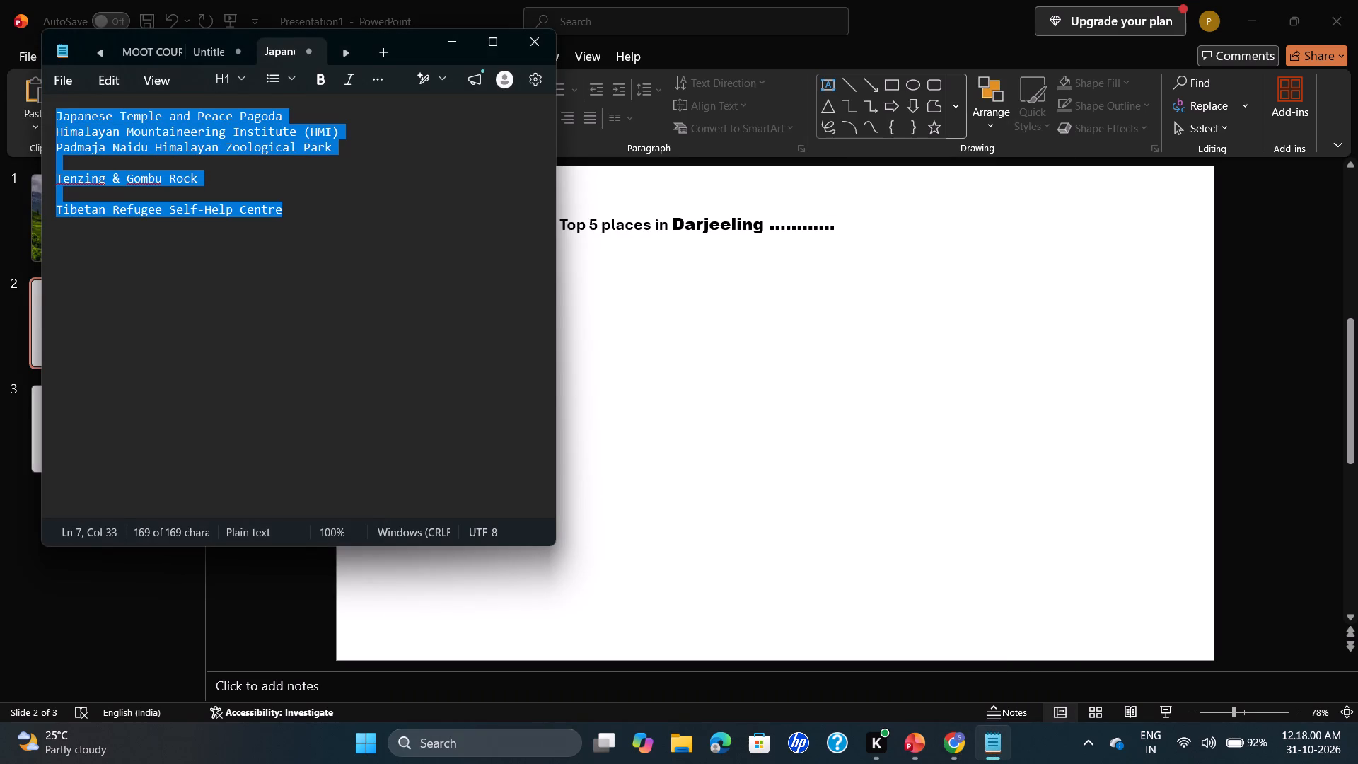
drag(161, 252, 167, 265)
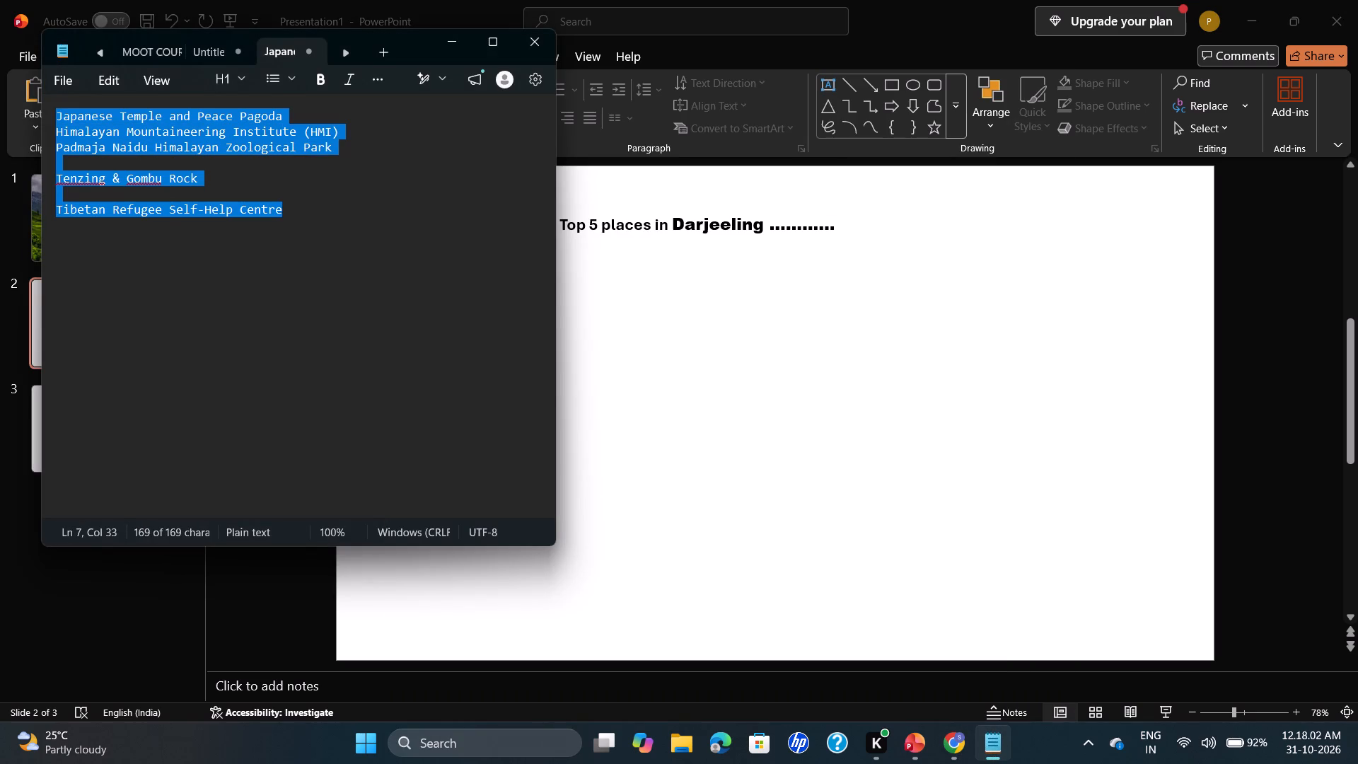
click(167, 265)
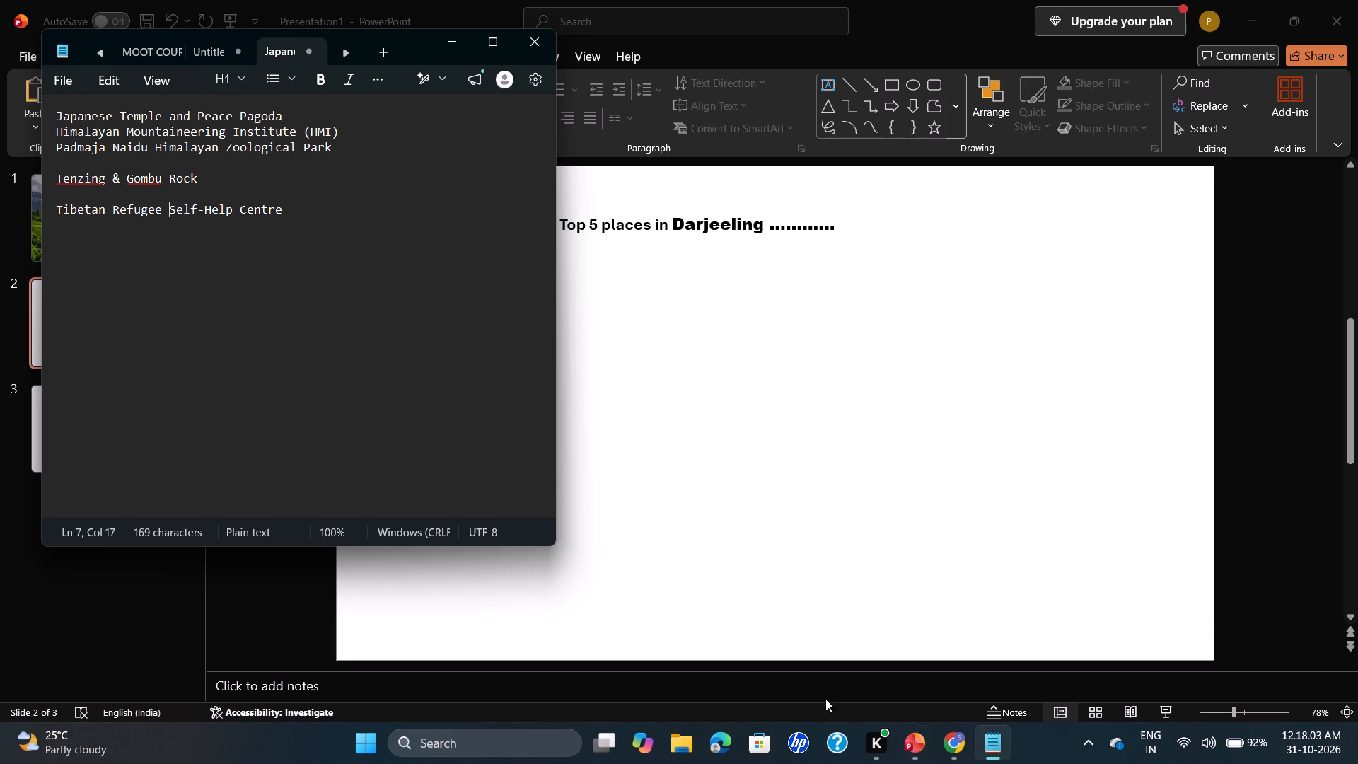
Switch to Chrome and close the Instagram page.
click(967, 740)
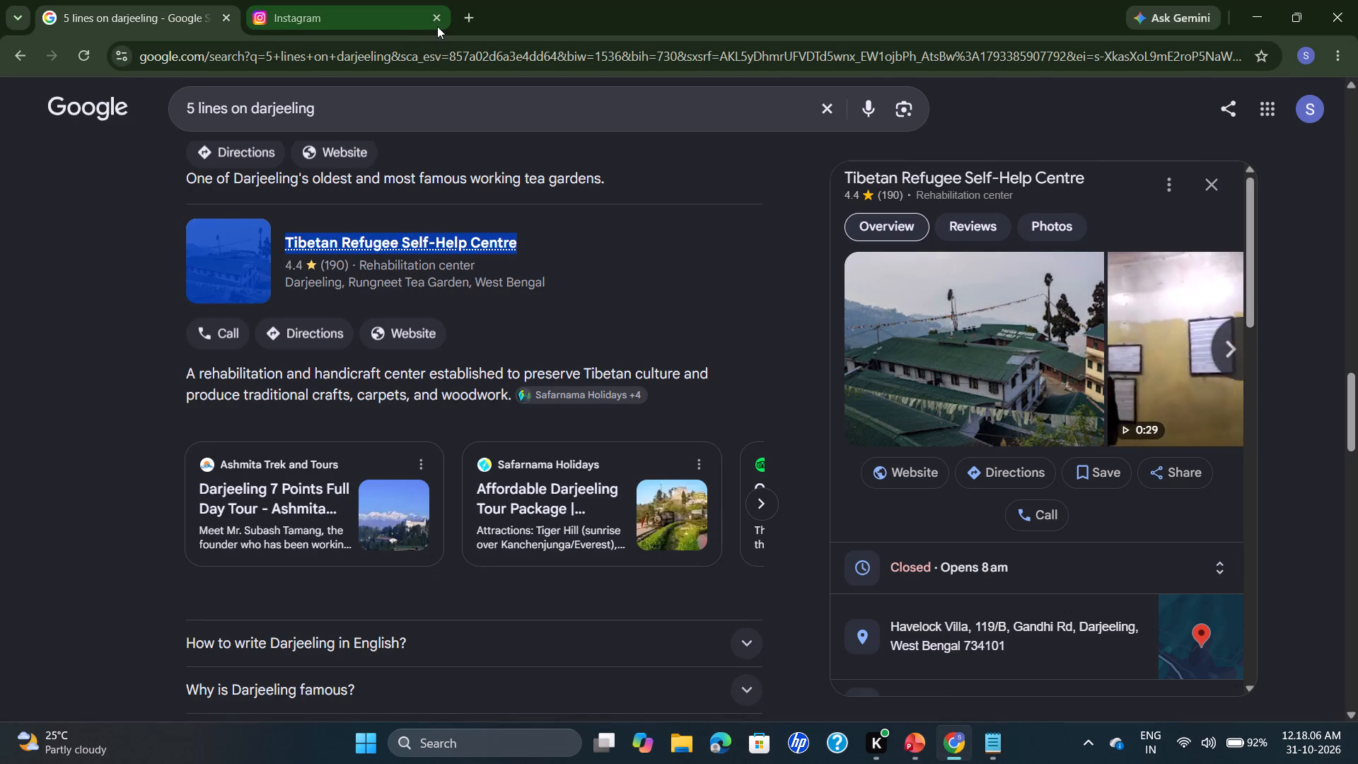
click(439, 18)
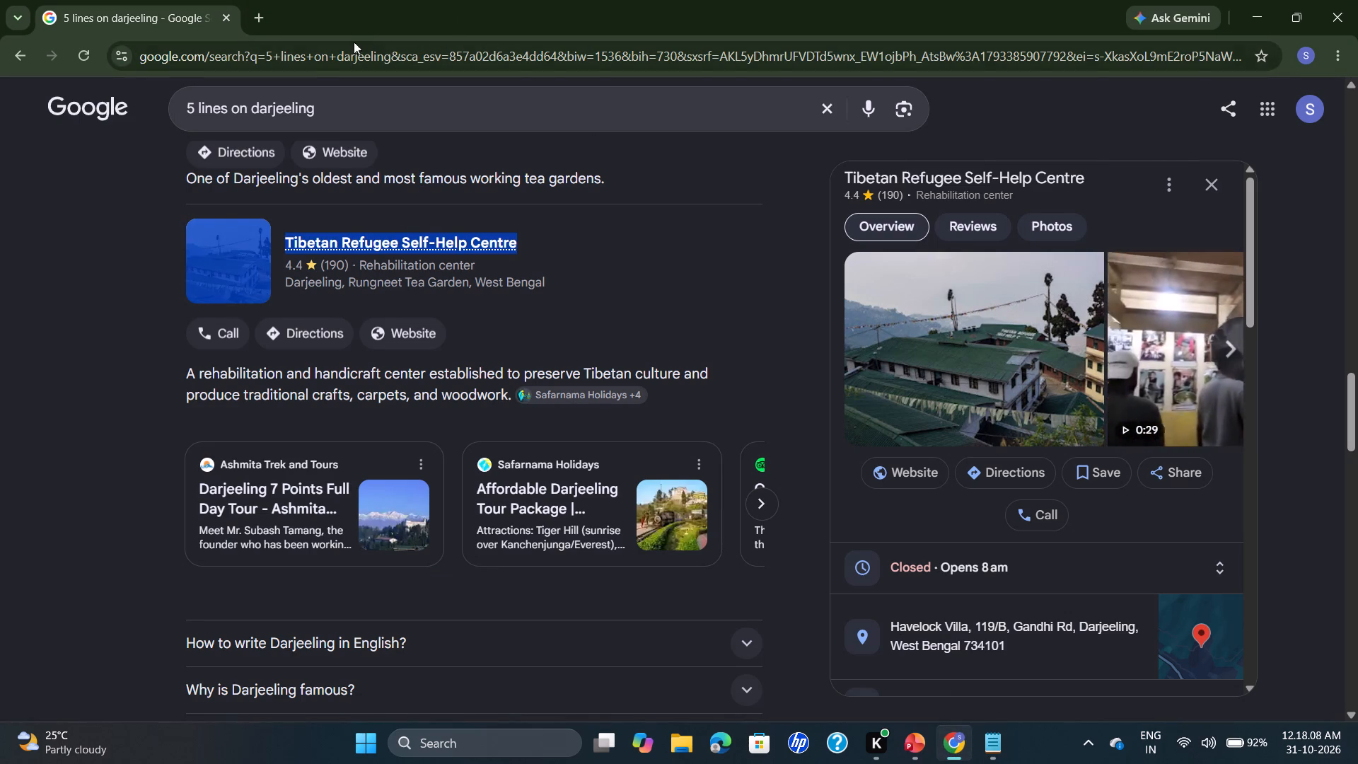
Search Google for Tiger Hill, Darjeeling in a new browser tab and copy the place name "Tiger Hill, Darjeeling" from the results.
click(263, 21)
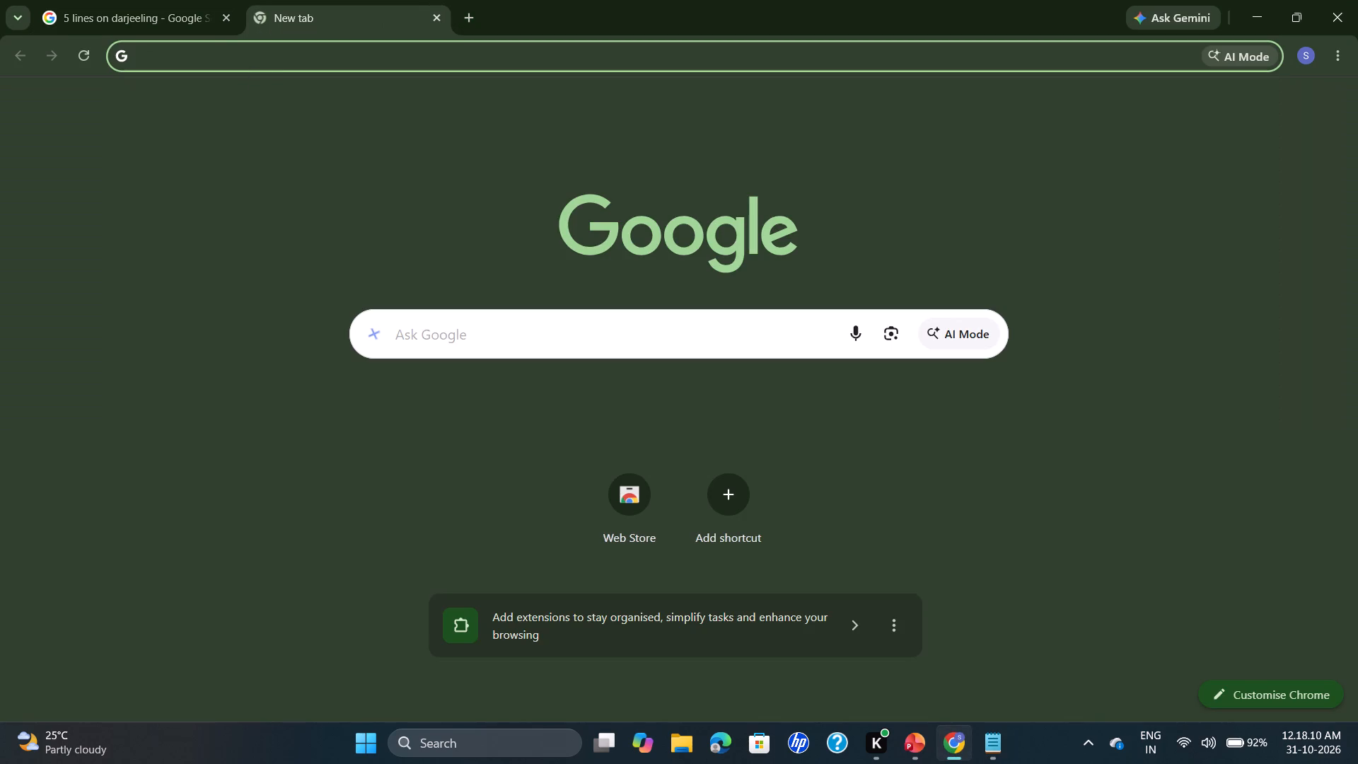
click(262, 52)
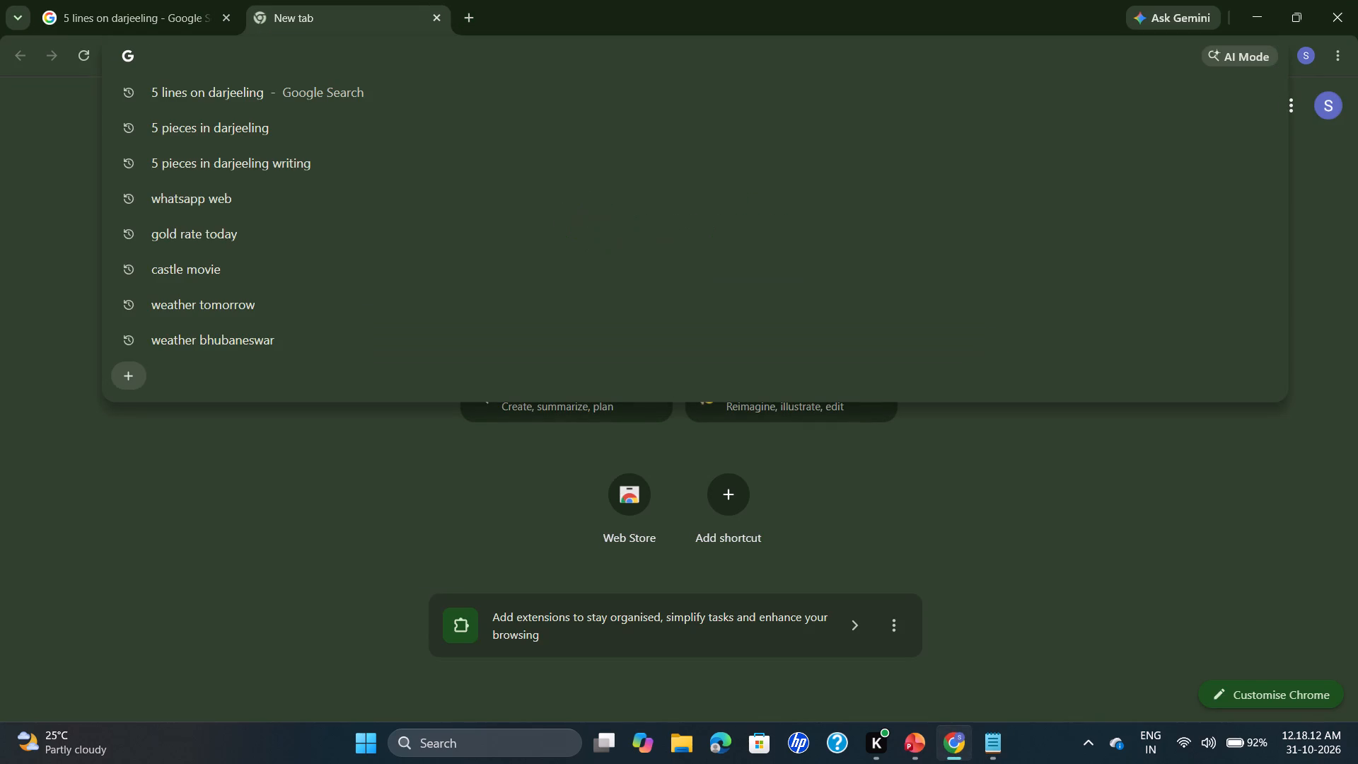
text(tiger)
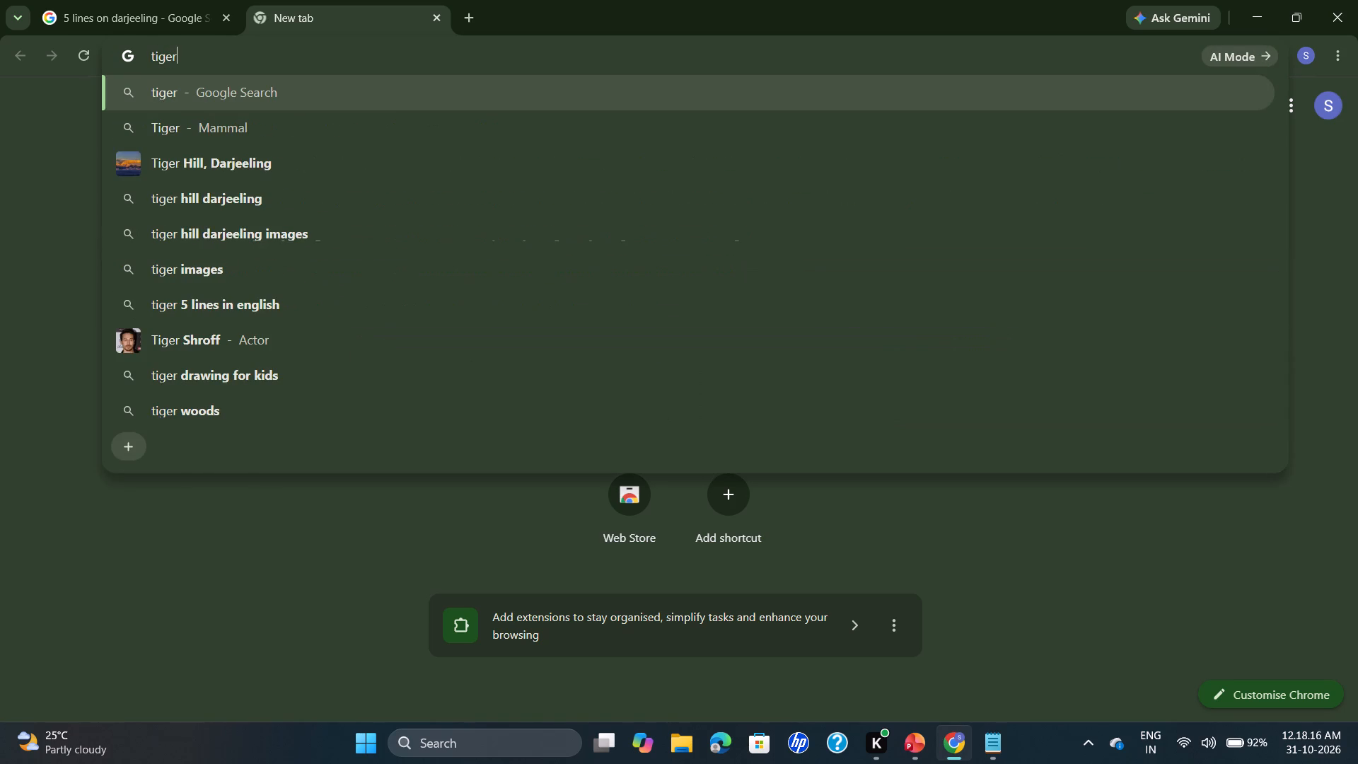
click(220, 159)
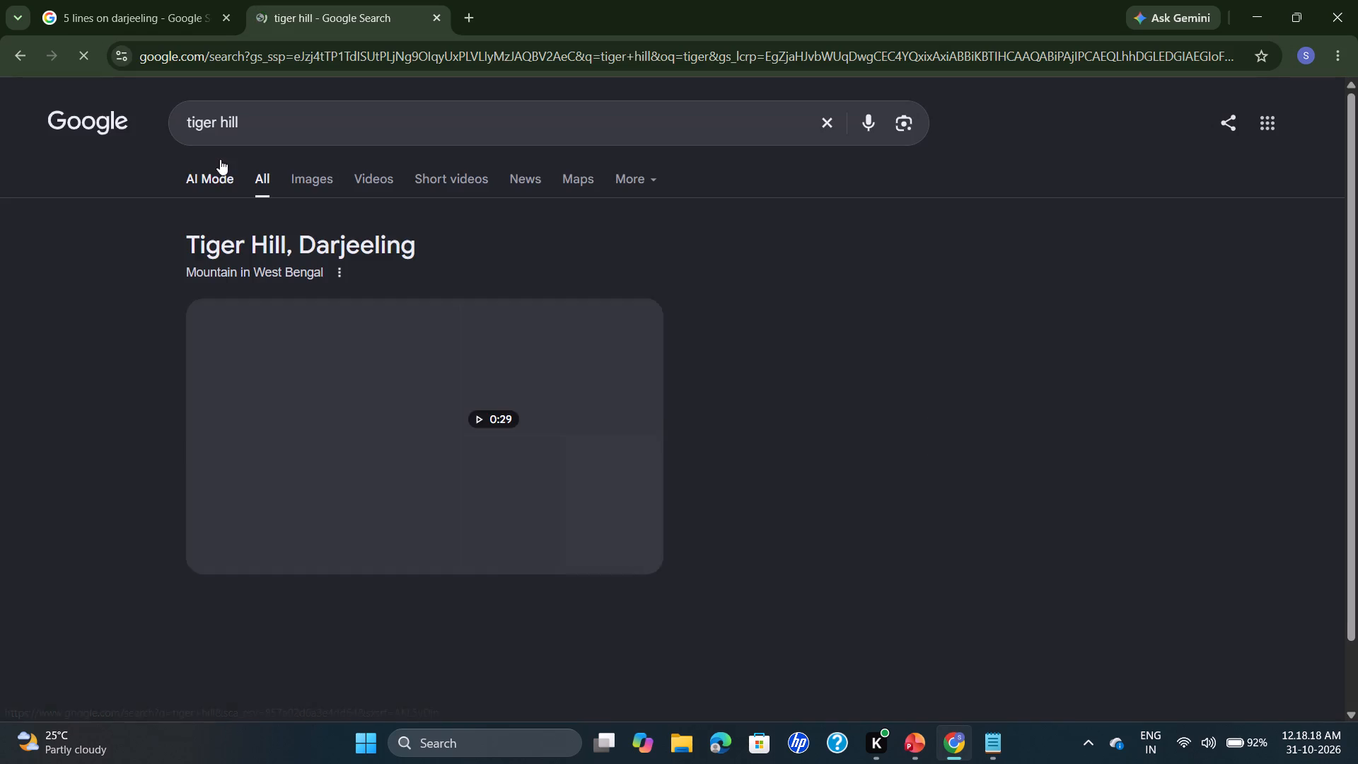
drag(429, 249, 270, 250)
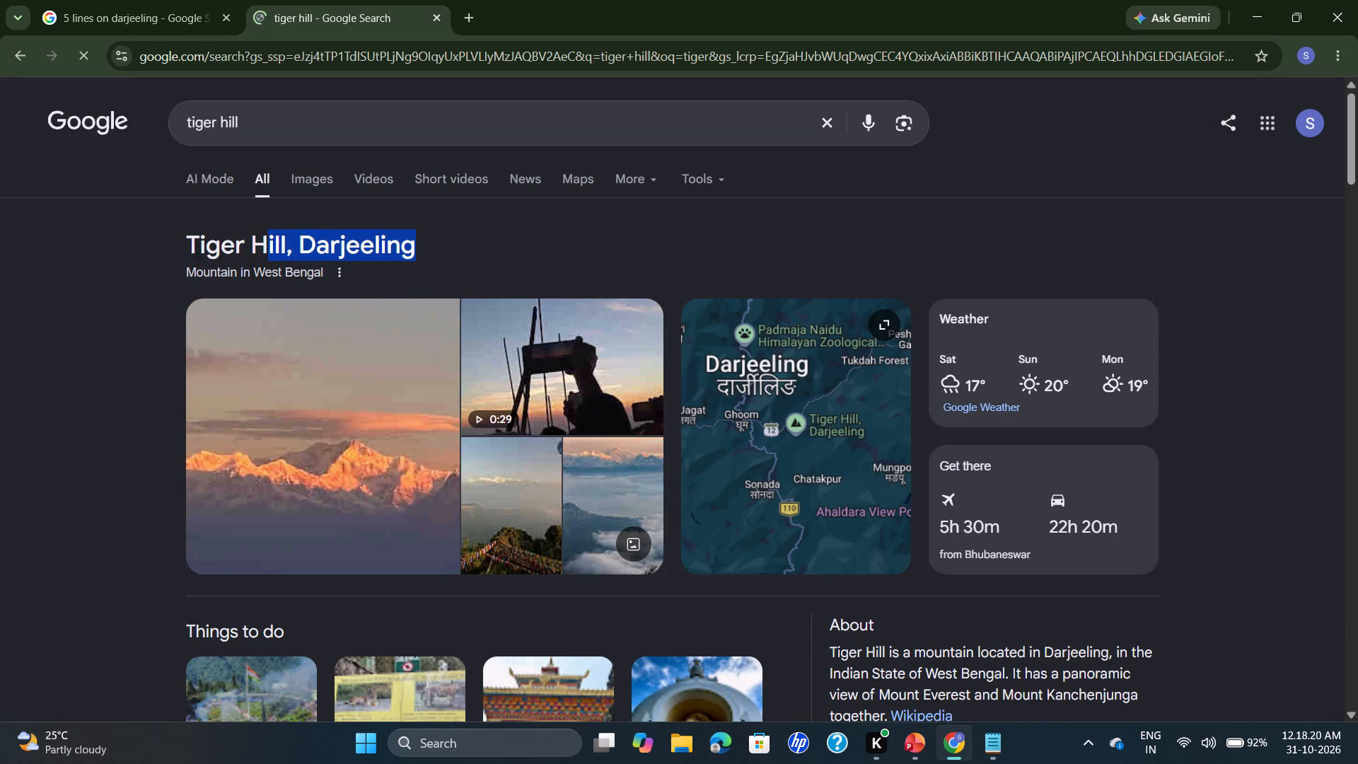
drag(270, 250, 164, 252)
key(ctrl+c)
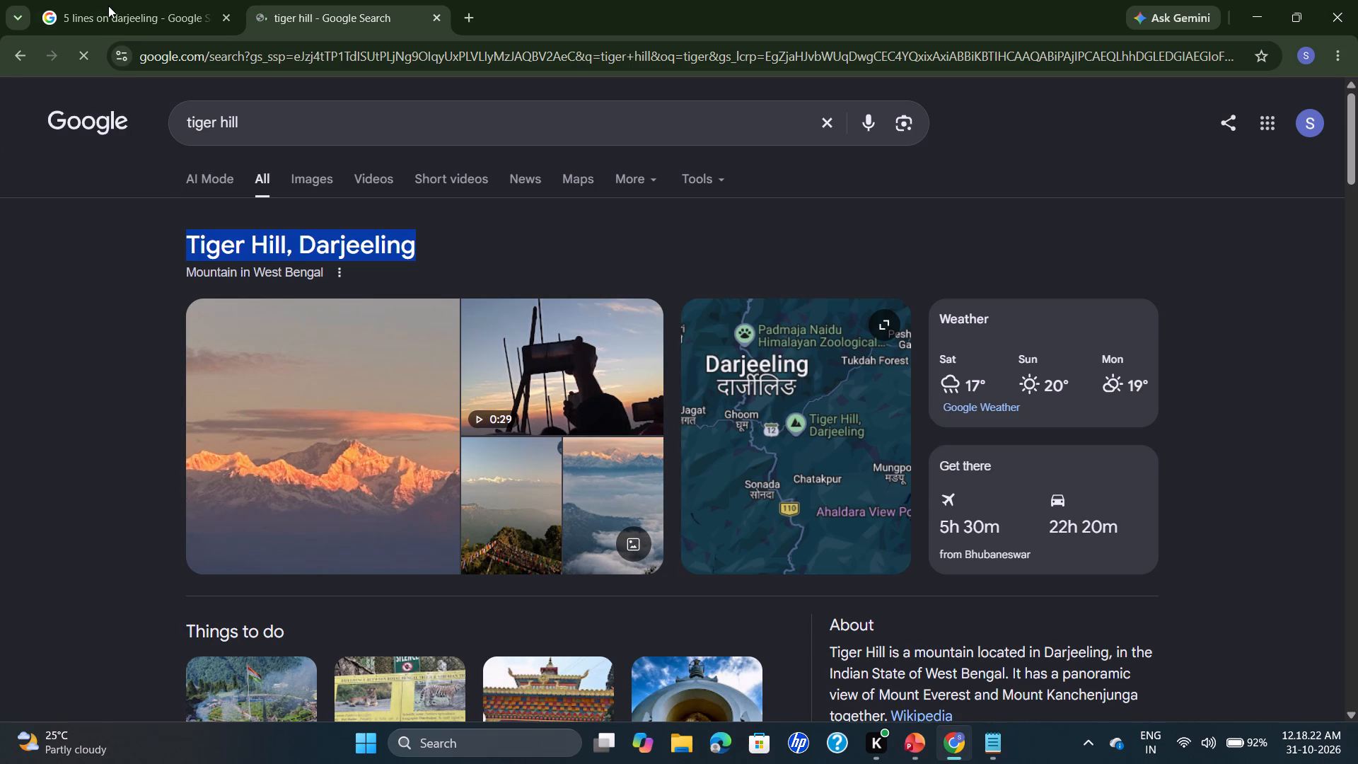
Switch to PowerPoint and insert a wide text box with arrow bullets below the "Top 5 places in Darjeeling" title on slide 2.
click(919, 741)
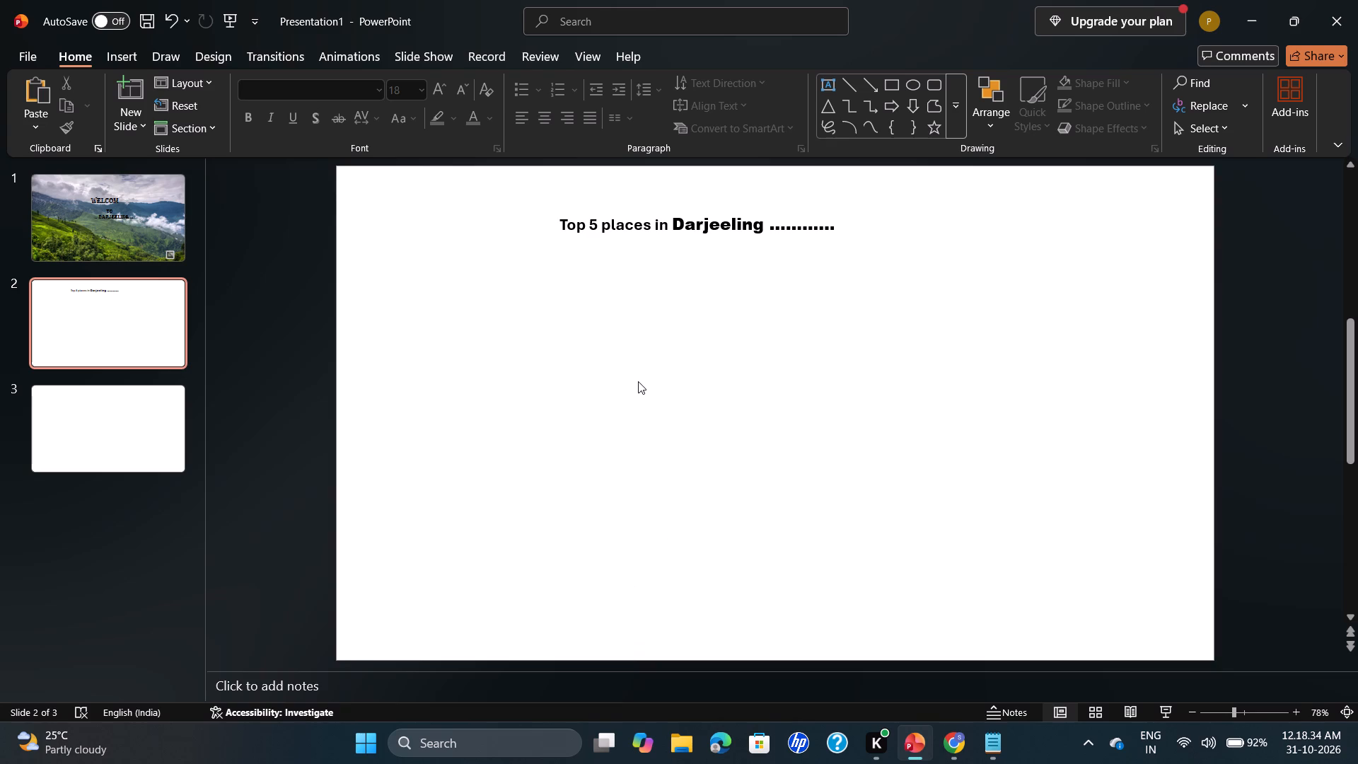
click(829, 254)
click(857, 239)
click(852, 257)
key(Return)
click(833, 90)
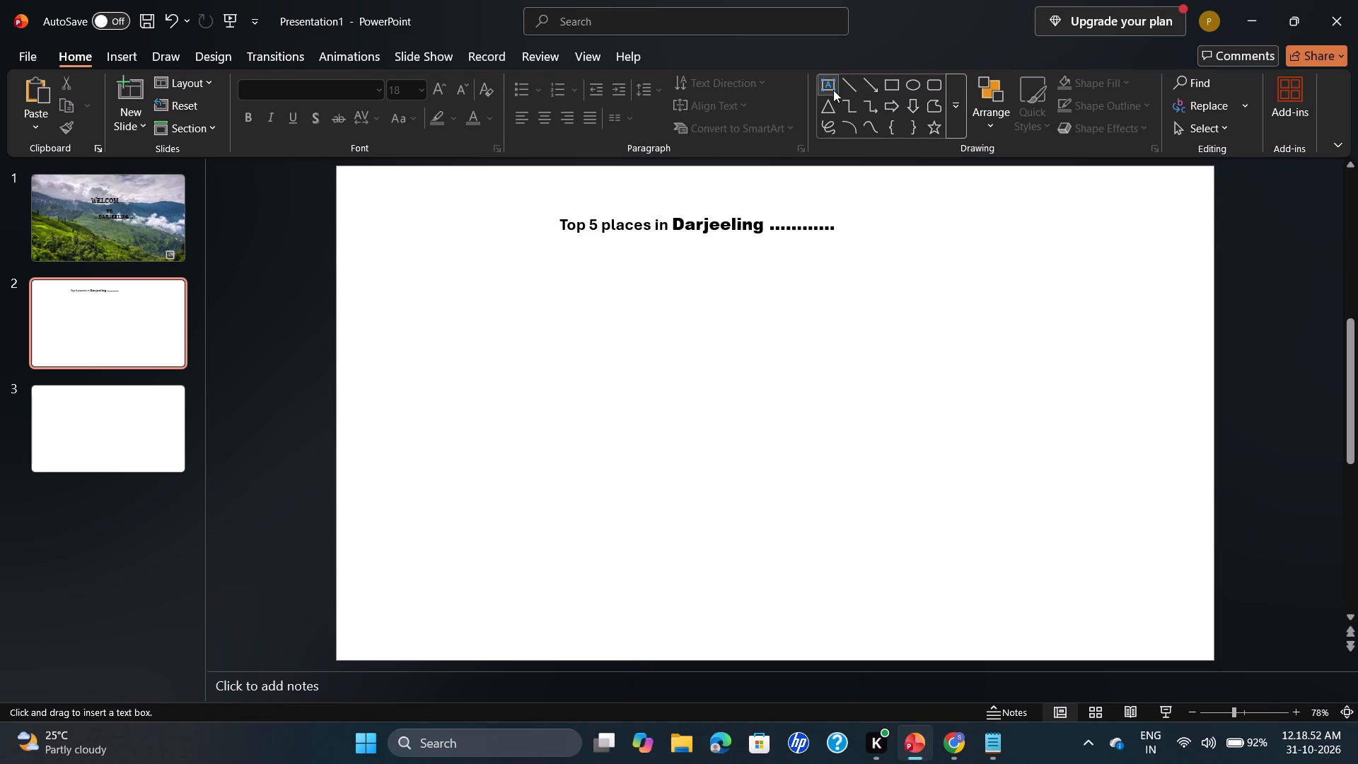
drag(557, 283, 906, 311)
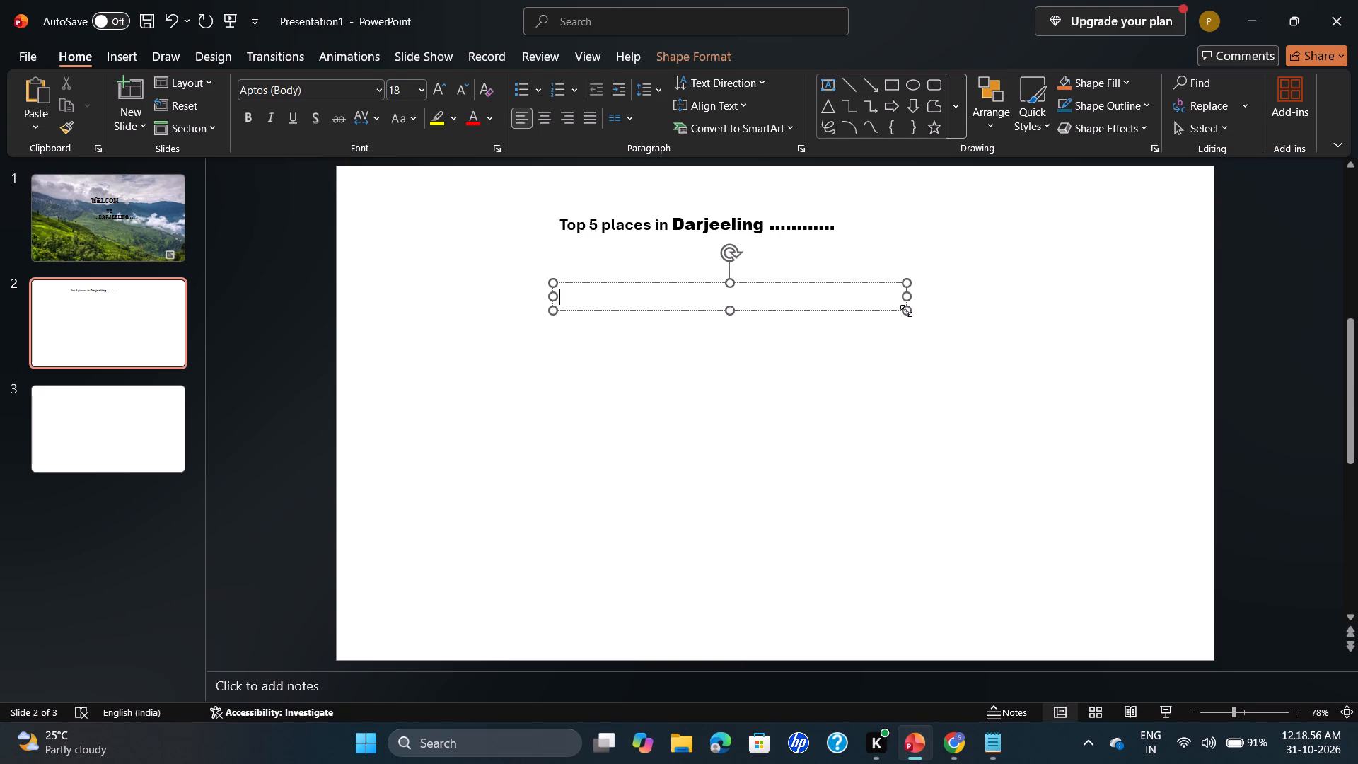
click(538, 92)
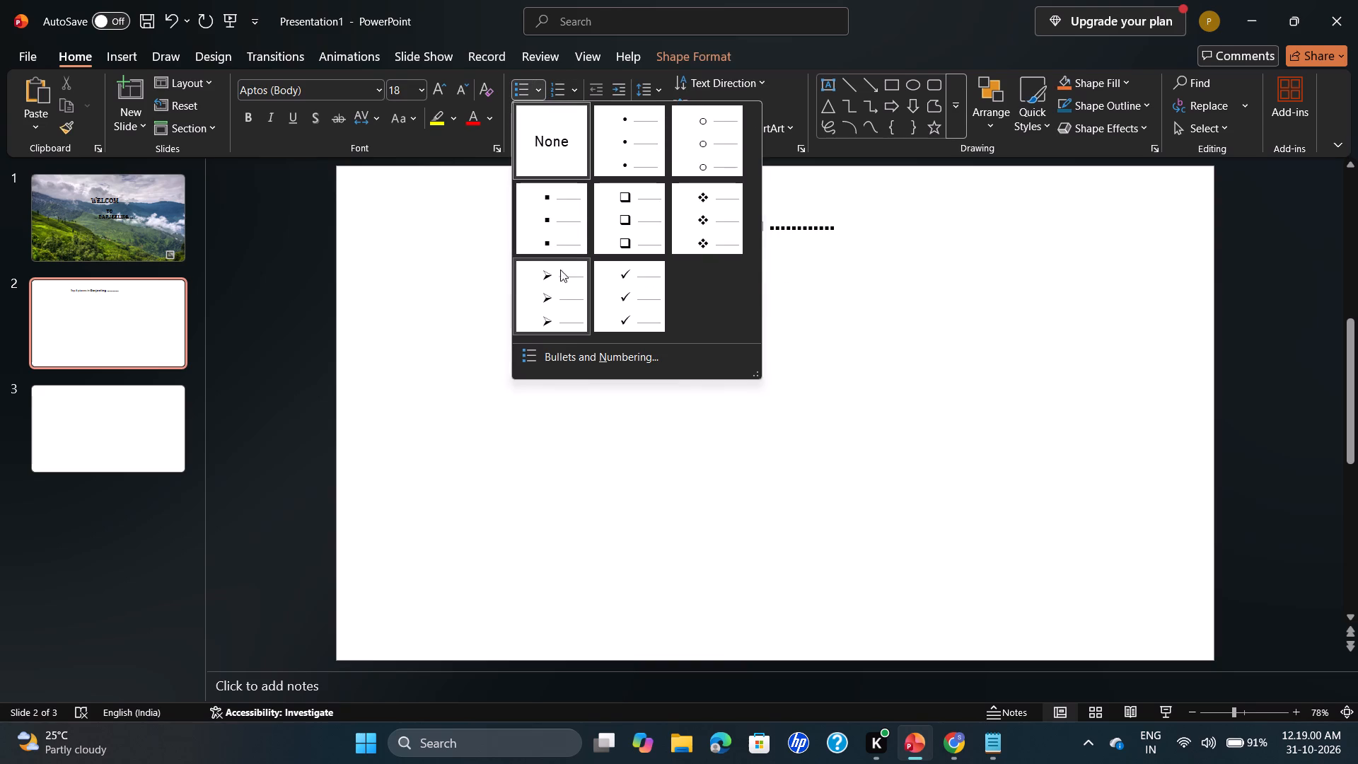
click(561, 285)
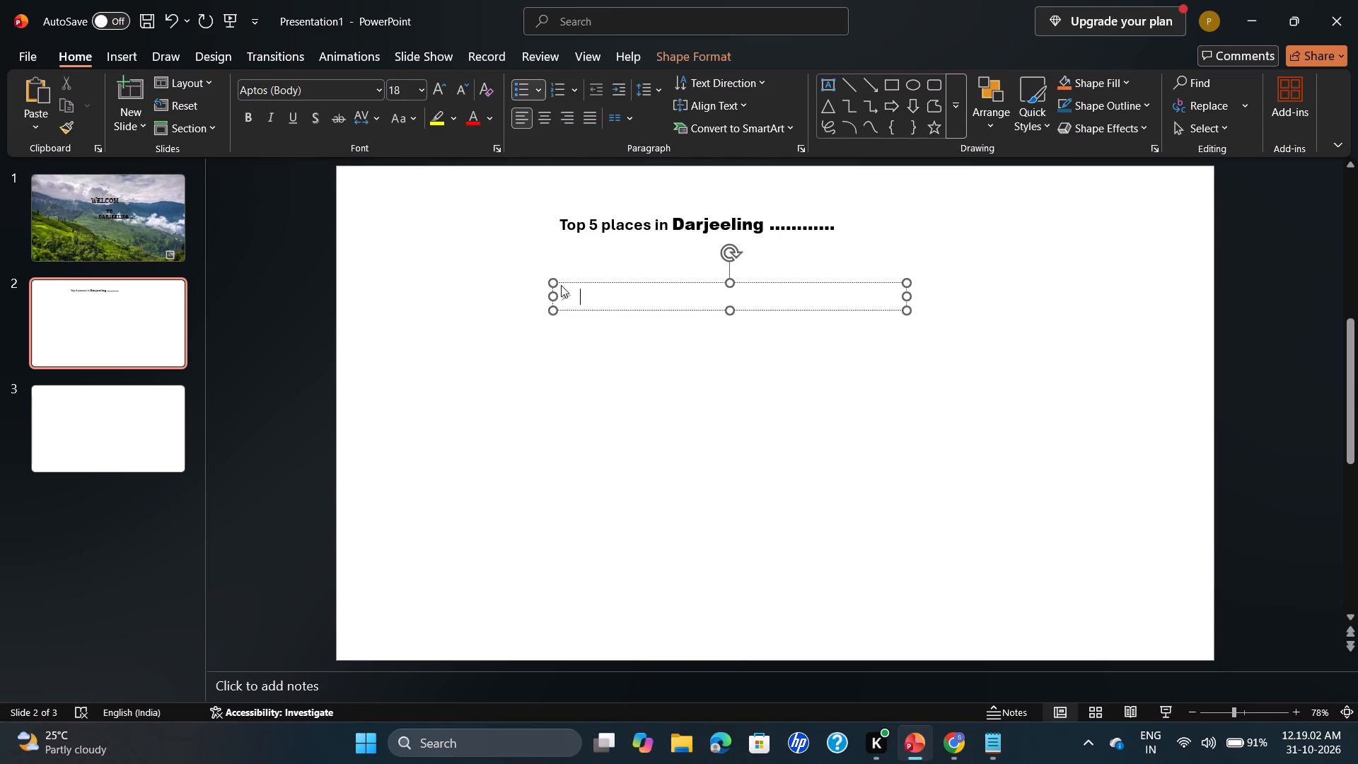
Paste "Tiger Hill, Darjeeling" as the first bullet and start a second bullet line.
key(ctrl+v)
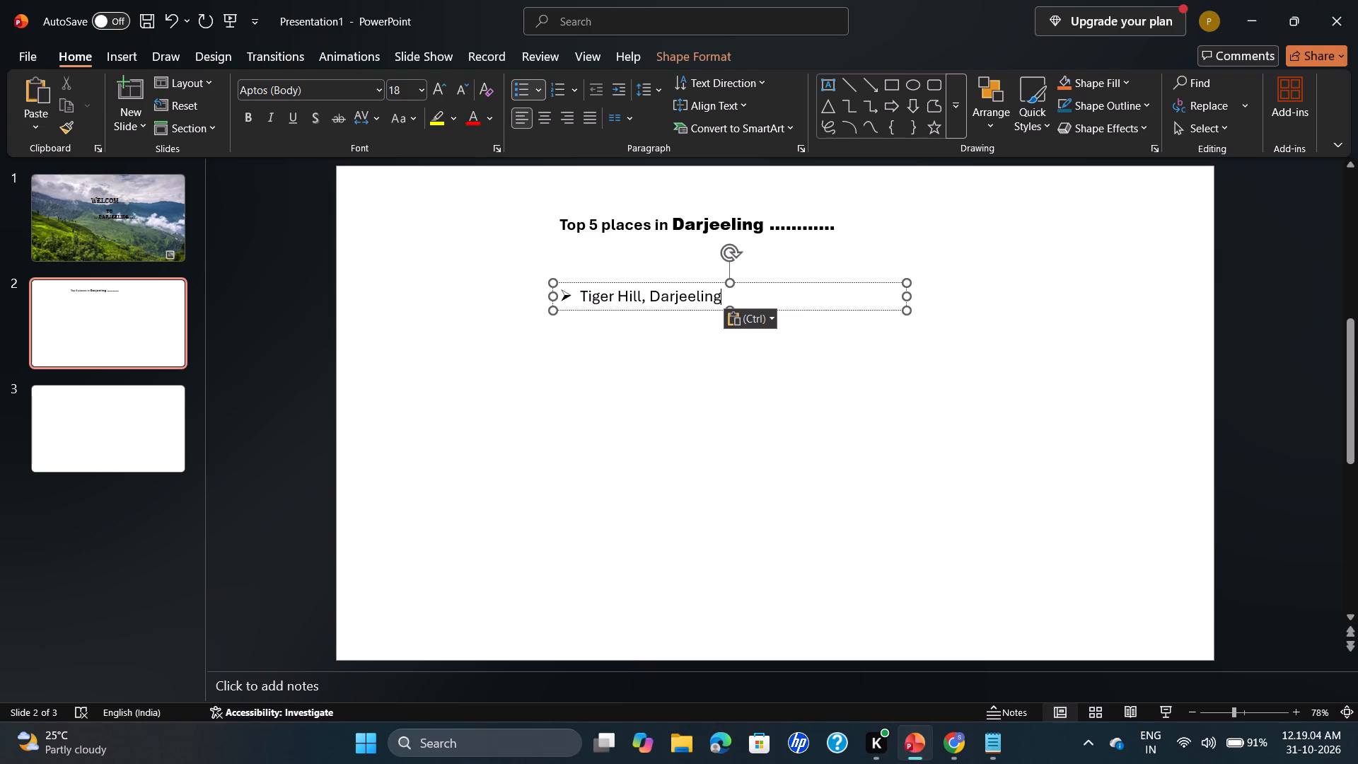
key(Return)
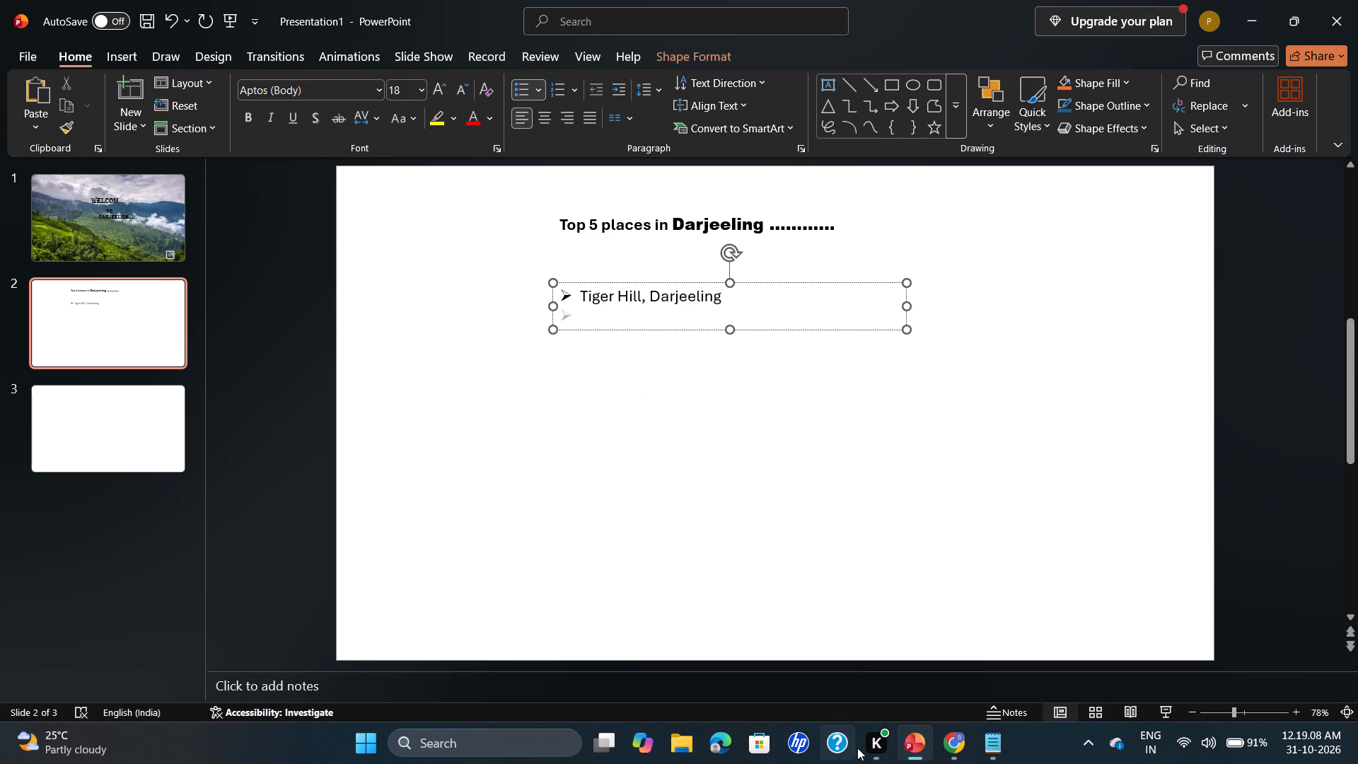
Switch to Chrome, search Google for Batasia Loop and copy the place name "Batasia Loop Darjeeling" from the results heading.
click(965, 741)
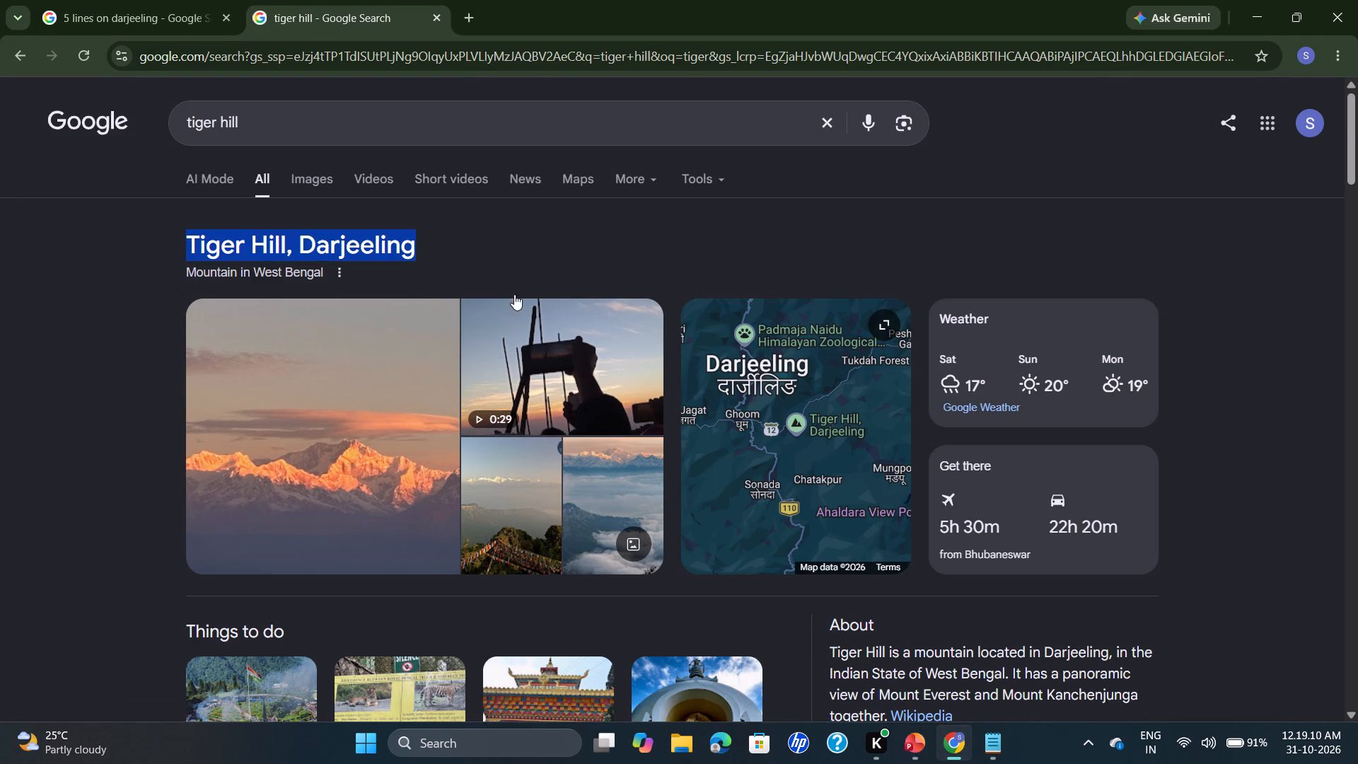
click(373, 110)
drag(373, 110, 228, 121)
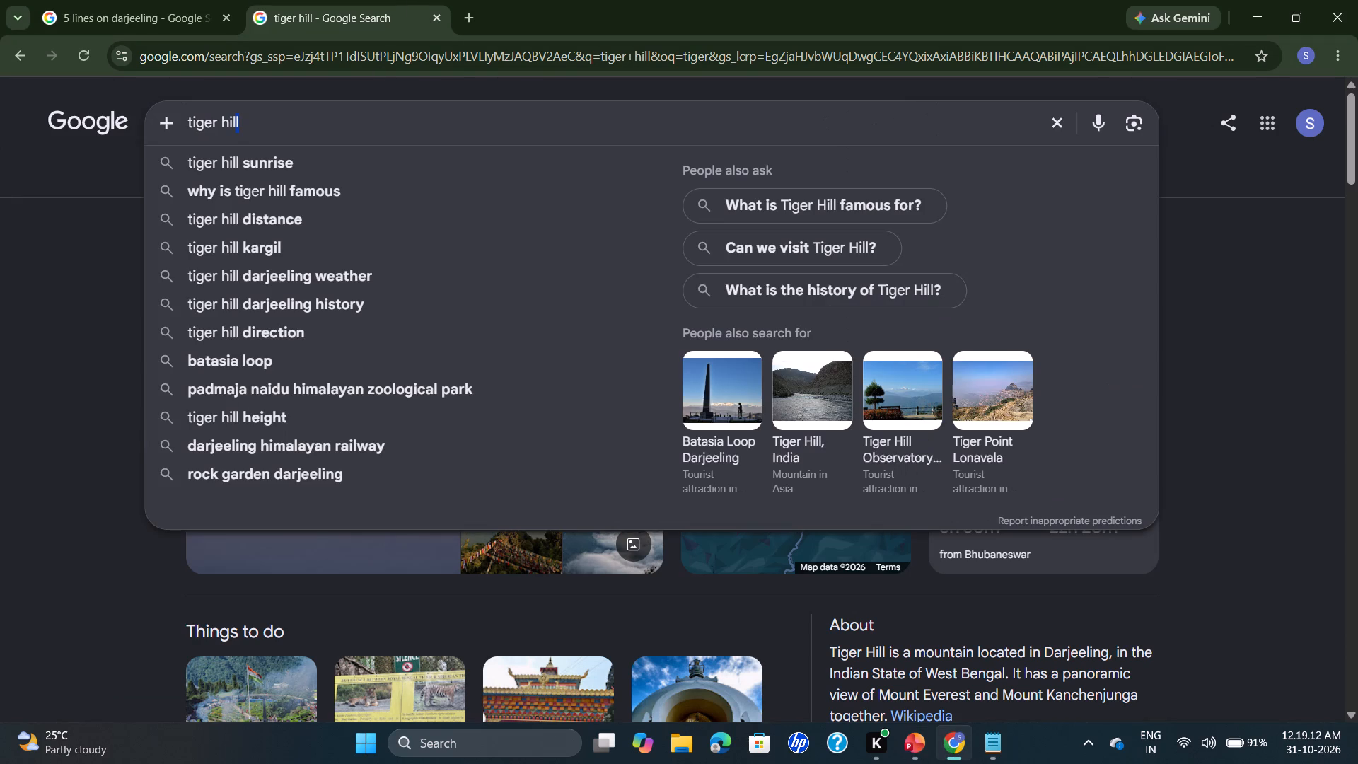
drag(228, 121, 156, 122)
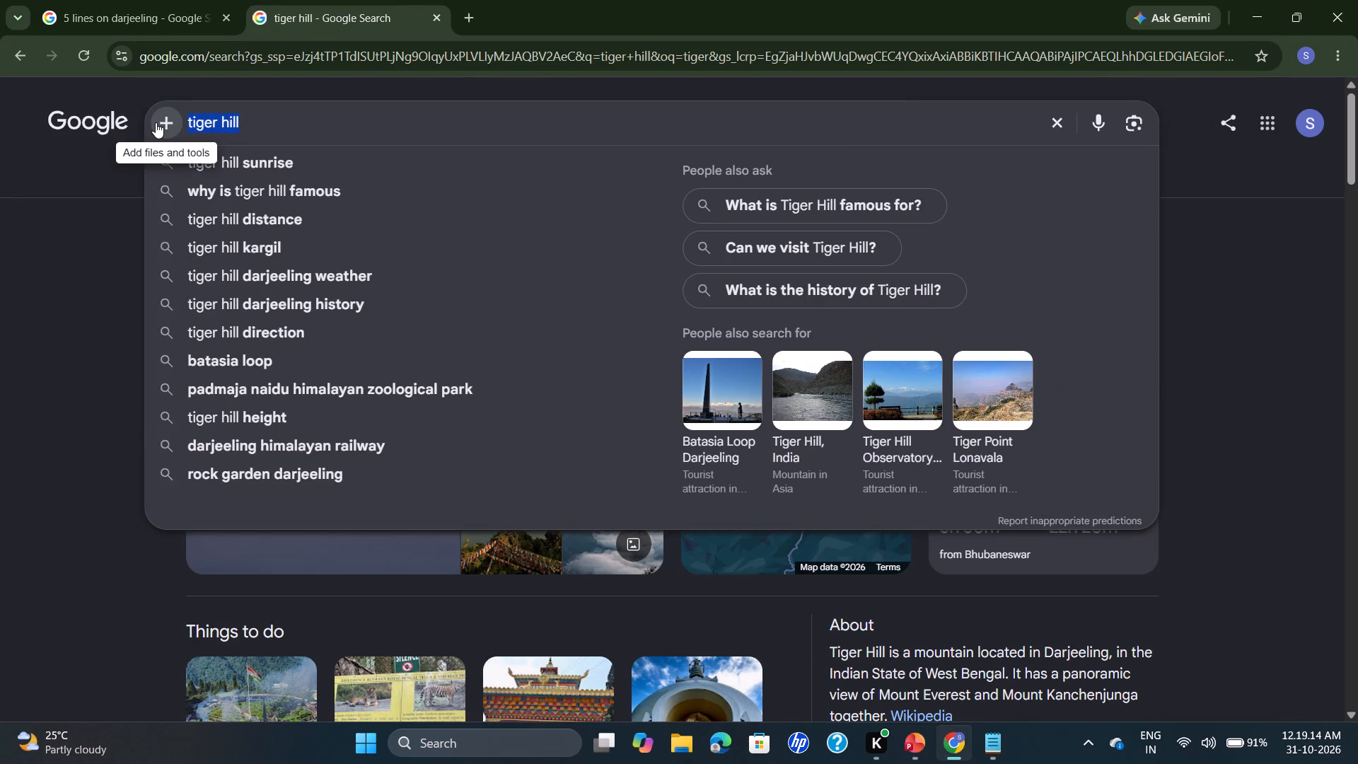
text(bata)
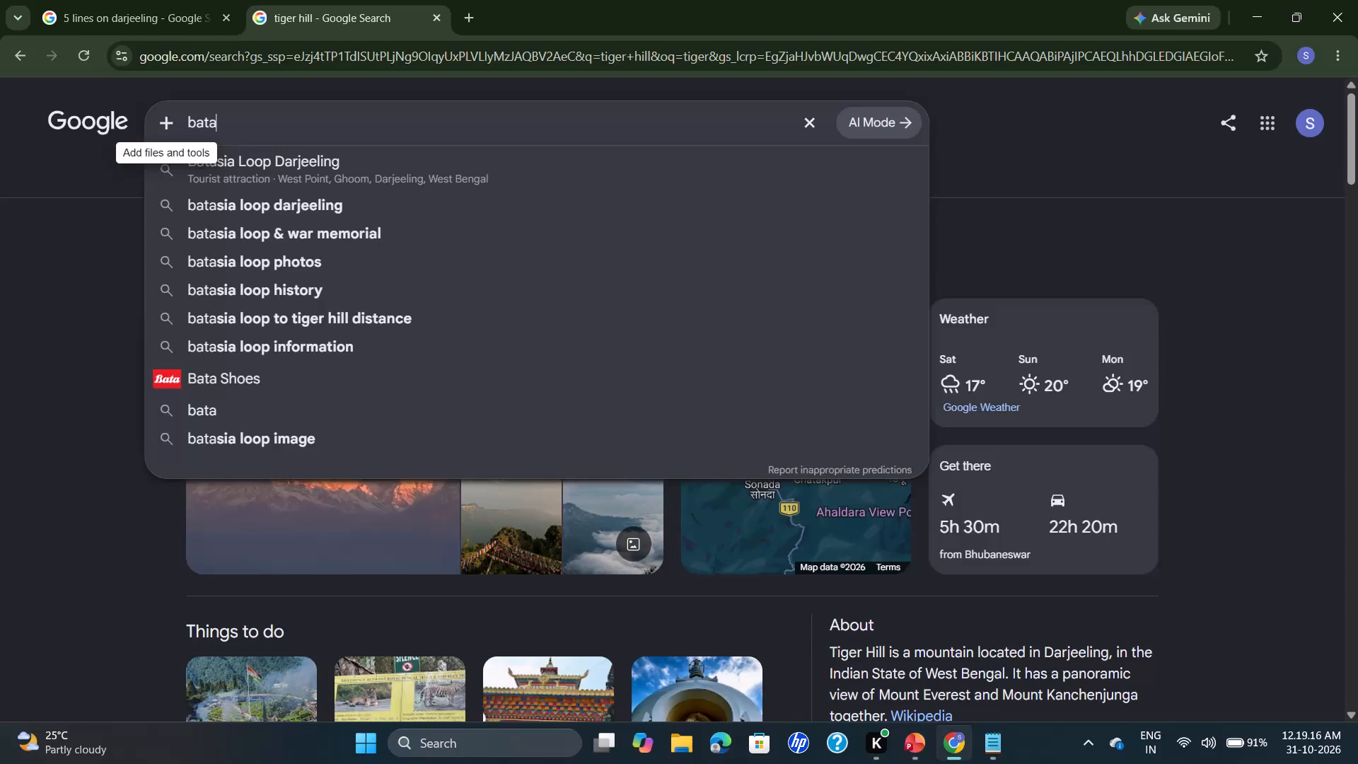
click(259, 177)
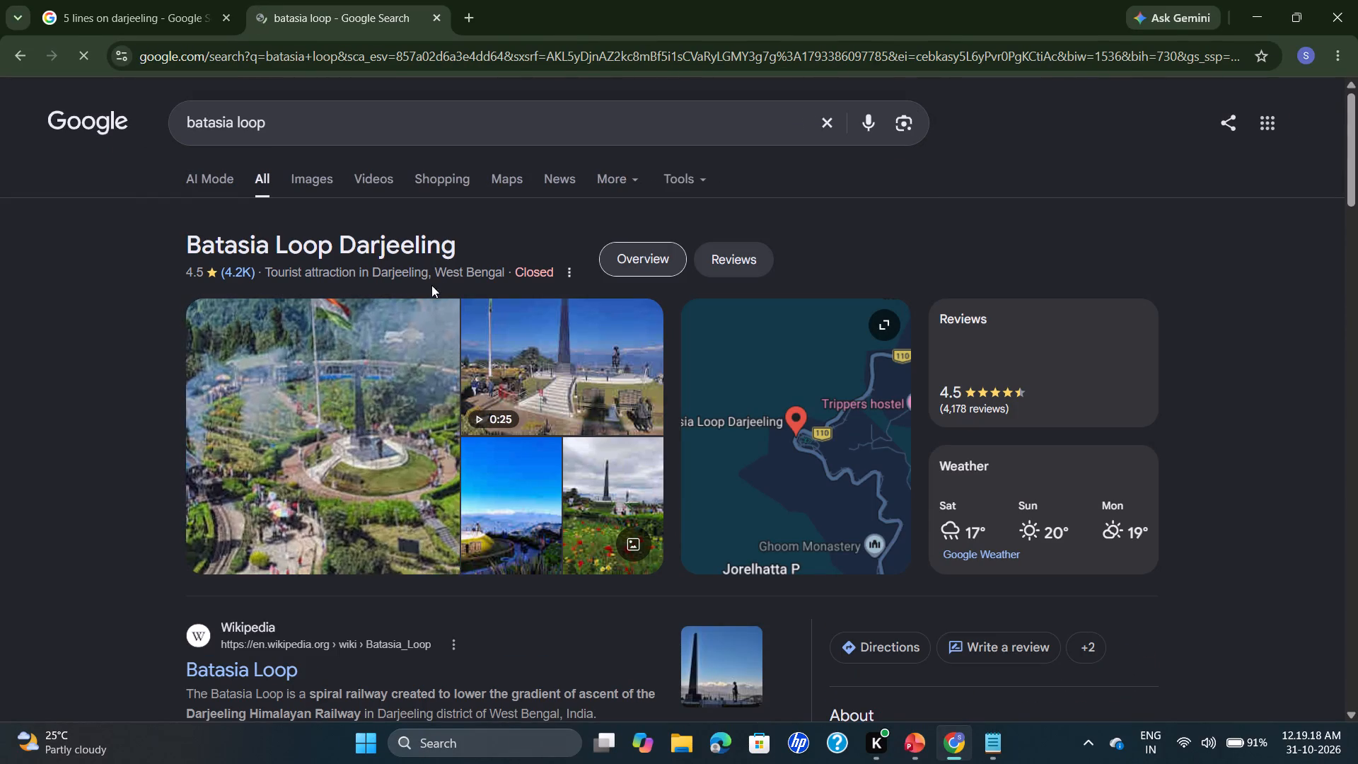
drag(464, 248, 152, 241)
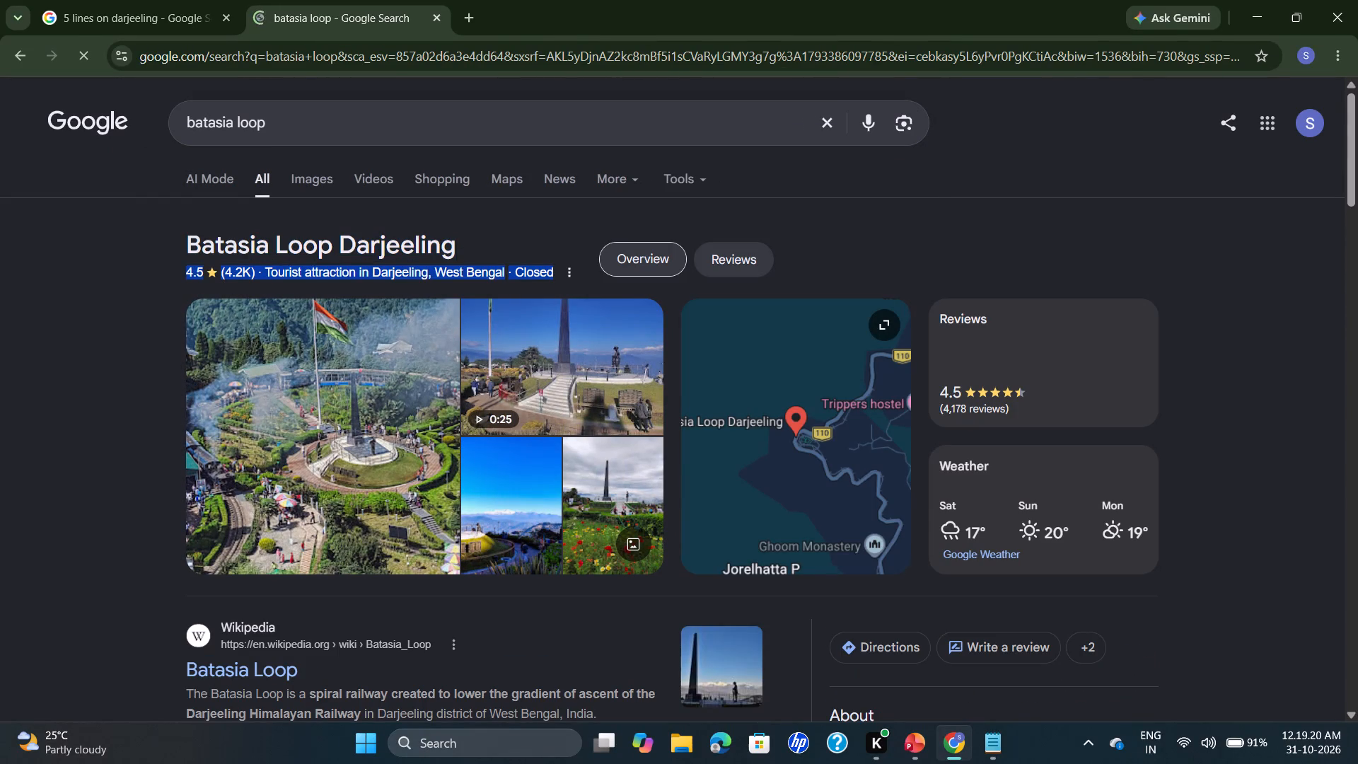
drag(501, 243, 313, 240)
click(477, 238)
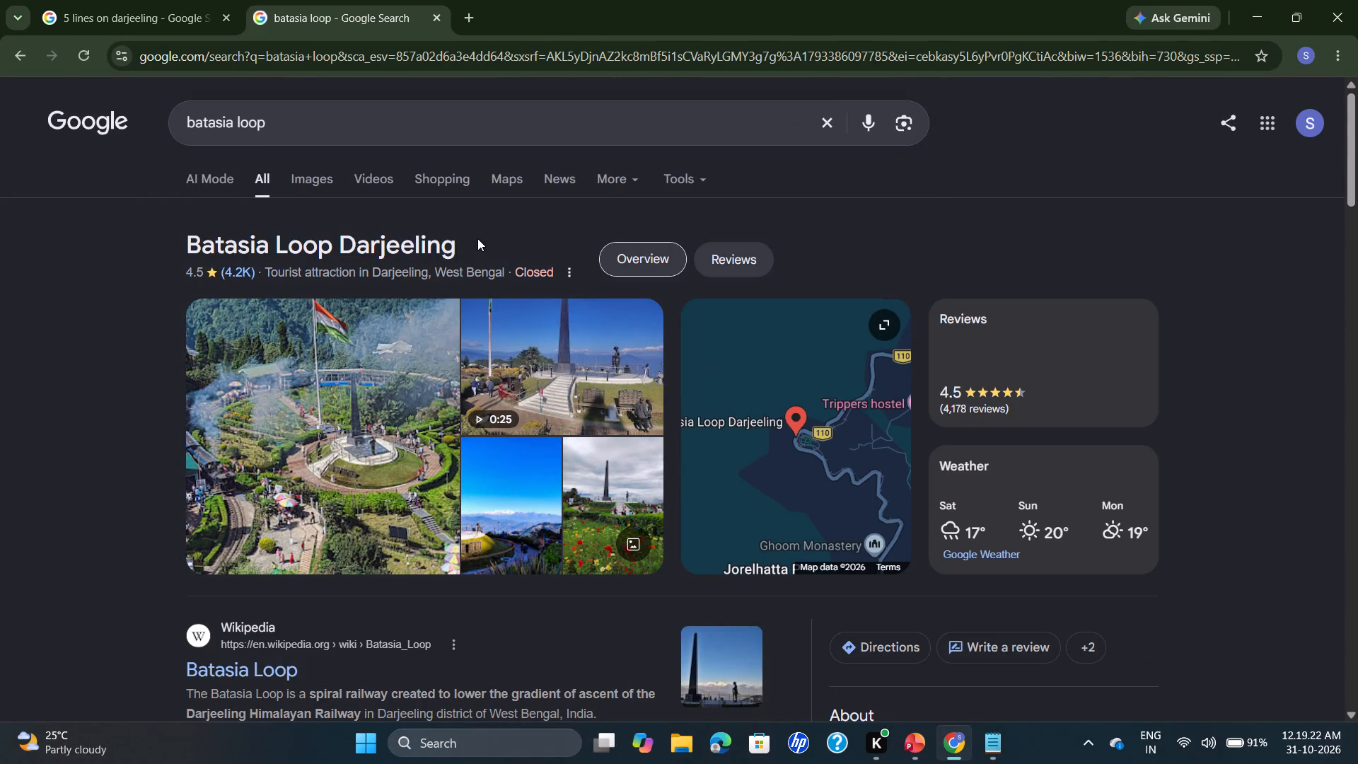
drag(470, 243, 181, 216)
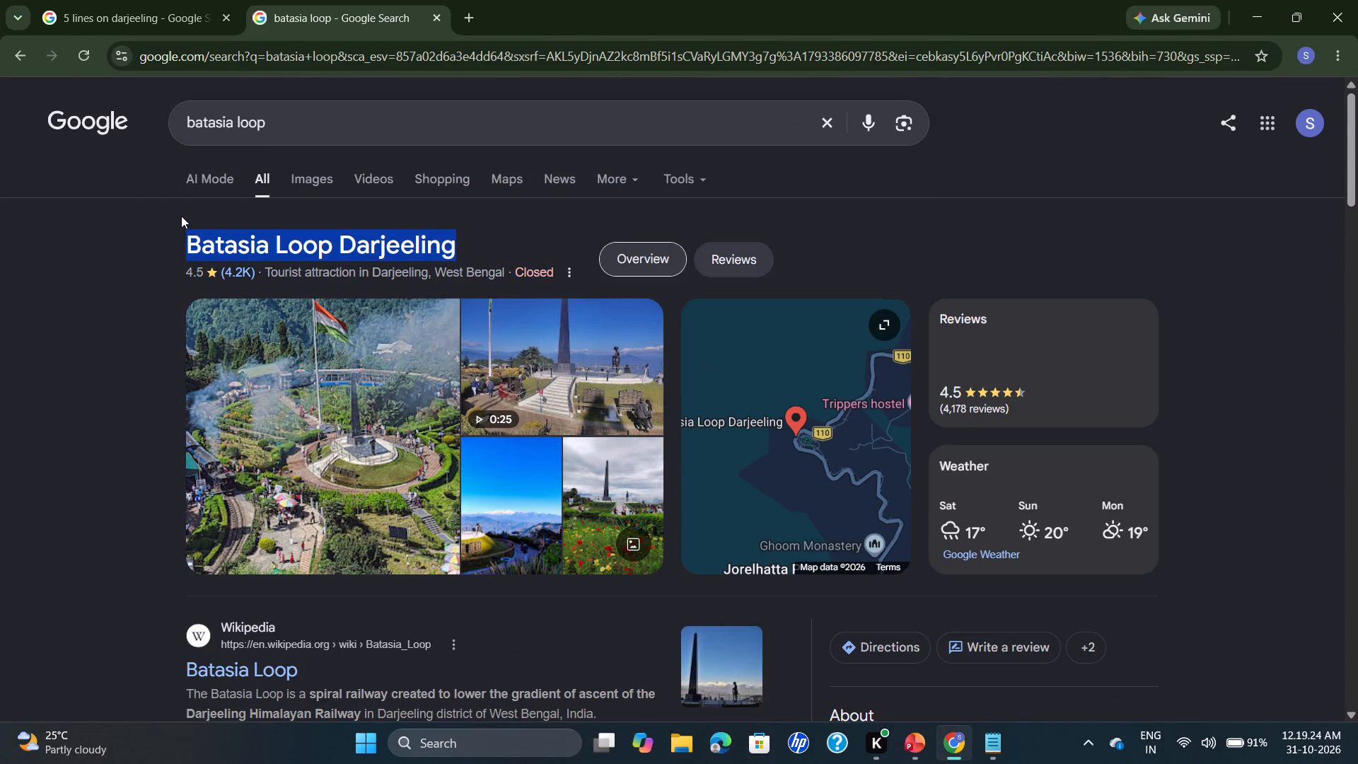
key(ctrl+c)
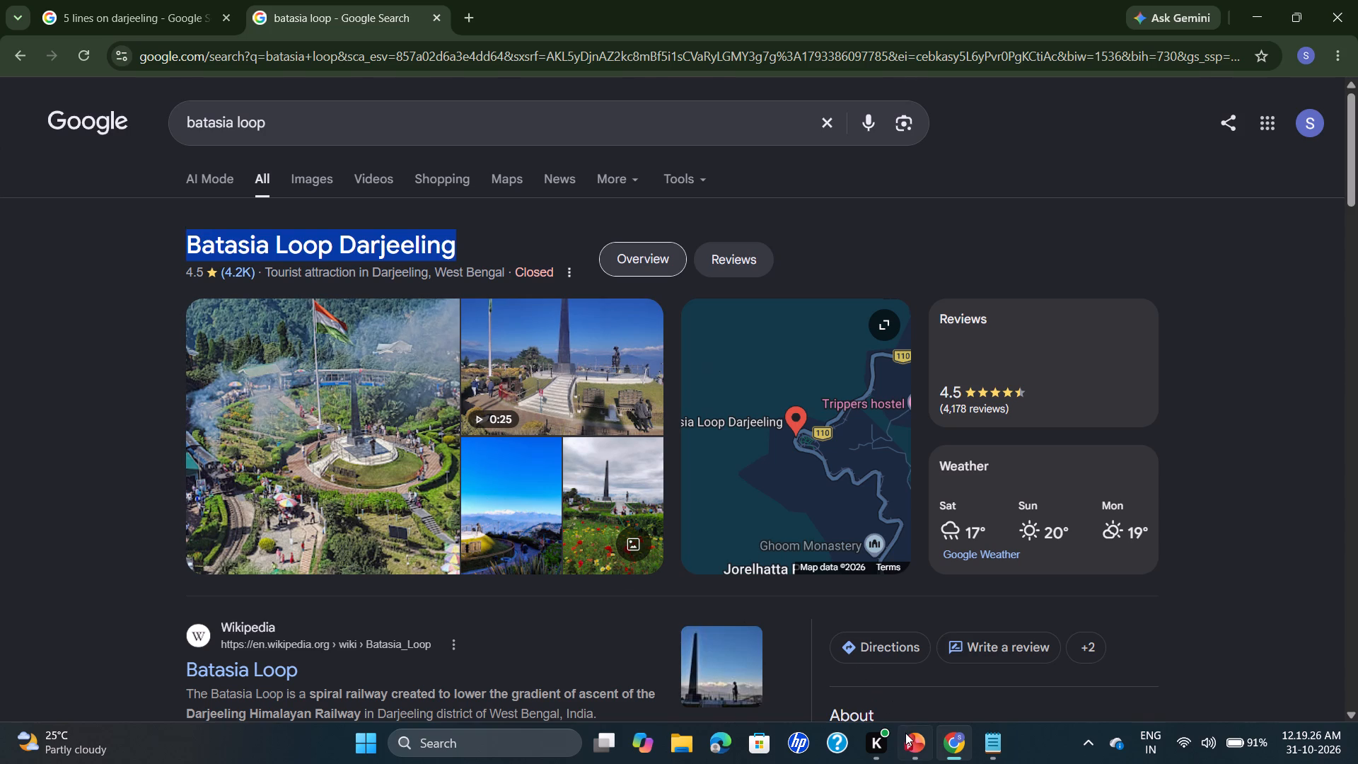
Paste "Batasia Loop Darjeeling" into the slide 2 list in PowerPoint and remove the extra line break so it sits on the second bullet.
click(905, 733)
key(ctrl+v)
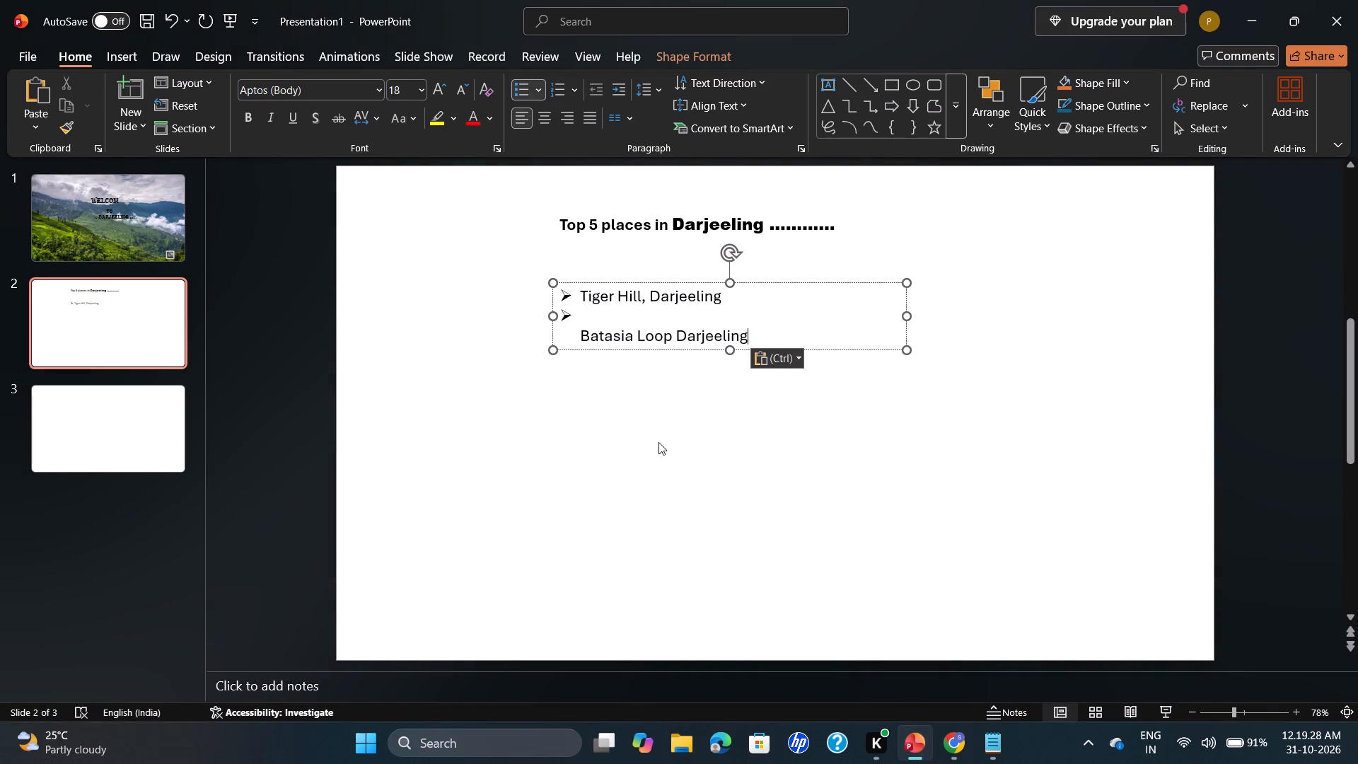
click(580, 335)
key(BackSpace)
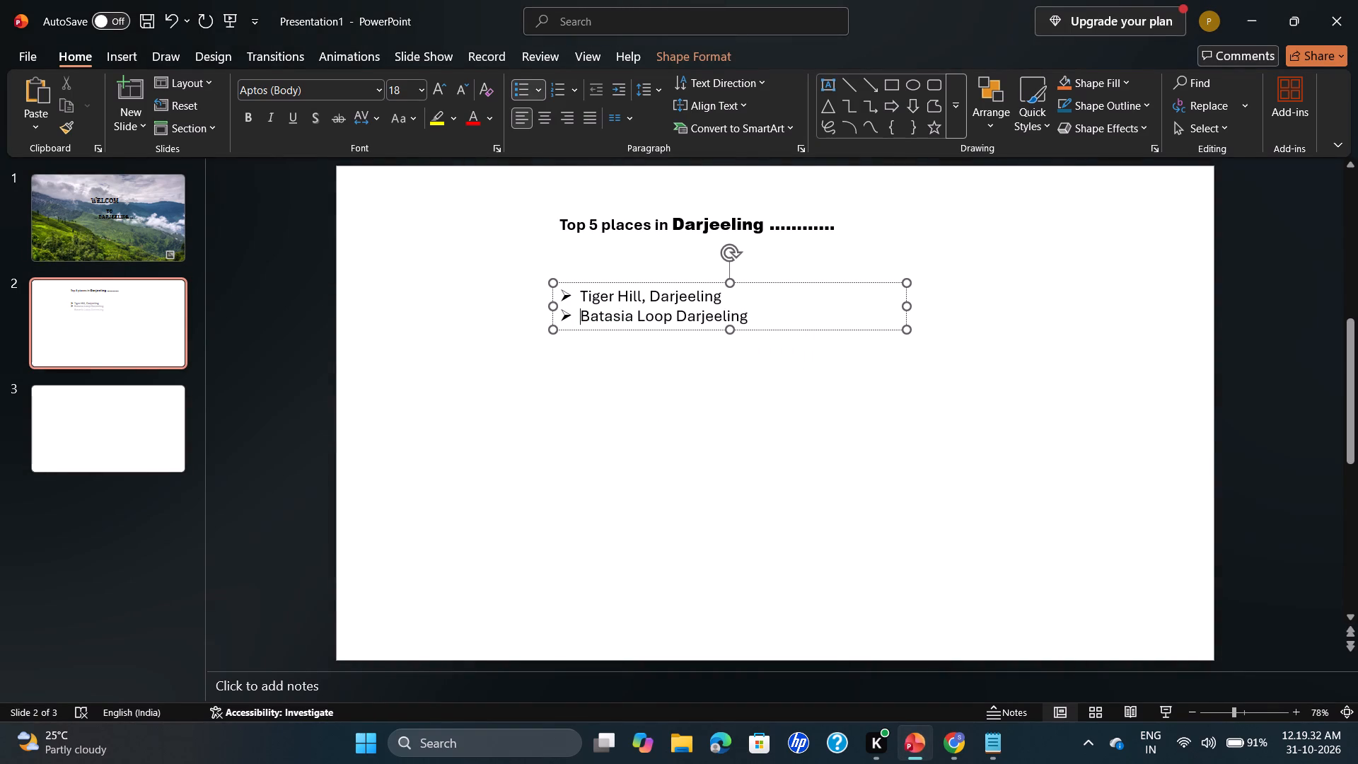
click(765, 318)
click(626, 224)
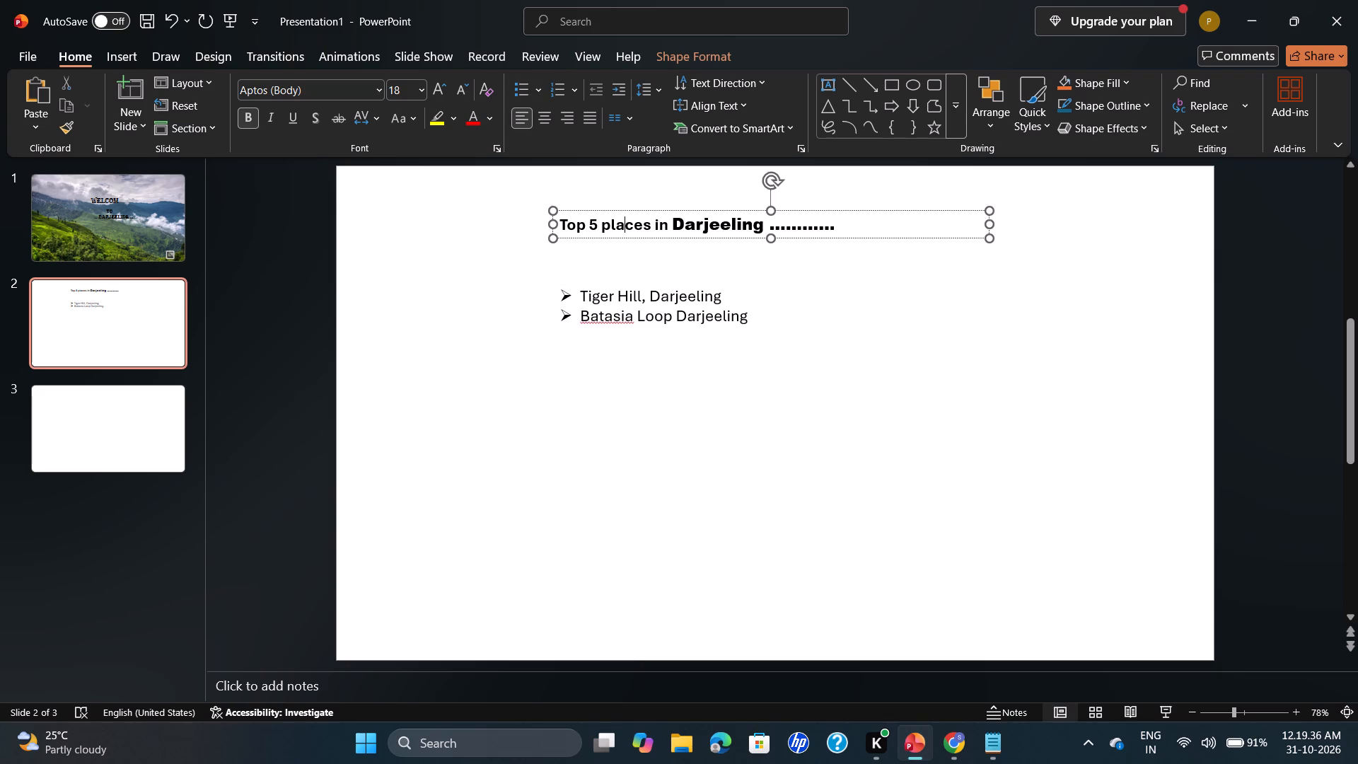
click(762, 313)
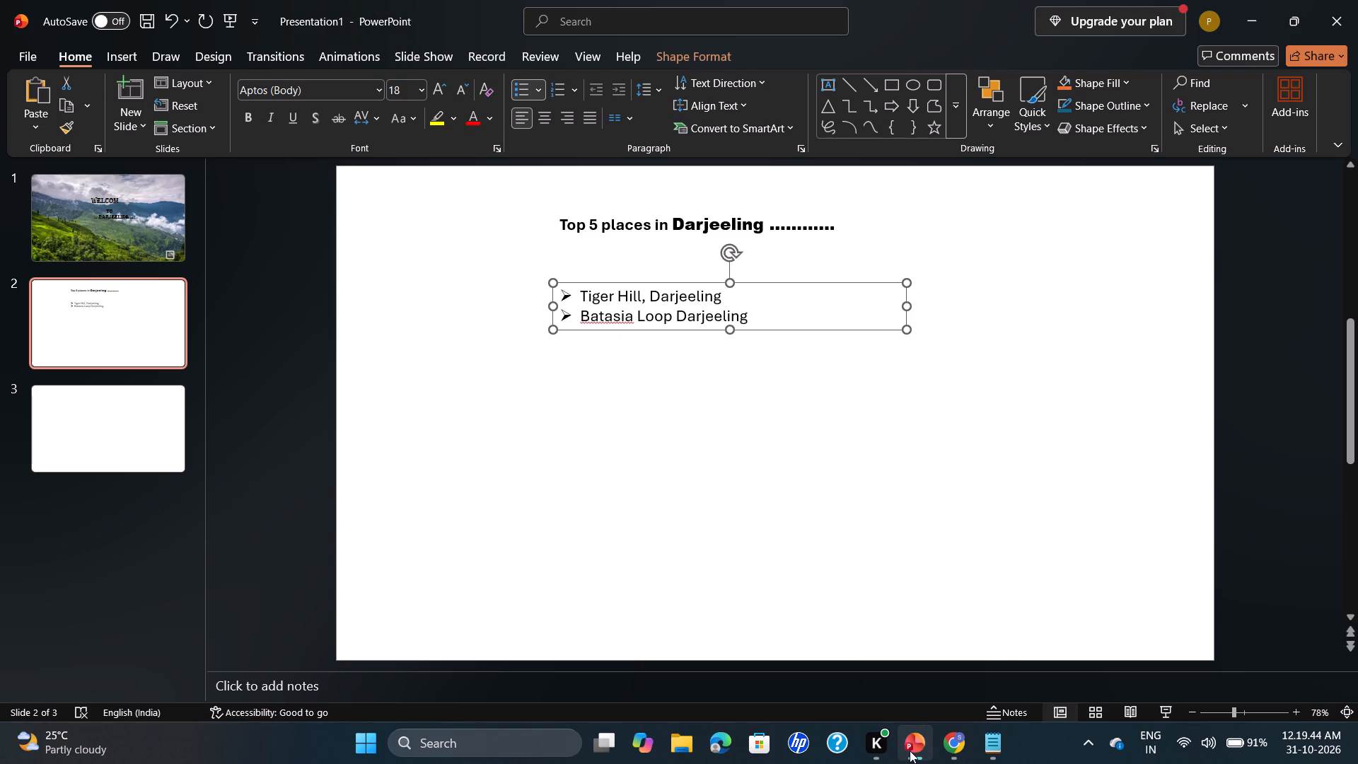
Switch to Chrome, search Google for "peace pagoda" and copy "A Peace Pagoda" from the start of the AI Overview.
click(951, 745)
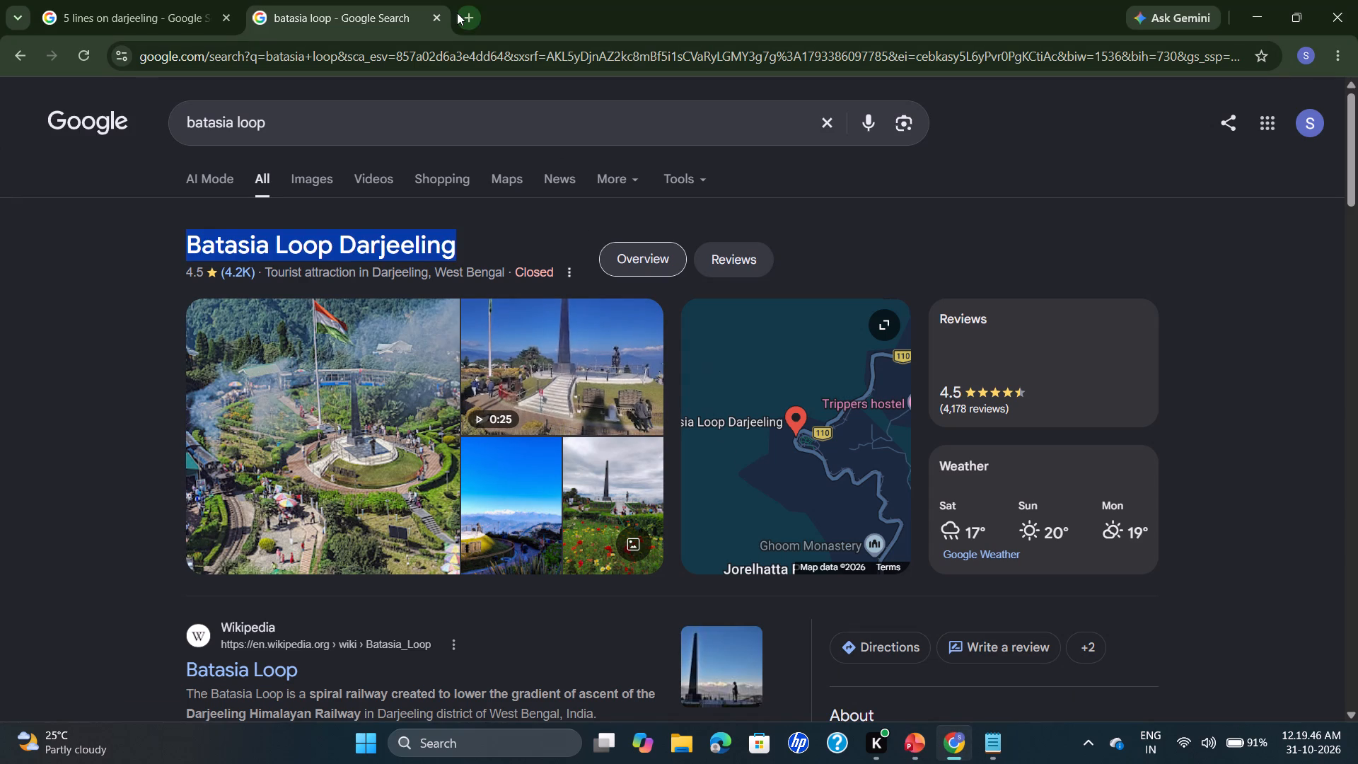
drag(354, 110, 146, 134)
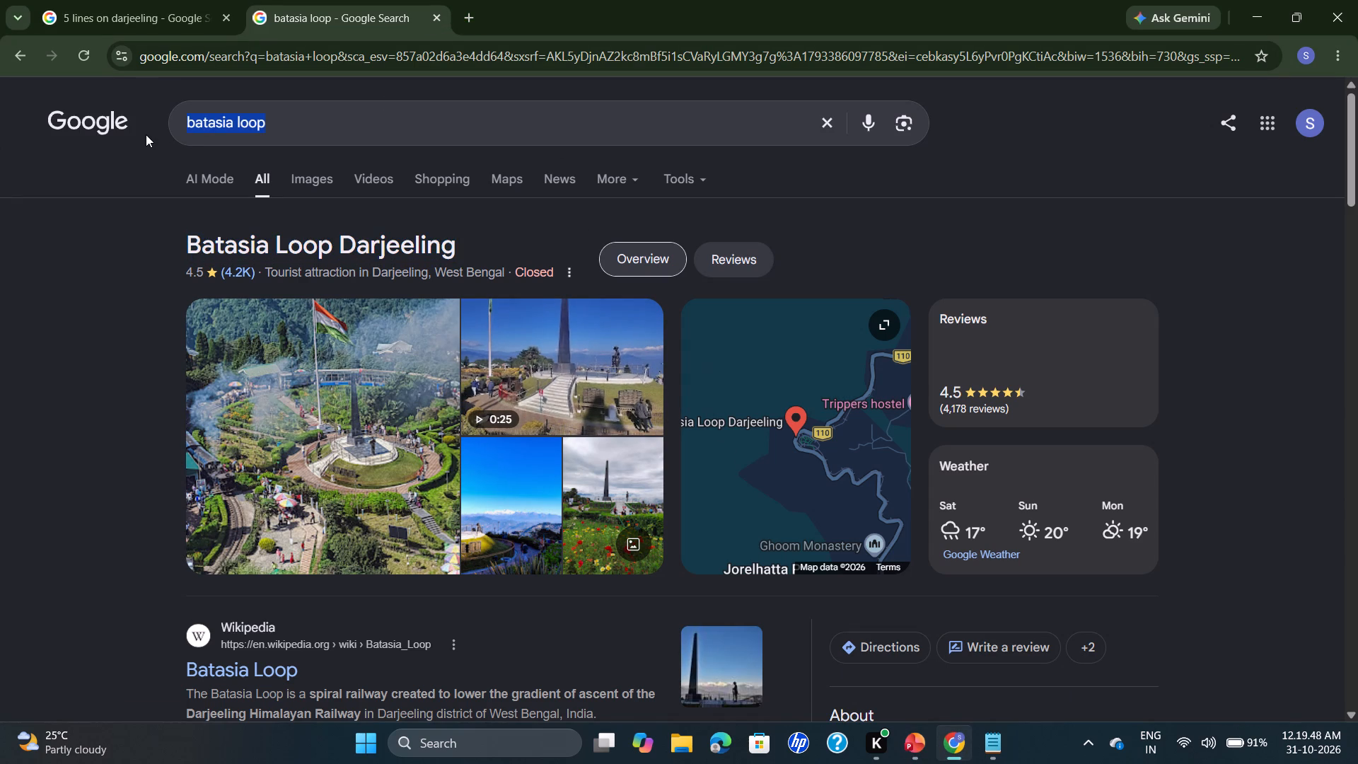
key(BackSpace)
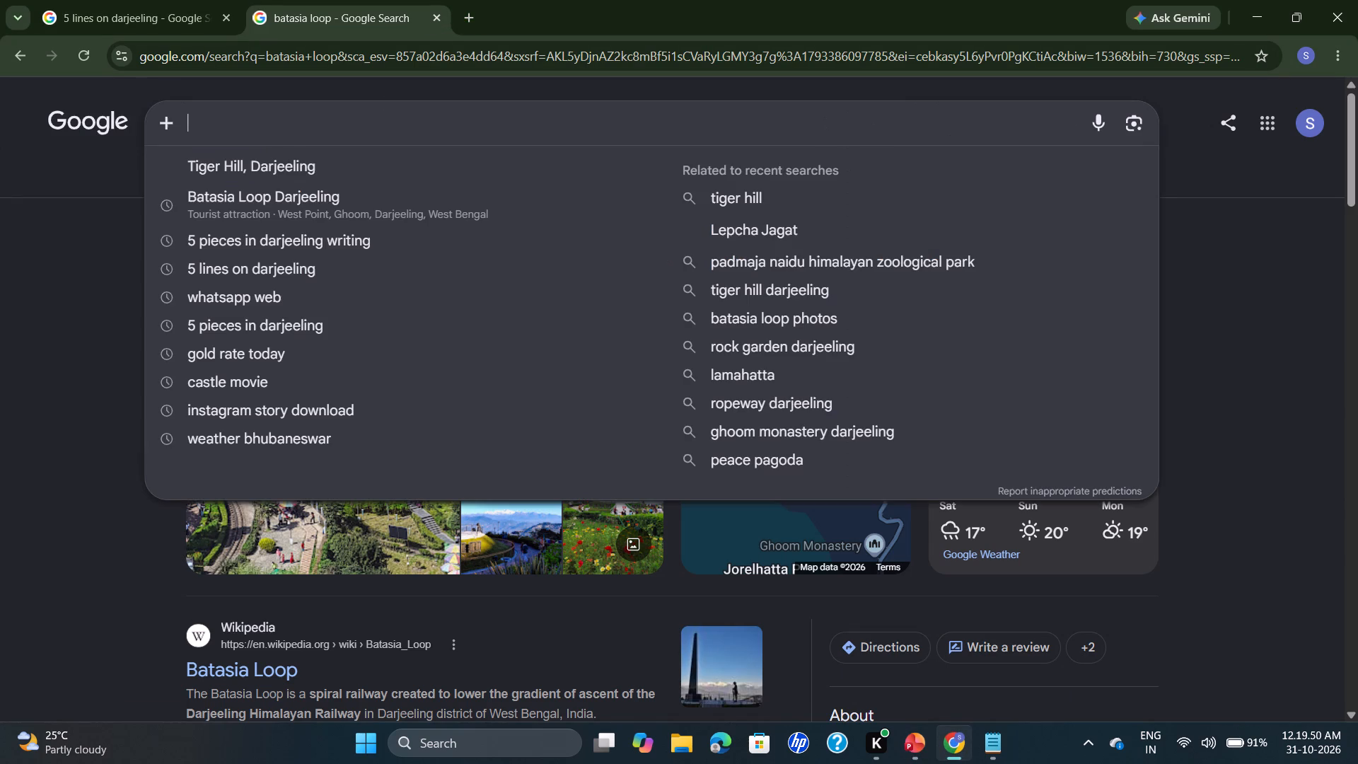
text(pa)
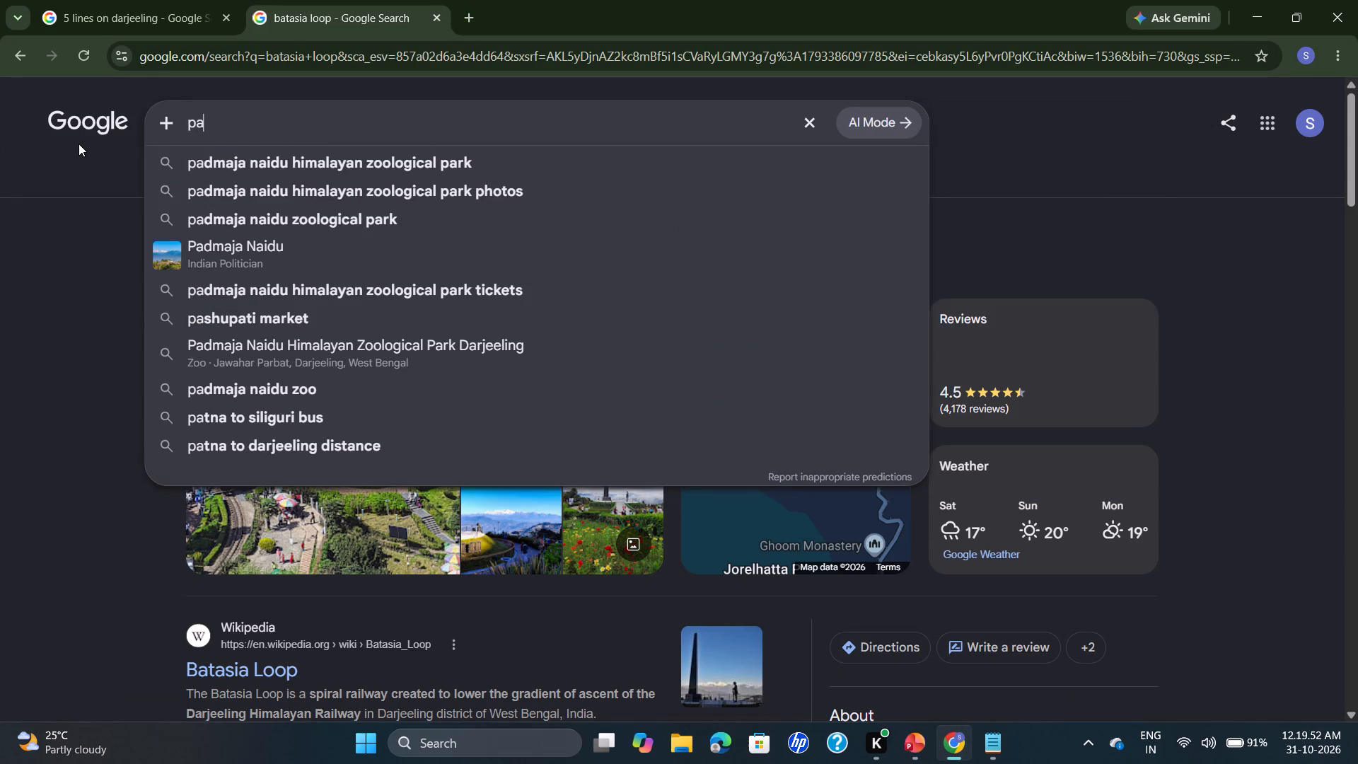
key(BackSpace)
text(ea)
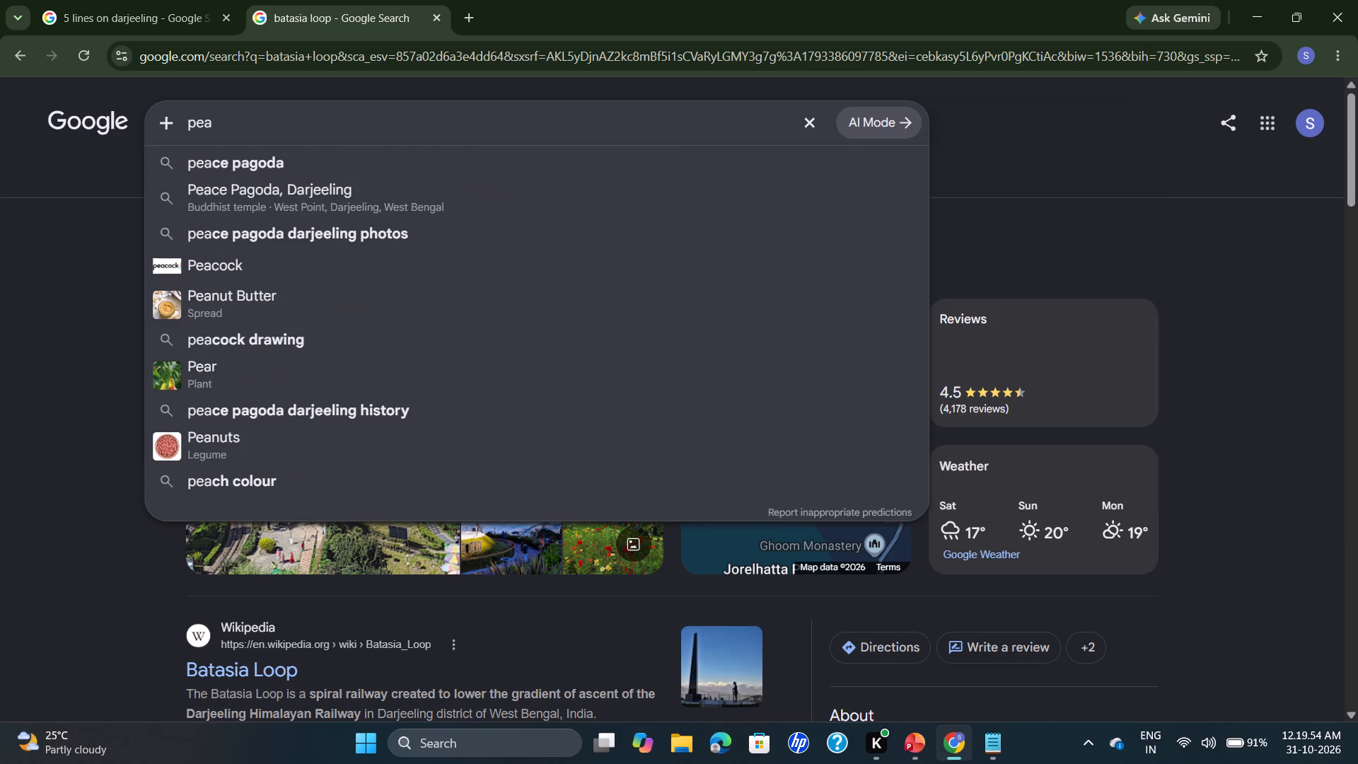
text(ce)
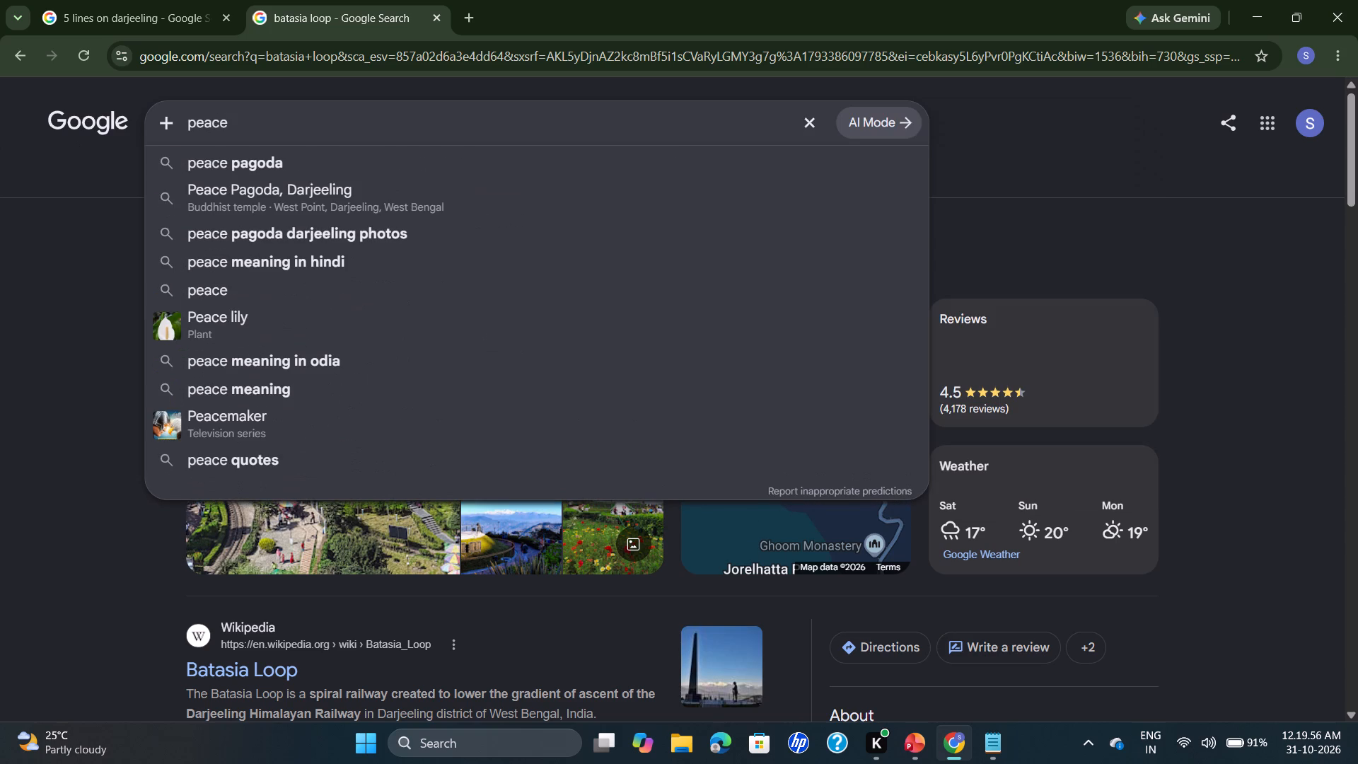
click(234, 170)
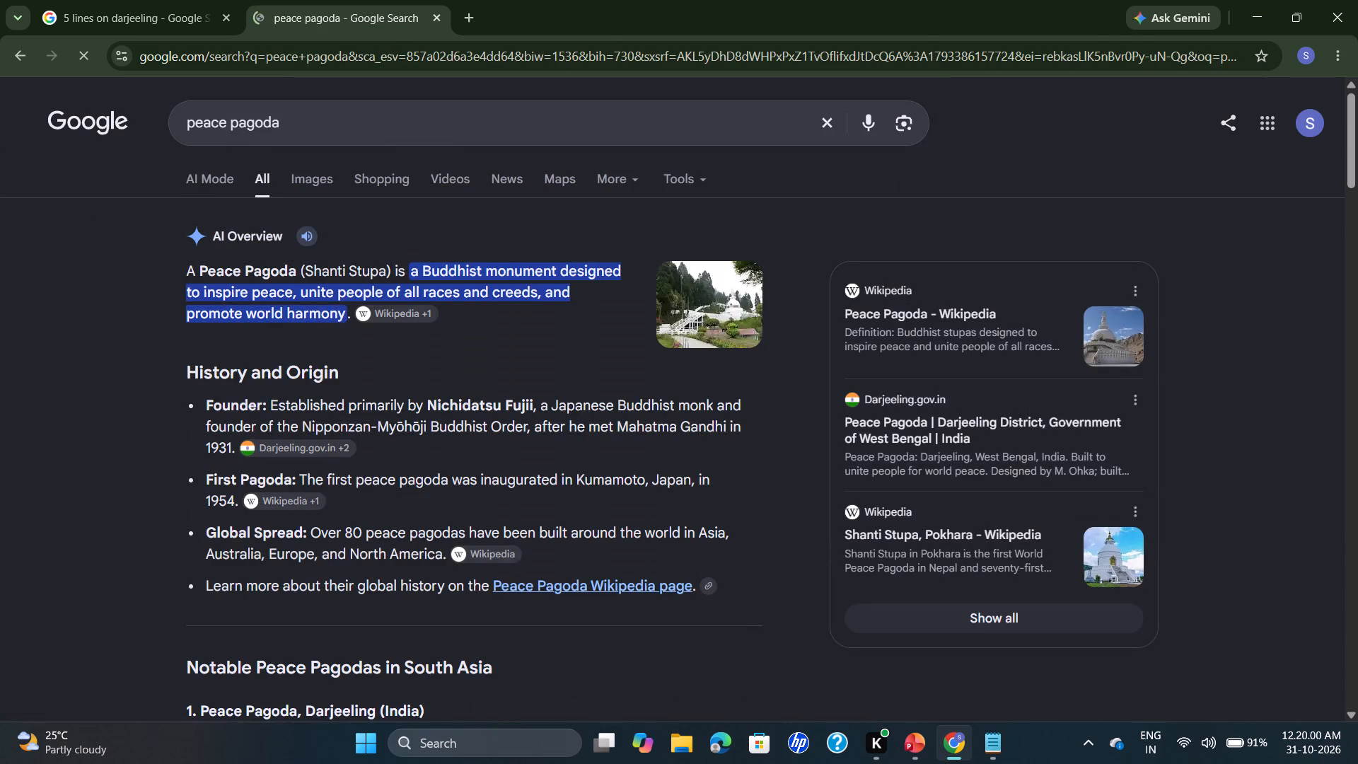
drag(297, 270, 168, 262)
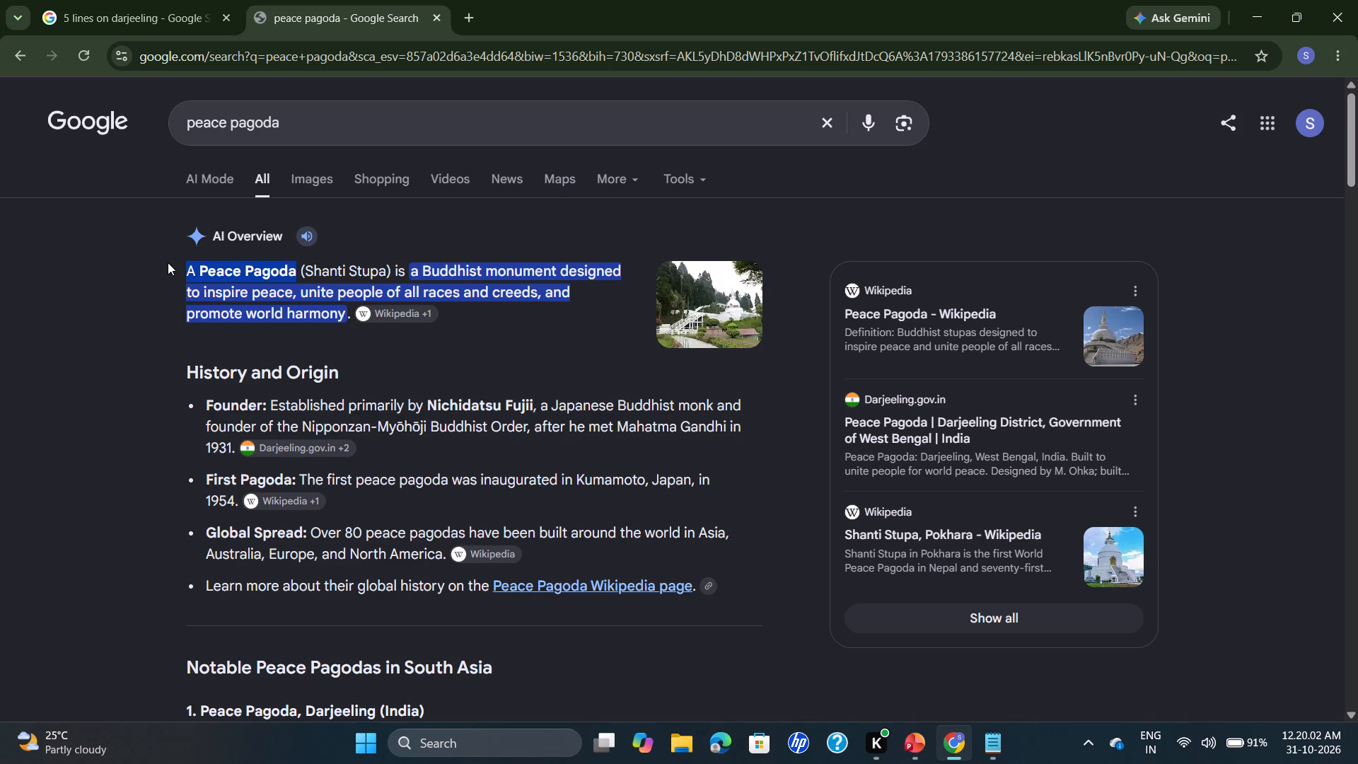
key(ctrl+c)
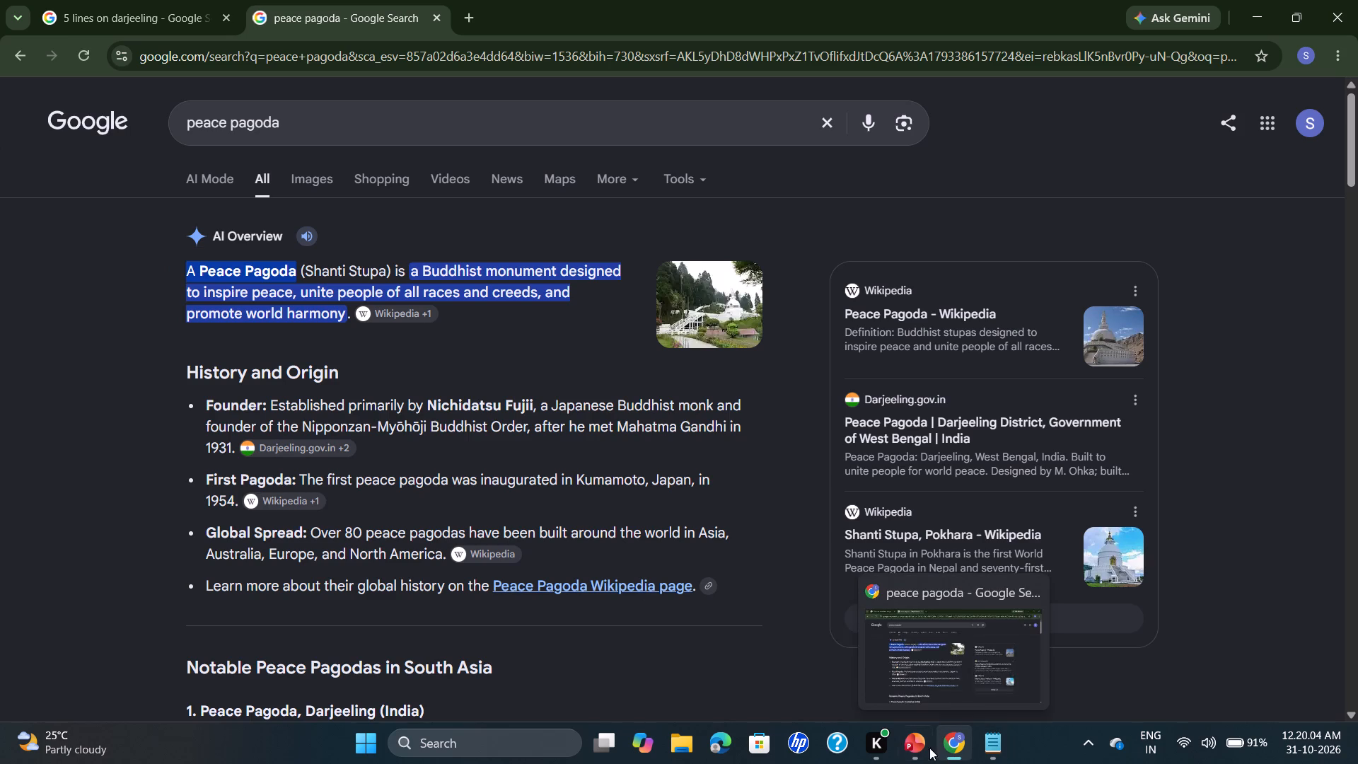
Switch to PowerPoint and paste "A Peace Pagoda" as a third bullet after "Batasia Loop Darjeeling".
click(907, 745)
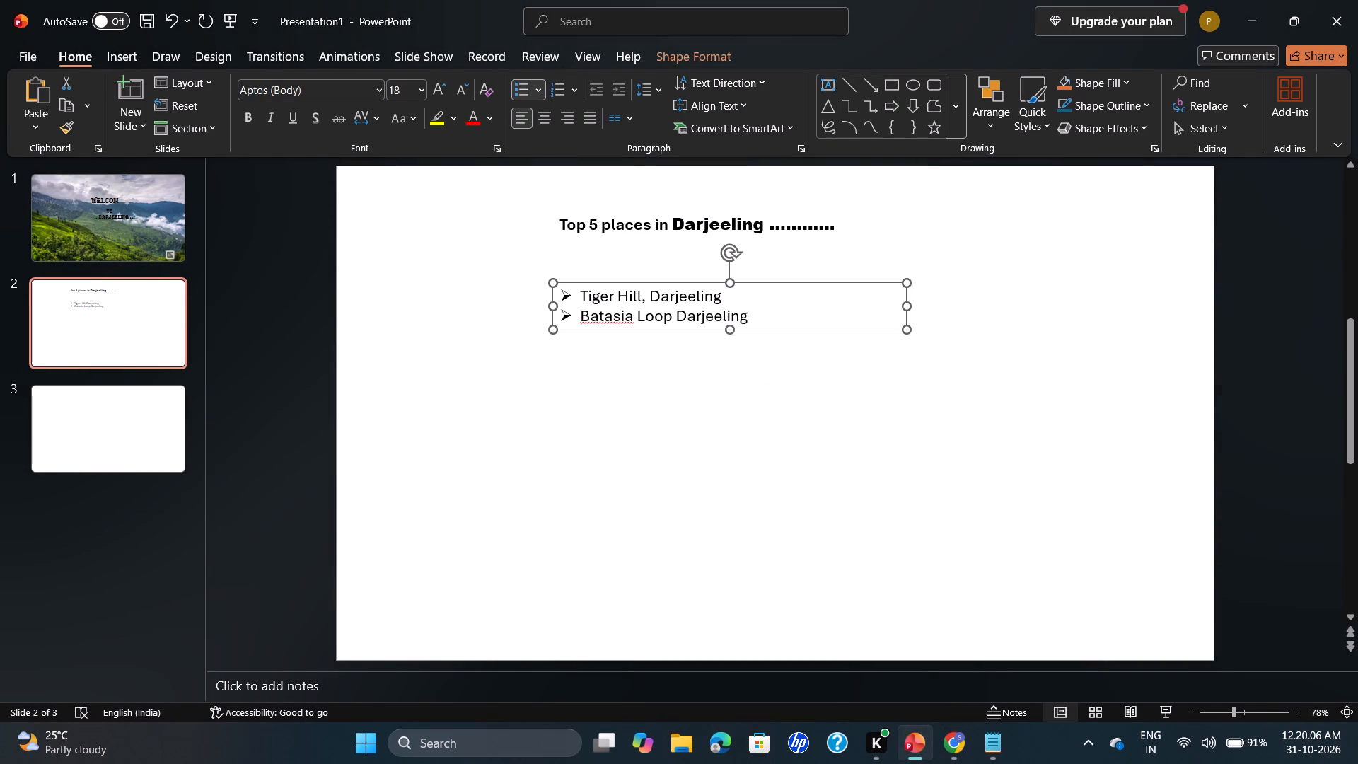
click(771, 311)
click(767, 312)
click(767, 312)
key(Return)
key(ctrl+v)
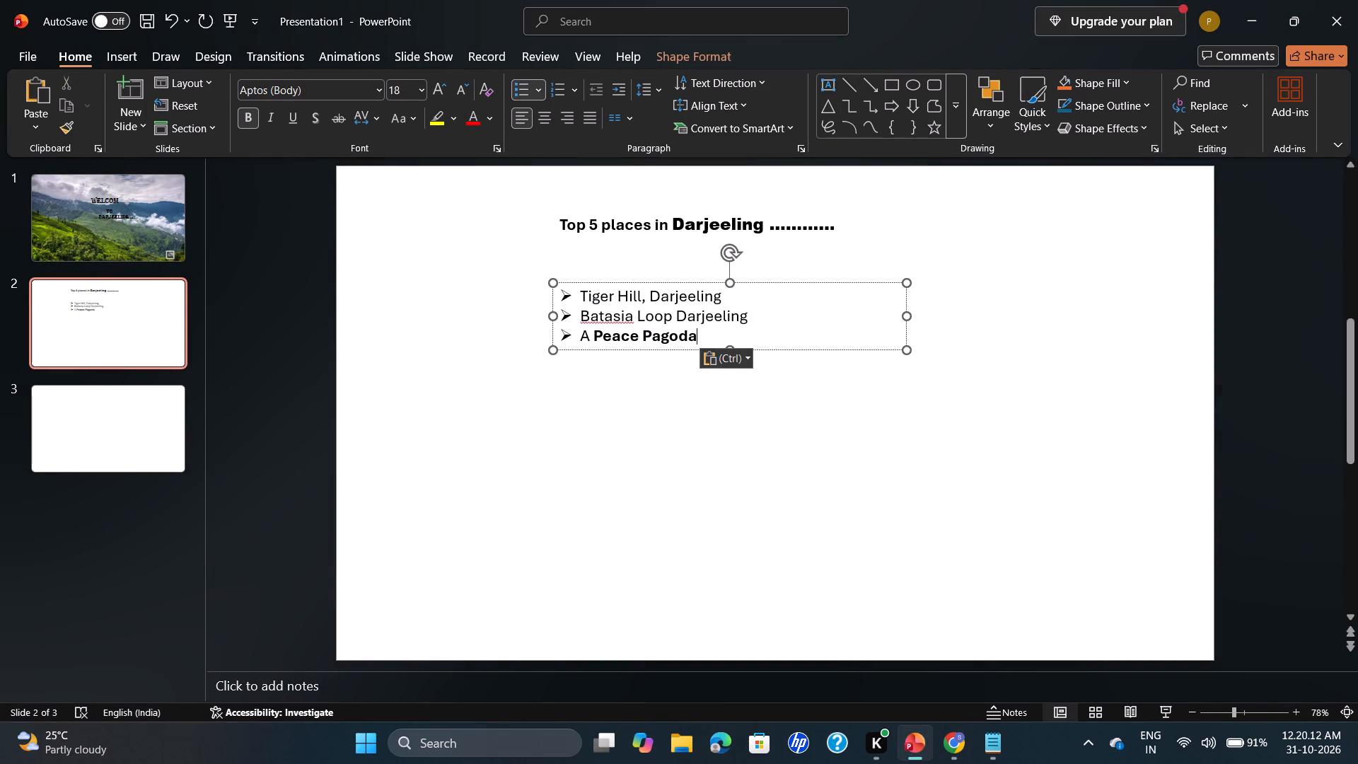
Start an empty fourth bullet after "A Peace Pagoda" in the slide 2 list.
key(Return)
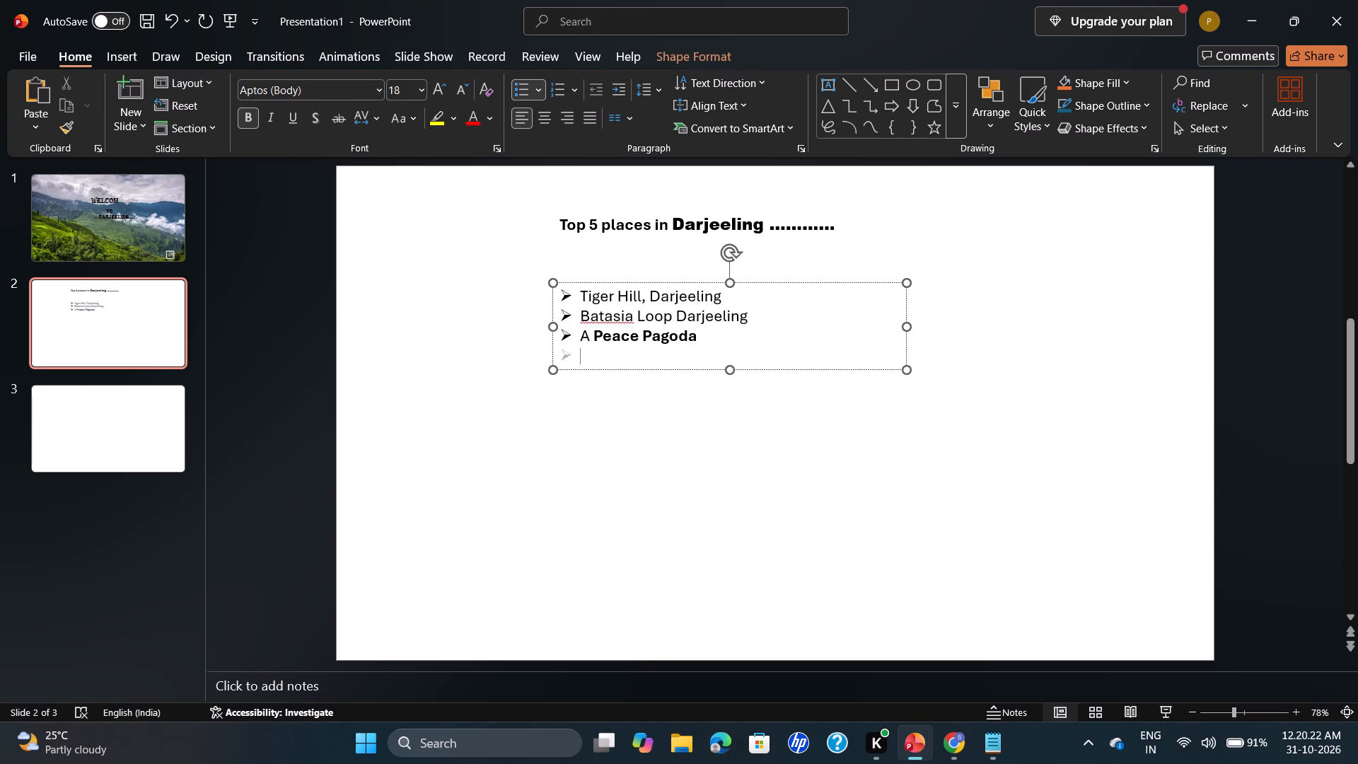
Switch to Chrome and search Google for "ghoom monastery" in place of the peace pagoda query.
click(954, 752)
drag(375, 111, 94, 138)
key(BackSpace)
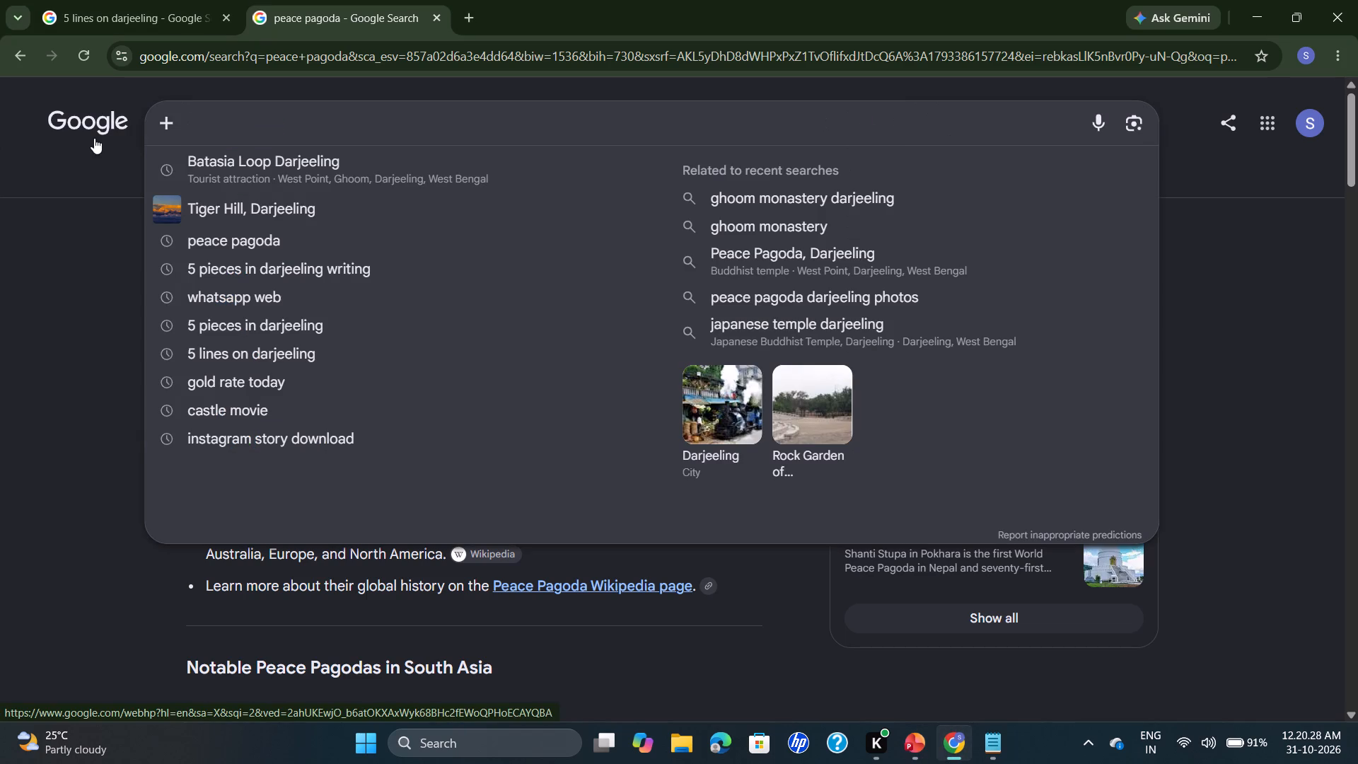
key(g)
text(hoom)
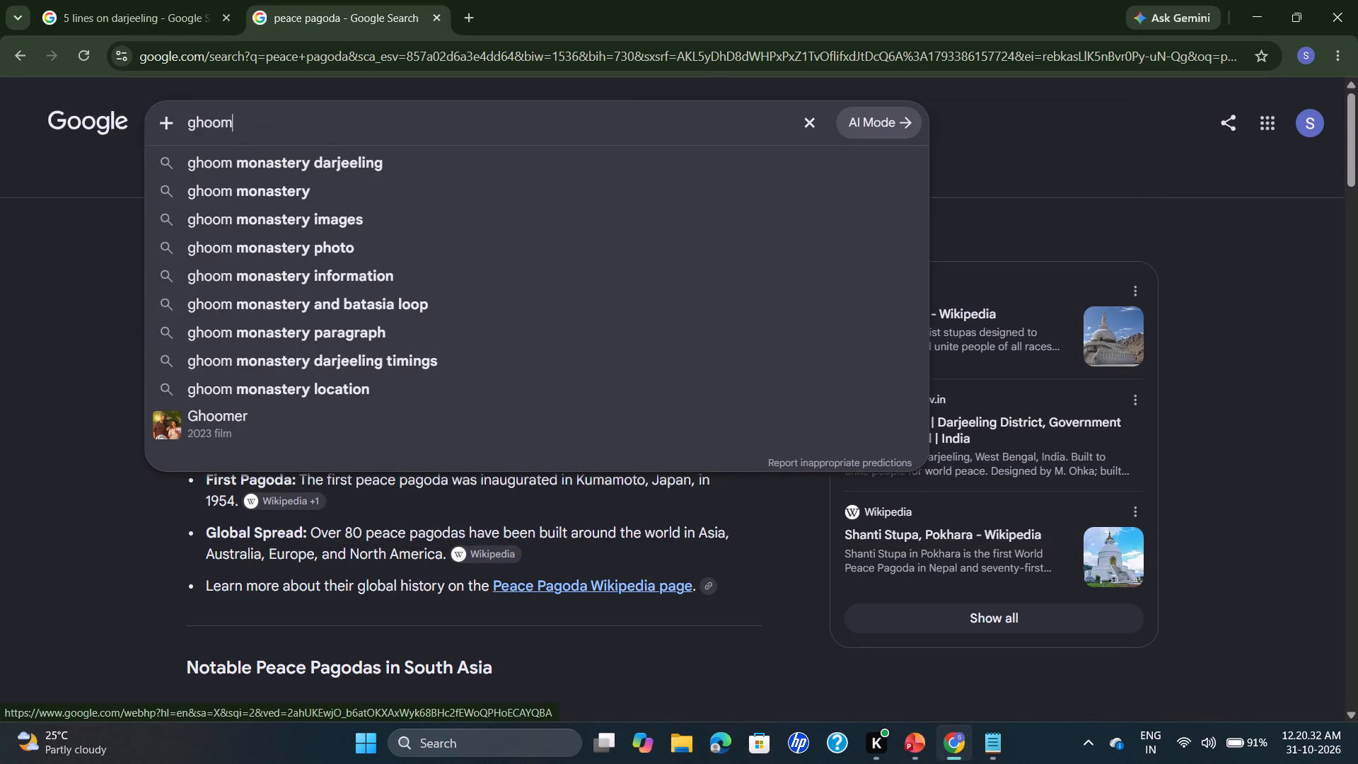
click(282, 119)
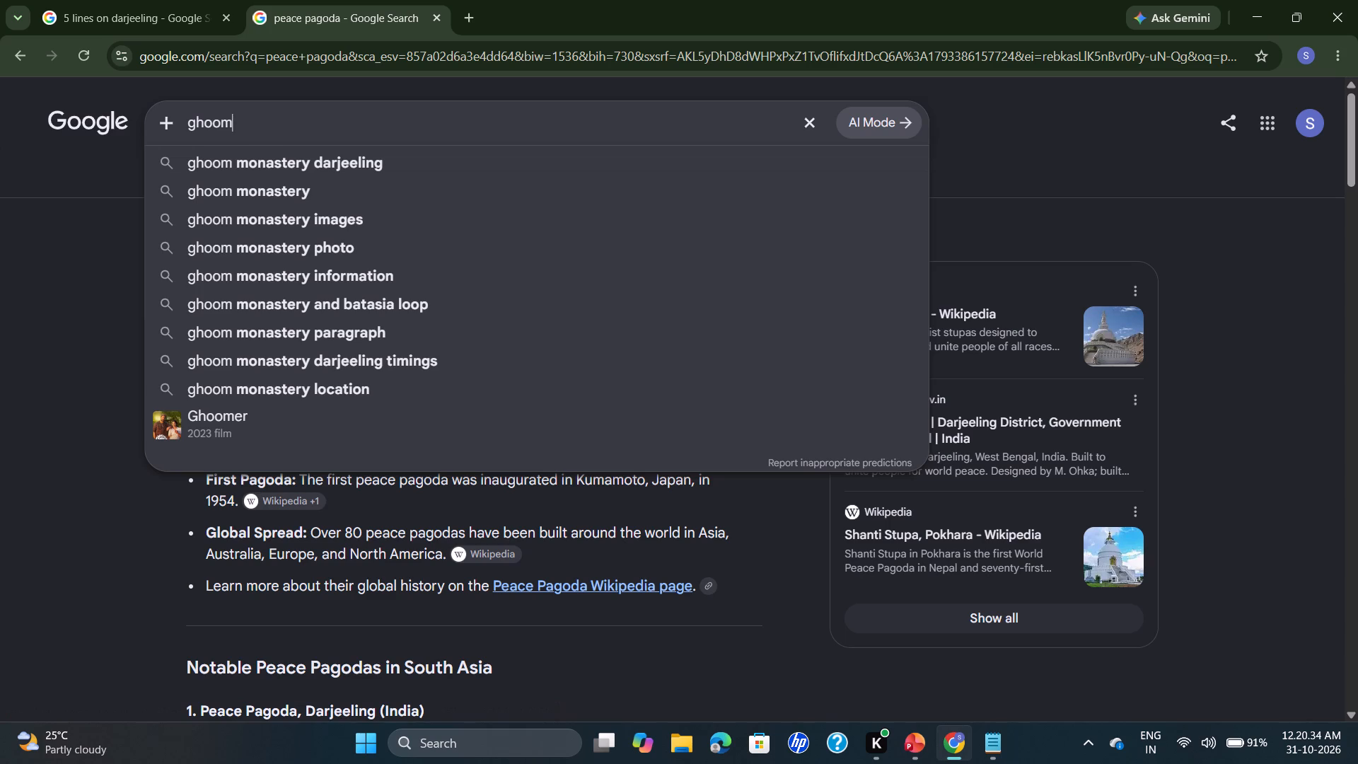
key(space)
text(po)
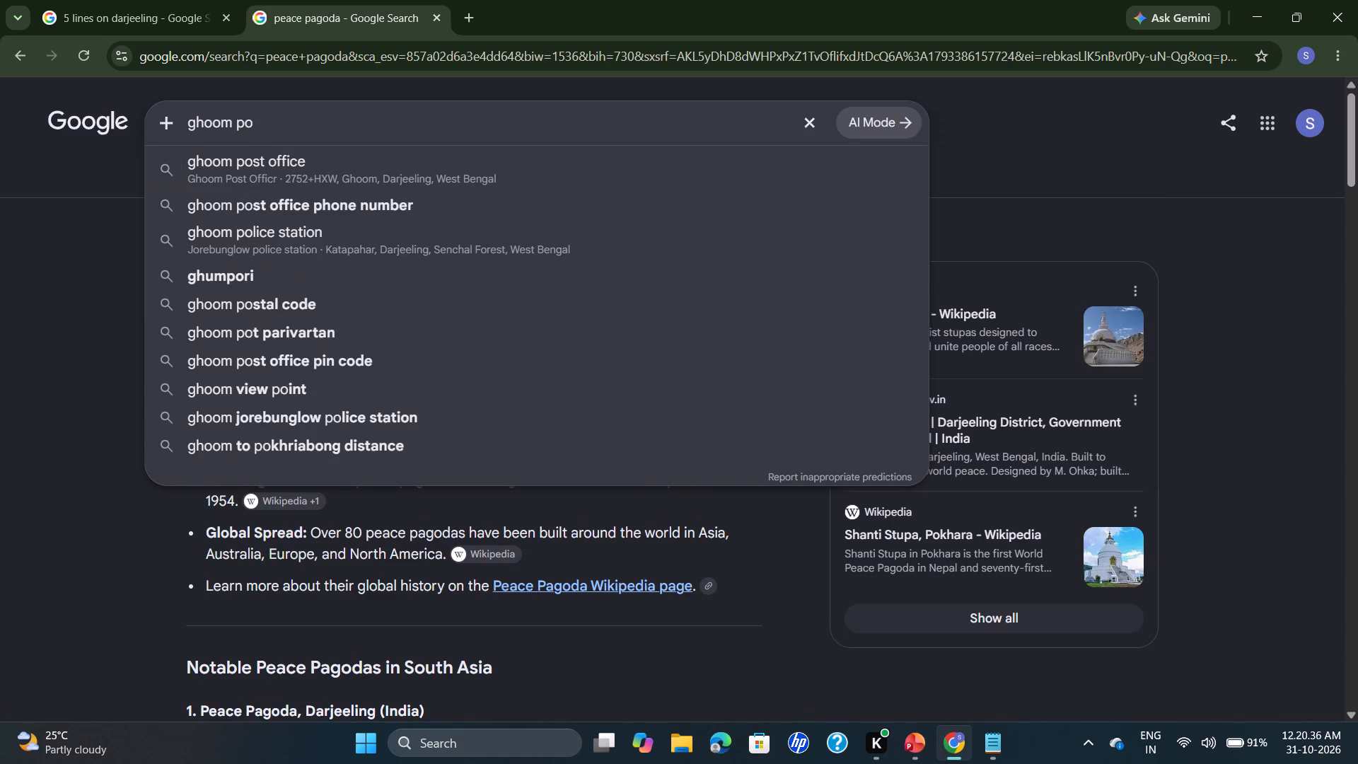
click(282, 119)
key(BackSpace)
key(BackSpace)
key(m)
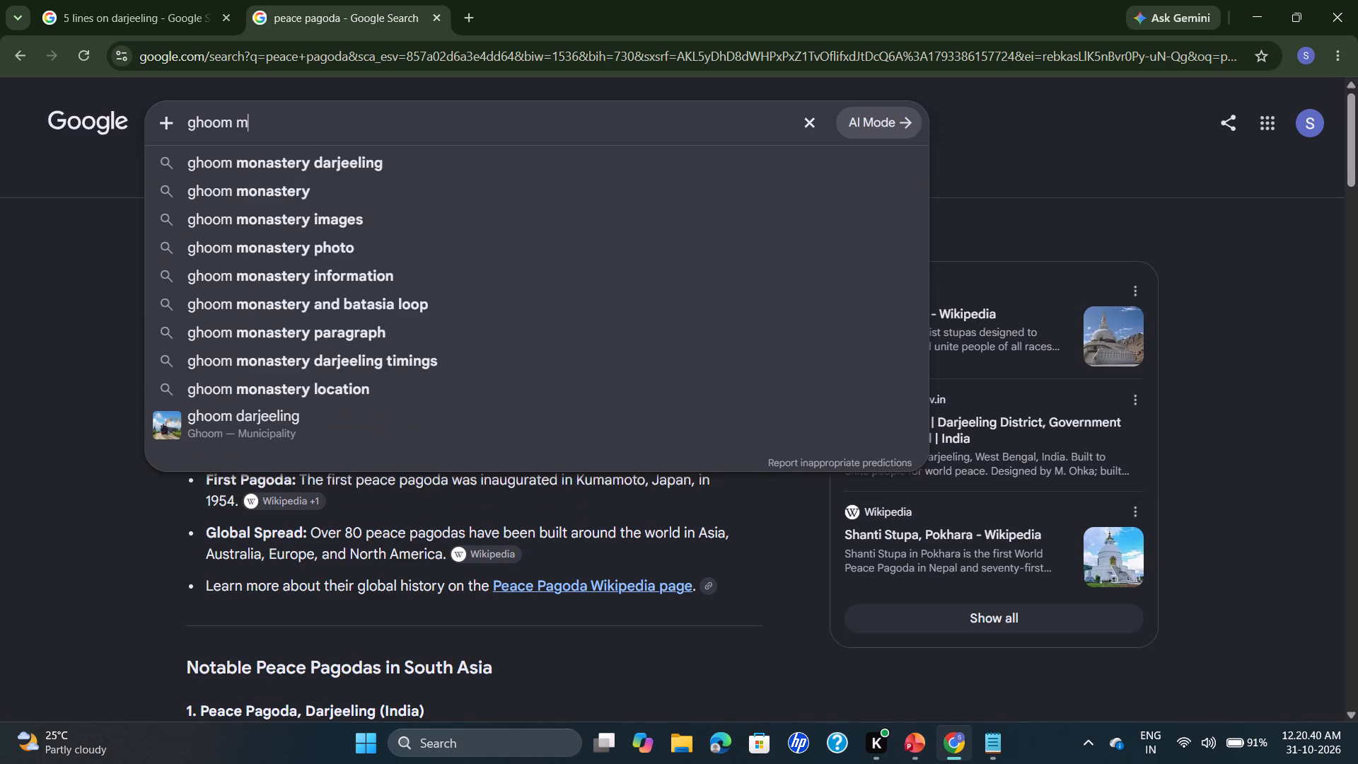
key(o)
text(na)
key(d)
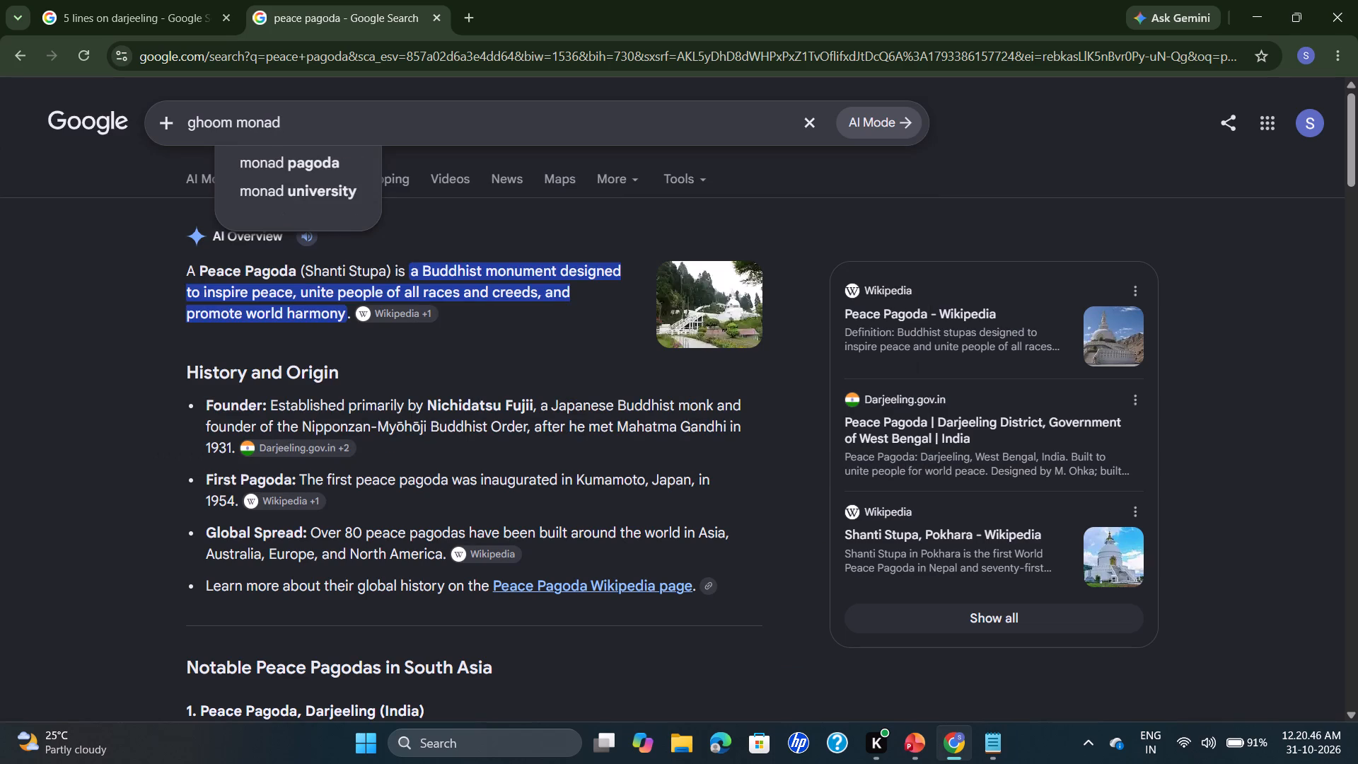
key(BackSpace)
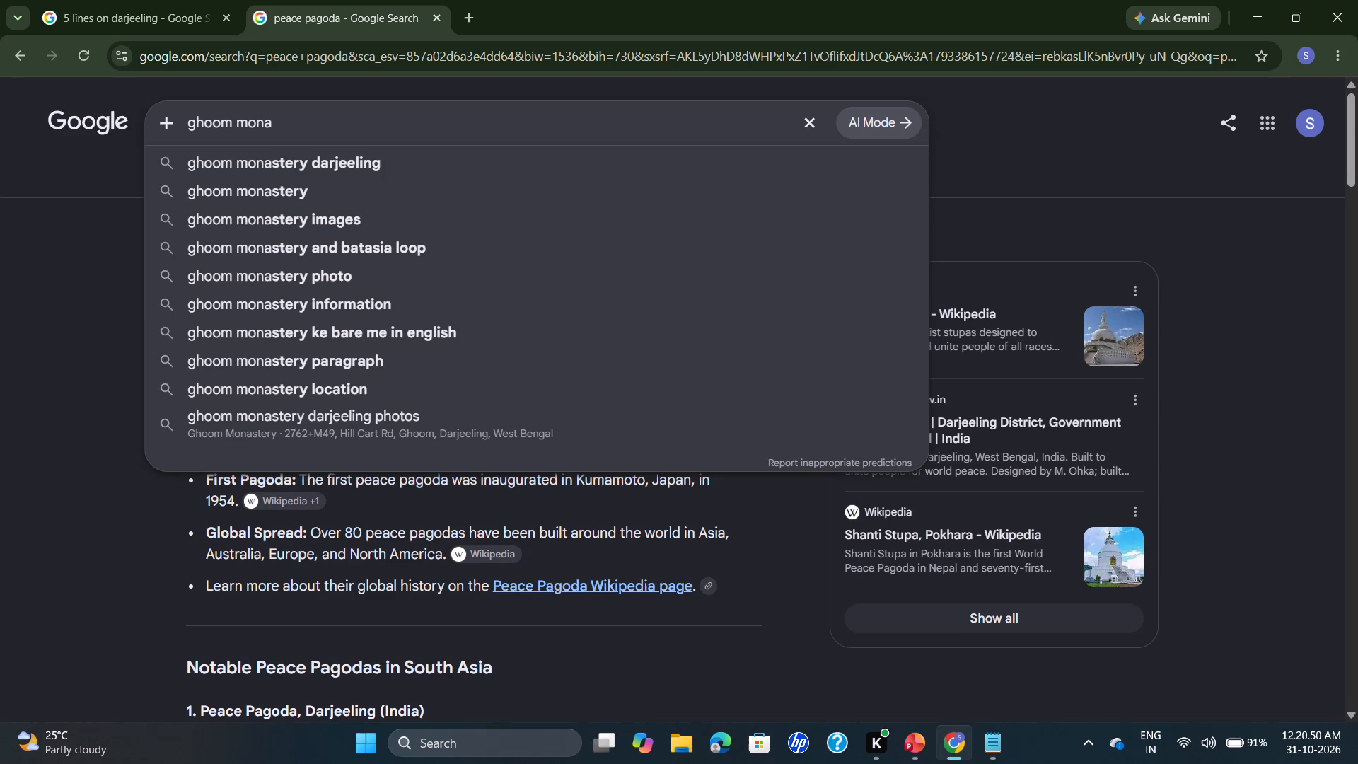
click(279, 196)
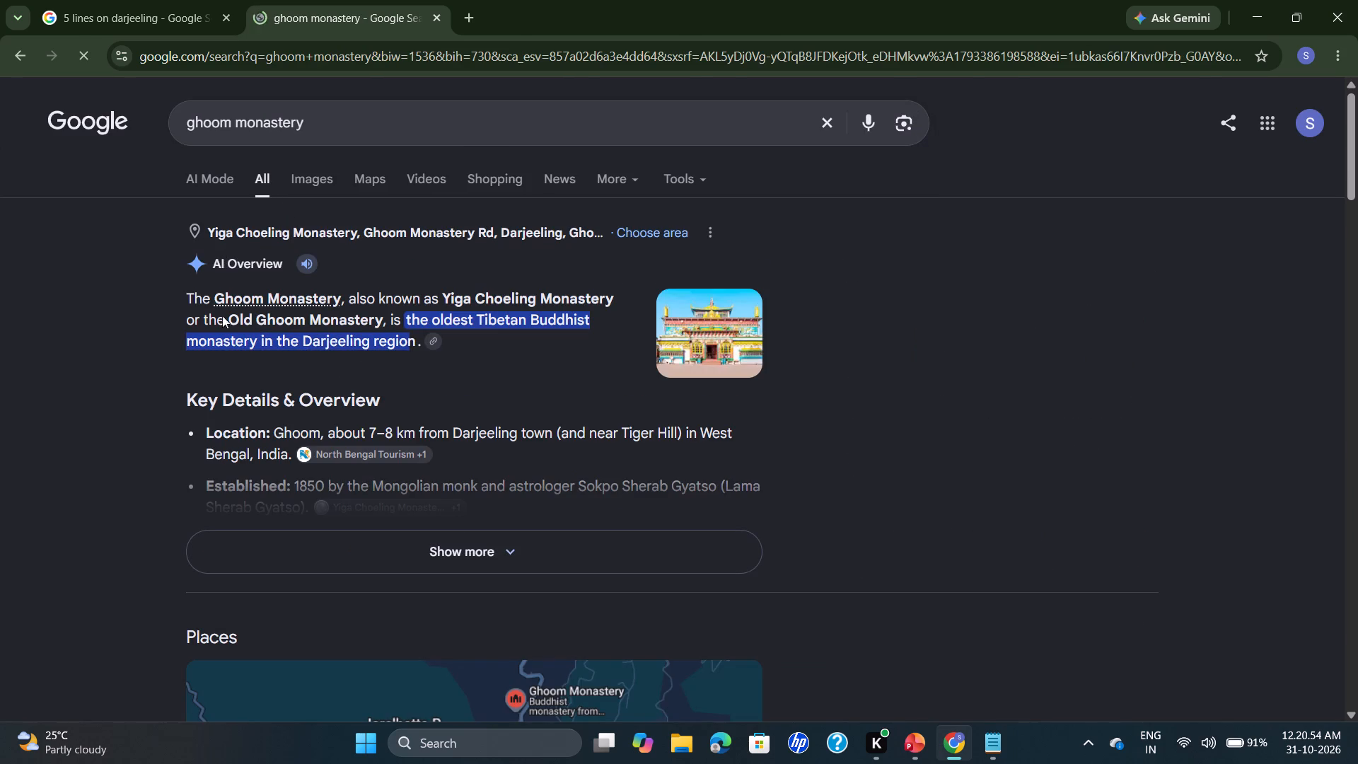
Copy "Ghoom Monastery" from the AI Overview and paste it into the empty fourth bullet on slide 2 in PowerPoint.
drag(211, 293, 323, 303)
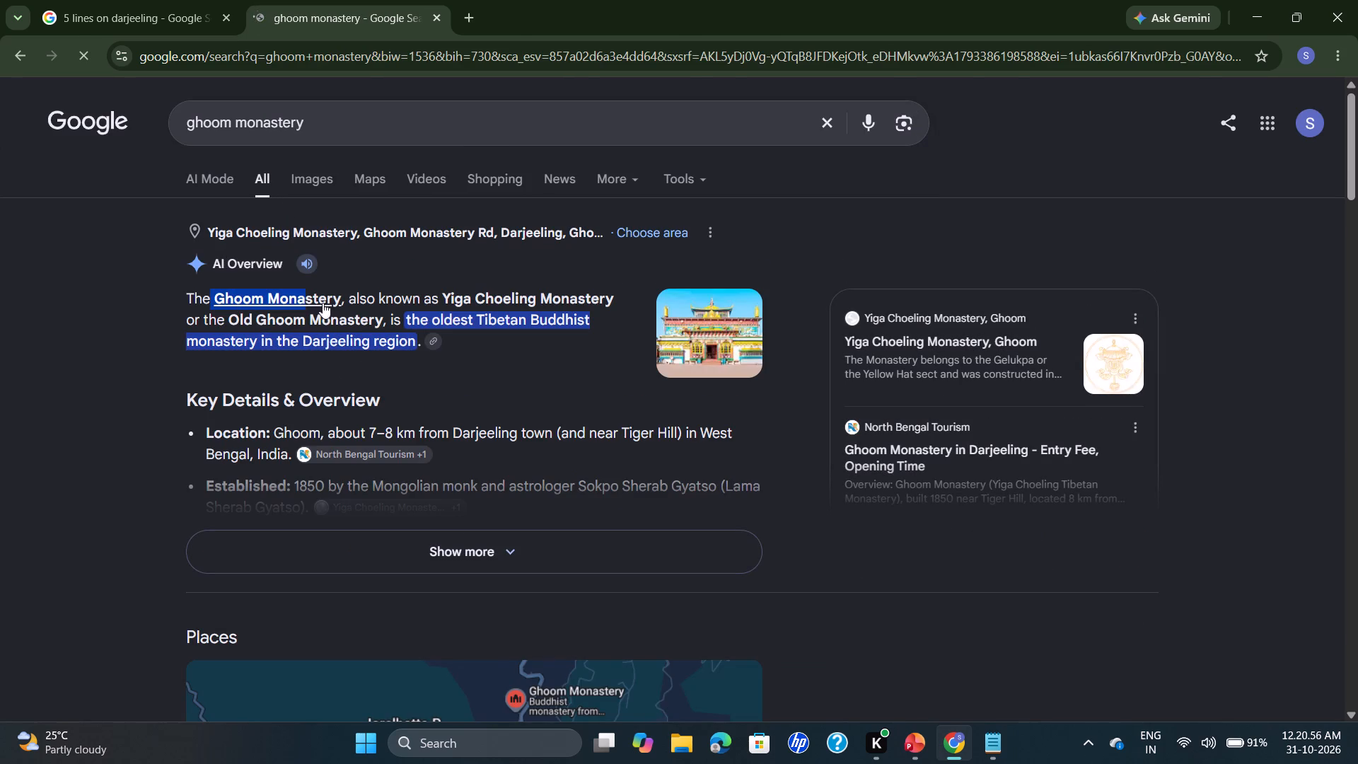
drag(323, 303, 342, 303)
key(ctrl+c)
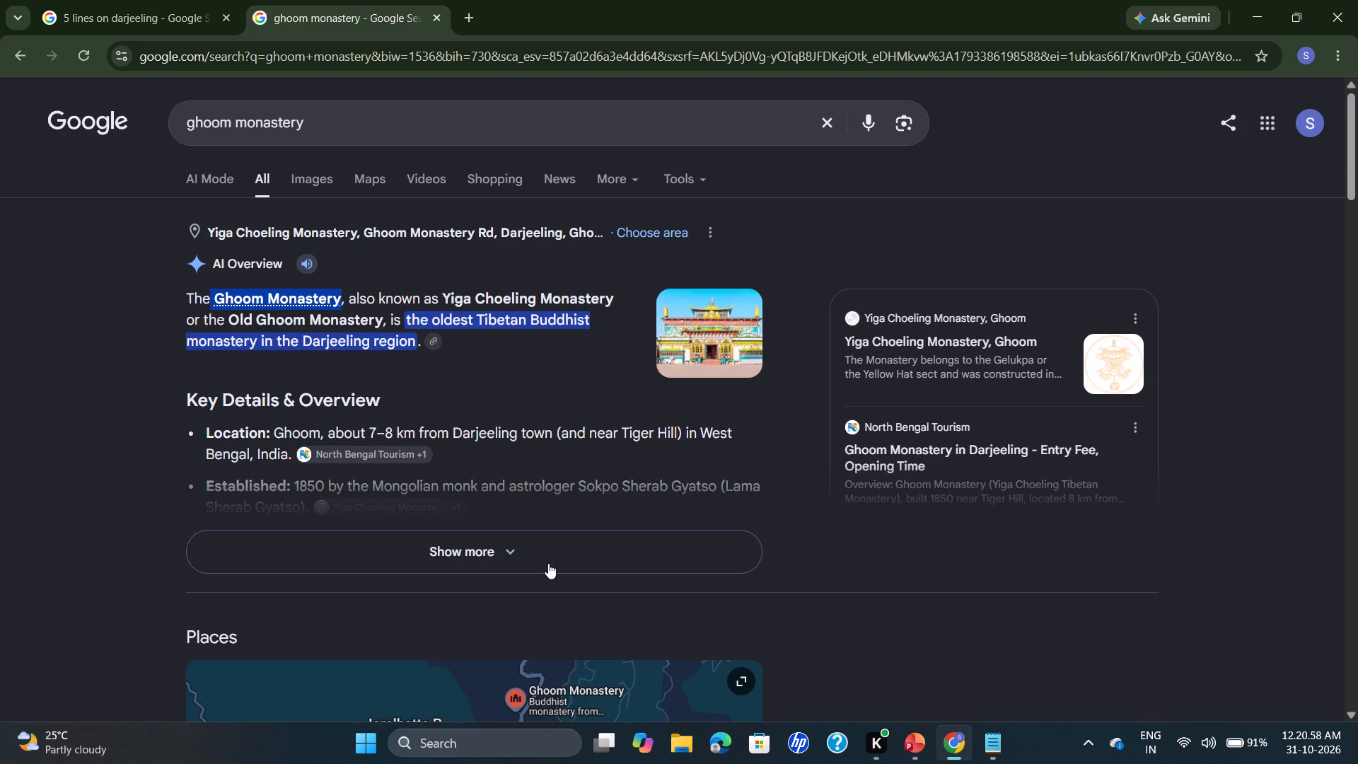
click(923, 753)
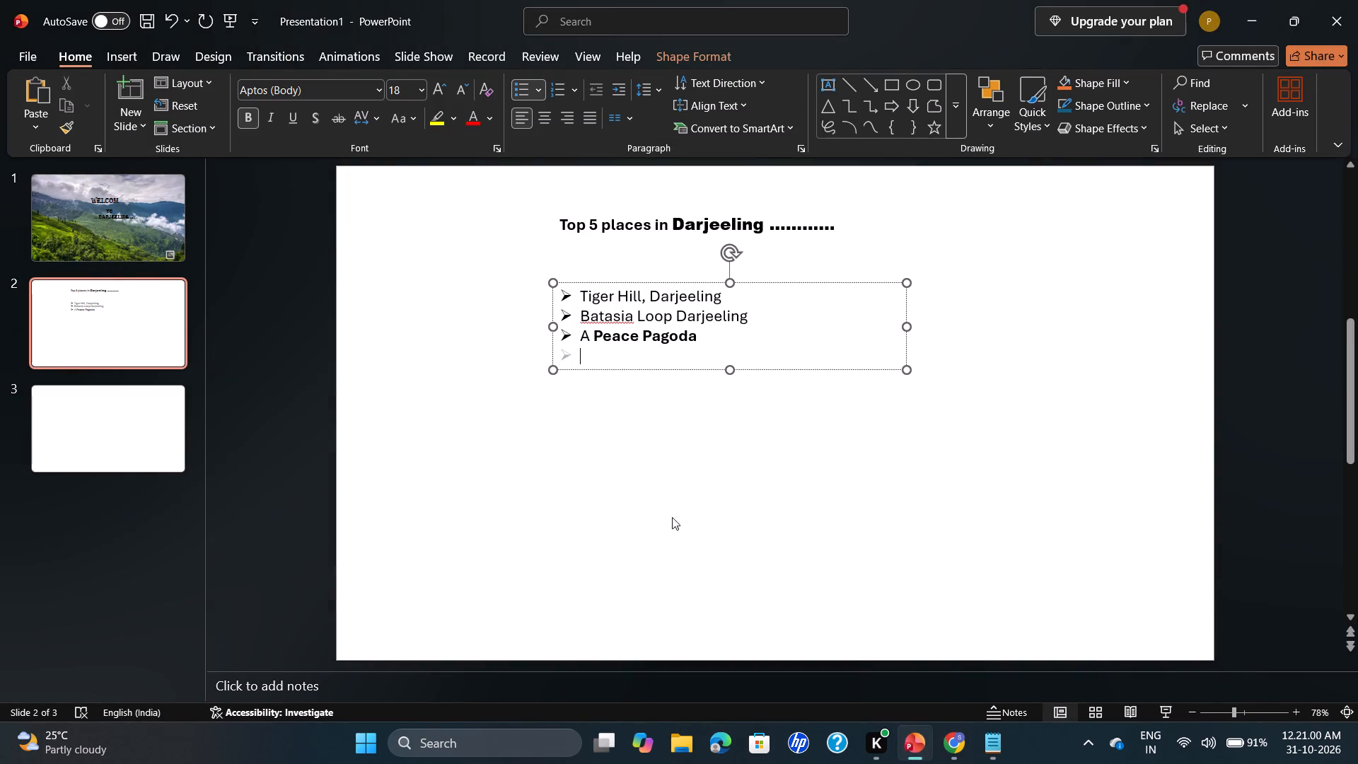
key(ctrl+v)
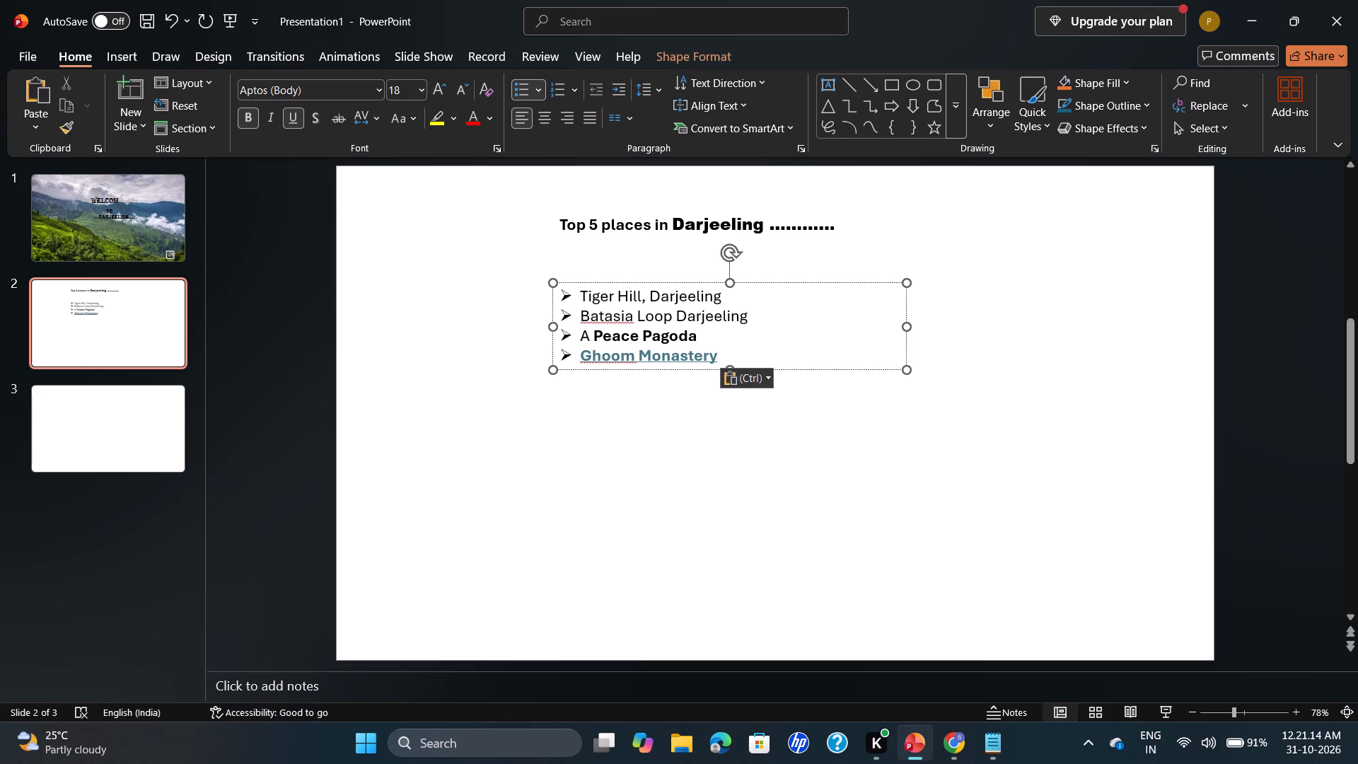
Switch to Chrome and search Google for "happy valley tea estate".
click(957, 752)
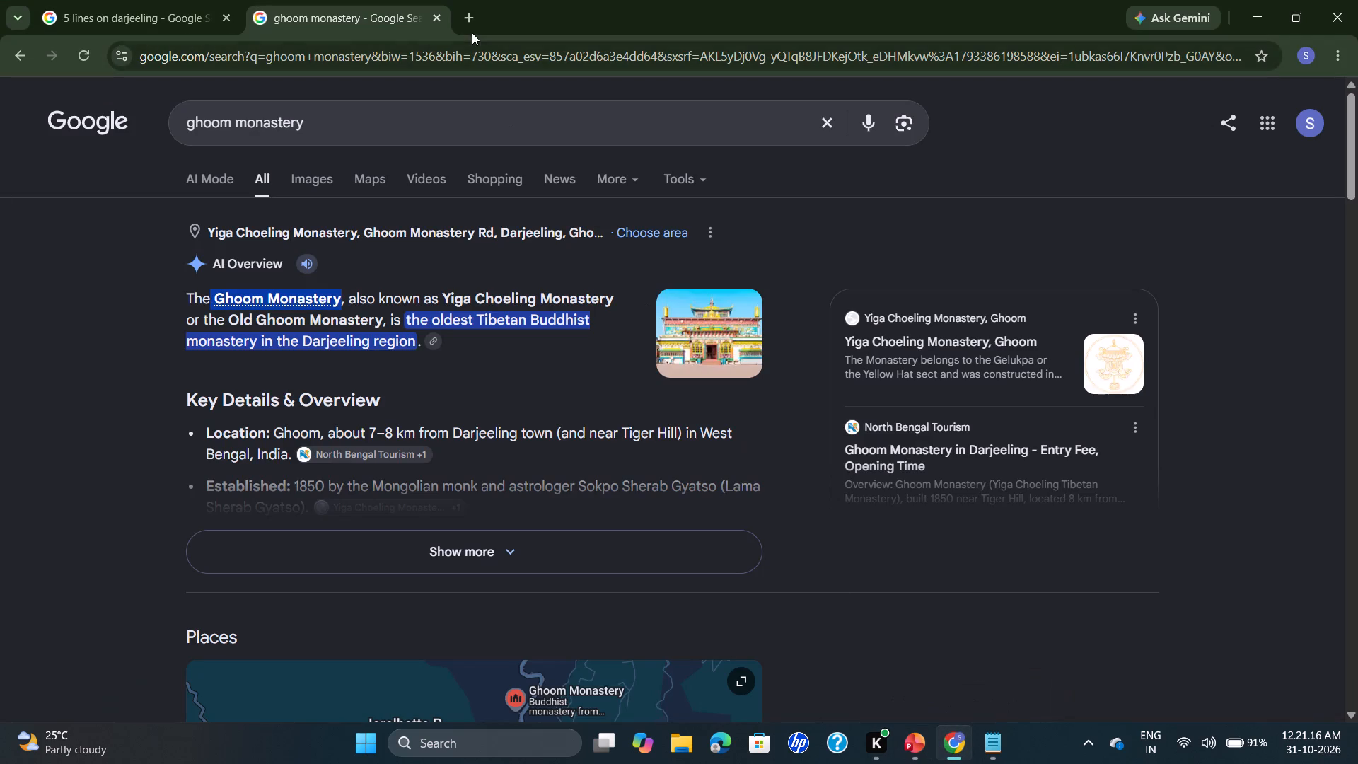
drag(422, 116, 122, 116)
key(BackSpace)
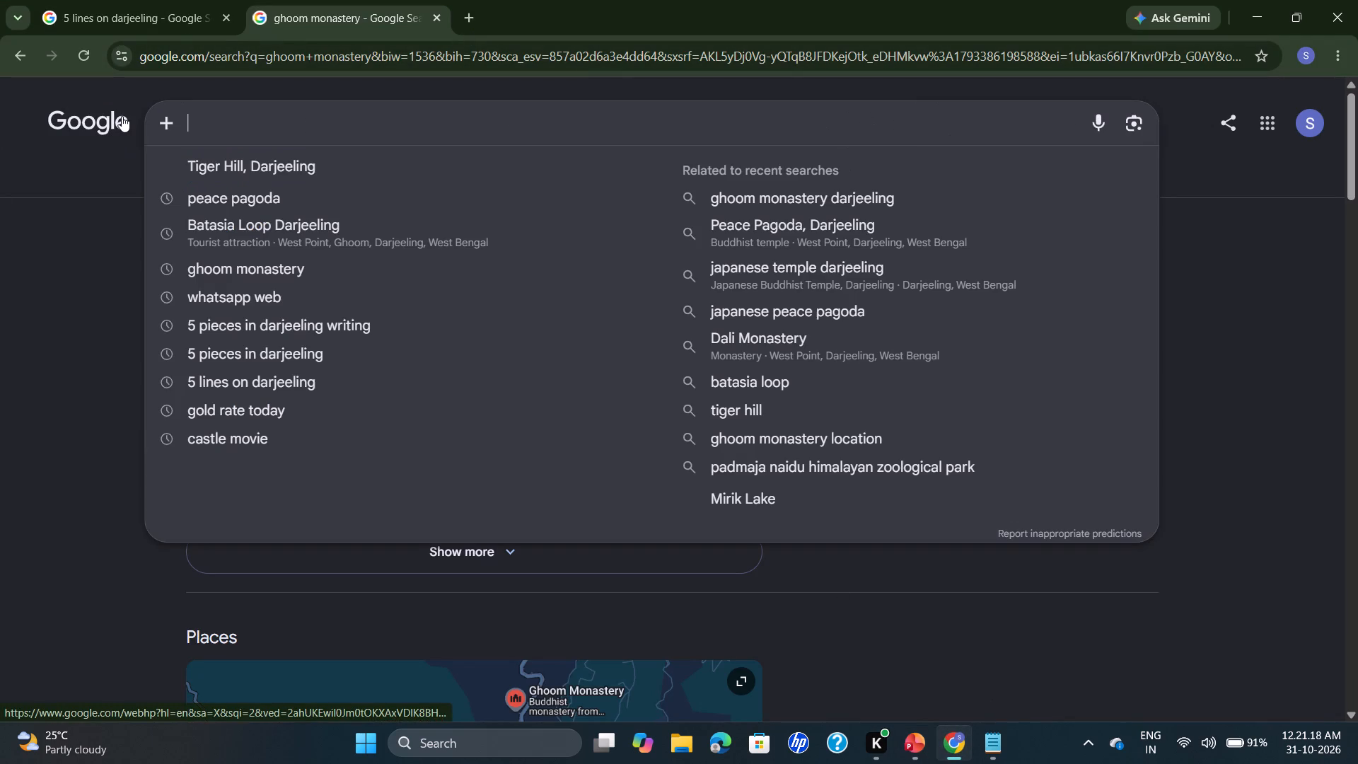
text(happy)
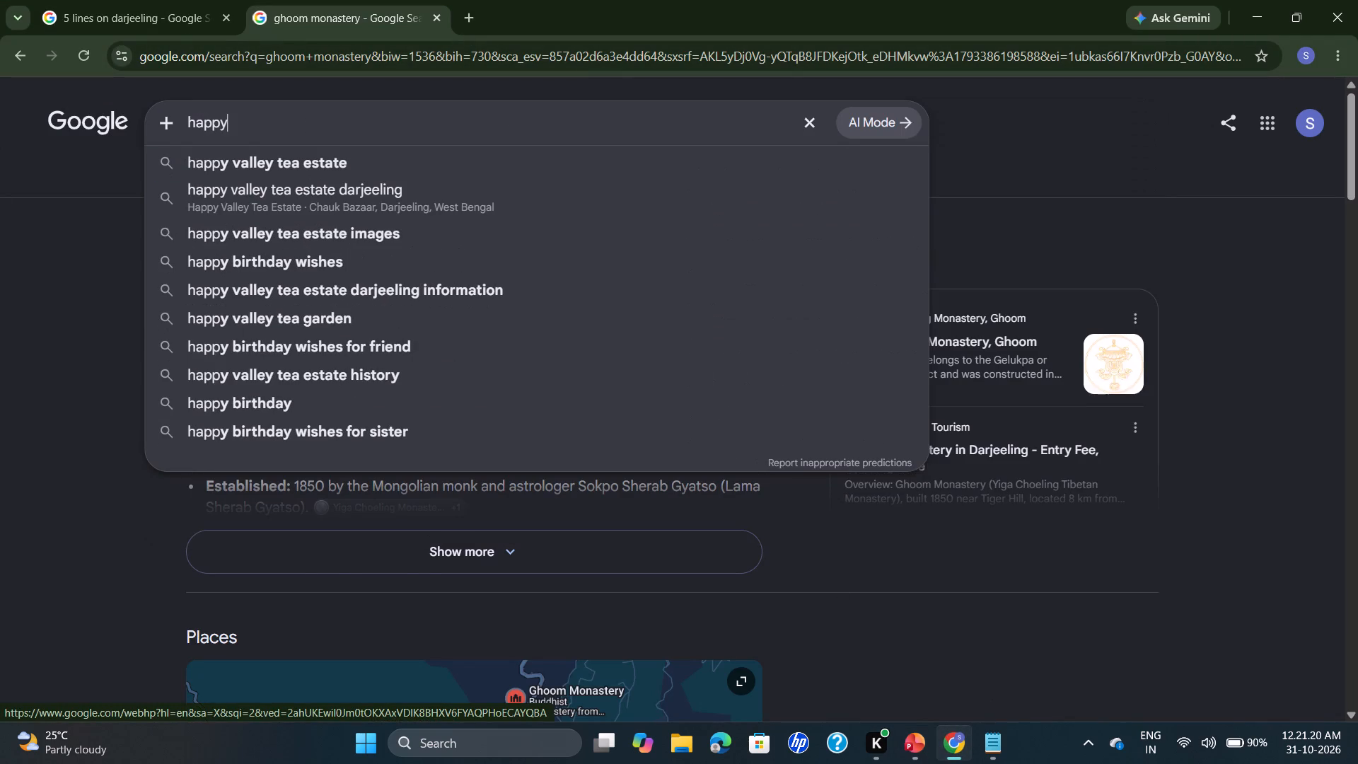
key(space)
click(246, 171)
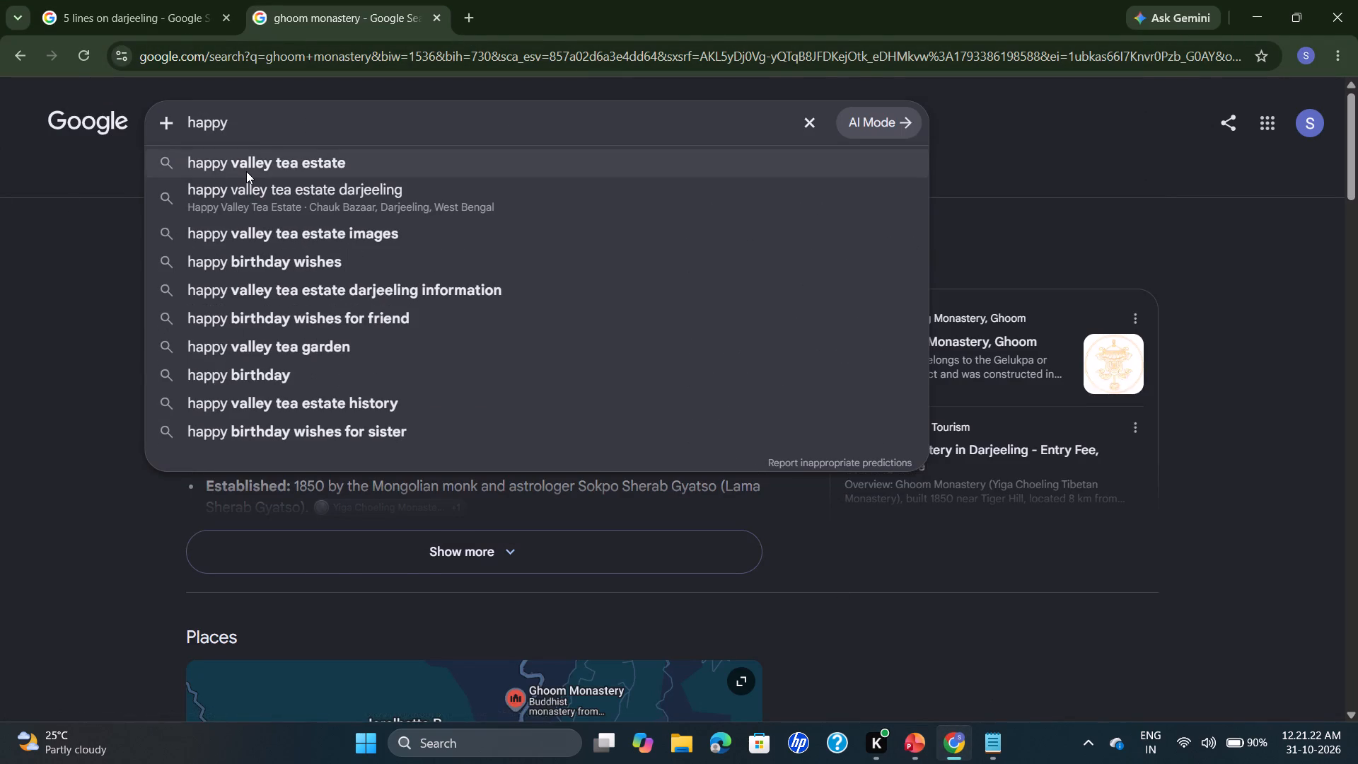
Copy the results heading "Happy Valley Tea Estate" and paste it as a fifth bullet below "Ghoom Monastery" on slide 2 in PowerPoint.
drag(359, 349, 401, 292)
drag(467, 245, 214, 244)
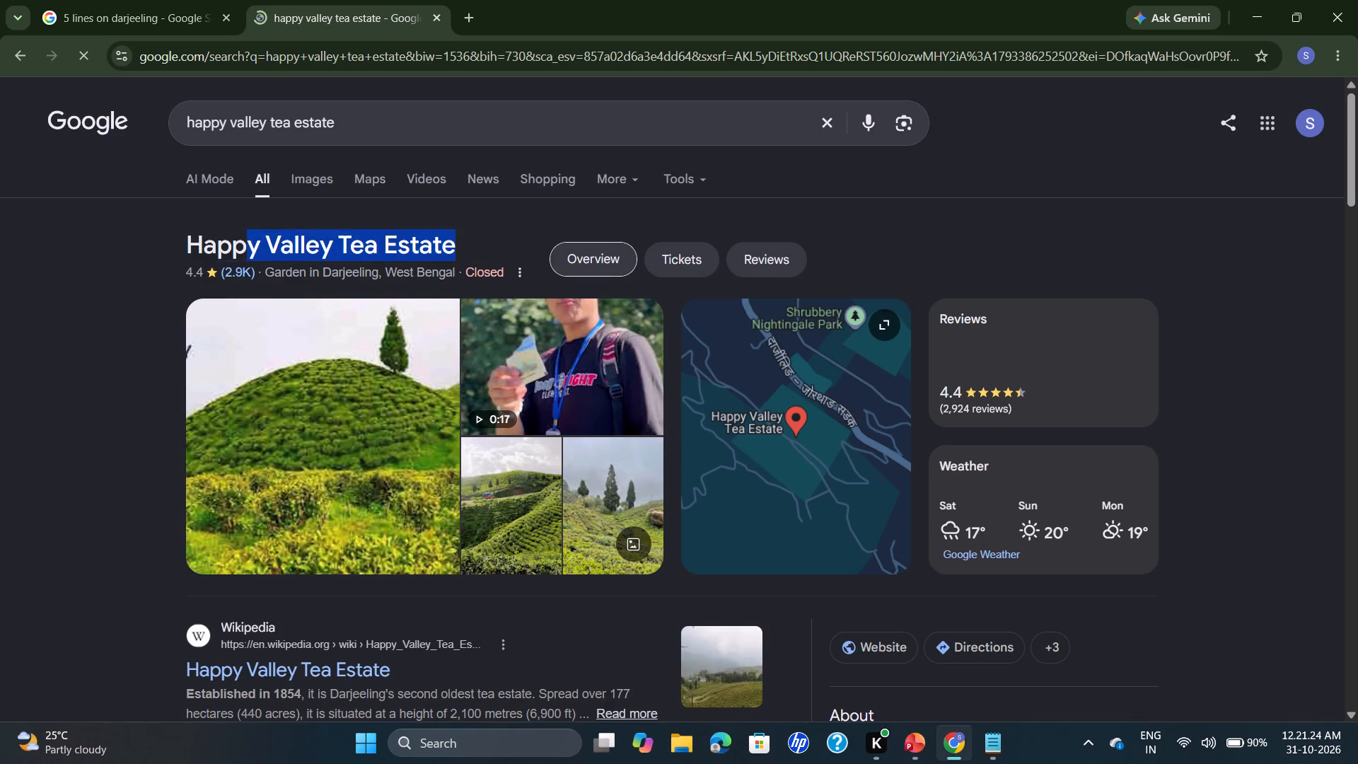
drag(214, 244, 154, 244)
click(484, 245)
drag(484, 244, 294, 233)
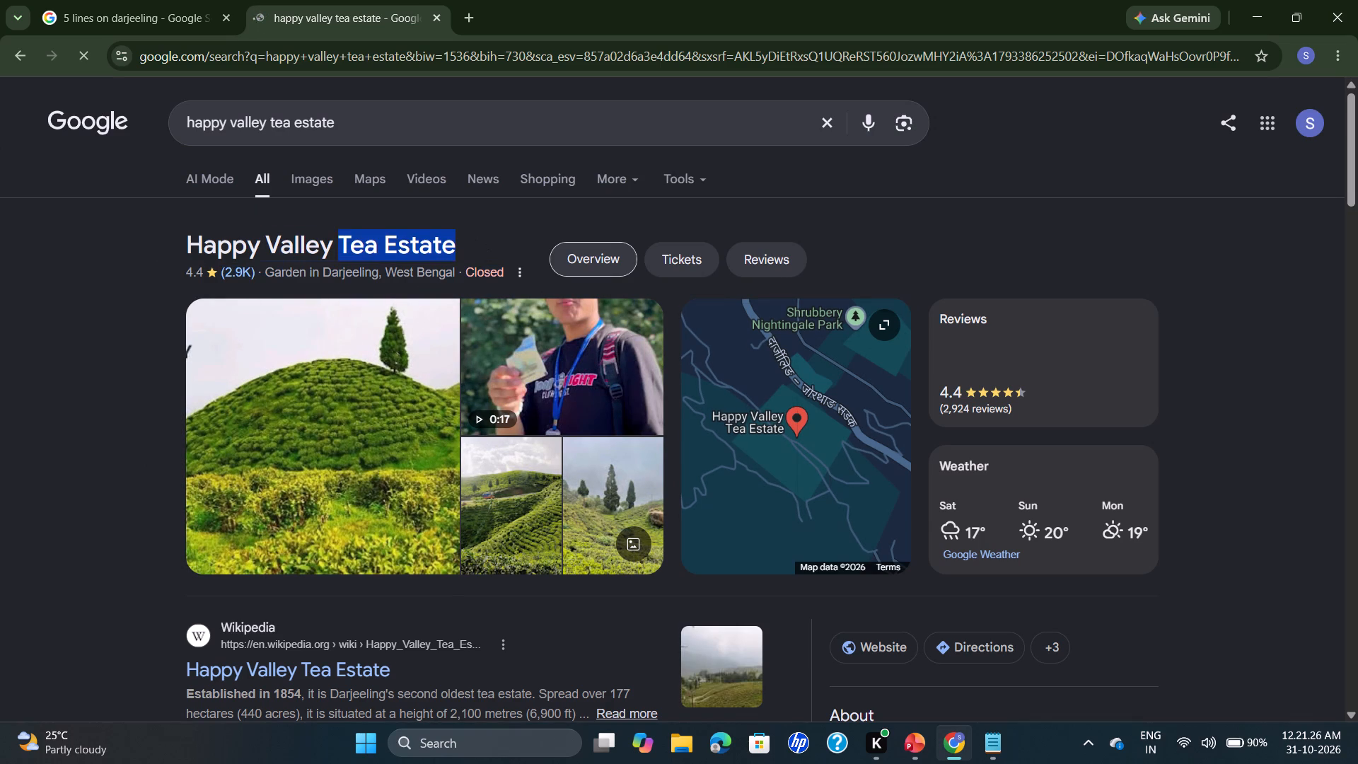
drag(294, 233, 183, 232)
click(183, 232)
drag(468, 245, 187, 231)
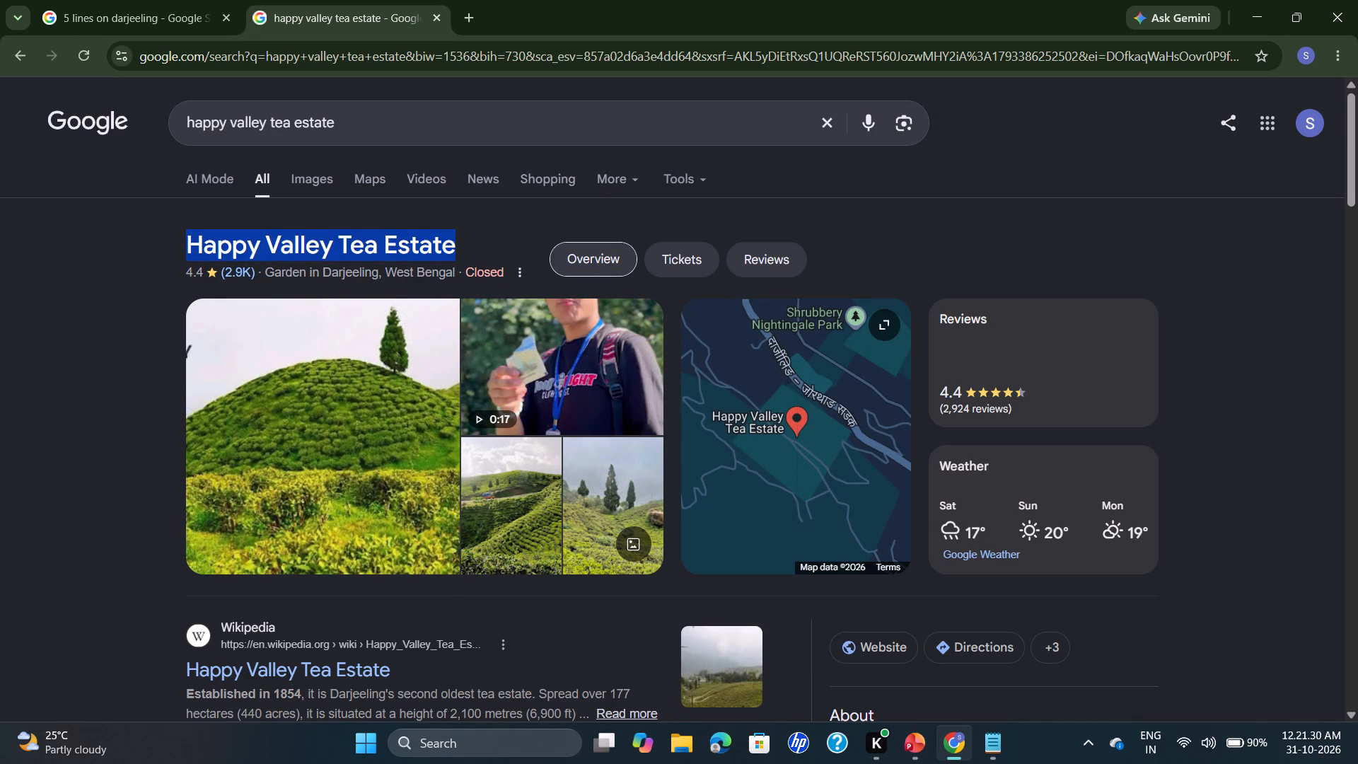
key(ctrl+c)
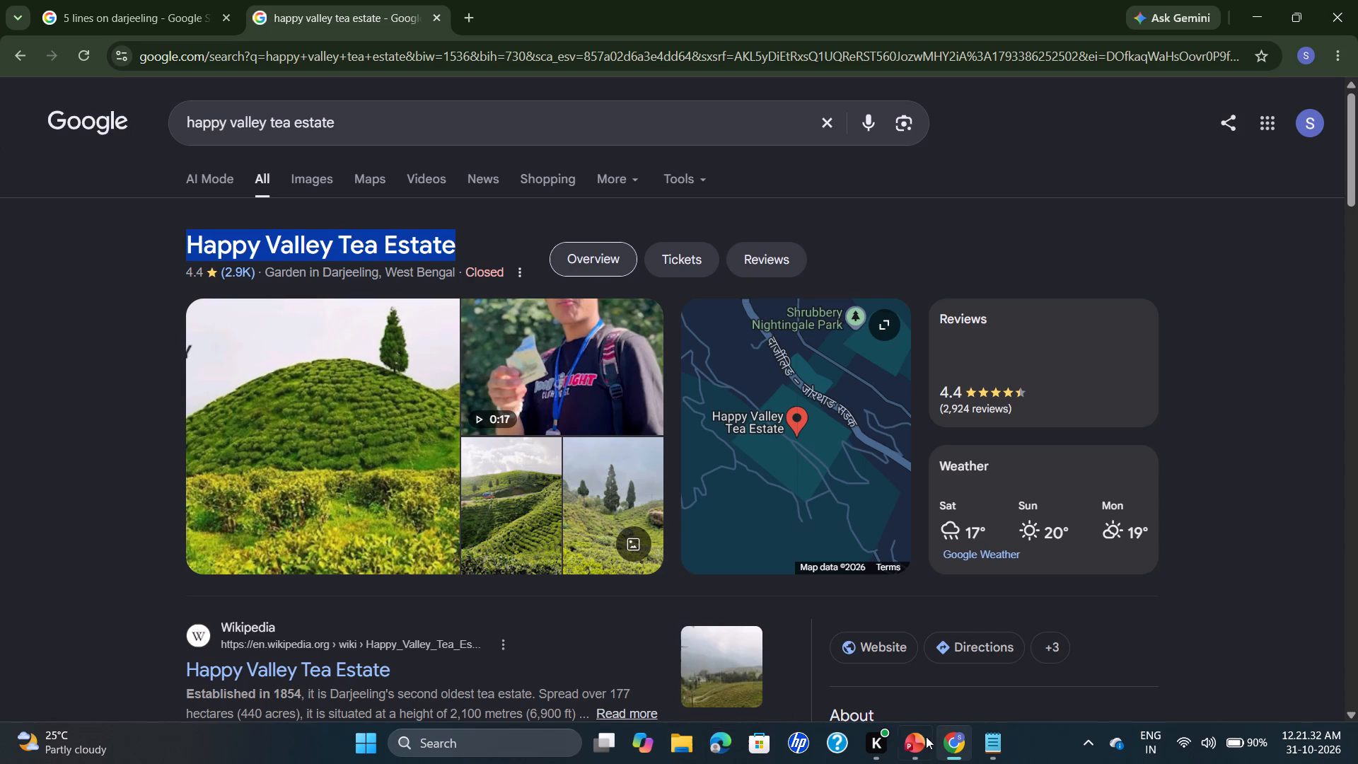
click(922, 738)
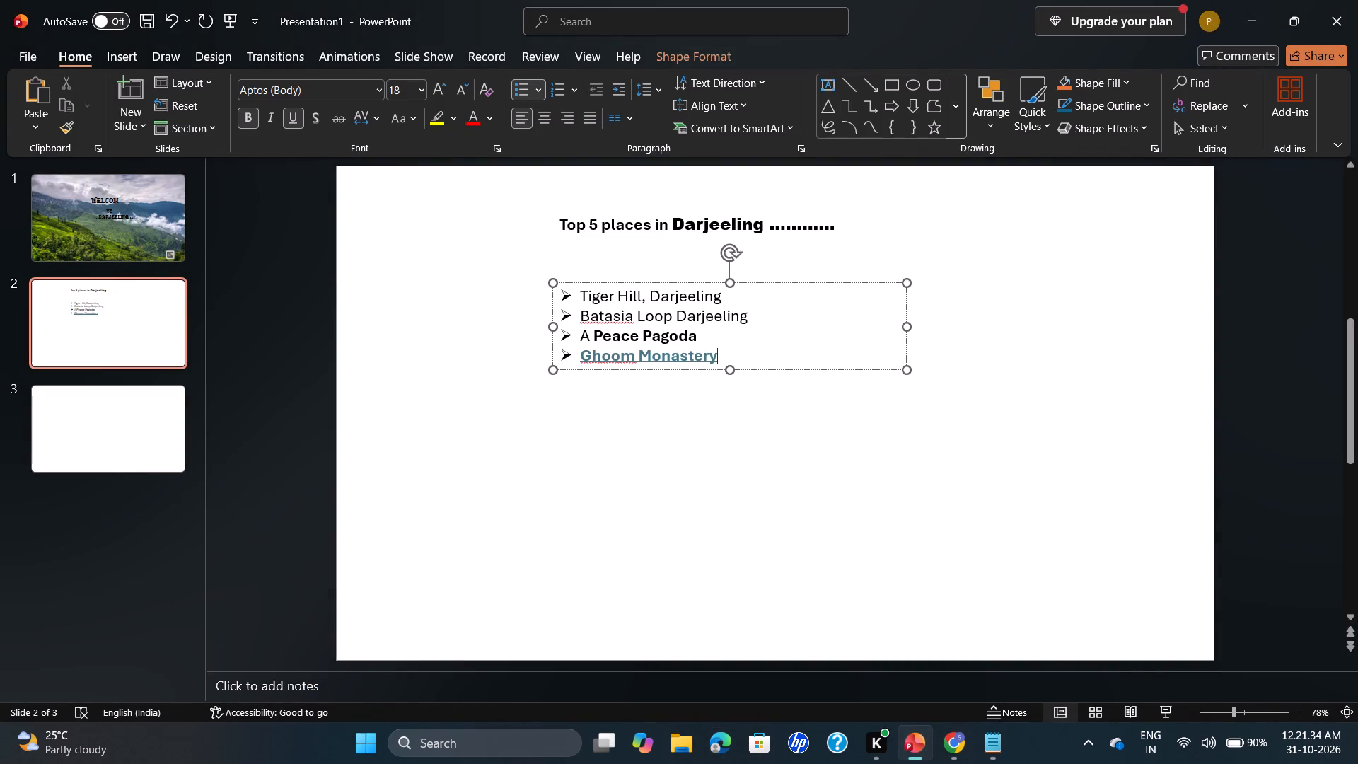
key(Return)
key(ctrl+v)
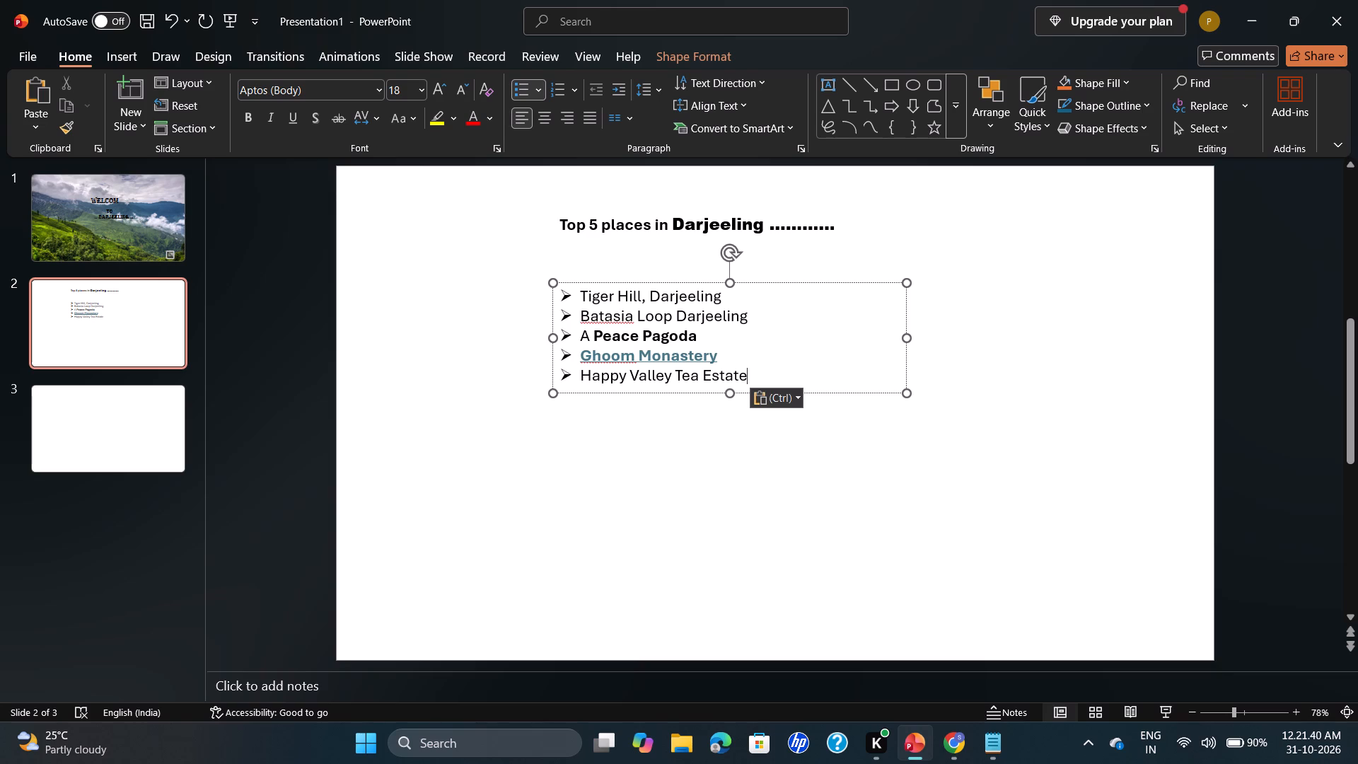
Move the list of five places slightly up and to the right beneath the slide 2 heading.
drag(767, 298, 690, 305)
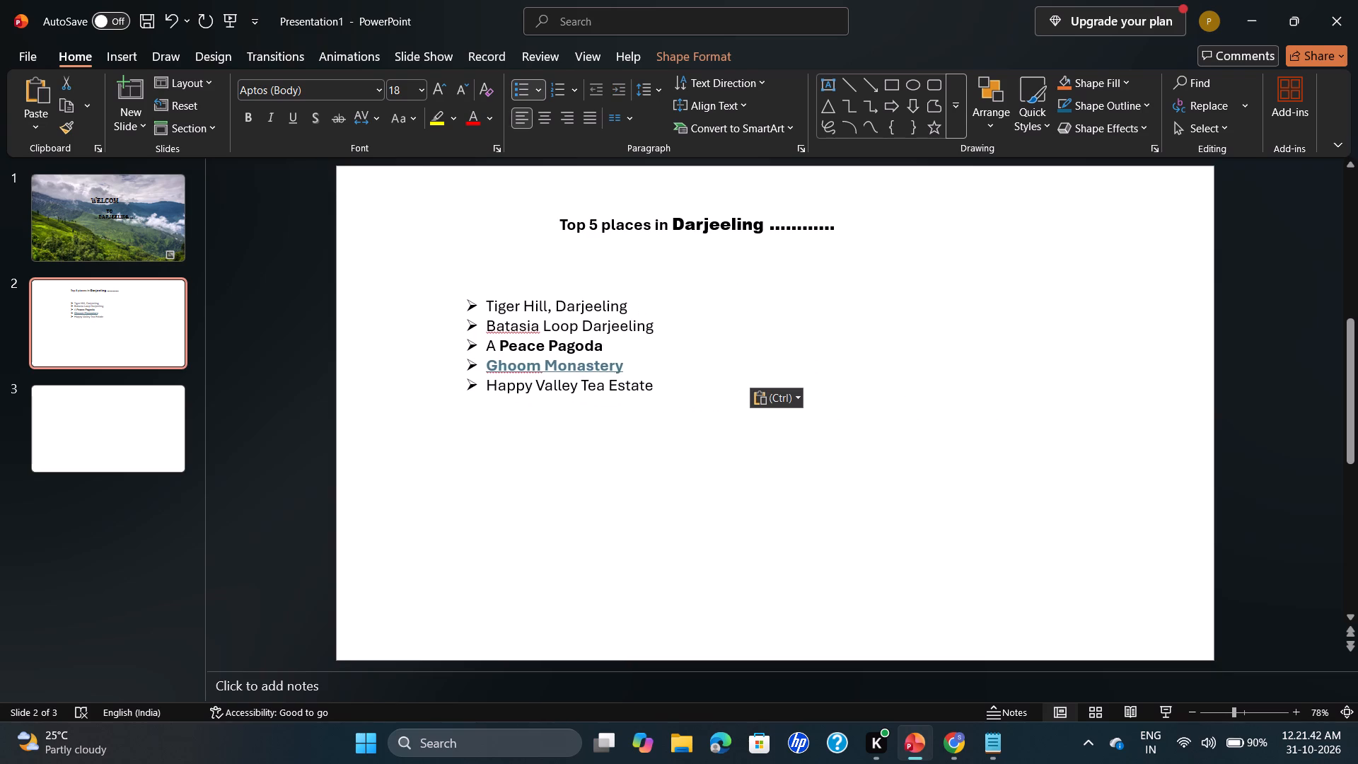
drag(690, 305, 799, 288)
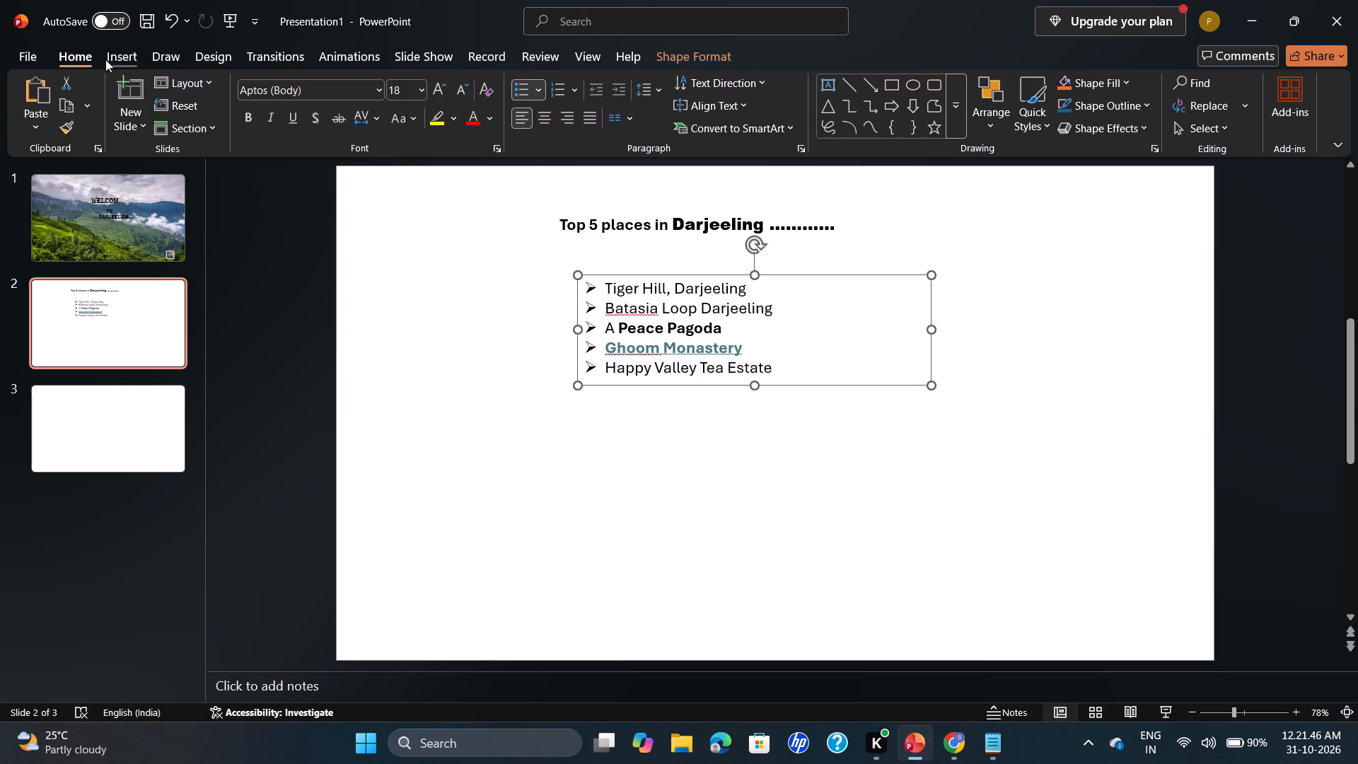
Reduce the font size of the whole bulleted list of places to 16.
click(75, 59)
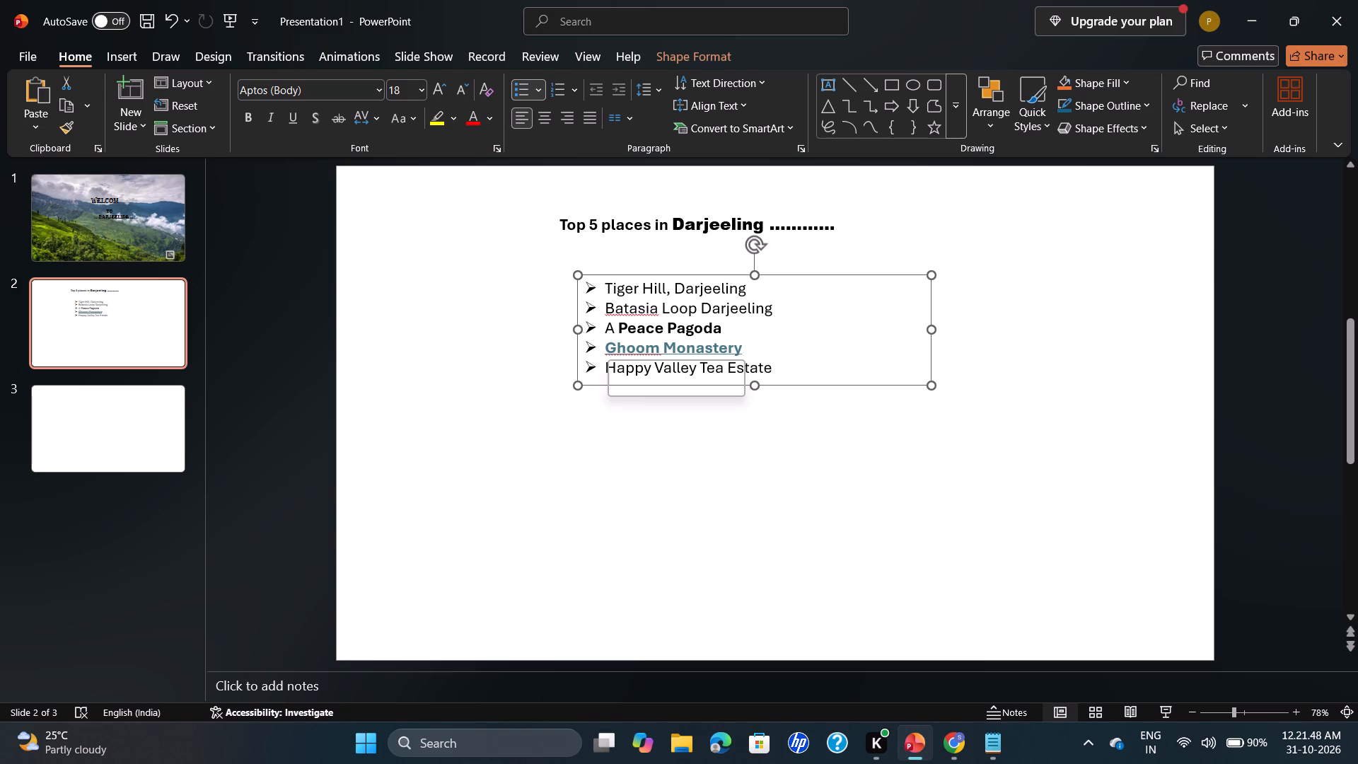
click(792, 312)
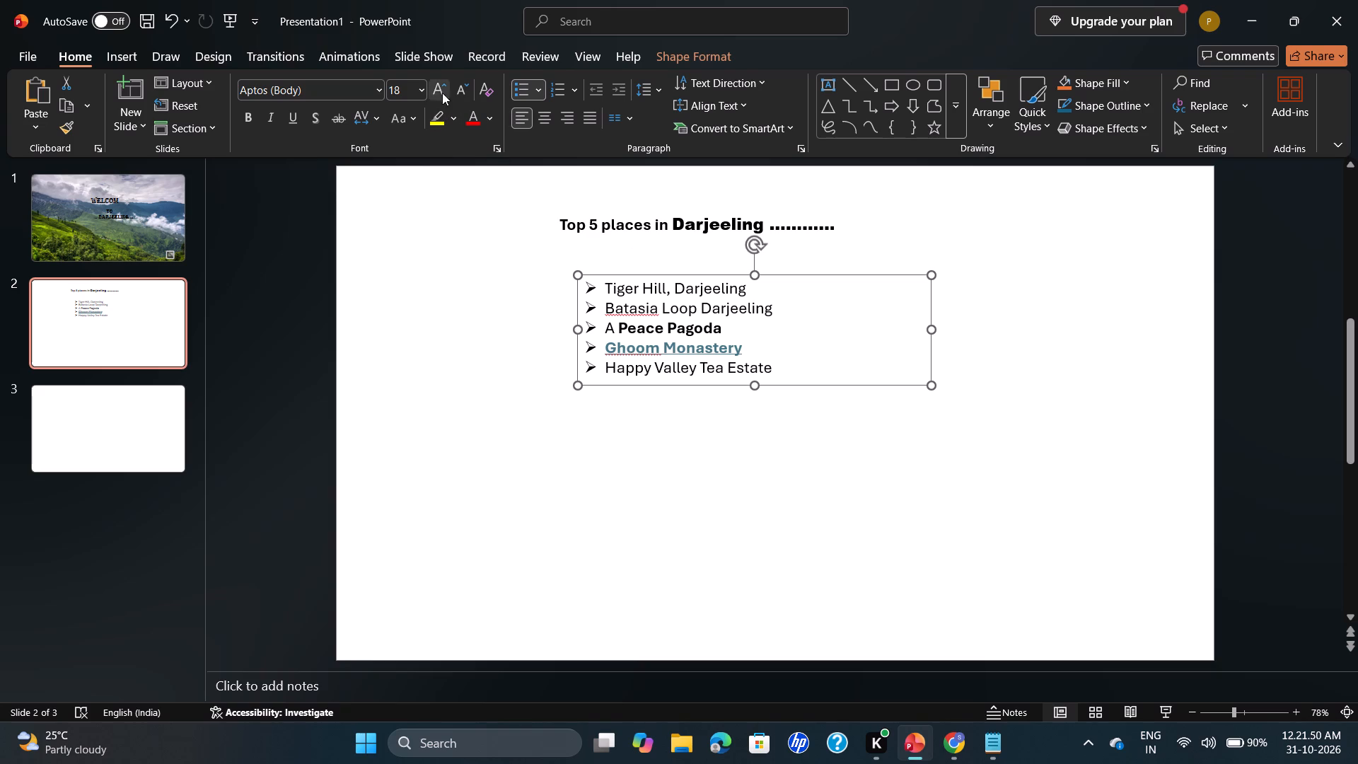
click(460, 89)
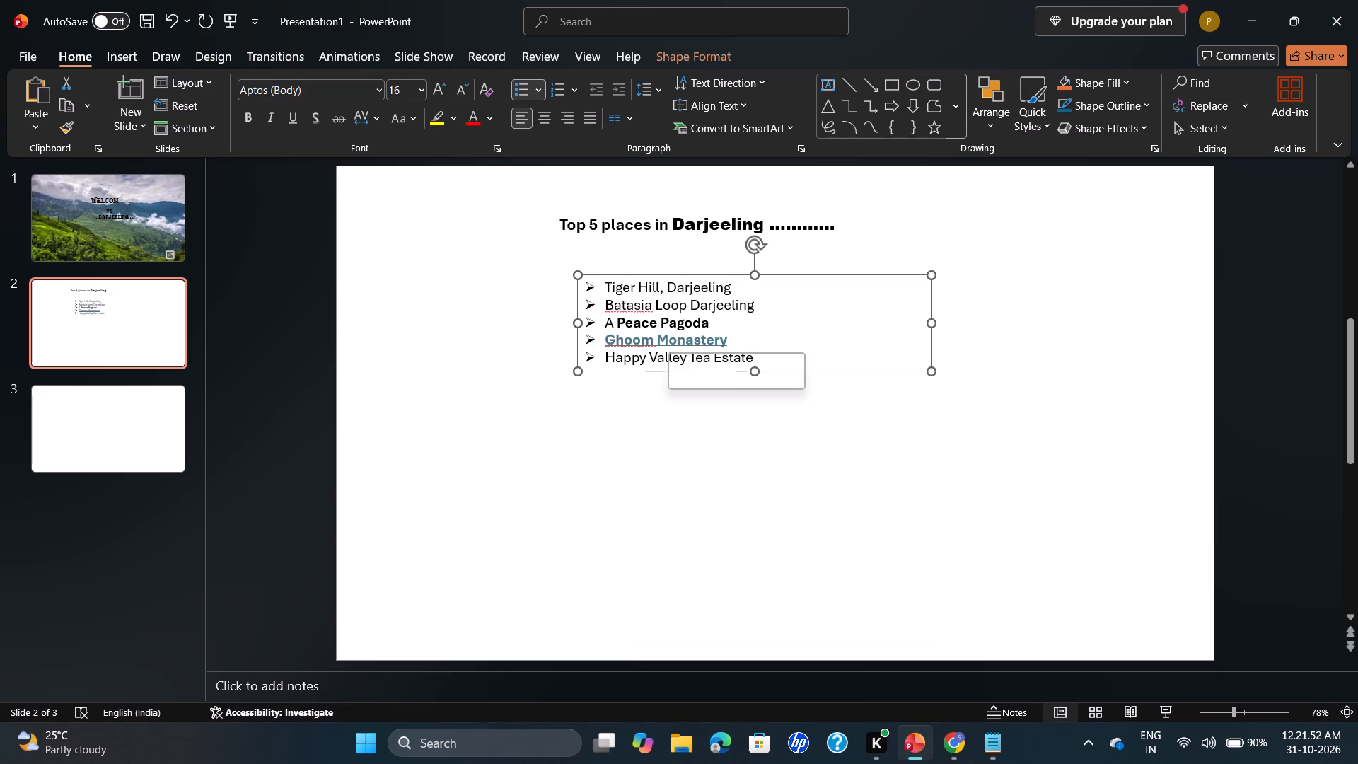
click(696, 342)
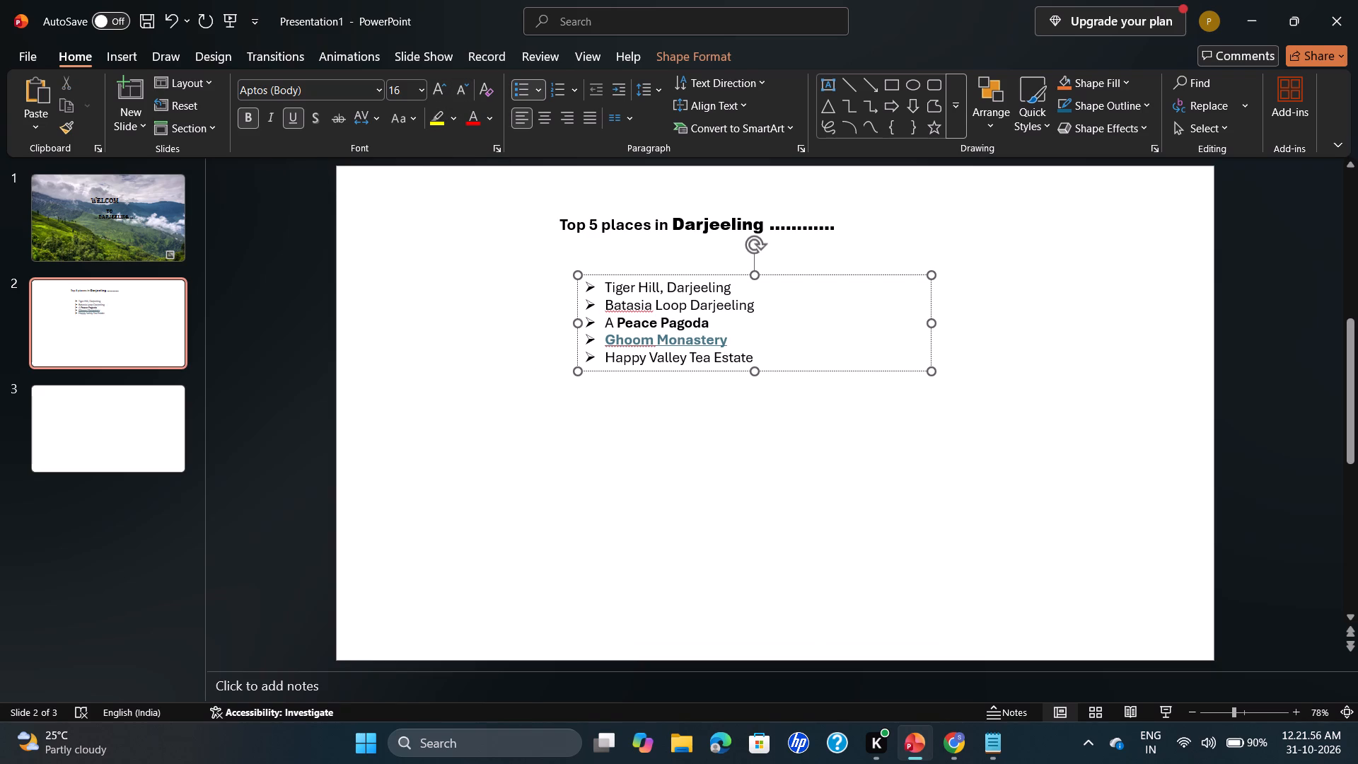
Move the bulleted list closer beneath the heading and slightly further right on slide 2.
drag(763, 299, 782, 277)
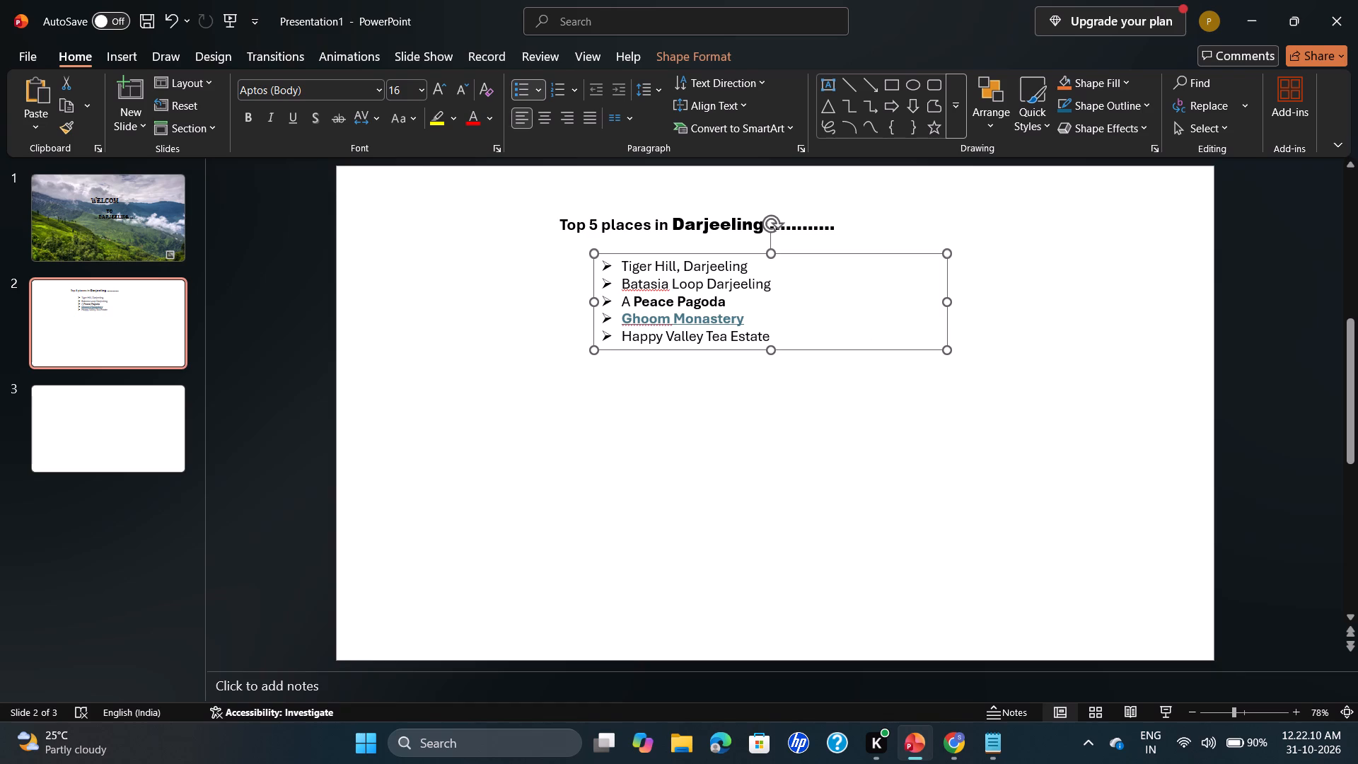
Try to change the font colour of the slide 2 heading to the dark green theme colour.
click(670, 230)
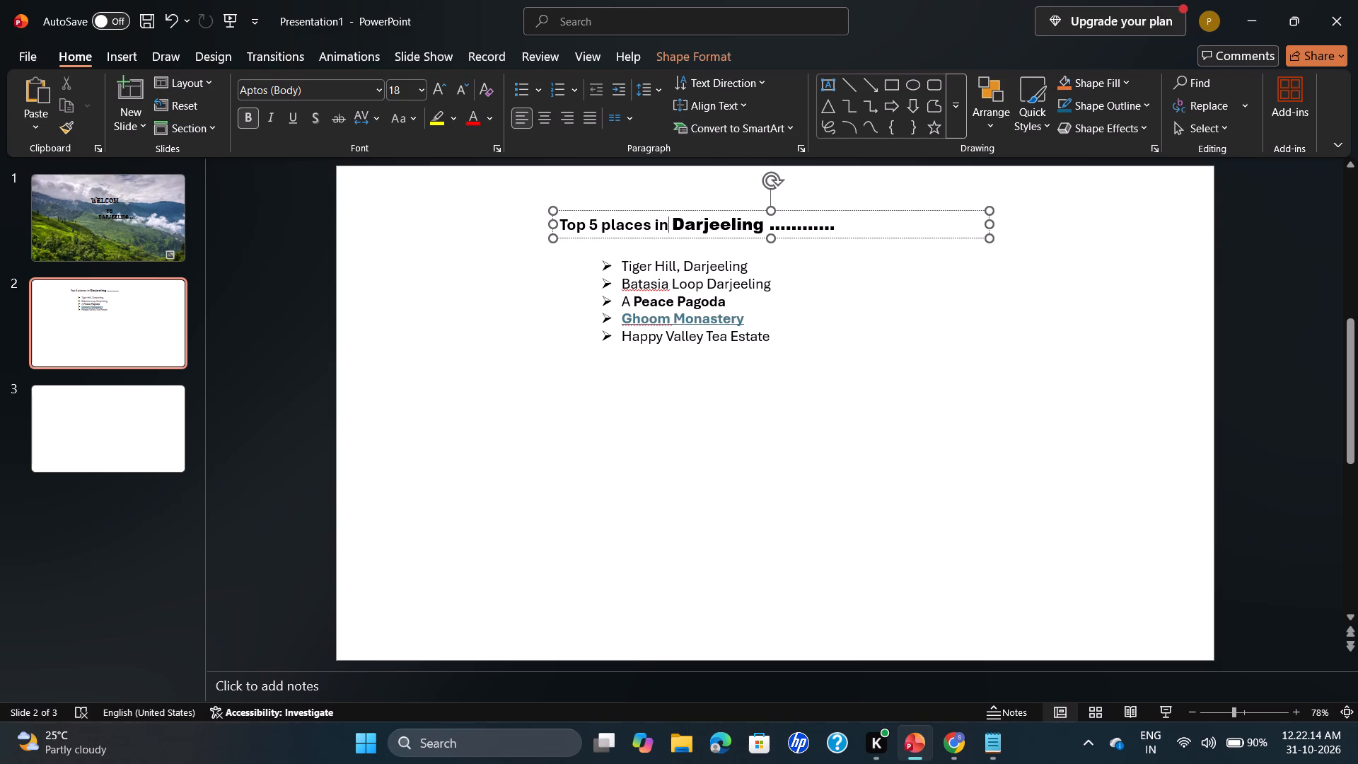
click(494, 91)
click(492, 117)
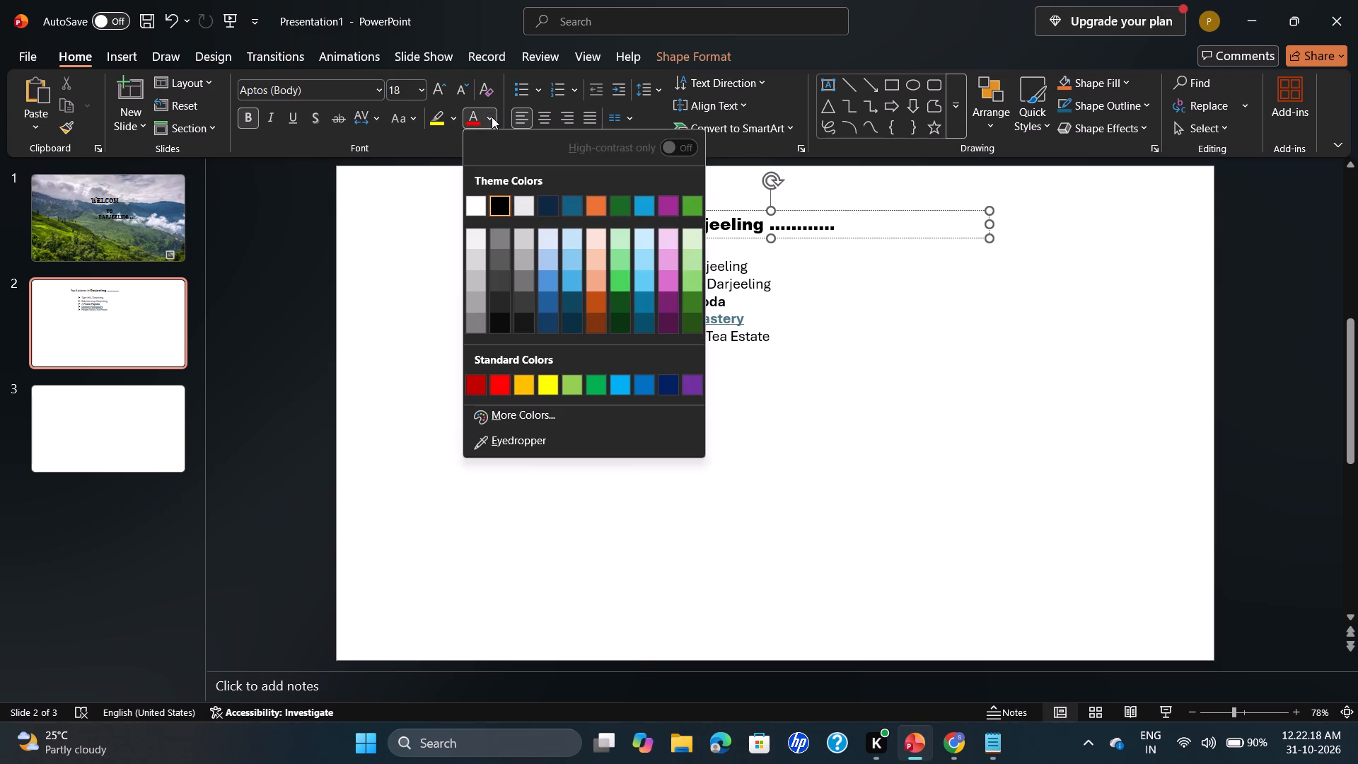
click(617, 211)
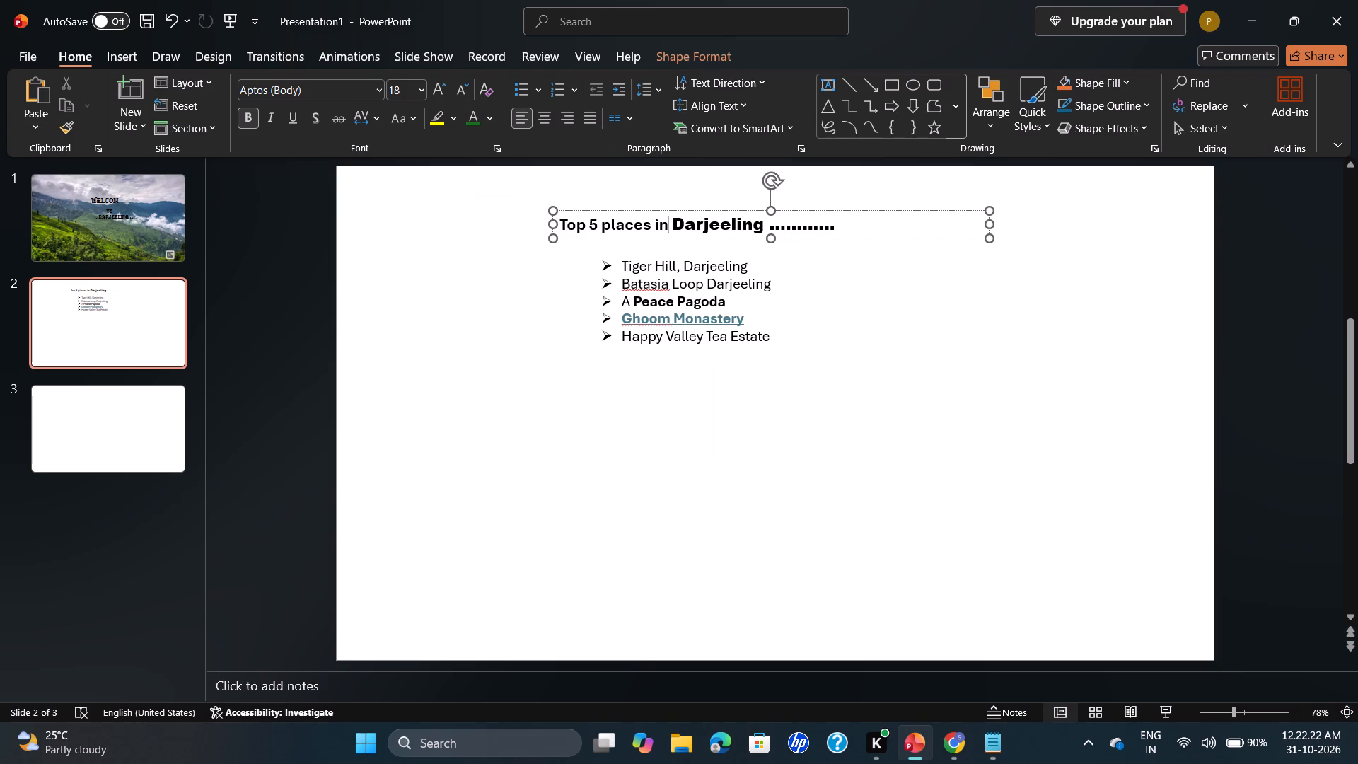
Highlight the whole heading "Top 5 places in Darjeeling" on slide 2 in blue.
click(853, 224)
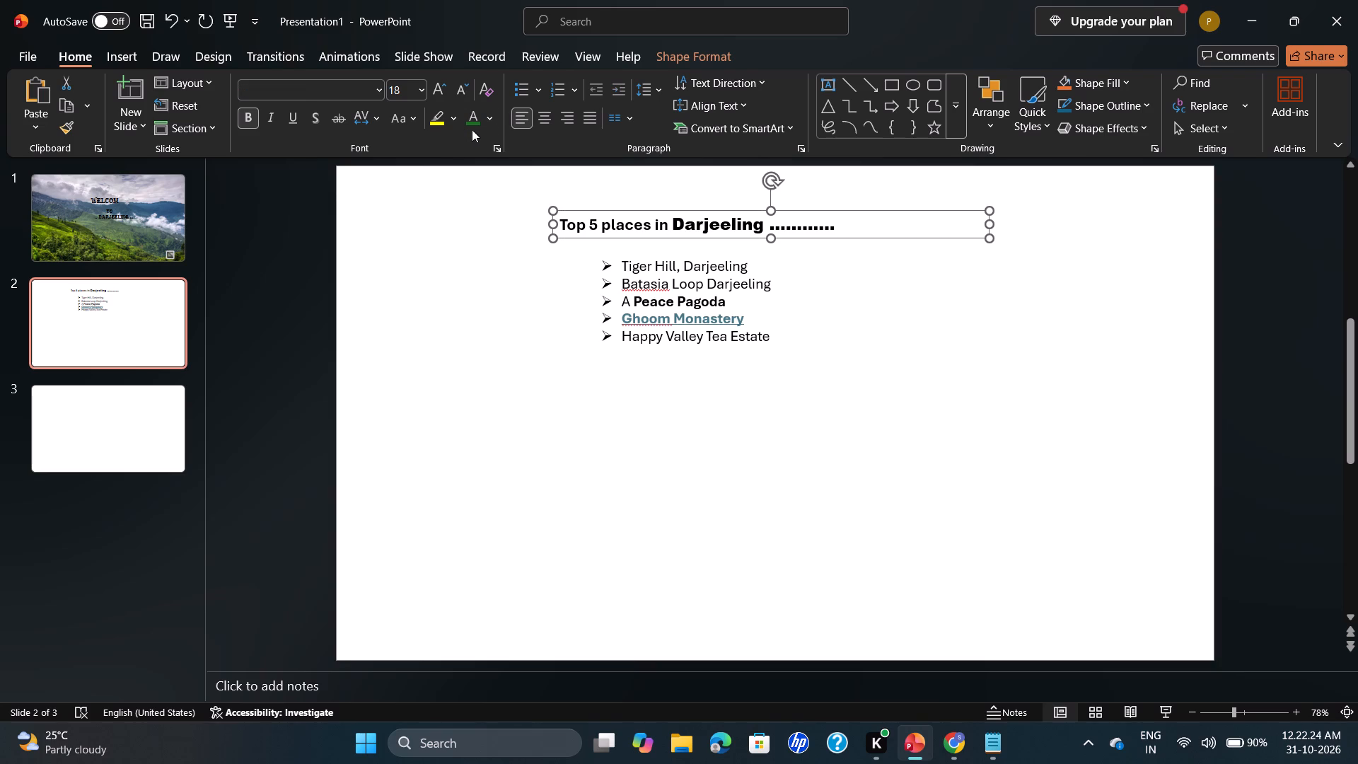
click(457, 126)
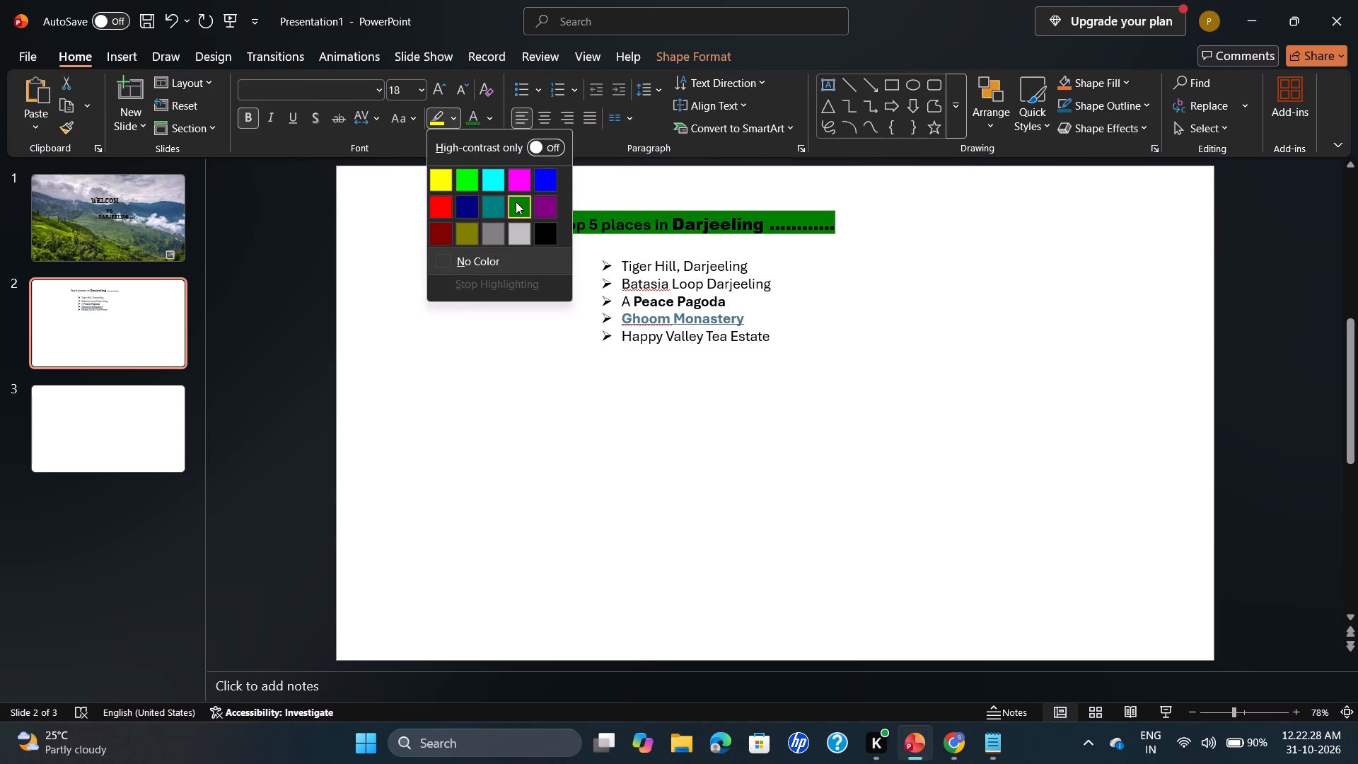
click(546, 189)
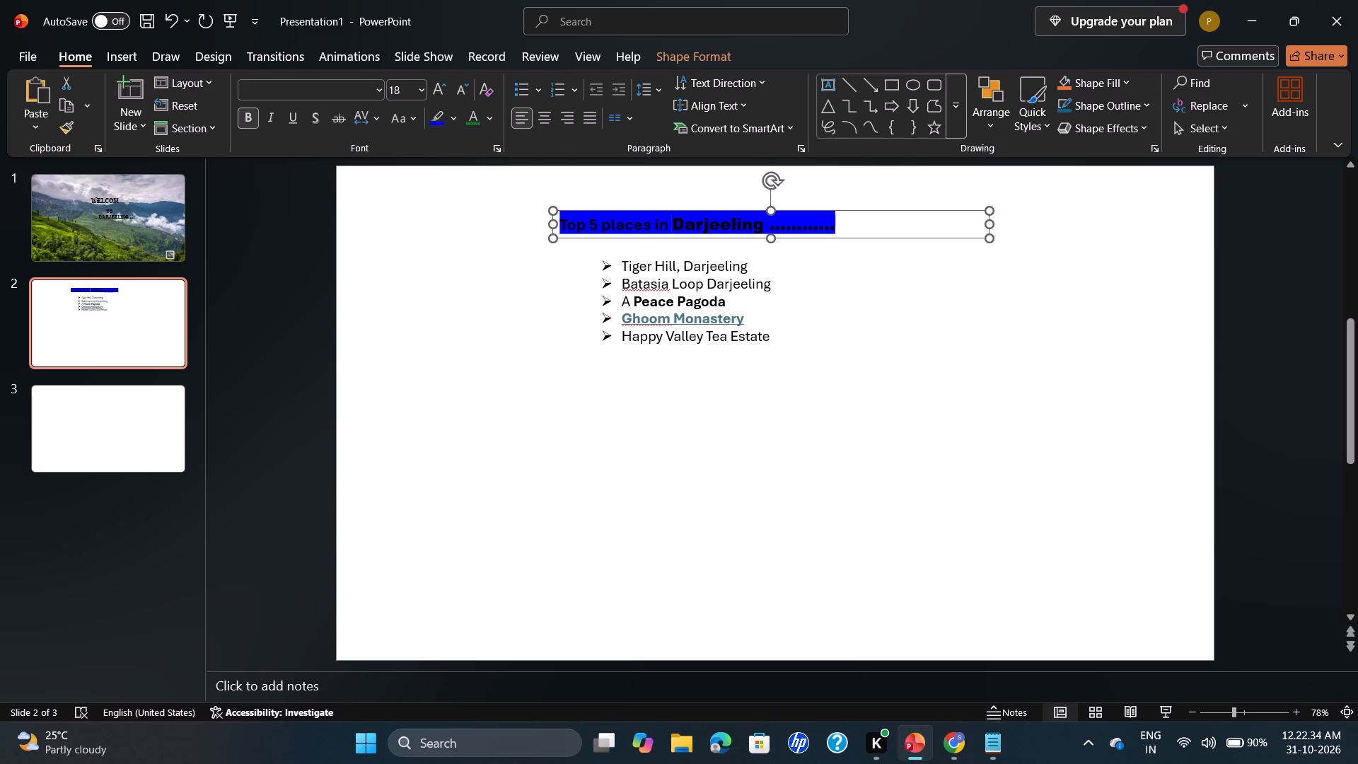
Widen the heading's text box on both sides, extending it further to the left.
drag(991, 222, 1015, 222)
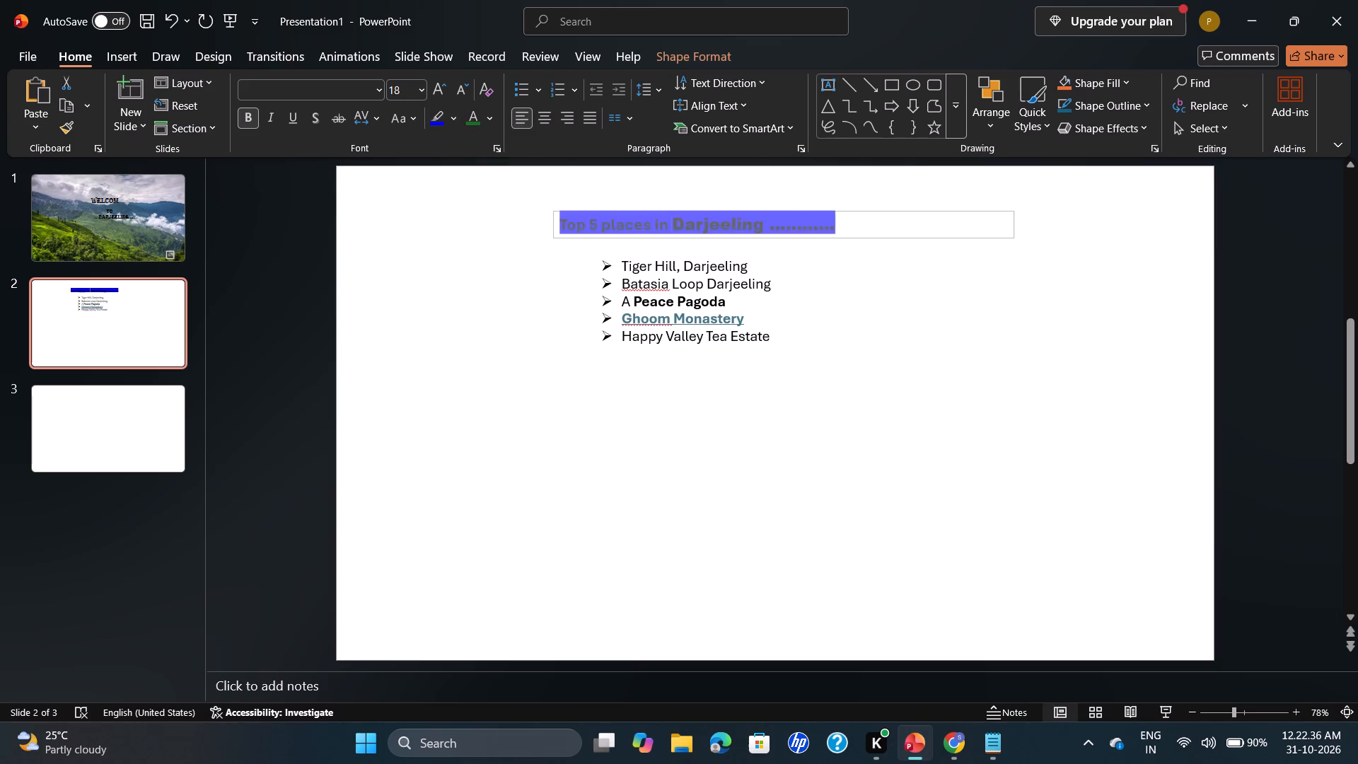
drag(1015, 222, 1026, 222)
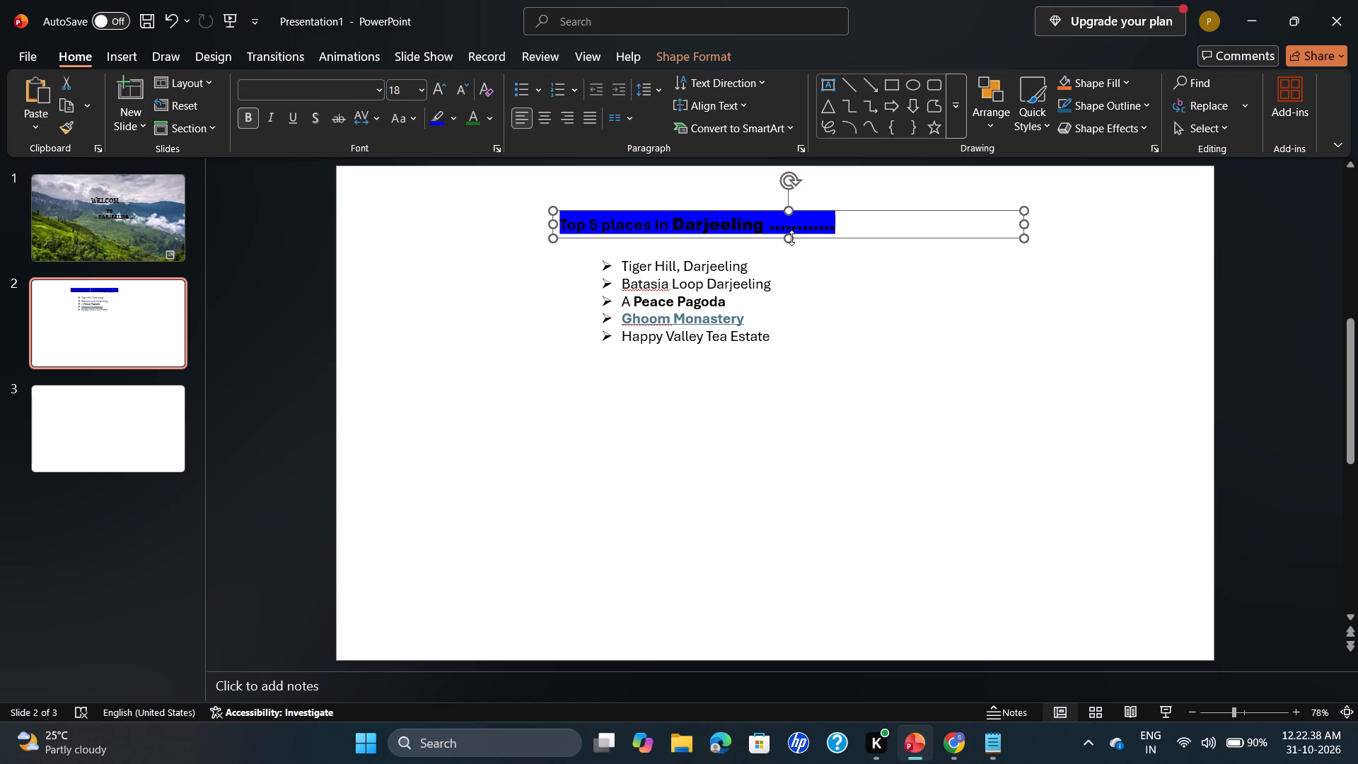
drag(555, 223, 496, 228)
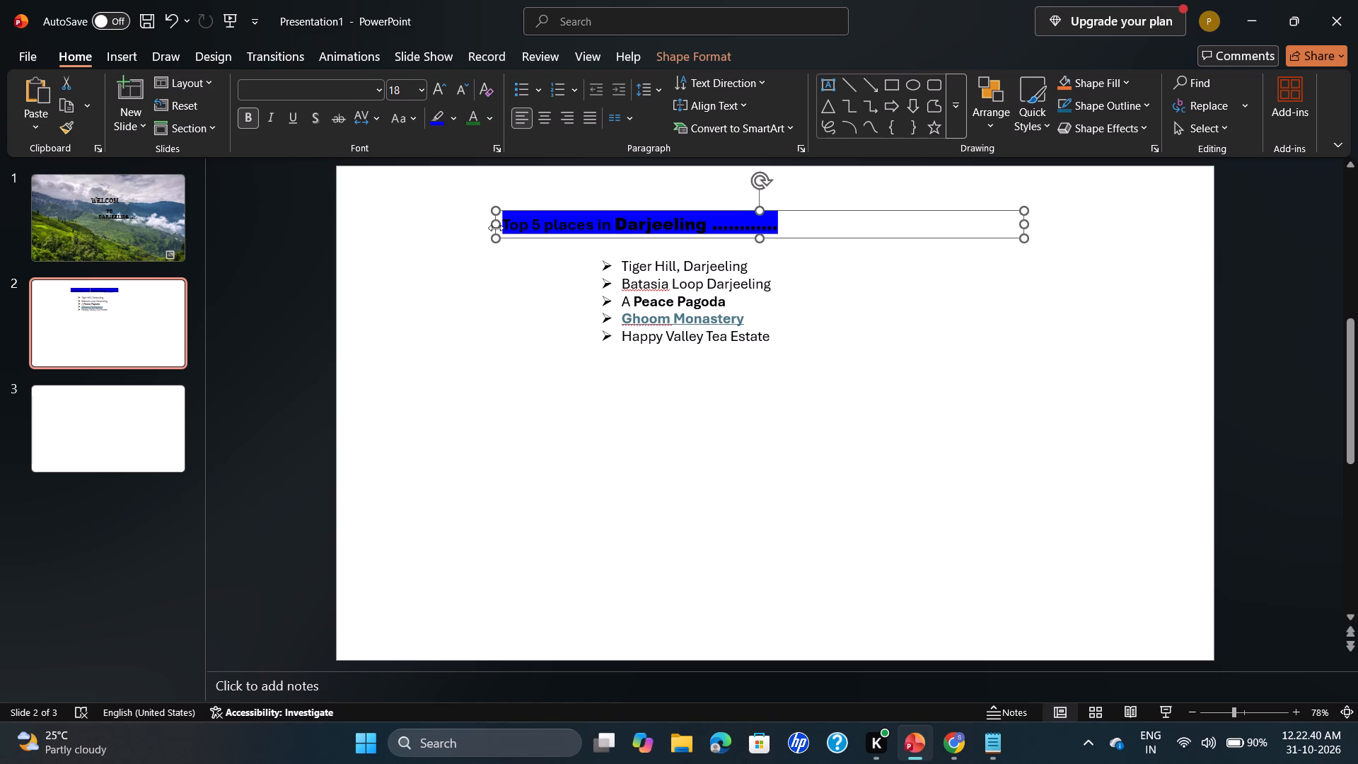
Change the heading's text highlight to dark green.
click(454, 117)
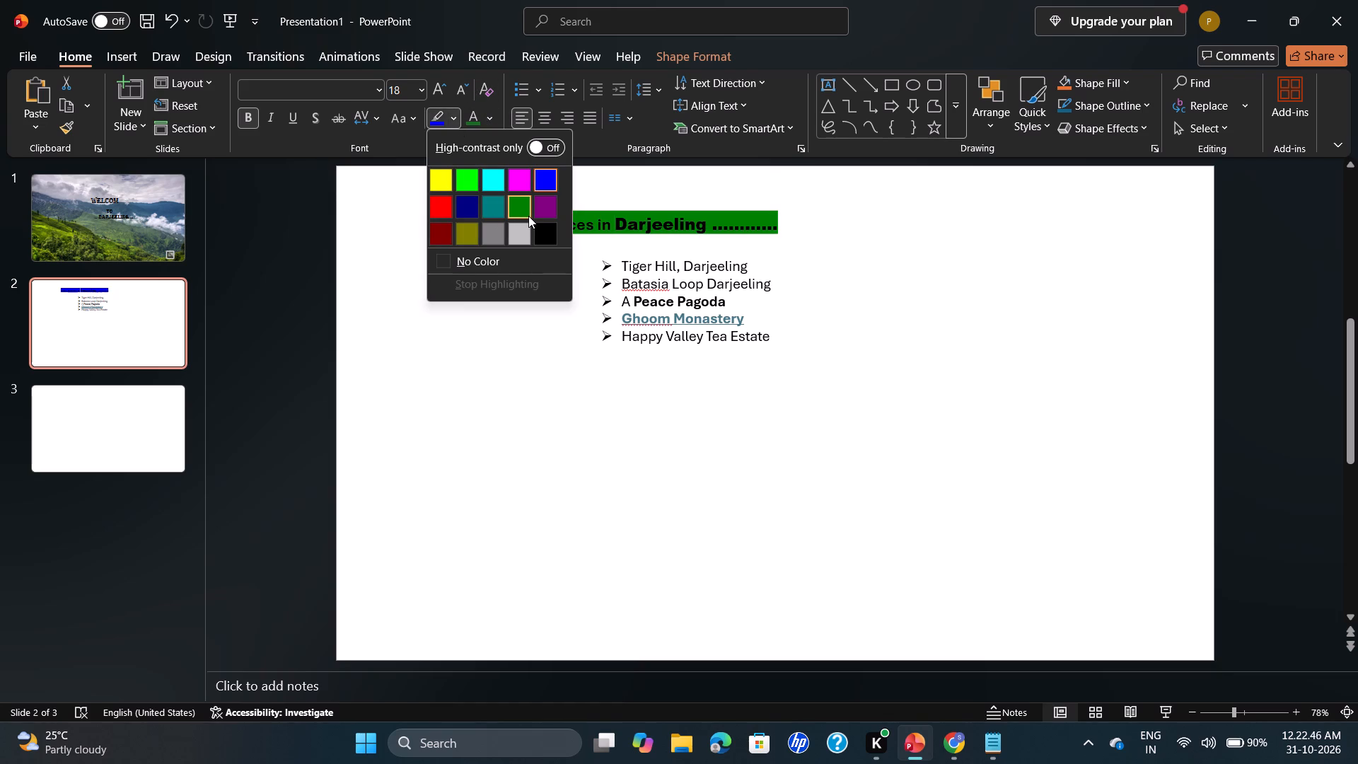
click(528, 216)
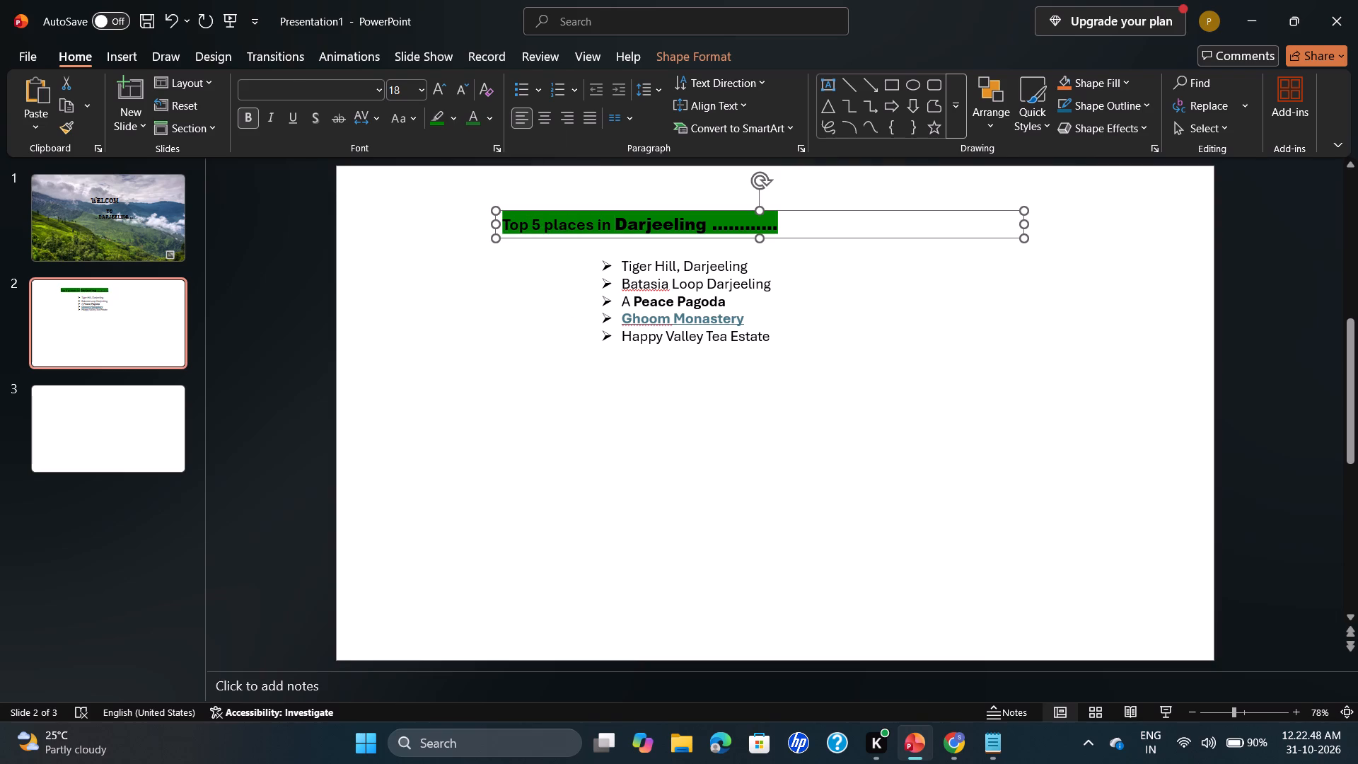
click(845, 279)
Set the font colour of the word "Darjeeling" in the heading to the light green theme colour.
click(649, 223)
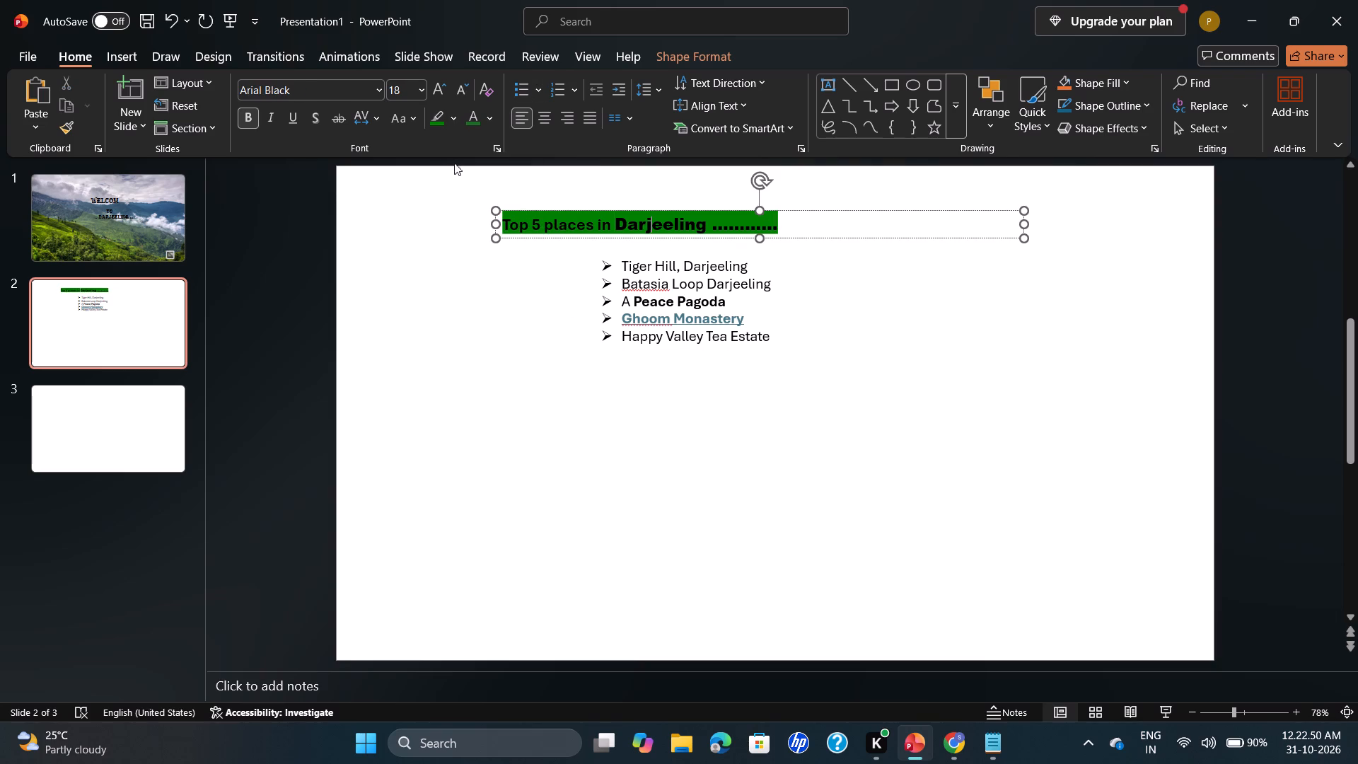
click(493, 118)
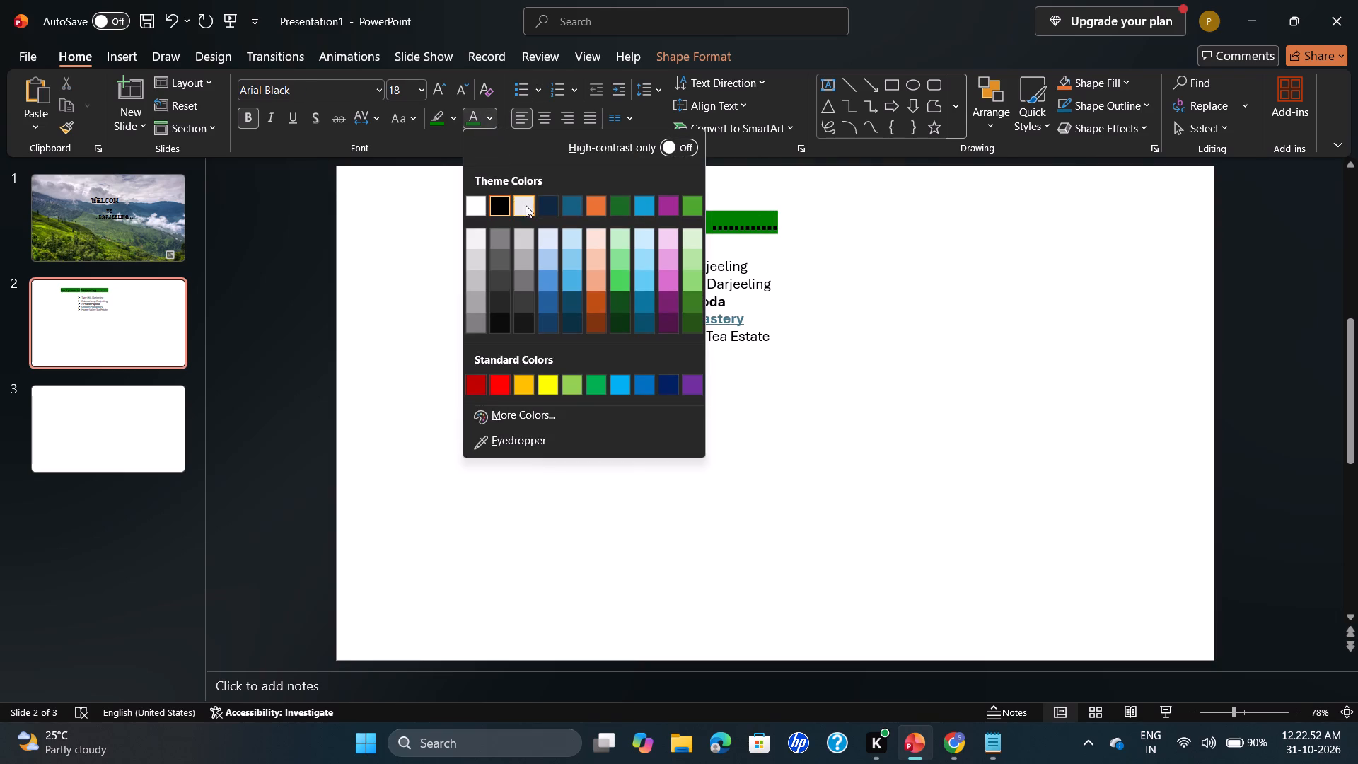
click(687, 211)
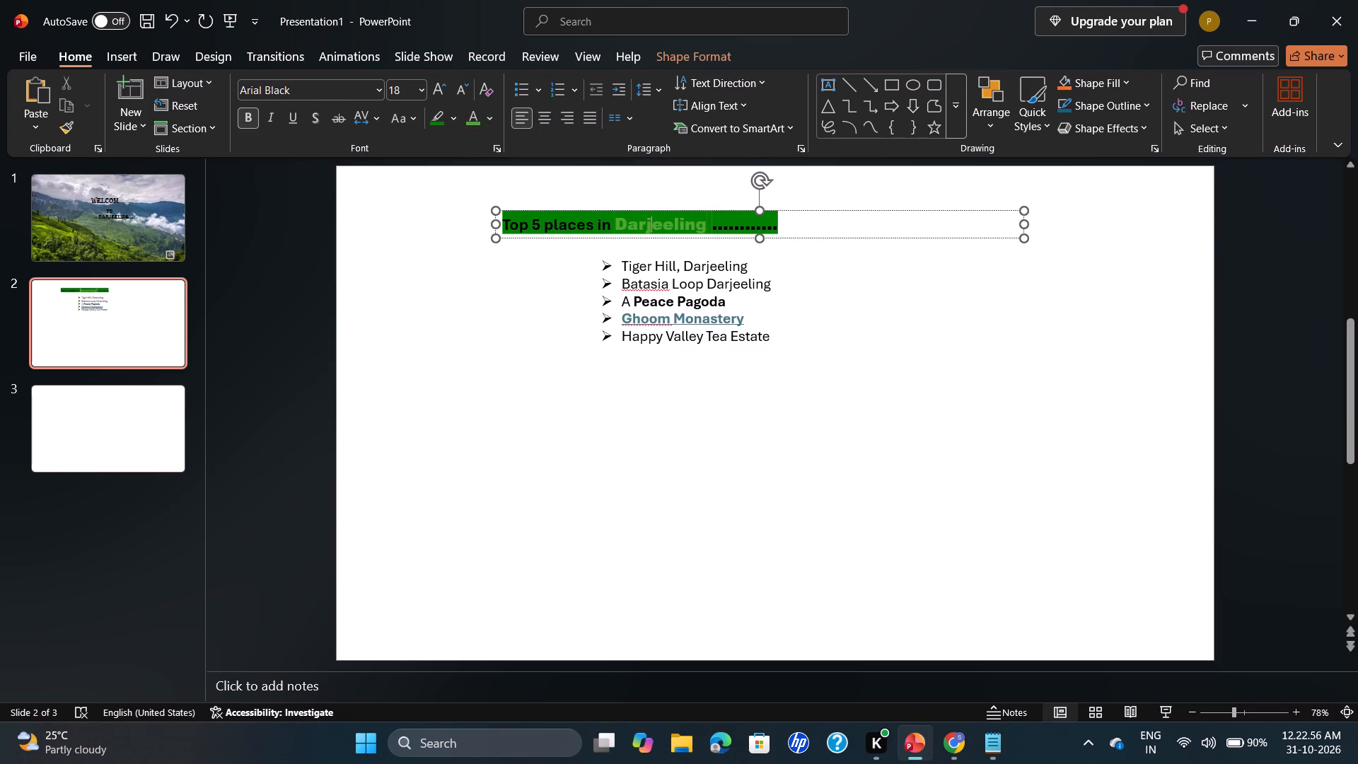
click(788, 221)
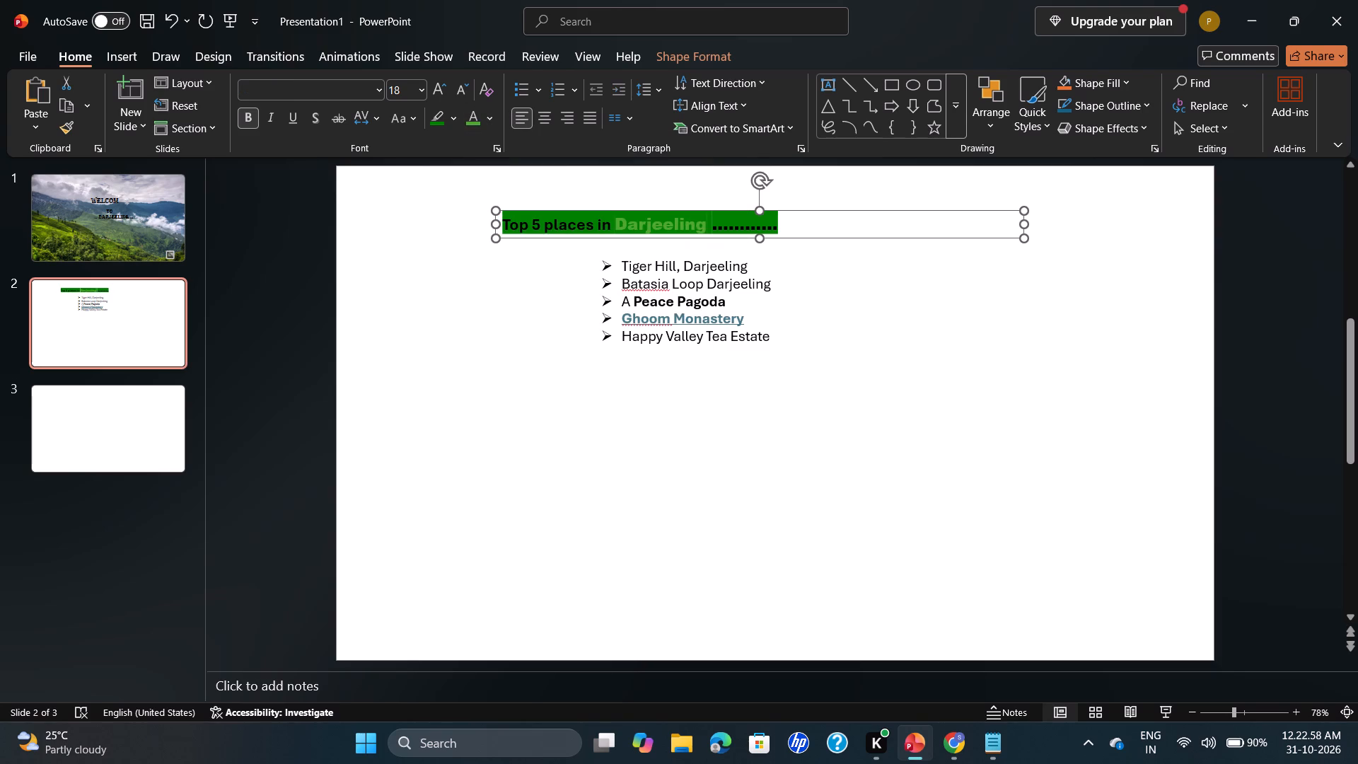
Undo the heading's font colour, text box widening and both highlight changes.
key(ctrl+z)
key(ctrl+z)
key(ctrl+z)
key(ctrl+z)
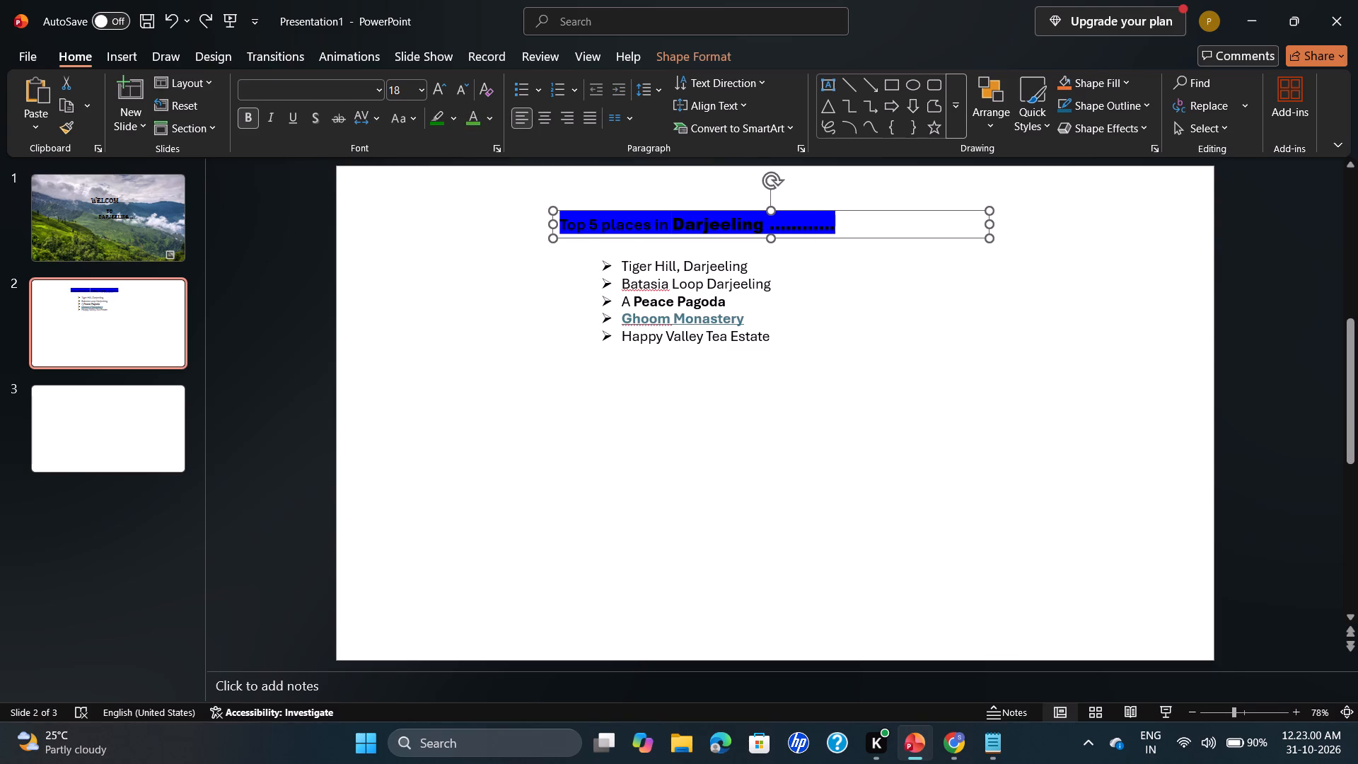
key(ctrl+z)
Move the slide 2 heading slightly up and to the left above the bulleted list.
drag(876, 225, 732, 230)
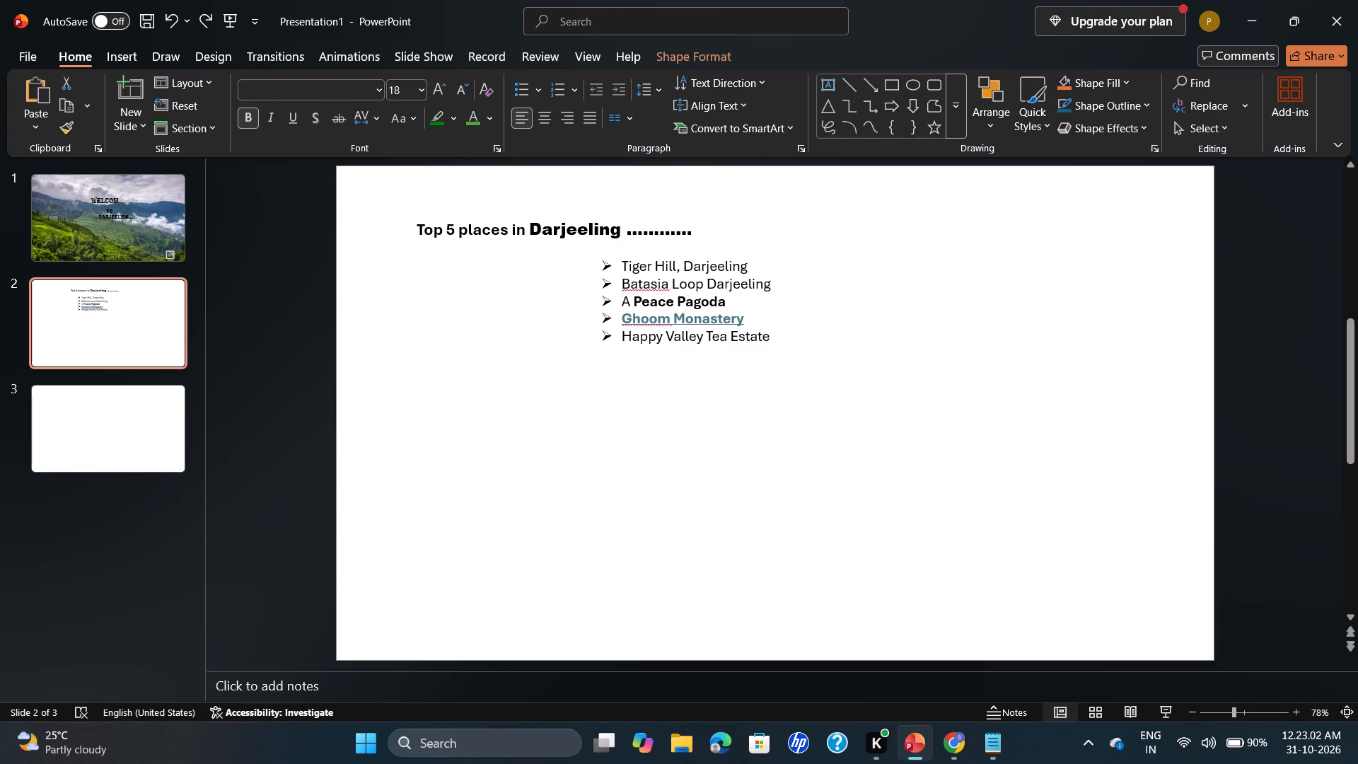
drag(732, 230, 862, 216)
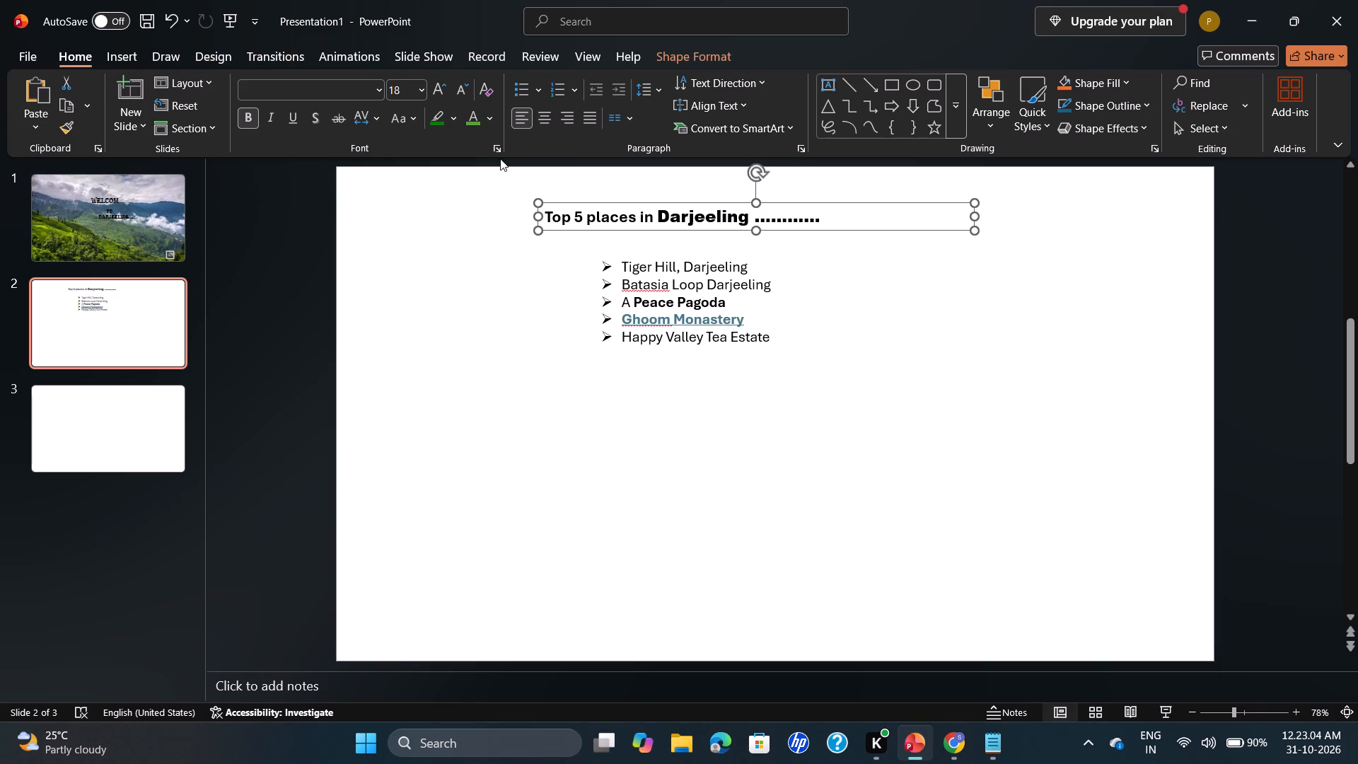
Set the font colour of the whole slide 2 heading to the dark green theme colour.
click(451, 125)
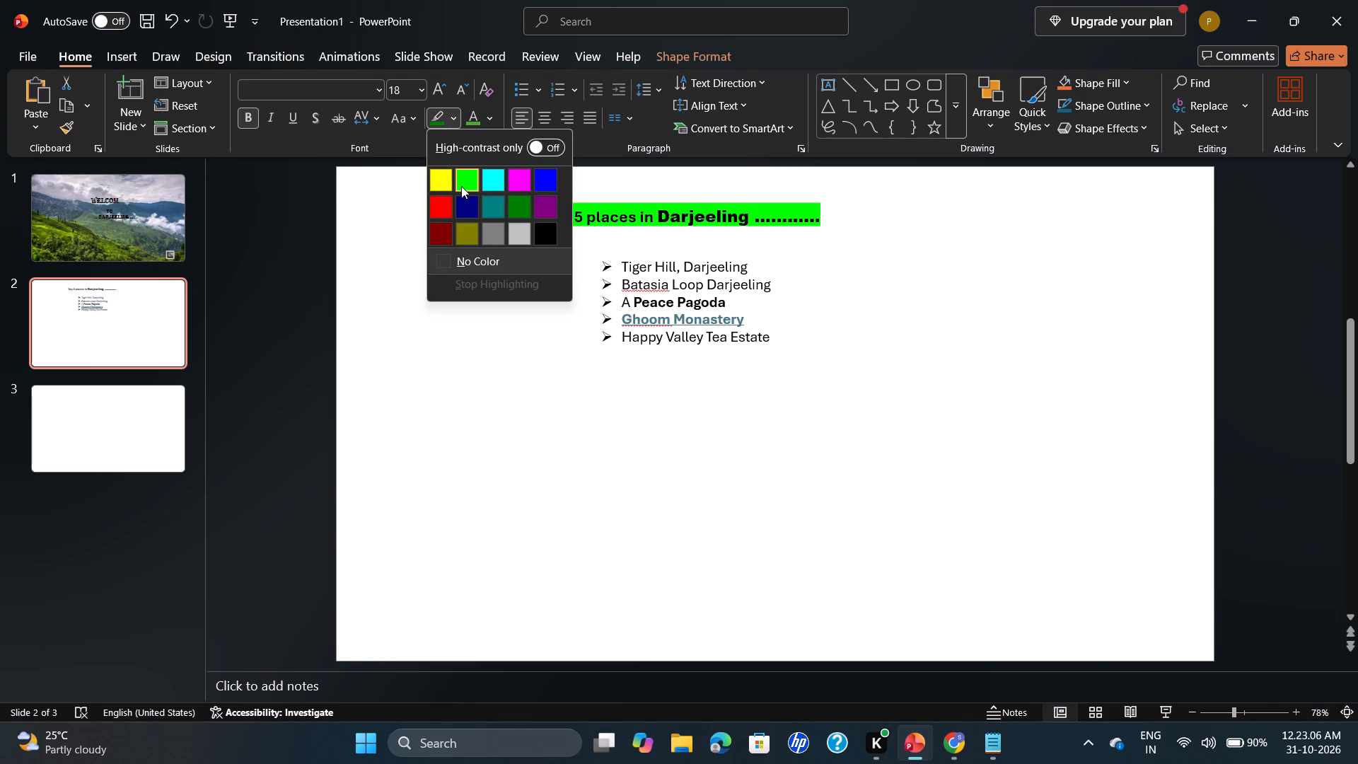
click(489, 112)
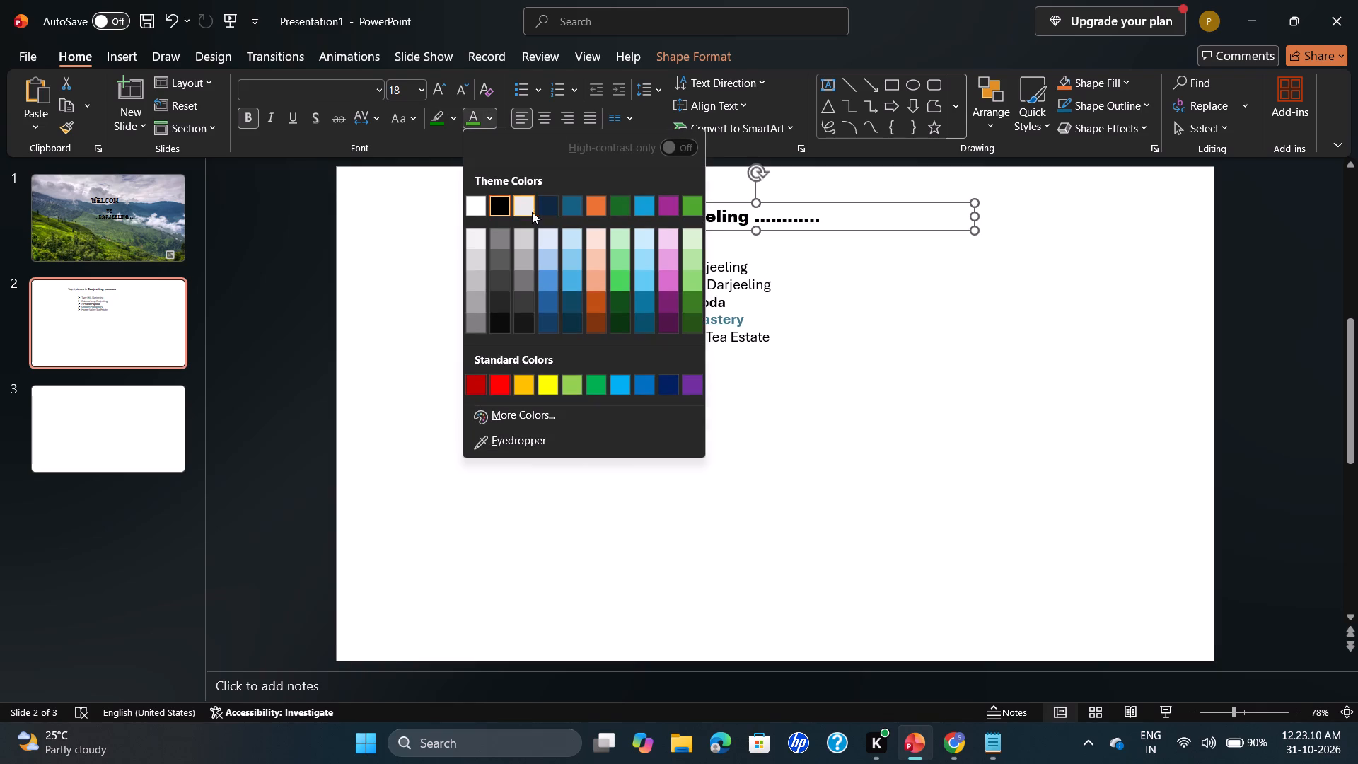
click(623, 204)
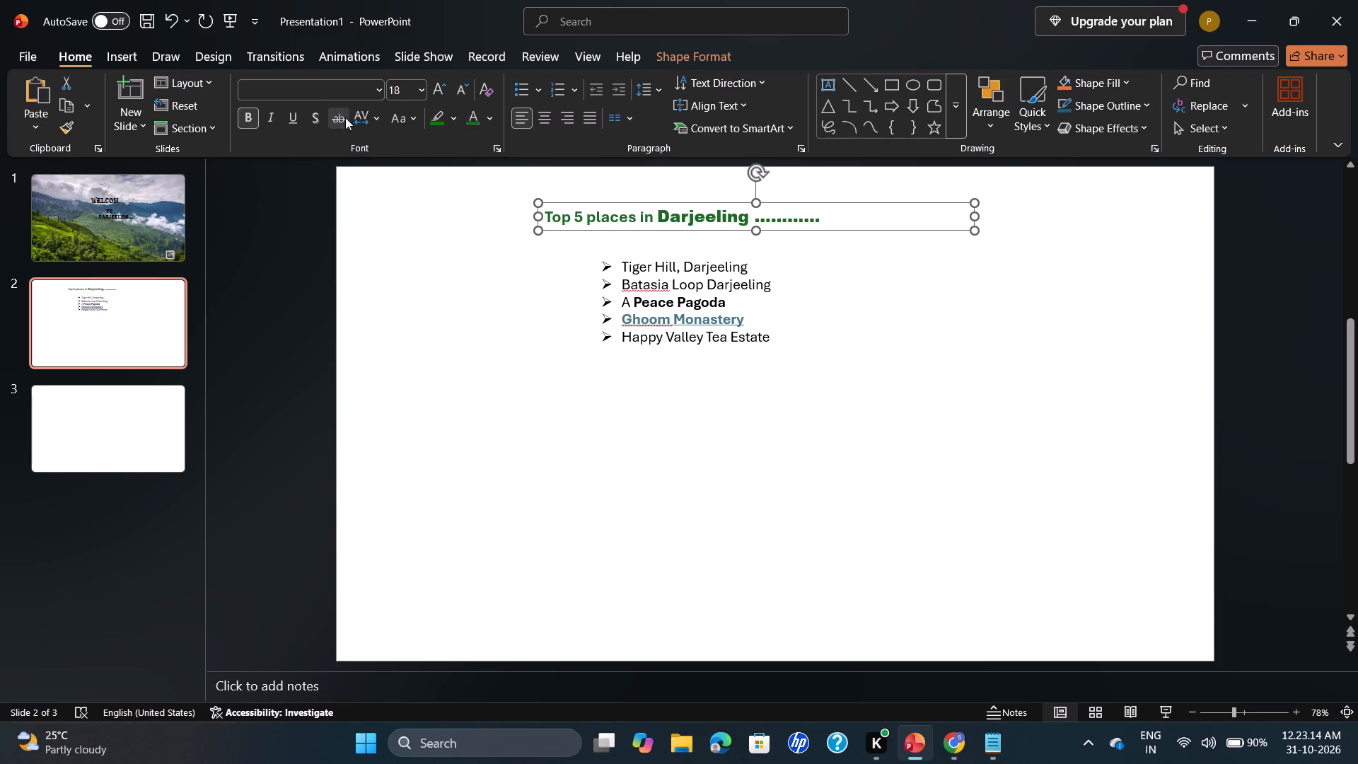
Set the slide 2 heading's font size to 20.
click(420, 93)
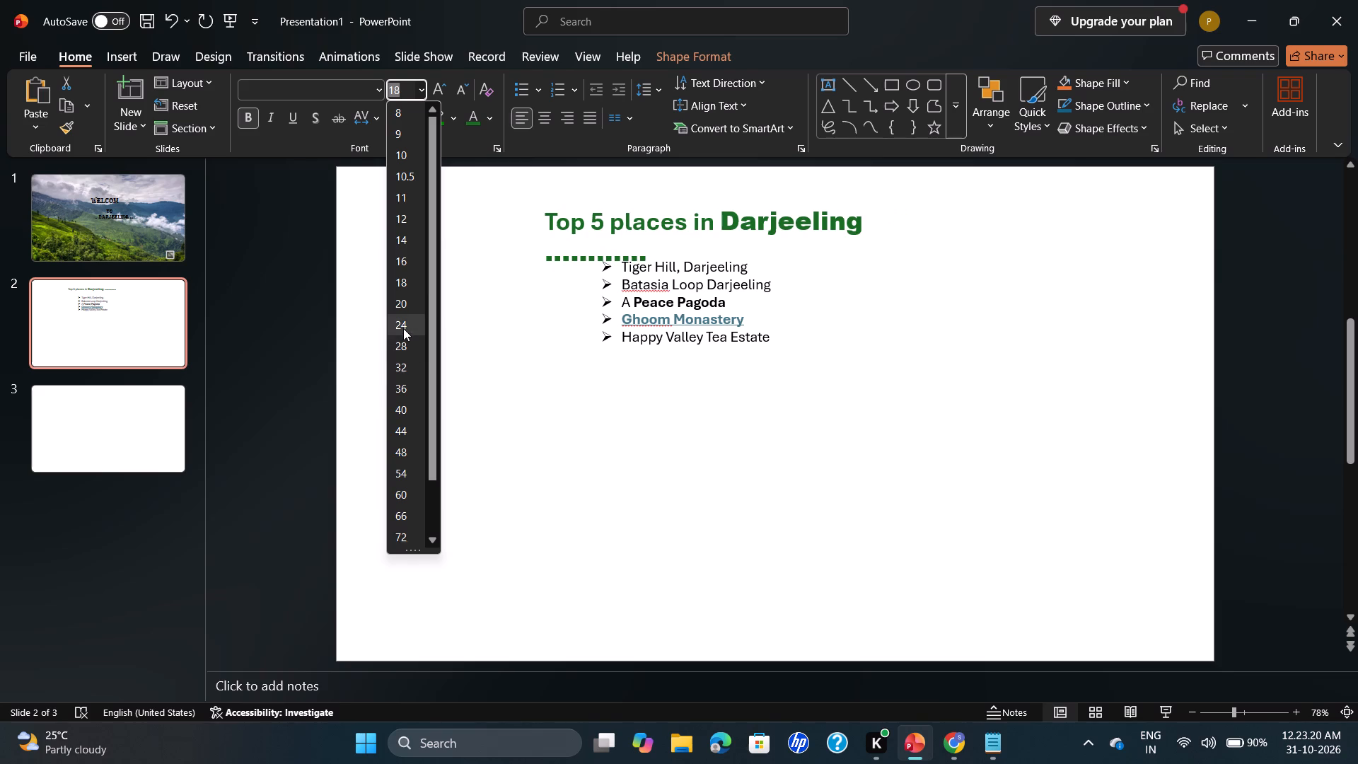
click(402, 310)
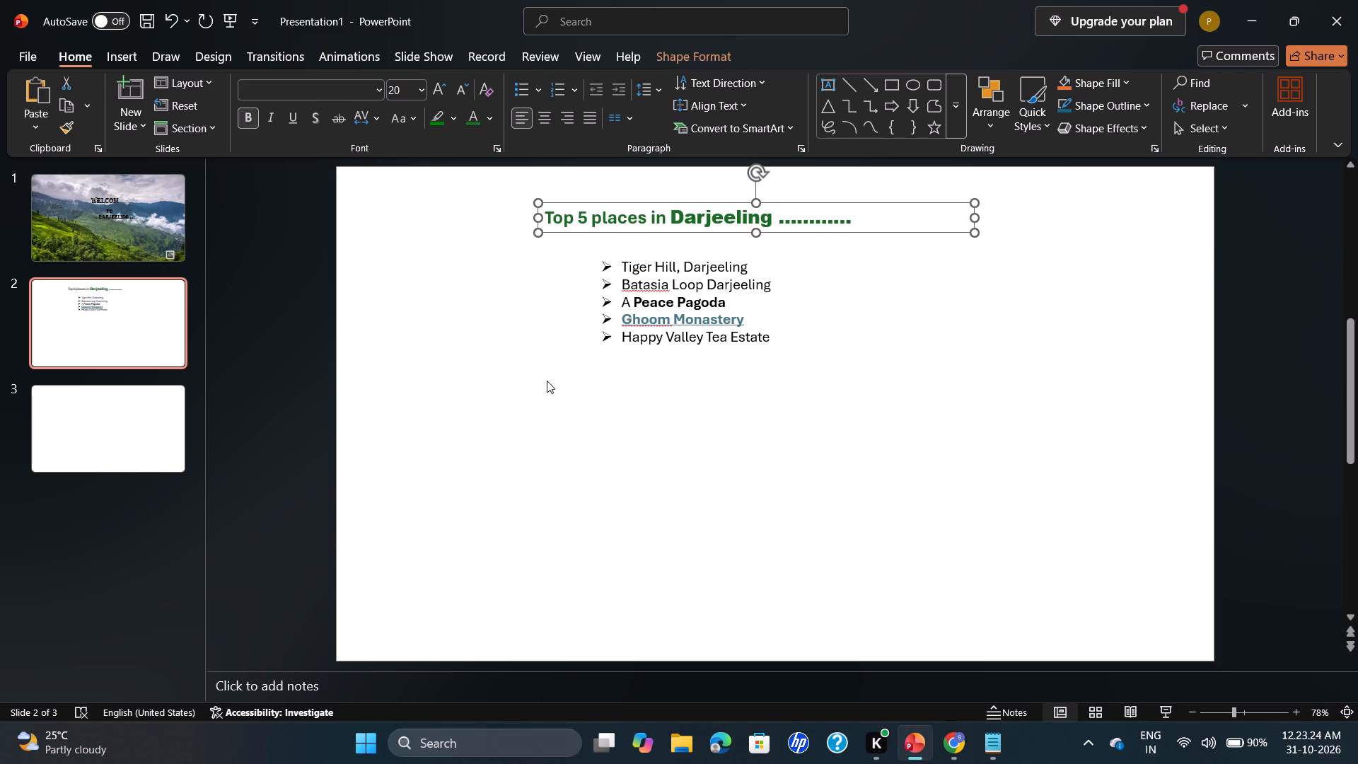
Set the font size of the whole bulleted list of places to 20.
click(794, 340)
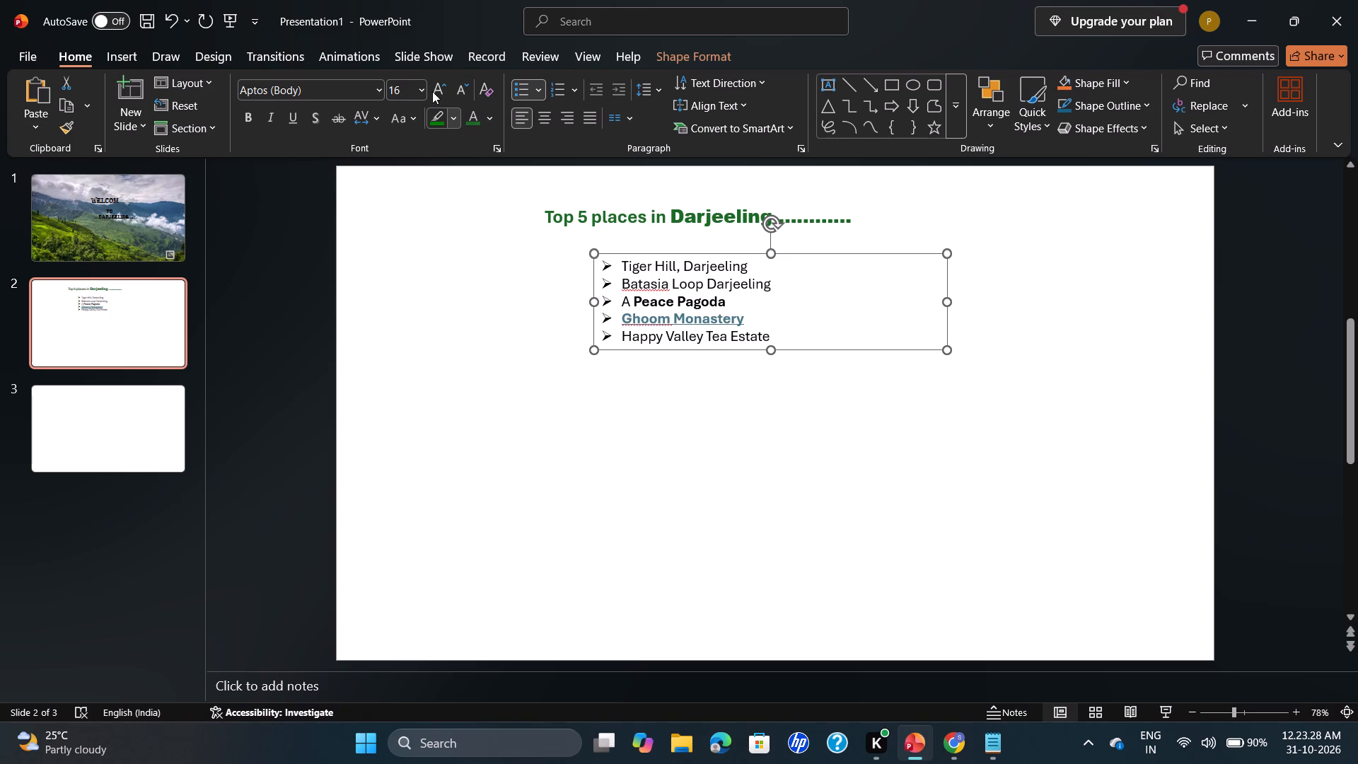
click(422, 93)
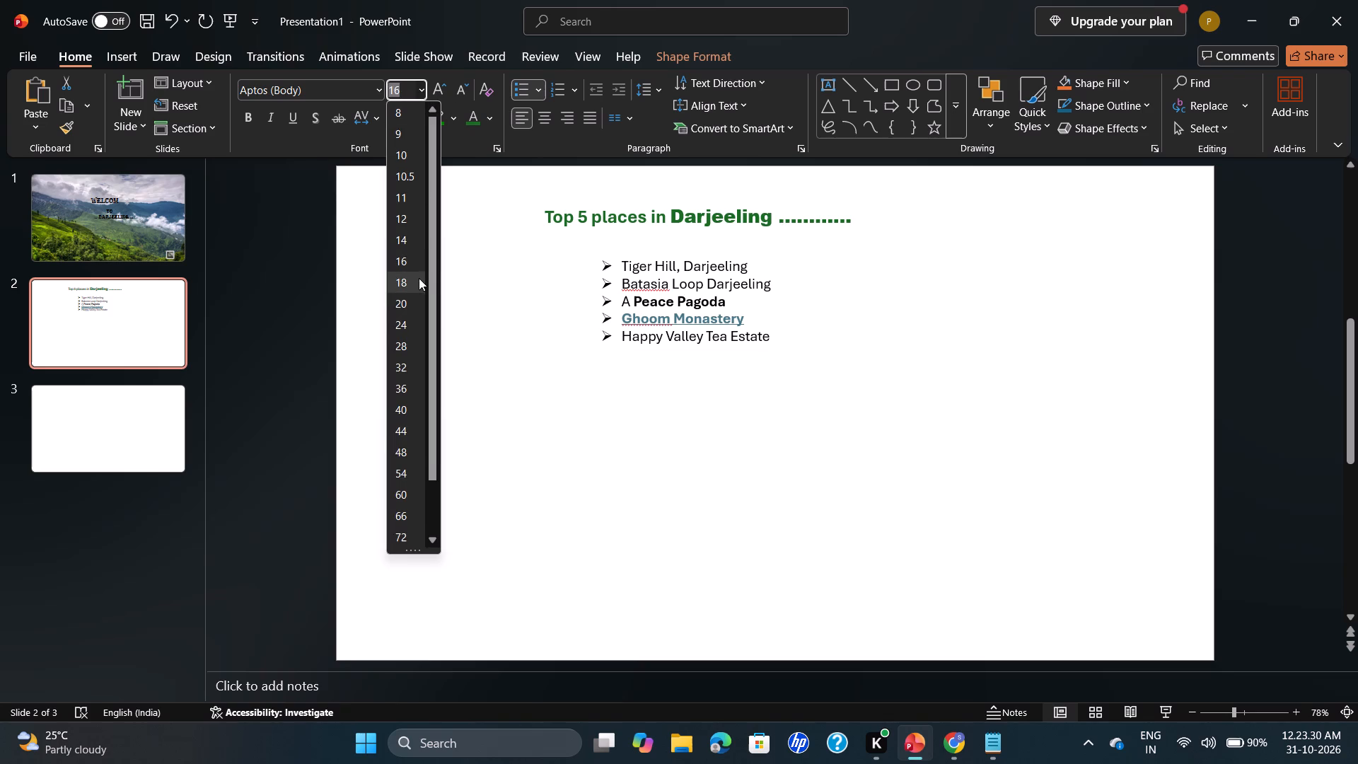
click(416, 297)
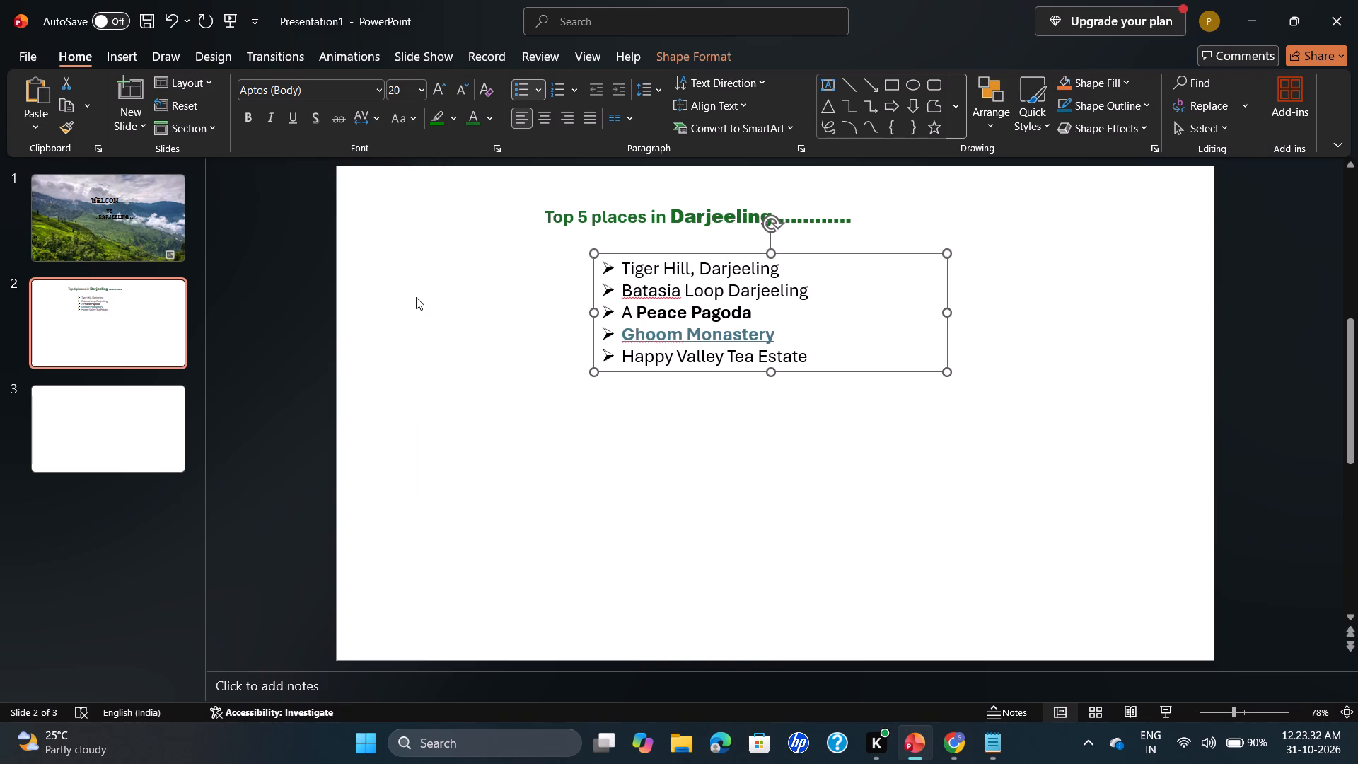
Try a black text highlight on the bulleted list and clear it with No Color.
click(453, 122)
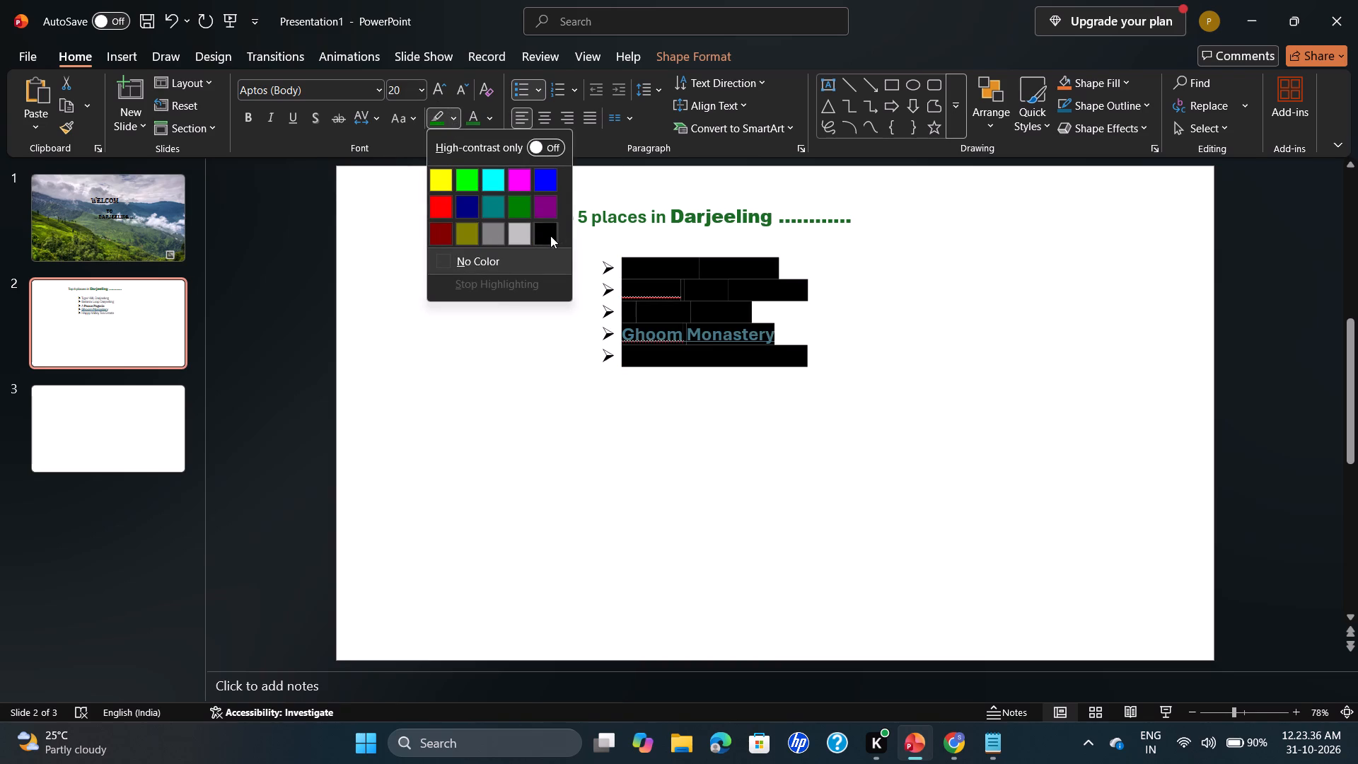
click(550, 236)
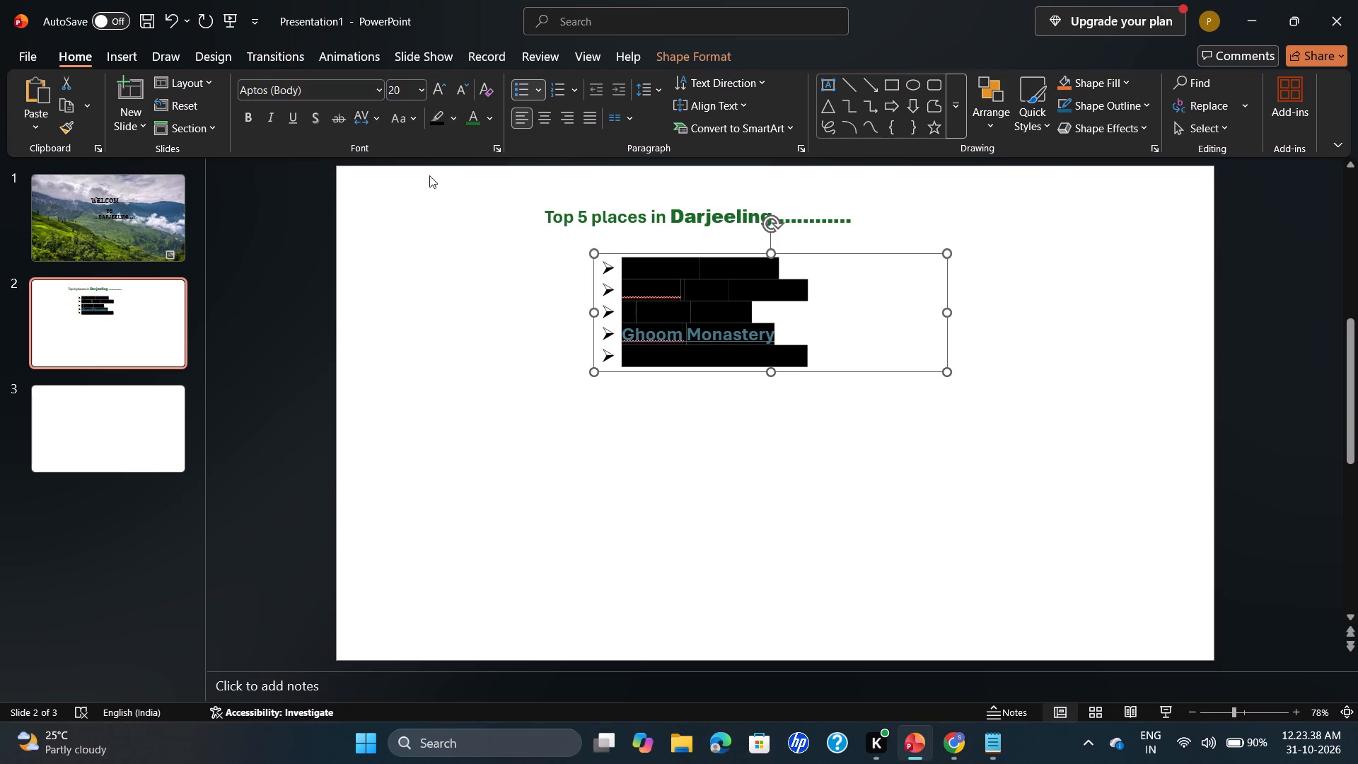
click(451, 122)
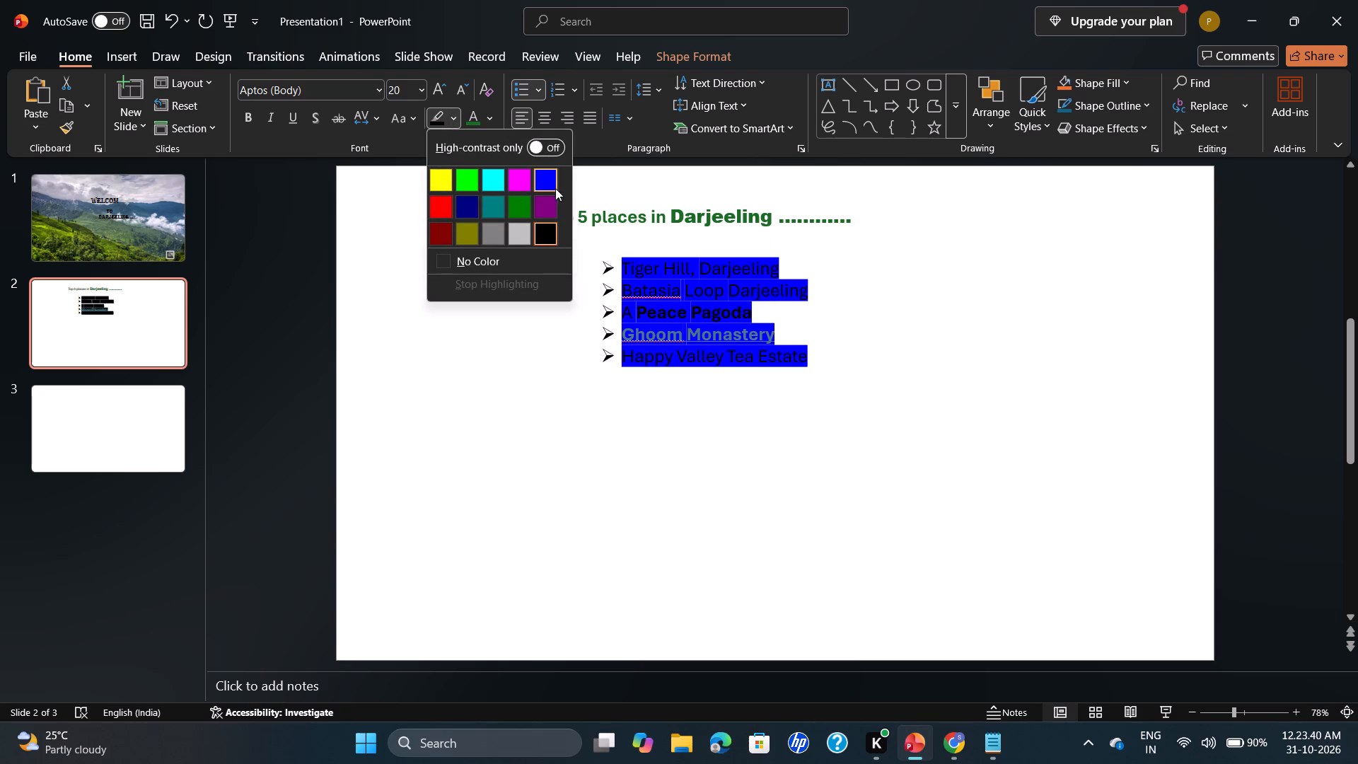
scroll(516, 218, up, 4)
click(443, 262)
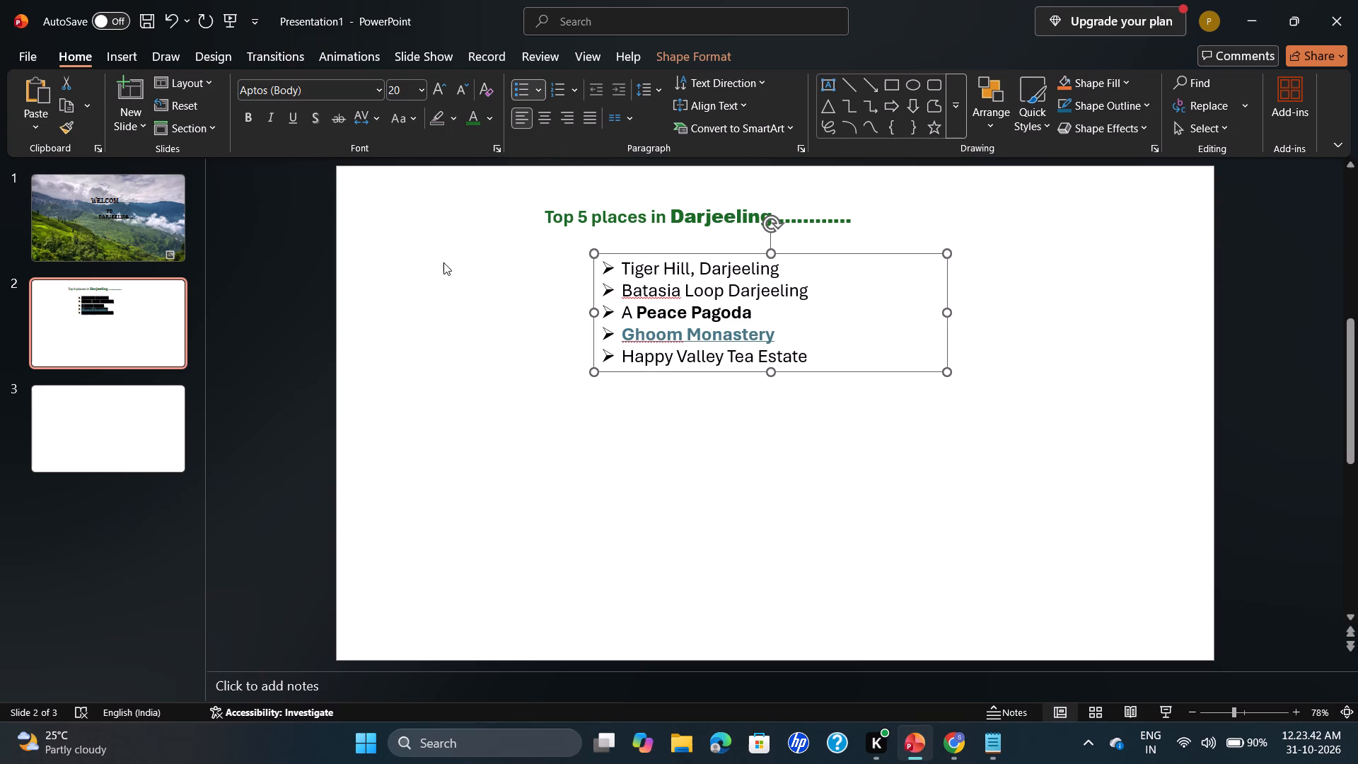
Set the bulleted list's font colour to the near-black shade of the light grey theme colour.
click(484, 115)
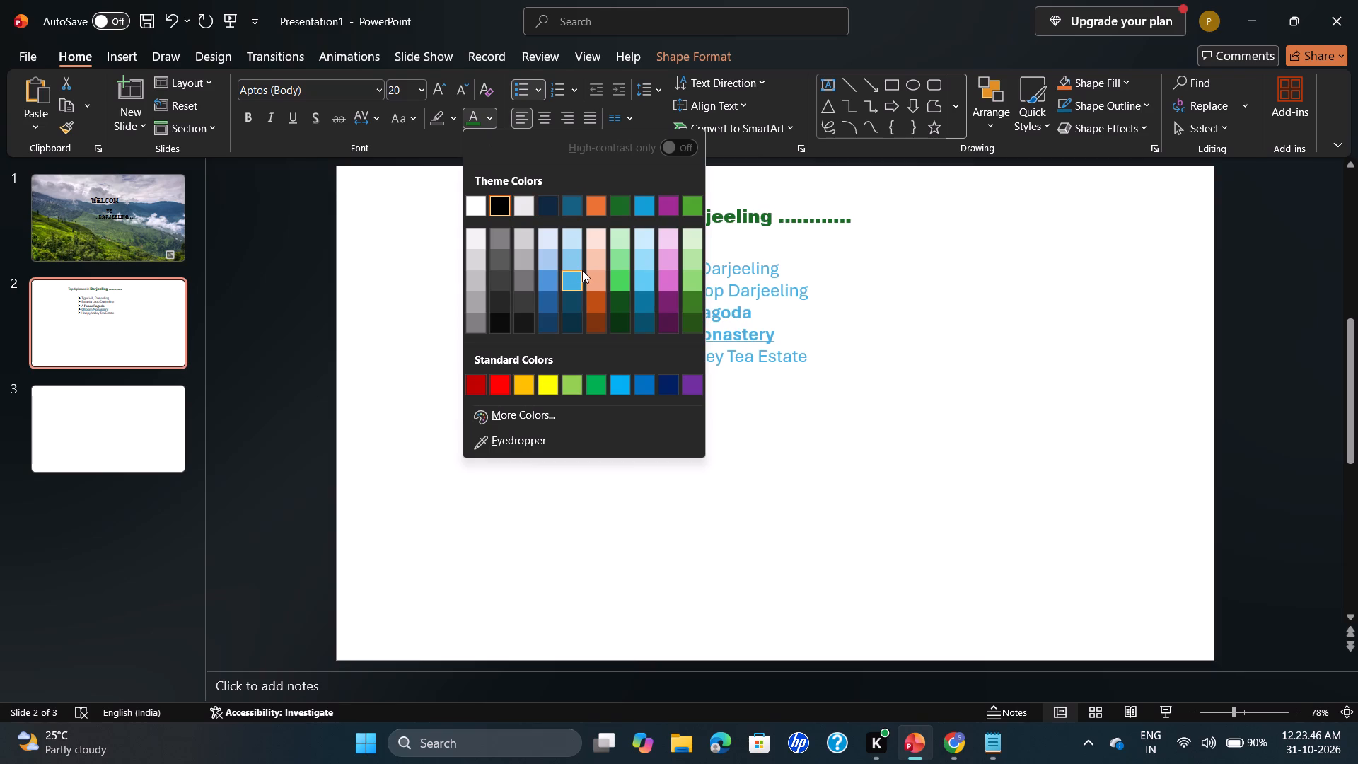
click(528, 324)
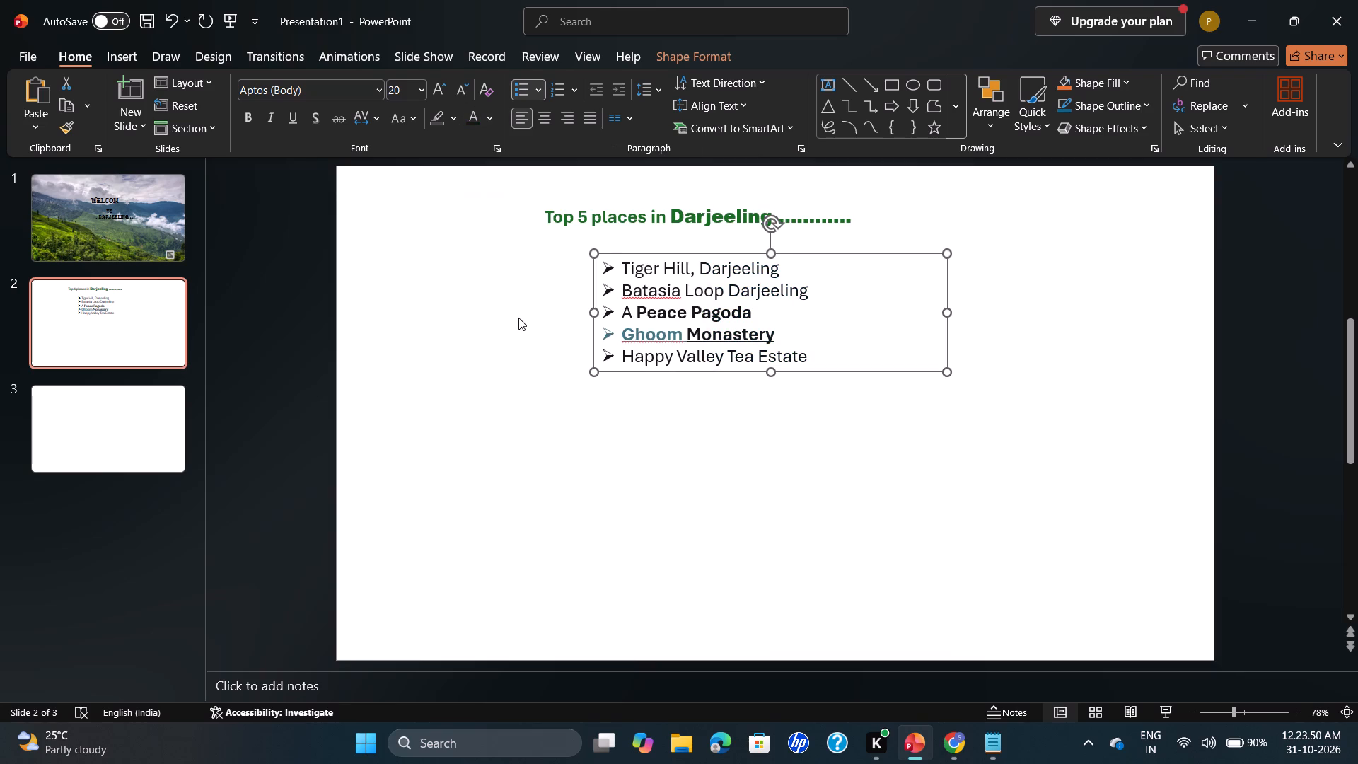
Make all the text in the bulleted list of places bold.
click(254, 127)
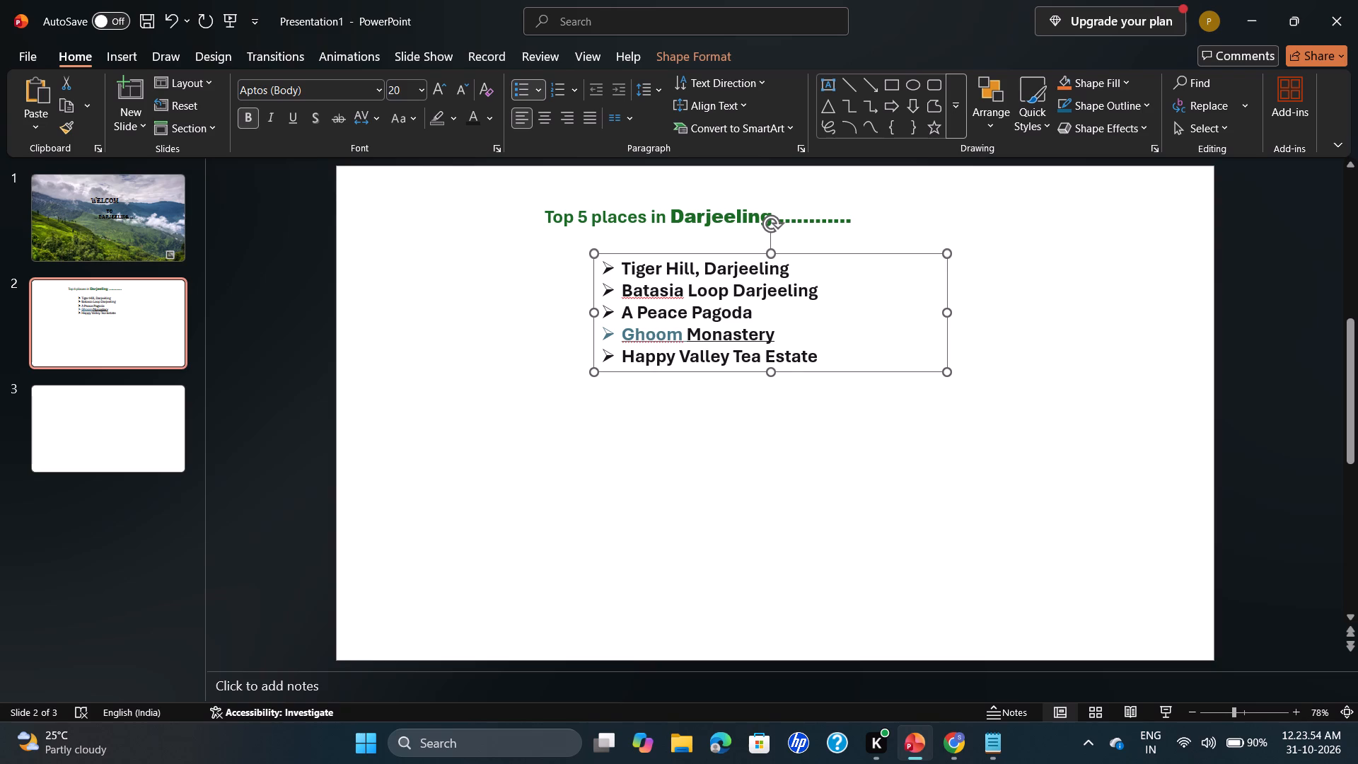
Apply the same near-black font colour to the word "Ghoom" in the fourth bullet.
click(656, 331)
double_click(656, 331)
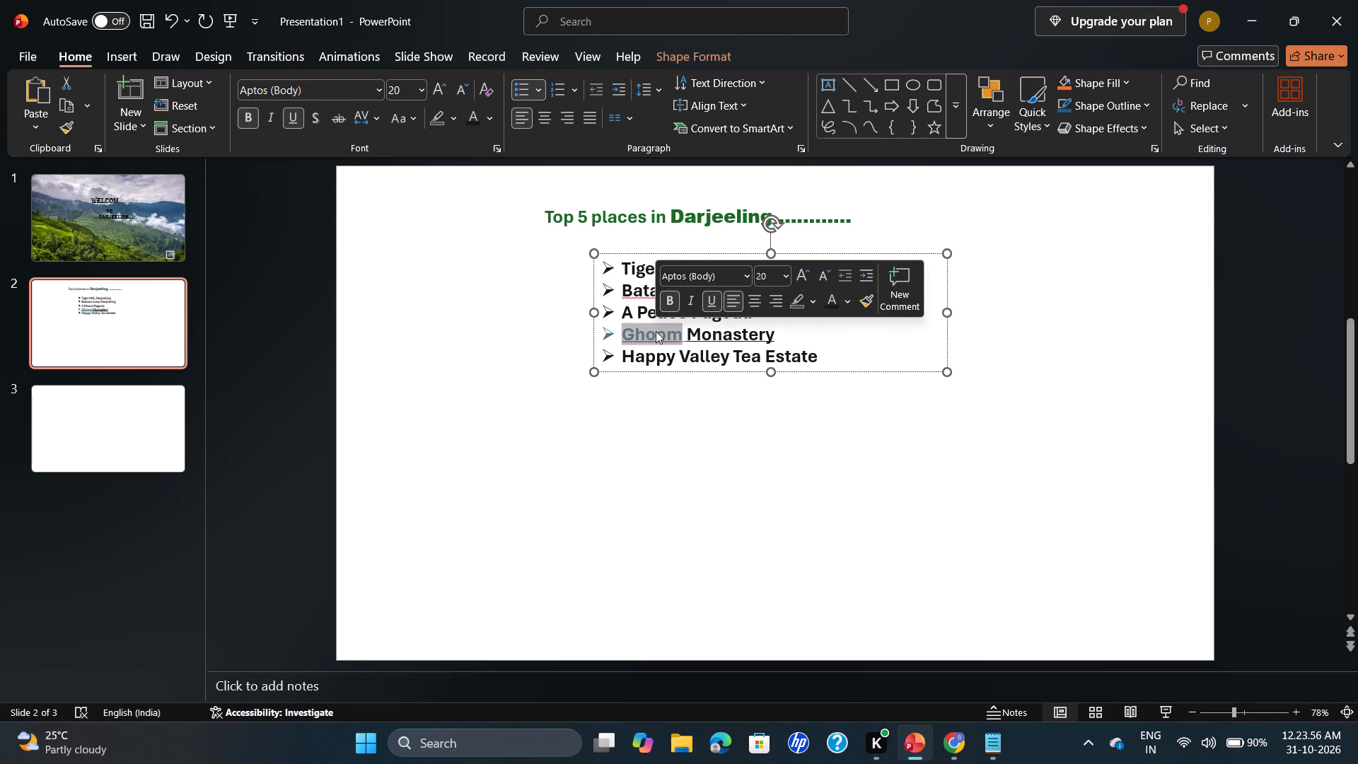
click(834, 306)
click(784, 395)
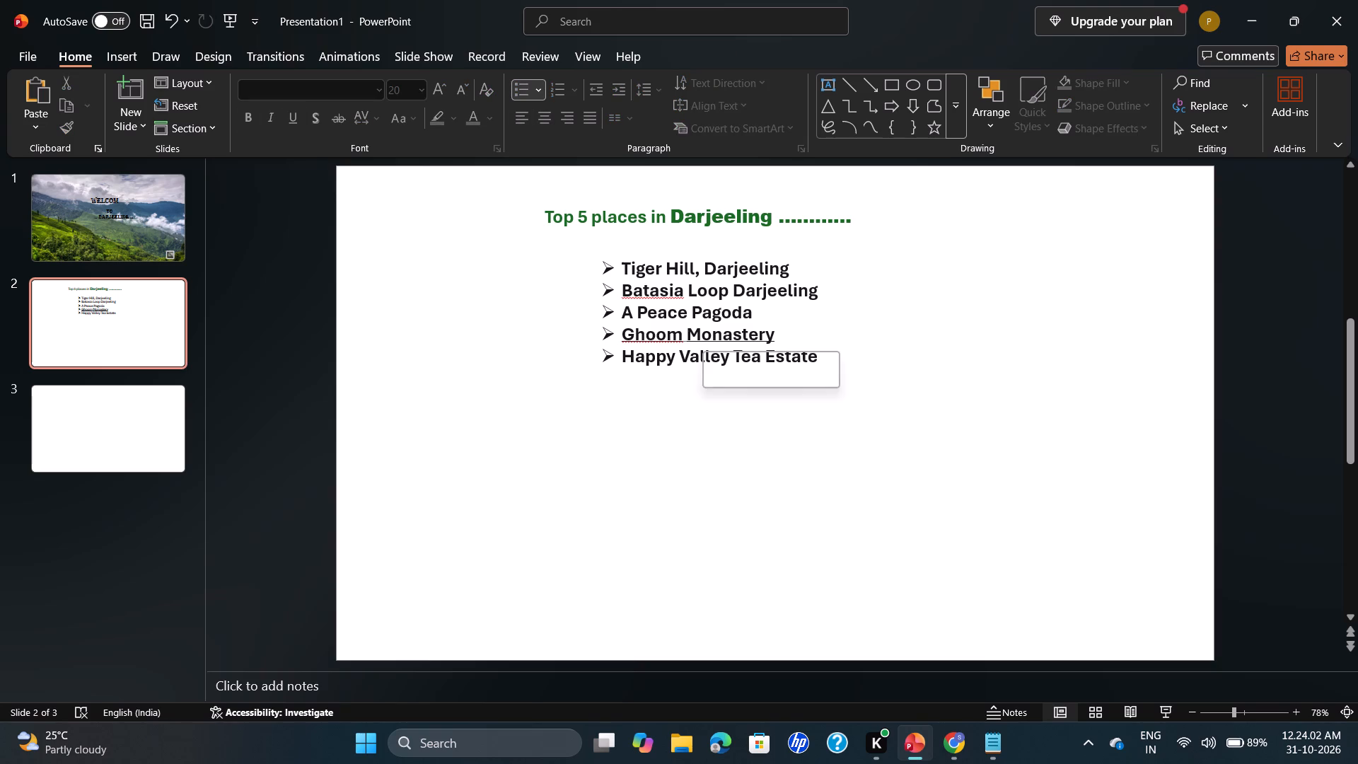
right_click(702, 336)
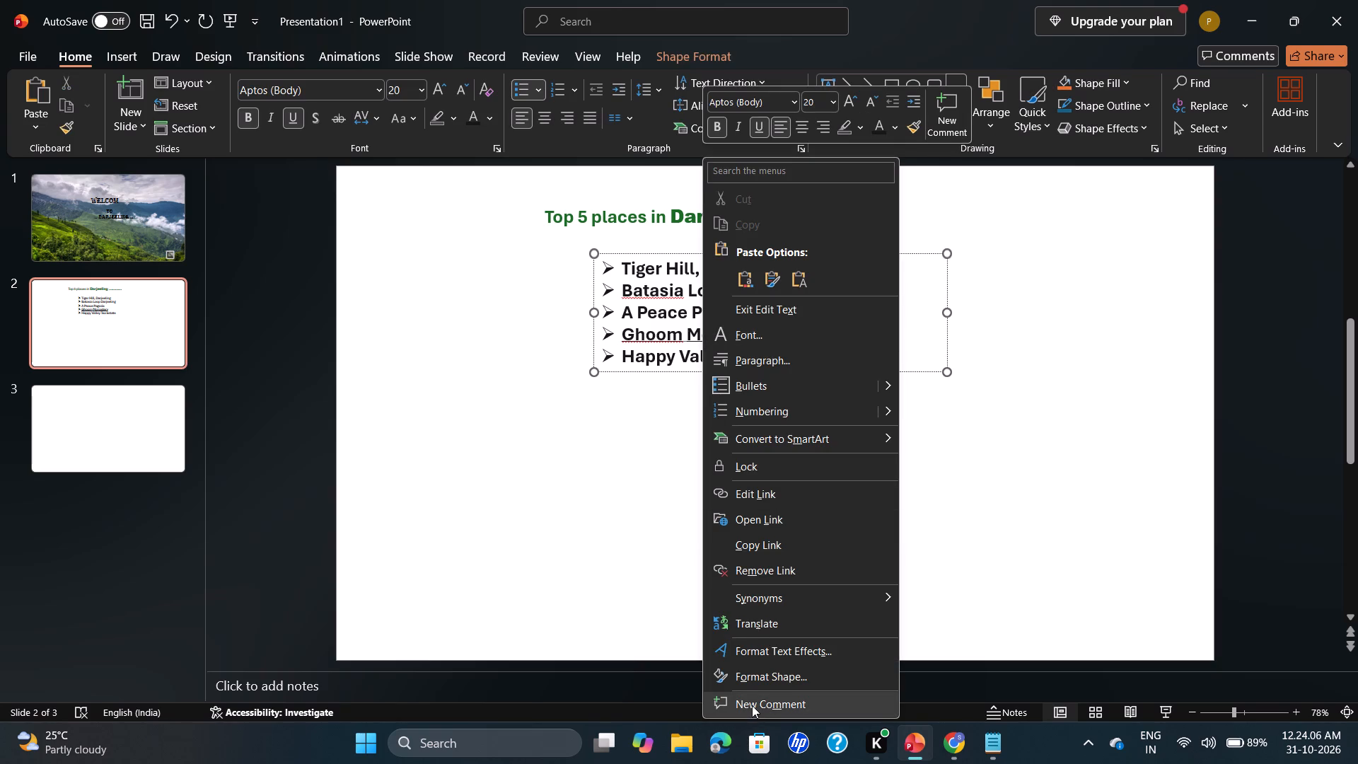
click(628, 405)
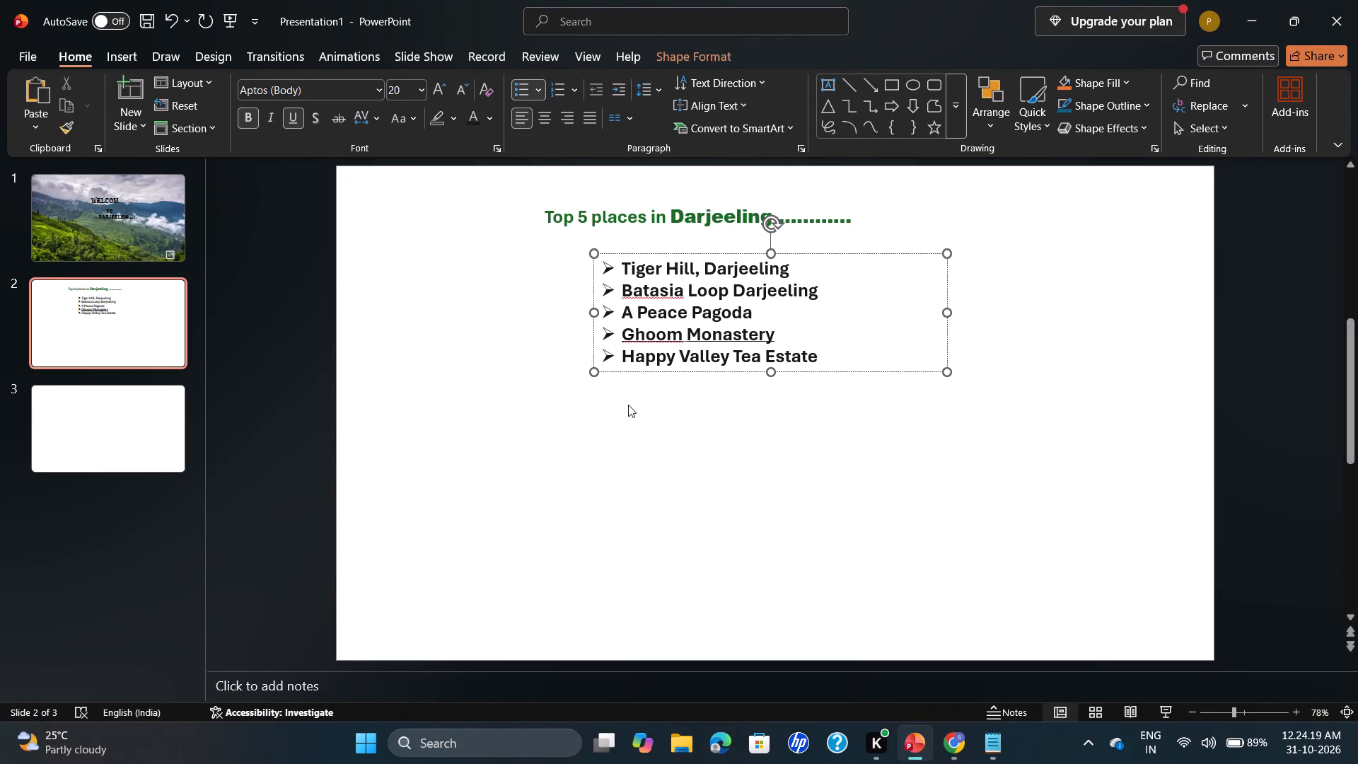
Widen the text box of the "Top 5 places in Darjeeling" heading slightly.
click(655, 219)
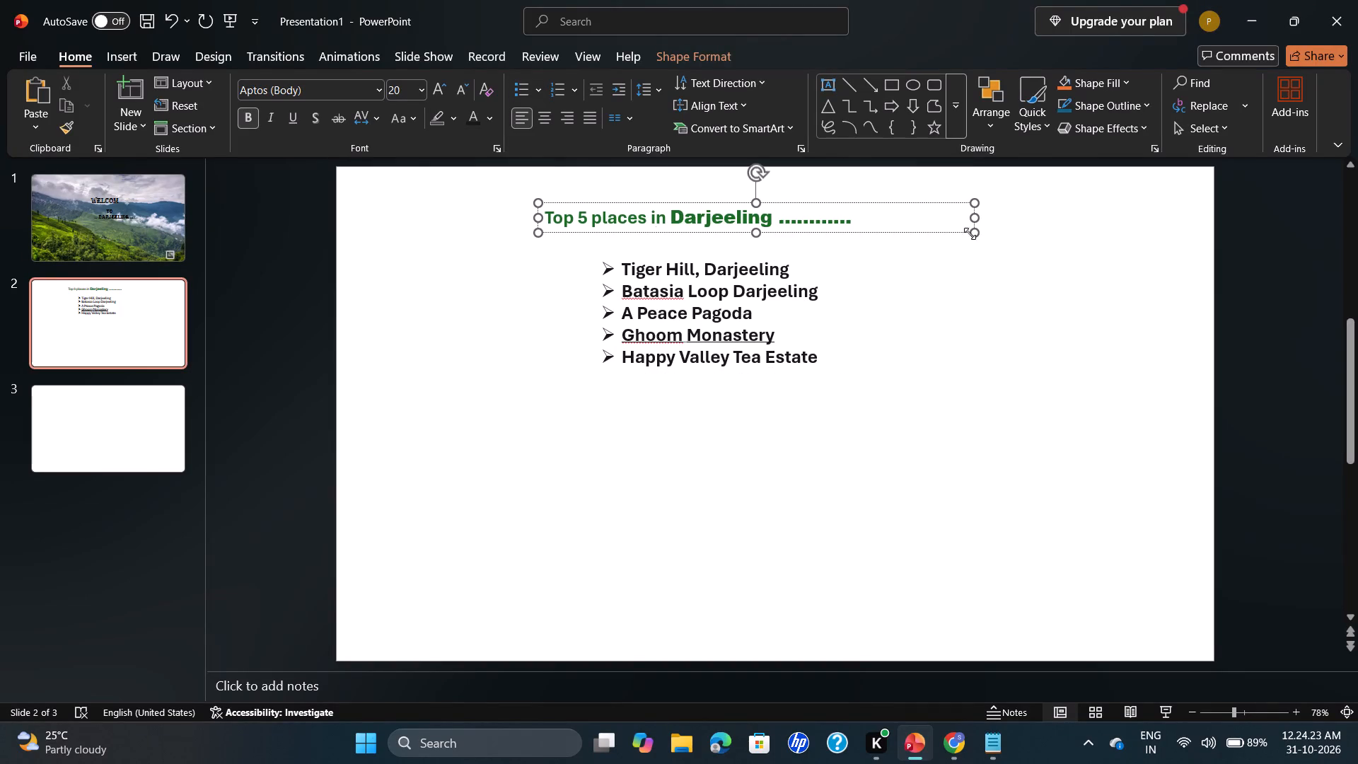
drag(975, 233, 978, 245)
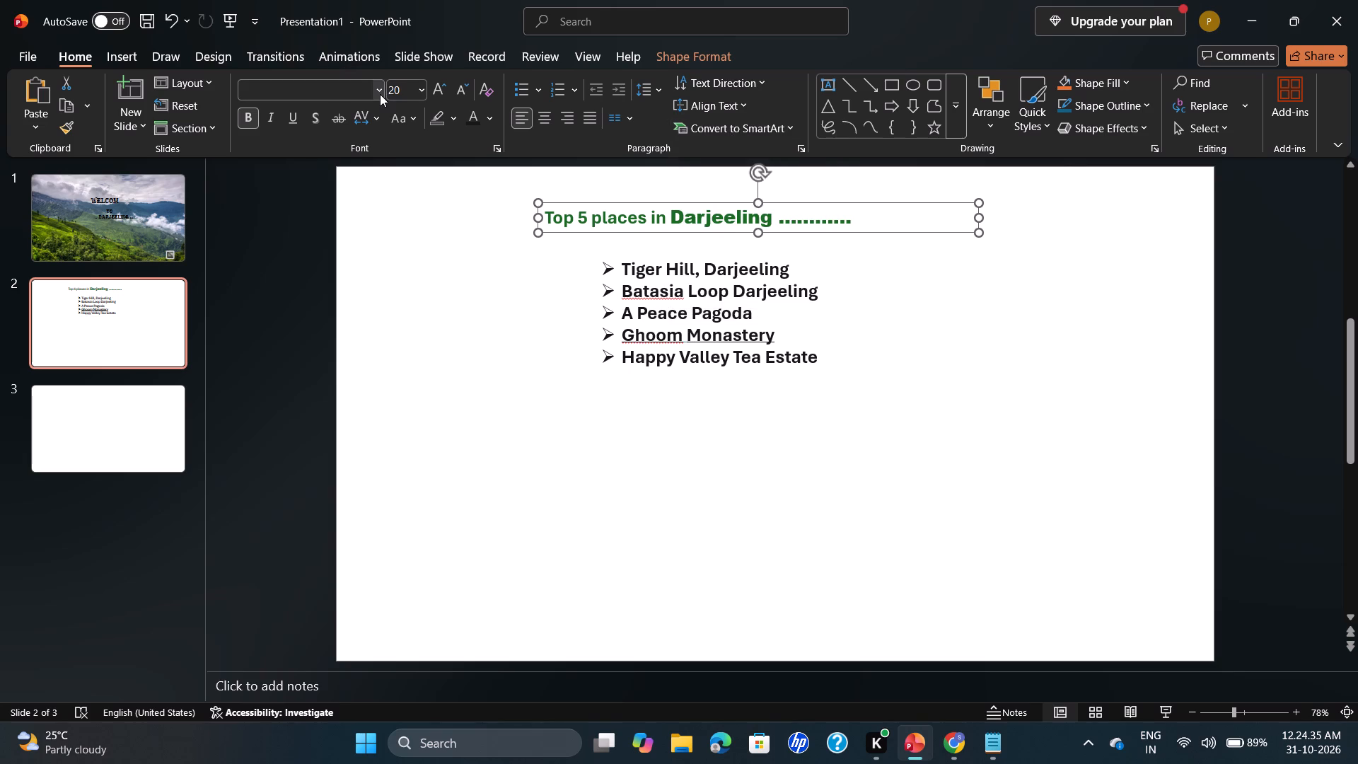
click(581, 250)
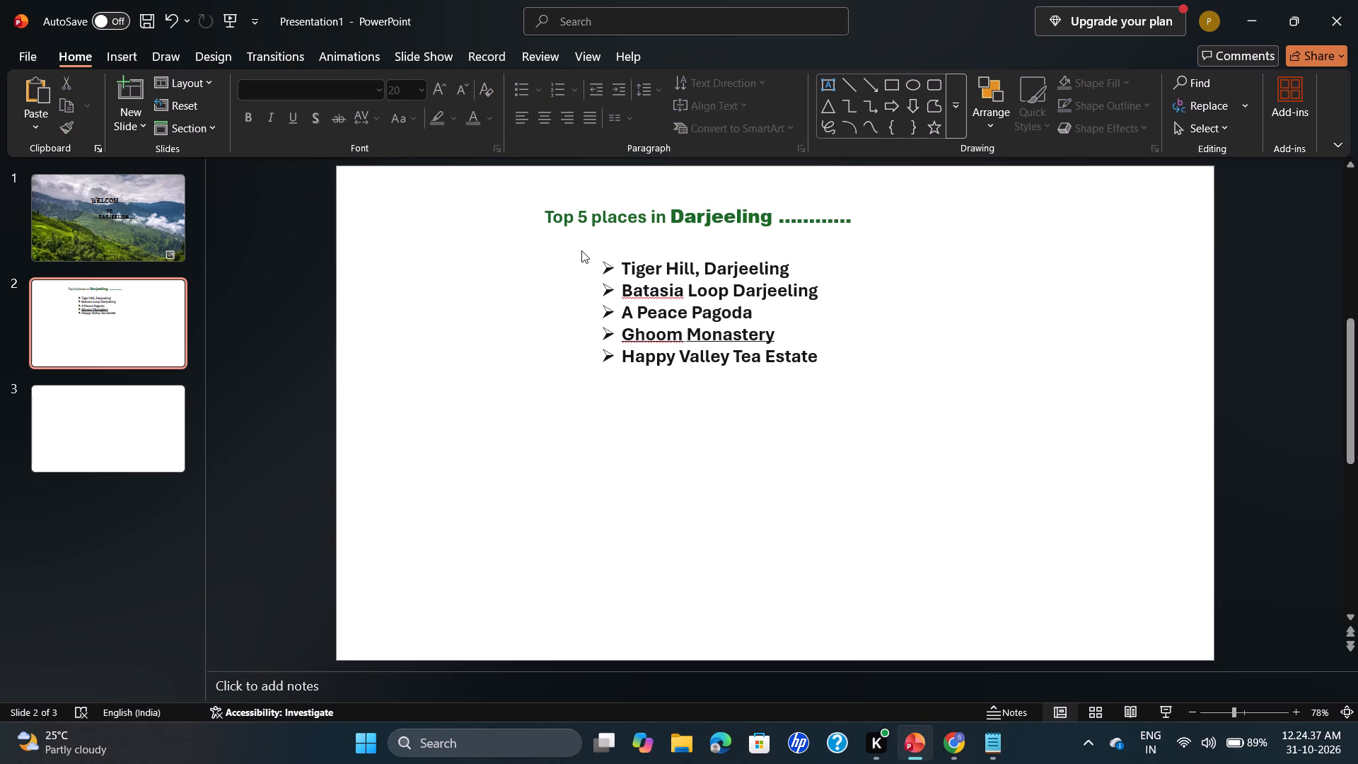
Set the font of the whole bulleted list of places to Blackadder ITC.
click(848, 308)
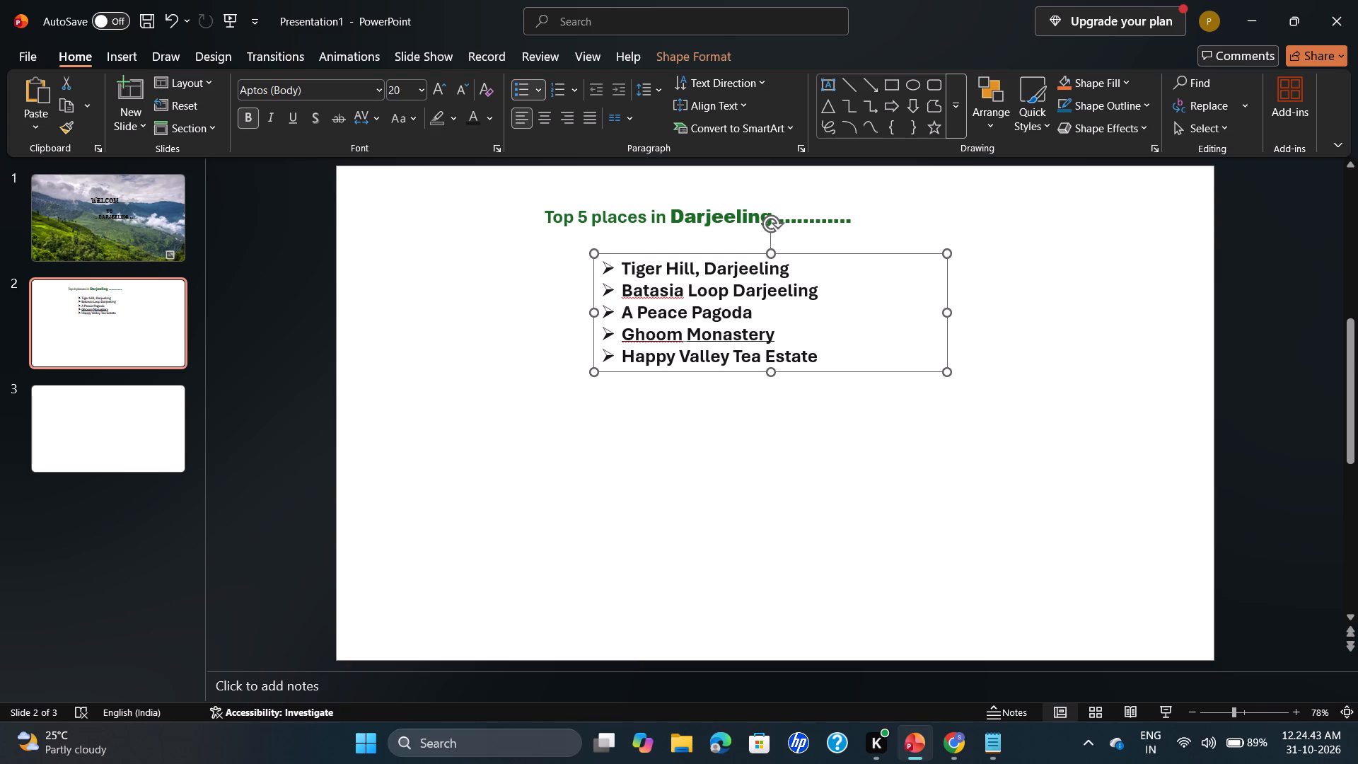
click(378, 92)
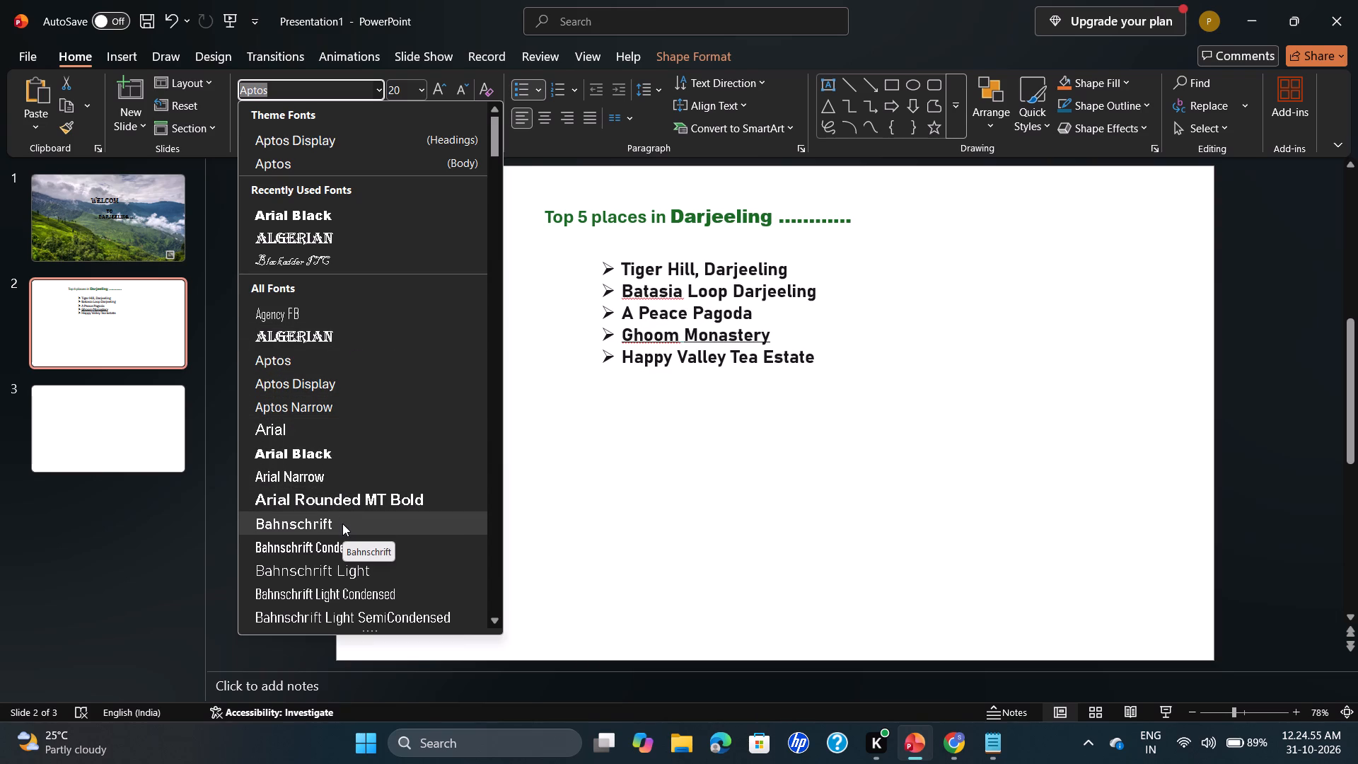
scroll(342, 523, down, 2)
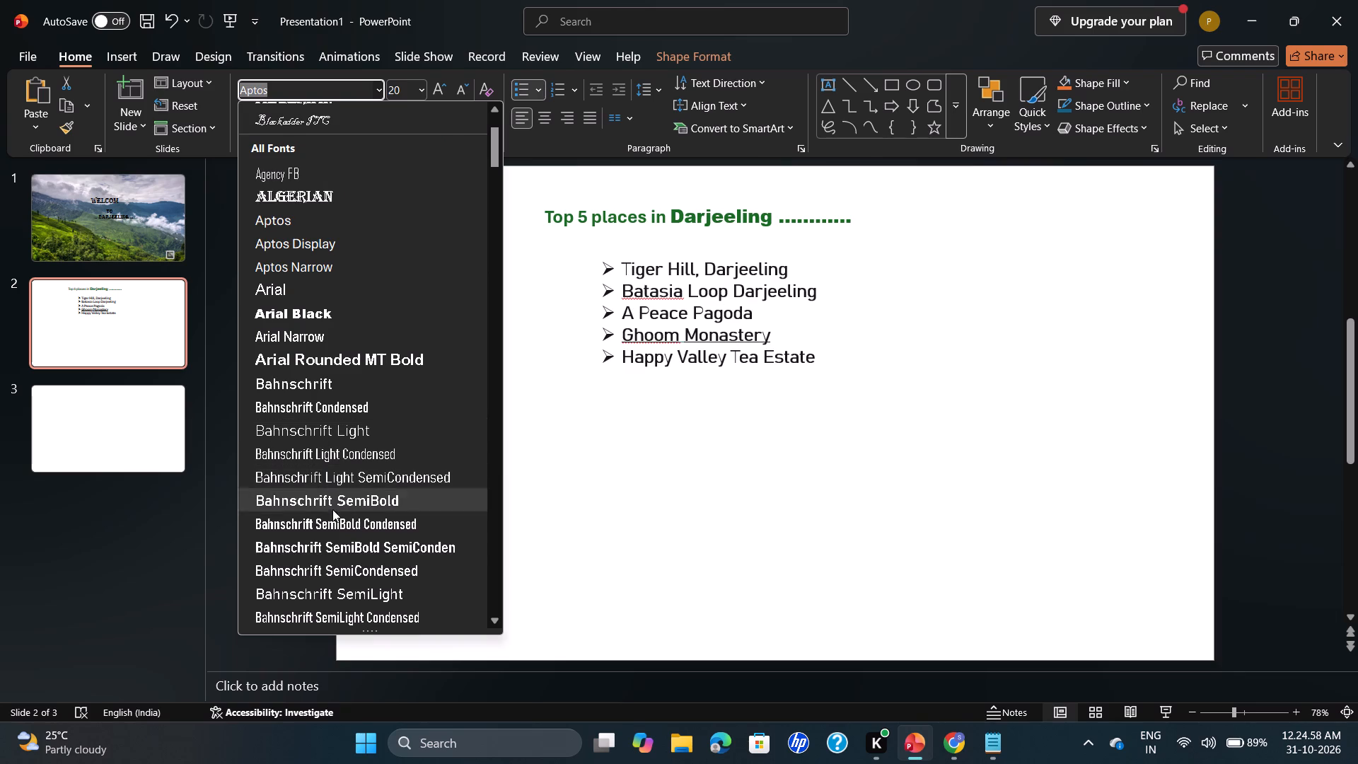
scroll(352, 603, up, 5)
scroll(357, 507, up, 5)
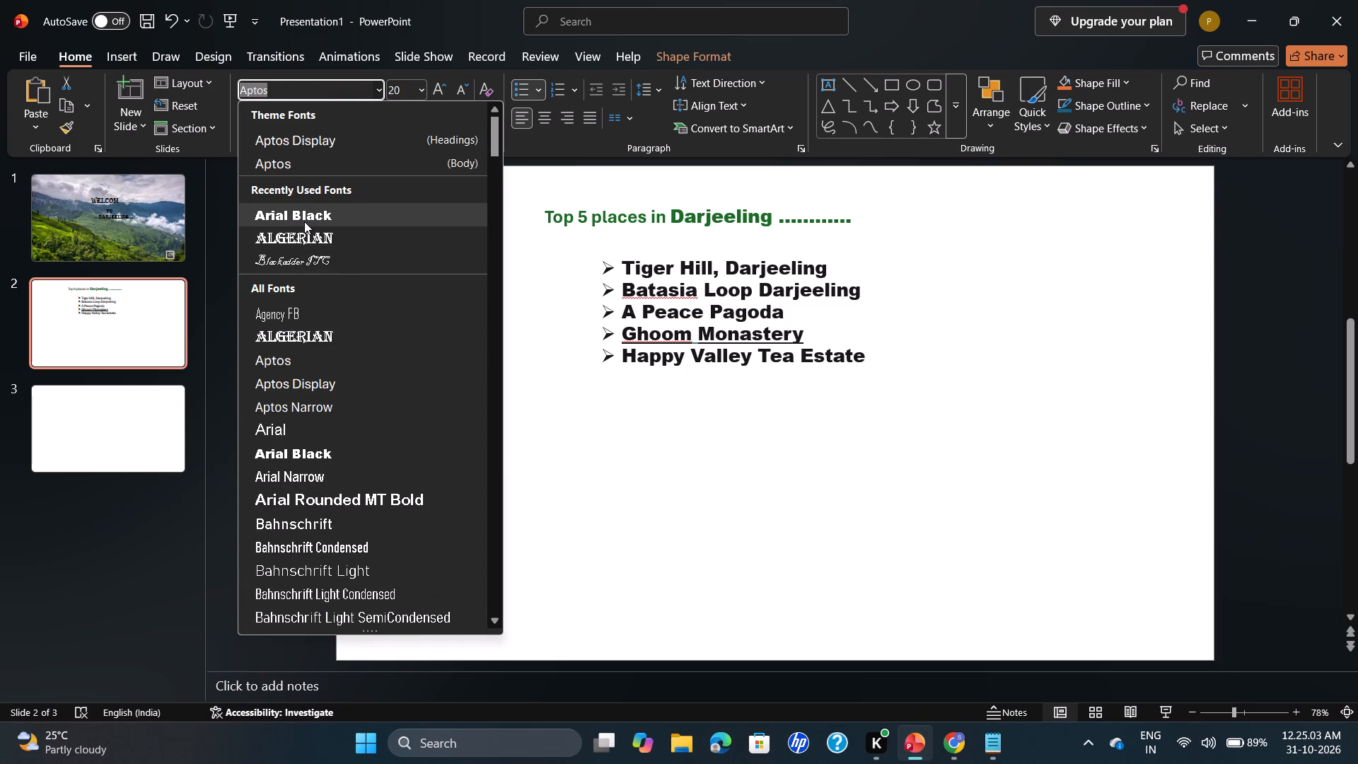
click(309, 265)
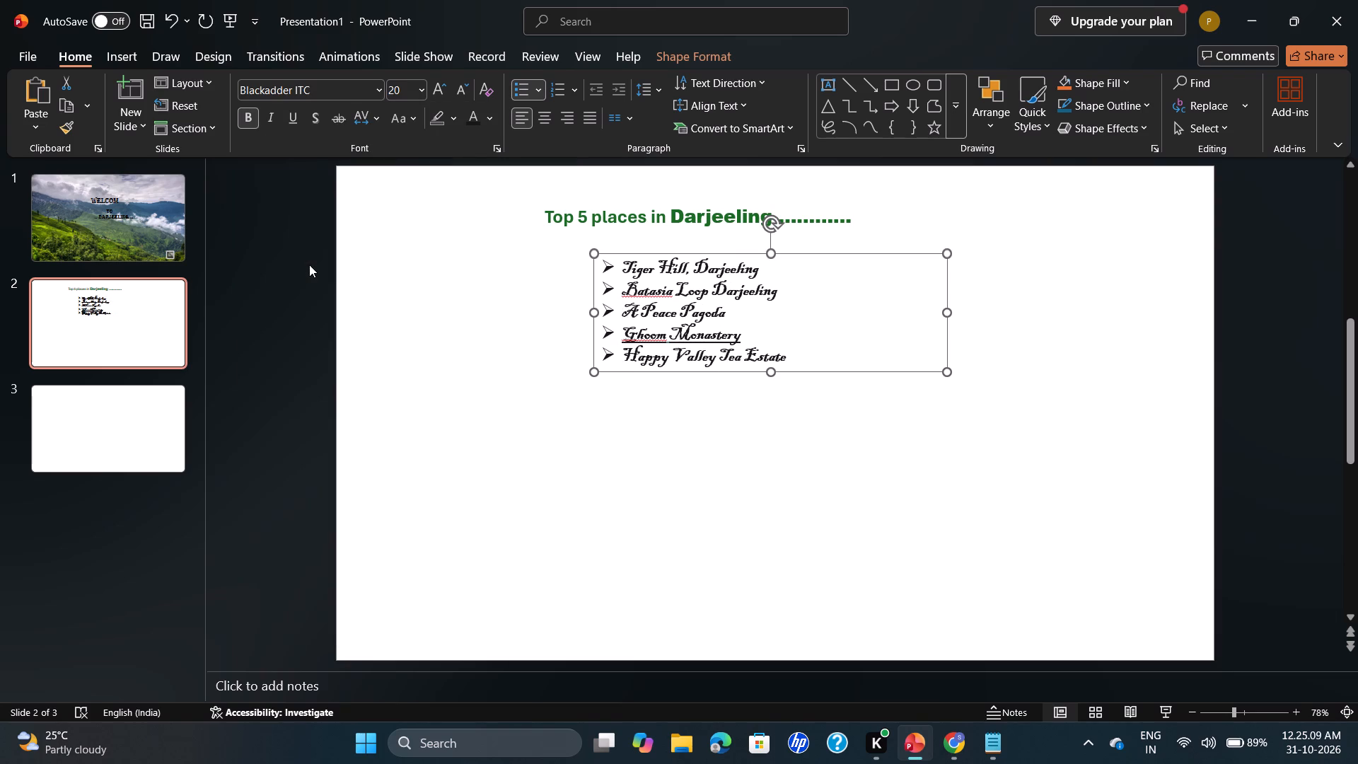
Set the bulleted list's font size to 36.
click(418, 93)
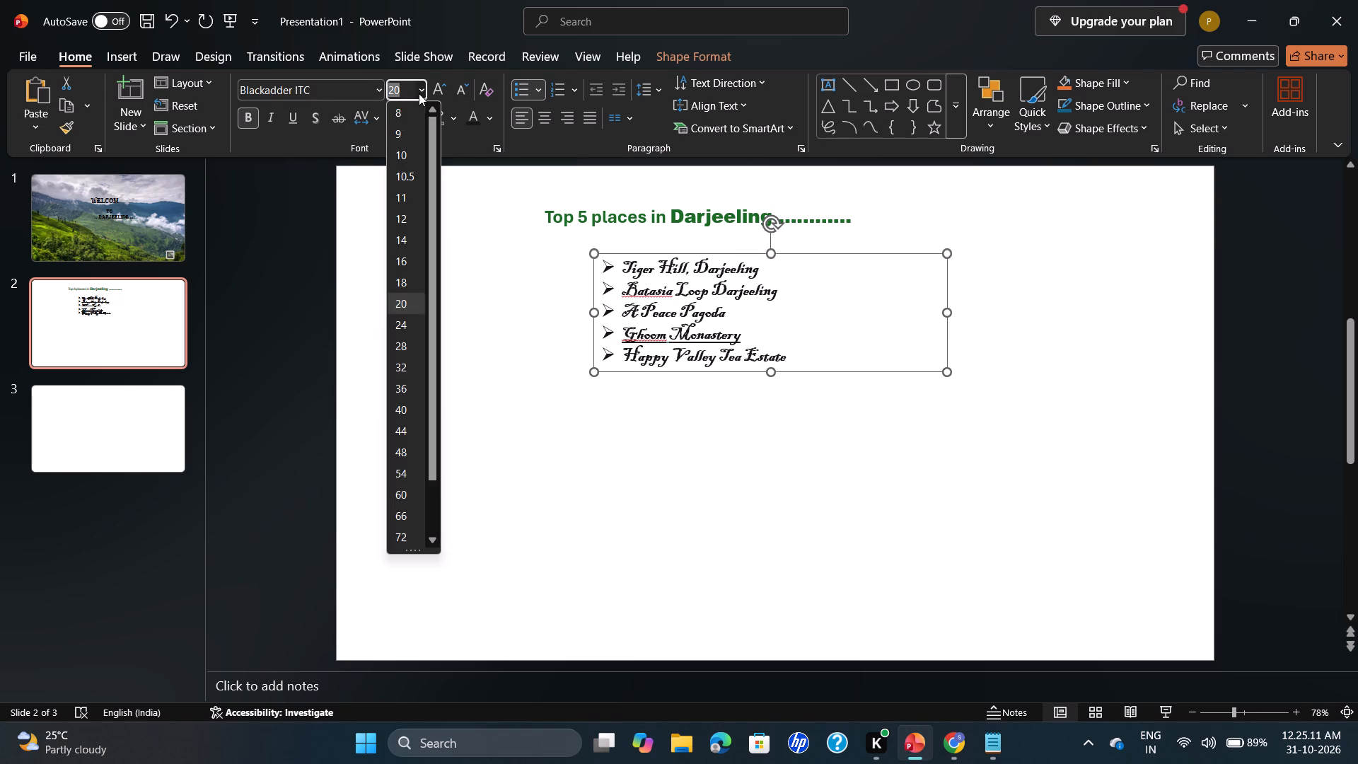
click(393, 395)
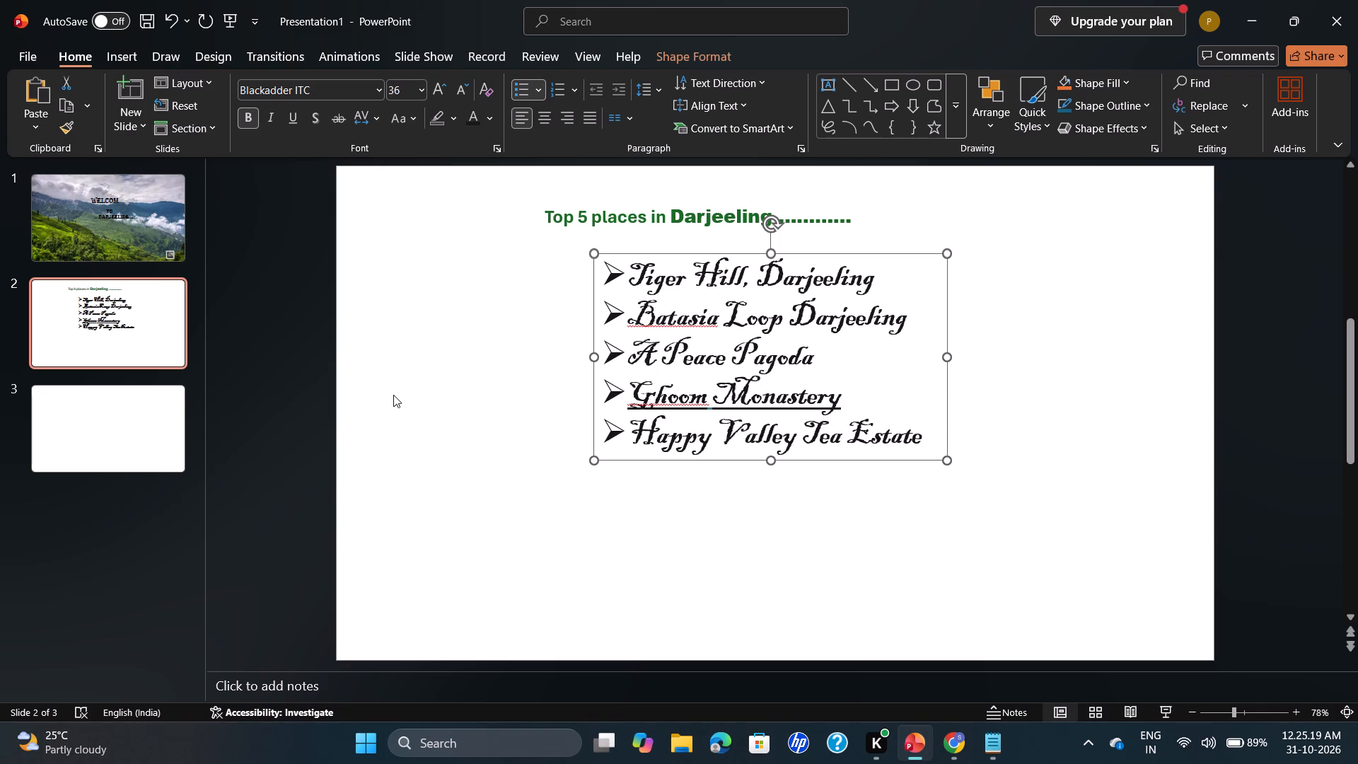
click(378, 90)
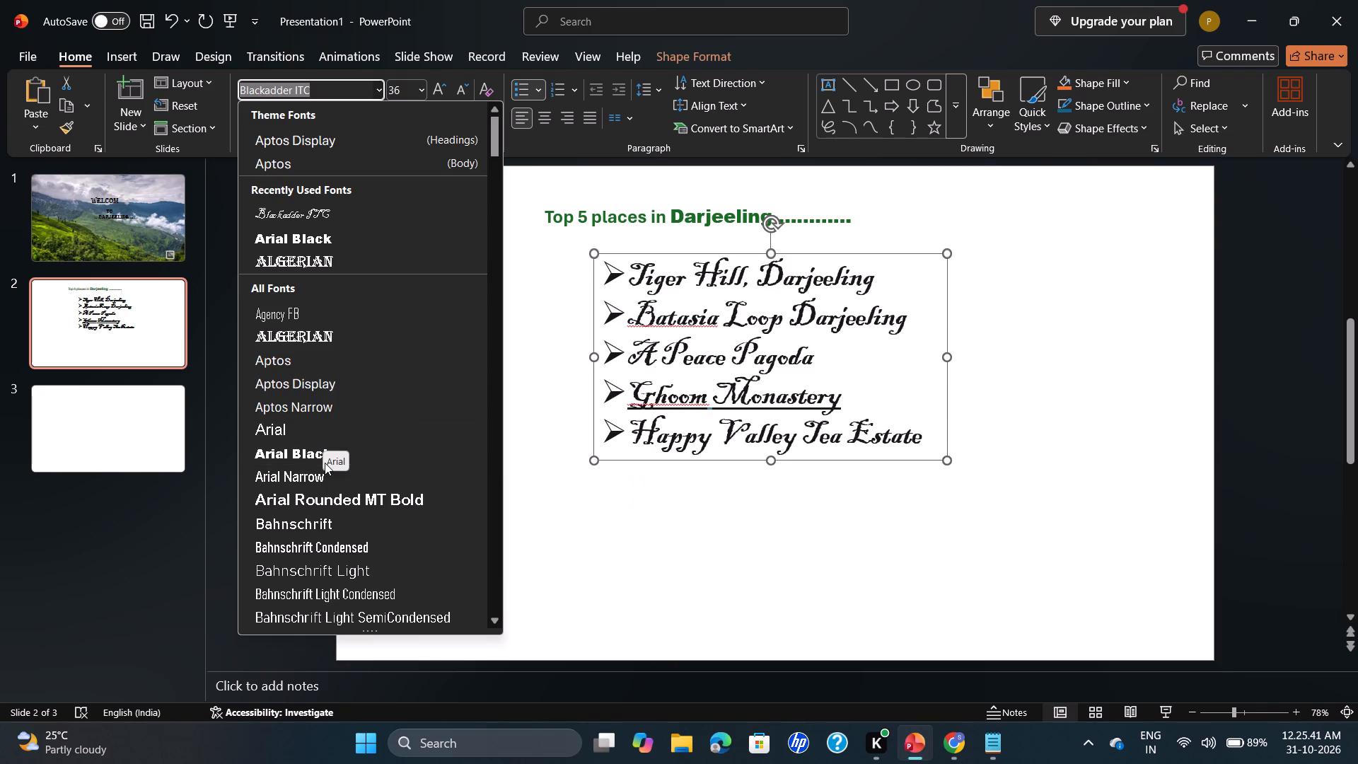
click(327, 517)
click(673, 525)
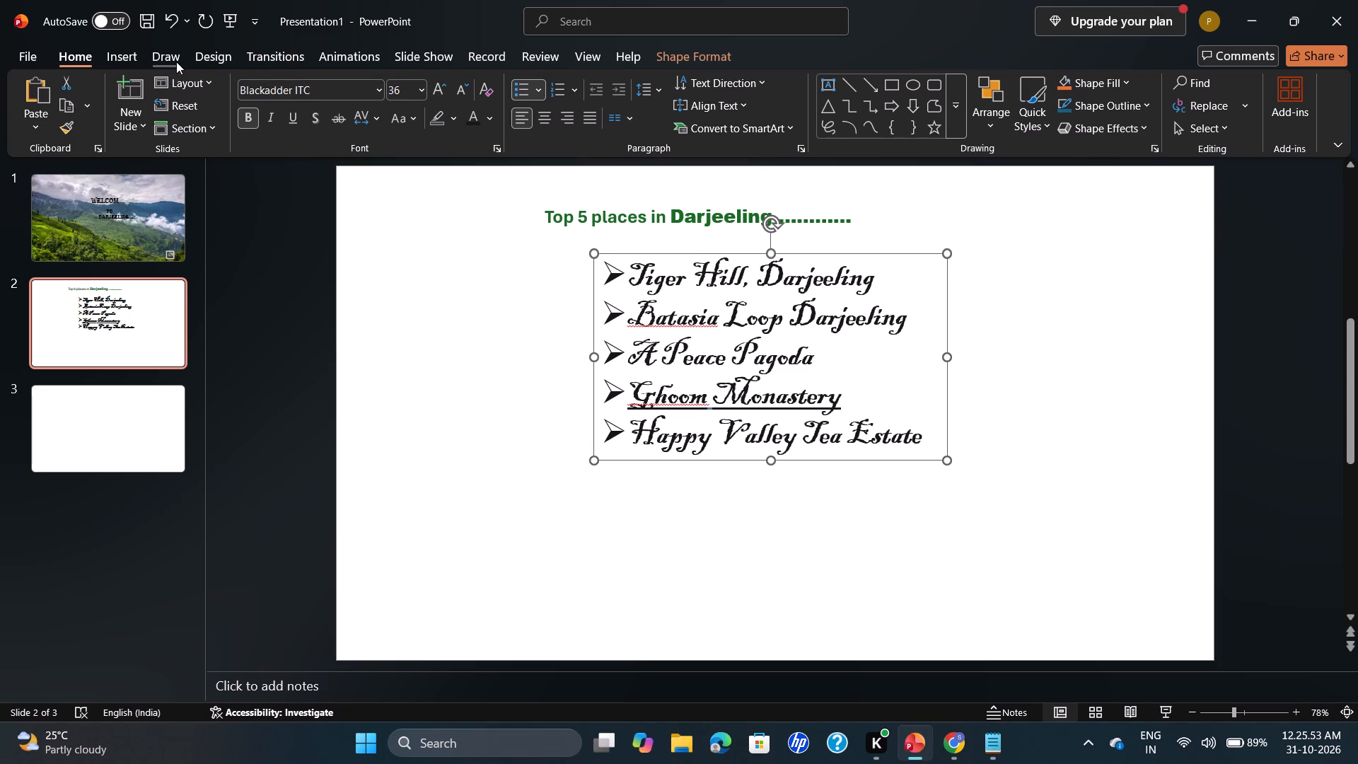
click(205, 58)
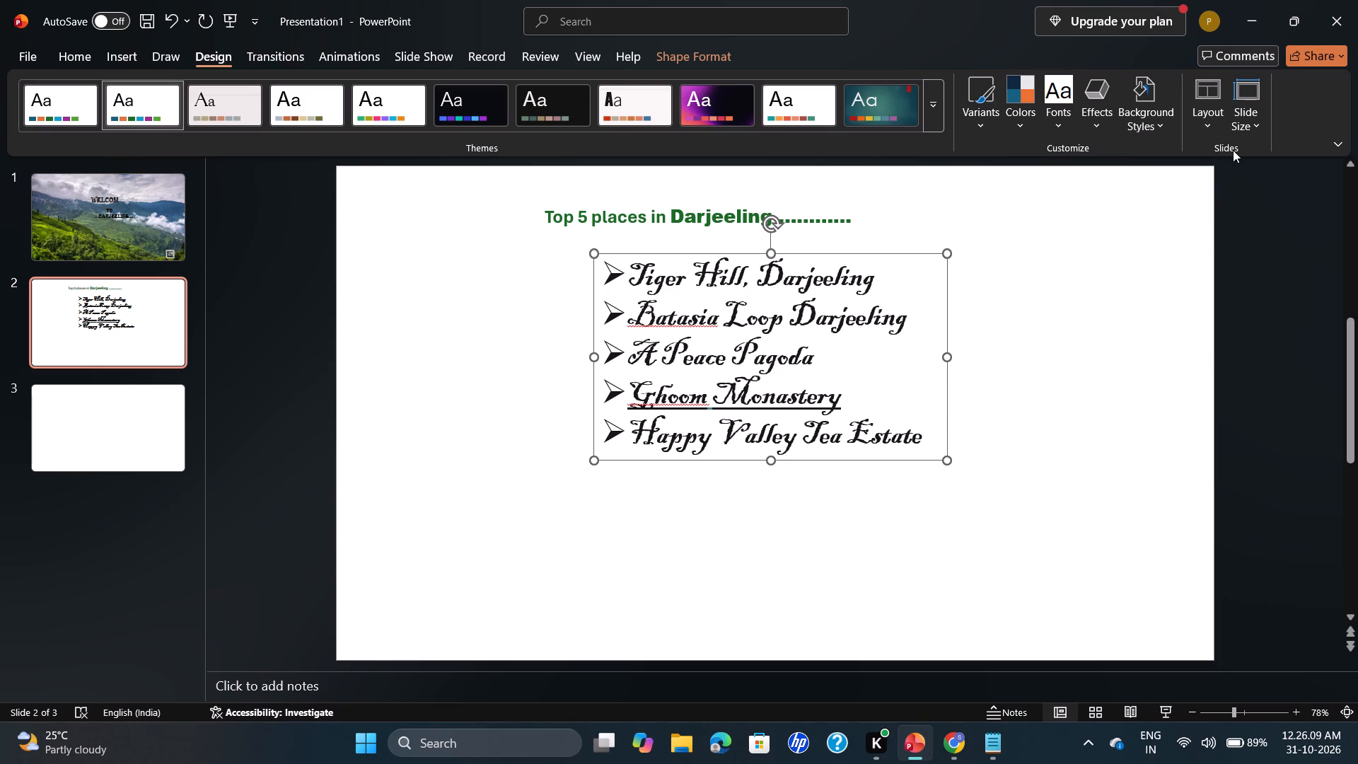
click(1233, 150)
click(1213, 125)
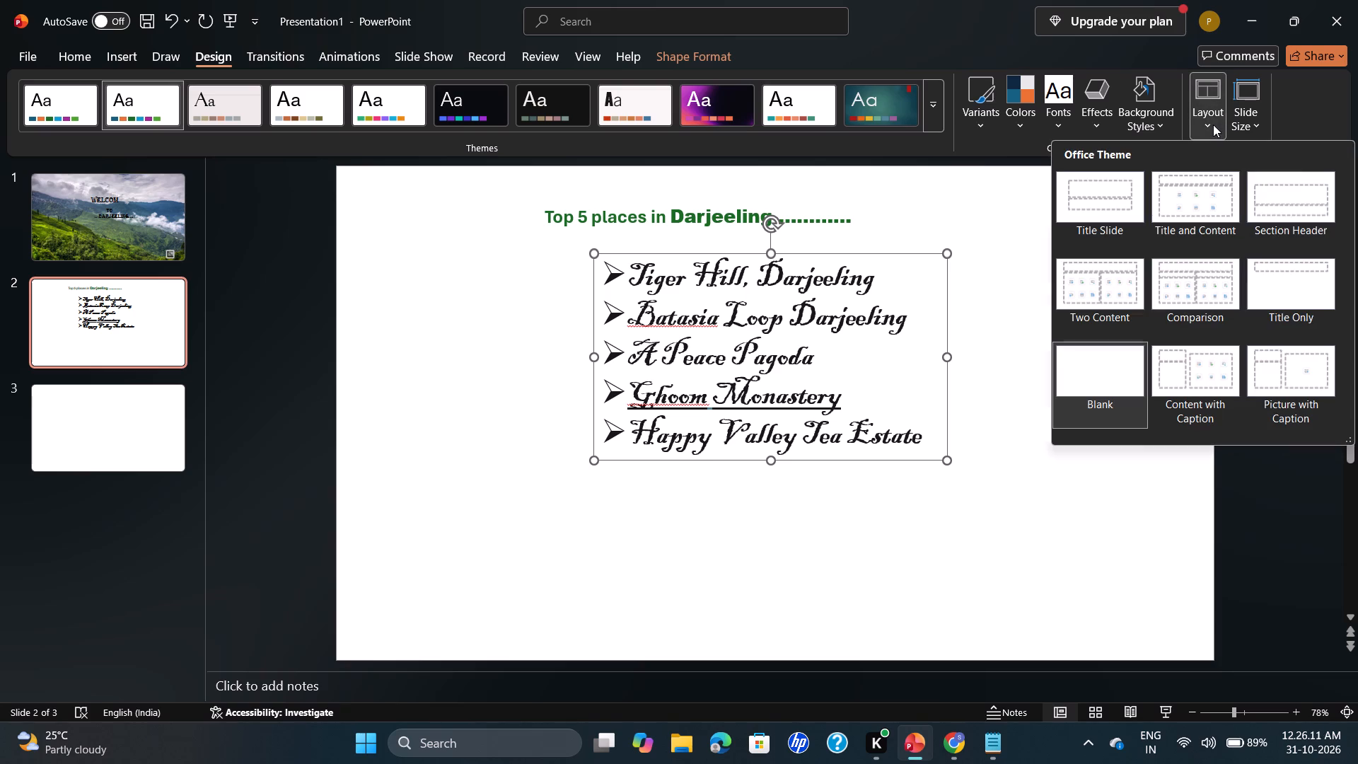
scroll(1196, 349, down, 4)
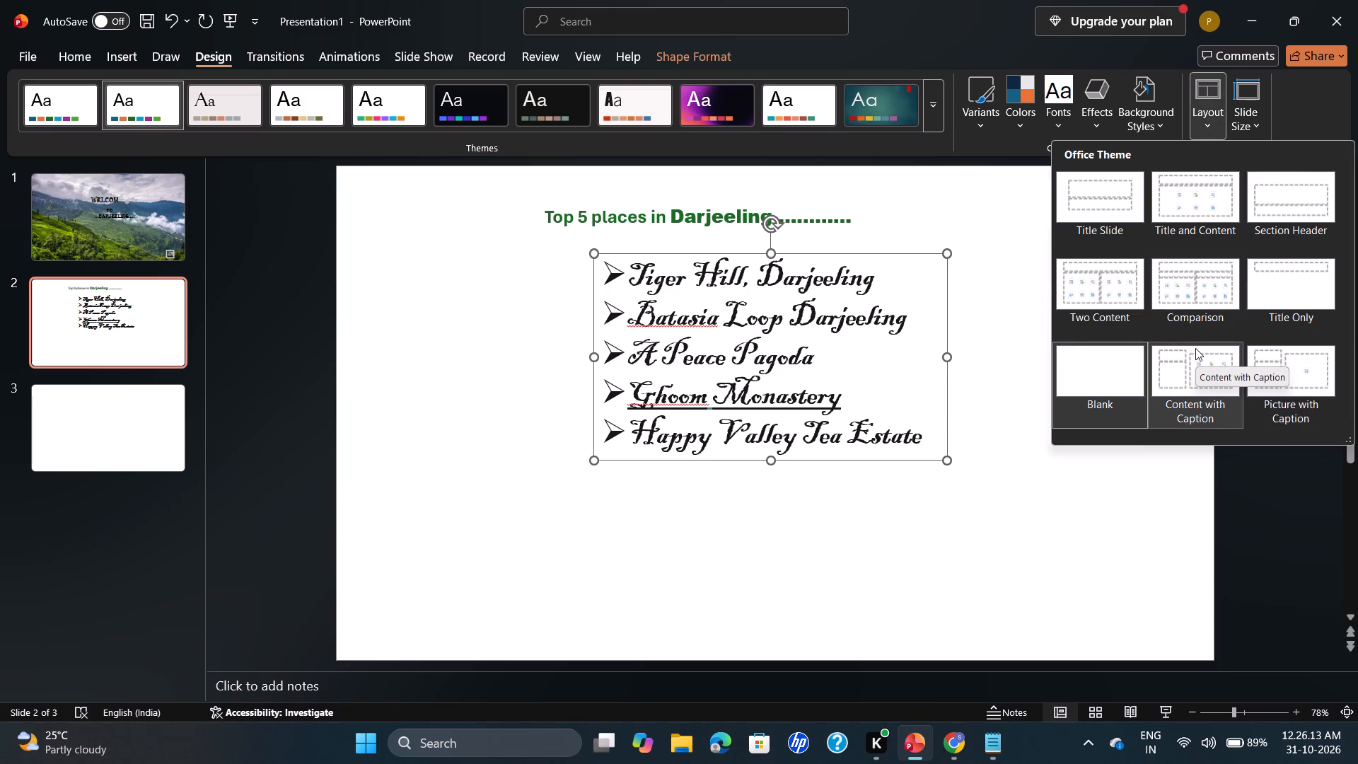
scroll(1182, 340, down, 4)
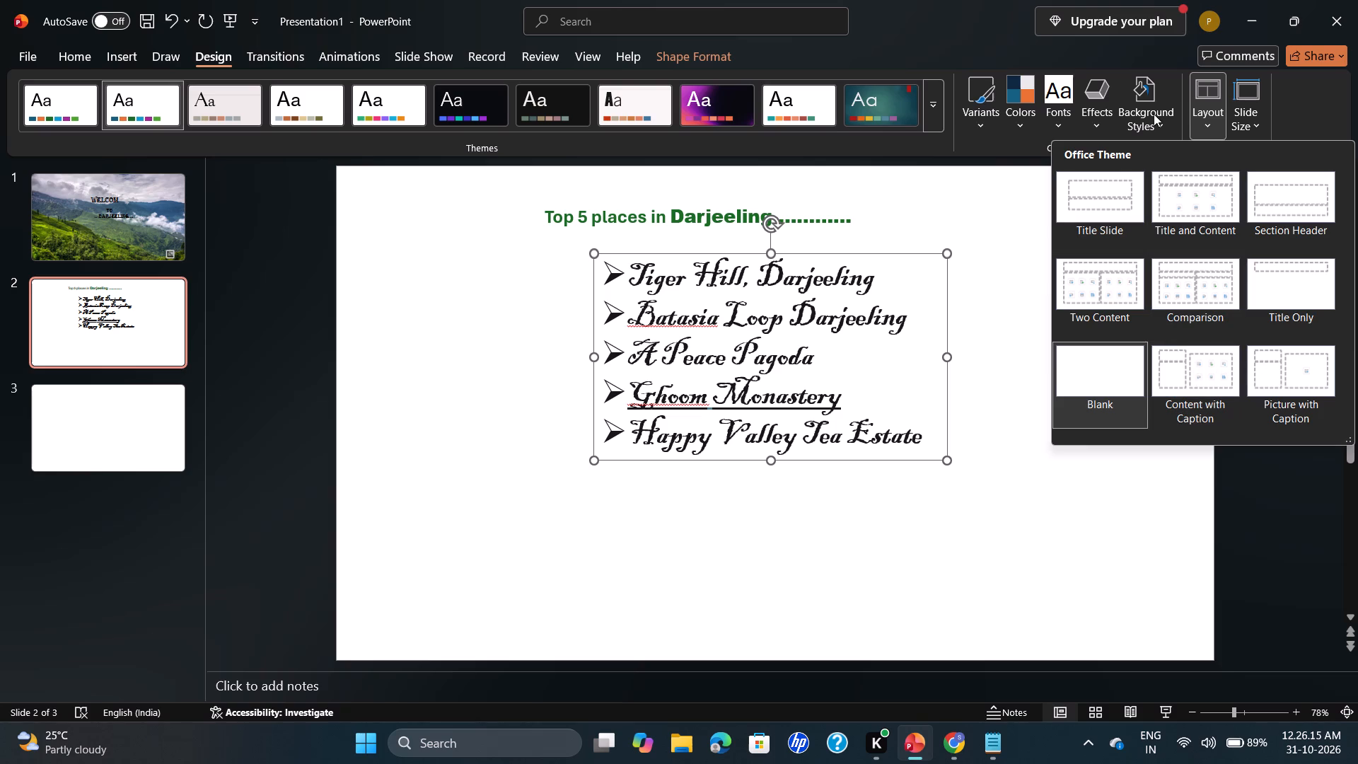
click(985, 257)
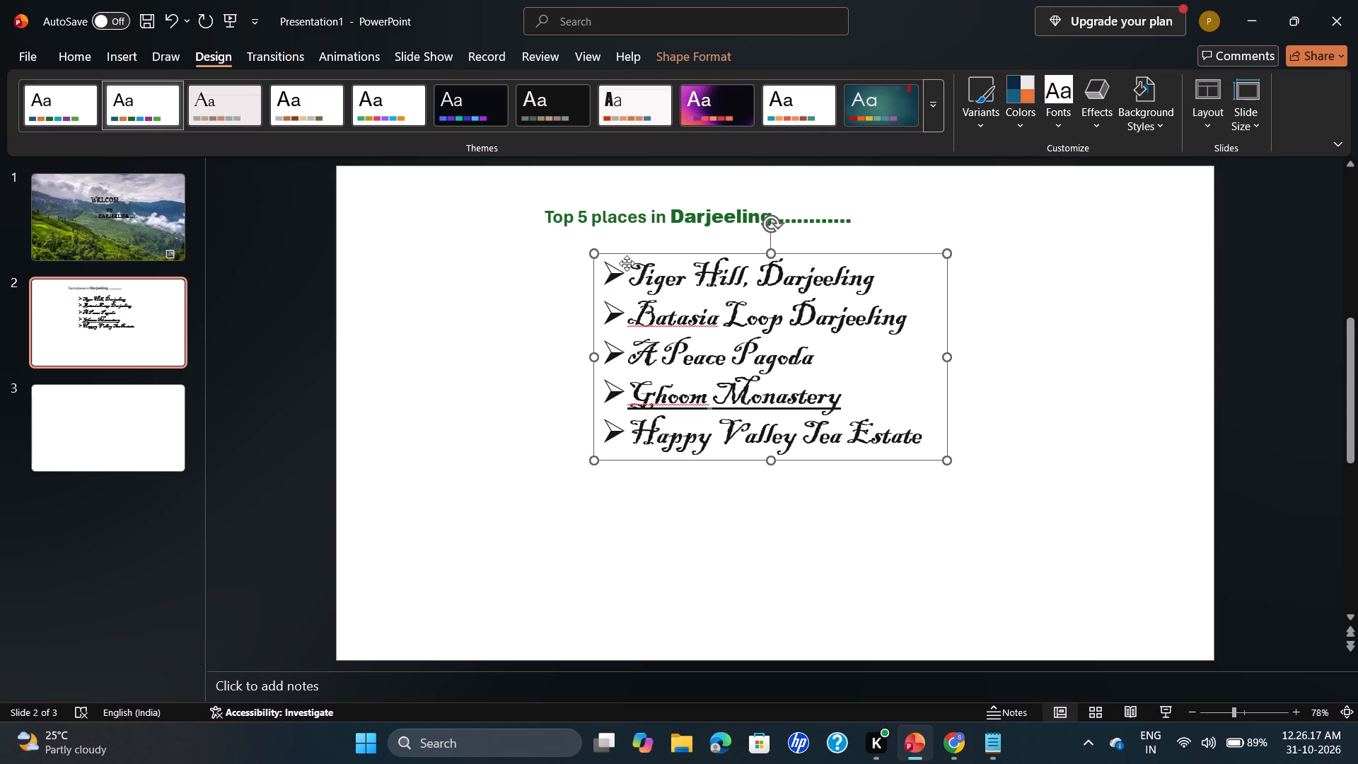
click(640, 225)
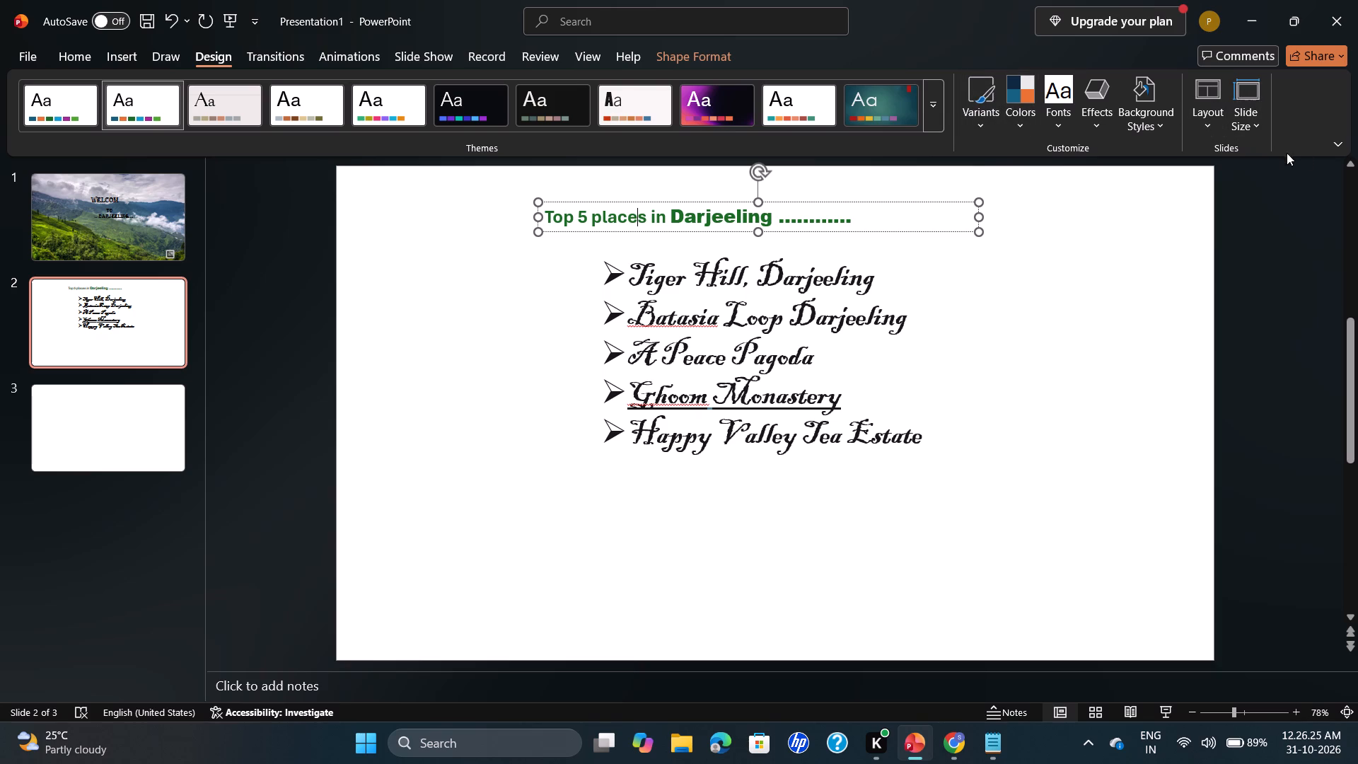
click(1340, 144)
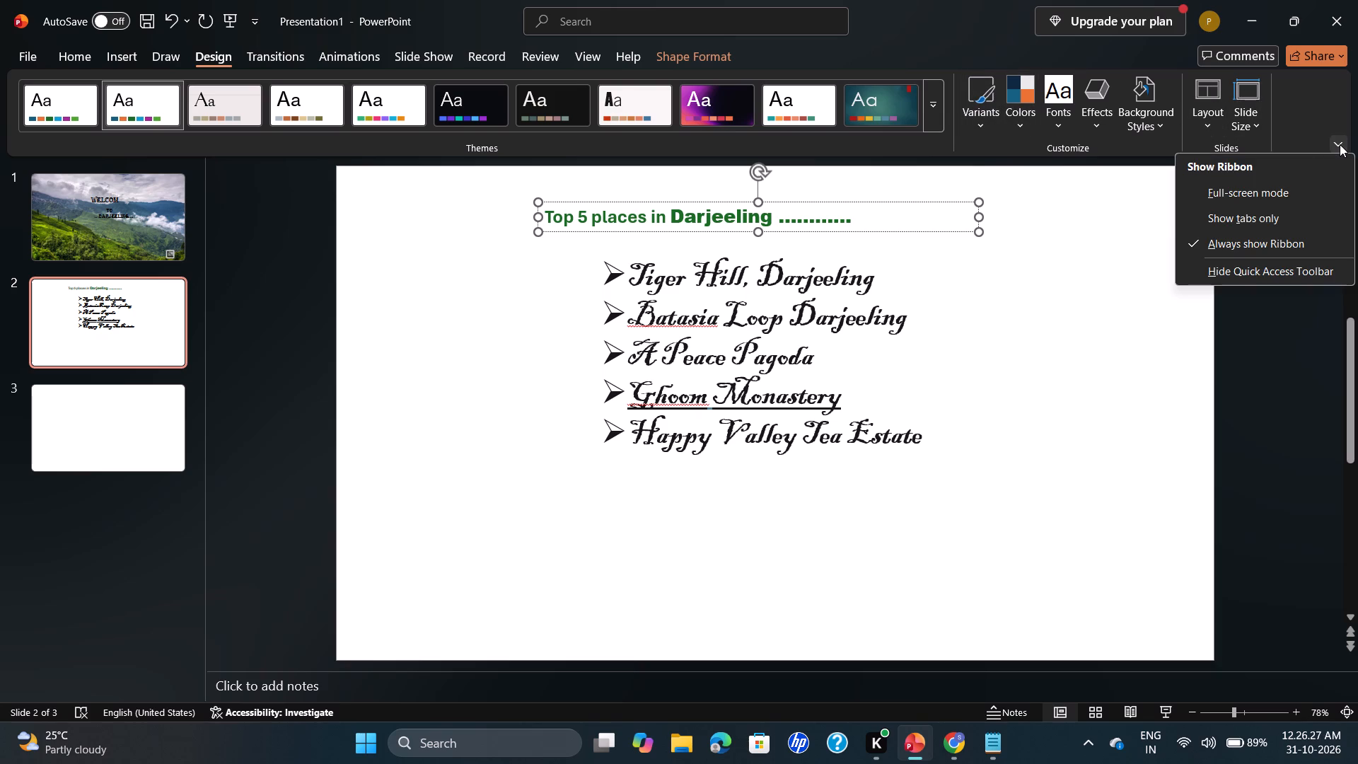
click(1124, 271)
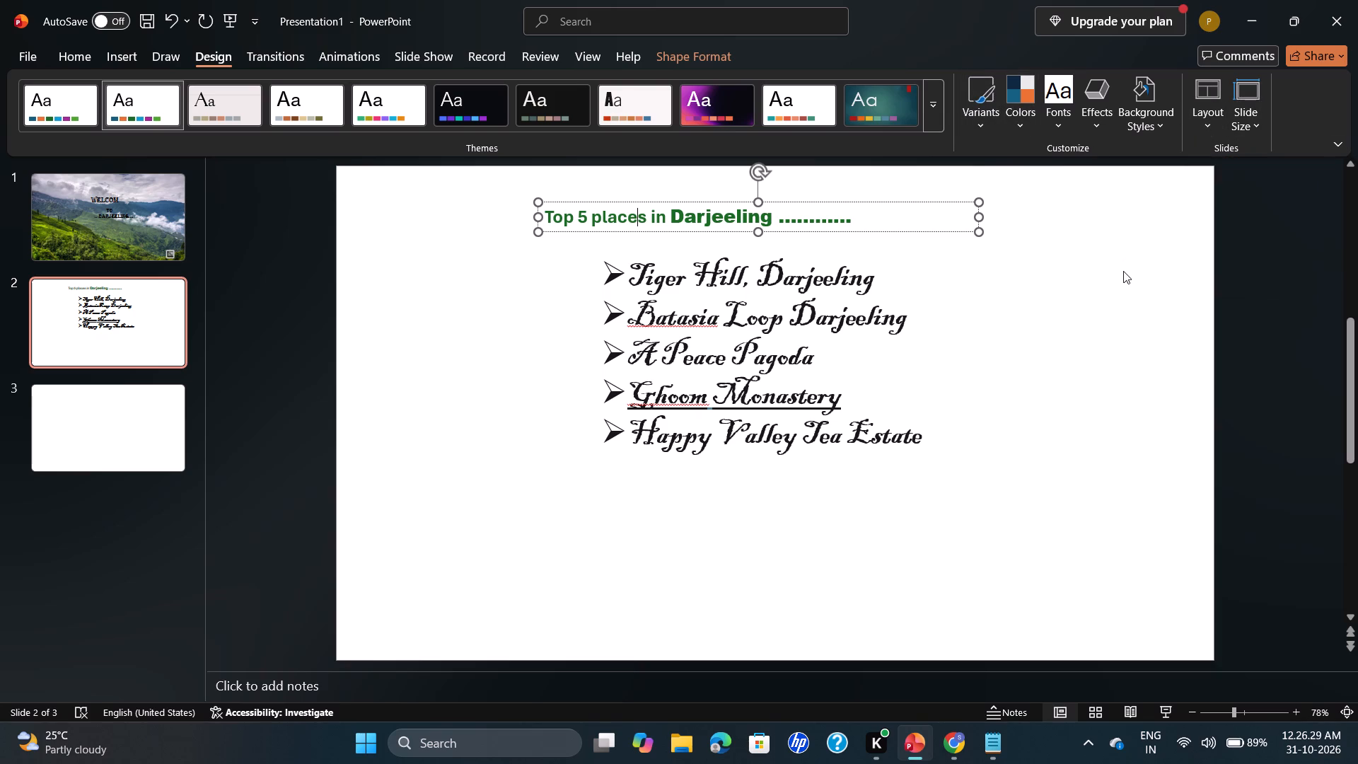
Set the font of the word "in" in the slide 2 heading to Arial.
click(86, 57)
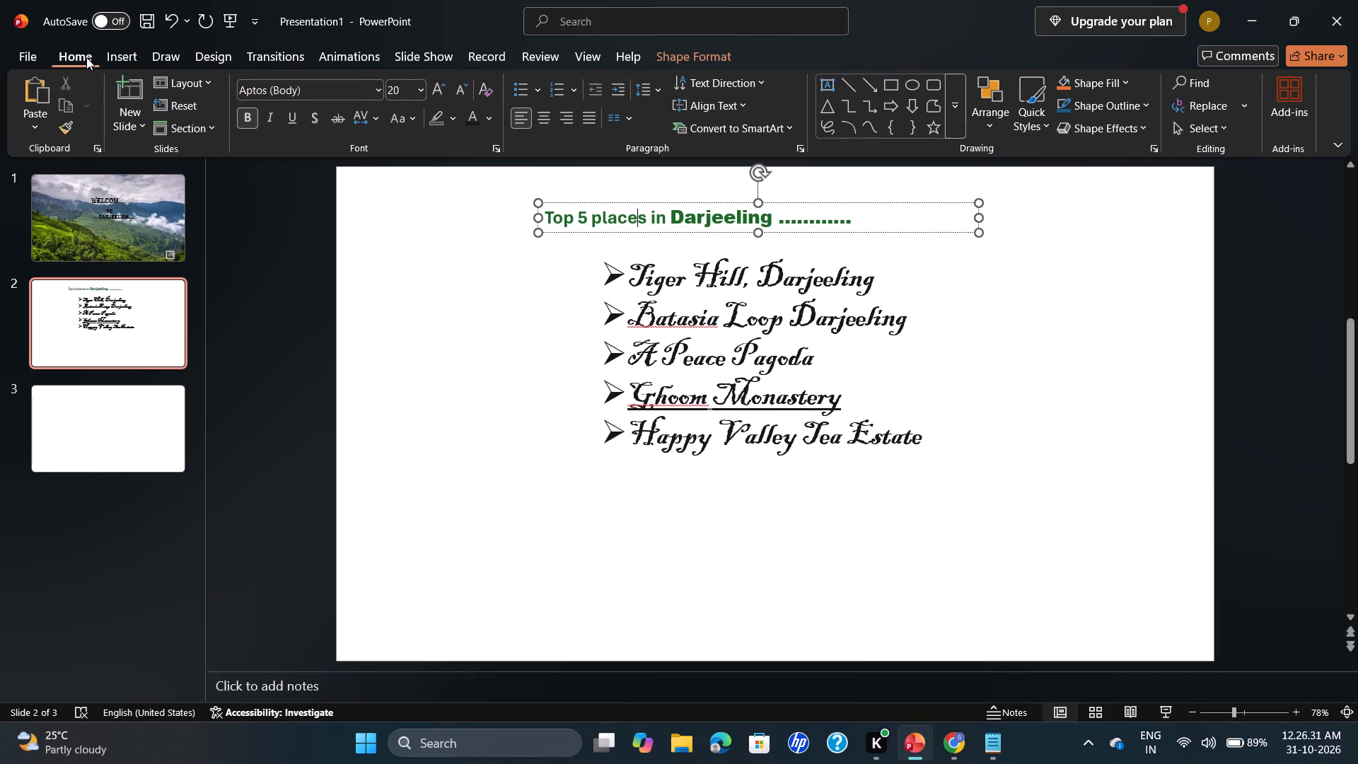
click(655, 224)
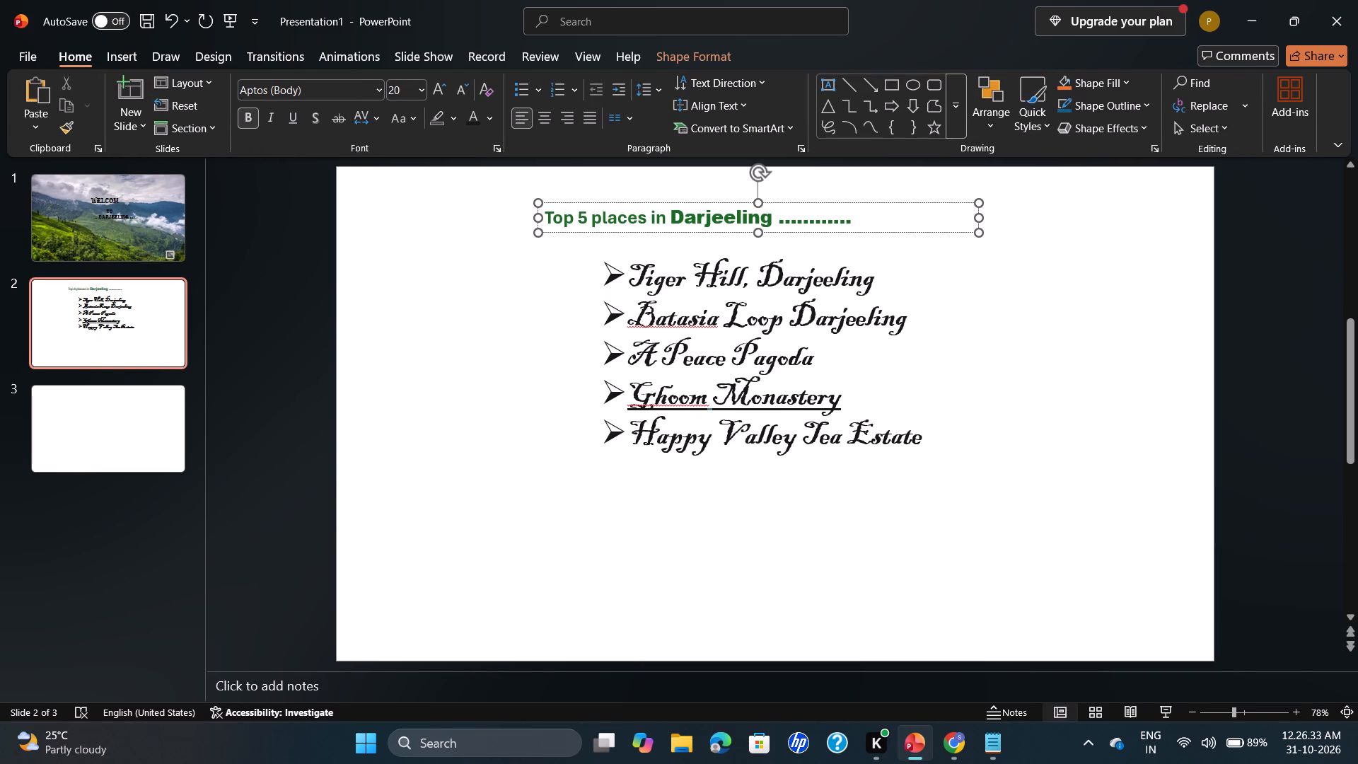
click(378, 87)
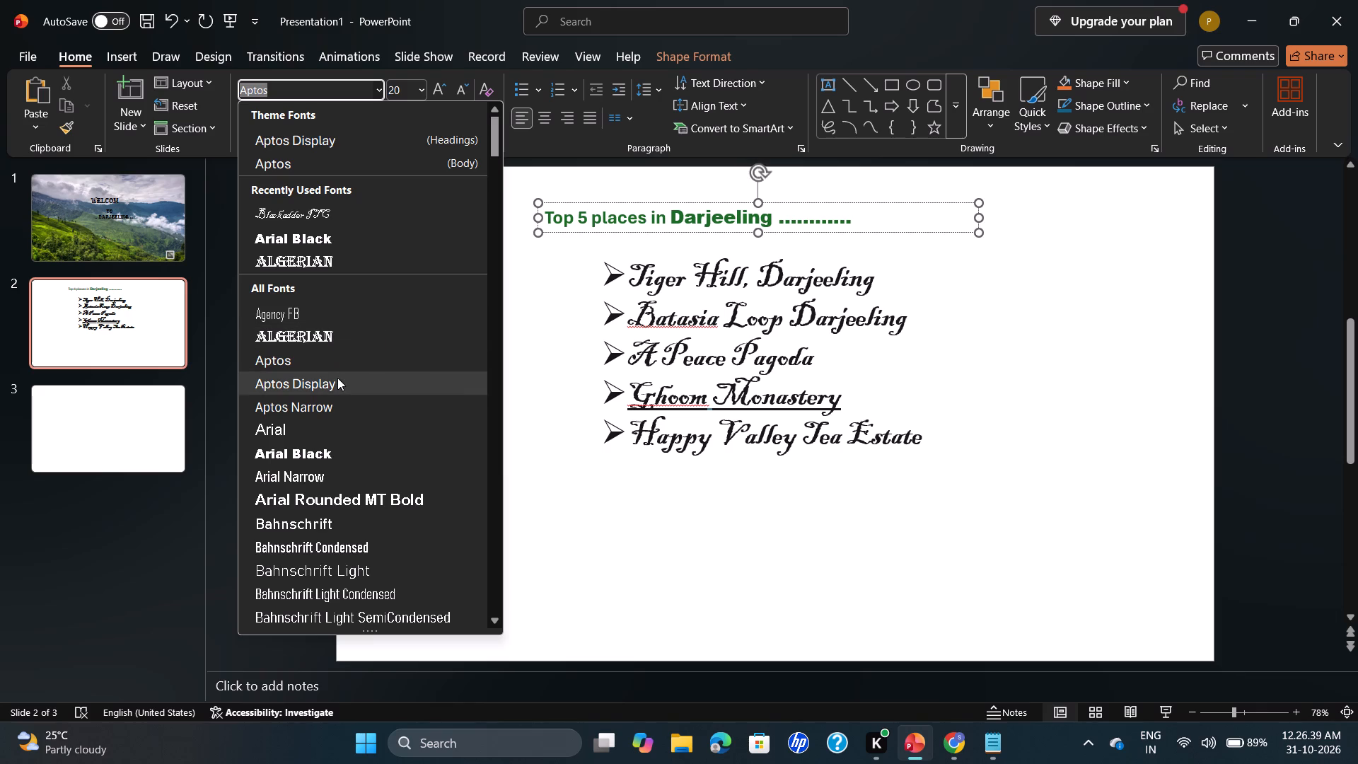
click(339, 424)
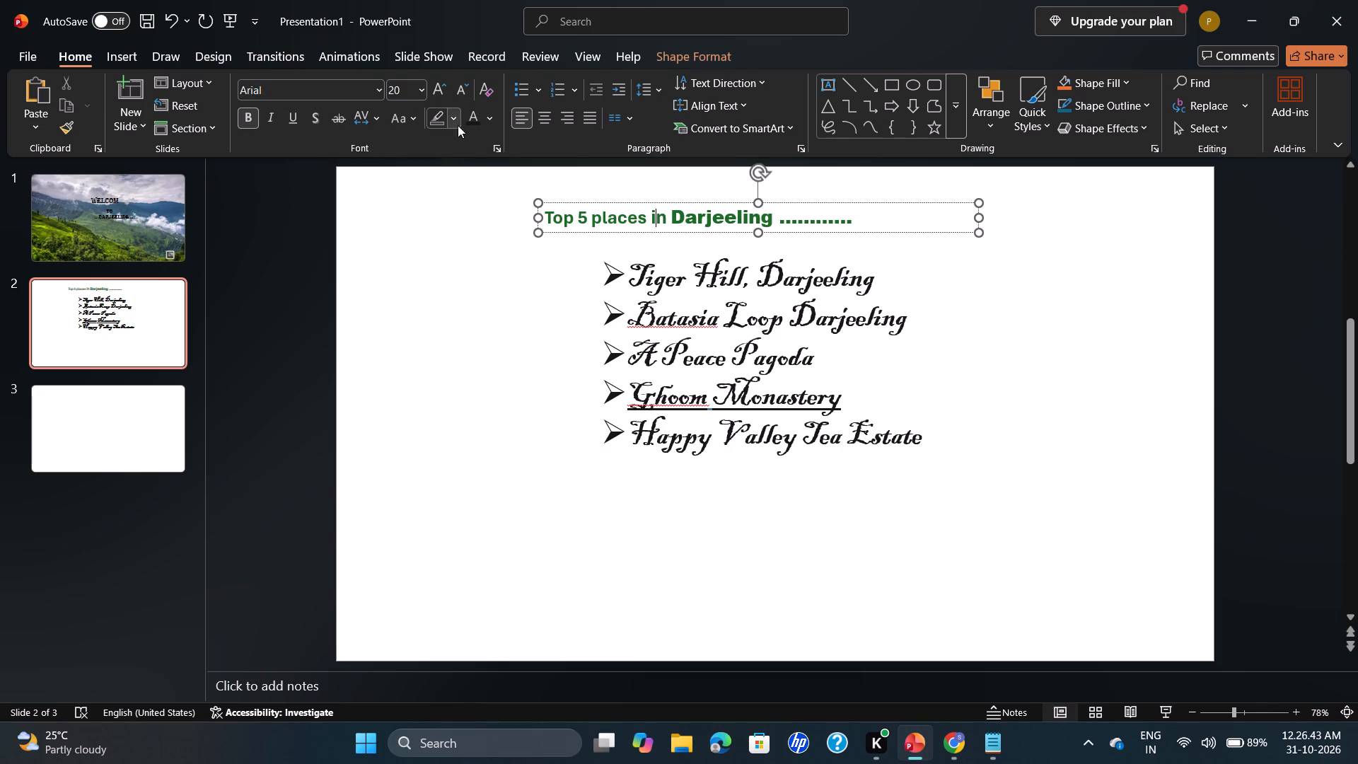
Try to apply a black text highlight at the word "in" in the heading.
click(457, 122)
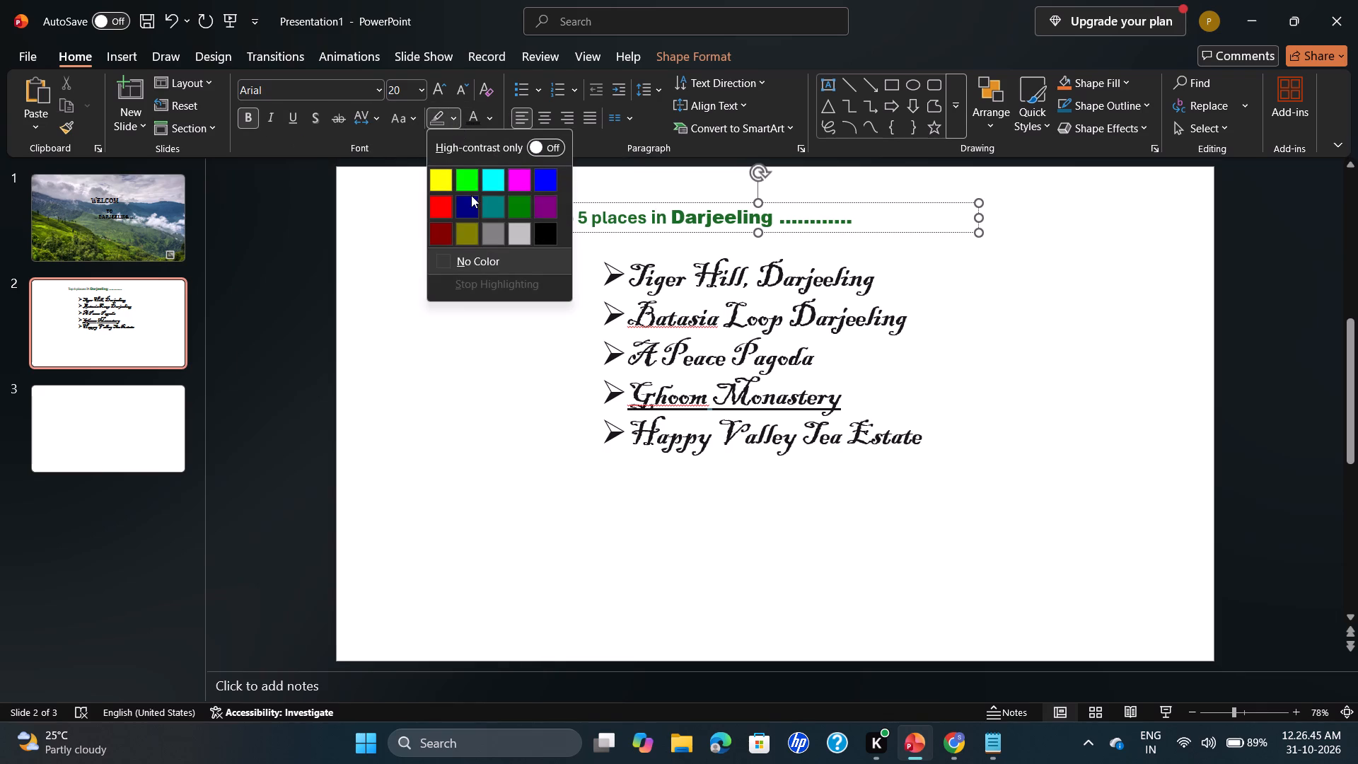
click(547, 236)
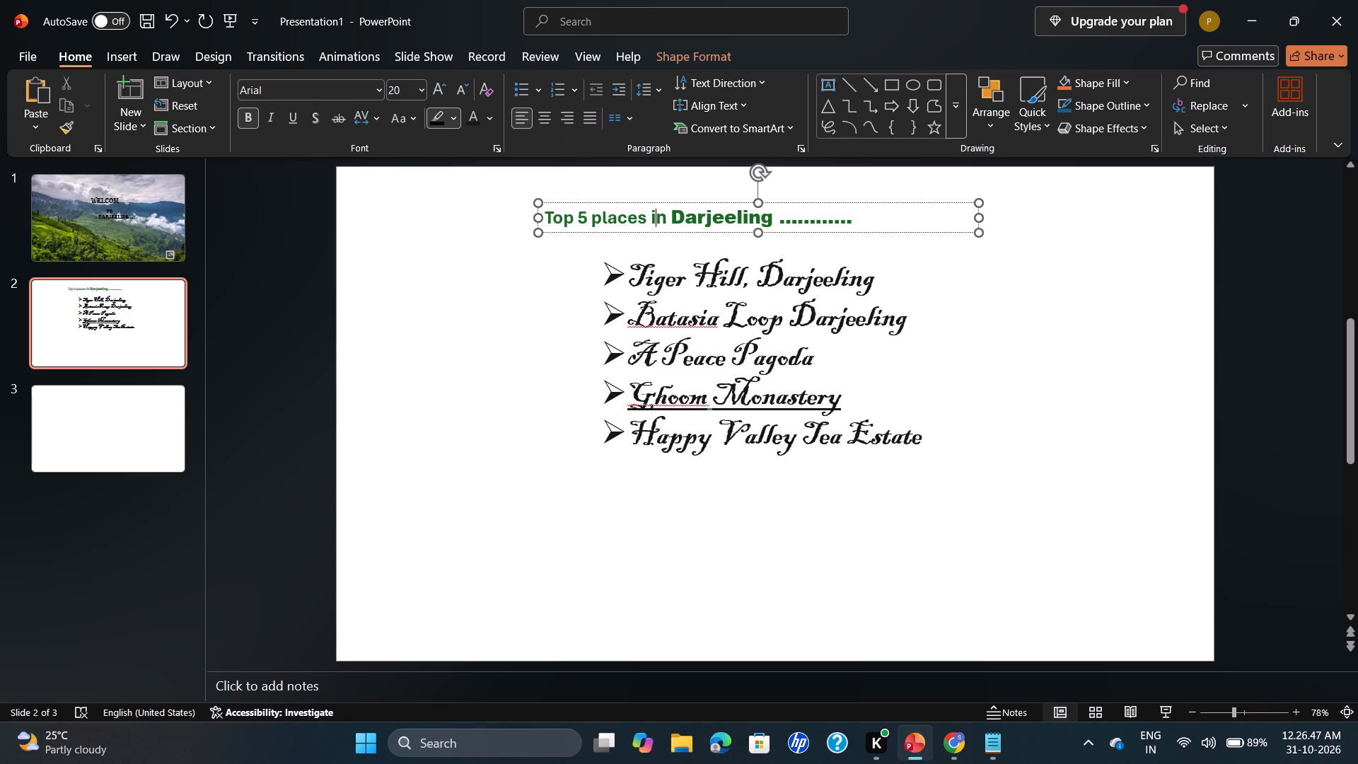
Set the whole heading's font colour to the near-black shade of the light grey theme colour.
click(863, 218)
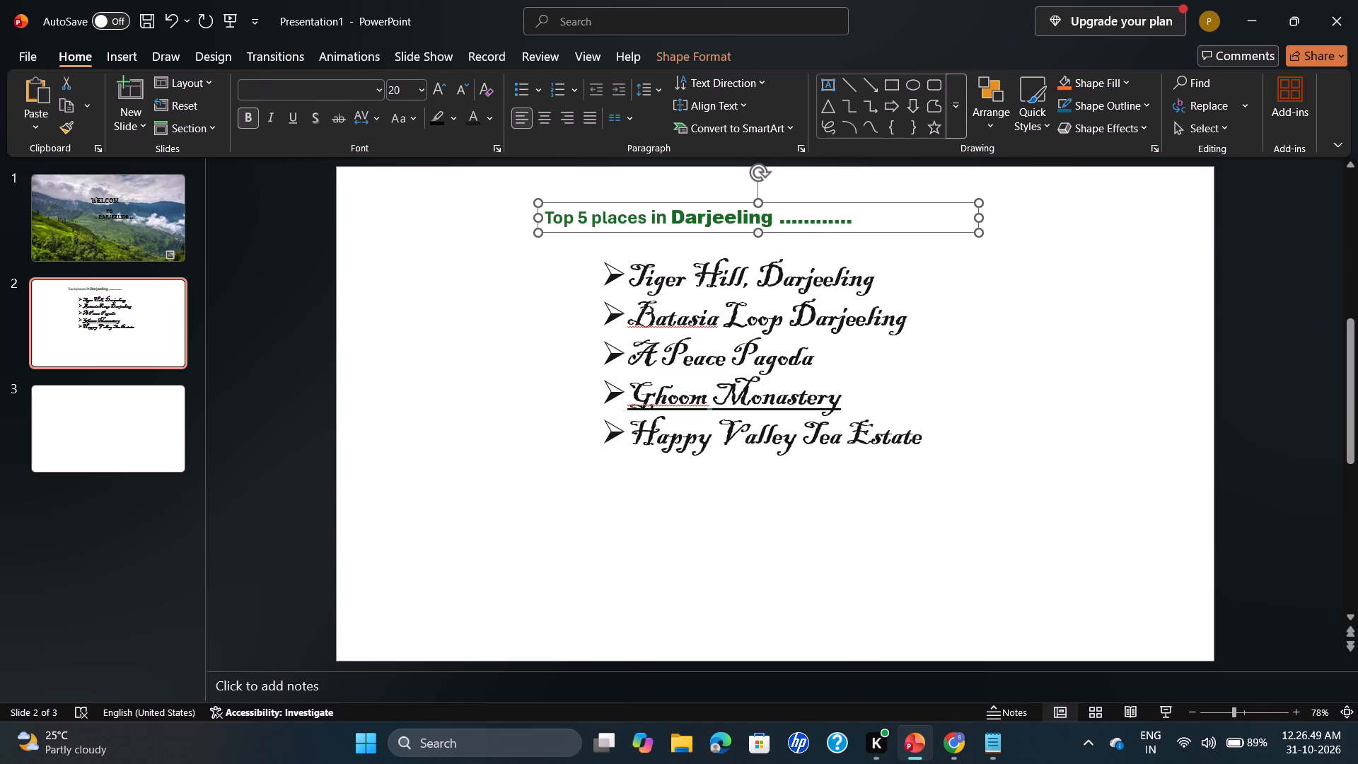
click(489, 121)
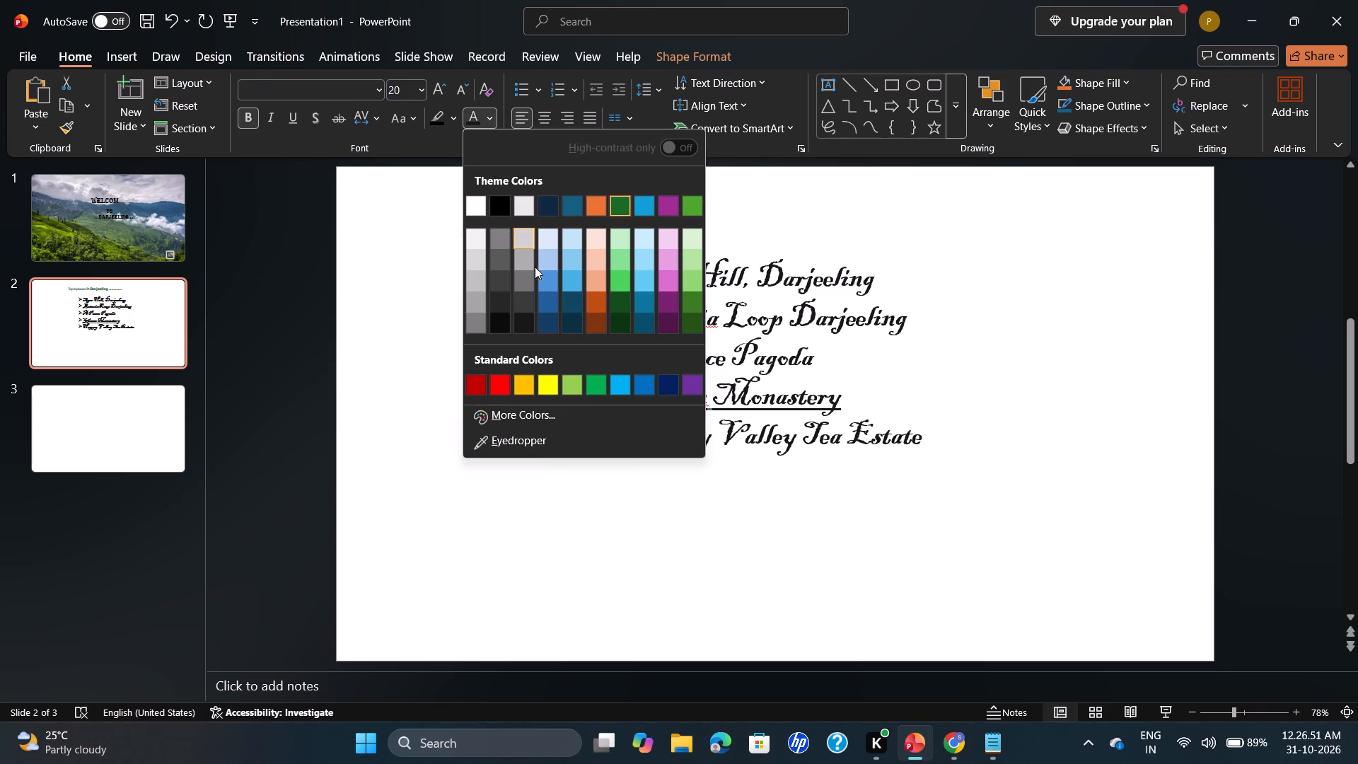
click(524, 320)
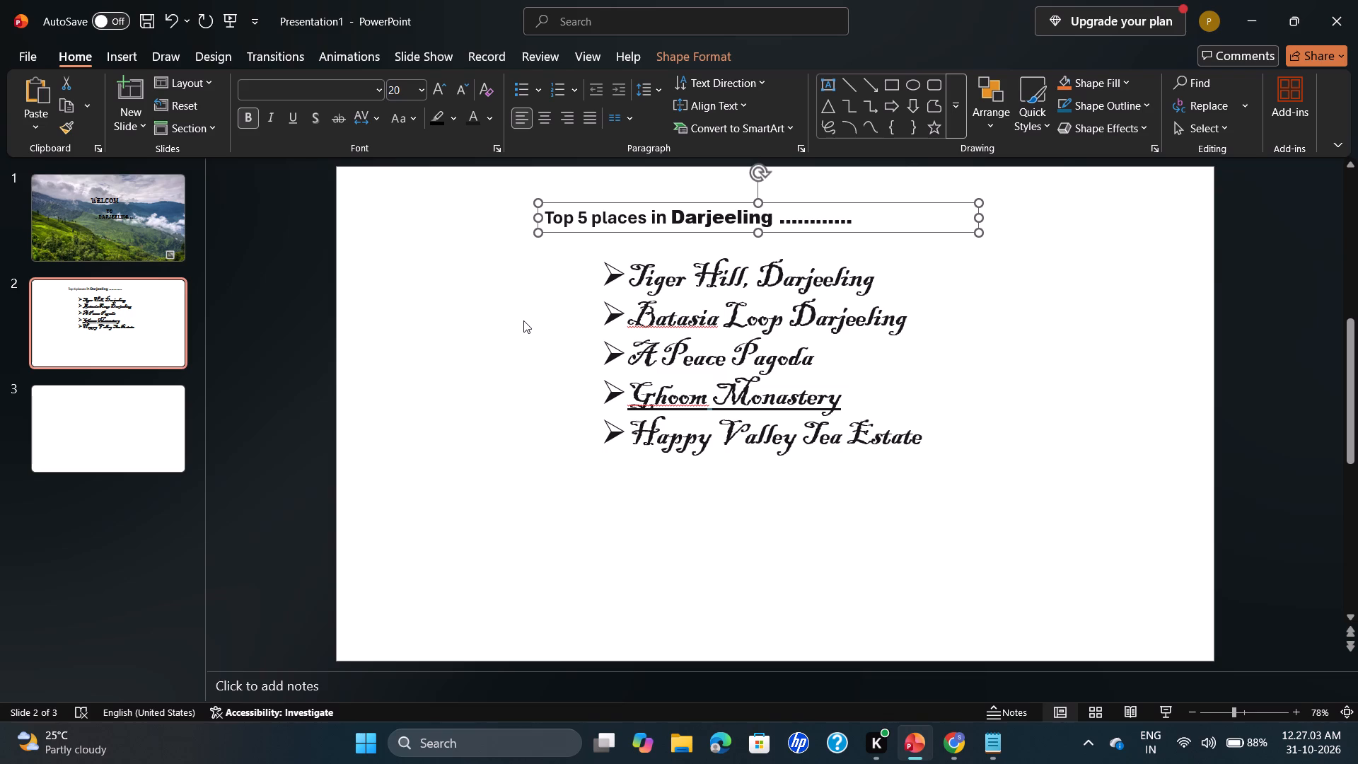
Draw a nearly horizontal straight line about 27.6 cm long between the heading and the bulleted list on slide 2.
click(134, 61)
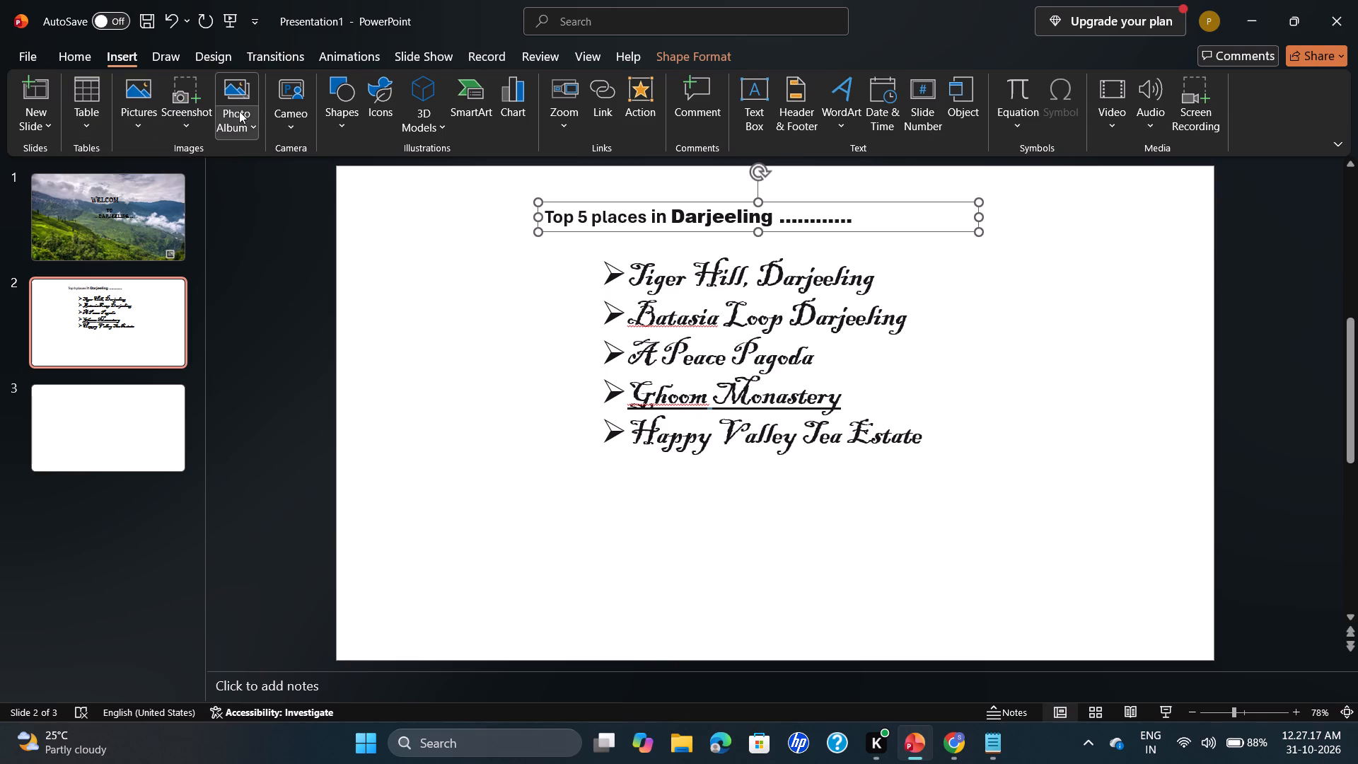
click(347, 127)
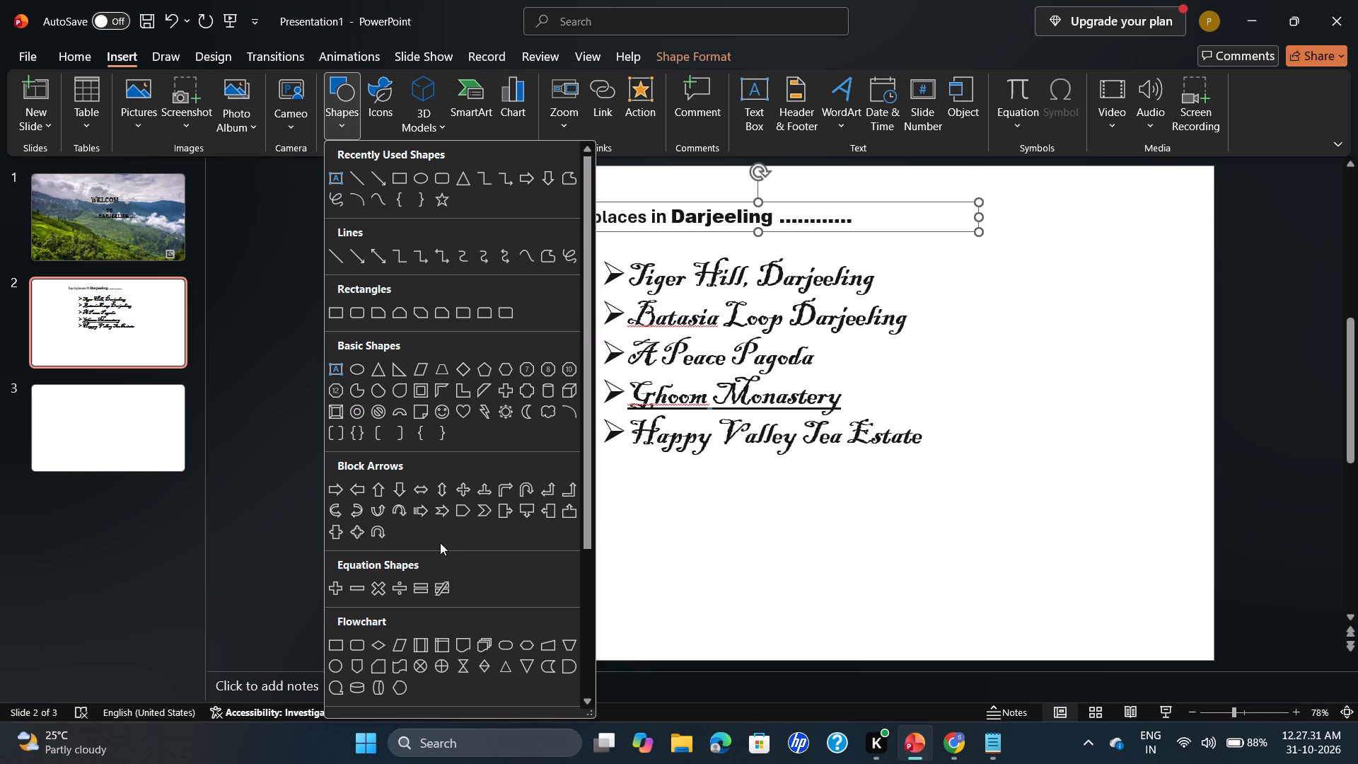
click(353, 170)
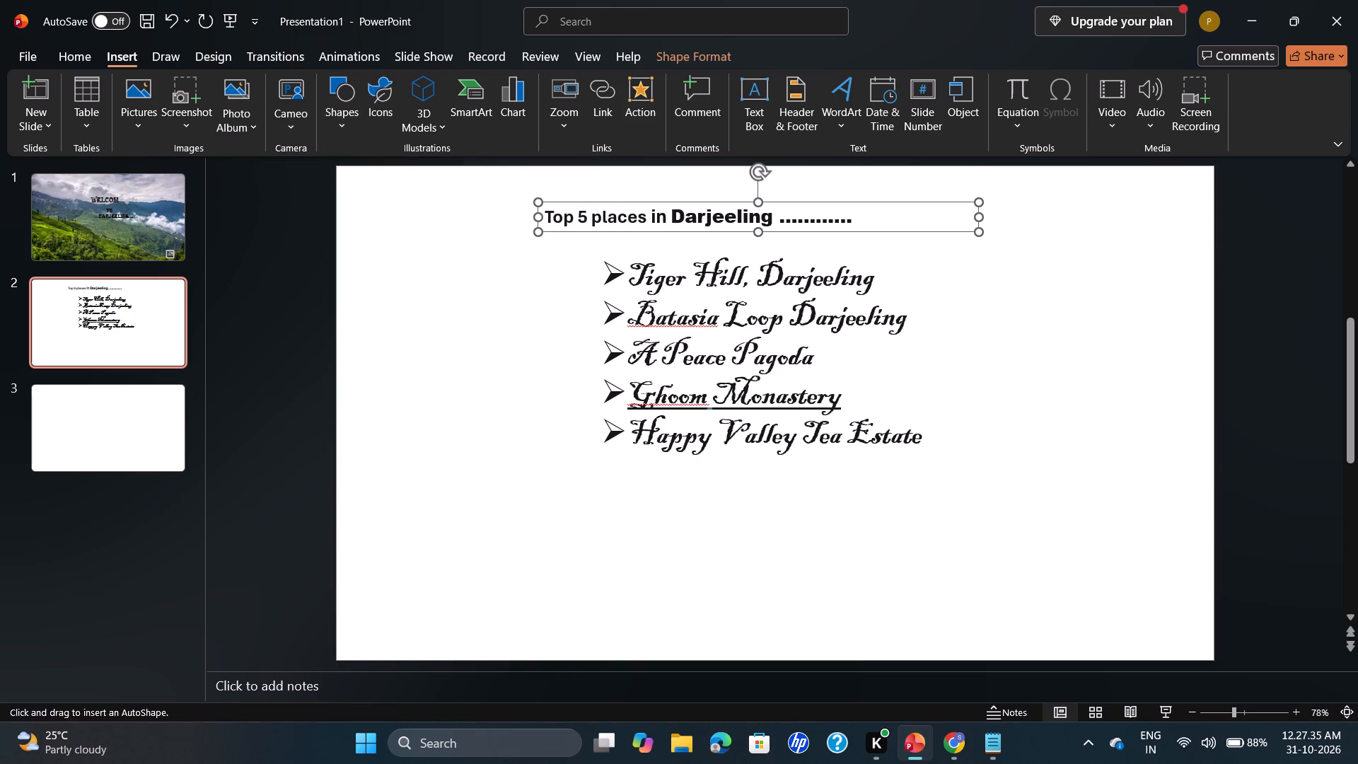
drag(426, 250, 847, 239)
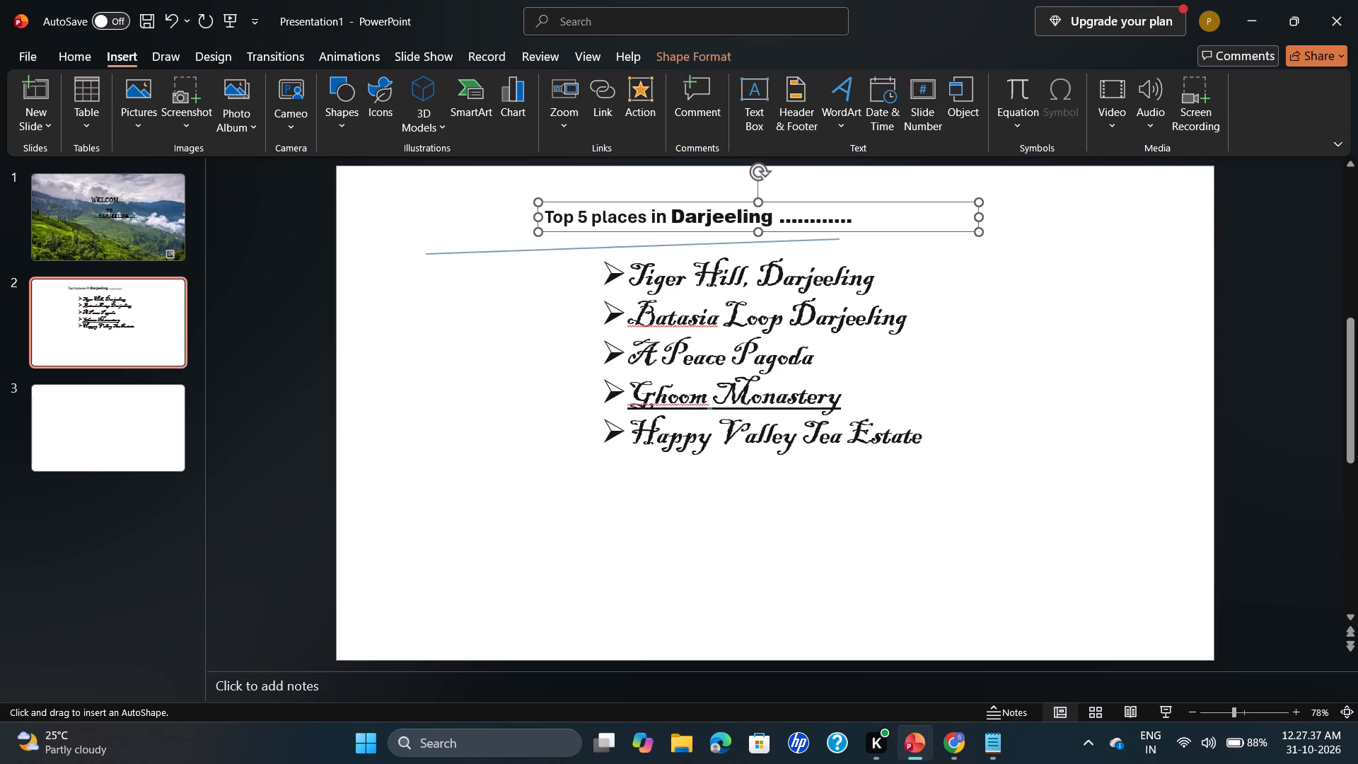
drag(847, 239, 1108, 241)
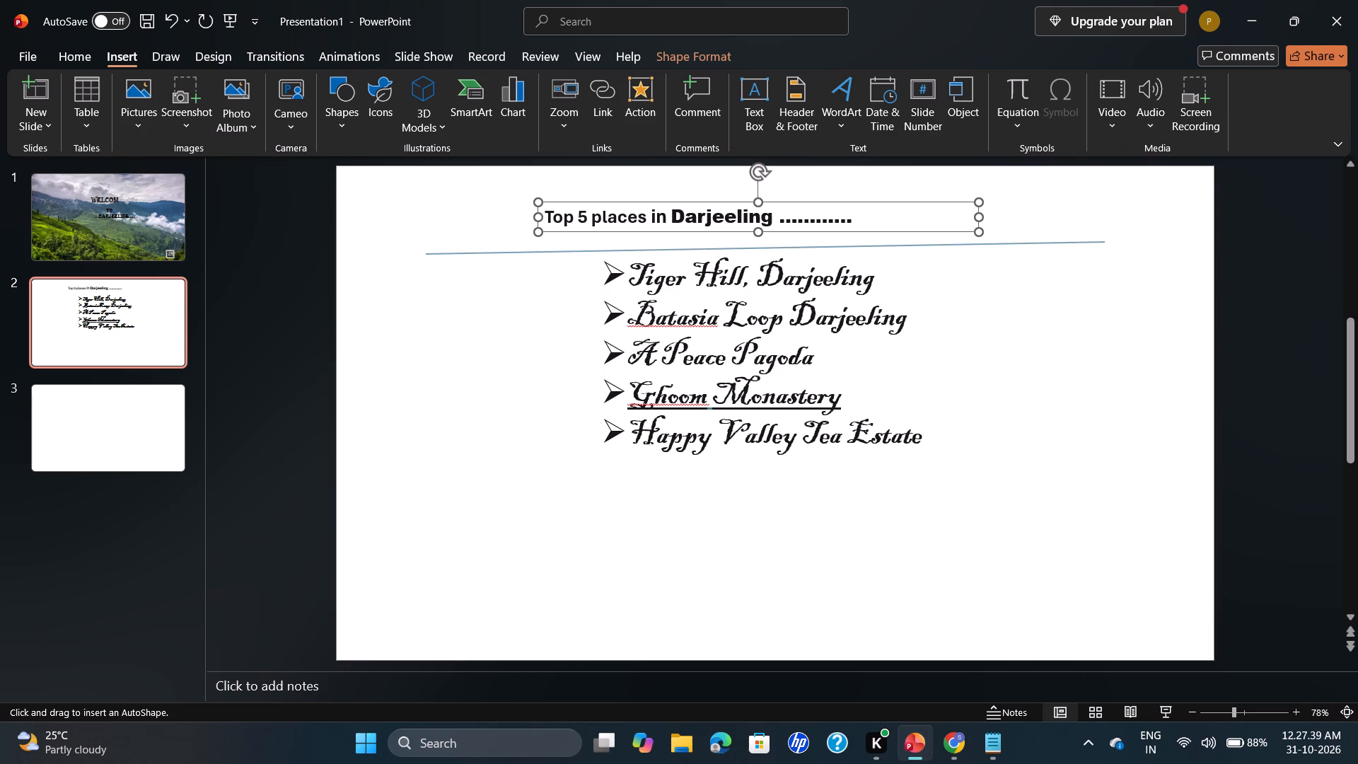
drag(1108, 241, 1142, 250)
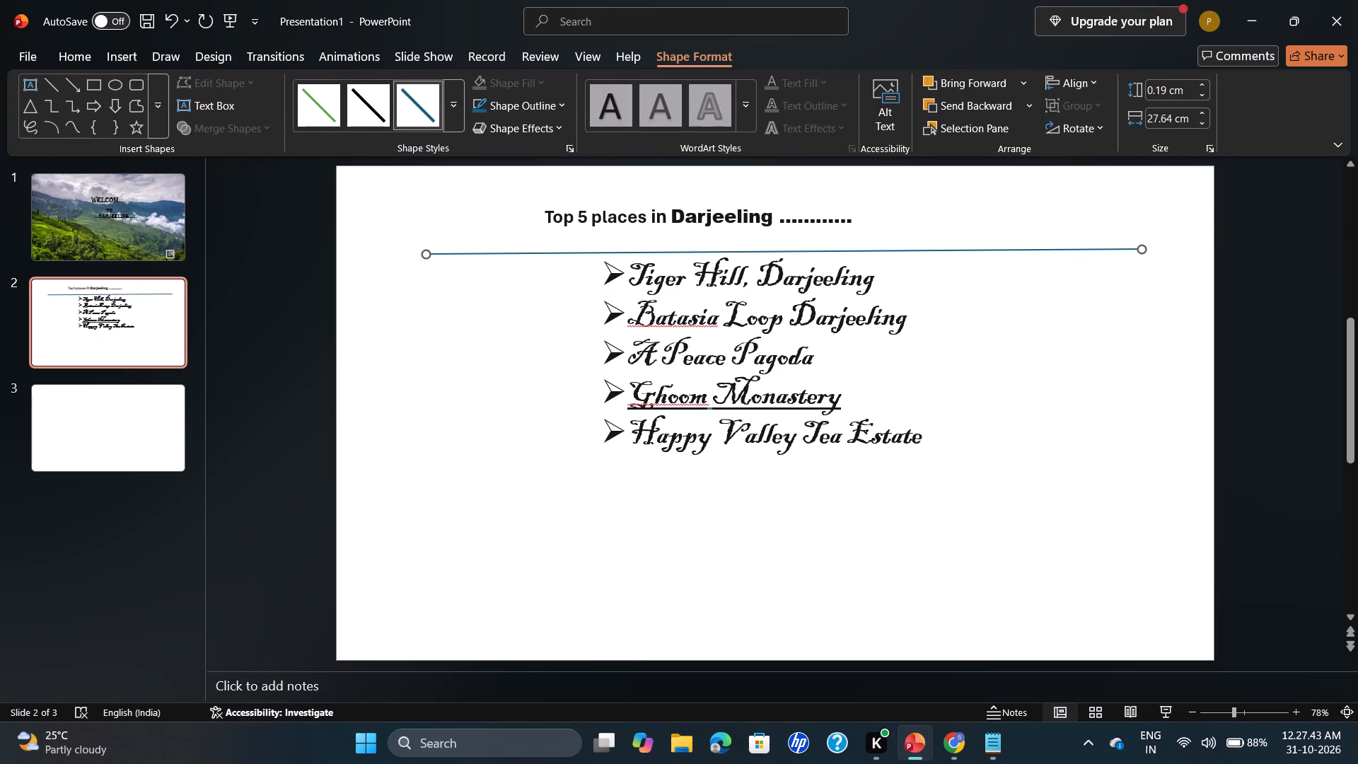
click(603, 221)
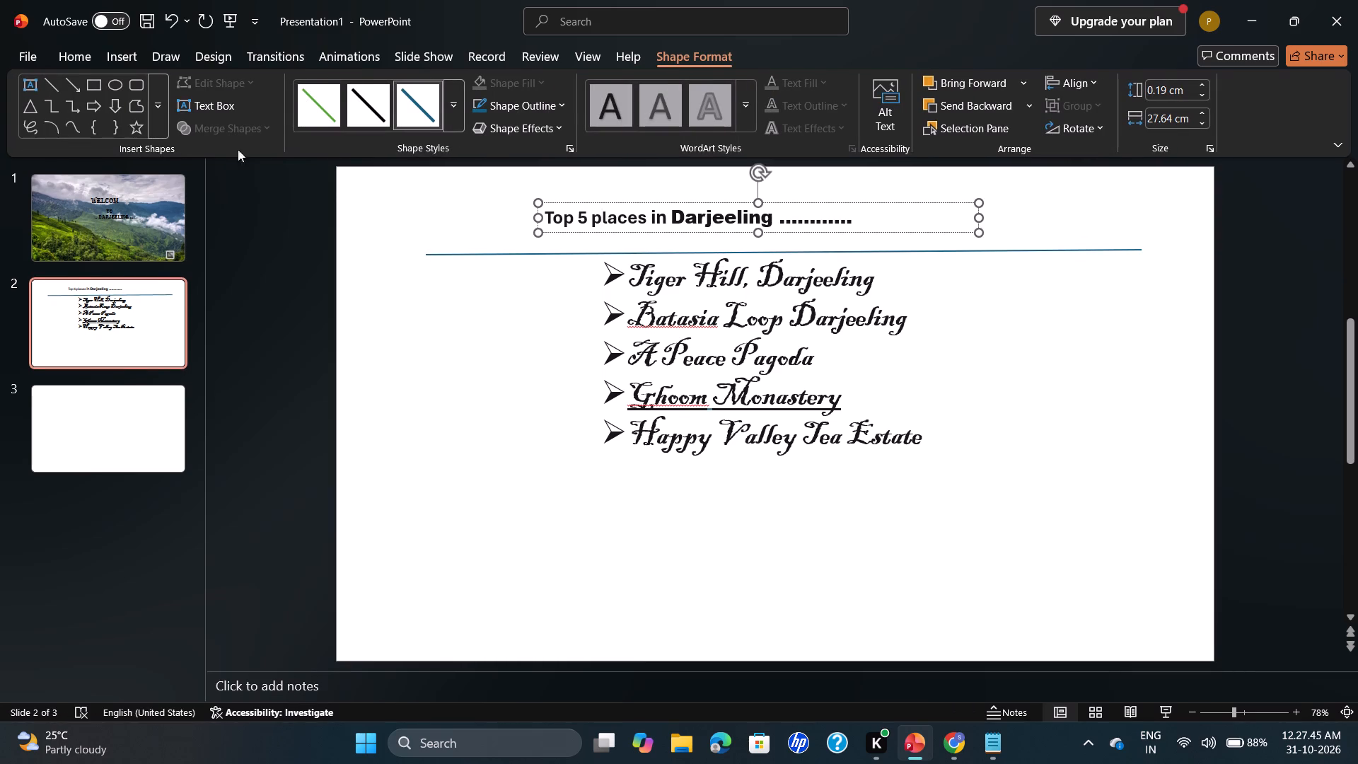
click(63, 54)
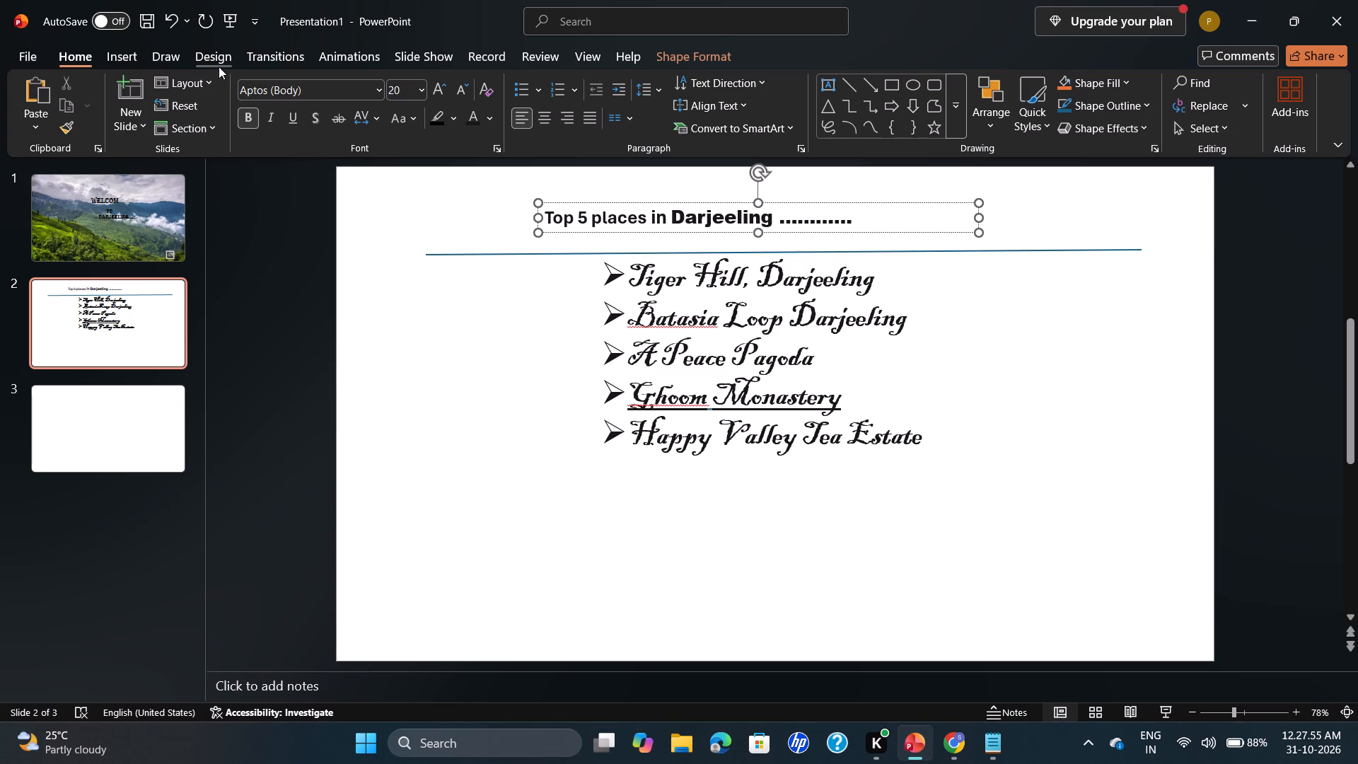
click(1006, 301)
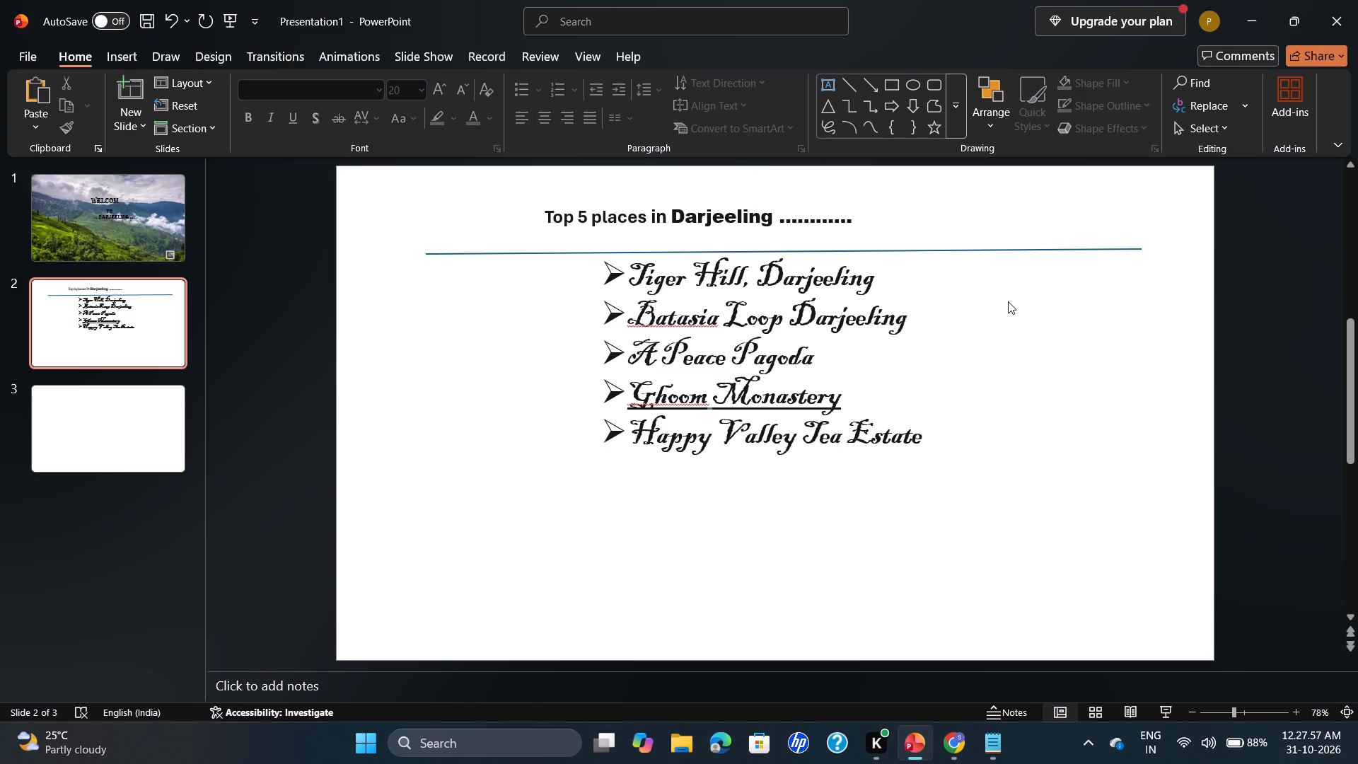
Switch the slide background to a picture or texture fill with the default woven texture and apply it to all slides.
click(201, 57)
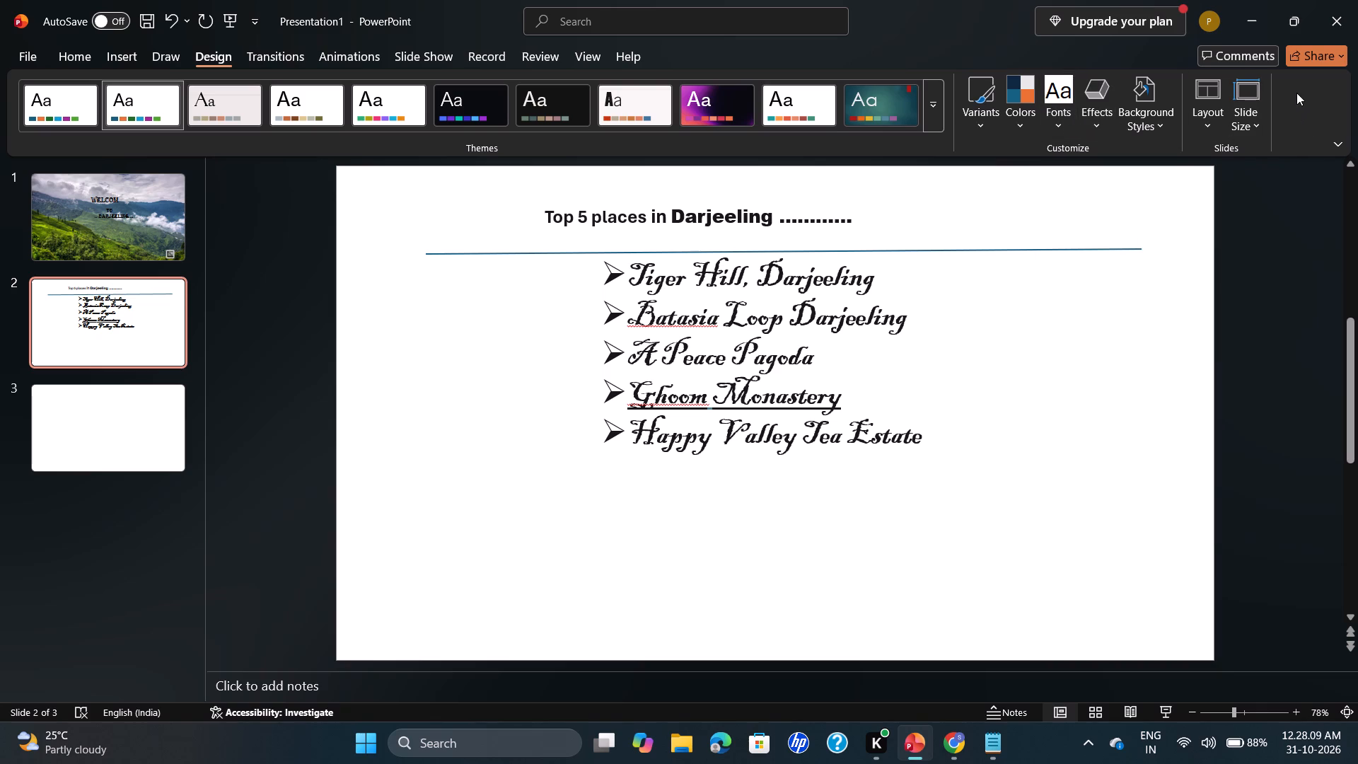
click(1160, 128)
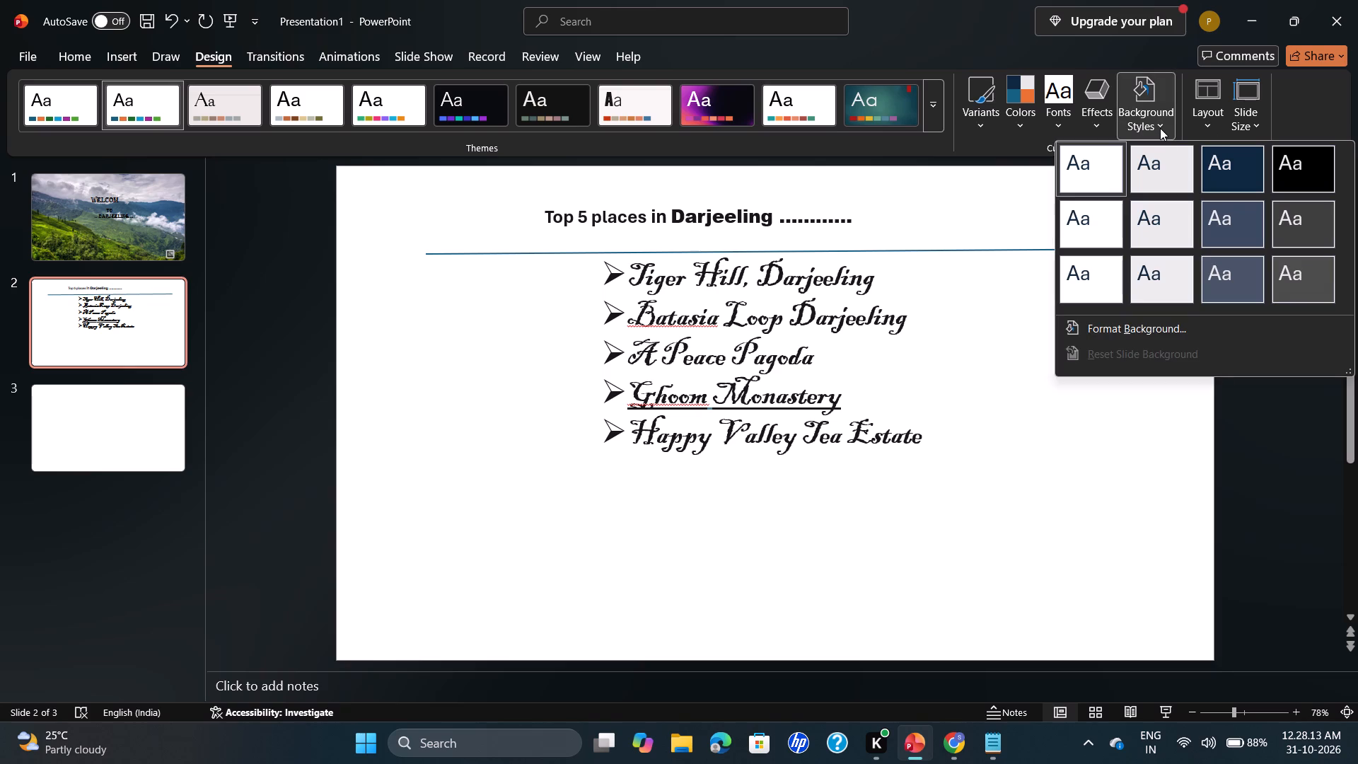
click(1139, 325)
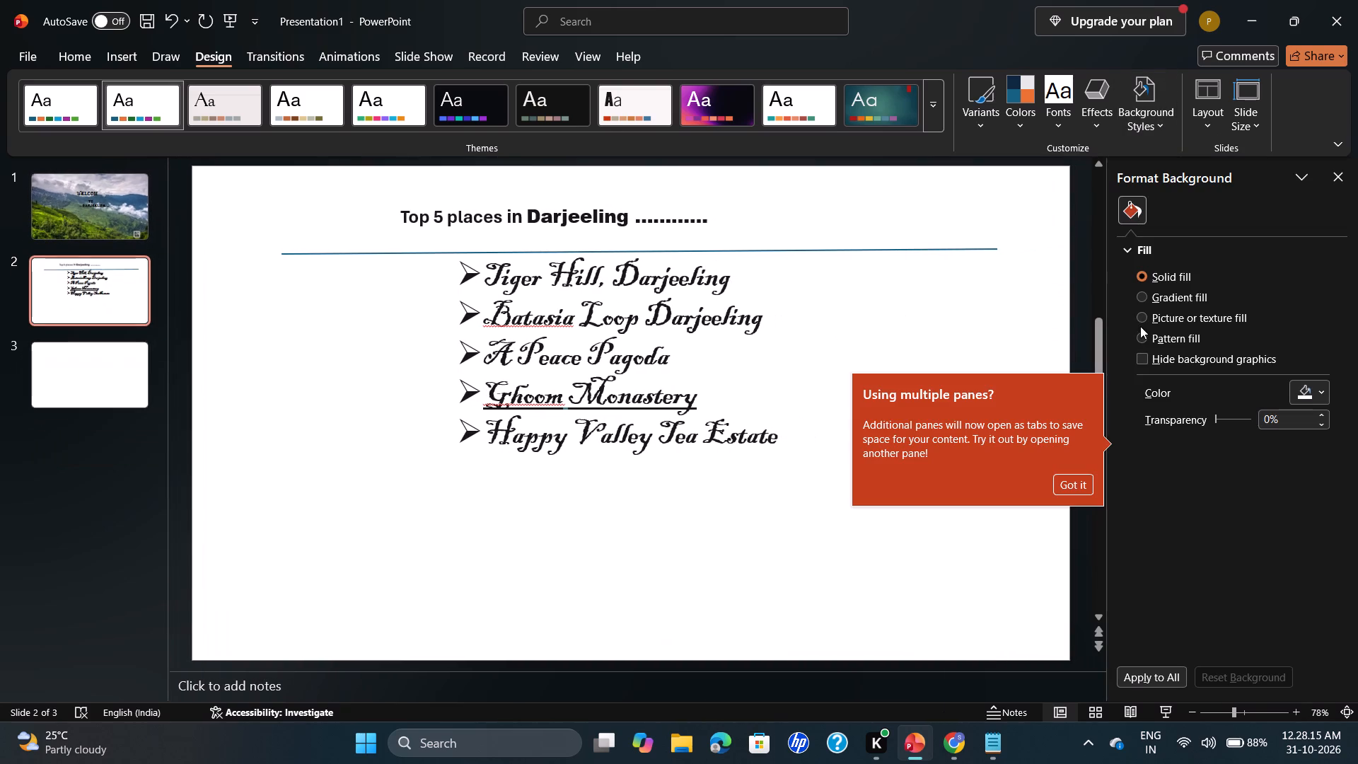
scroll(1212, 528, down, 1)
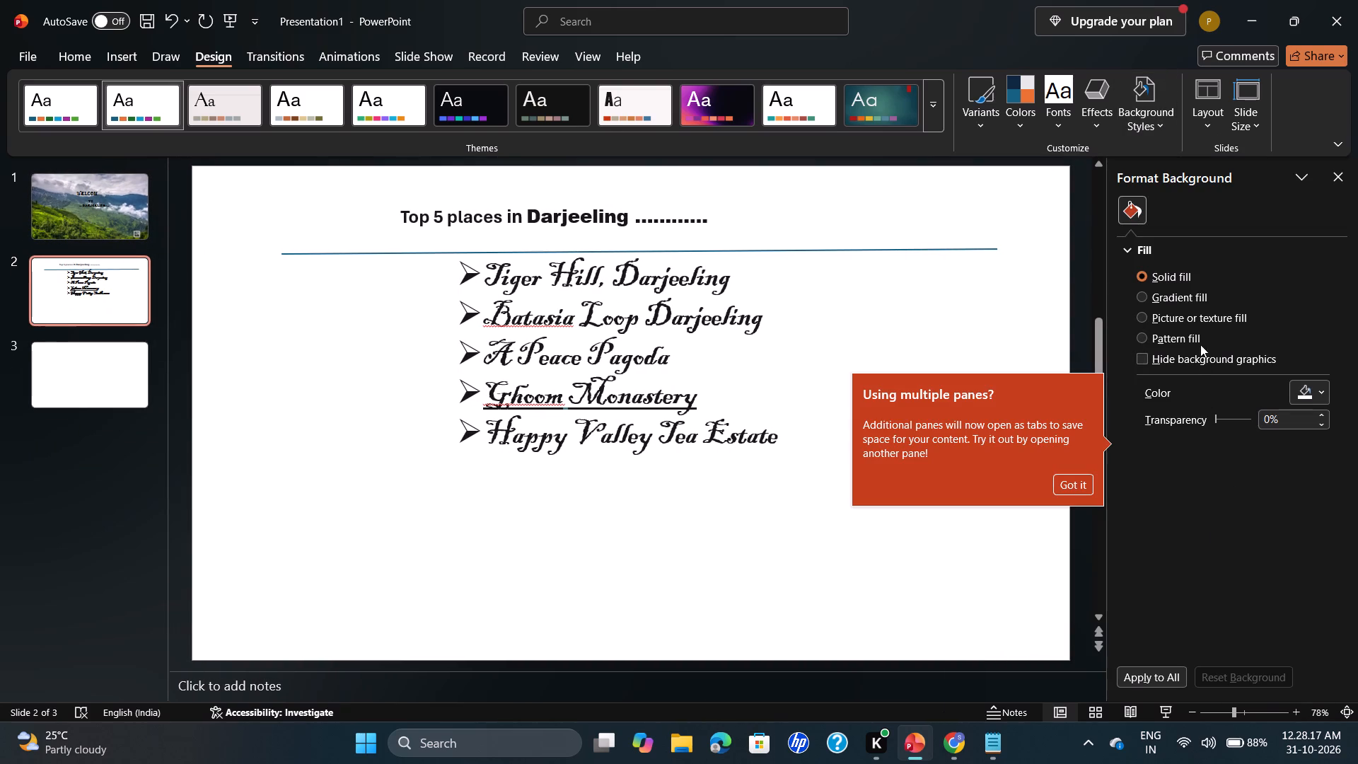
click(1209, 315)
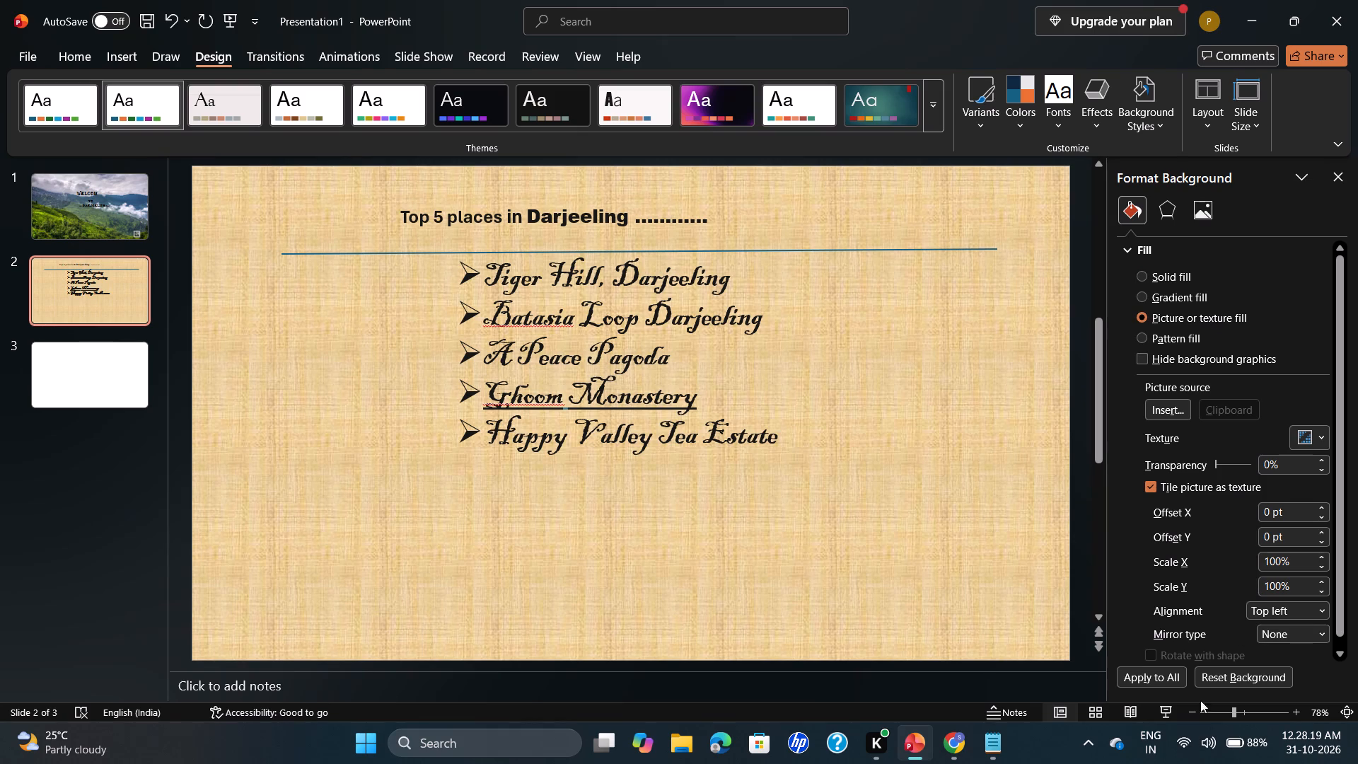
click(1158, 681)
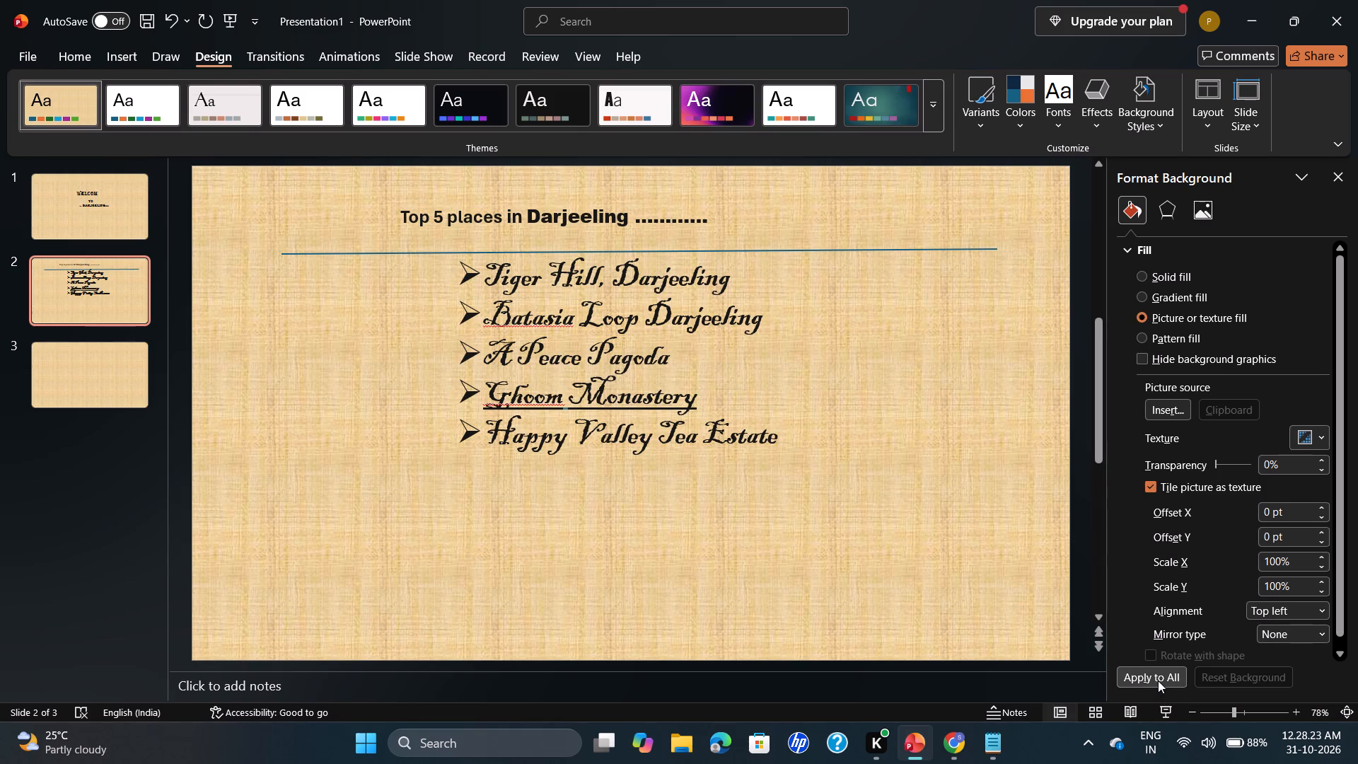
Search online pictures for "drajeelin" and apply the first result, a green hillside with cloudy mountains, as the background of all slides.
click(1209, 314)
click(1180, 413)
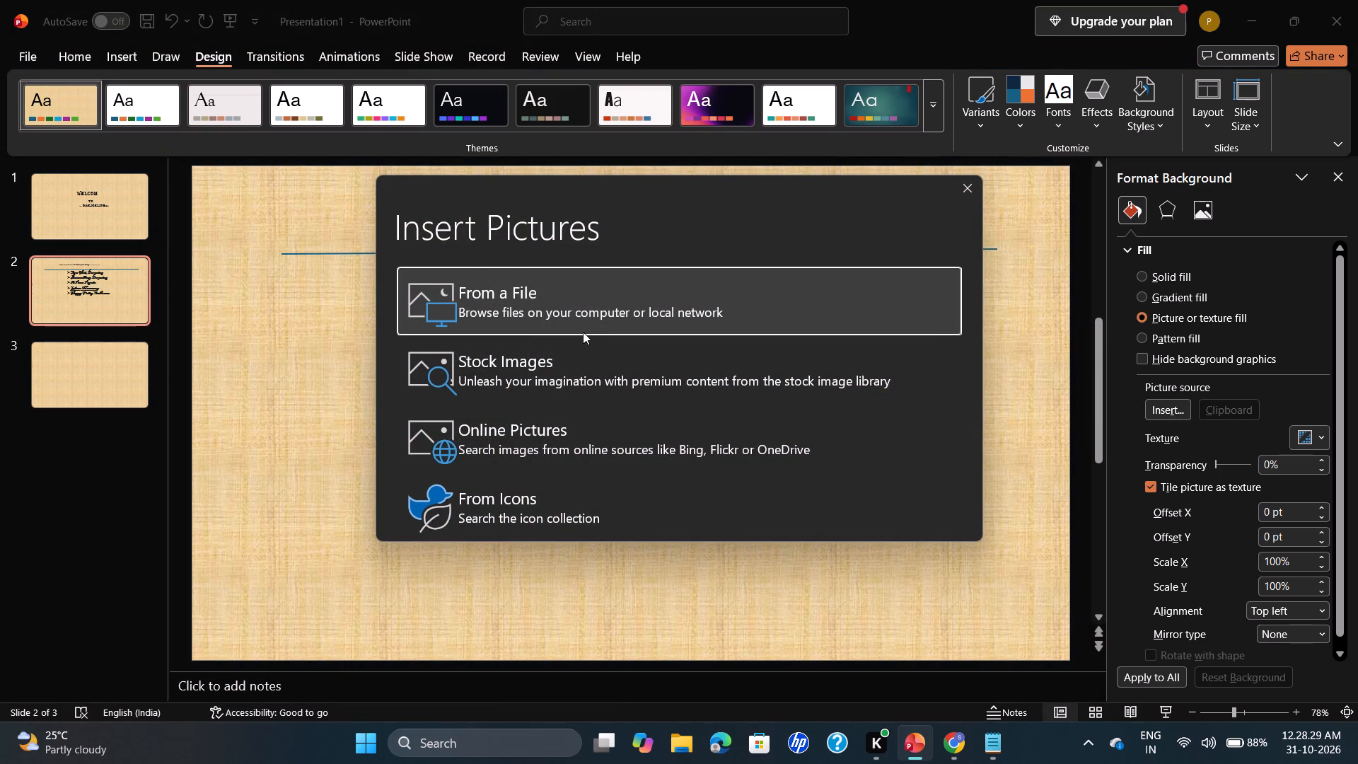
click(582, 457)
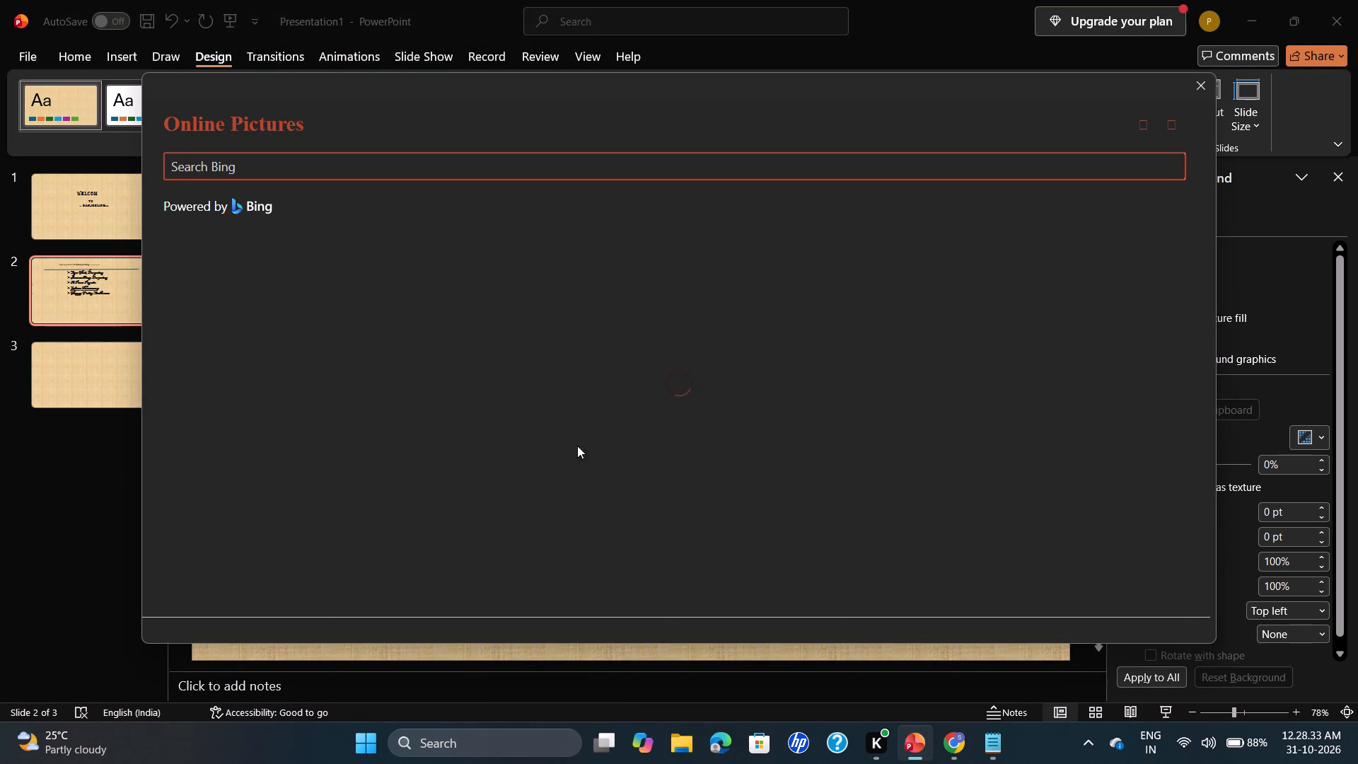
click(309, 171)
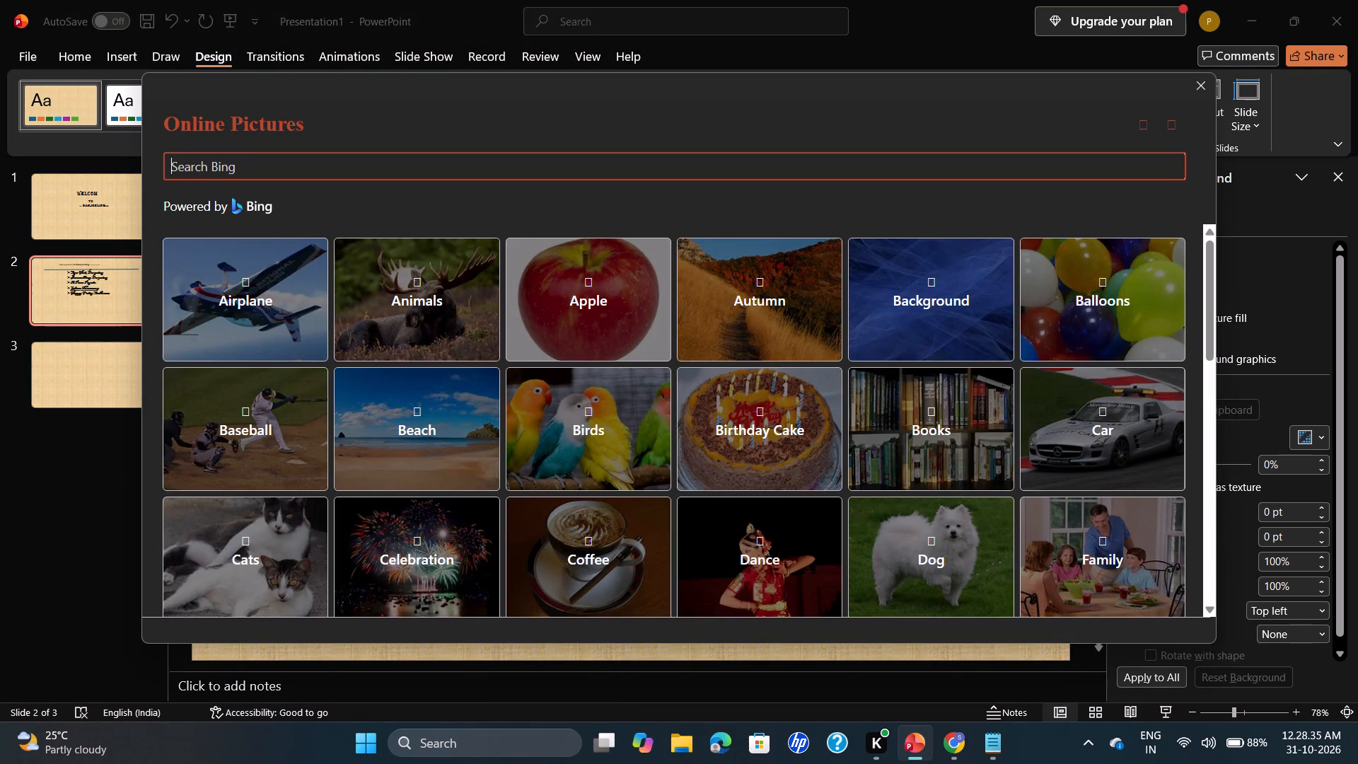
text(dra)
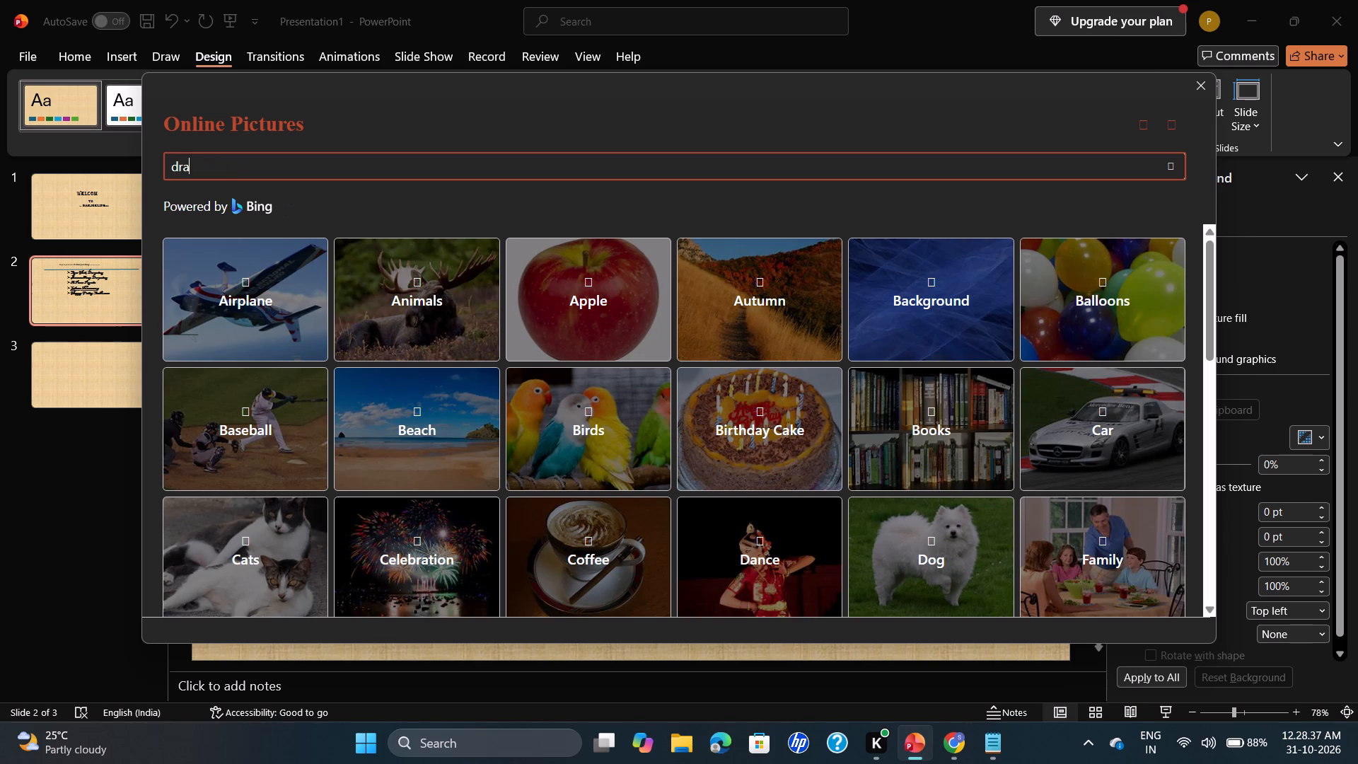
text(jee)
text(lin)
key(Return)
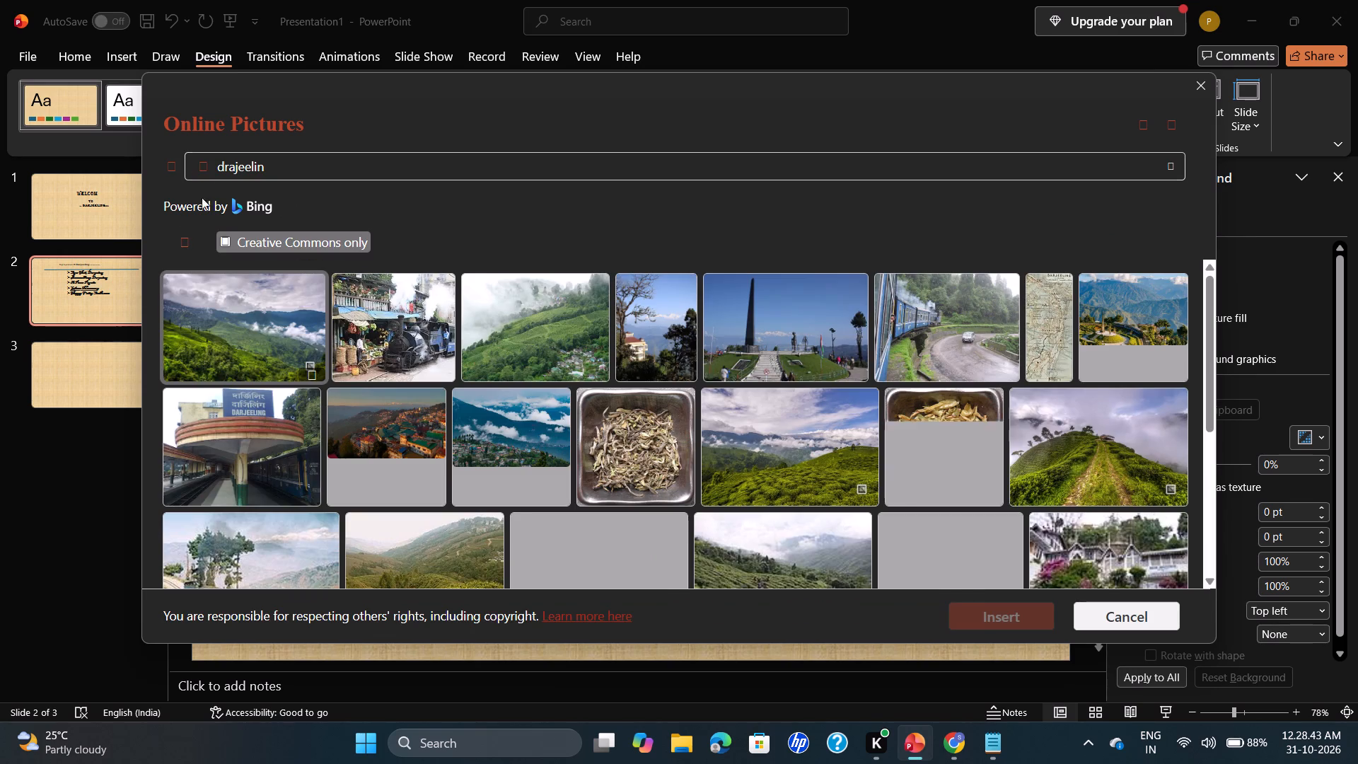
click(260, 349)
click(994, 615)
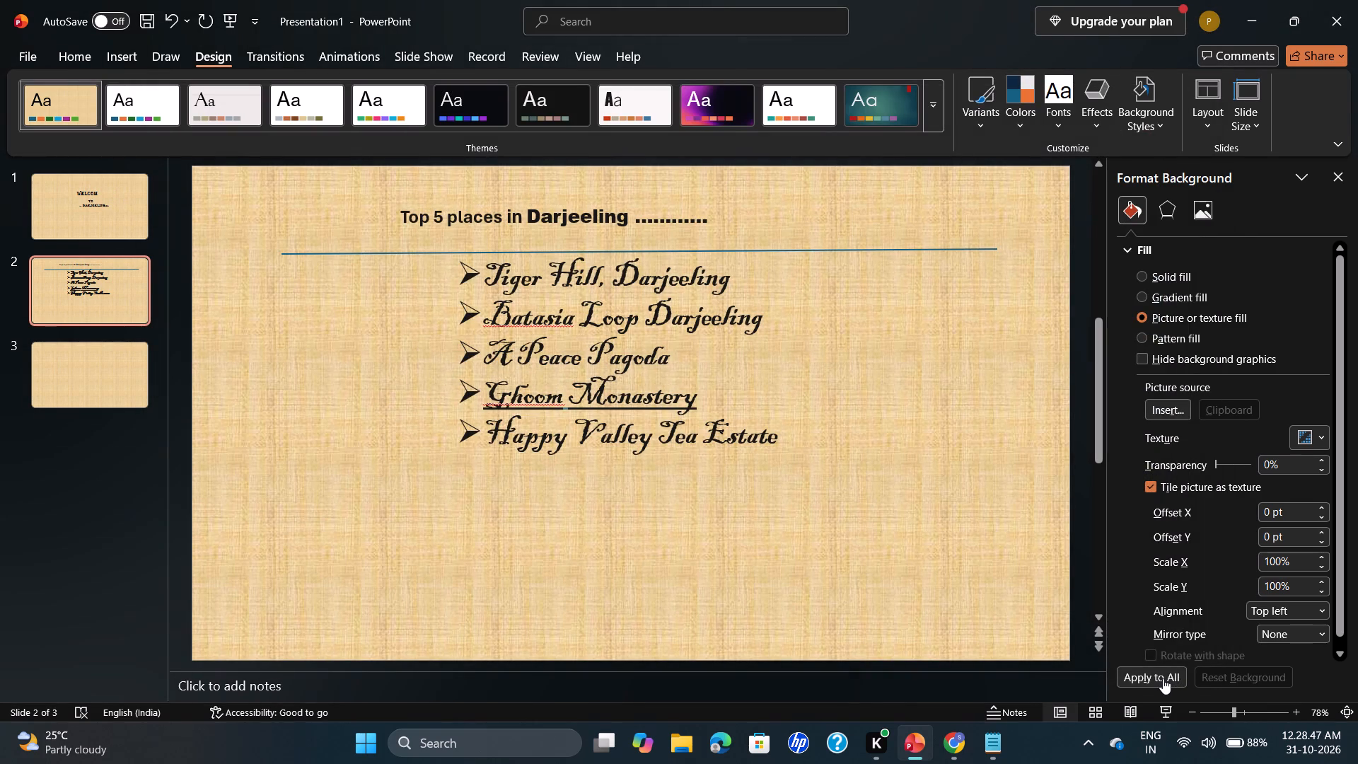
click(1163, 678)
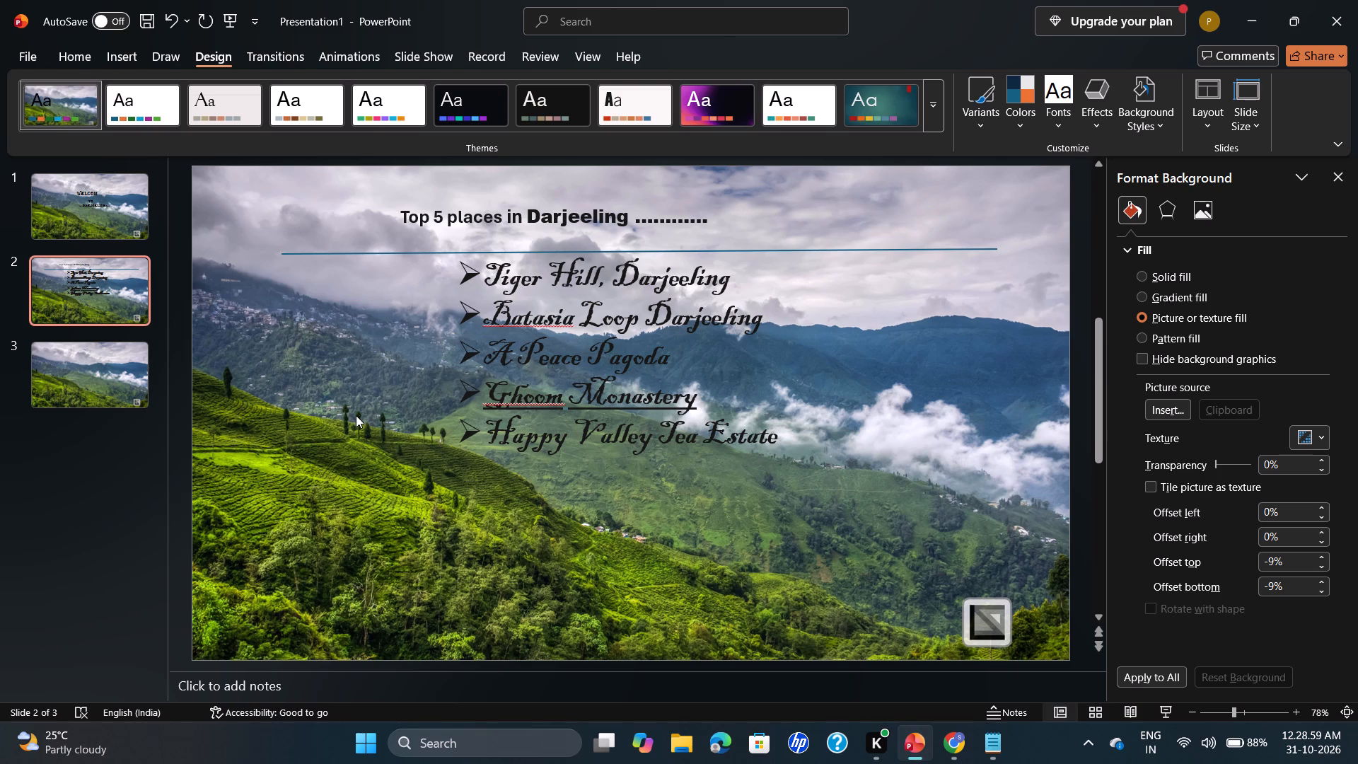
Replace slide 2's background with an online picture from a "darjeeling" search, showing rolling tea bushes under a blue cloudy sky.
scroll(544, 403, up, 3)
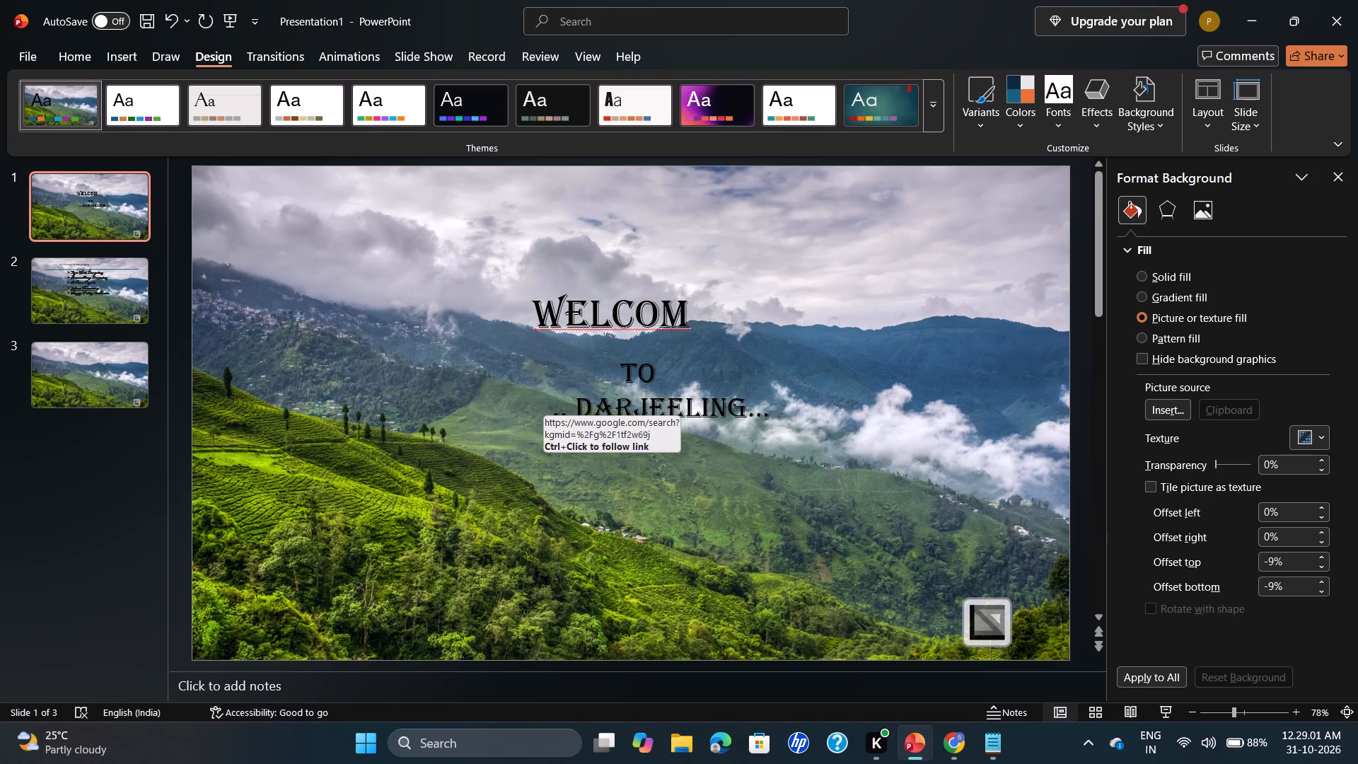
click(122, 296)
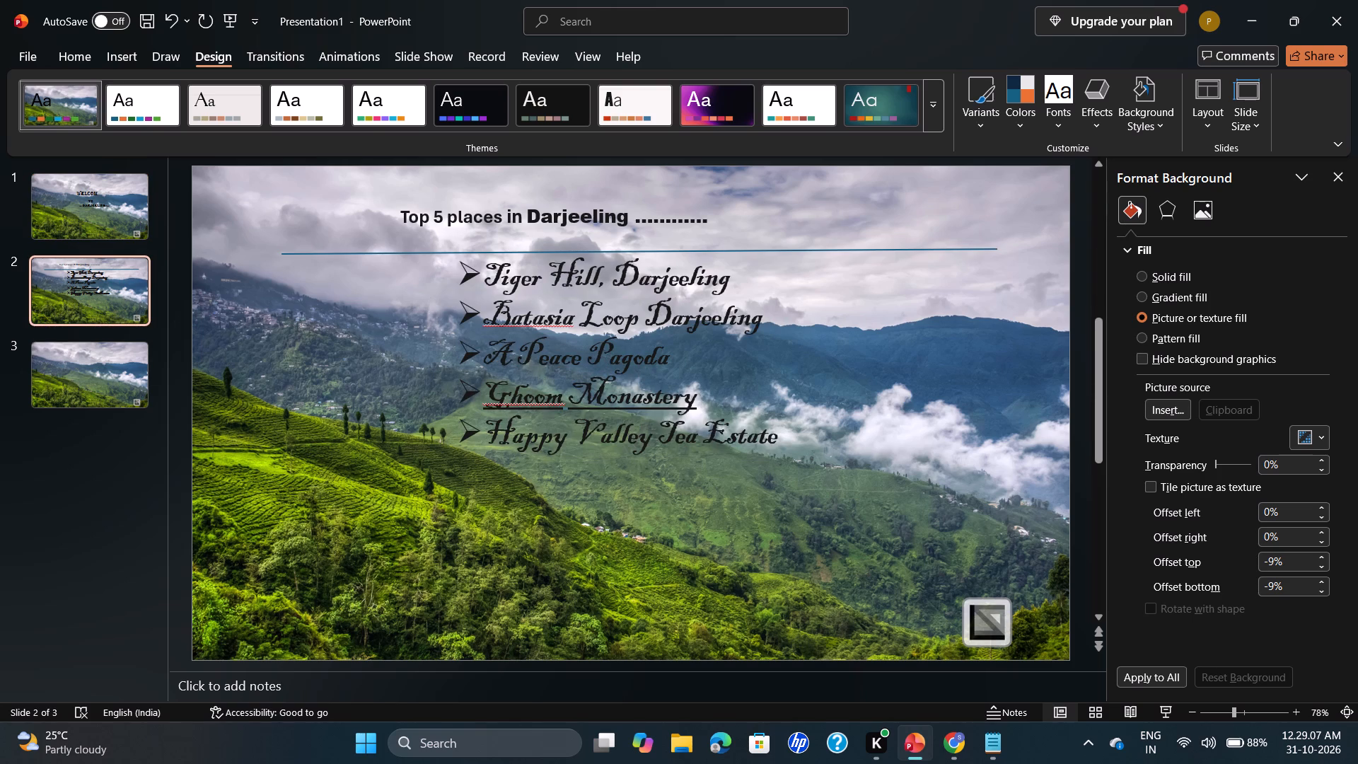
click(1182, 412)
click(588, 454)
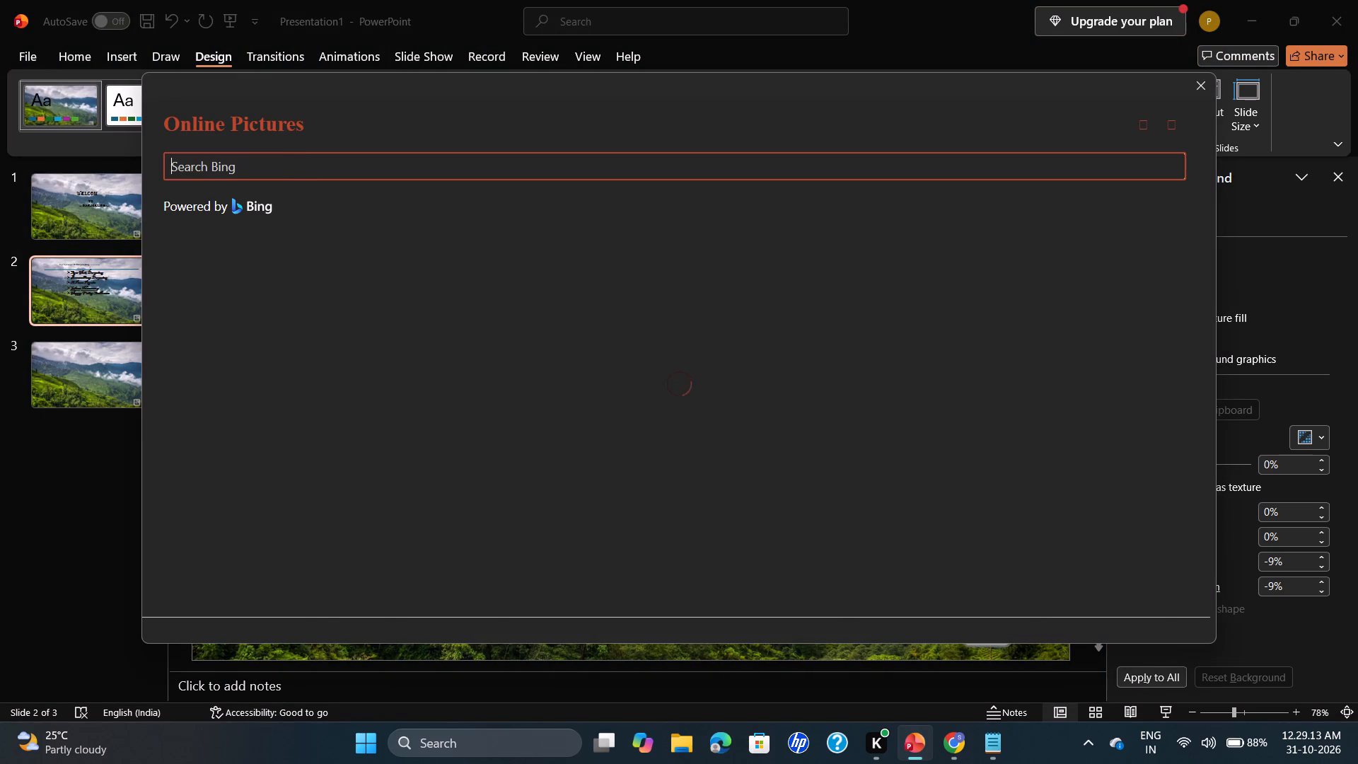
click(296, 164)
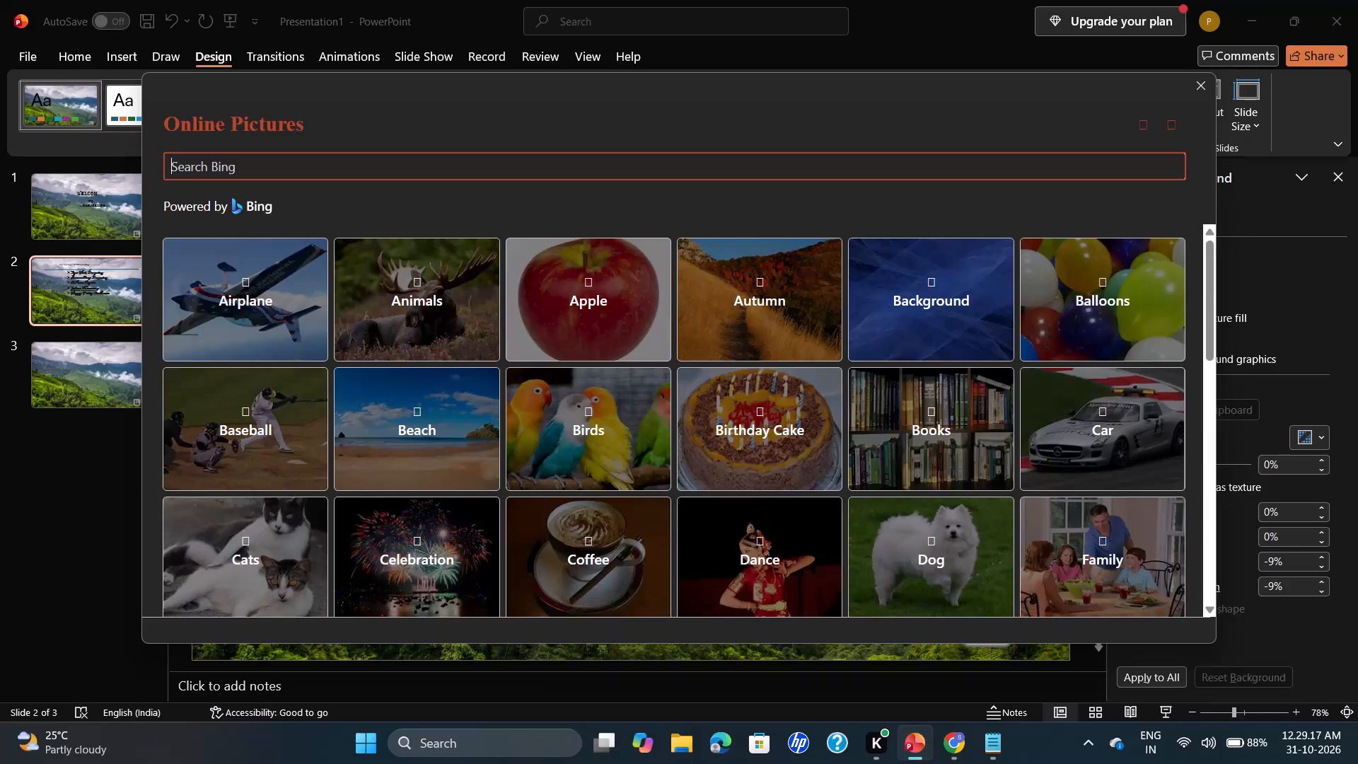
text(dr)
key(BackSpace)
text(ar)
text(jee)
text(ling)
key(Return)
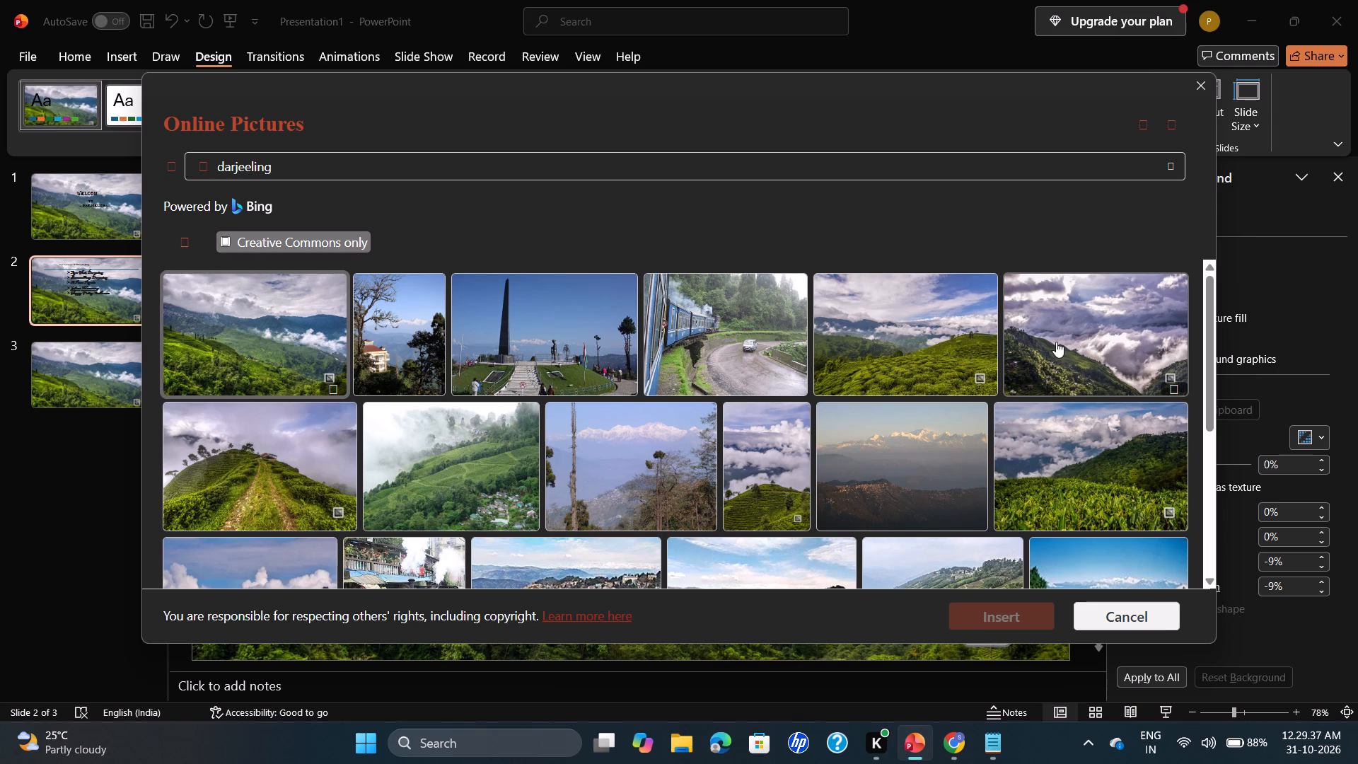
click(843, 347)
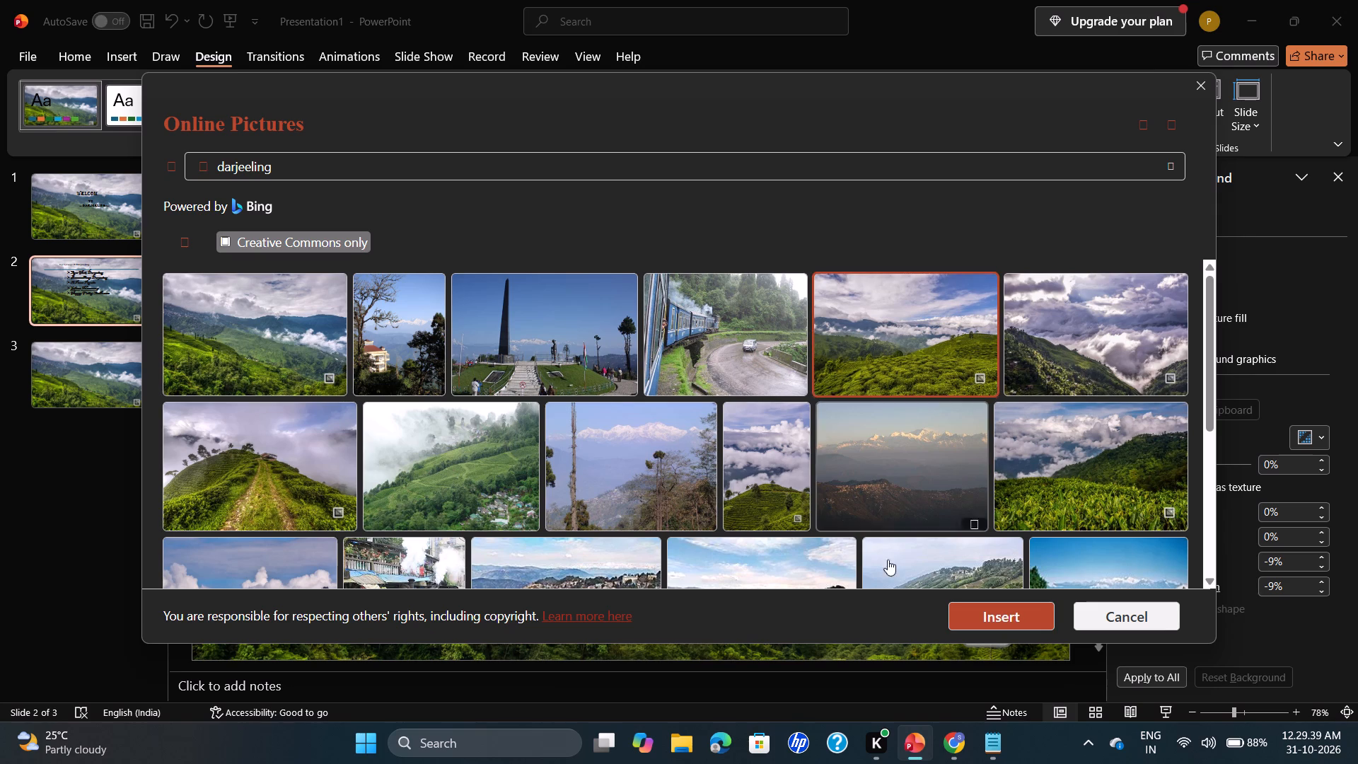
click(977, 620)
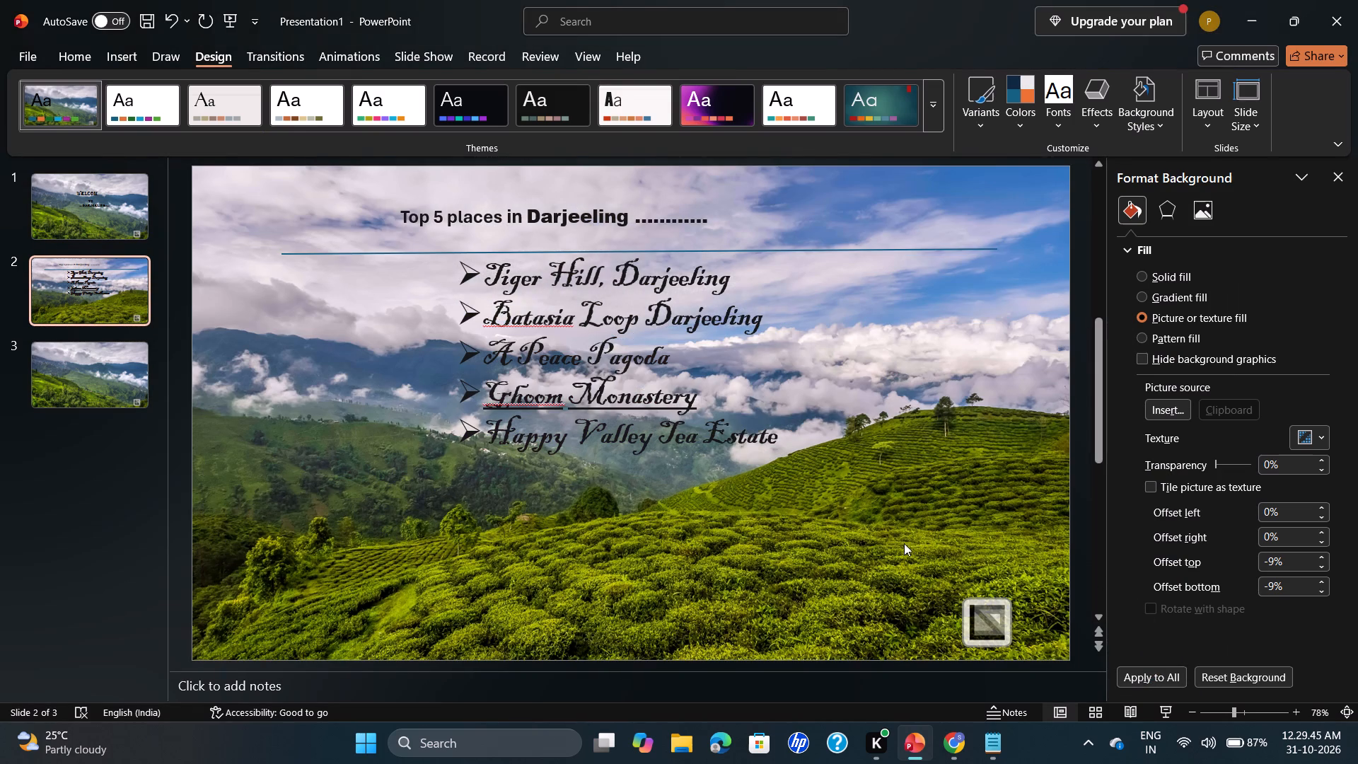
scroll(547, 348, up, 1)
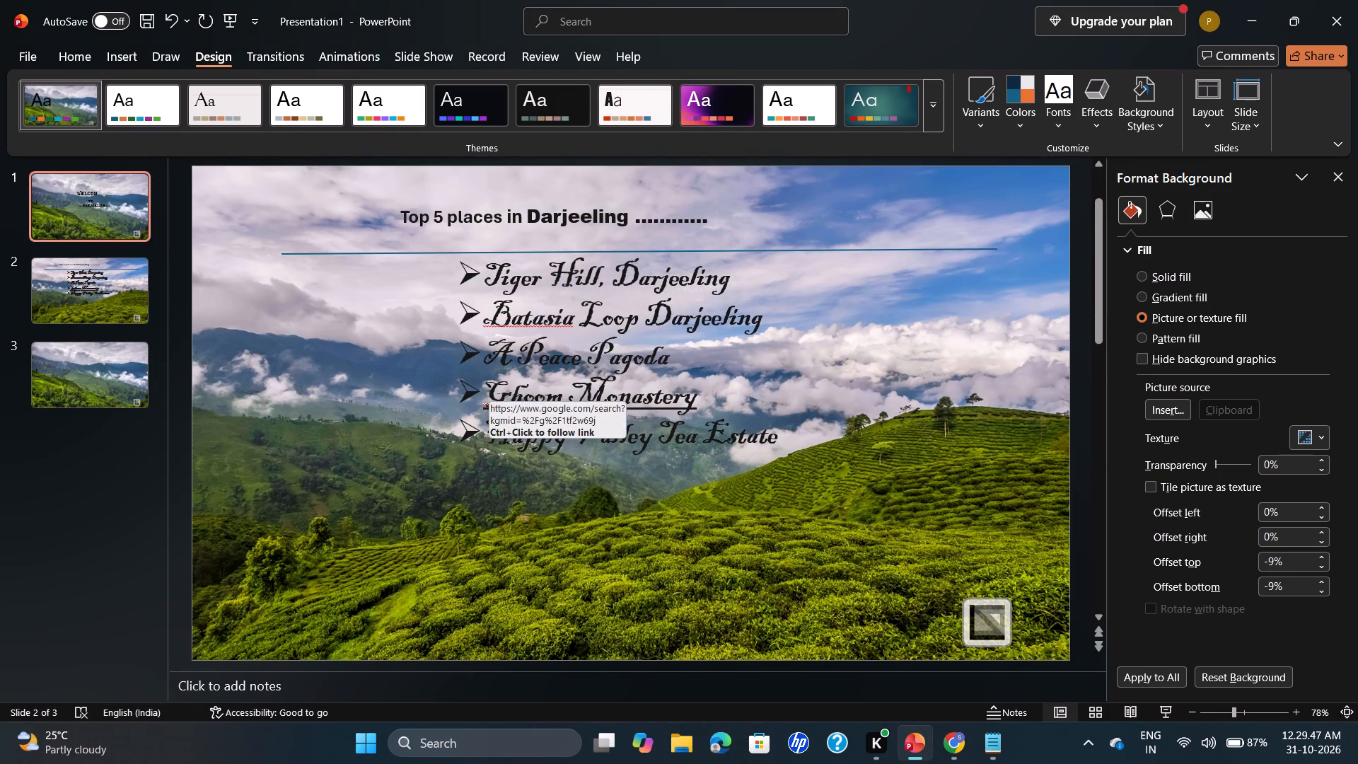
Move the horizontal line on slide 2 slightly up, closer to the heading.
scroll(547, 348, up, 1)
click(88, 305)
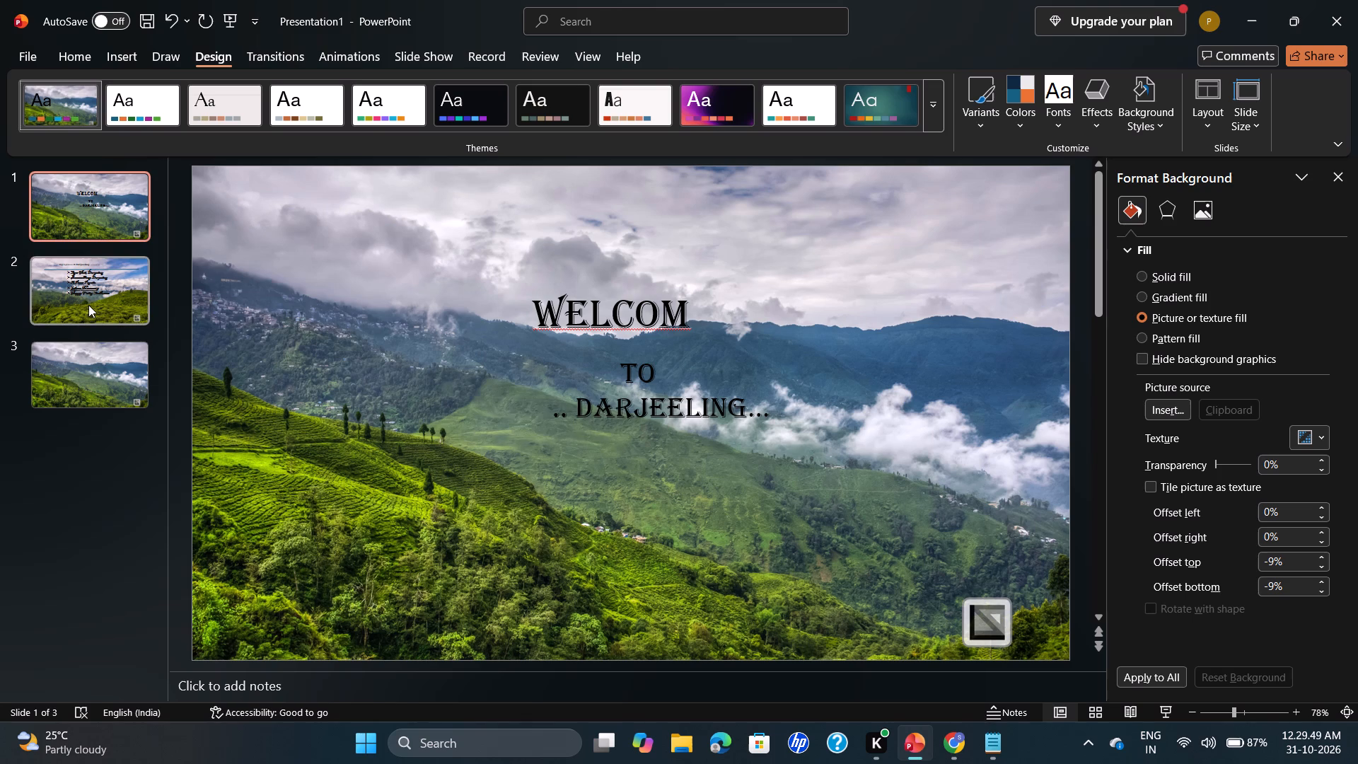
click(405, 319)
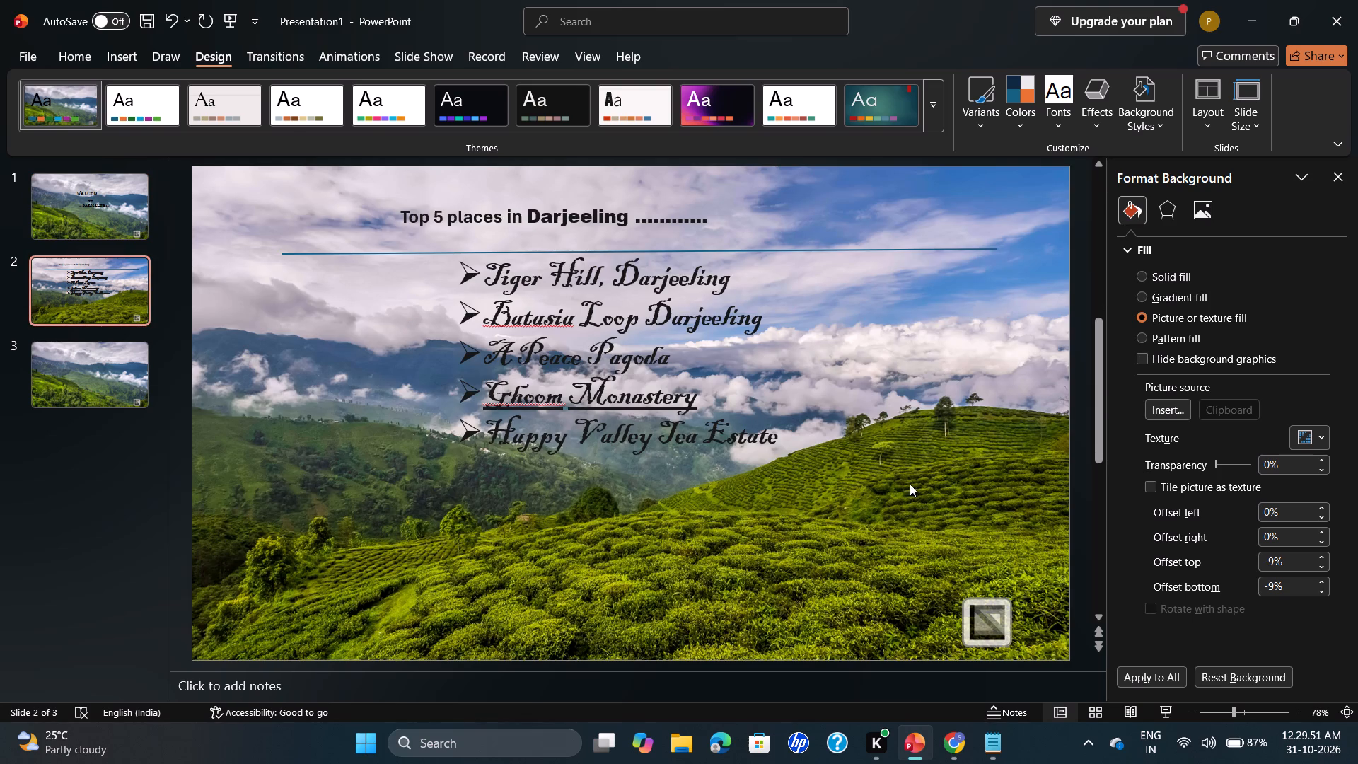
click(963, 422)
click(71, 53)
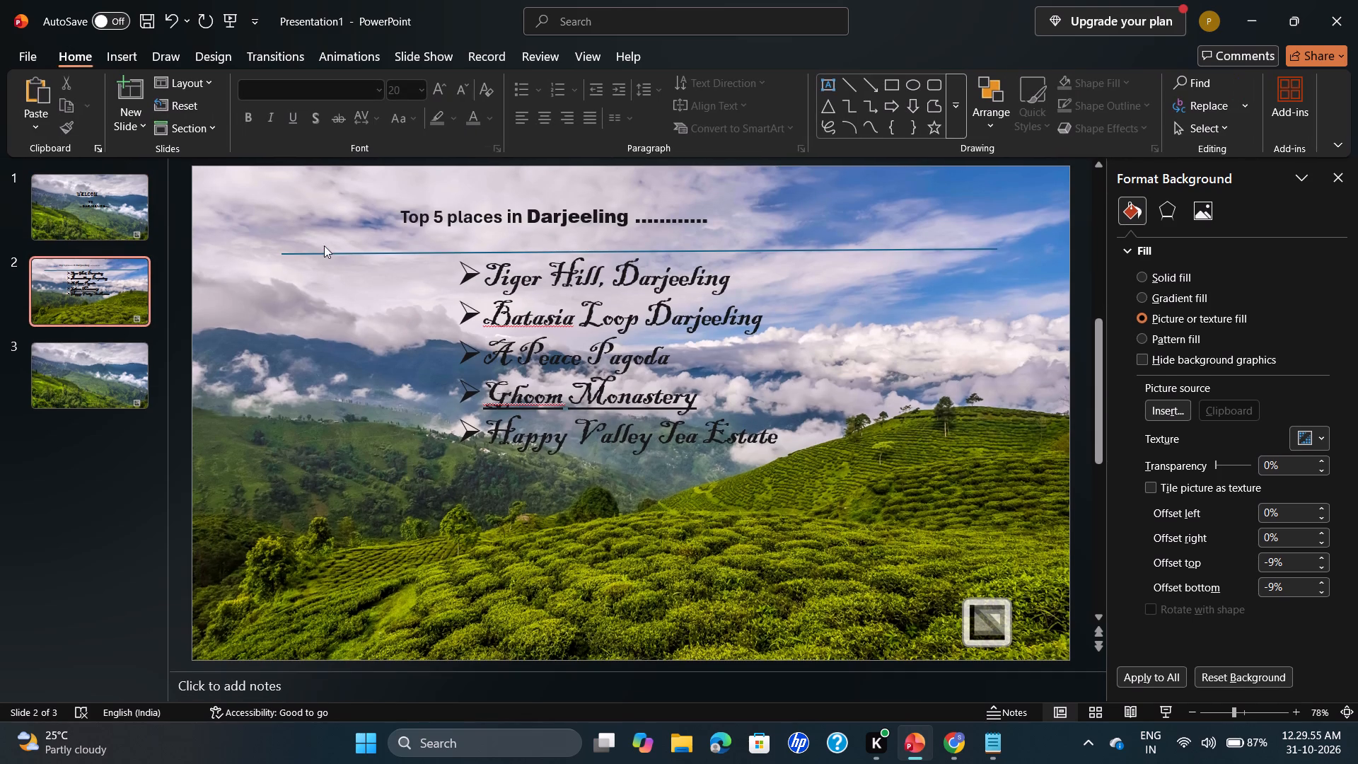
drag(752, 250, 753, 247)
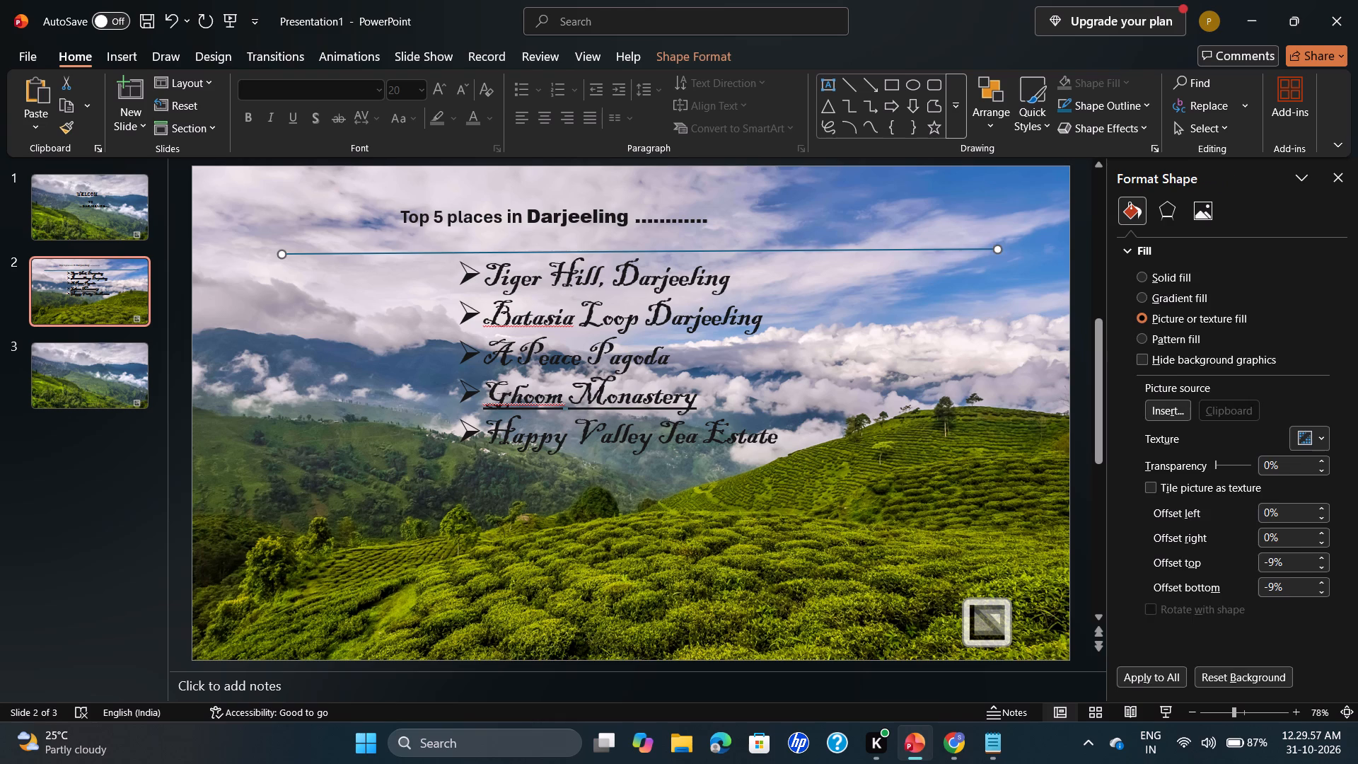
drag(753, 247, 754, 239)
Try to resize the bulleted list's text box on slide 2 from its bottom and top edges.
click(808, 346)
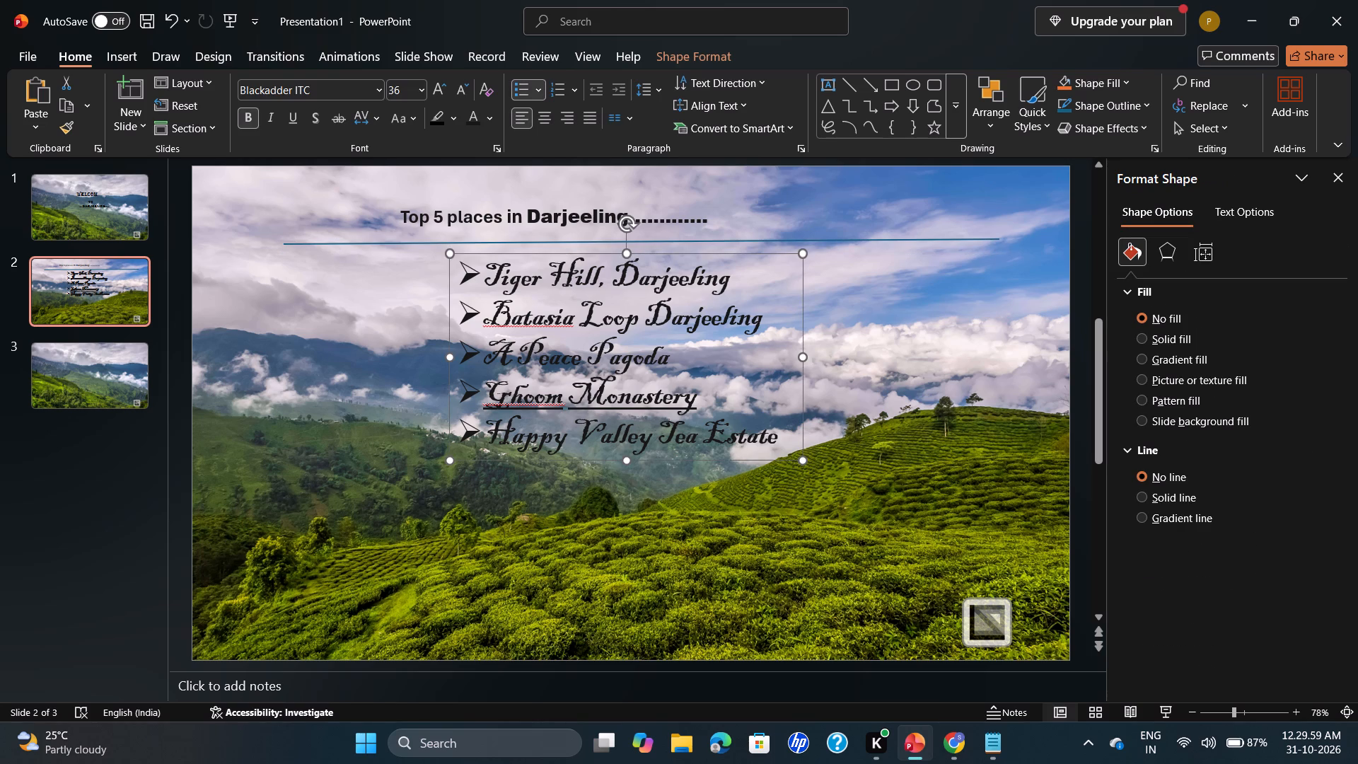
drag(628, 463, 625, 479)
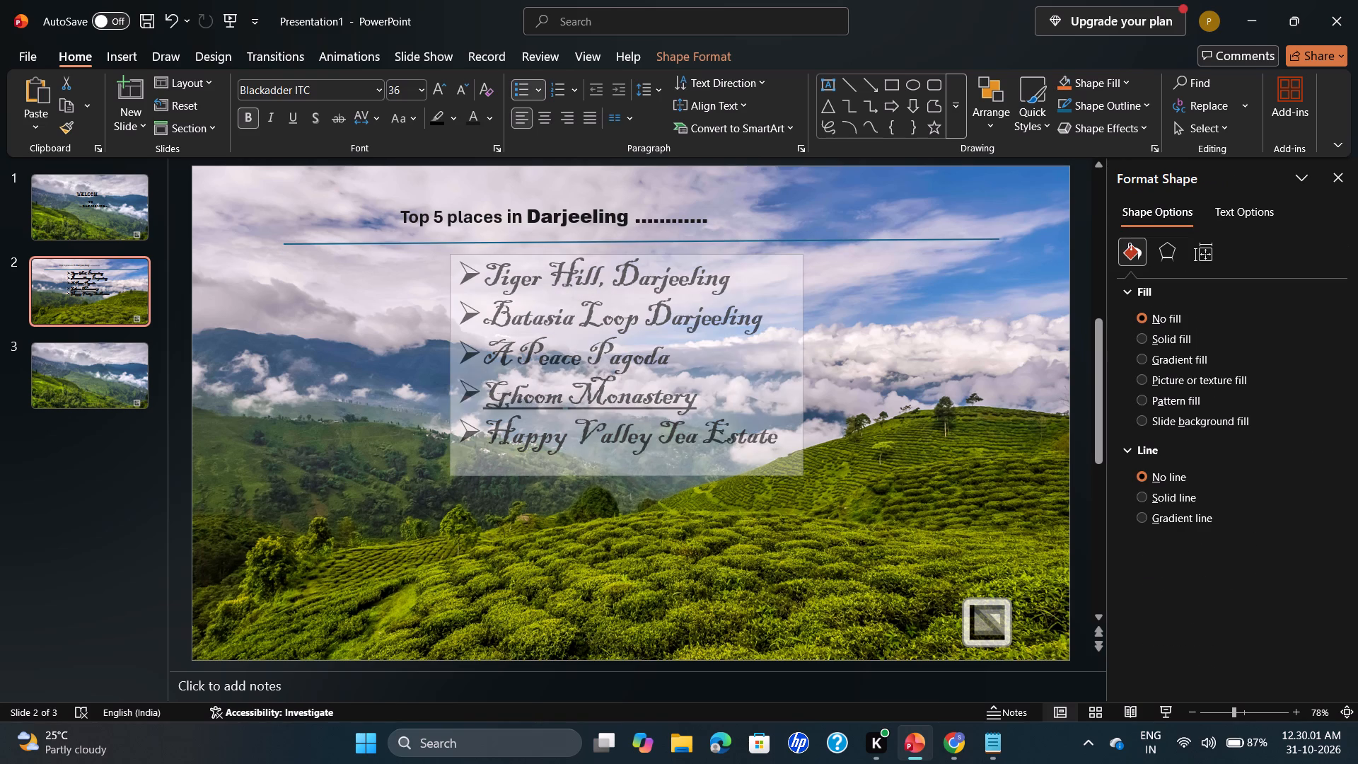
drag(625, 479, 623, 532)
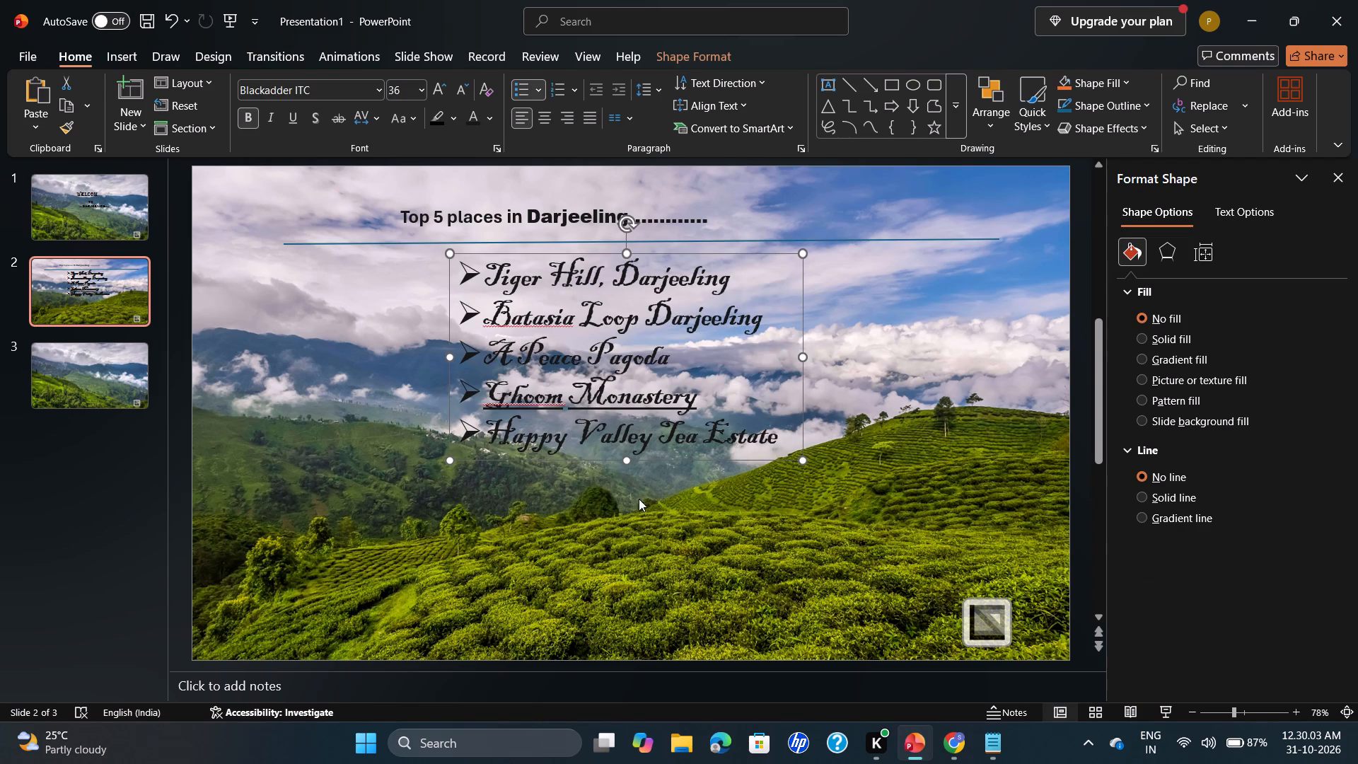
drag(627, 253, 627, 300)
Set the font colour of slide 2's bulleted list to the standard dark red.
click(489, 120)
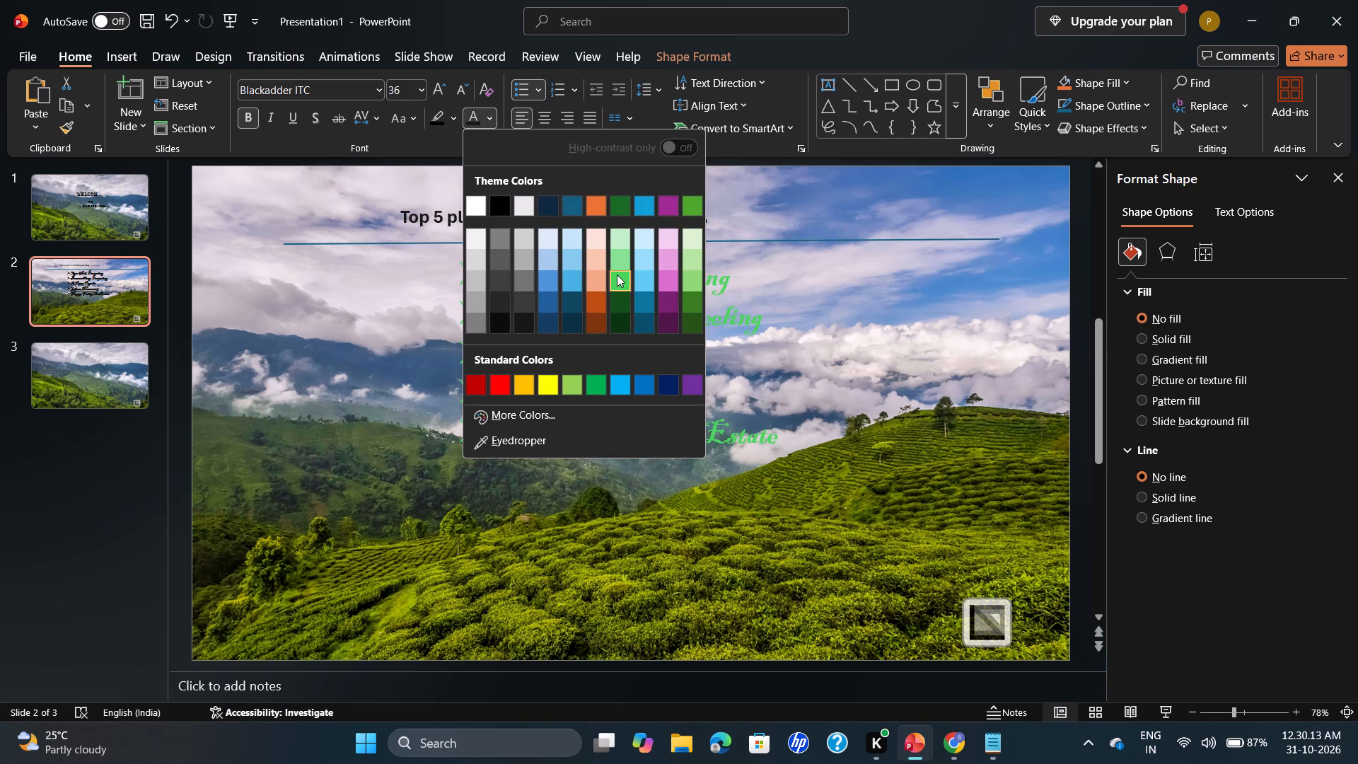
click(477, 387)
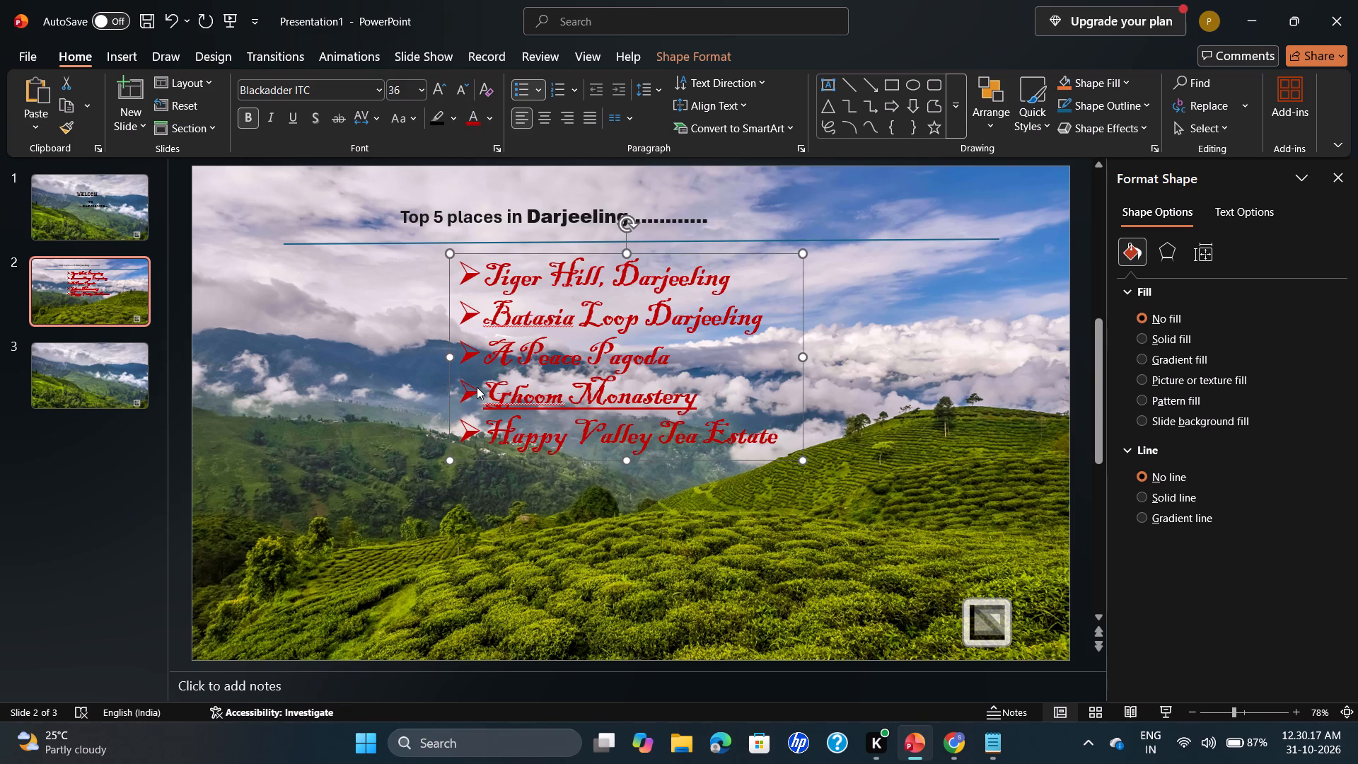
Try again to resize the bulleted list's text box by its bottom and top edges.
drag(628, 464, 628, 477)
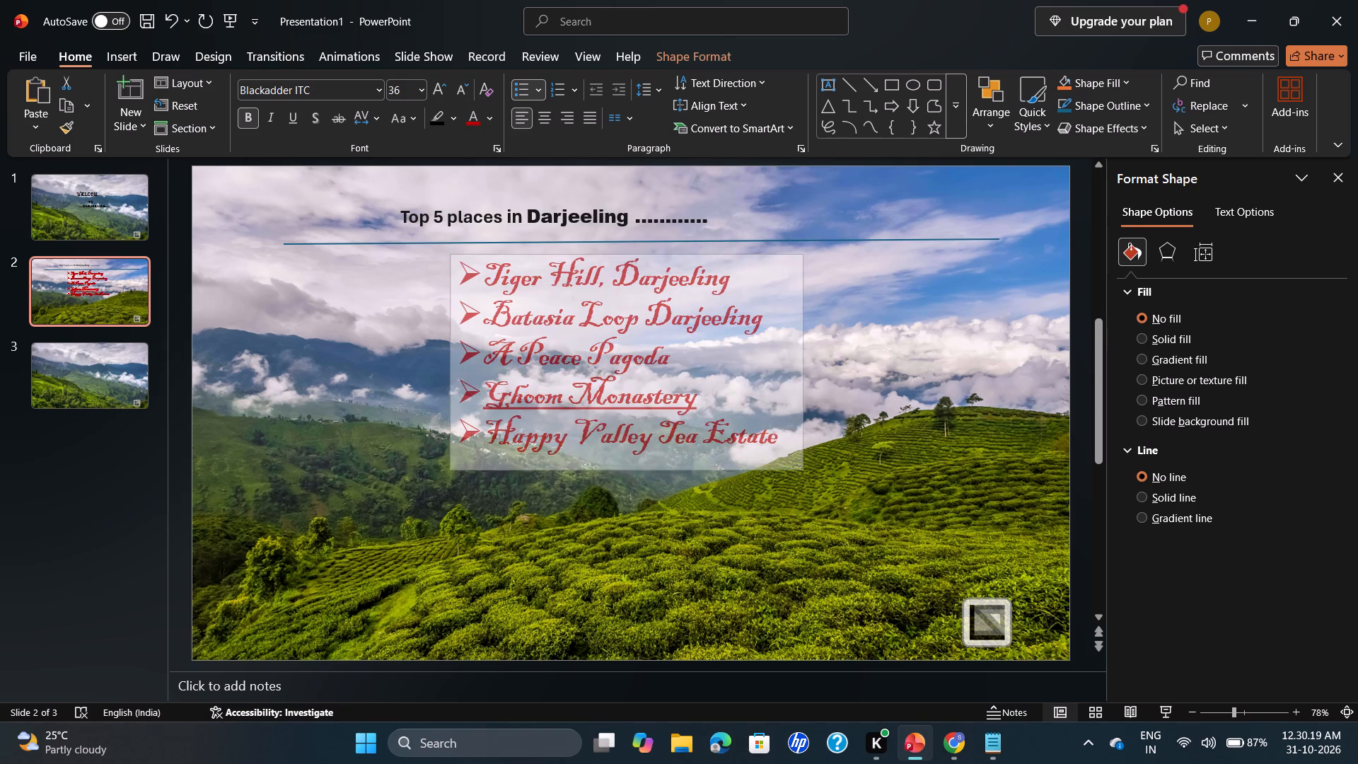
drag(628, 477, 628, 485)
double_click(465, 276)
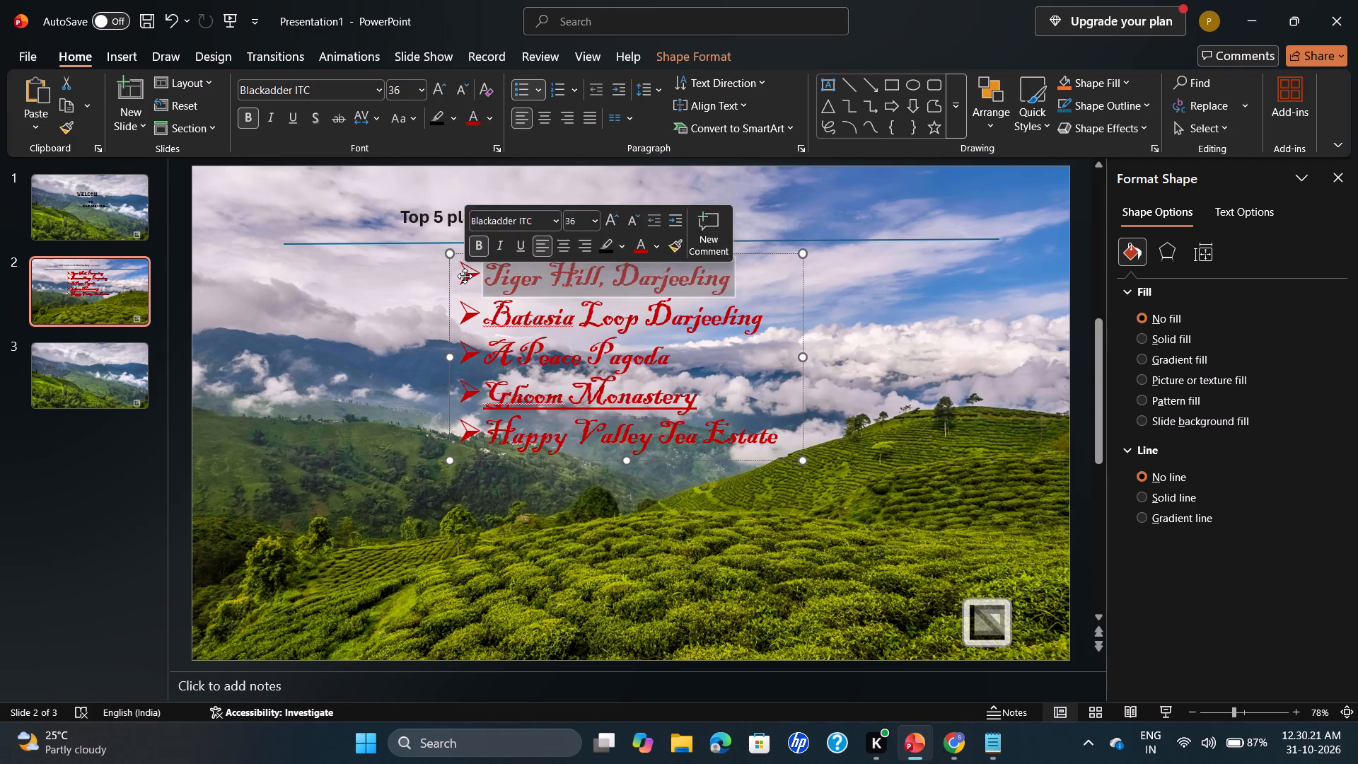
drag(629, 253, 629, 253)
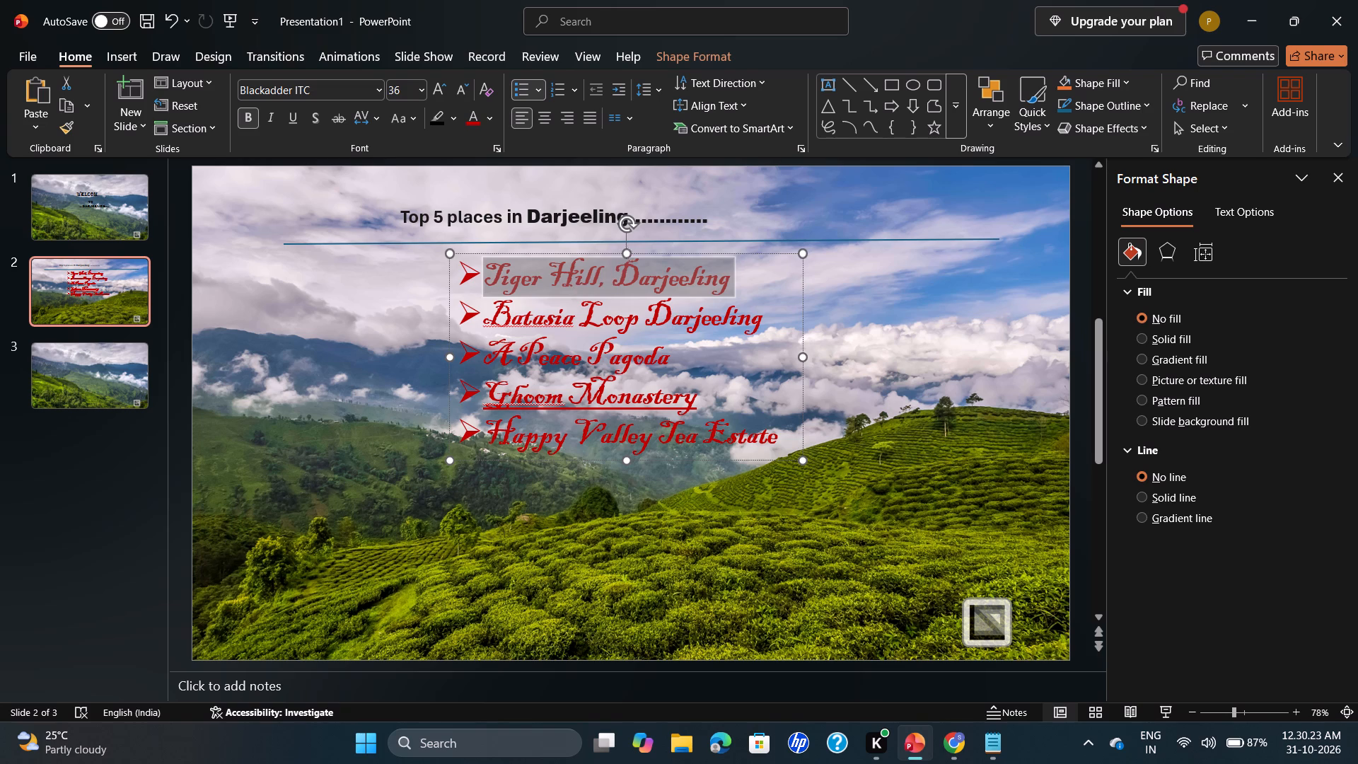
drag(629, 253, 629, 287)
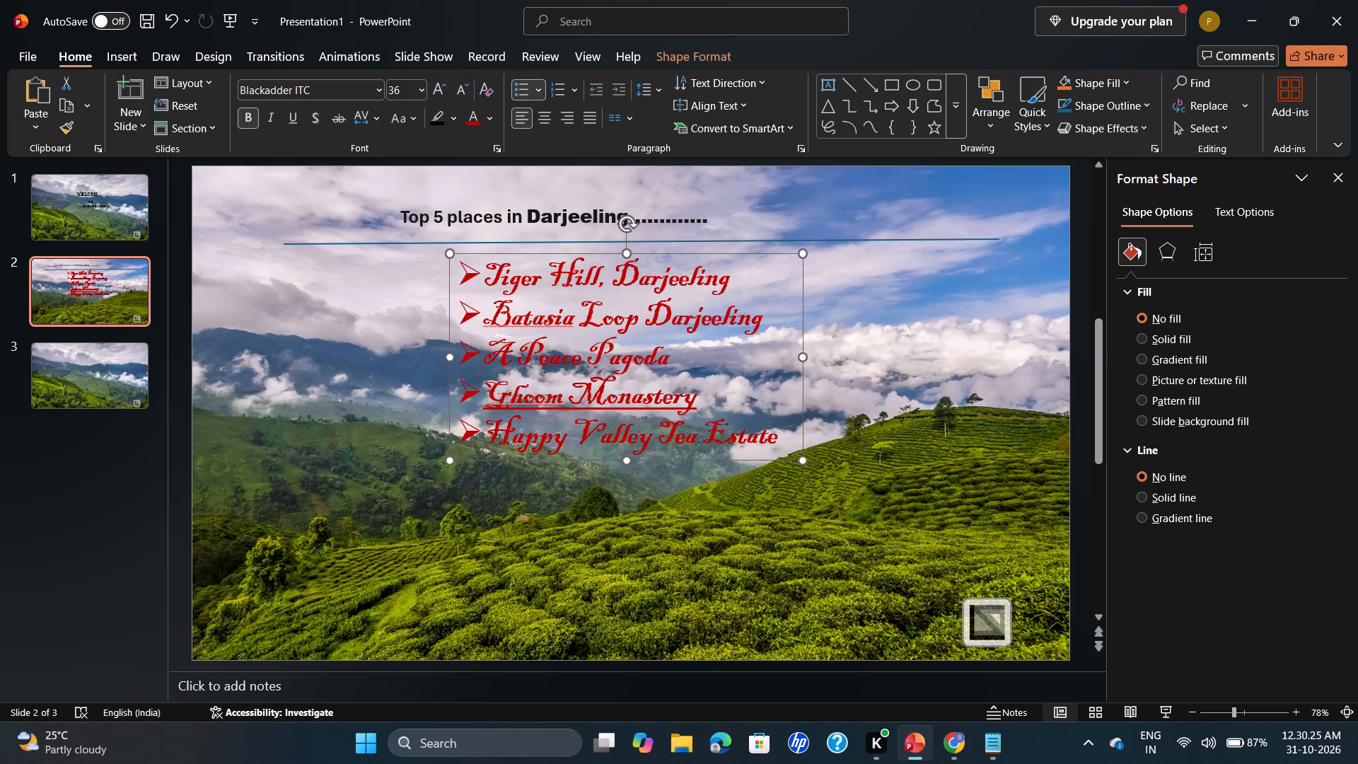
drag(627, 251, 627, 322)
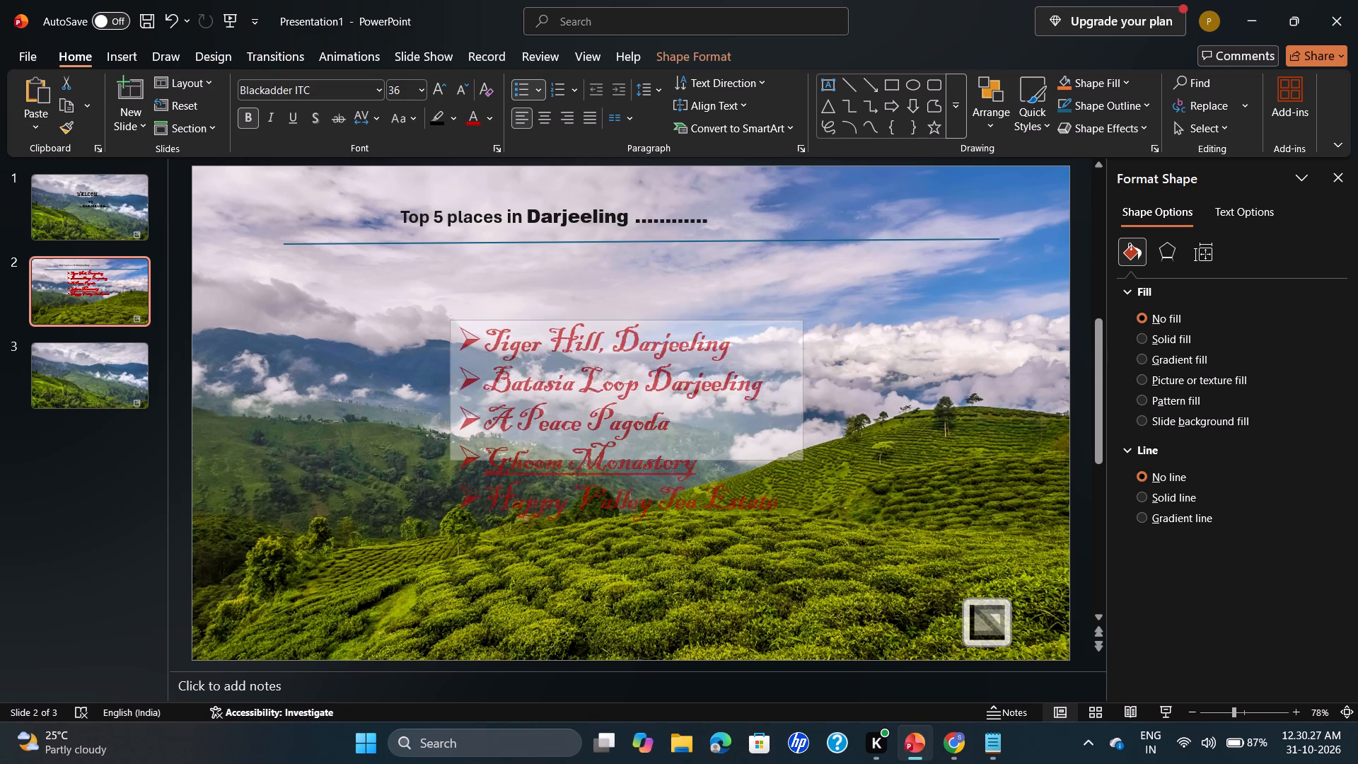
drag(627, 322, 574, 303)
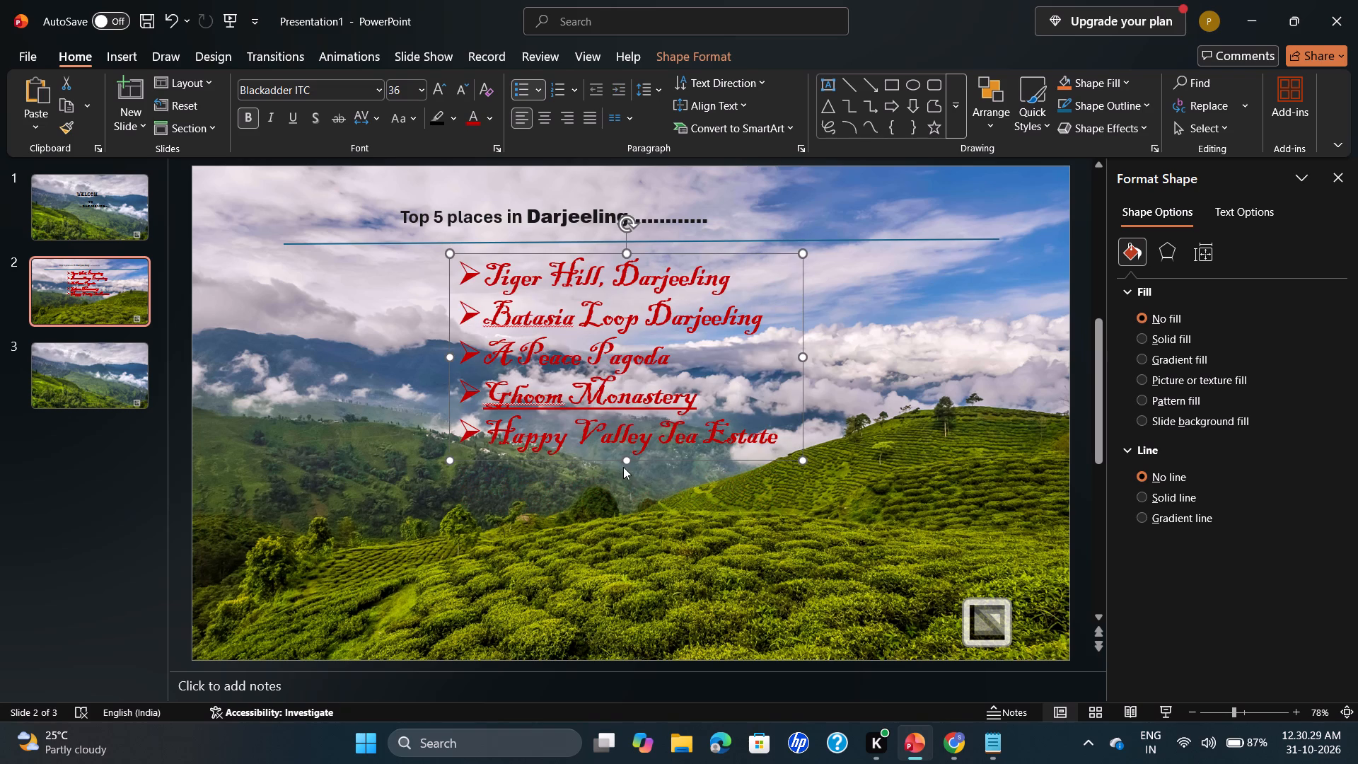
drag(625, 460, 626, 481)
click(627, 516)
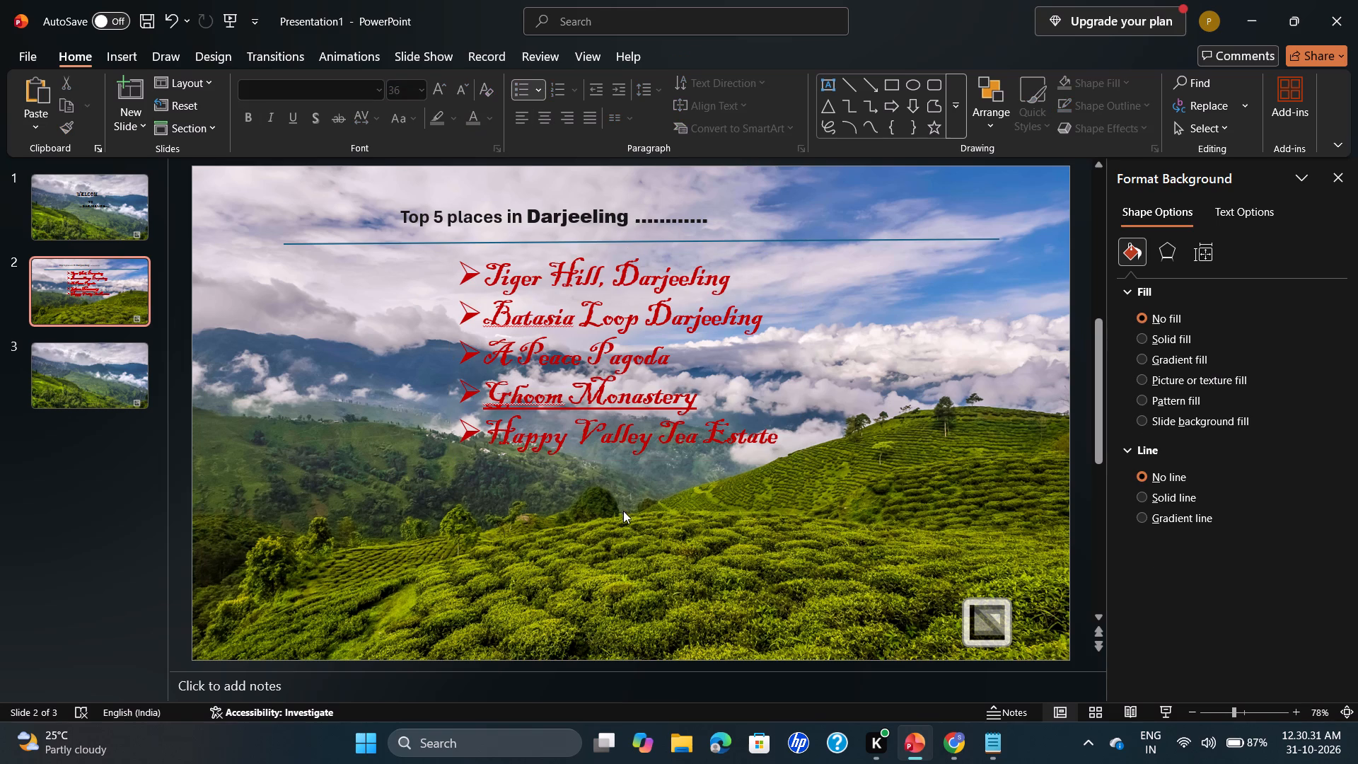
Format the word "Darjeeling" in slide 2's heading in a dark green theme colour at font size 32.
click(559, 223)
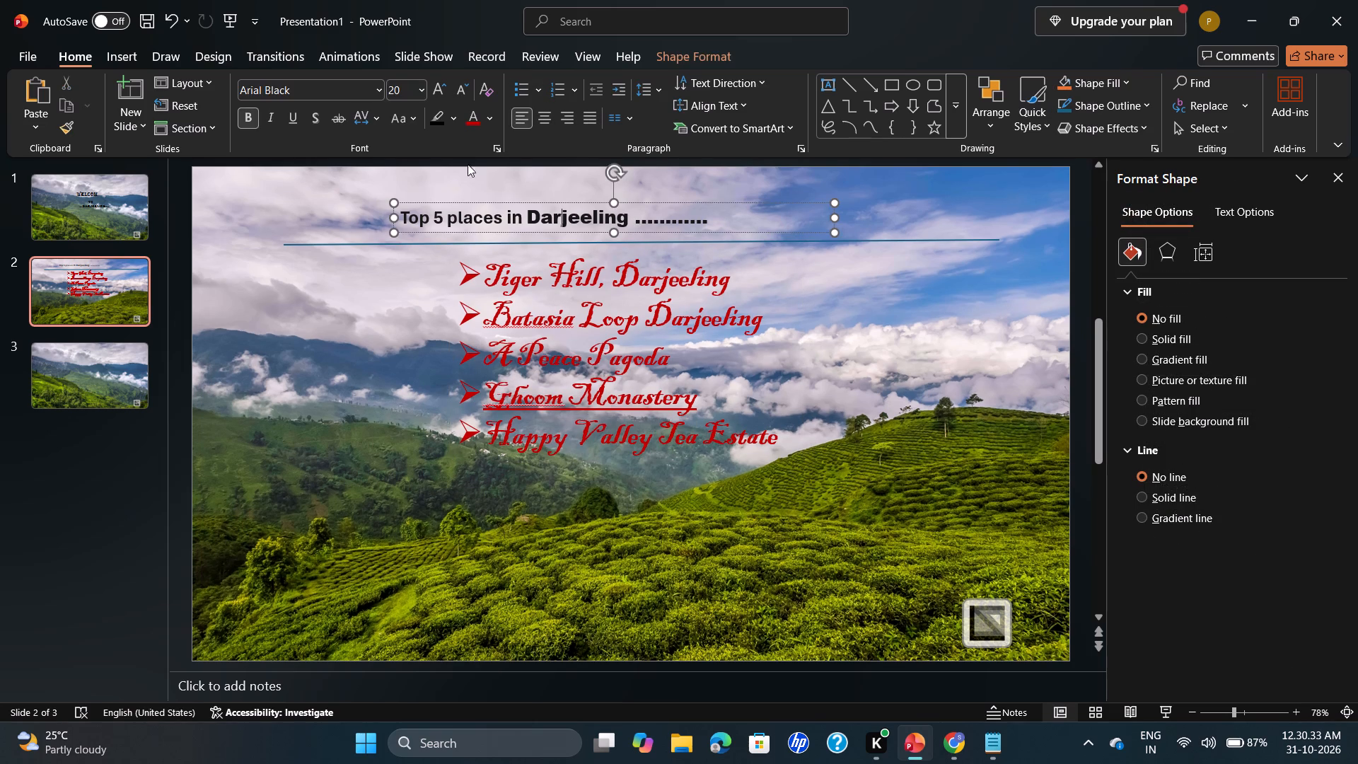
click(489, 121)
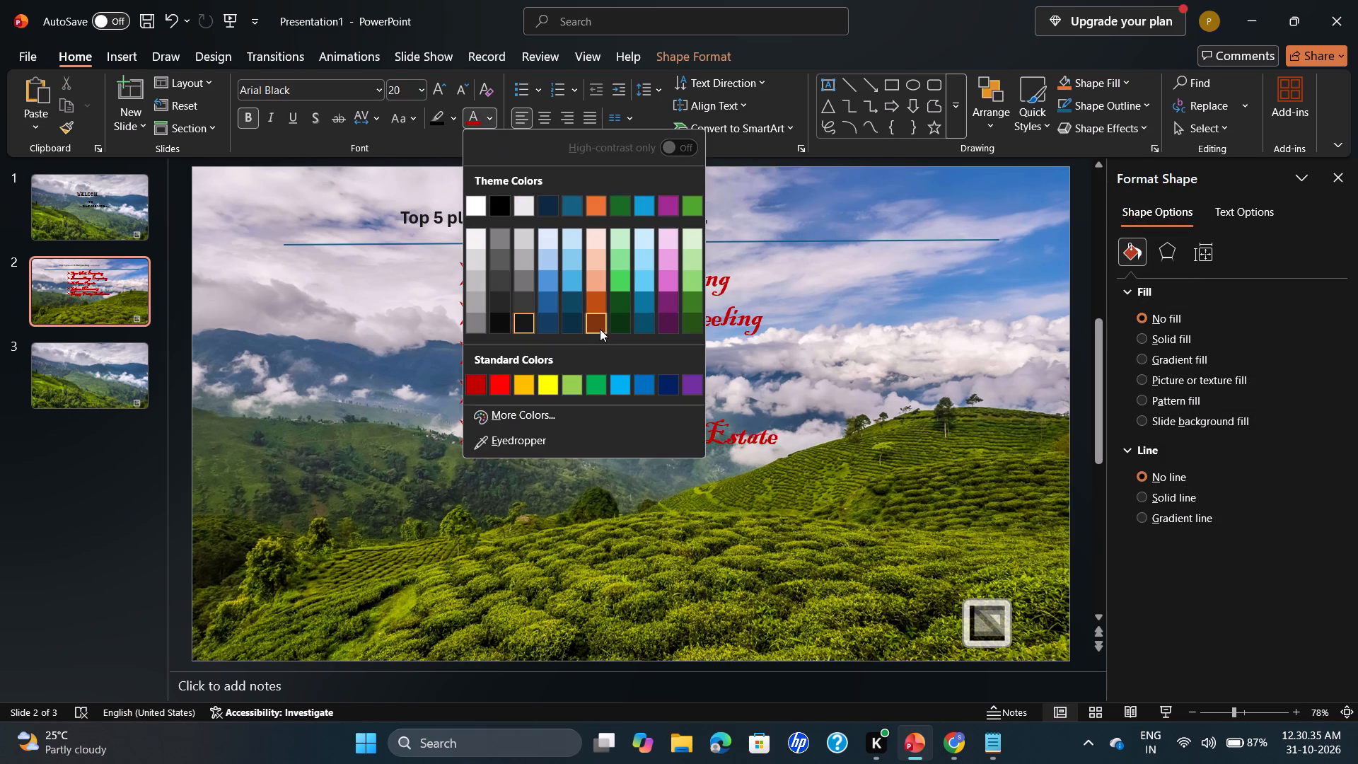
click(617, 306)
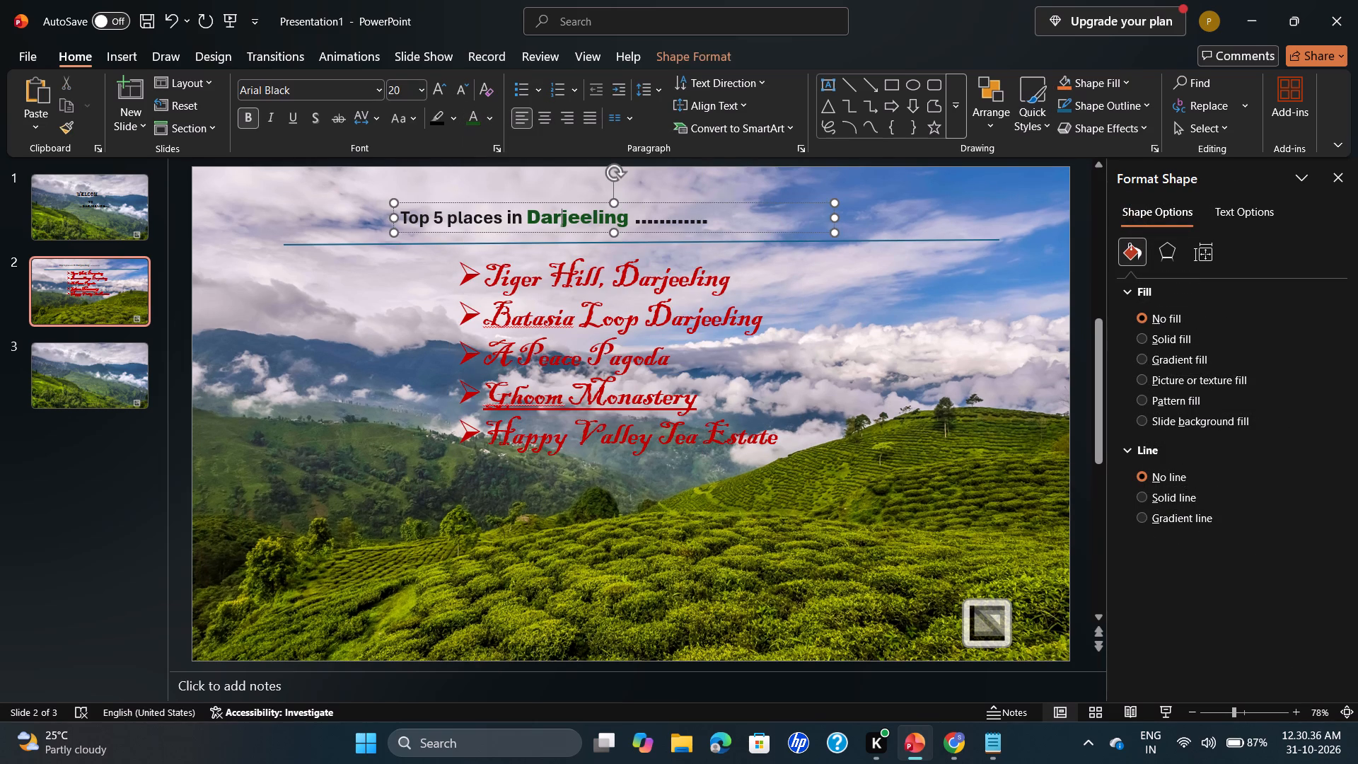
click(420, 89)
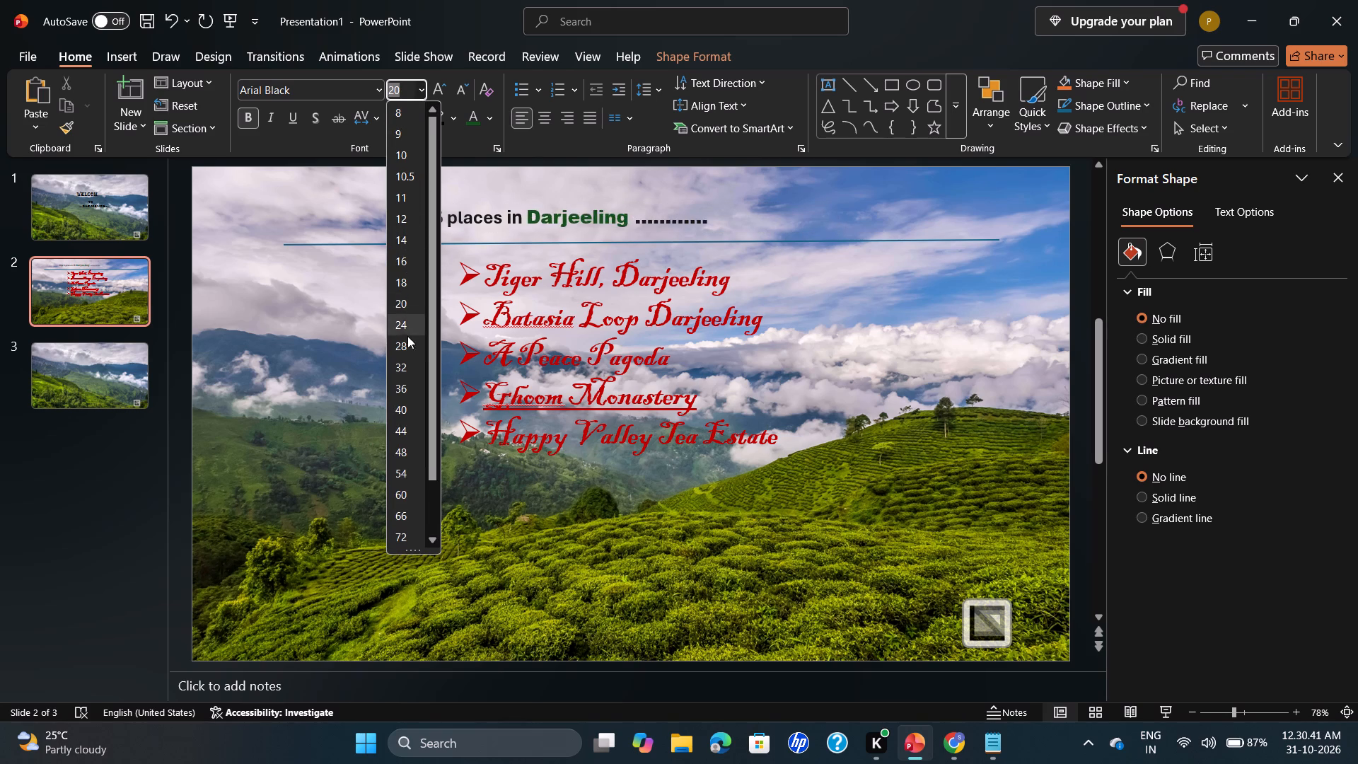
click(405, 374)
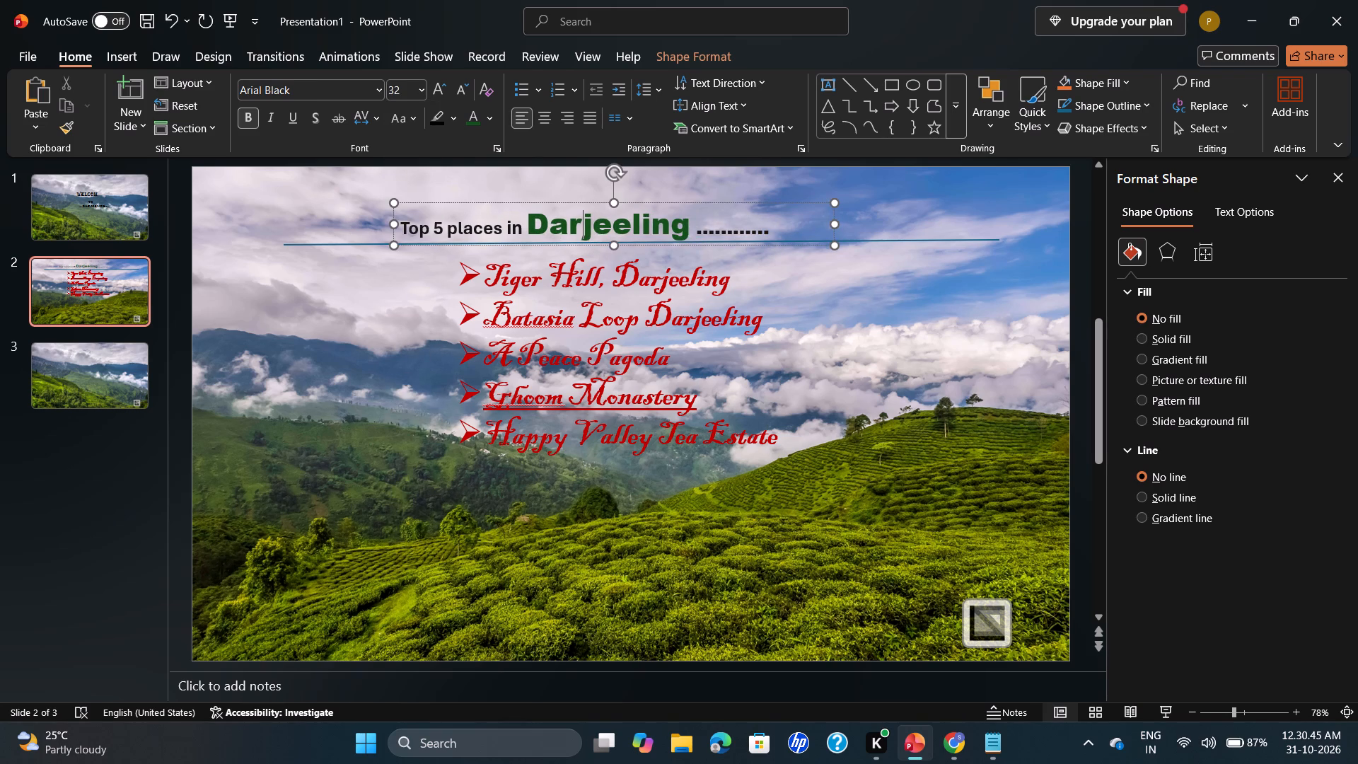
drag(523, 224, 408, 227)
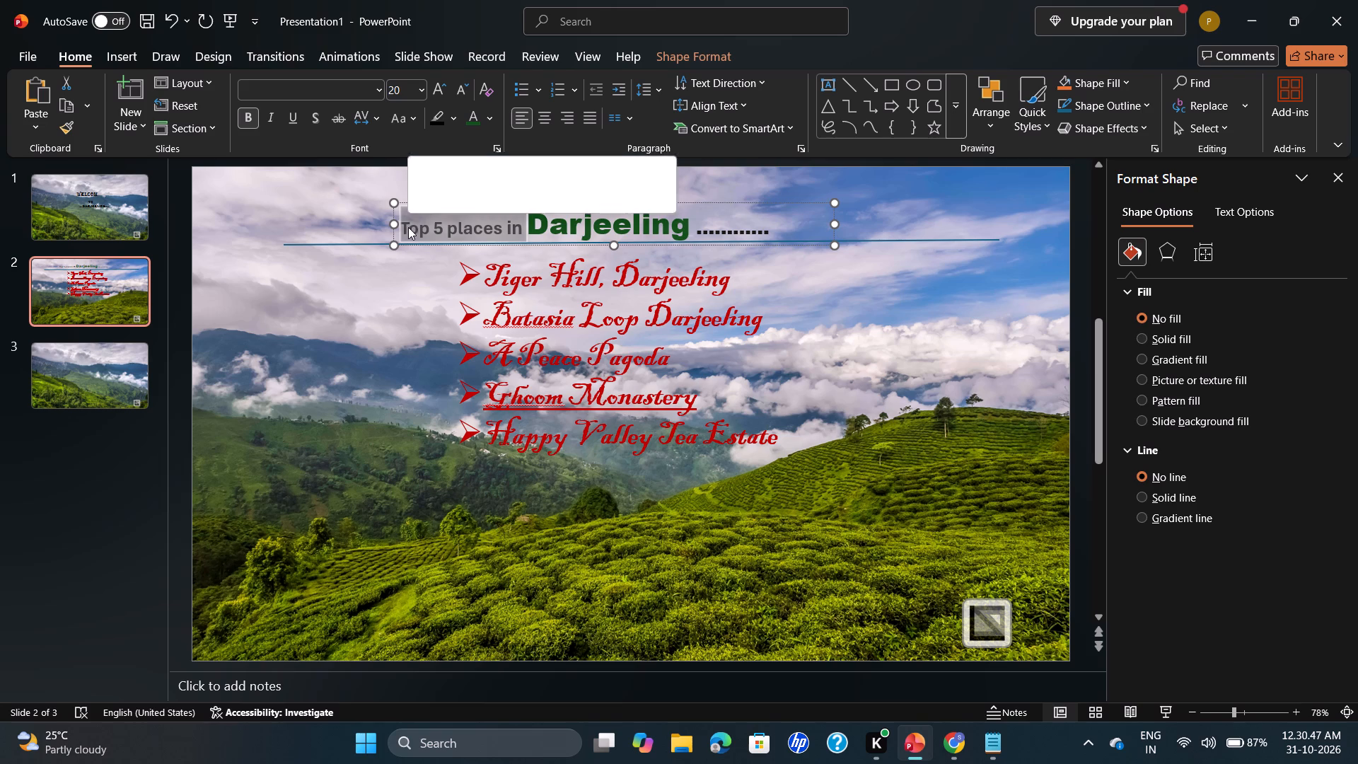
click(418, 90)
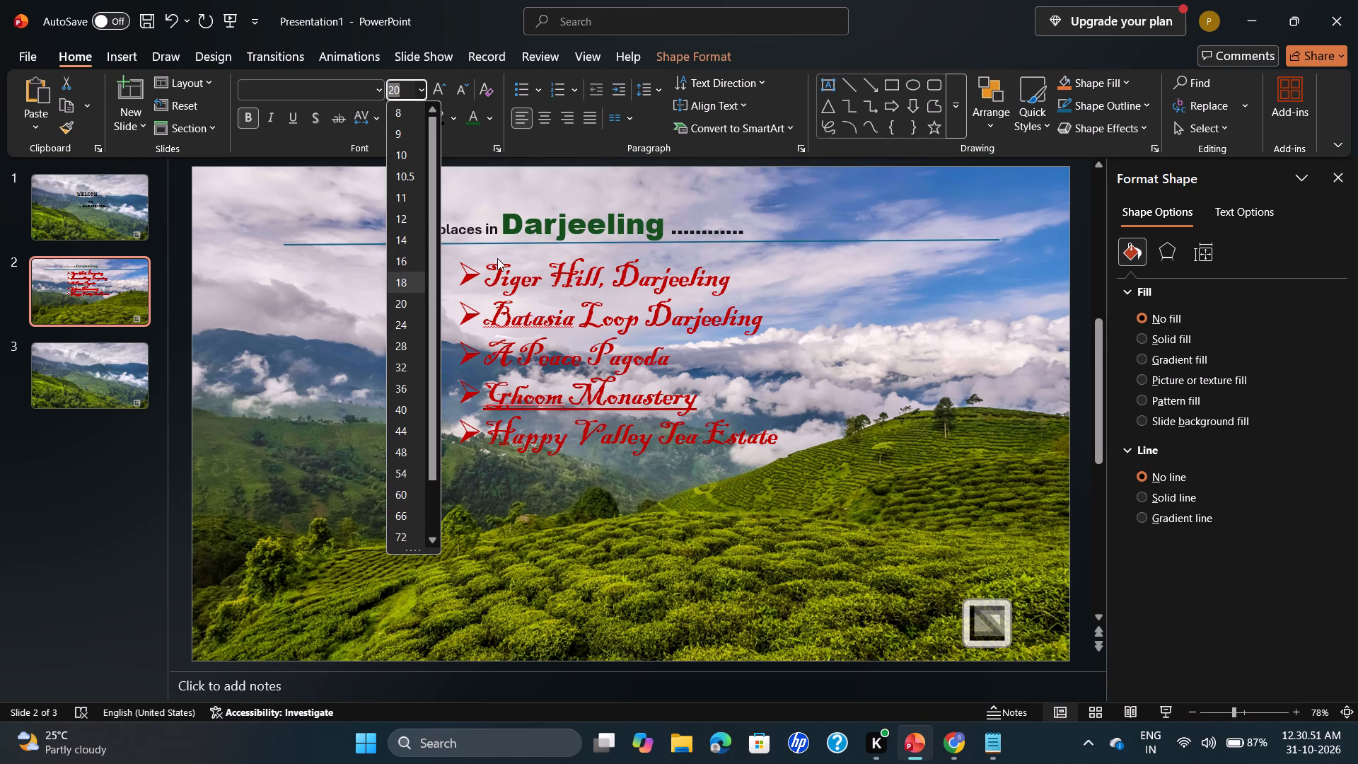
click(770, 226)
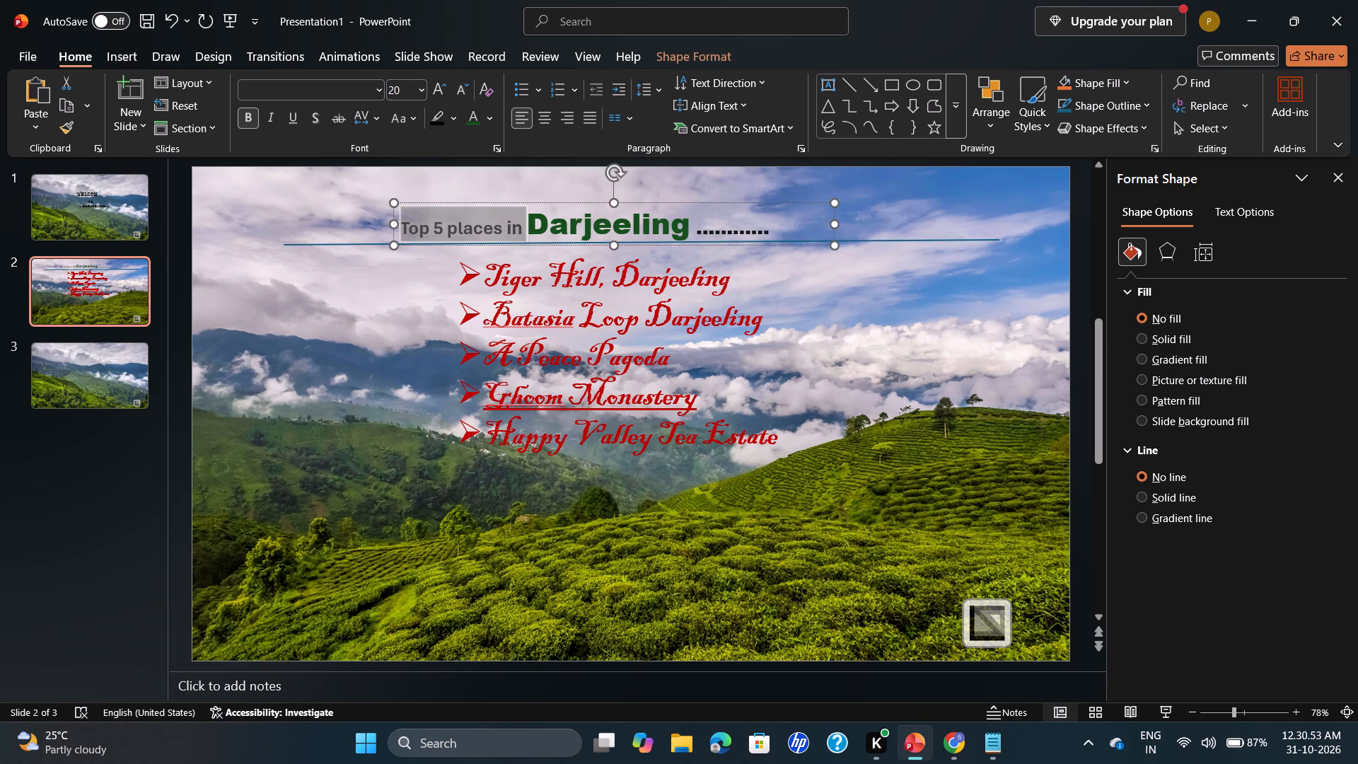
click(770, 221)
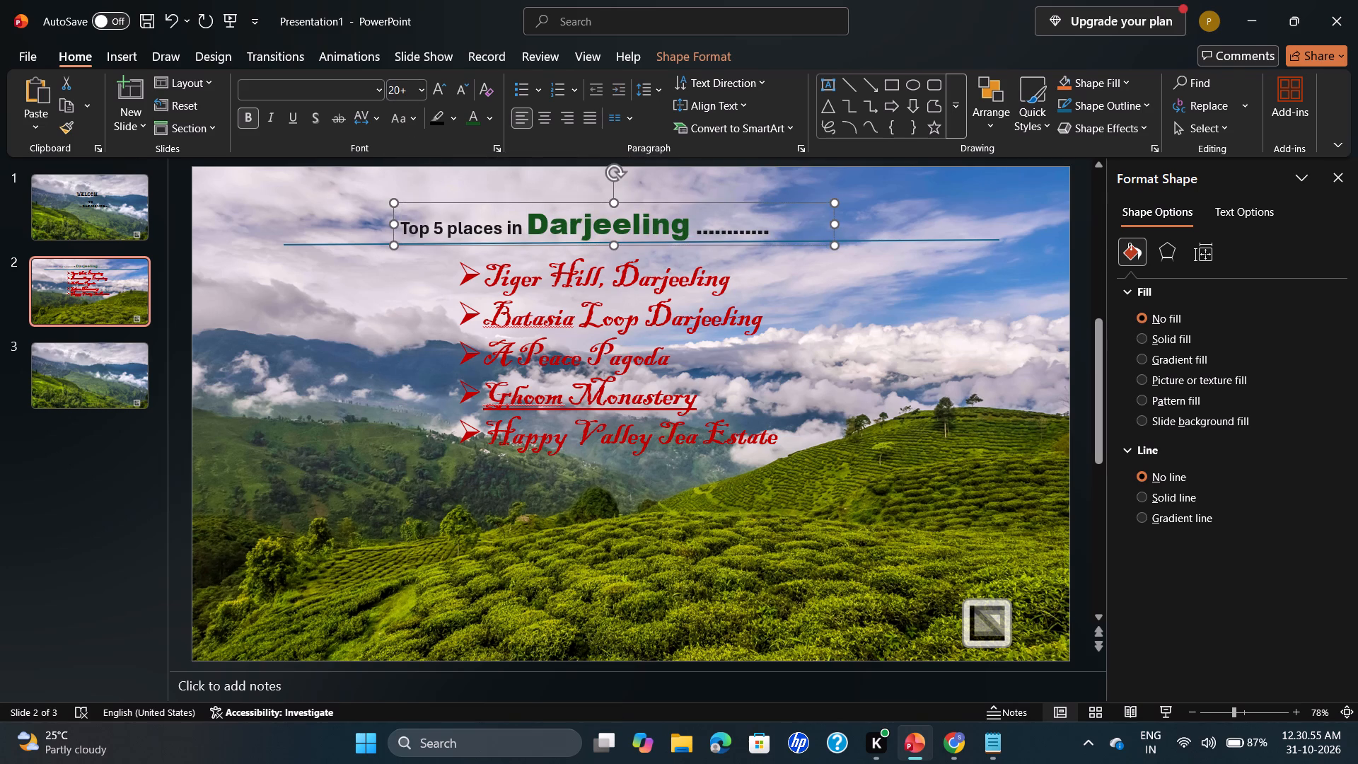
Move slide 2's heading text box slightly up so it clears the horizontal line.
drag(782, 226, 774, 217)
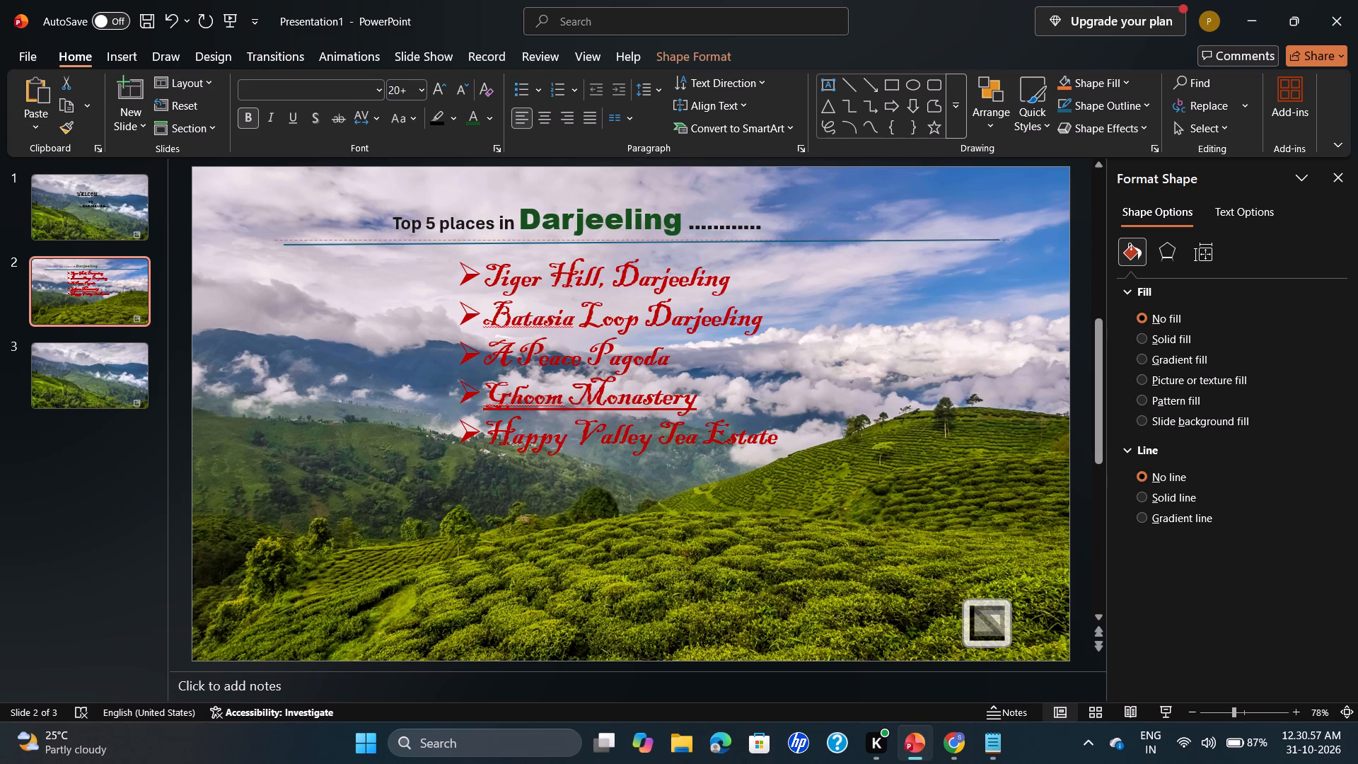
drag(774, 217, 784, 216)
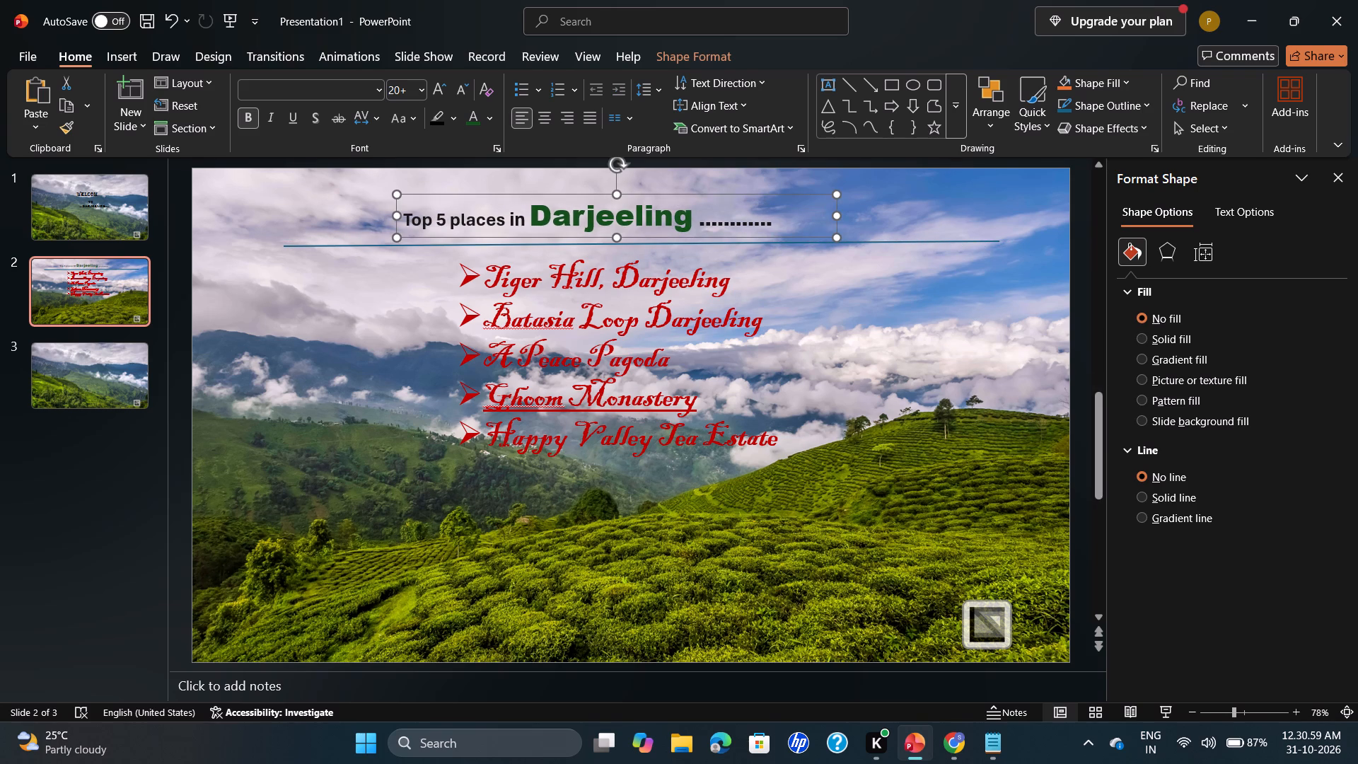
Retype the words before "Darjeeling" in slide 2's heading in capitals as "TOP 5 PLACES IN".
double_click(497, 227)
click(529, 225)
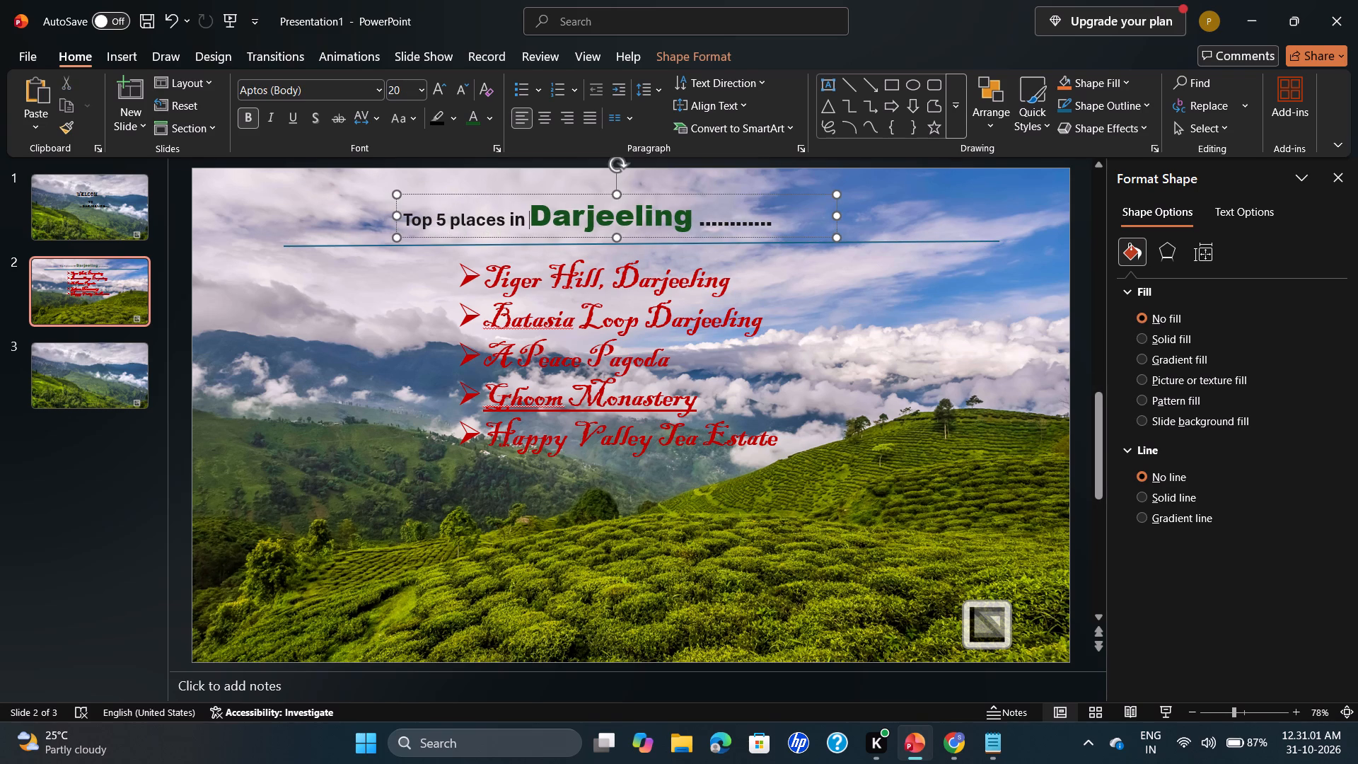
key(BackSpace)
key(BackSpace)
key(BackSpace)
key(BackSpace)
key(BackSpace)
key(BackSpace)
key(BackSpace)
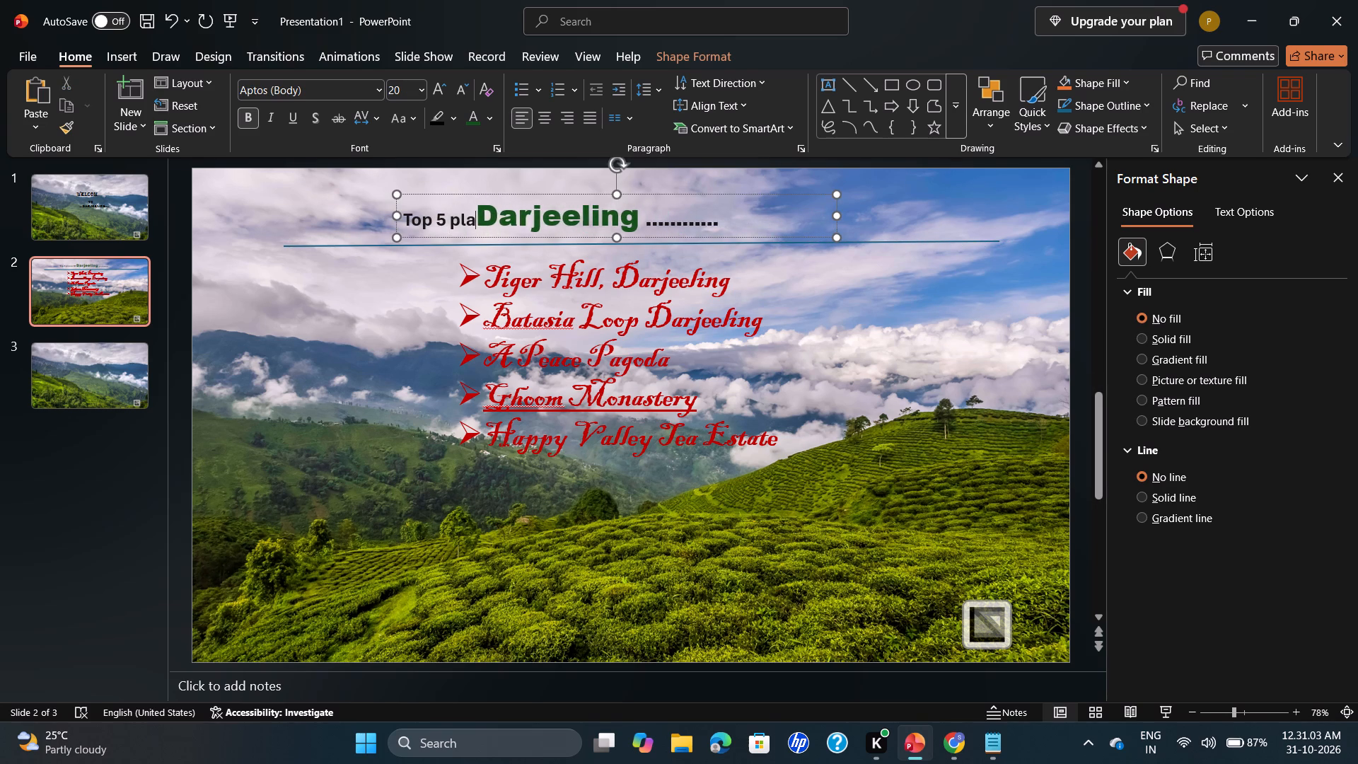
key(BackSpace)
key(BackSpace)
key(BackSpace)
key(BackSpace)
key(BackSpace)
key(BackSpace)
key(BackSpace)
key(BackSpace)
key(BackSpace)
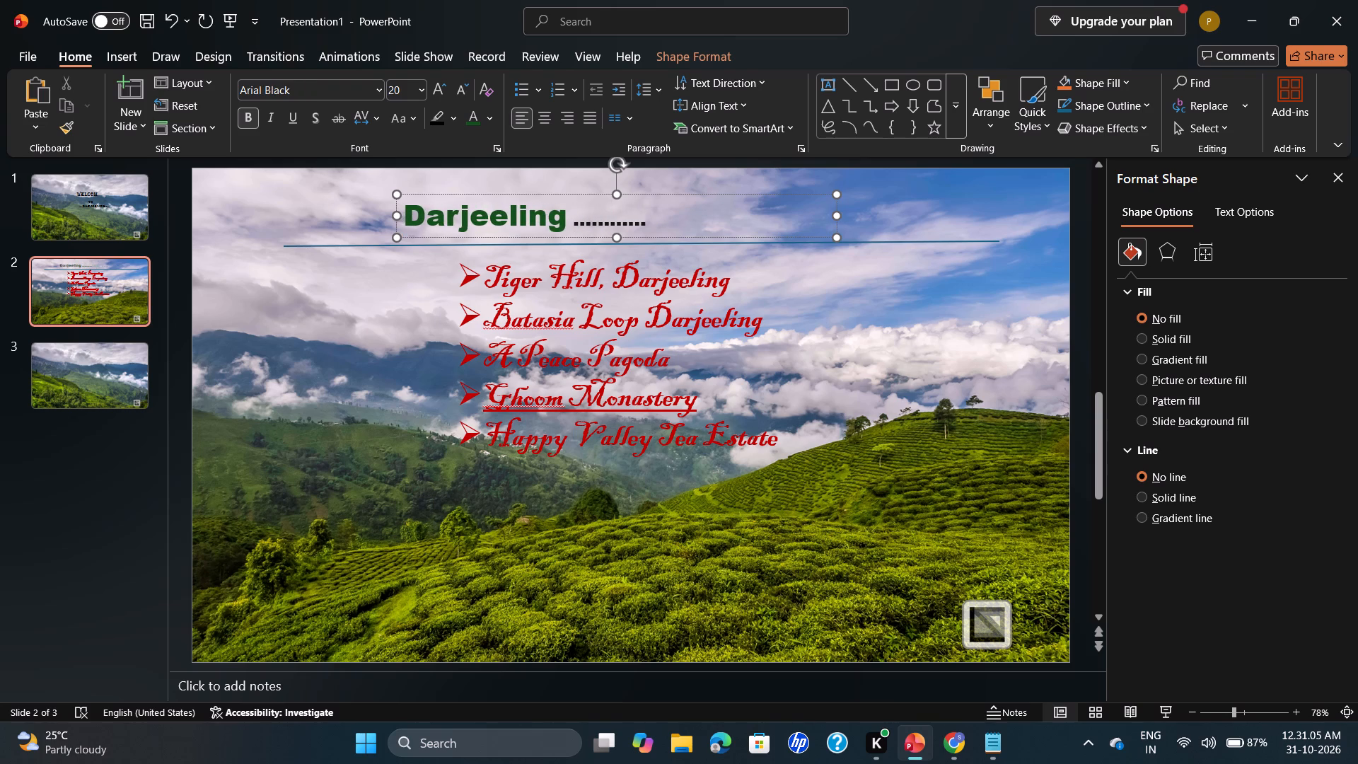
text(TOP)
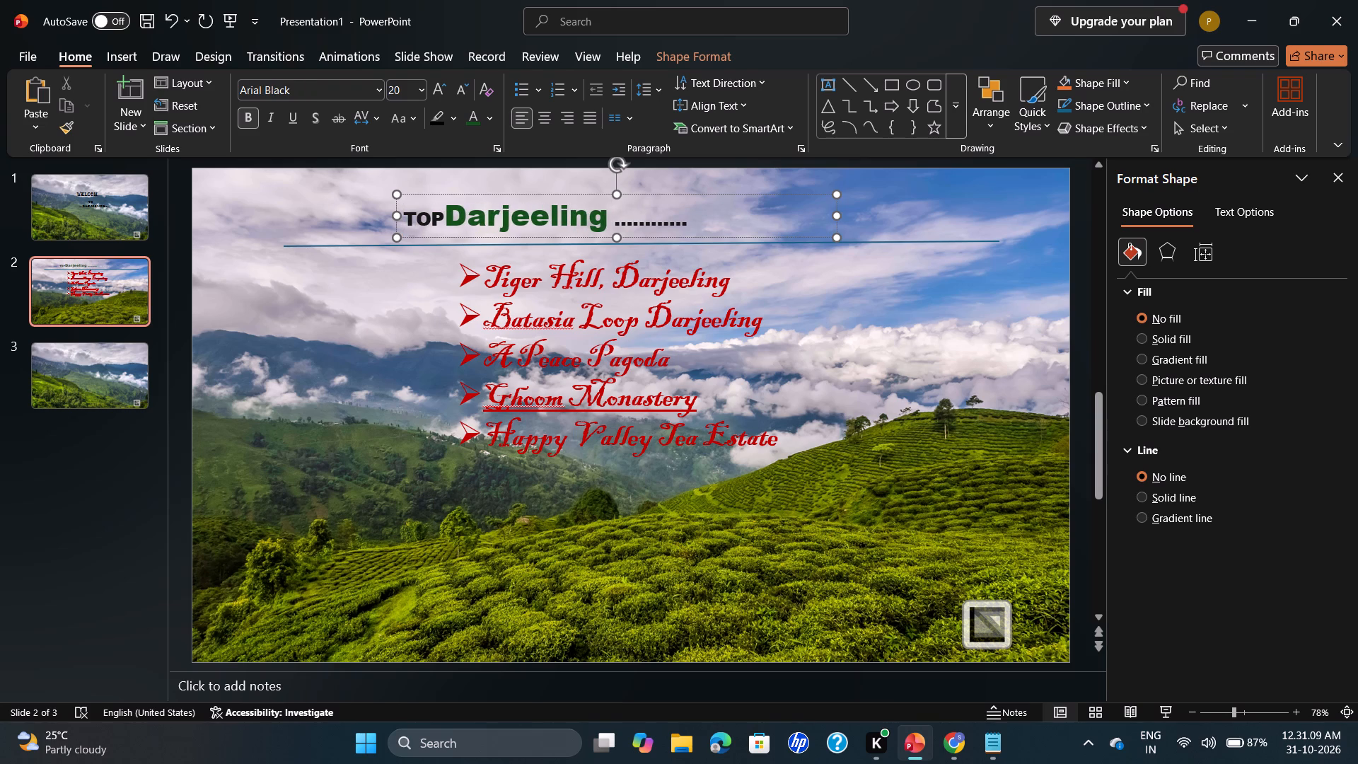
key(space)
text(5)
key(space)
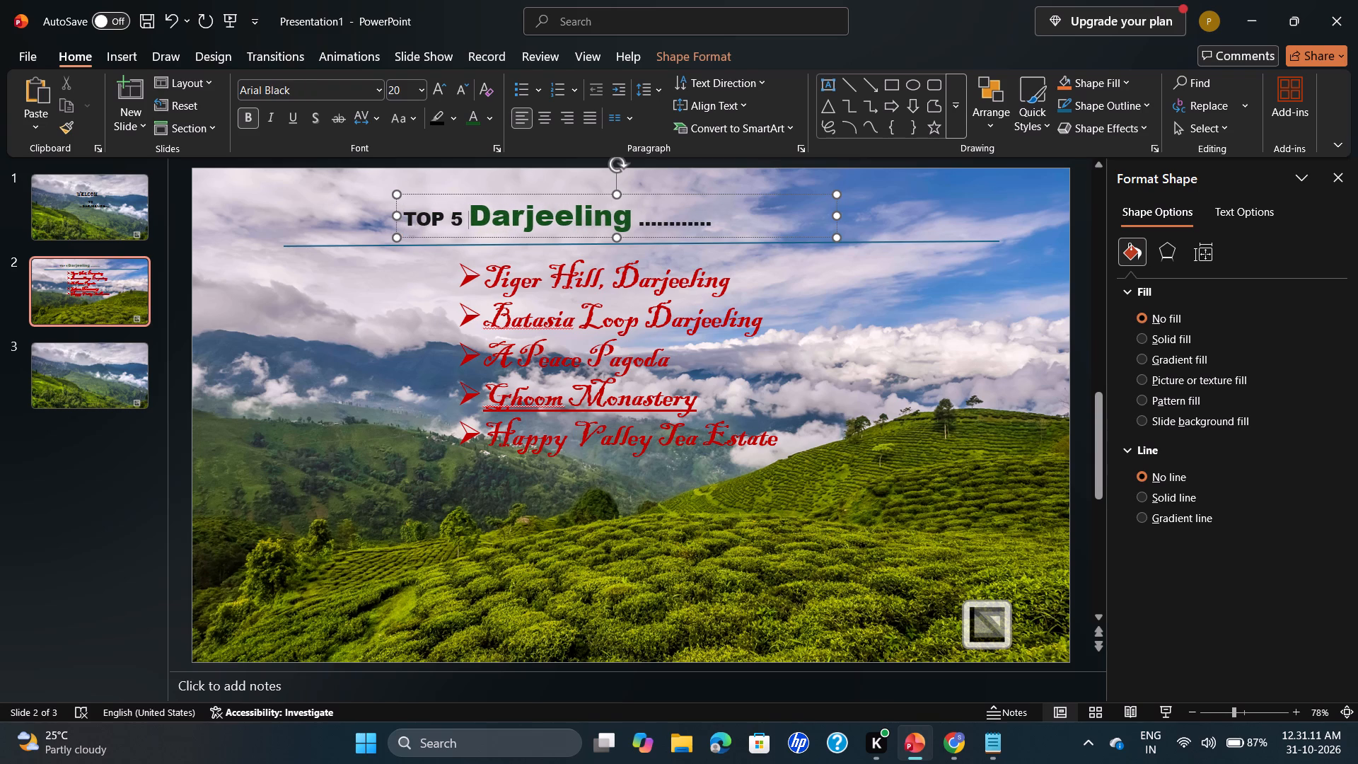
text(PLACES)
key(space)
text(IN)
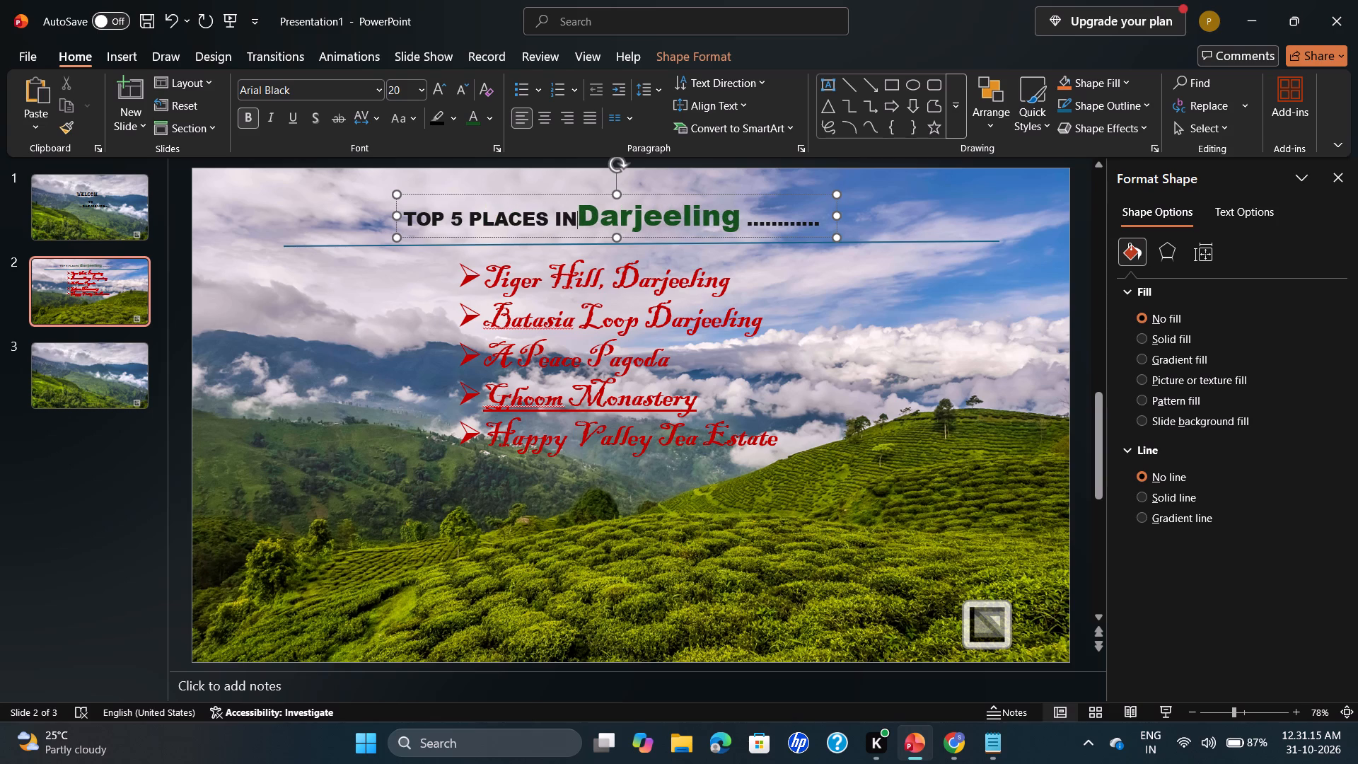
key(space)
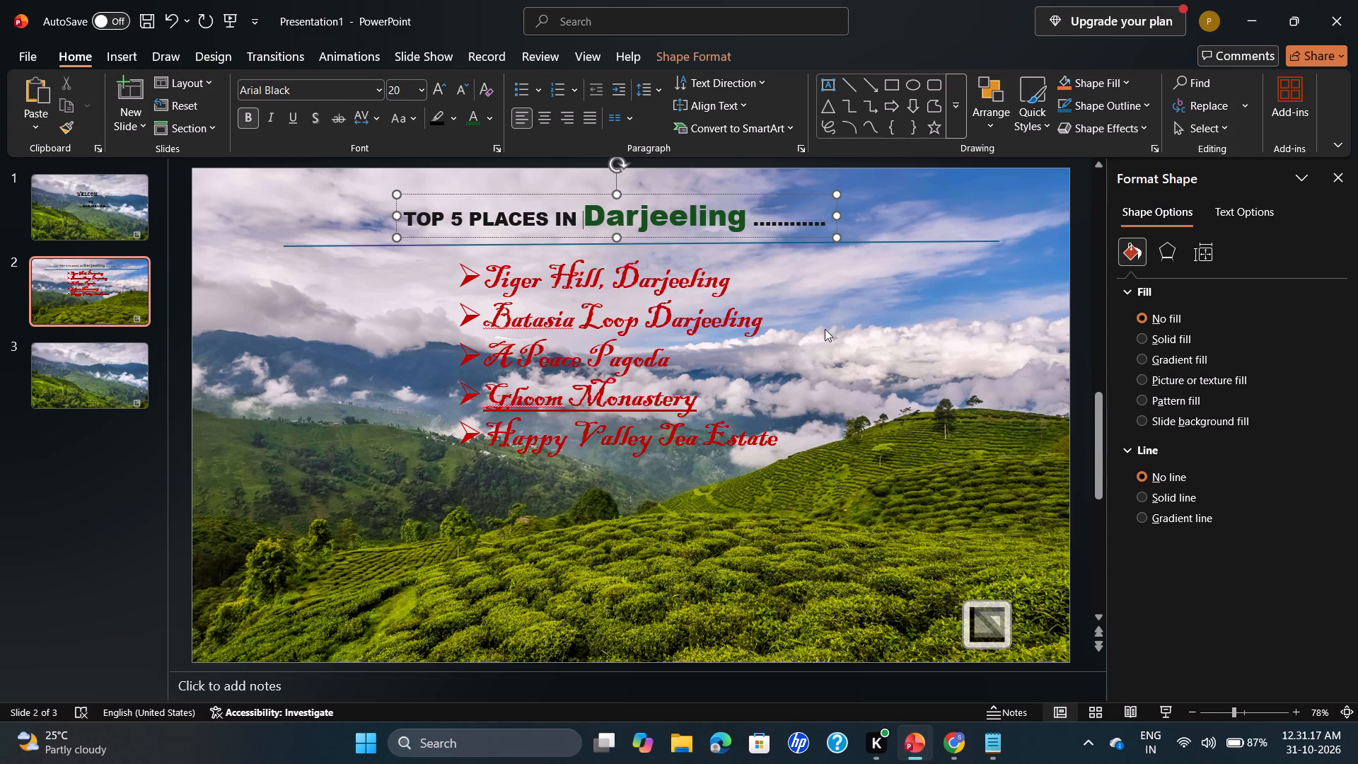
click(825, 328)
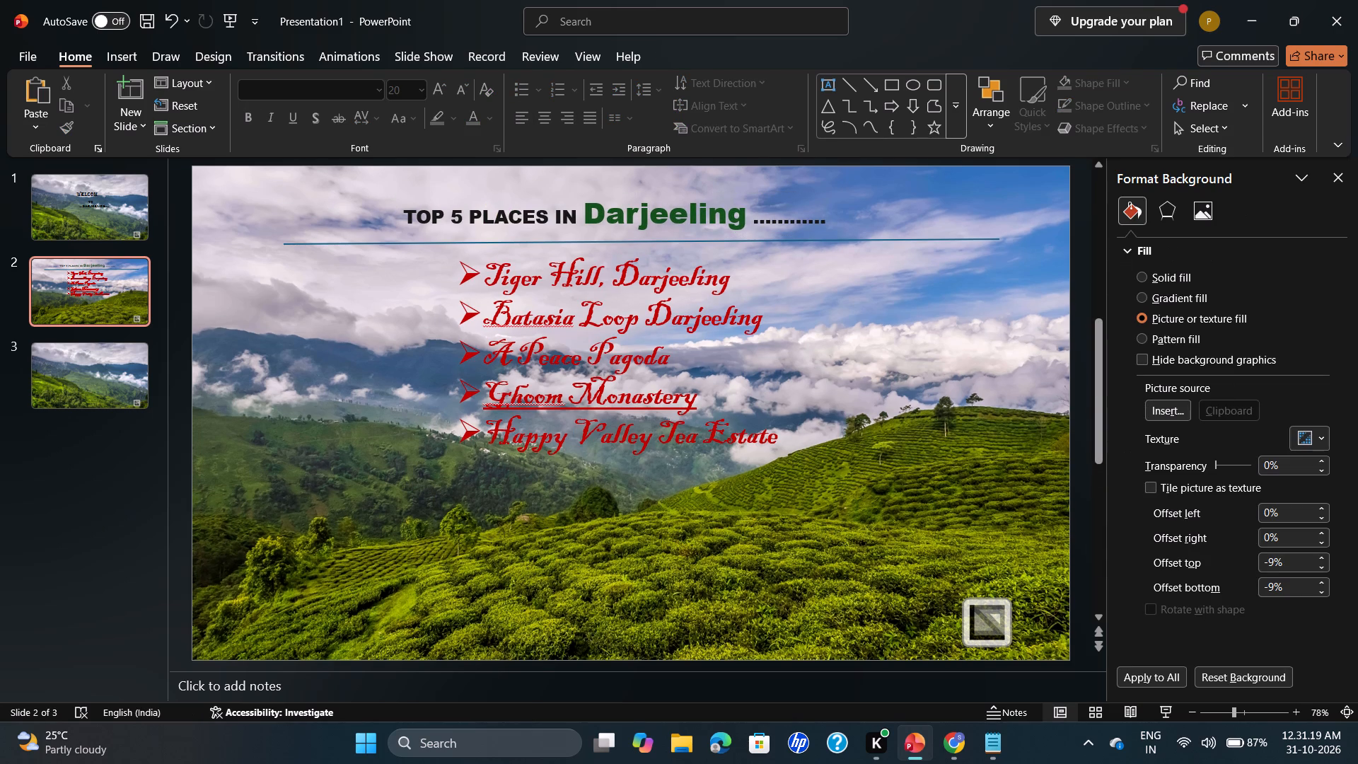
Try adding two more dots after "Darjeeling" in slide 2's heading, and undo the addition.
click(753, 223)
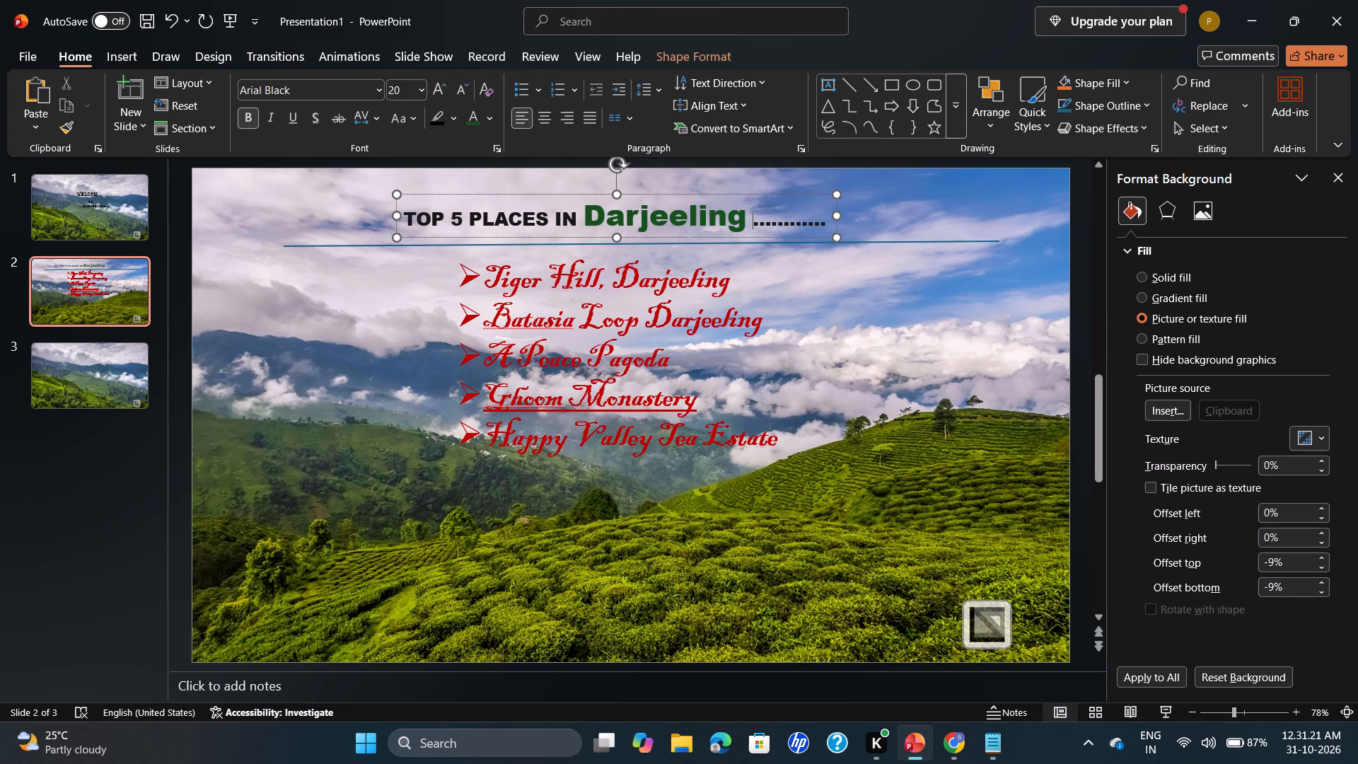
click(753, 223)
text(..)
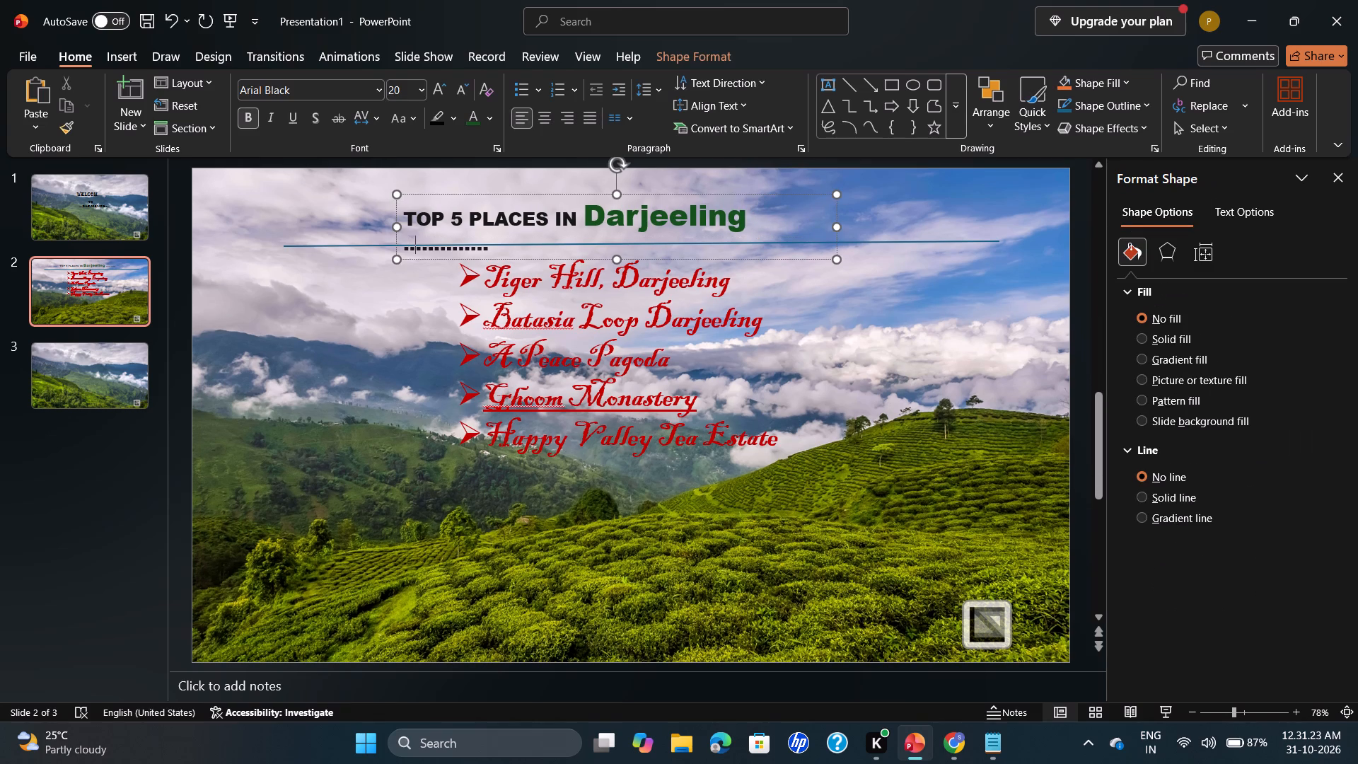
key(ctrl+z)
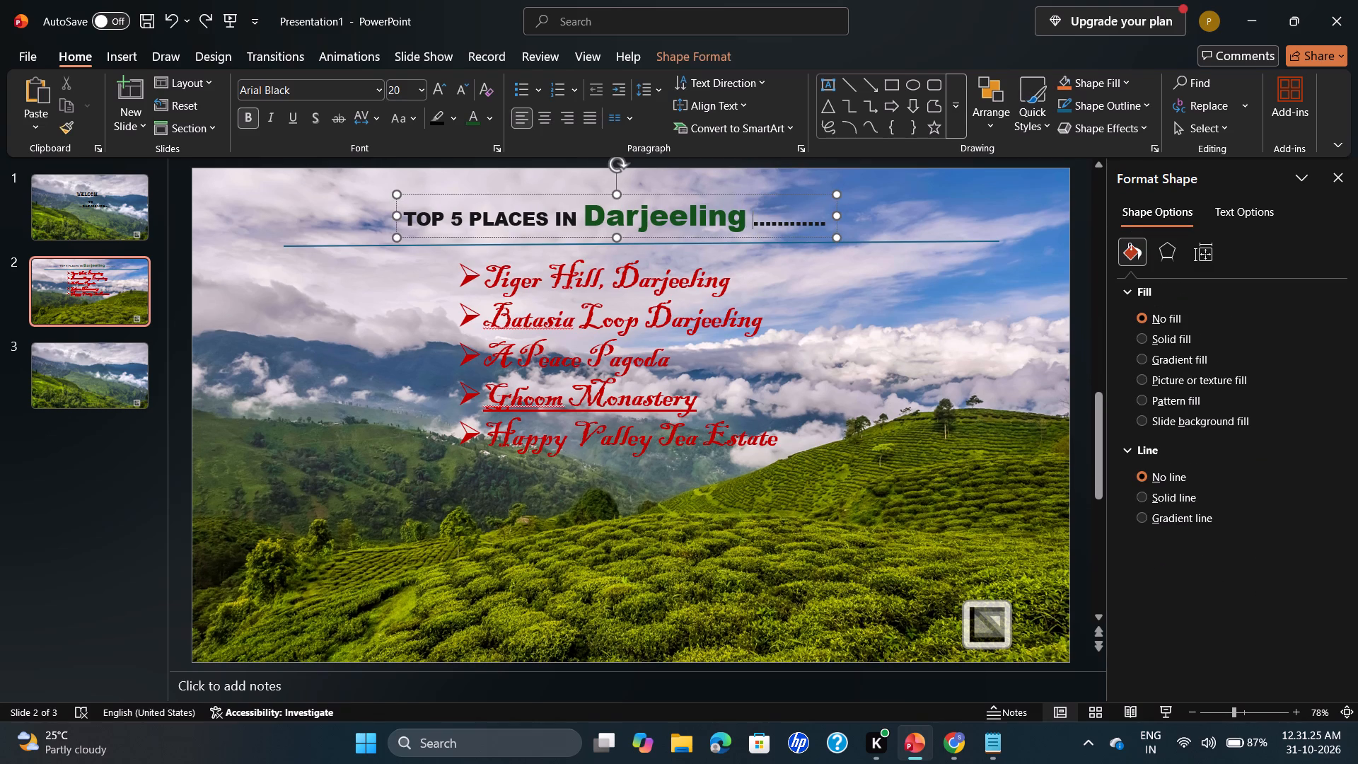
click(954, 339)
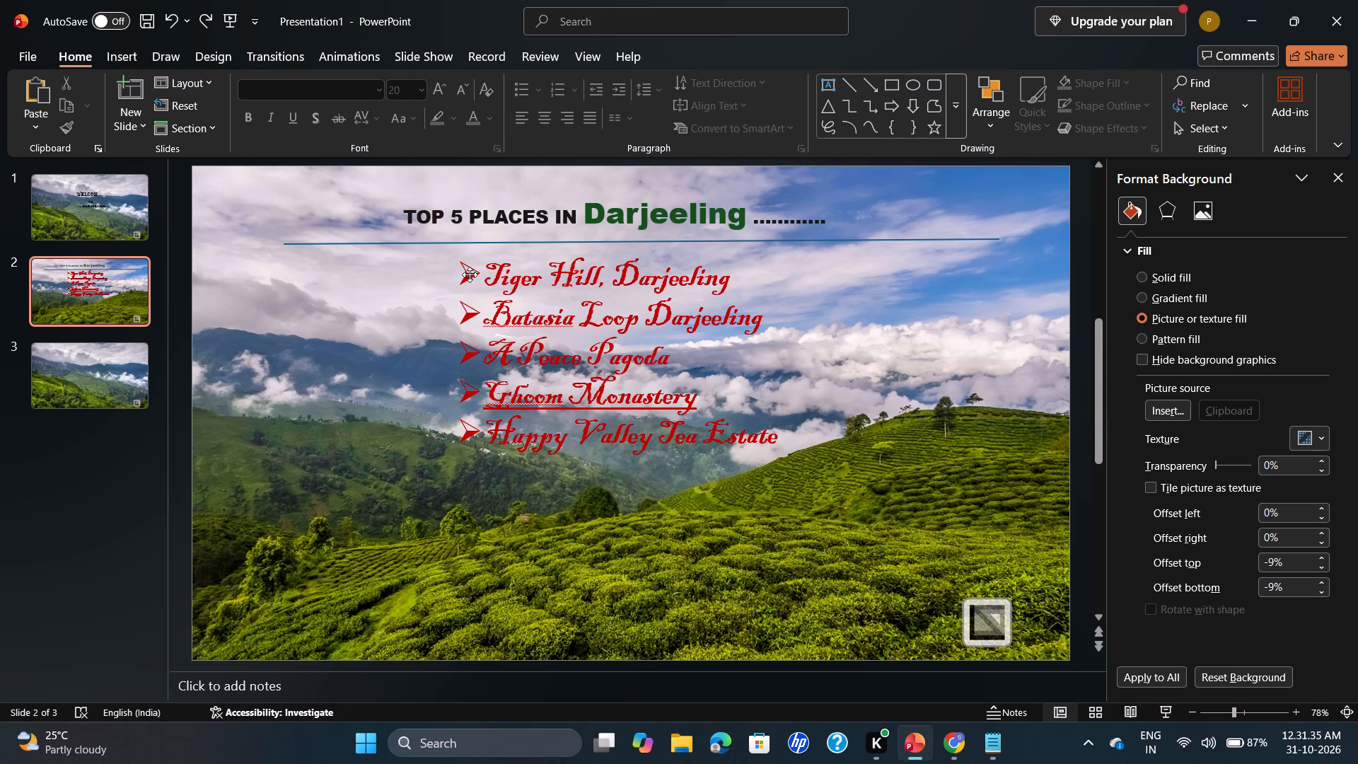
Format "TOP 5 PLACES IN" in slide 2's heading in the same dark green as "Darjeeling", bold, at font size 24.
click(443, 225)
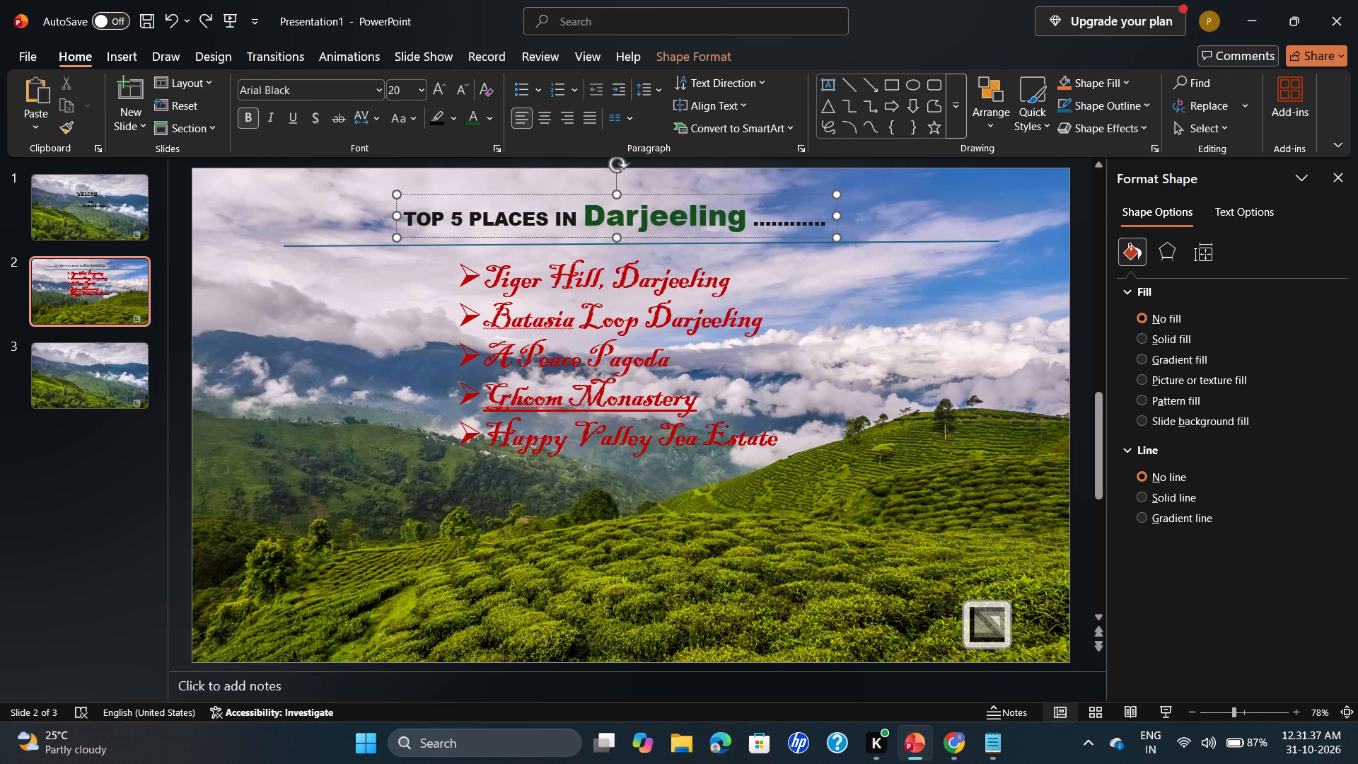
drag(574, 218, 412, 216)
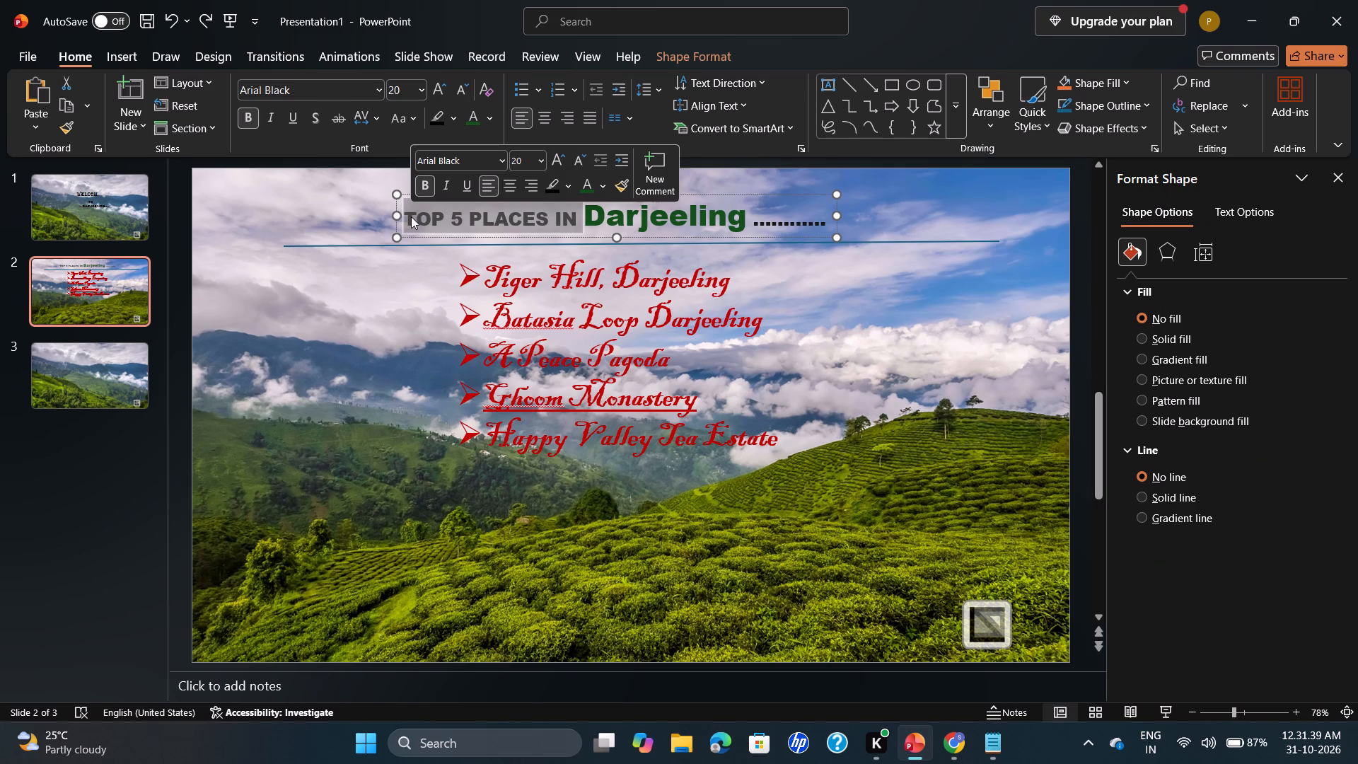
click(429, 187)
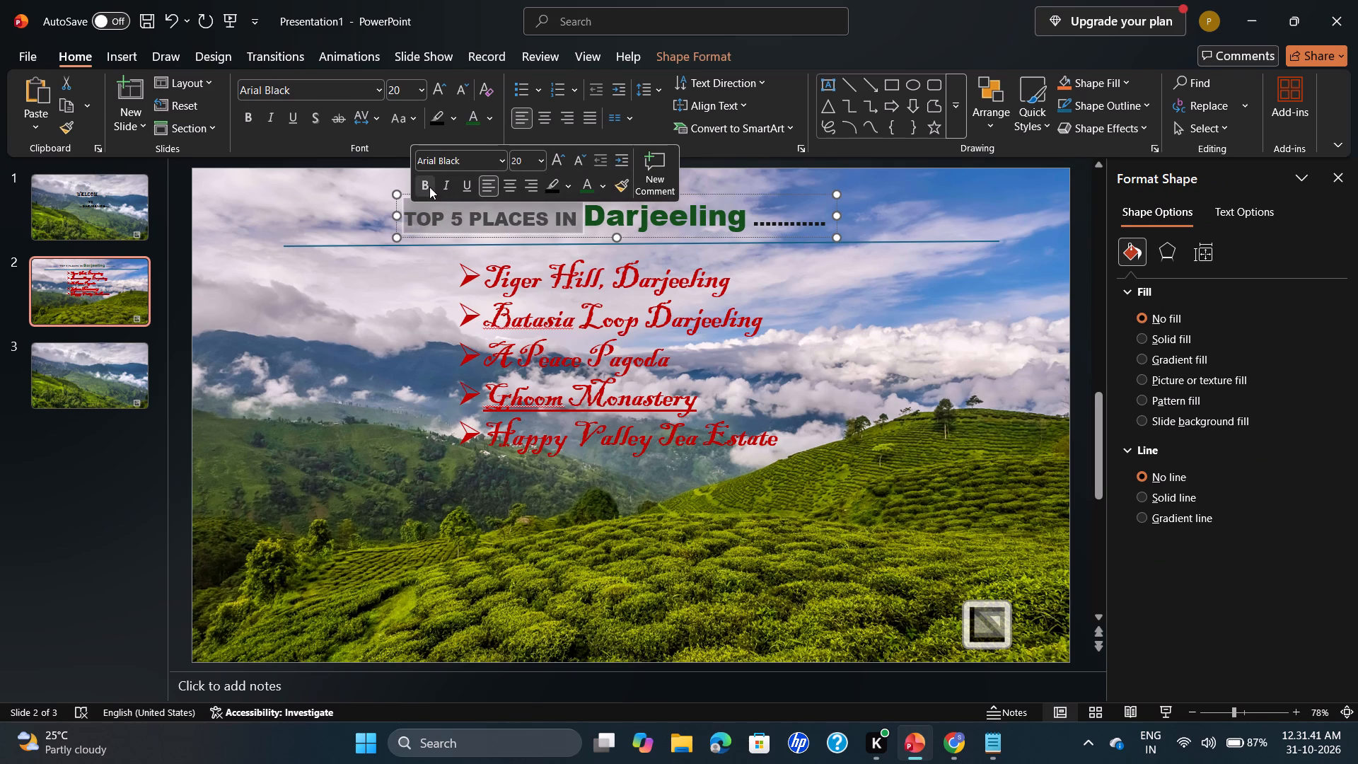
click(429, 187)
click(585, 188)
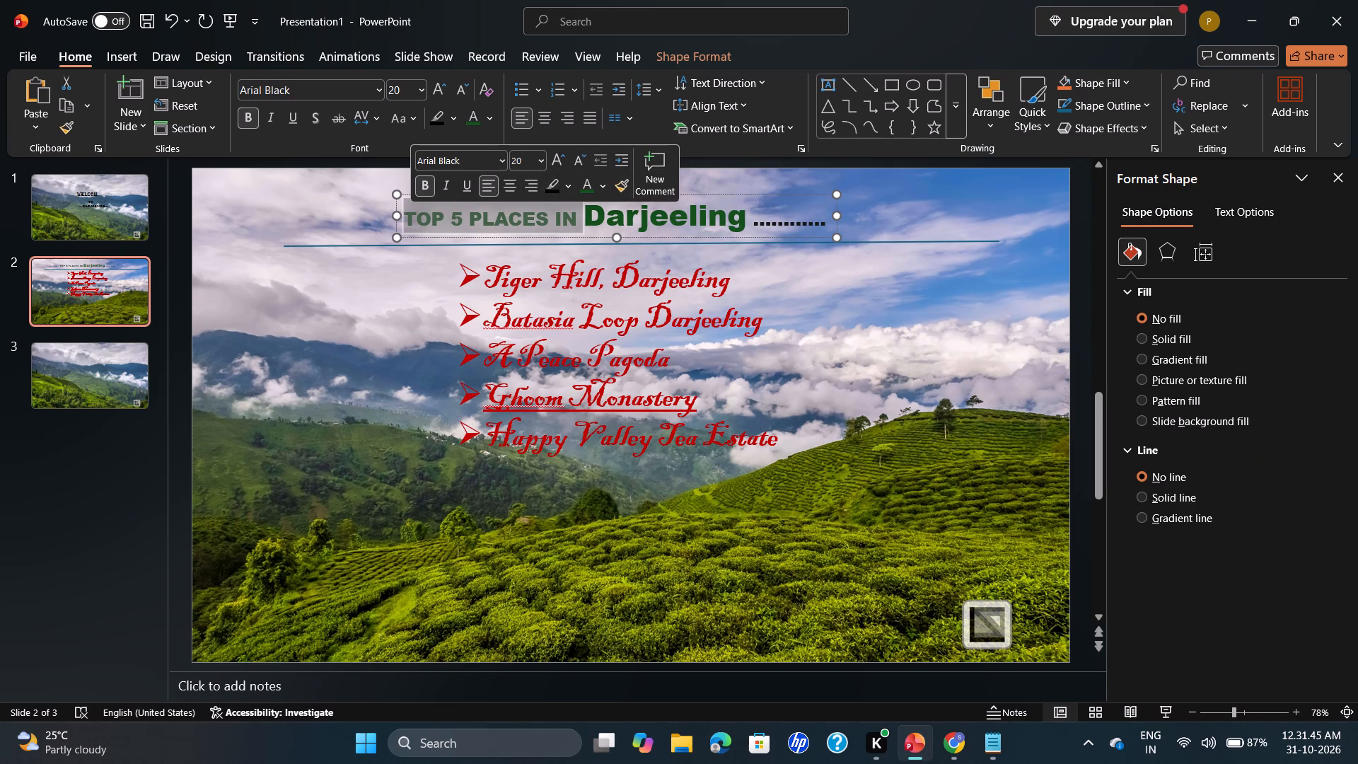
click(604, 193)
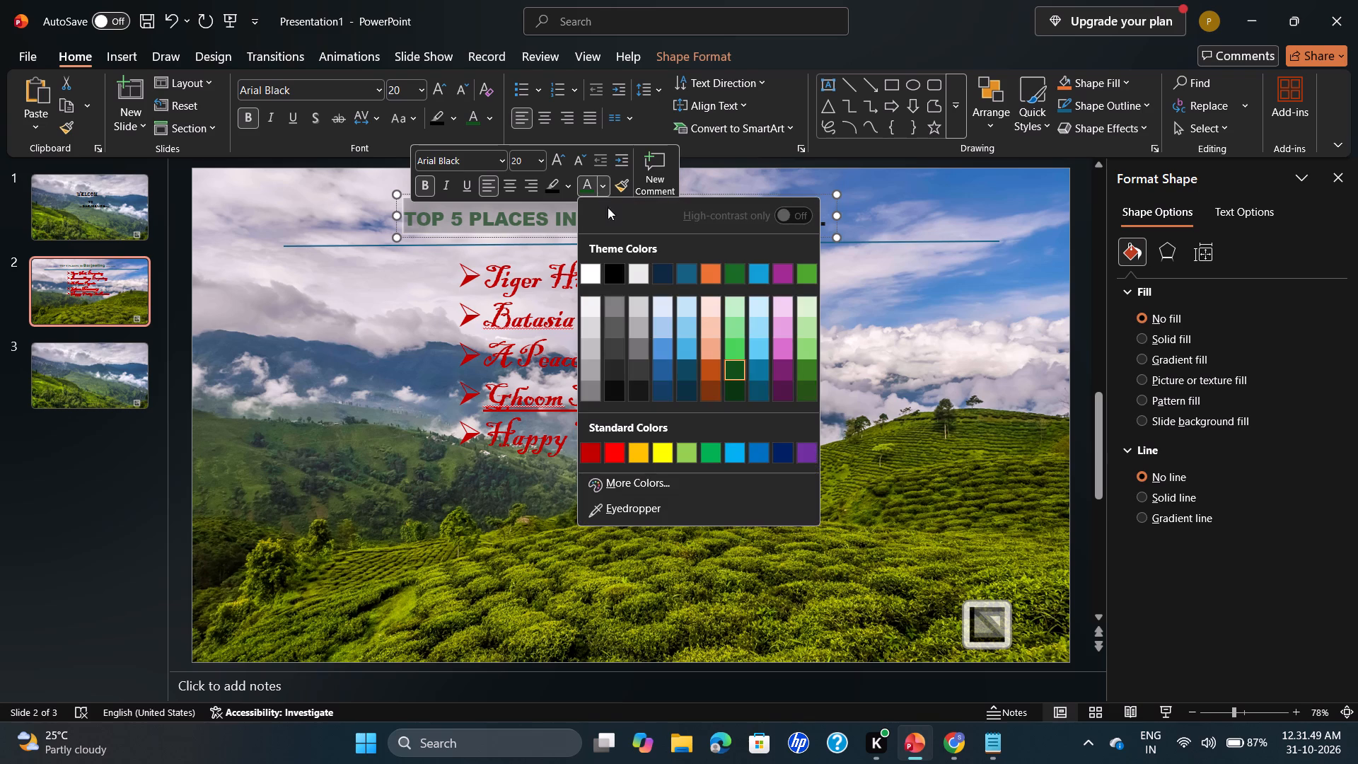
click(540, 161)
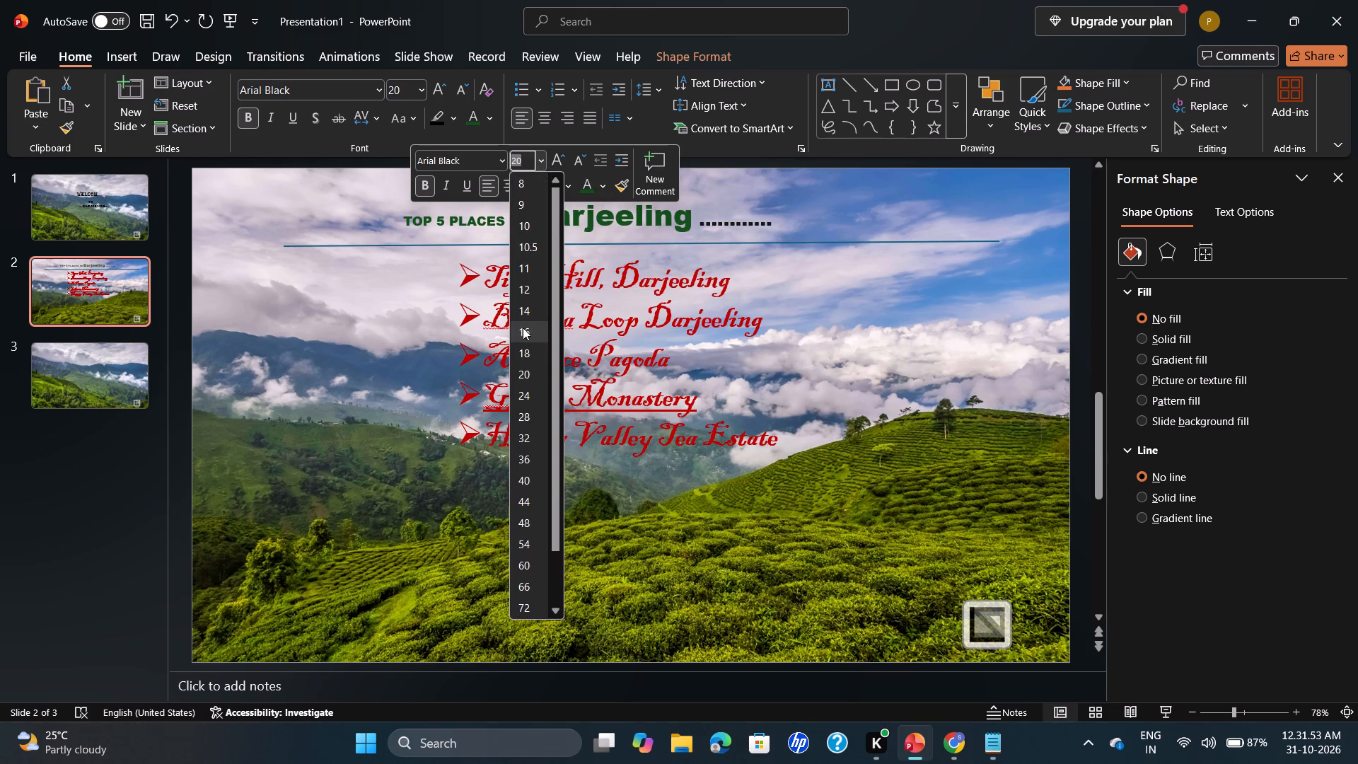
click(528, 399)
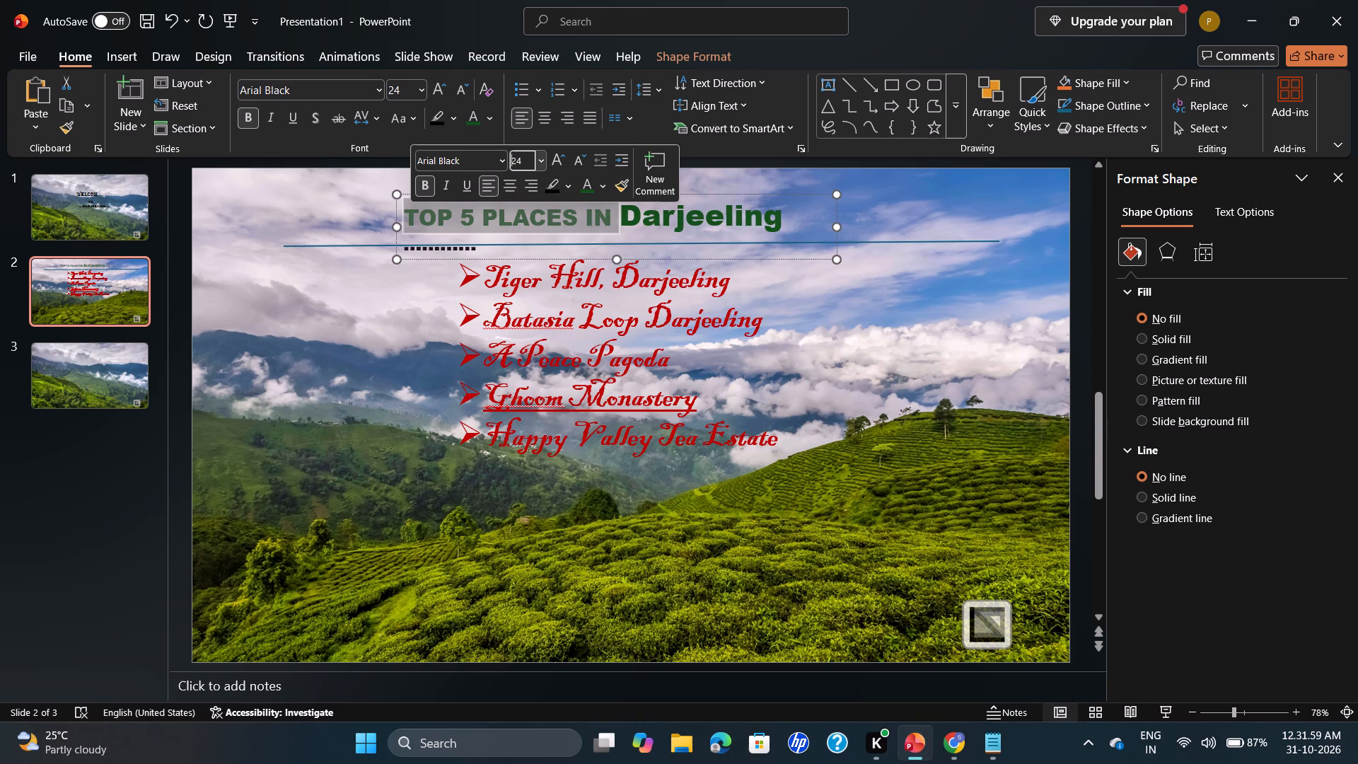
Widen slide 2's heading text box by its left edge so the whole heading fits on one line.
drag(397, 230, 397, 229)
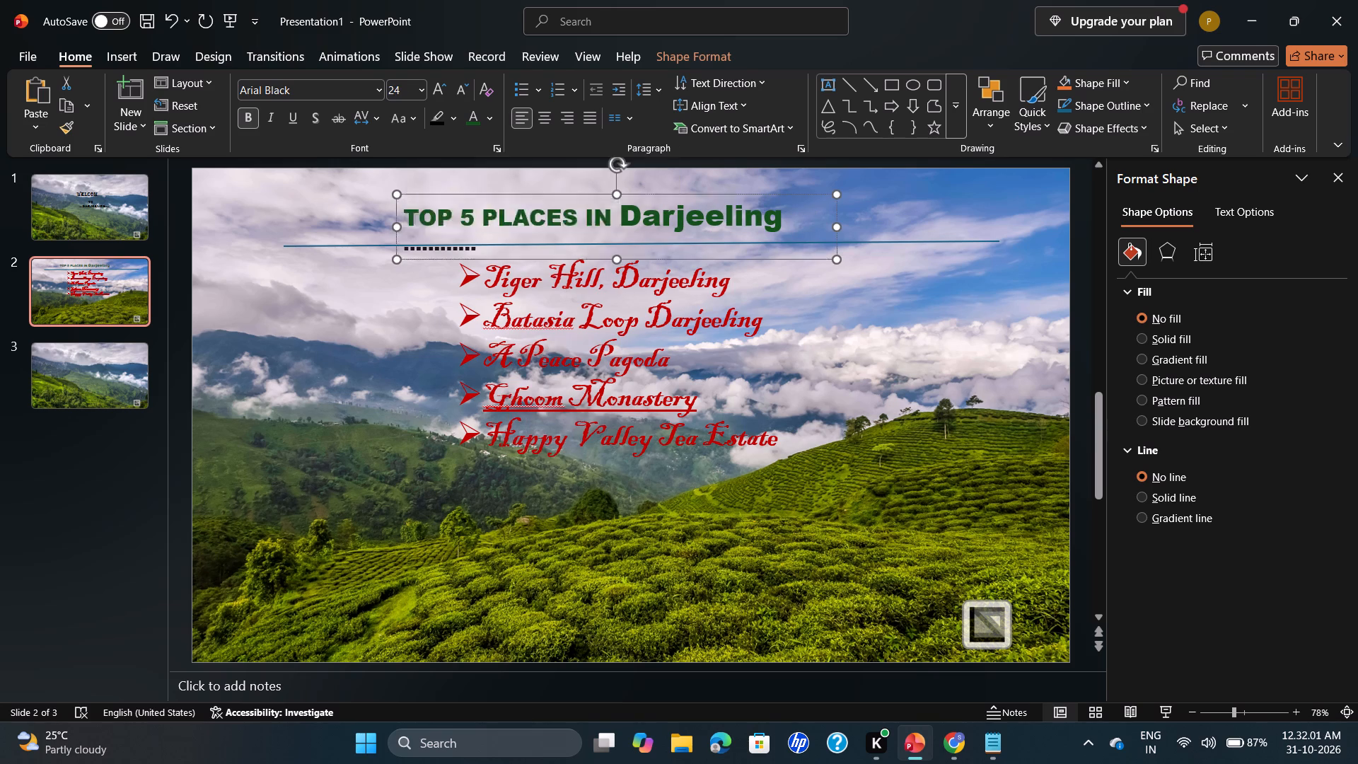
drag(397, 229, 335, 225)
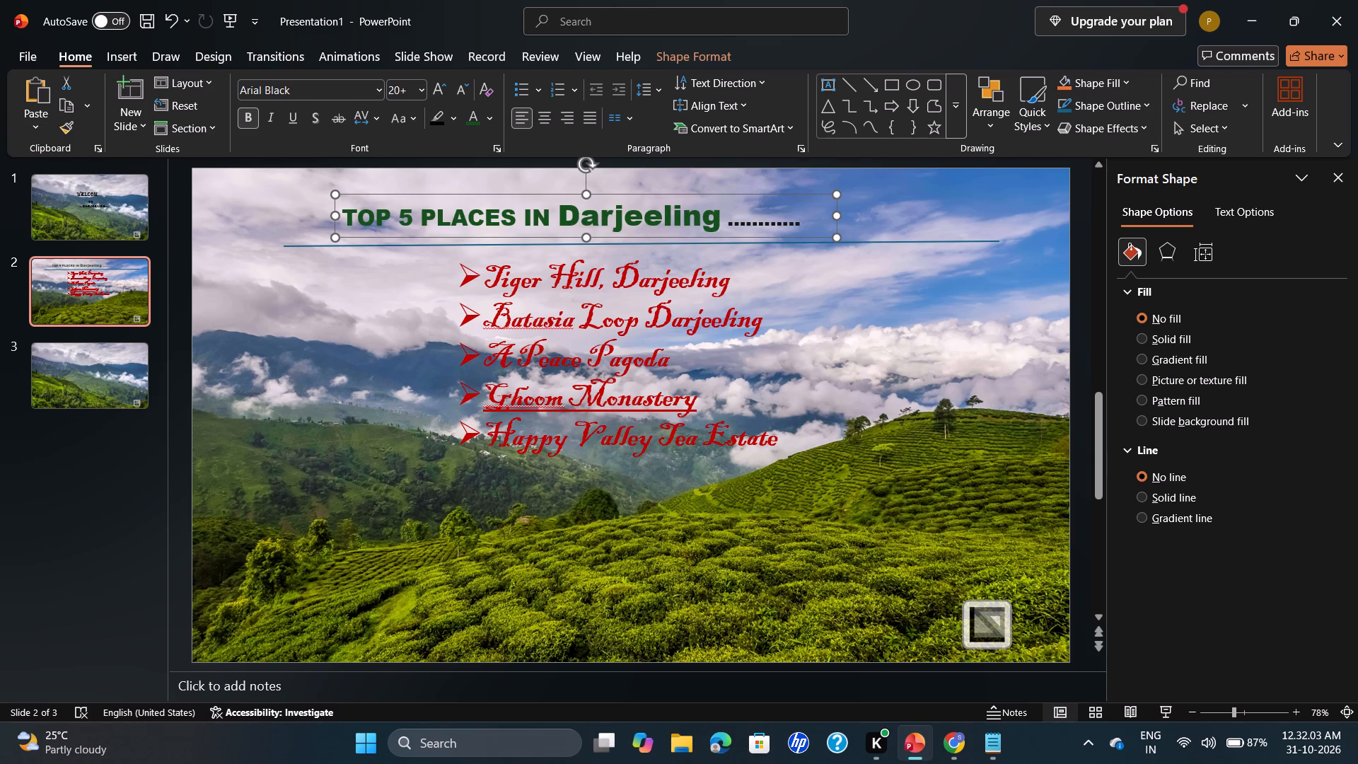
click(900, 330)
Go to slide 3 and look through the available slide layouts.
scroll(816, 329, down, 4)
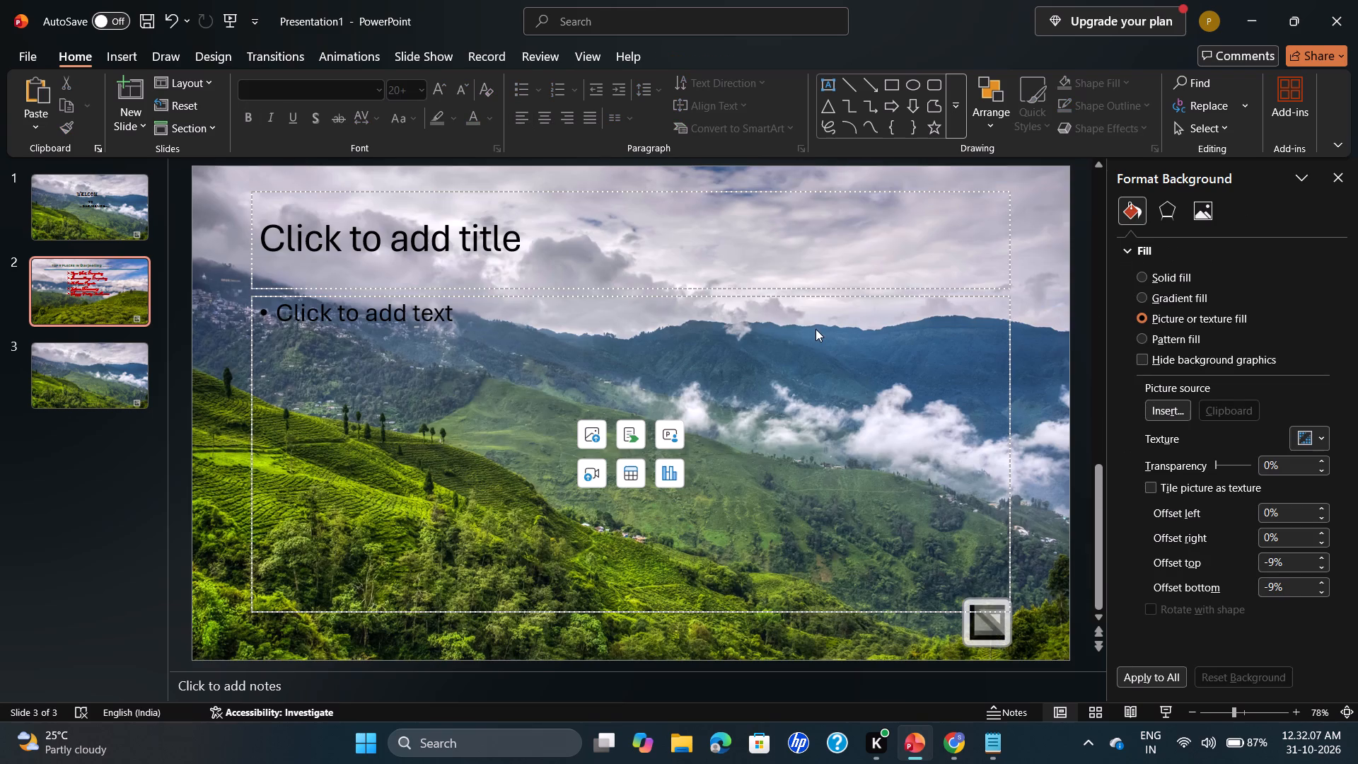
click(139, 364)
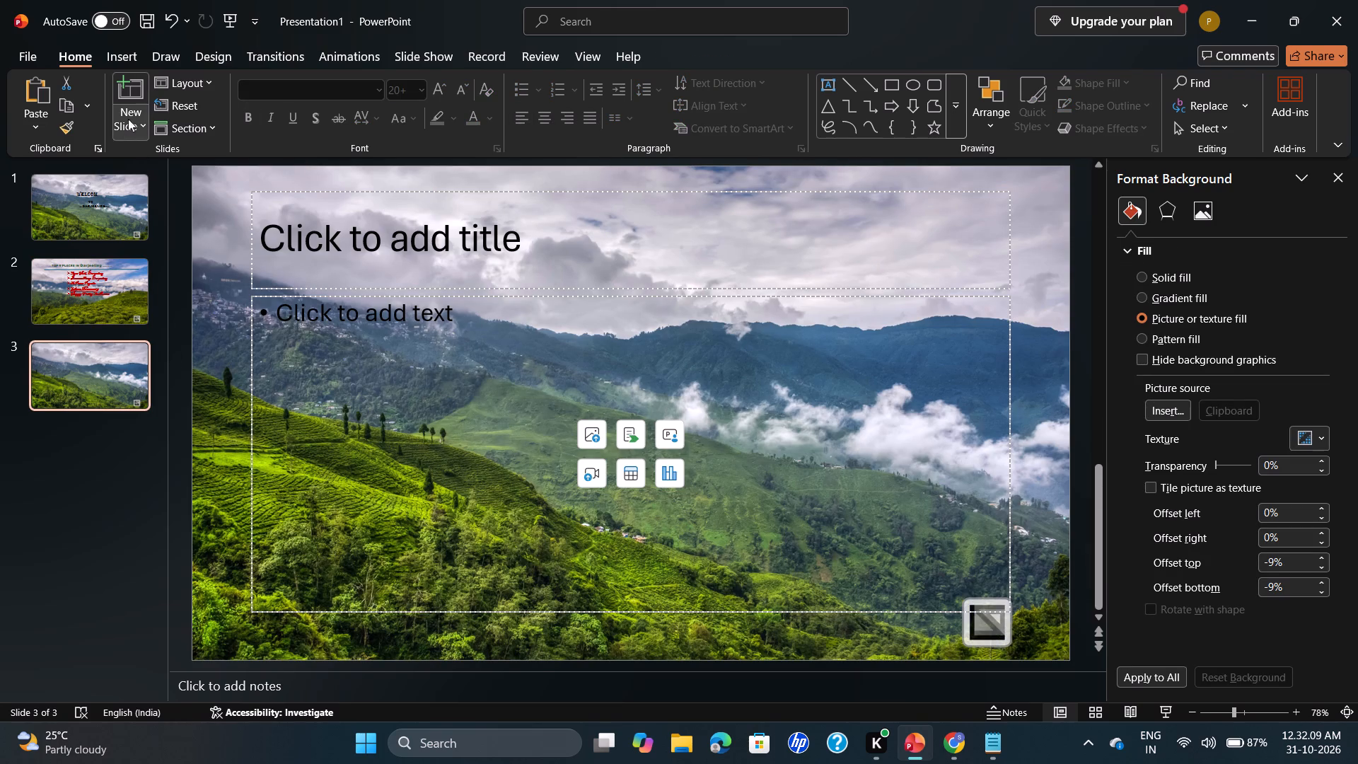
click(215, 82)
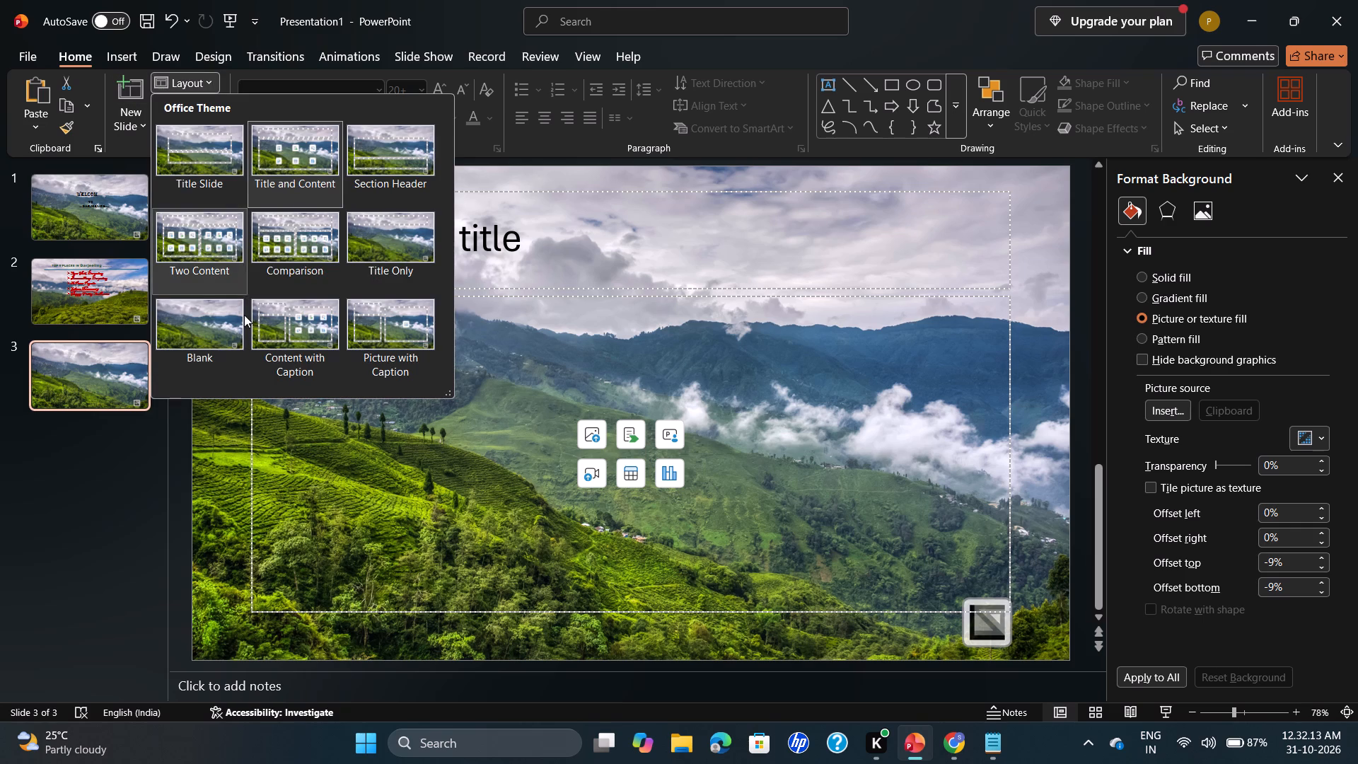
scroll(298, 272, down, 4)
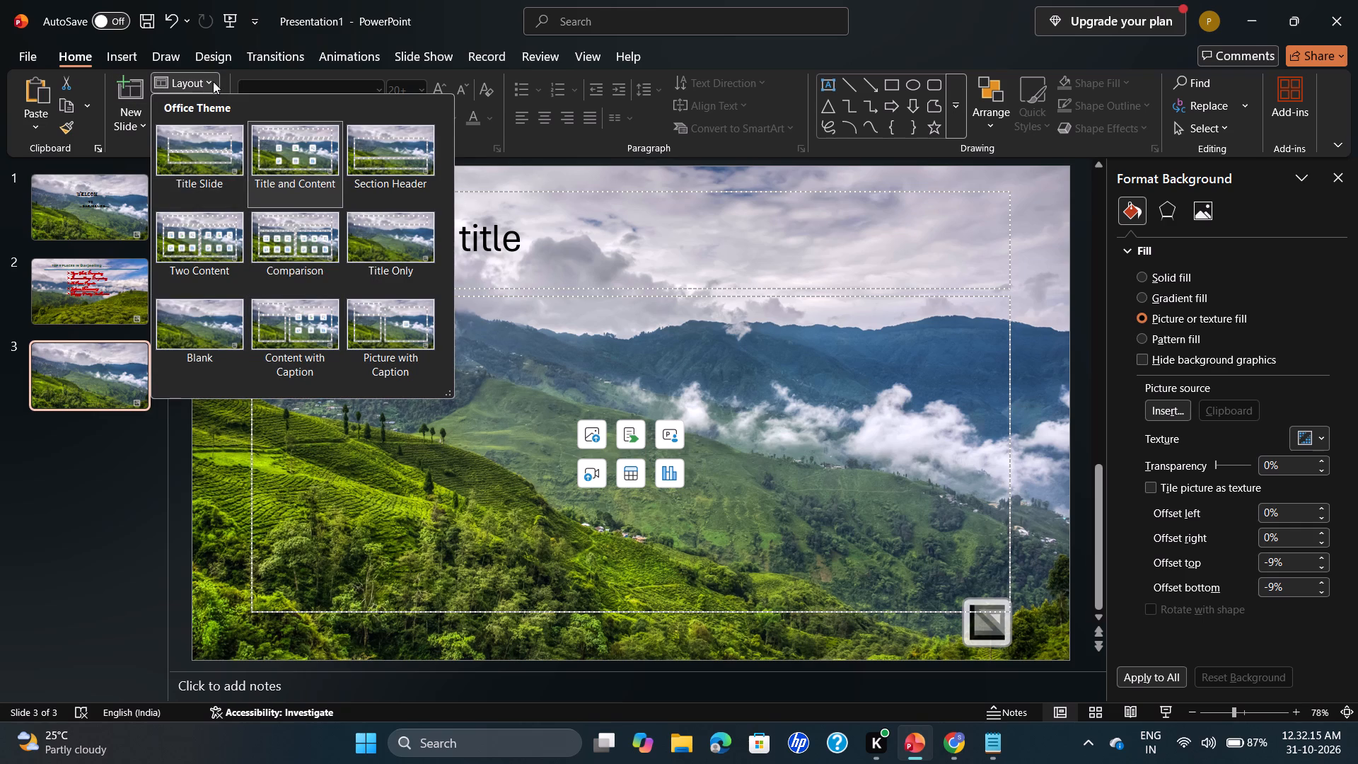
click(213, 81)
click(213, 81)
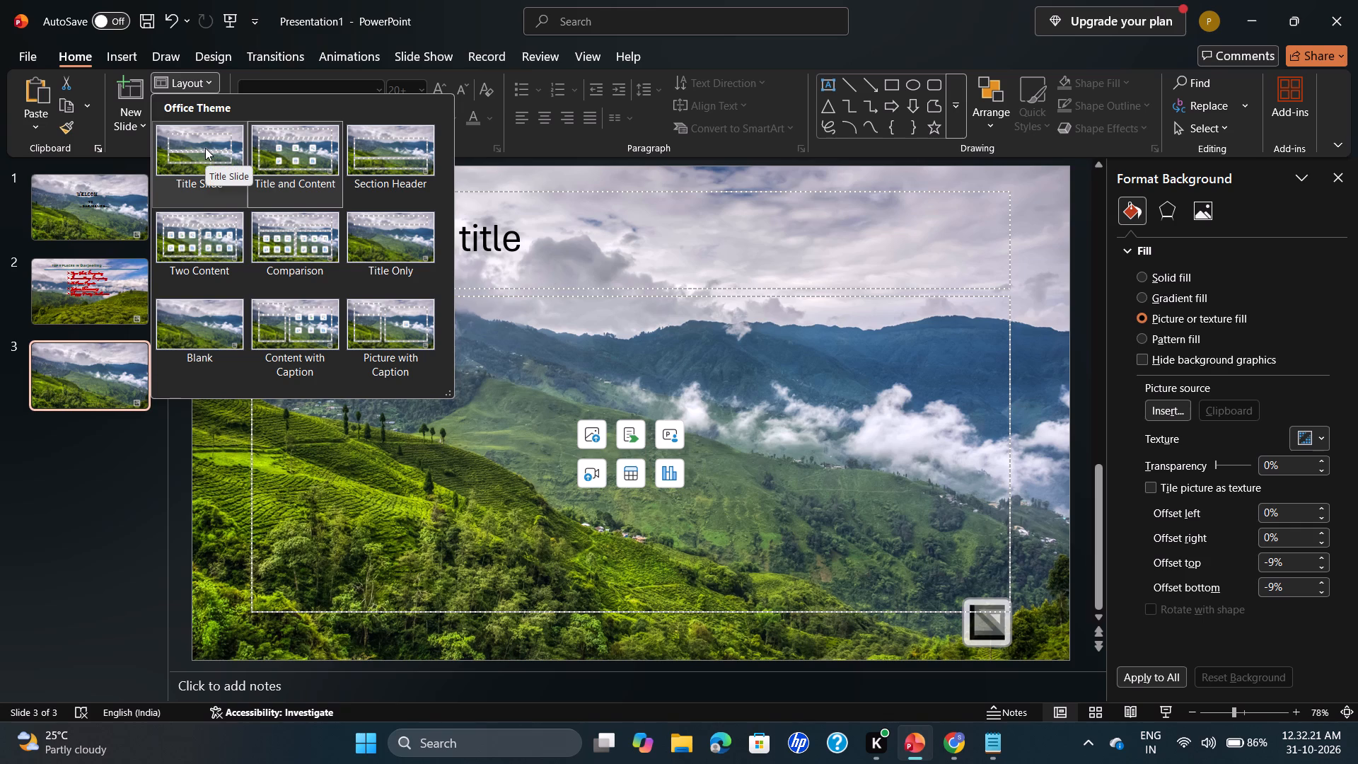
scroll(212, 227, down, 4)
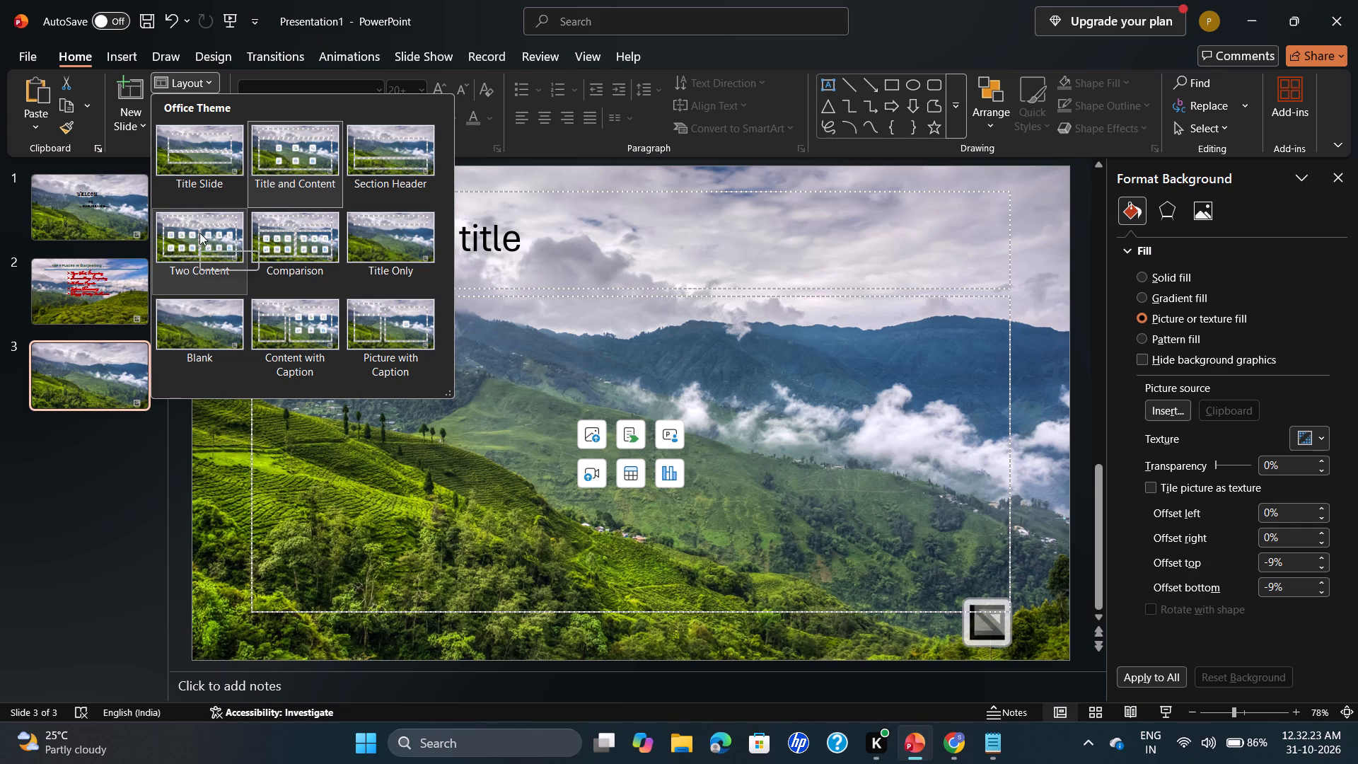
scroll(199, 233, up, 4)
click(65, 366)
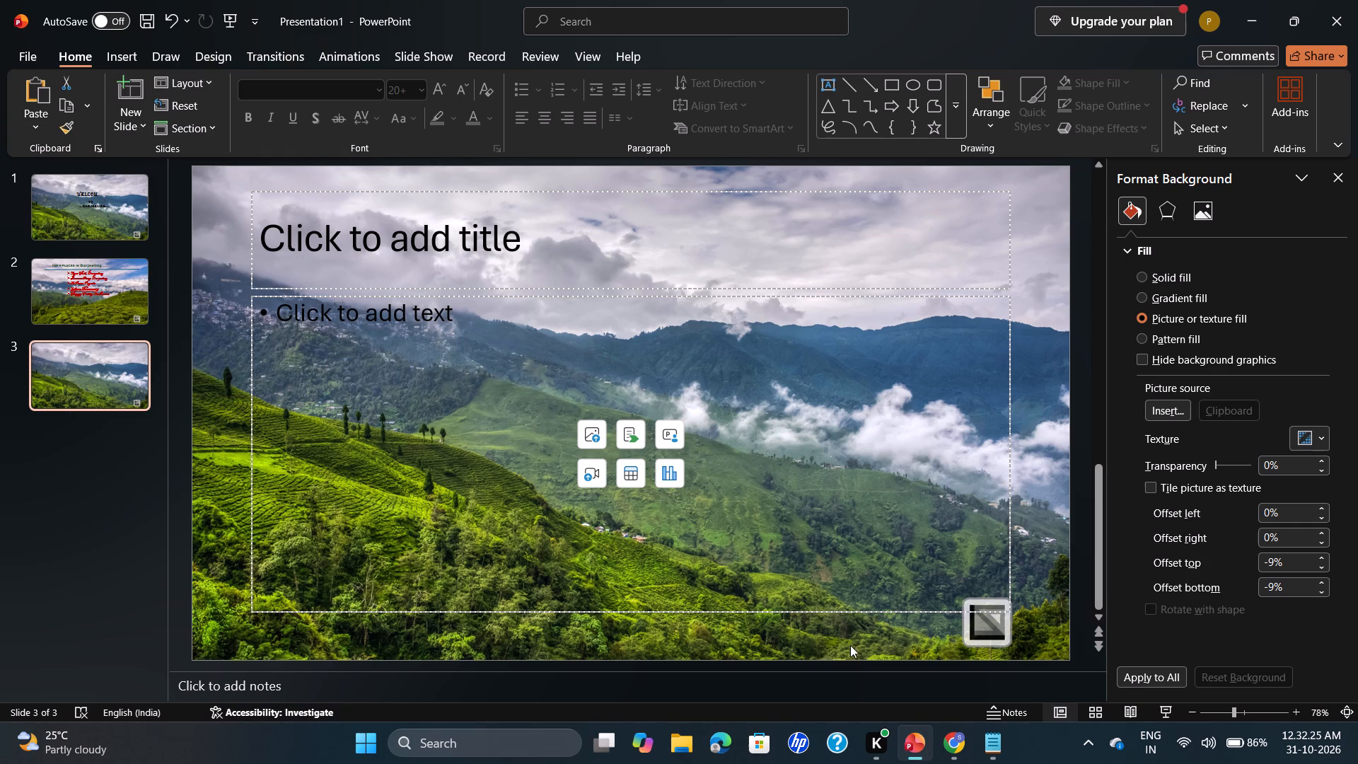
scroll(1196, 519, down, 4)
Close the Format Background pane.
click(1335, 180)
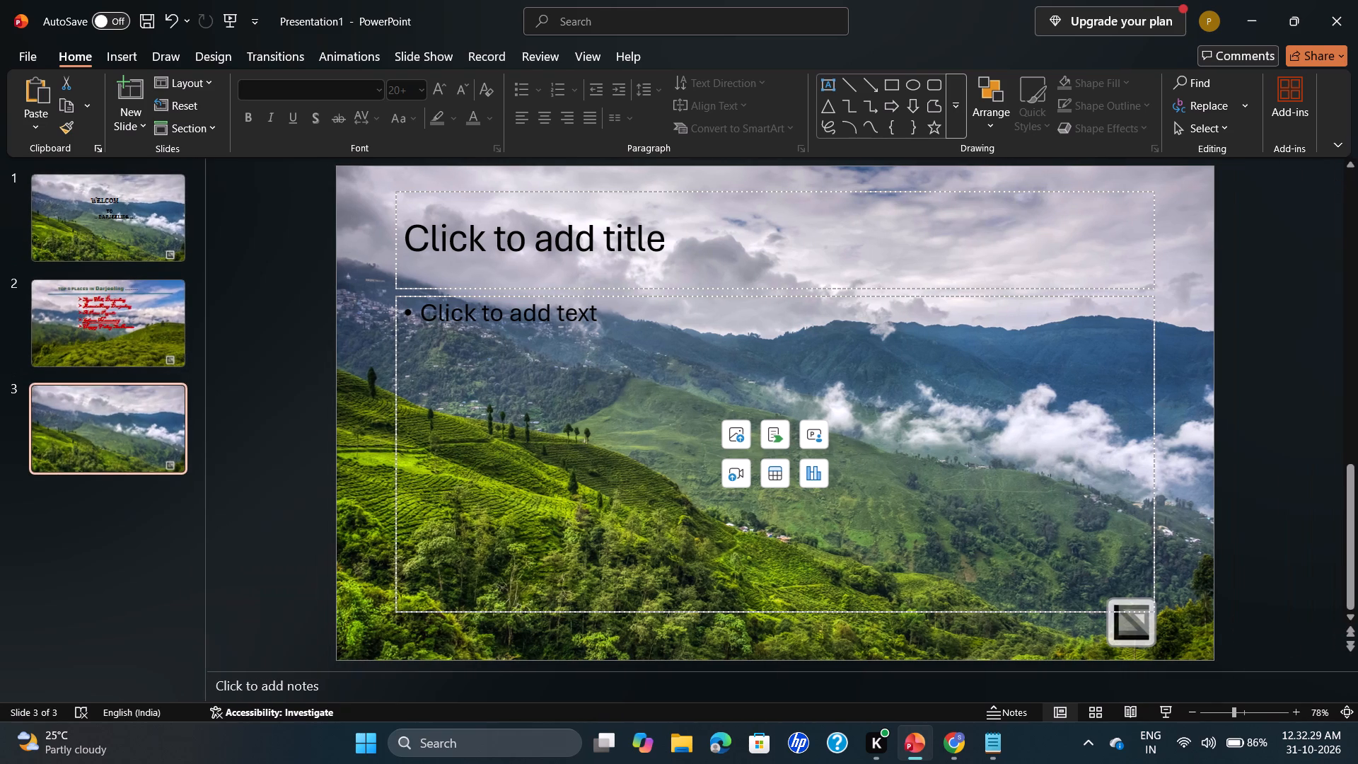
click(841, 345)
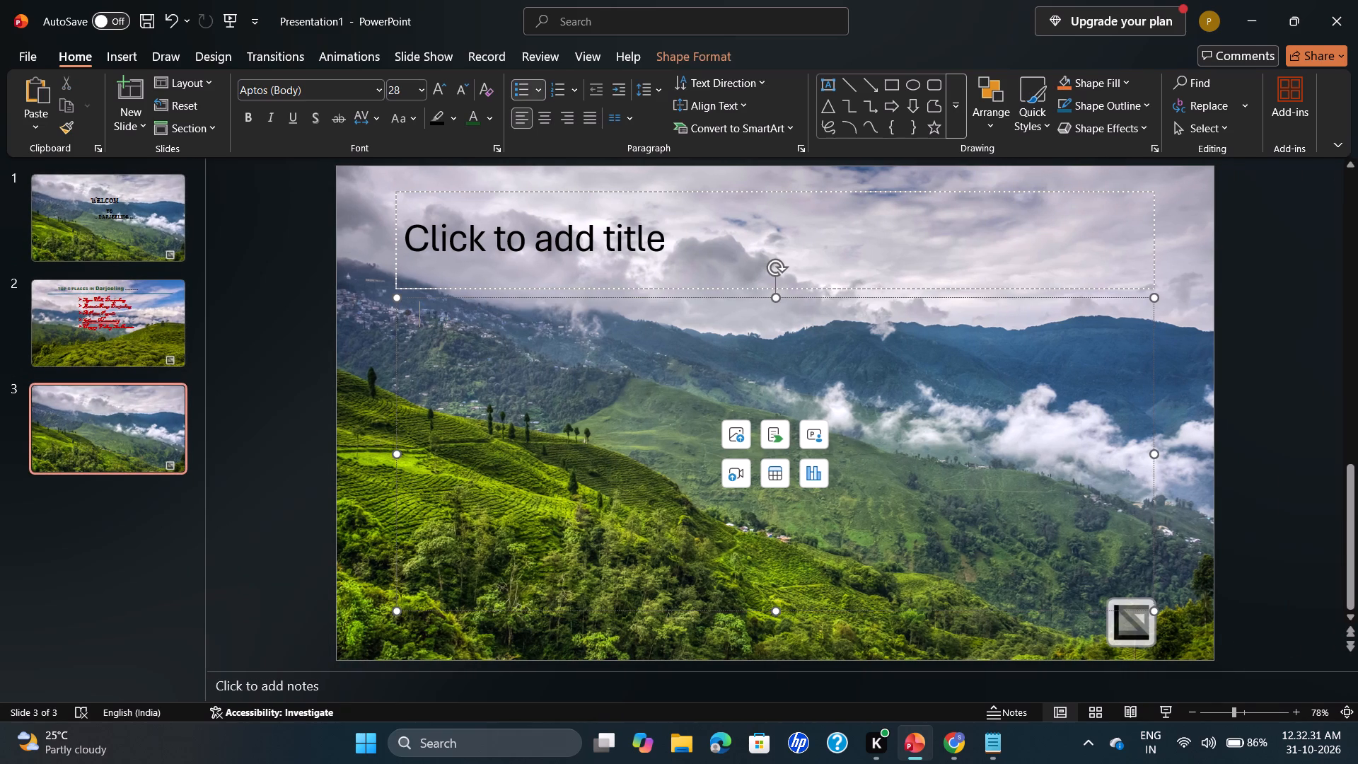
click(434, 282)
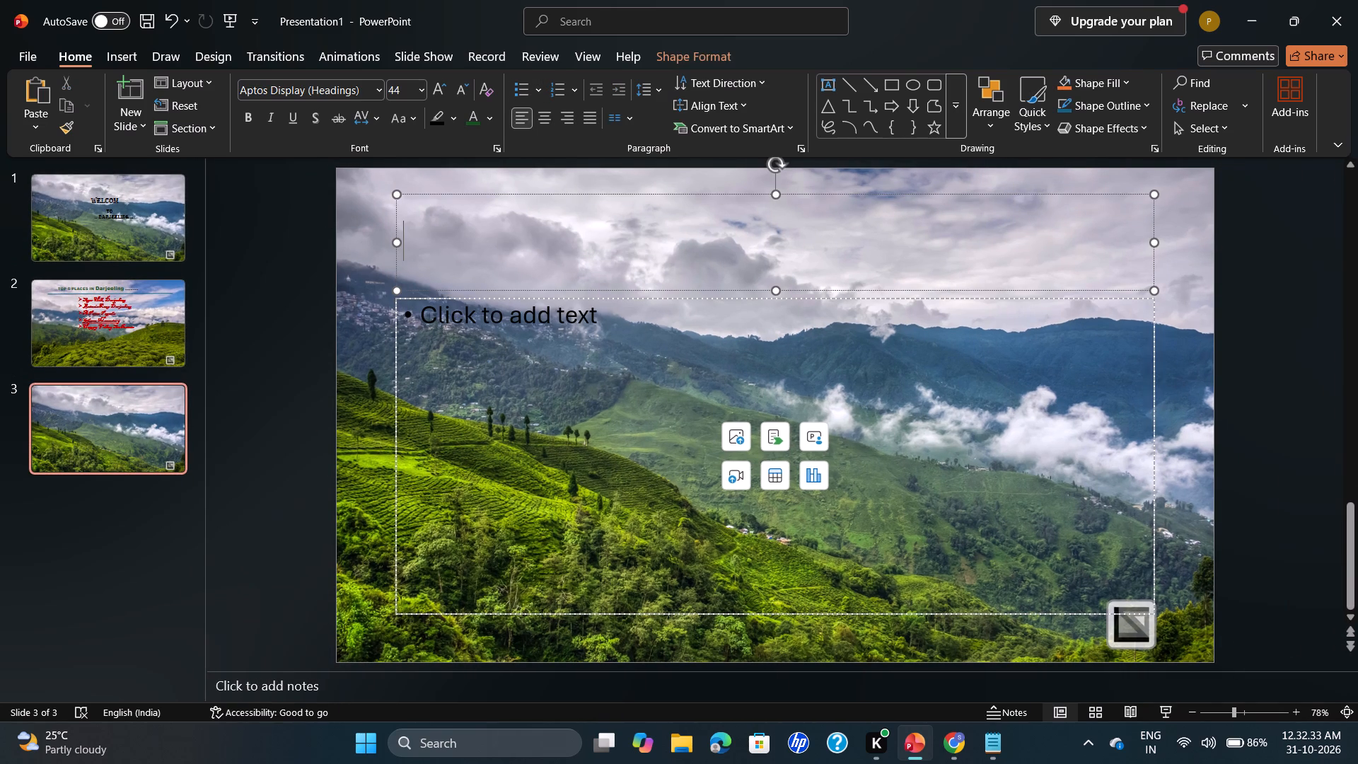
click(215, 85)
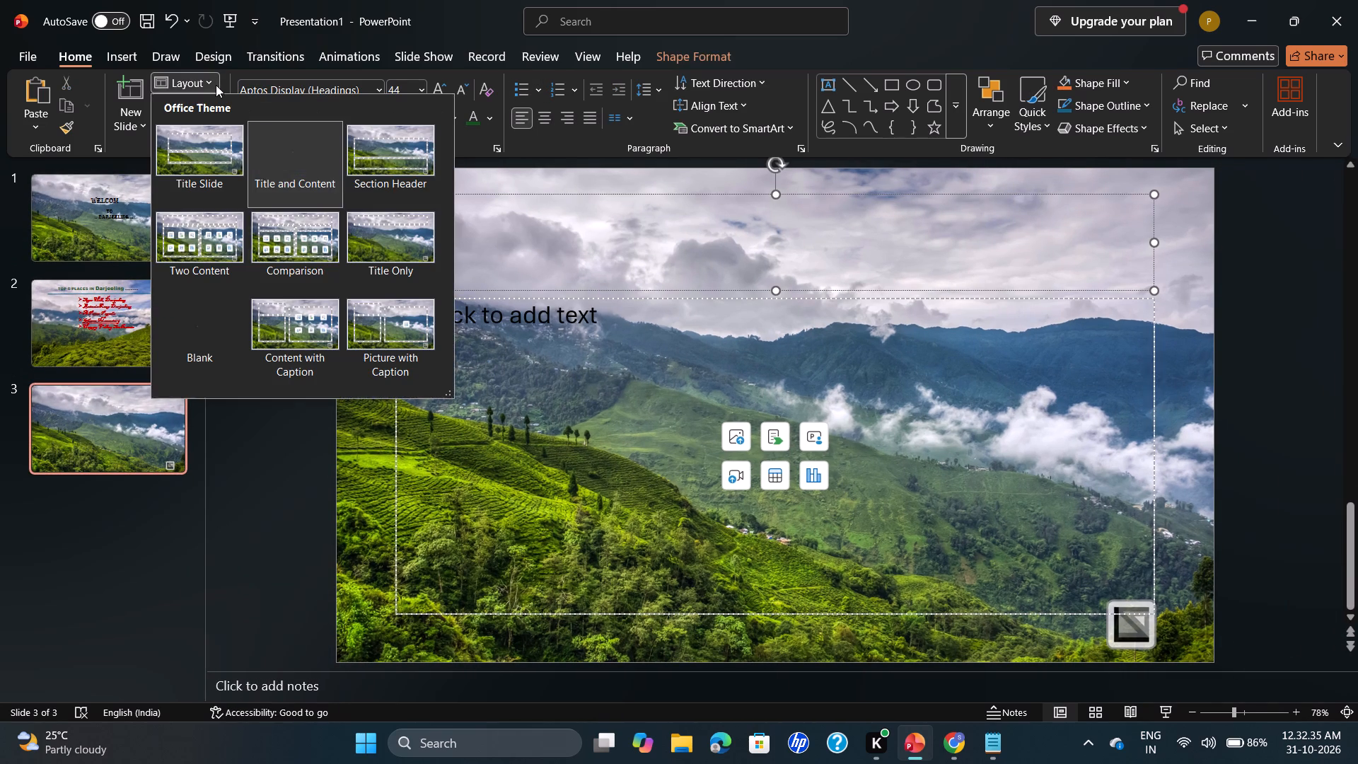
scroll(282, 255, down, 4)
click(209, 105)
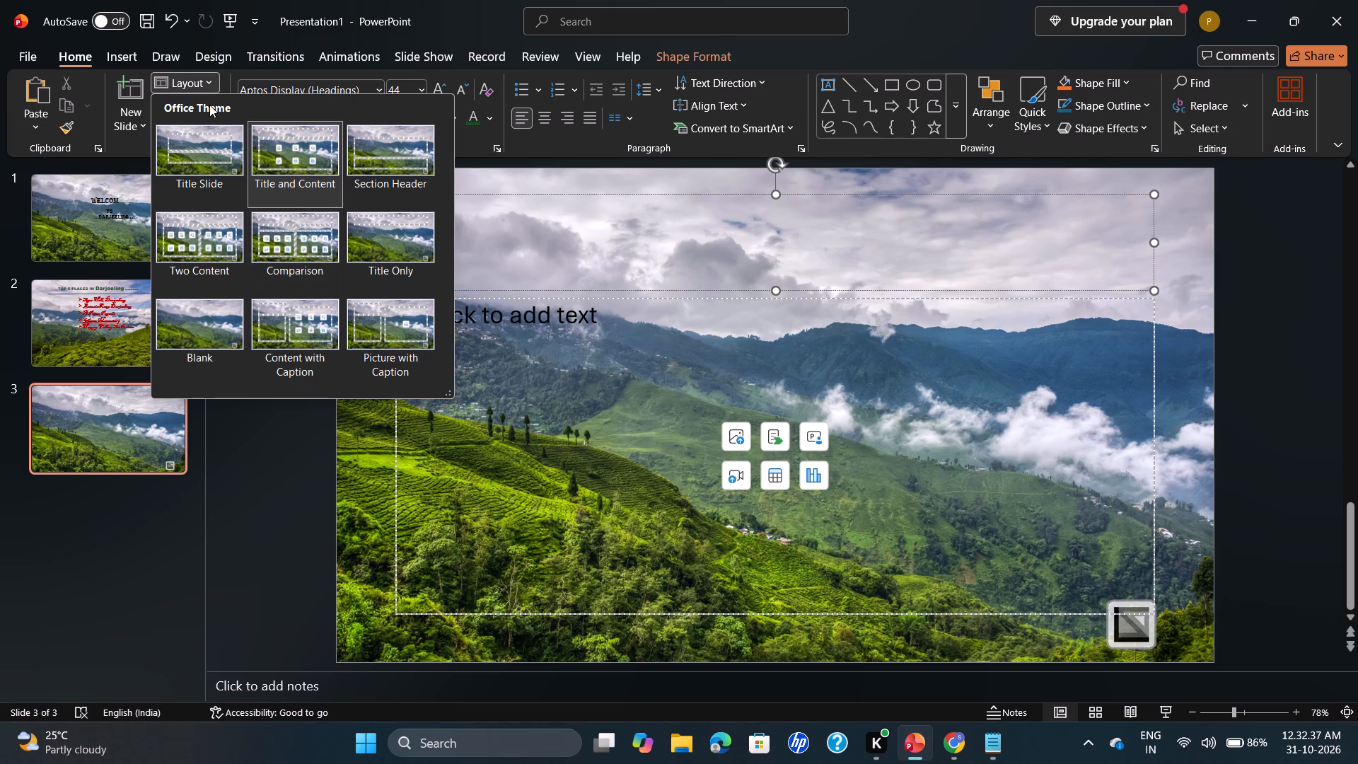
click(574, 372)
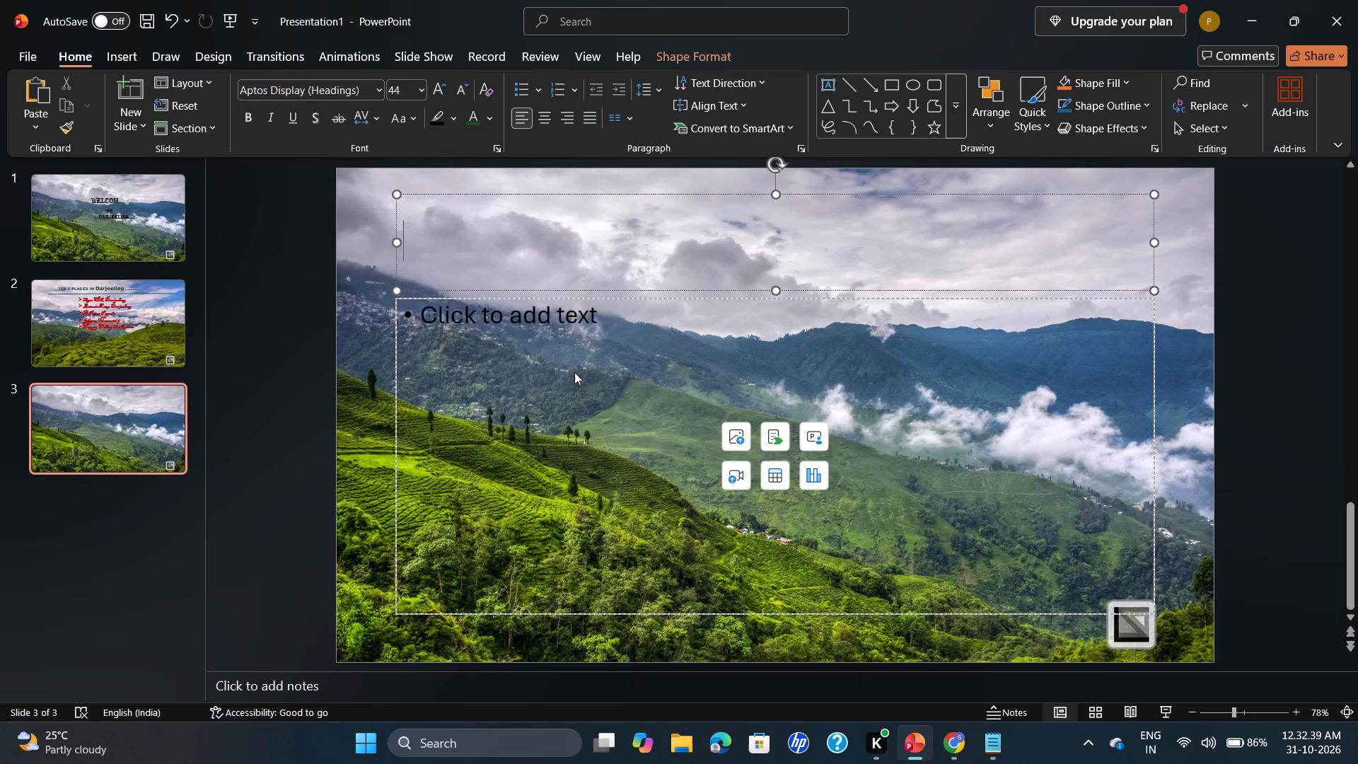
Undo the last two edits to slide 2's heading, the text box widening and the font size increase of "TOP 5 PLACES IN".
key(ctrl+z)
key(ctrl+z)
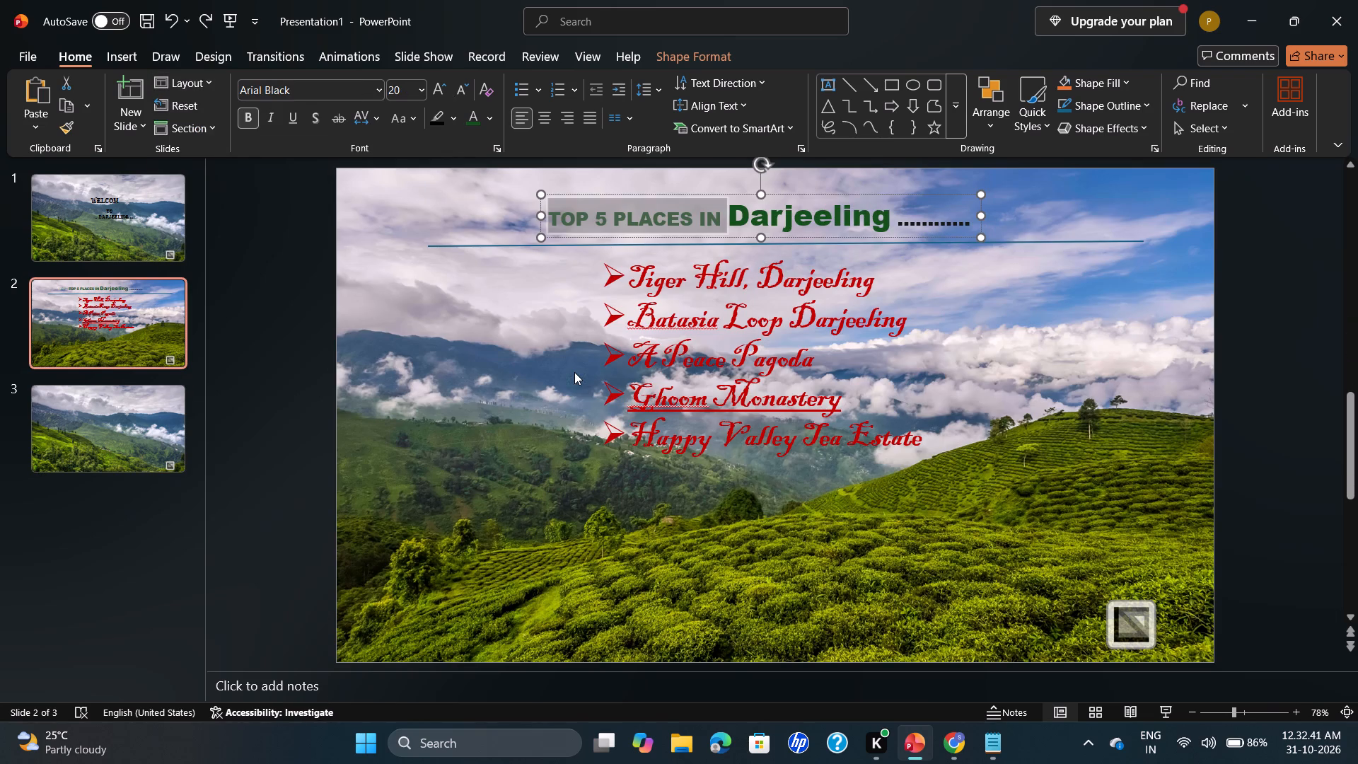
Cut slide 3, the one with empty title and content placeholders, out of the presentation.
click(856, 447)
click(157, 425)
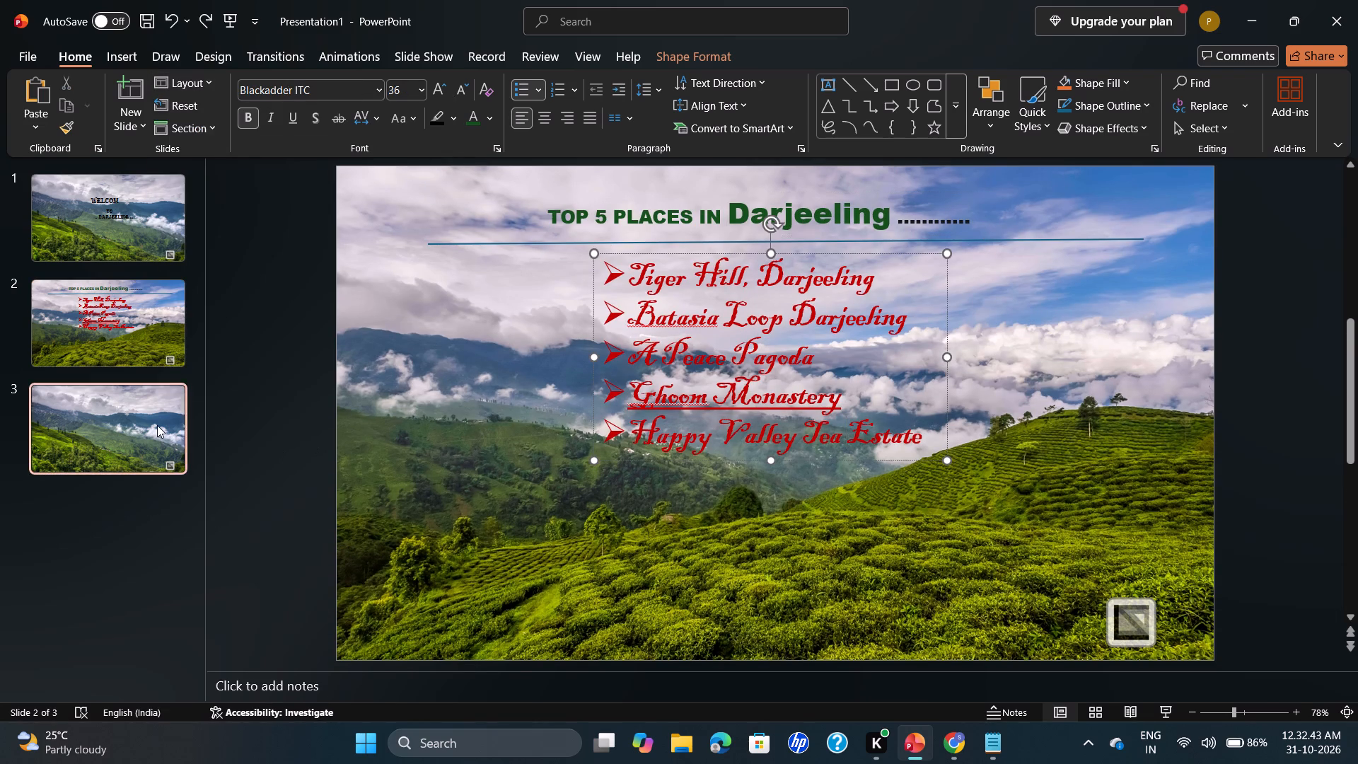
right_click(157, 425)
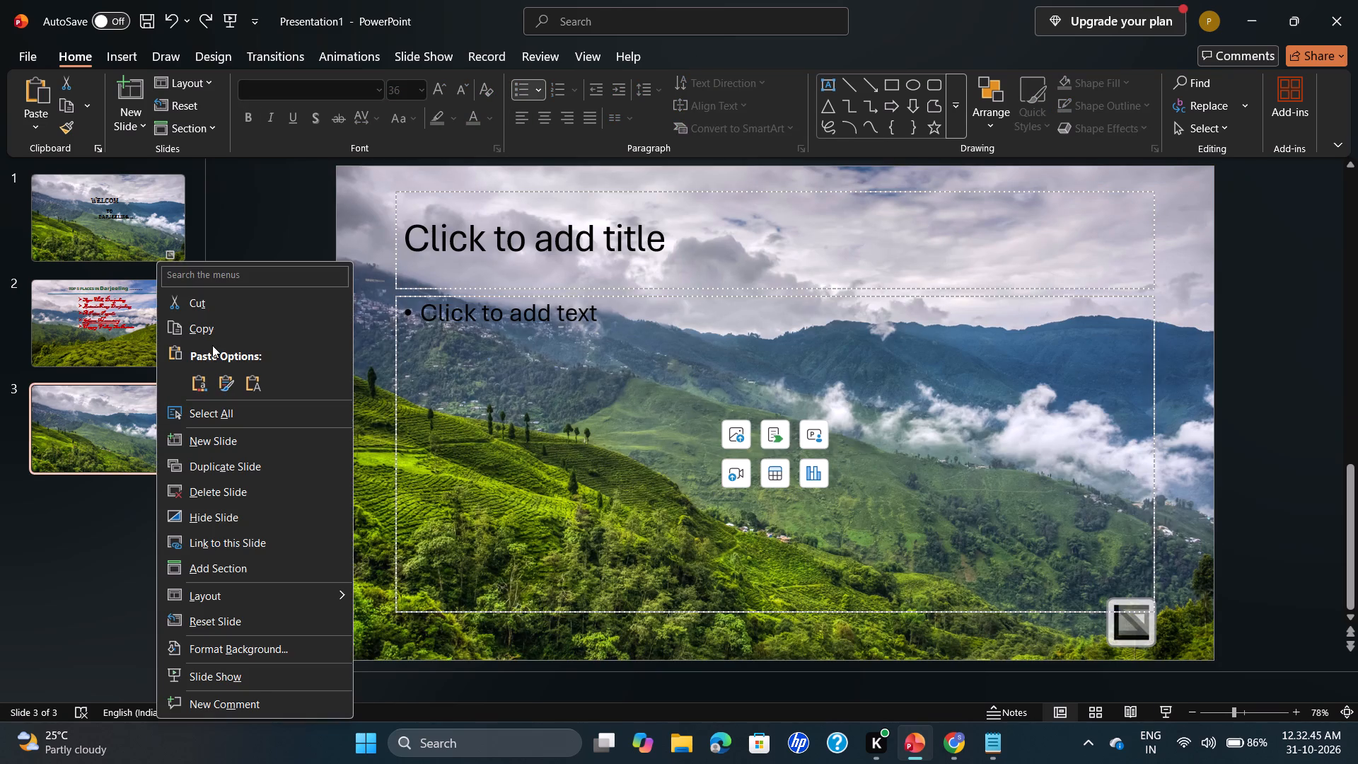
click(225, 306)
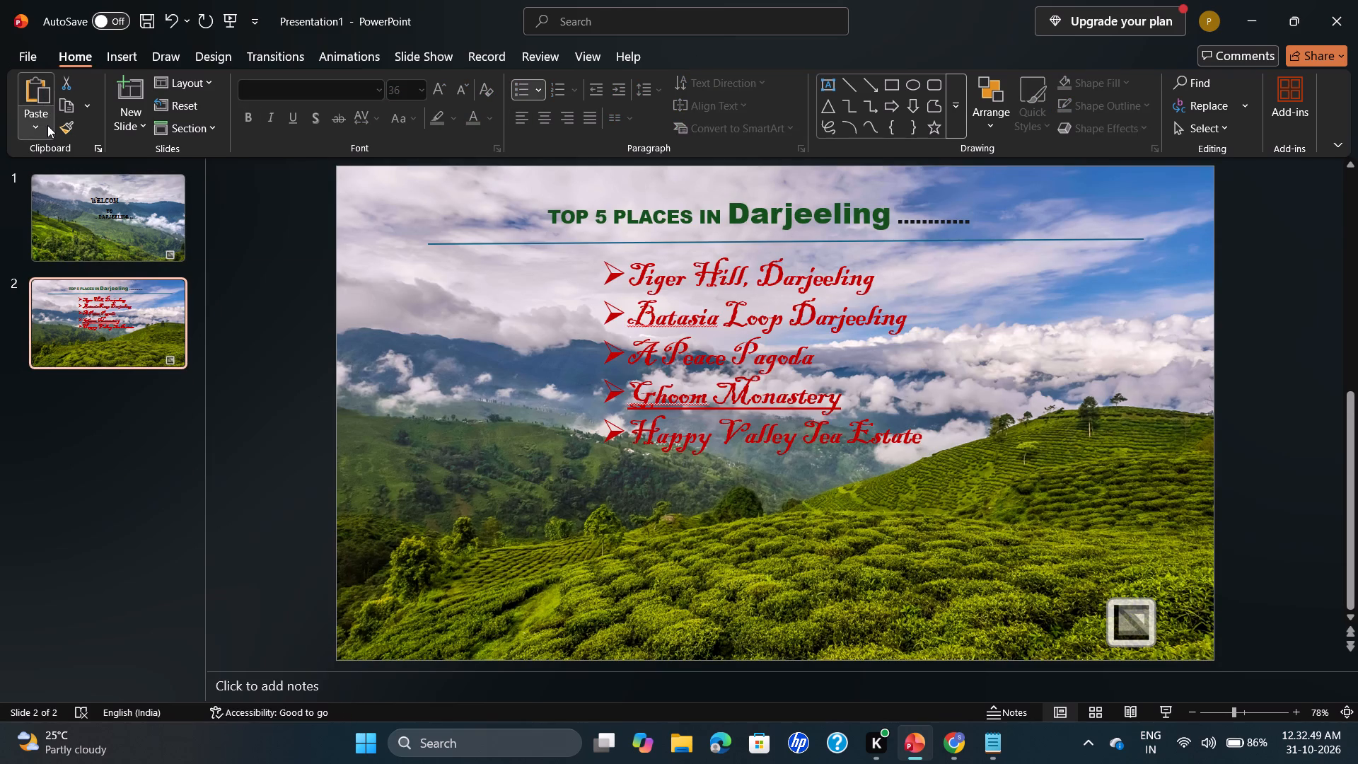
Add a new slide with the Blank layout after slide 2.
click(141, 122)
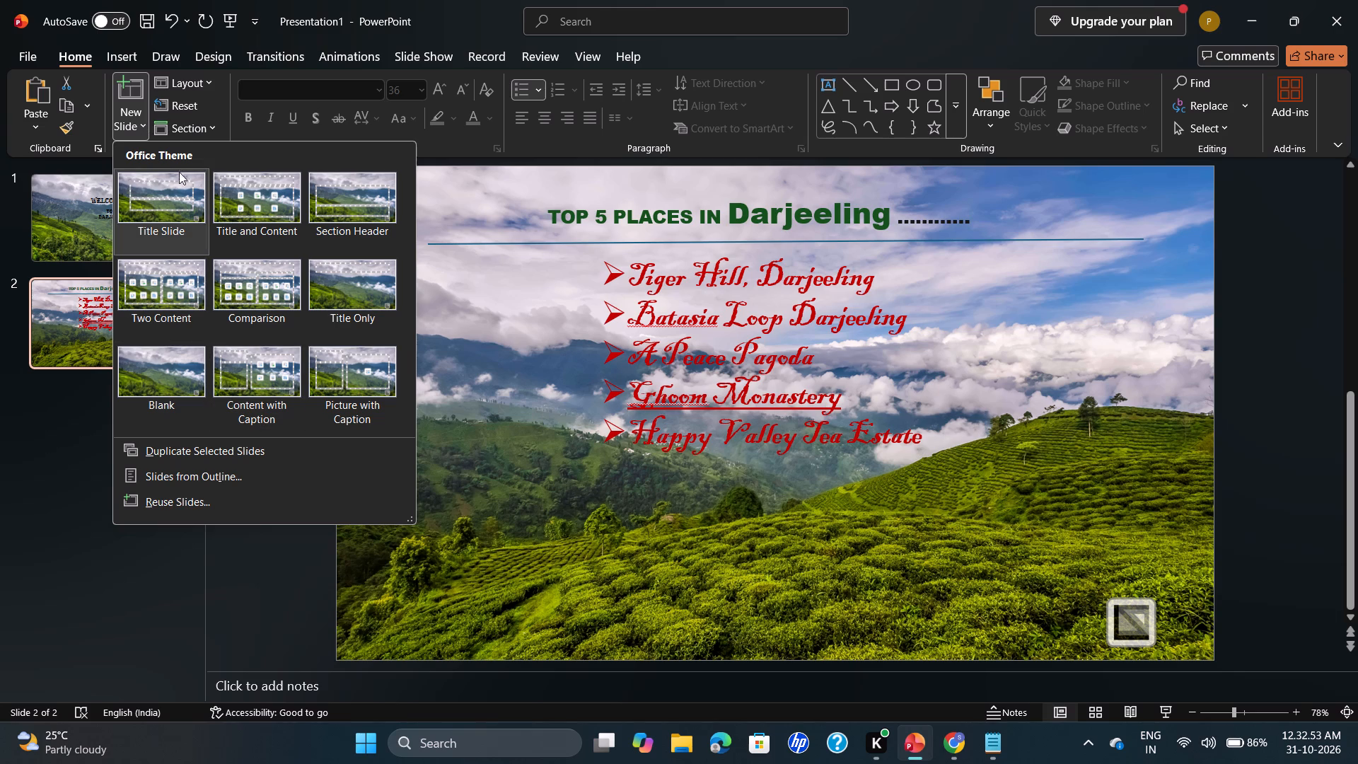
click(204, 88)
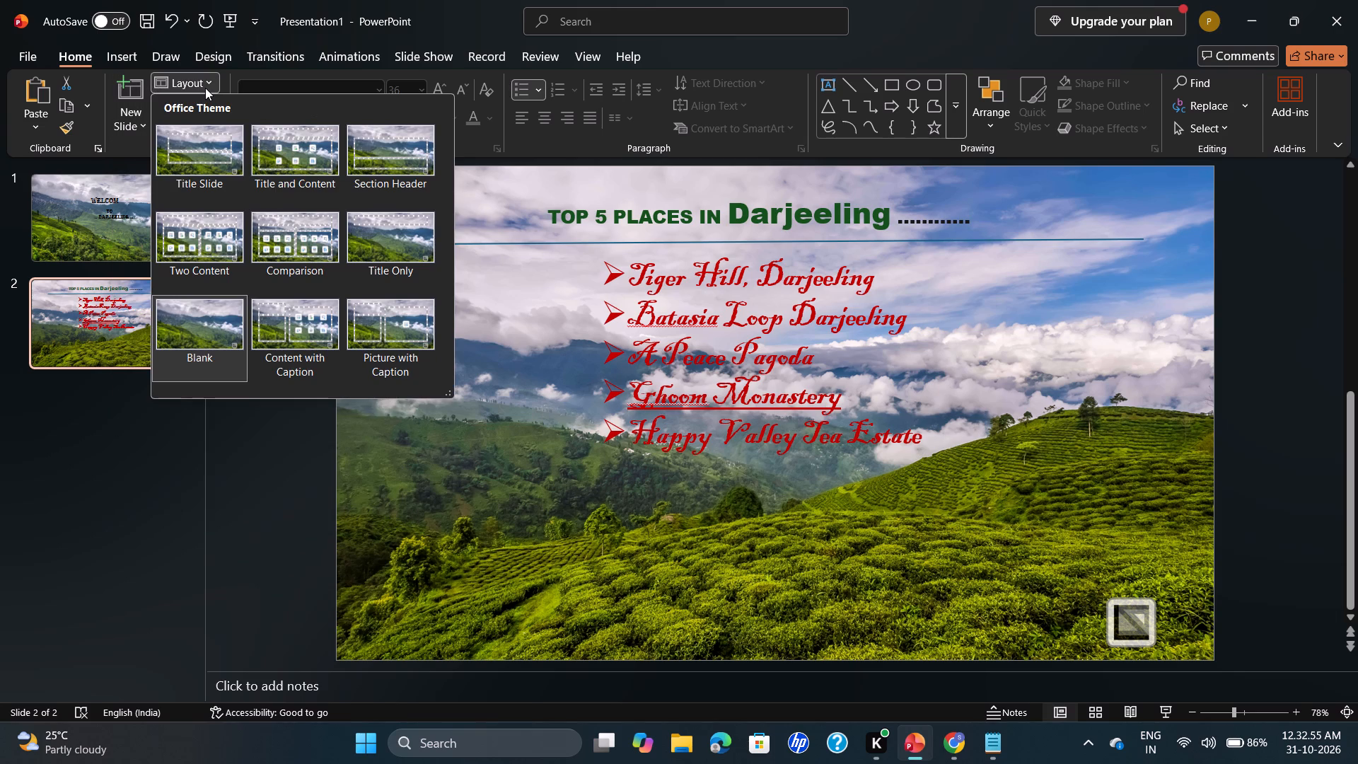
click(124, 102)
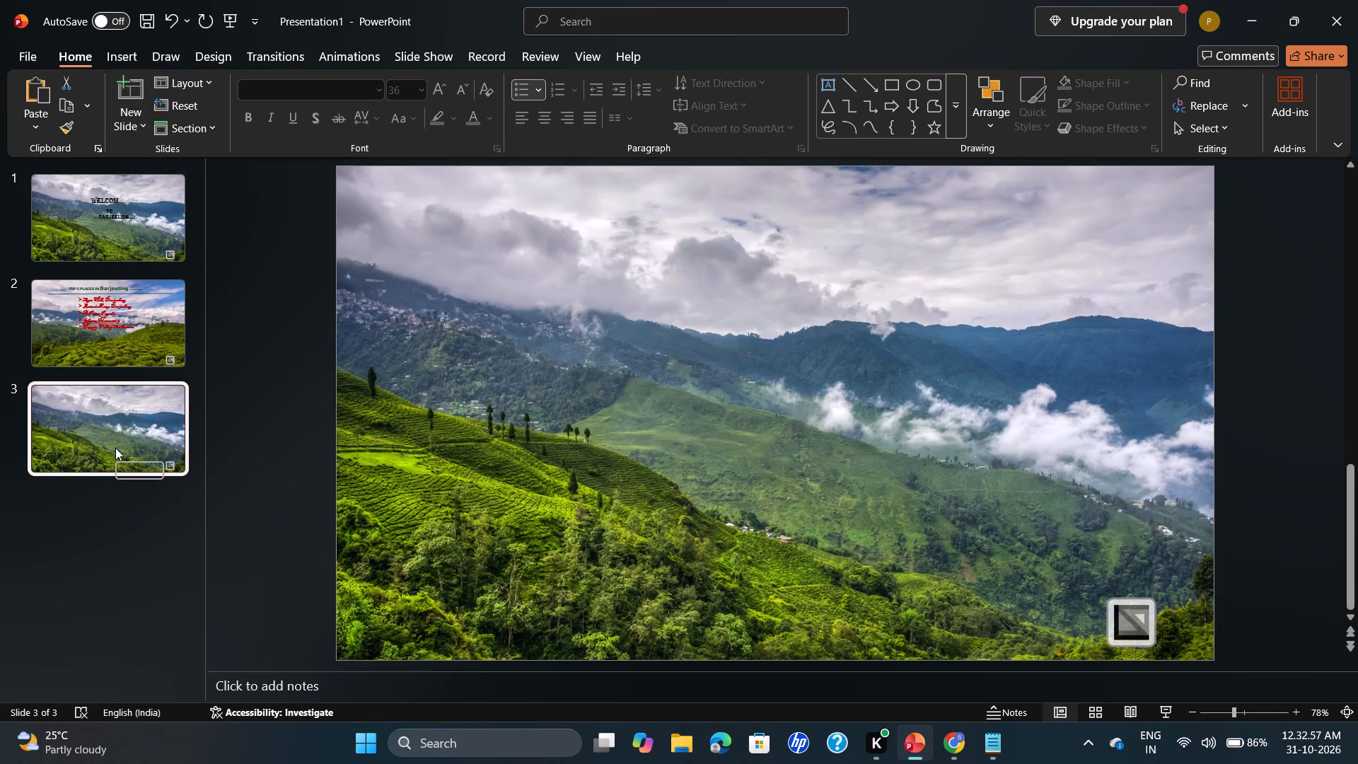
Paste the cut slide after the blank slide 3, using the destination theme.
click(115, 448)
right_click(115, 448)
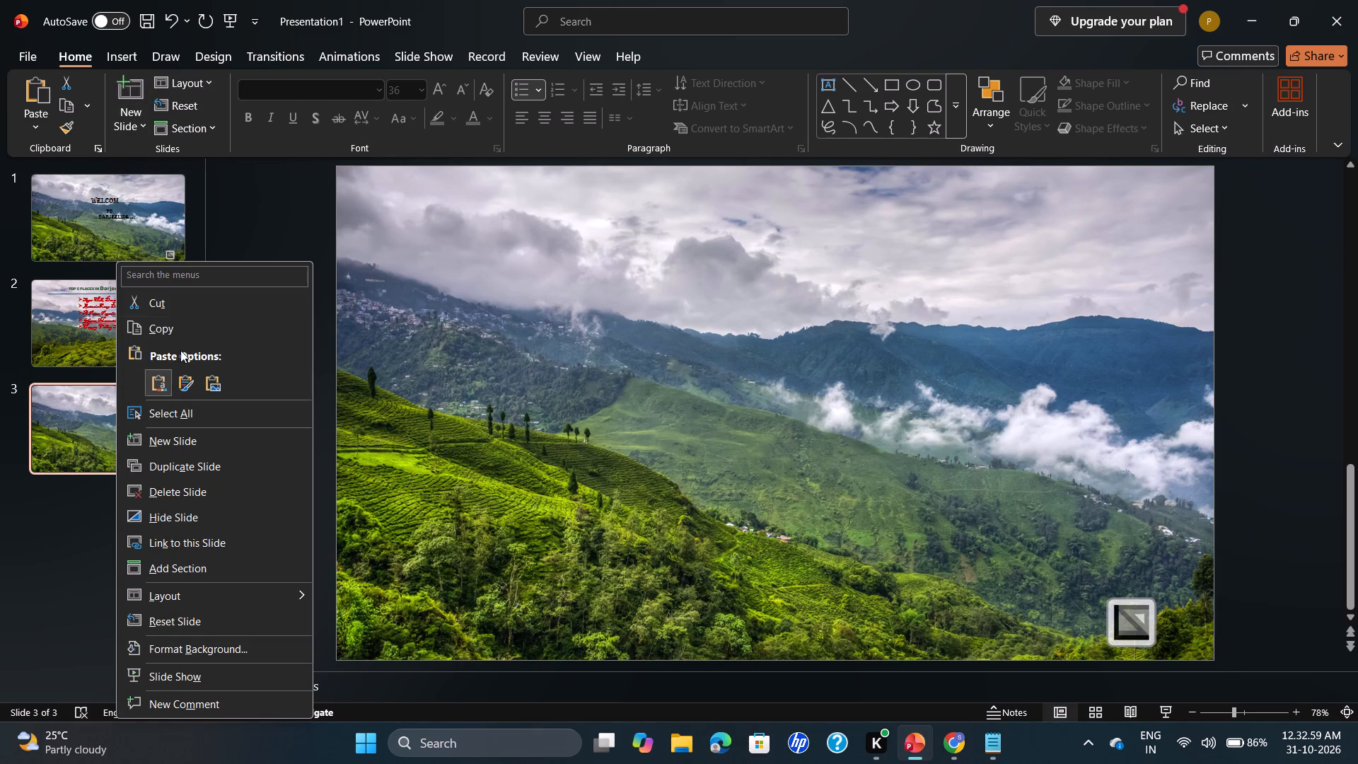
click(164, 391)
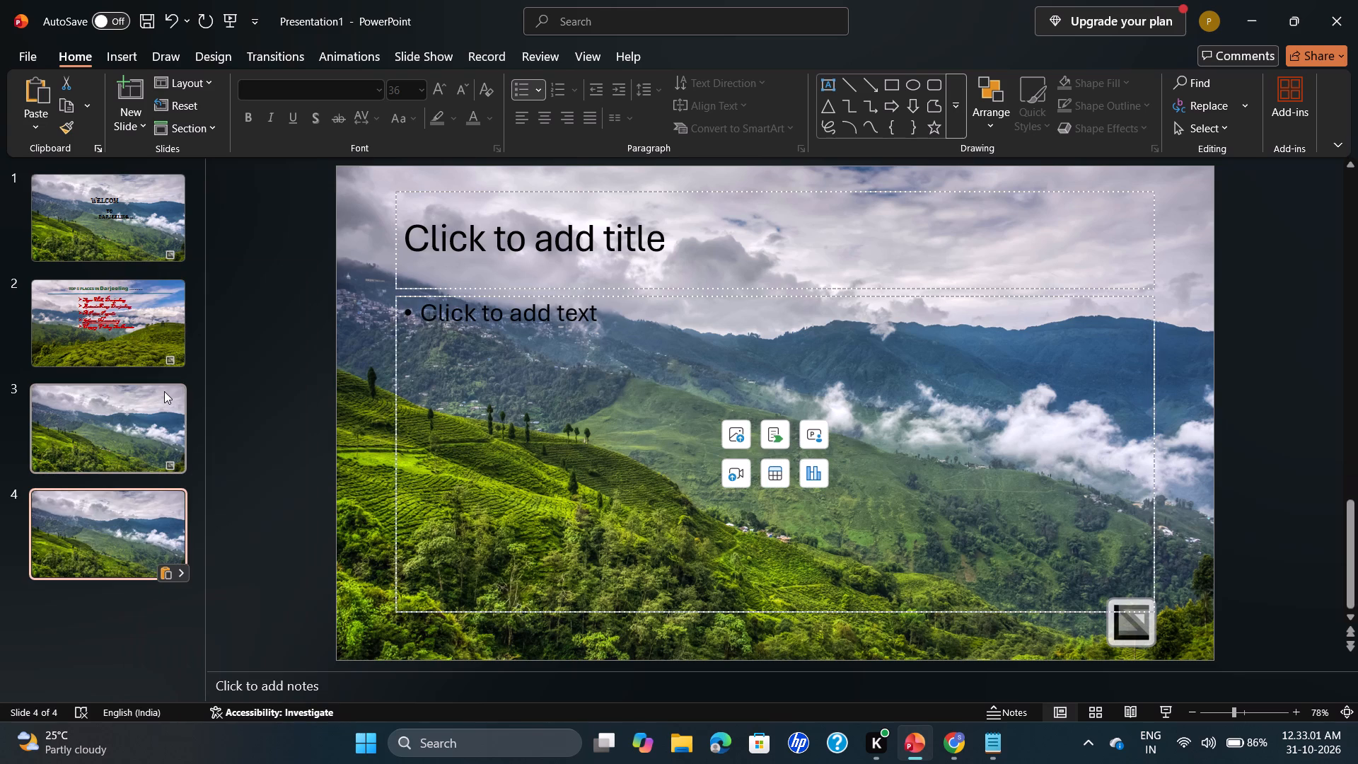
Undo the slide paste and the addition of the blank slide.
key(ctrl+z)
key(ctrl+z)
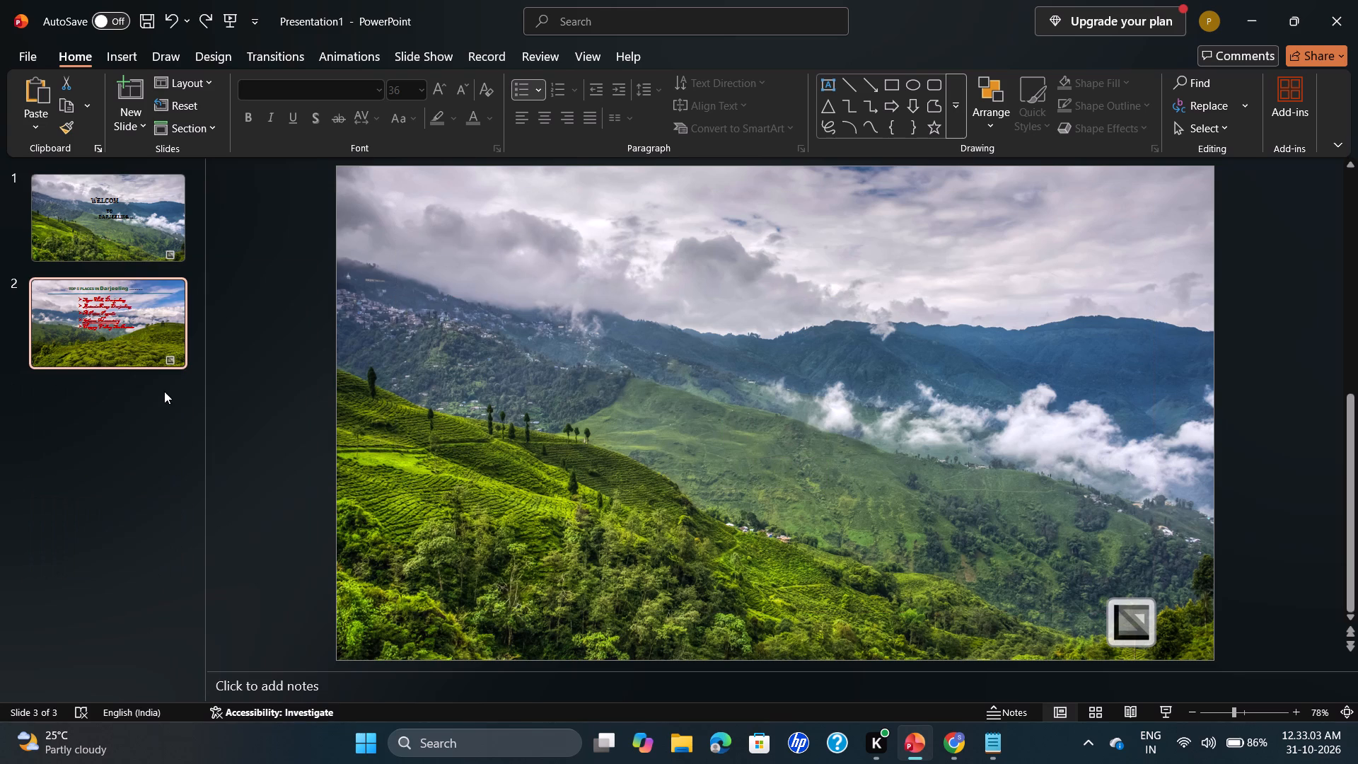
Insert a new slide with the Blank layout after slide 2.
click(134, 463)
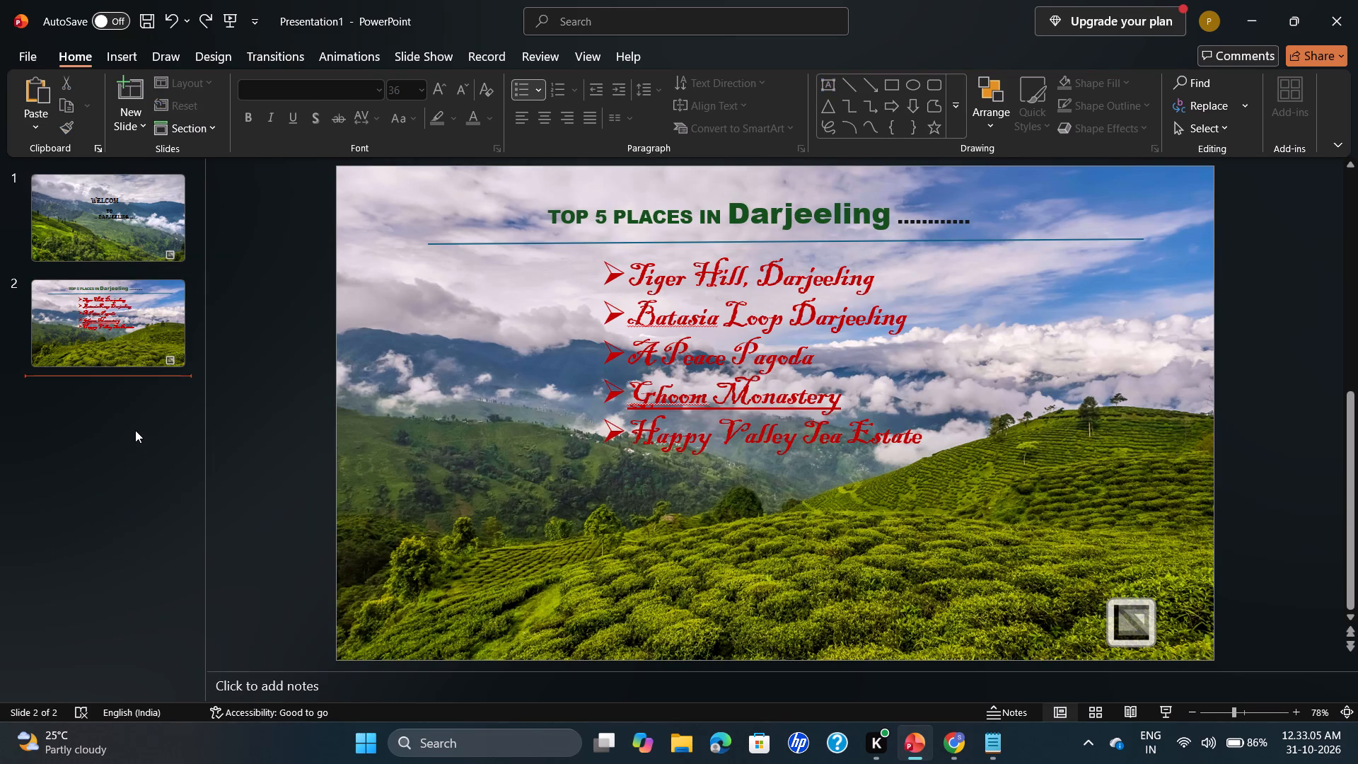
click(135, 406)
click(186, 134)
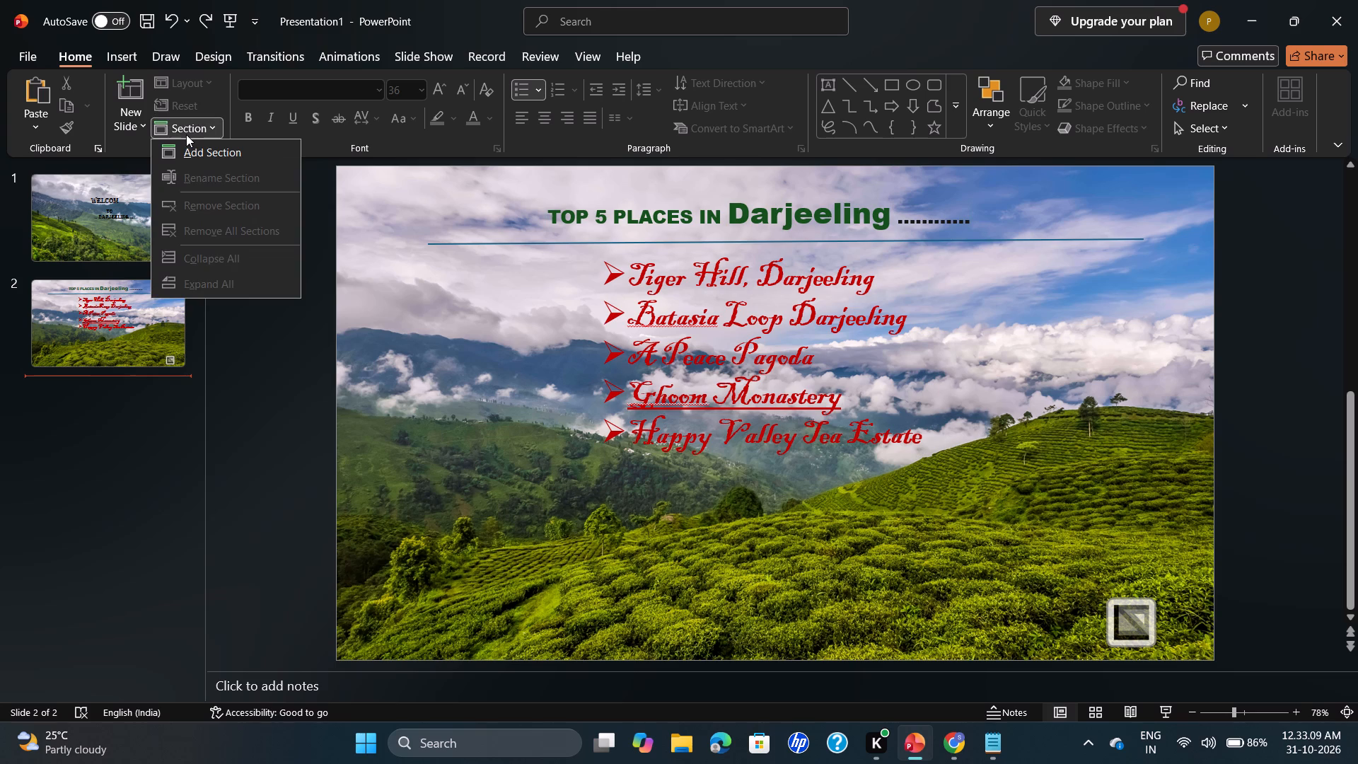
click(132, 125)
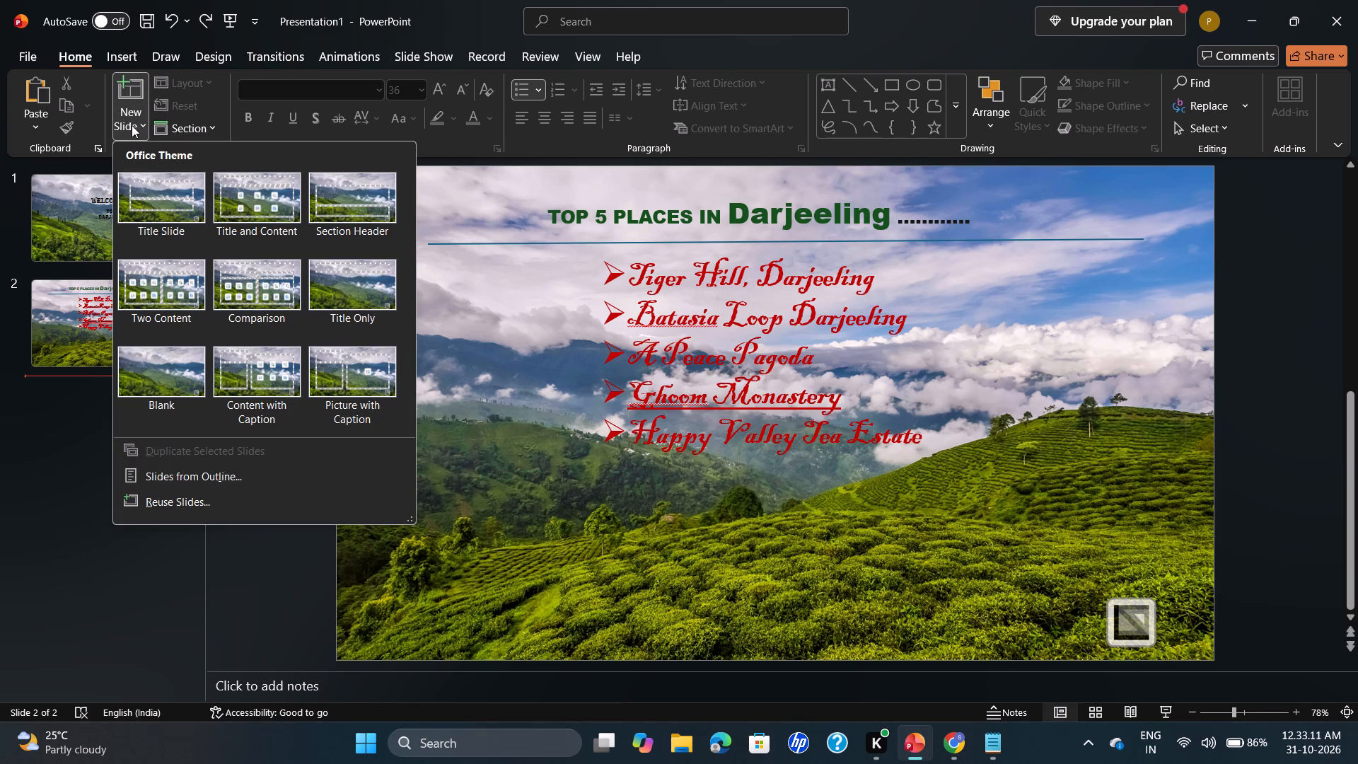
click(163, 395)
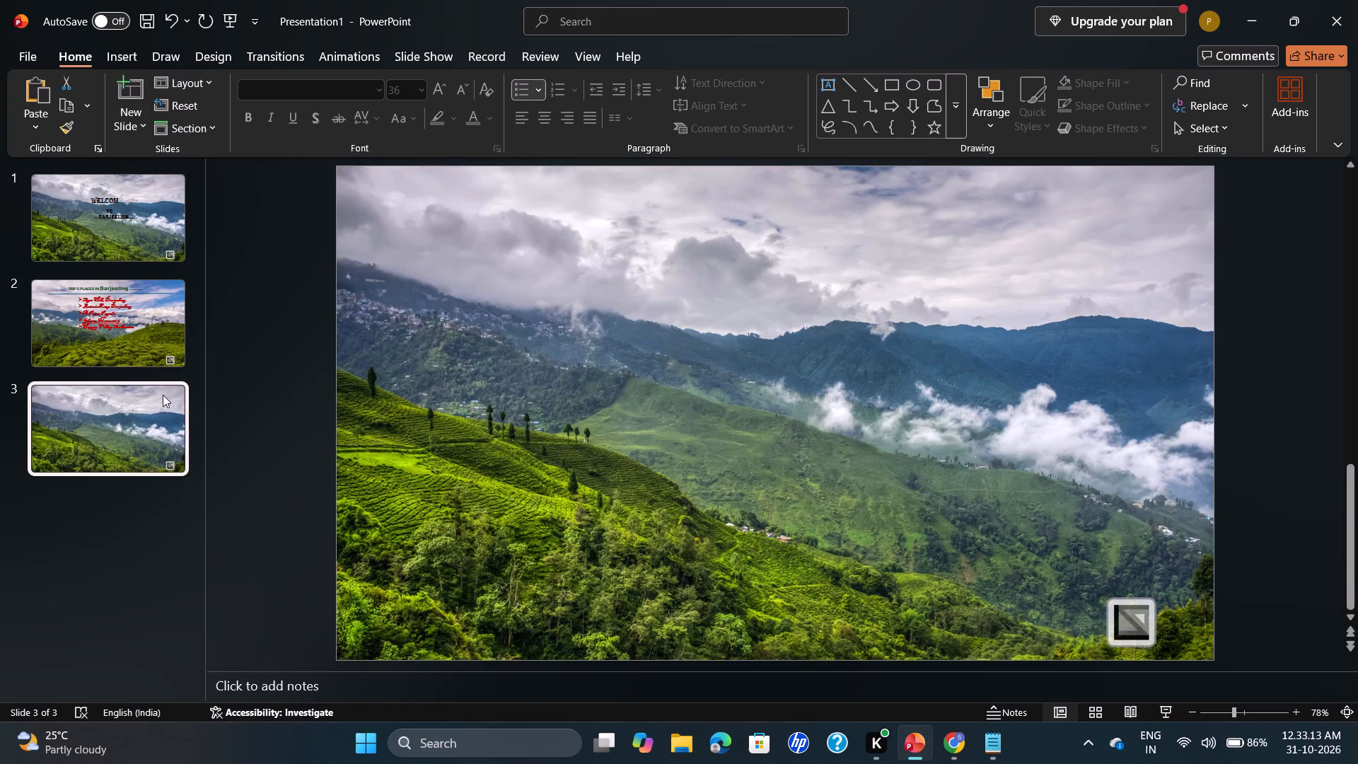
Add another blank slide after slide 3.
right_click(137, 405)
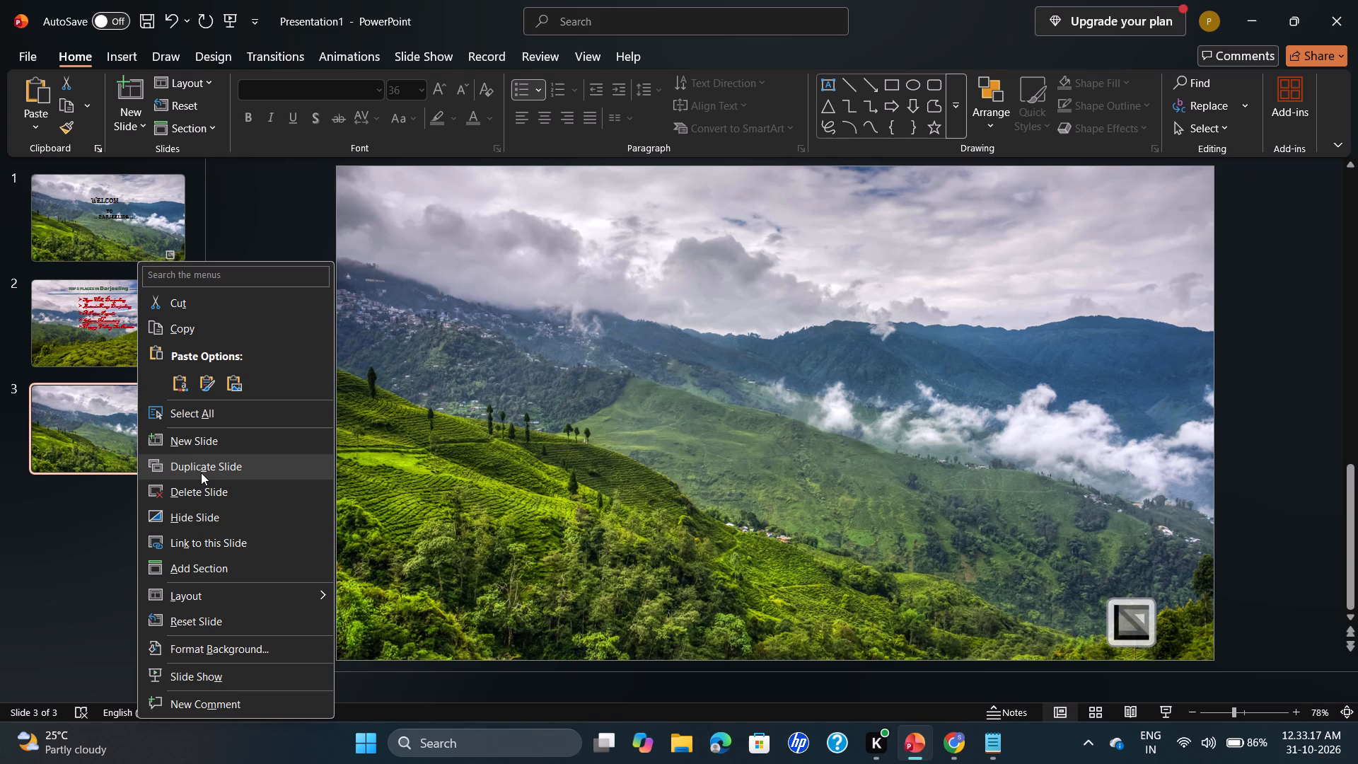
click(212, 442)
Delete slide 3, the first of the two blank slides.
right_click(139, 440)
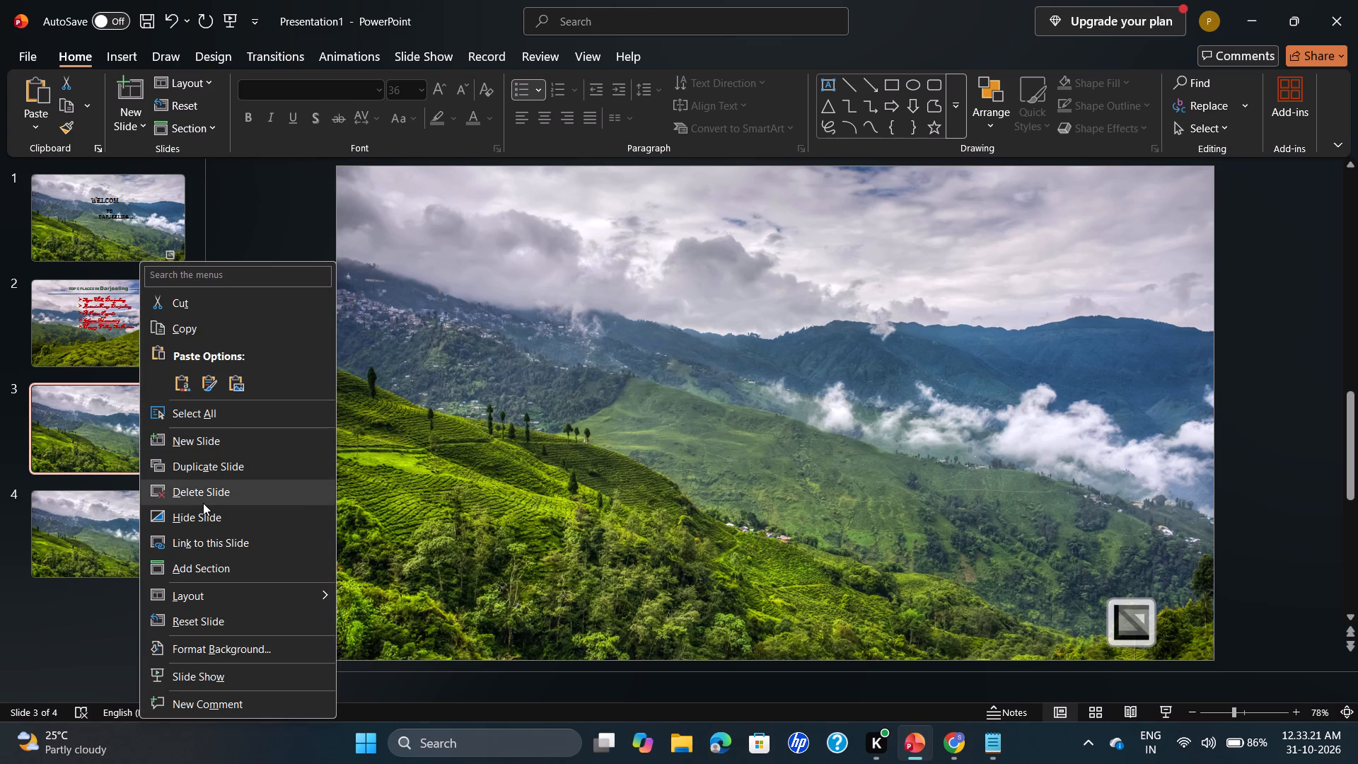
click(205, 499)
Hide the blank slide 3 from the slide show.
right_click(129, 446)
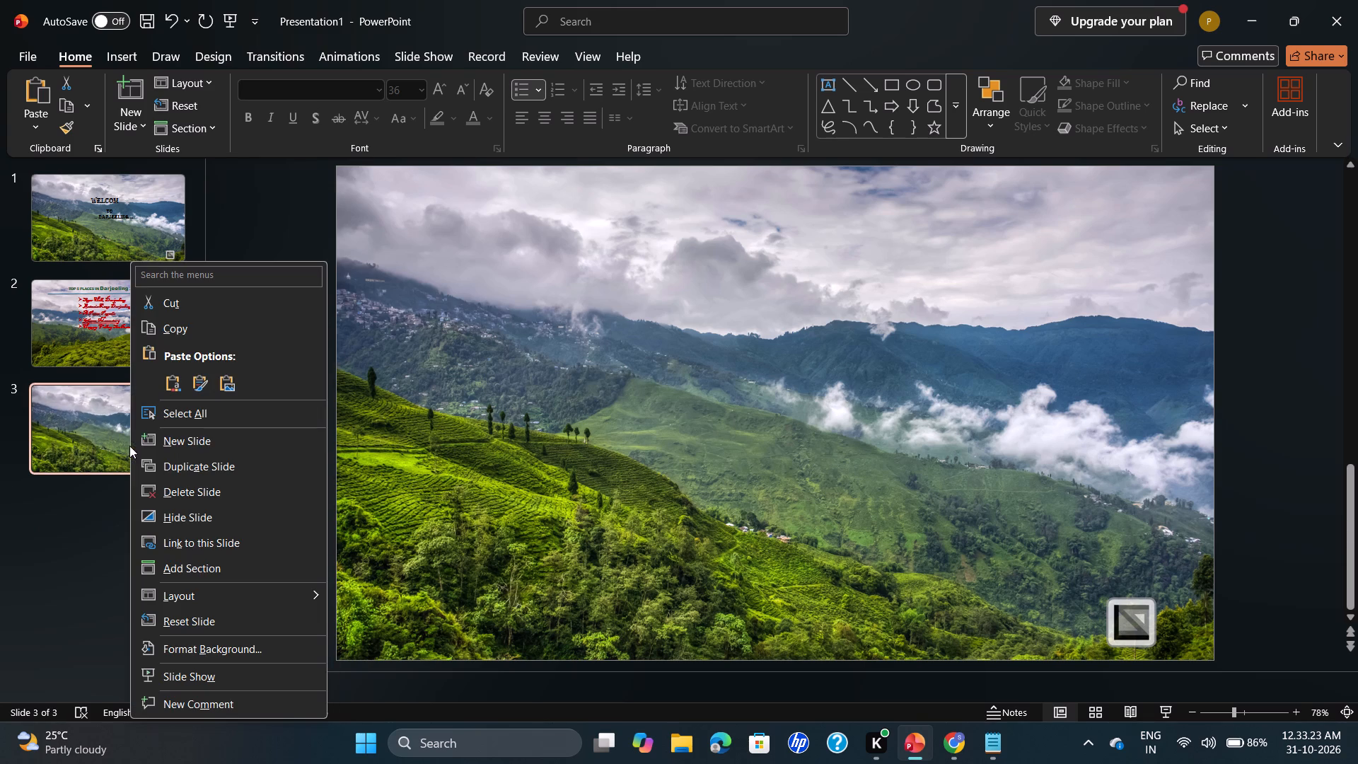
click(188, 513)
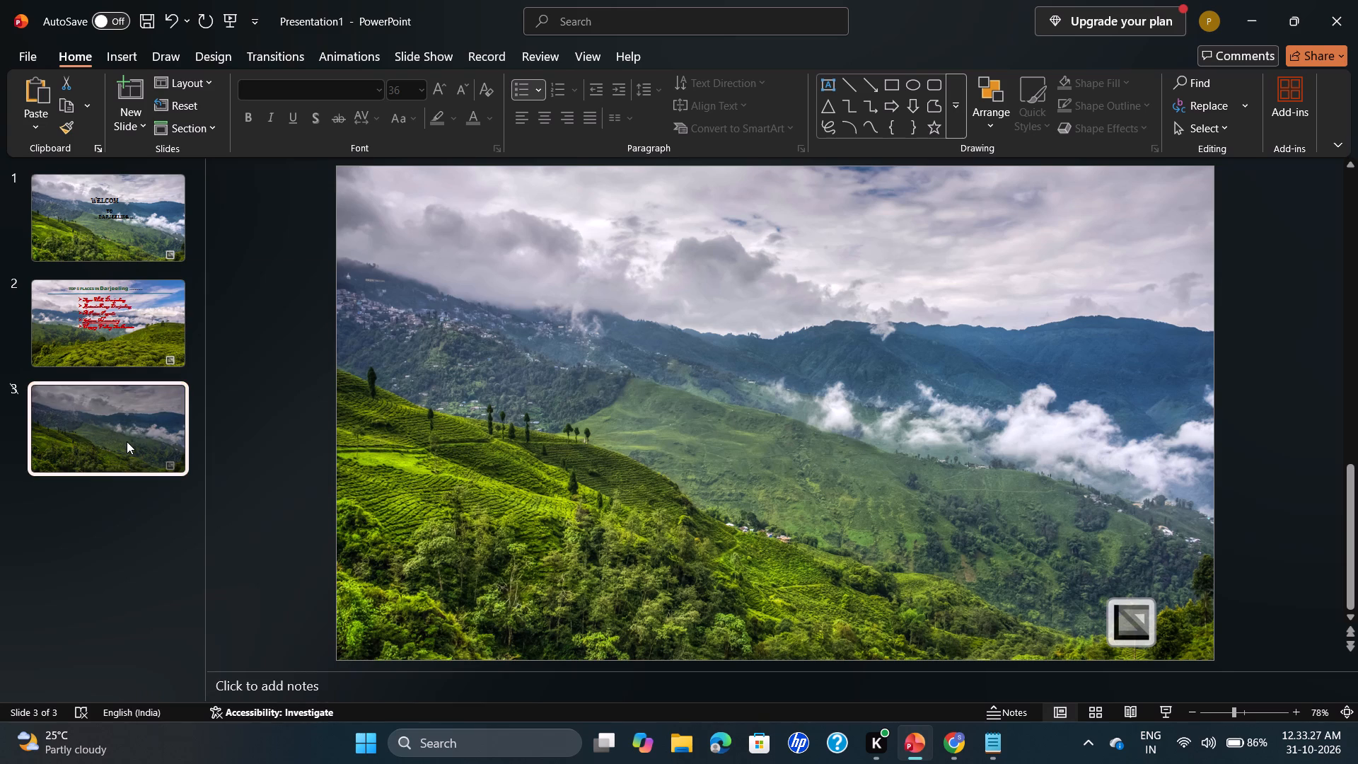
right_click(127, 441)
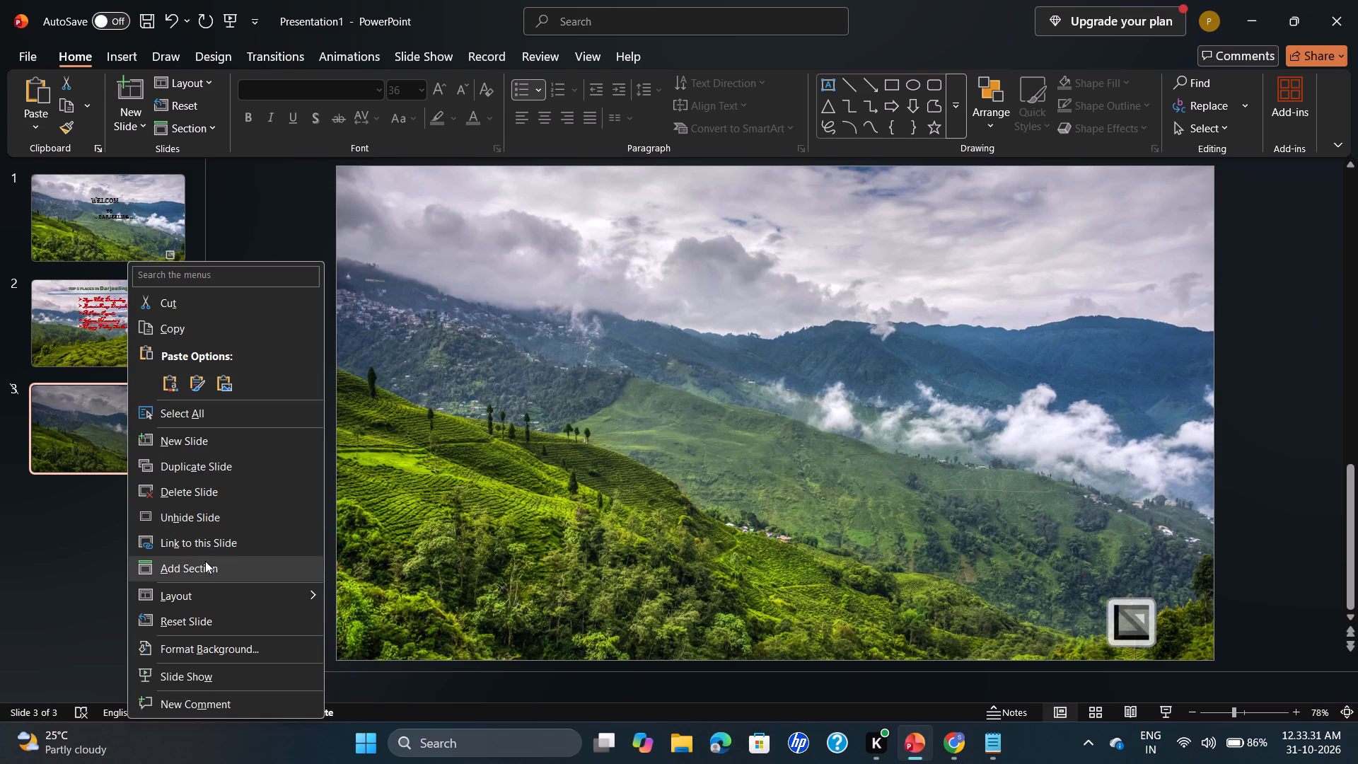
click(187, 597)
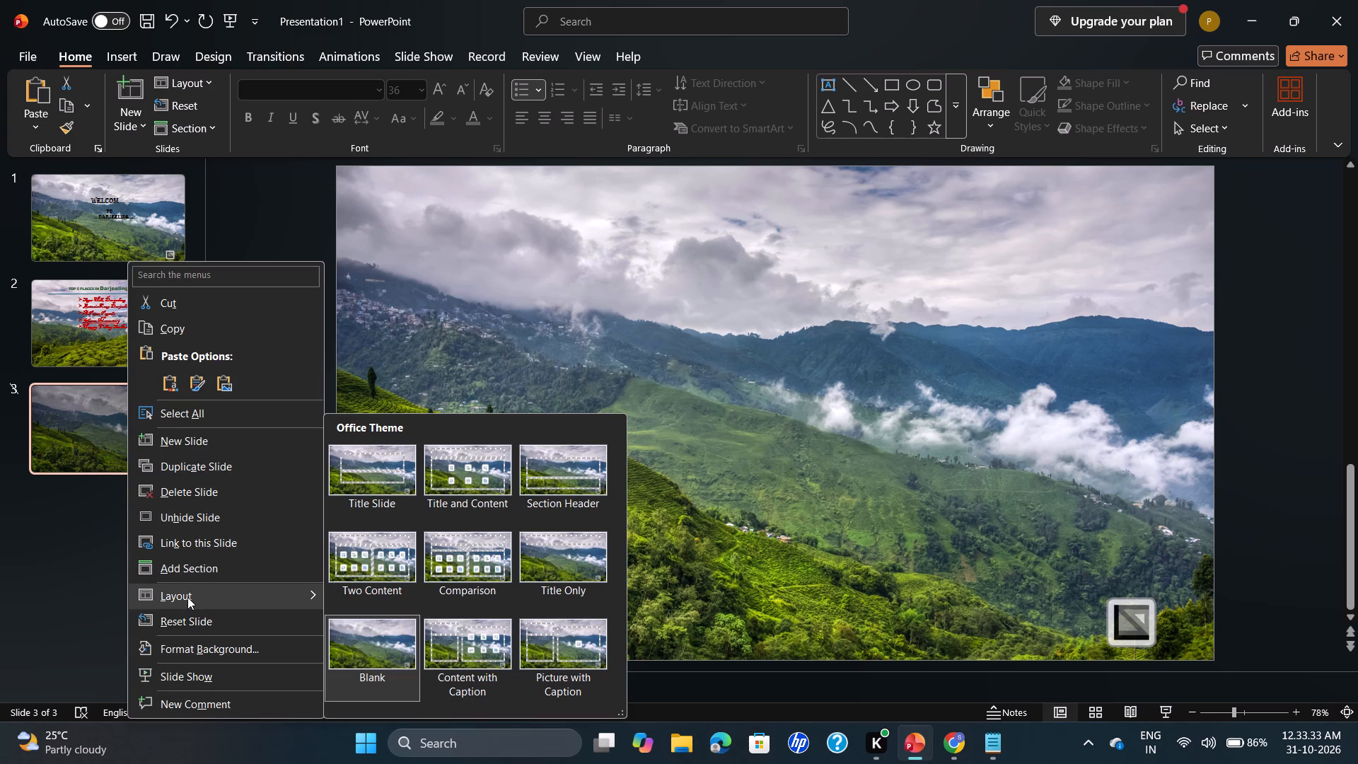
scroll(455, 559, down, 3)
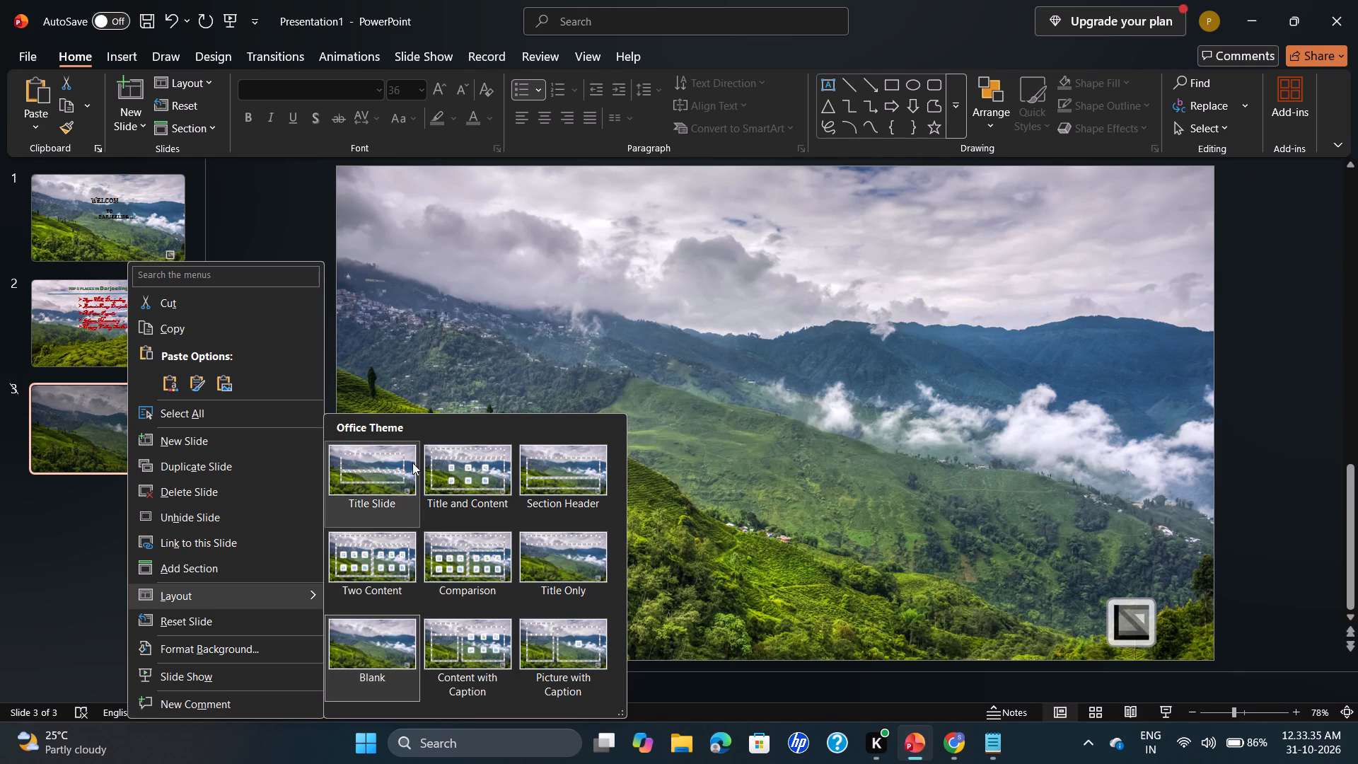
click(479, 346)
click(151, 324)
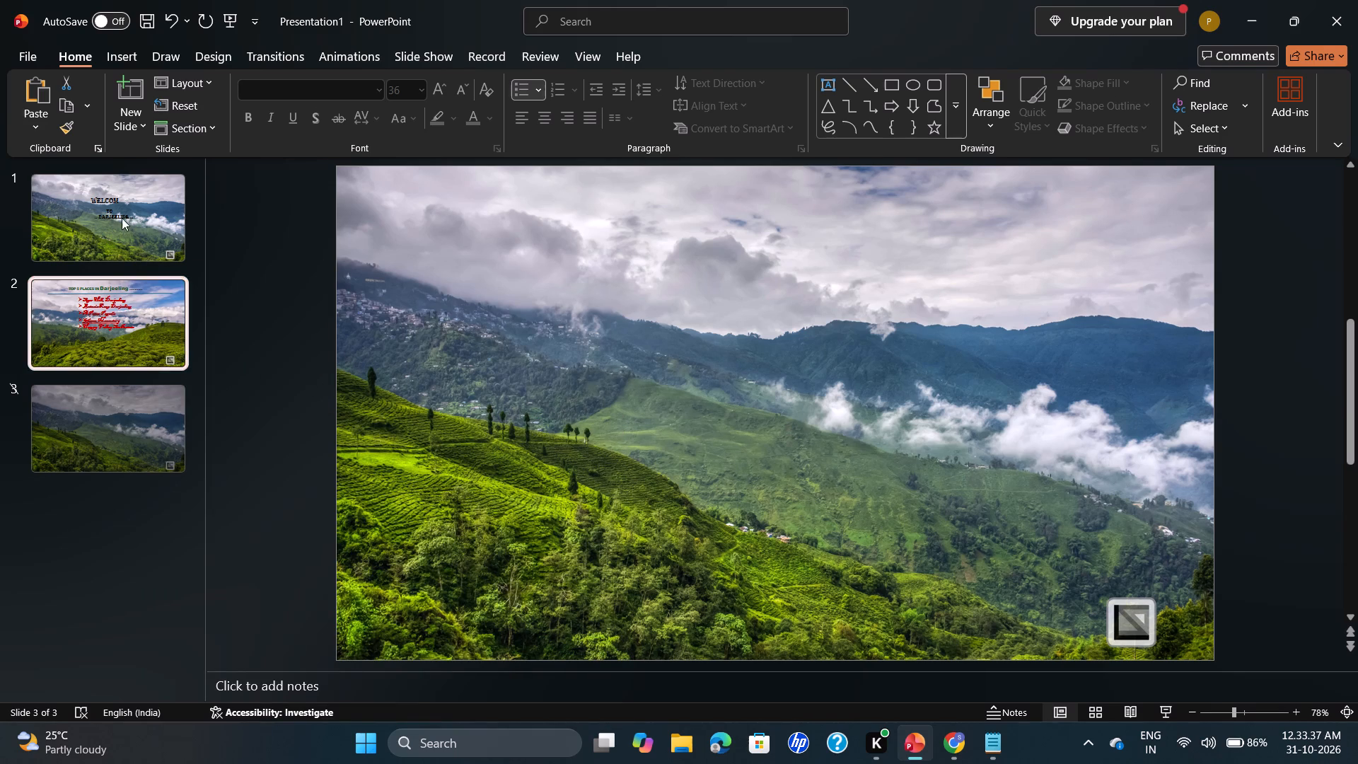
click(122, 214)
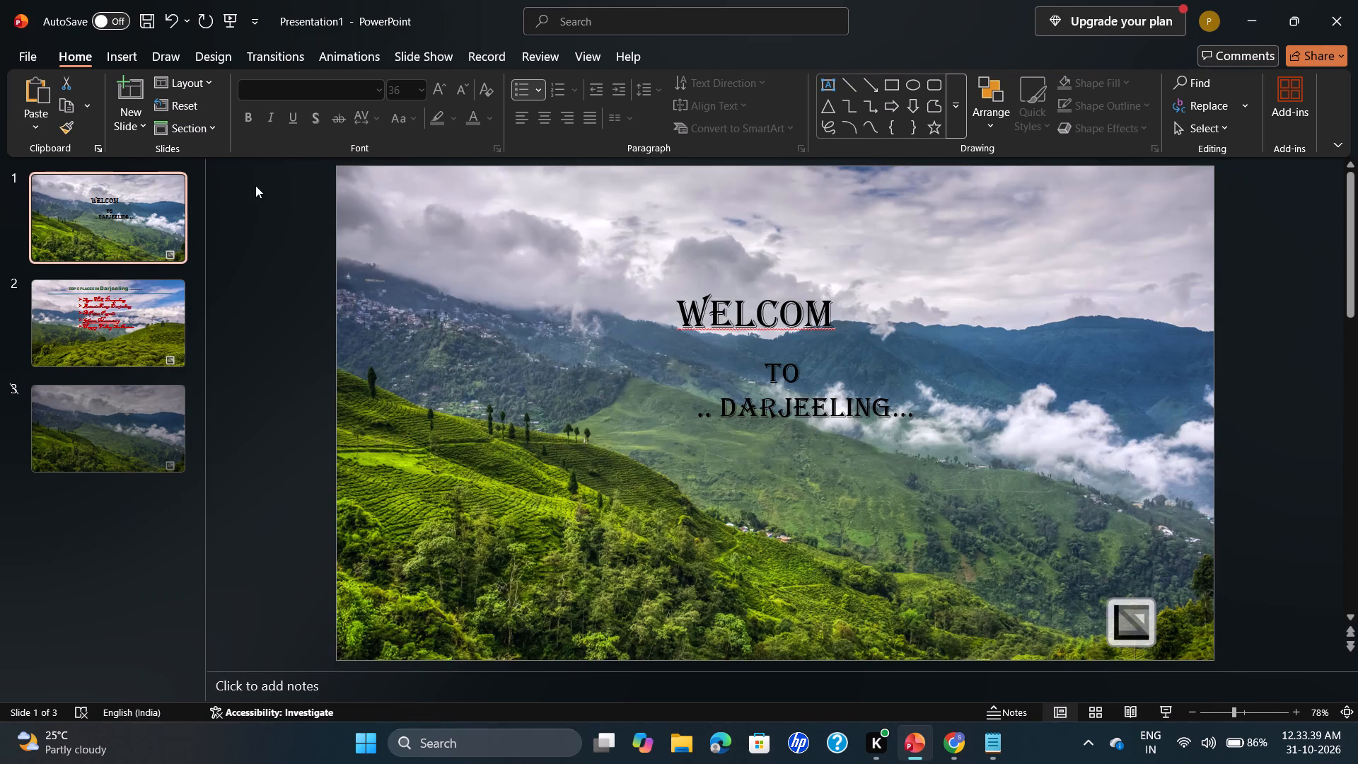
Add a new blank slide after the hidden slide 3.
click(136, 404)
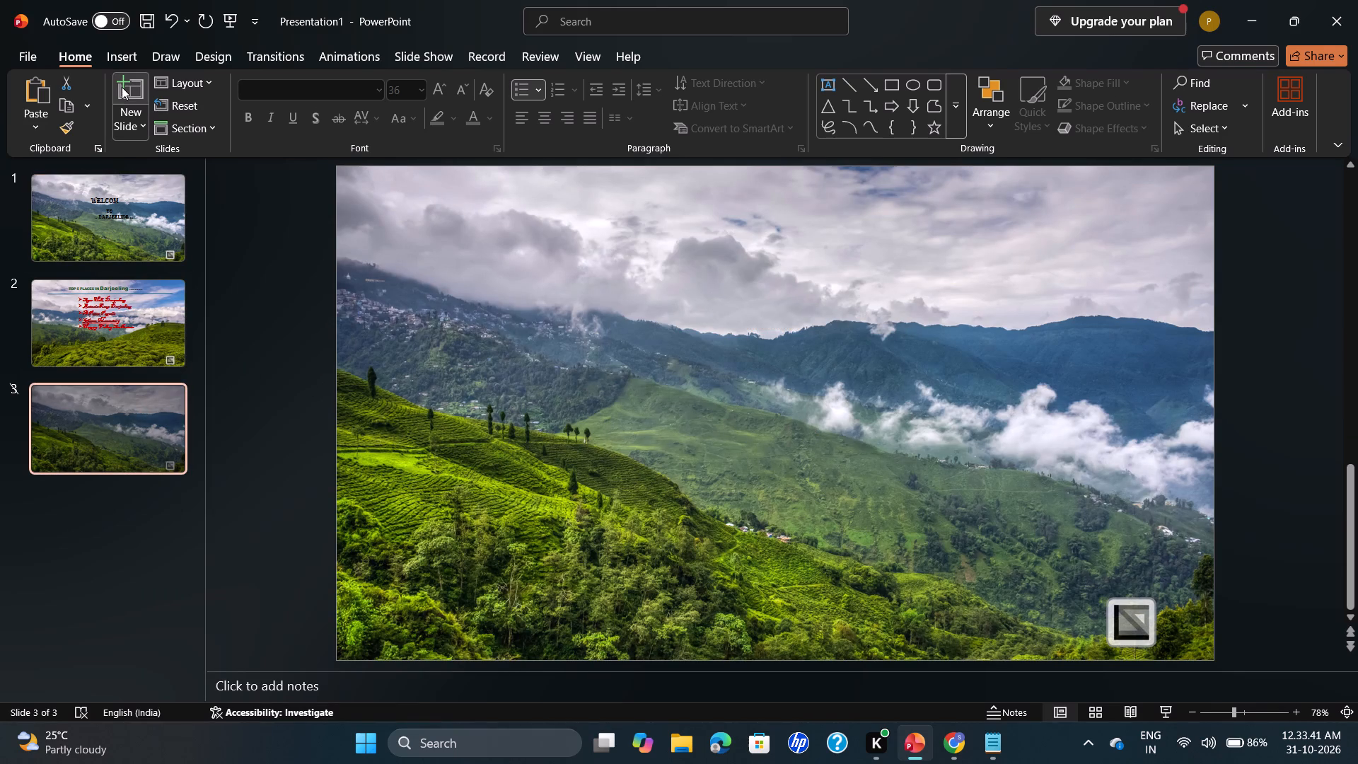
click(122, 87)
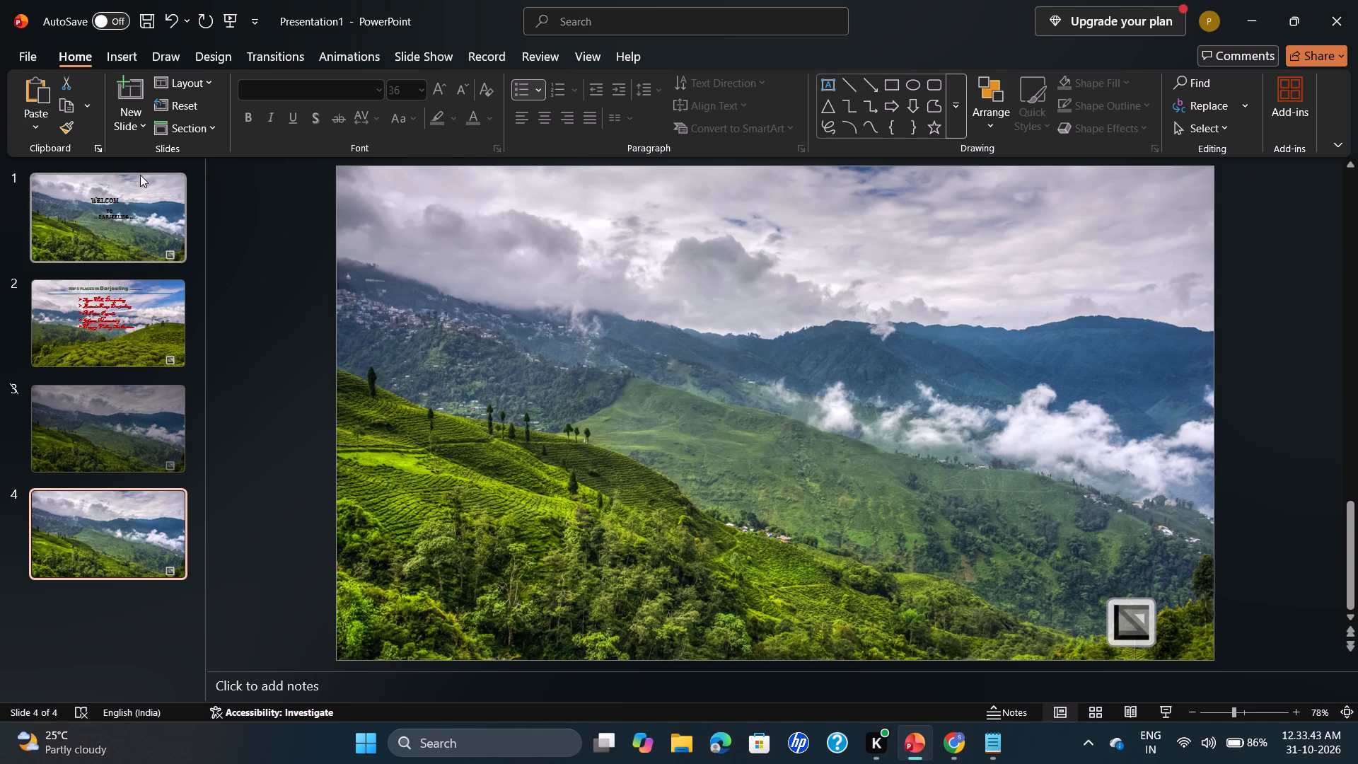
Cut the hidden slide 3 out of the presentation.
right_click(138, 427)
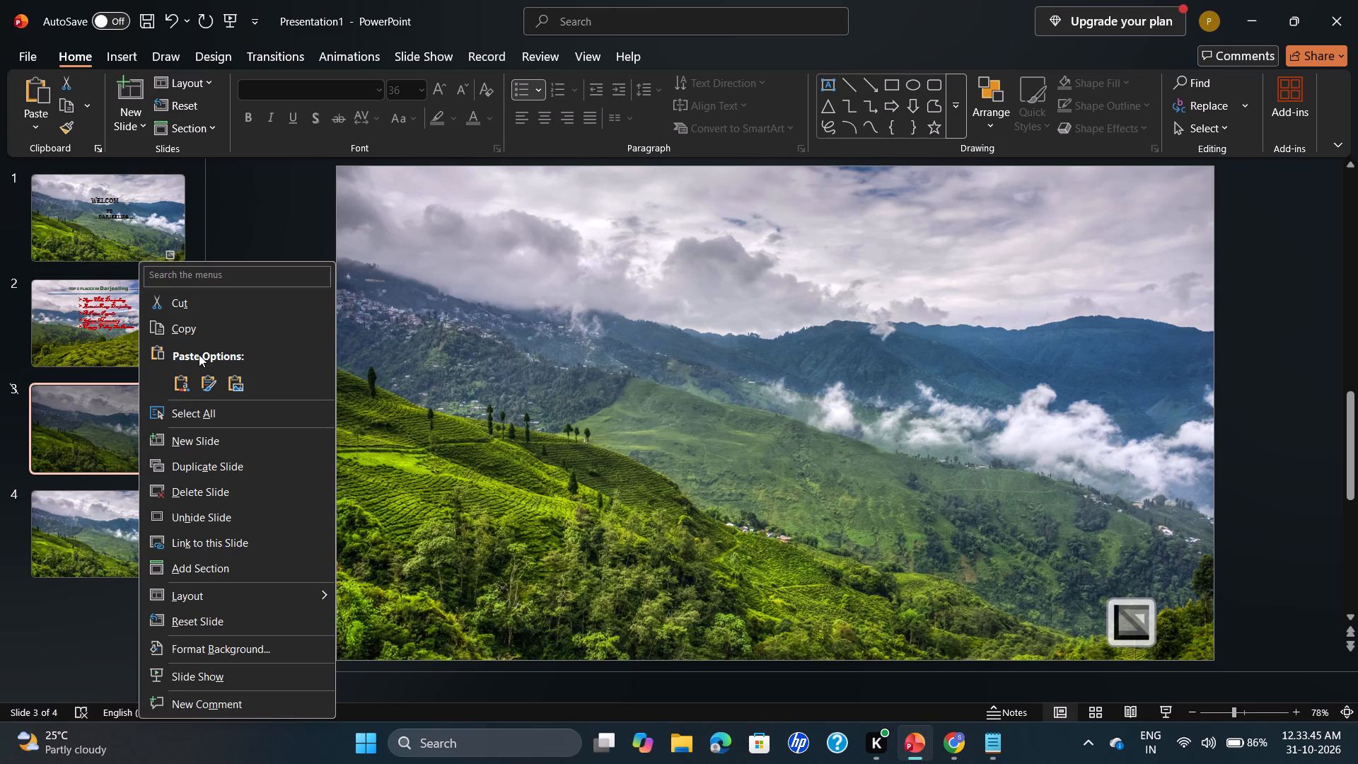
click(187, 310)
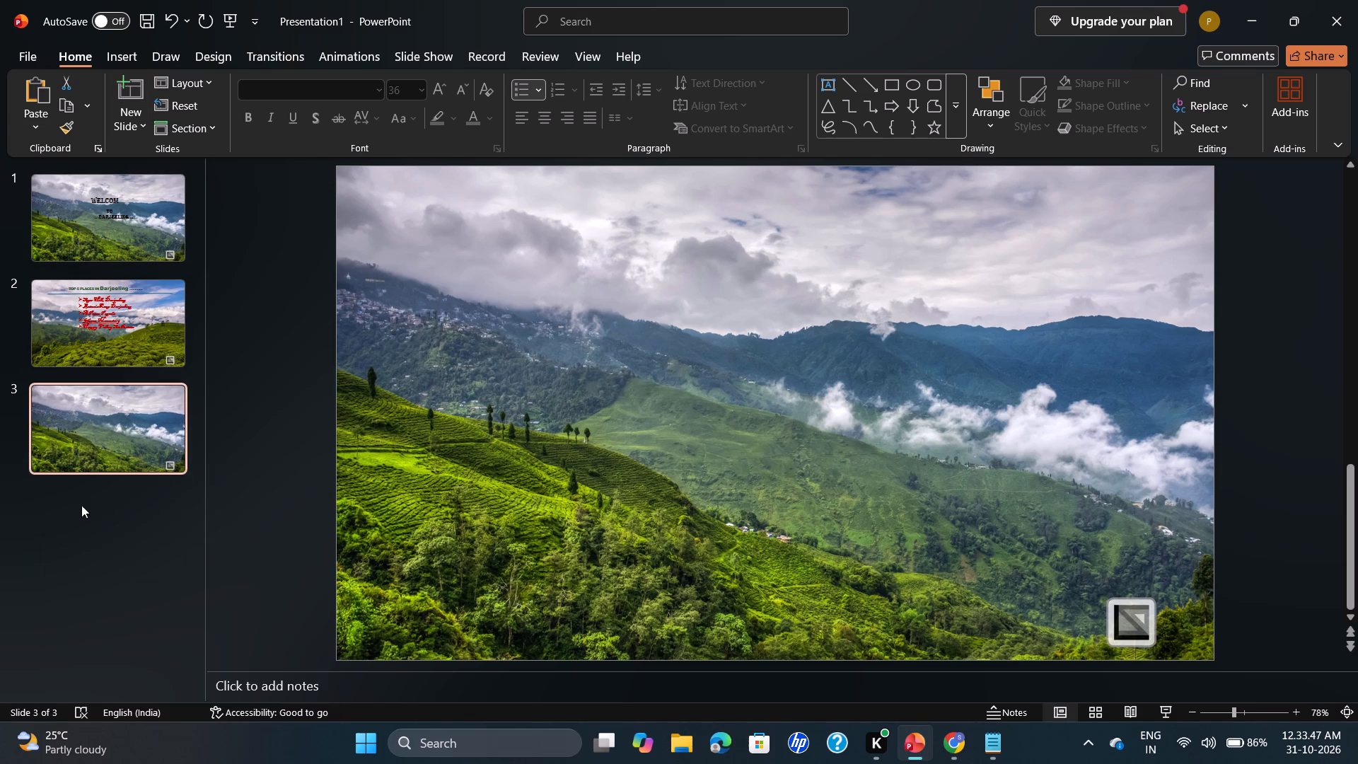
Cut the blank slide 3 out of the presentation.
right_click(108, 437)
click(149, 337)
right_click(134, 418)
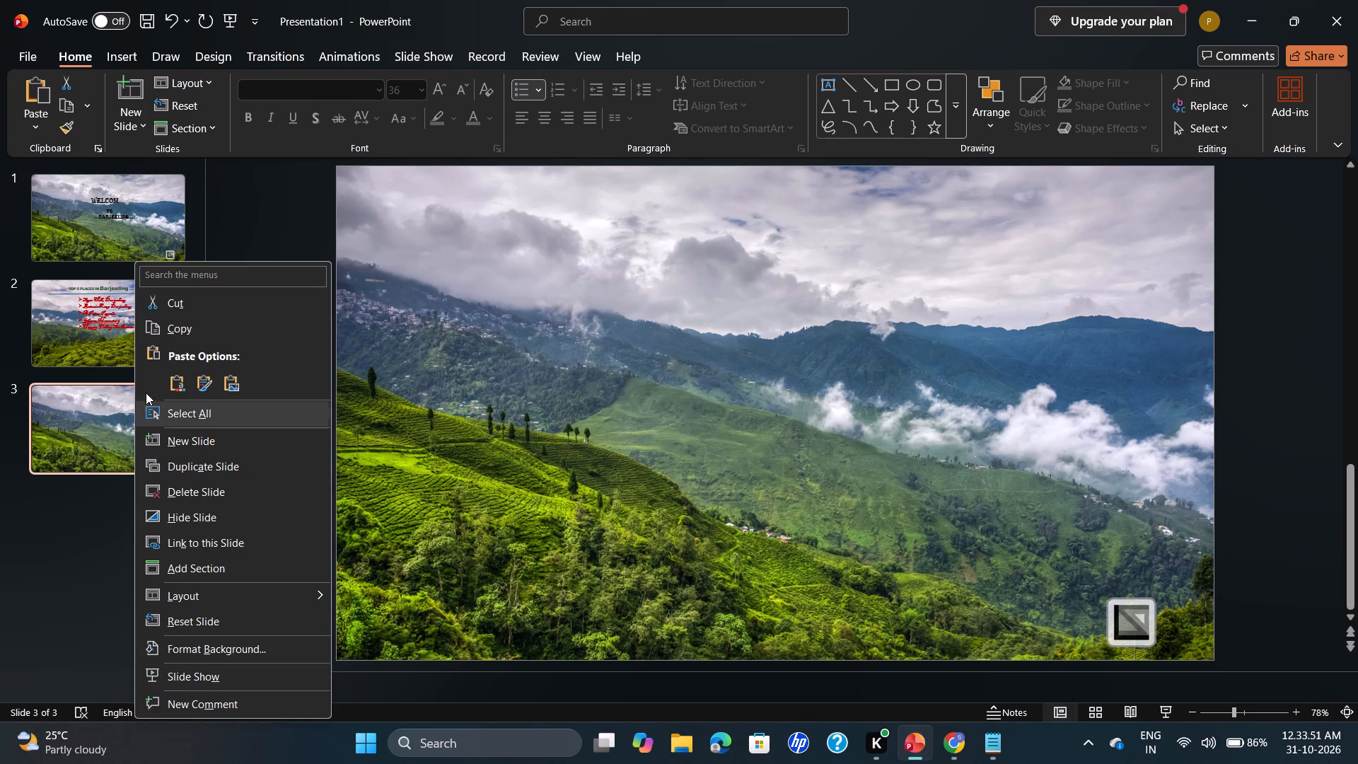
click(186, 330)
right_click(129, 430)
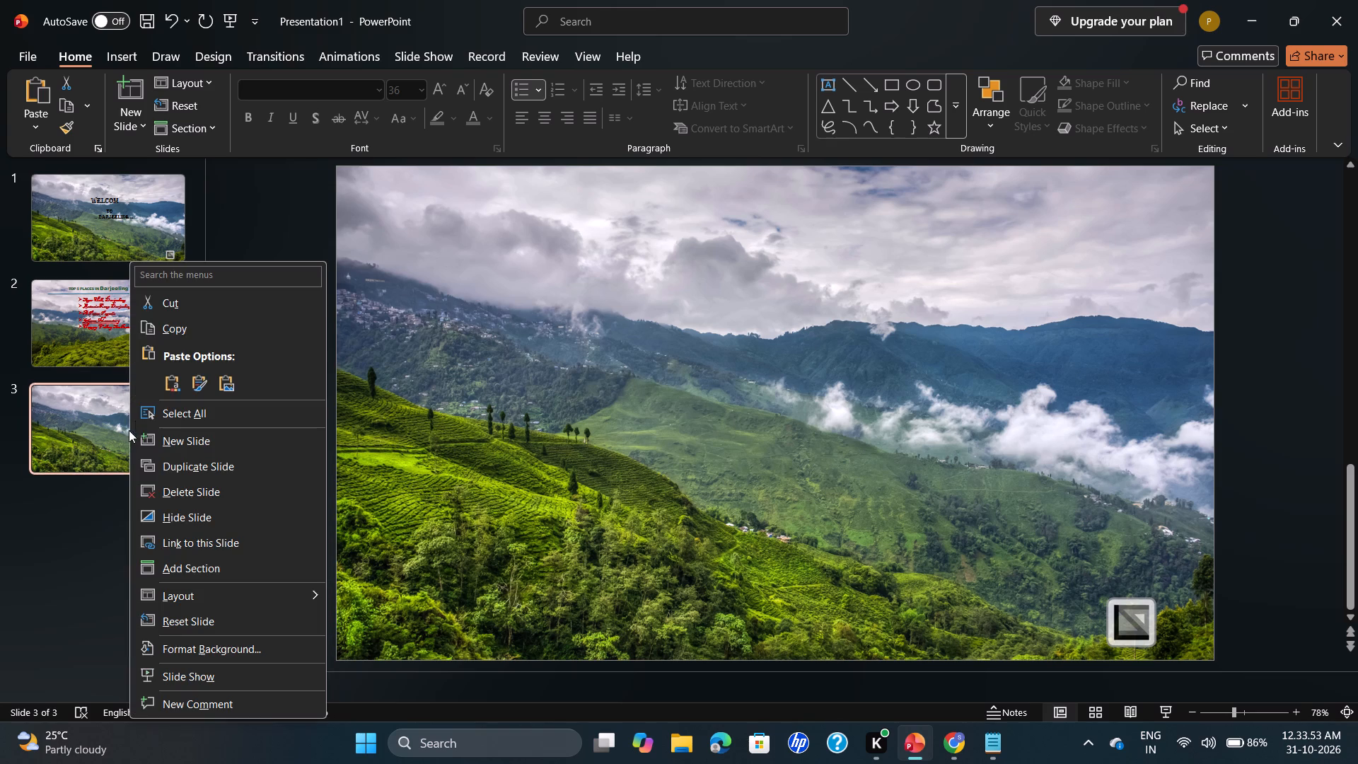
click(185, 308)
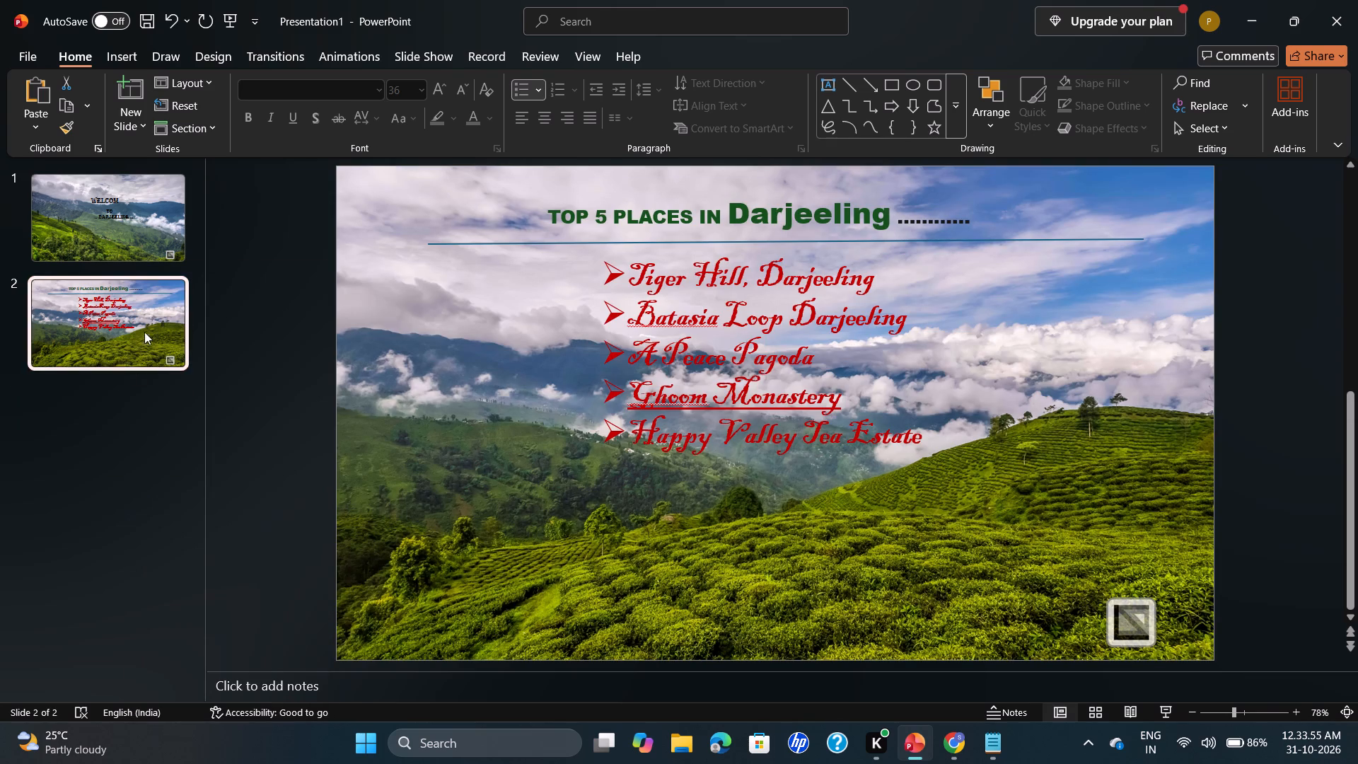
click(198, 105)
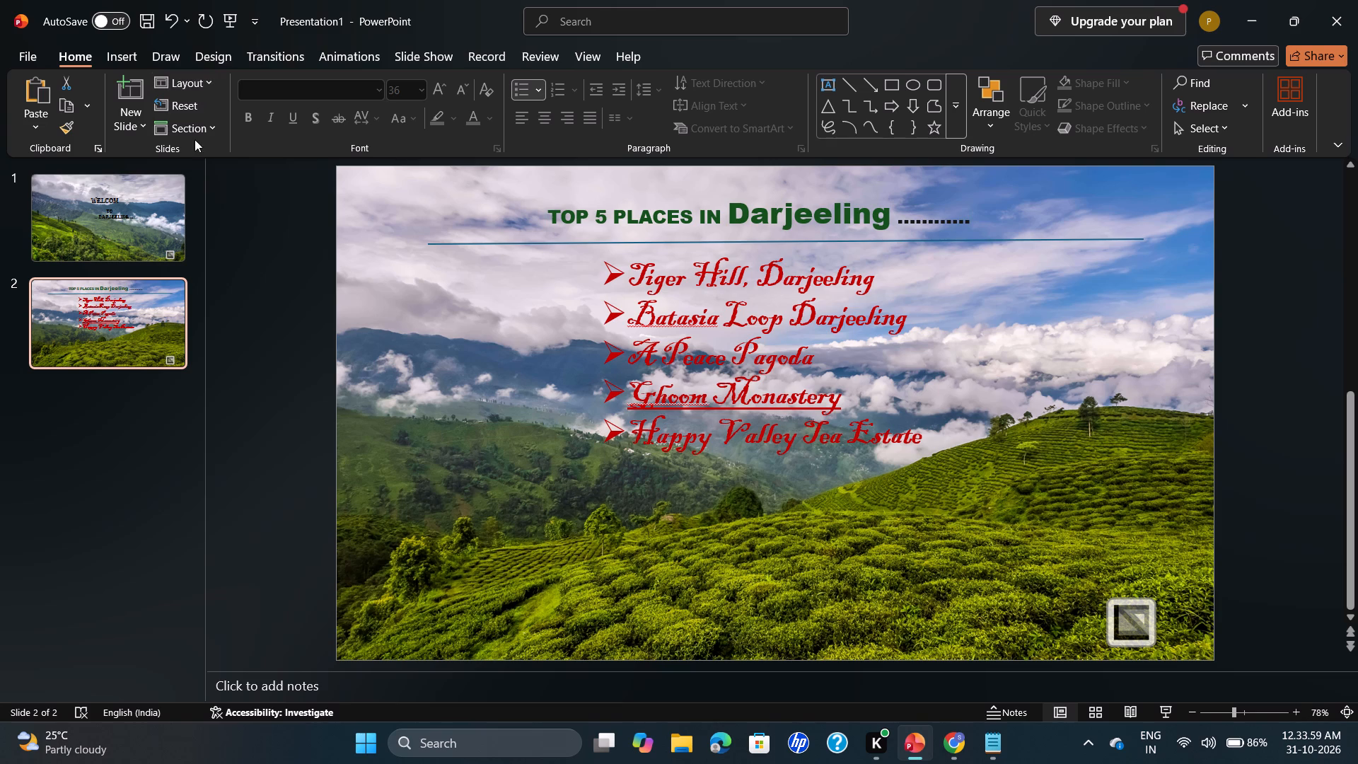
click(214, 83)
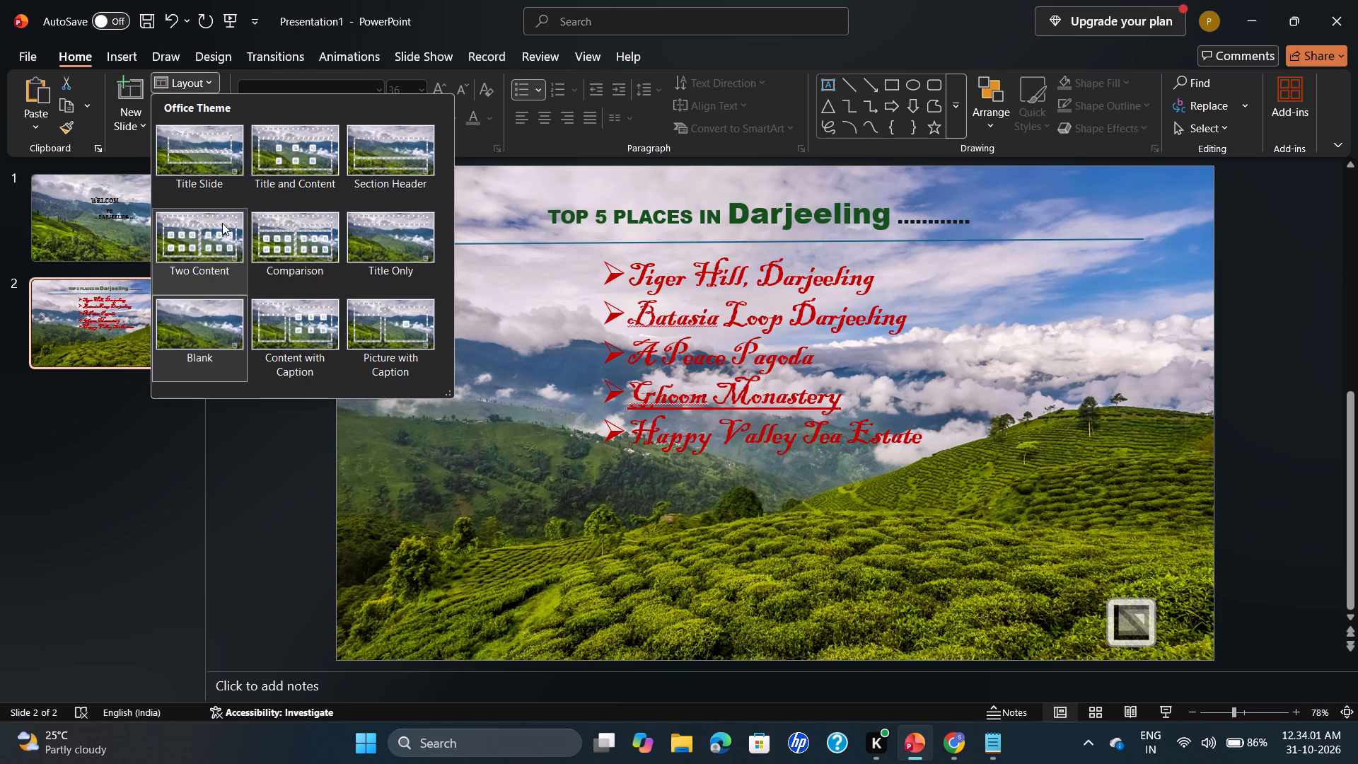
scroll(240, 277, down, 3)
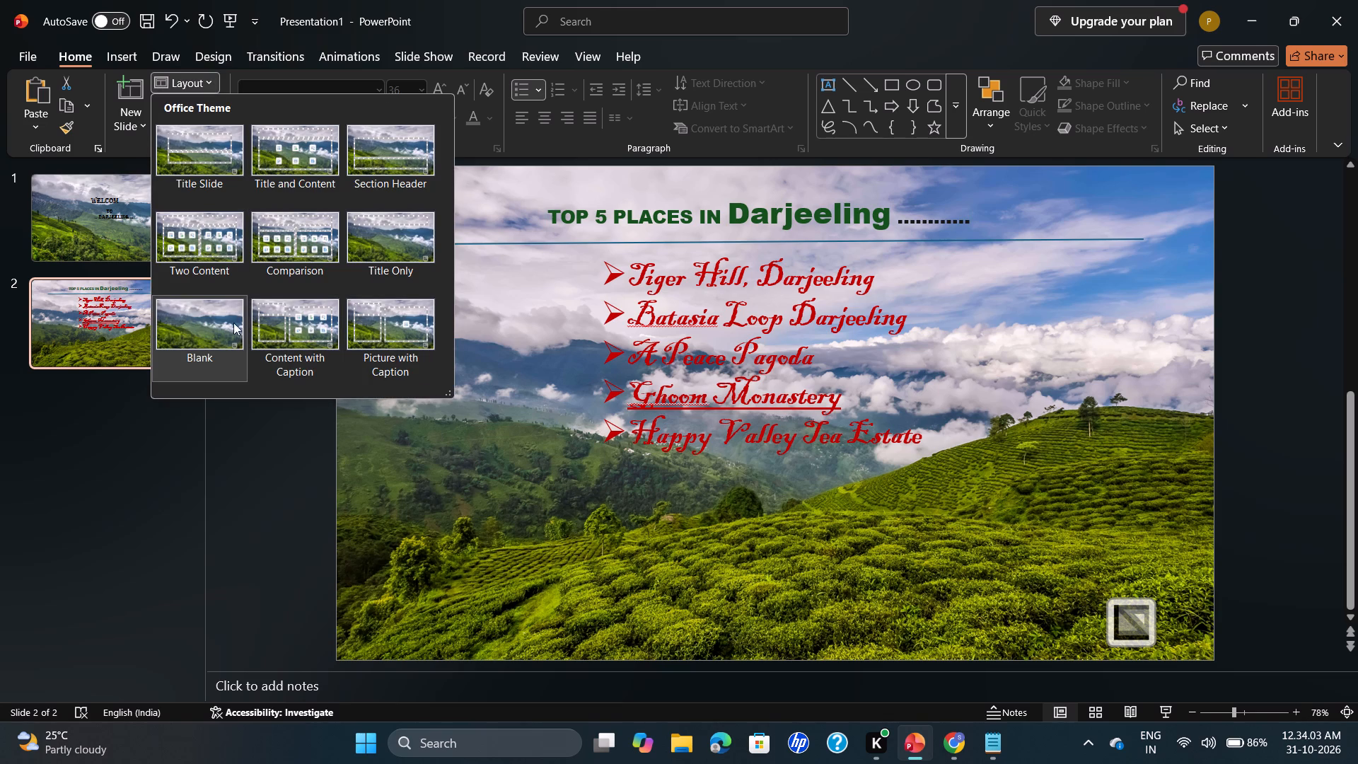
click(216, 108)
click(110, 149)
Add a section starting at slide 2, keeping its default name.
click(216, 127)
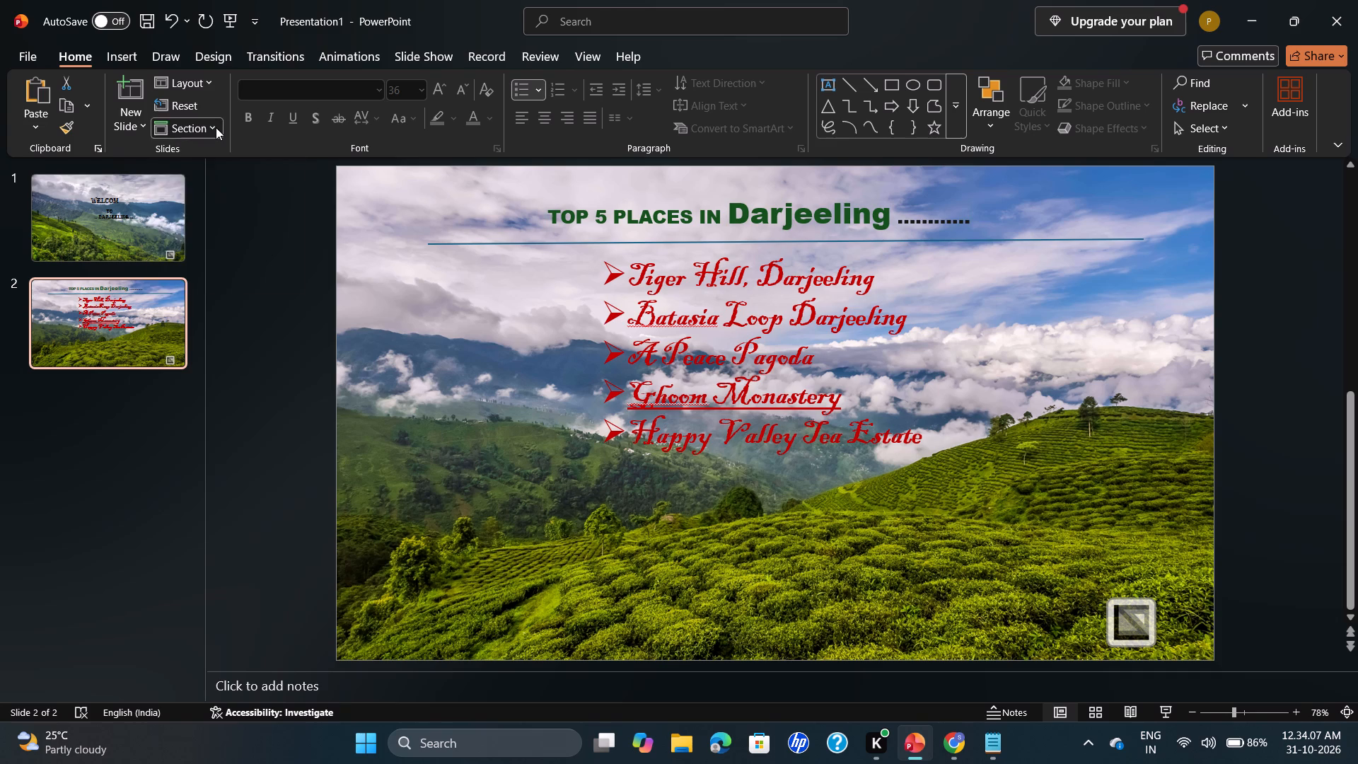
click(217, 147)
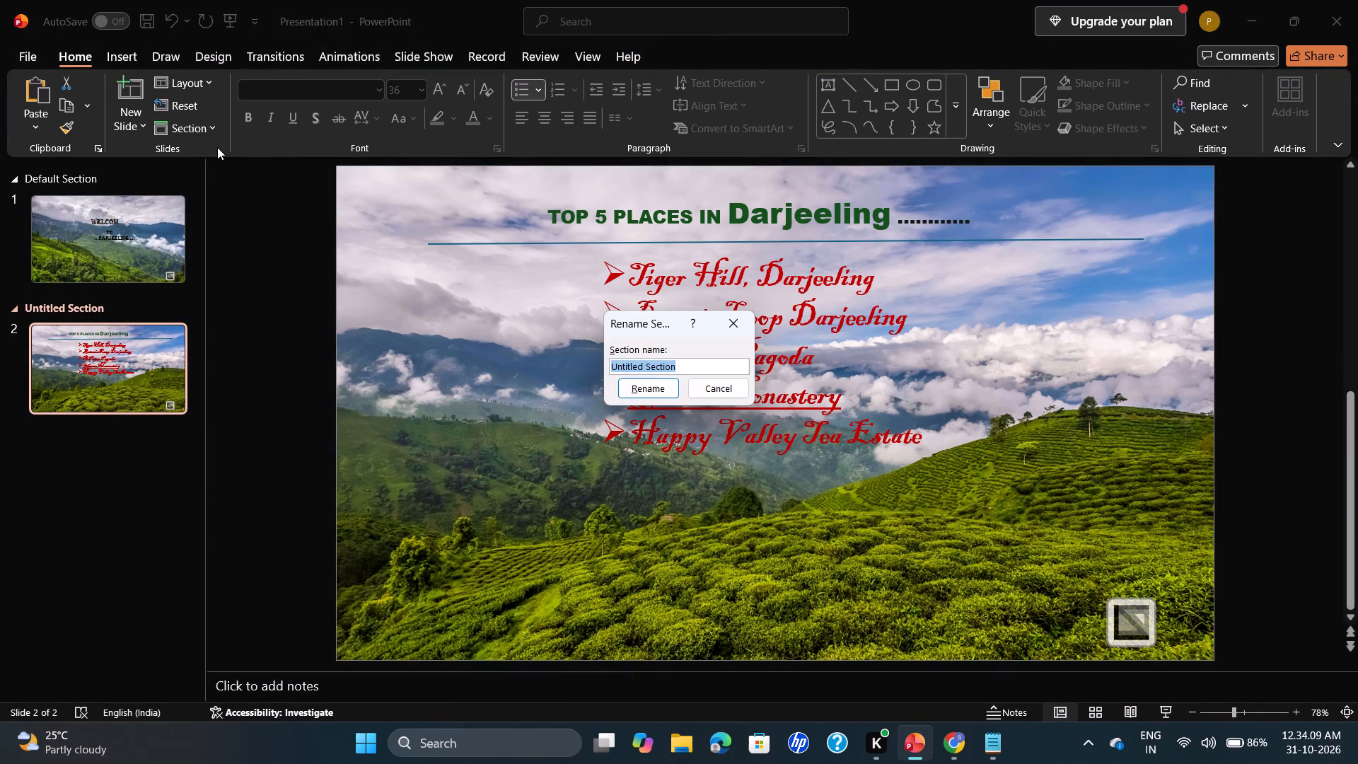
click(738, 325)
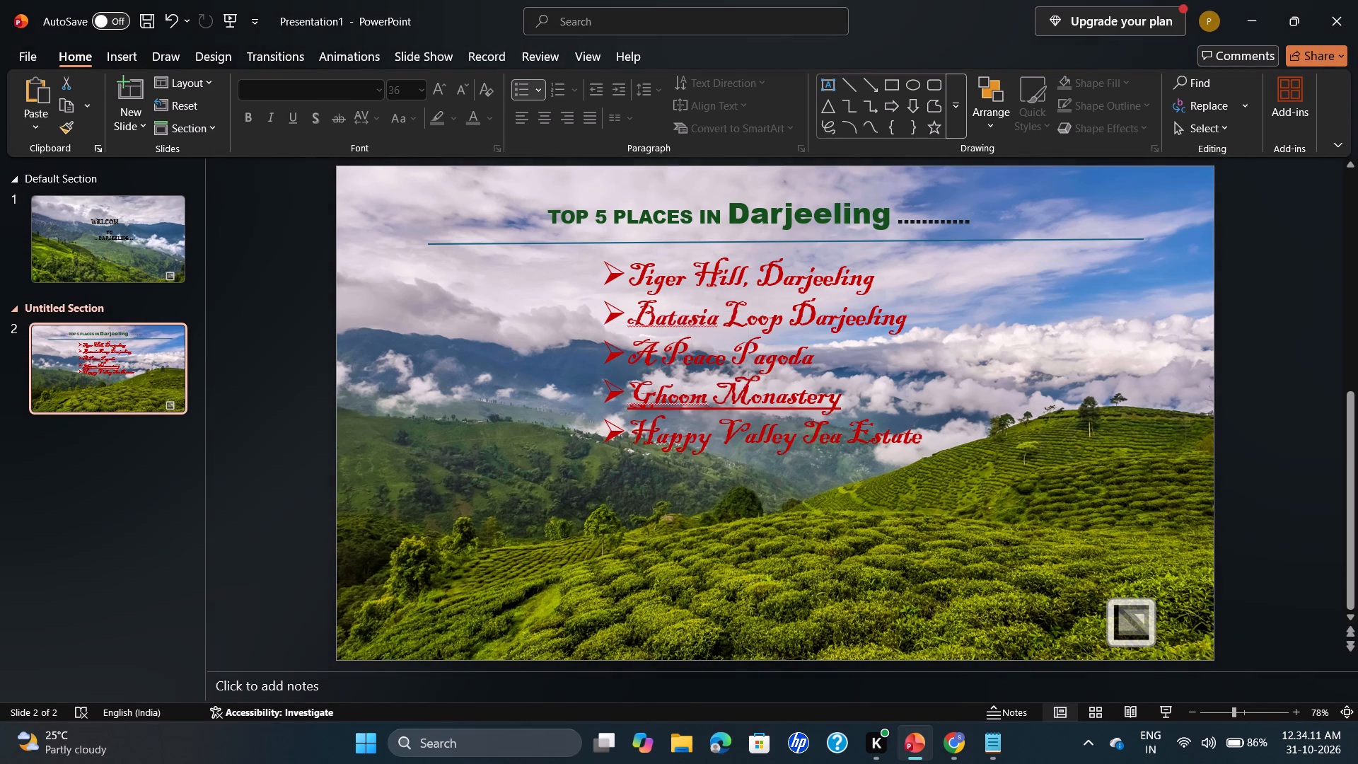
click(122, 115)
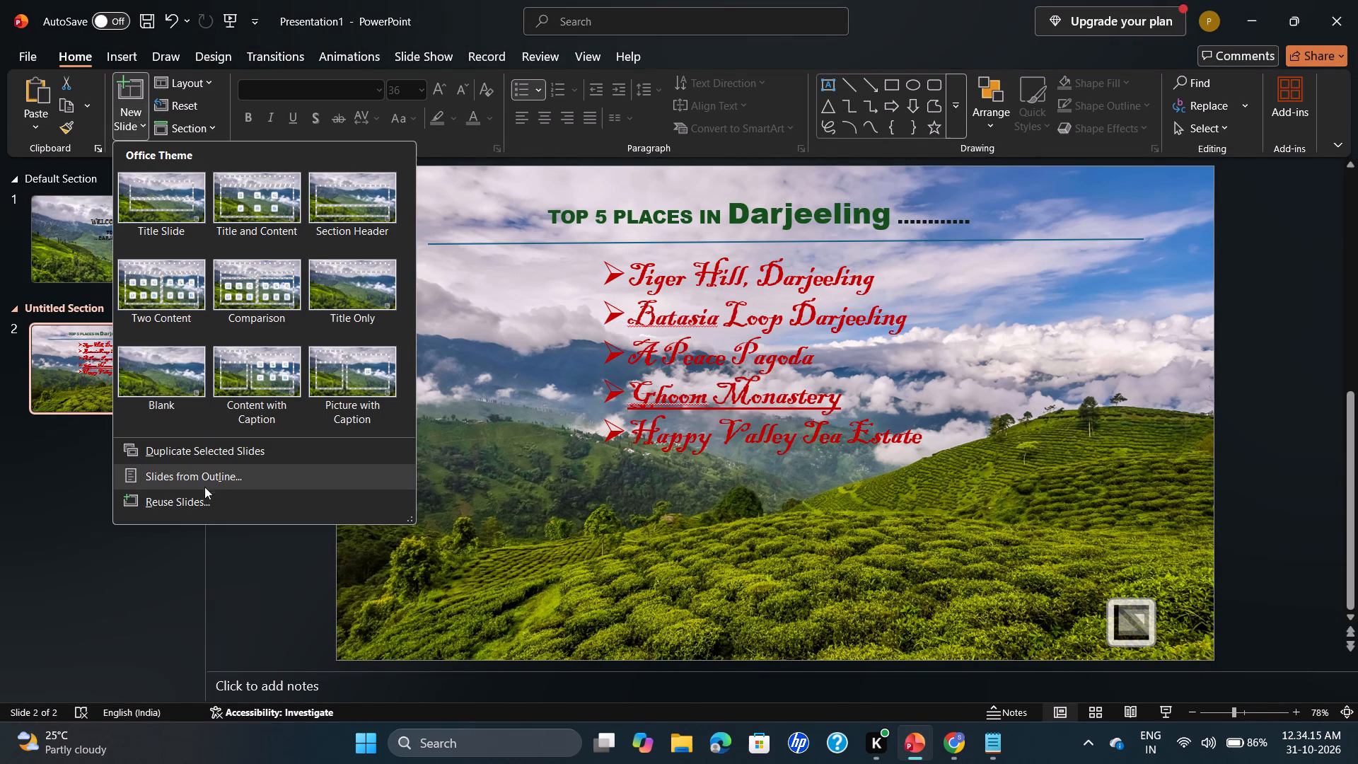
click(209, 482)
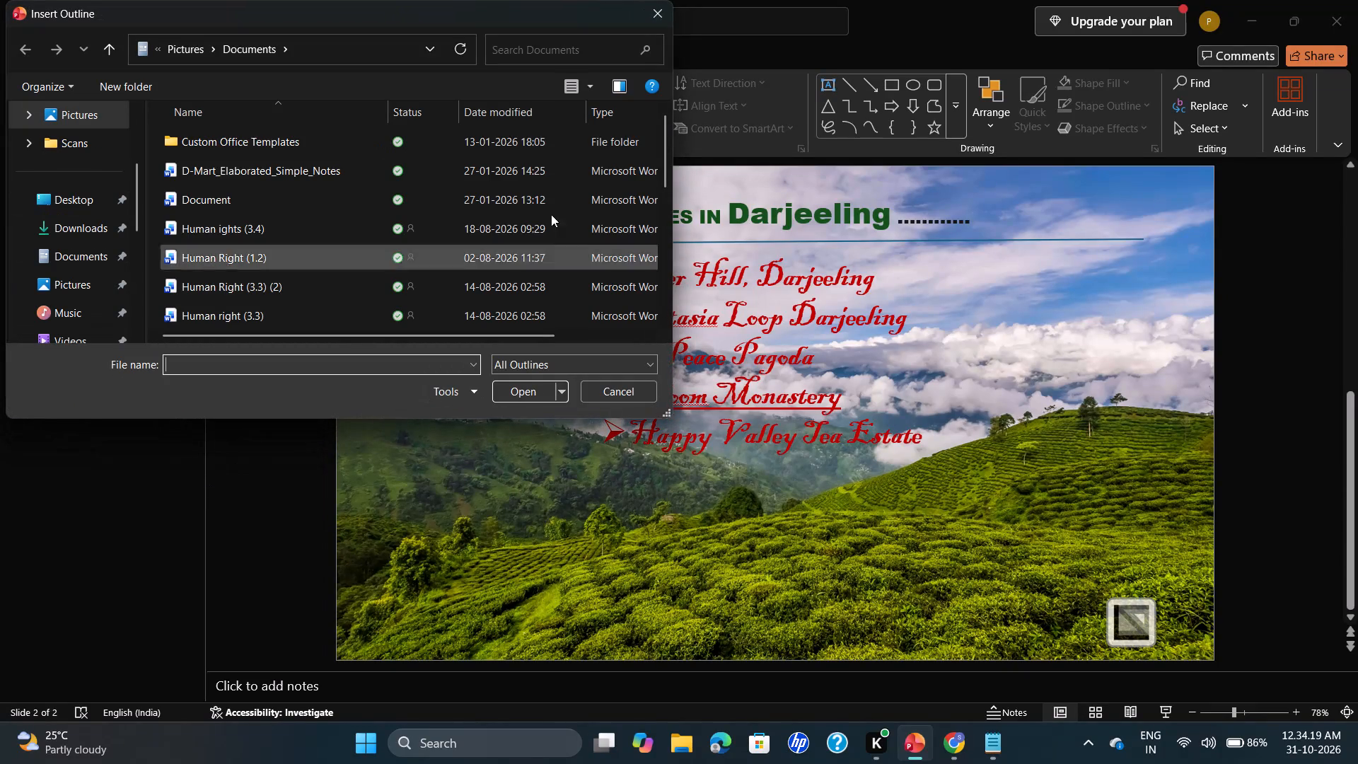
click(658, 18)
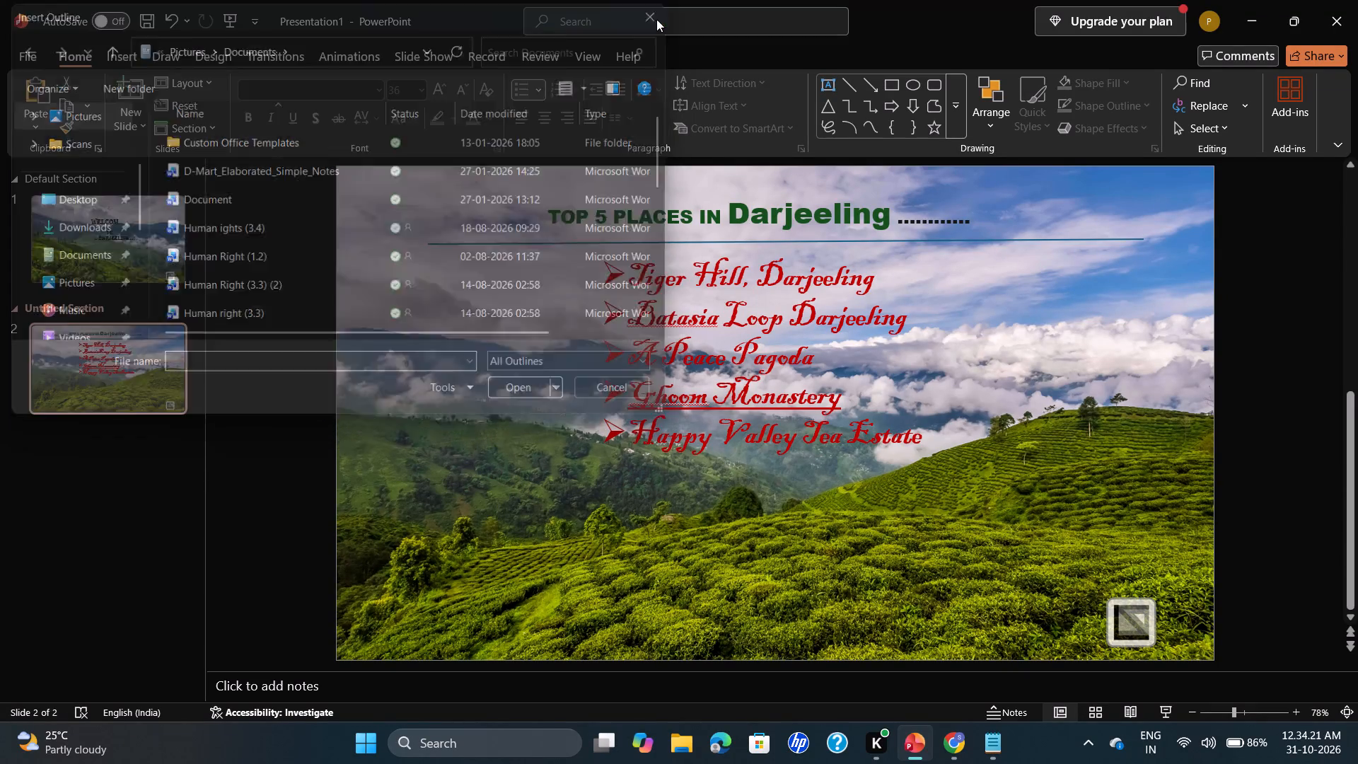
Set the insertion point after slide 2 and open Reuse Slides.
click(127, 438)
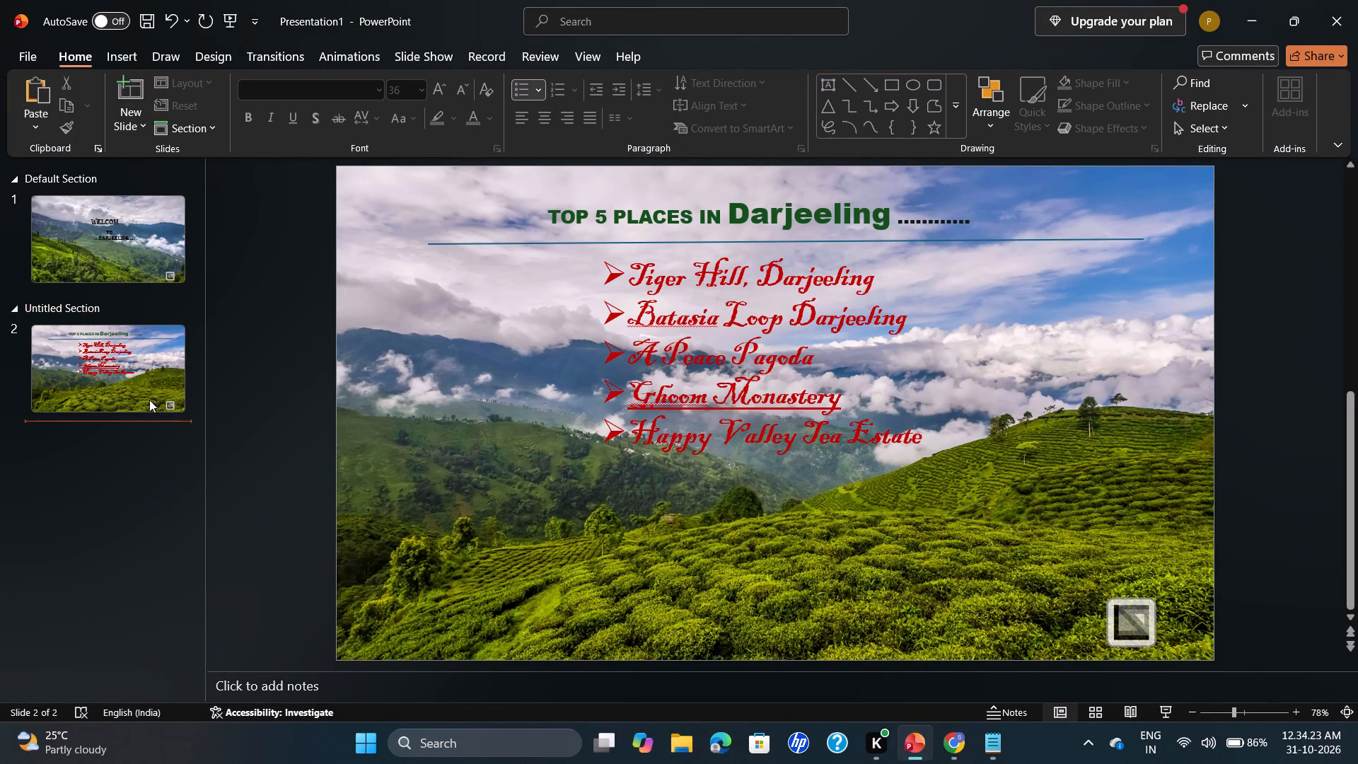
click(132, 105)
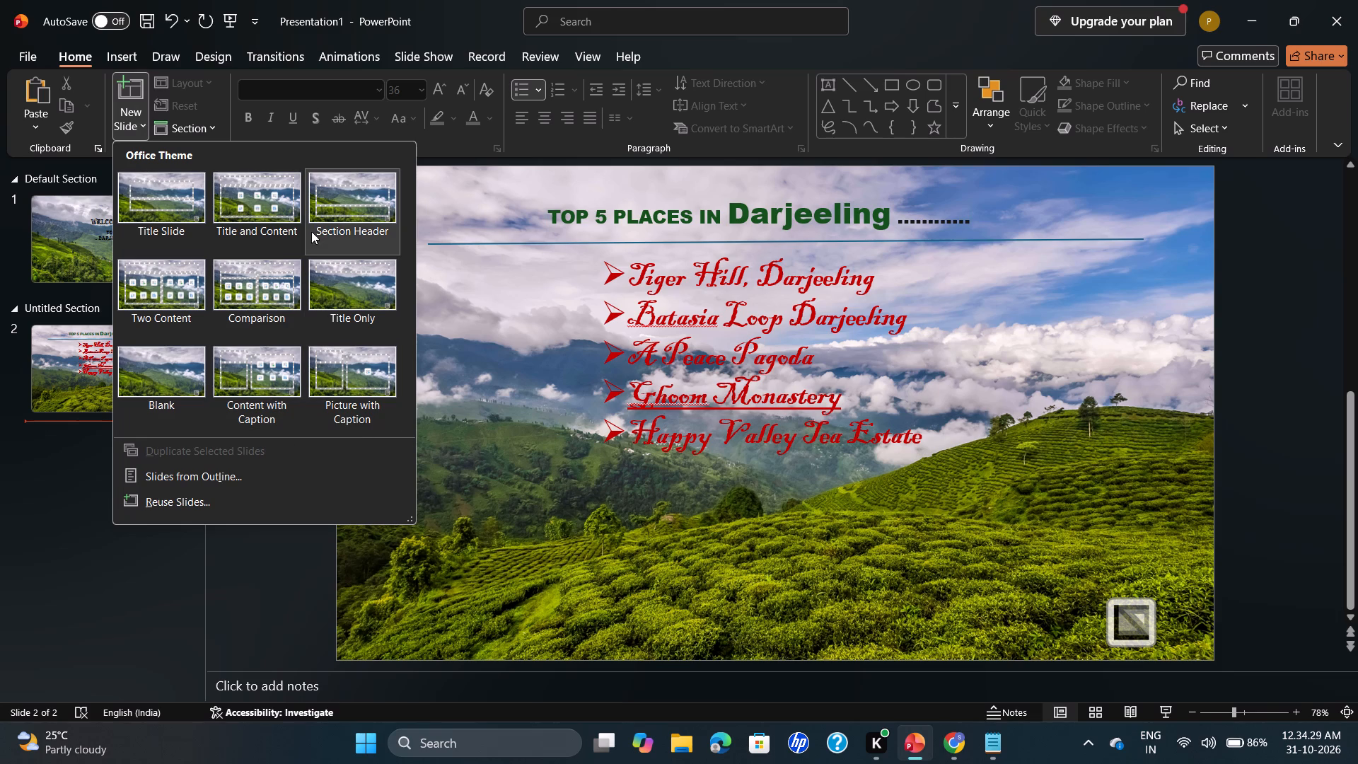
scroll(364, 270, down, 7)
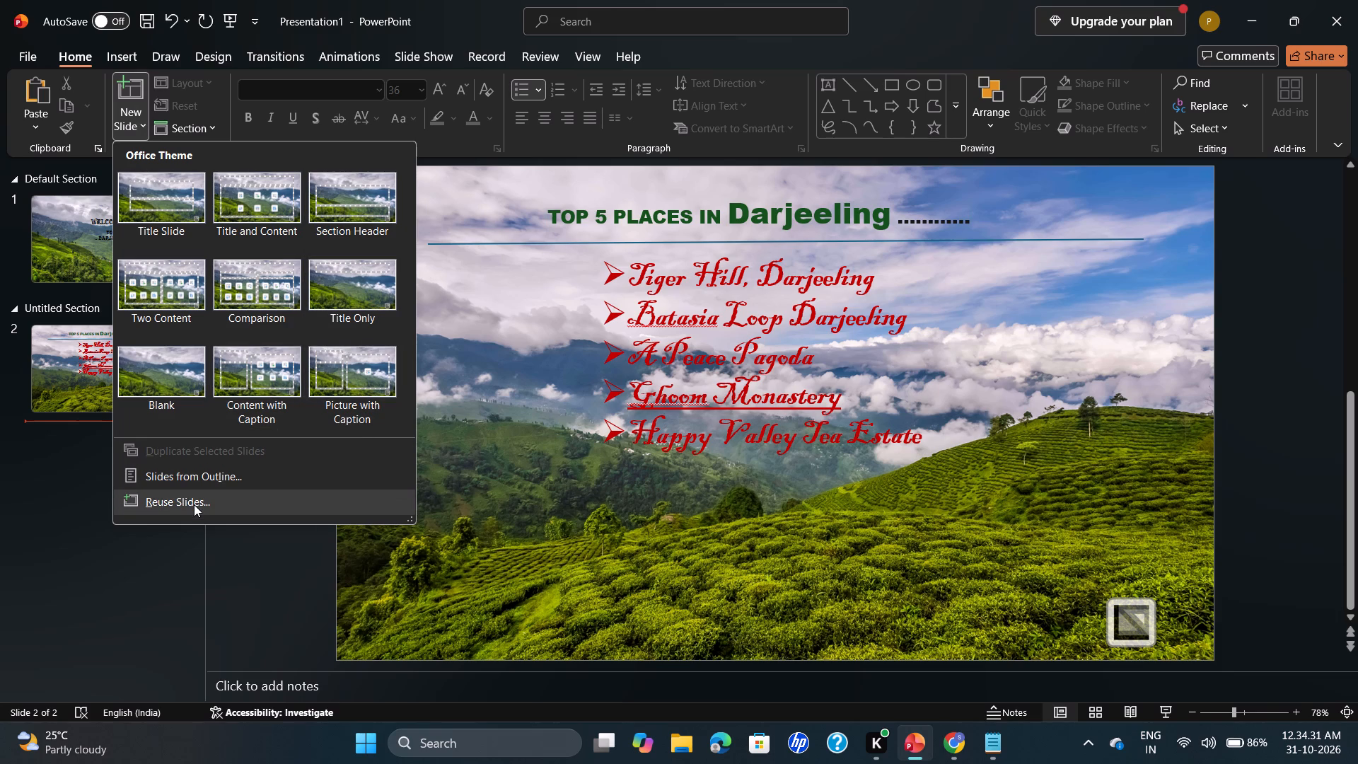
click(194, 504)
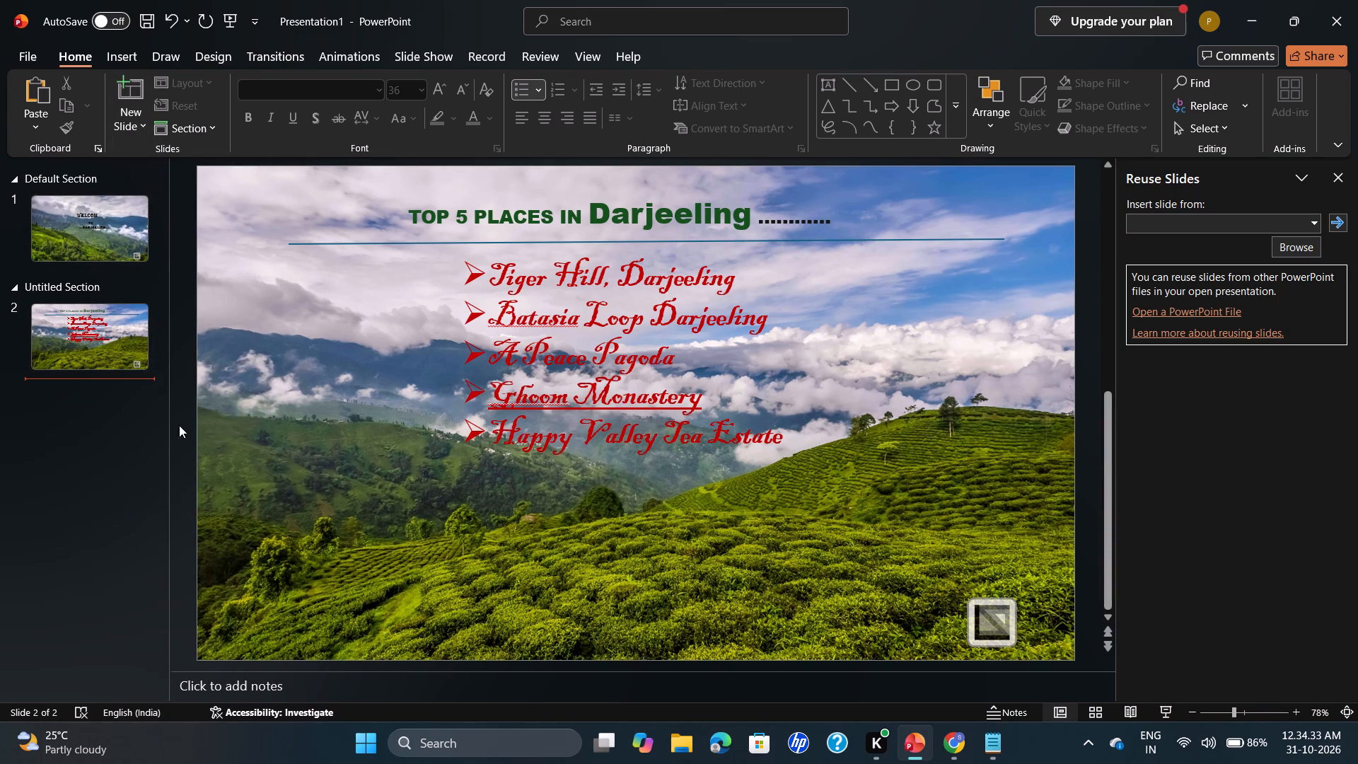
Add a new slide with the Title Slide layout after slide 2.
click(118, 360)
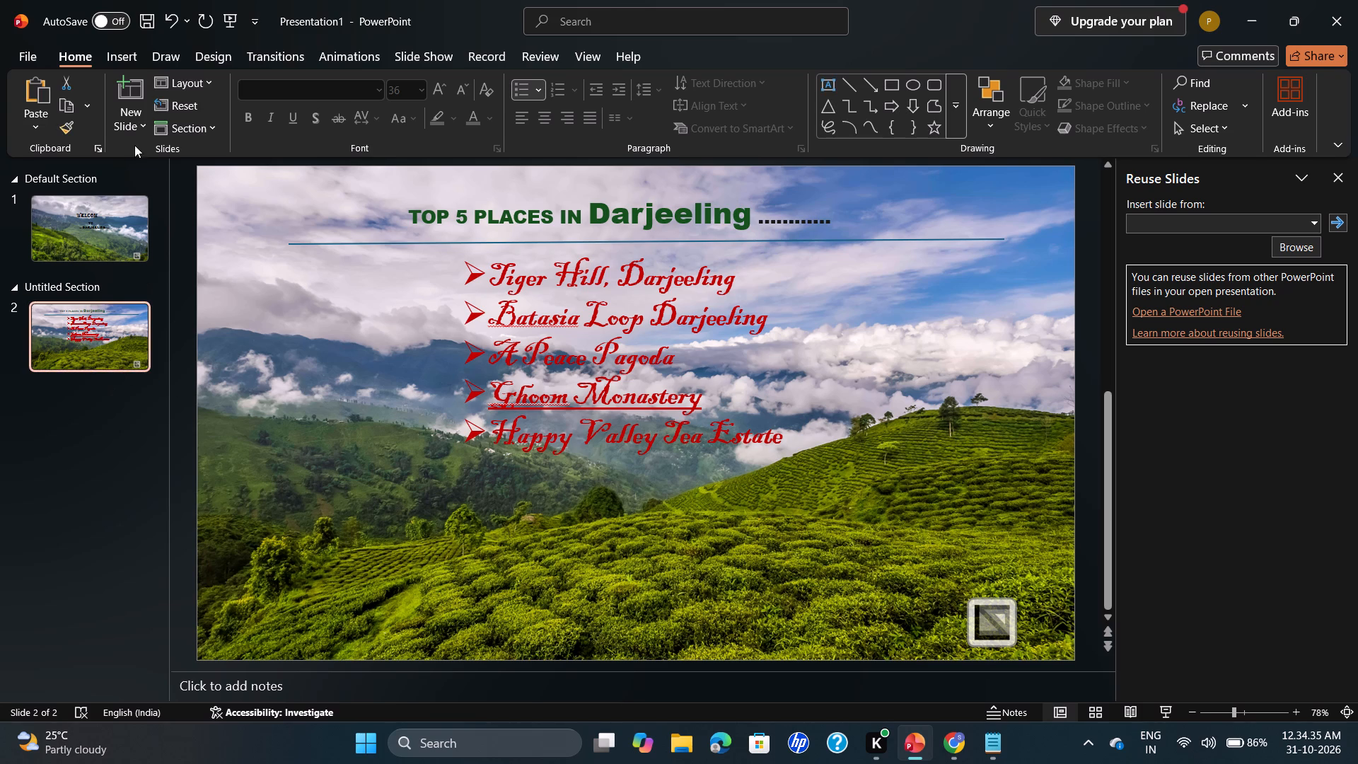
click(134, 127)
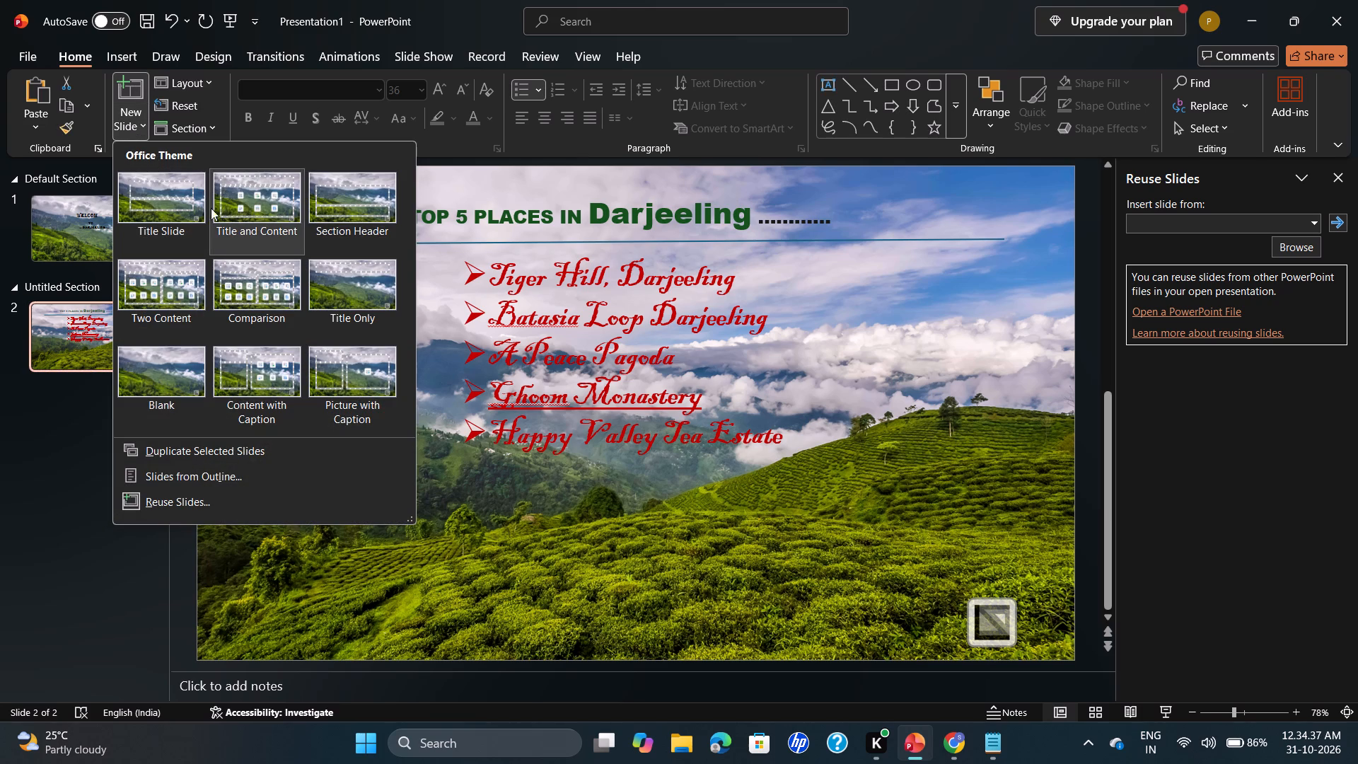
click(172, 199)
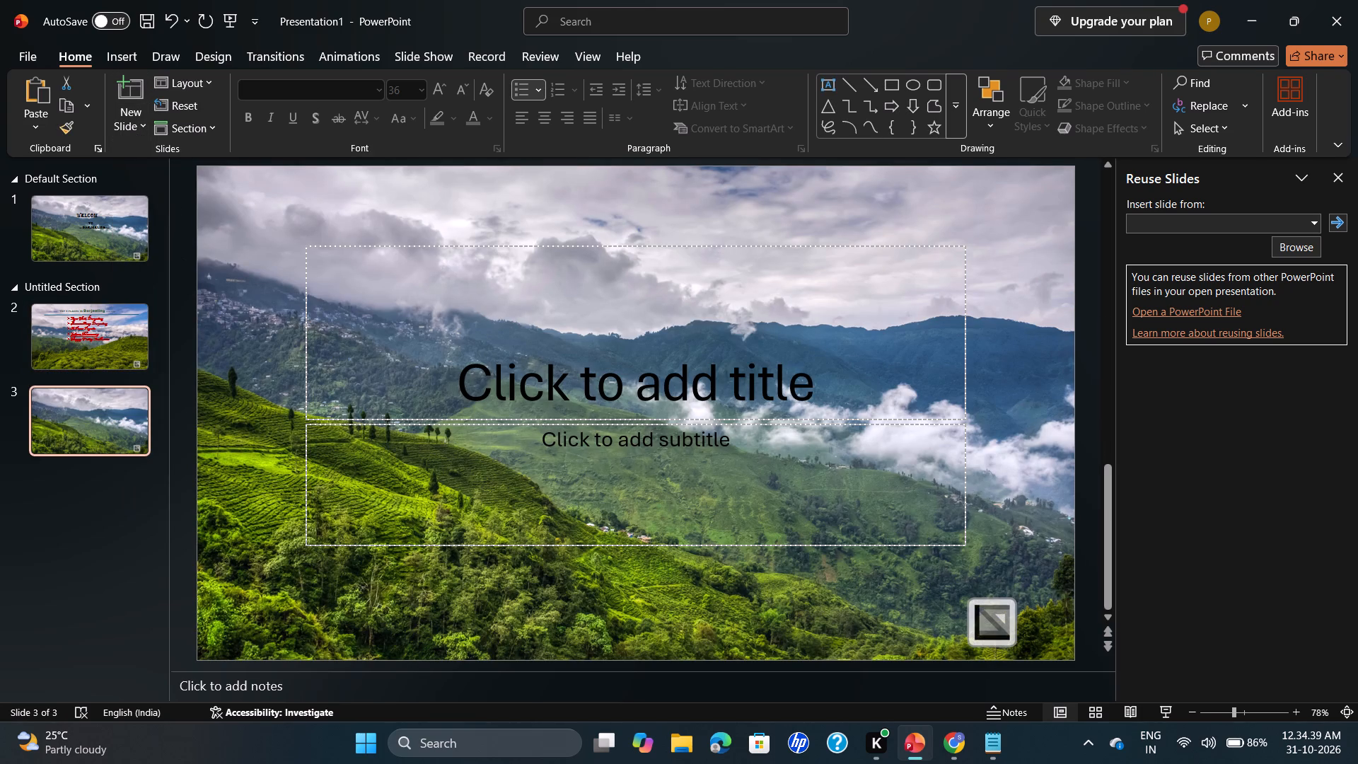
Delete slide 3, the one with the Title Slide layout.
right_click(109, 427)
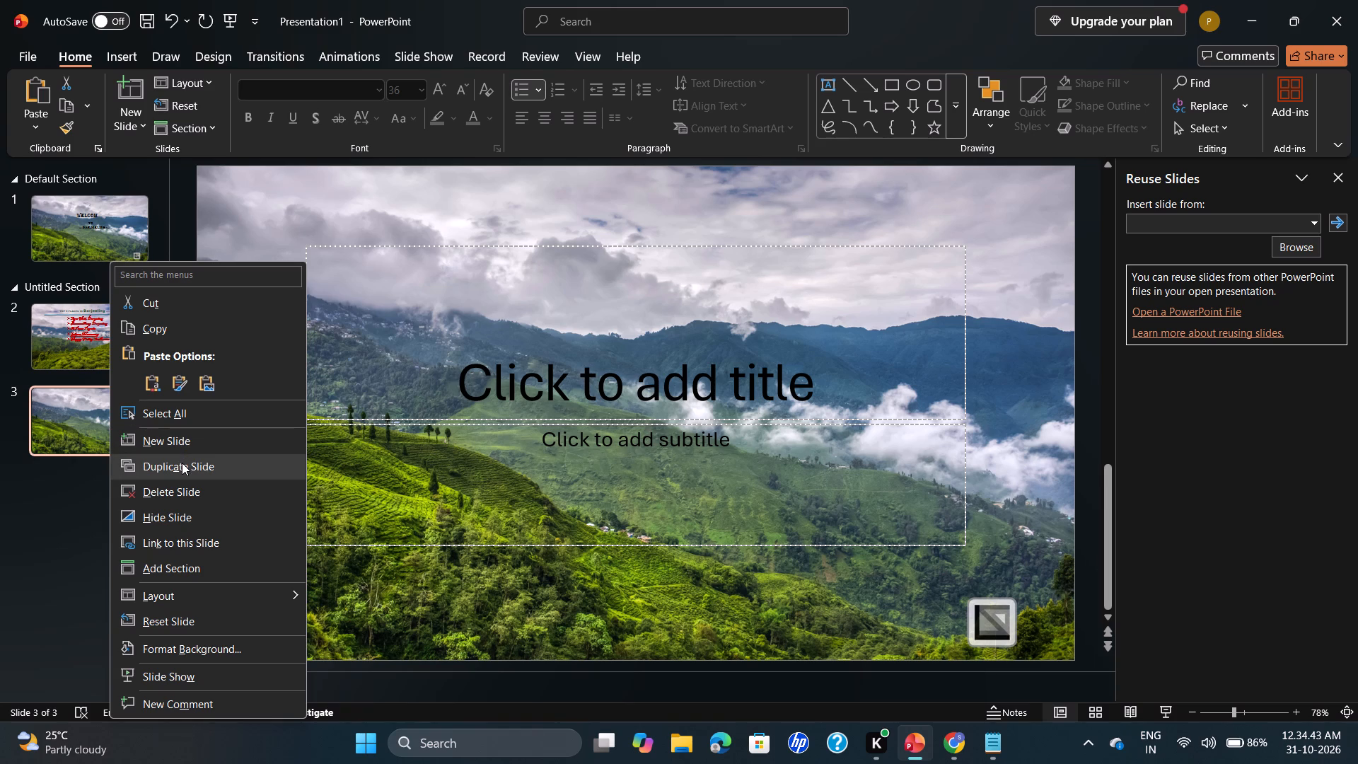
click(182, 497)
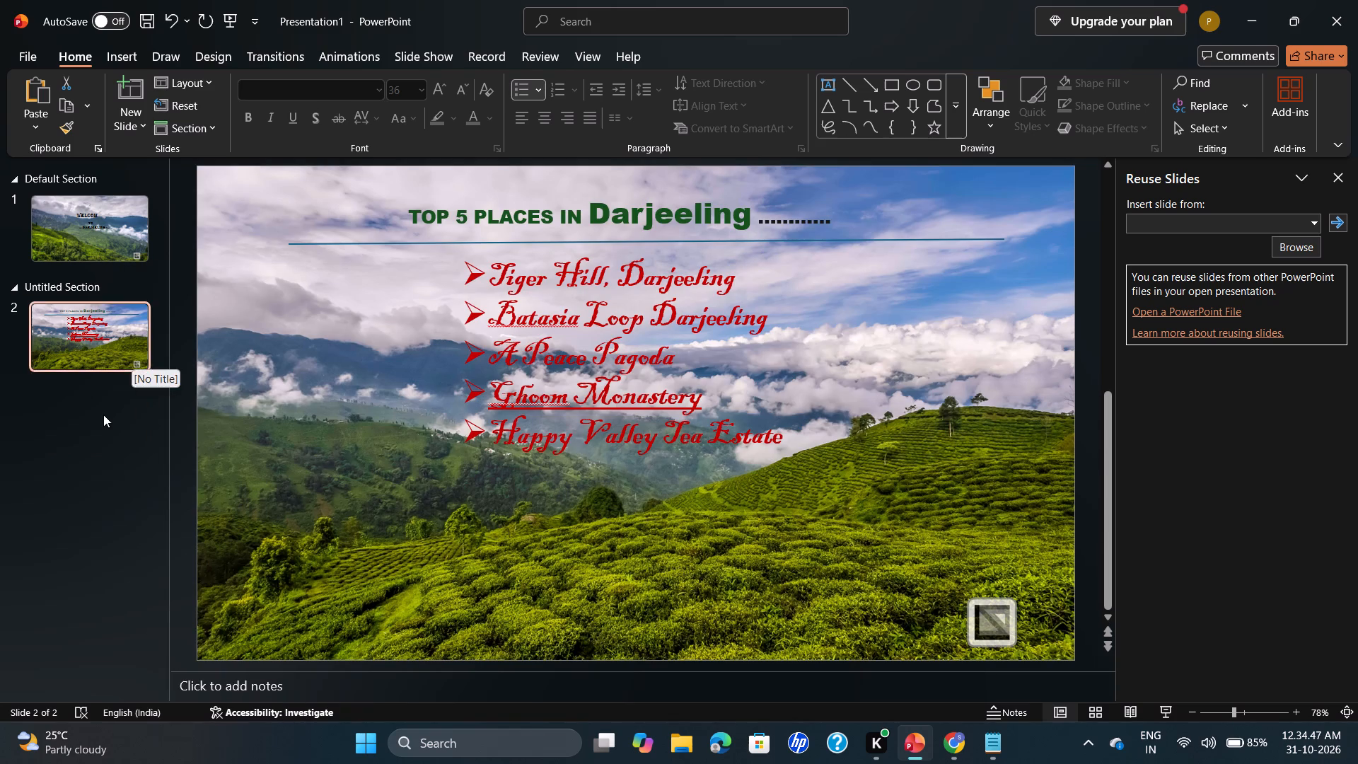
Add a new slide with the Blank layout after slide 2.
click(103, 415)
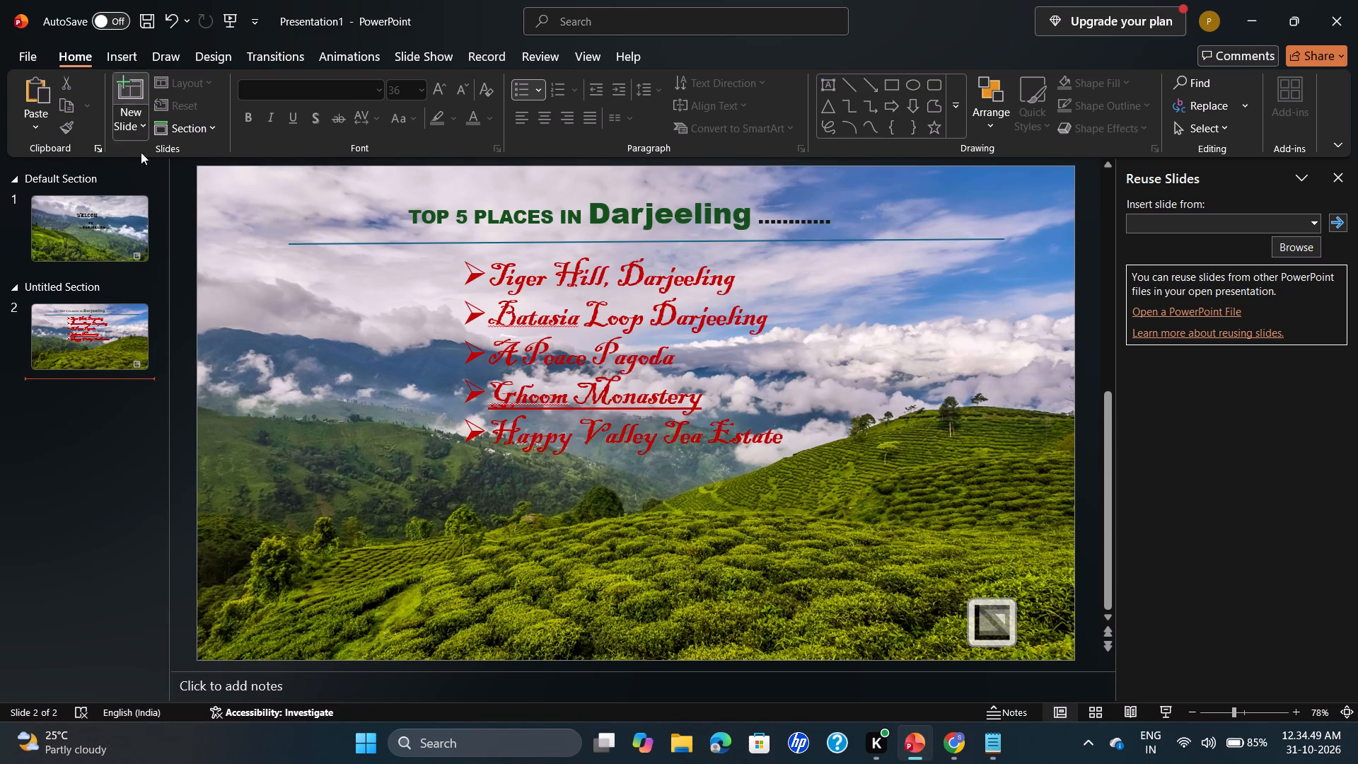
click(136, 117)
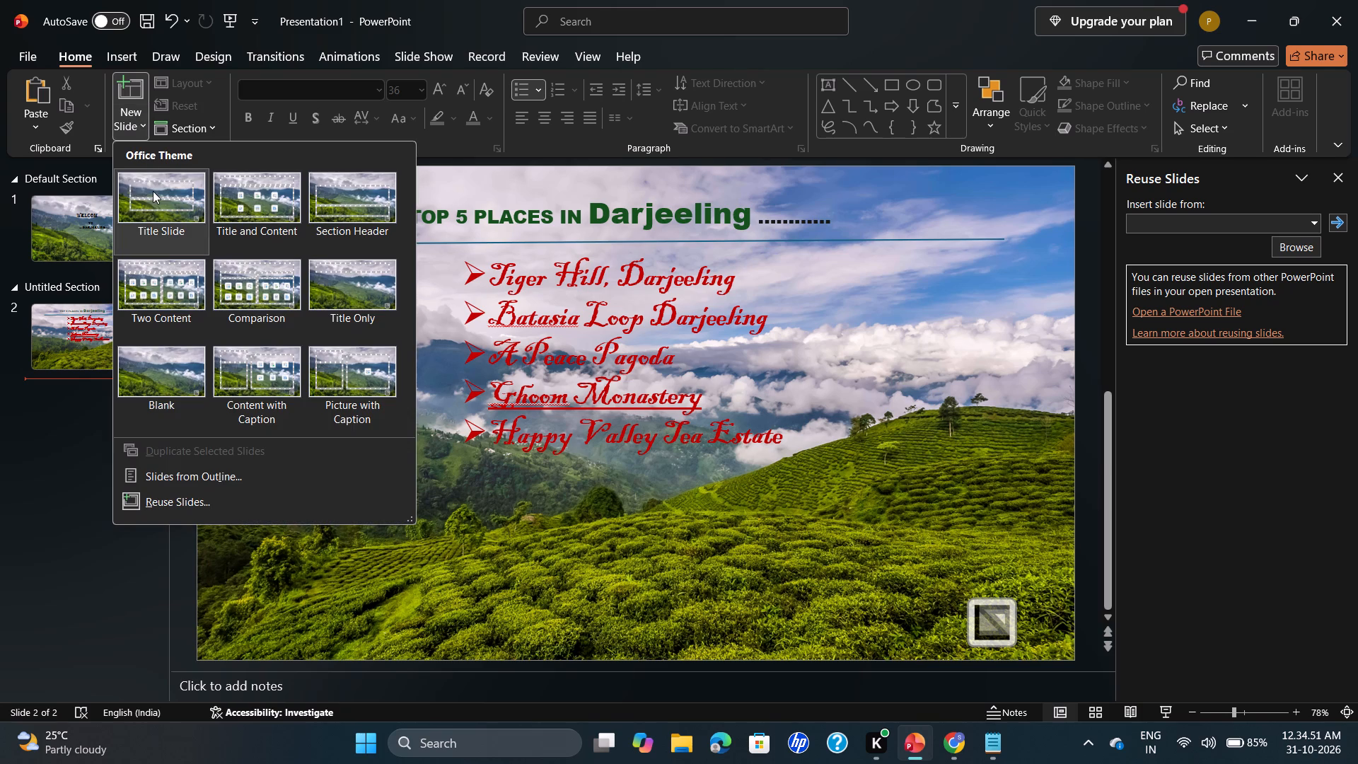
click(159, 371)
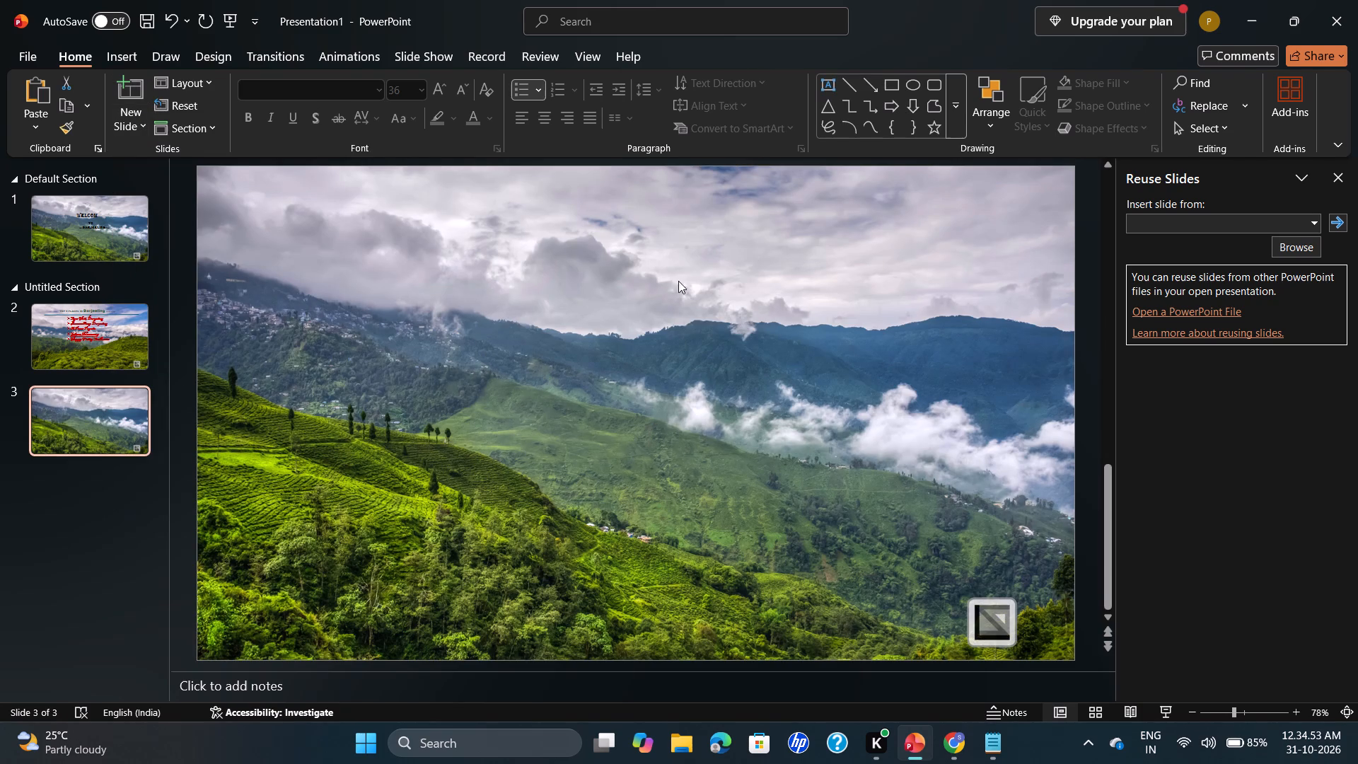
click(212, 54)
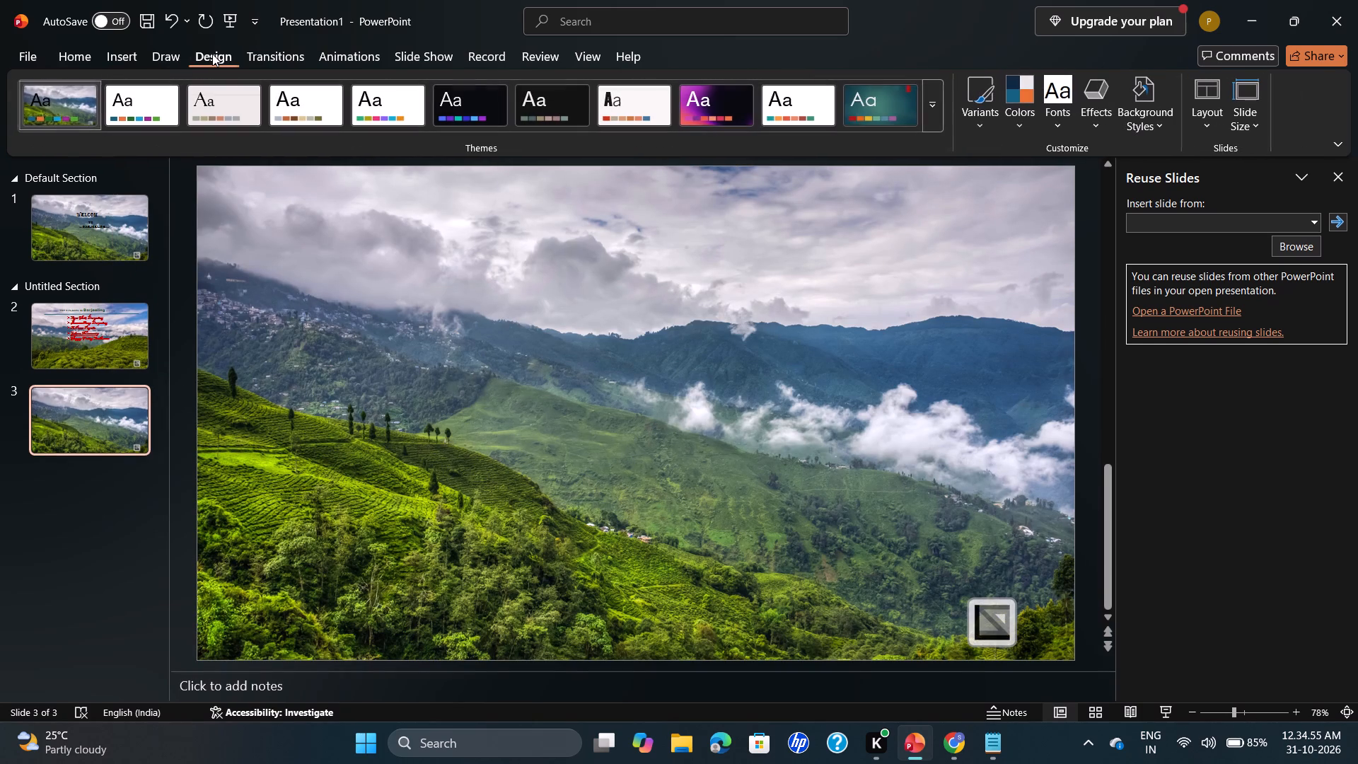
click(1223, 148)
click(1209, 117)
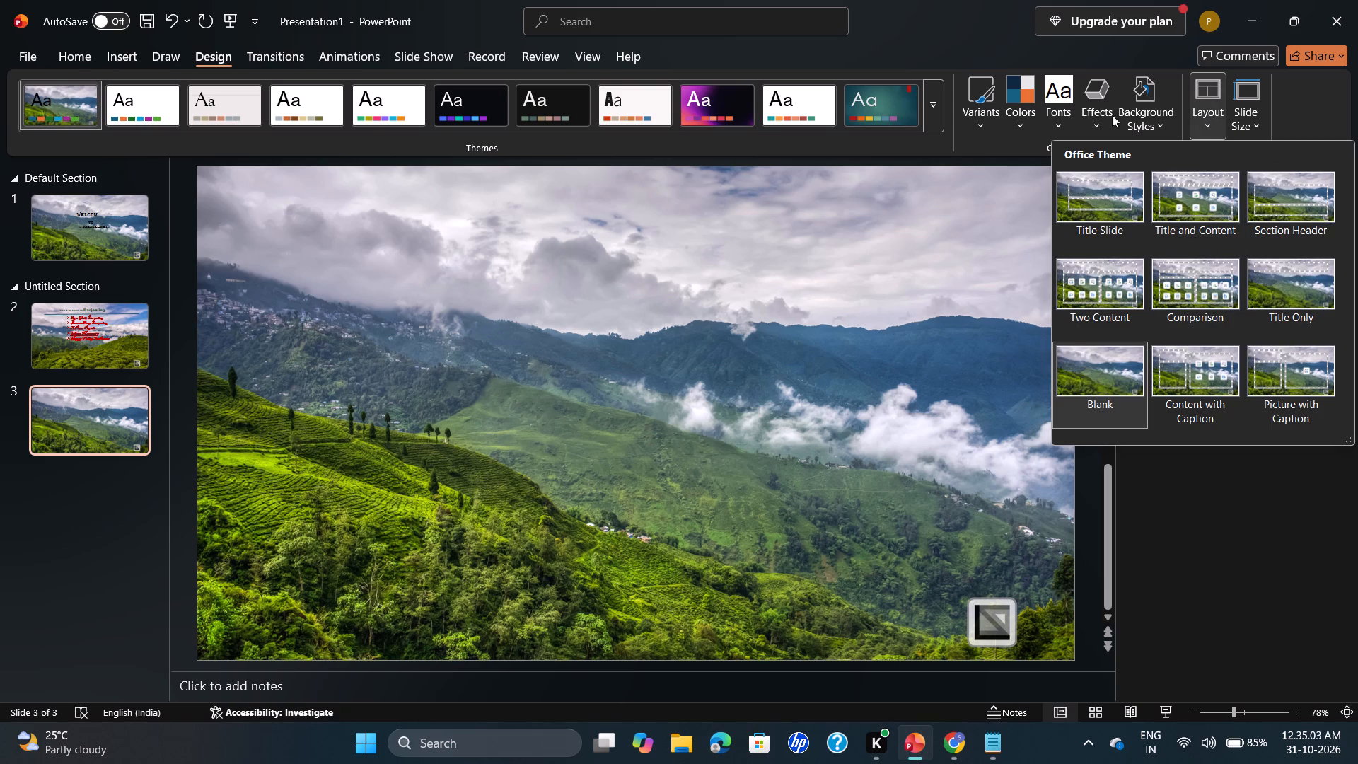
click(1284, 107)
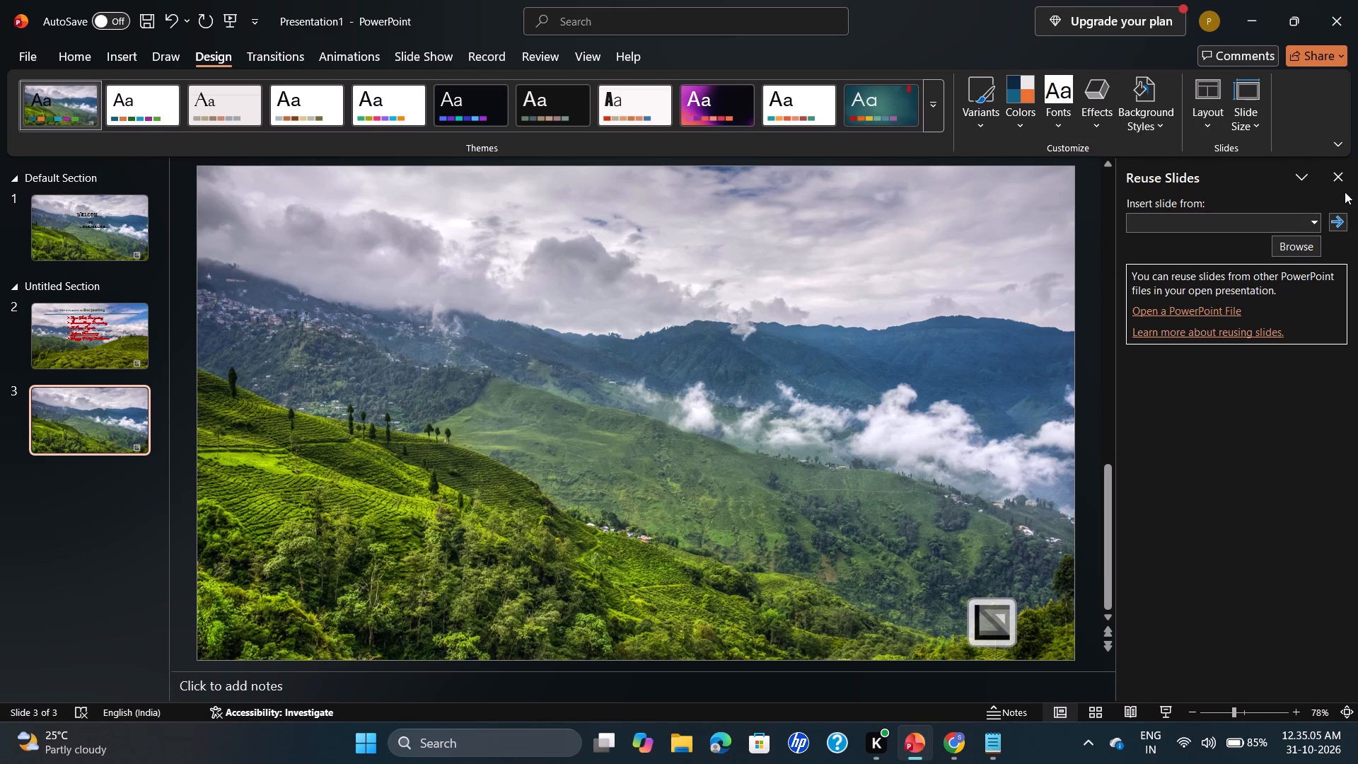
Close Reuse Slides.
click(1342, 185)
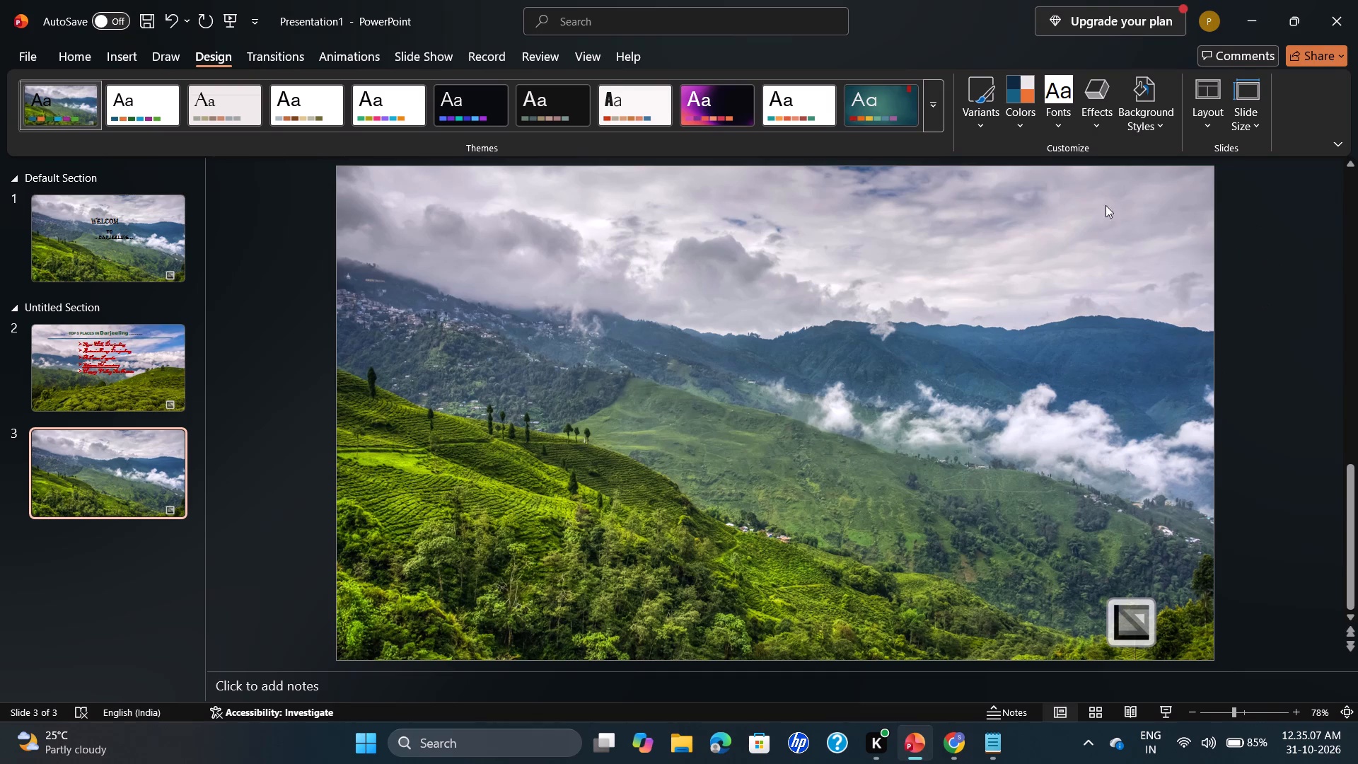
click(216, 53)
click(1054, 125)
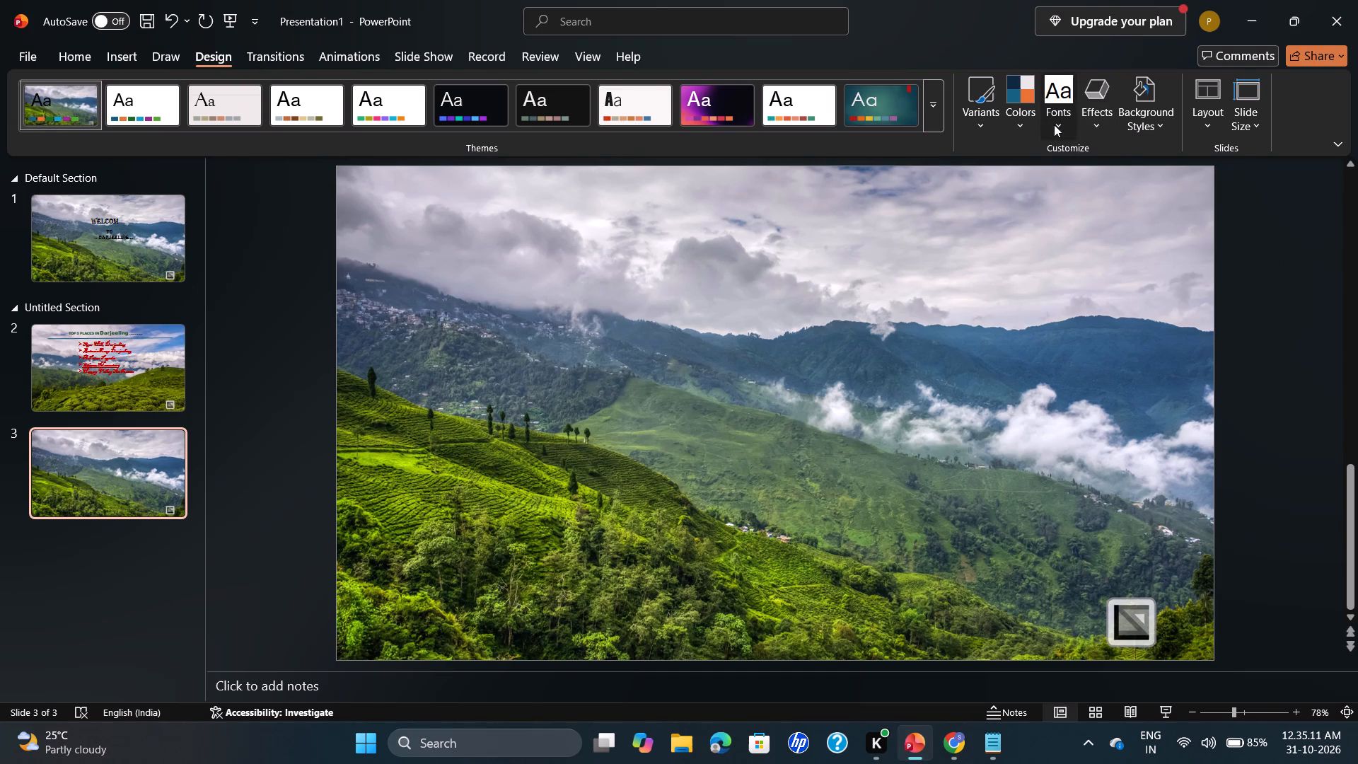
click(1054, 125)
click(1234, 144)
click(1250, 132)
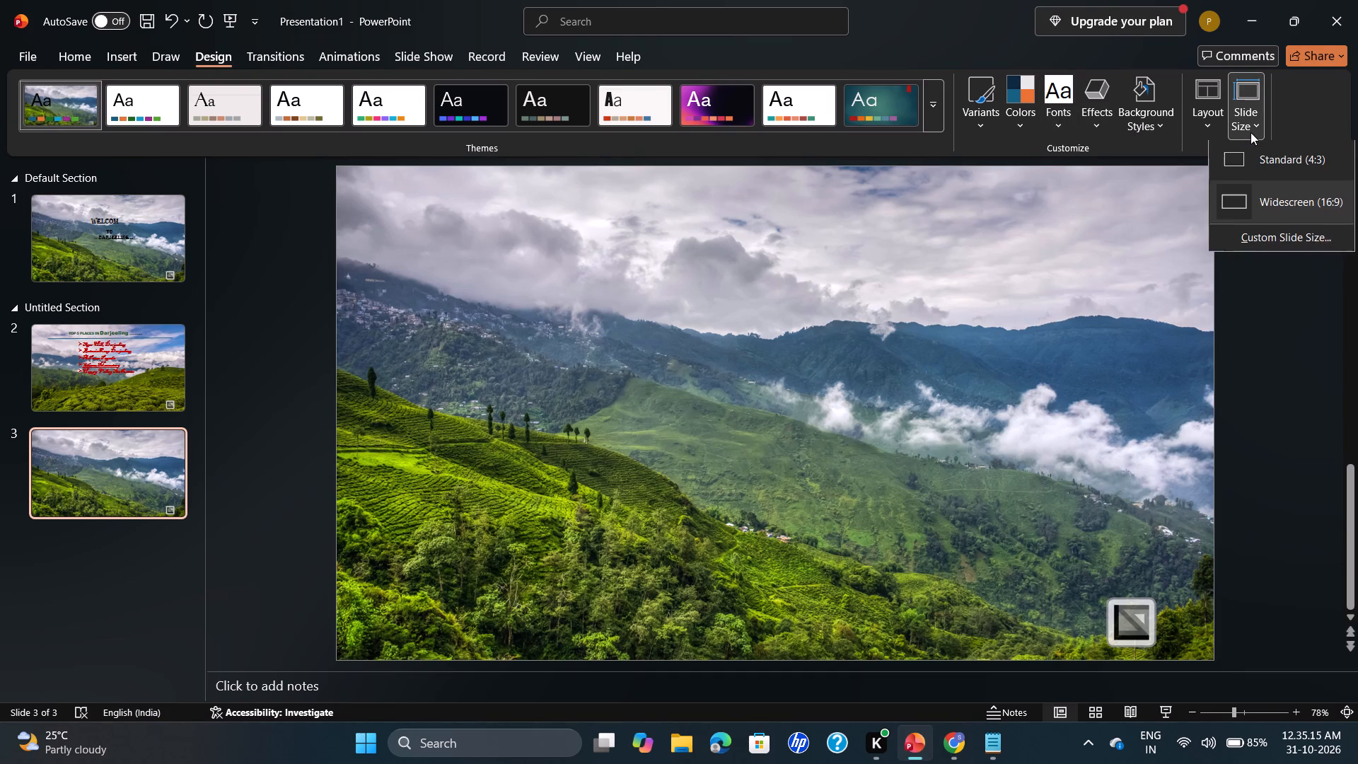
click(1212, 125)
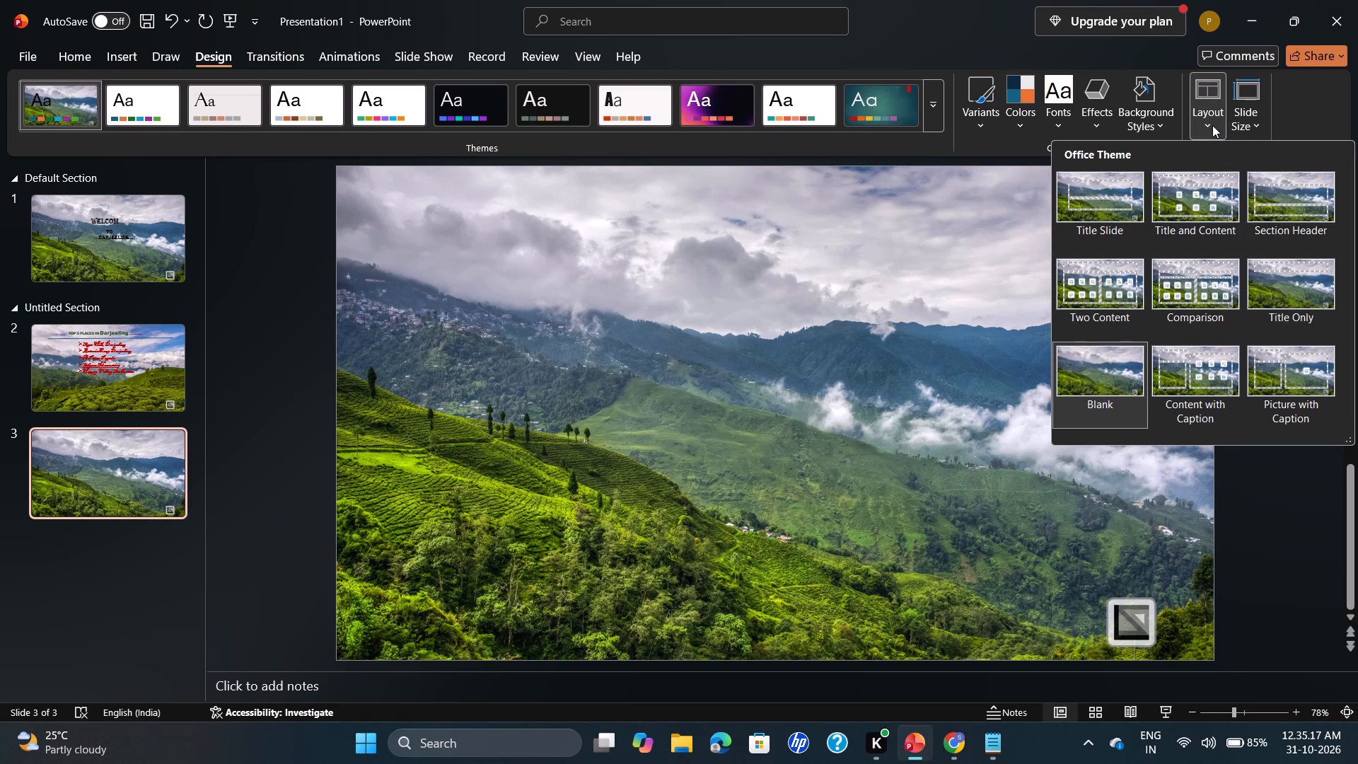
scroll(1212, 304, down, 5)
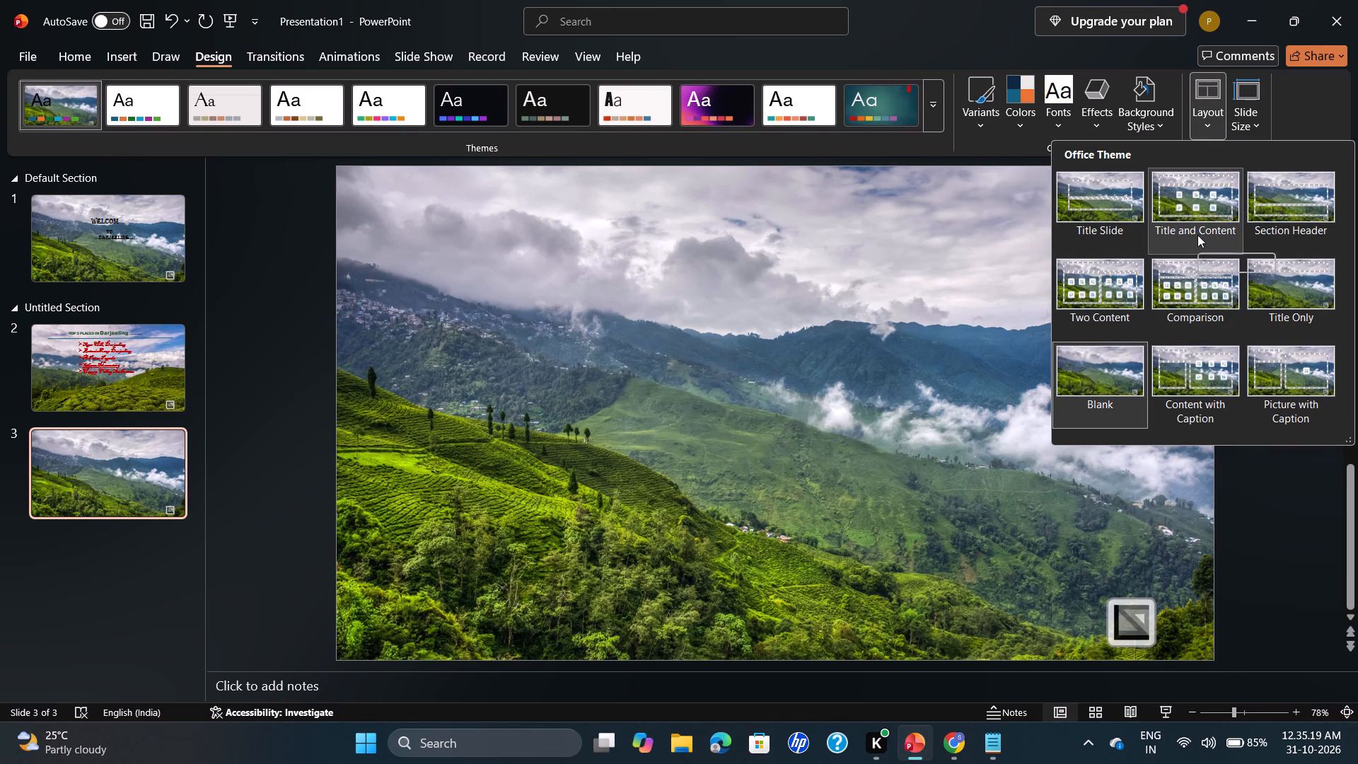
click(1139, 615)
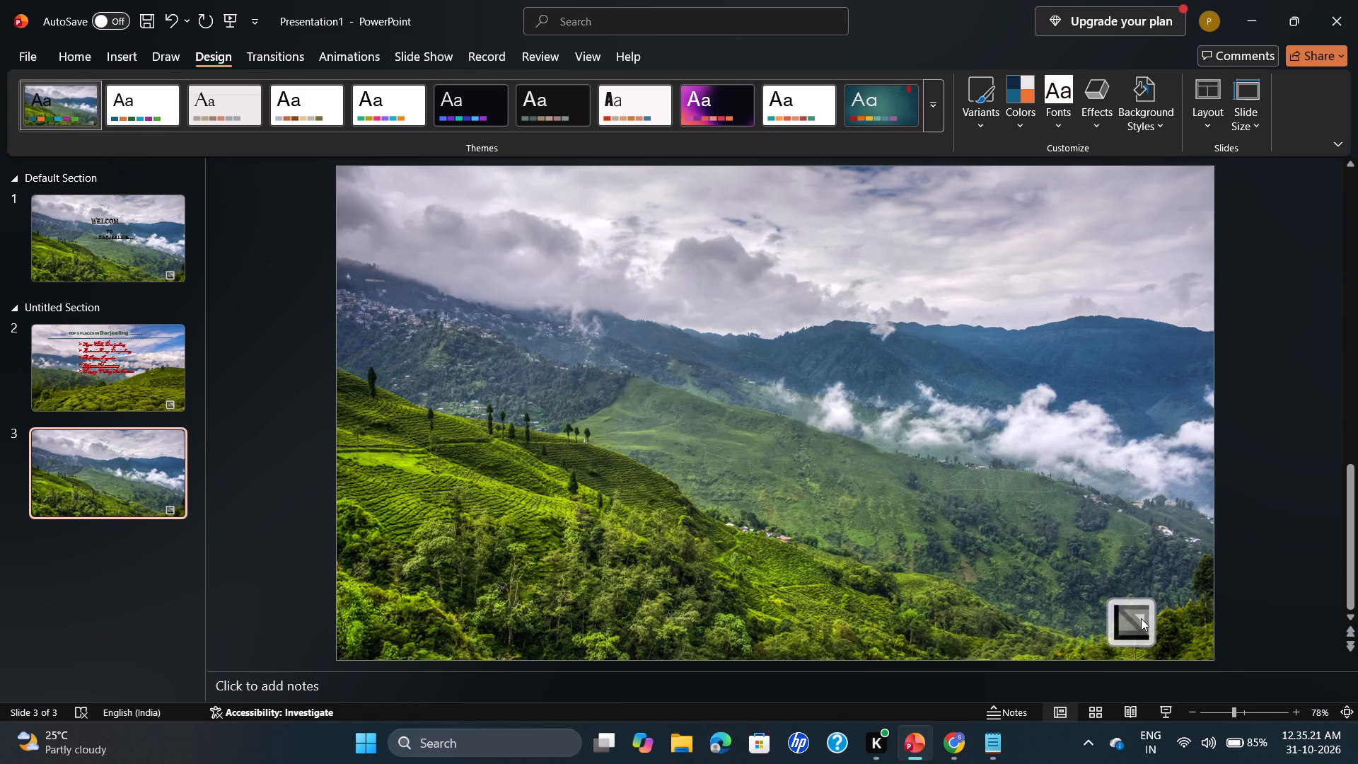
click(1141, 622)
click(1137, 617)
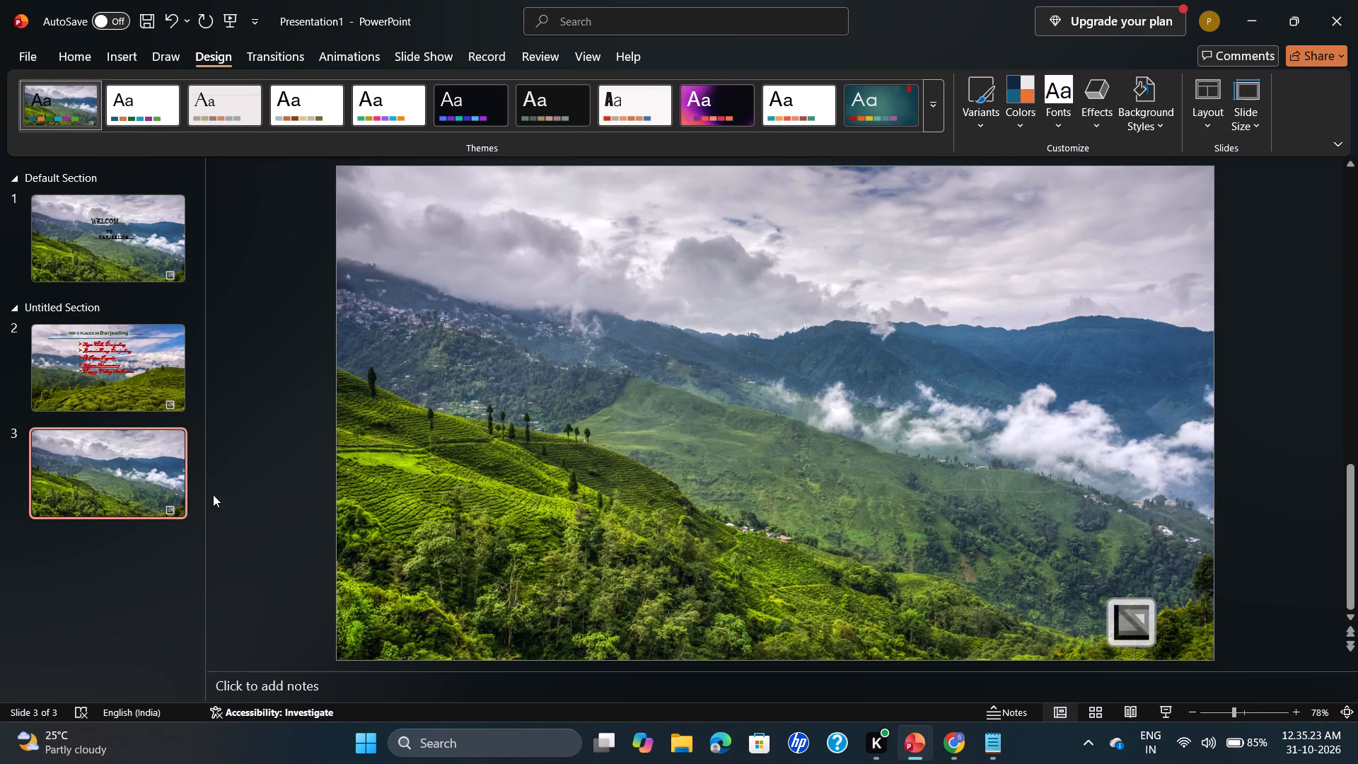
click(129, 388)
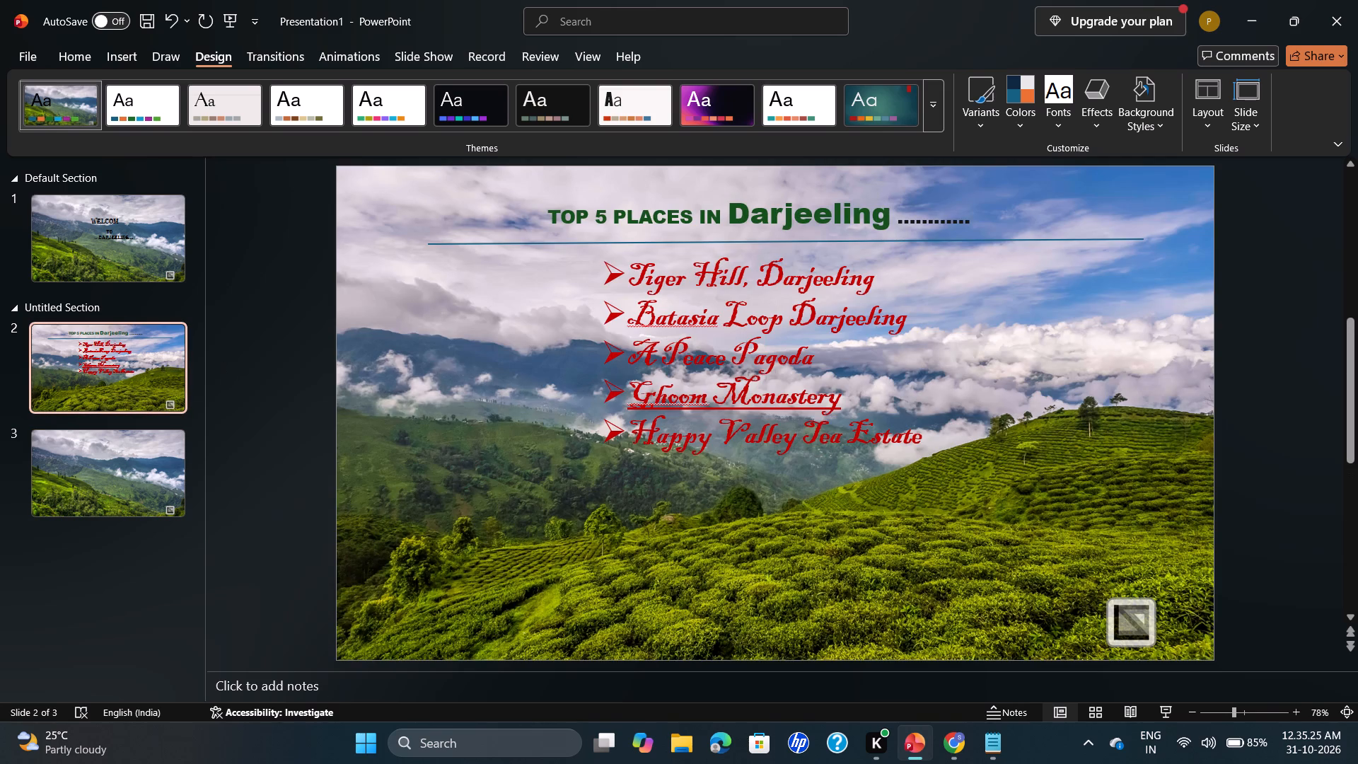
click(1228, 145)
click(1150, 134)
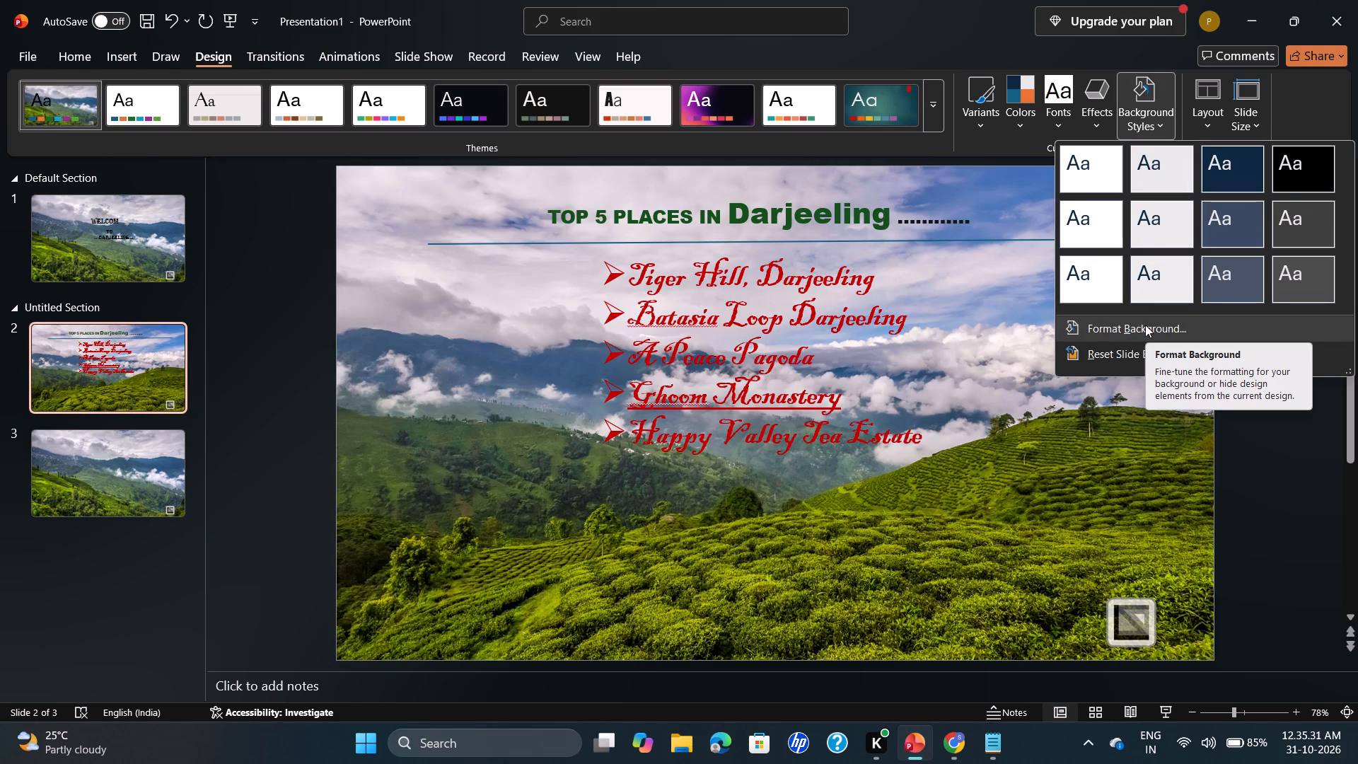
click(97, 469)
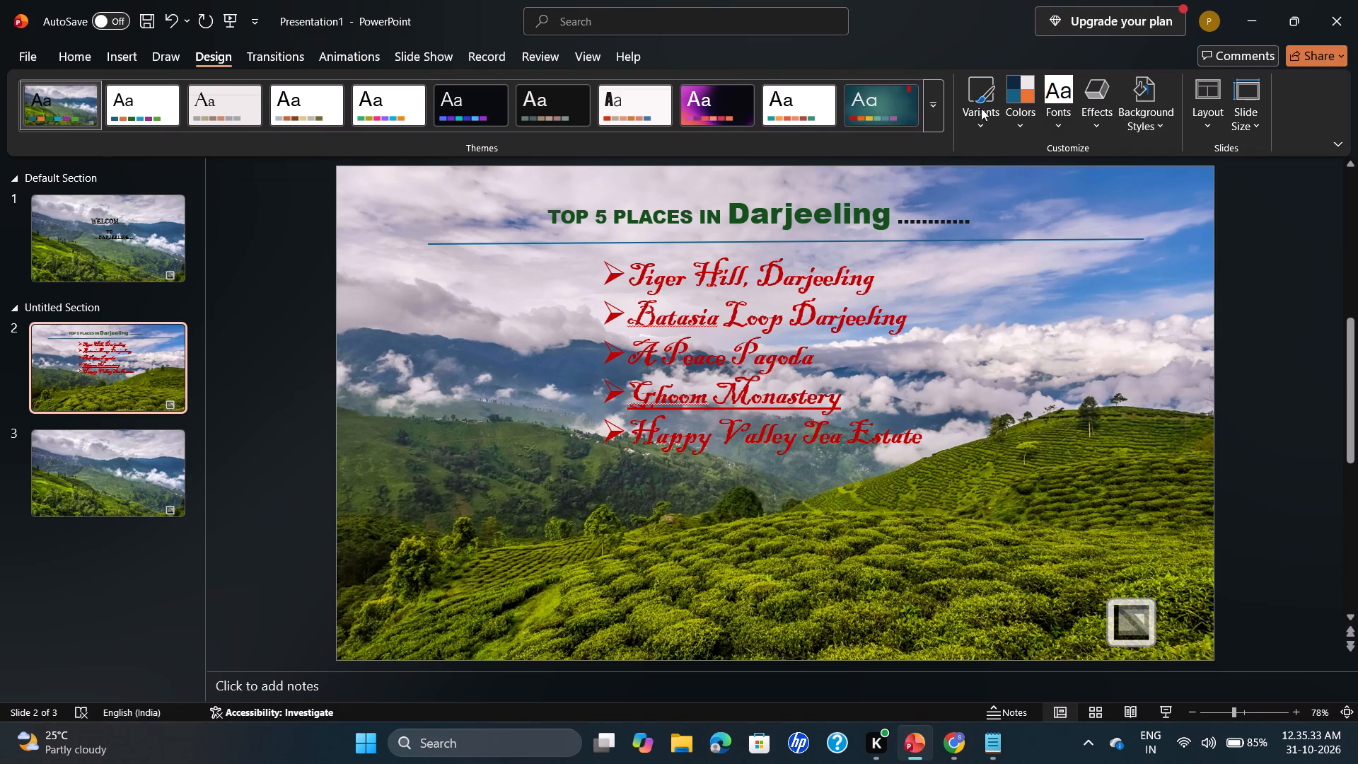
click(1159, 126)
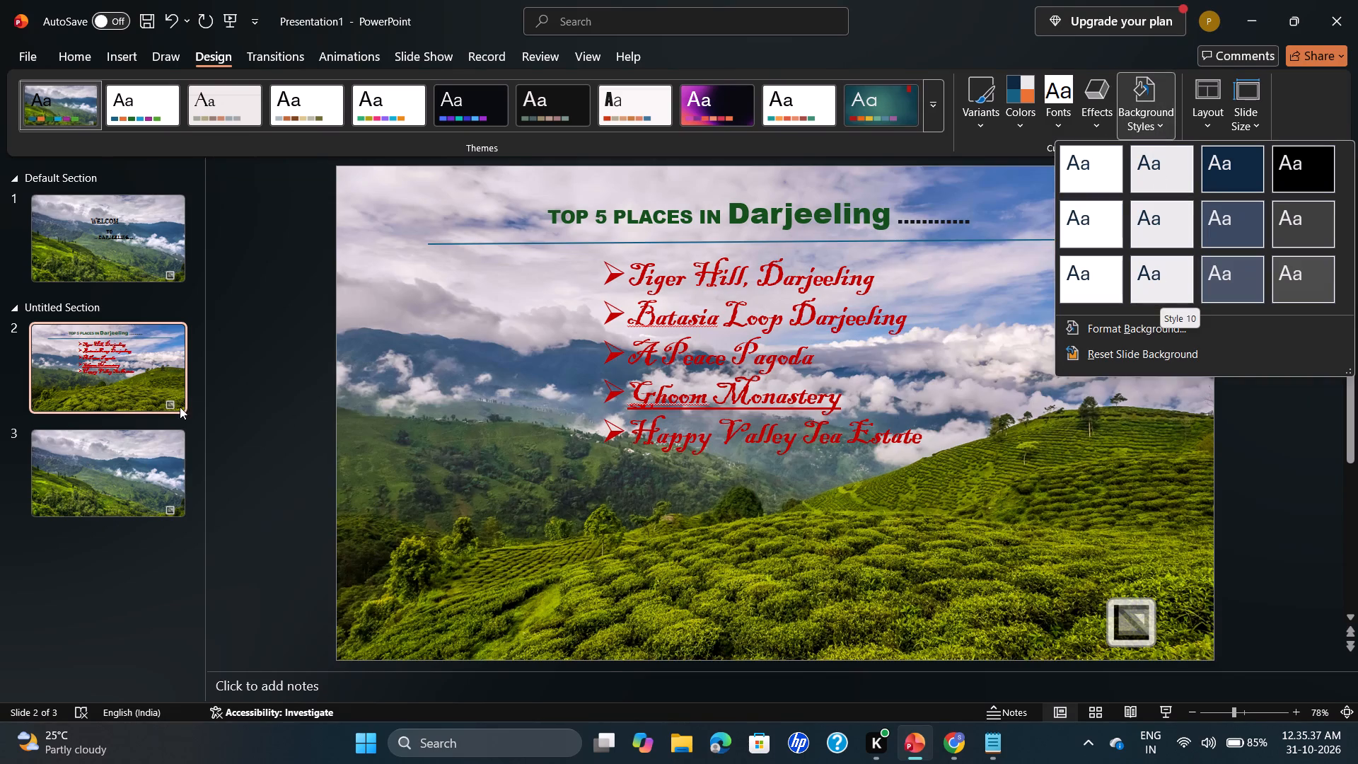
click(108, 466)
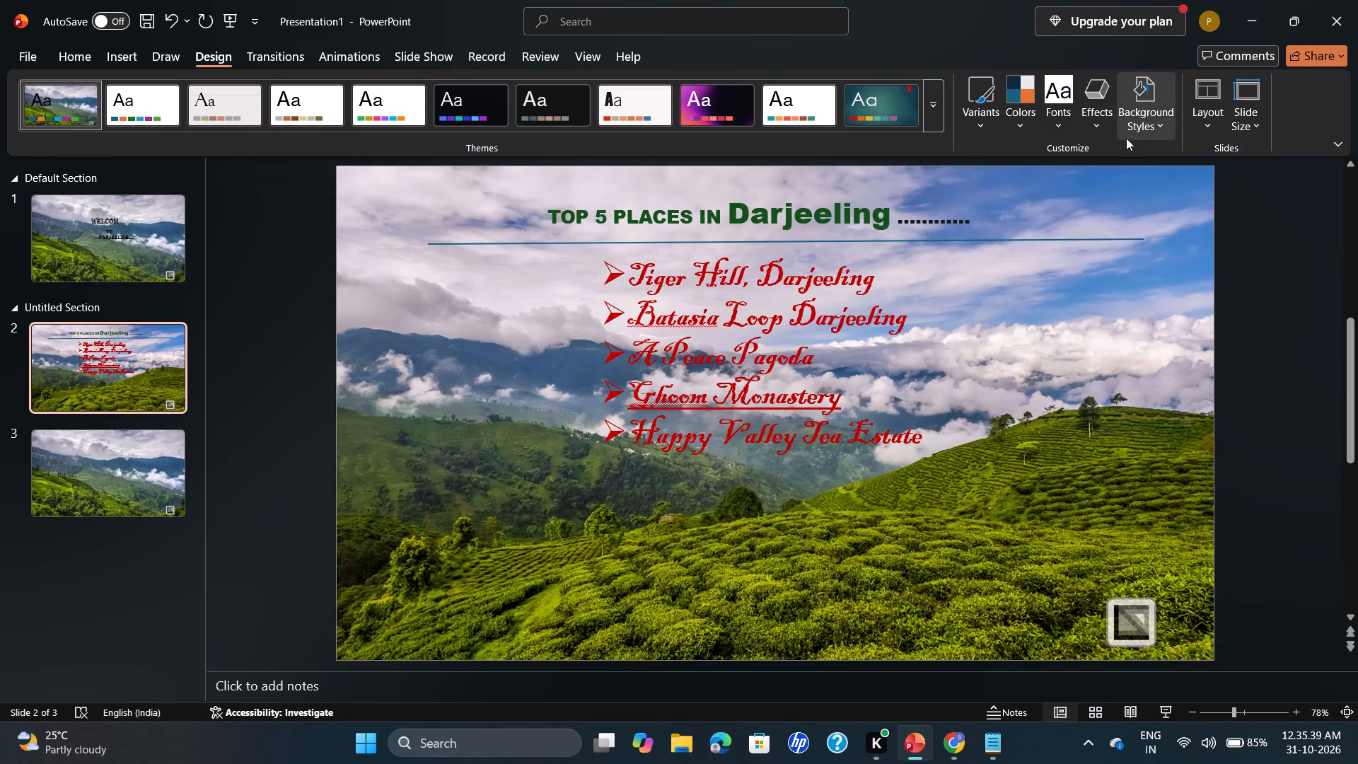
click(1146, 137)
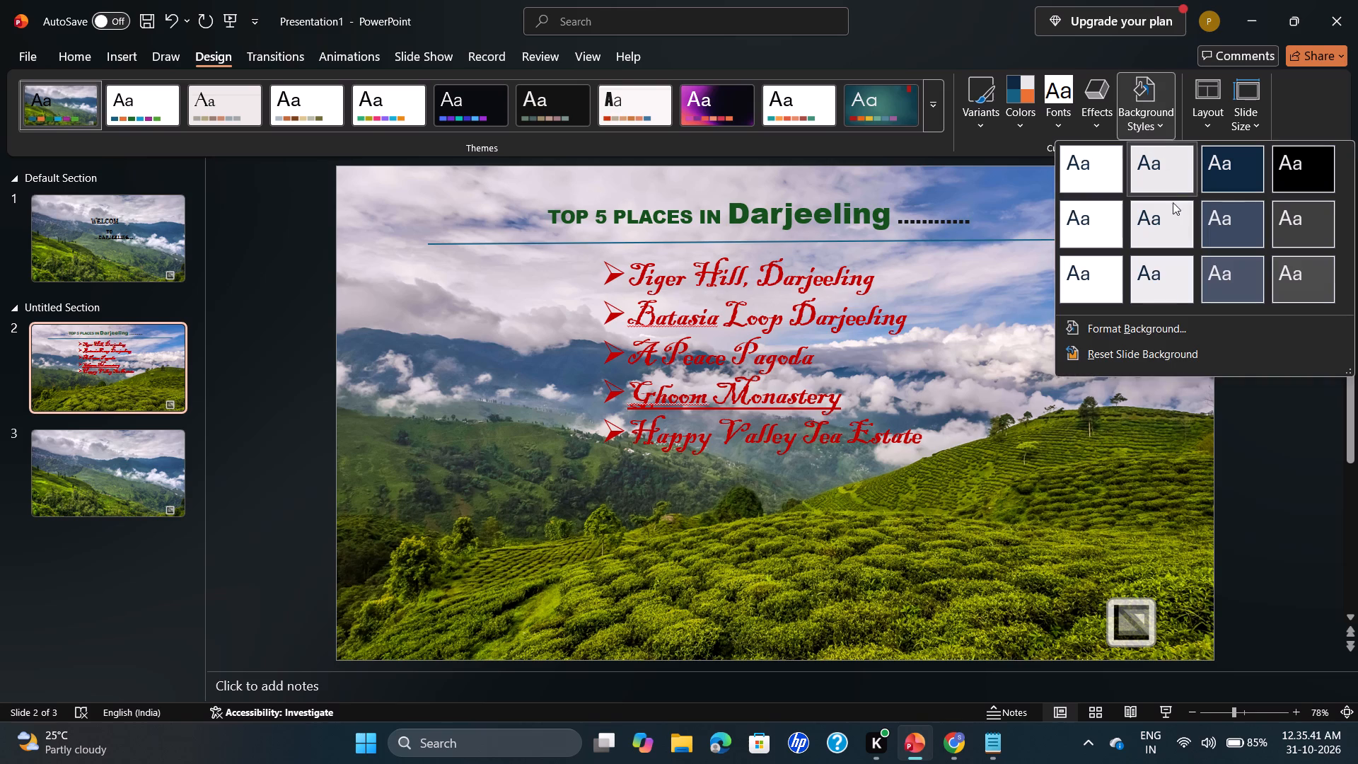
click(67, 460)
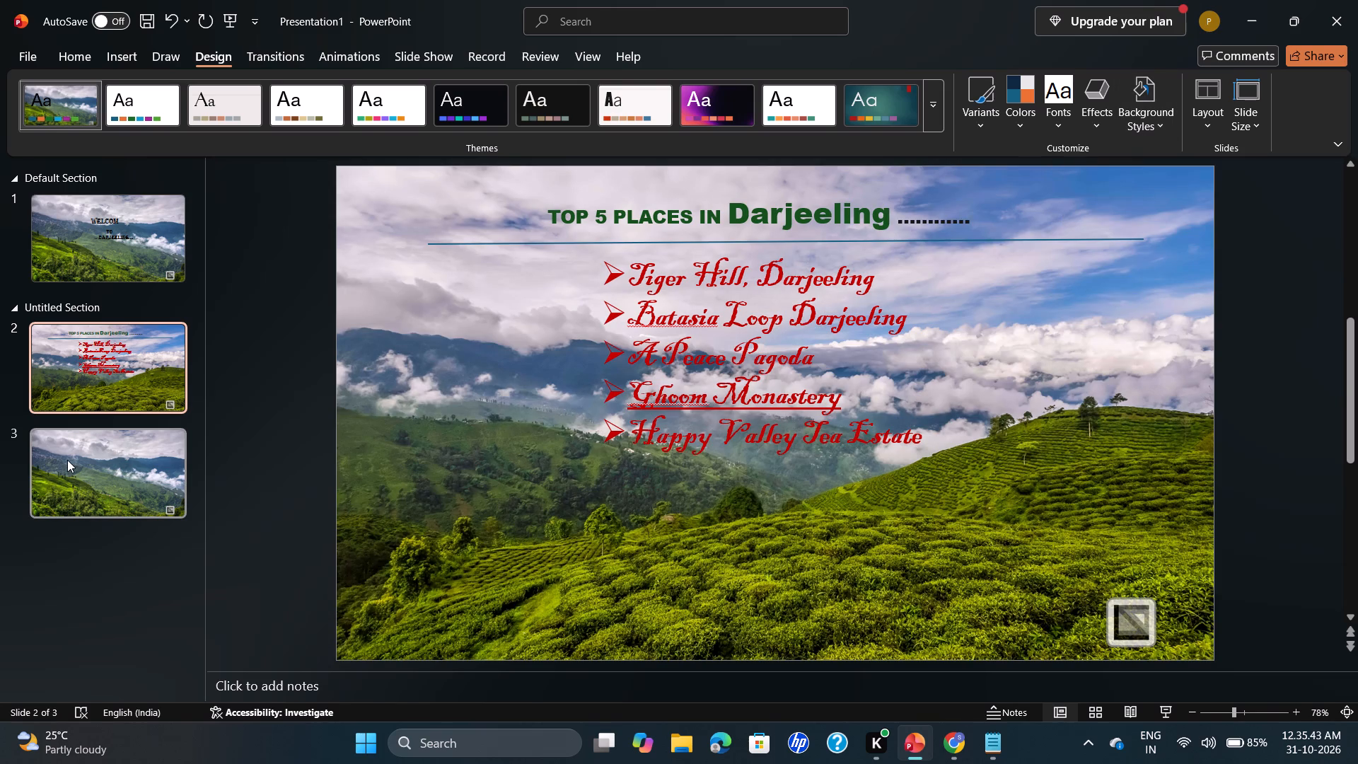
With slide 3 selected, apply the light grey gradient background Style 10.
click(67, 461)
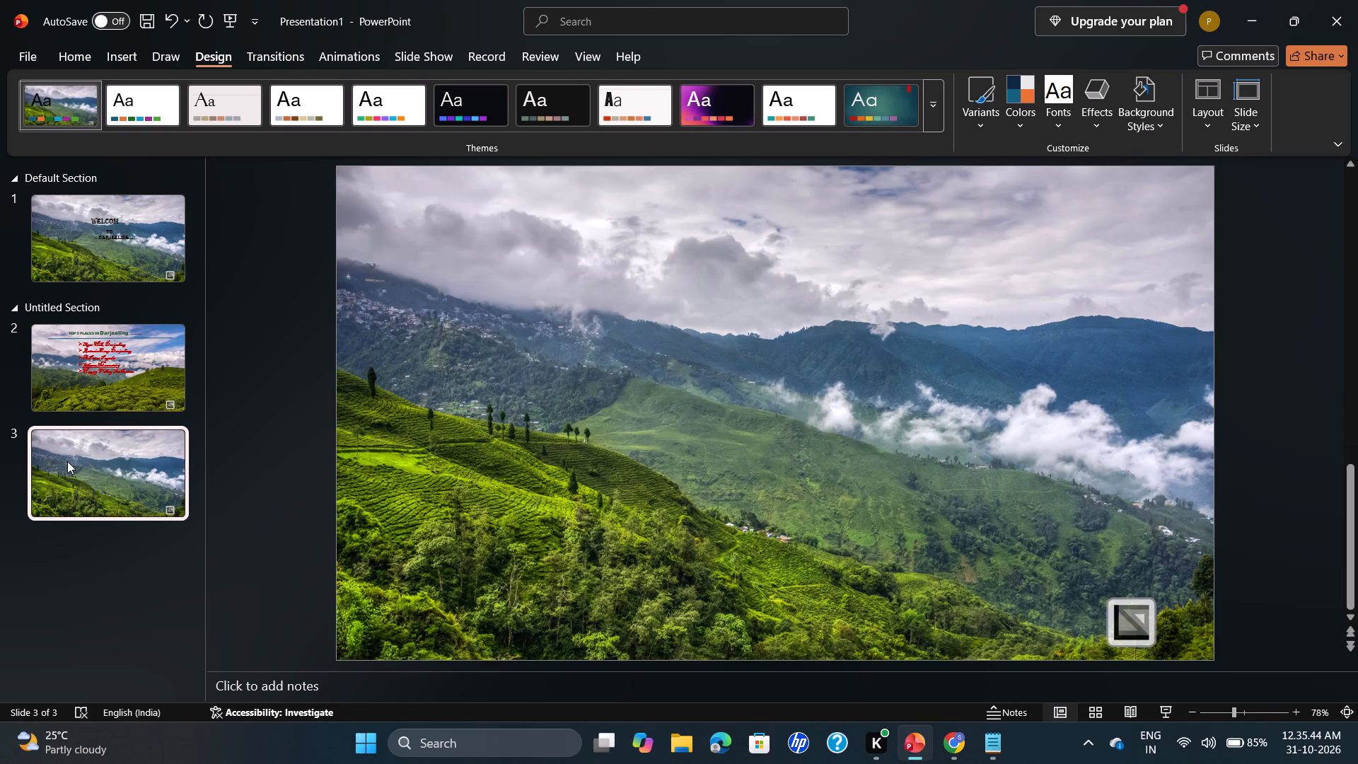
click(1143, 131)
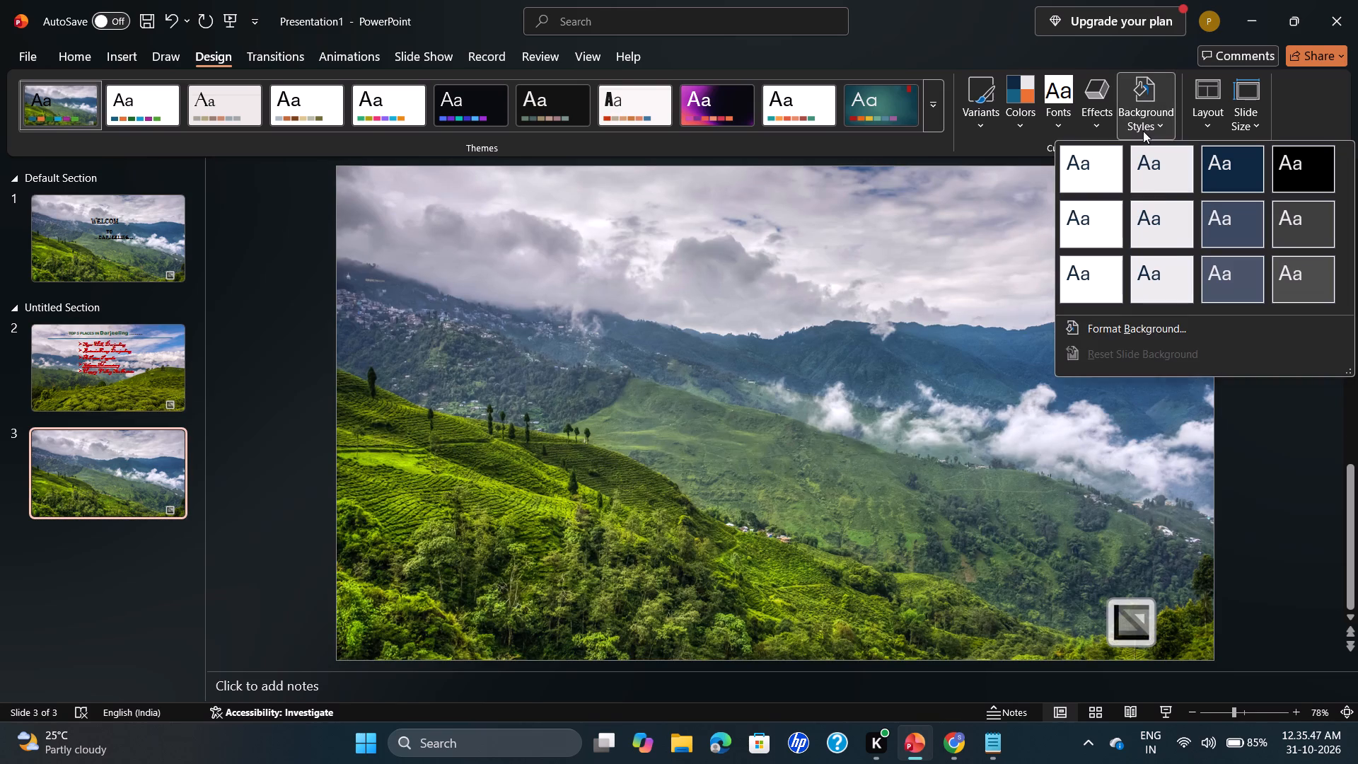
click(1147, 289)
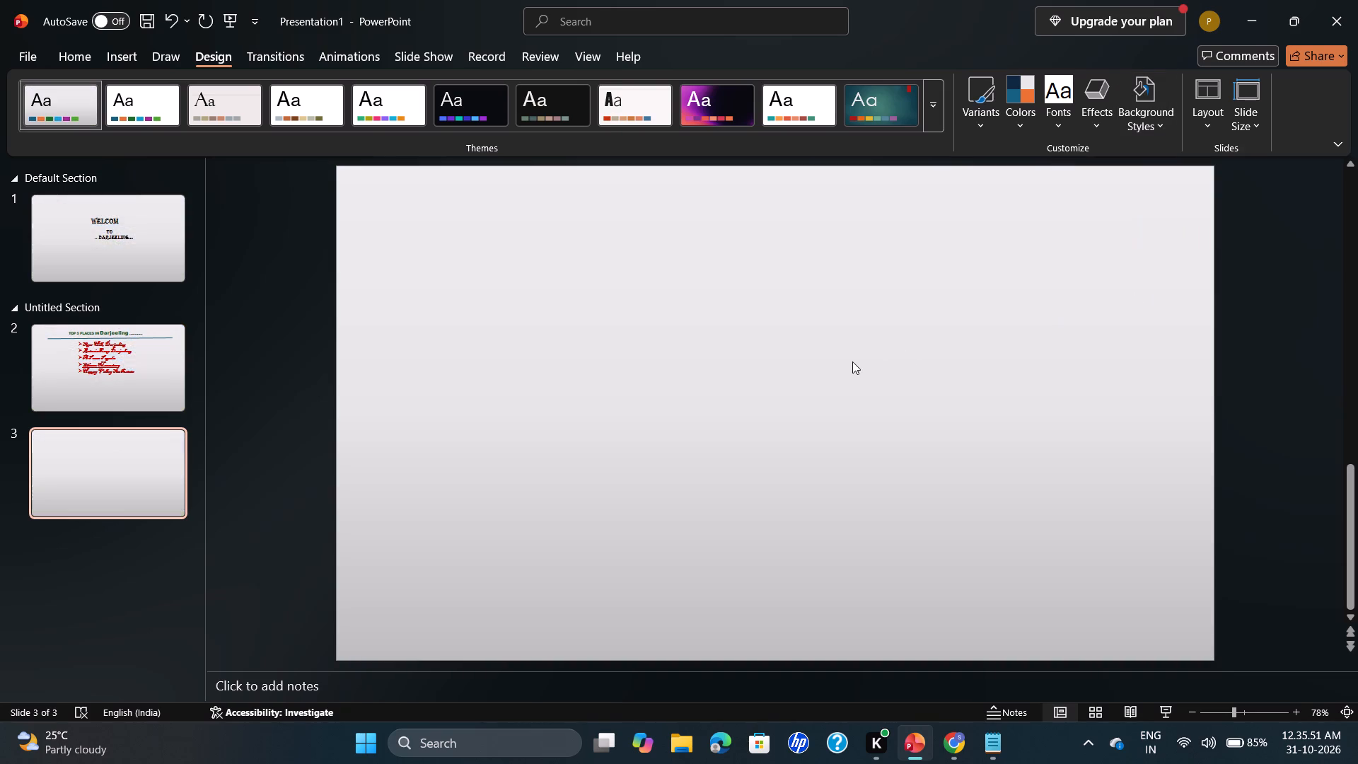
Fill slide 2's background with the orange-pink geometric line picture from the Background category of online pictures.
click(142, 366)
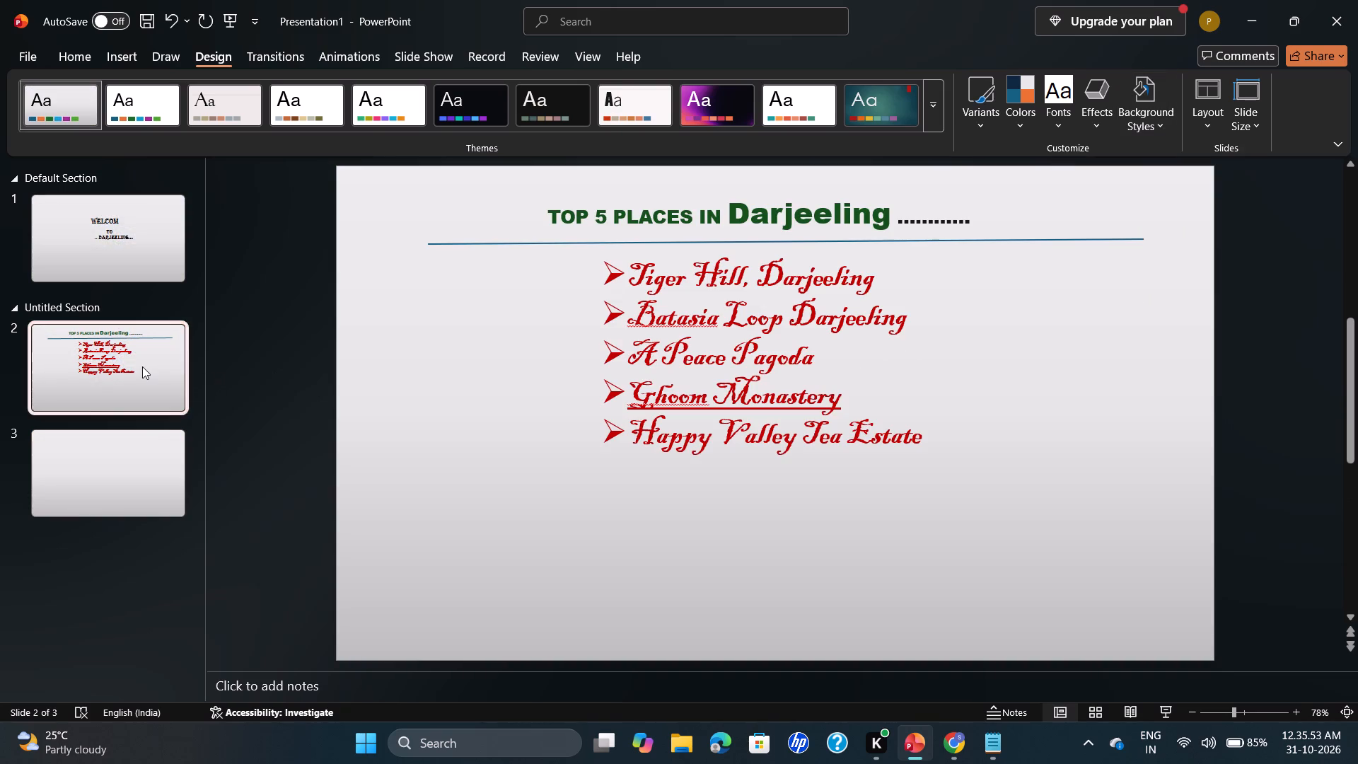
click(1148, 139)
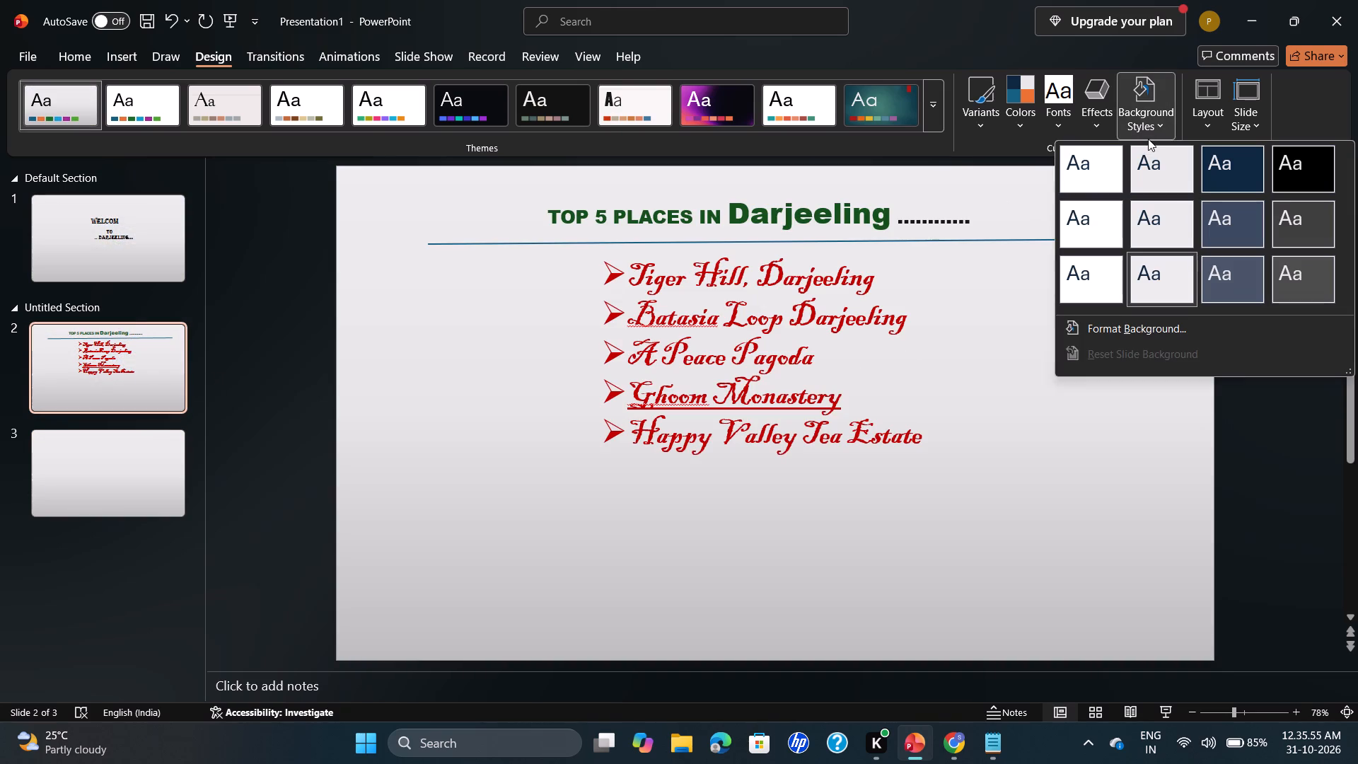
click(1132, 331)
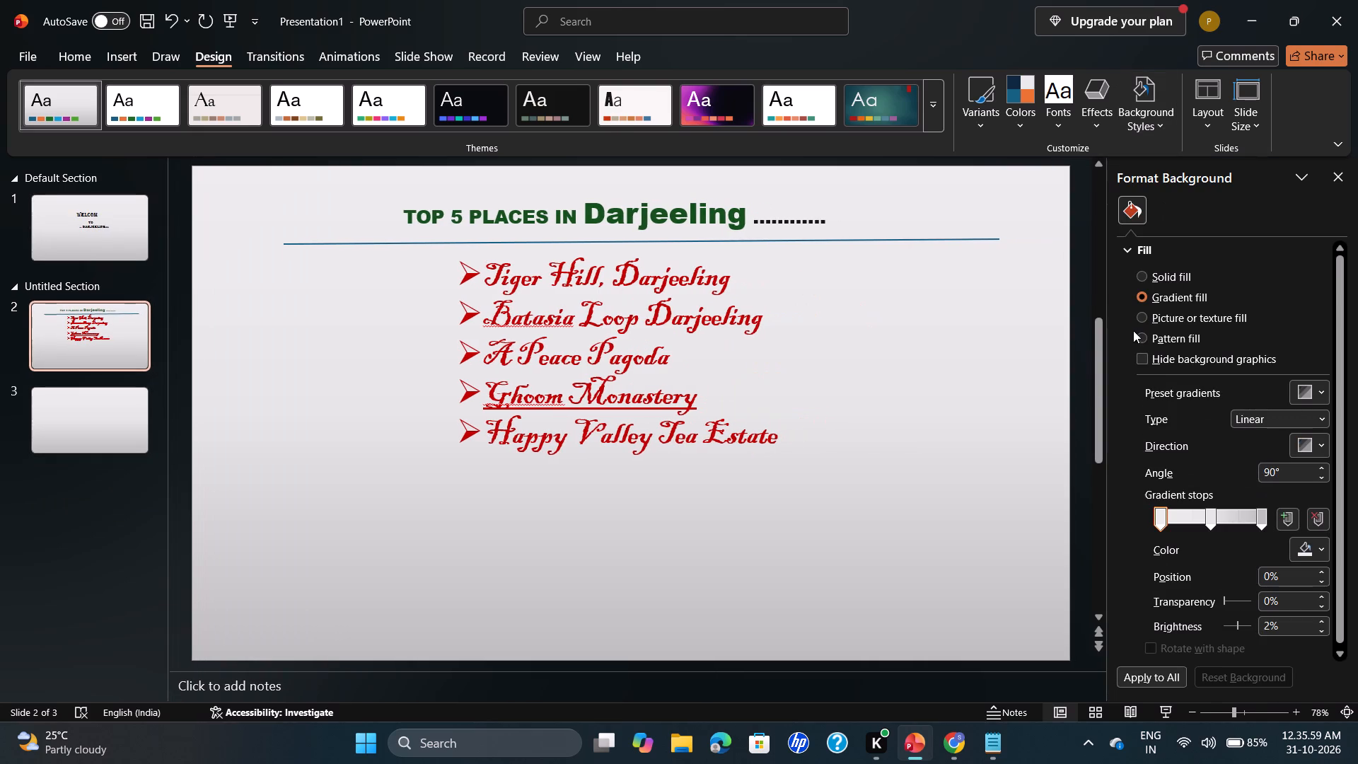
click(1175, 317)
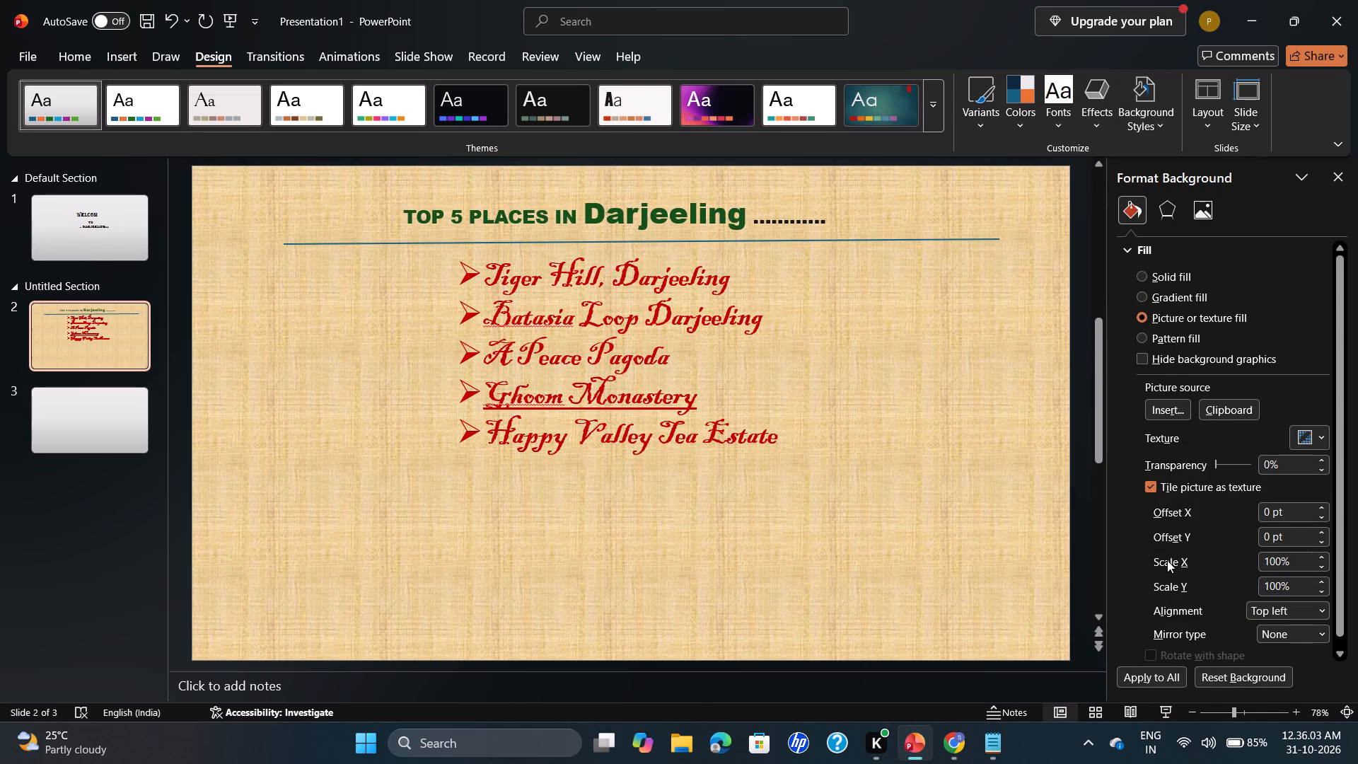
scroll(1167, 559, down, 1)
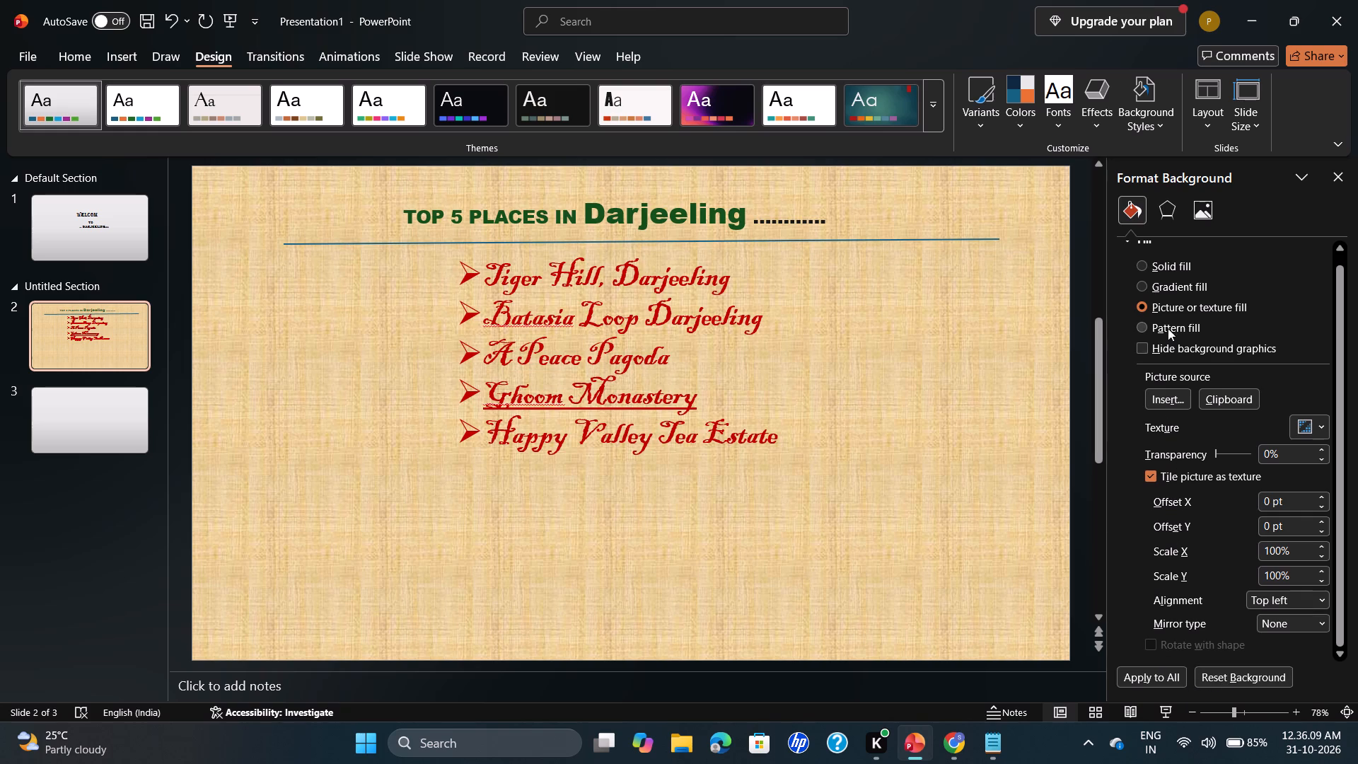
click(1165, 400)
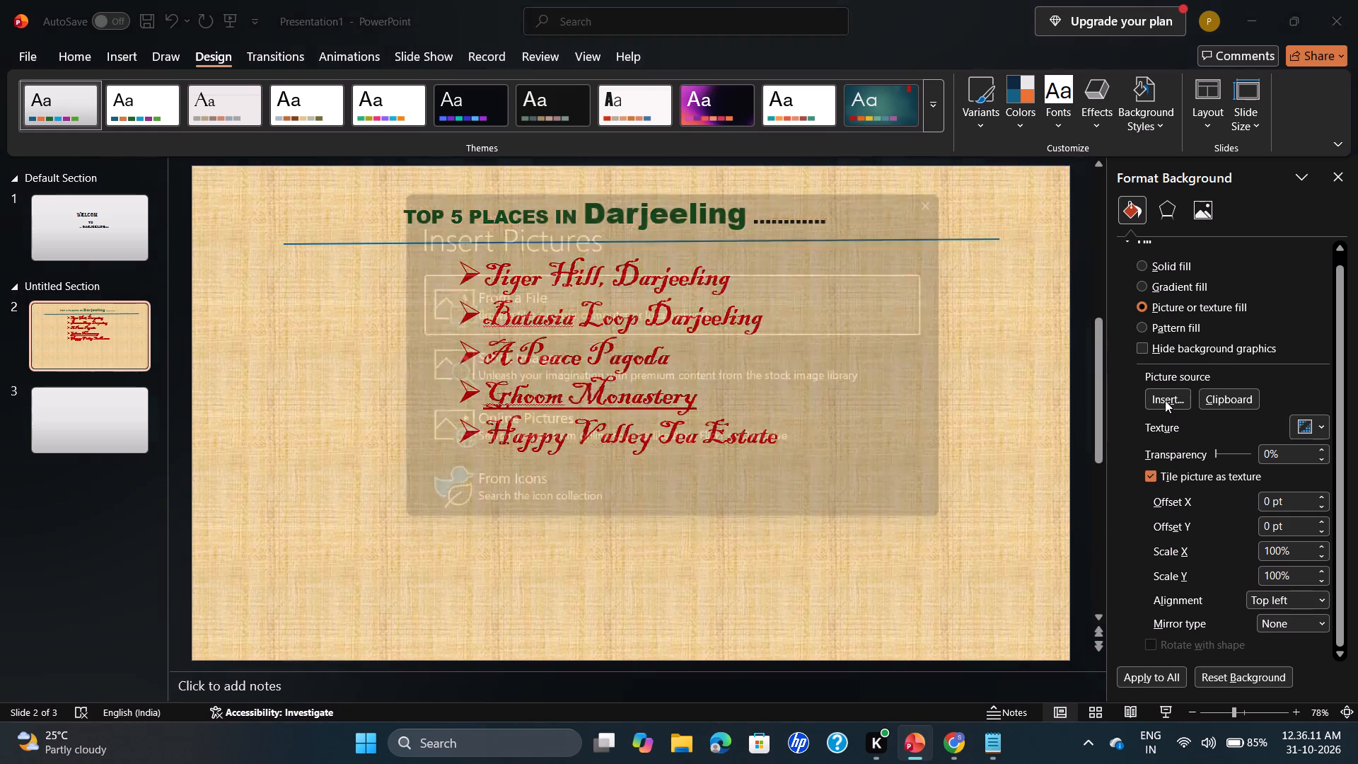
click(684, 455)
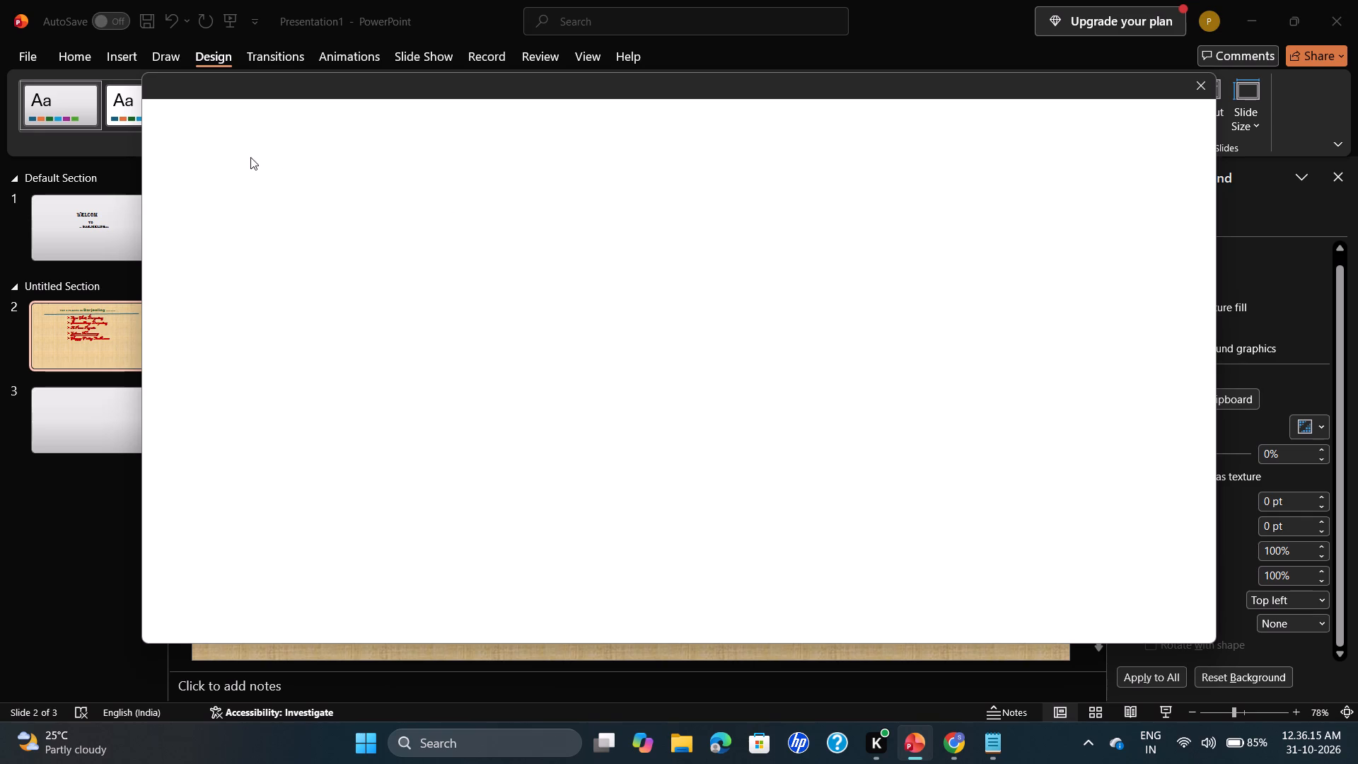
click(267, 157)
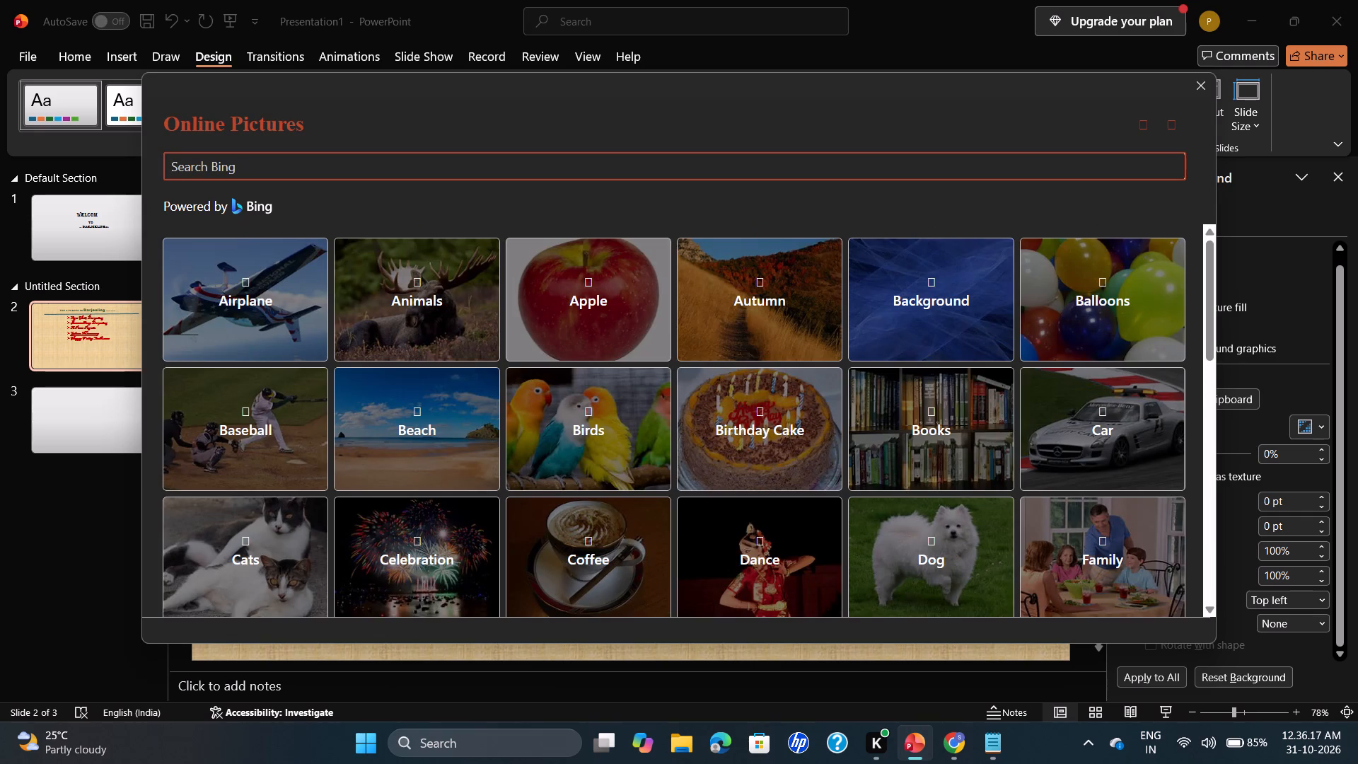
click(936, 334)
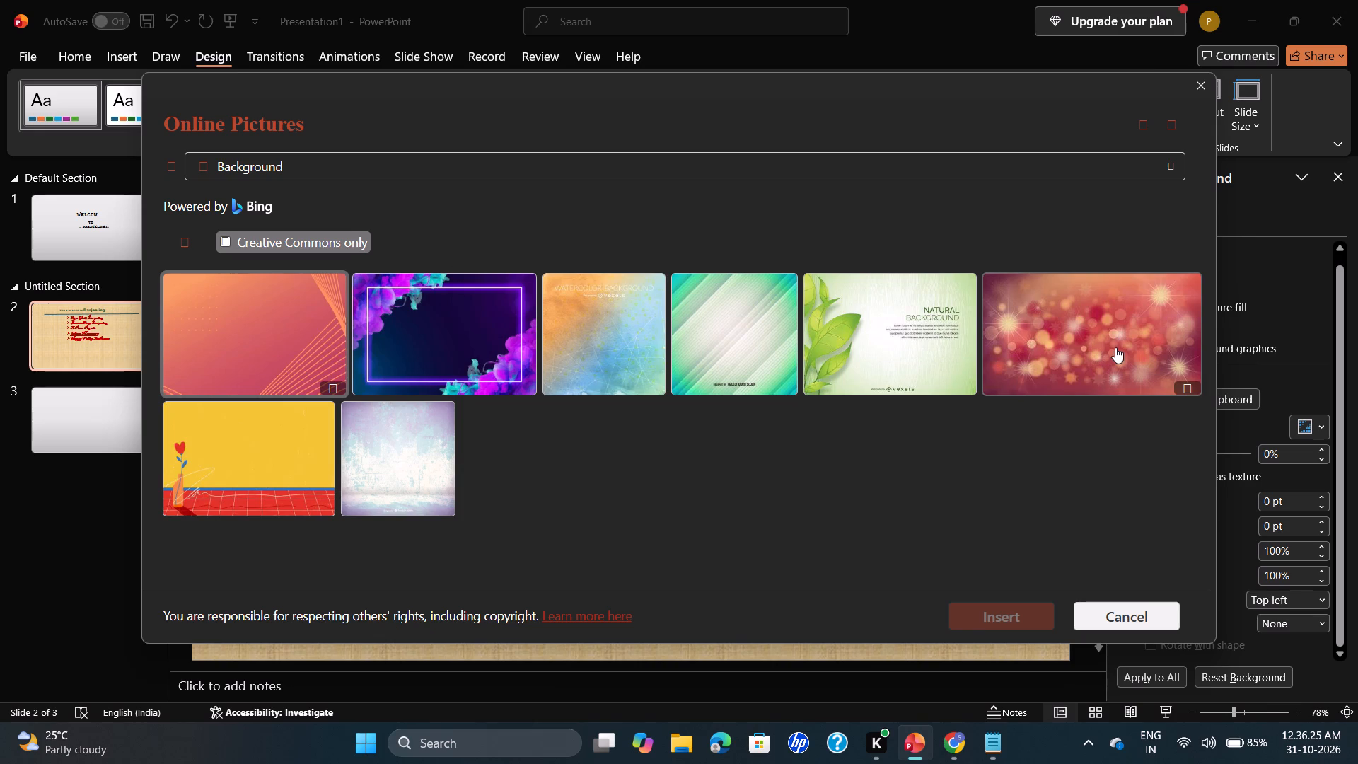
click(232, 361)
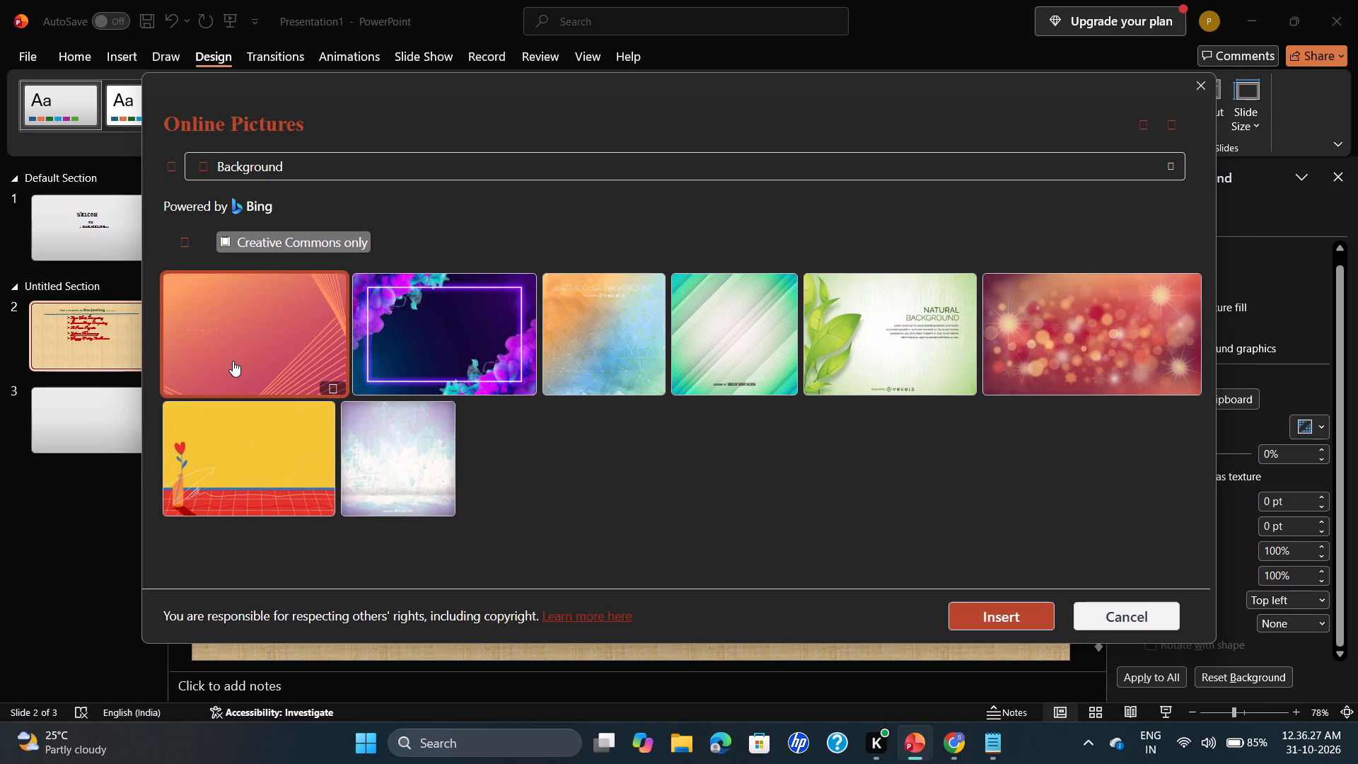
click(1000, 615)
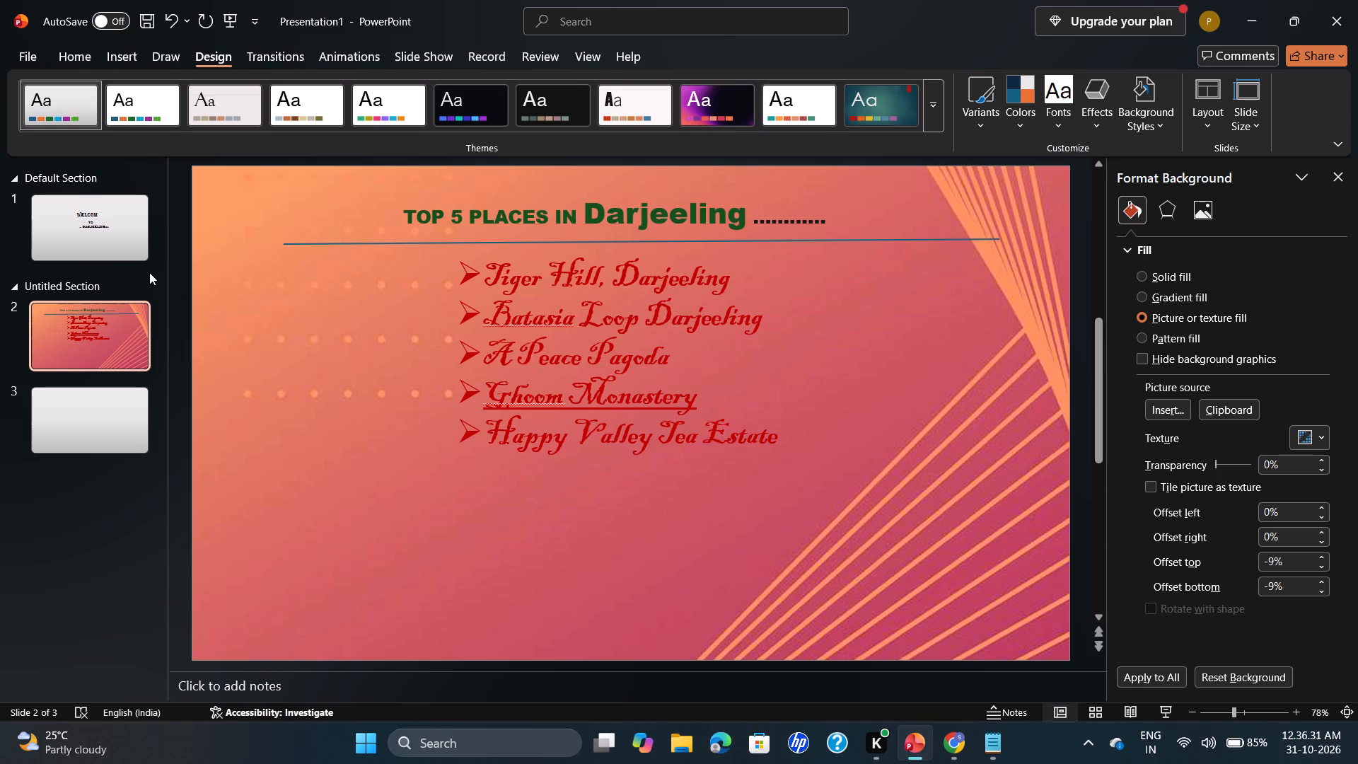
Set slide 1's background to a picture or texture fill and browse the Background category of online pictures.
click(130, 248)
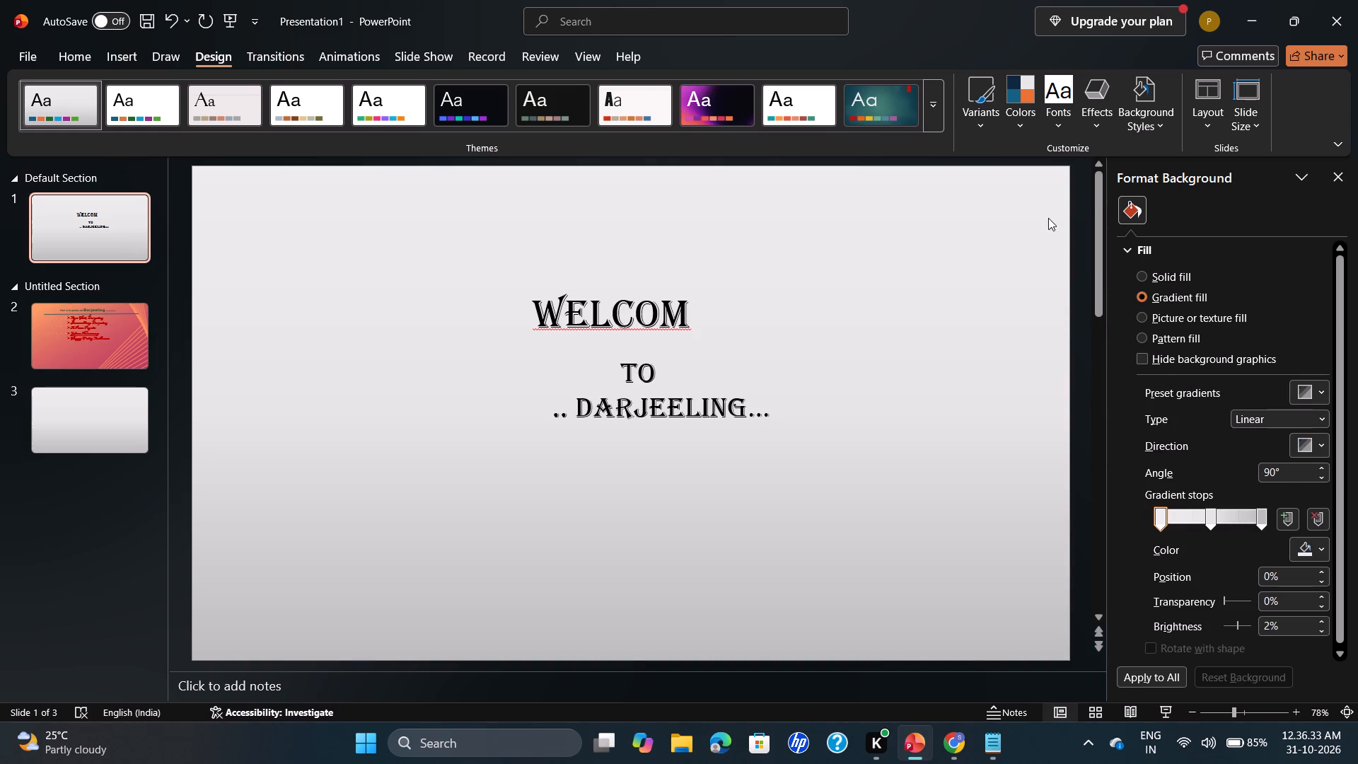
click(1169, 319)
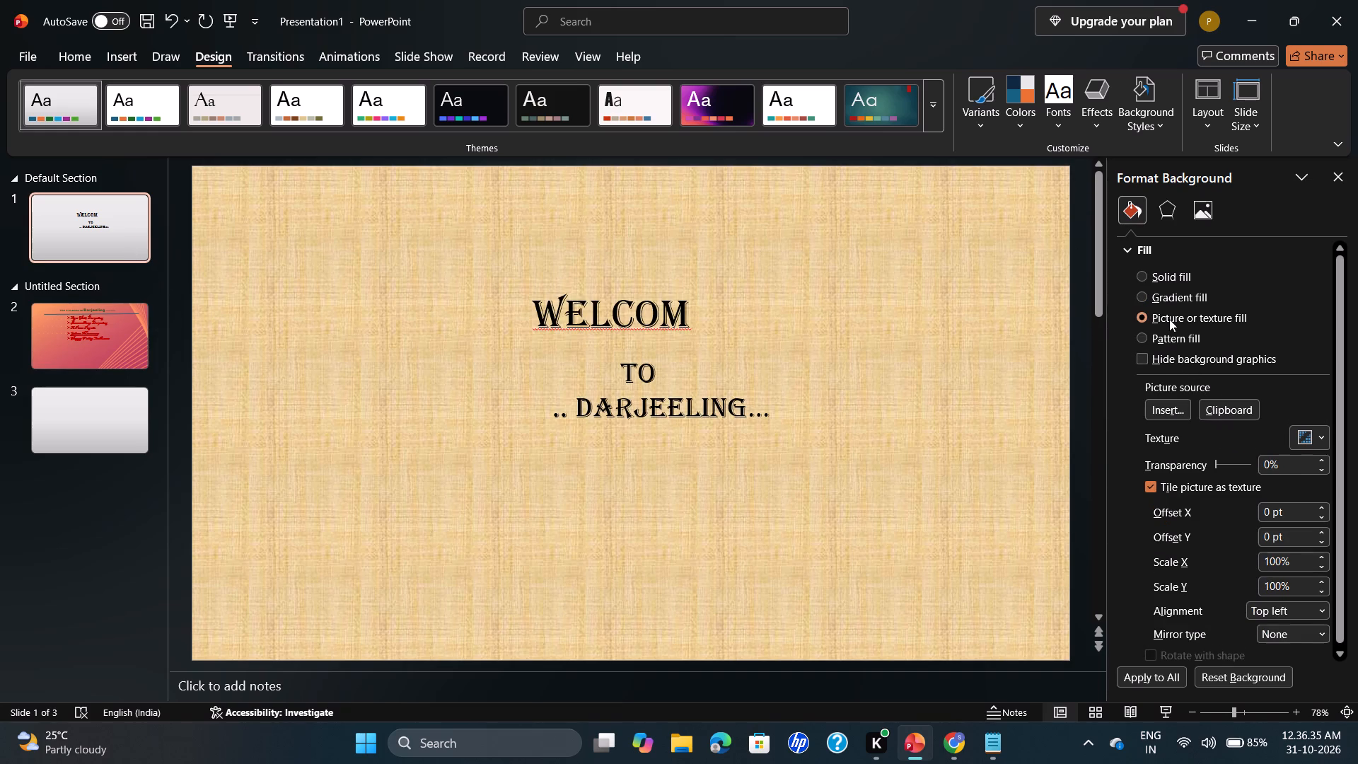
click(1158, 408)
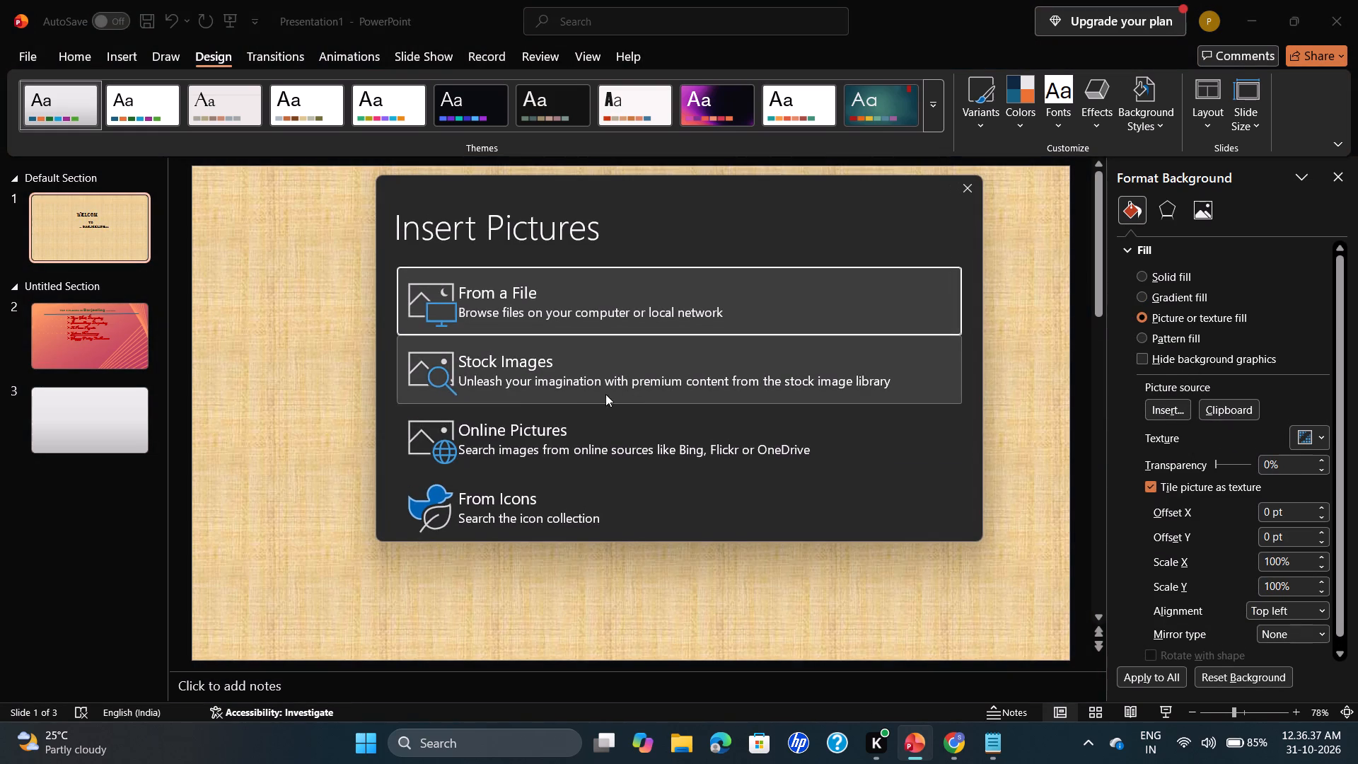
click(520, 458)
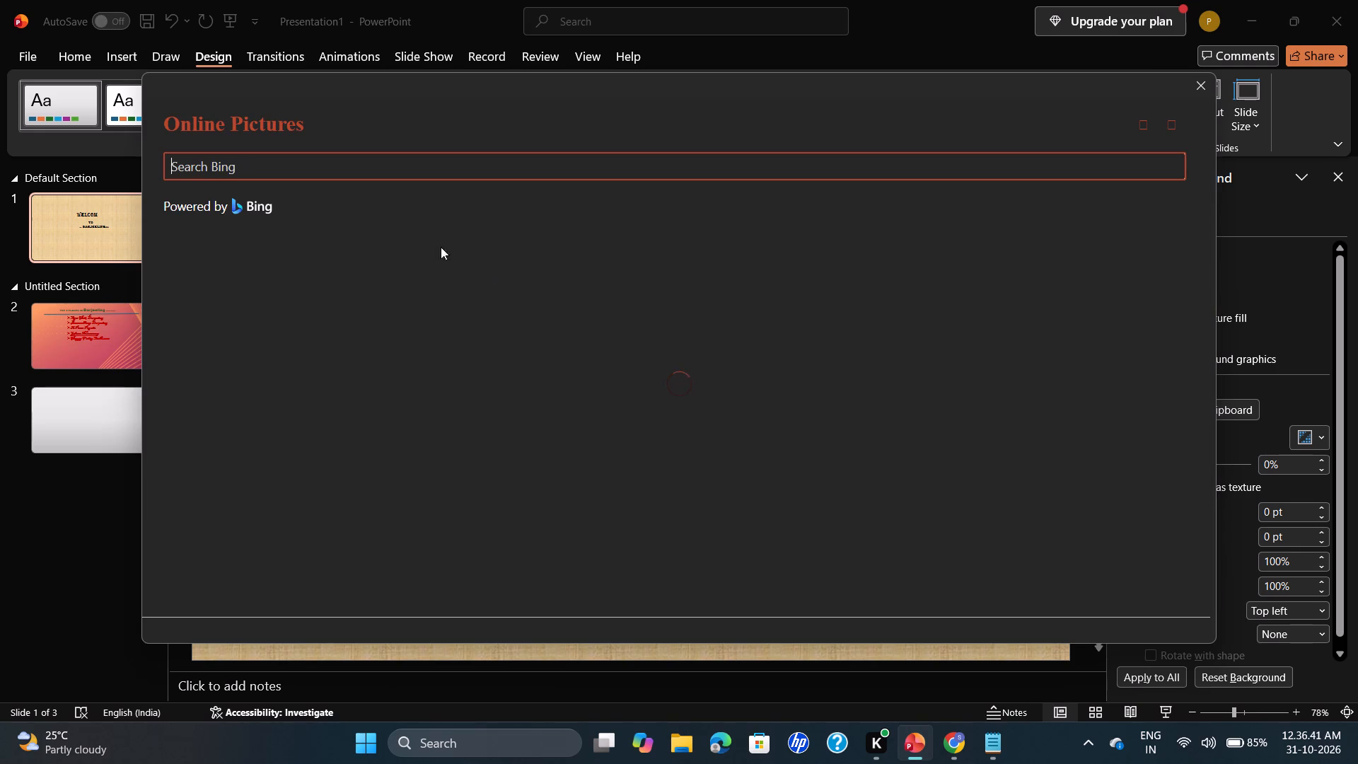
click(301, 165)
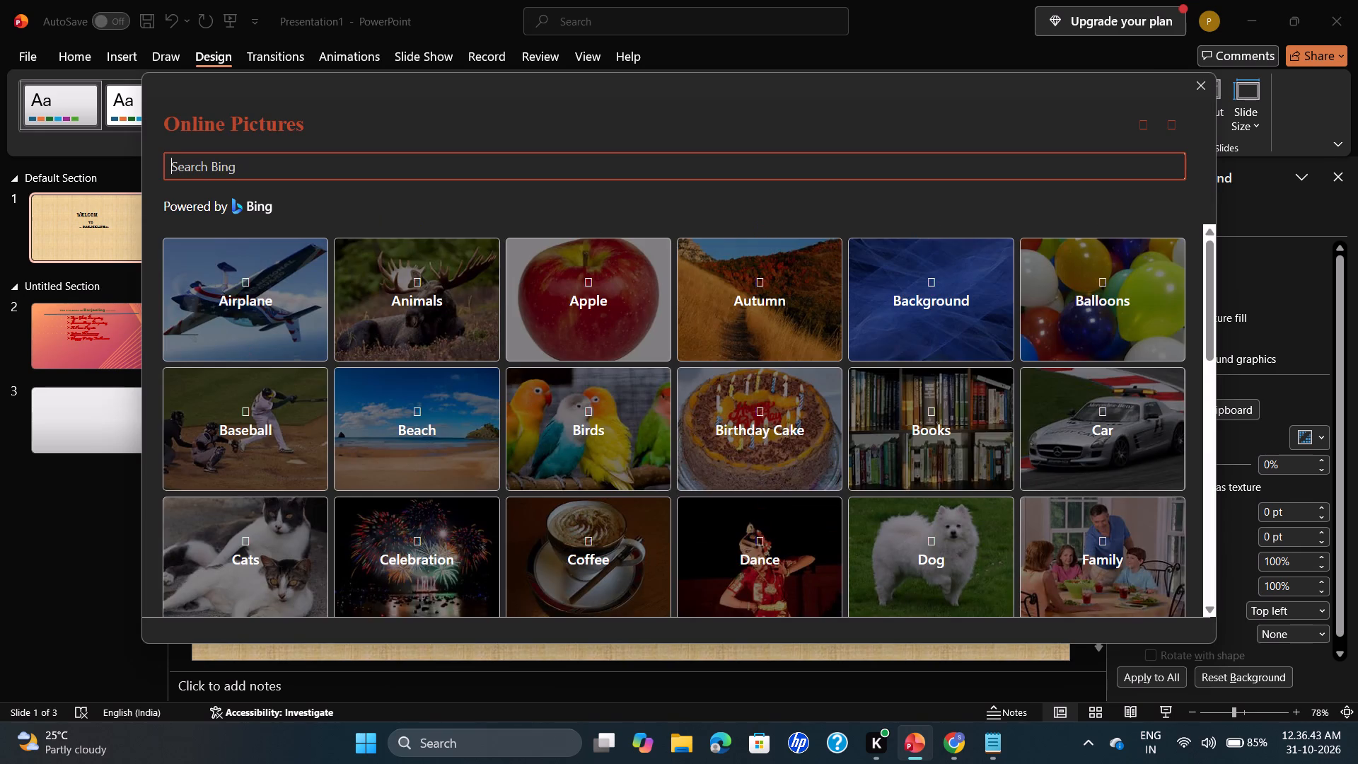
click(878, 312)
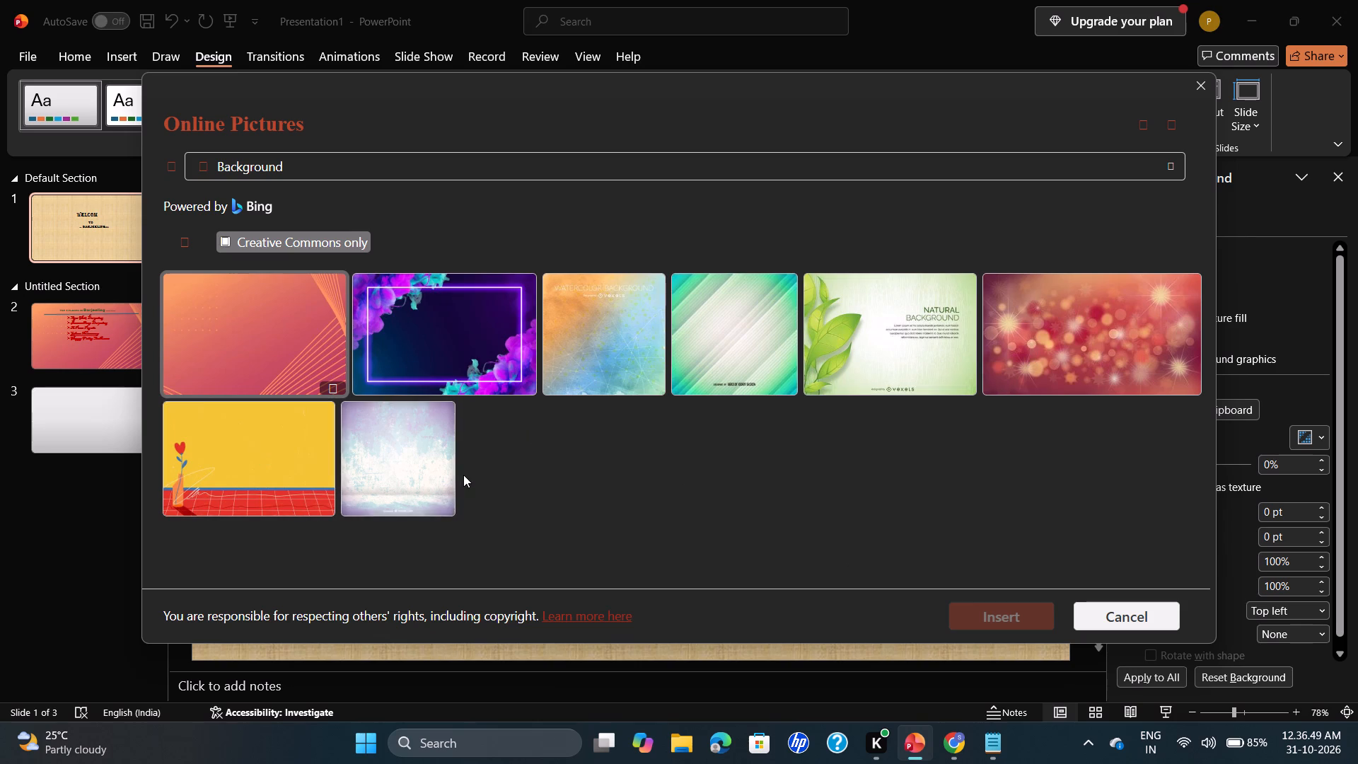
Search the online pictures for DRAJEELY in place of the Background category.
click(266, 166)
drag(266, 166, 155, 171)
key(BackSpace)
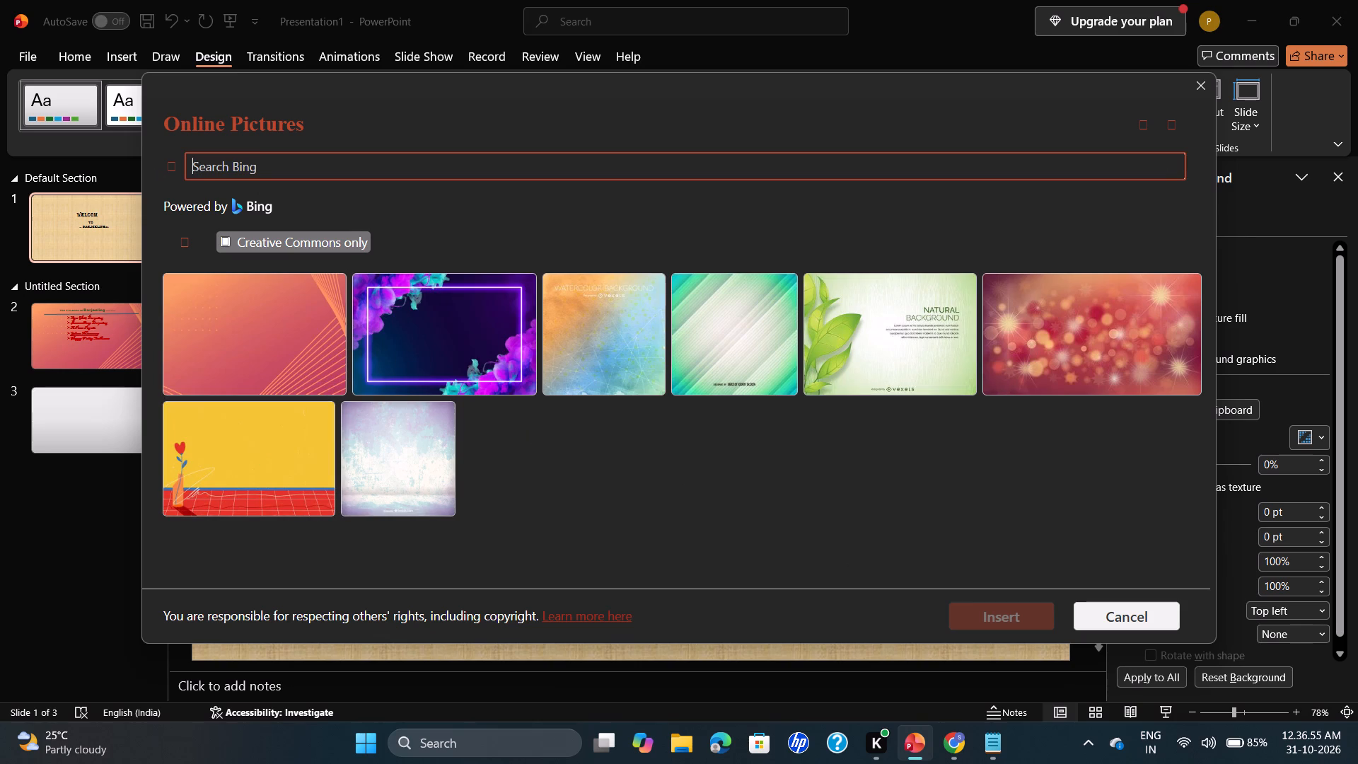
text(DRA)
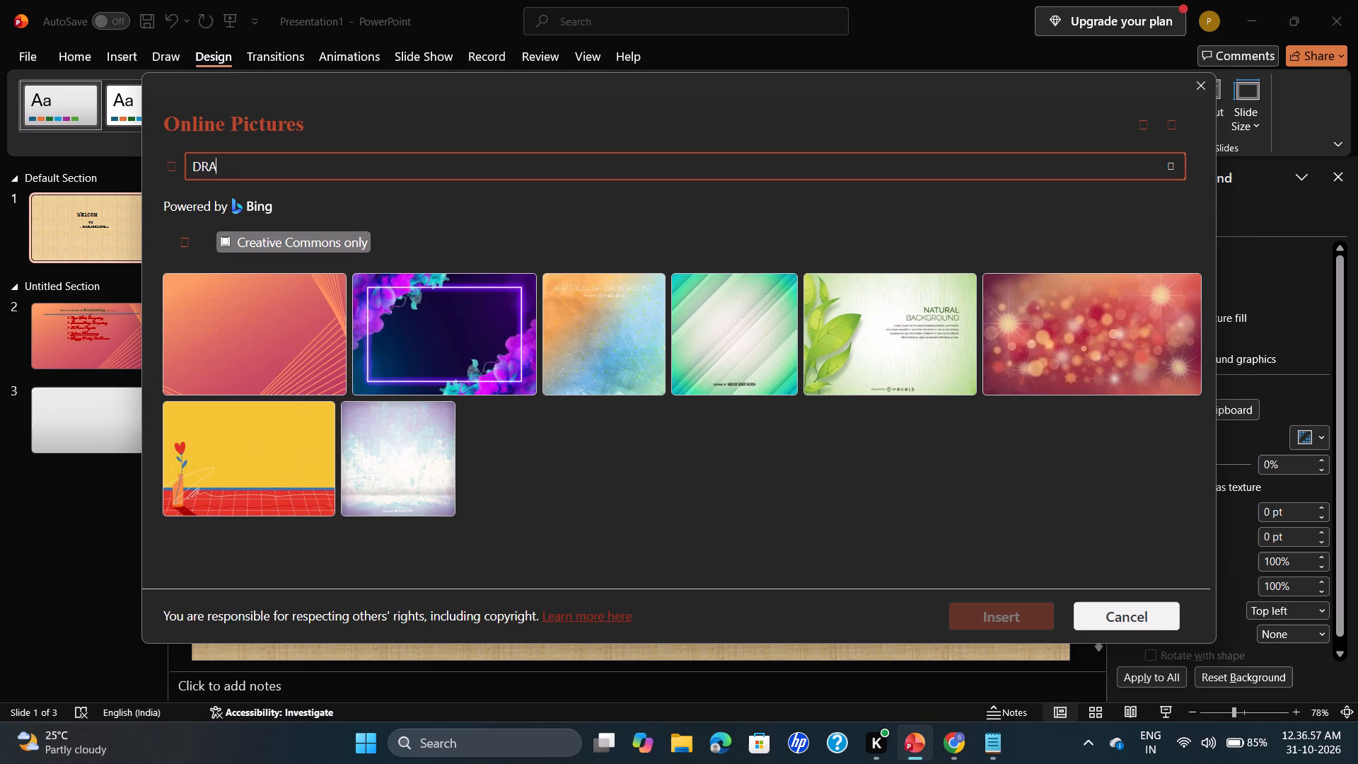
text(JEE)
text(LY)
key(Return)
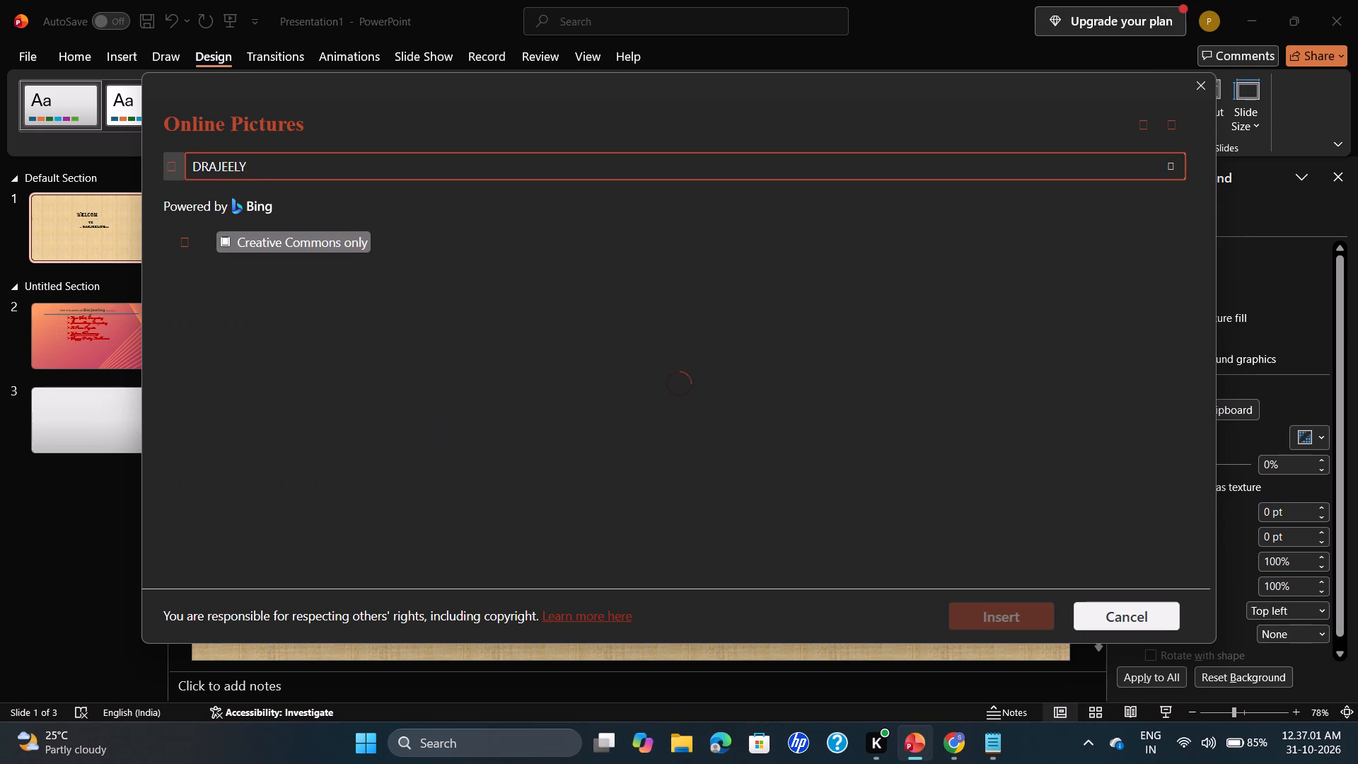
Search the online pictures for DRAJEELING and fill slide 1's background with the green hillside picture under cloudy skies.
drag(335, 171, 183, 177)
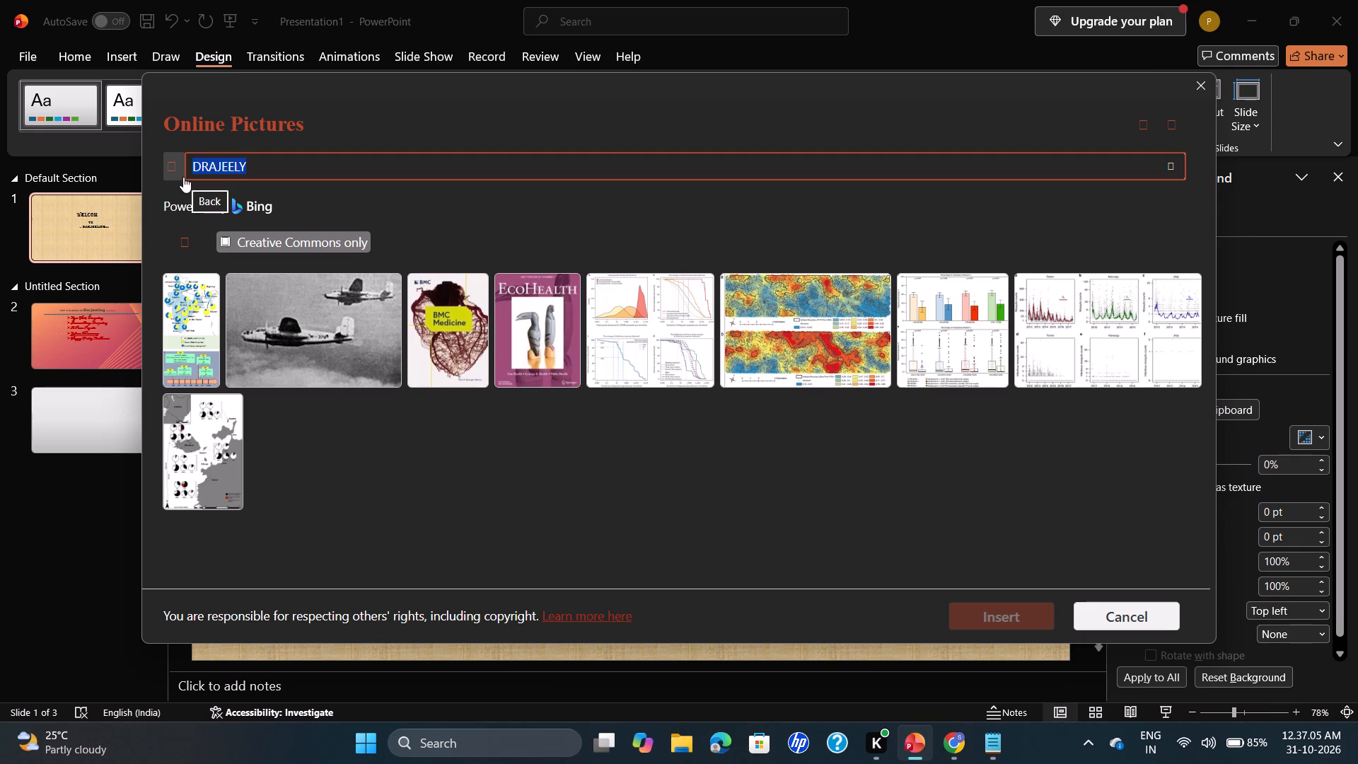
key(BackSpace)
click(249, 176)
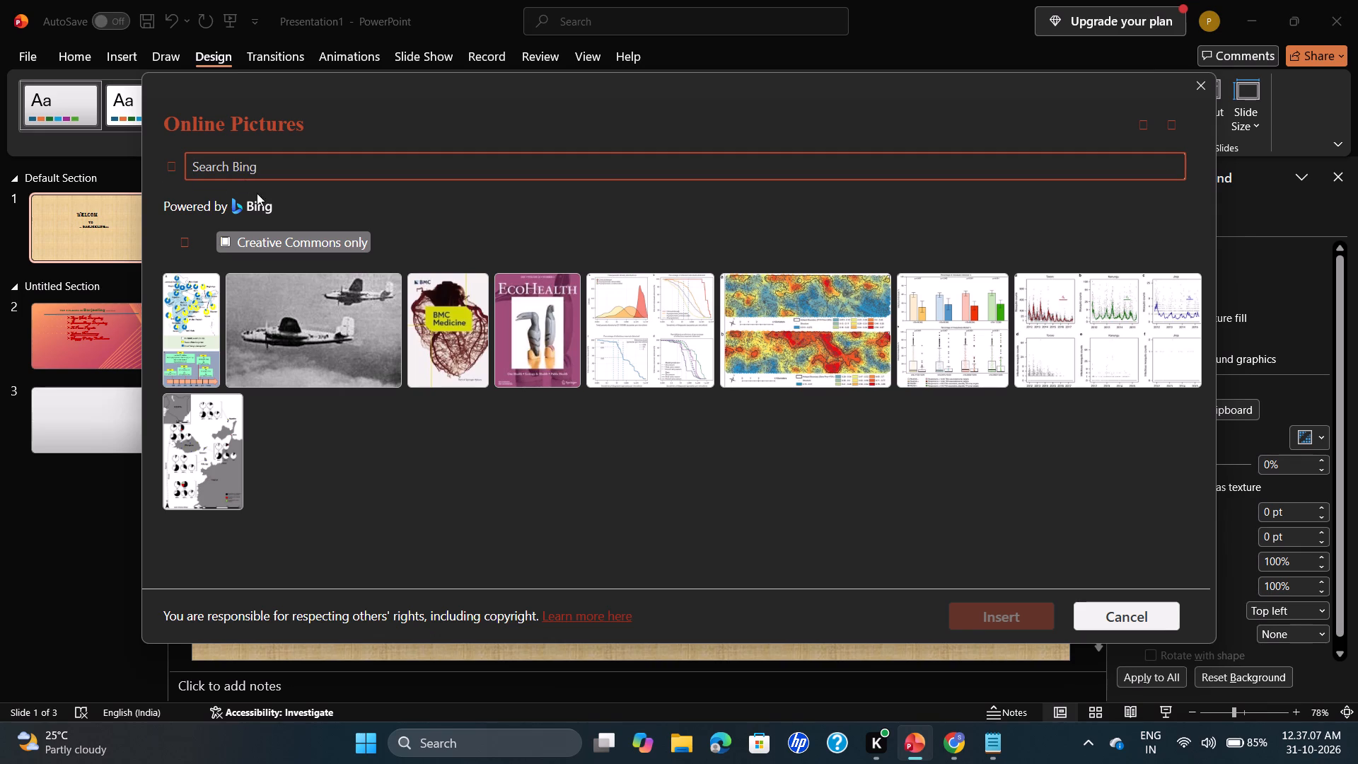
key(d)
text(RA)
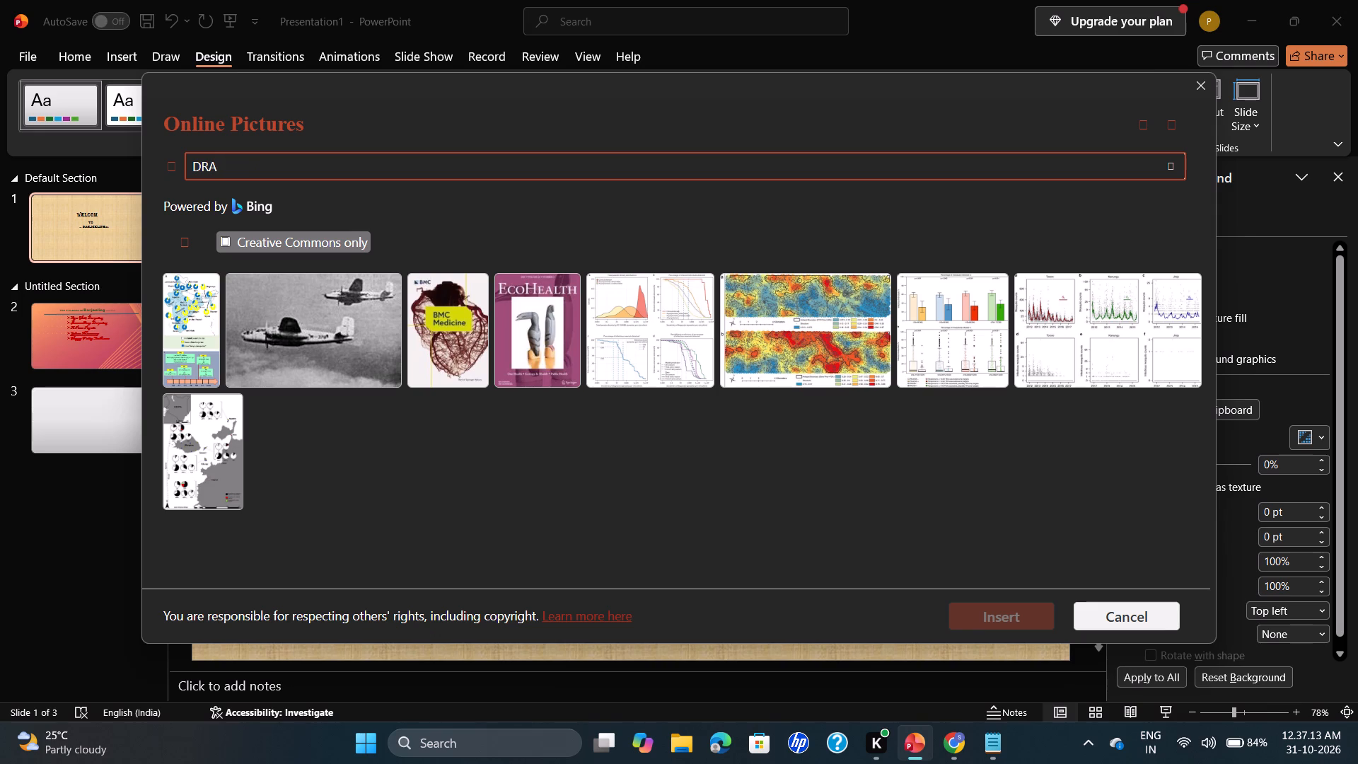
key(j)
text(EE)
text(LING)
key(Return)
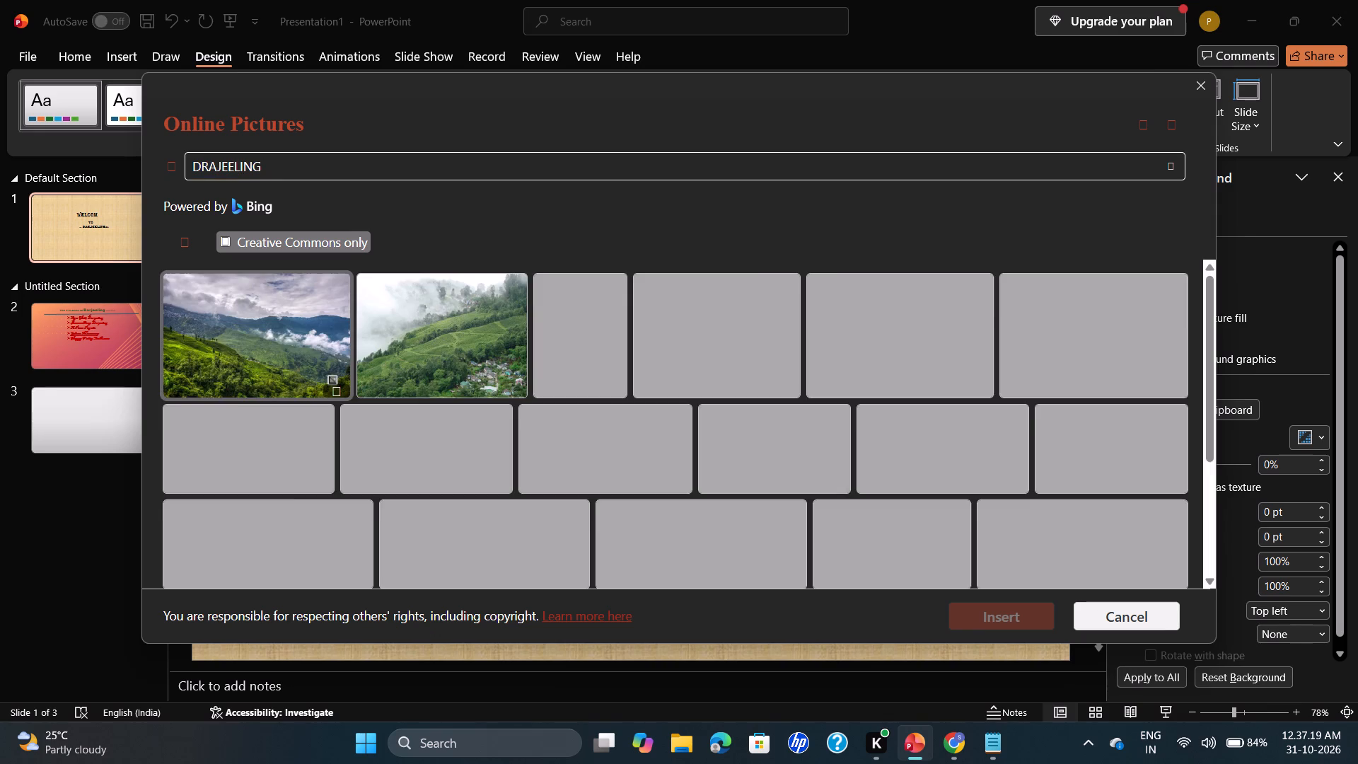
click(243, 378)
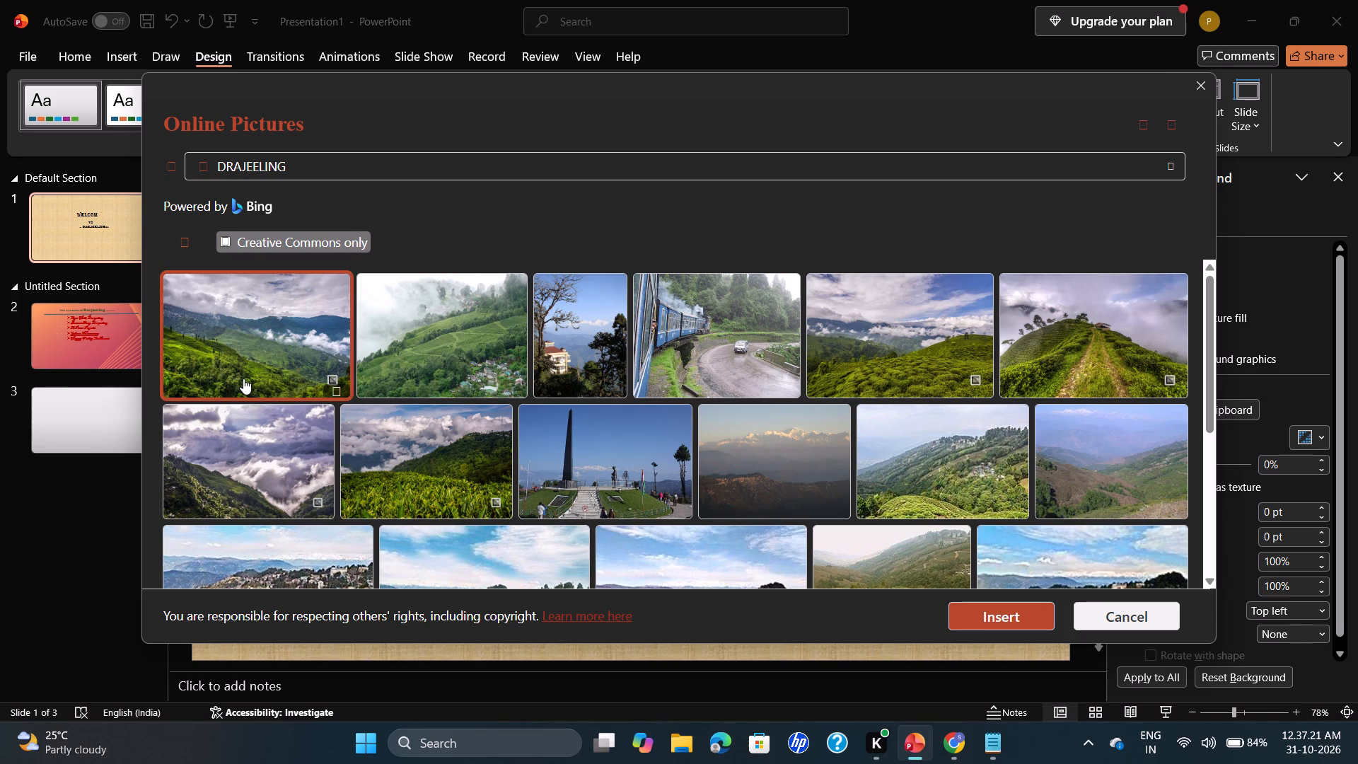
click(976, 616)
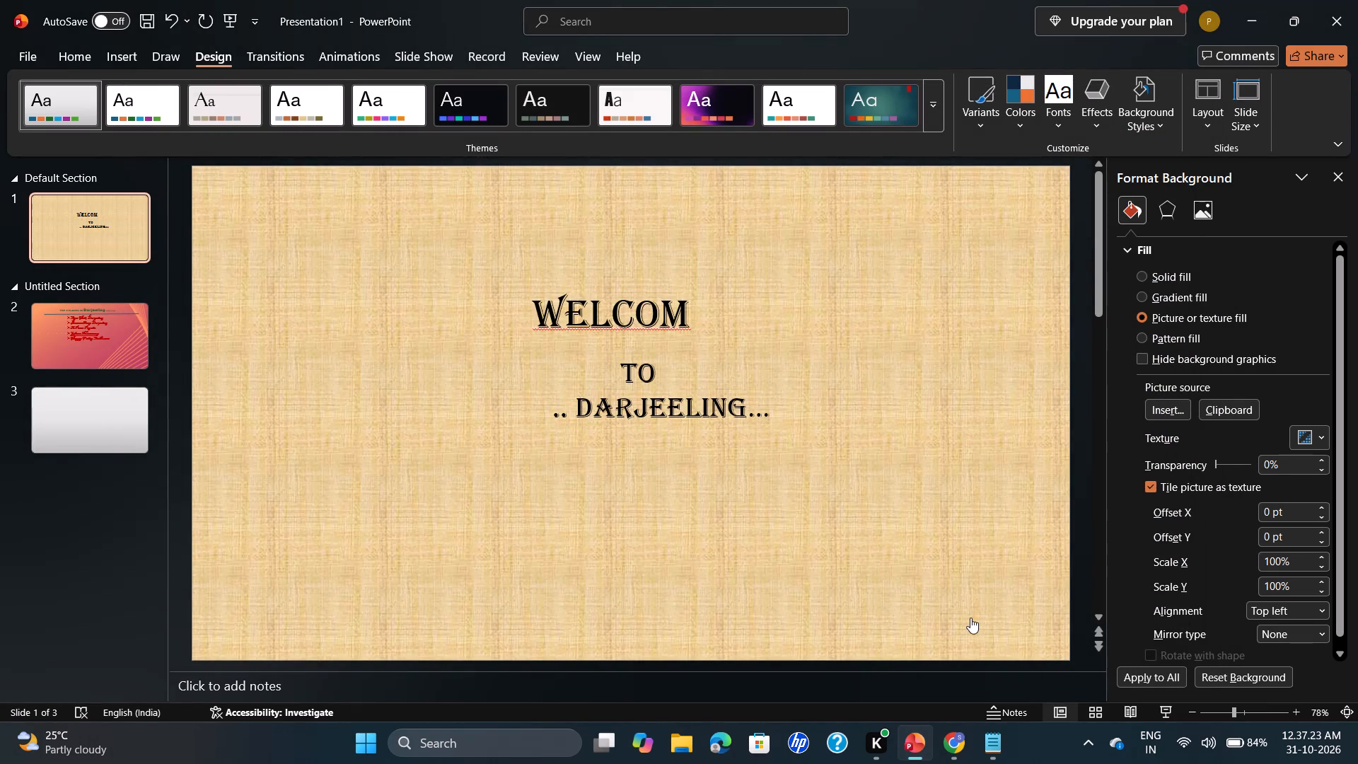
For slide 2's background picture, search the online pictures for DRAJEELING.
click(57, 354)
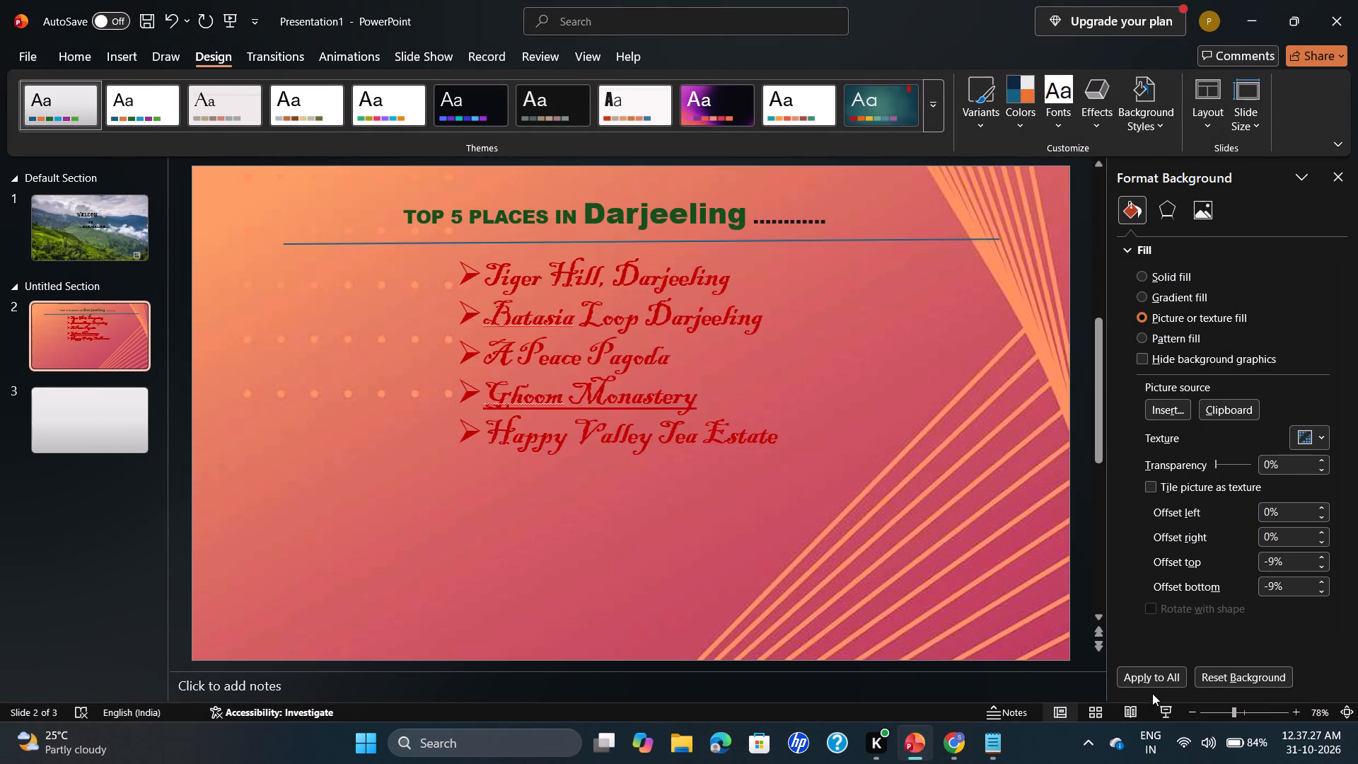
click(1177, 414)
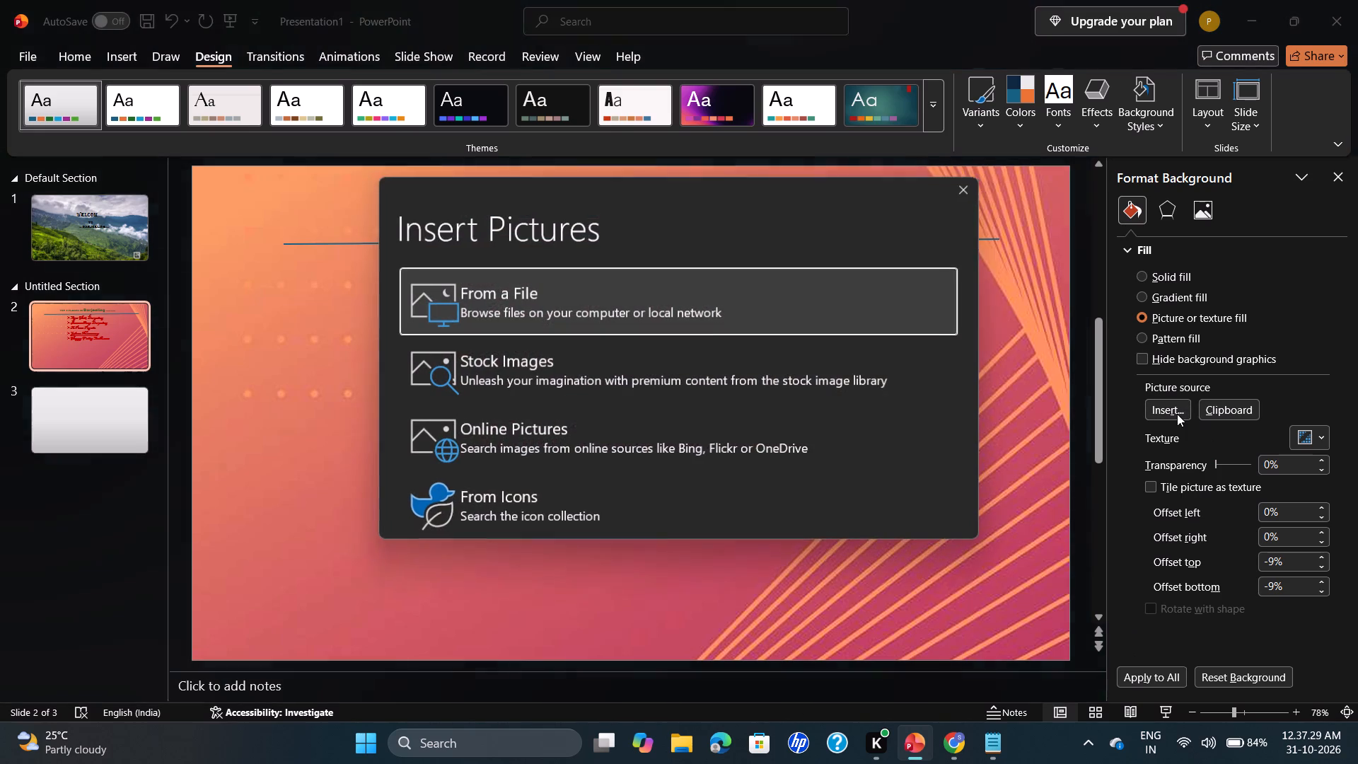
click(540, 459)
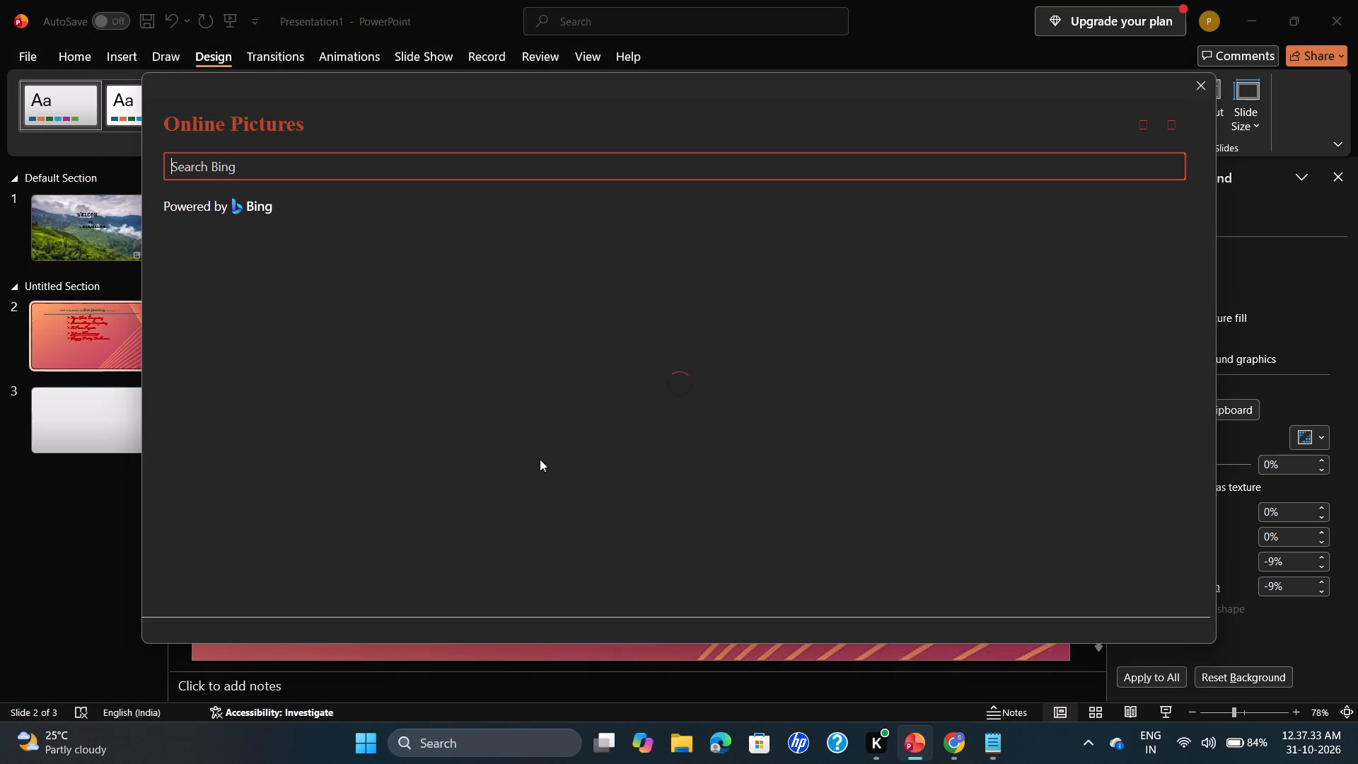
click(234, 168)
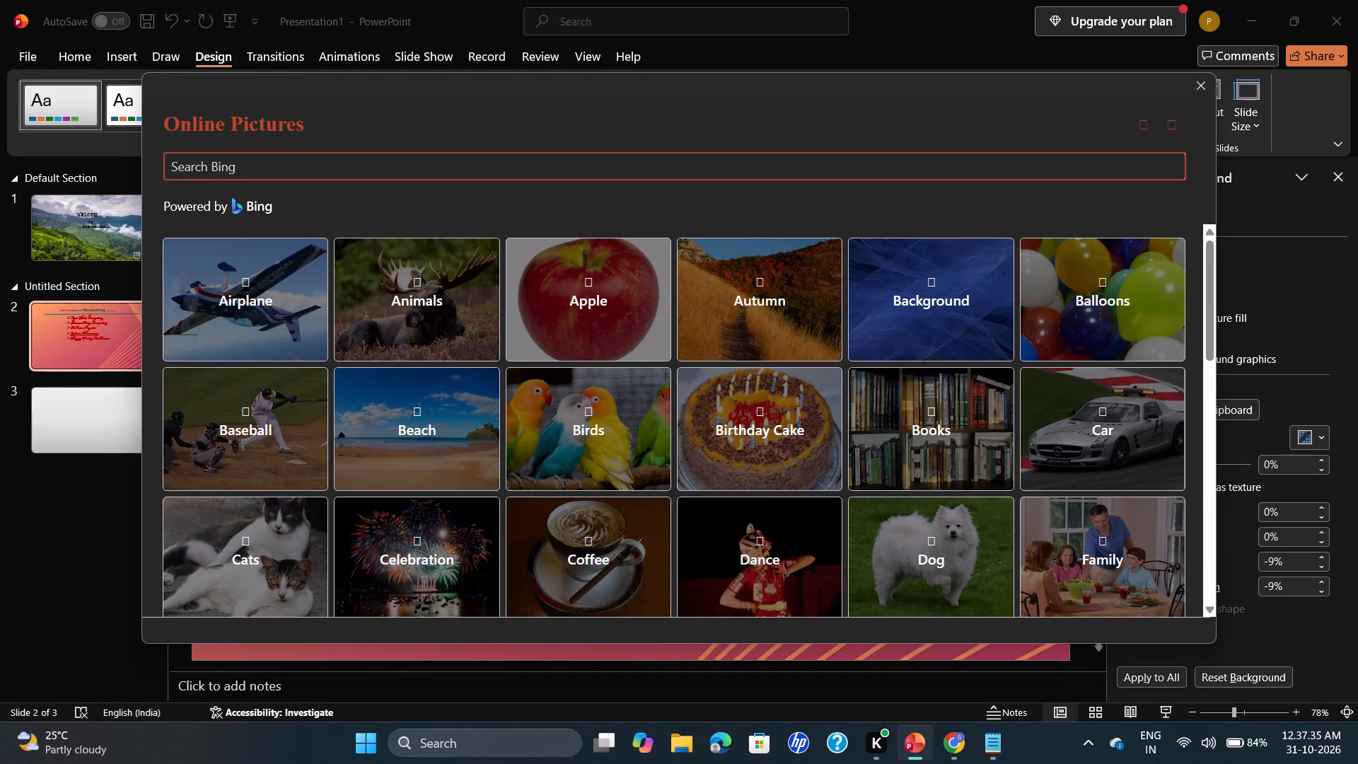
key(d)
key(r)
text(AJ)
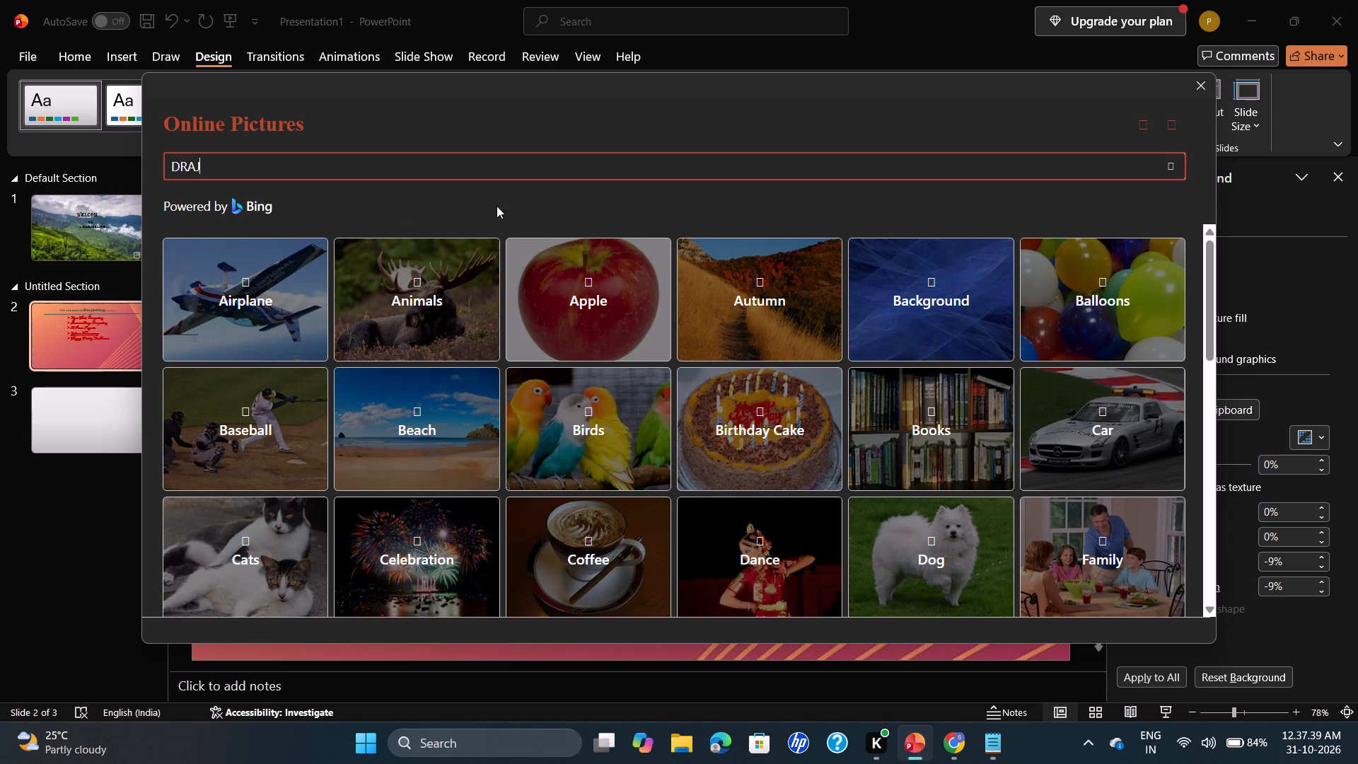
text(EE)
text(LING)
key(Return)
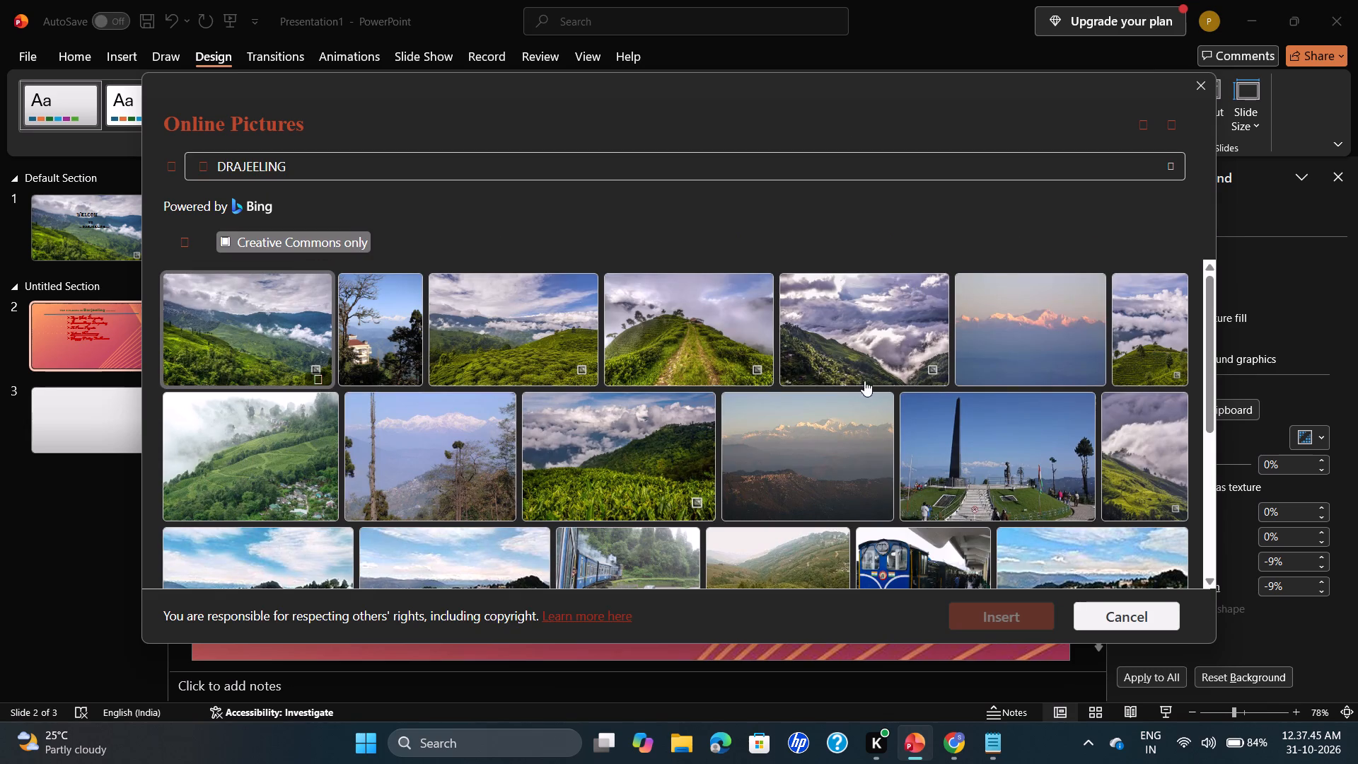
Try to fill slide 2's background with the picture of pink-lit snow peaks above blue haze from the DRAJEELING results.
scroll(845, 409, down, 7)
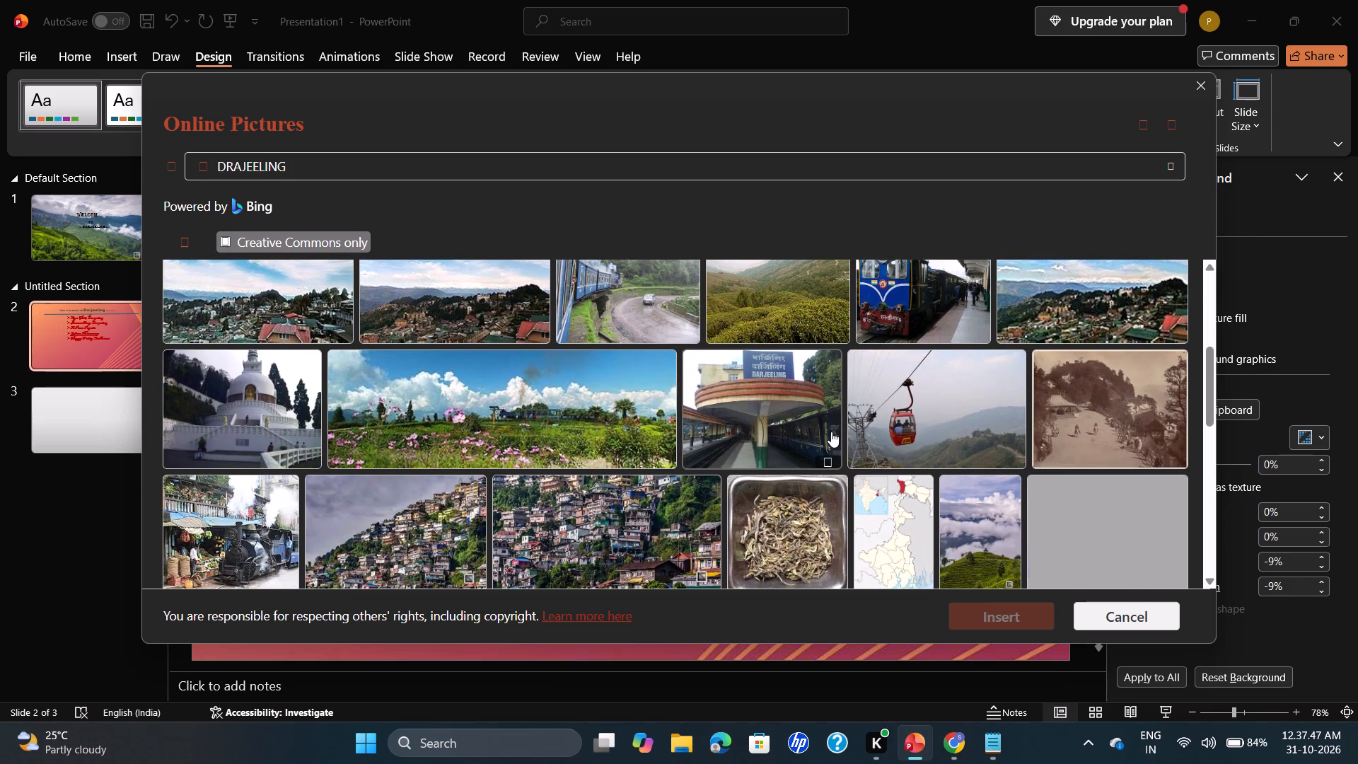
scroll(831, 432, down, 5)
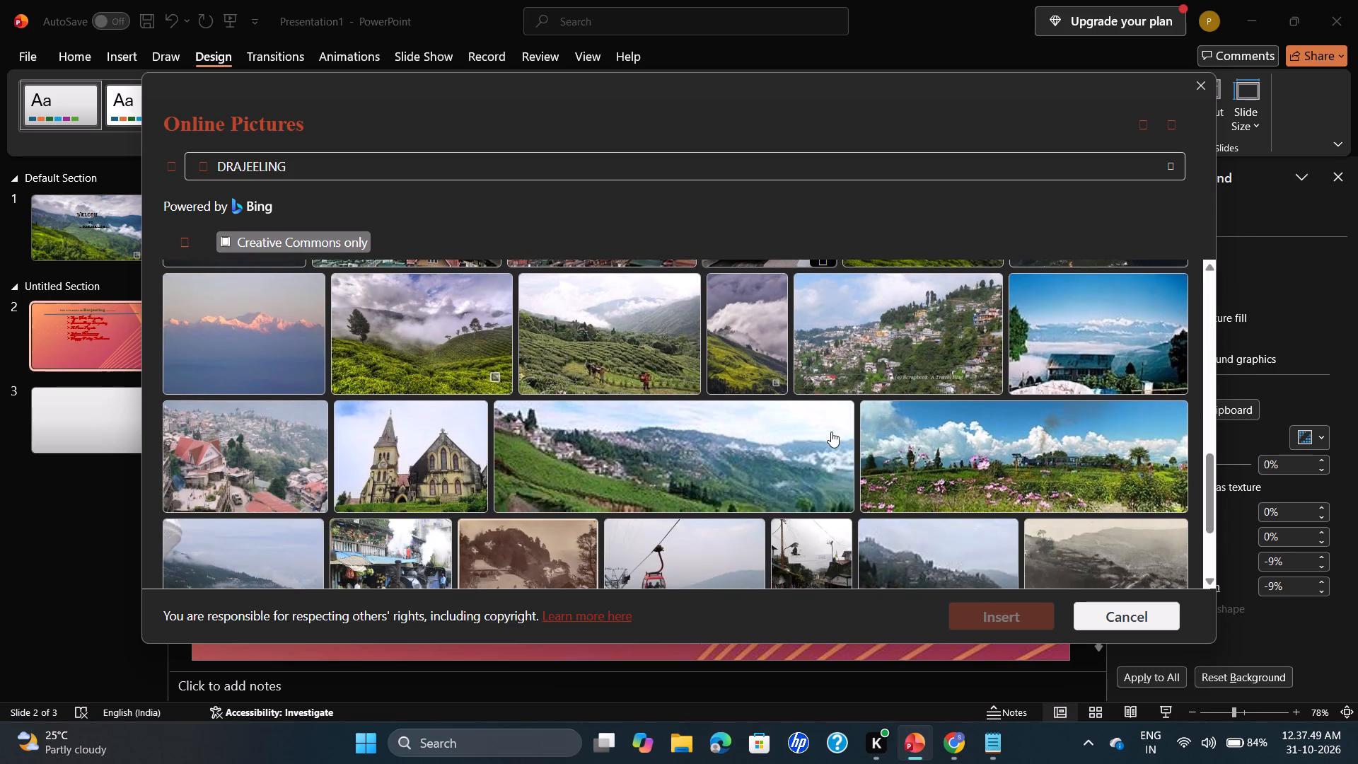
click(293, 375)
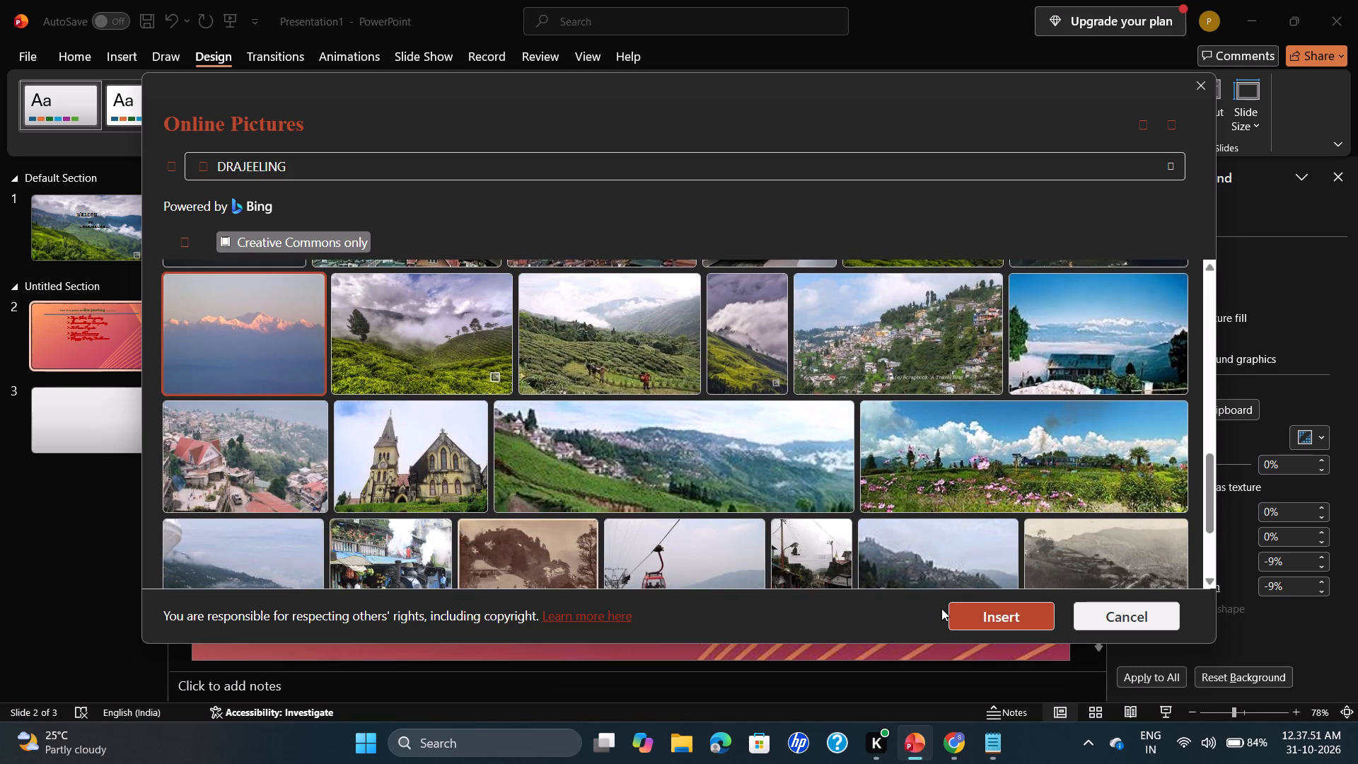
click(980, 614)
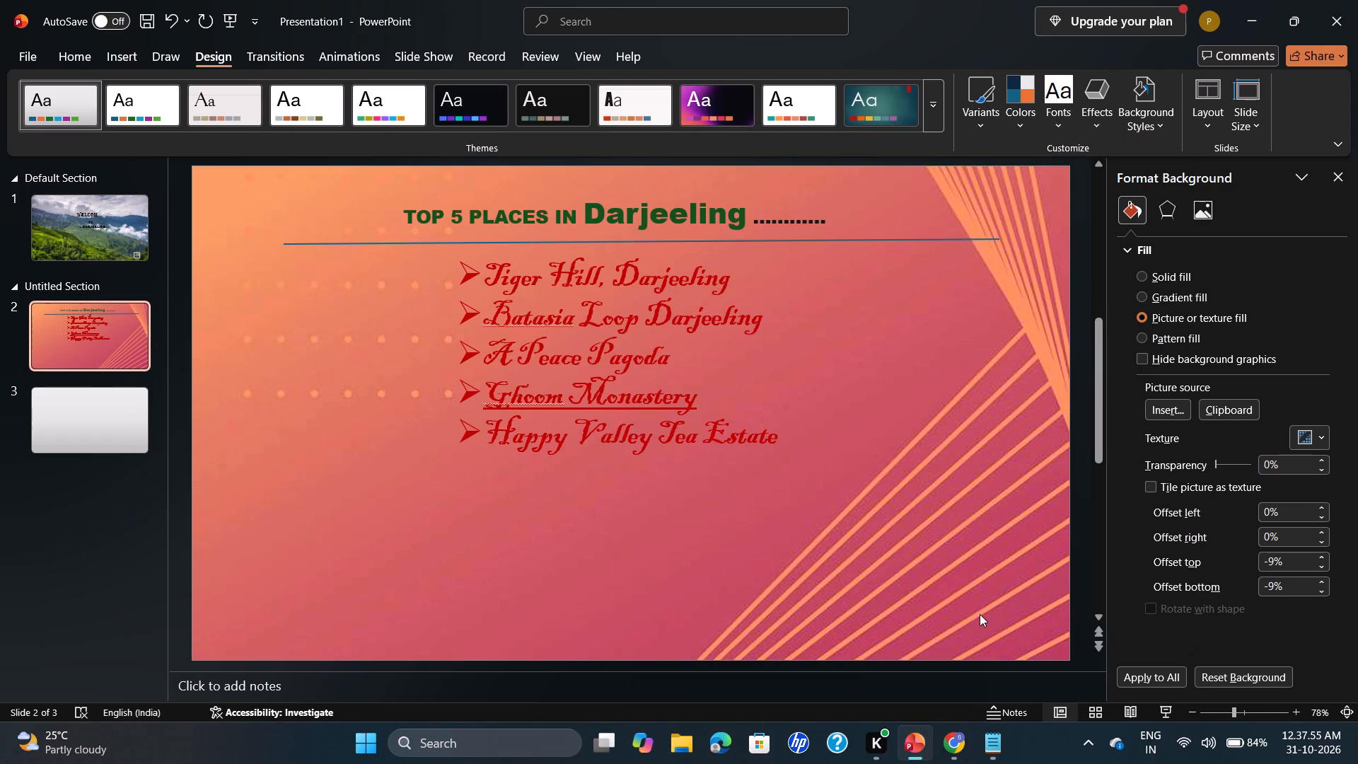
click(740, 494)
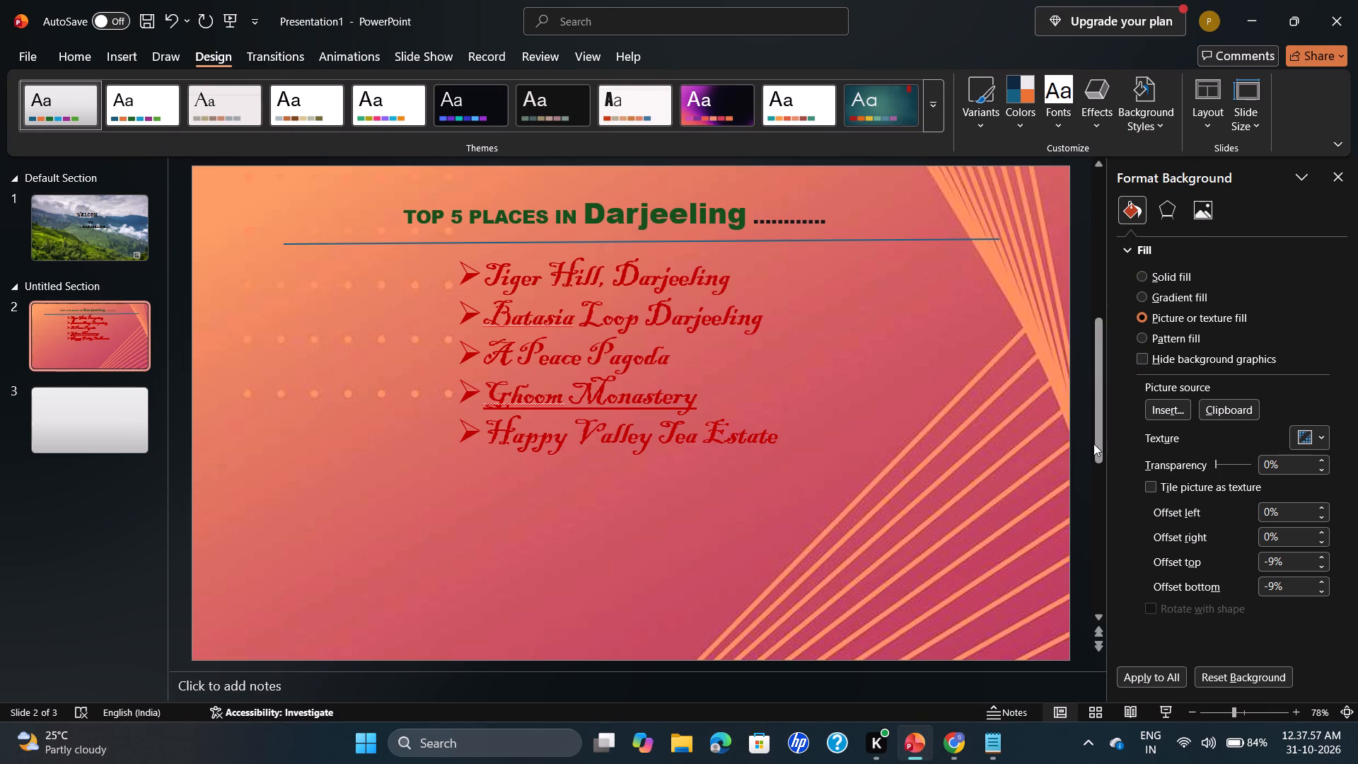
Search the online pictures for DRAJEELING again as the source for slide 2's background.
click(1149, 402)
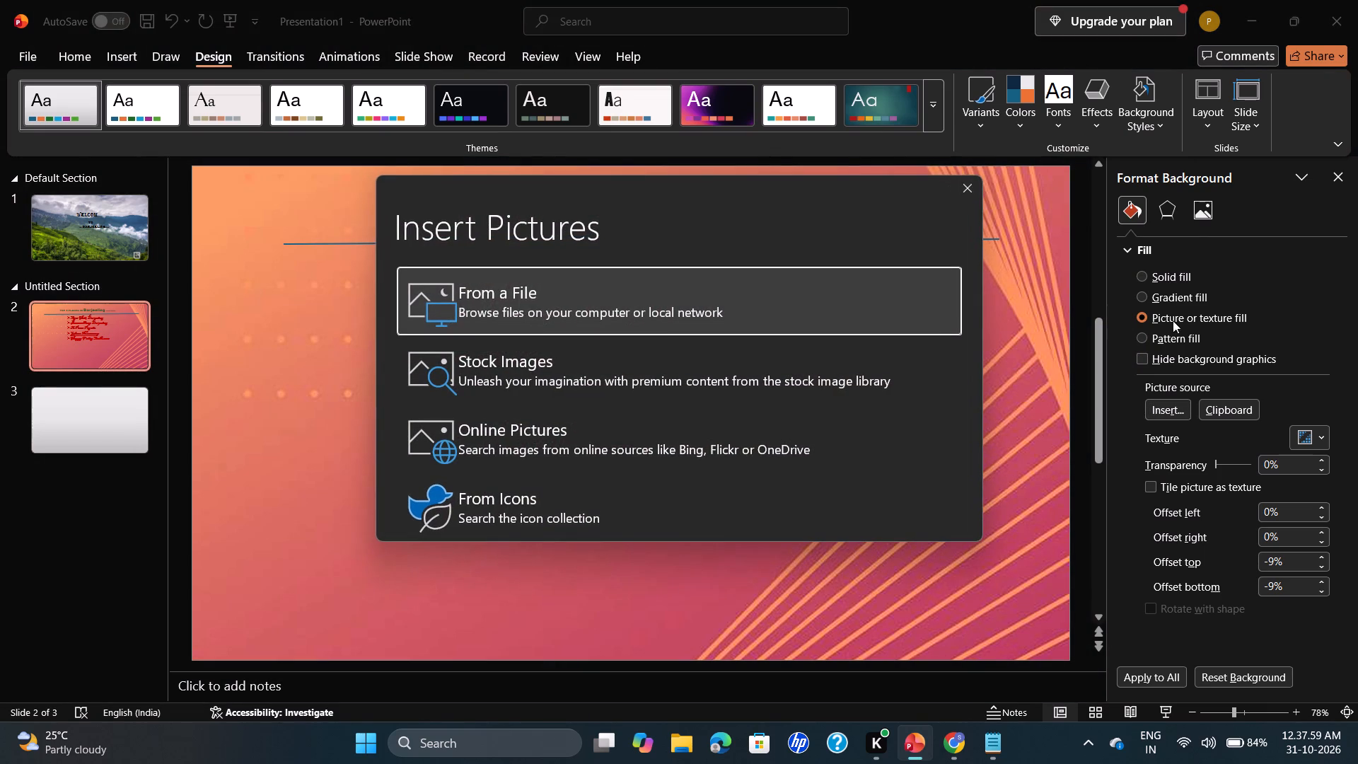
click(622, 456)
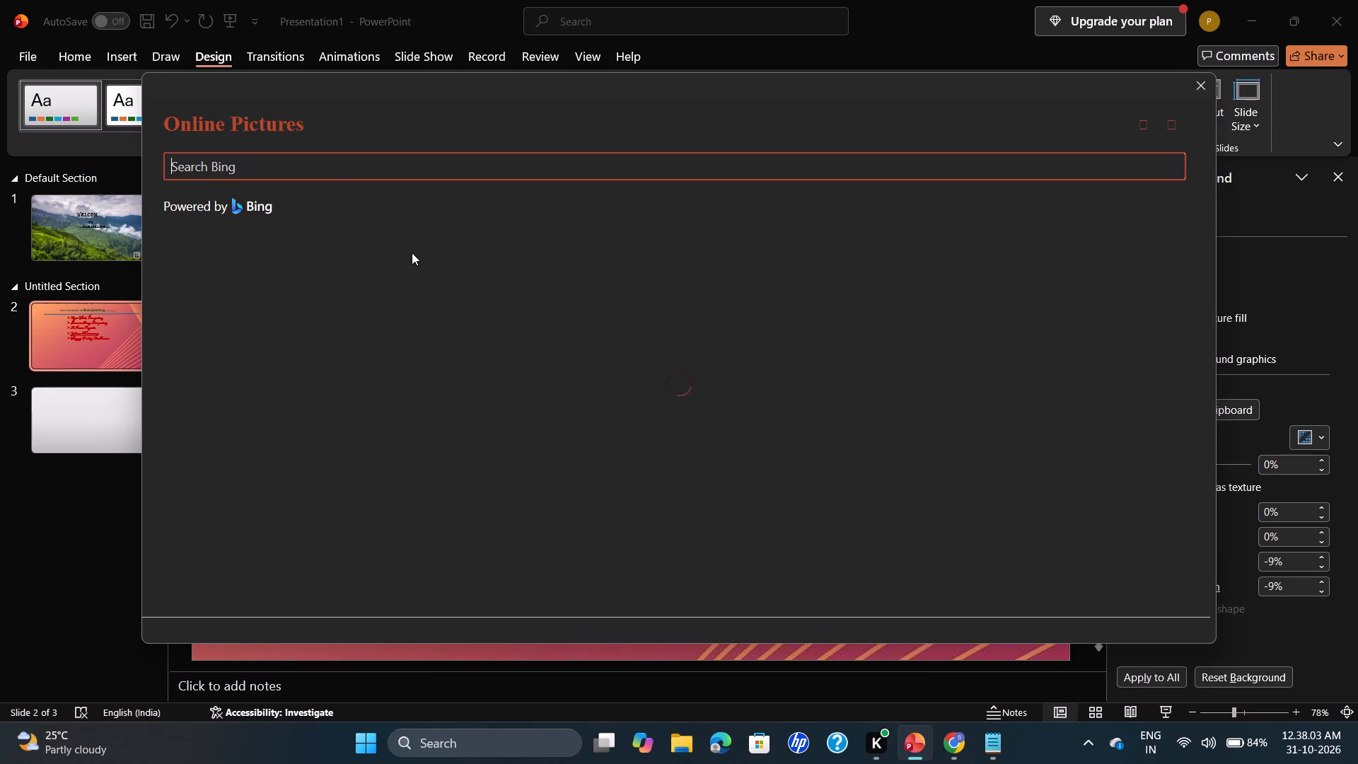
click(329, 170)
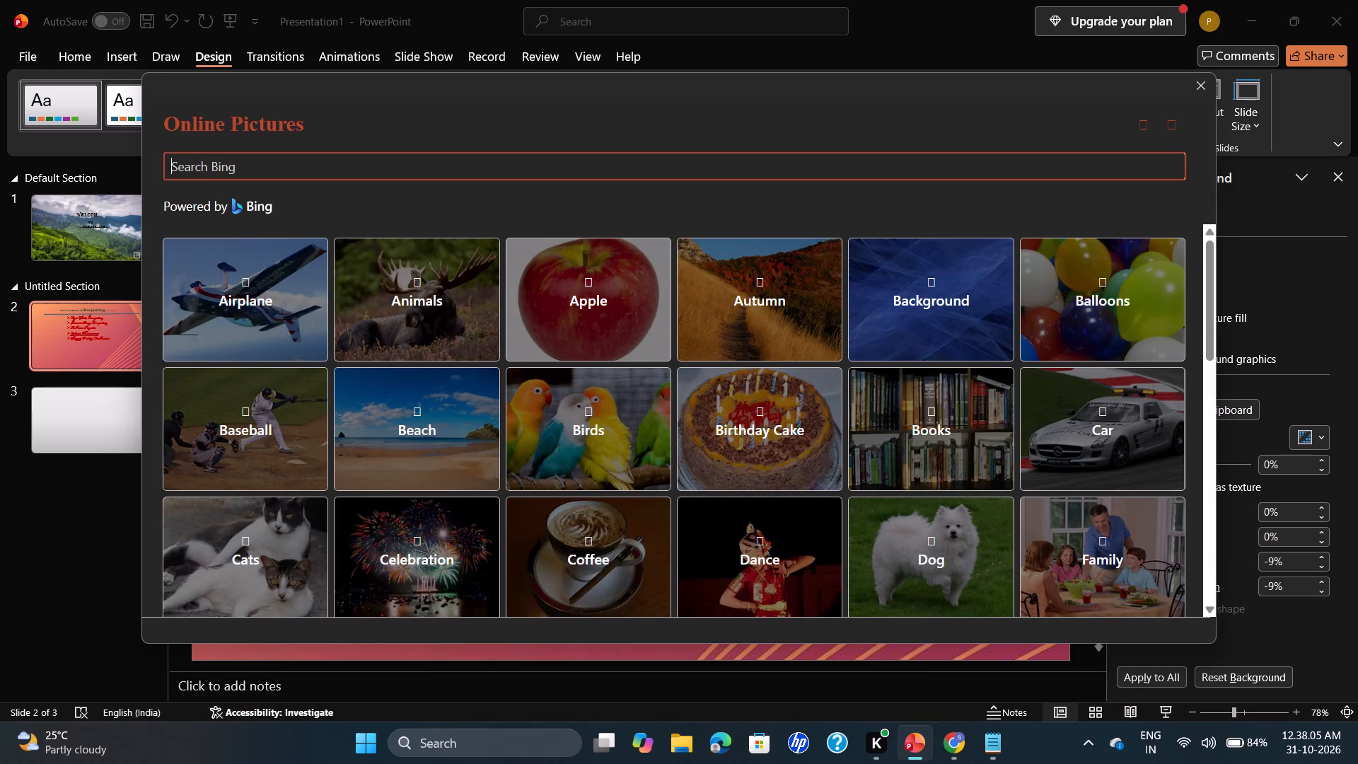
text(DR)
text(AJEELING)
key(Return)
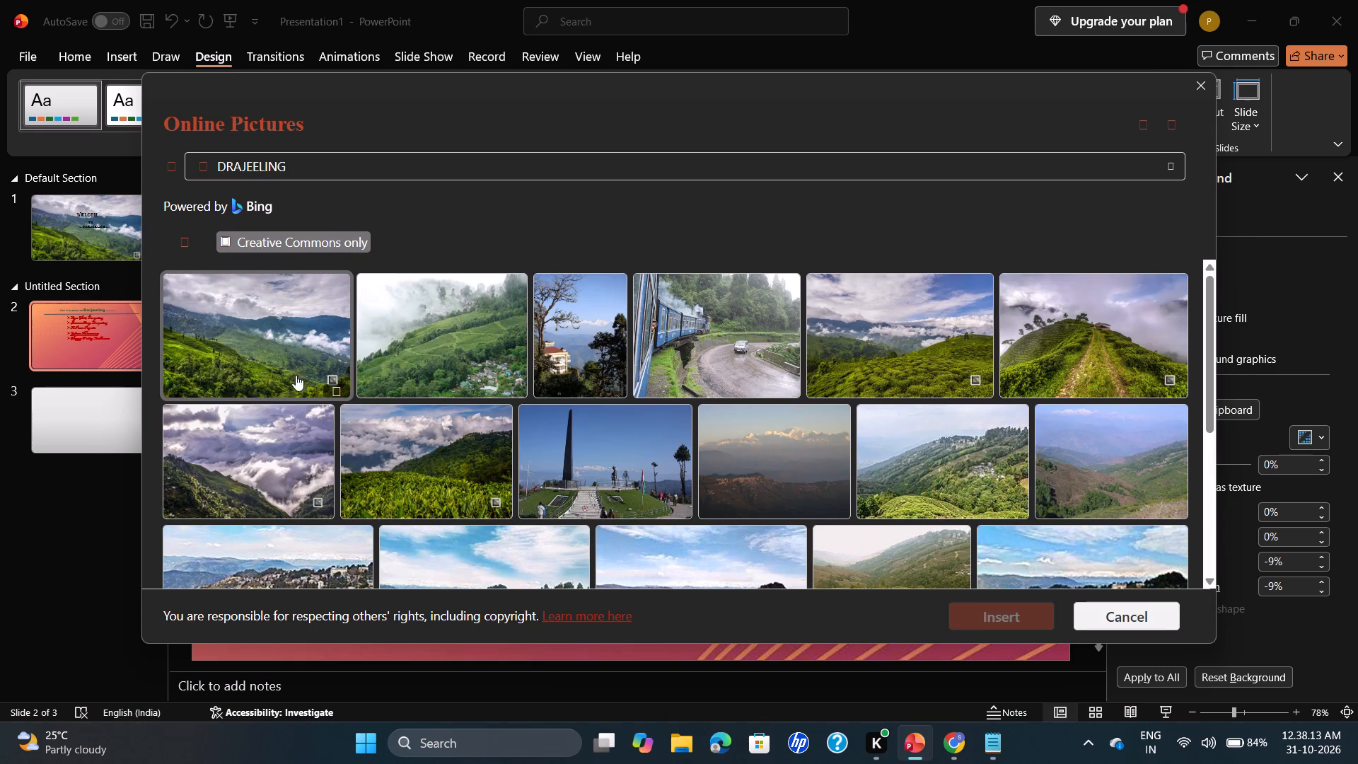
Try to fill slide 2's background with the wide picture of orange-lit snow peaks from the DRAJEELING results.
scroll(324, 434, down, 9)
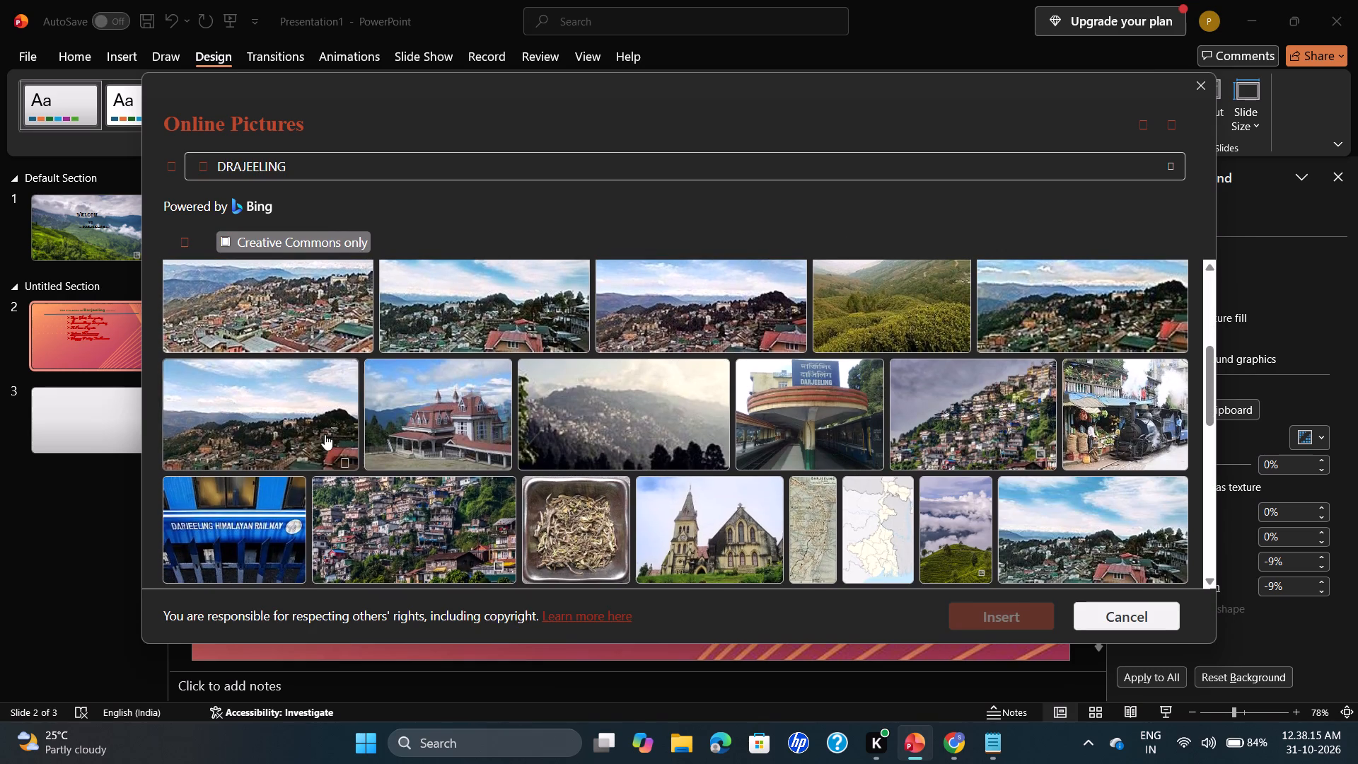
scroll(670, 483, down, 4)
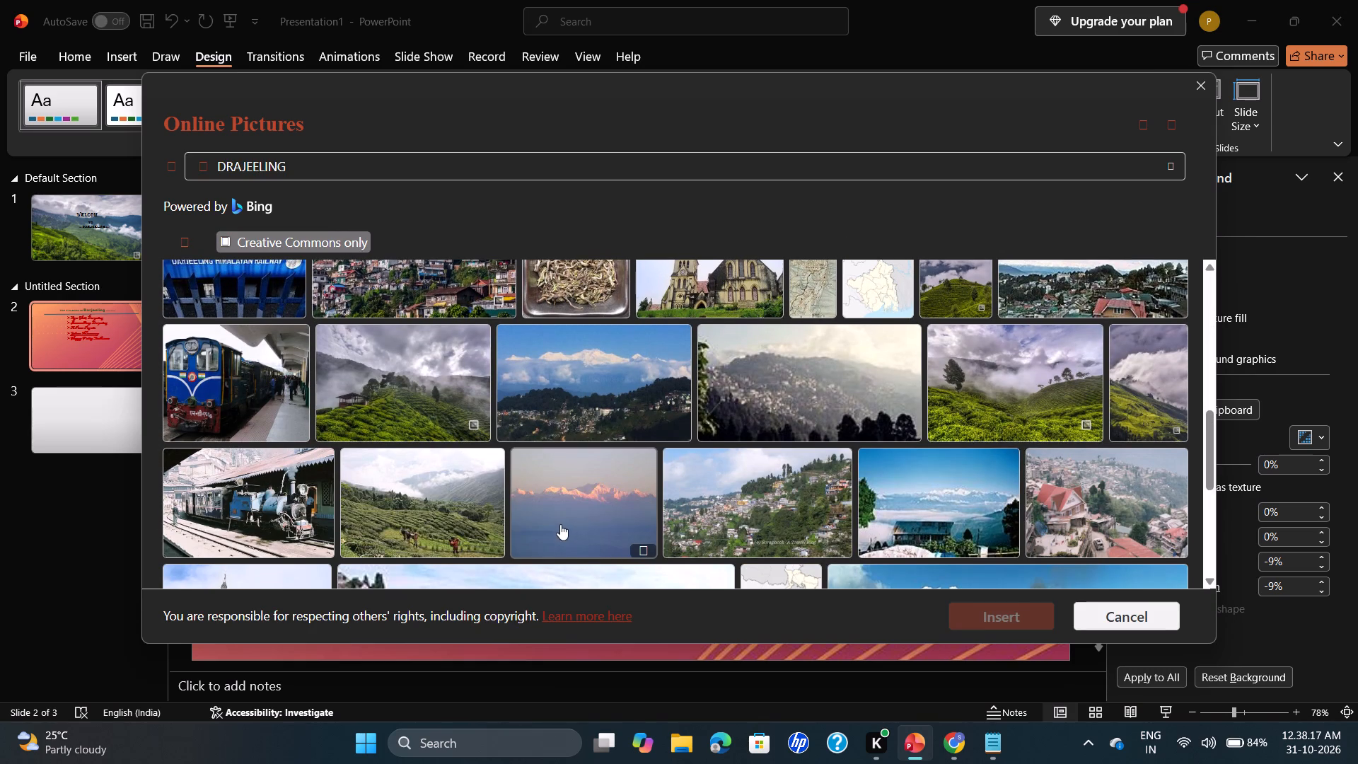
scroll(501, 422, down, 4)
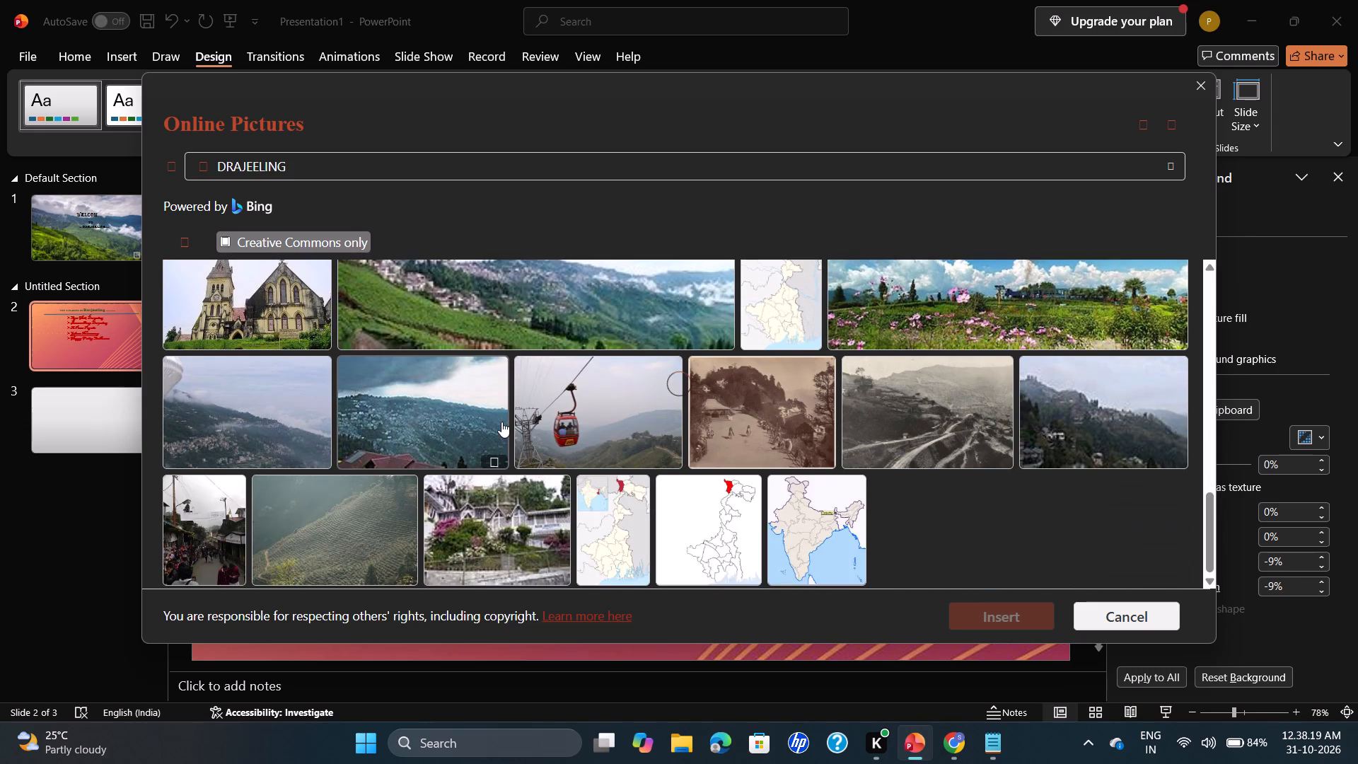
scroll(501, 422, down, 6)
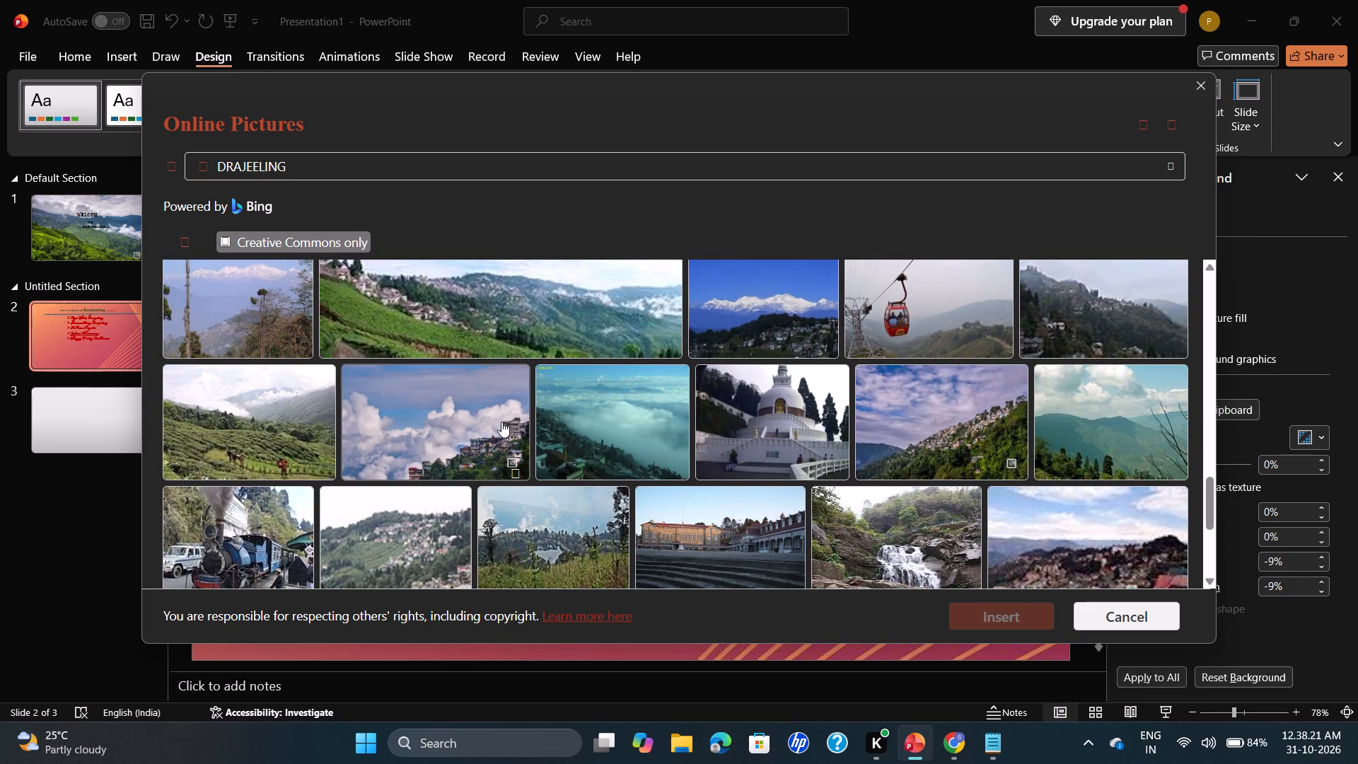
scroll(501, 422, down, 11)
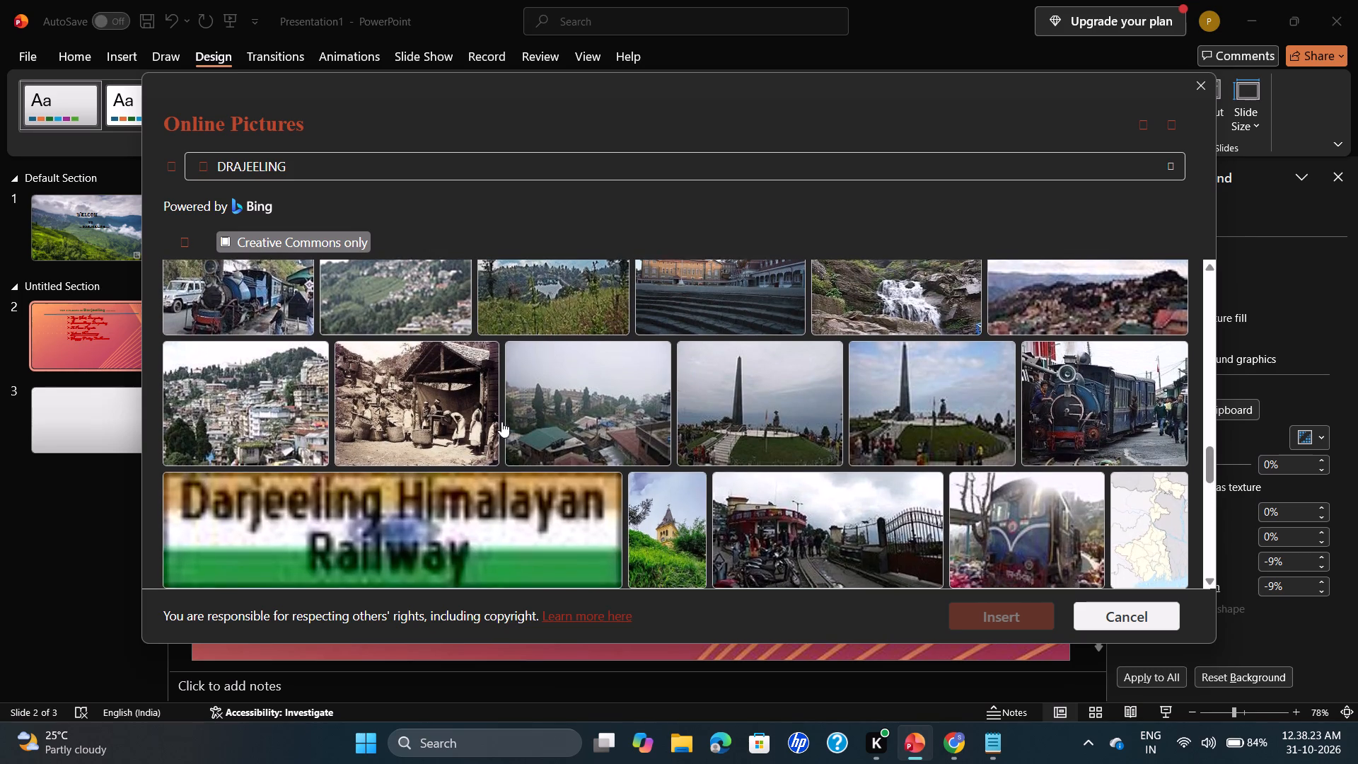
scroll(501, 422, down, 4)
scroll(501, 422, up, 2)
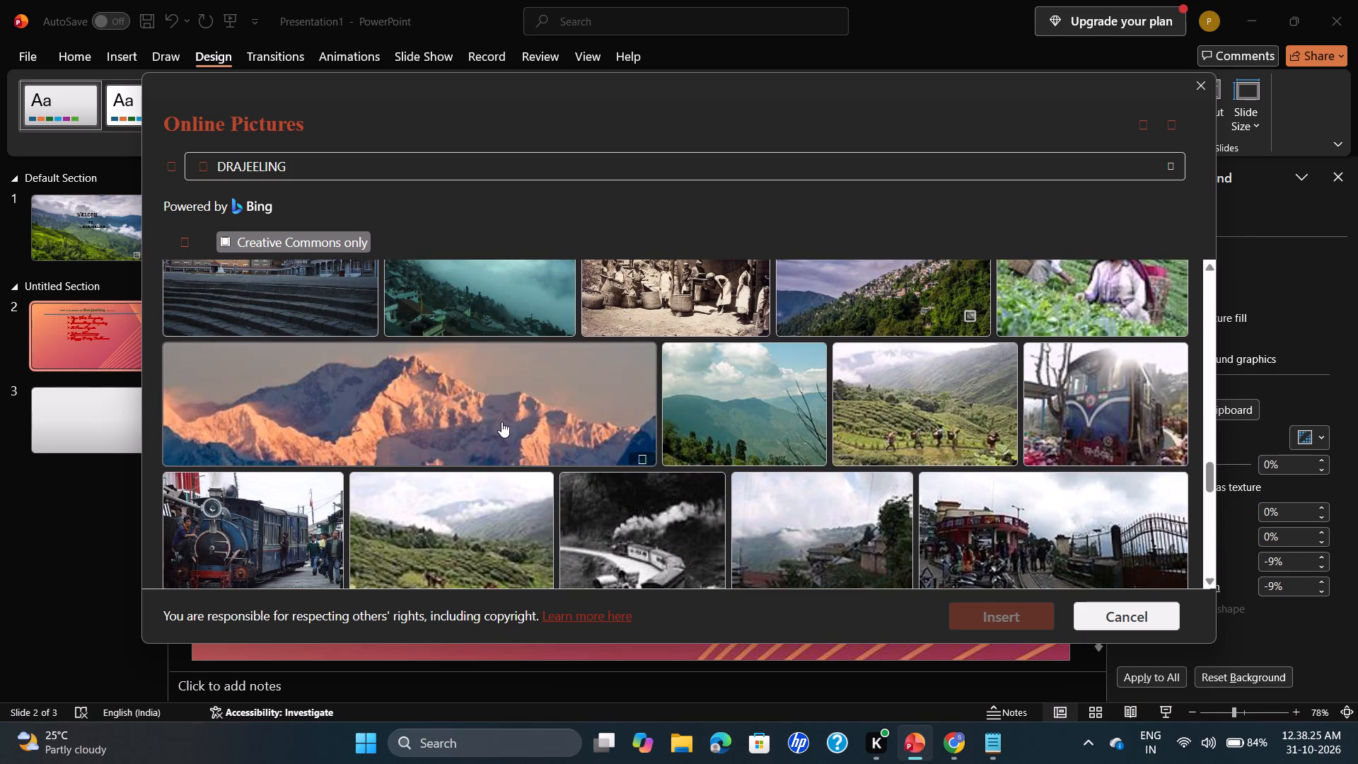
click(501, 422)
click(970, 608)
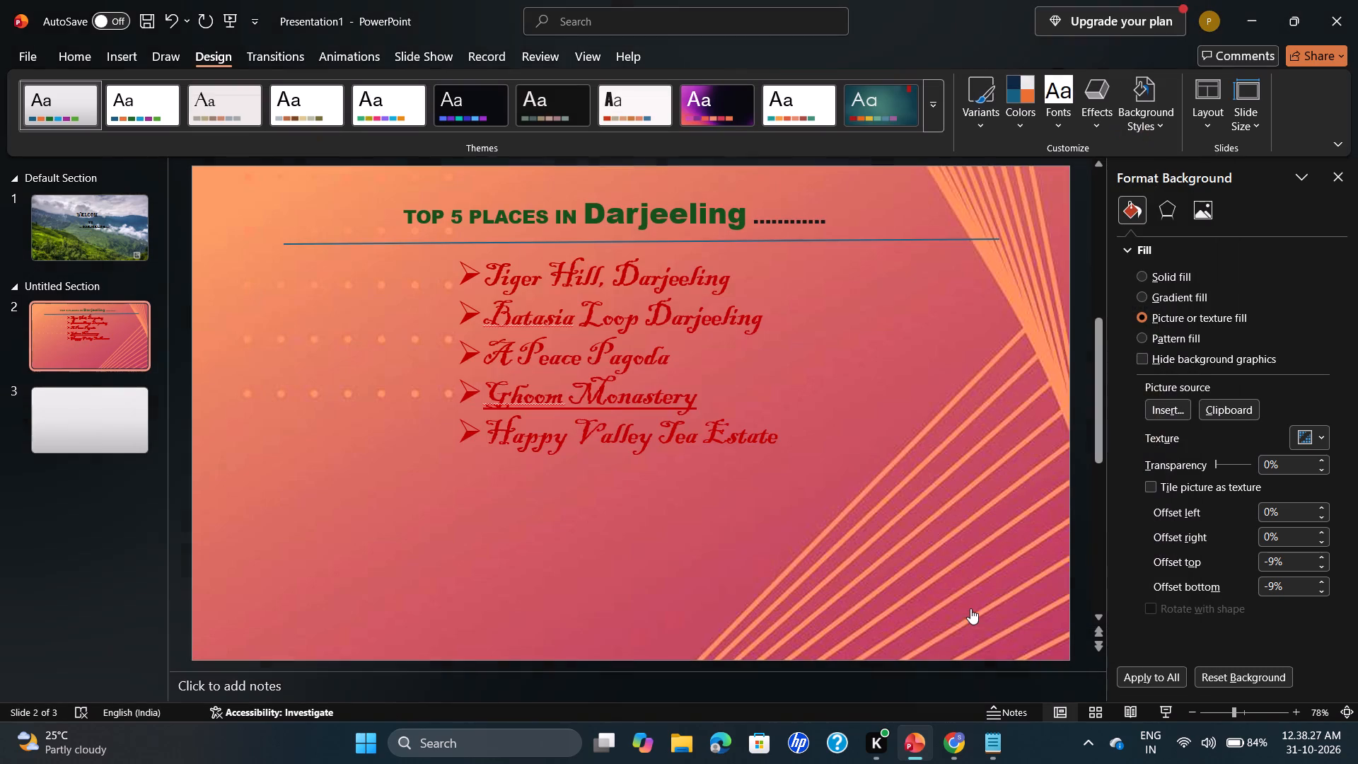
Fill slide 2's background with the online Background picture of purple and teal smoke around a glowing rectangular frame.
click(1167, 411)
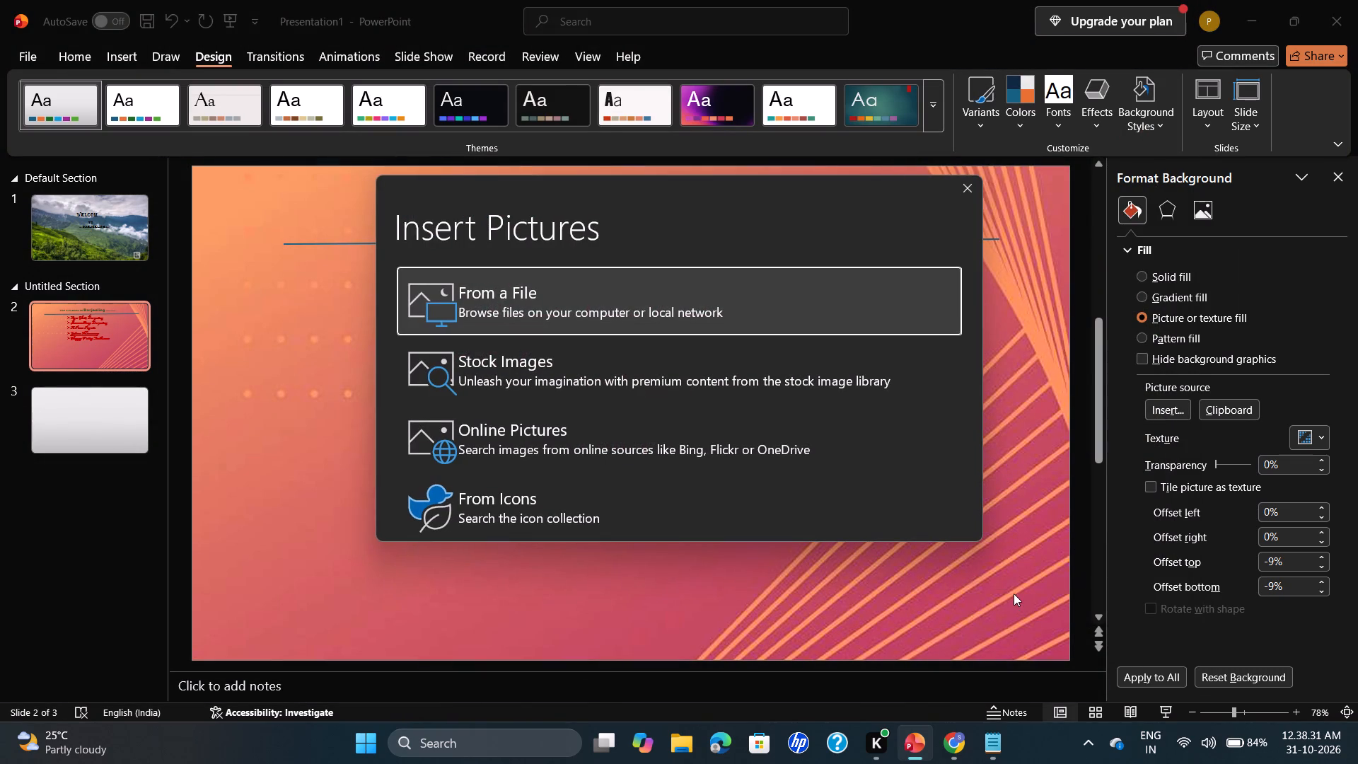
click(1012, 594)
click(997, 625)
click(642, 444)
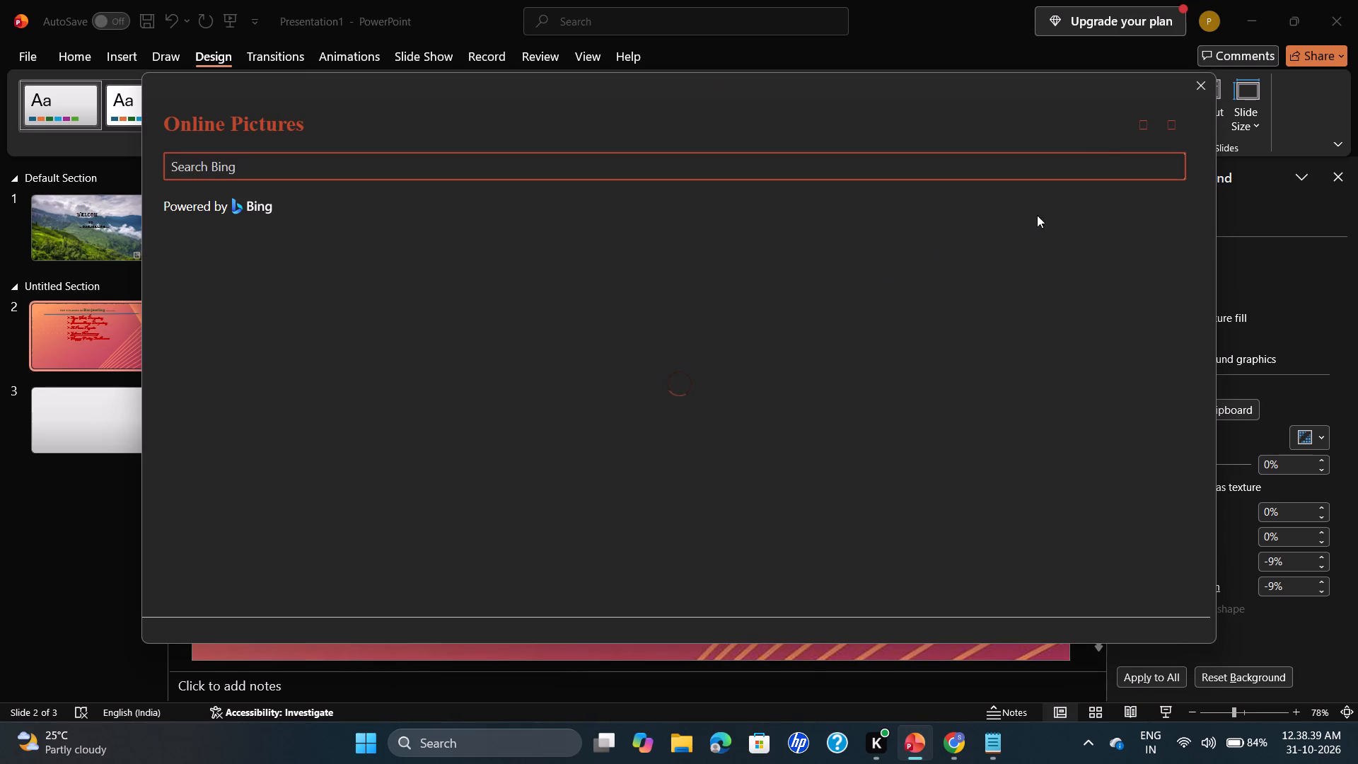
click(869, 307)
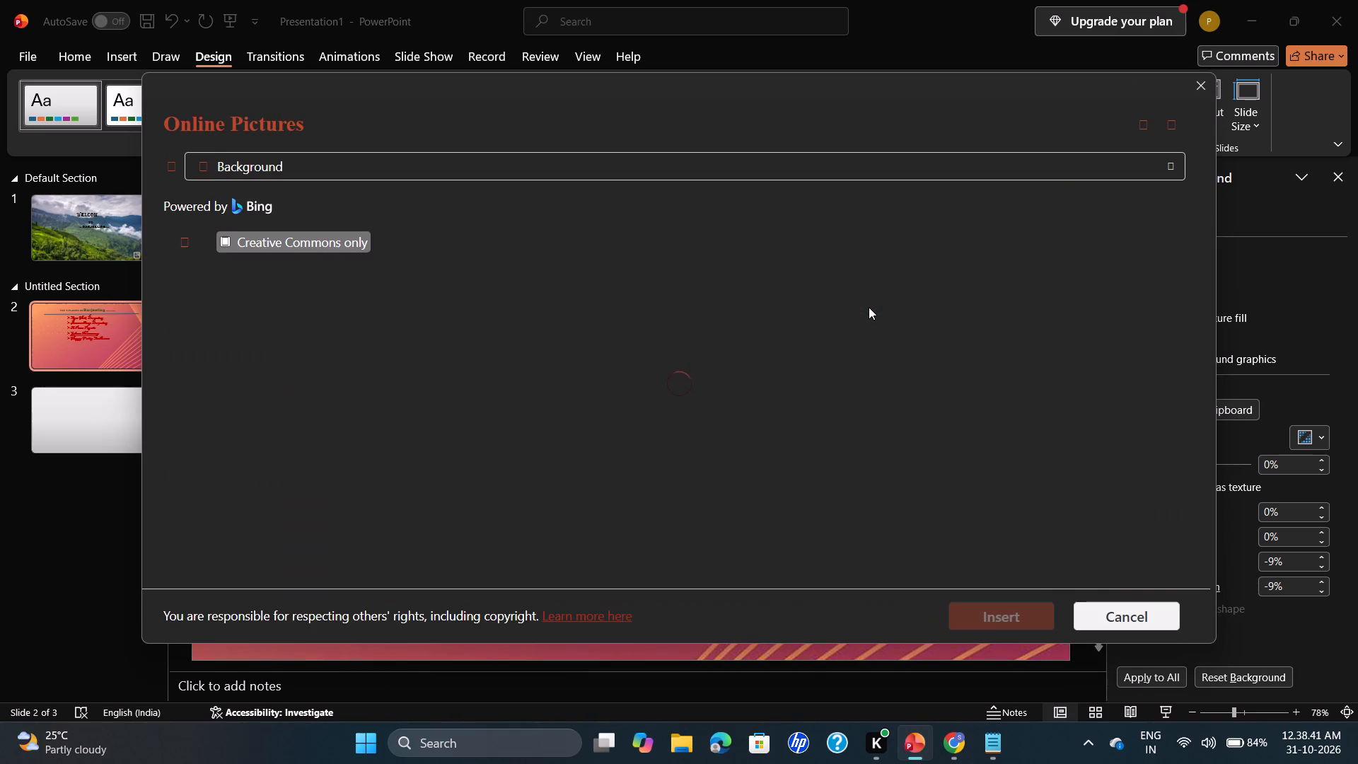
click(480, 328)
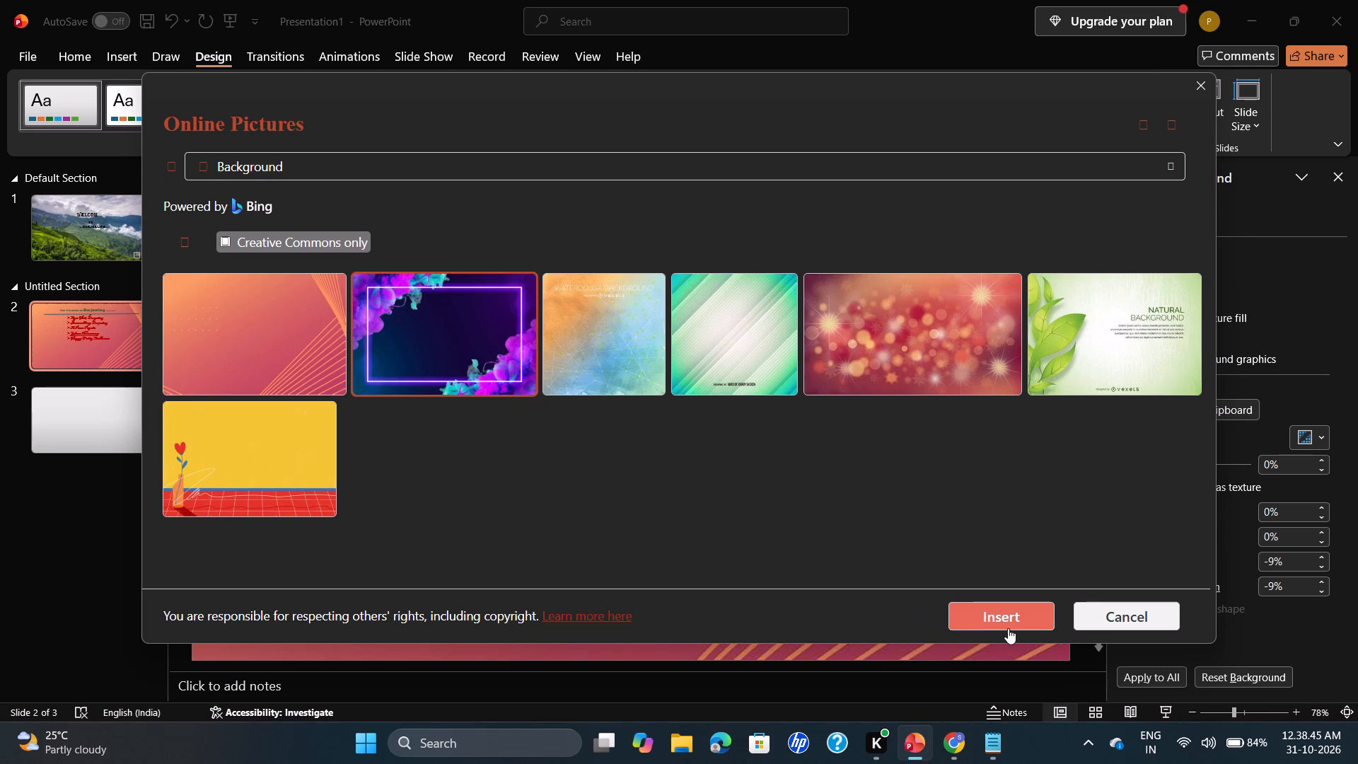
click(1008, 628)
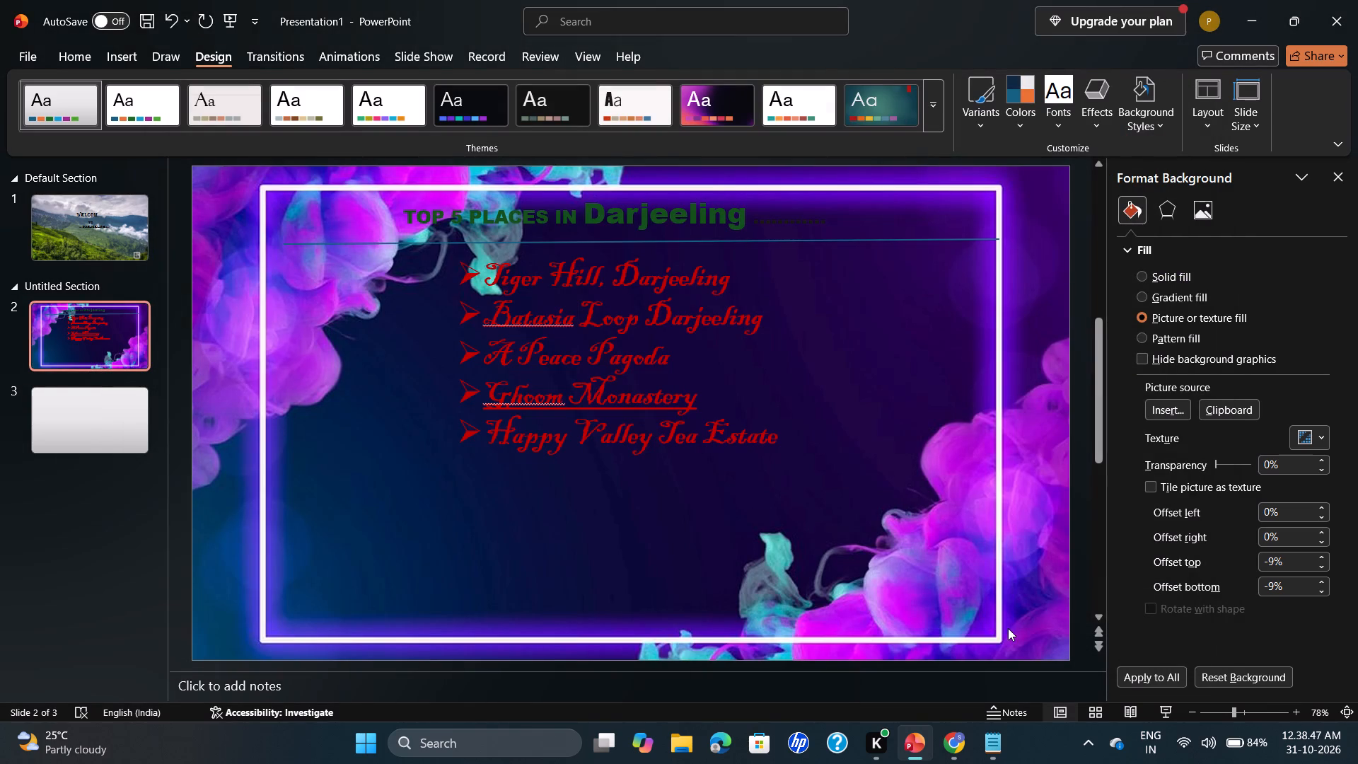
click(566, 523)
Go to slide 3, close the background formatting options, and apply an empty layout without placeholders to the slide.
click(93, 416)
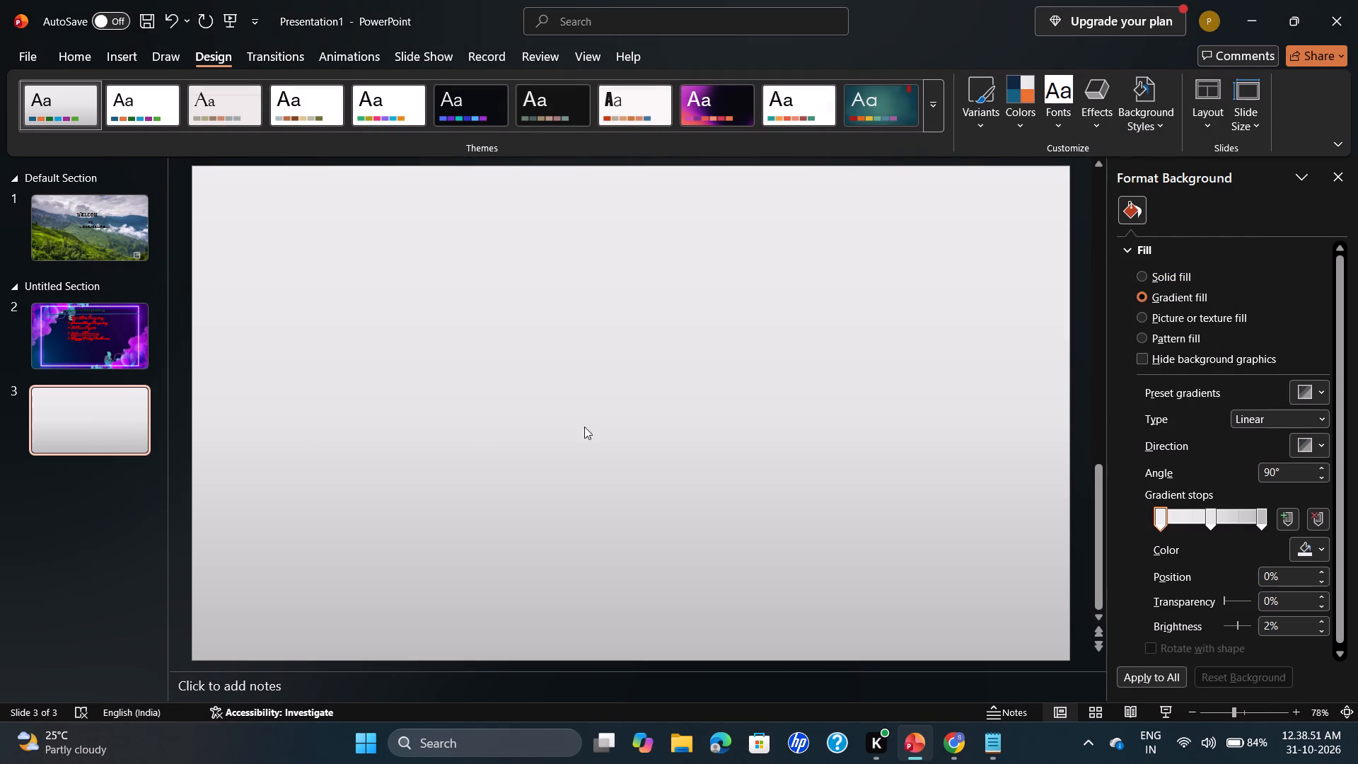
click(931, 342)
click(1343, 183)
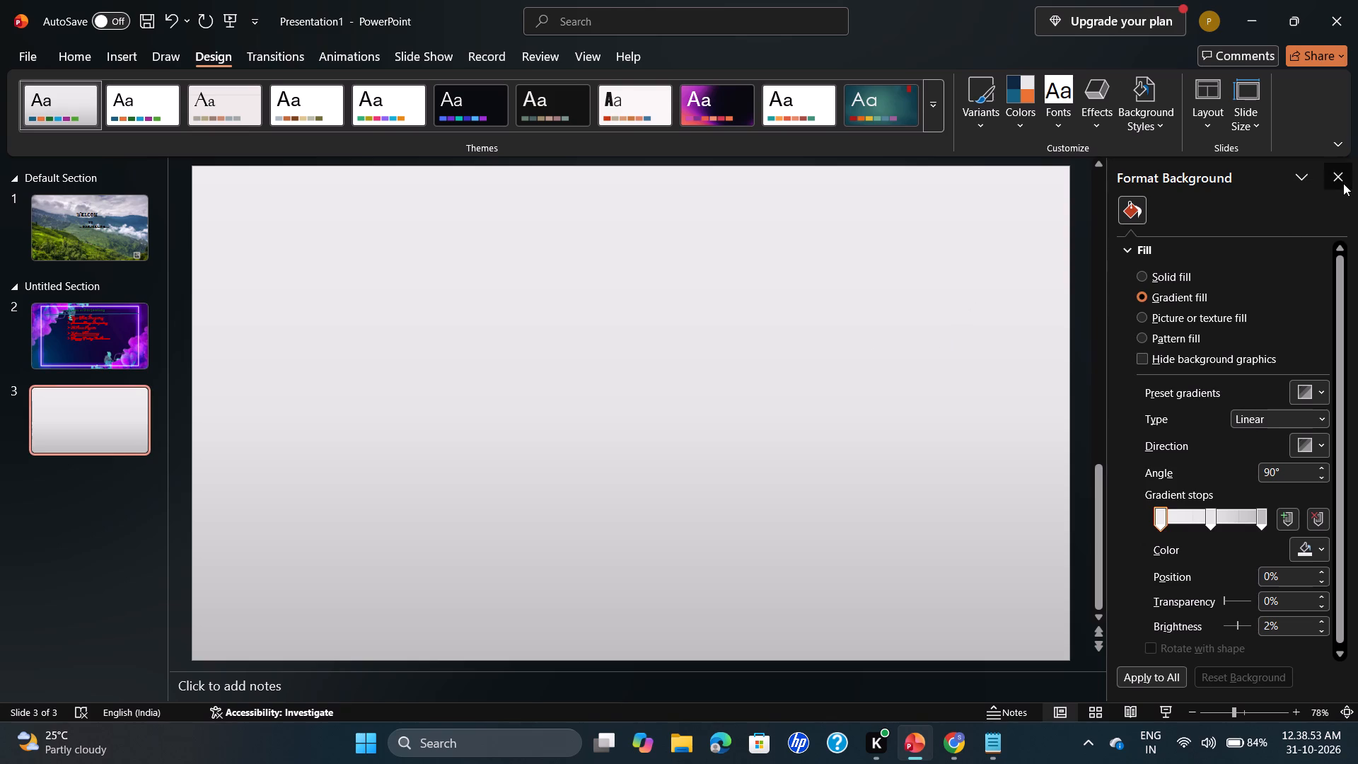
click(789, 343)
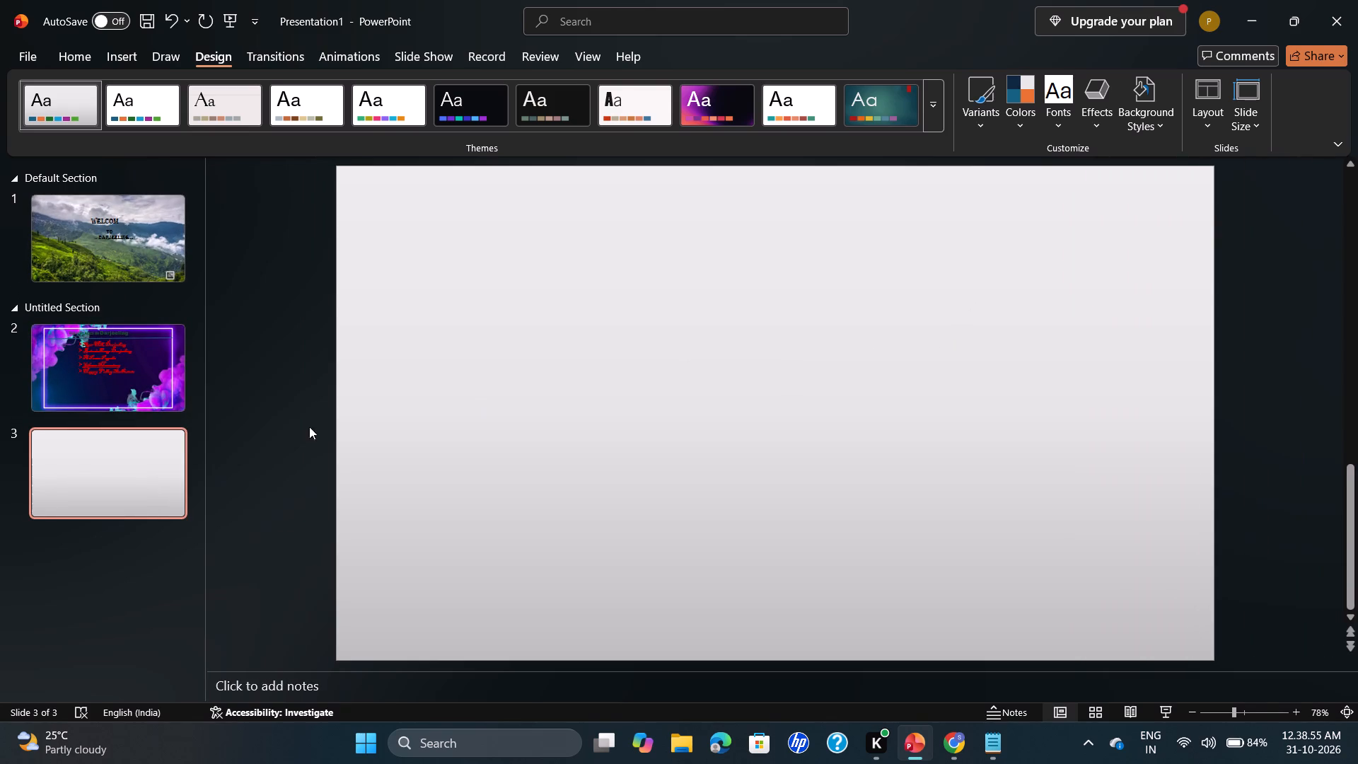
click(82, 458)
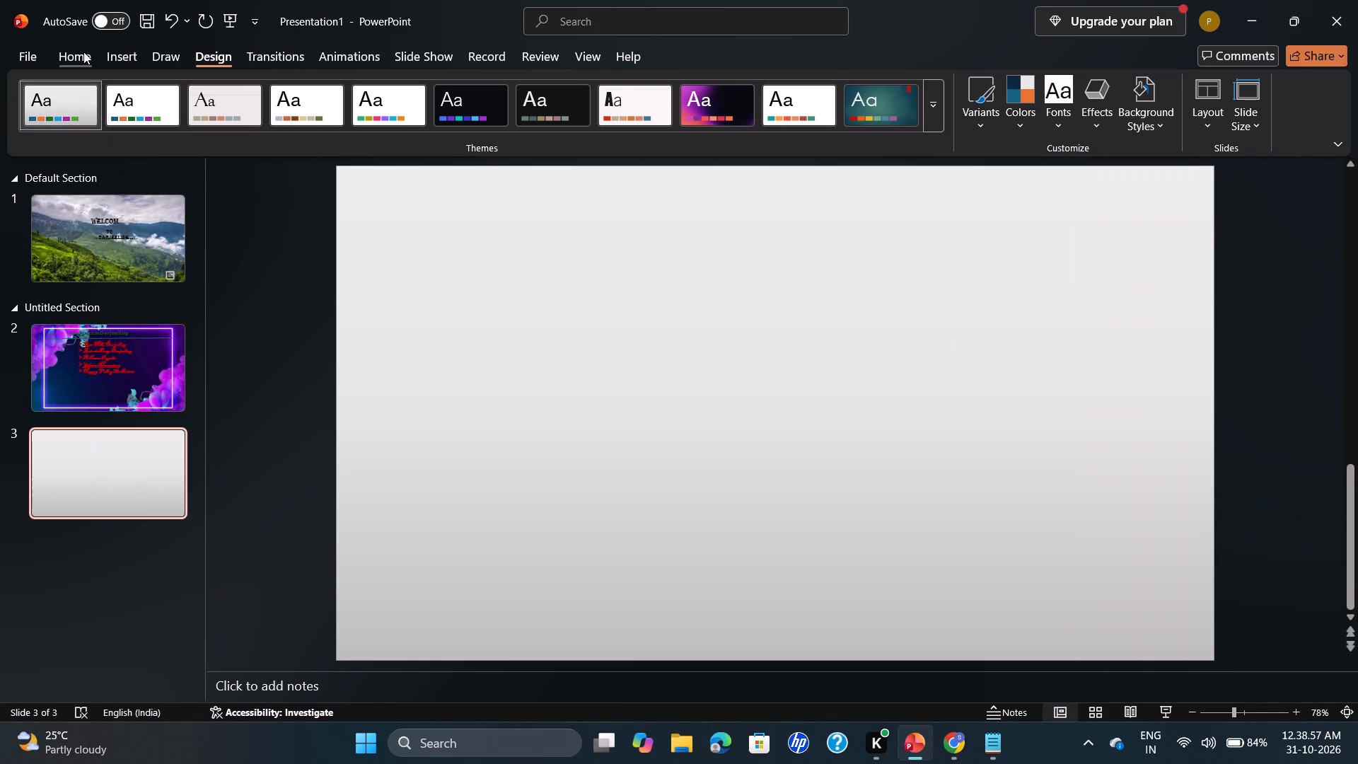
click(83, 52)
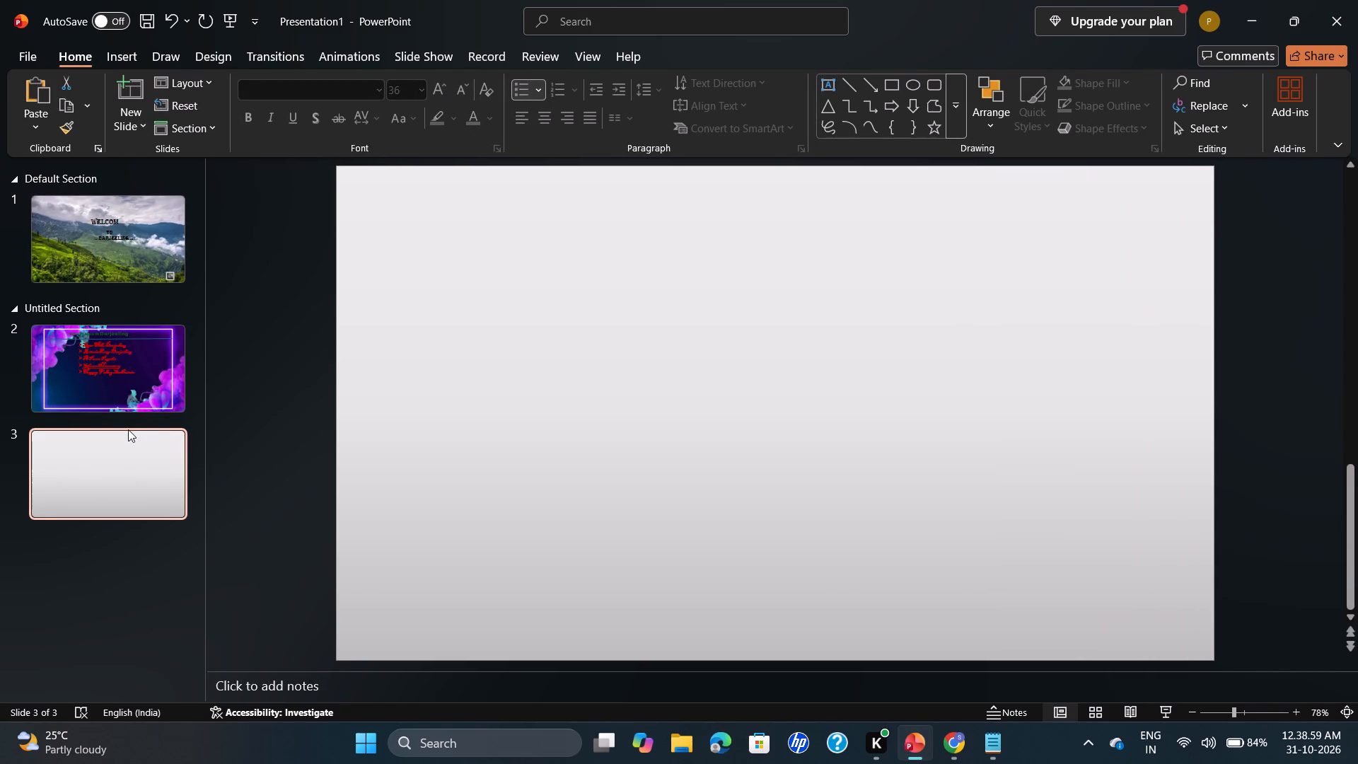
click(128, 451)
click(216, 81)
click(212, 324)
click(569, 316)
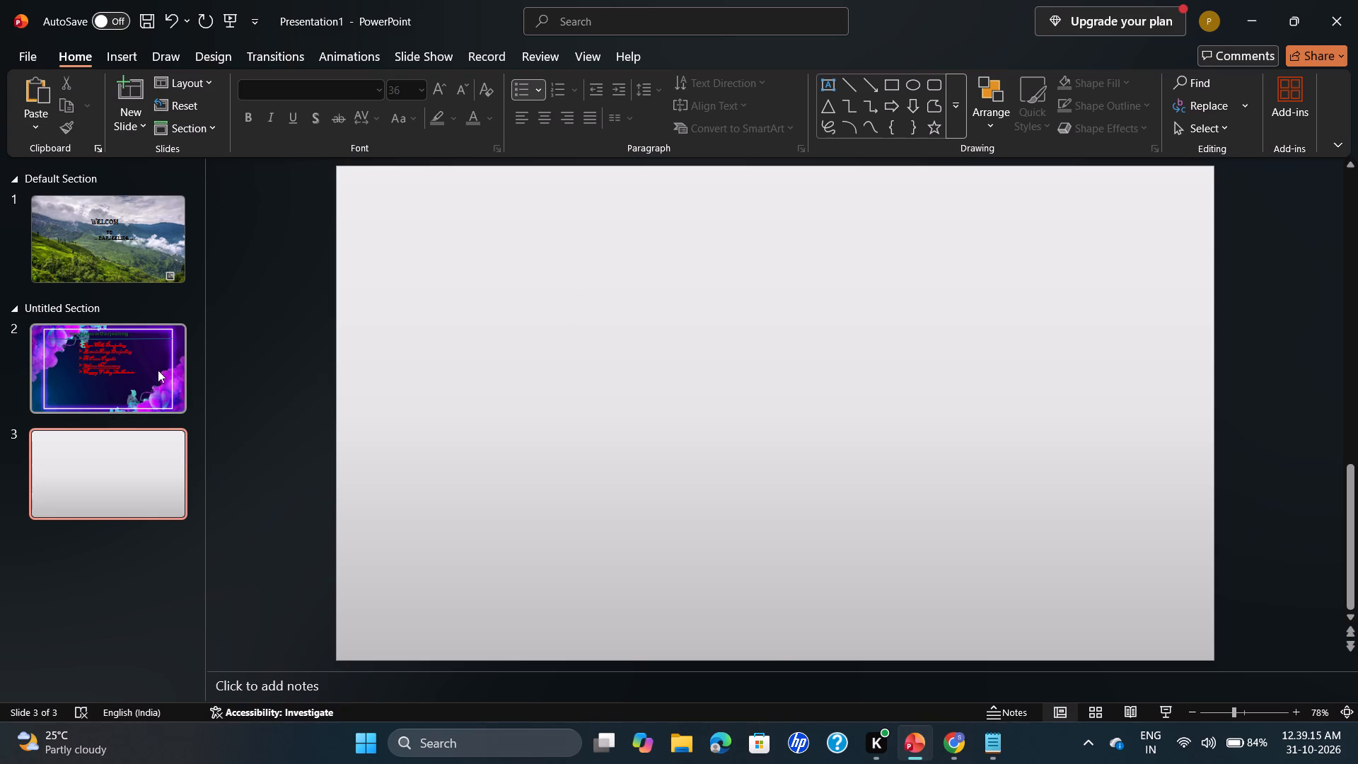
Copy the "Tiger Hill, Darjeeling" bullet from slide 2 and paste it onto slide 3.
click(137, 367)
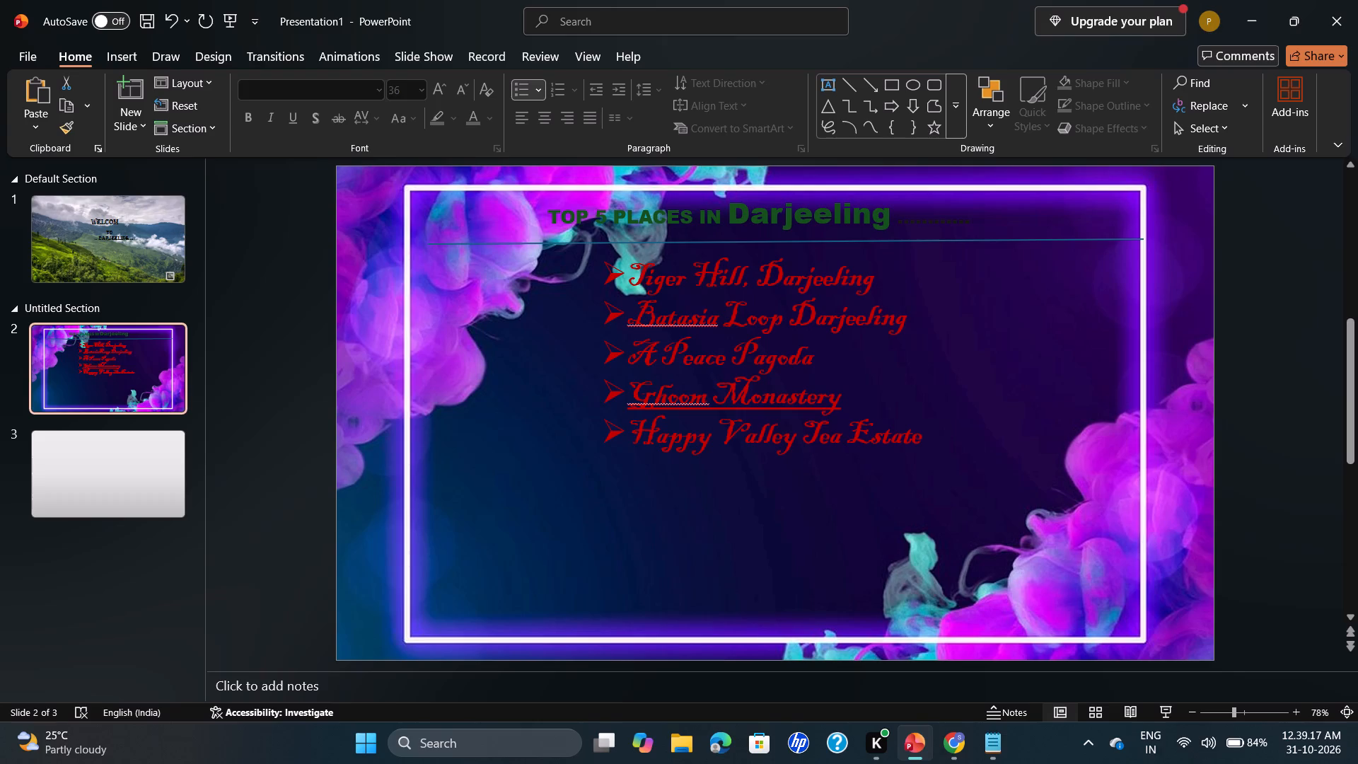
drag(897, 279, 603, 291)
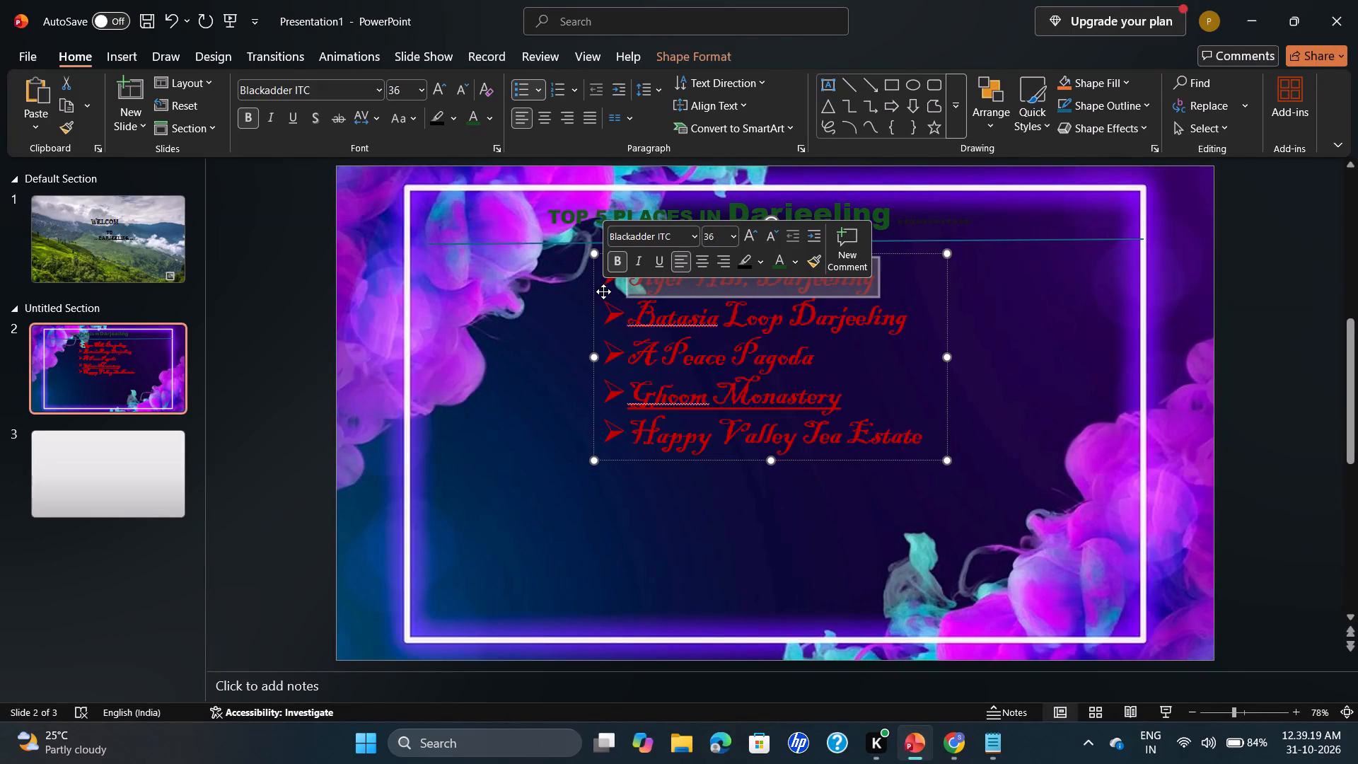
key(ctrl+c)
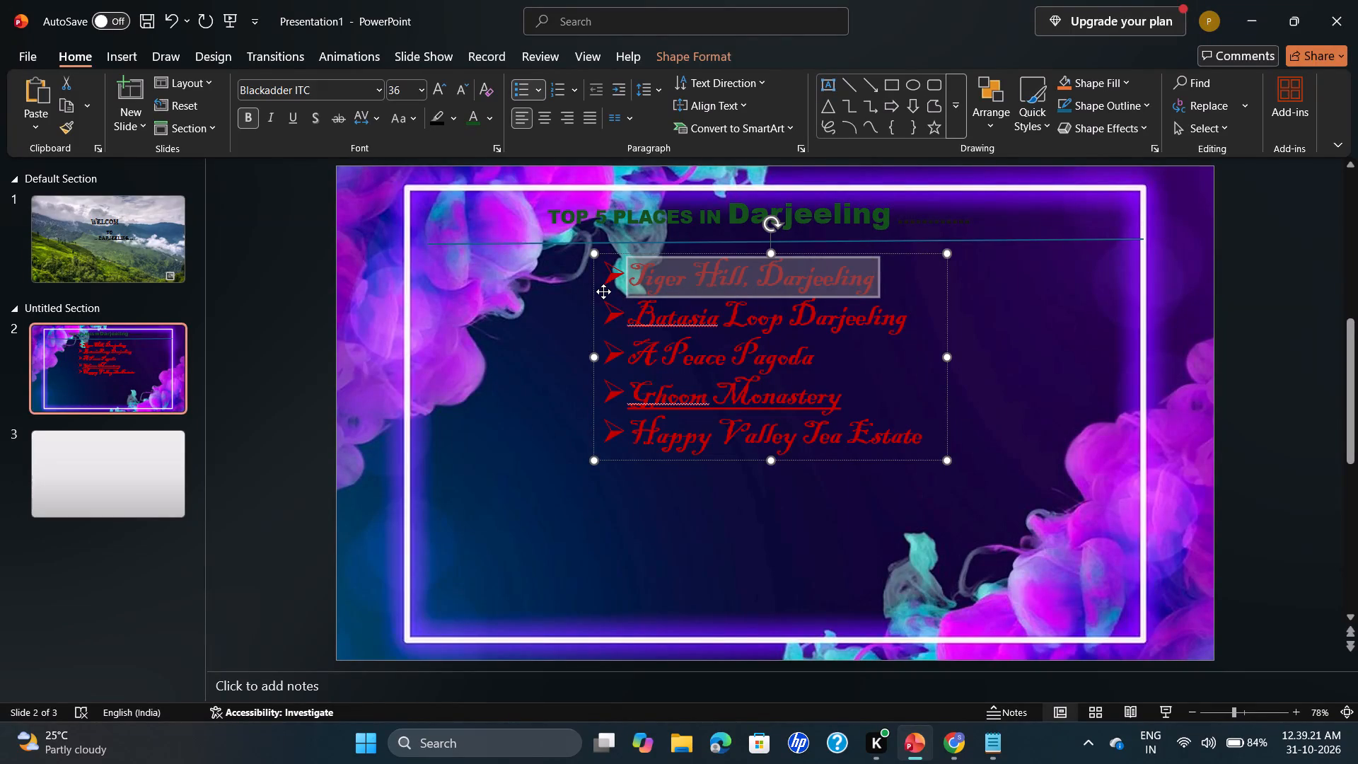
click(150, 477)
click(605, 291)
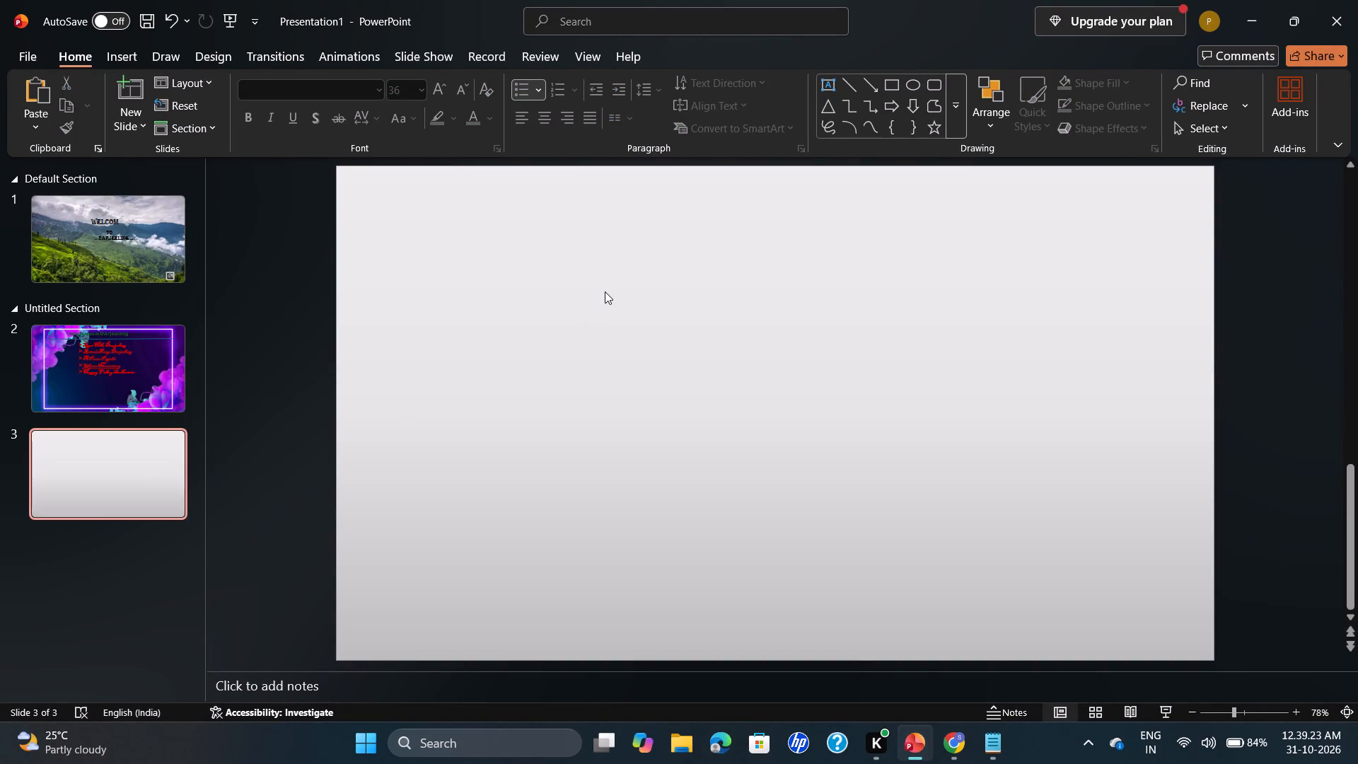
key(ctrl+v)
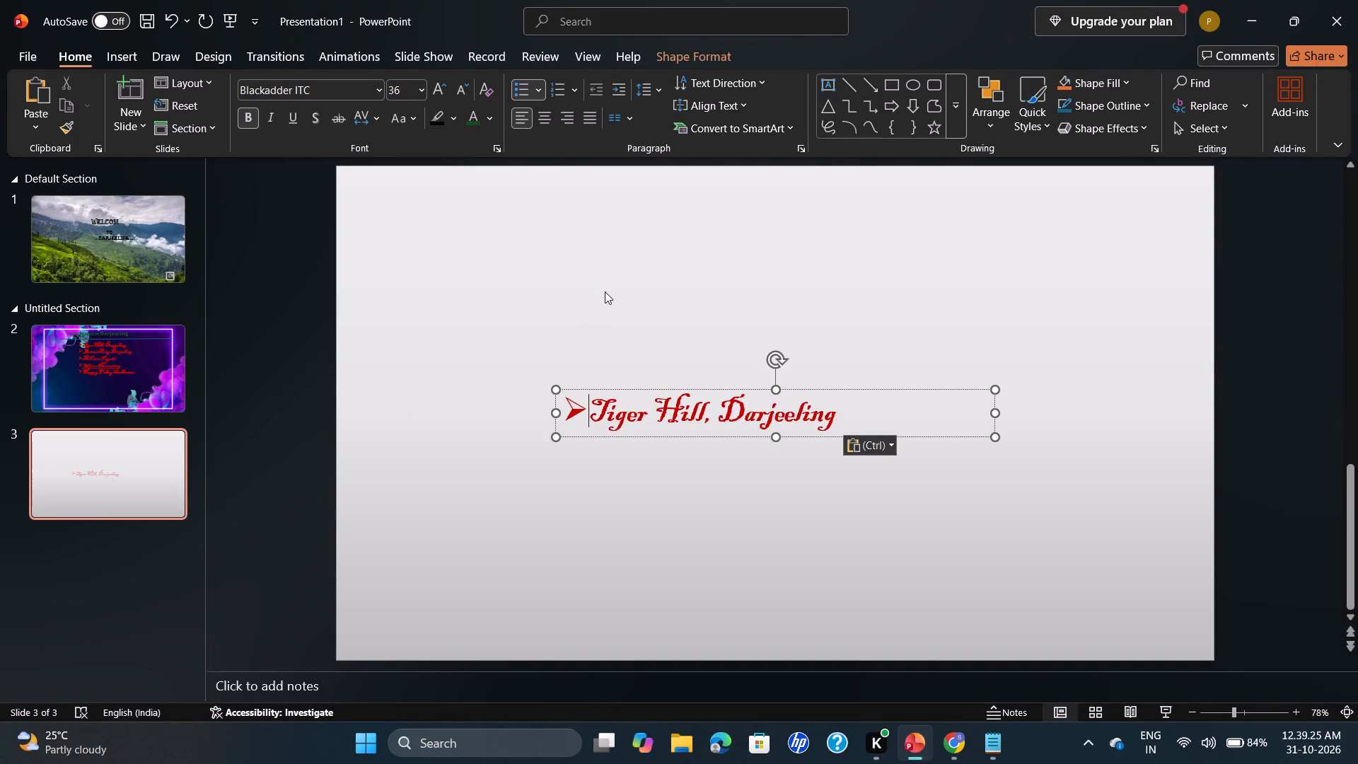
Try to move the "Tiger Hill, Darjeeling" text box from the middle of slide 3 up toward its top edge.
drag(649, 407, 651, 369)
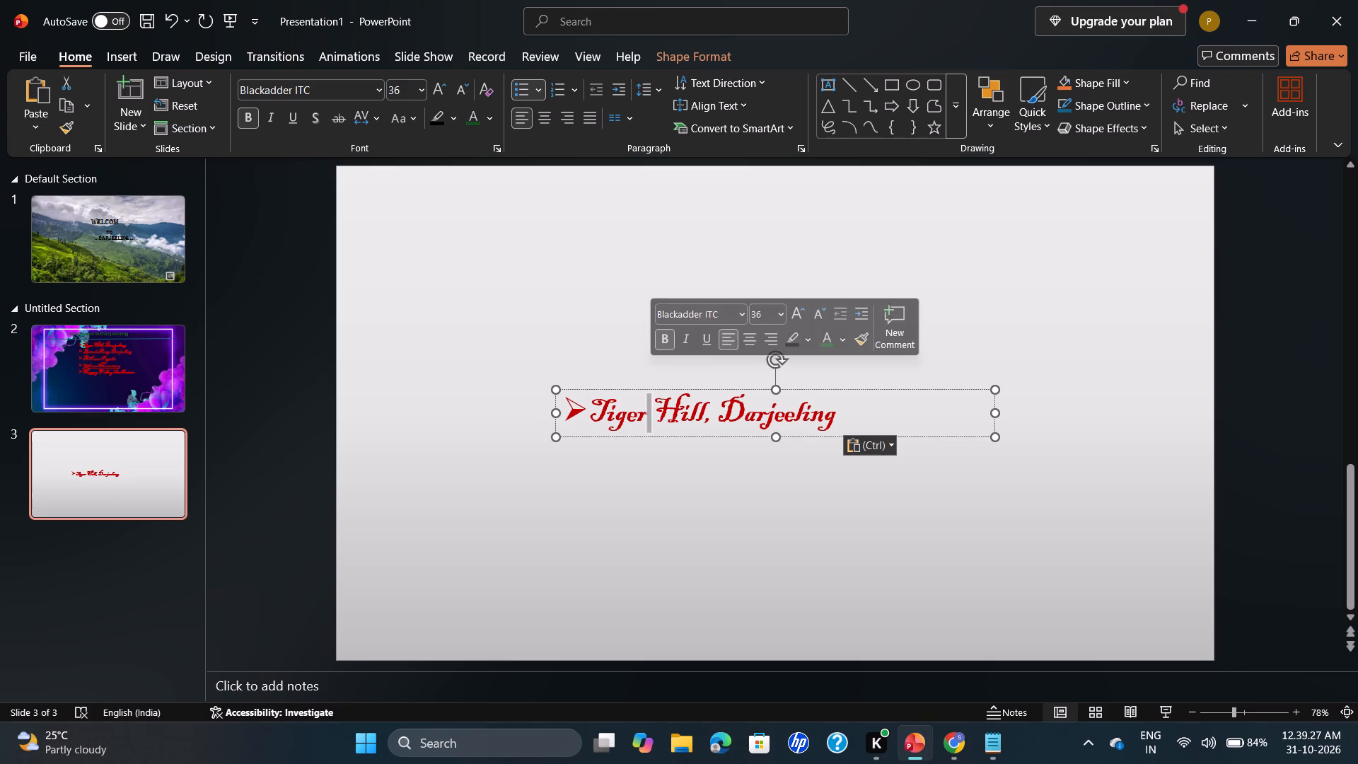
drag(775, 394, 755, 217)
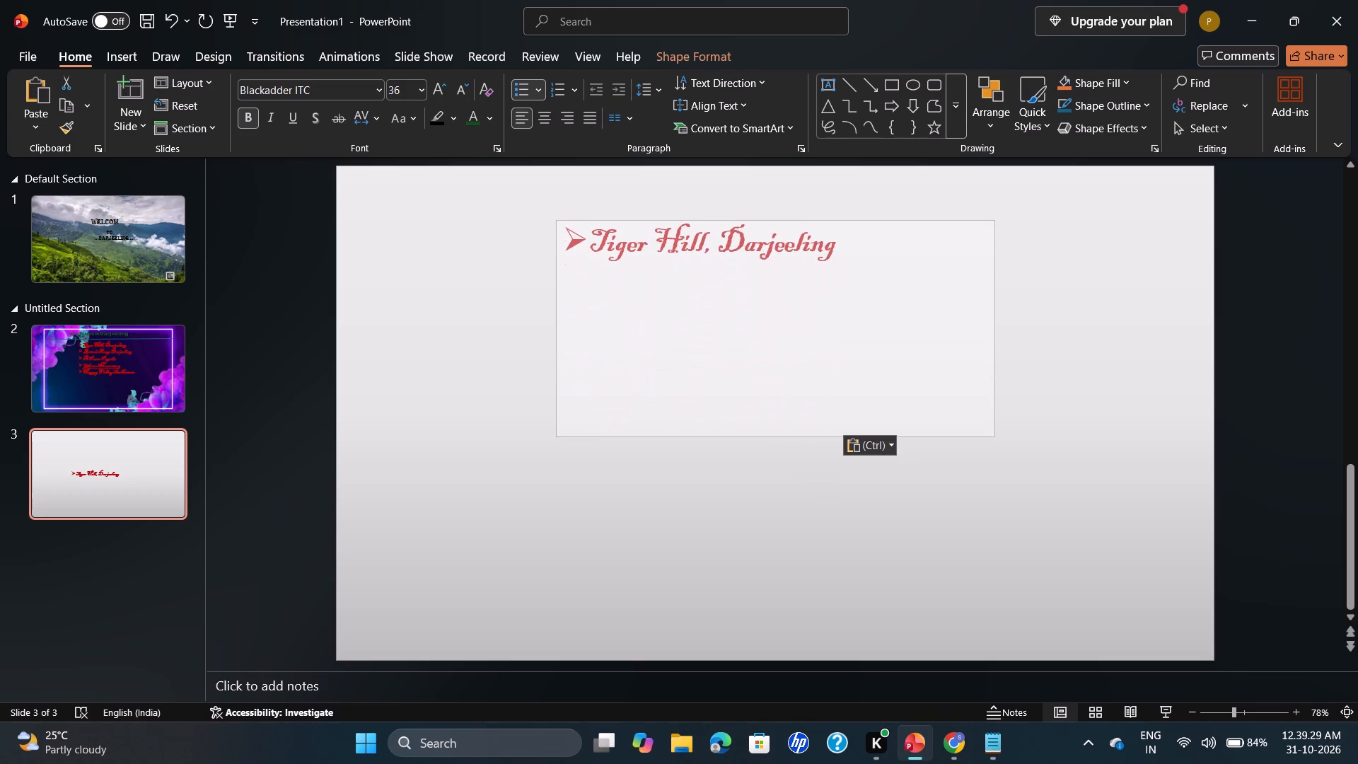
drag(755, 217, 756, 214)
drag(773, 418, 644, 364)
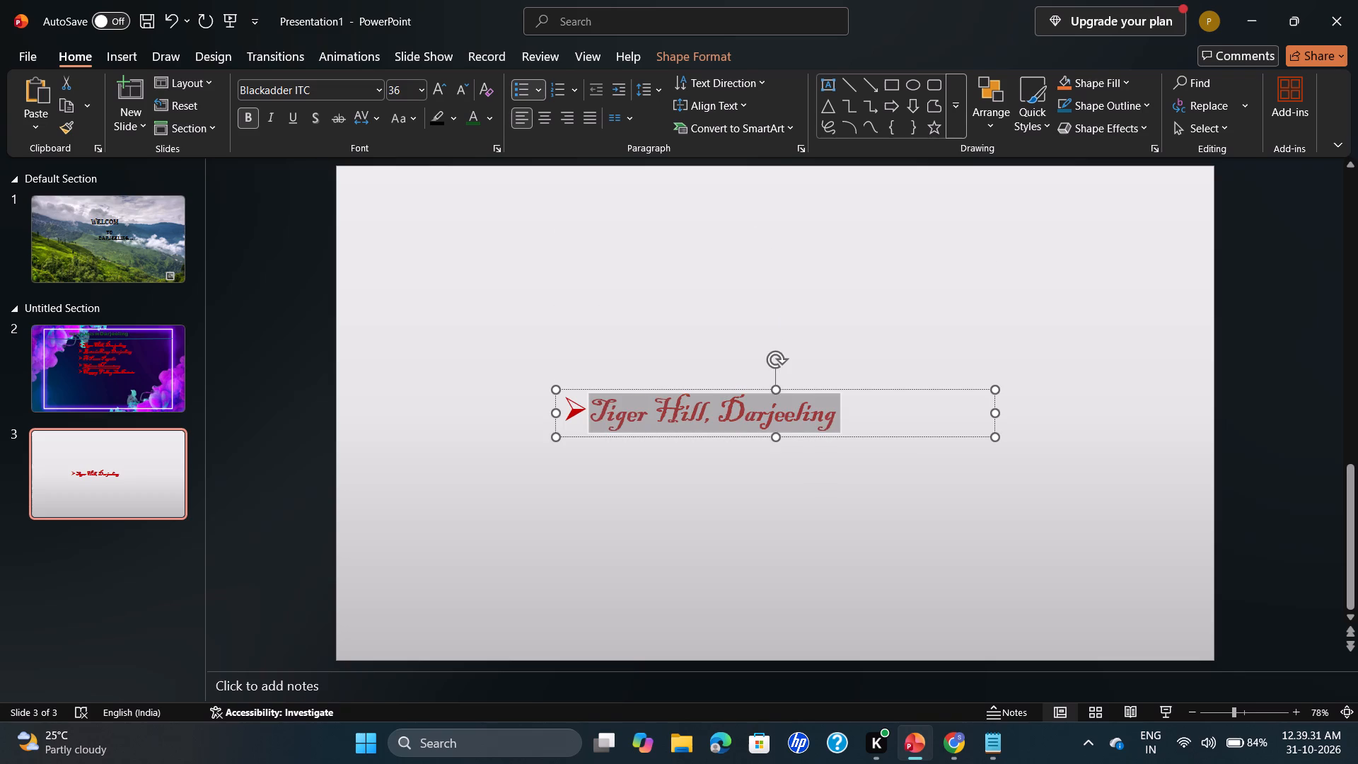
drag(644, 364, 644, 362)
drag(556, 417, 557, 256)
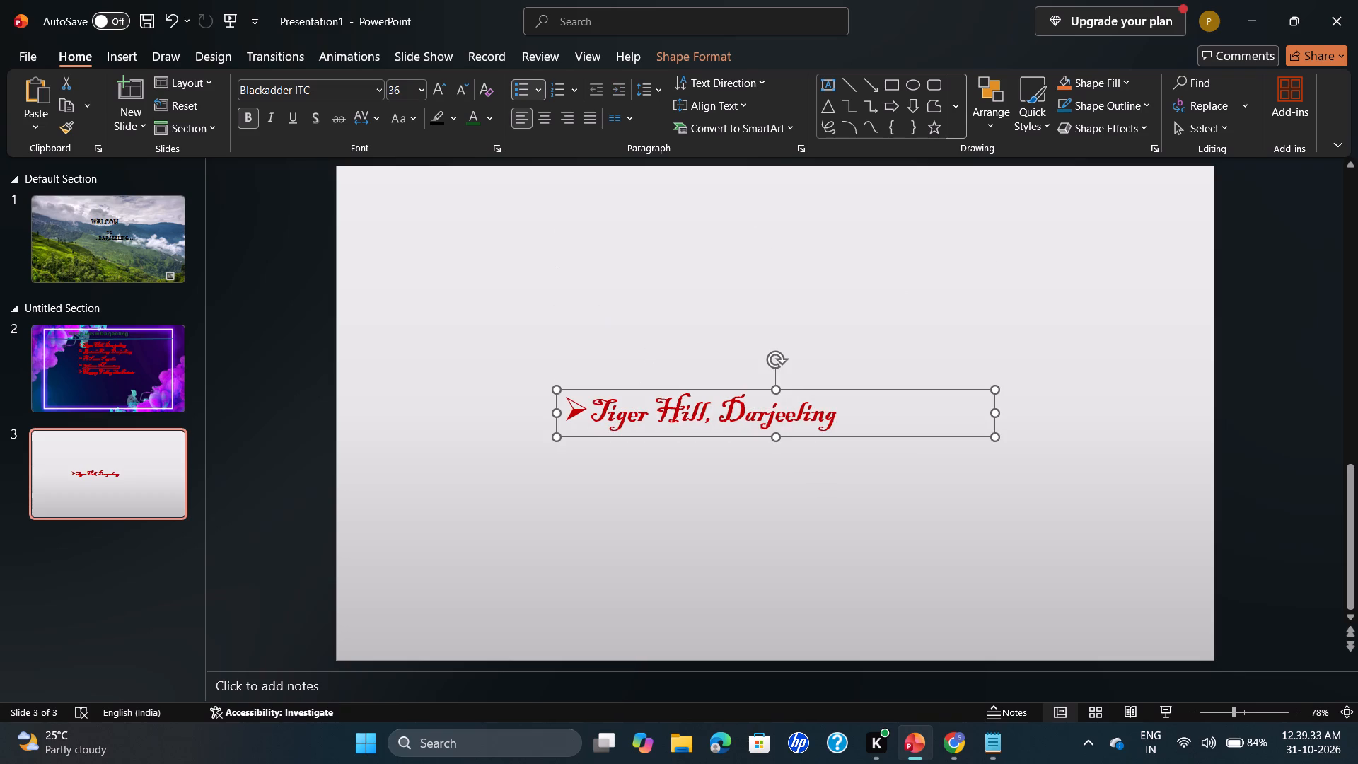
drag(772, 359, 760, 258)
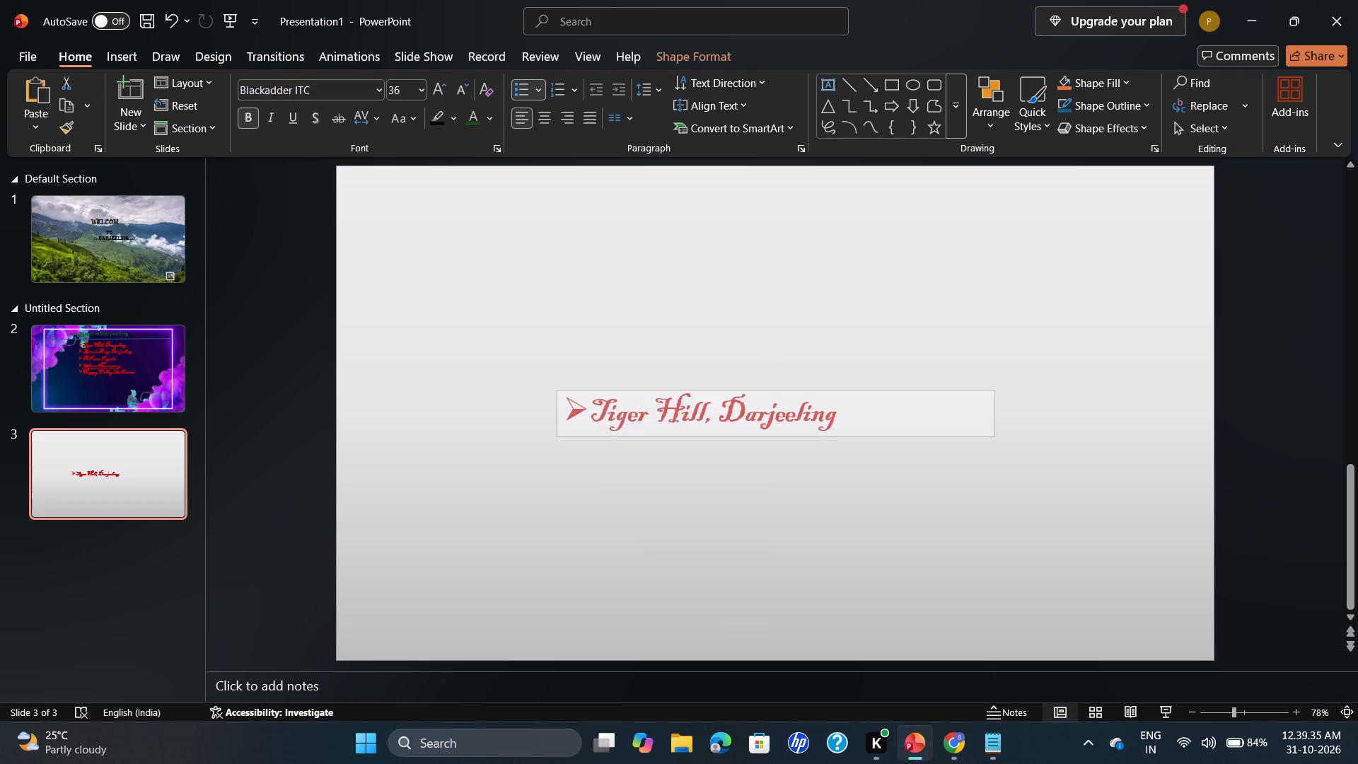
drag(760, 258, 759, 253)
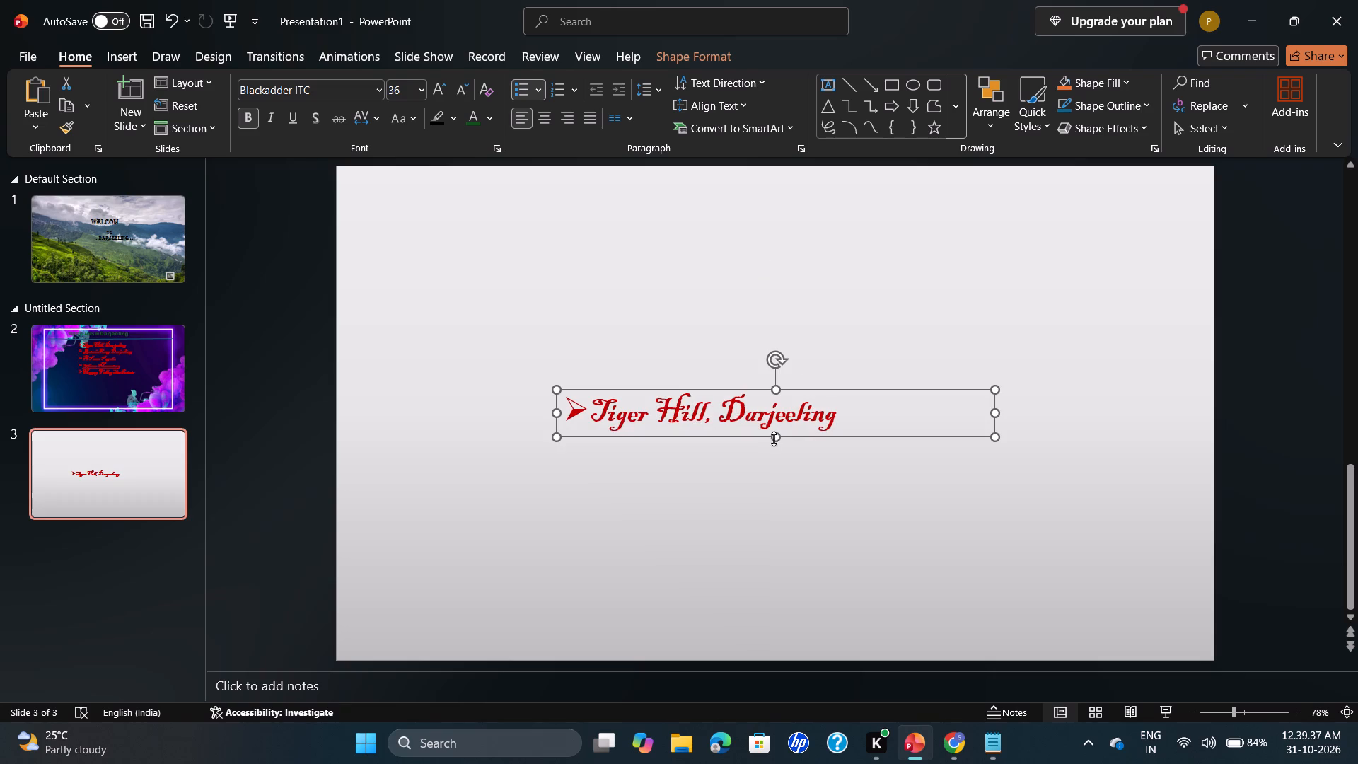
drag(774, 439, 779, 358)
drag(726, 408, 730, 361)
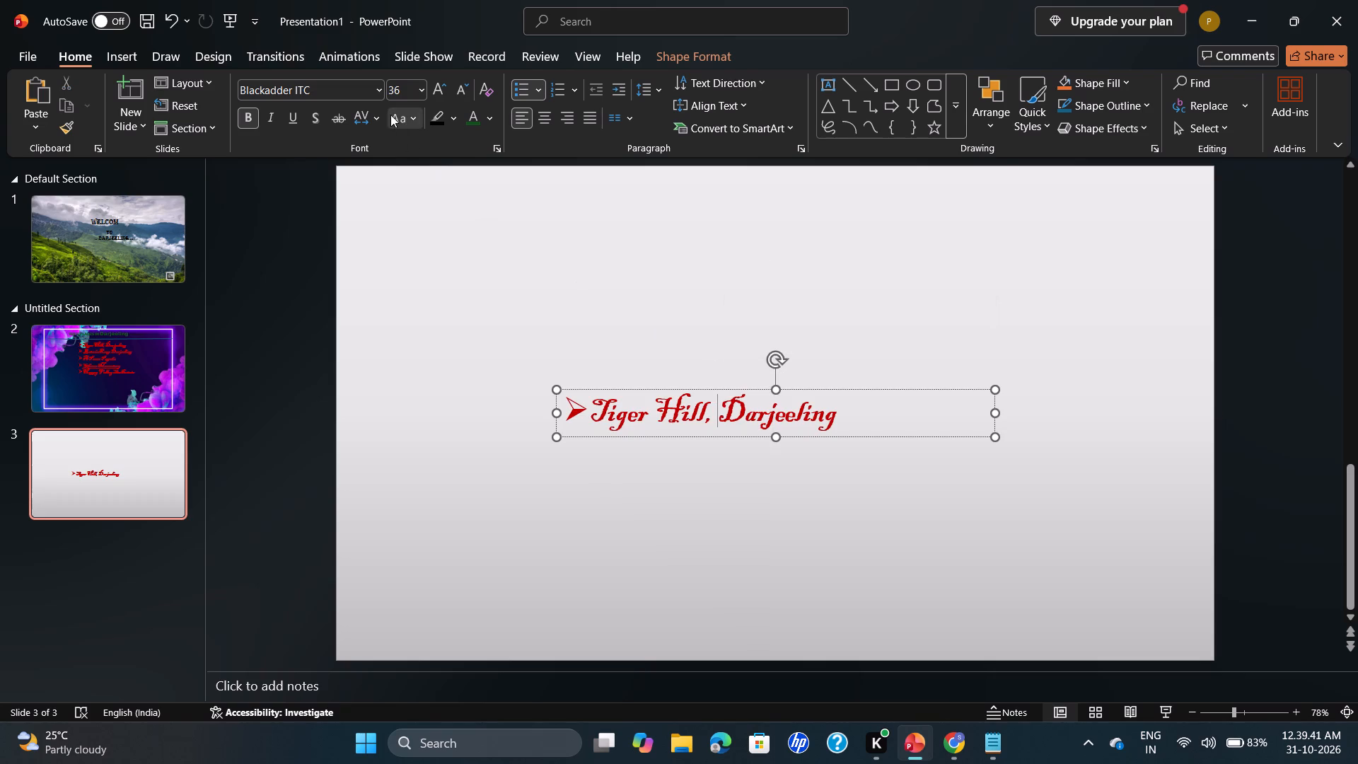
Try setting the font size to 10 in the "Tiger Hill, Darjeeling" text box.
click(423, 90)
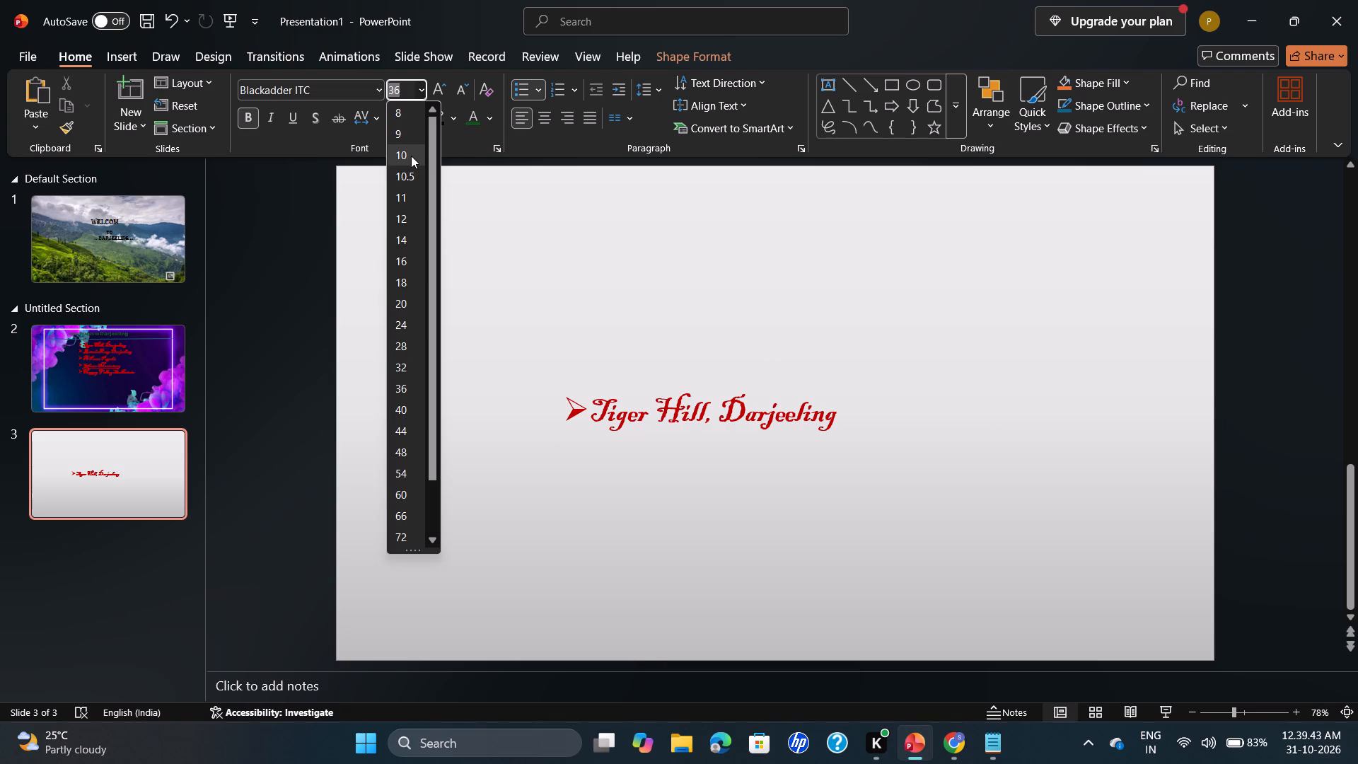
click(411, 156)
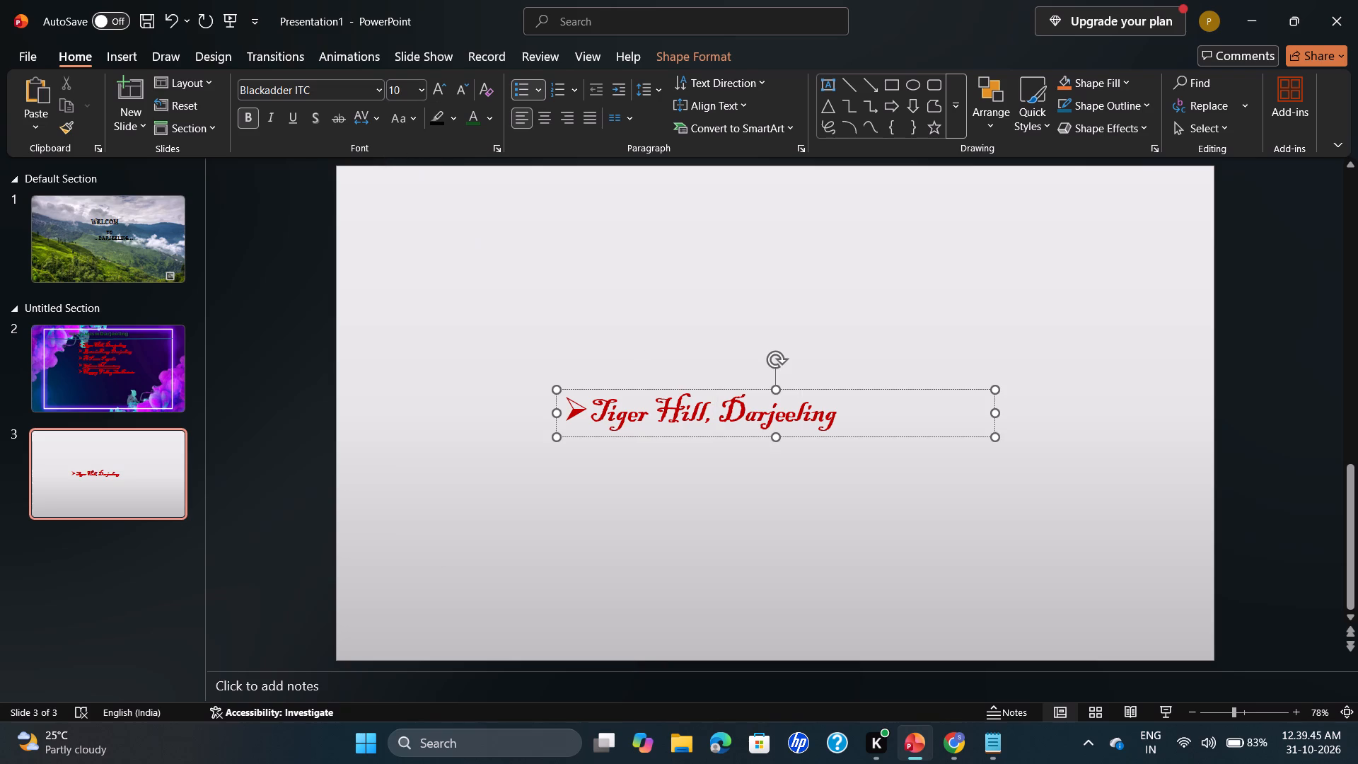
Move the "Tiger Hill, Darjeeling" text box up to the heading area near the top of slide 3.
drag(837, 408, 723, 281)
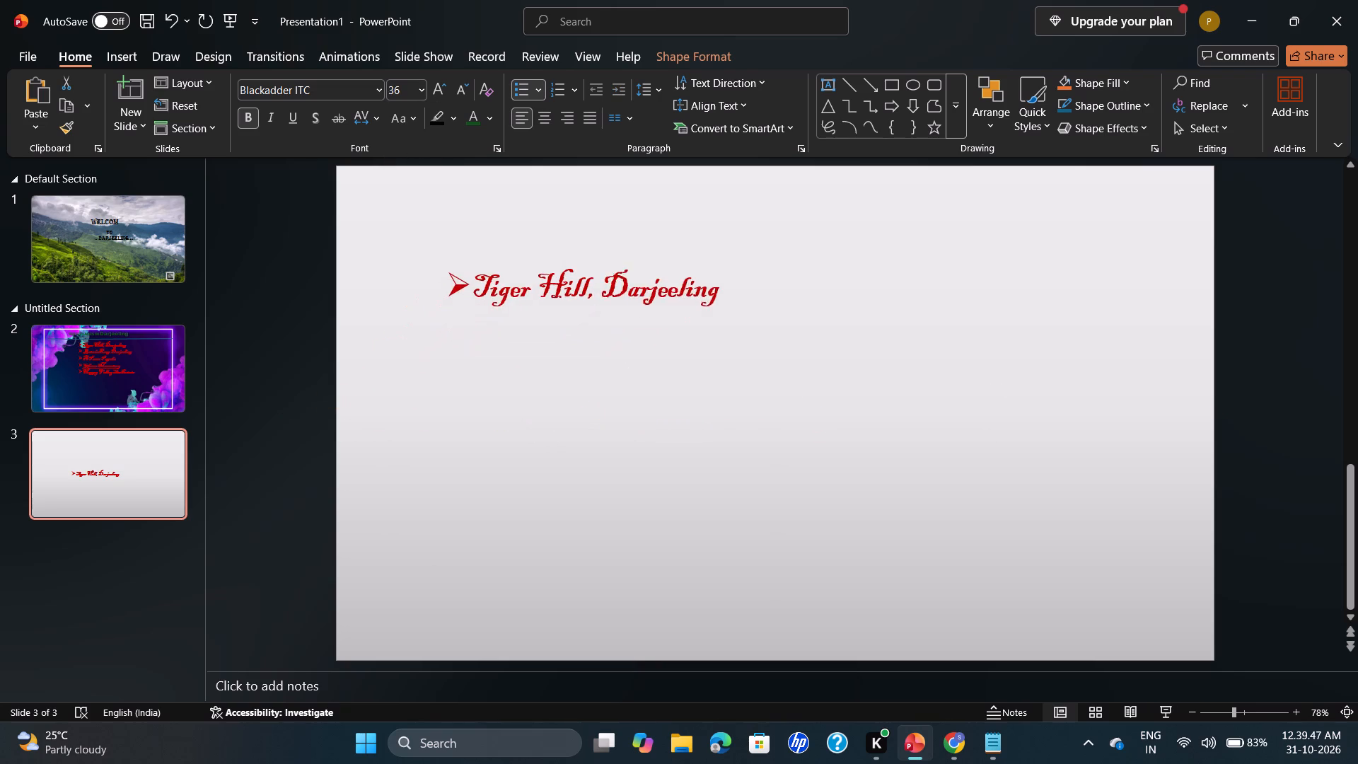
drag(723, 281, 818, 237)
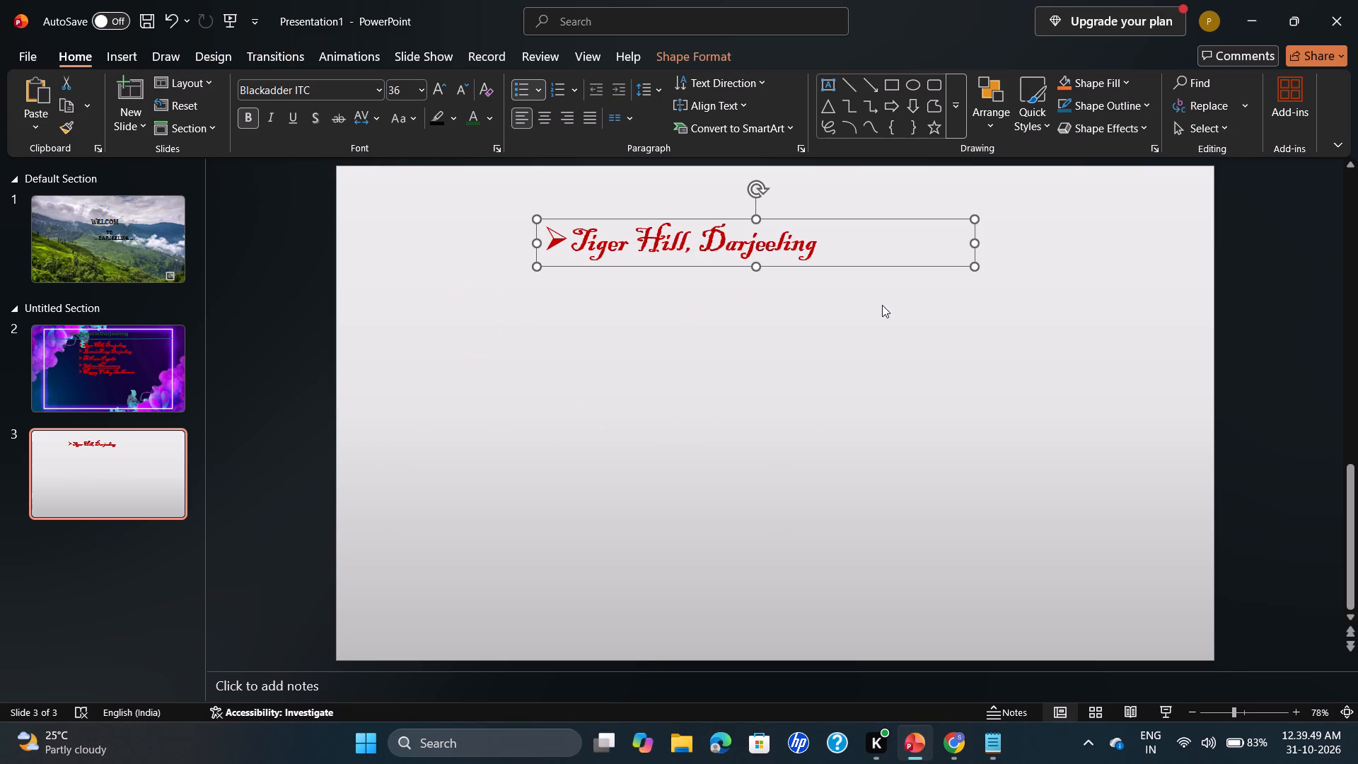
click(882, 305)
click(856, 260)
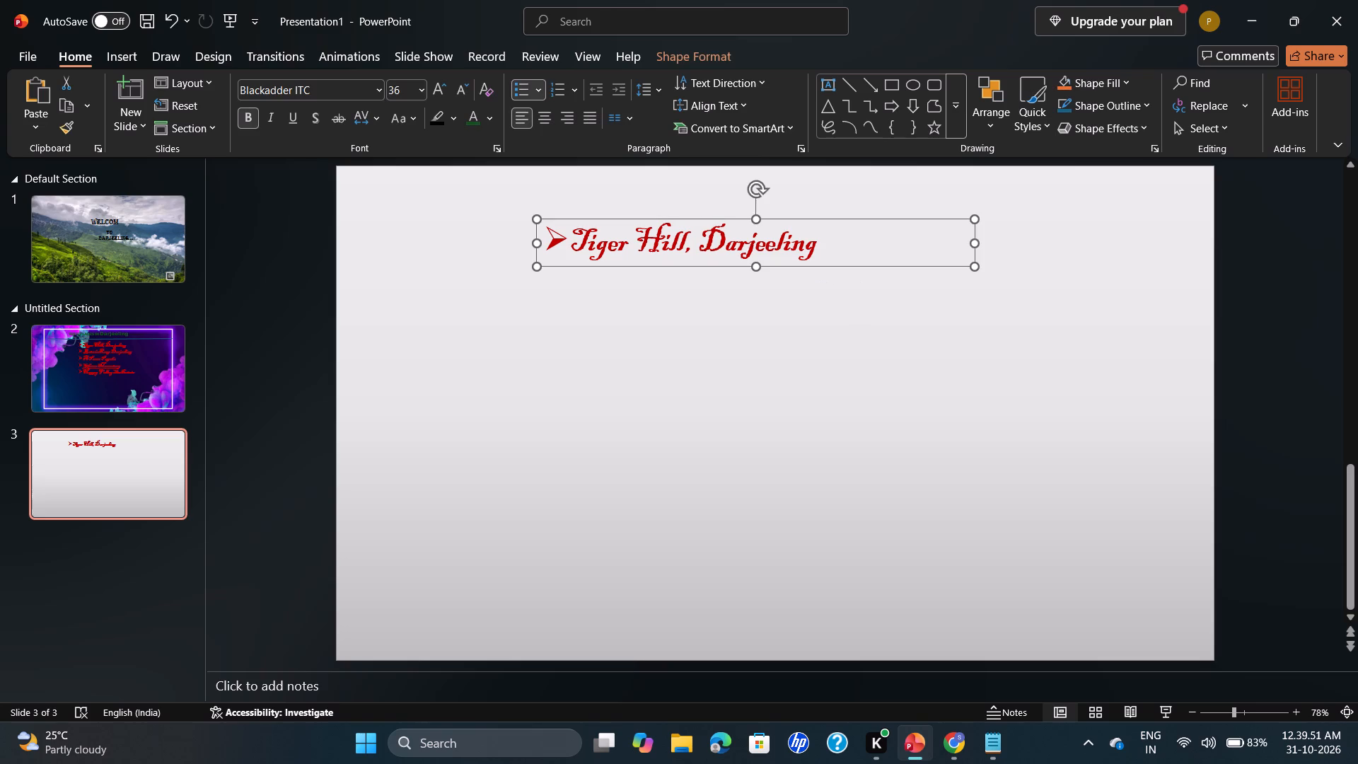
click(855, 250)
key(Return)
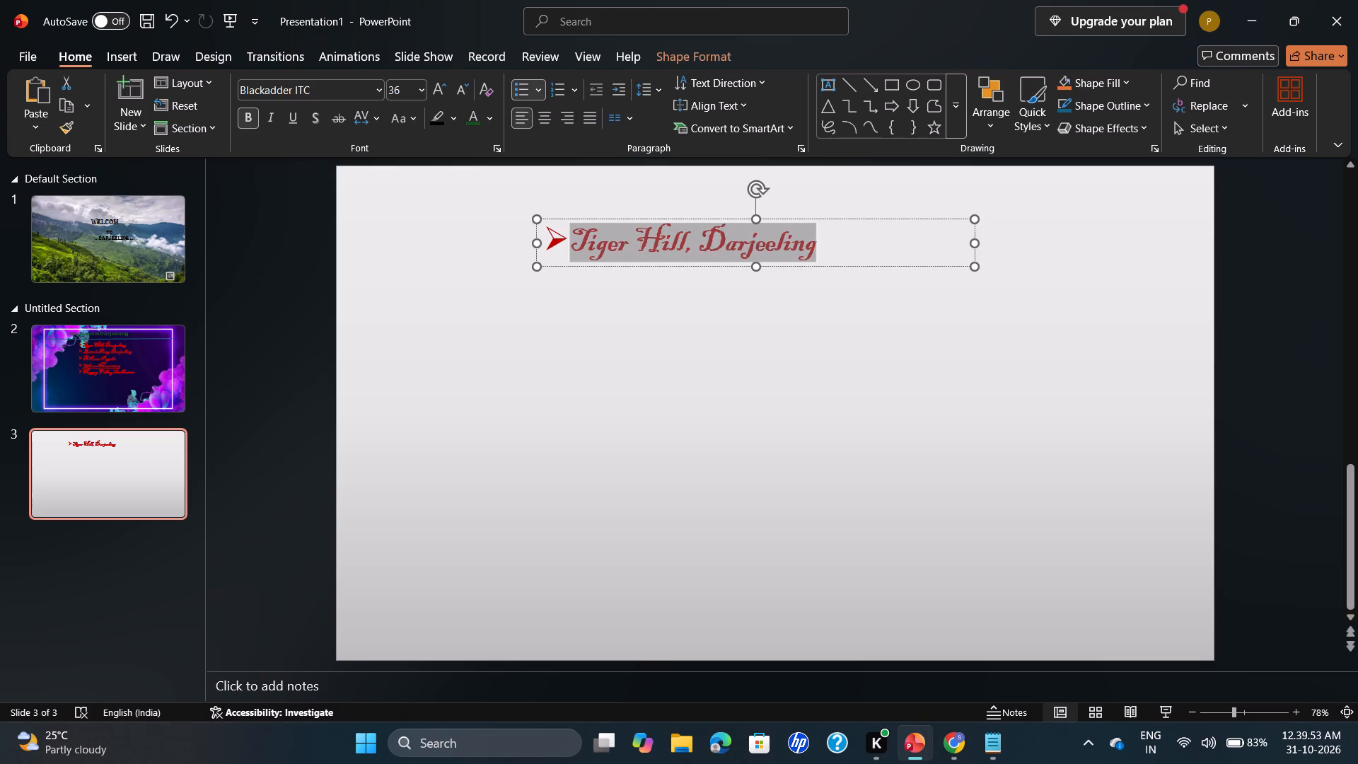
click(681, 383)
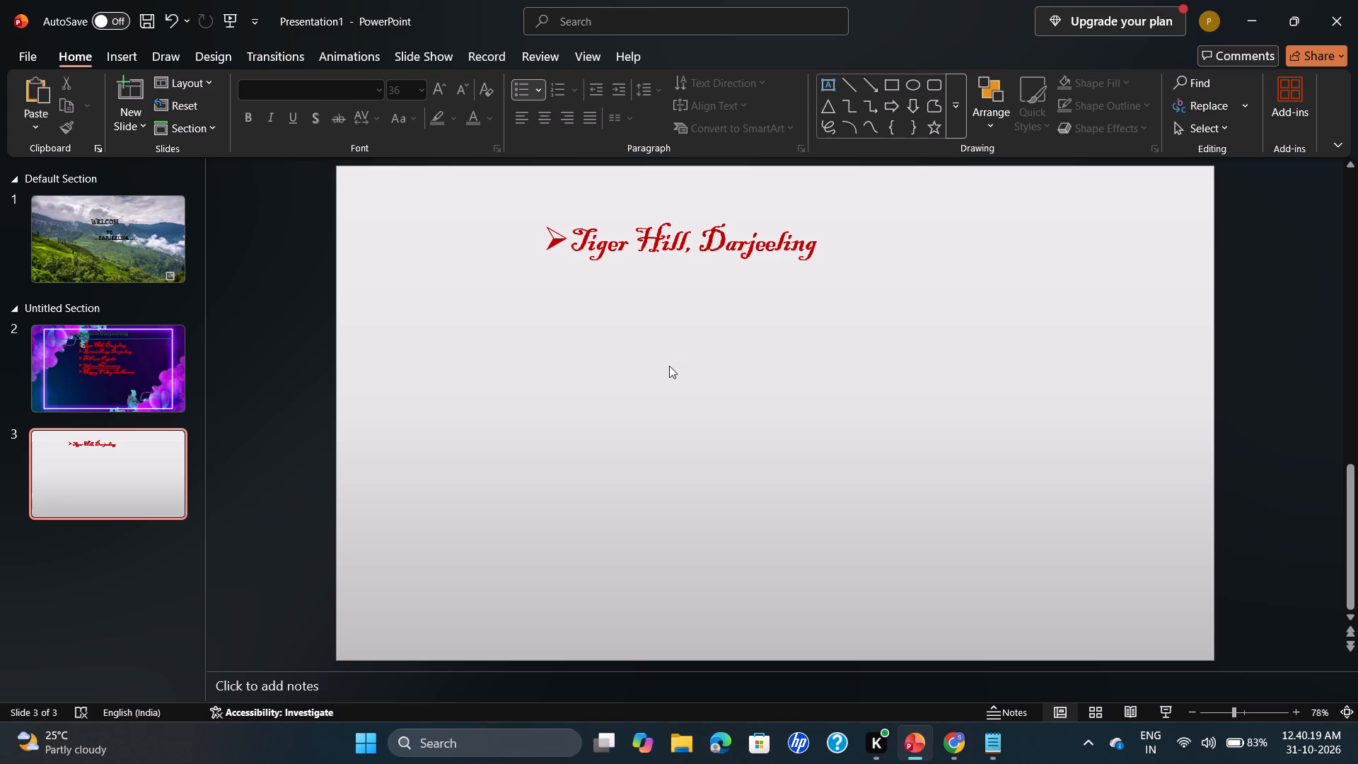
Change the font colour of the whole "Tiger Hill, Darjeeling" line, including its bullet, to black.
click(656, 236)
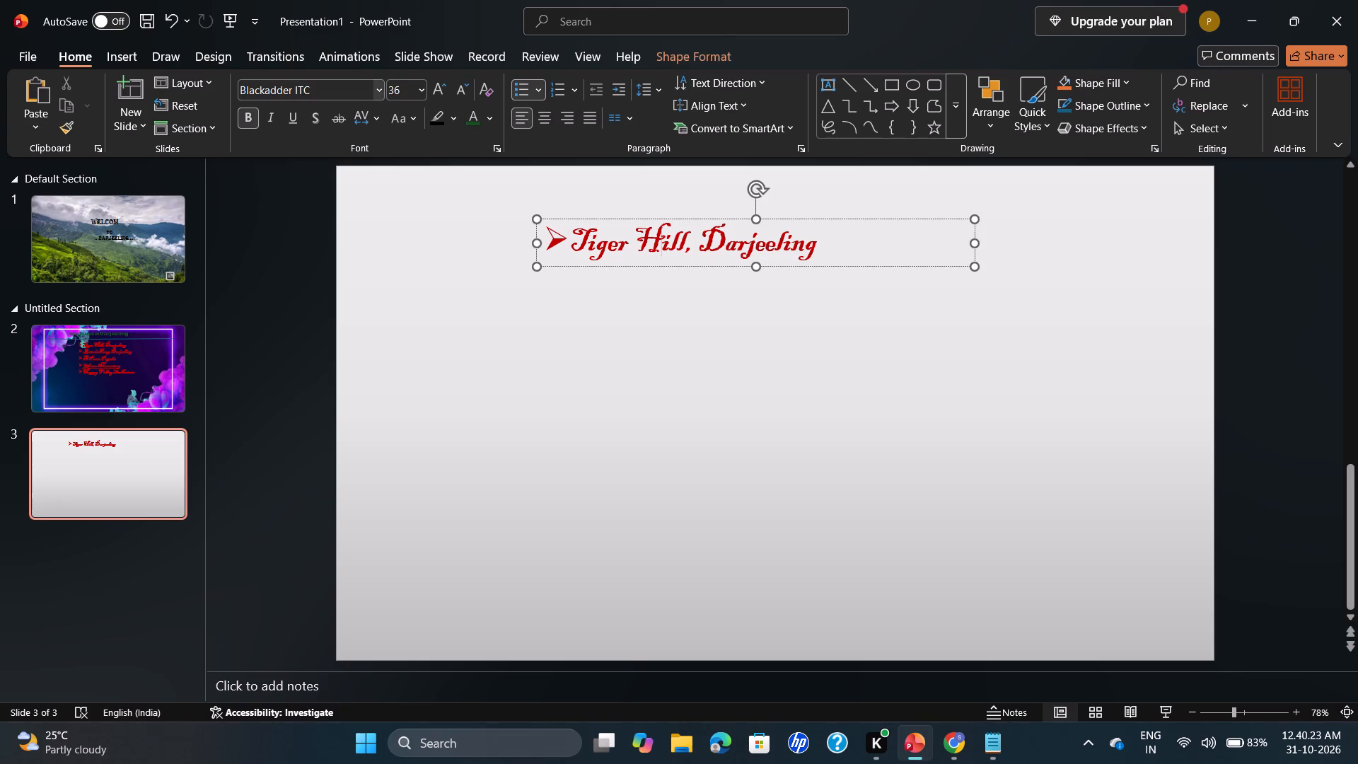
click(489, 121)
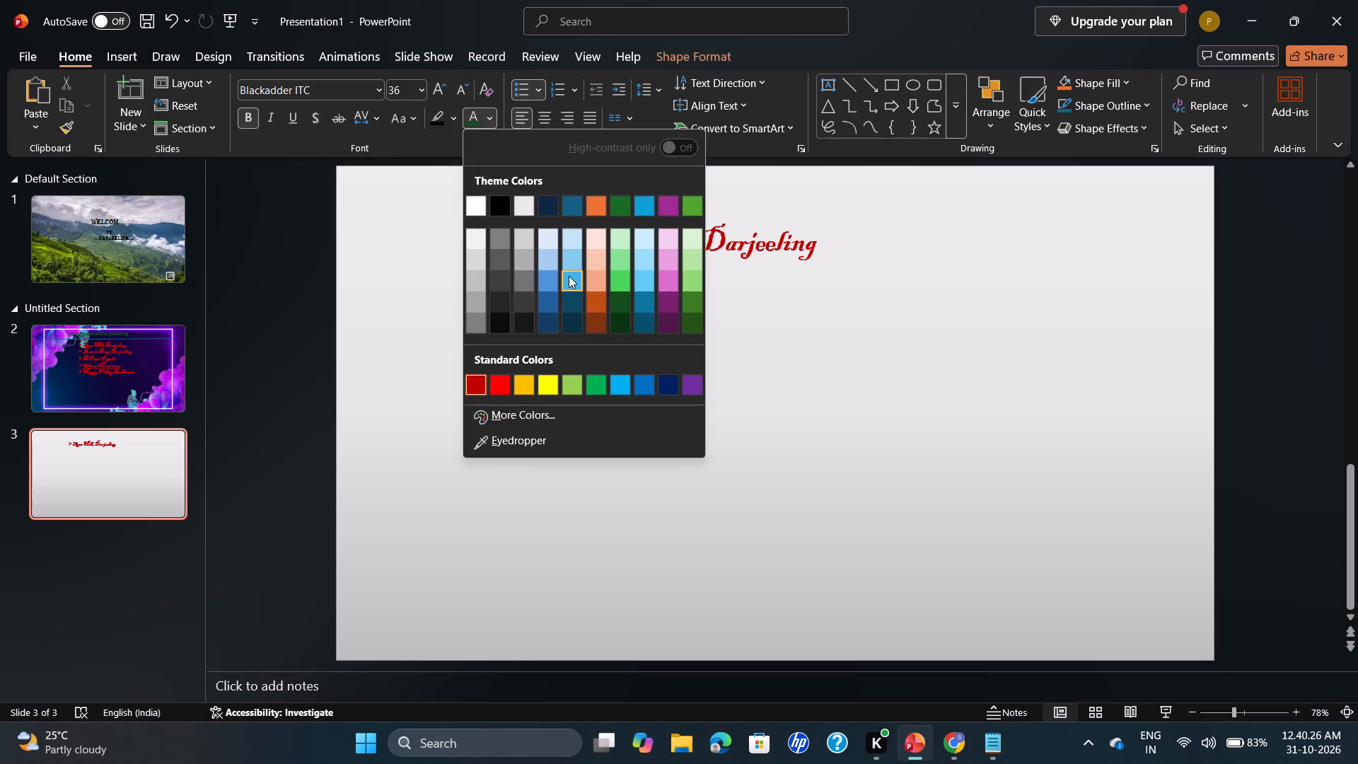
click(501, 200)
click(859, 244)
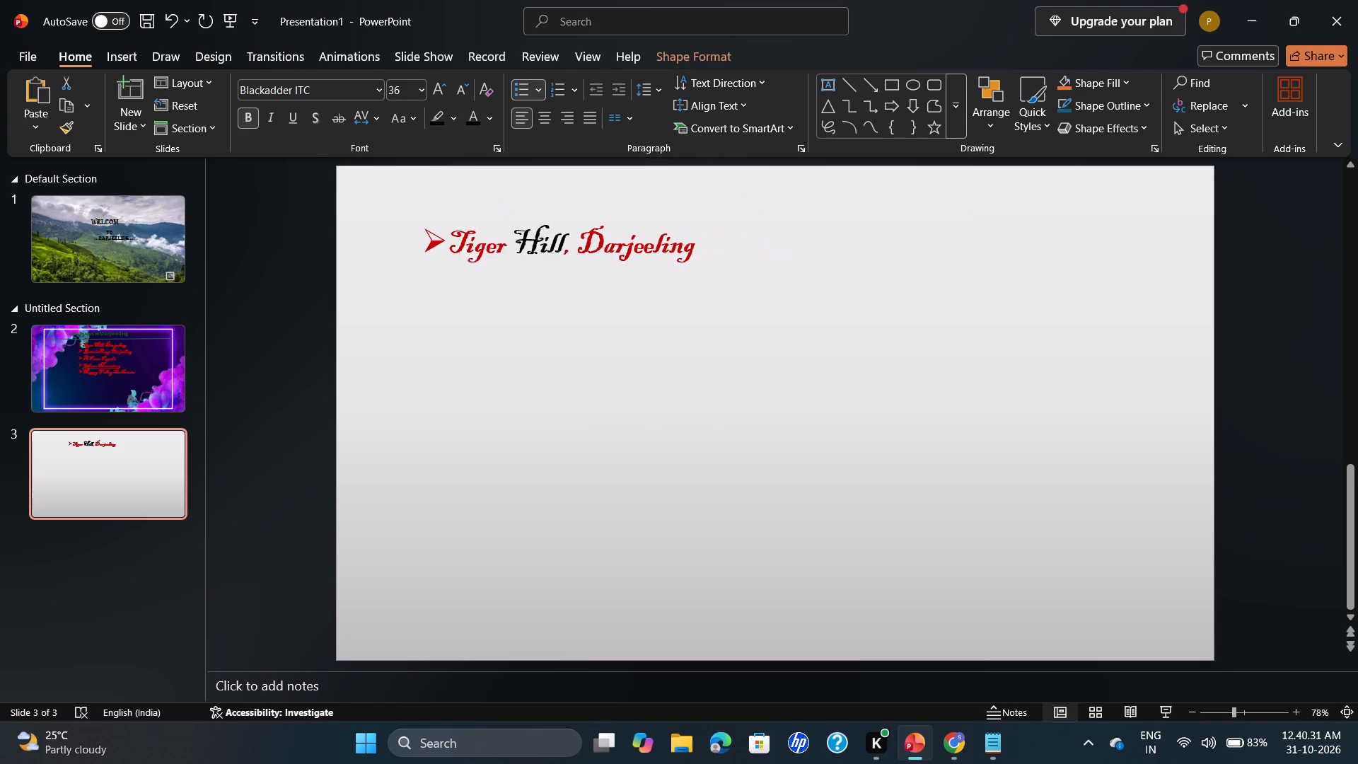
double_click(644, 248)
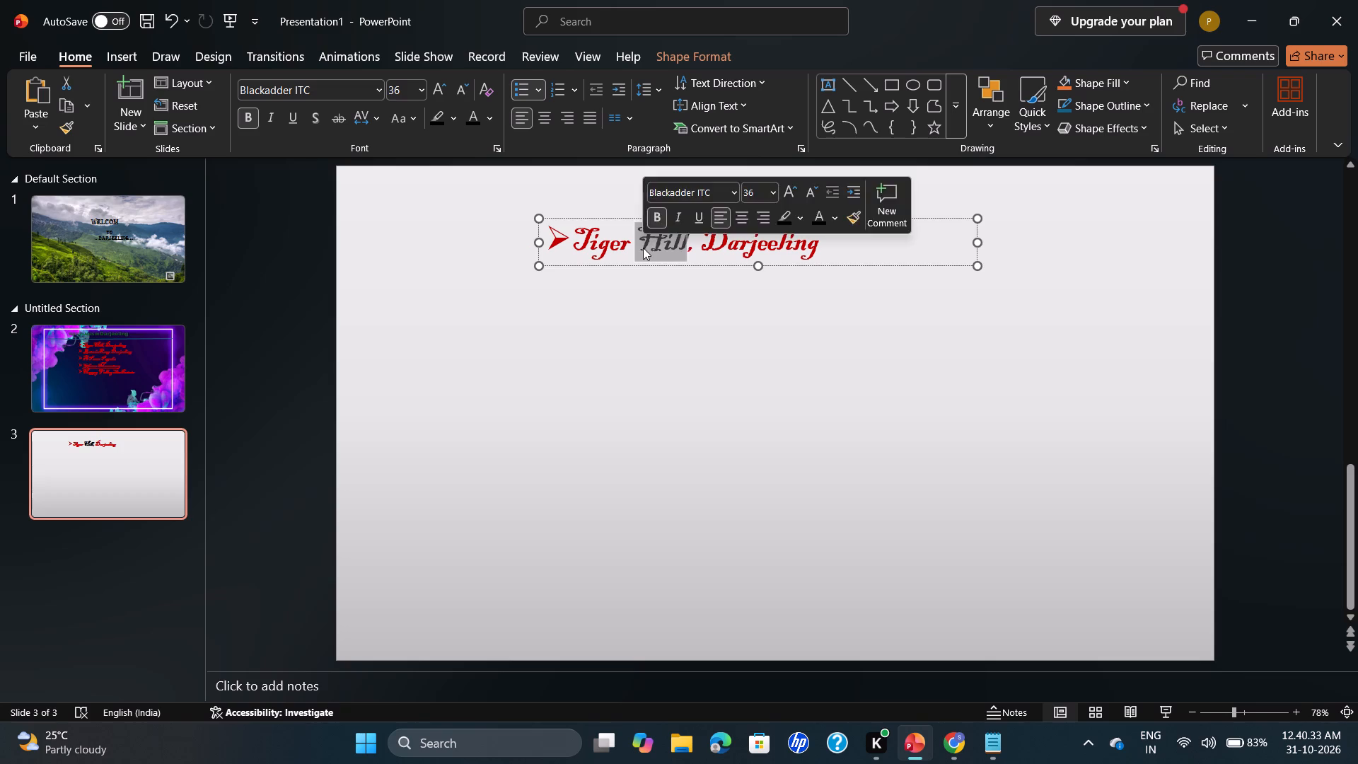
click(643, 248)
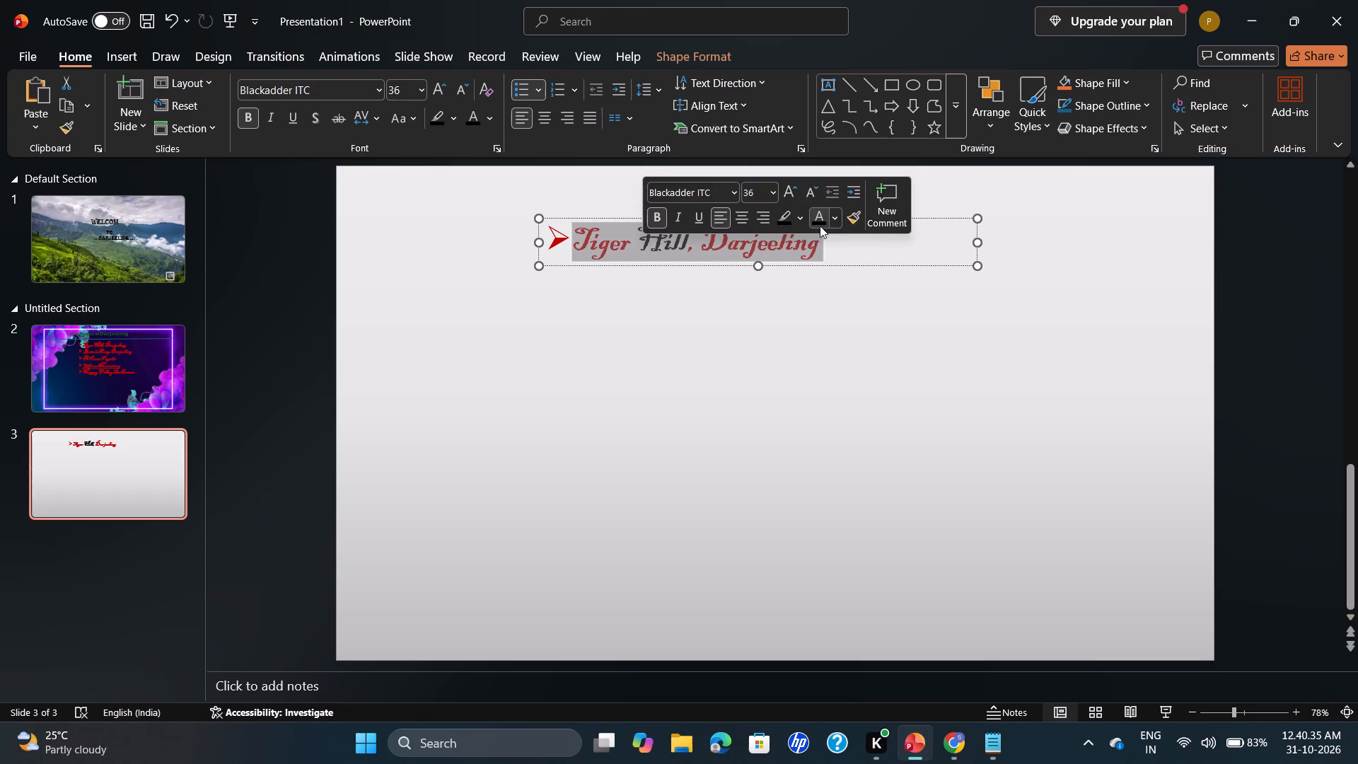
click(828, 221)
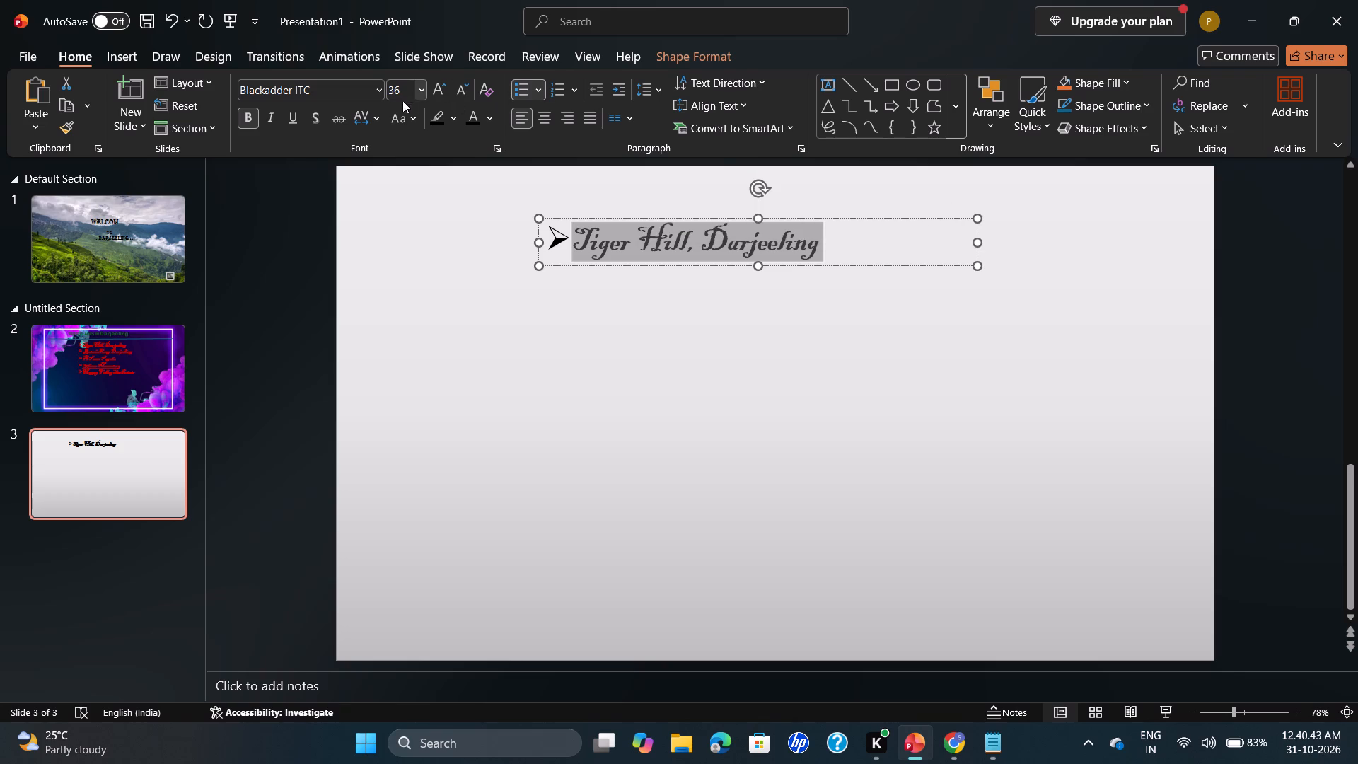
click(477, 245)
Remove the arrow bullet from the "Tiger Hill, Darjeeling" line by setting its bullet style to None.
double_click(619, 250)
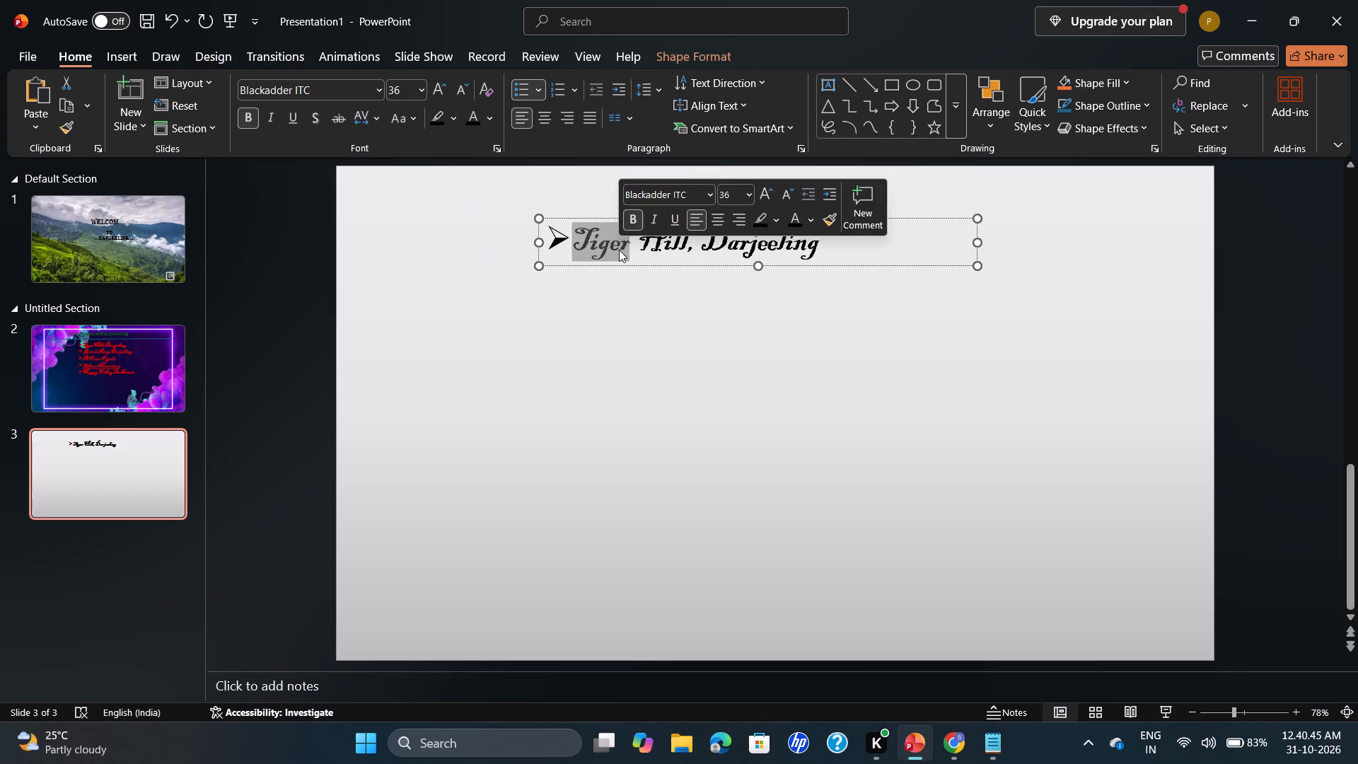
click(541, 91)
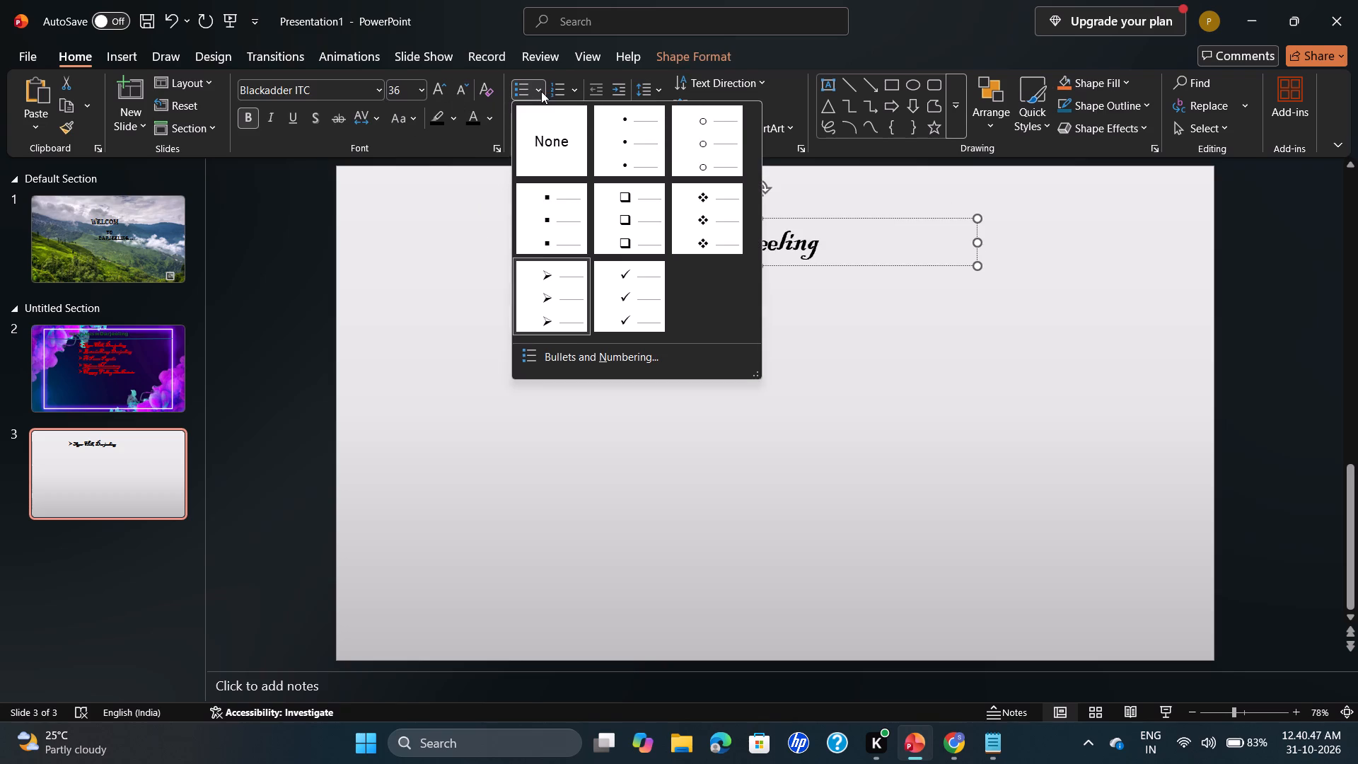
click(563, 161)
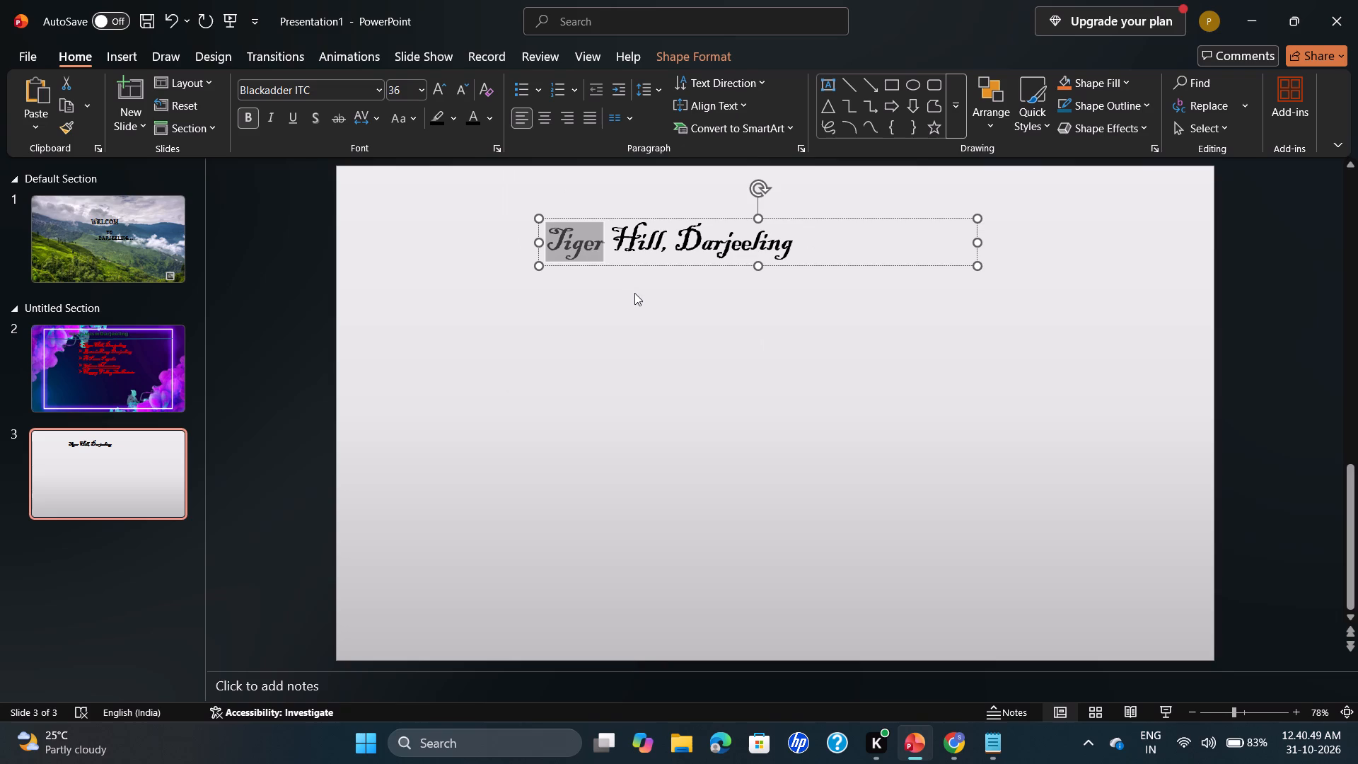
Nudge the "Tiger Hill, Darjeeling" text box slightly up and to the left on slide 3.
triple_click(820, 239)
double_click(820, 239)
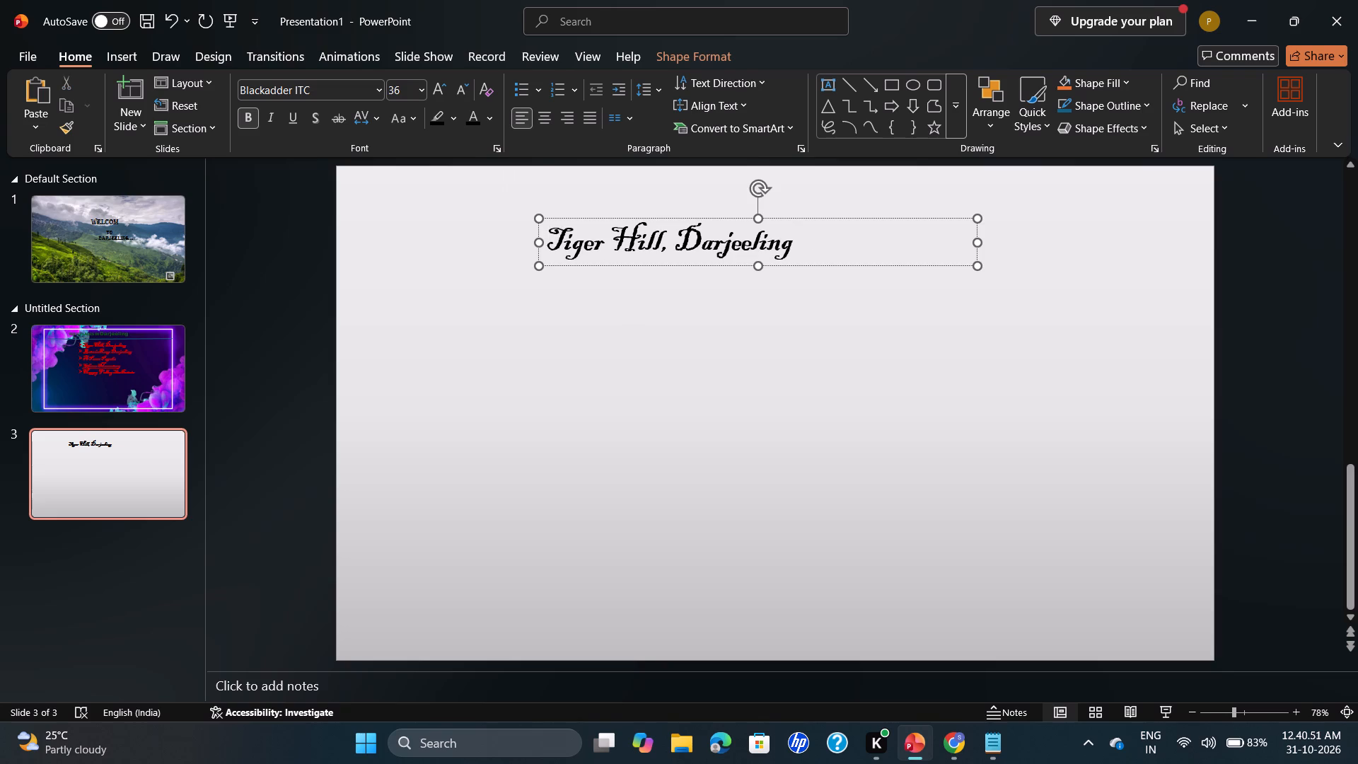
click(820, 239)
drag(820, 239, 801, 238)
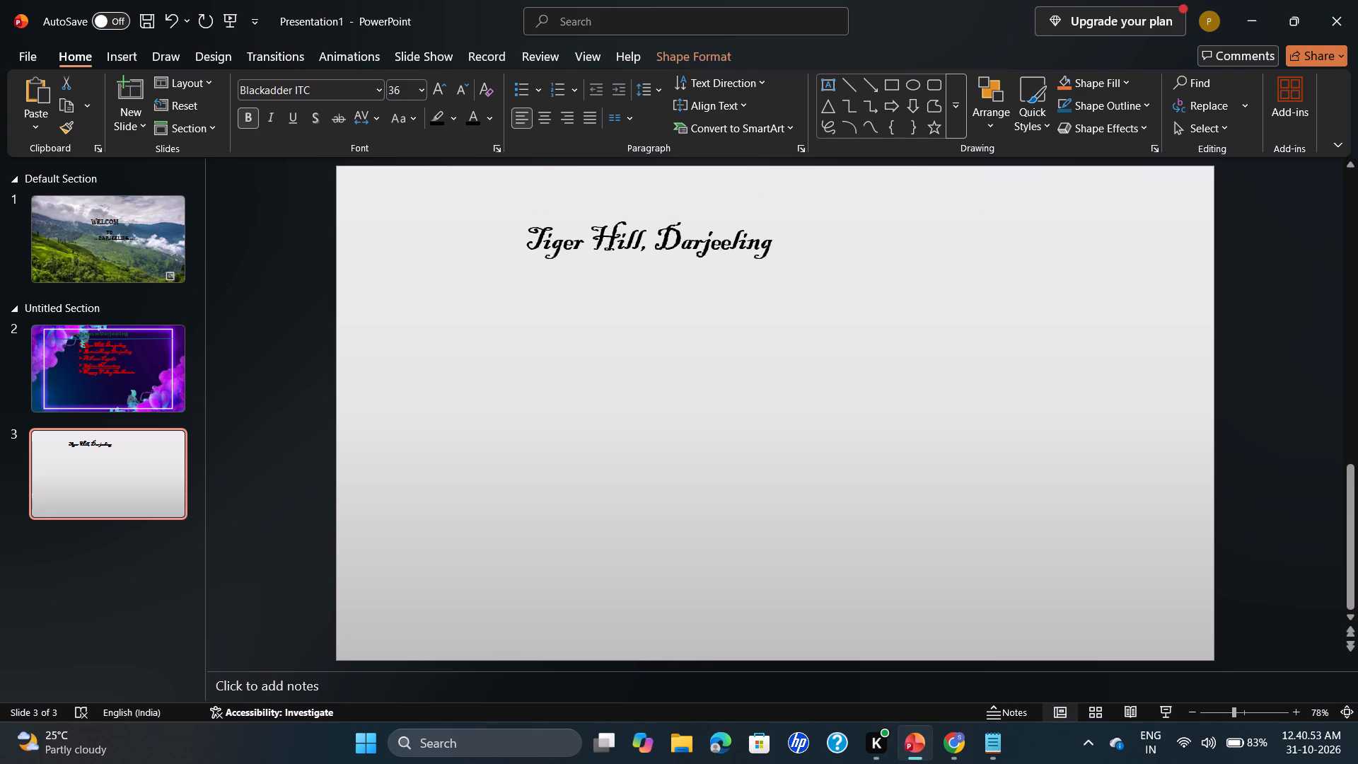
drag(801, 238, 816, 230)
Format the entire "Tiger Hill, Darjeeling" heading in Arial at size 18.
click(656, 245)
double_click(656, 244)
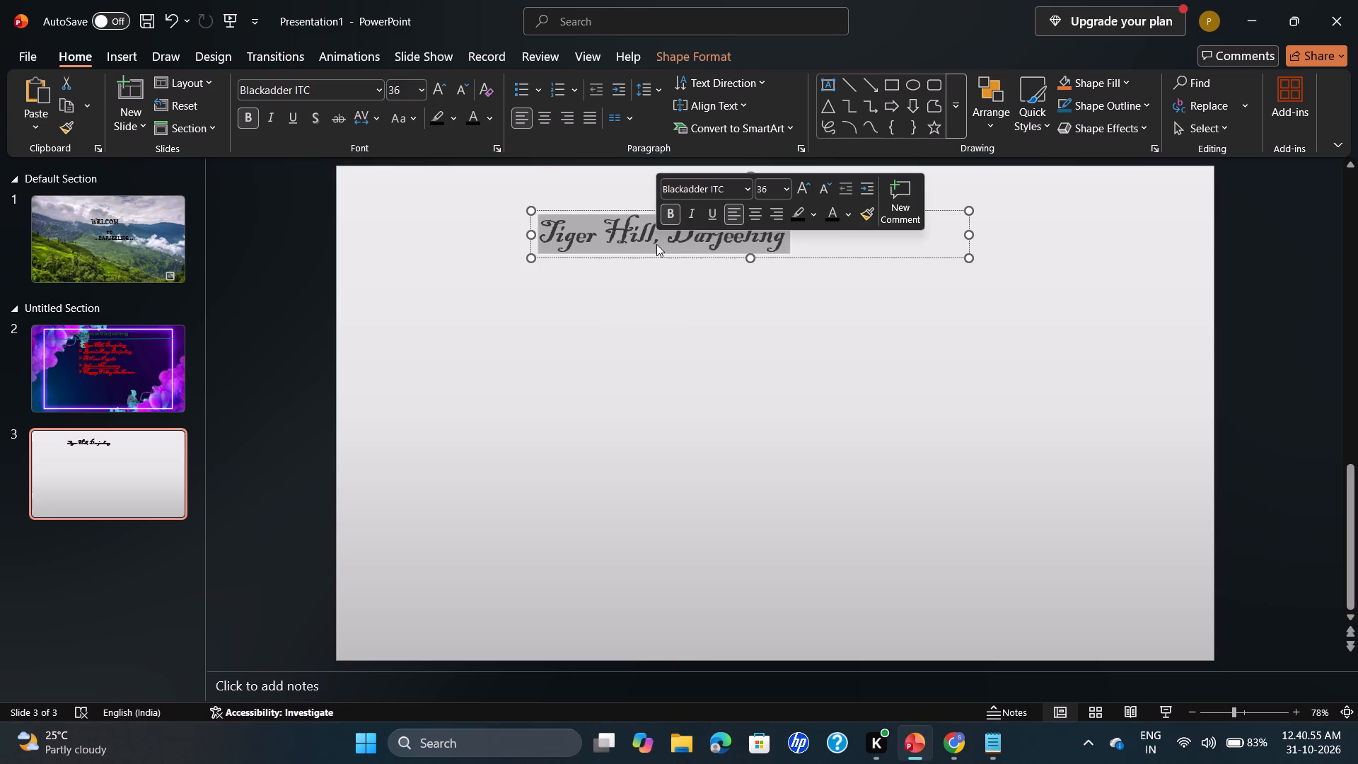
click(745, 192)
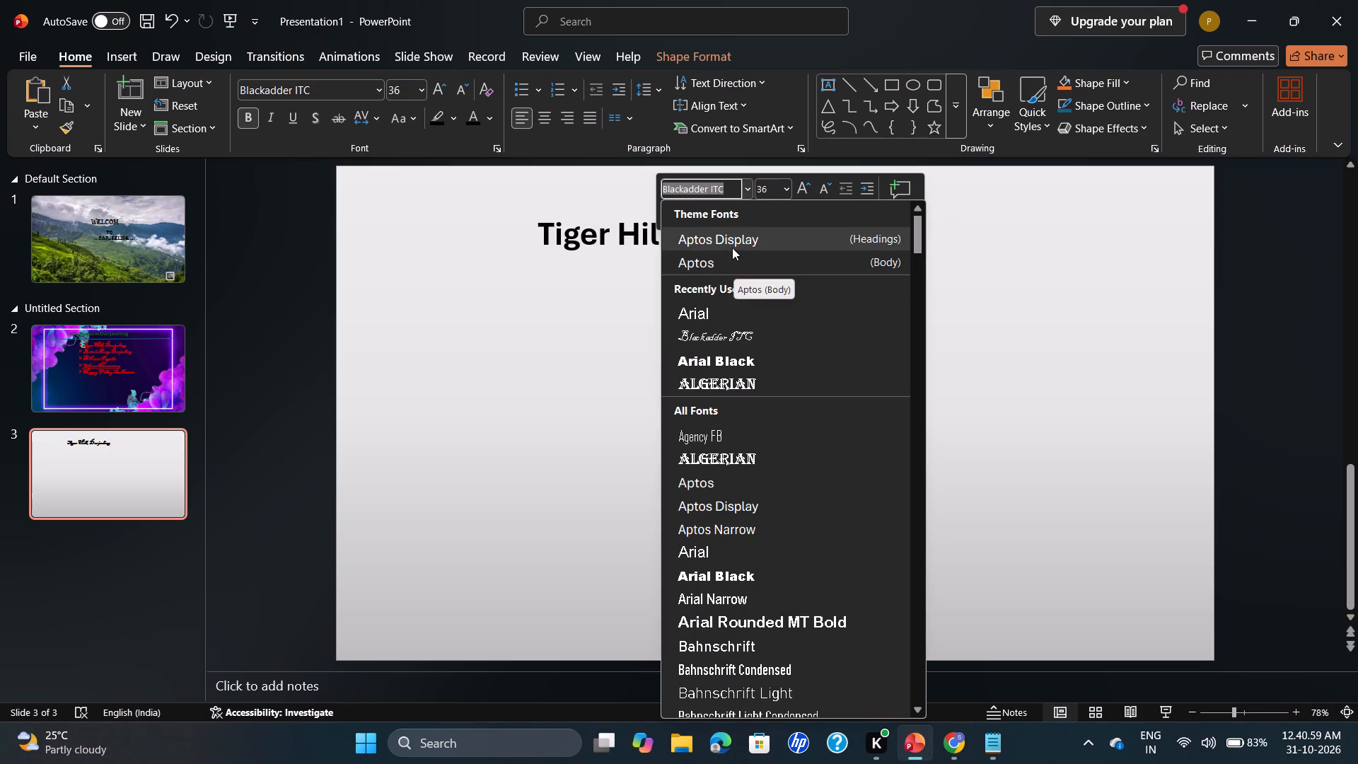
click(730, 316)
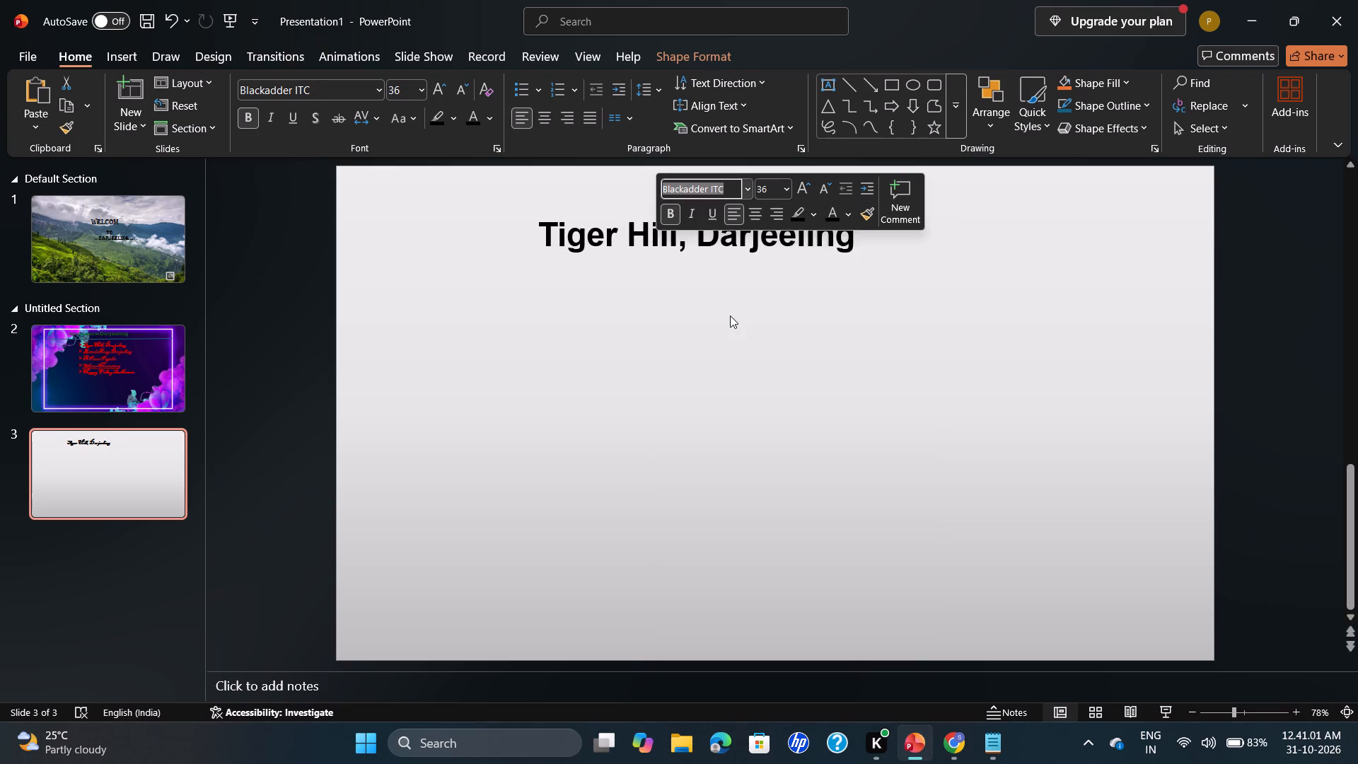
click(784, 191)
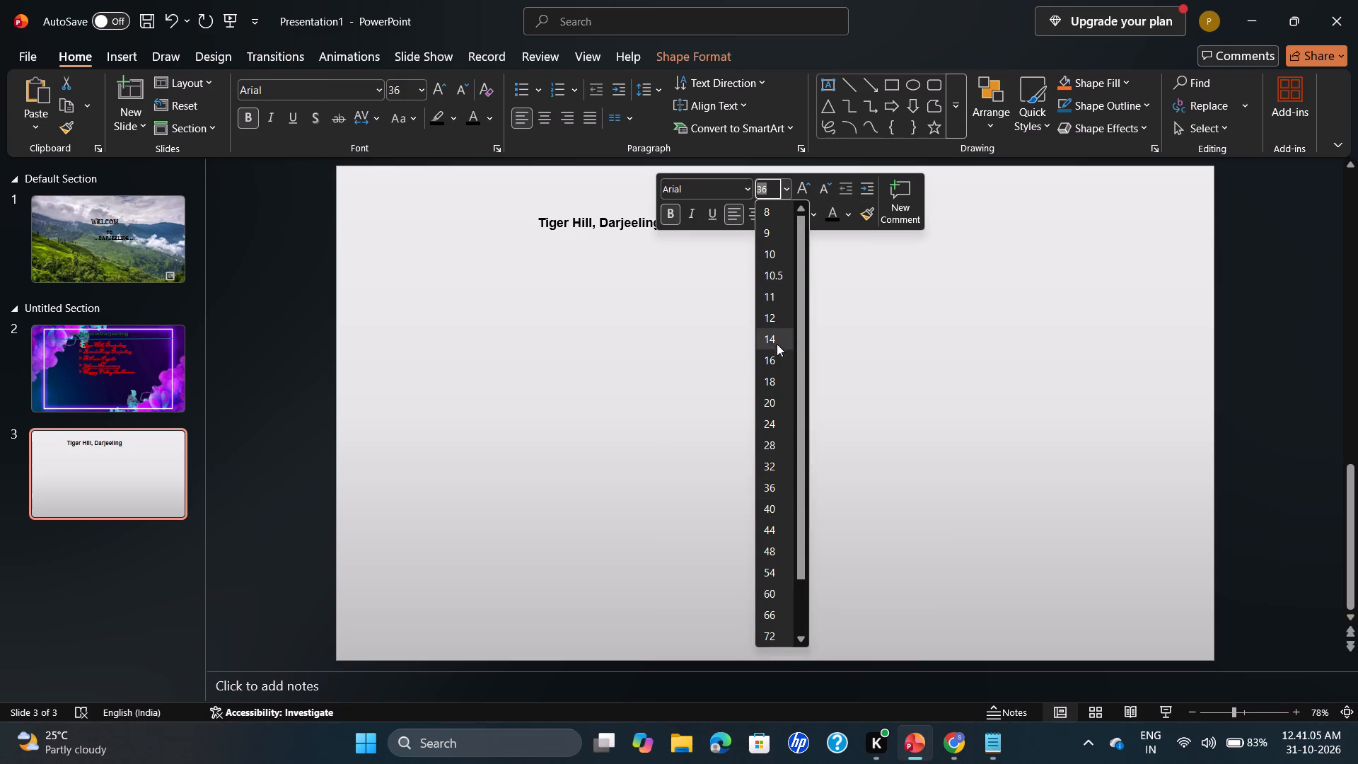
click(777, 379)
click(720, 352)
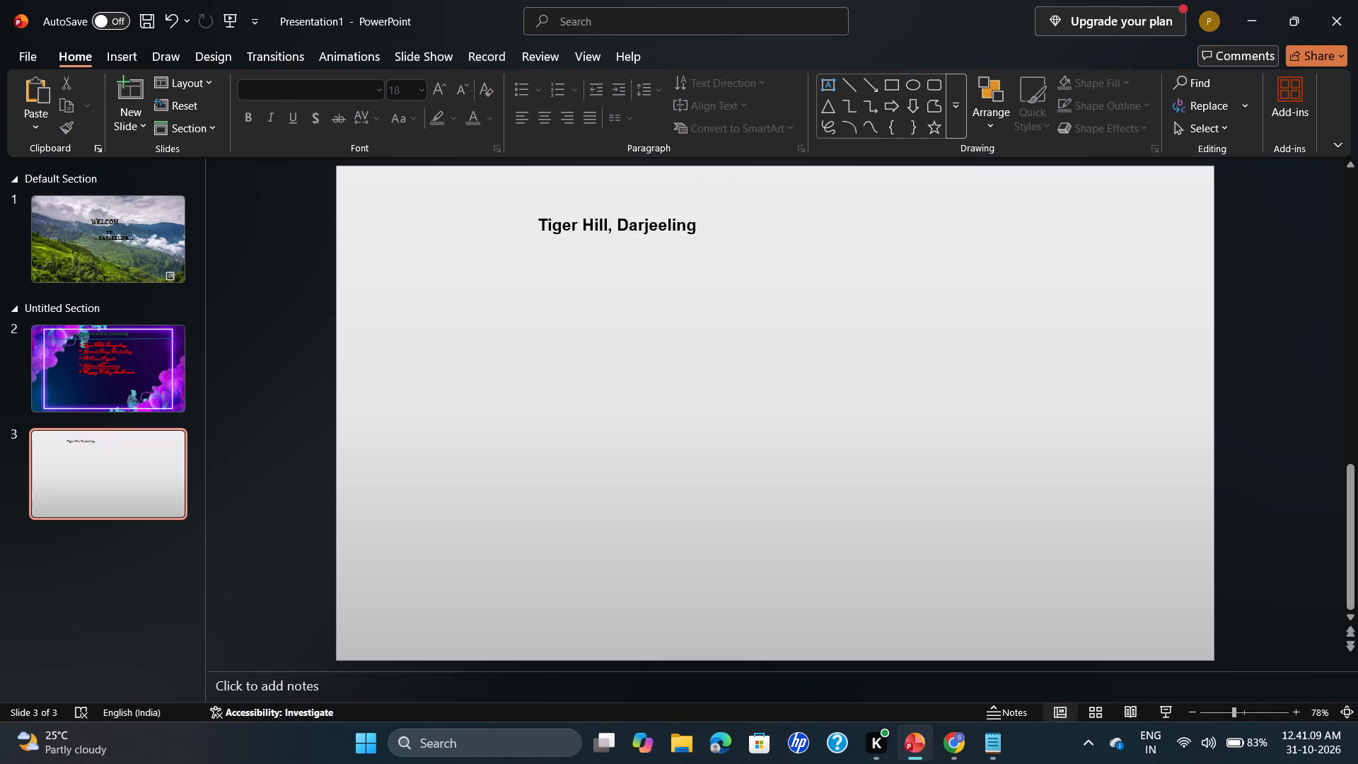
Shift the "Tiger Hill, Darjeeling" text box to the right so its text sits near the slide's horizontal centre, and deselect it.
drag(666, 226, 768, 225)
drag(800, 229, 831, 230)
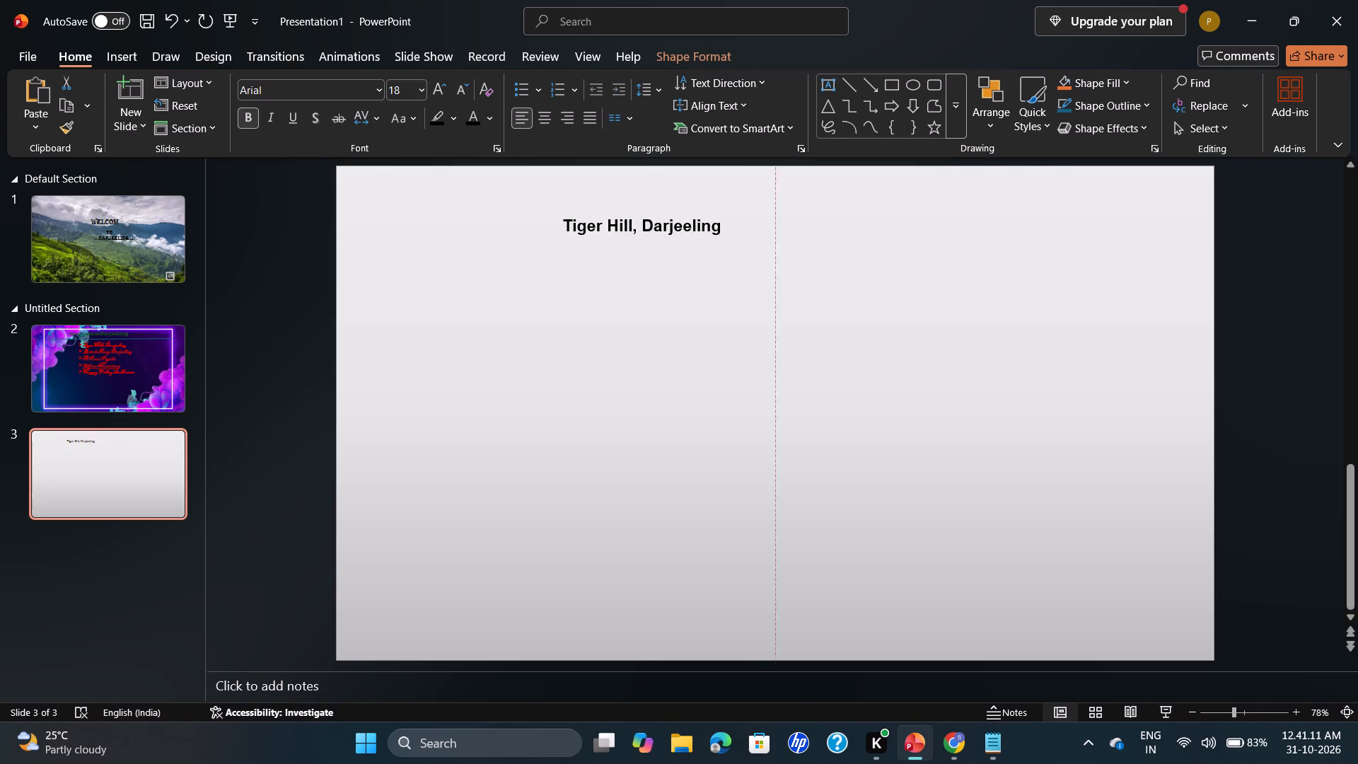
drag(831, 230, 931, 226)
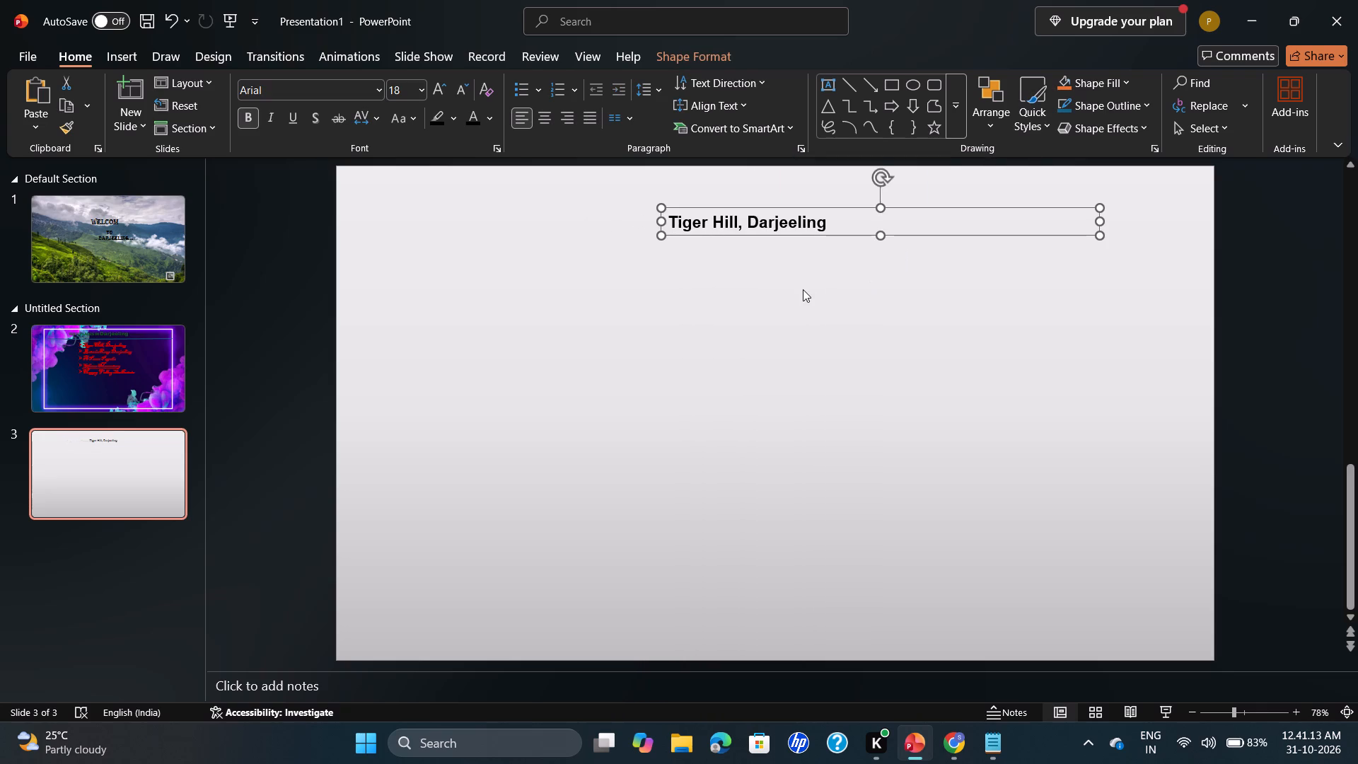
click(801, 289)
click(867, 221)
click(823, 294)
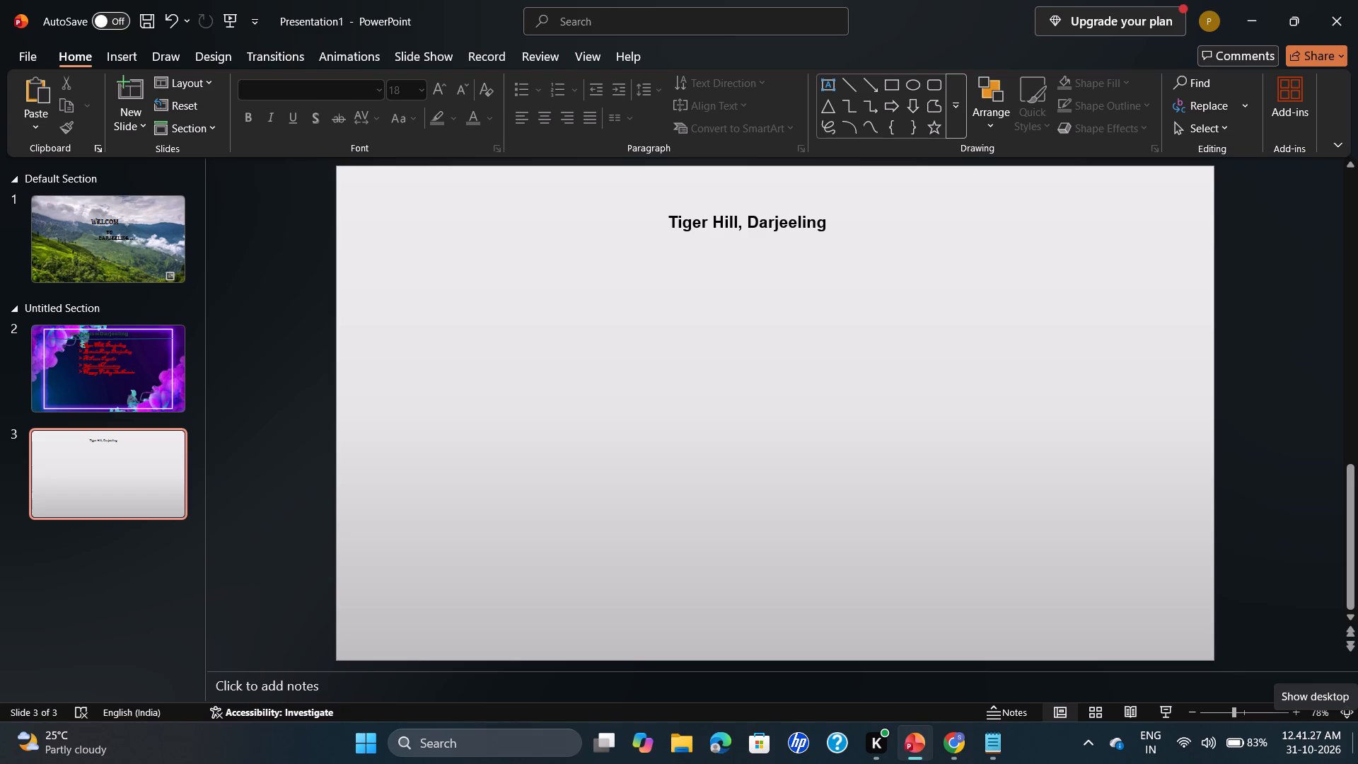
Search the online pictures for "TIGER HILLS" to add an image to slide 3.
click(122, 57)
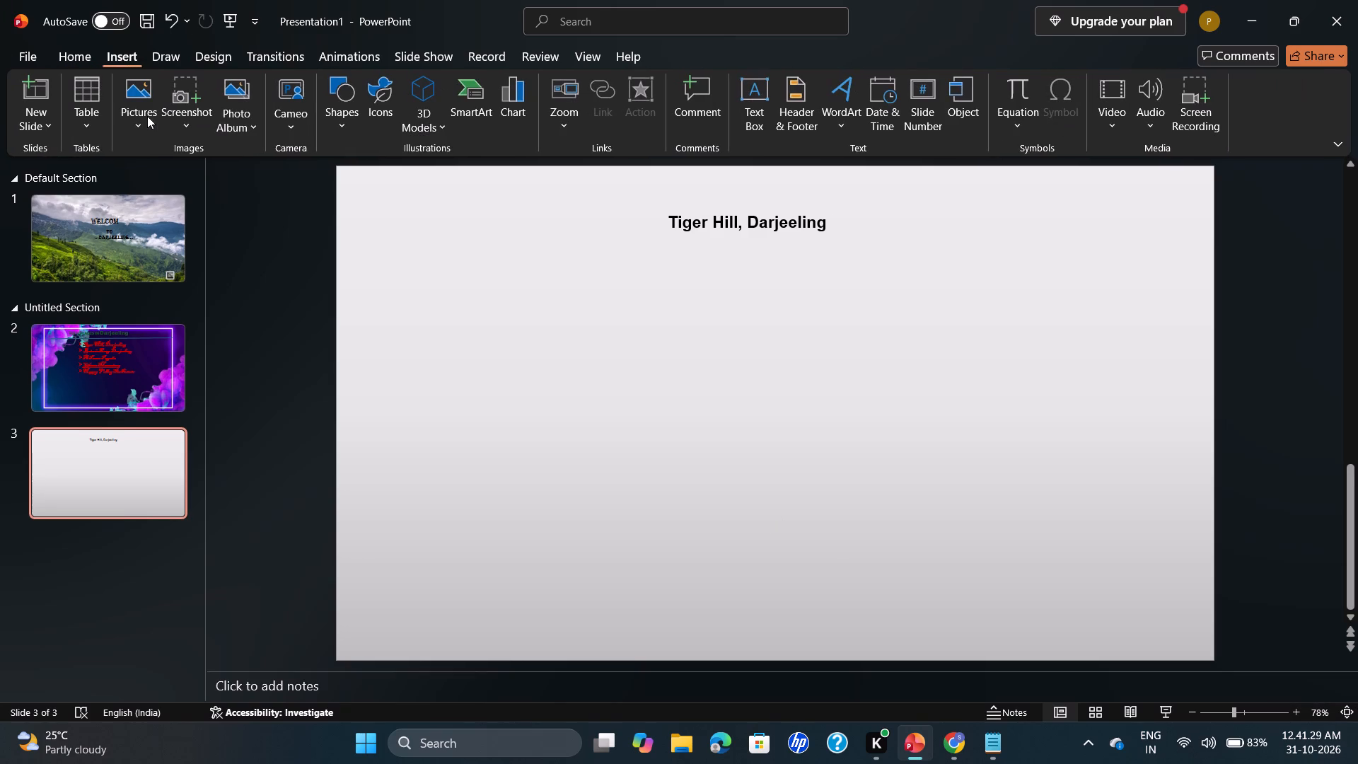
click(148, 117)
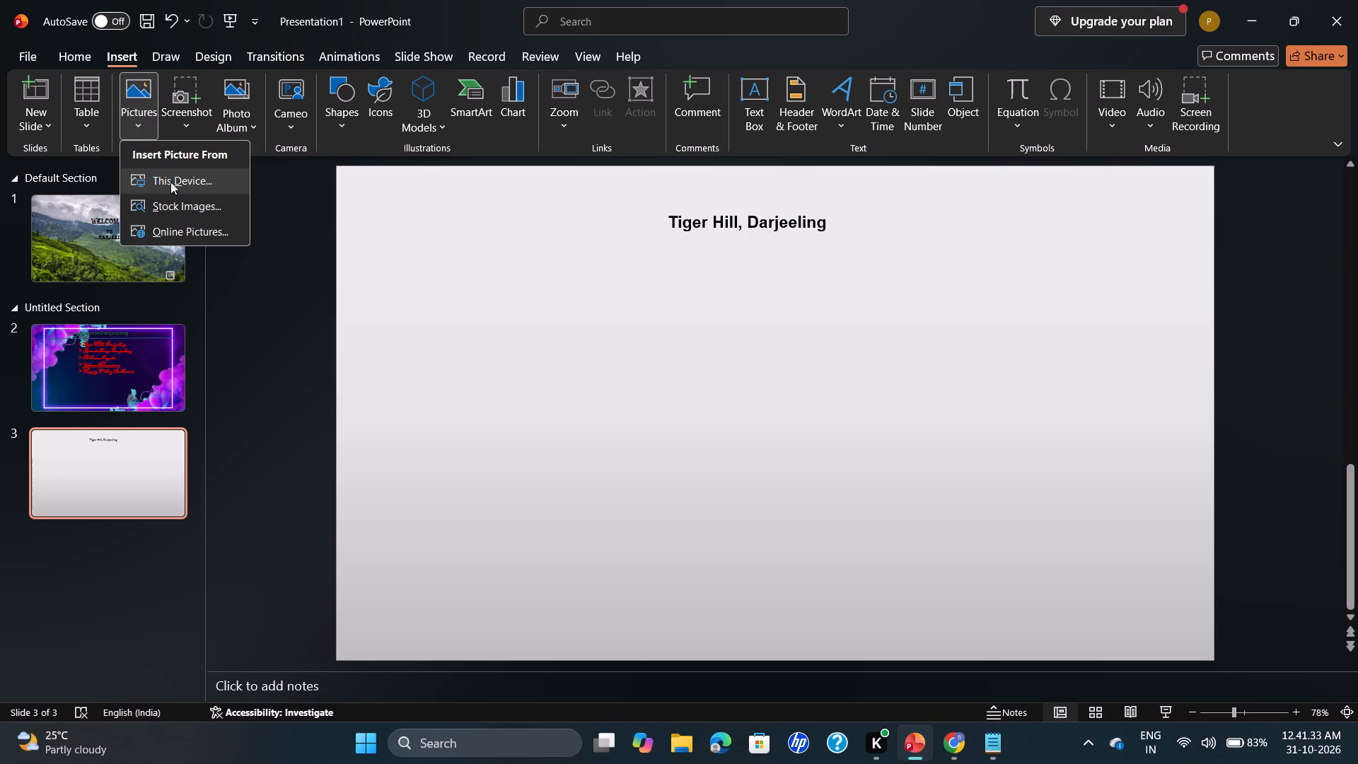
click(187, 231)
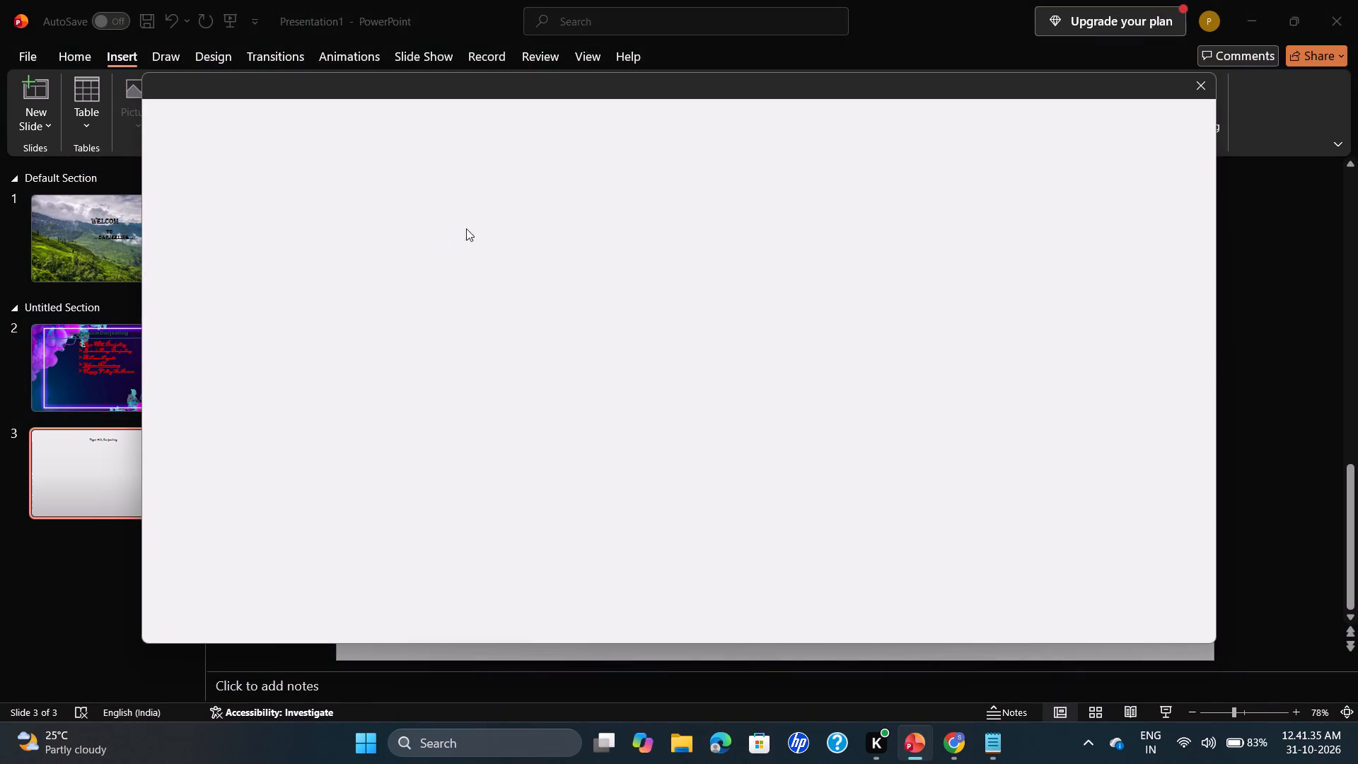
drag(348, 170, 347, 175)
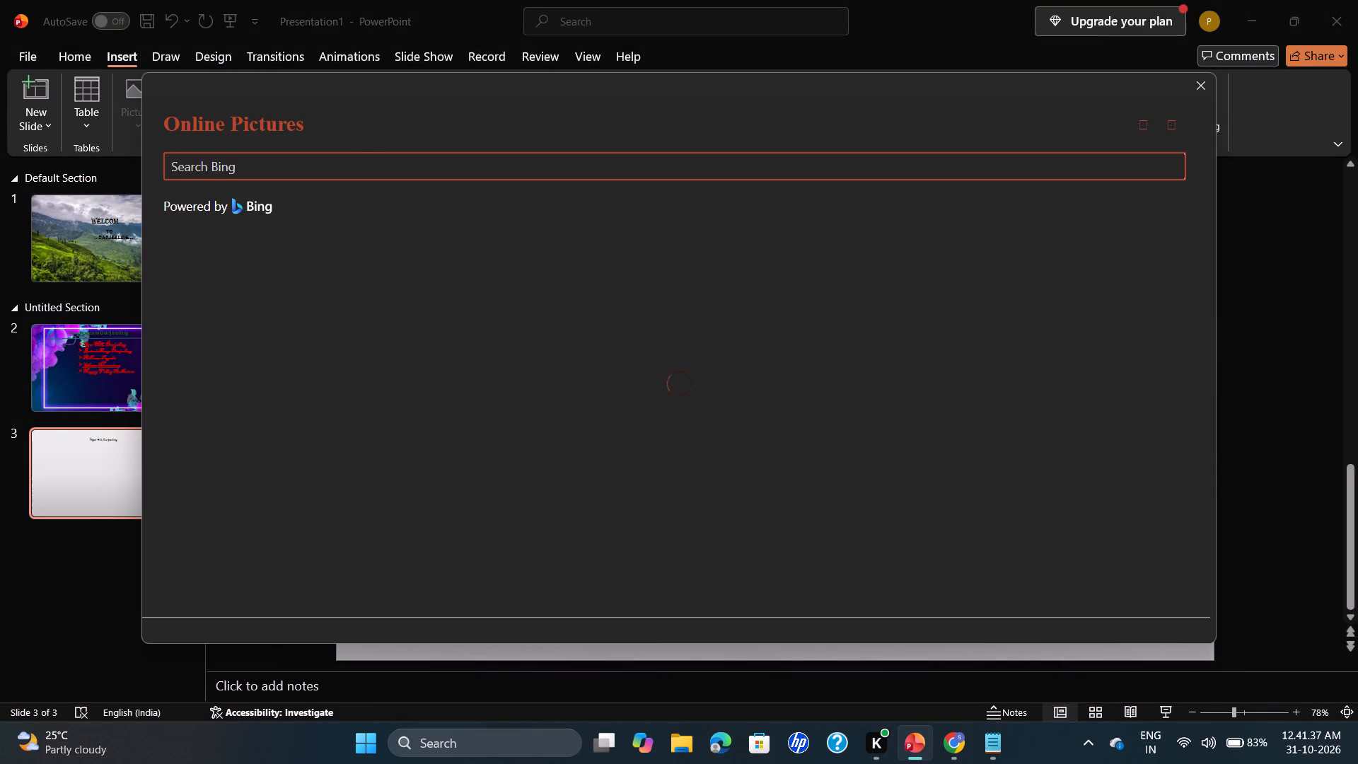
drag(347, 175, 344, 177)
key(t)
key(i)
key(g)
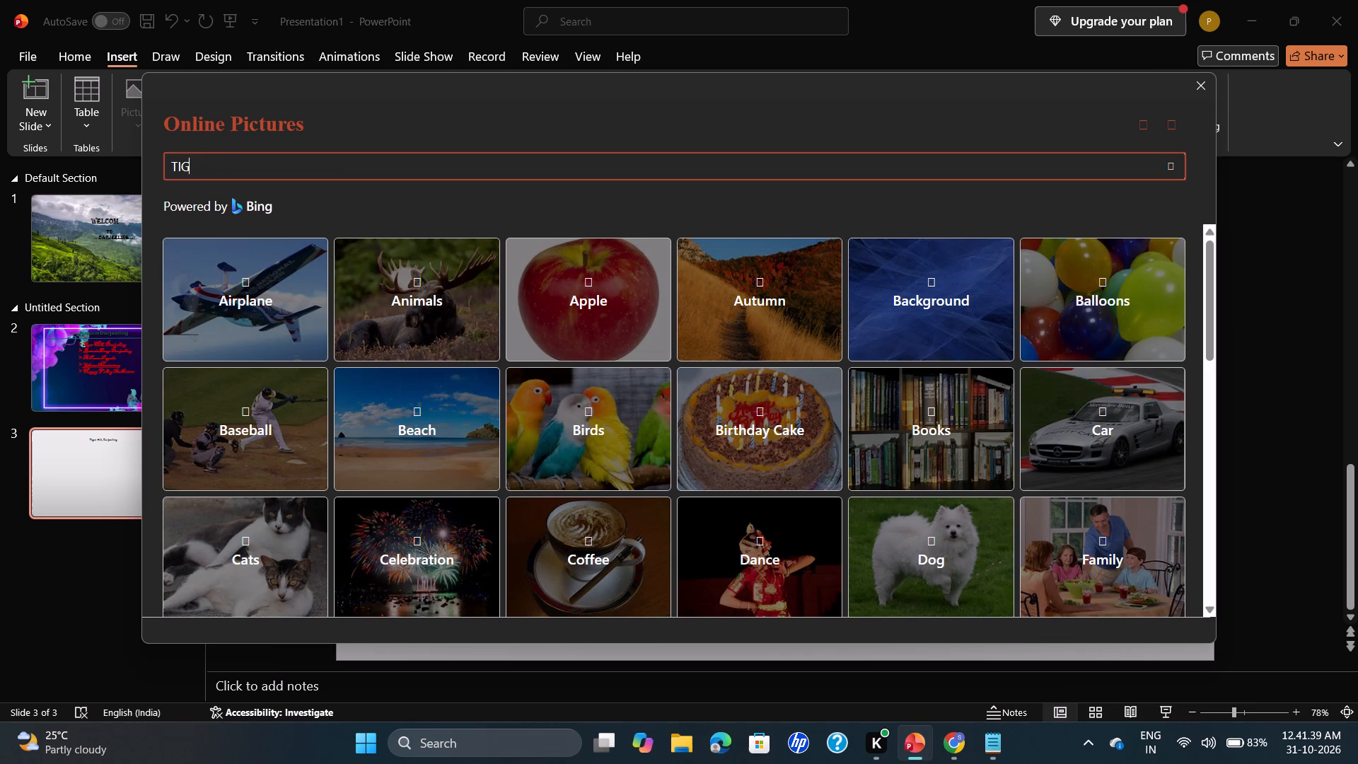
text(ER)
key(space)
text(H)
text(ILLS)
key(space)
key(Return)
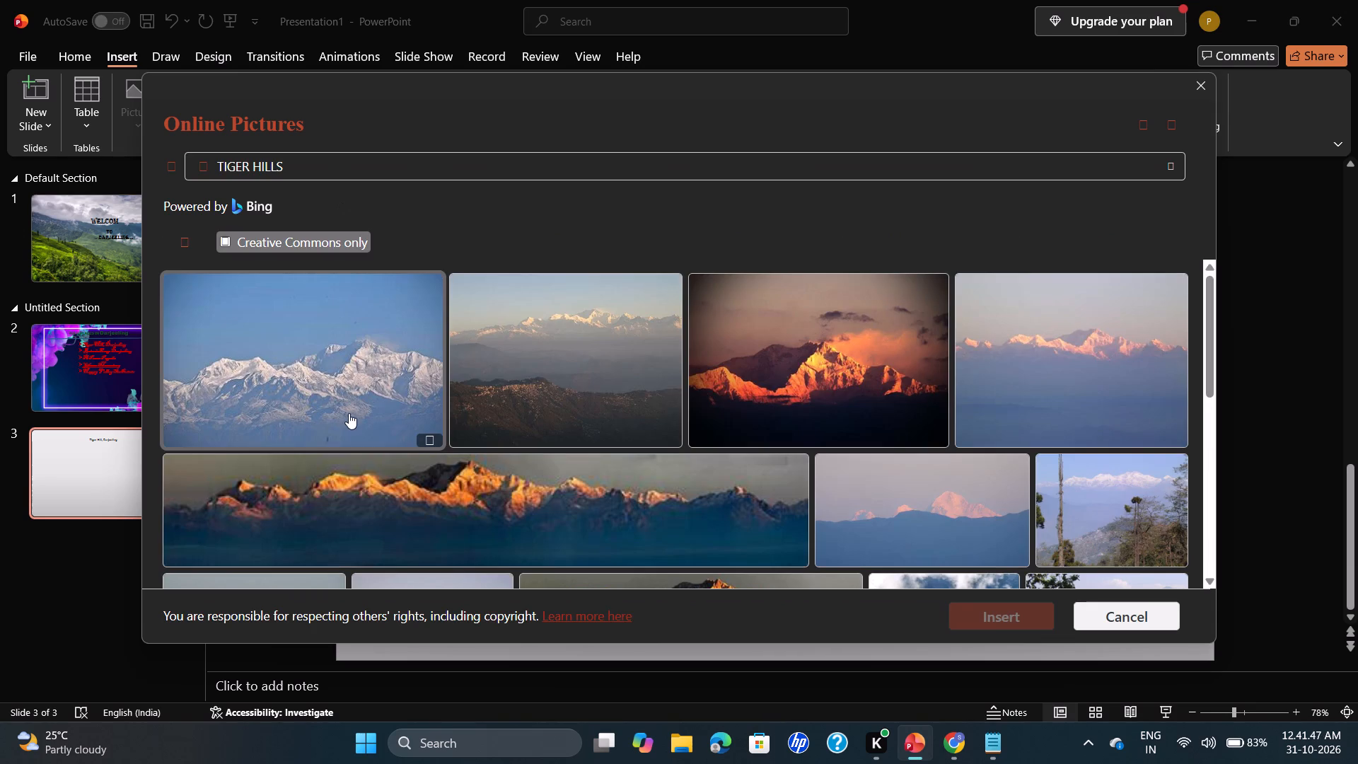
Choose the photo of a green tea-covered valley under a cloudy blue sky and insert it on slide 3.
scroll(352, 425, down, 2)
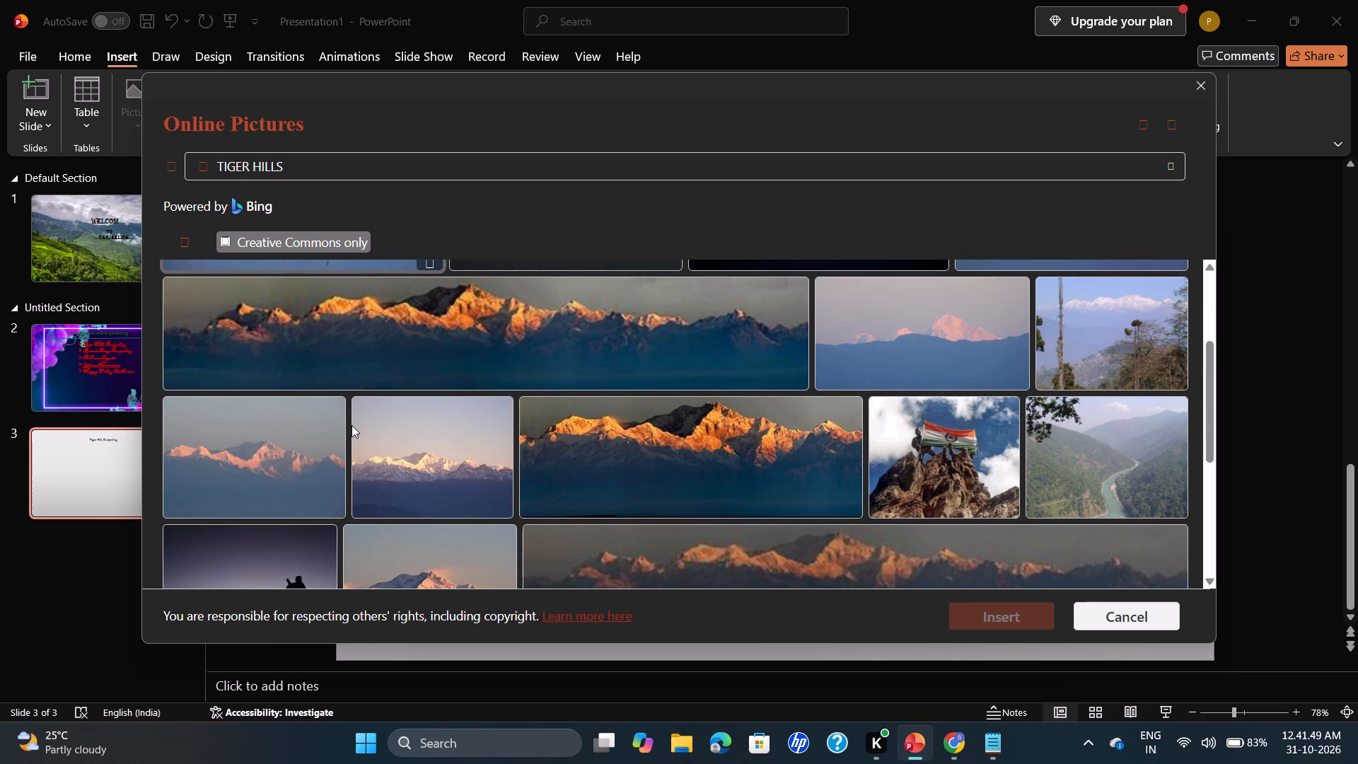
scroll(352, 425, down, 3)
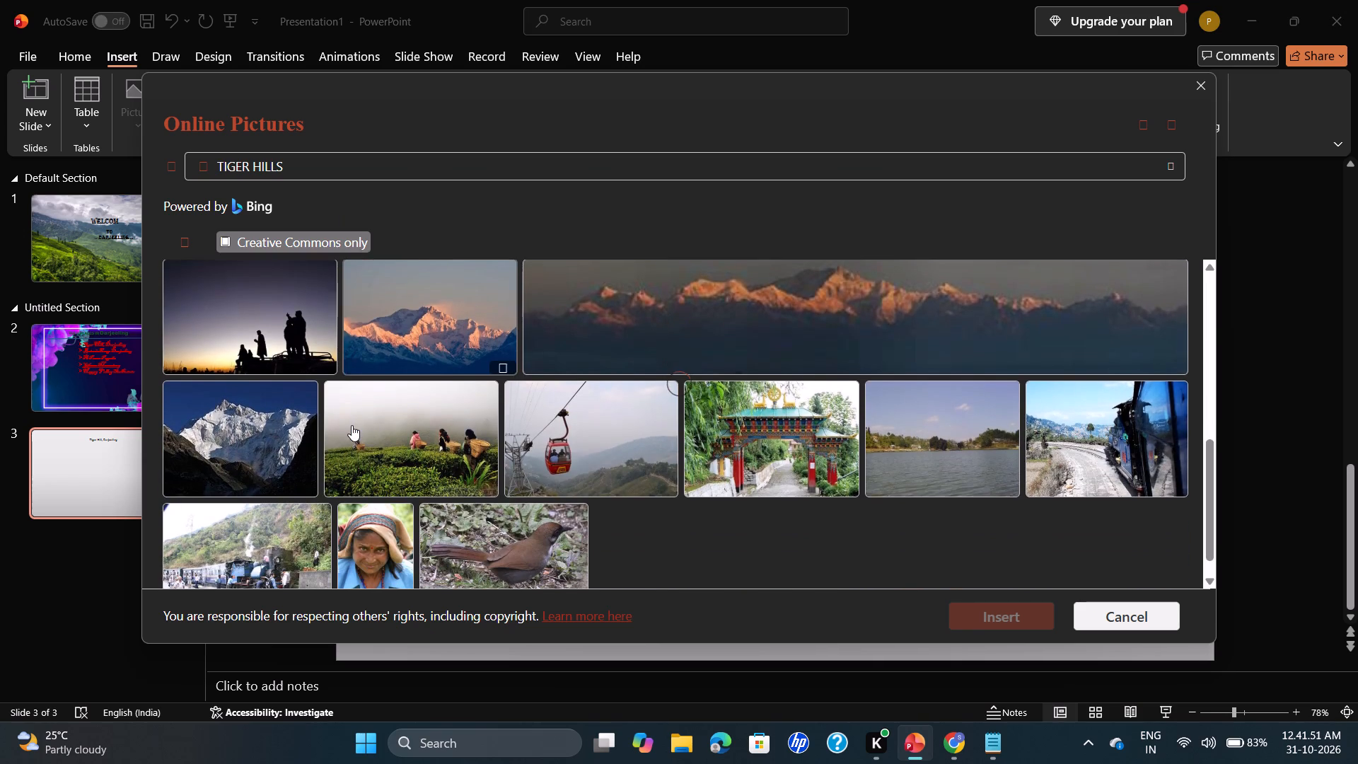
scroll(352, 425, down, 1)
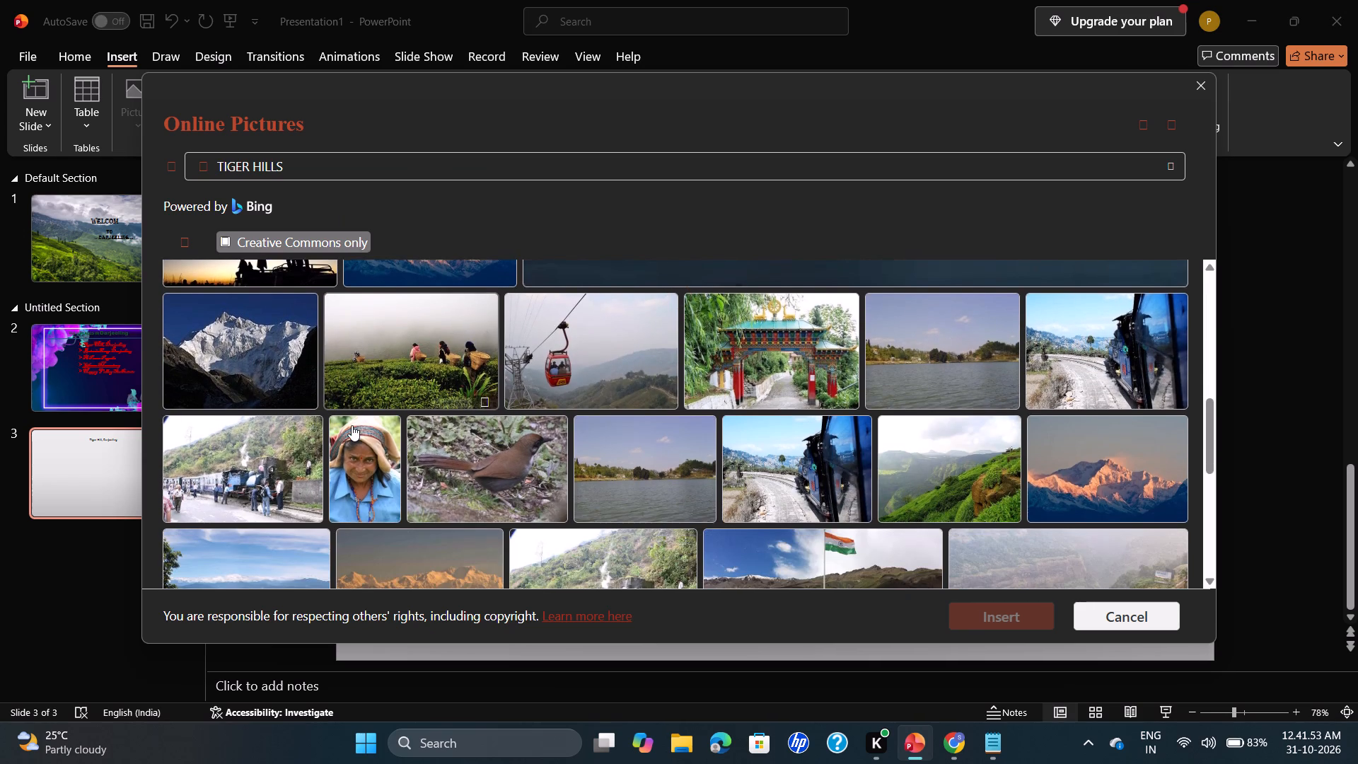
scroll(352, 425, down, 4)
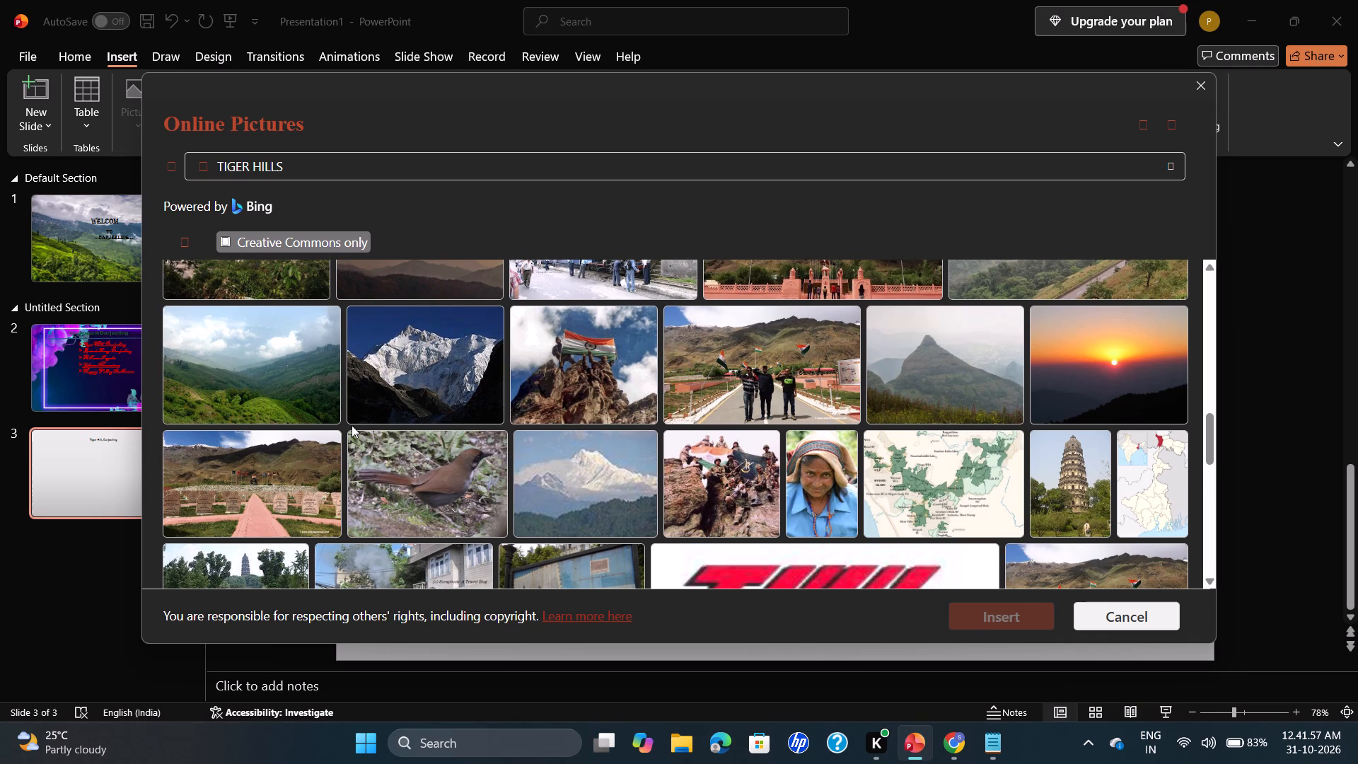
scroll(352, 425, down, 3)
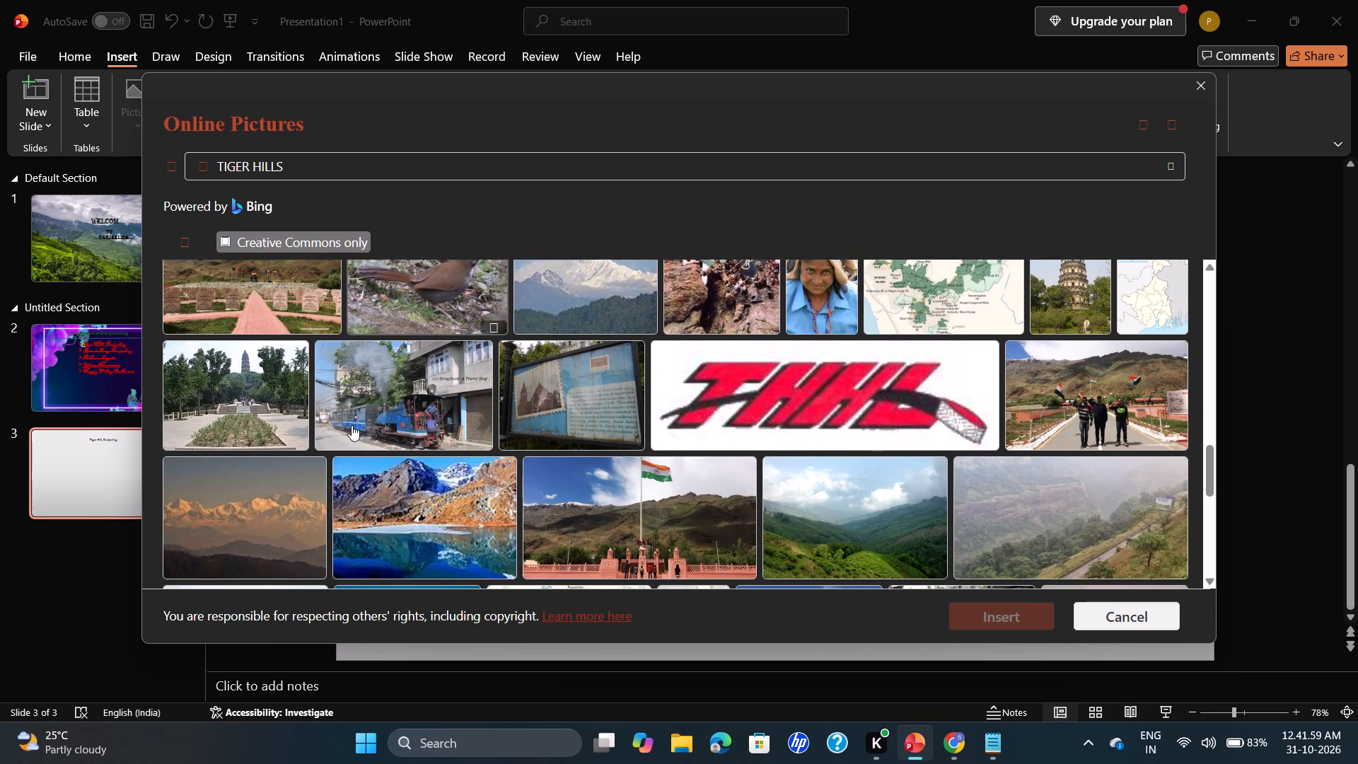
scroll(352, 425, down, 1)
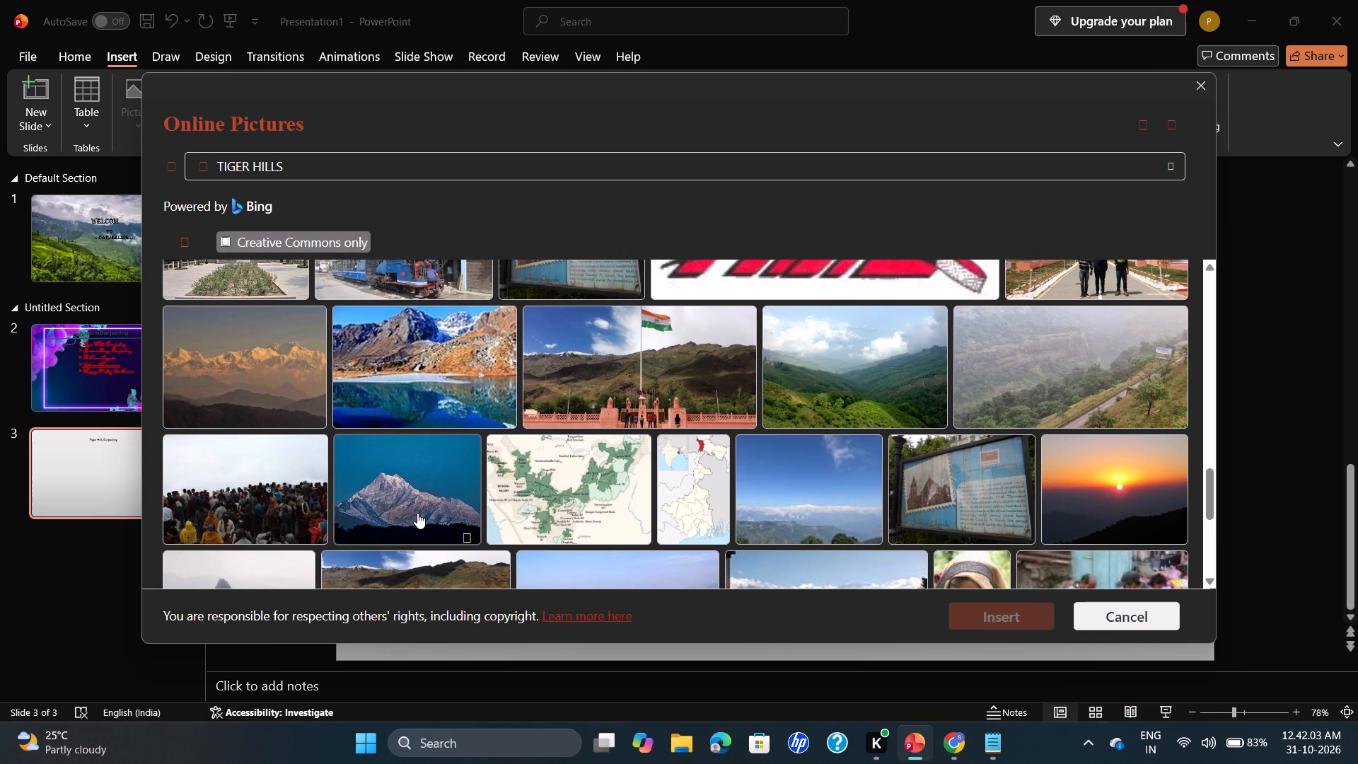
scroll(914, 507, down, 2)
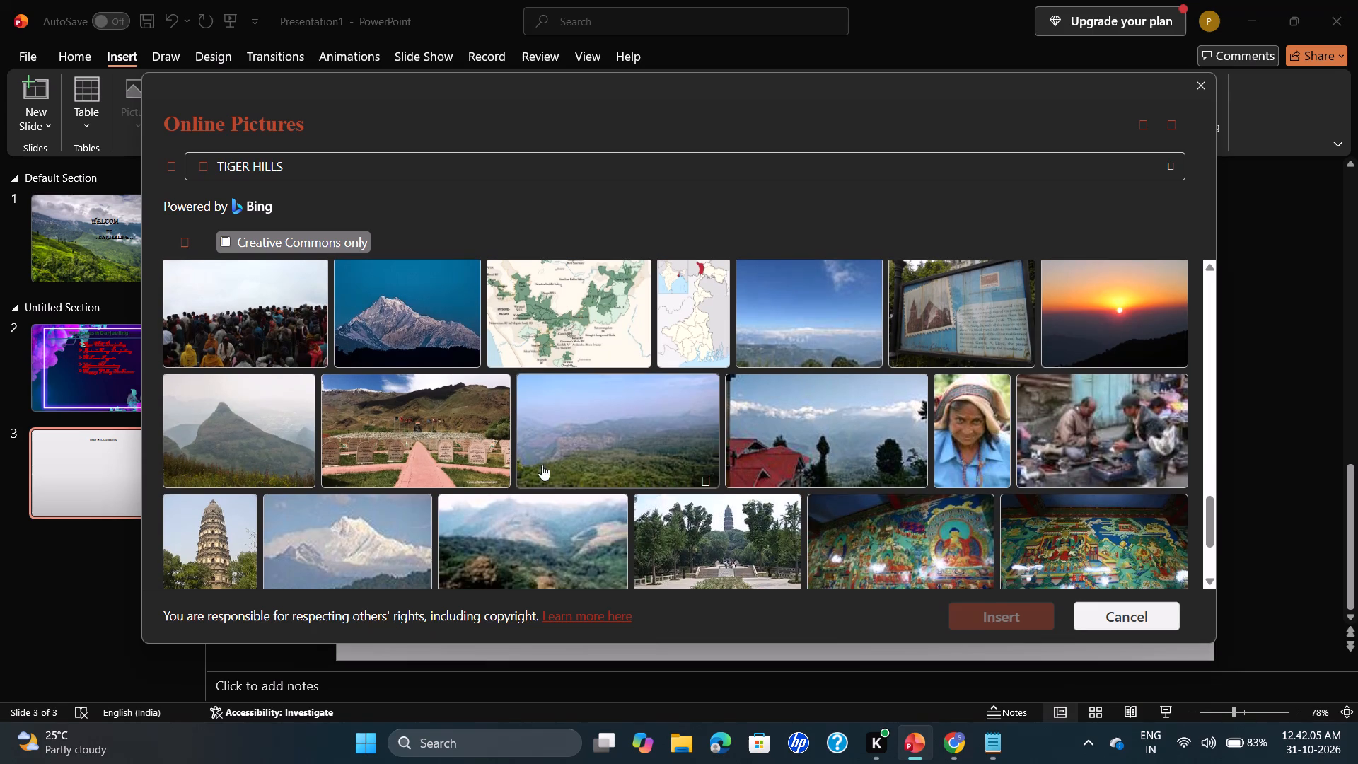
scroll(559, 381, up, 1)
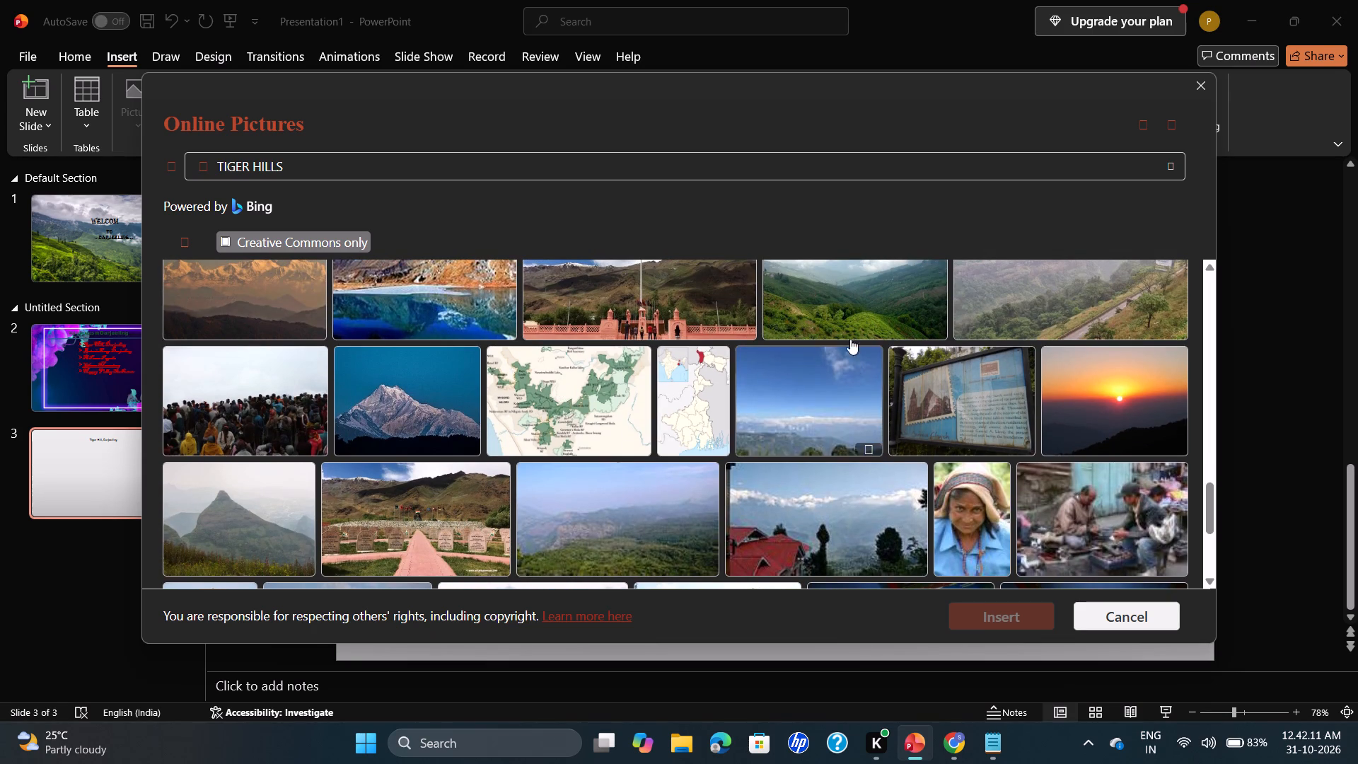
drag(854, 302, 847, 299)
click(957, 623)
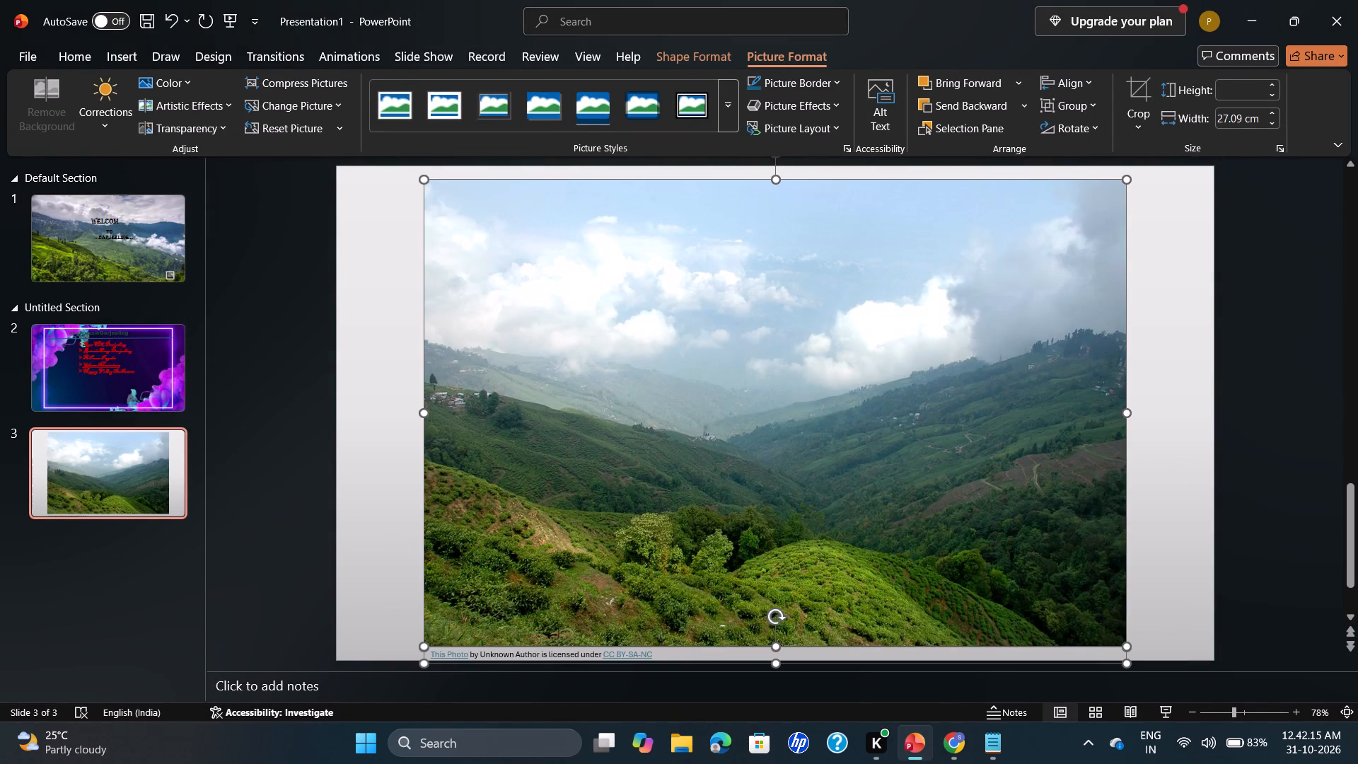
Shrink the valley picture on slide 3 from its right, top and bottom edges so it clears the "Tiger Hill, Darjeeling" heading.
scroll(889, 570, up, 4)
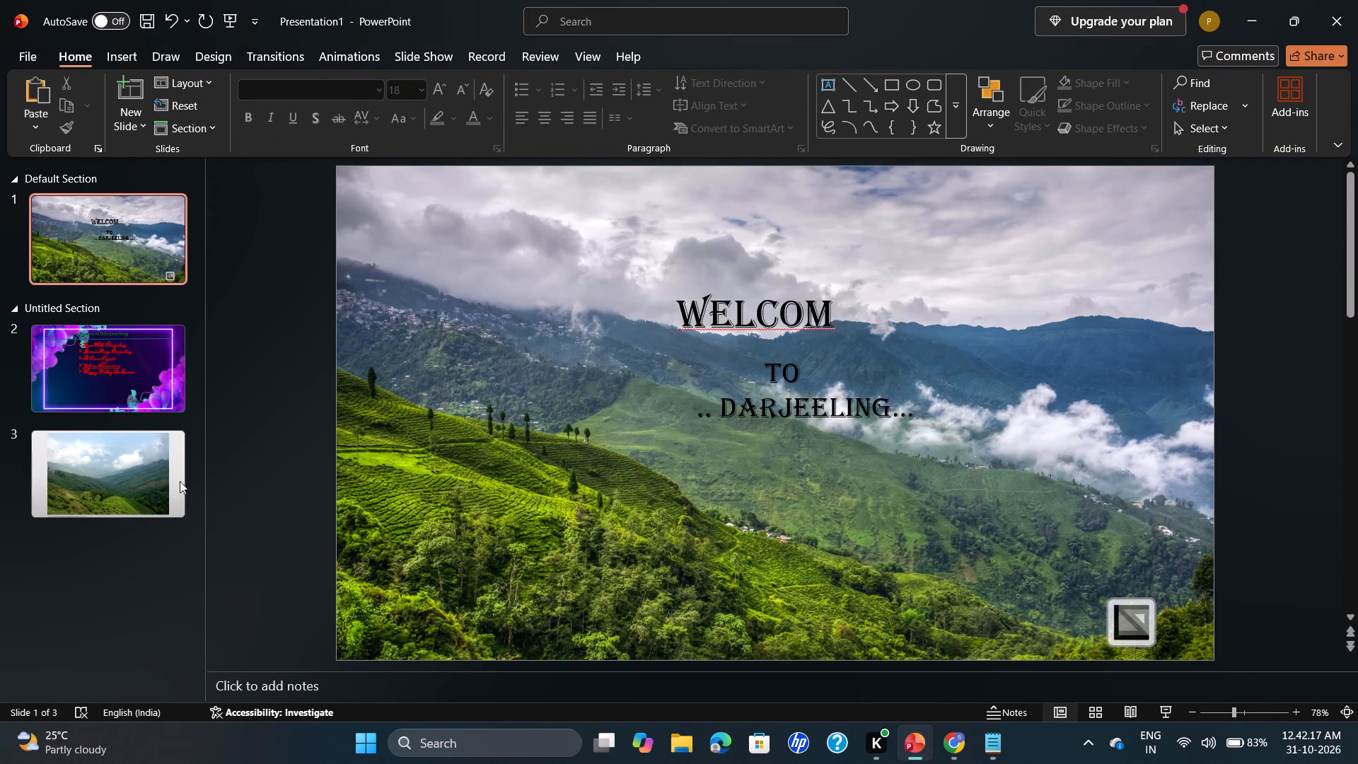
click(115, 470)
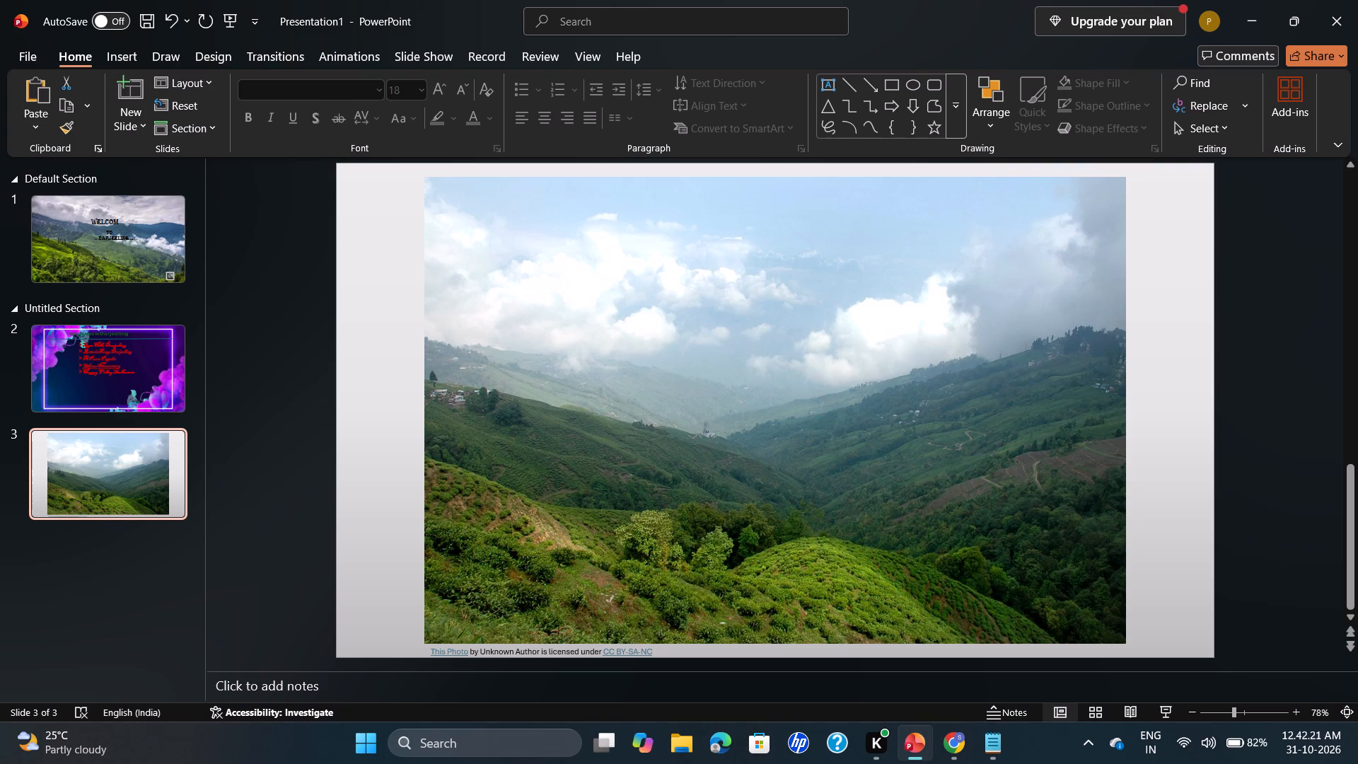
click(1128, 393)
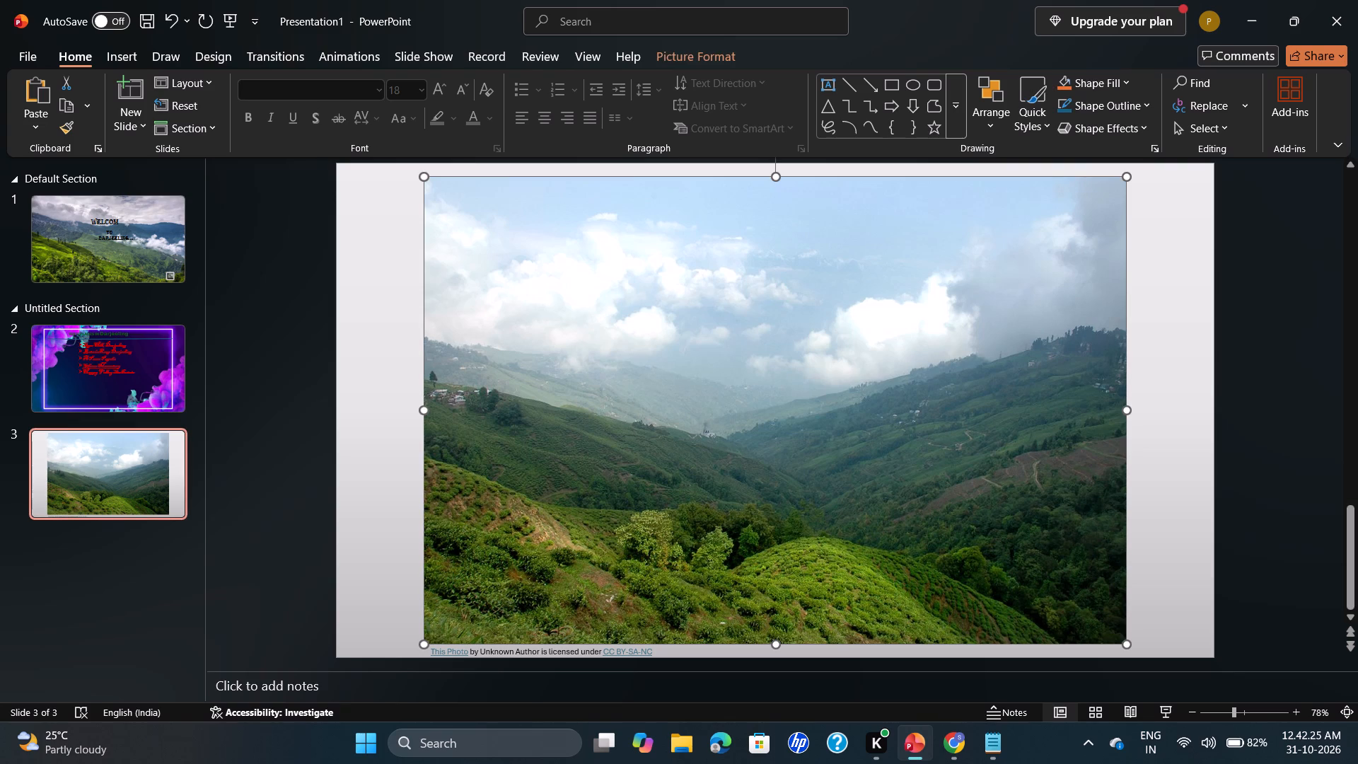
drag(1128, 410, 1028, 413)
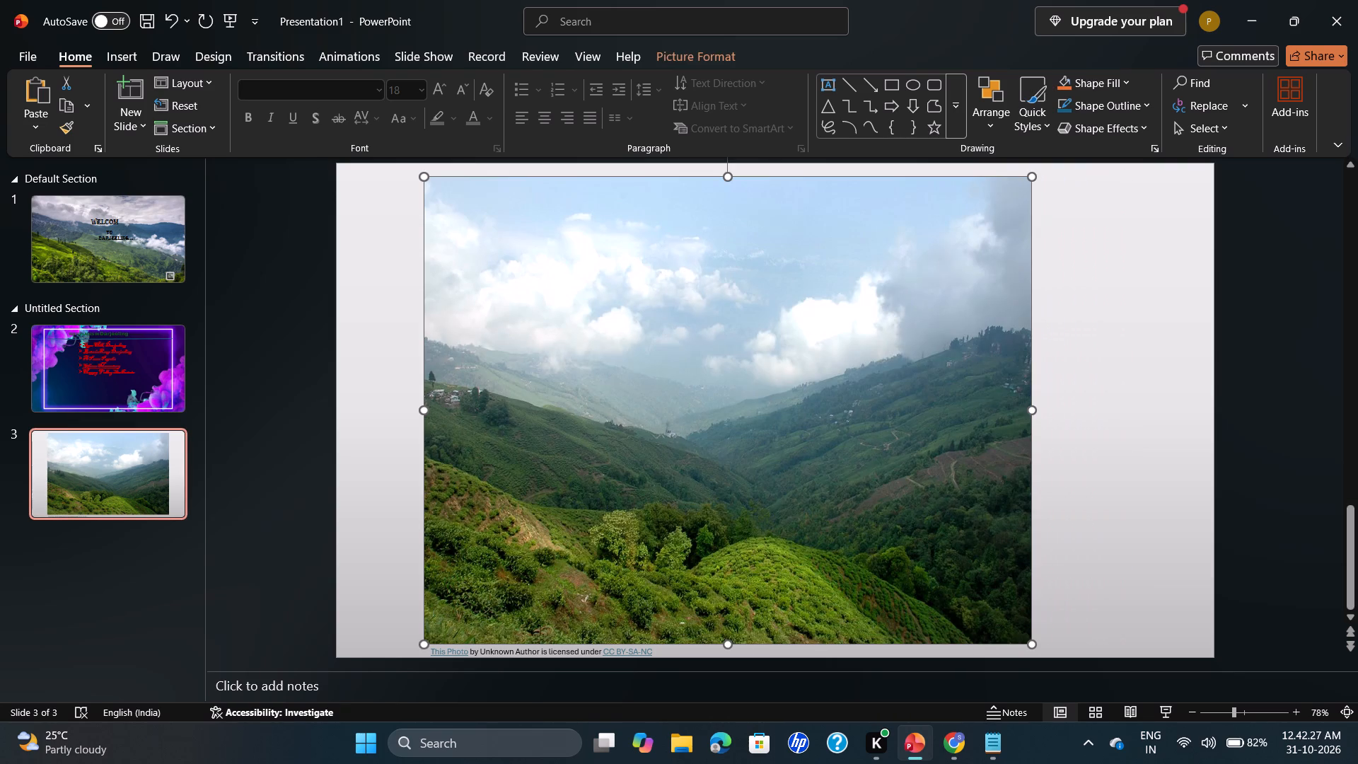
drag(726, 179, 726, 225)
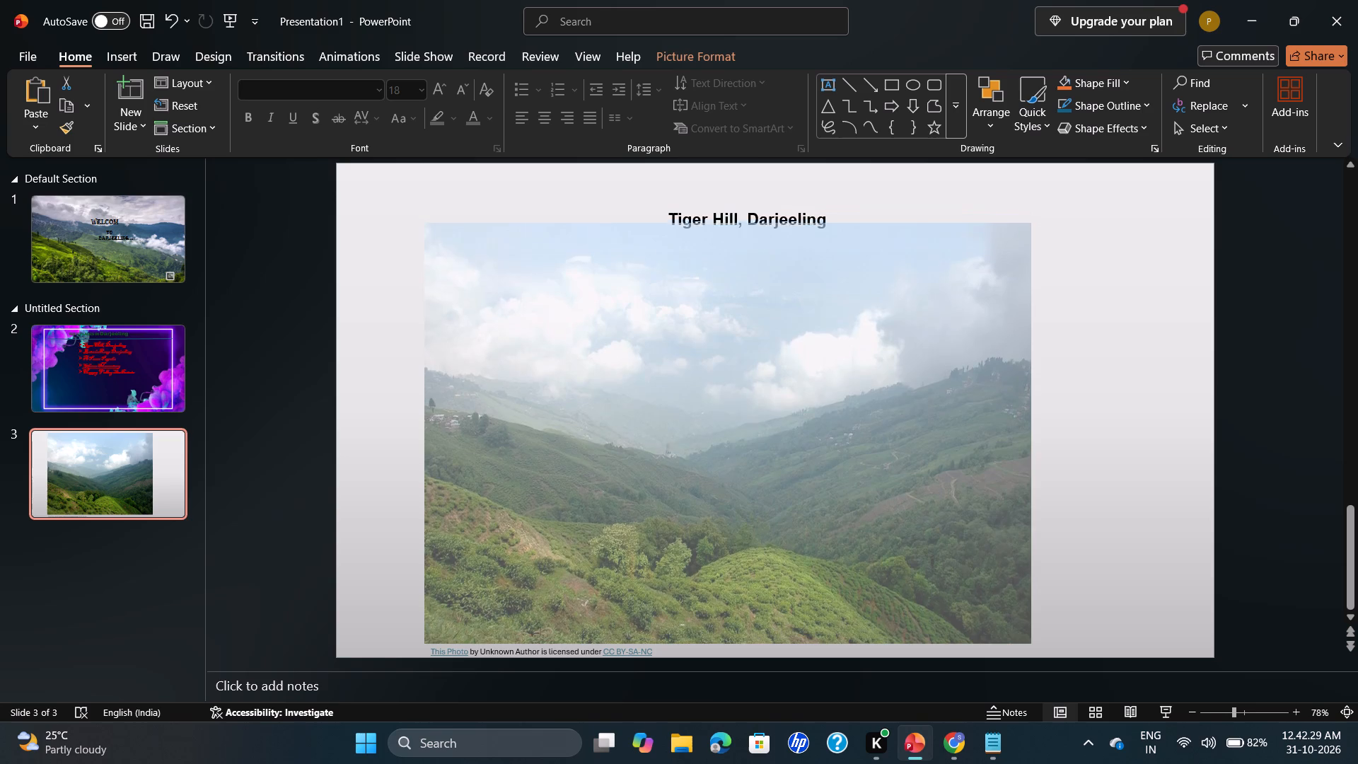
drag(726, 225, 730, 248)
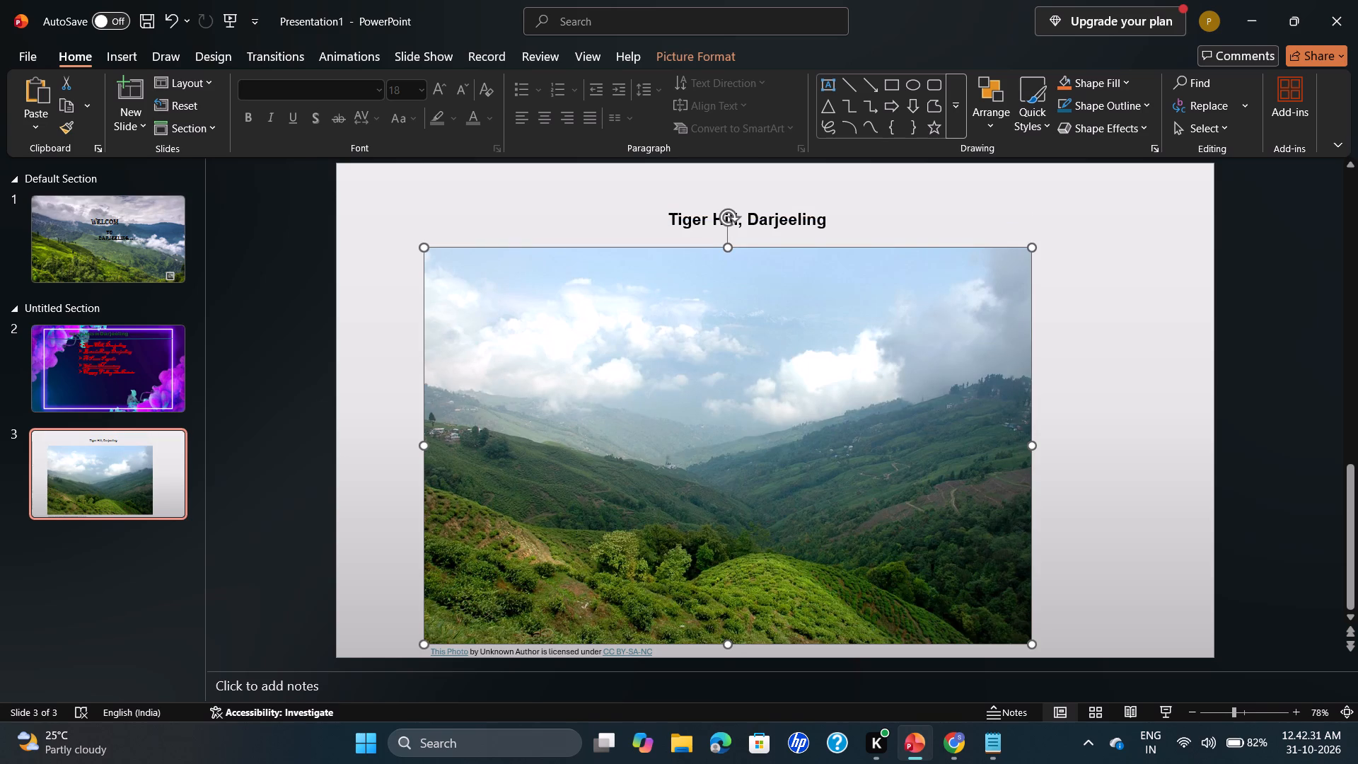
drag(727, 641, 763, 540)
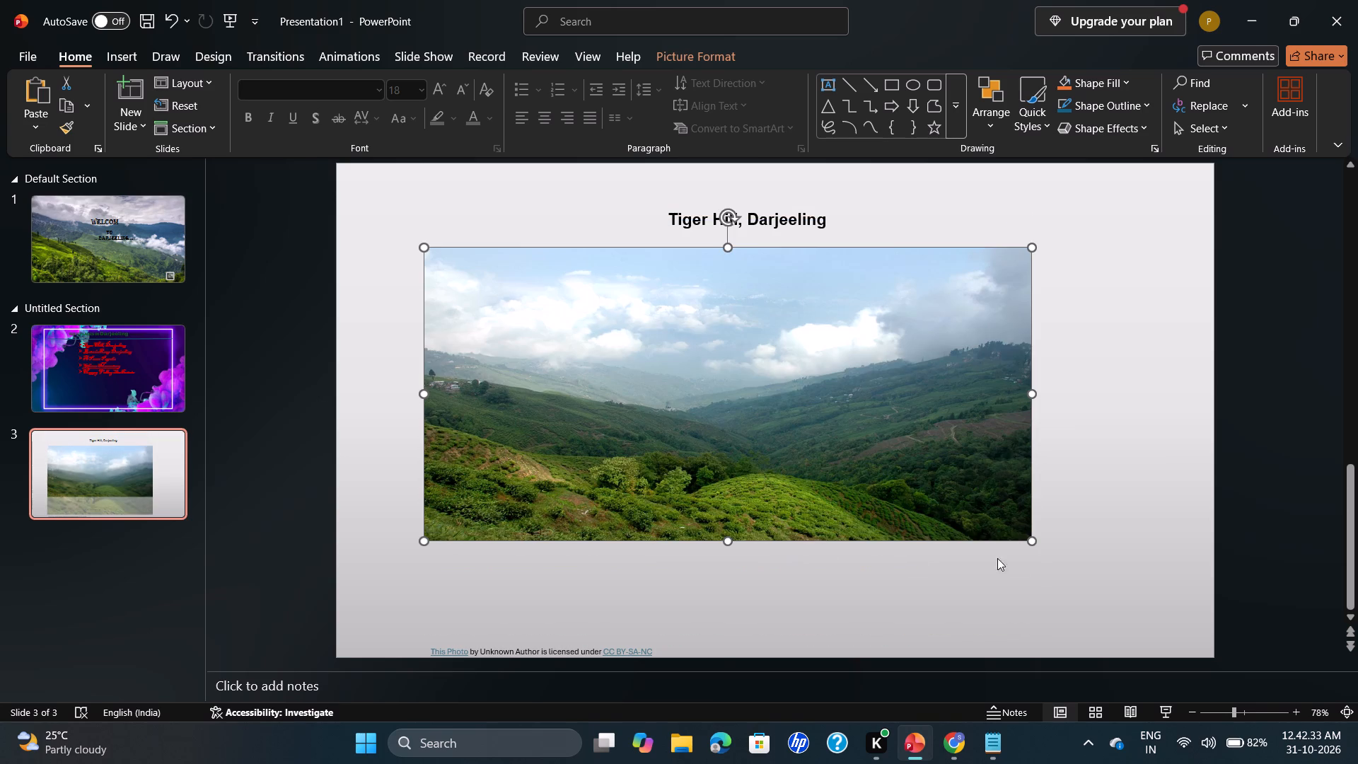
Move the valley picture slightly right to centre it horizontally on slide 3, and deselect it.
drag(842, 348, 890, 352)
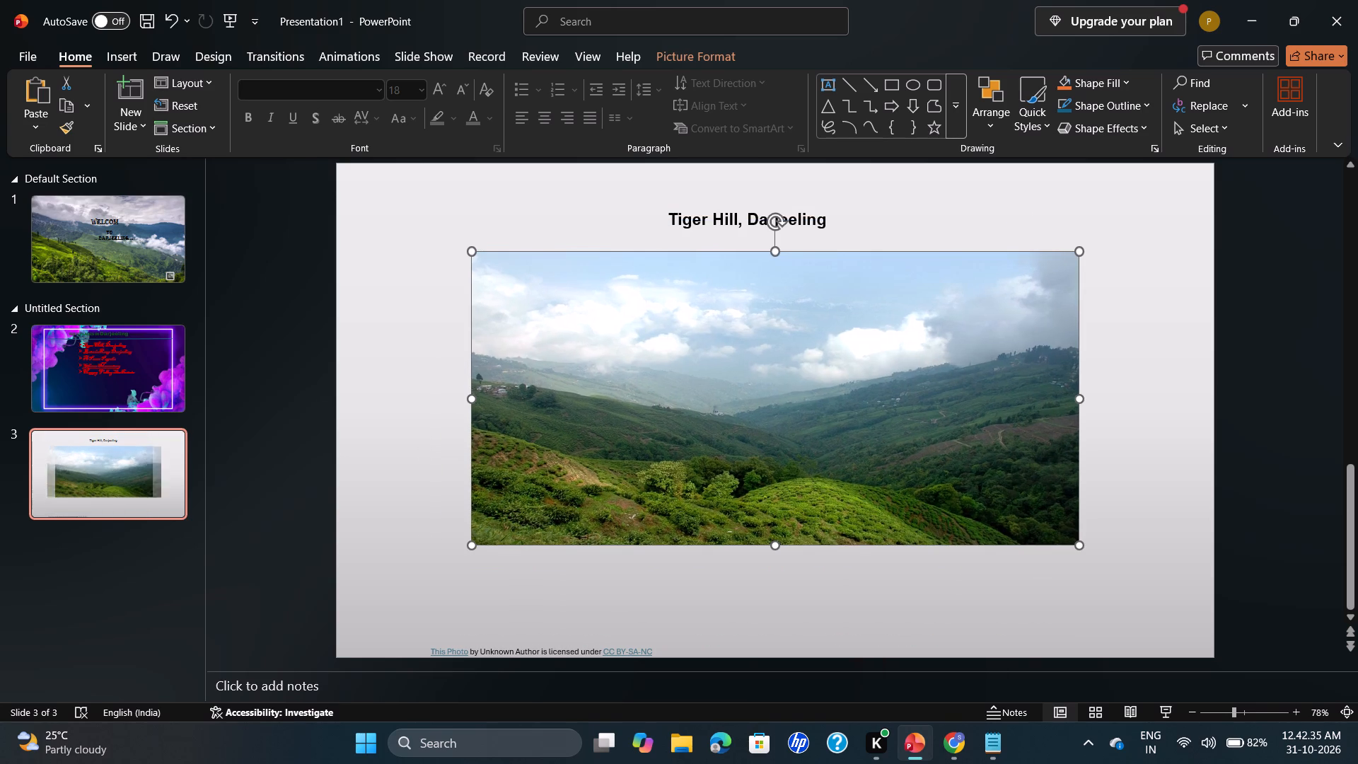
click(1122, 485)
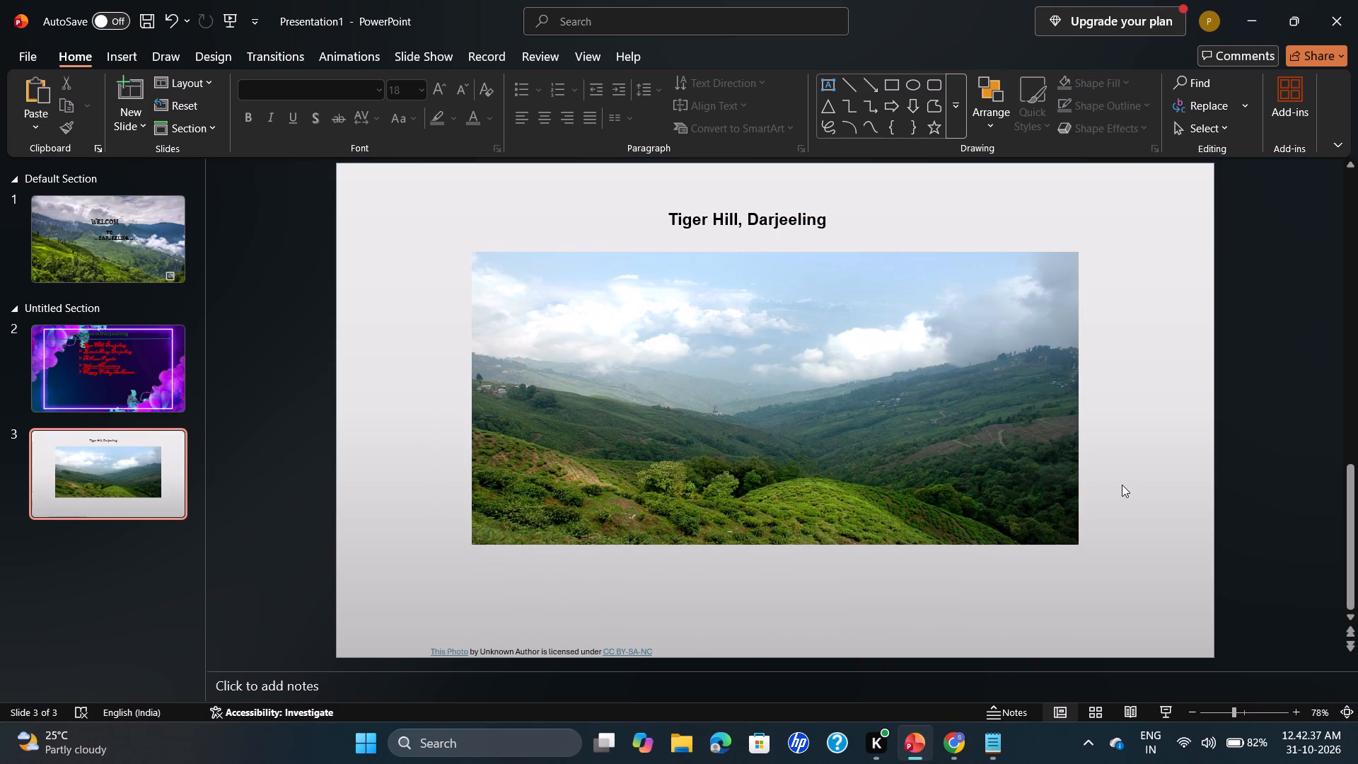
Switch to Chrome, replace the "happy valley tea estate" search with the suggested "Tiger Hill, Darjeeling", and look over the results.
click(946, 754)
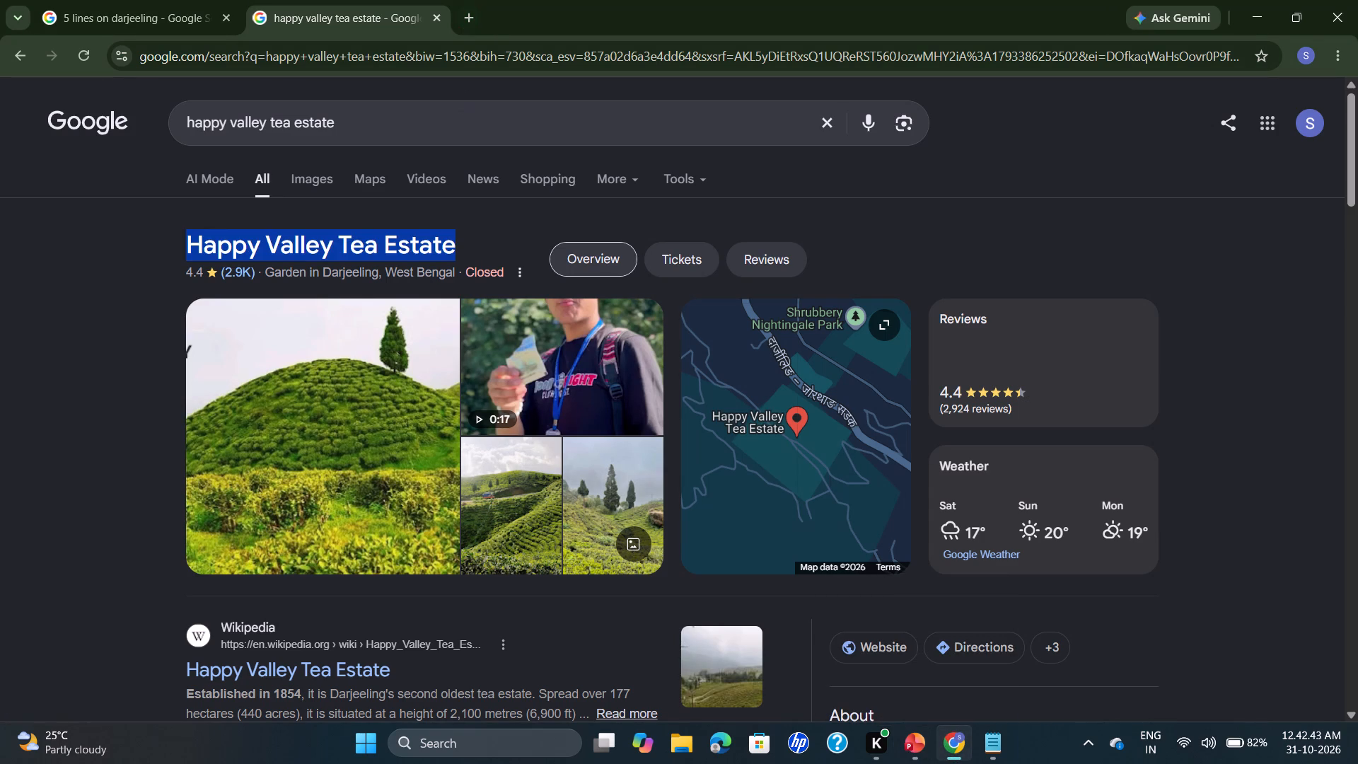
click(387, 124)
drag(387, 124, 112, 118)
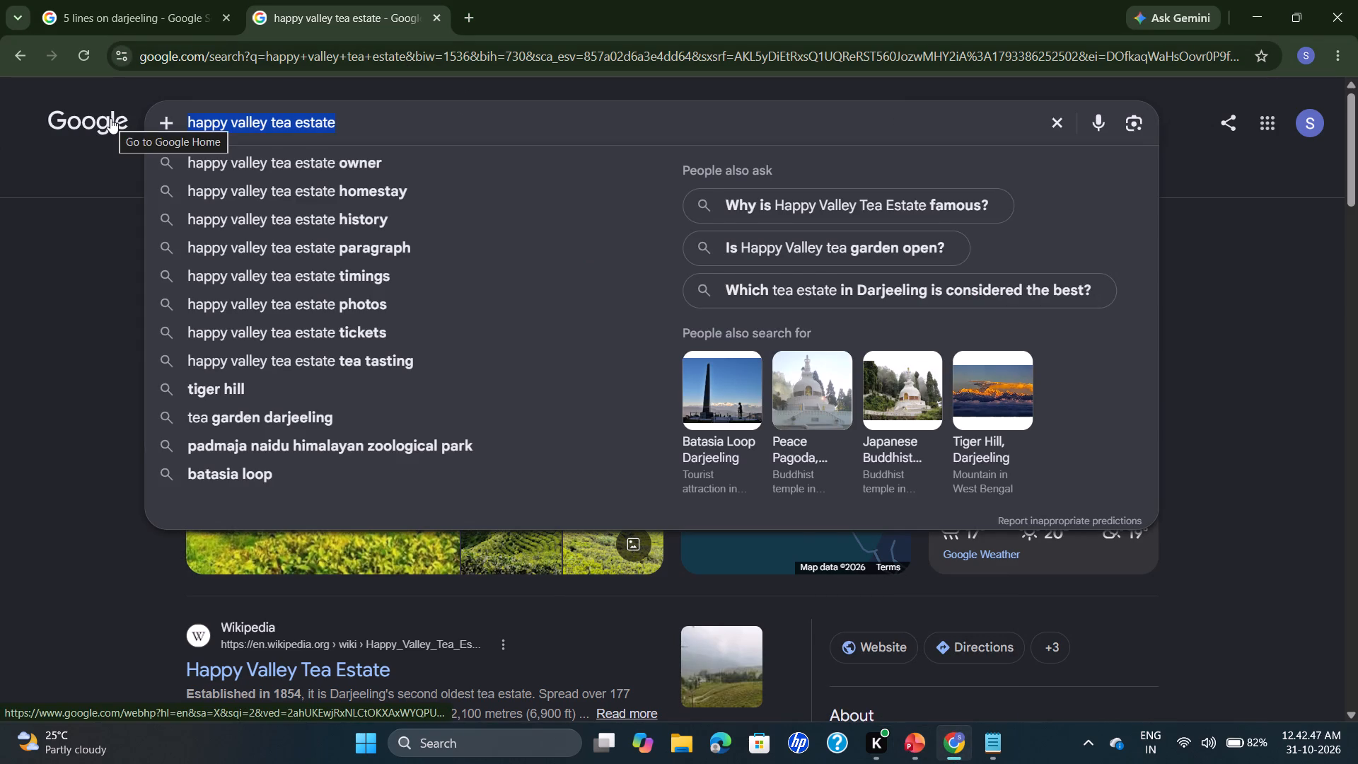
key(Delete)
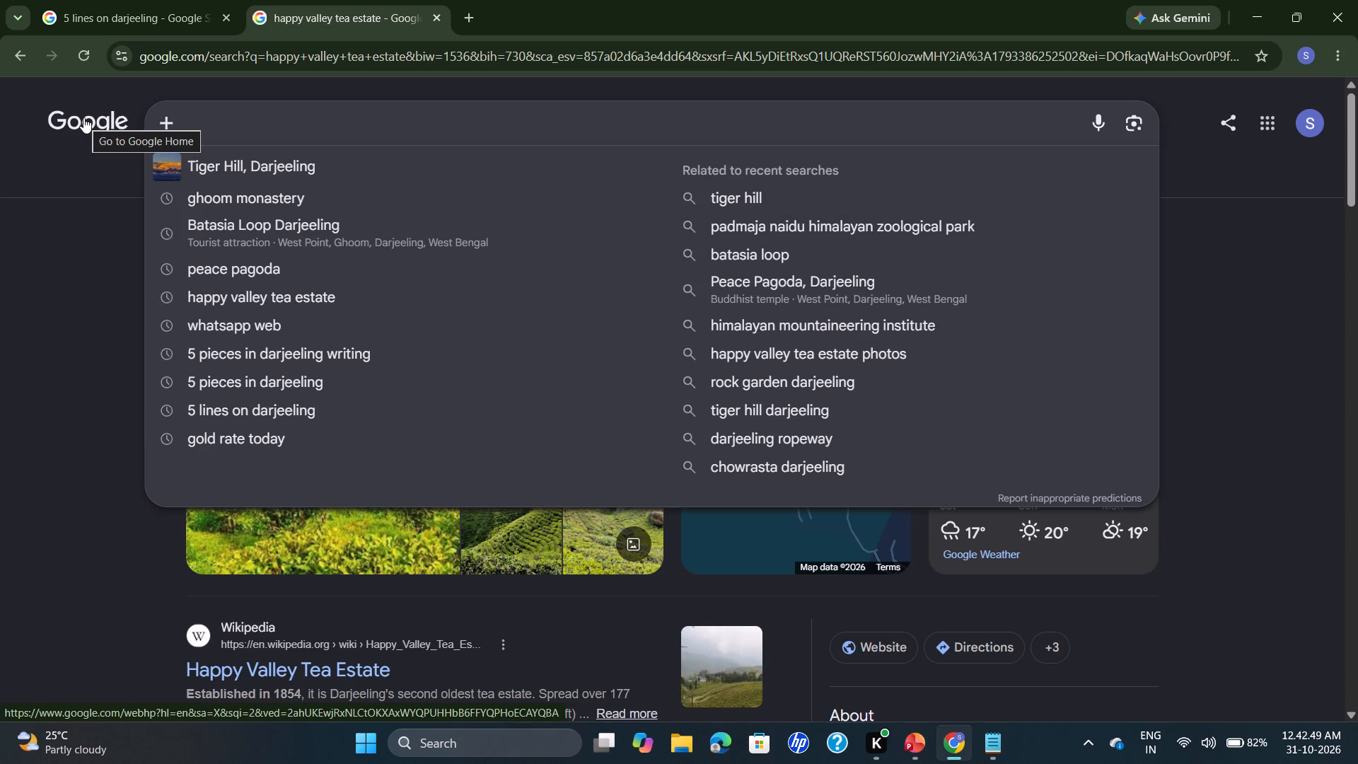
click(265, 177)
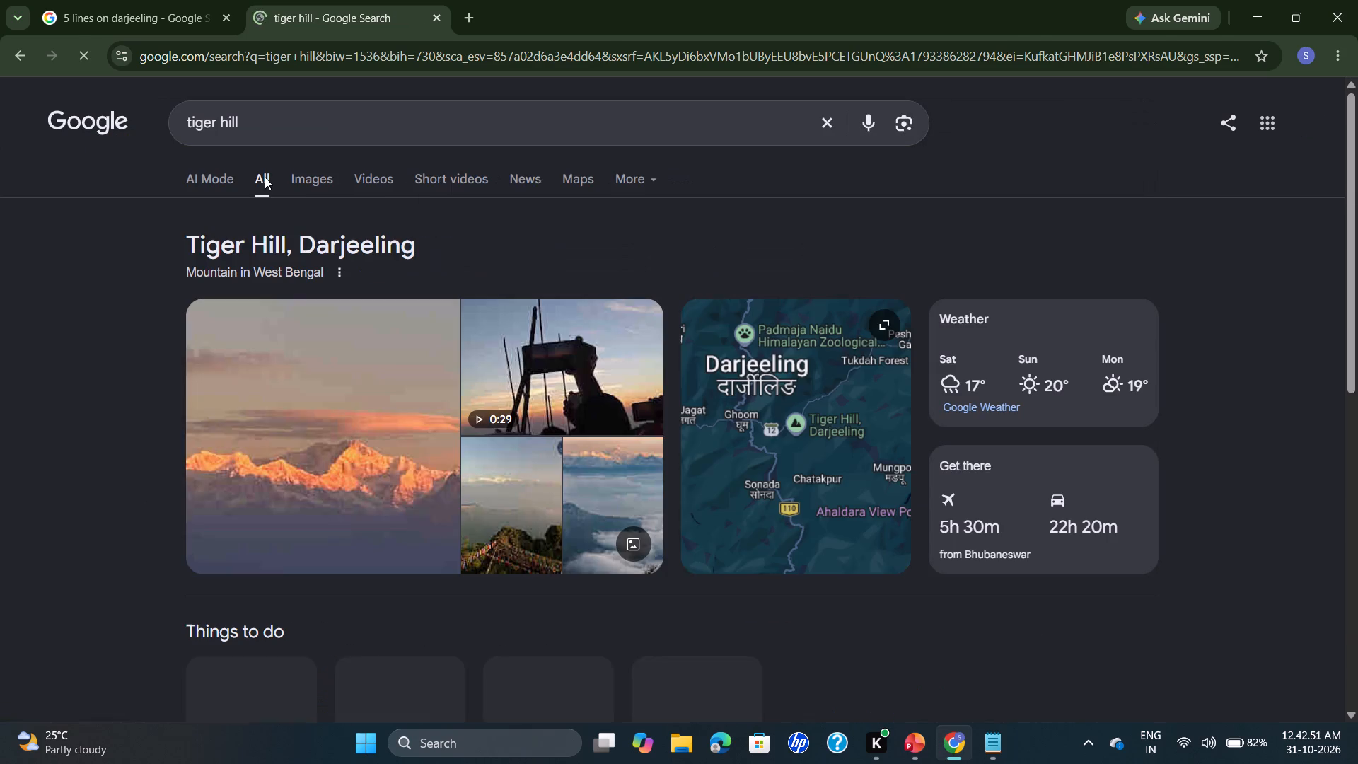
scroll(368, 433, down, 3)
scroll(368, 433, up, 1)
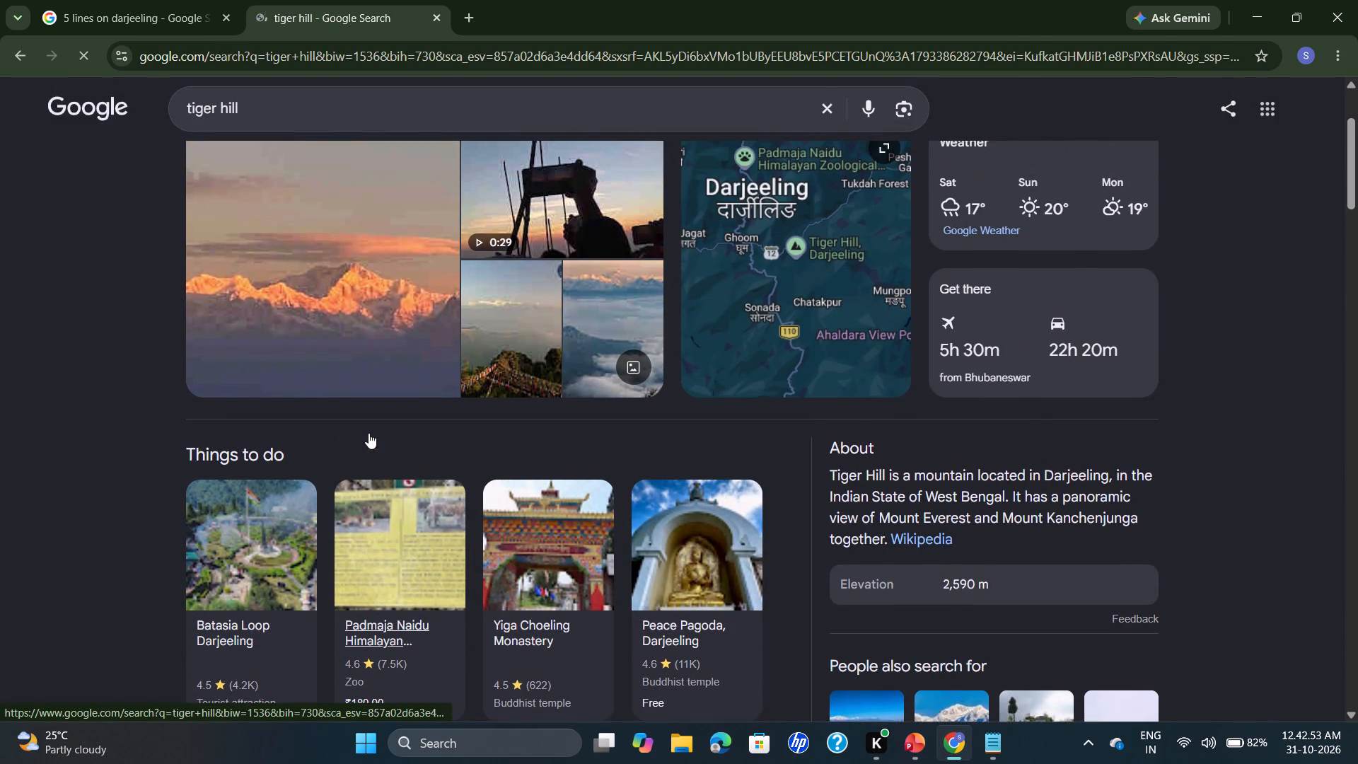
scroll(473, 426, up, 5)
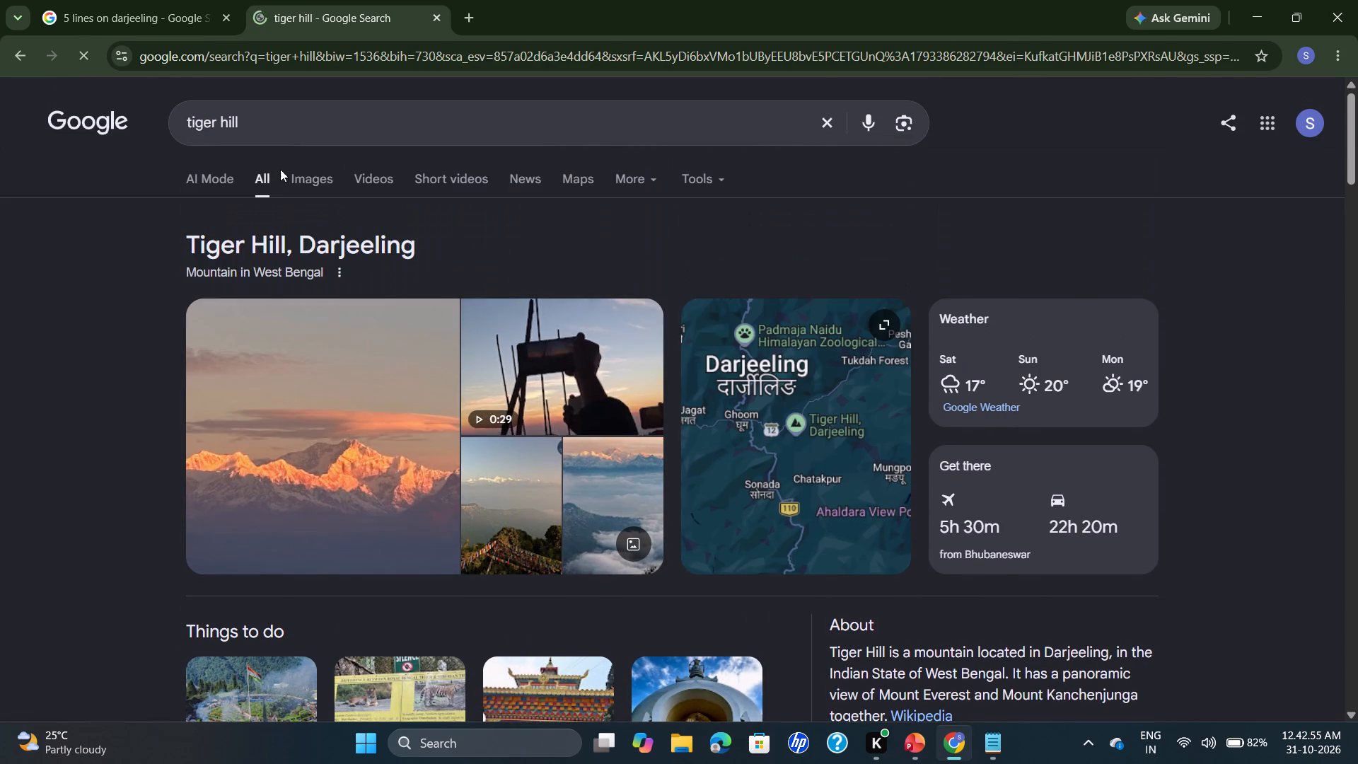
Extend the Google search to "tiger hill WRITING" and expand the full AI Overview to read its highlights.
click(281, 130)
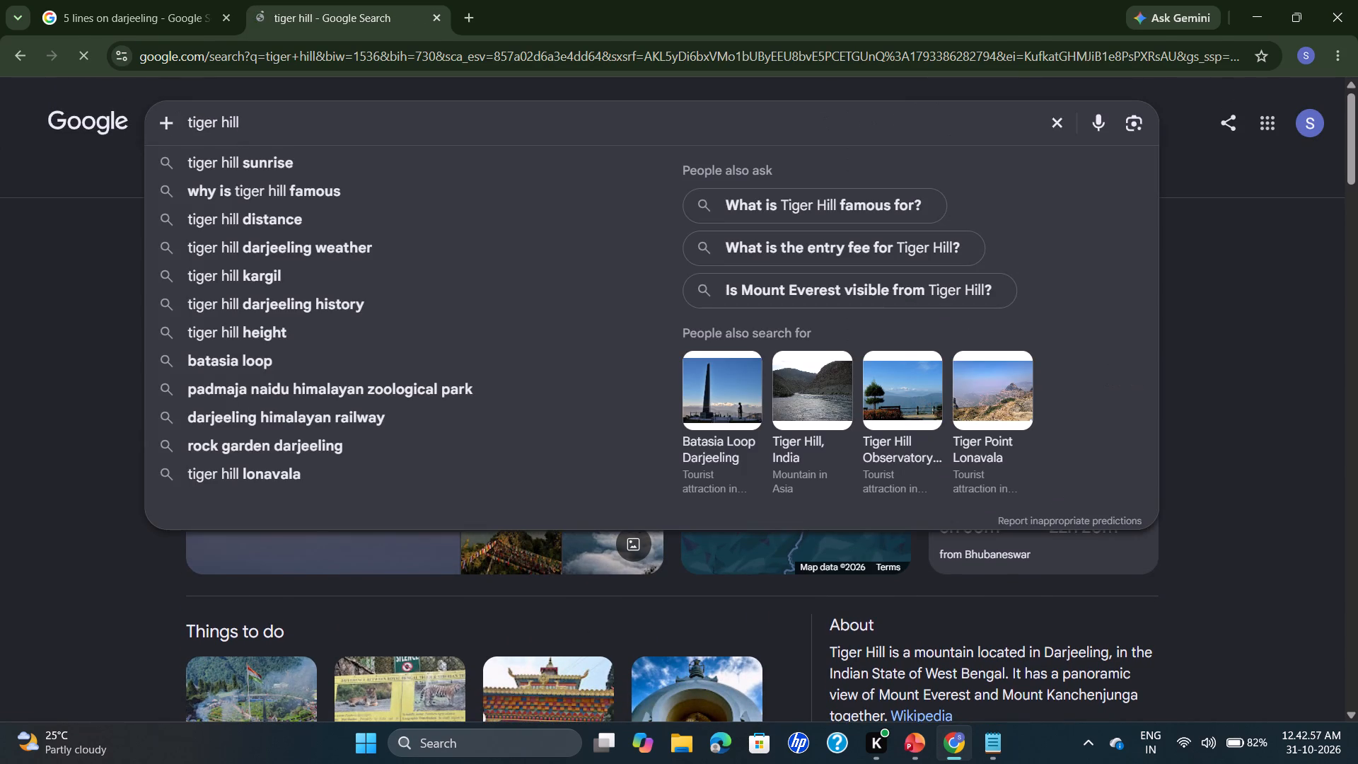
key(space)
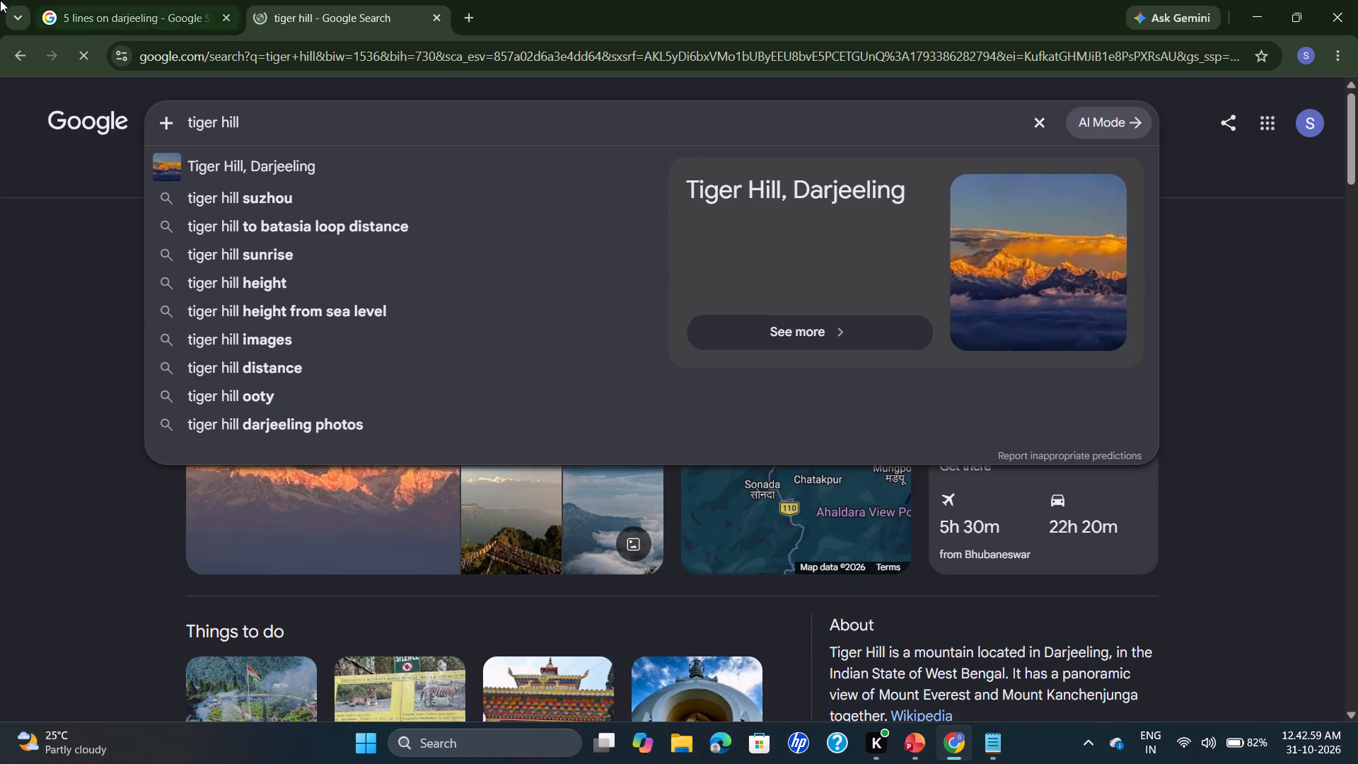
text(WRITING)
key(Return)
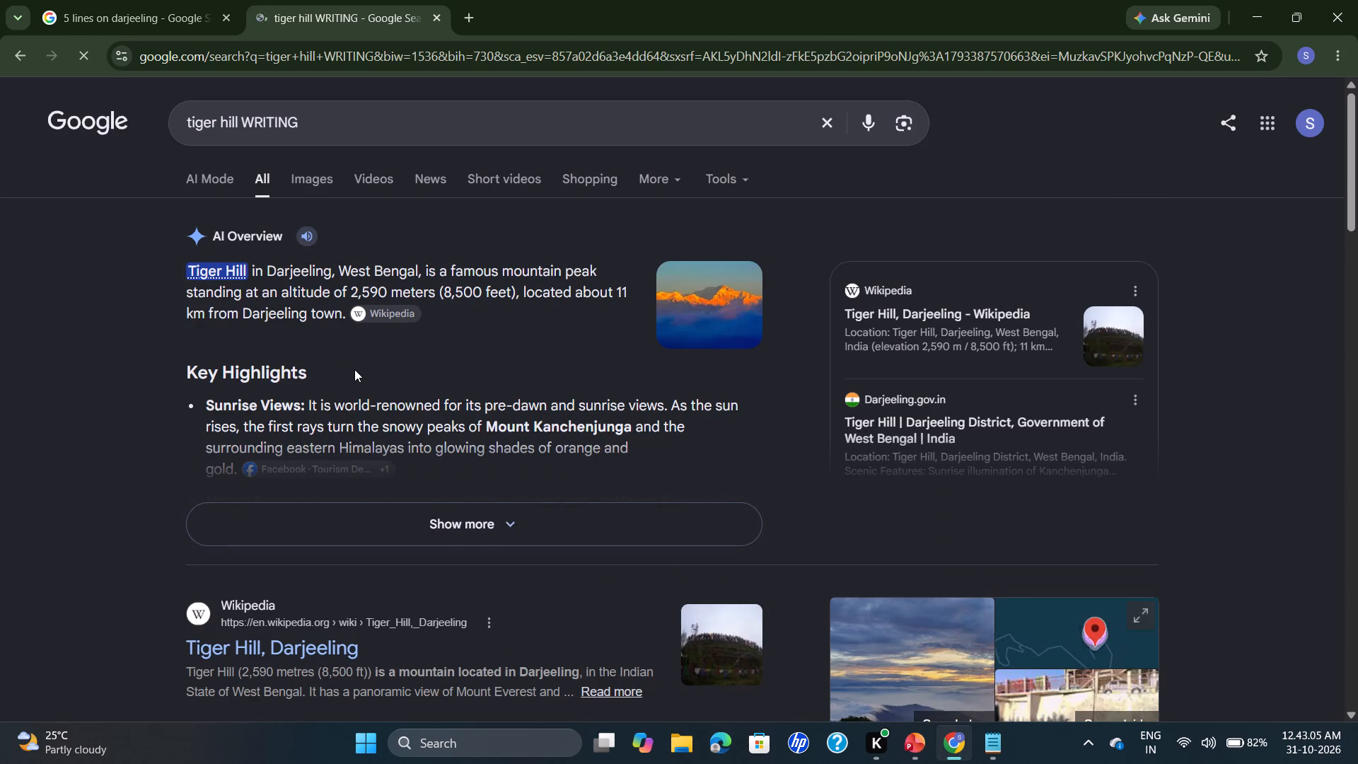
click(513, 536)
scroll(497, 494, down, 3)
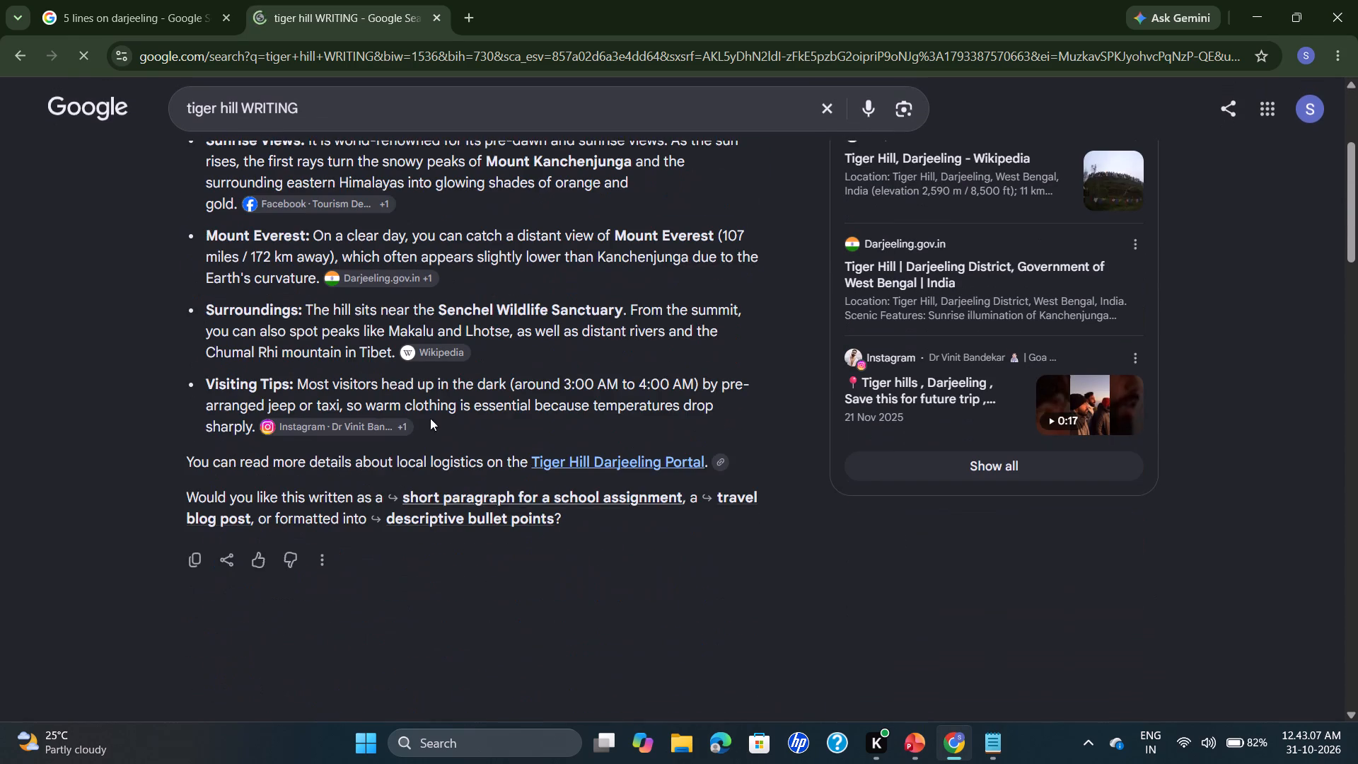
Copy the four Key Highlights points, from Sunrise Views to Visiting Tips, from the Tiger Hill AI Overview.
scroll(311, 314, up, 2)
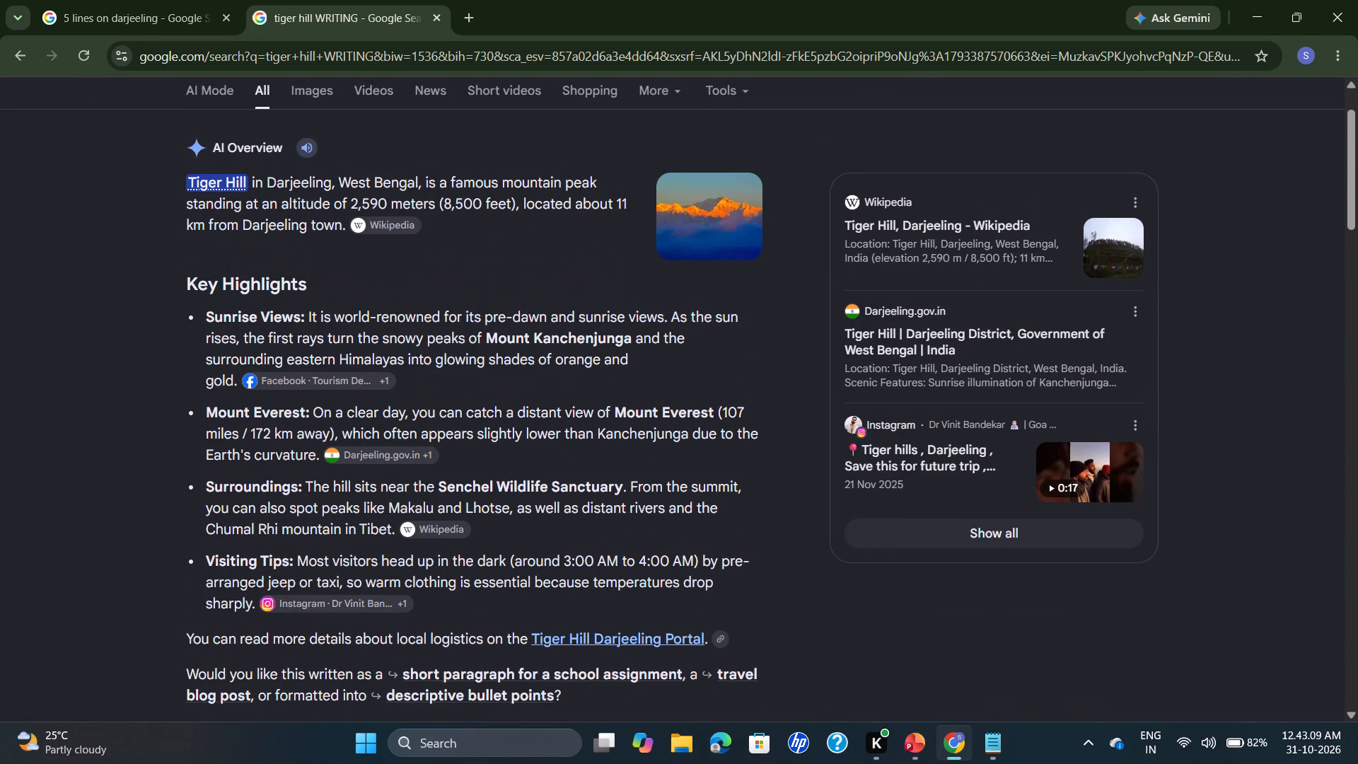
drag(207, 315, 483, 540)
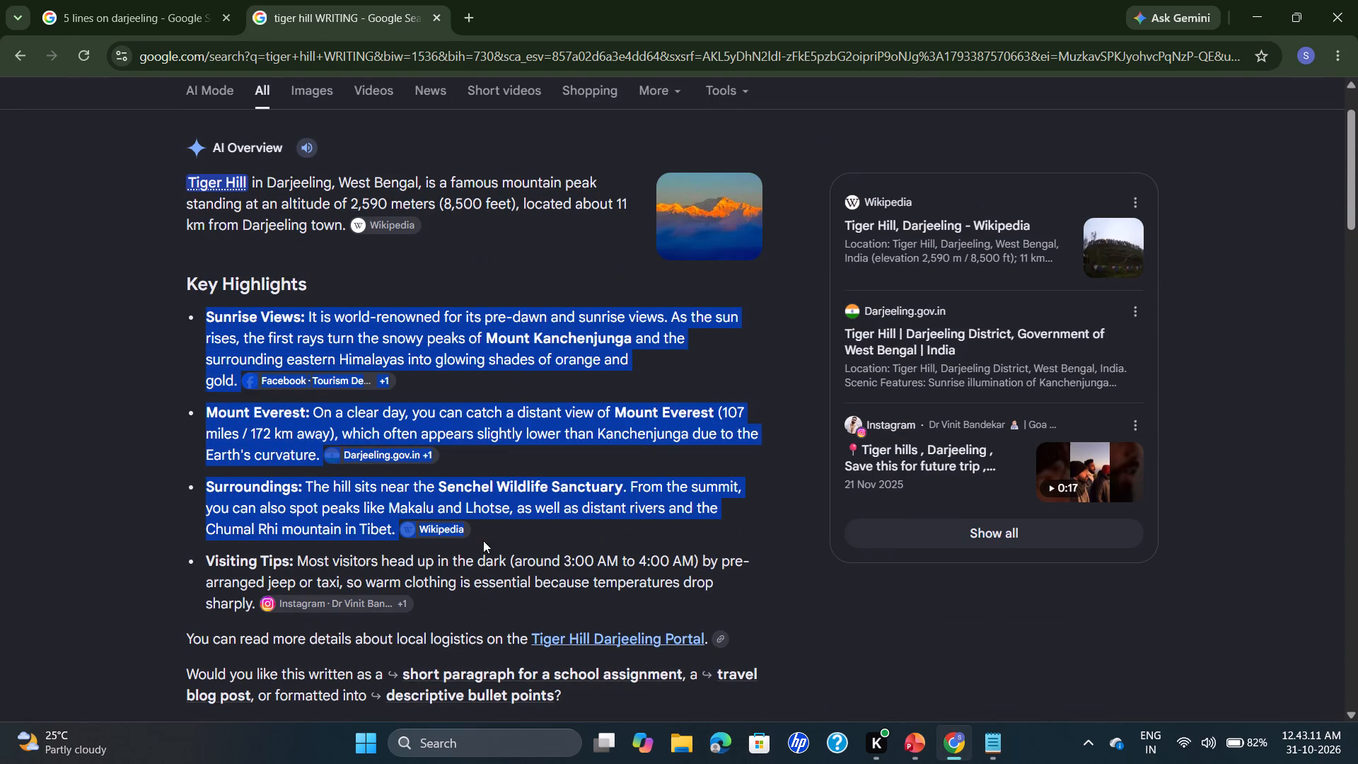
drag(483, 540, 496, 603)
key(ctrl+c)
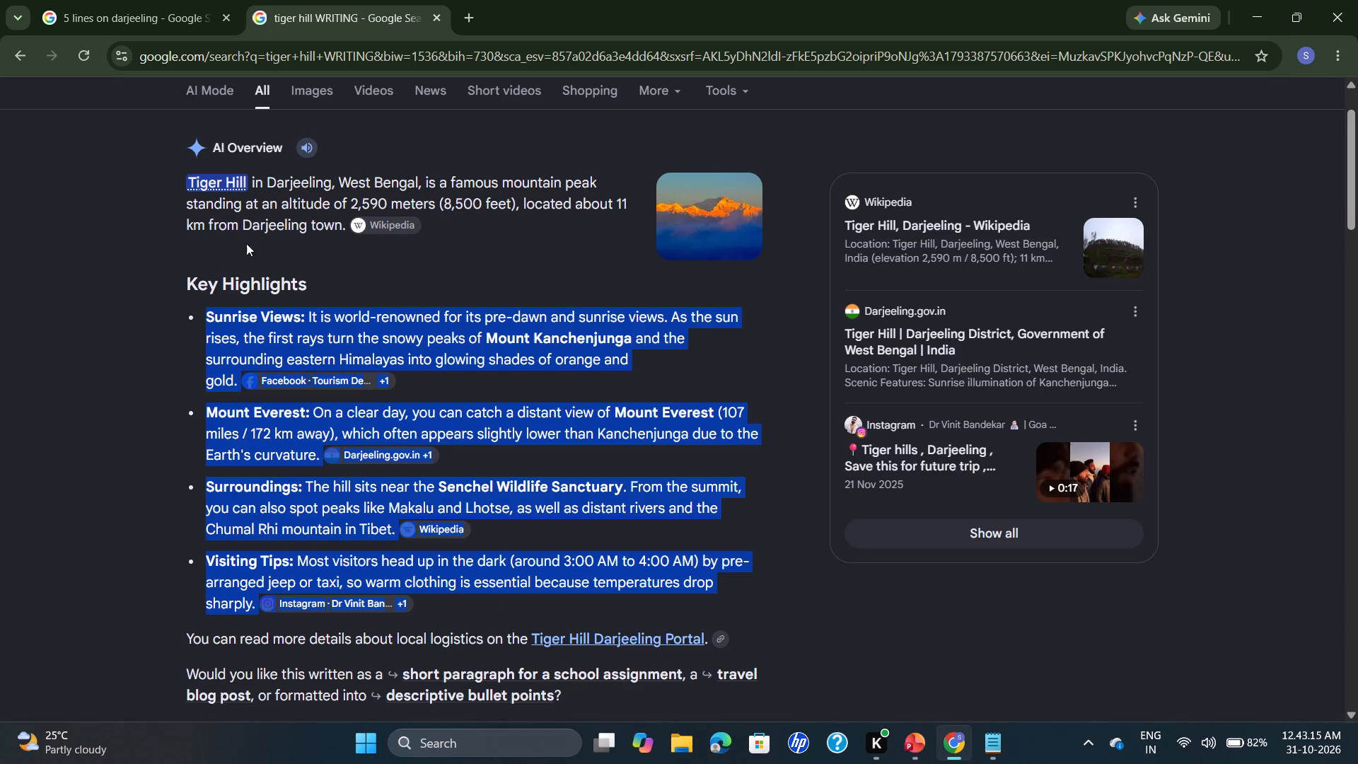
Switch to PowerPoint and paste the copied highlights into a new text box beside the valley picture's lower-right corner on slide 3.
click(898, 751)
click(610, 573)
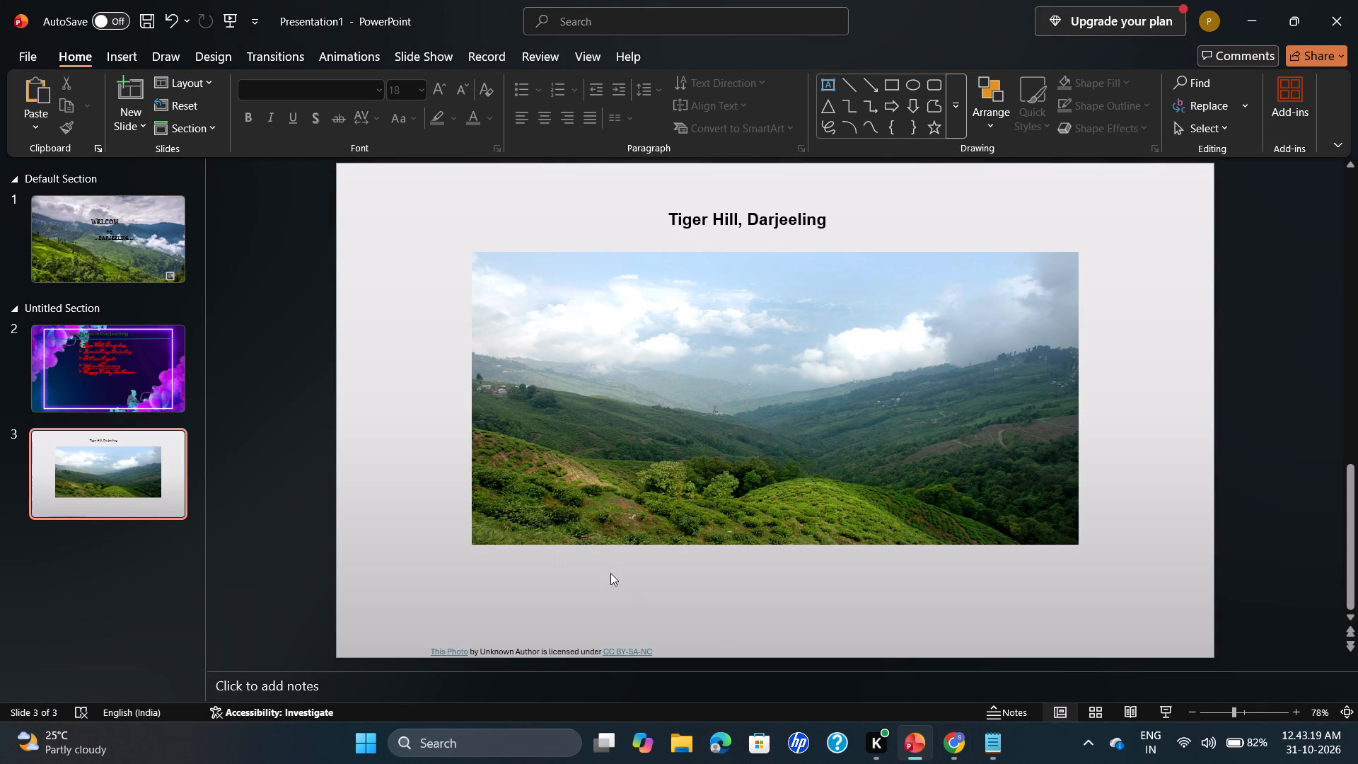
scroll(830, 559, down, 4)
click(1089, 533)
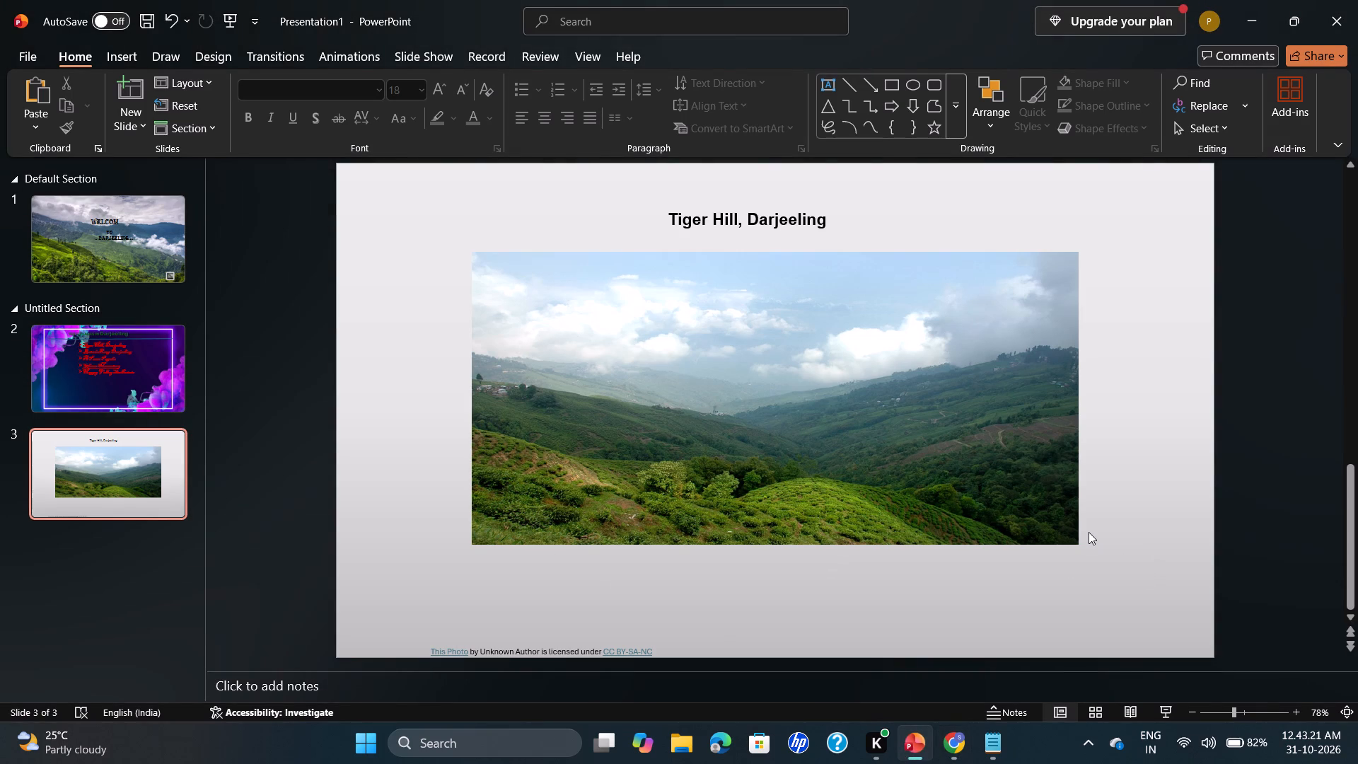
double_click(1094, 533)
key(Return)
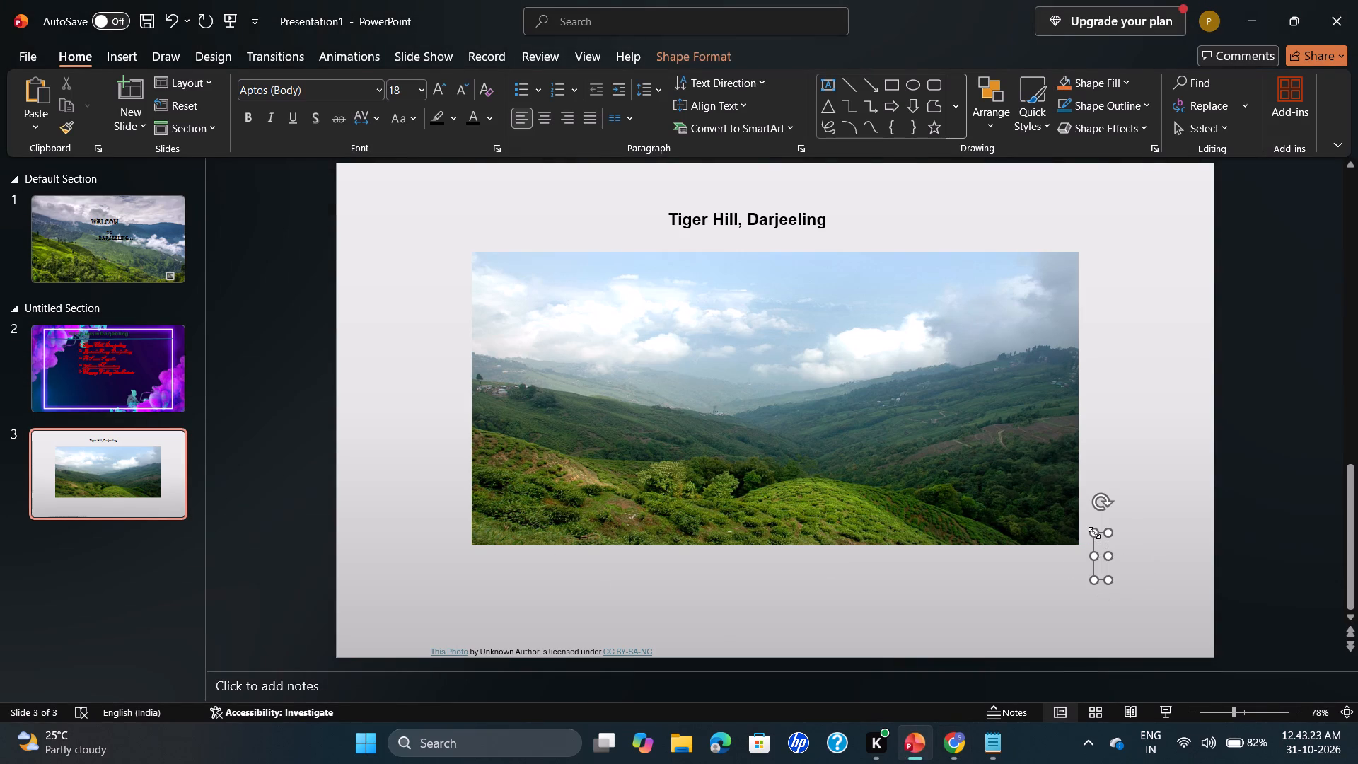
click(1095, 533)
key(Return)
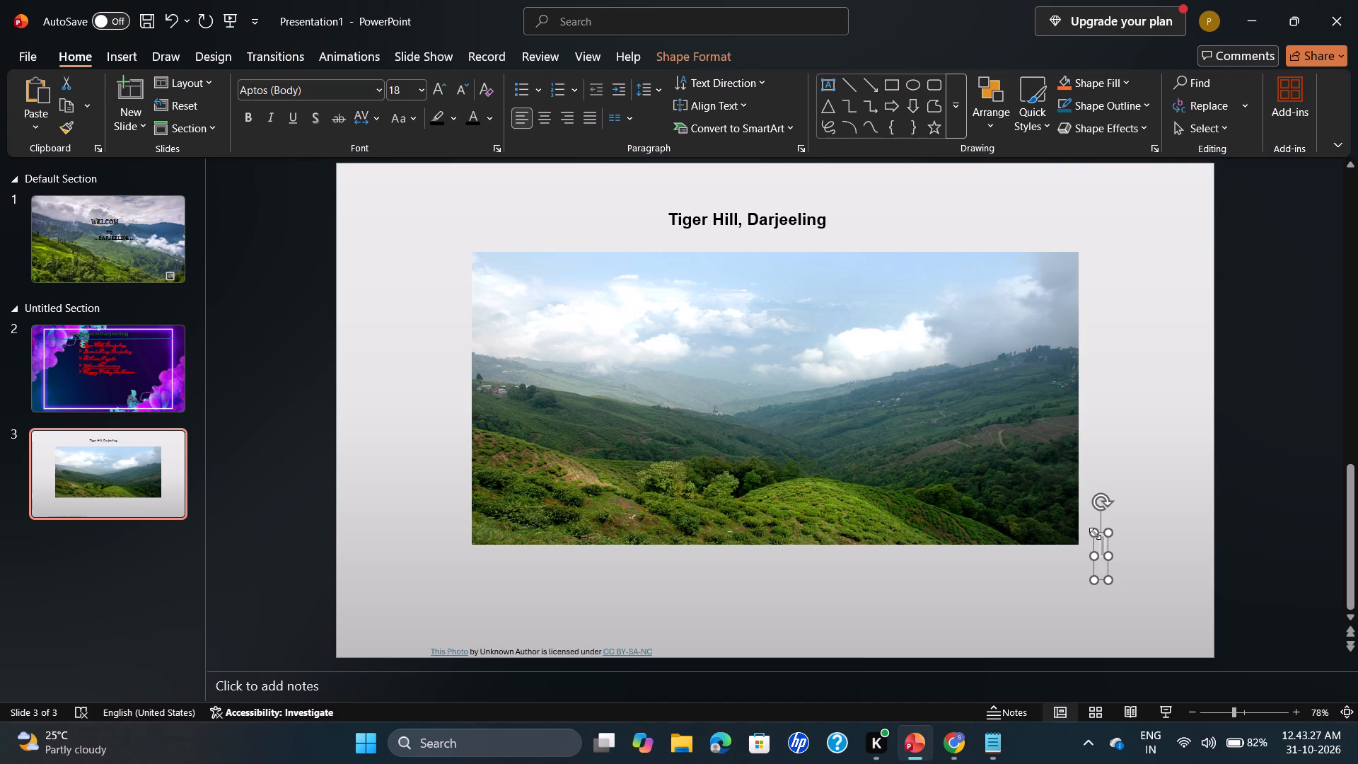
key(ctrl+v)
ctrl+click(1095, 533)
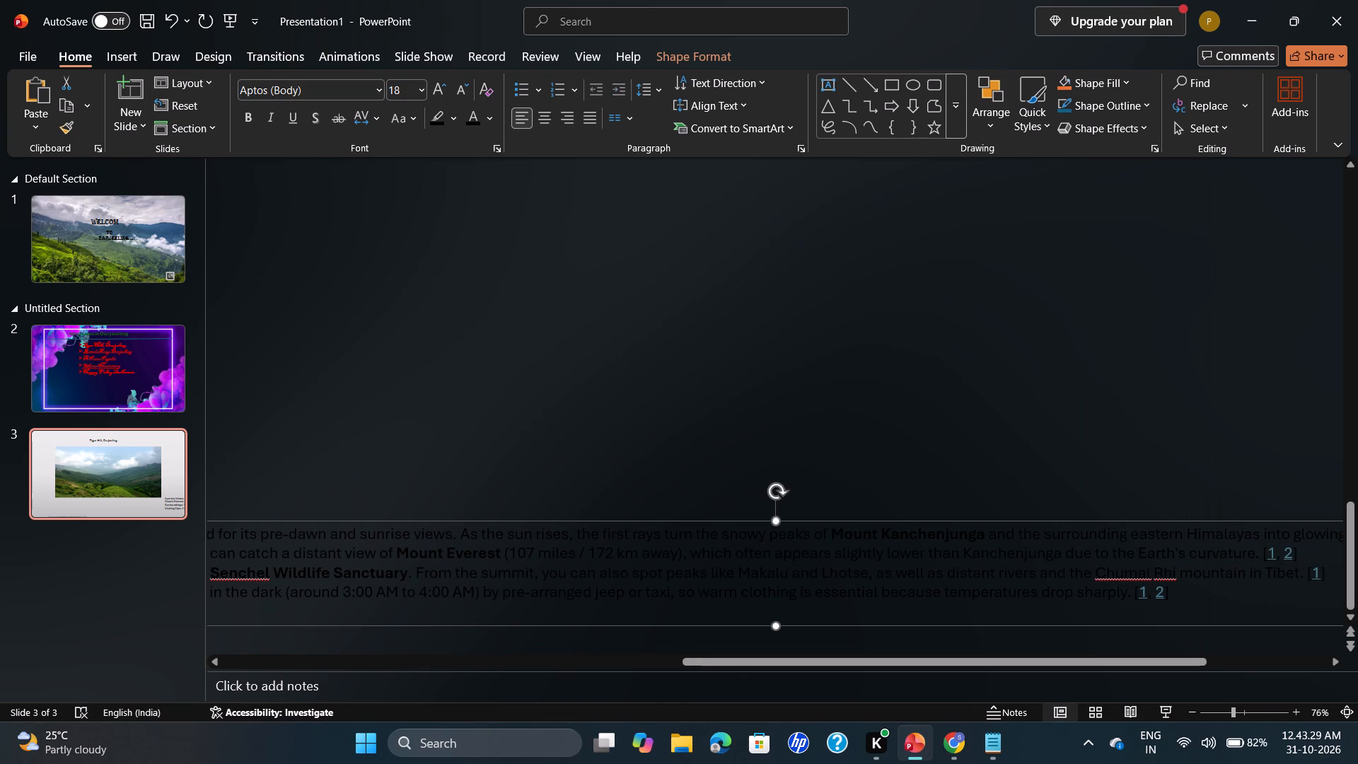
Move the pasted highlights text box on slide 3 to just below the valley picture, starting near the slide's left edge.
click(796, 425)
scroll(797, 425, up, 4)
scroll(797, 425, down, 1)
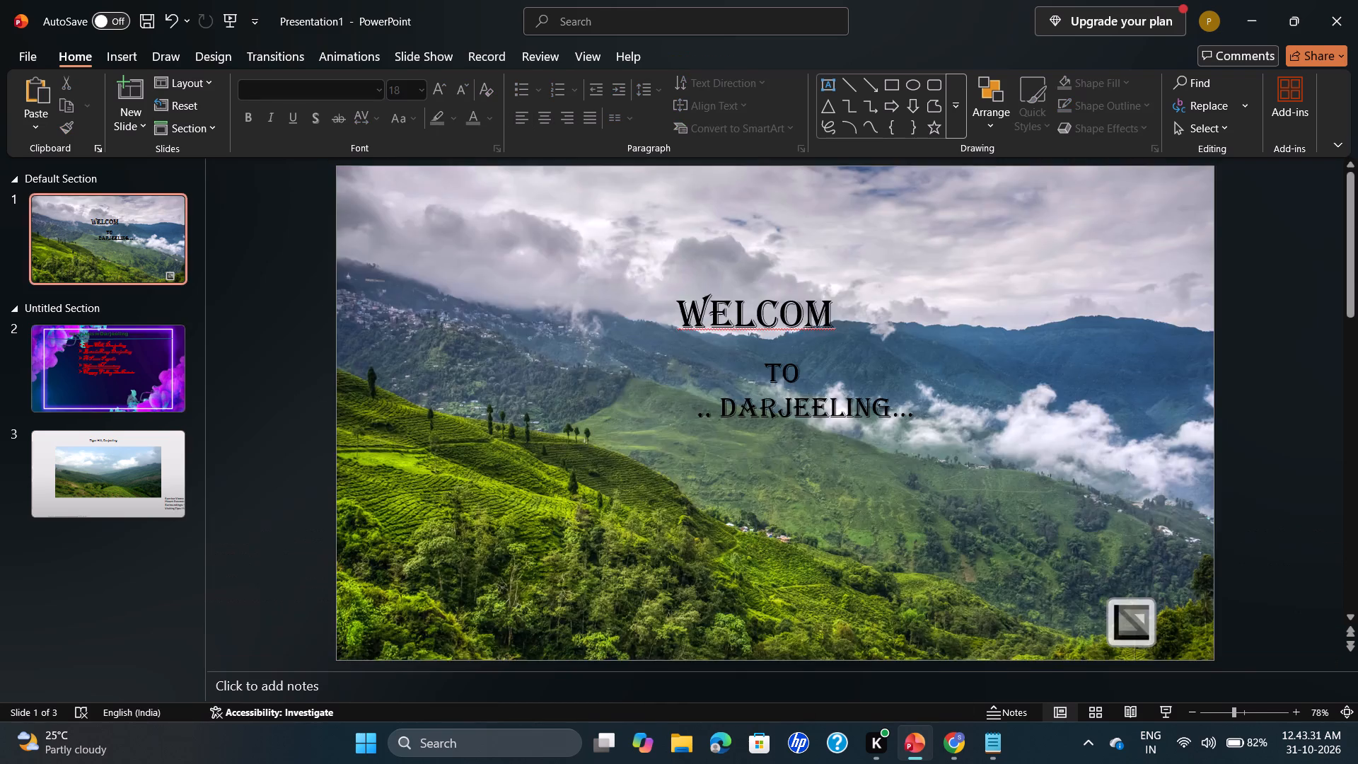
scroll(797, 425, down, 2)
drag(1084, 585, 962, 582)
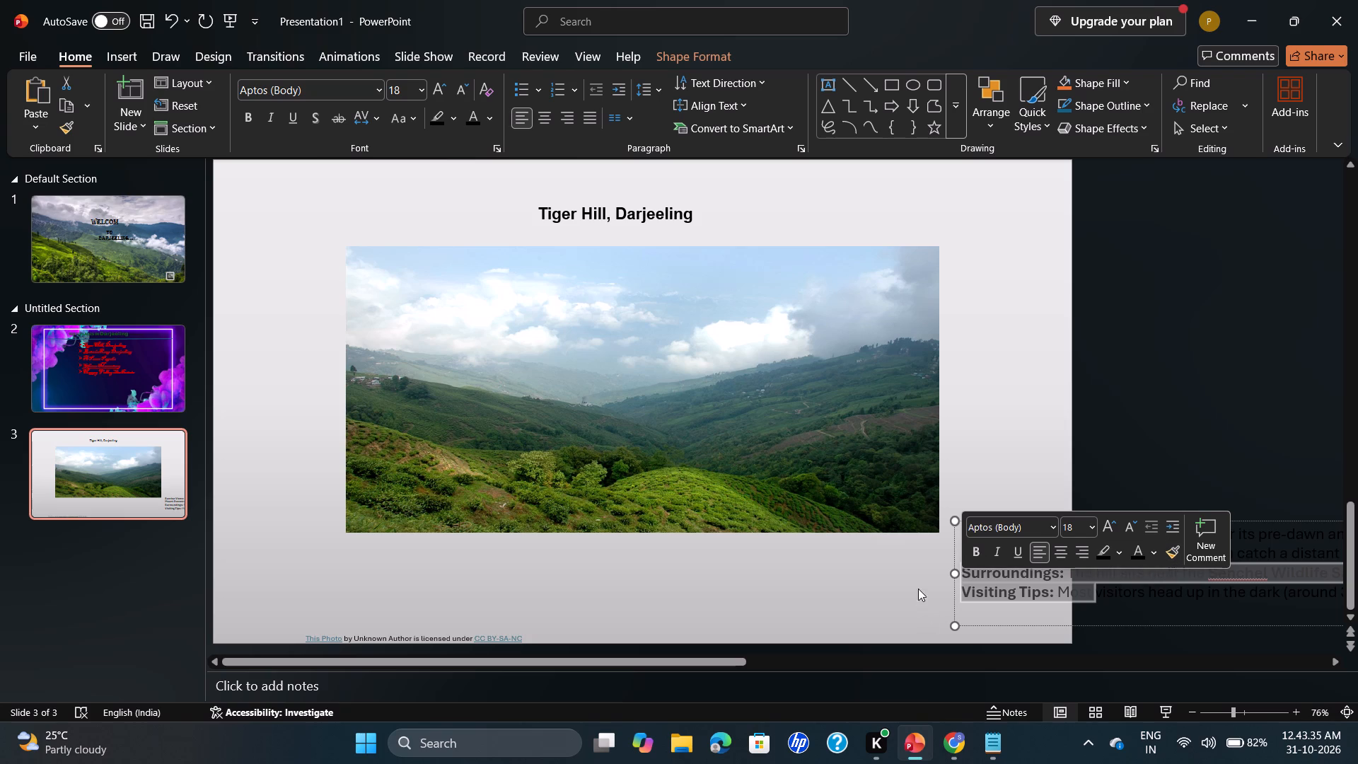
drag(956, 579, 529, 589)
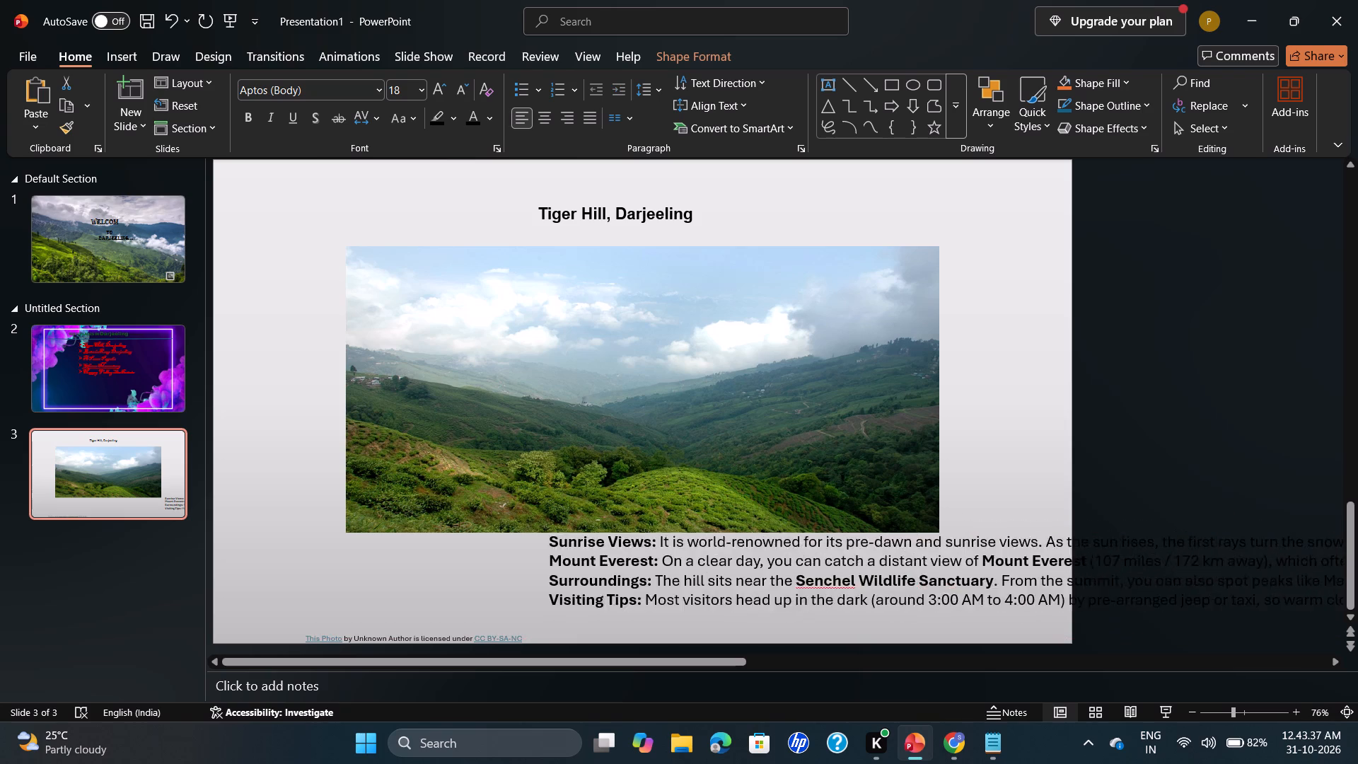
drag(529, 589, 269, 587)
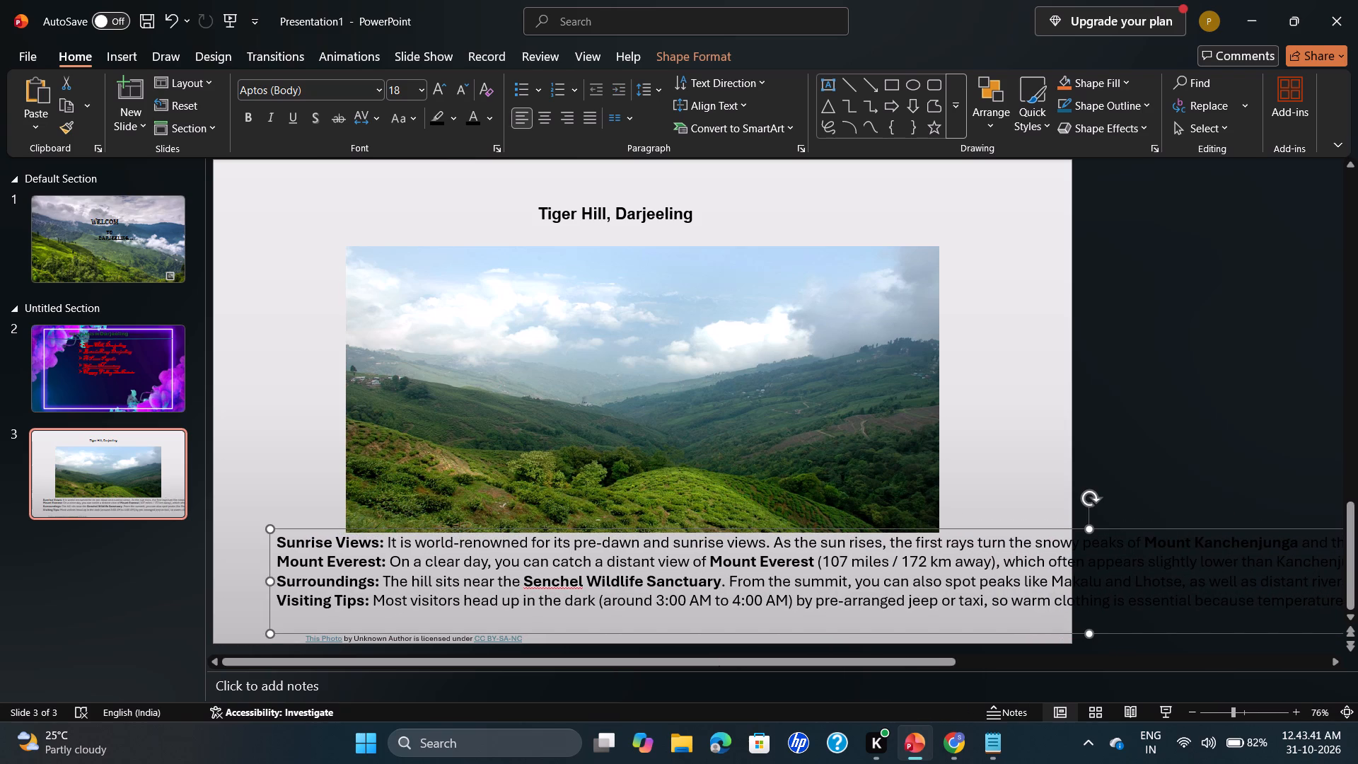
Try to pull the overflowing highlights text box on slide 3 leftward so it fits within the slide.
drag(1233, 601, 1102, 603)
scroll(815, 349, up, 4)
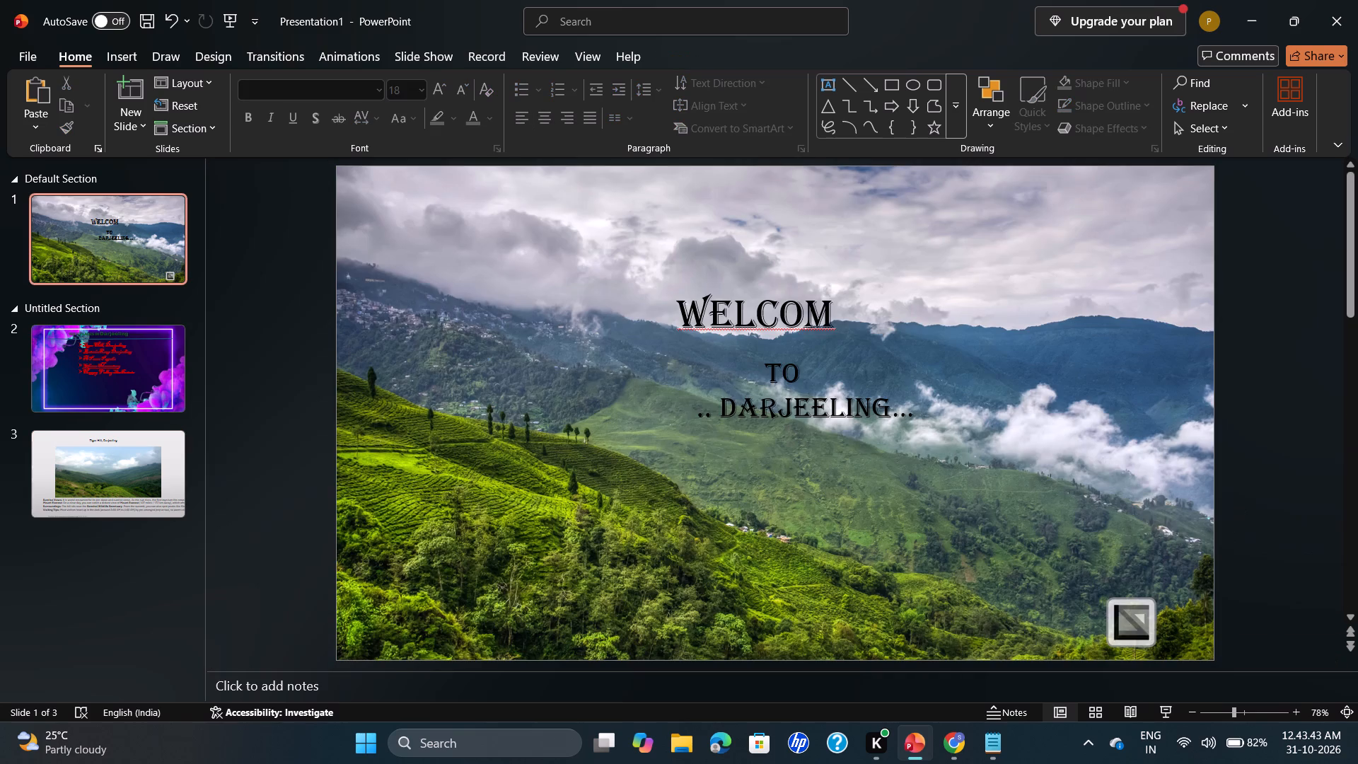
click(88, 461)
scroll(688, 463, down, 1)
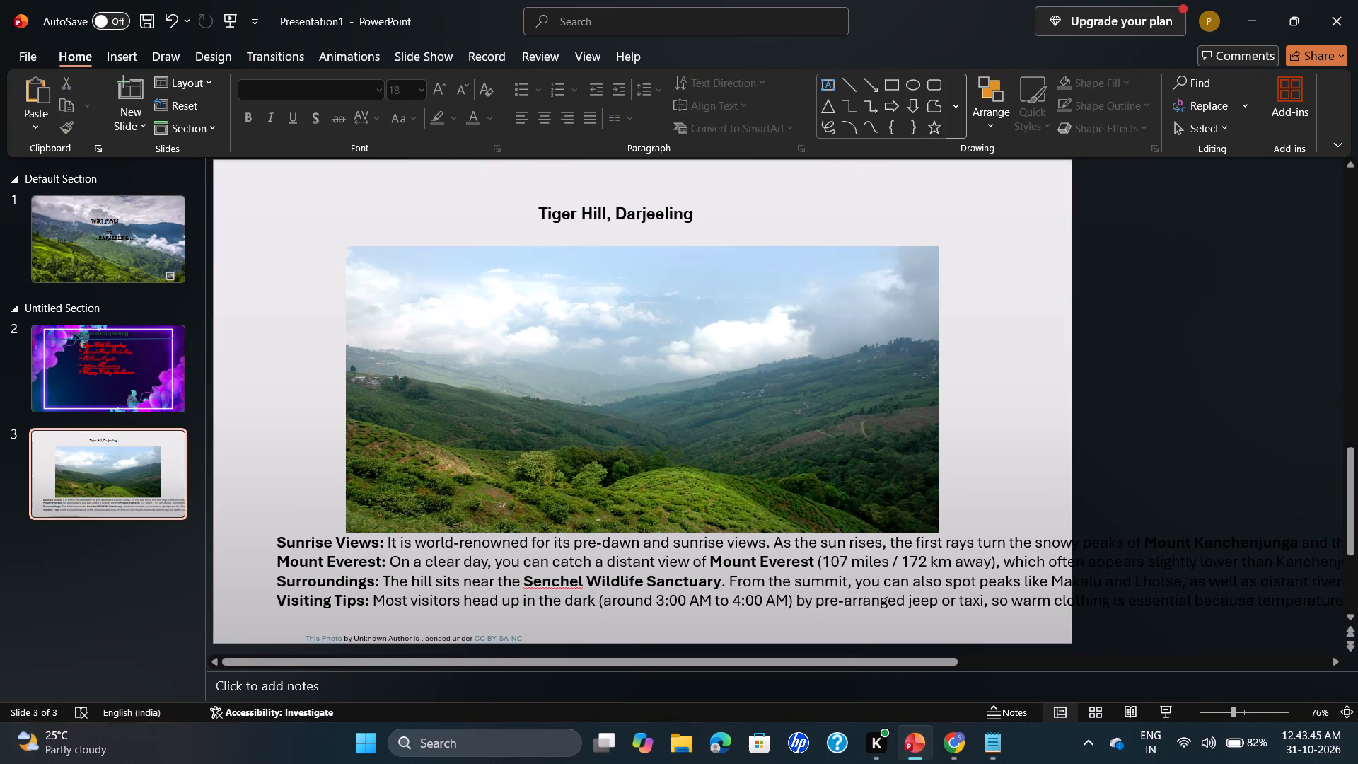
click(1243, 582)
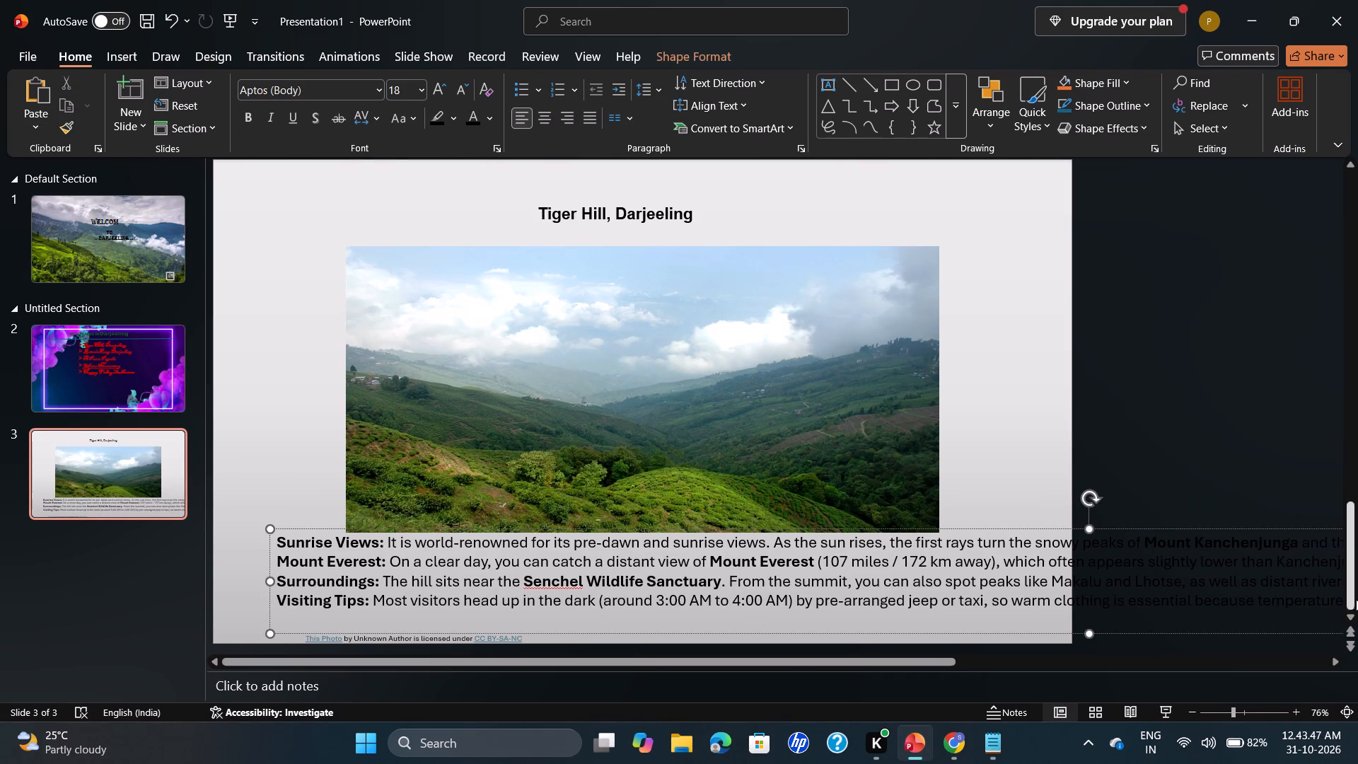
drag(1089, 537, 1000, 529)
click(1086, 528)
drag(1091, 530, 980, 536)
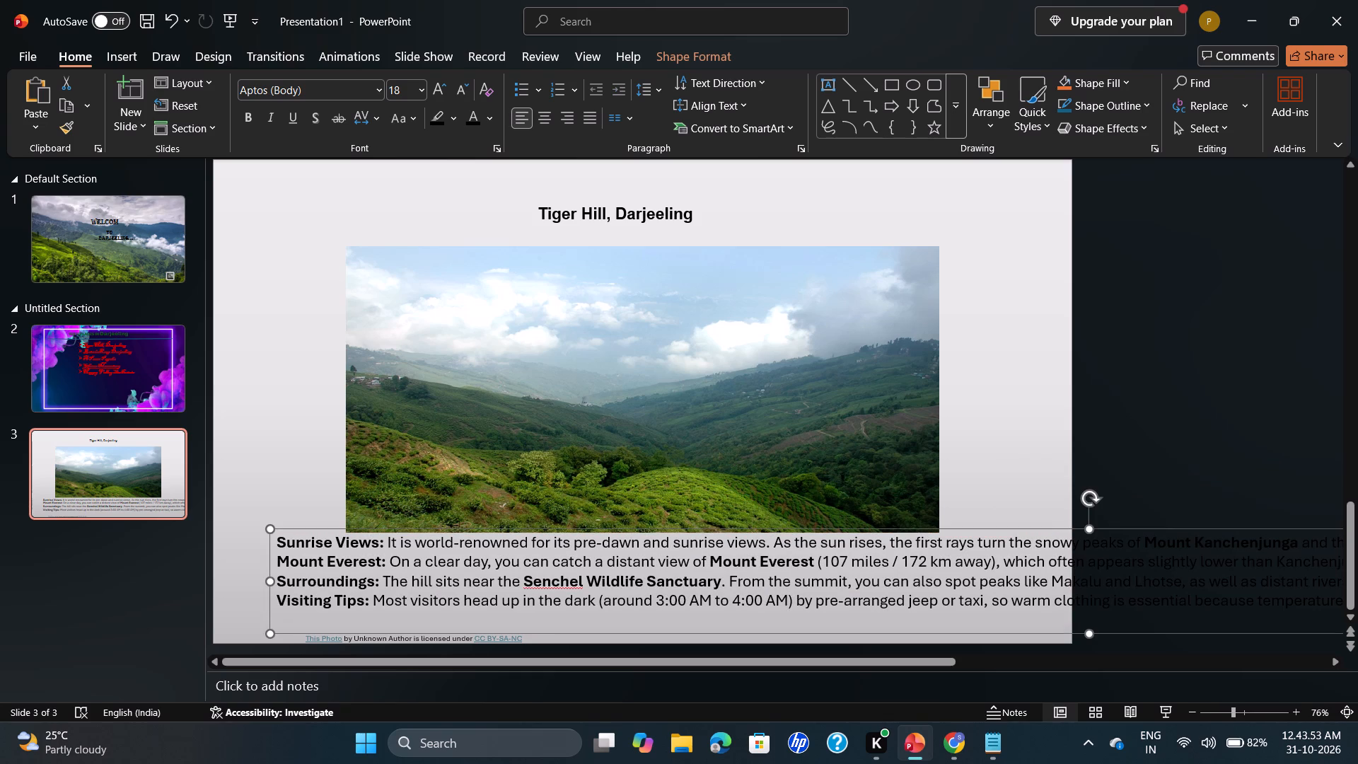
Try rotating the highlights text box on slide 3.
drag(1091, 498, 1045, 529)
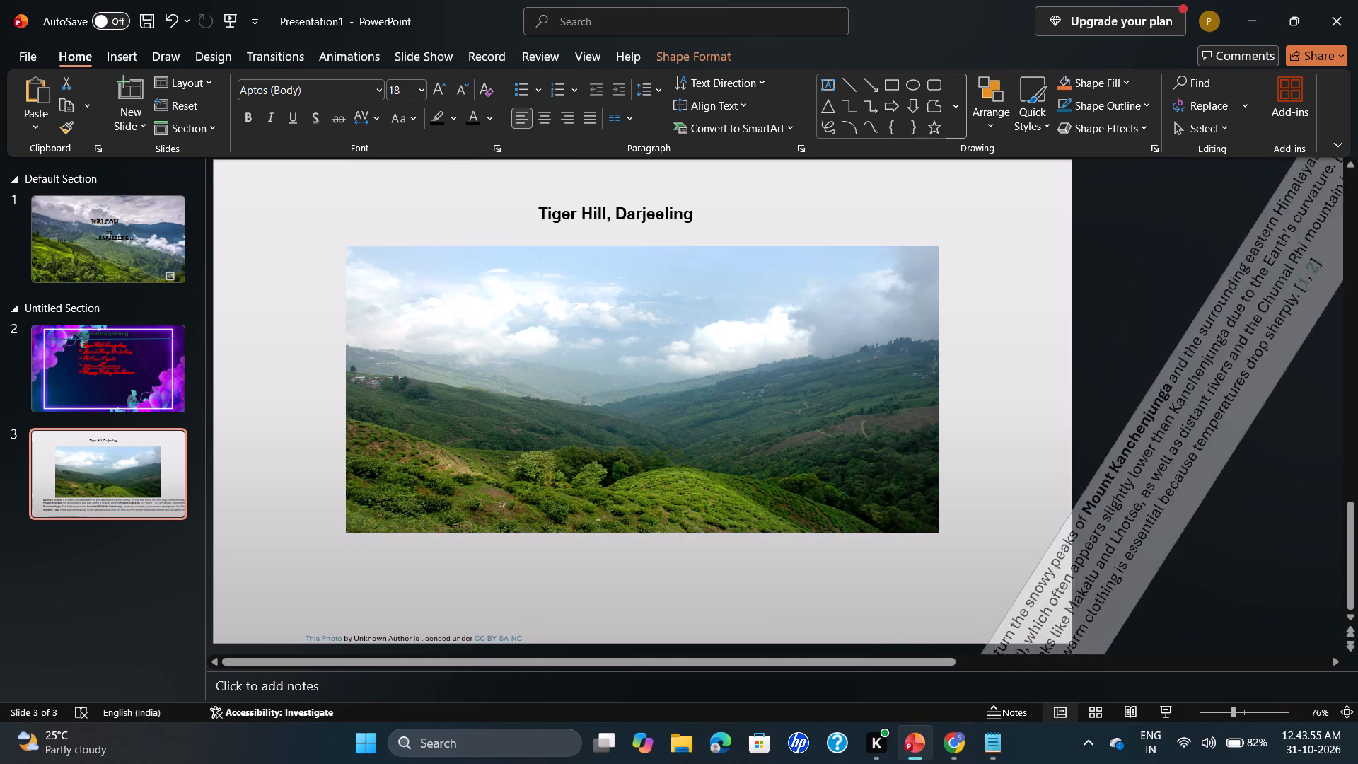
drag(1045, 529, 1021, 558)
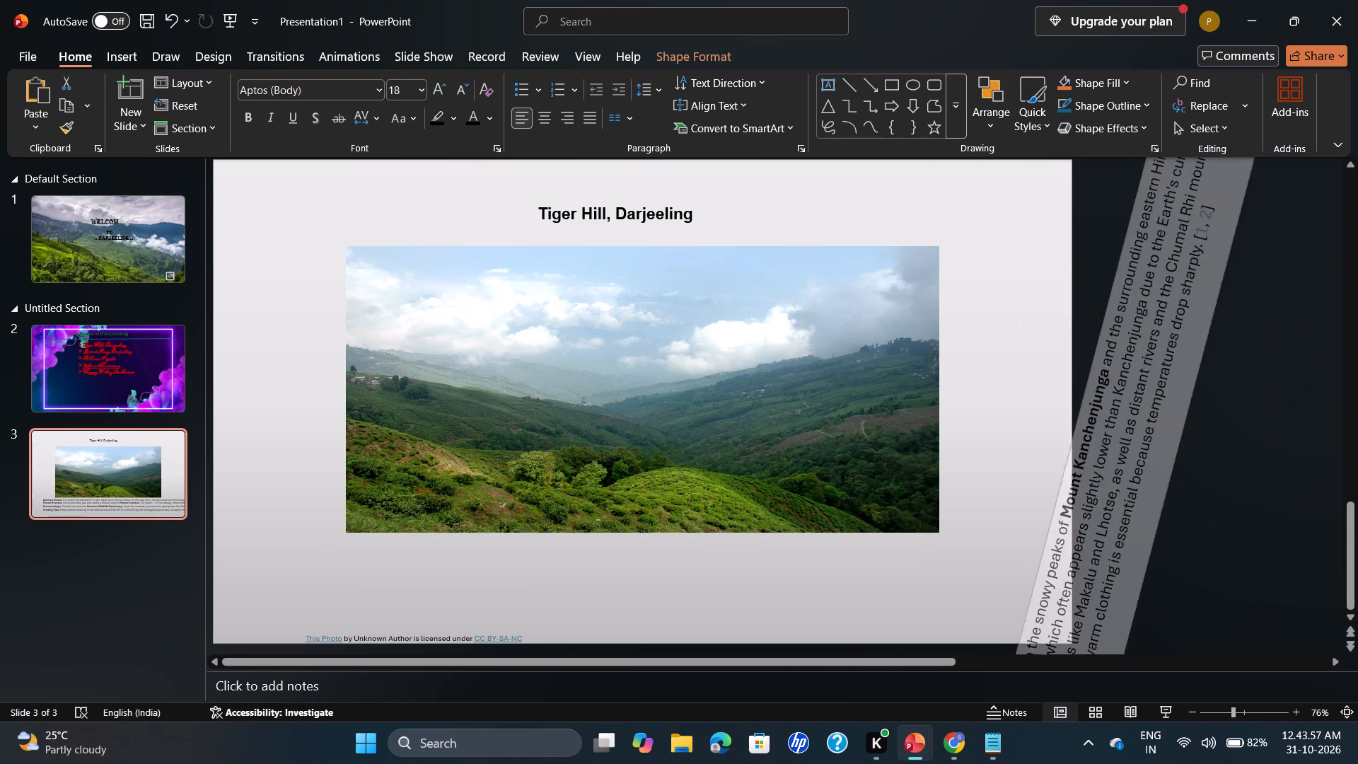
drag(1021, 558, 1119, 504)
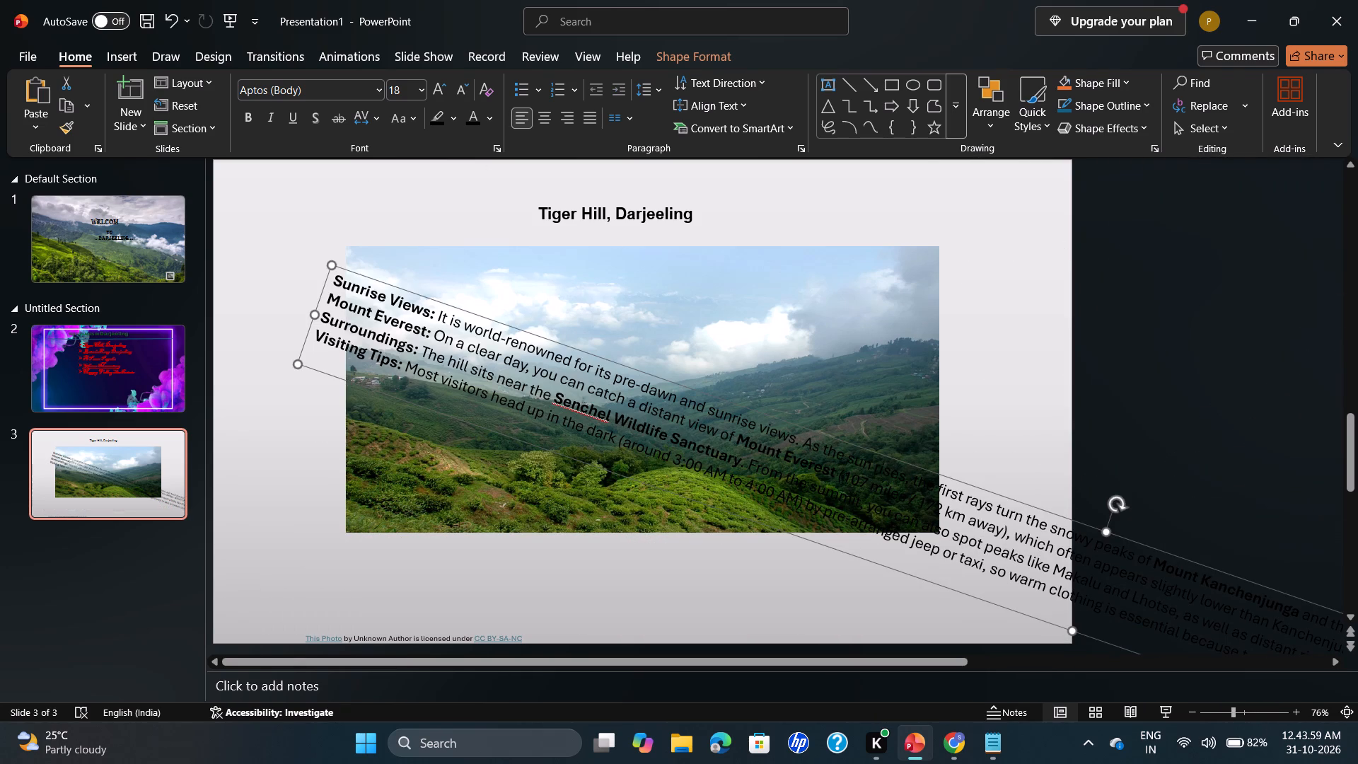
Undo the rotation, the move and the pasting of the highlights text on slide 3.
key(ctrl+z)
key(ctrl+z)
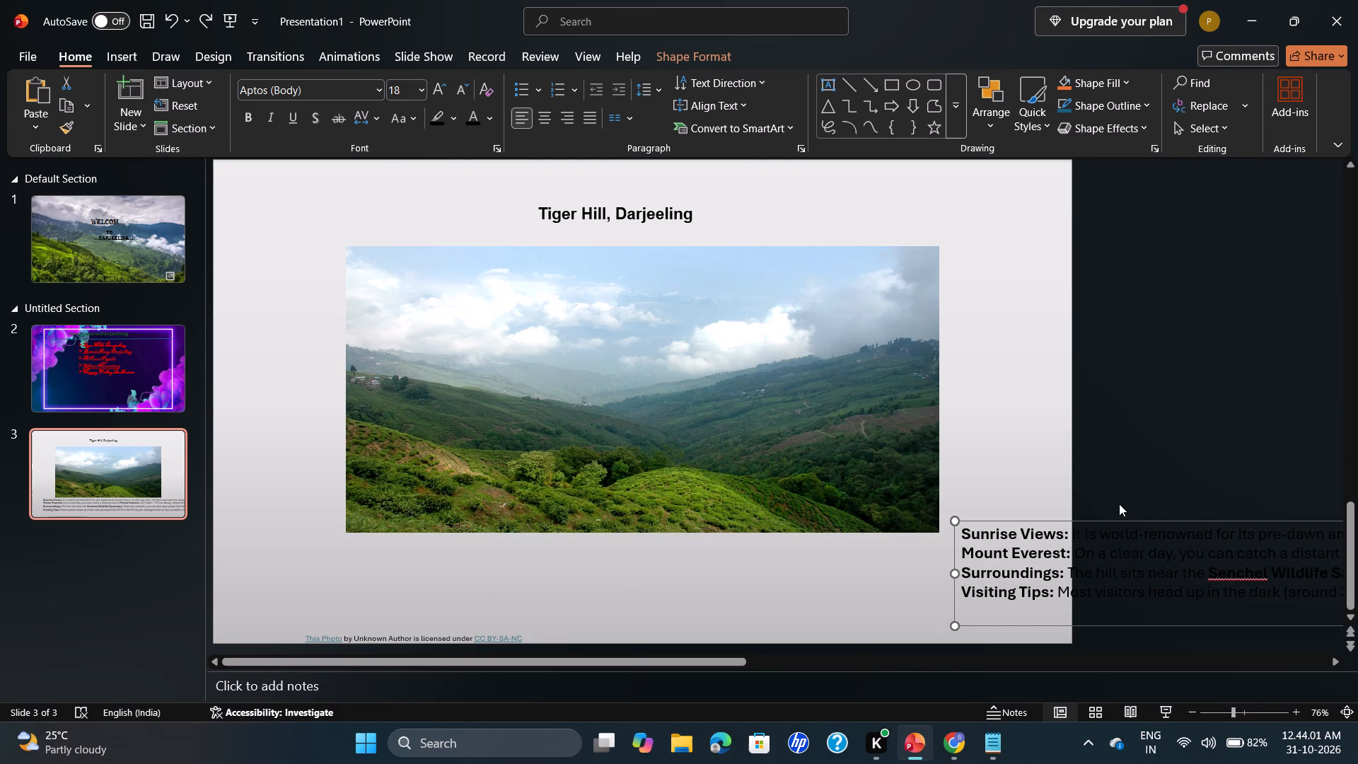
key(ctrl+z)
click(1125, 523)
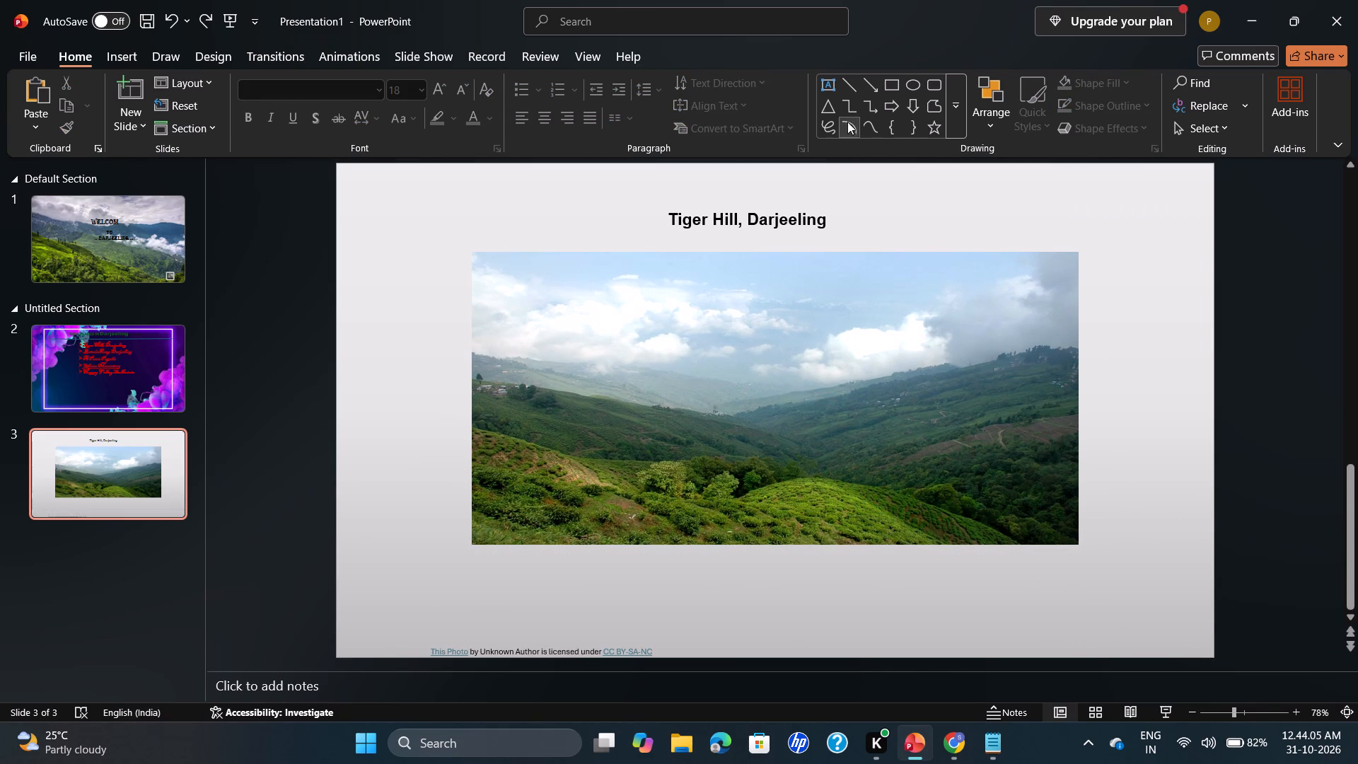
Draw a wide, shallow text box centred below the valley picture on slide 3, and nudge its side edges slightly outward.
click(827, 89)
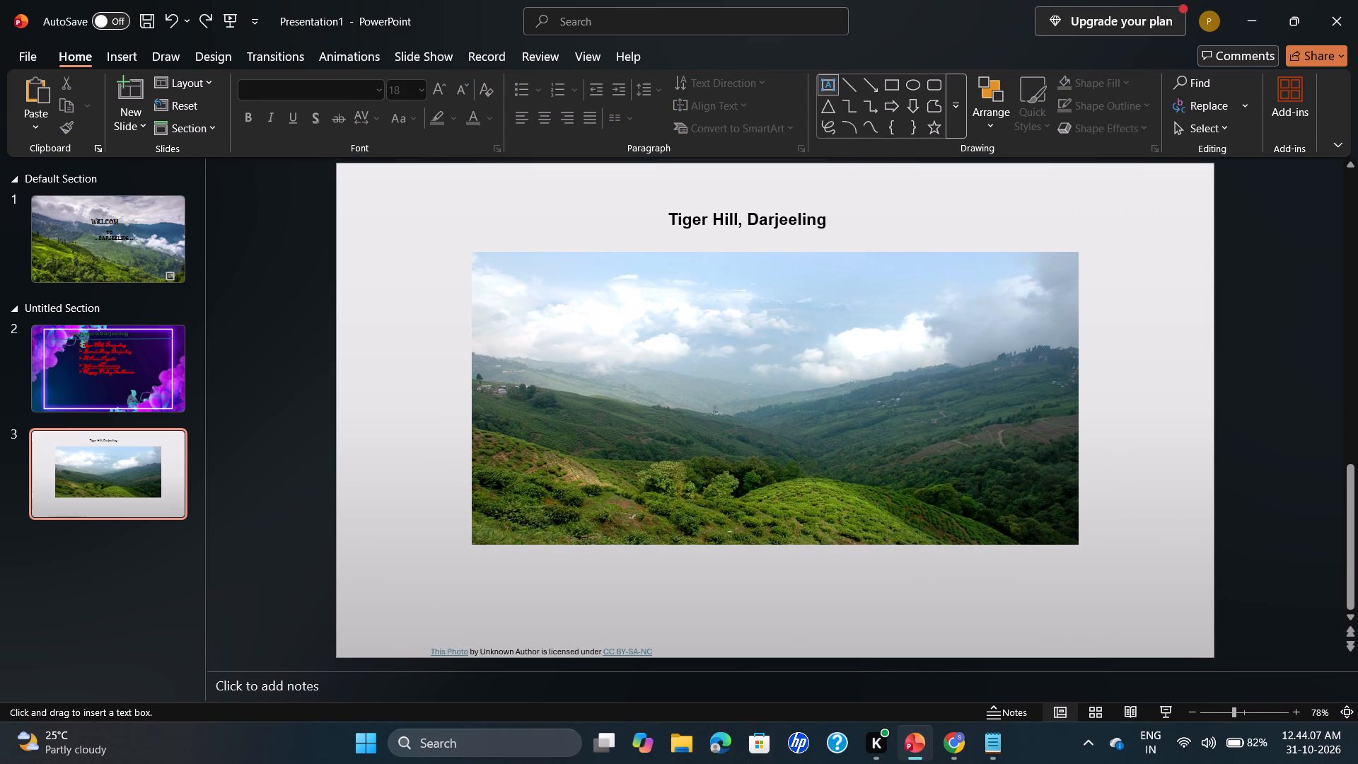
drag(518, 574, 990, 606)
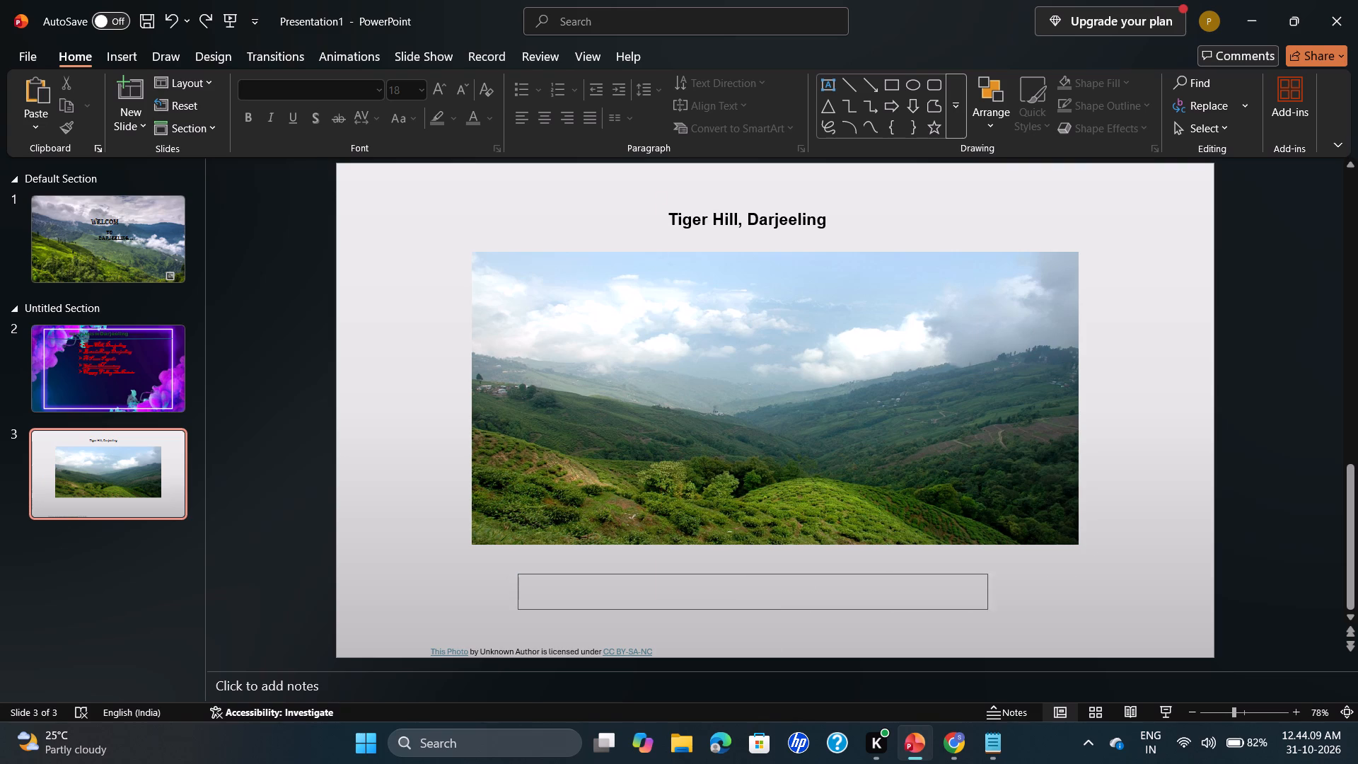
drag(990, 606, 1053, 606)
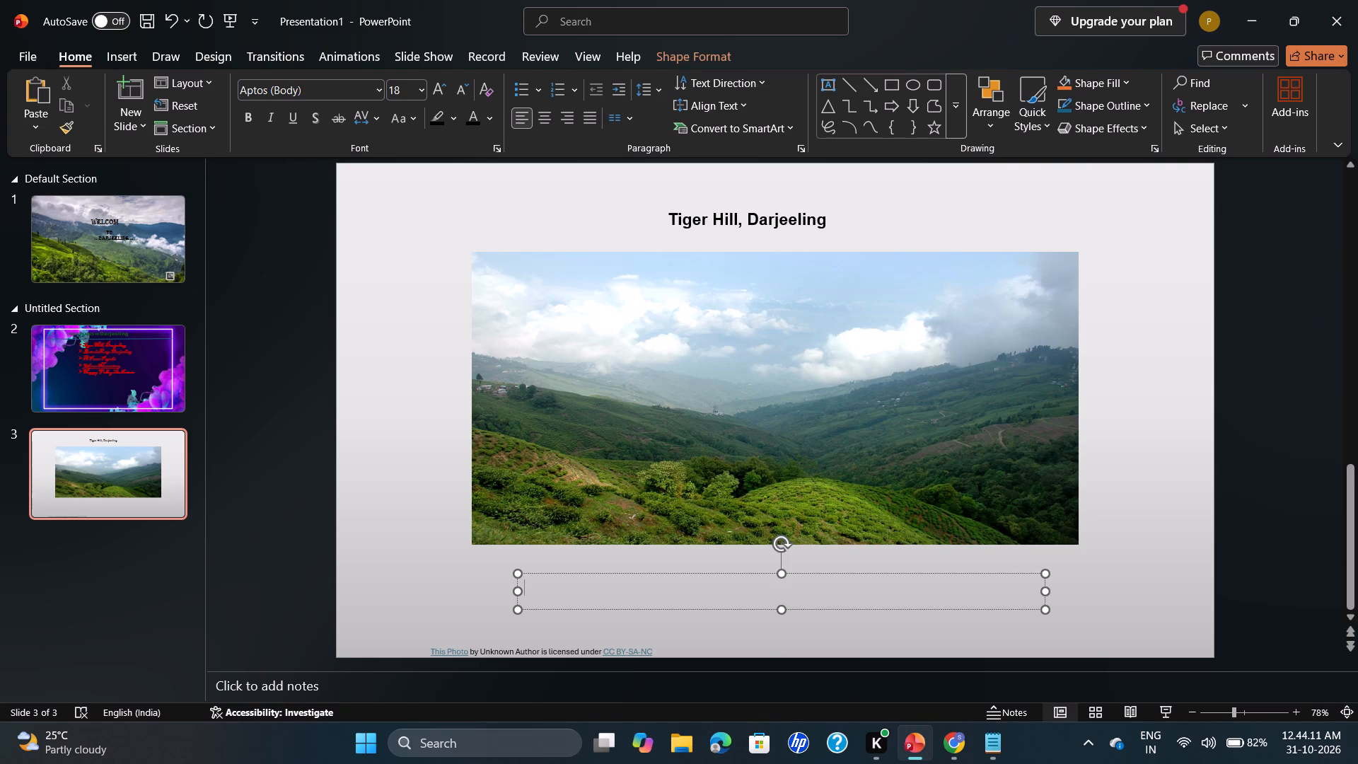
click(782, 574)
drag(515, 591, 514, 599)
click(632, 601)
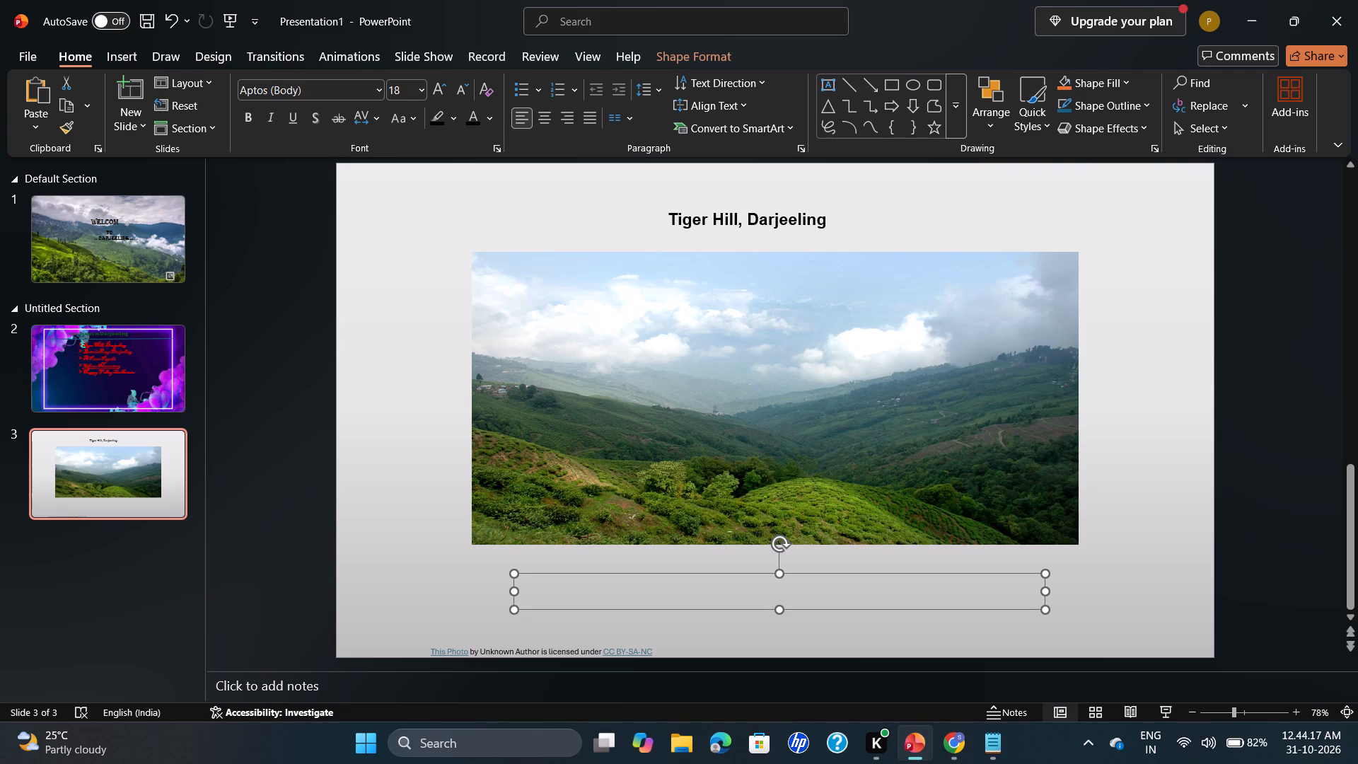
drag(1046, 591, 1048, 573)
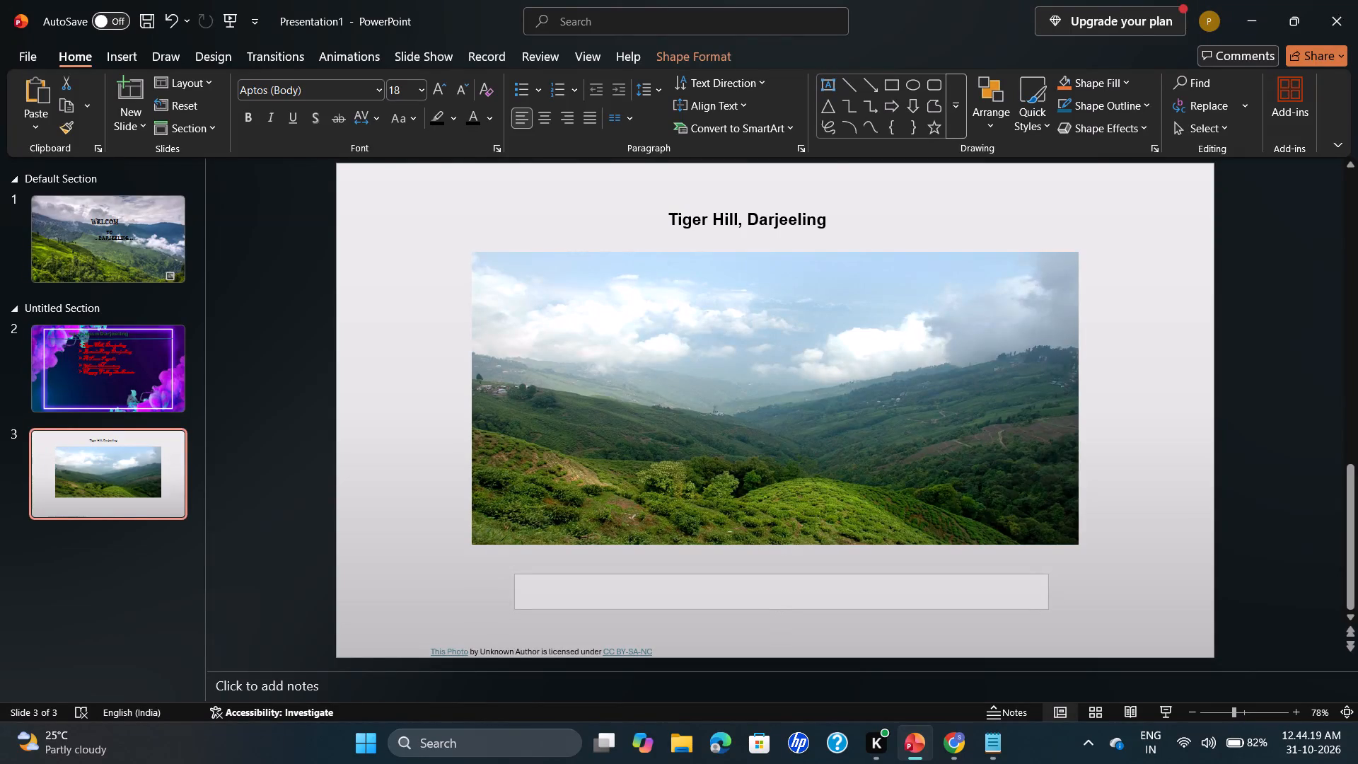
drag(1048, 573, 1046, 565)
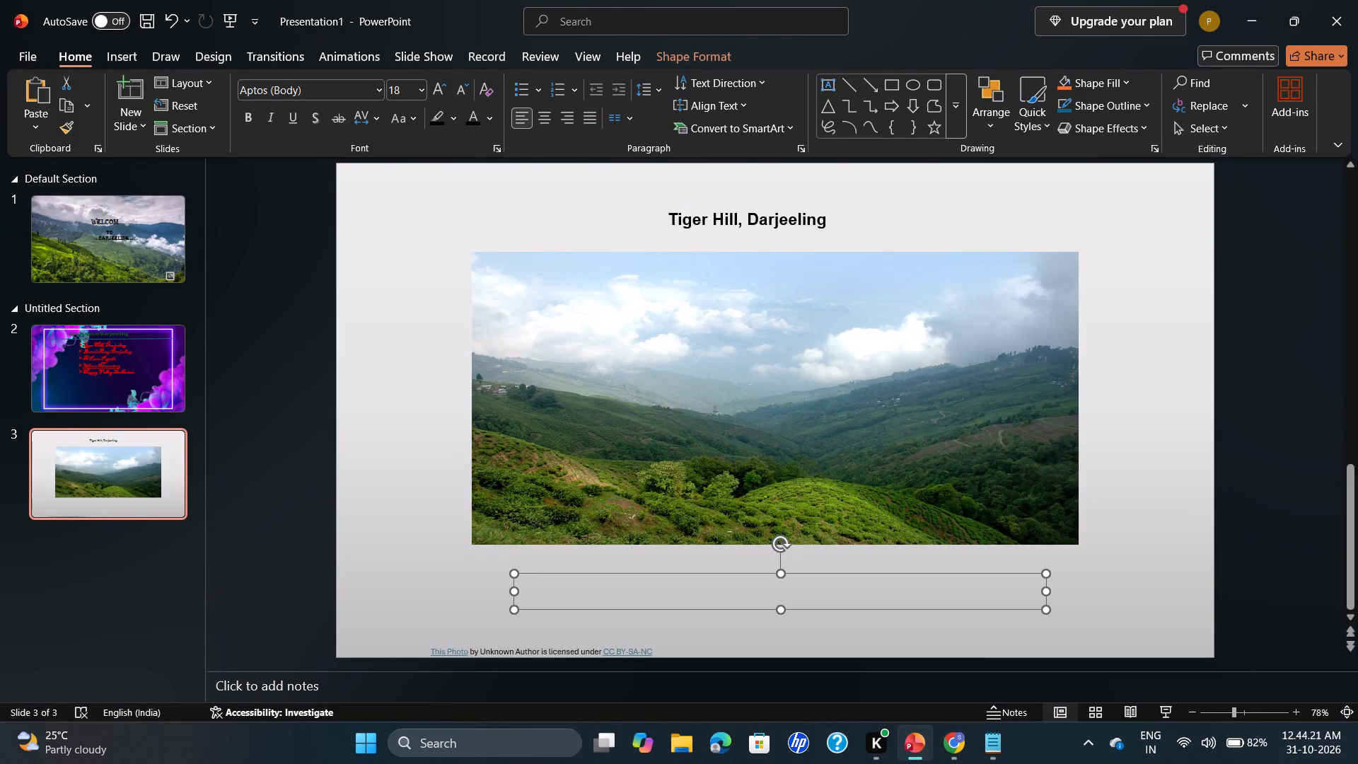
click(880, 591)
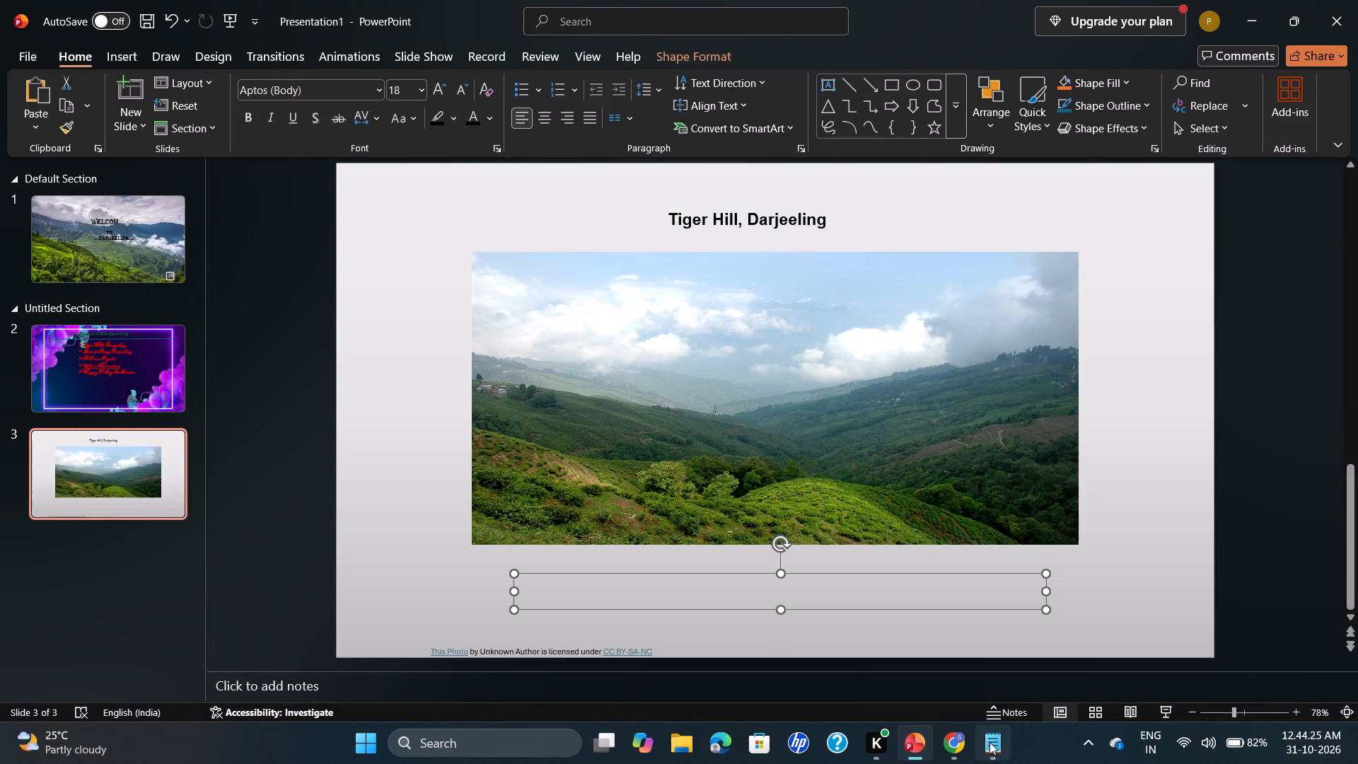
Switch to Chrome and try to select the Tiger Hill Key Highlights points again for copying.
click(990, 743)
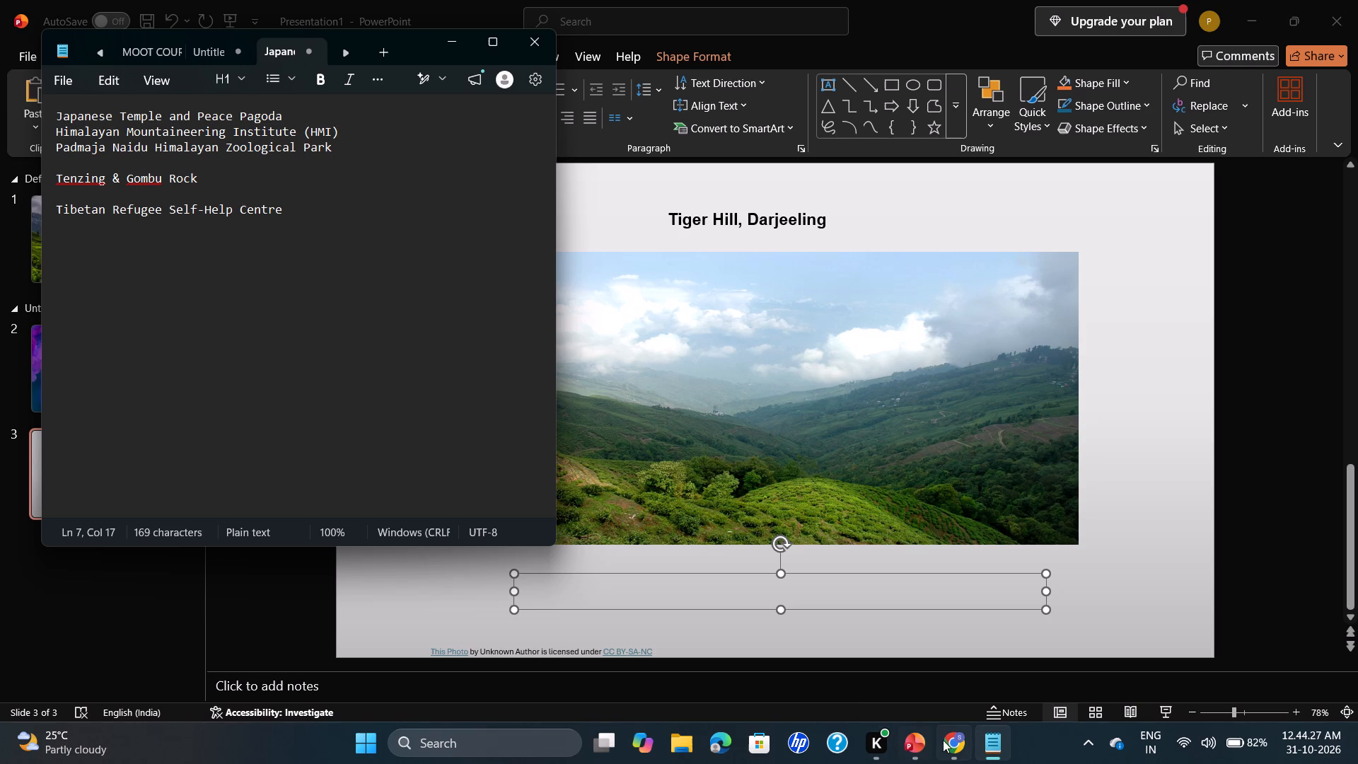
click(948, 741)
click(750, 373)
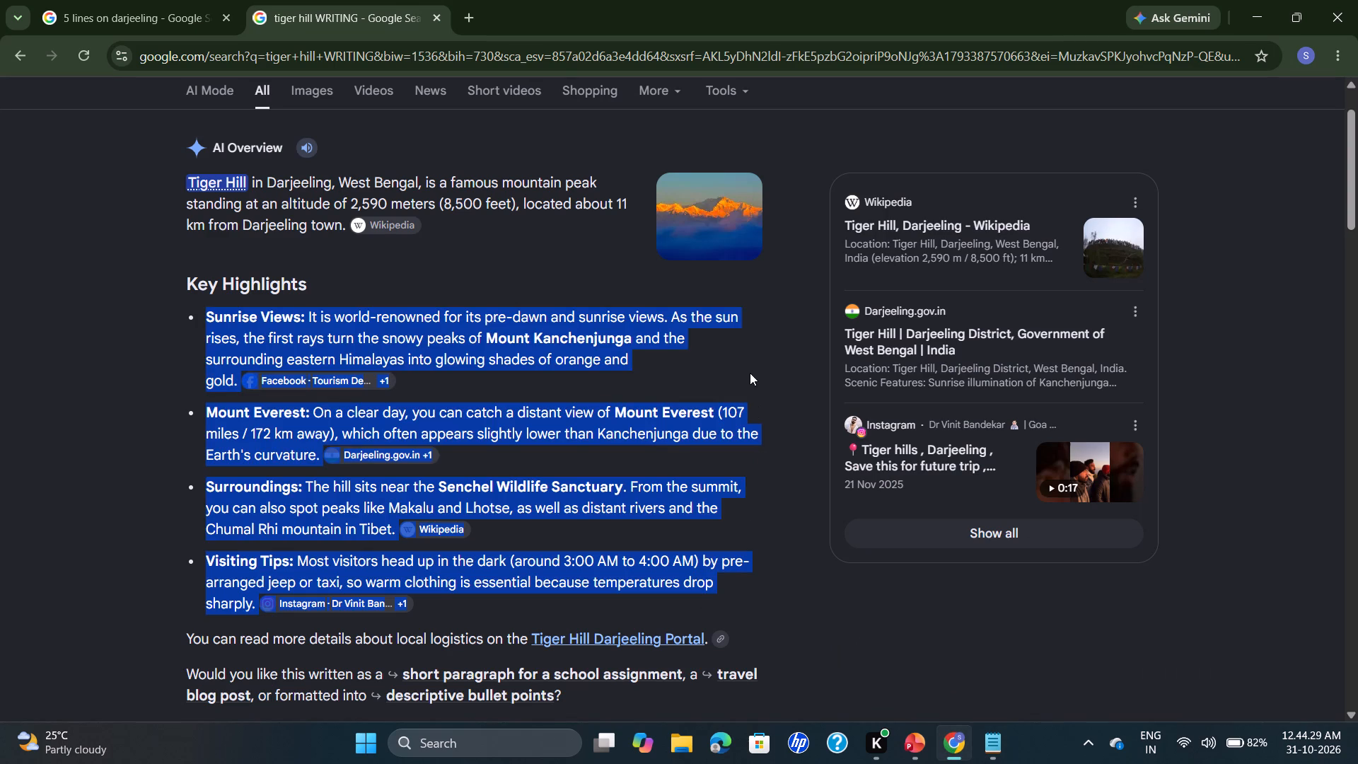
drag(209, 317, 525, 556)
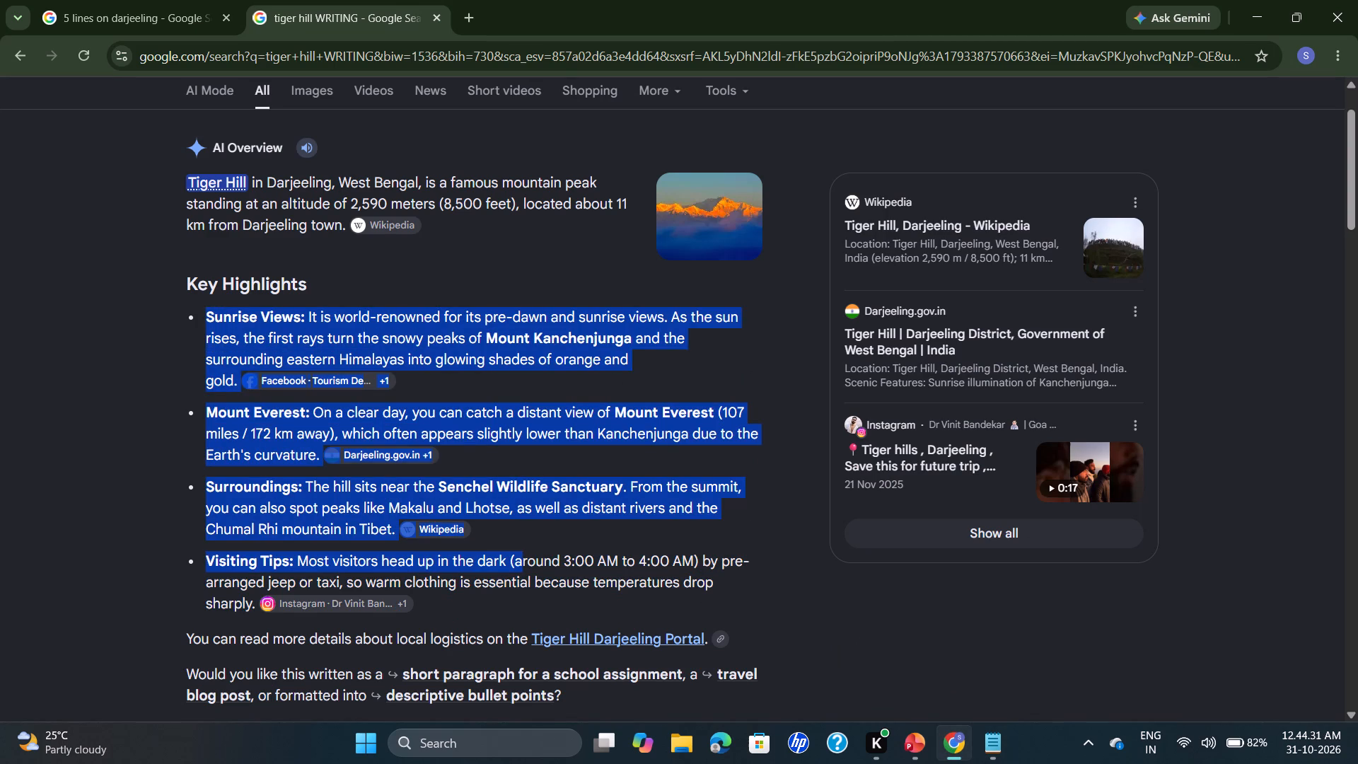
drag(525, 556, 533, 594)
right_click(533, 594)
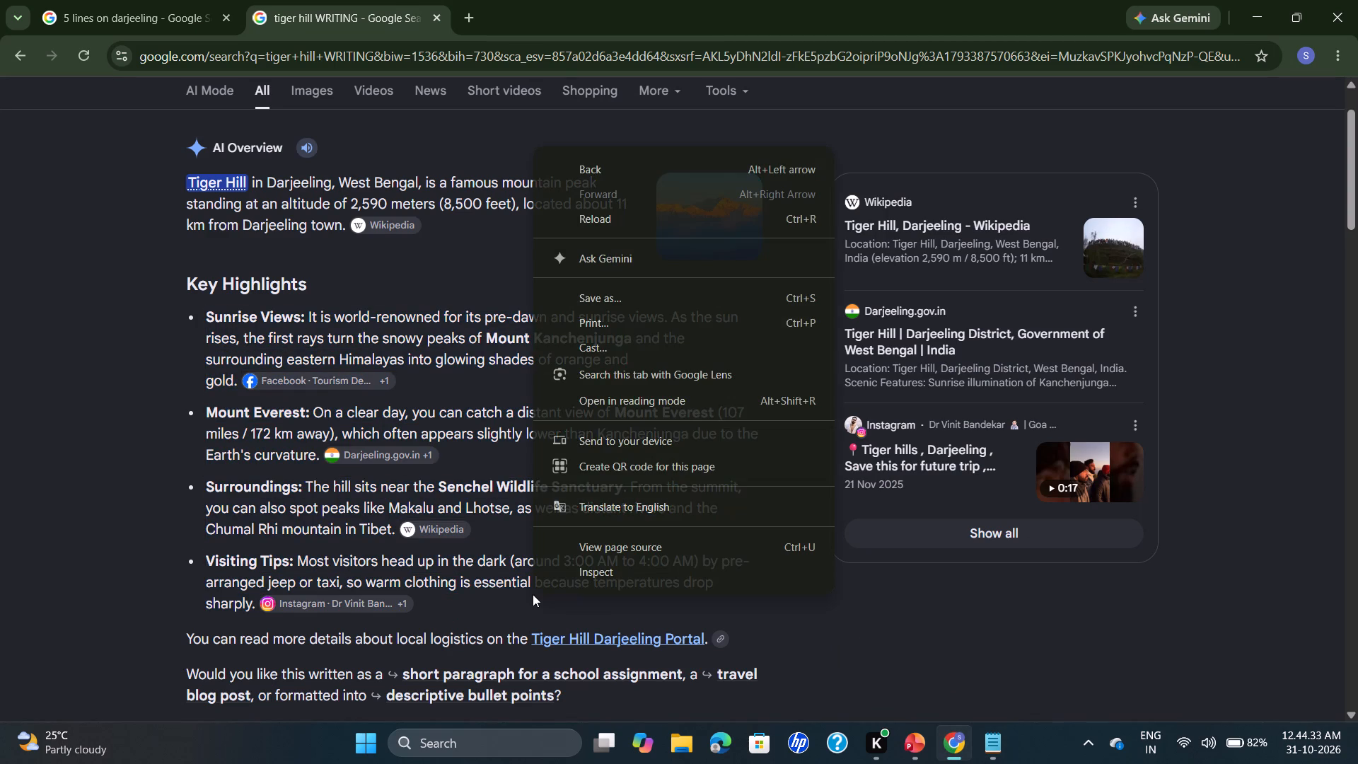
click(339, 276)
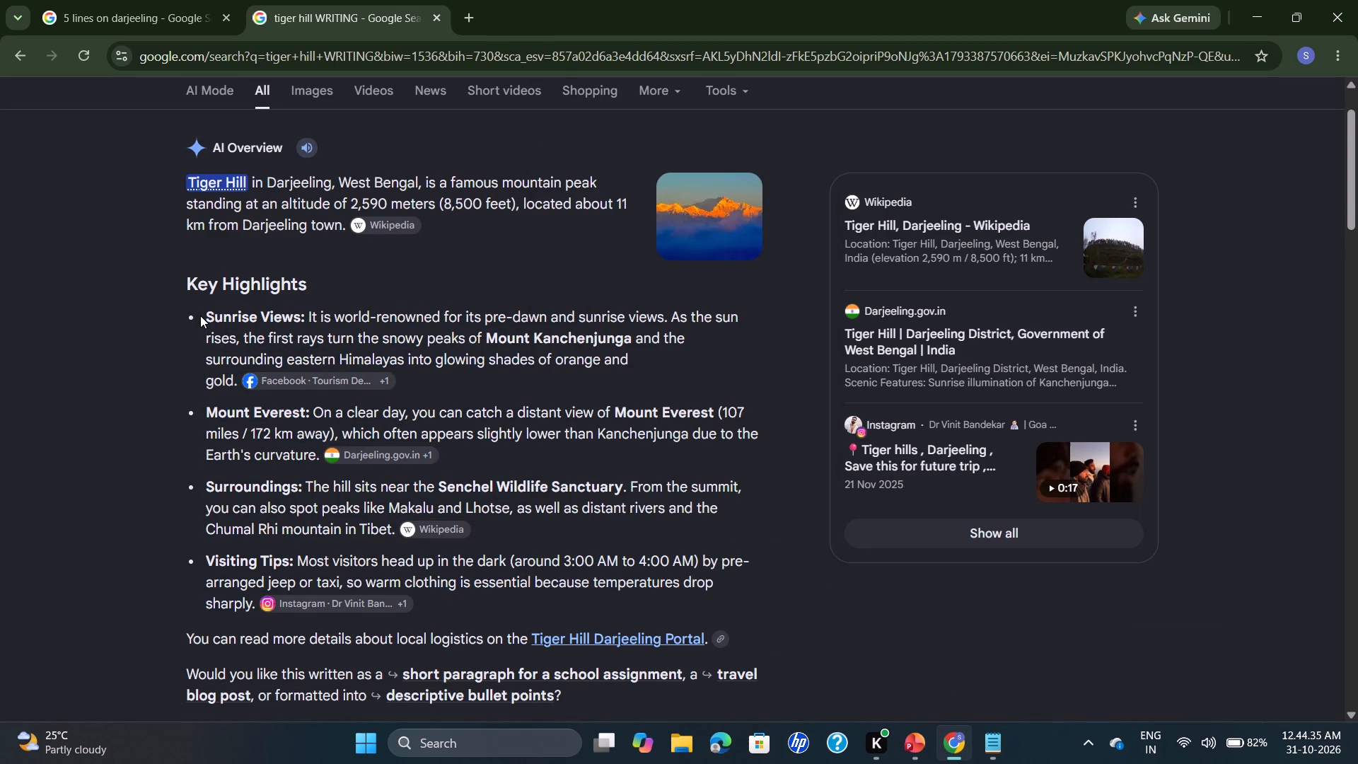
Copy the four Tiger Hill Key Highlights points, from Sunrise Views through Visiting Tips.
drag(200, 316, 668, 587)
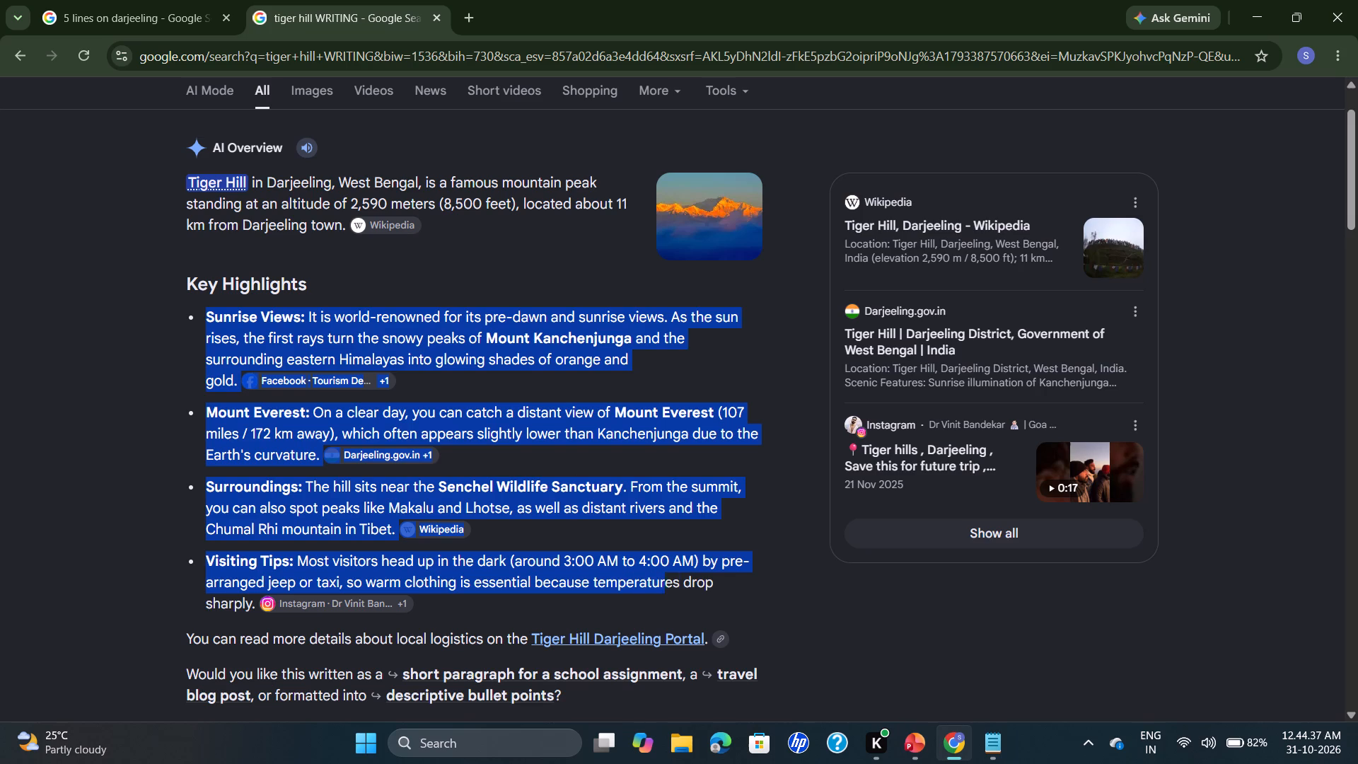
drag(668, 587, 729, 586)
click(729, 583)
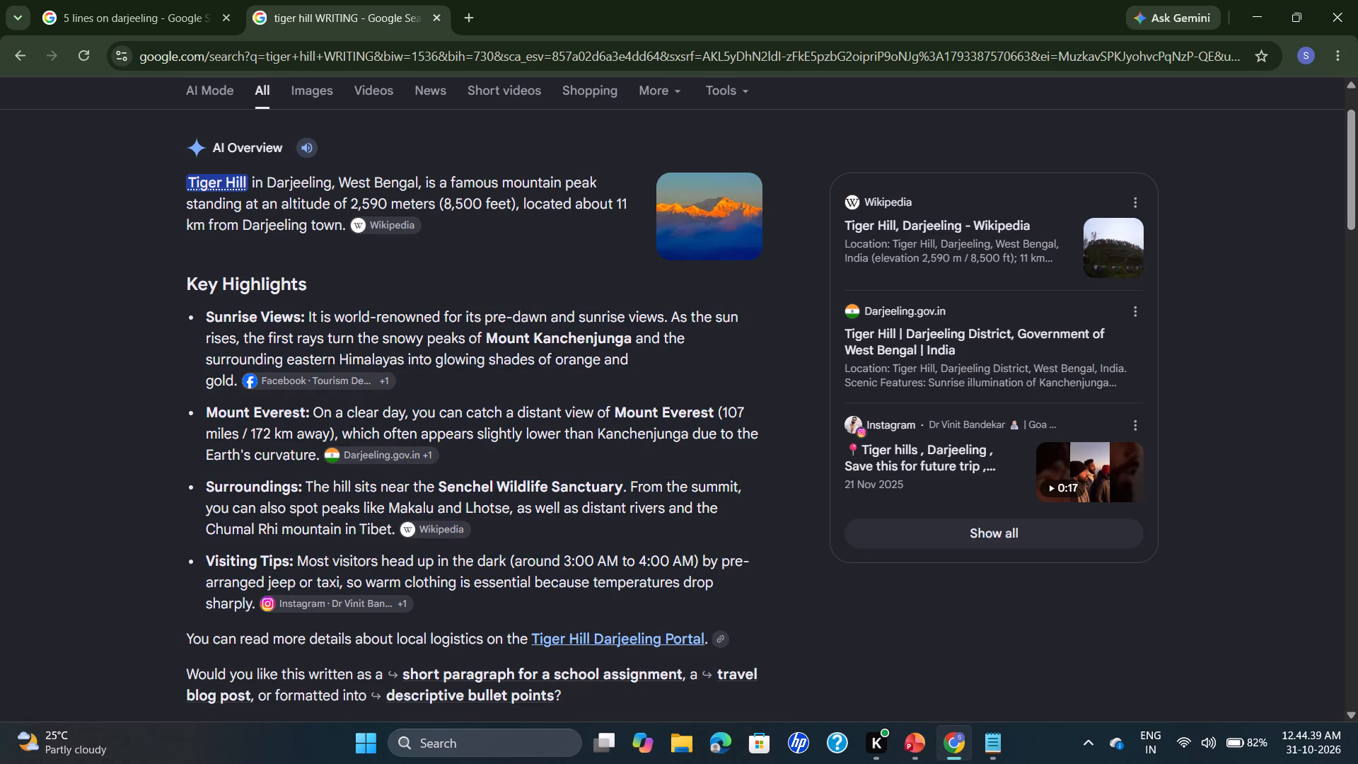
drag(199, 316, 449, 604)
right_click(449, 604)
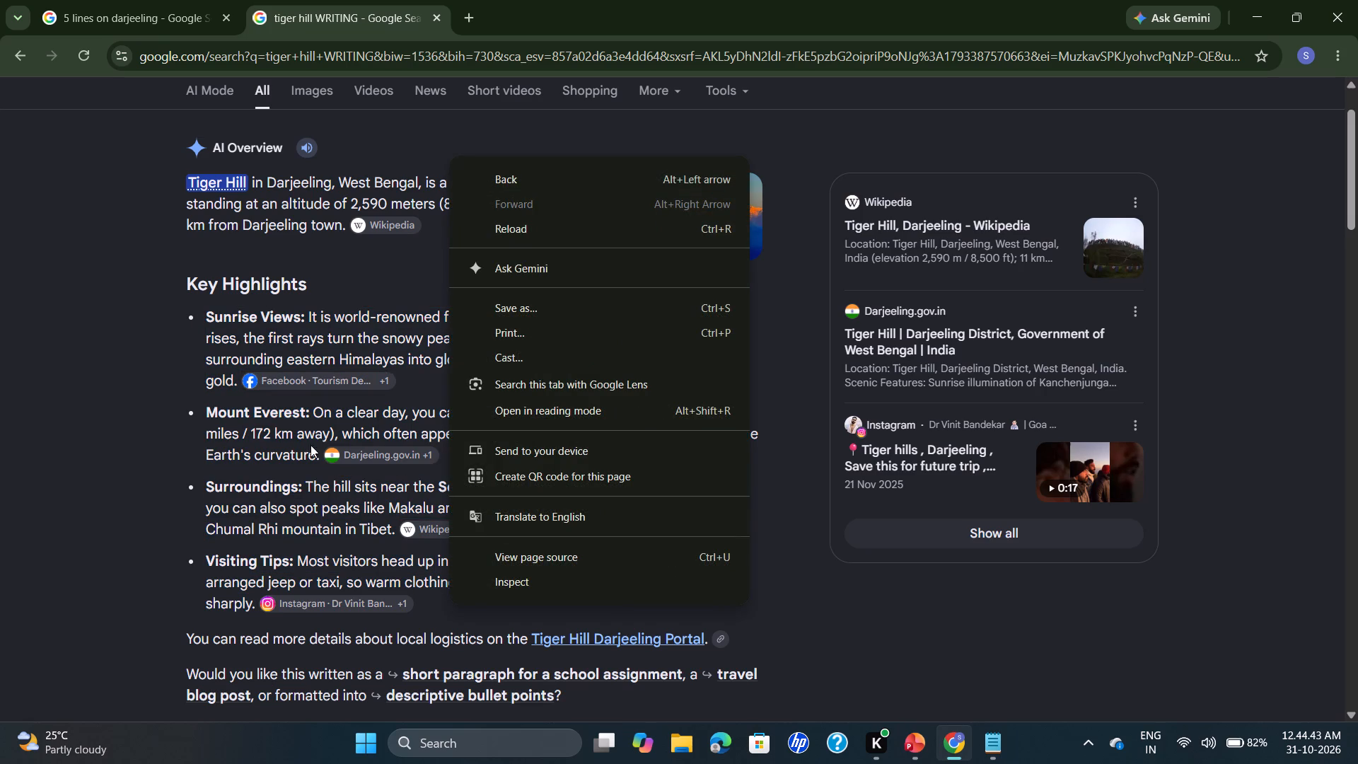
click(156, 340)
drag(203, 319, 277, 342)
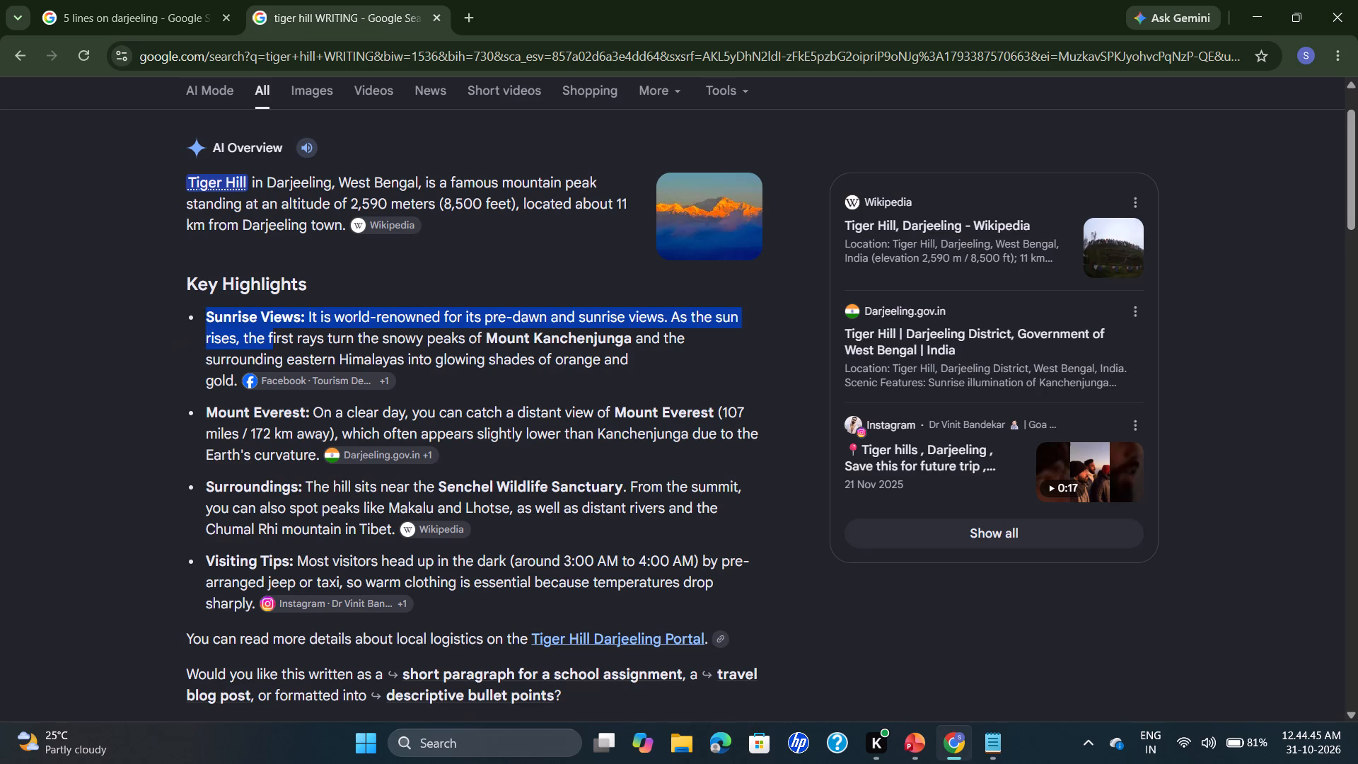
drag(277, 342, 507, 596)
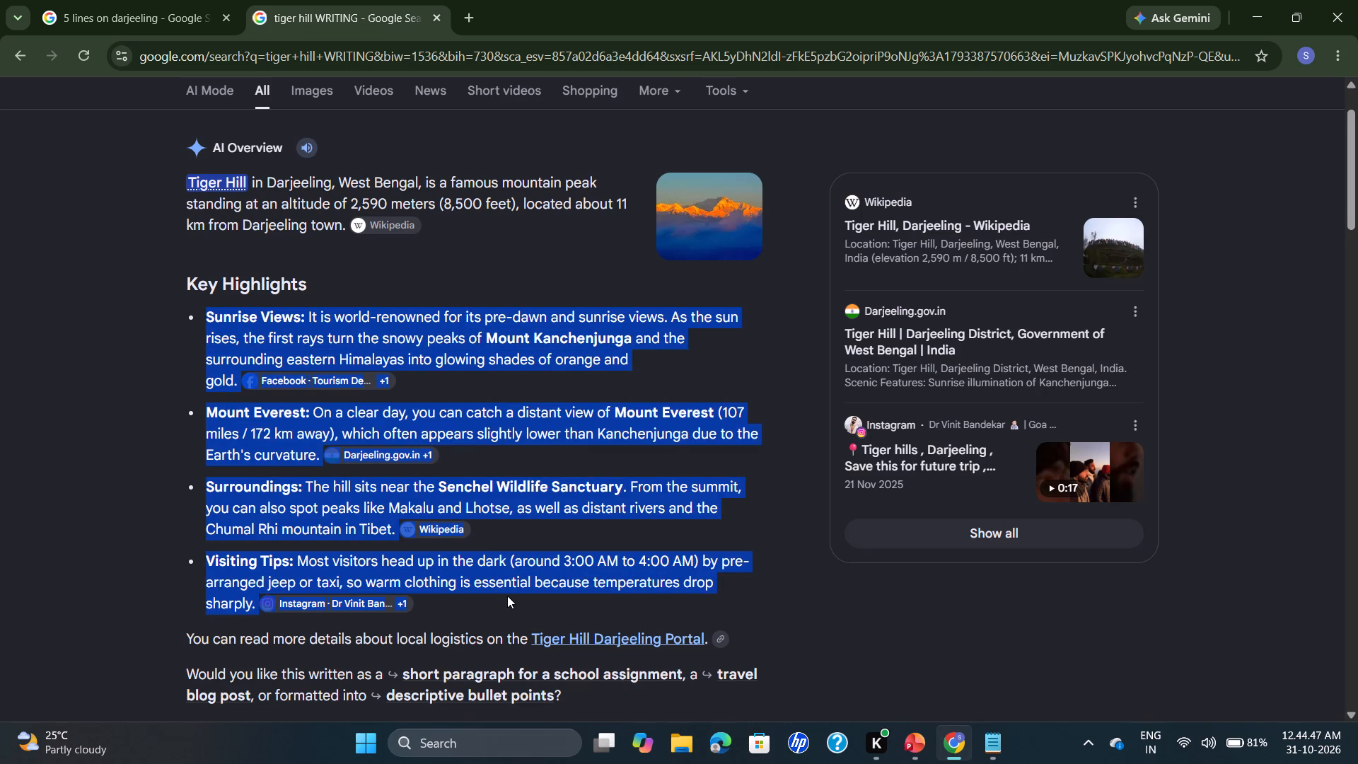
key(ctrl+c)
Switch to Notepad and paste the copied highlights on a new line below "Tibetan Refugee Self-Help Centre".
click(980, 746)
click(256, 265)
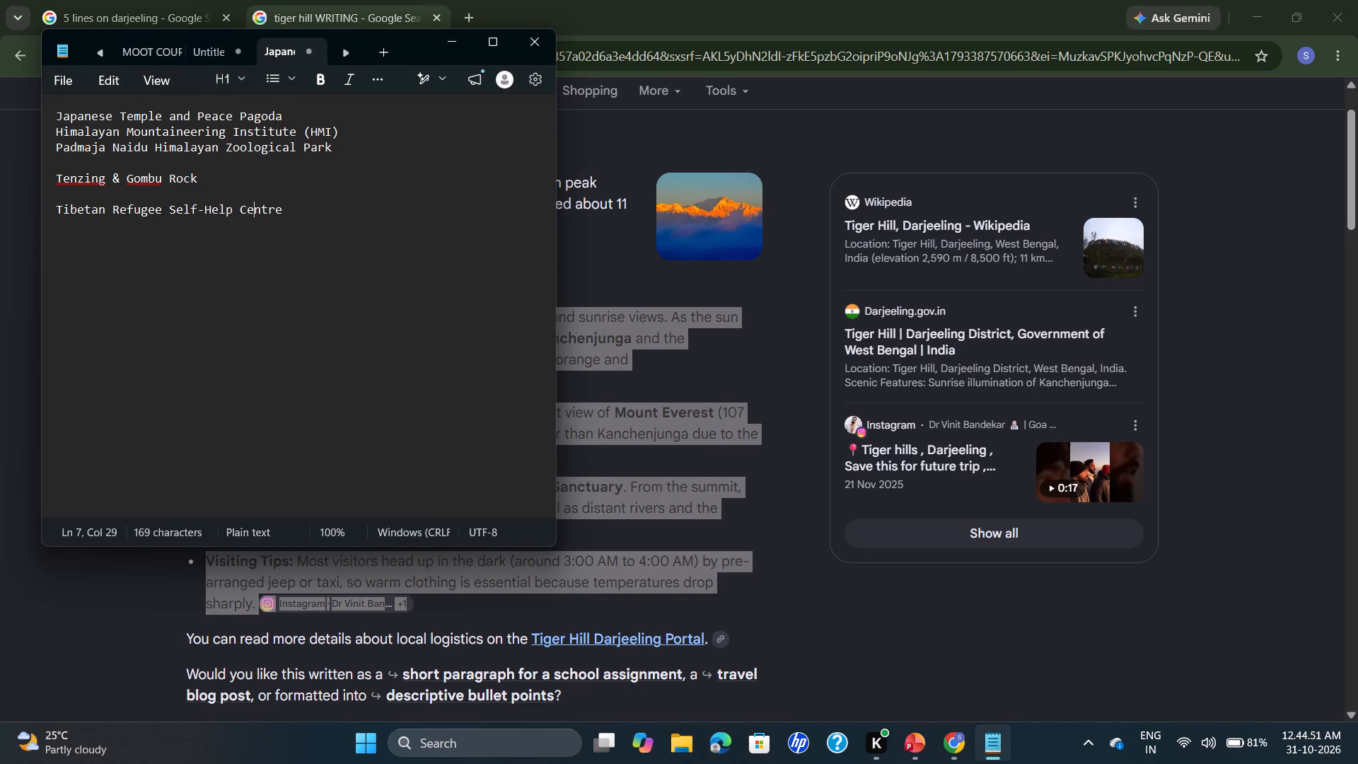
click(330, 204)
key(Return)
key(ctrl+v)
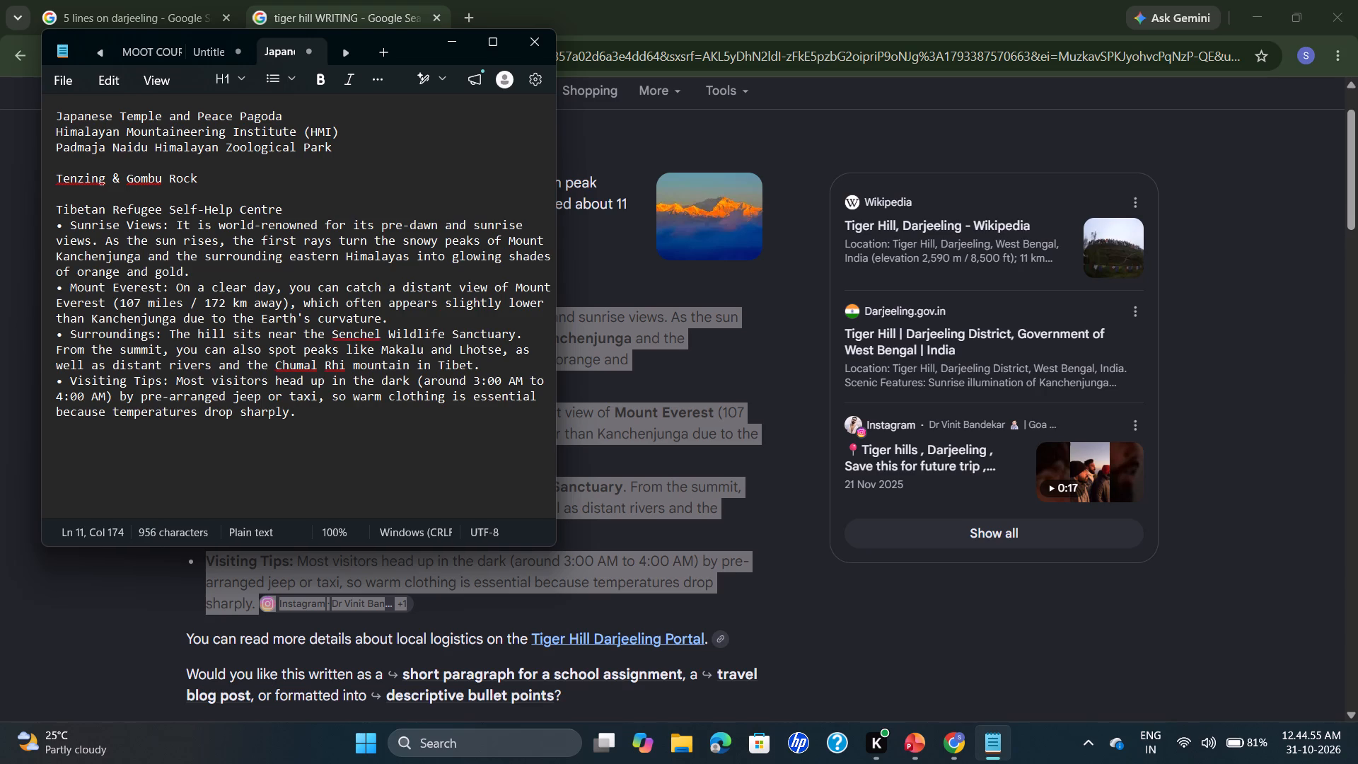
Copy only the Sunrise Views point, without its bullet, from Notepad into the text box below the picture on PowerPoint slide 3.
drag(70, 227, 196, 279)
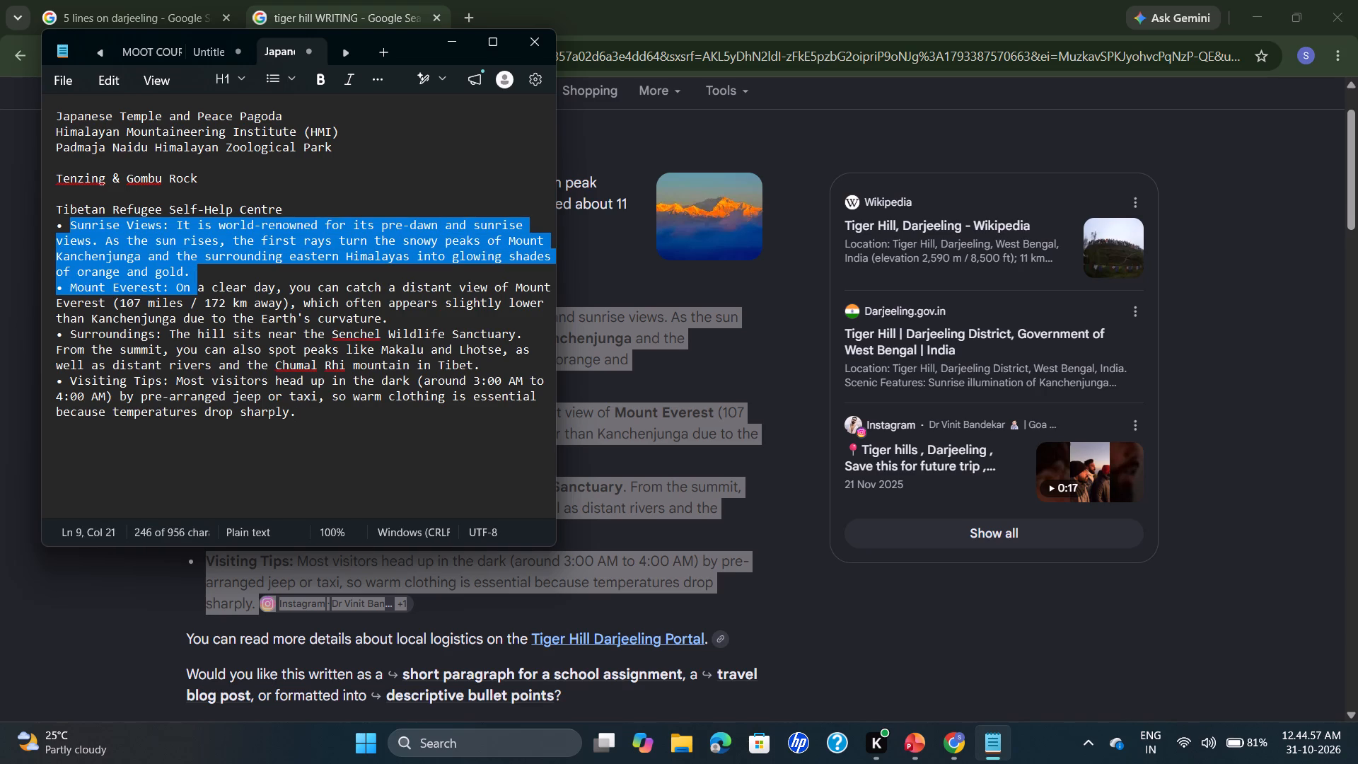
drag(196, 279, 197, 273)
key(ctrl+c)
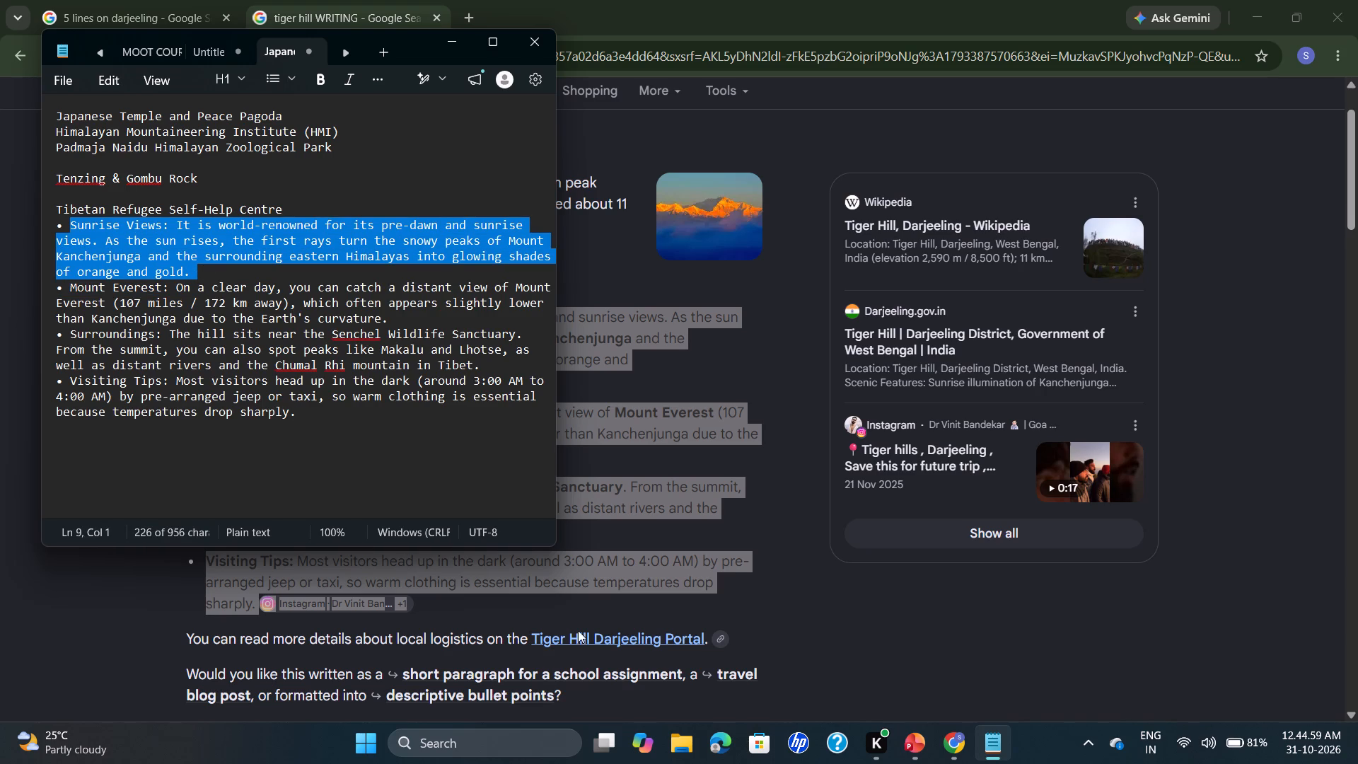
click(918, 739)
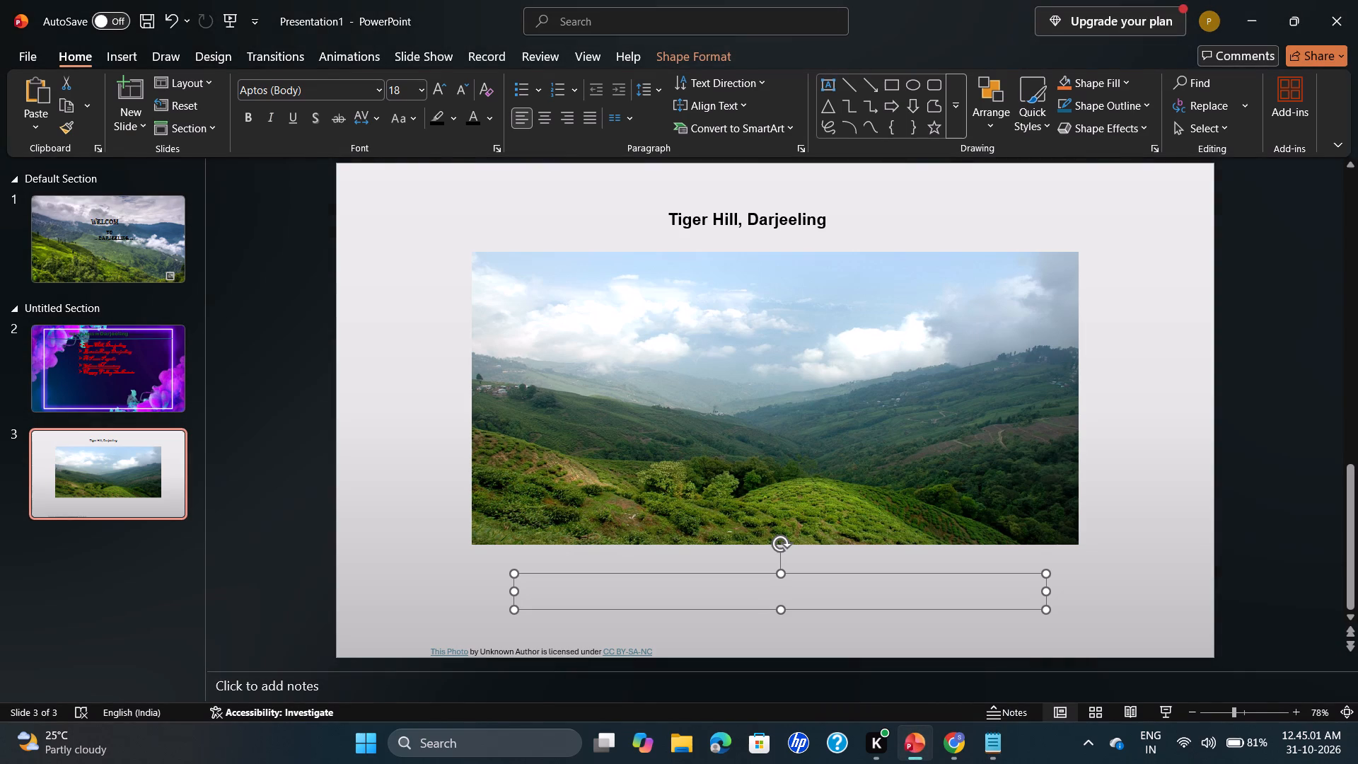
click(594, 584)
key(ctrl+v)
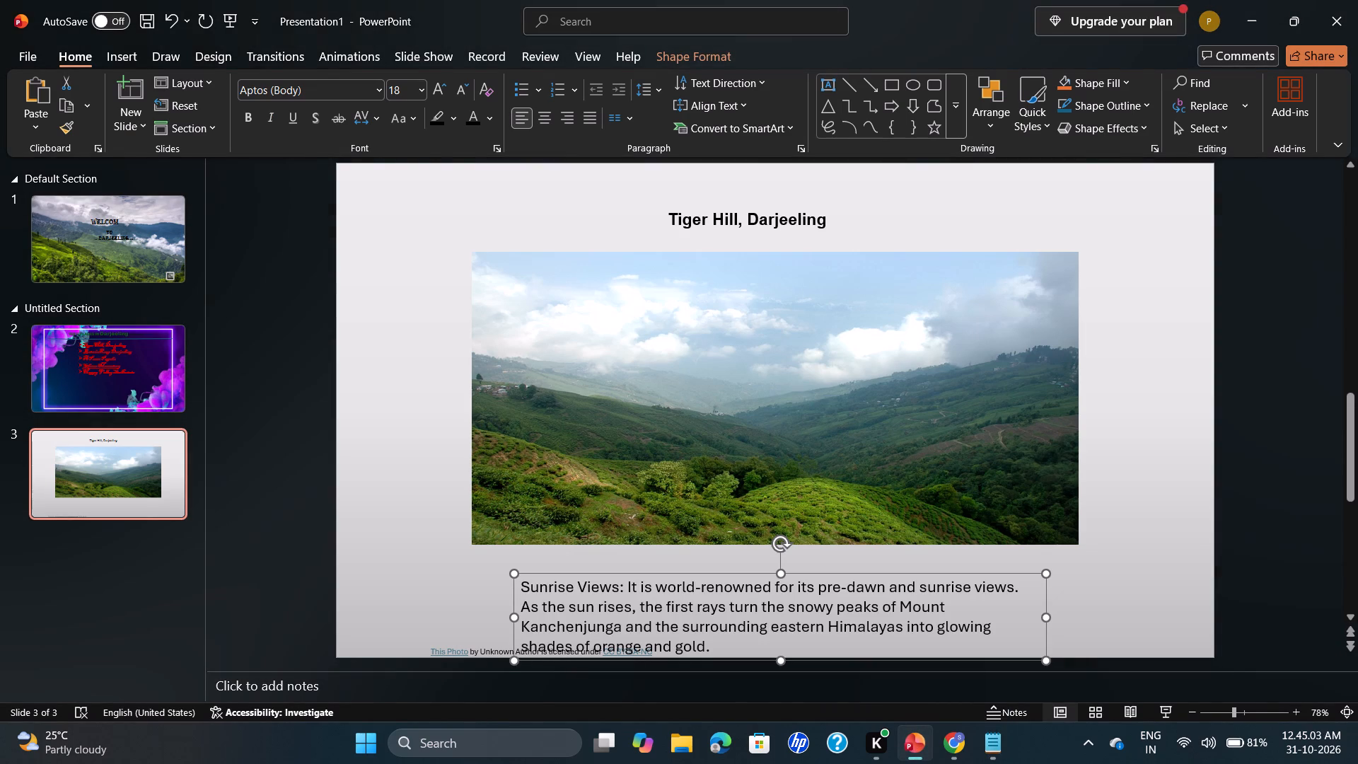
Add an empty line after the Sunrise Views paragraph in the slide 3 text box.
scroll(594, 584, down, 2)
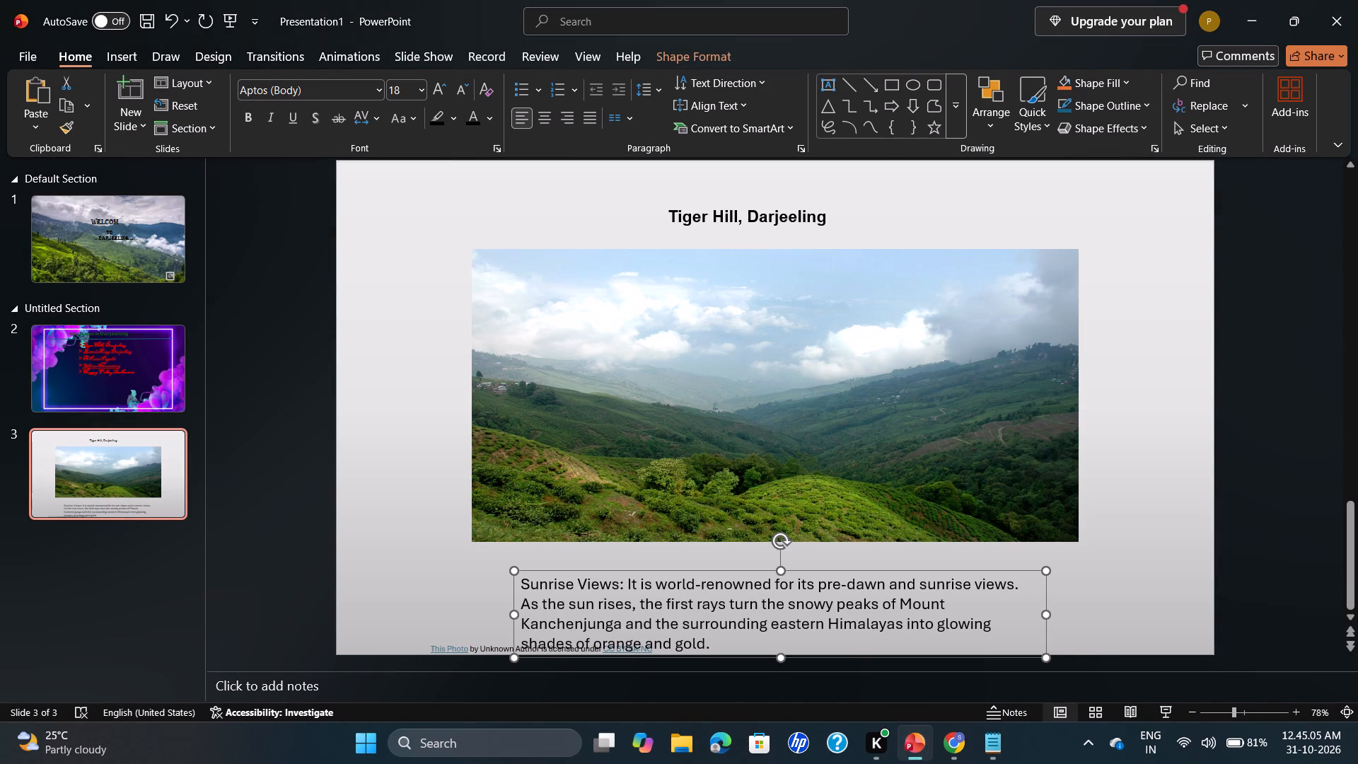
click(1096, 611)
scroll(916, 514, down, 4)
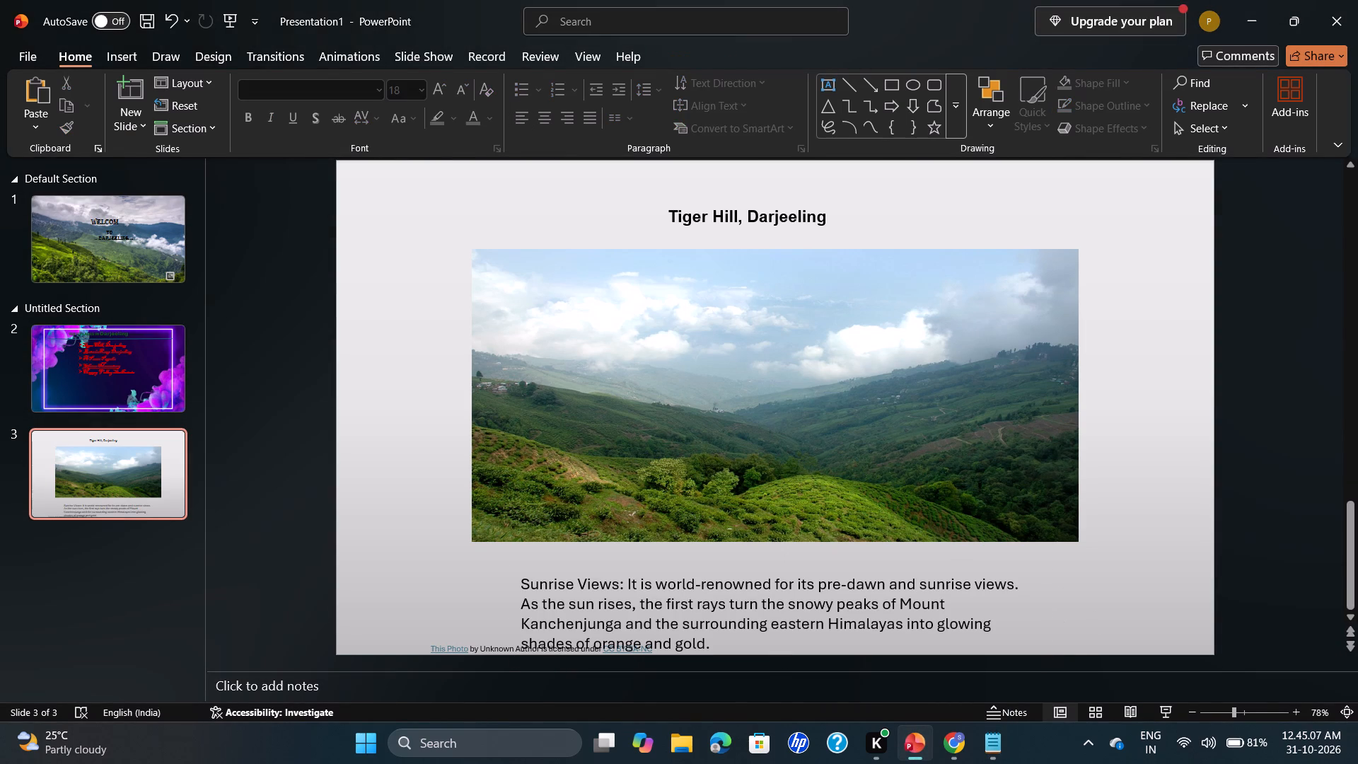
click(724, 642)
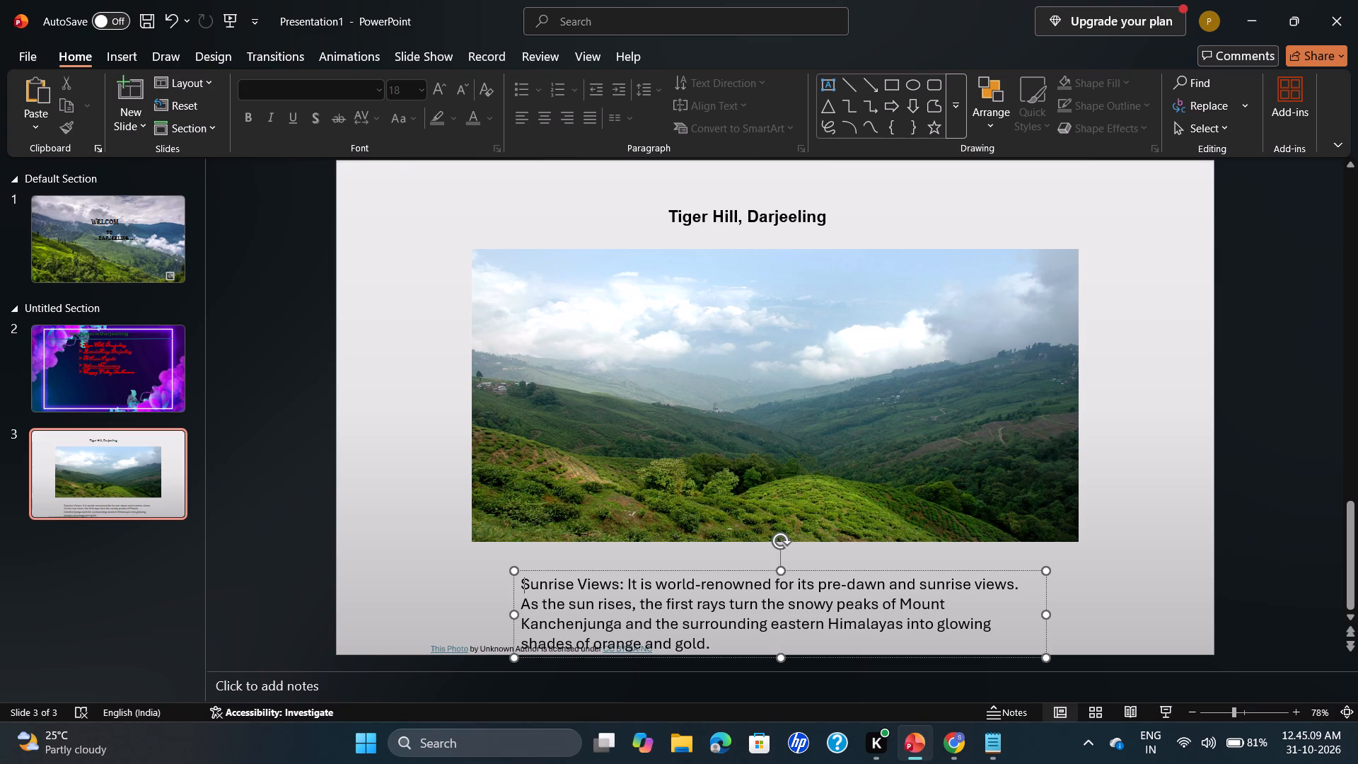
key(Return)
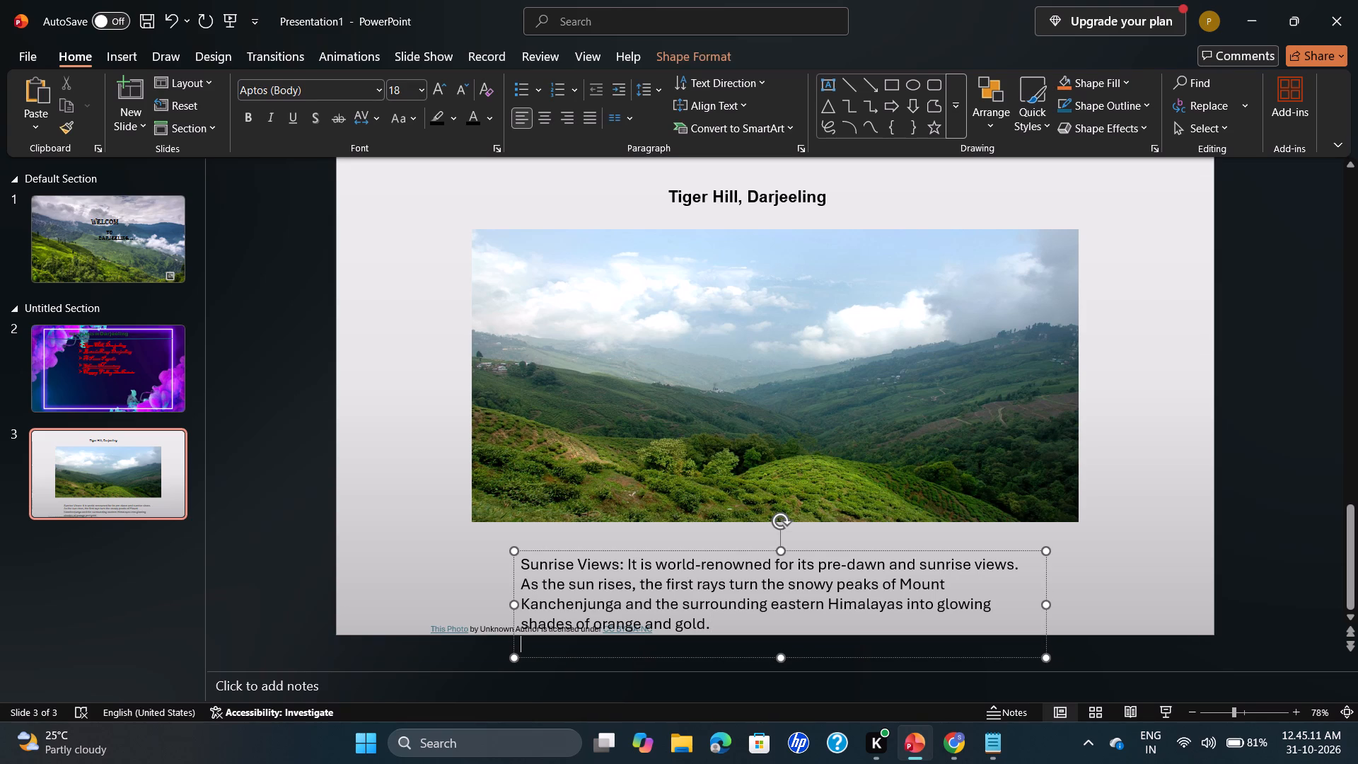
scroll(787, 456, down, 5)
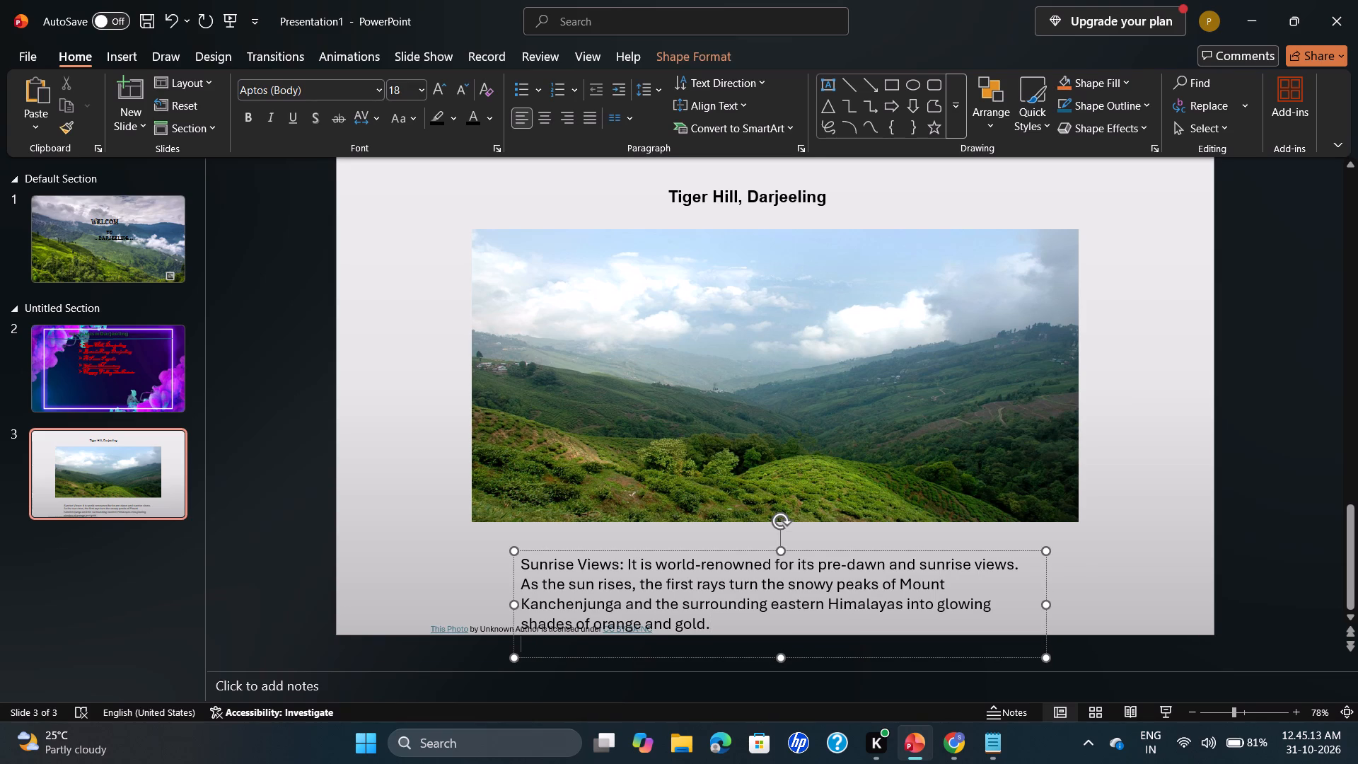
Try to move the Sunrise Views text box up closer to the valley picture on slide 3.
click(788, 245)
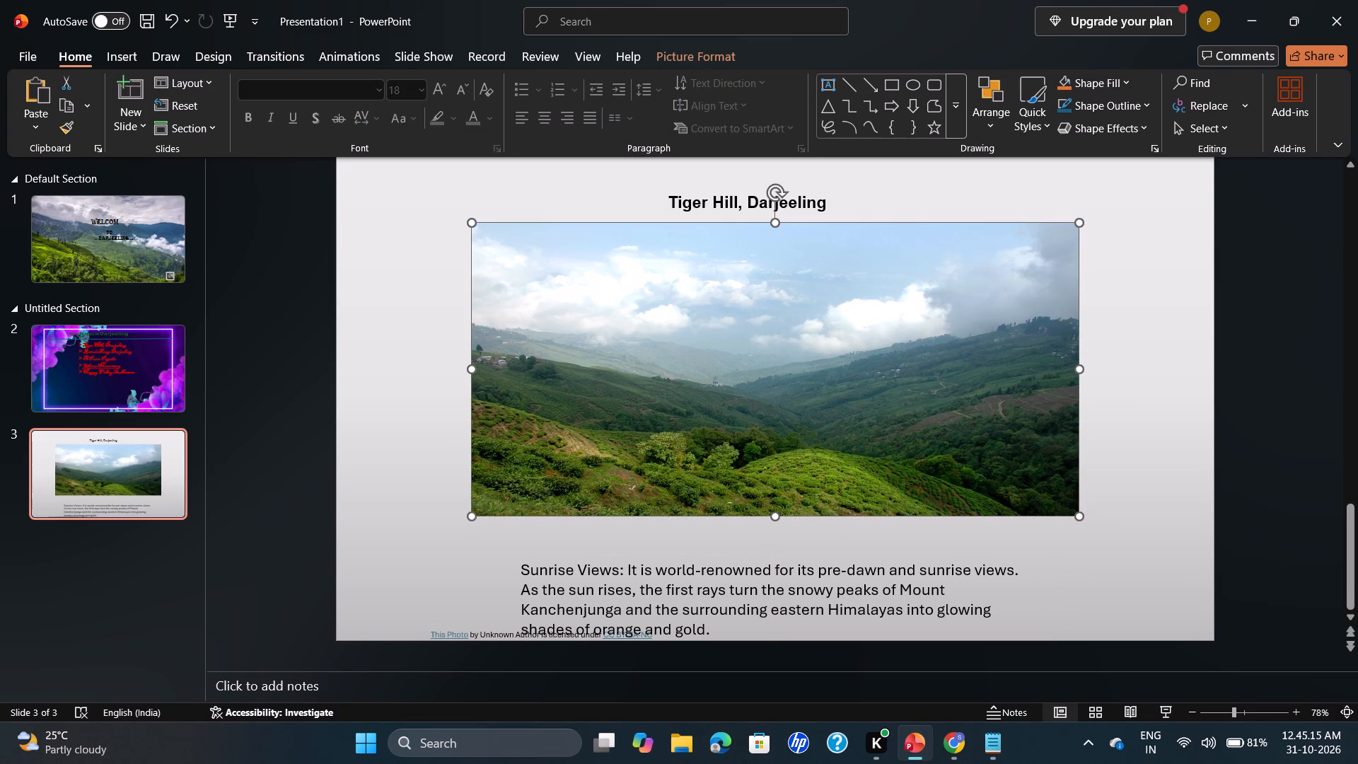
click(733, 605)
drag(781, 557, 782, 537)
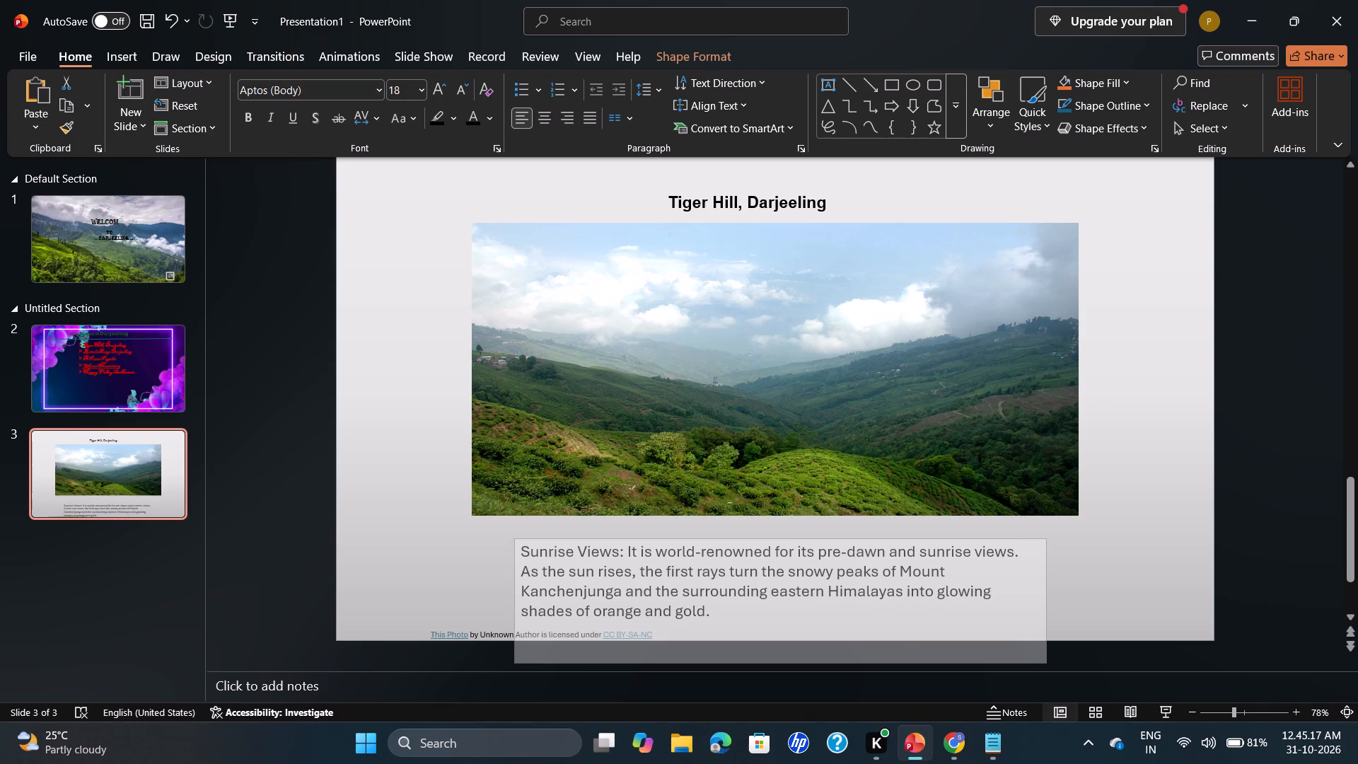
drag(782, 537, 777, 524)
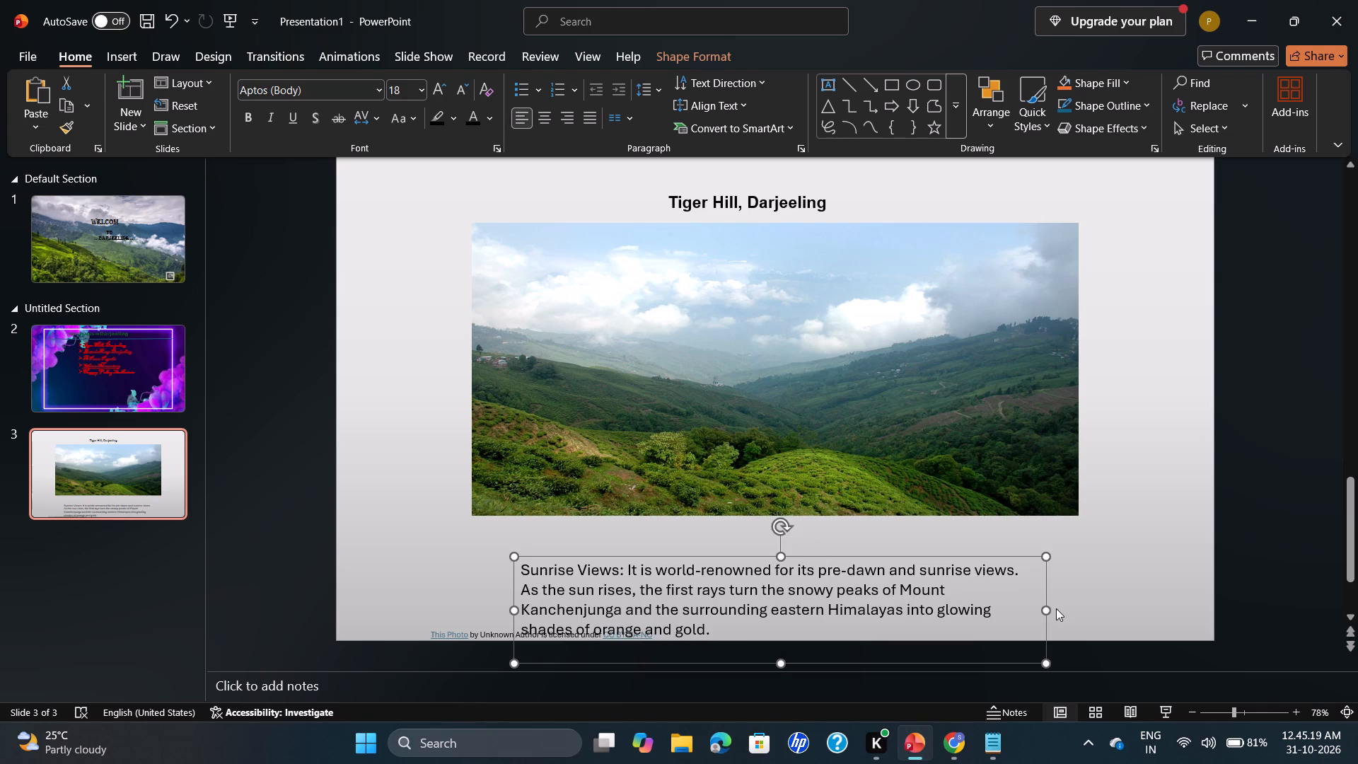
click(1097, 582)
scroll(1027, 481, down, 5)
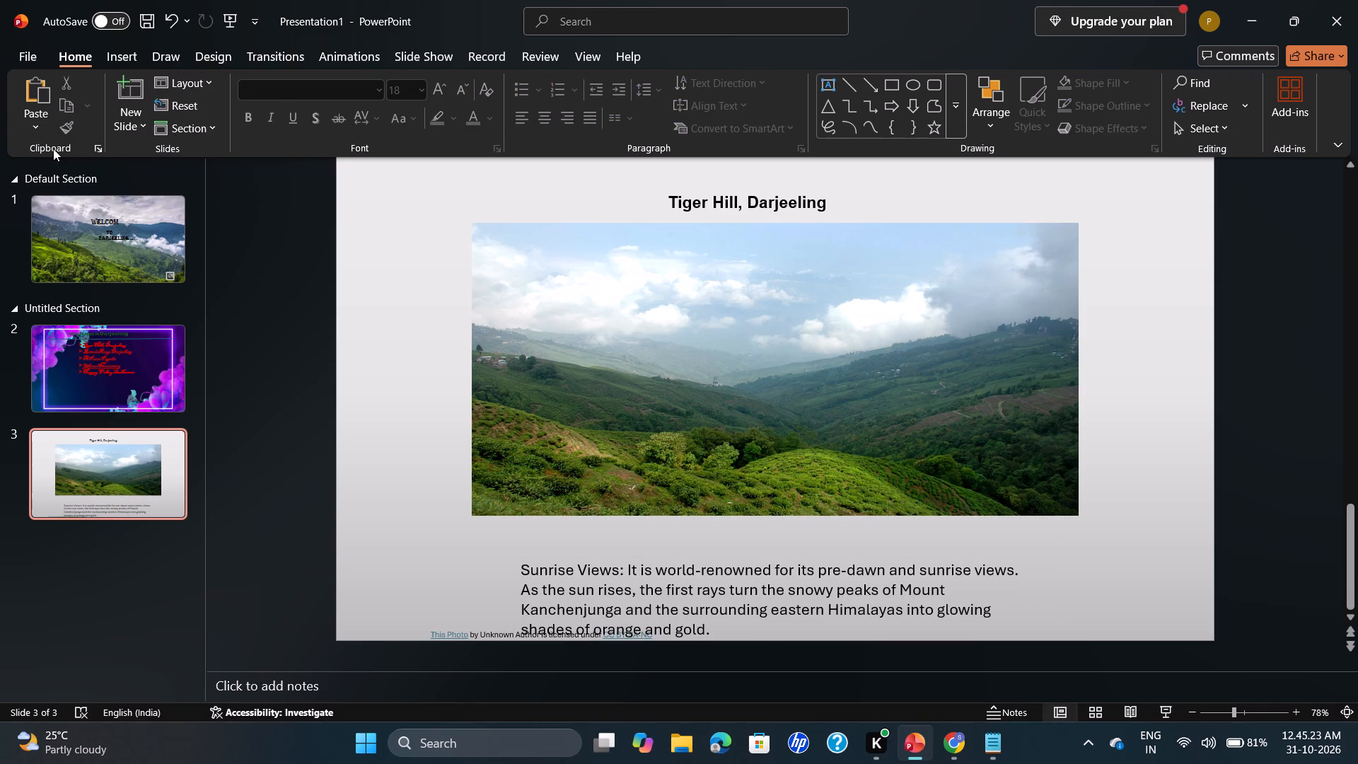
Add a new slide with the Blank layout after slide 3.
click(139, 124)
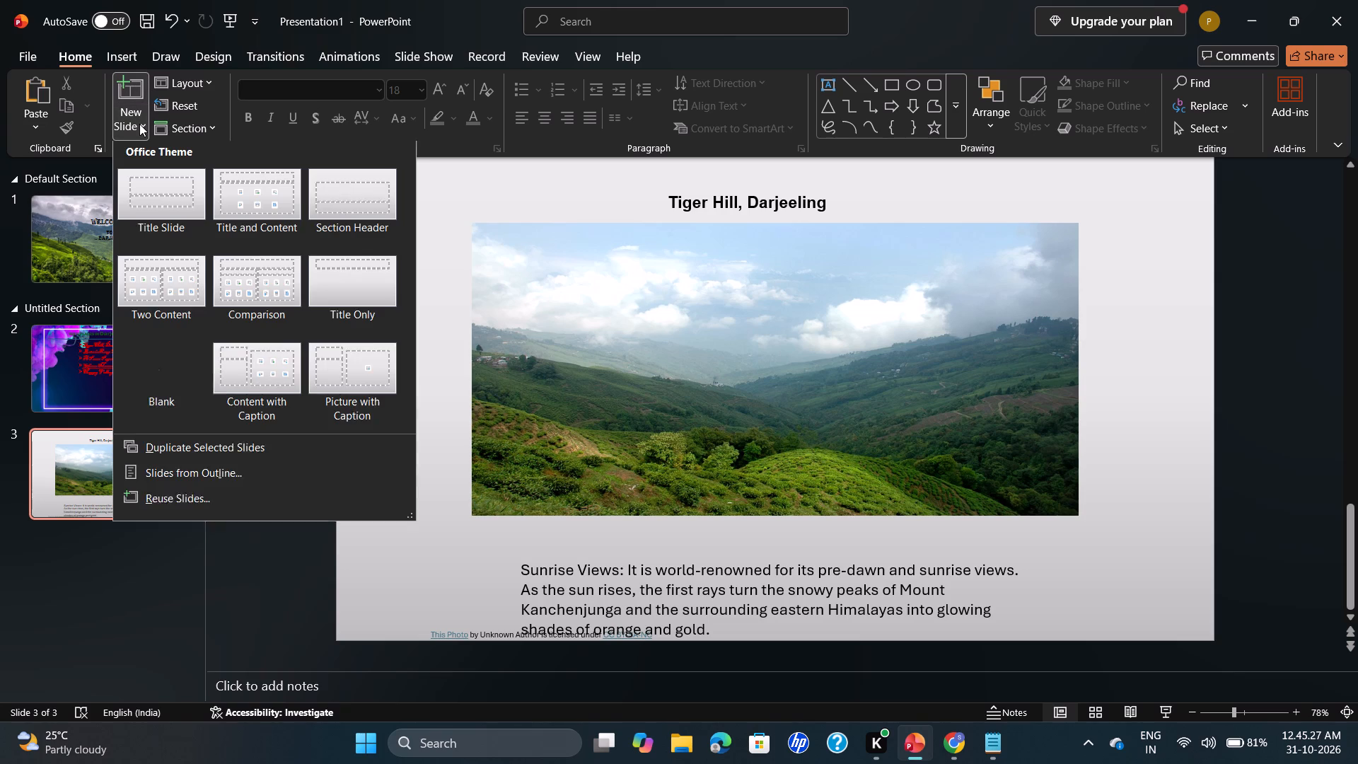
click(160, 386)
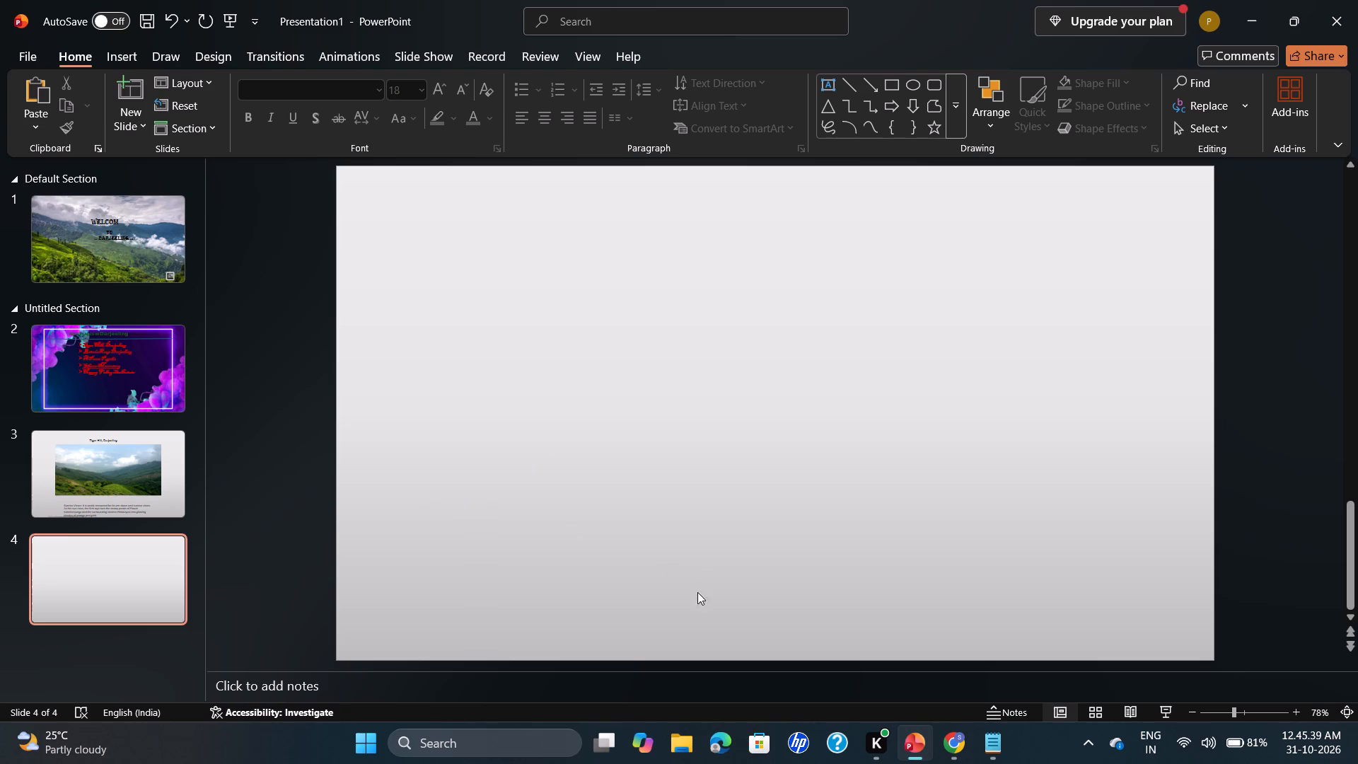
Switch to Notepad and copy the Mount Everest, Surroundings and Visiting Tips points, leaving out the first bullet.
click(992, 742)
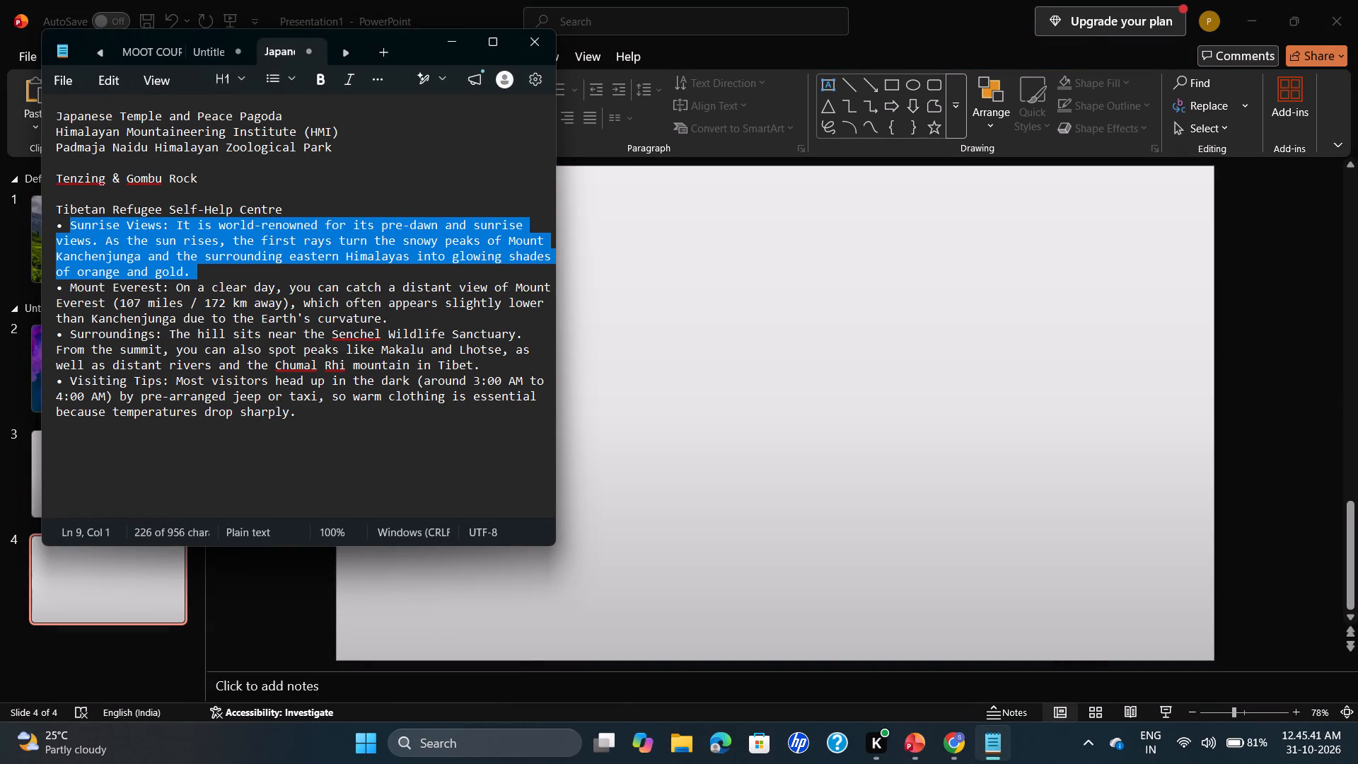
click(306, 435)
drag(69, 291, 181, 380)
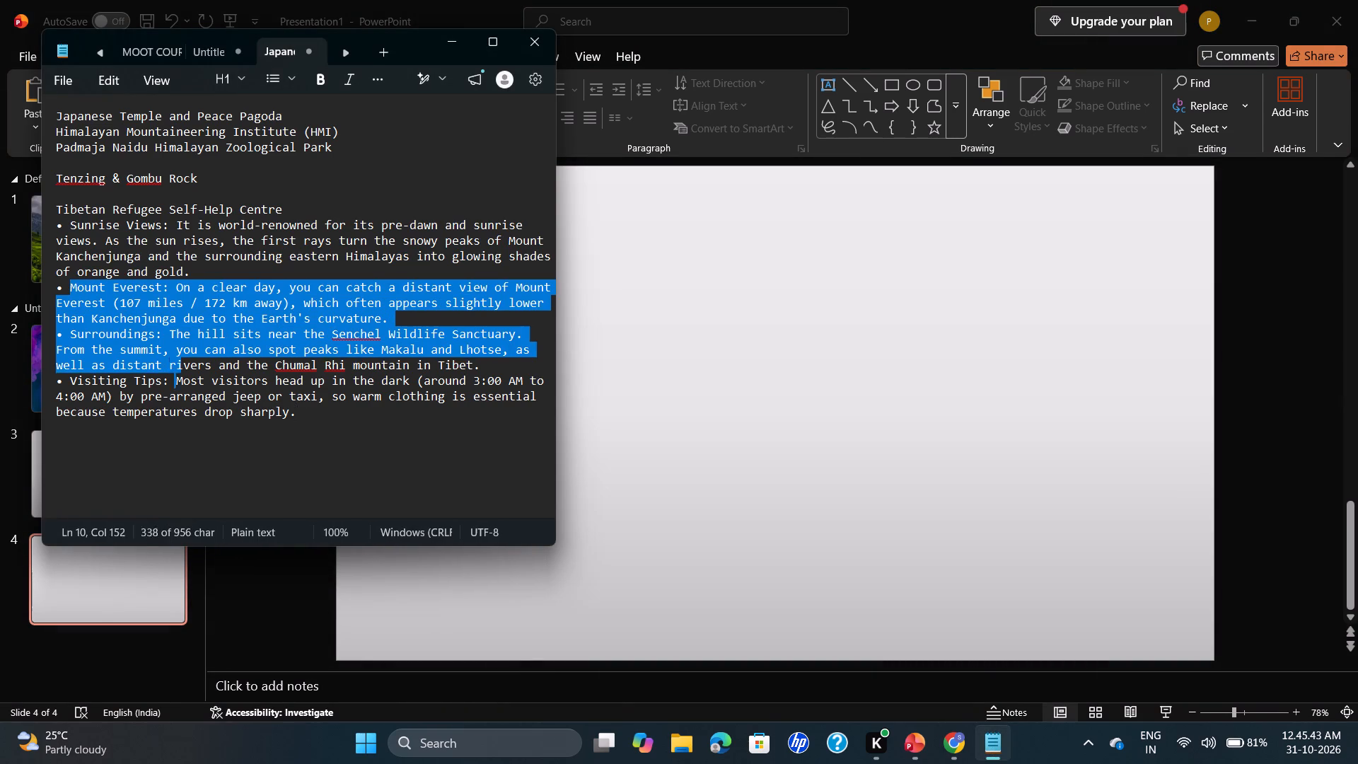
drag(181, 380, 303, 443)
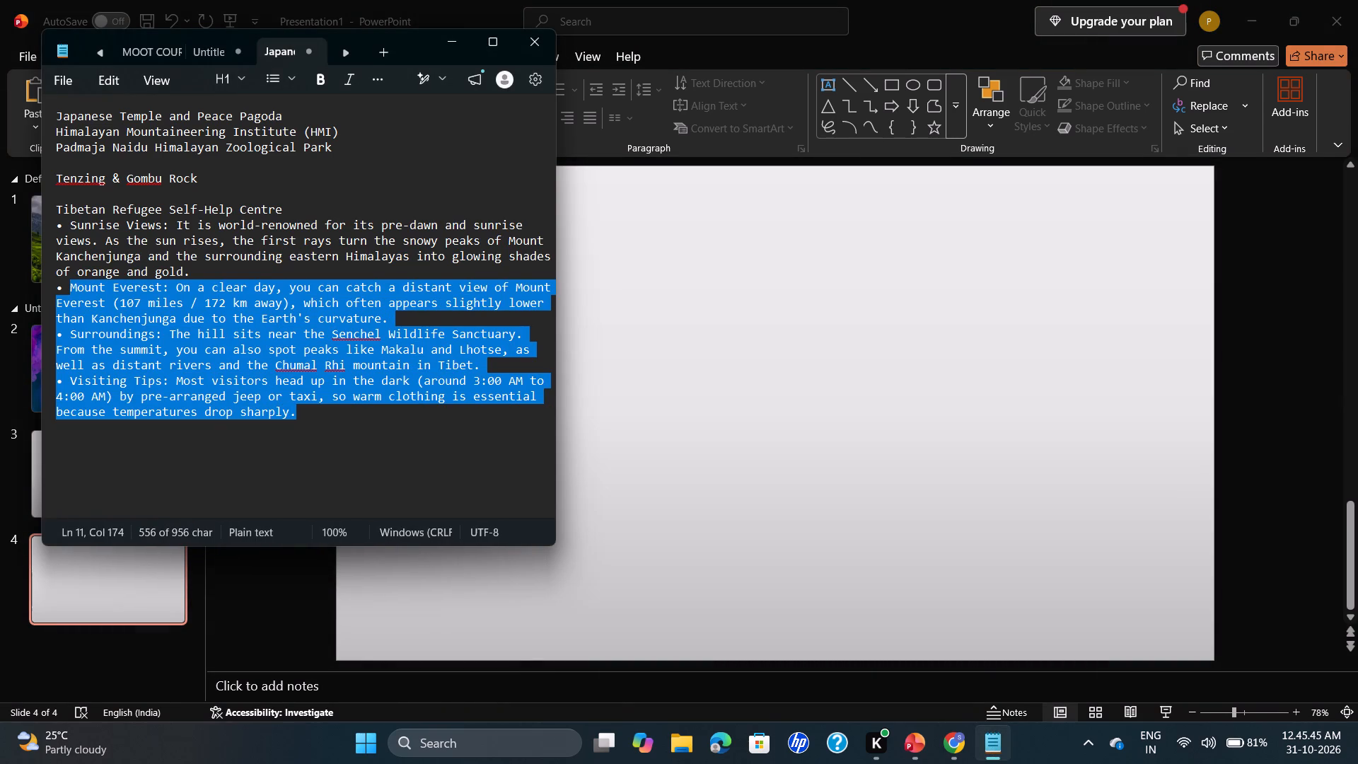
key(ctrl+c)
Draw a wide, shallow text box near the top of PowerPoint slide 4 and paste the copied highlights into it.
click(639, 248)
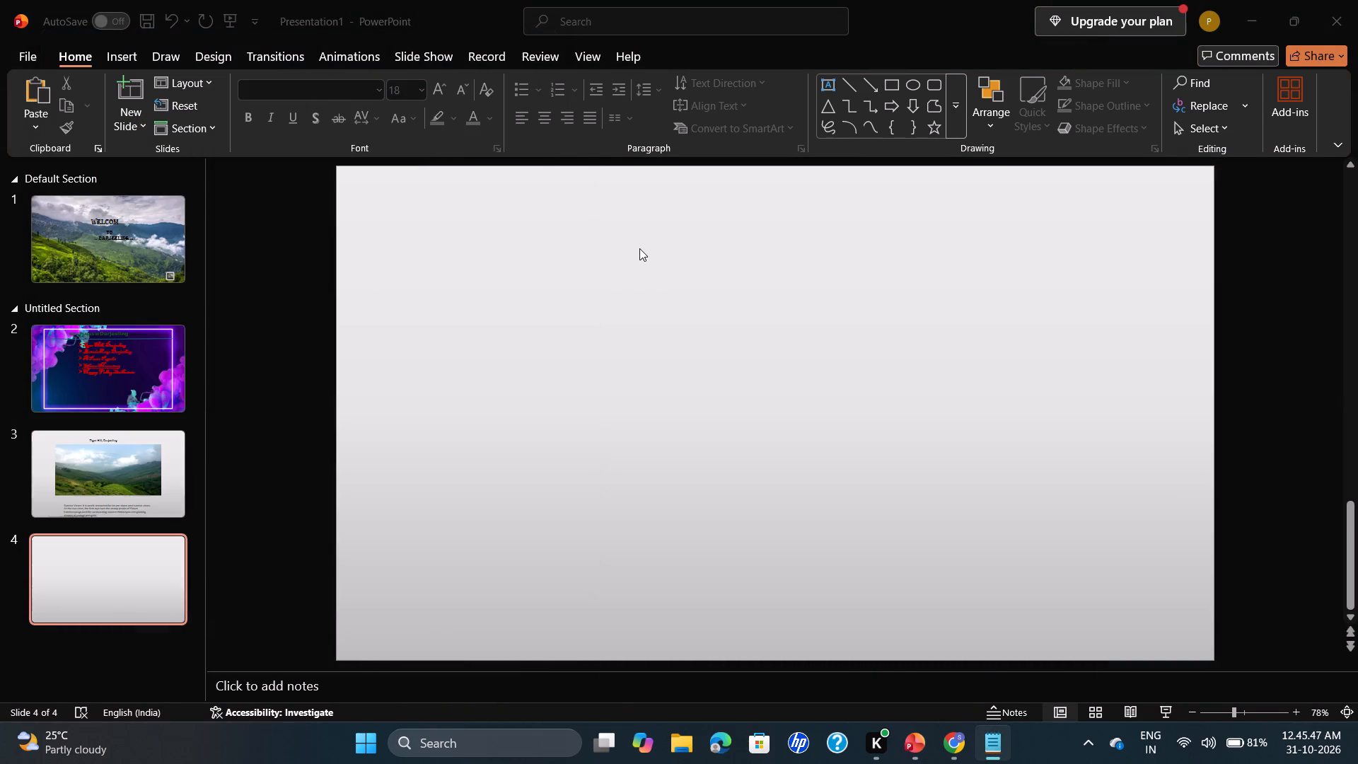
click(642, 249)
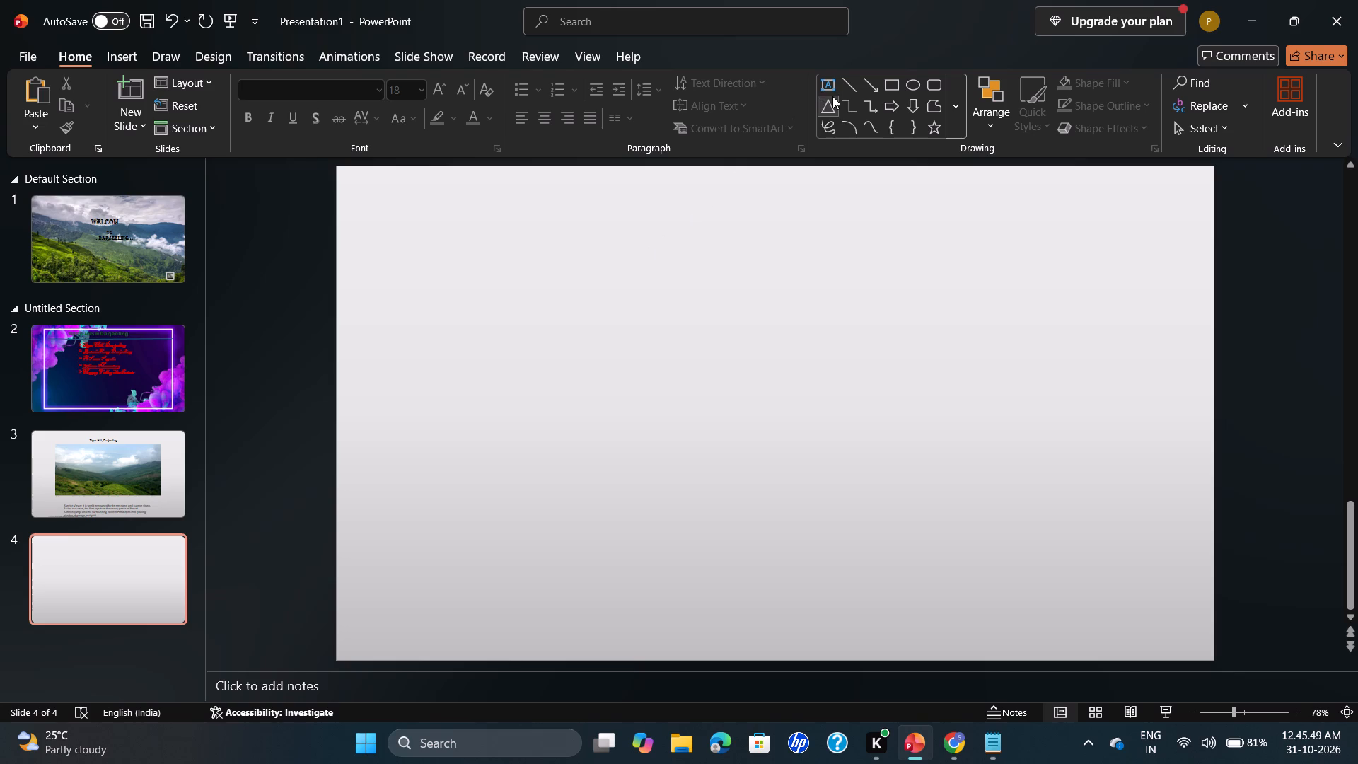
click(833, 87)
drag(524, 209, 535, 255)
drag(535, 255, 1065, 255)
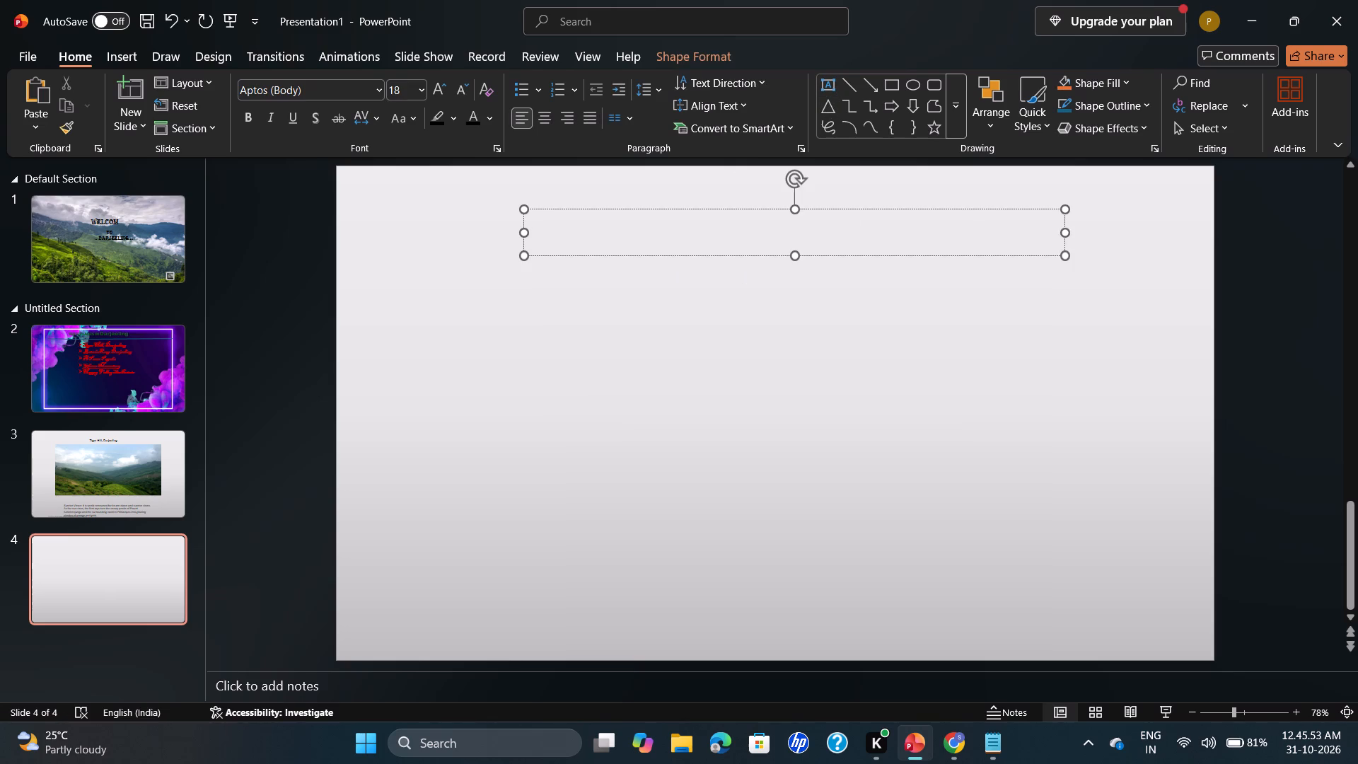
click(590, 227)
key(ctrl+v)
ctrl+click(590, 227)
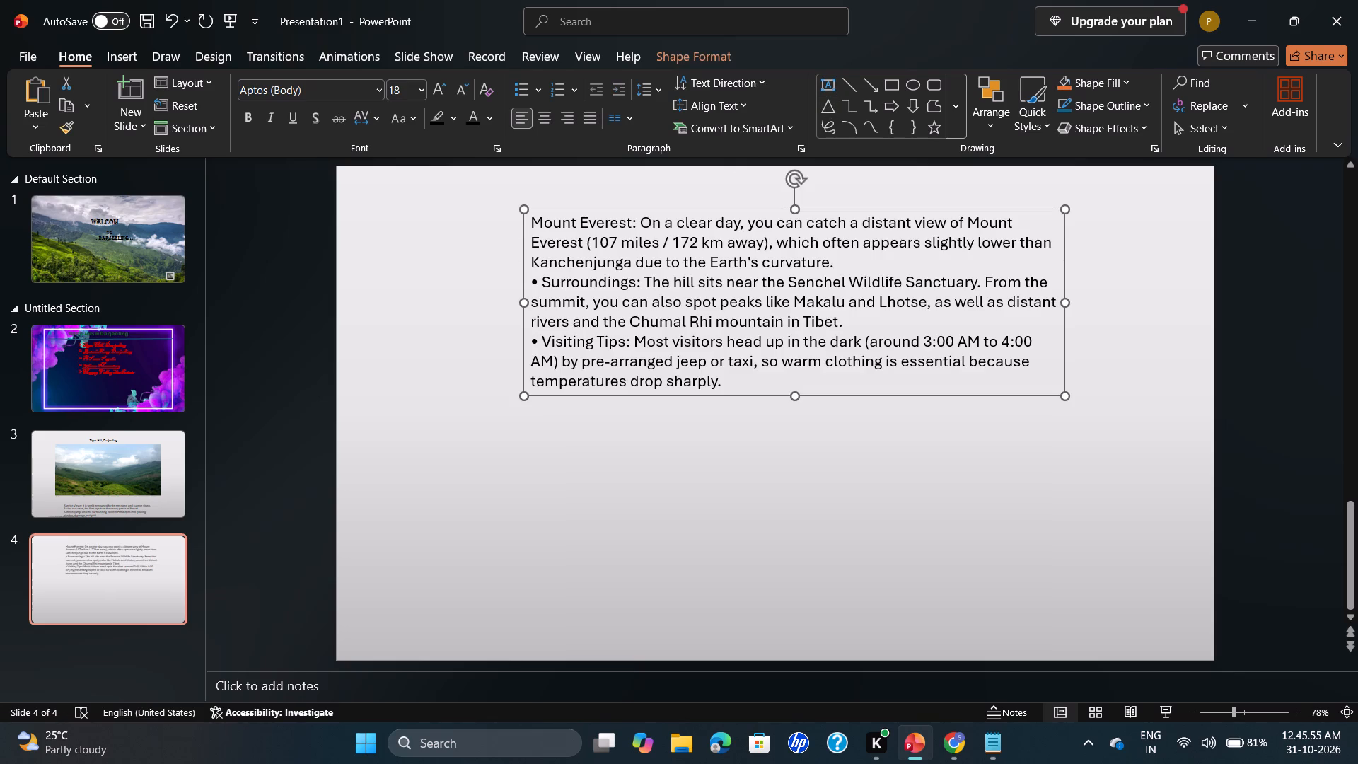
click(818, 444)
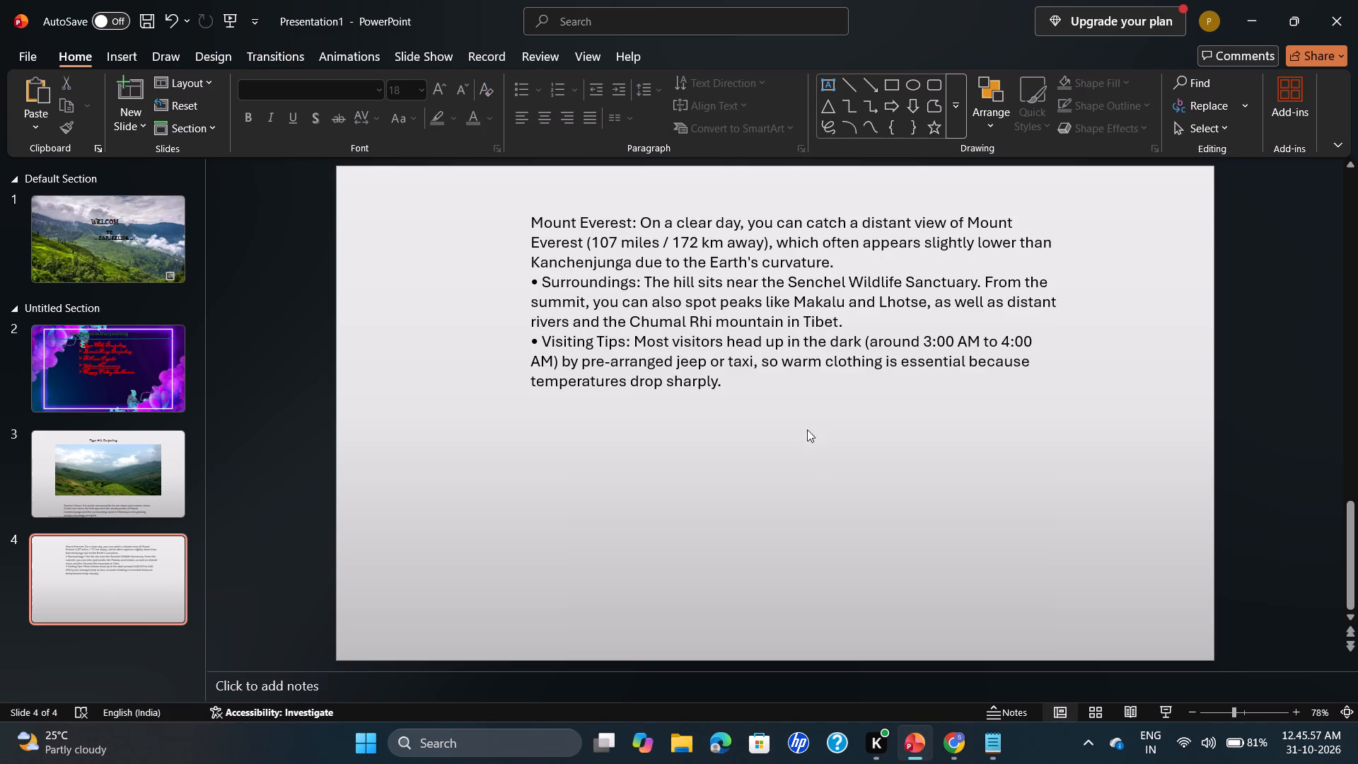
Add an empty line after the Visiting Tips paragraph in the slide 4 text box.
click(723, 384)
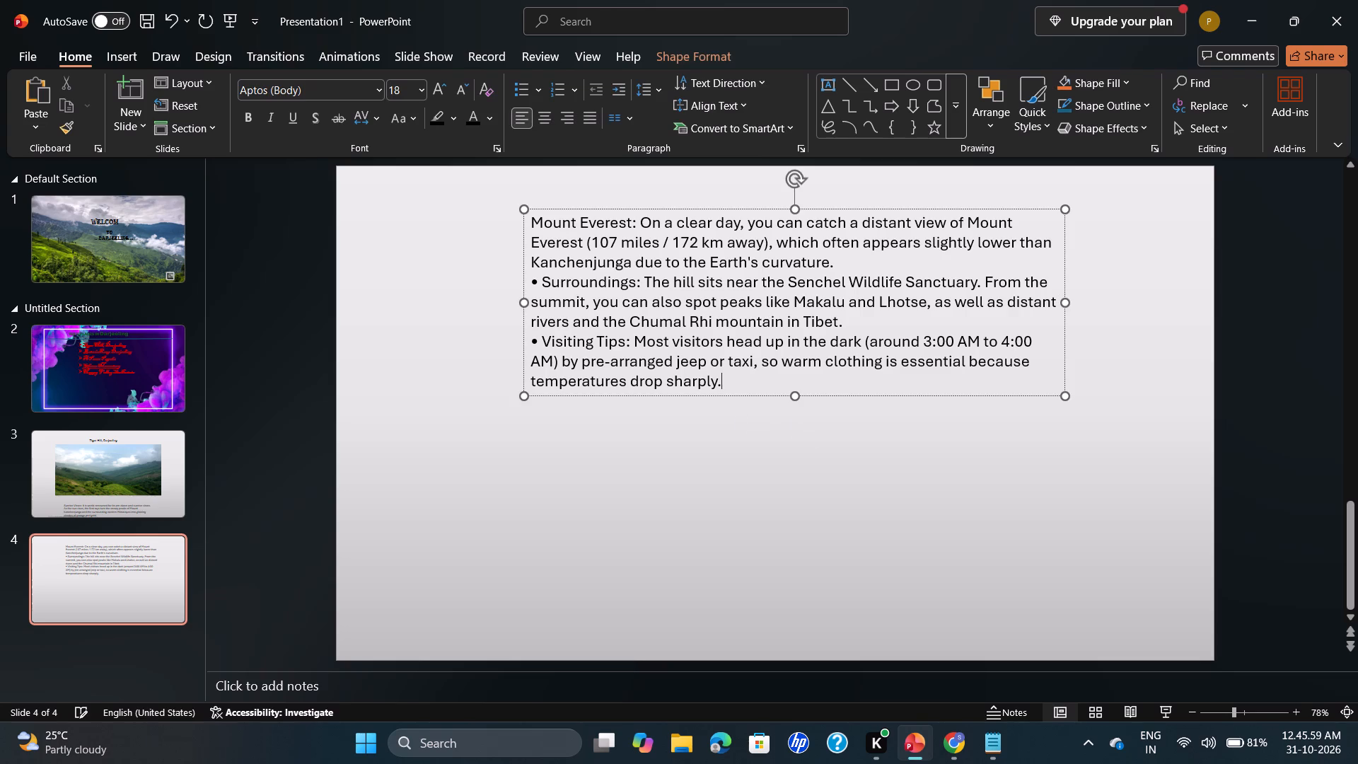
key(Return)
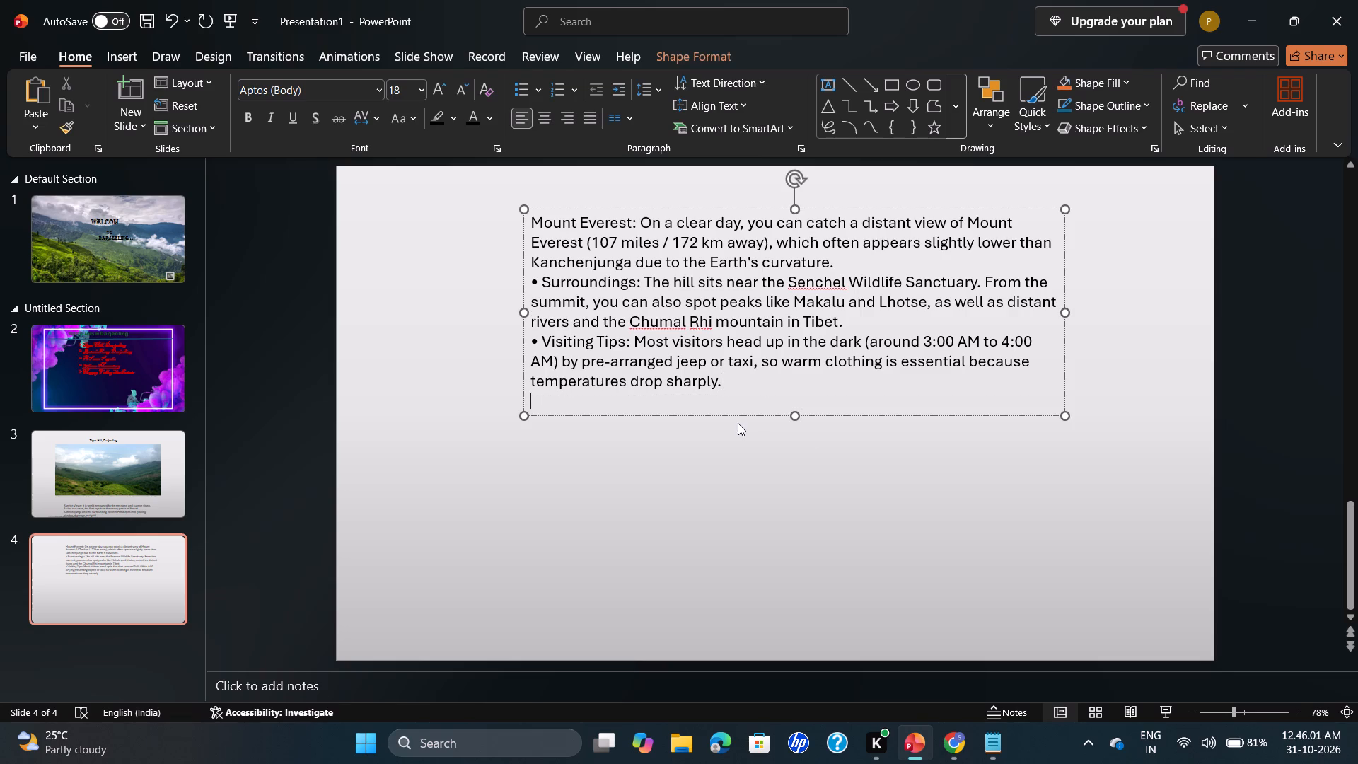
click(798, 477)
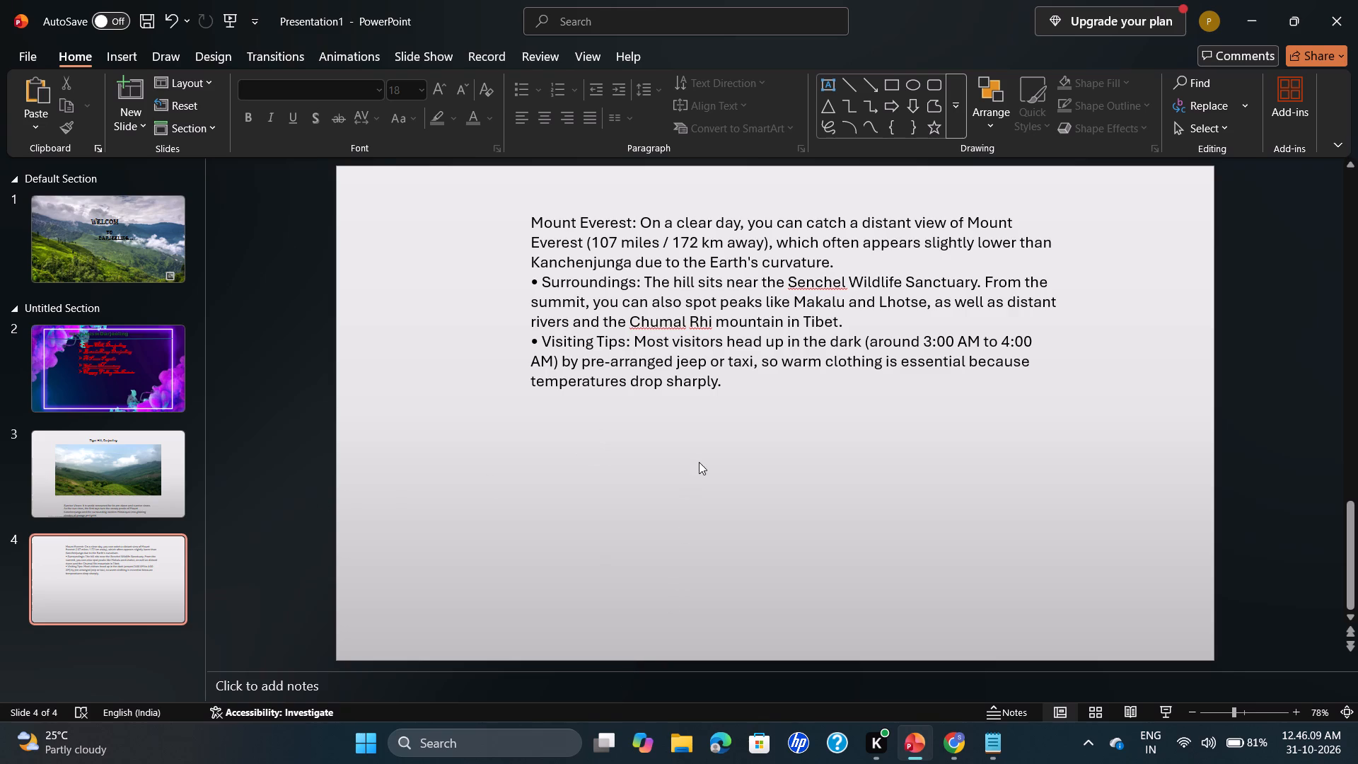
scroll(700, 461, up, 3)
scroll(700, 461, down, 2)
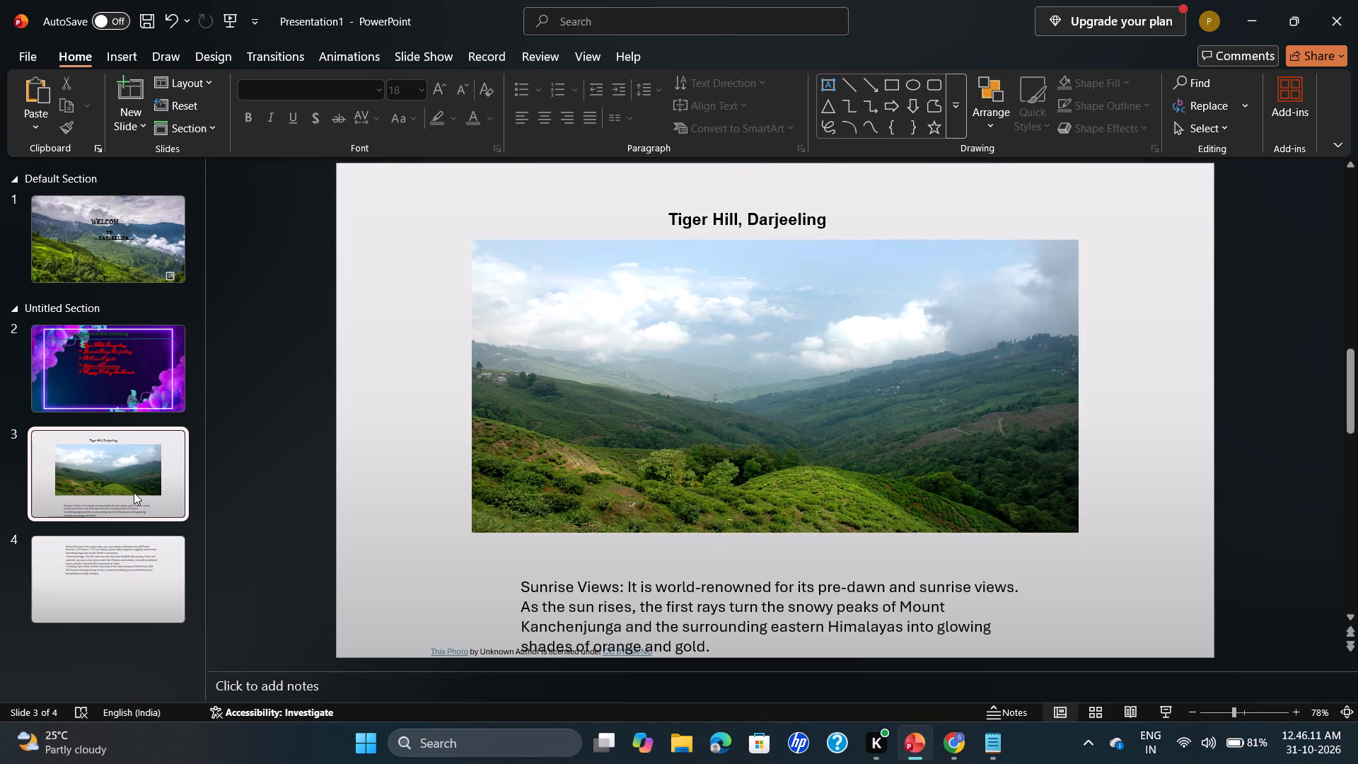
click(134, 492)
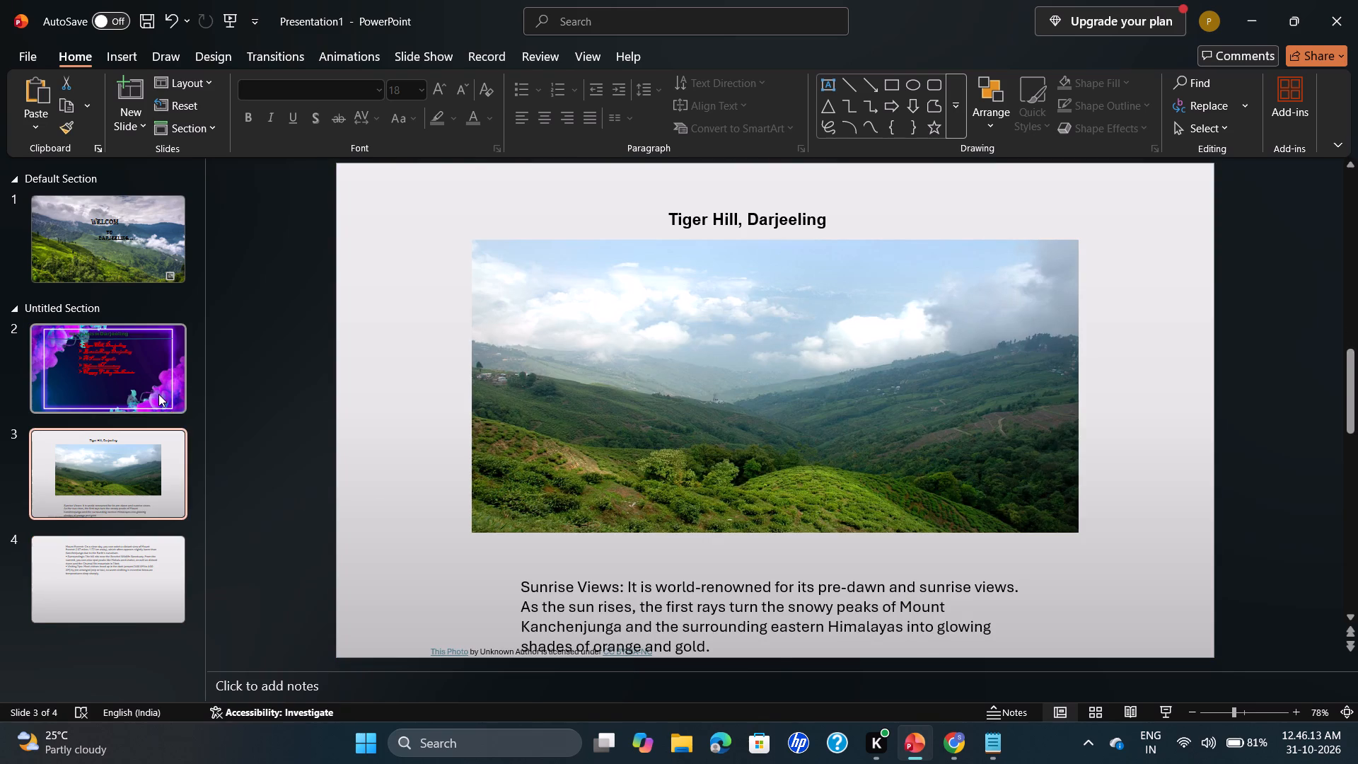
Fill slide 2's background with the first tea-garden hillside photo from an online picture search for DRAJEELING.
click(158, 394)
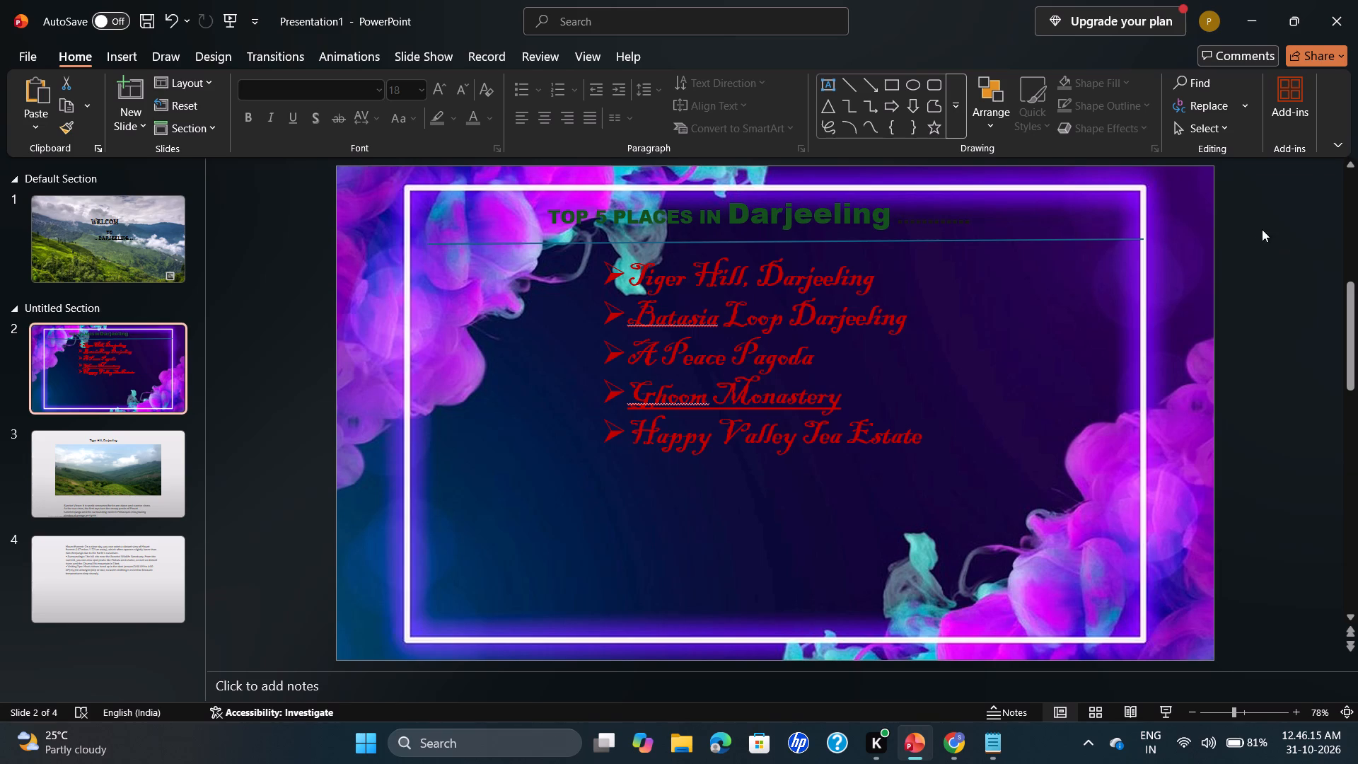
click(182, 57)
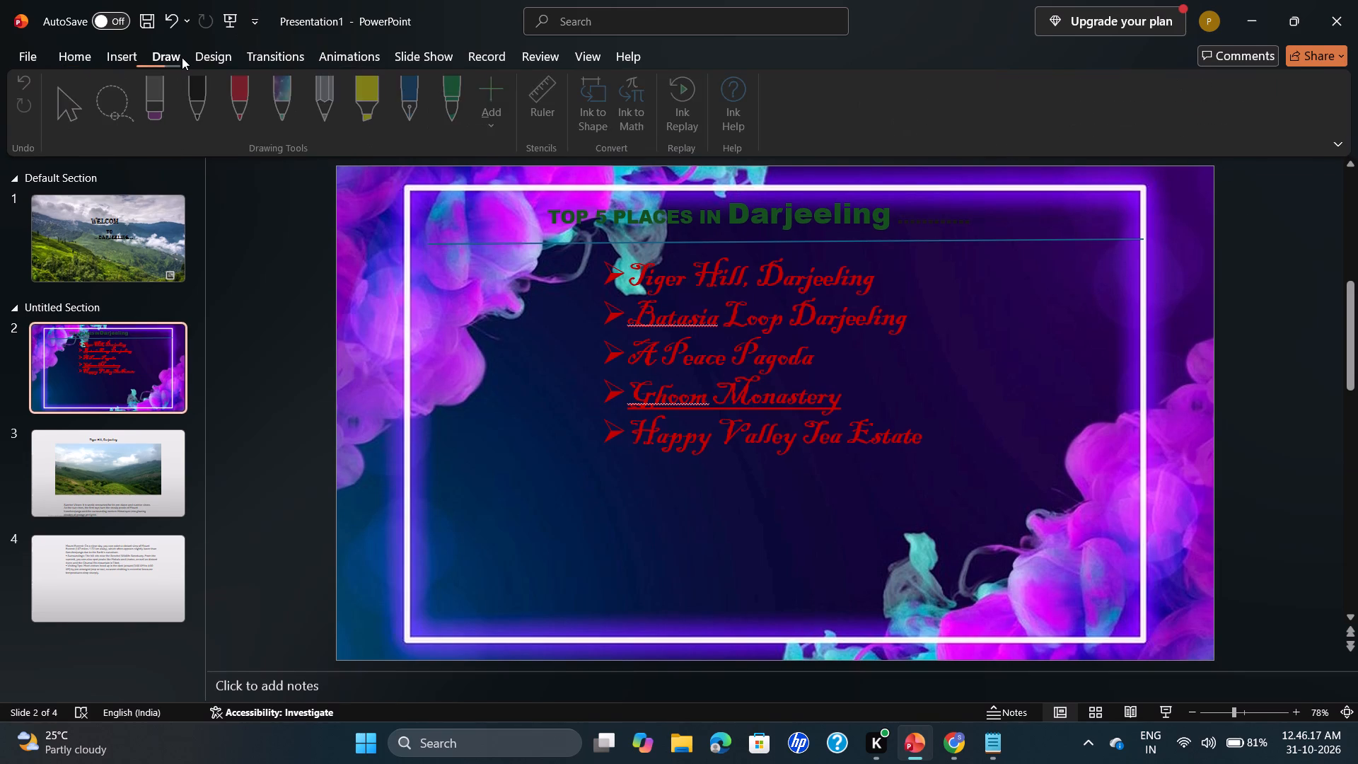
click(204, 52)
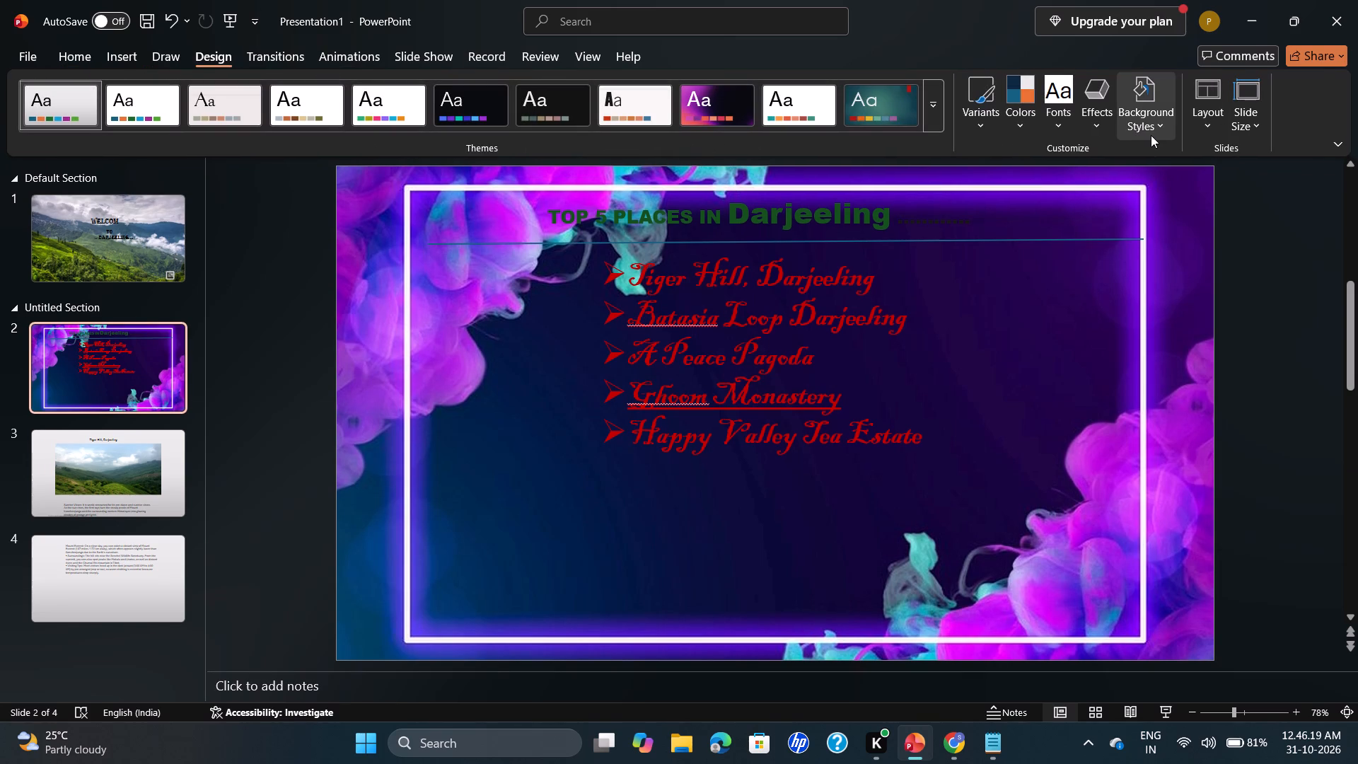
click(1152, 135)
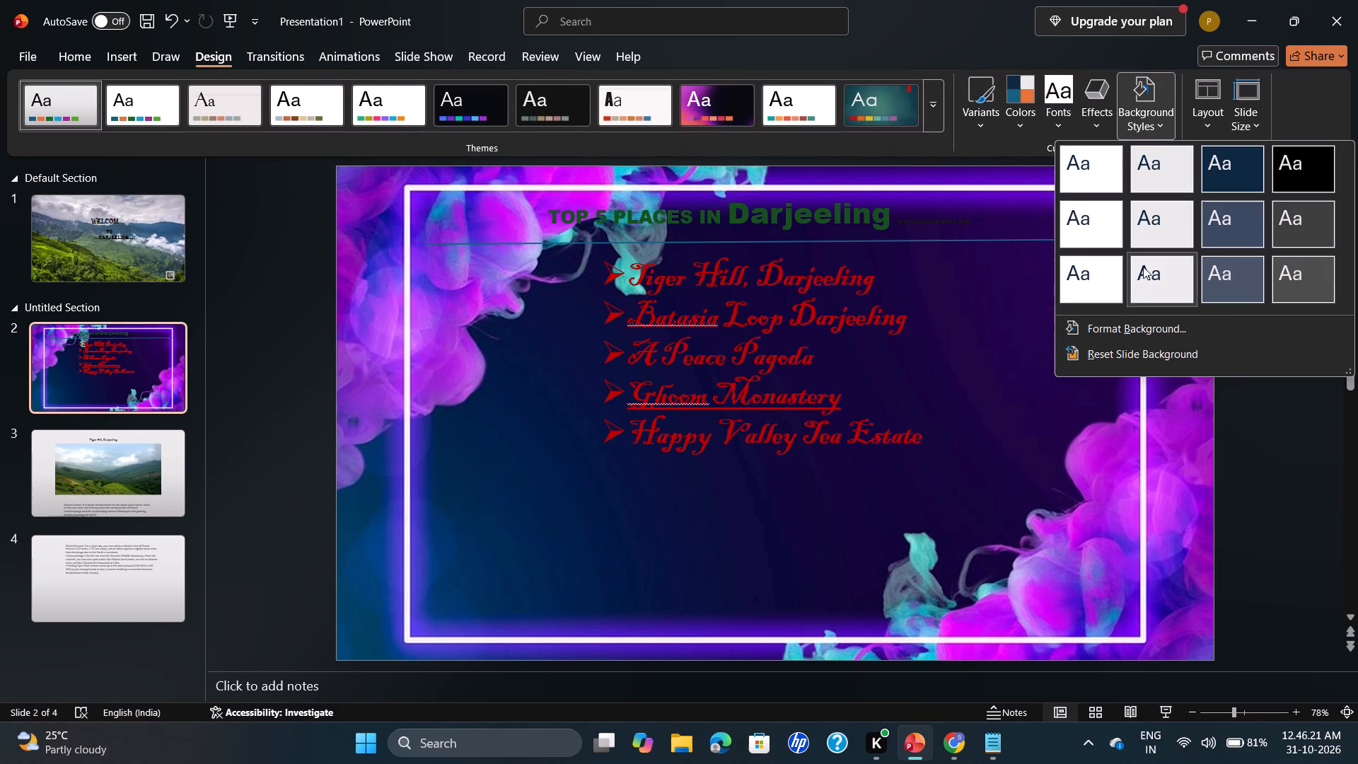
click(1145, 328)
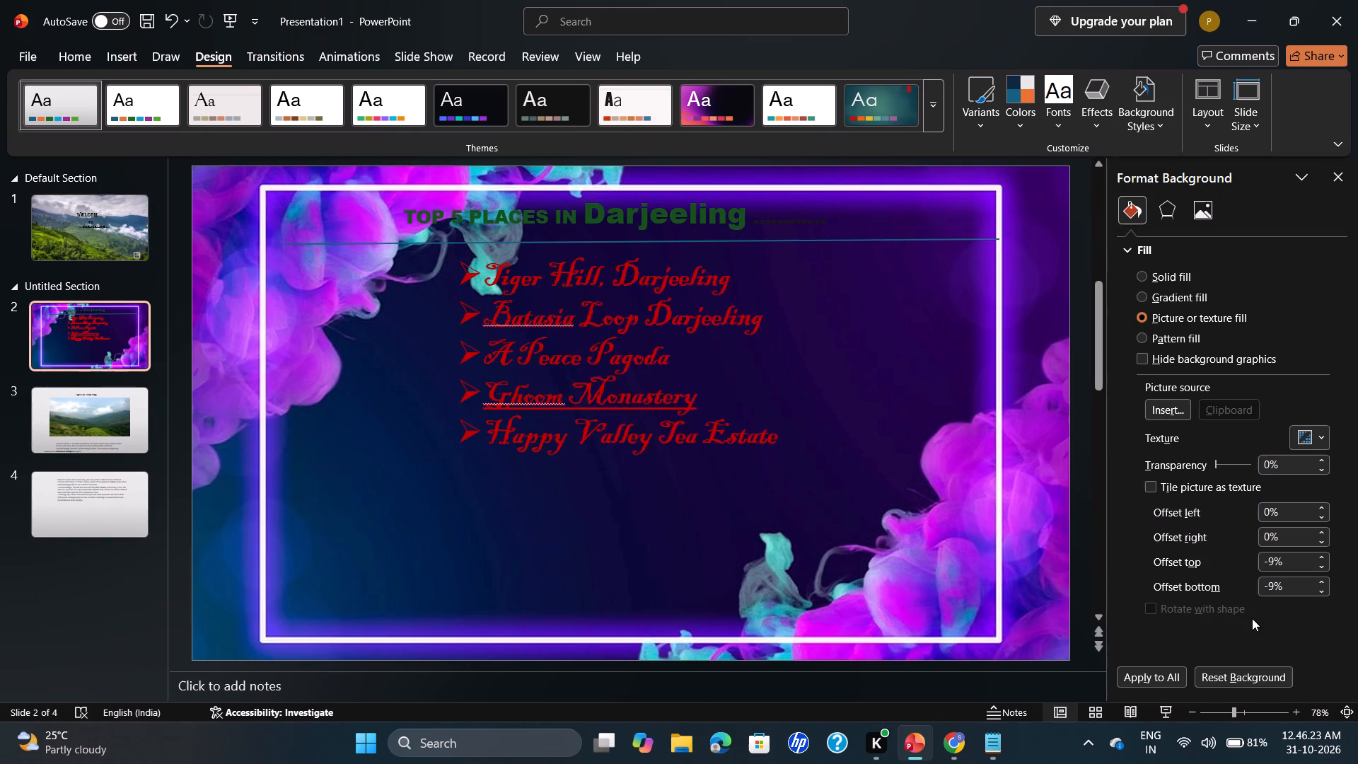
click(1171, 409)
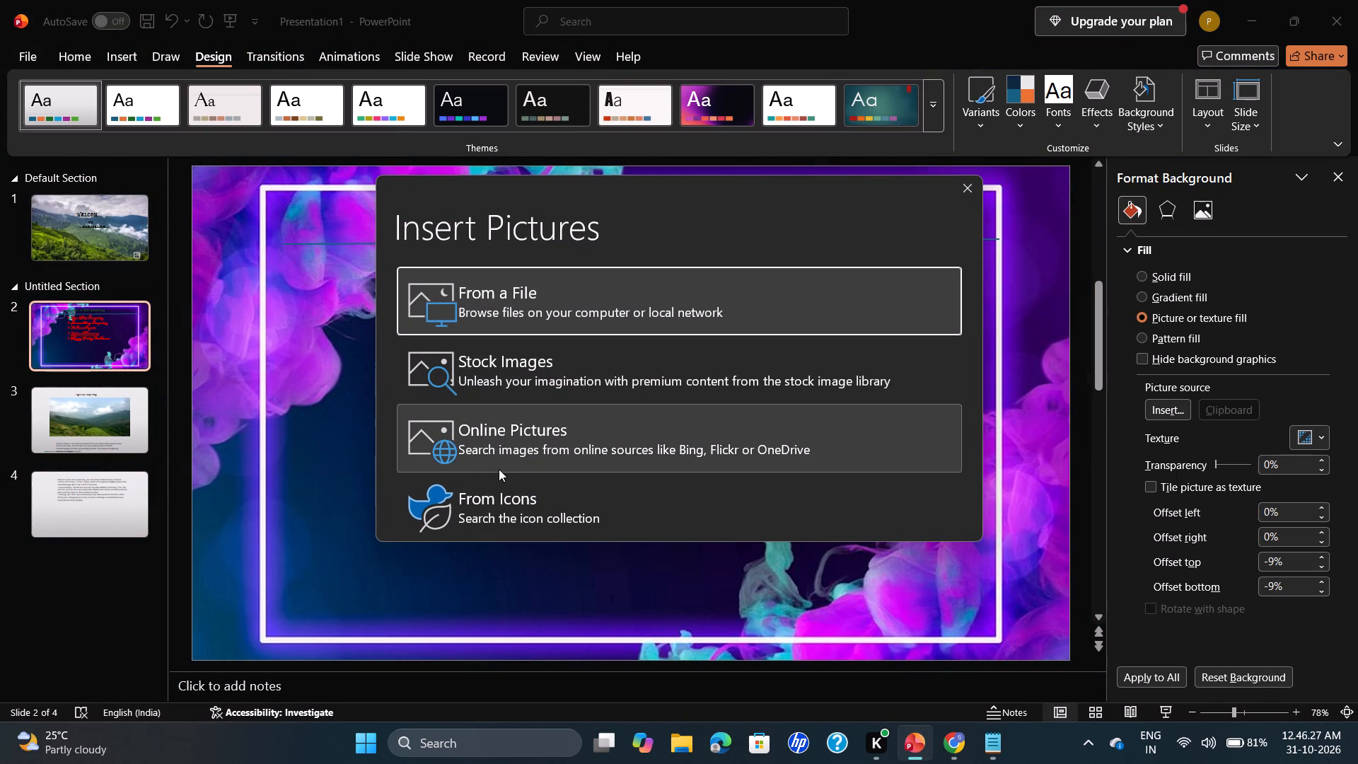
click(505, 460)
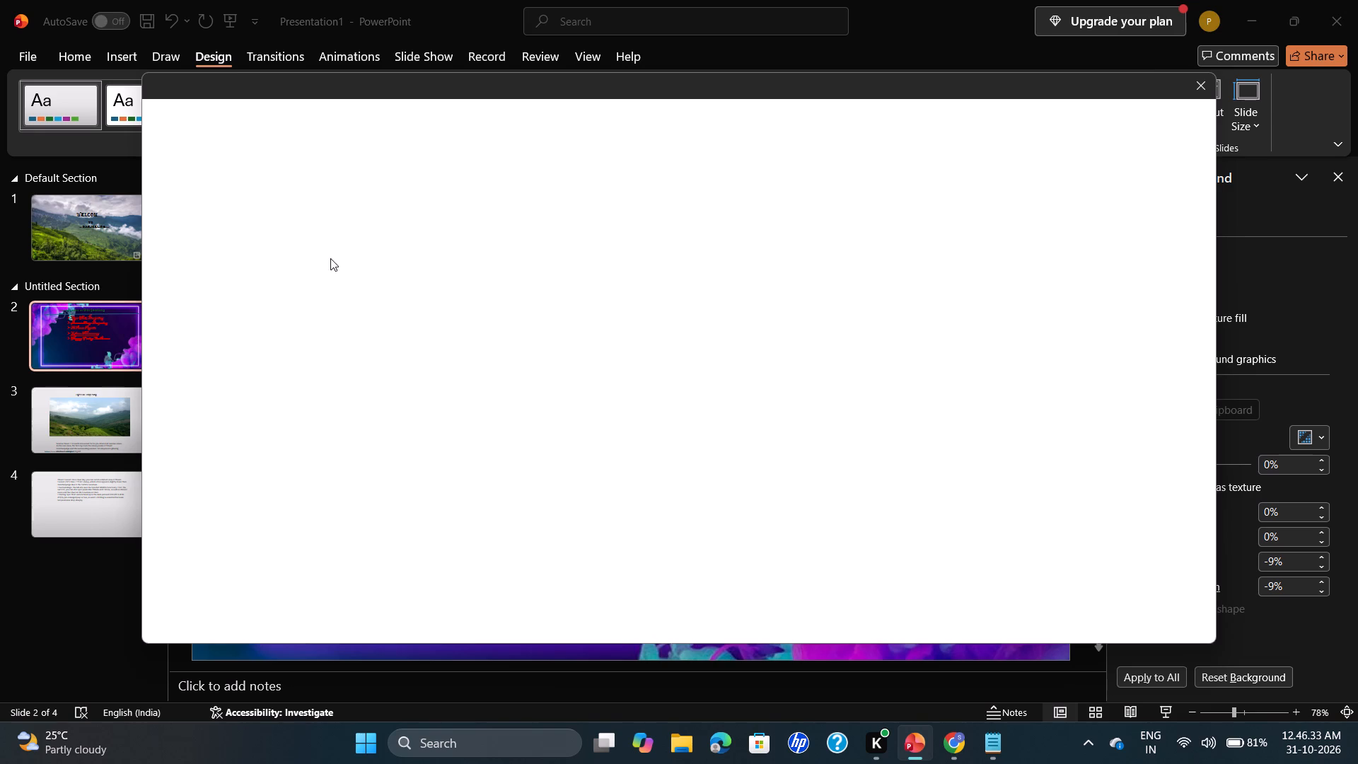
click(291, 167)
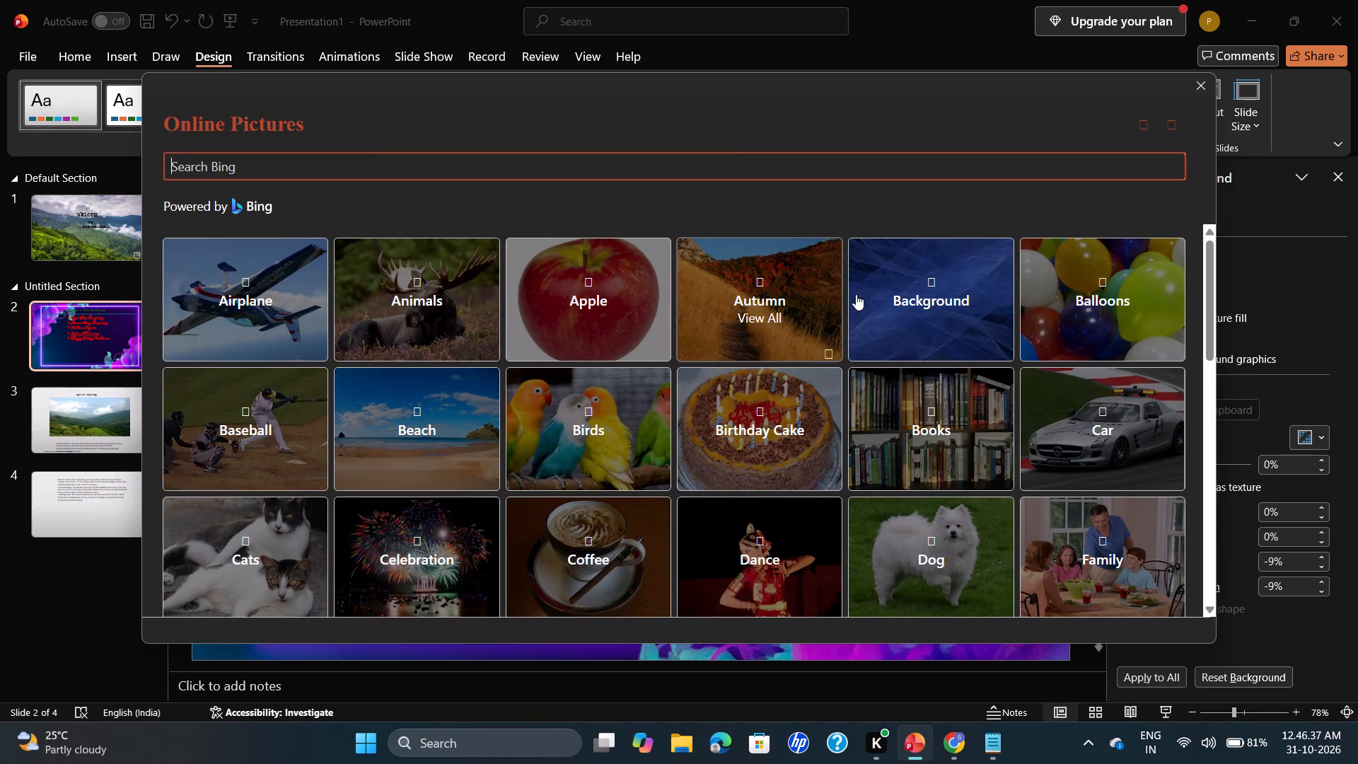
click(248, 164)
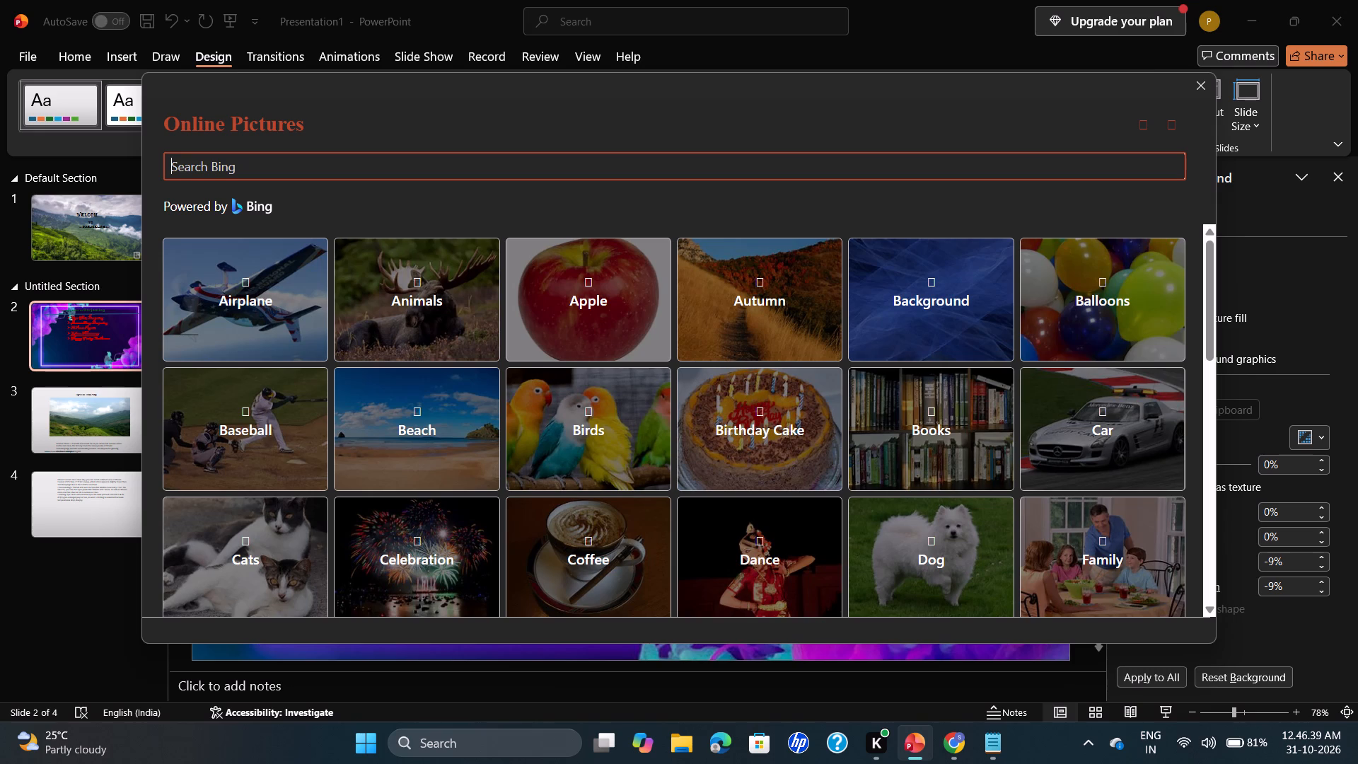
text(DRA)
text(JEELING)
key(Return)
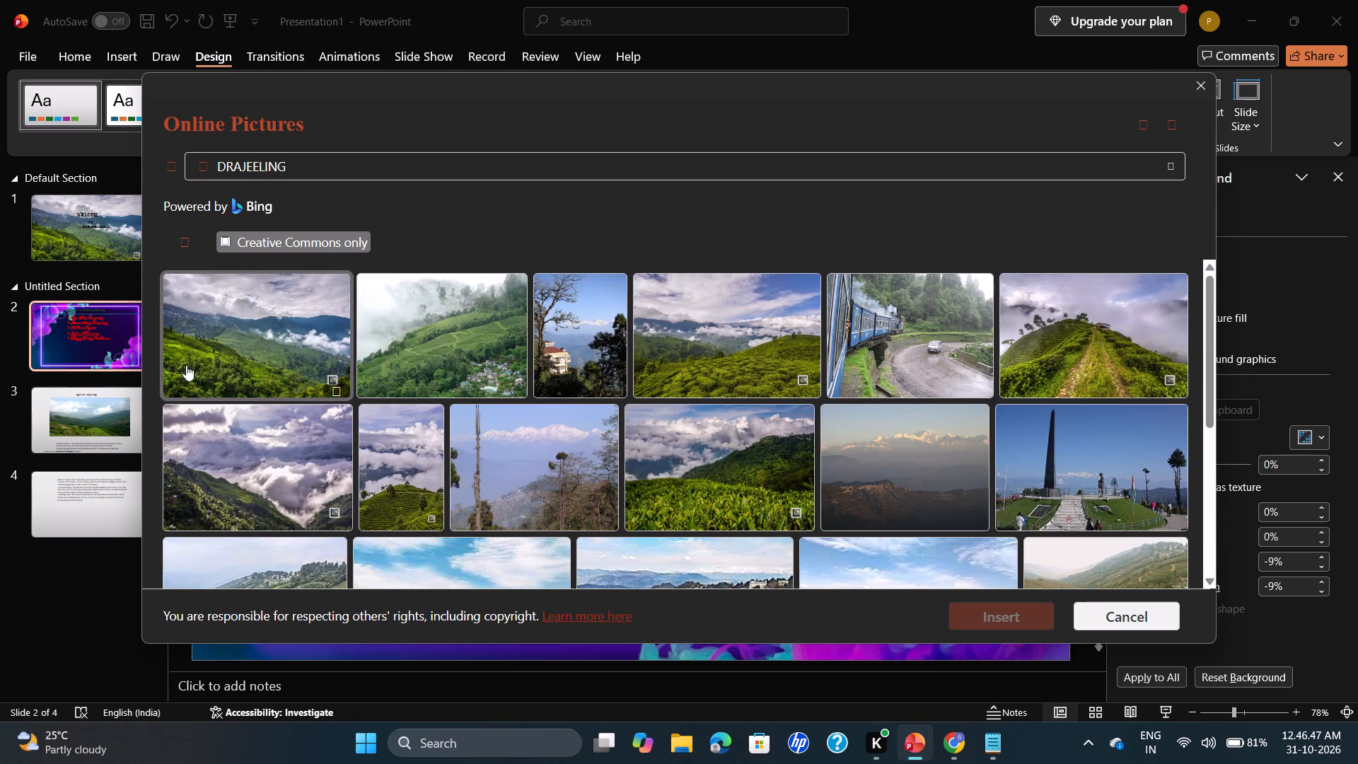
click(226, 336)
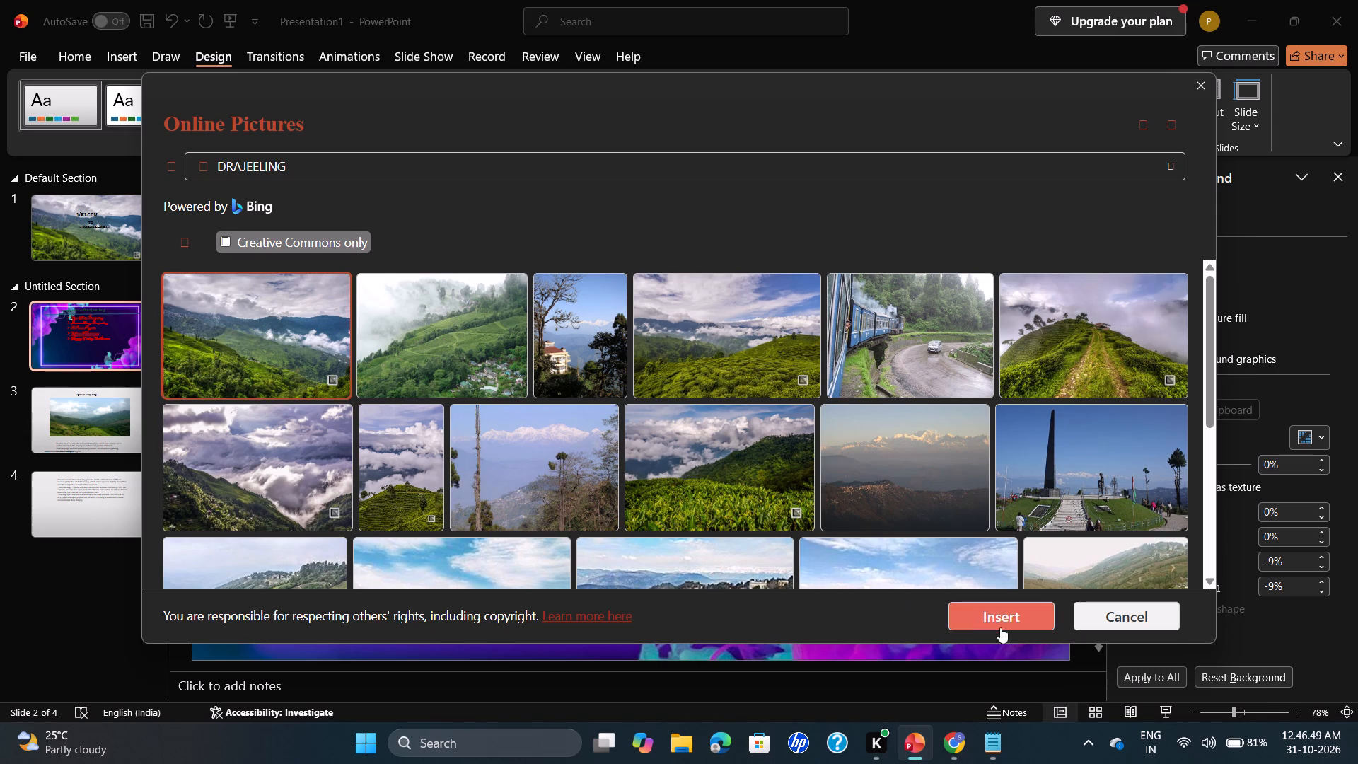
click(1023, 621)
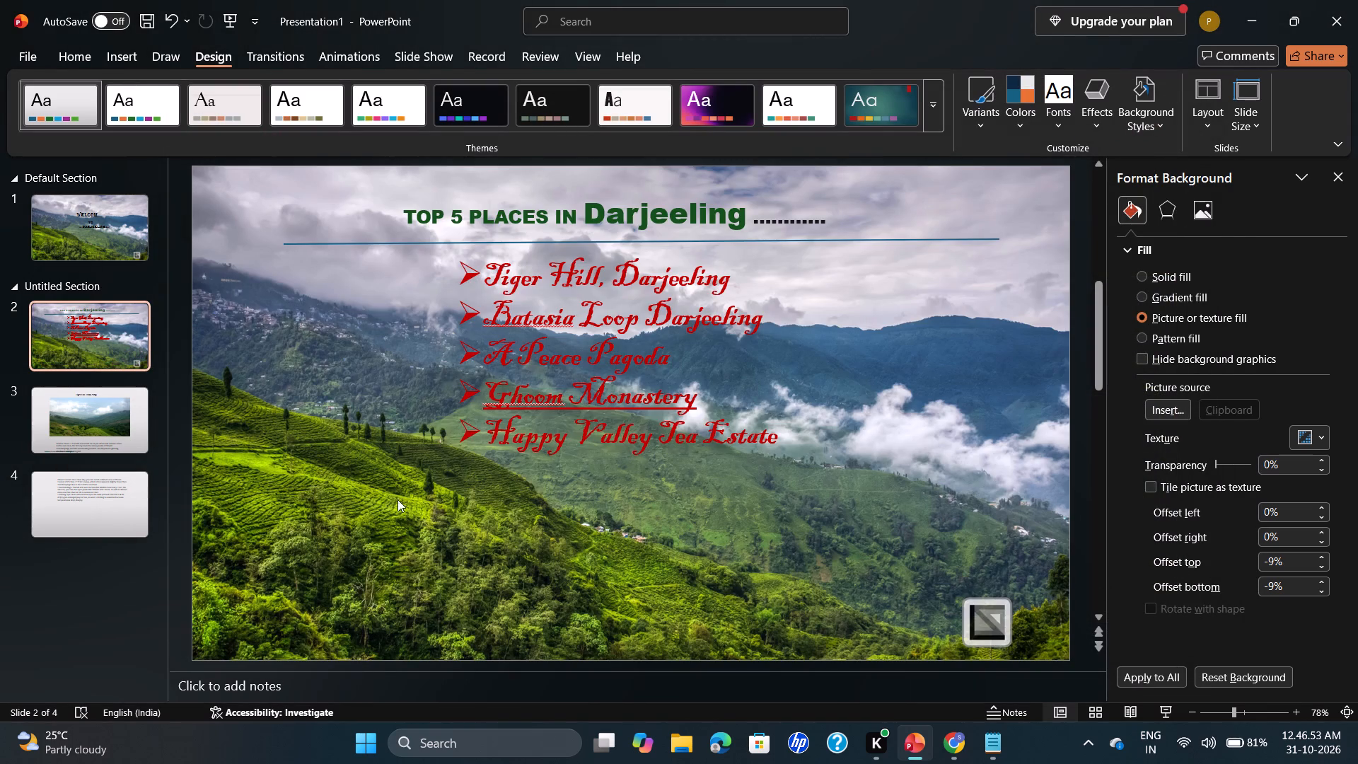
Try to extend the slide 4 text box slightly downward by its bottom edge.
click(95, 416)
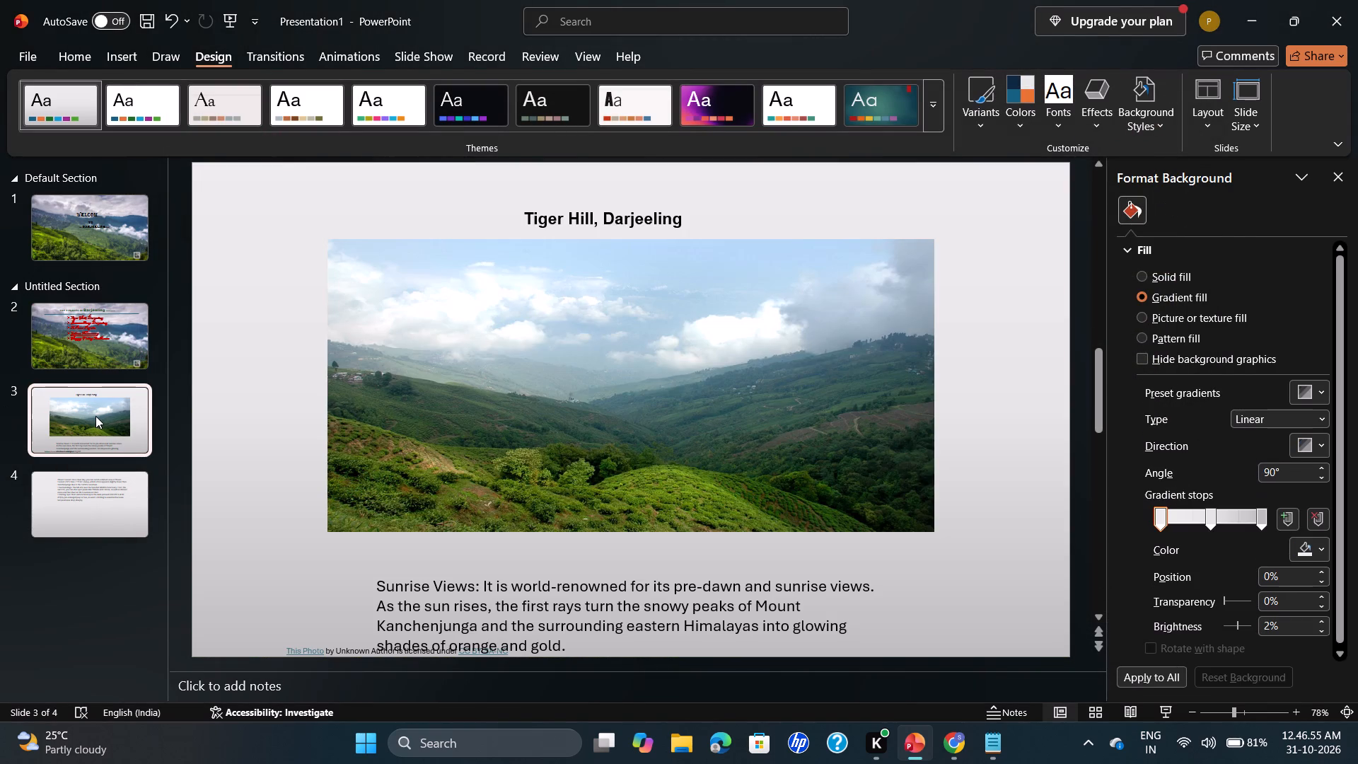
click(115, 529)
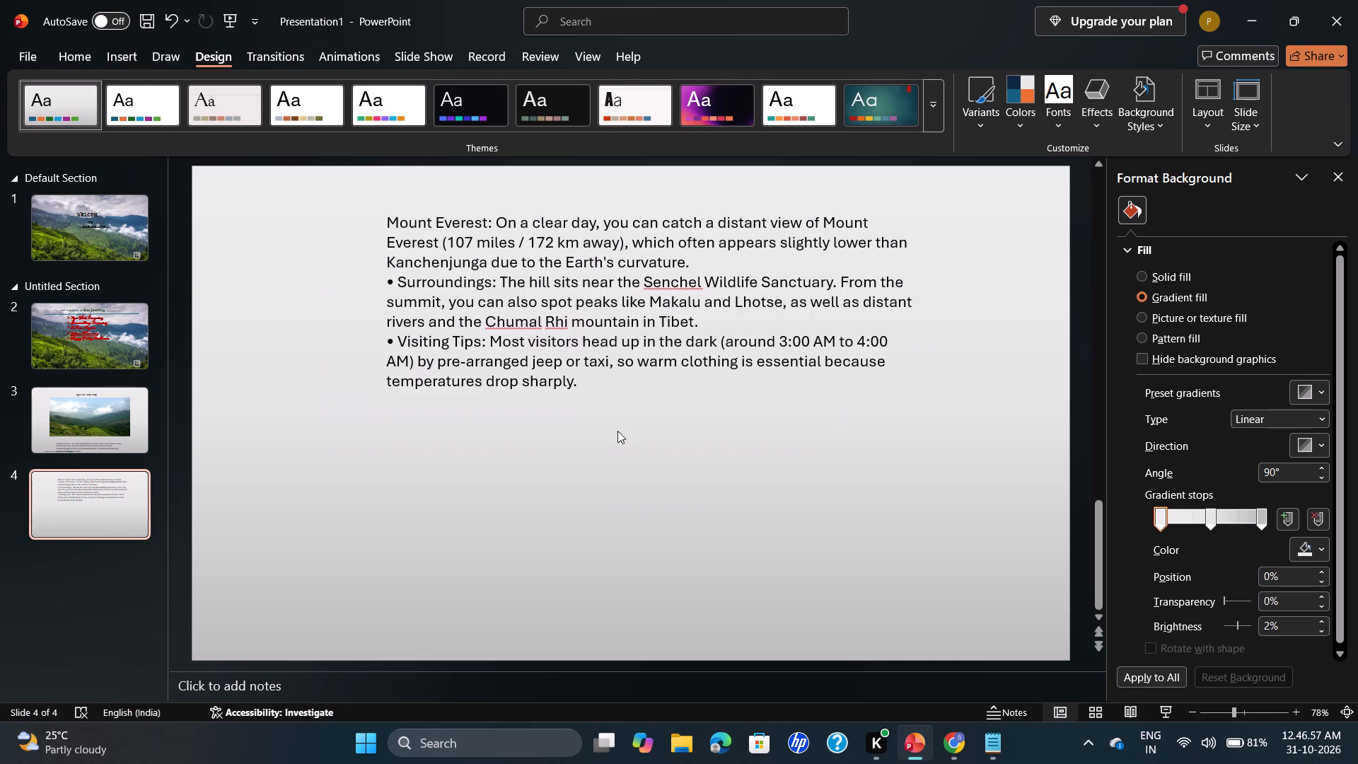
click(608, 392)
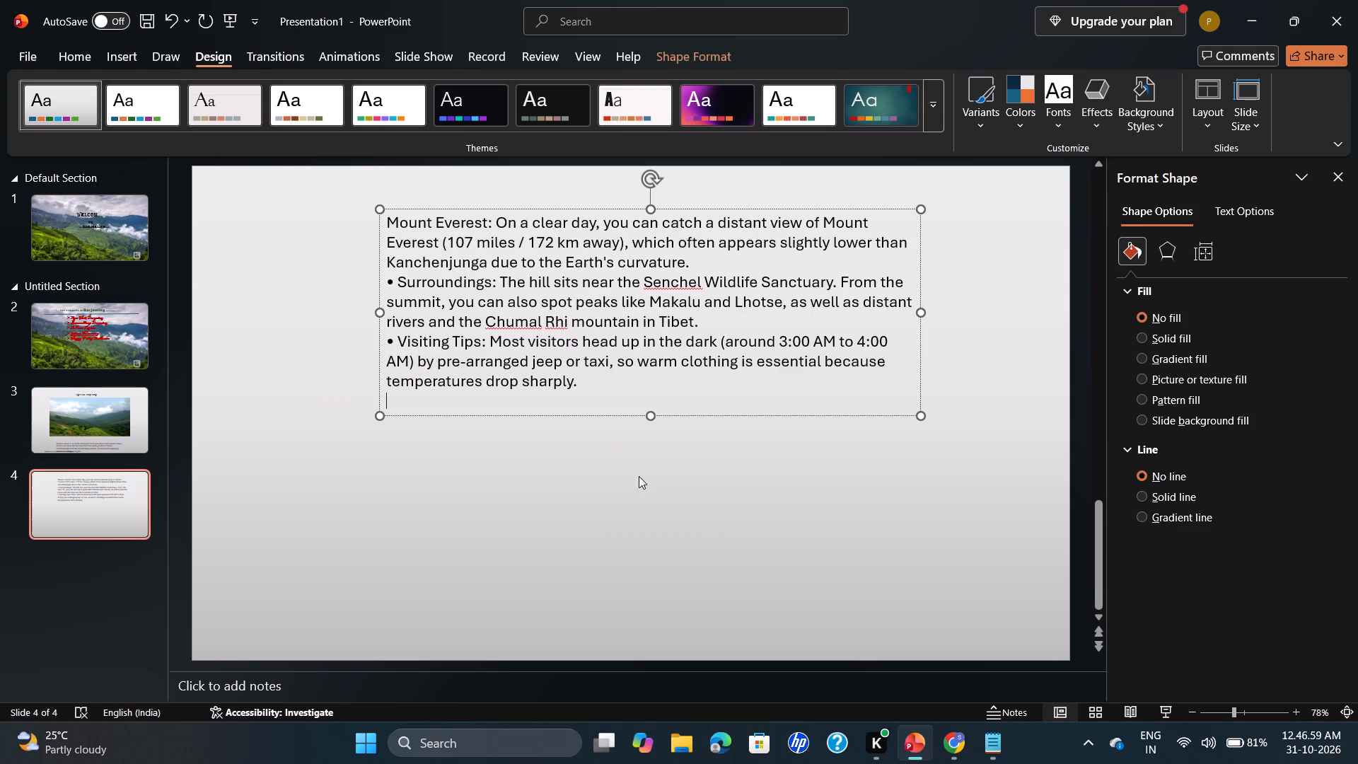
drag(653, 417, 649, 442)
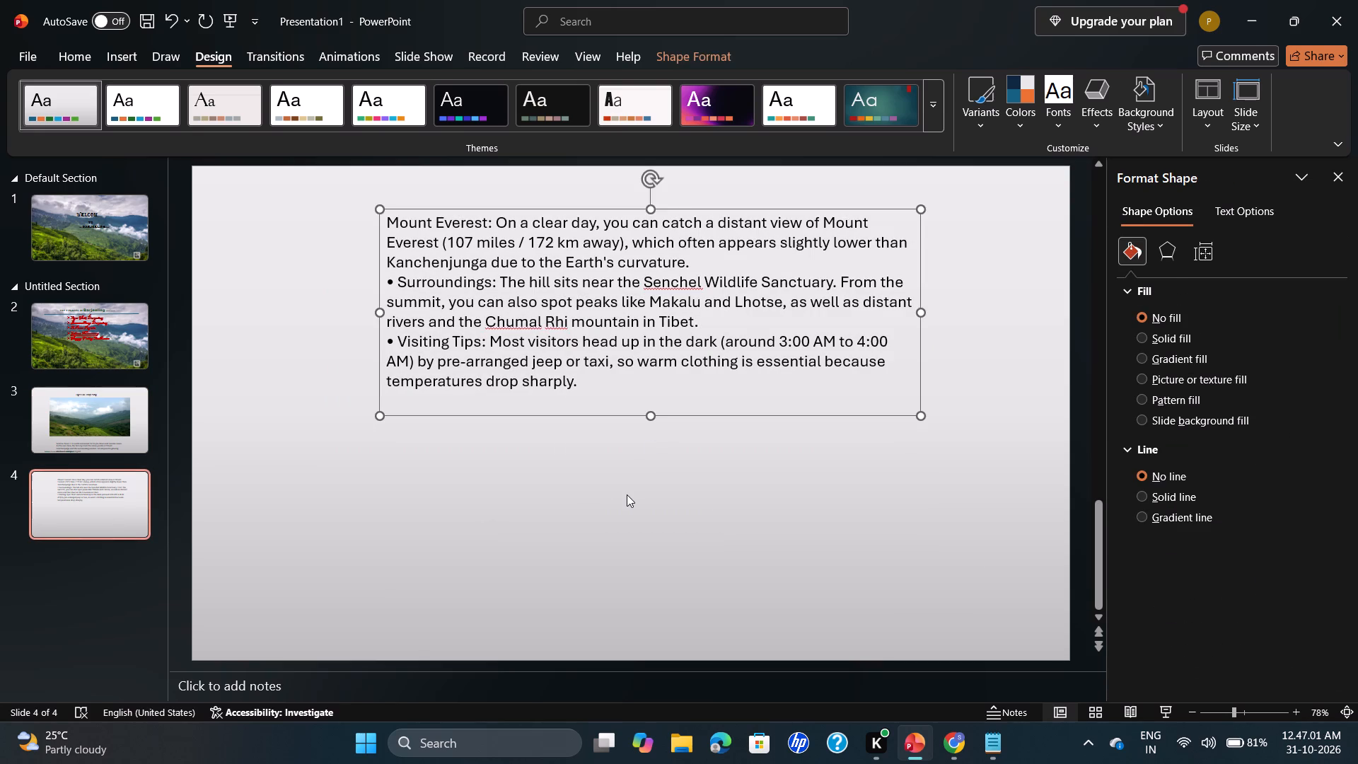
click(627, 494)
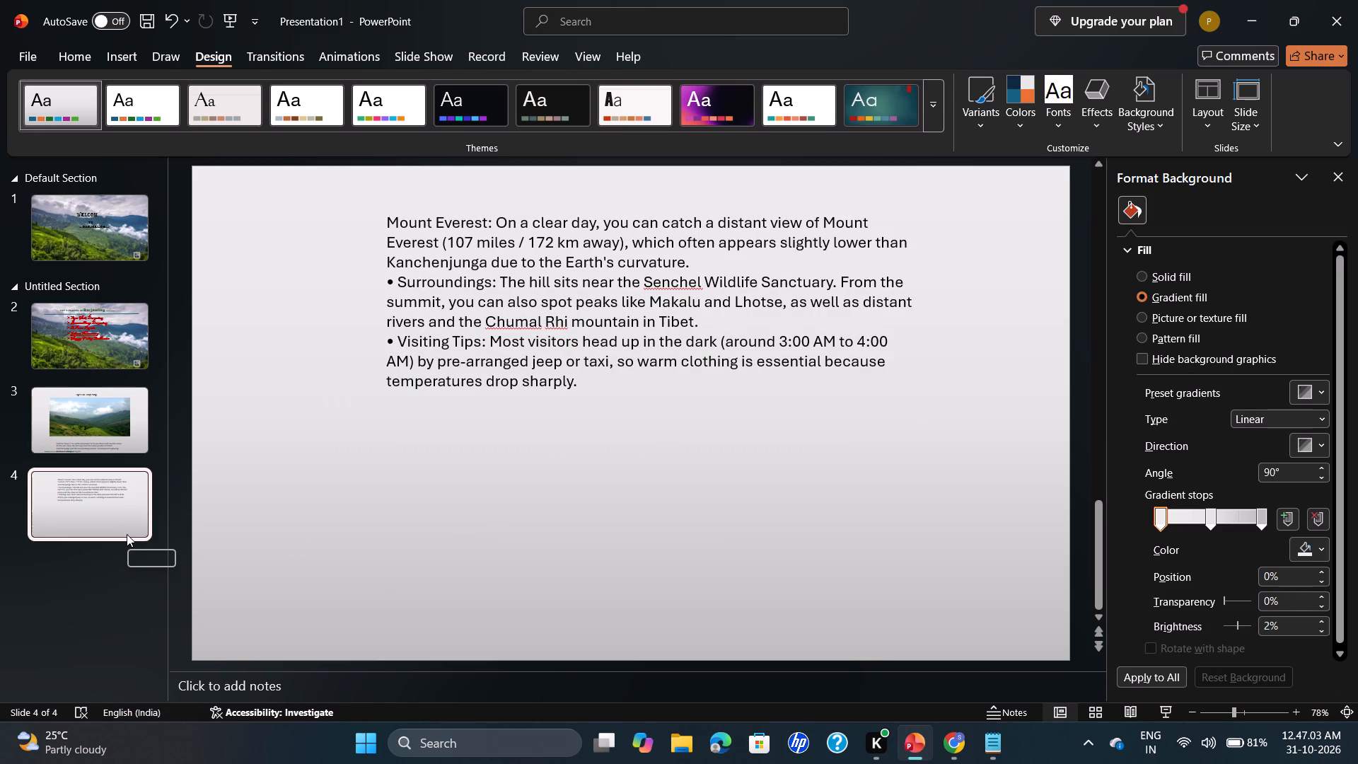
Add a new blank slide after slide 4.
right_click(115, 527)
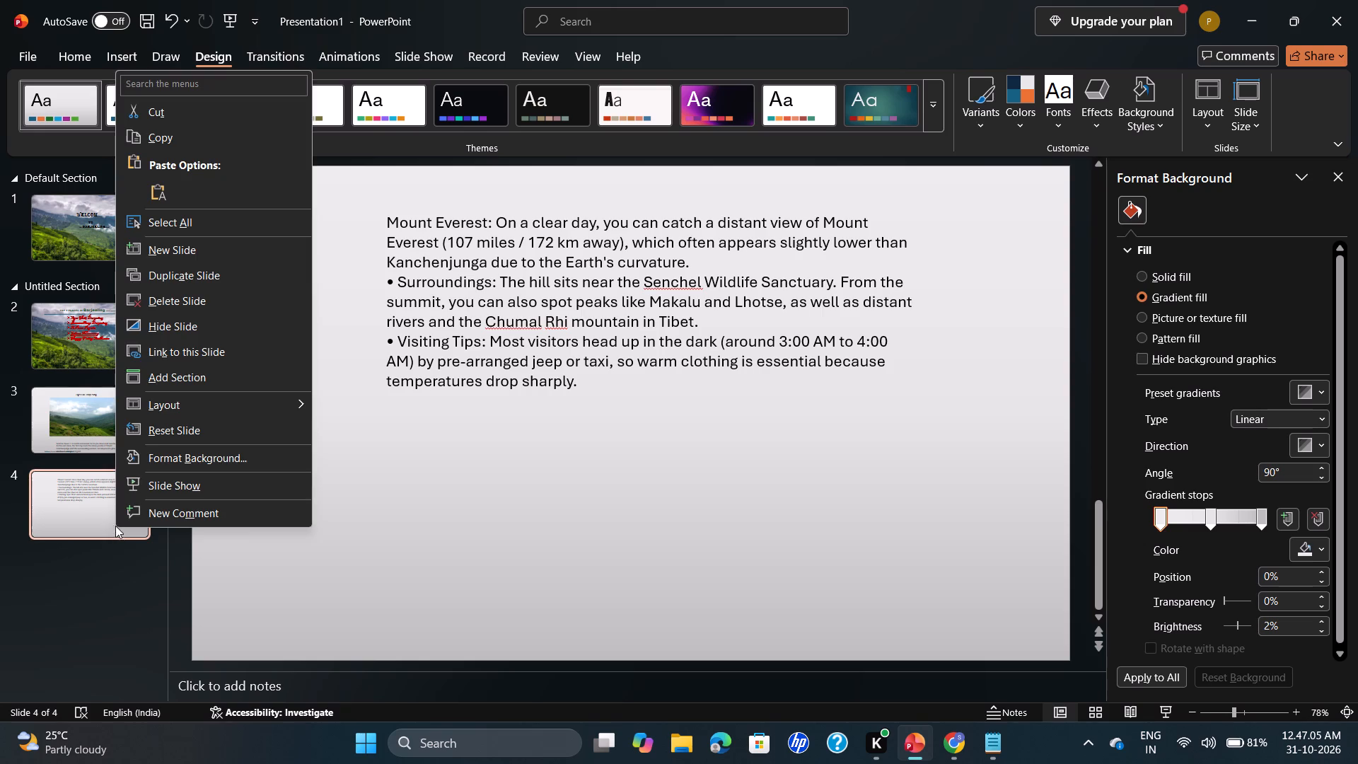
click(441, 506)
click(88, 59)
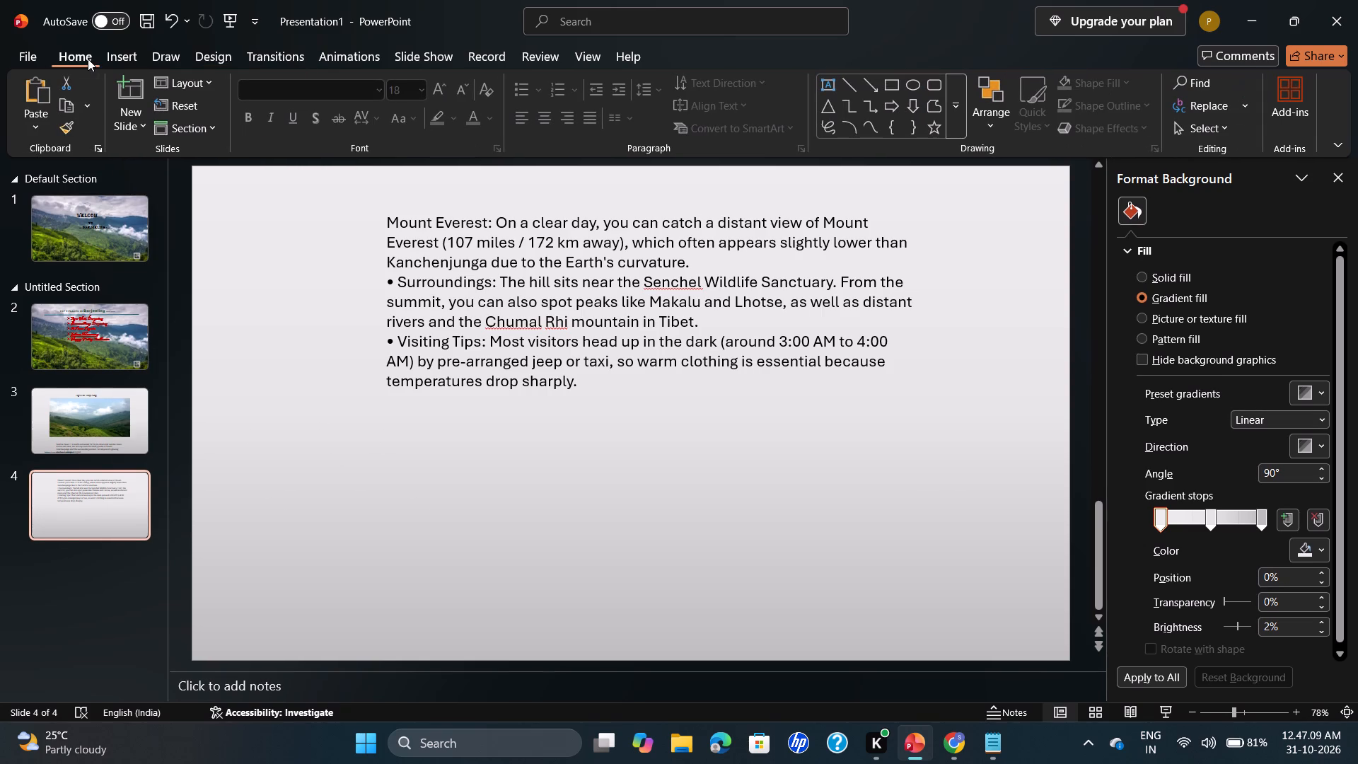
click(124, 103)
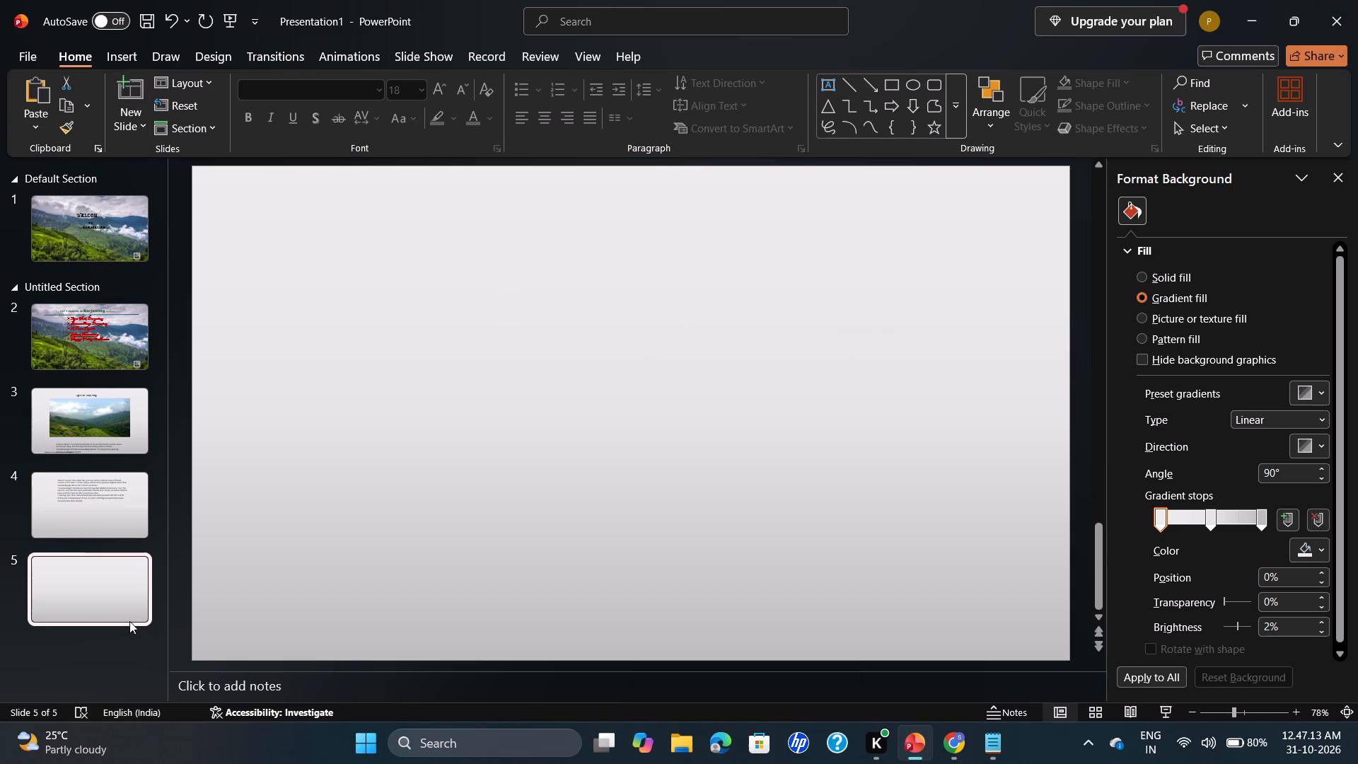
Check slide 2's list for the place after Tiger Hill, switch to Chrome, close the Tiger Hill results and search Google for Batasia Loop Darjeeling.
click(91, 338)
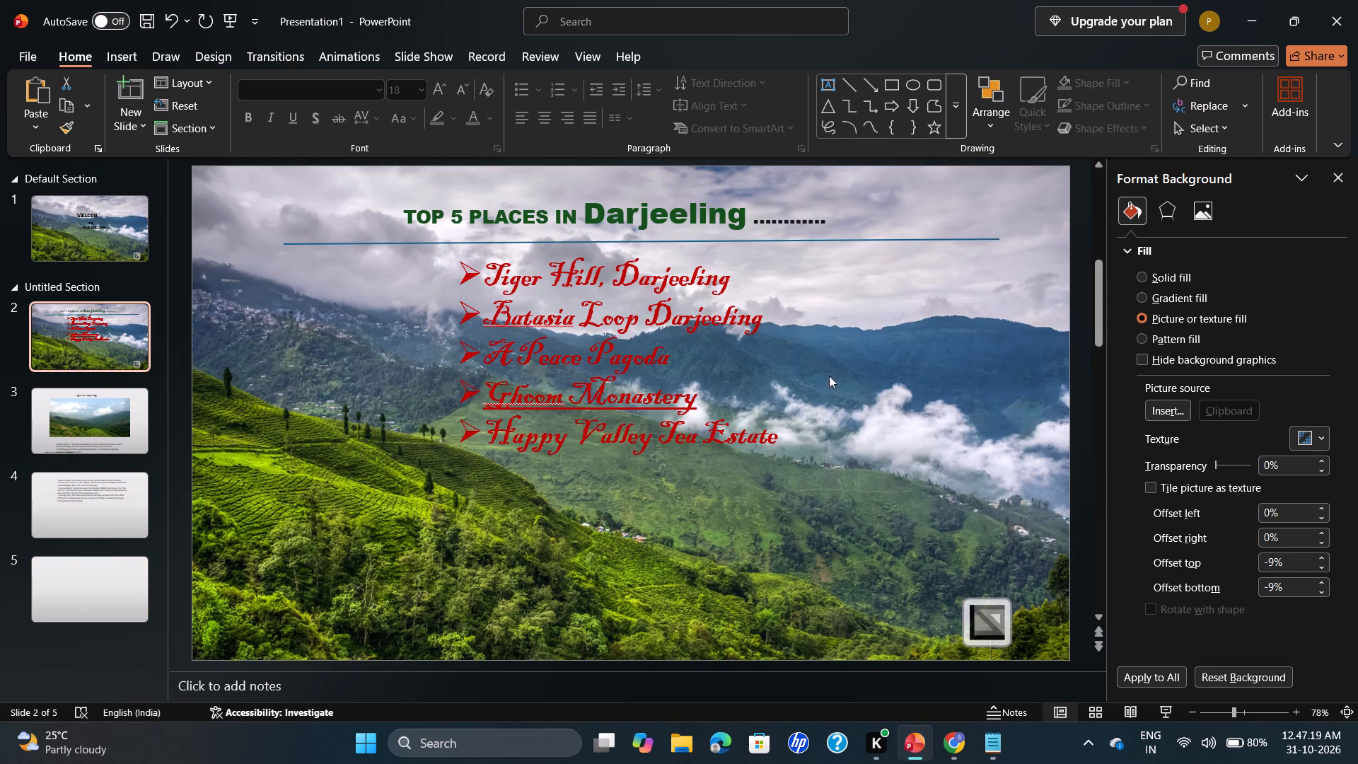
click(97, 578)
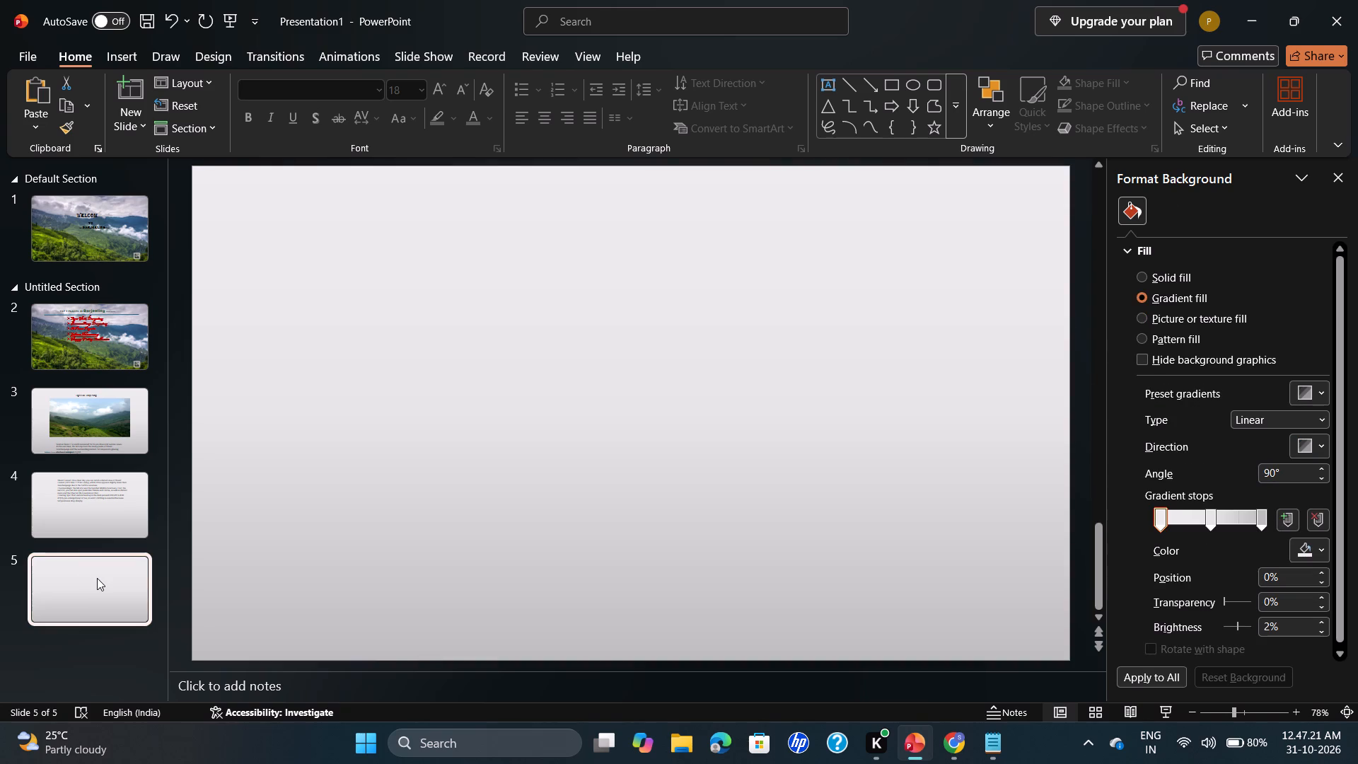
click(955, 753)
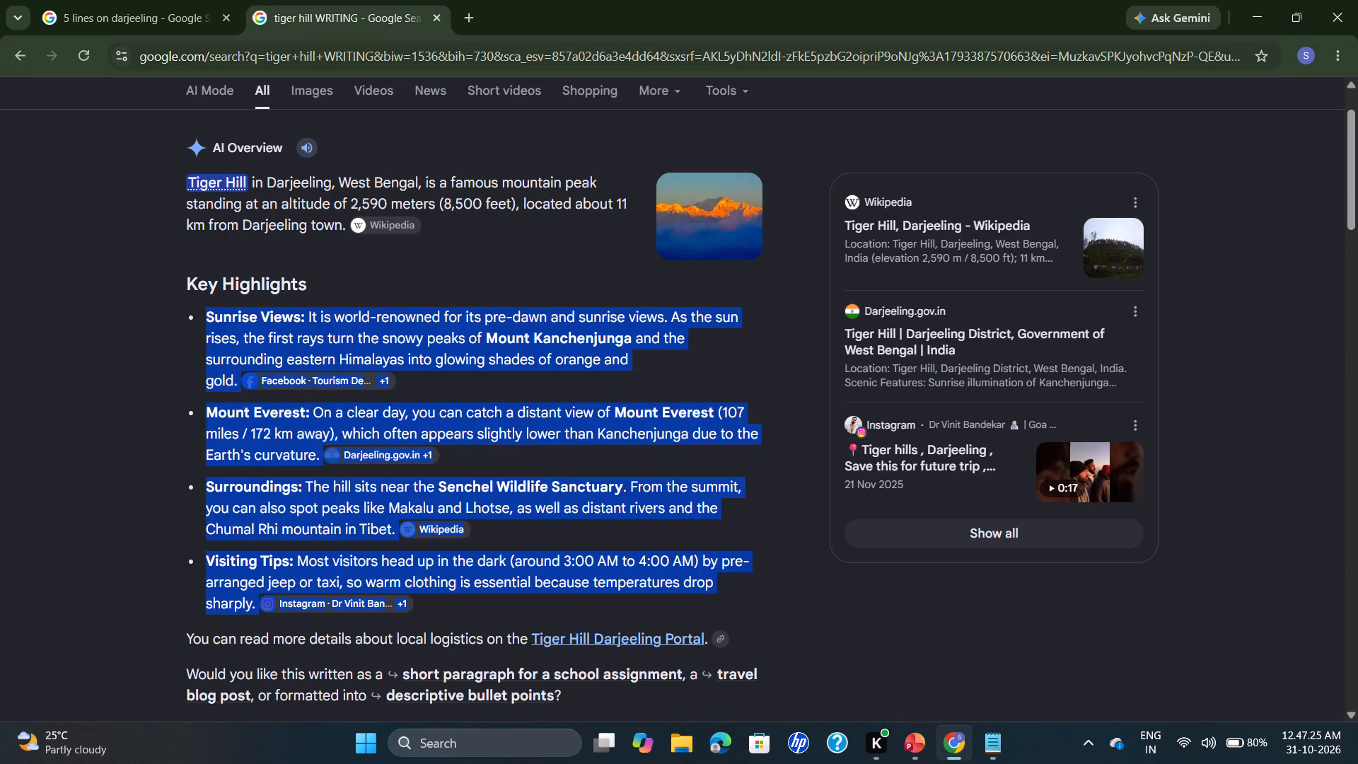
click(441, 18)
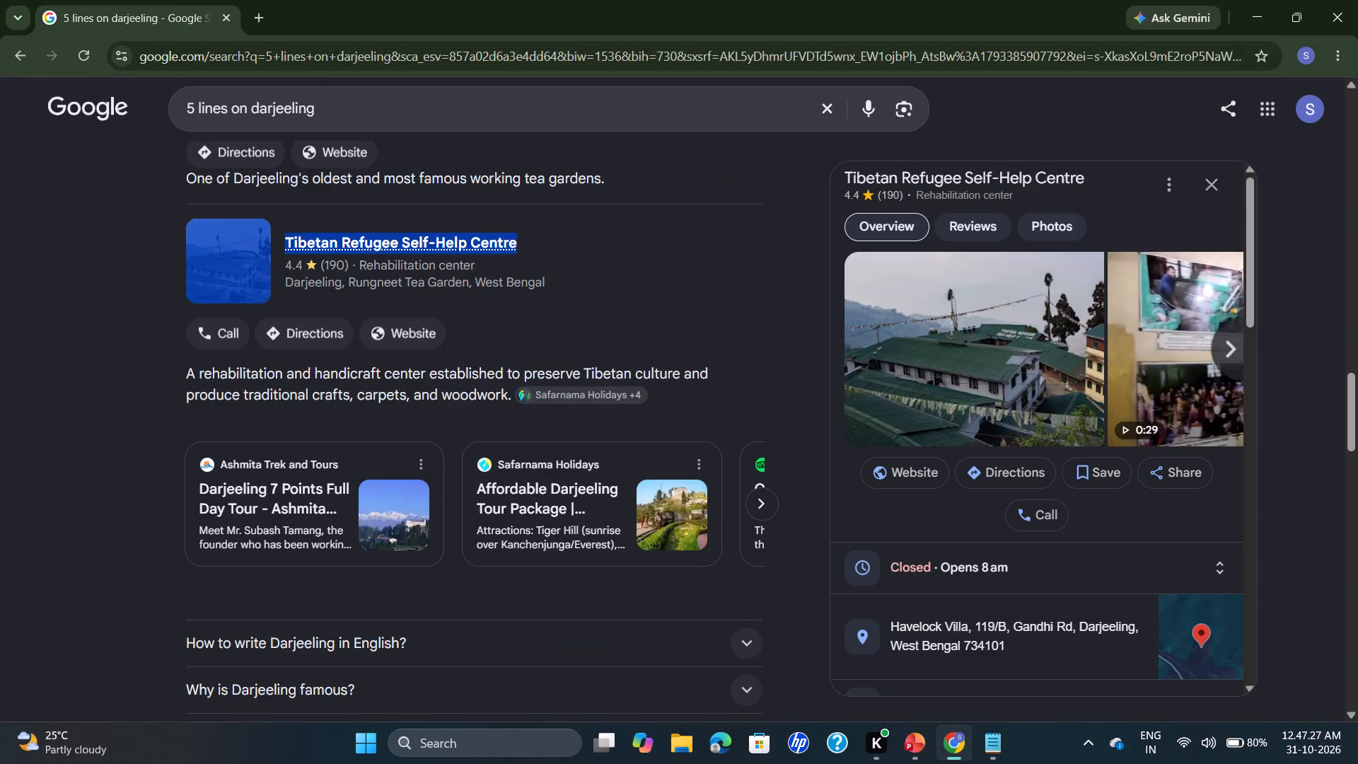
drag(320, 105, 178, 121)
key(BackSpace)
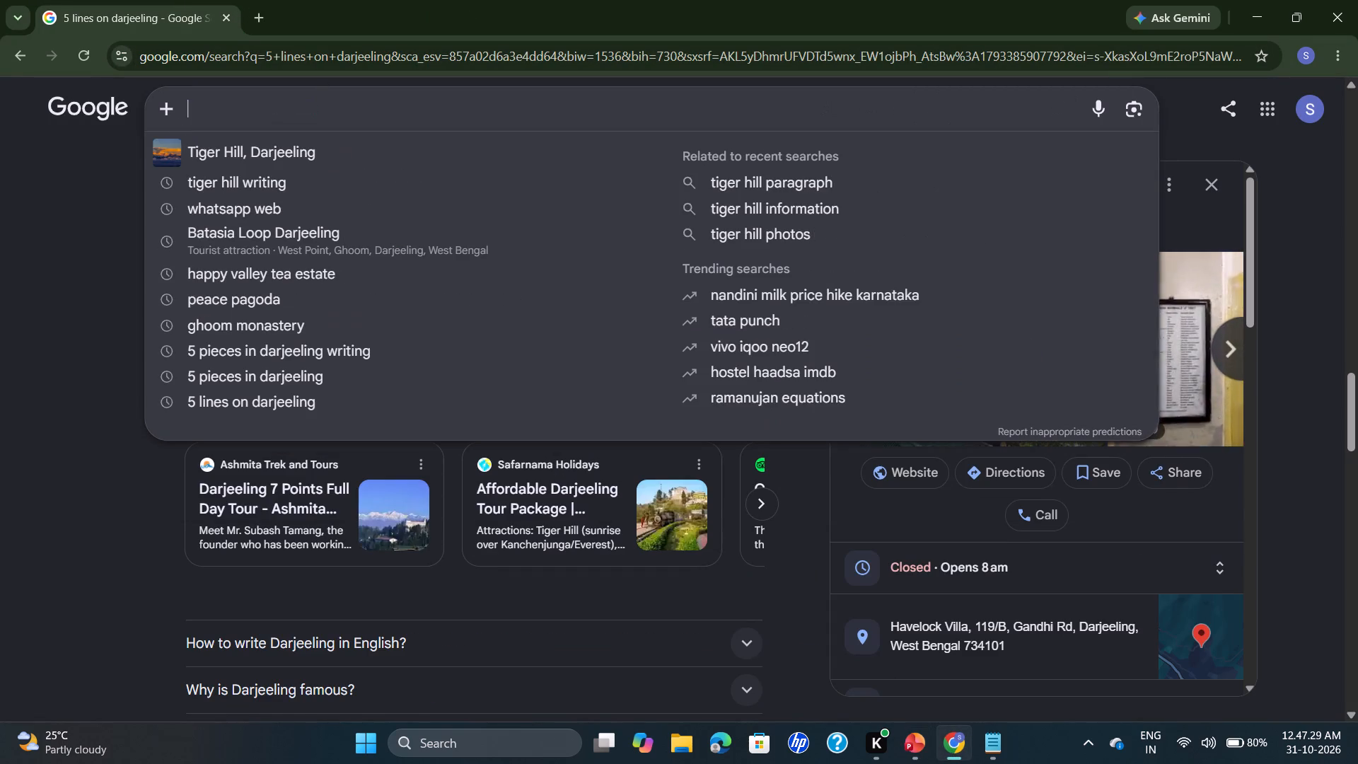
text(BAT)
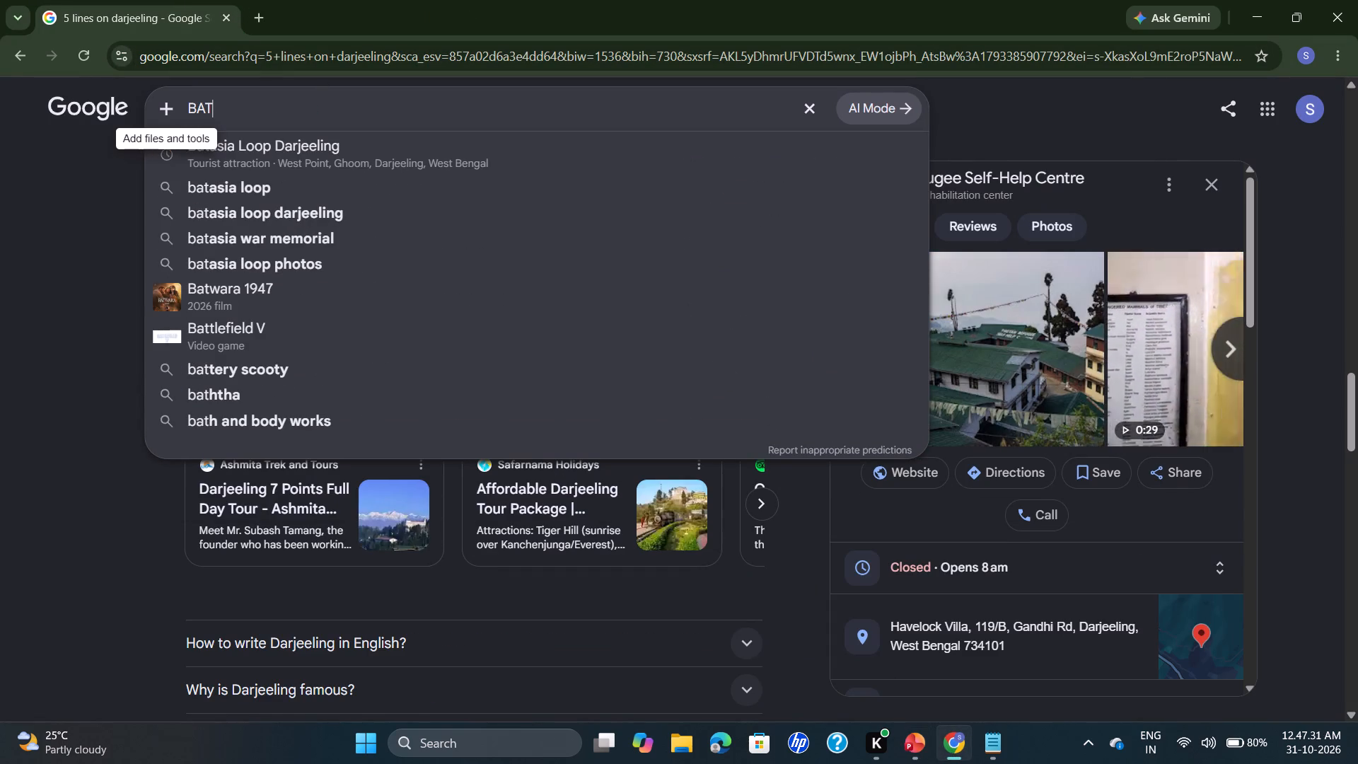
click(269, 147)
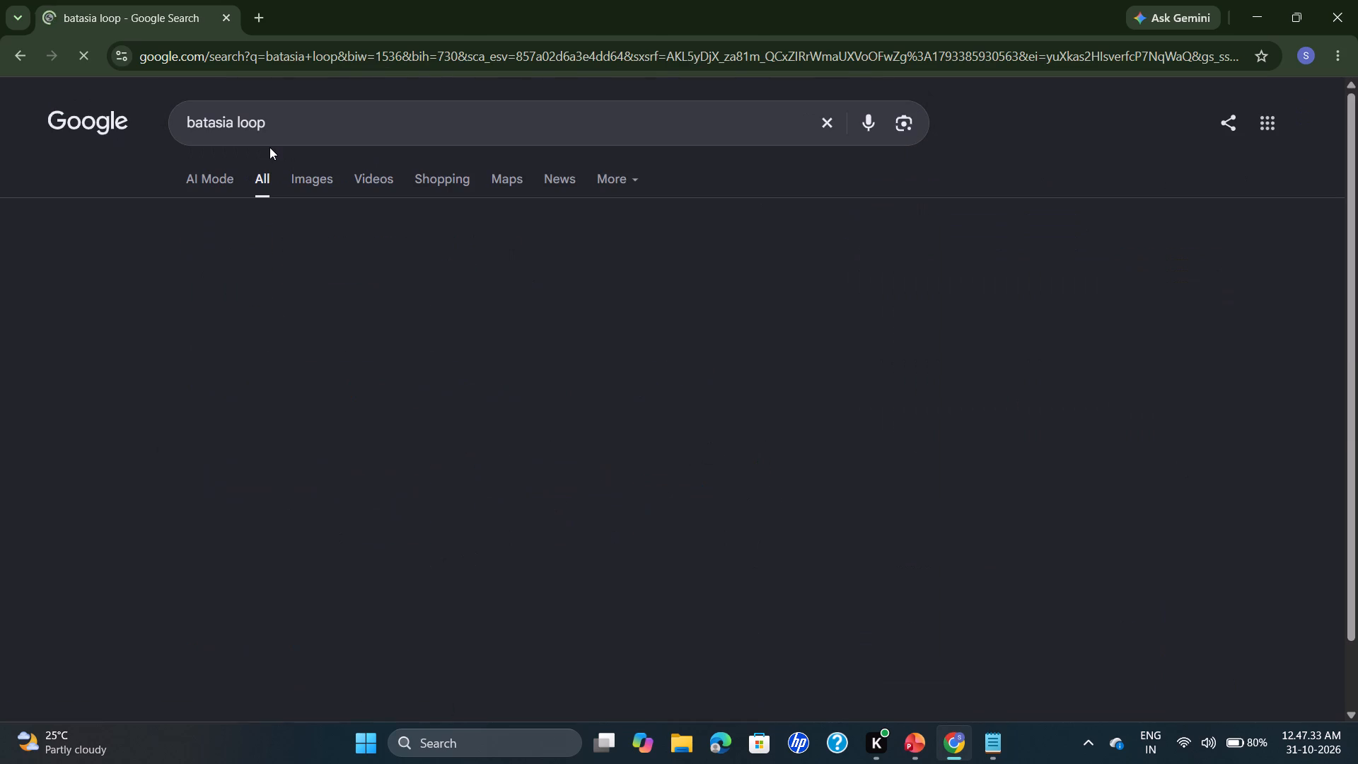
Copy the name Batasia Loop from the Wikipedia result's description in the Google search results.
scroll(332, 440, down, 2)
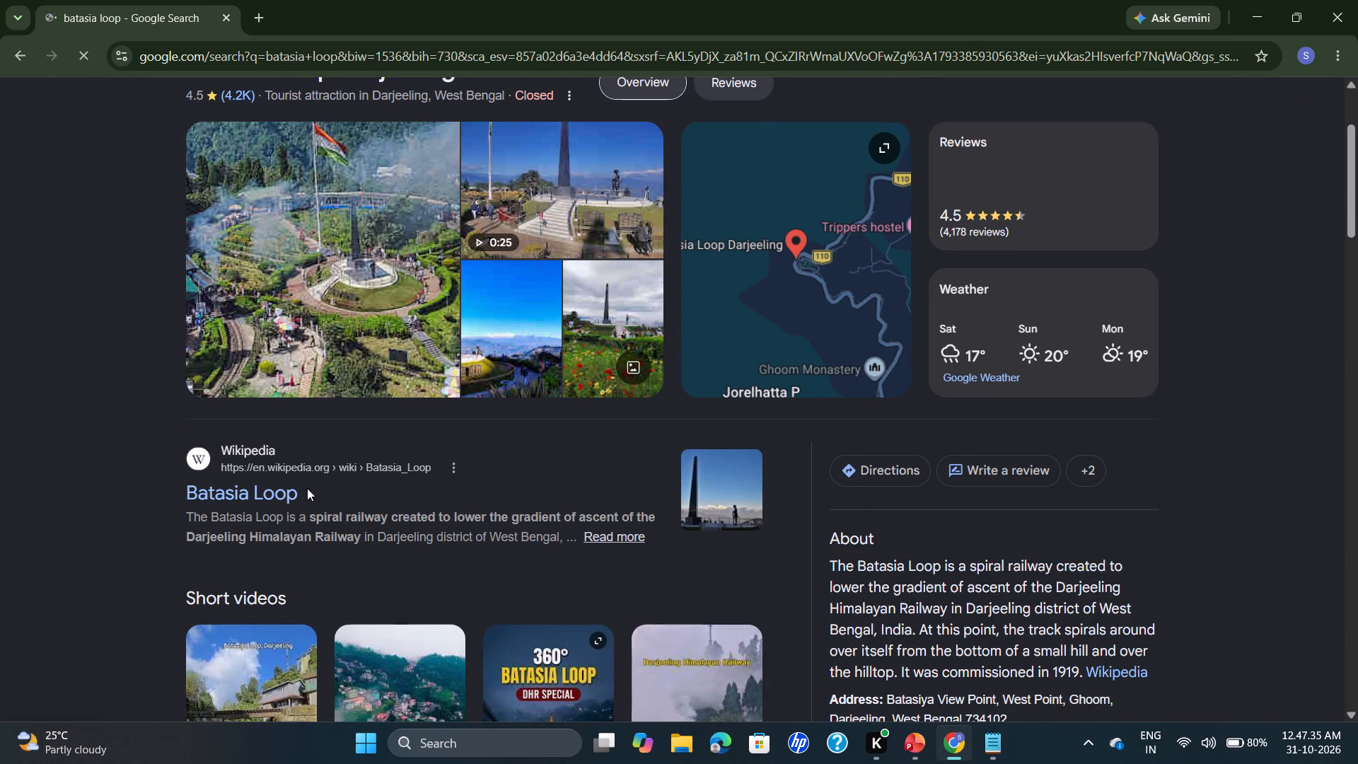
click(310, 492)
drag(287, 516, 214, 512)
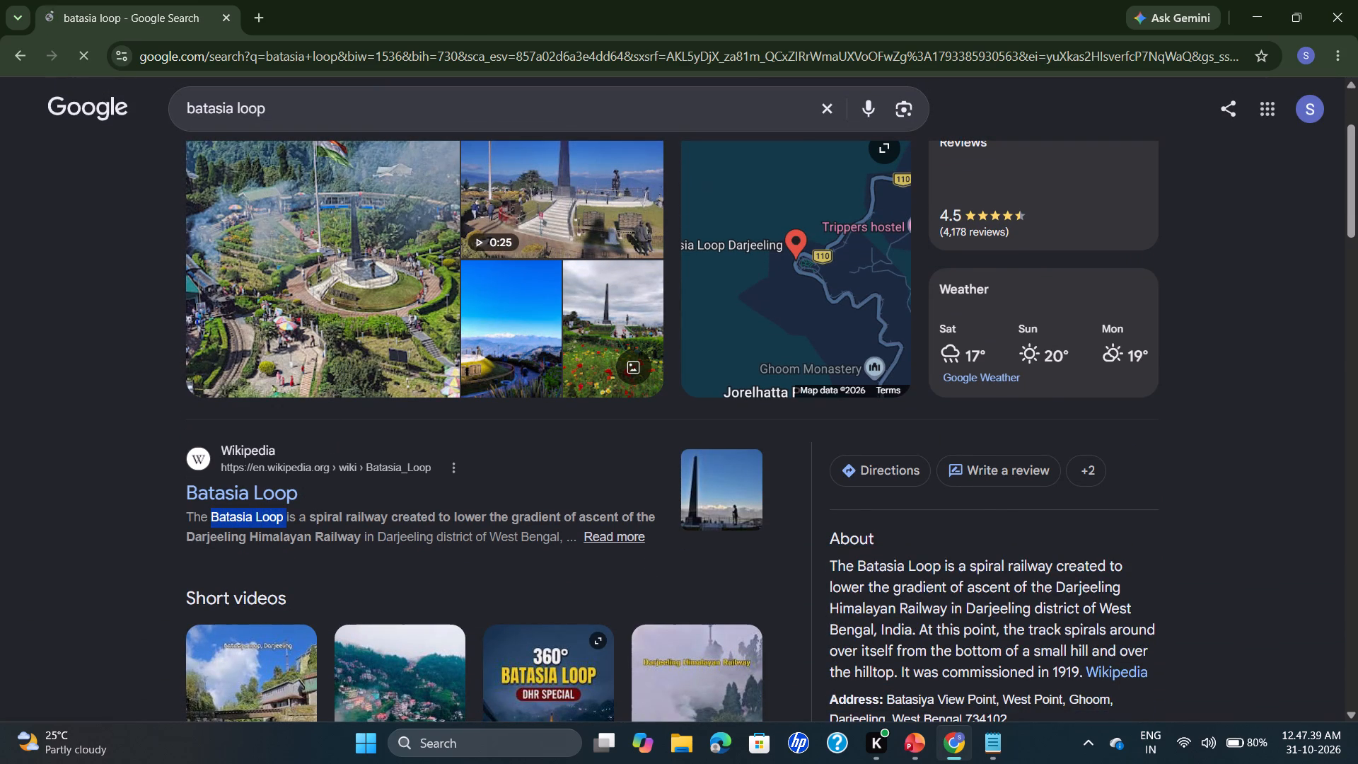
drag(214, 512, 214, 512)
key(ctrl+c)
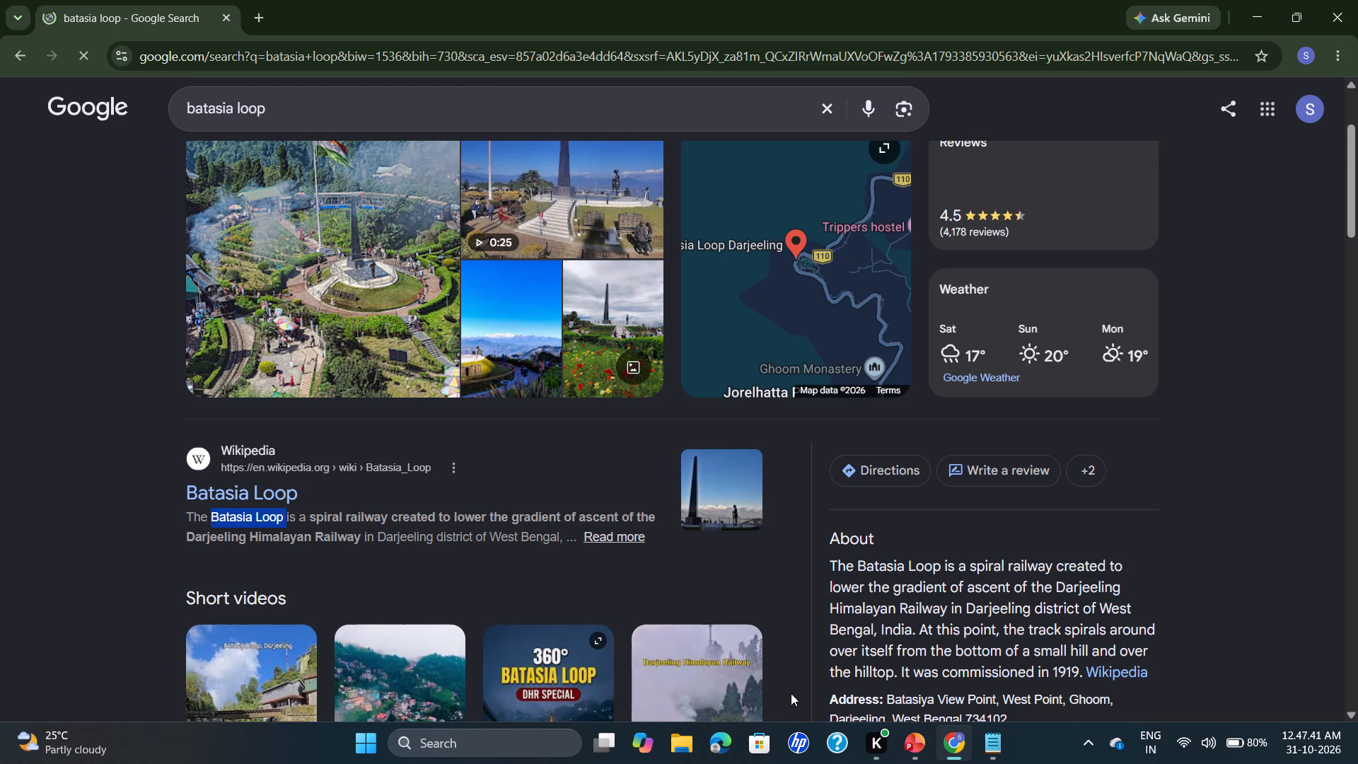
Switch to PowerPoint, draw a wide text box near the top of slide 5 and paste Batasia Loop into it.
click(992, 743)
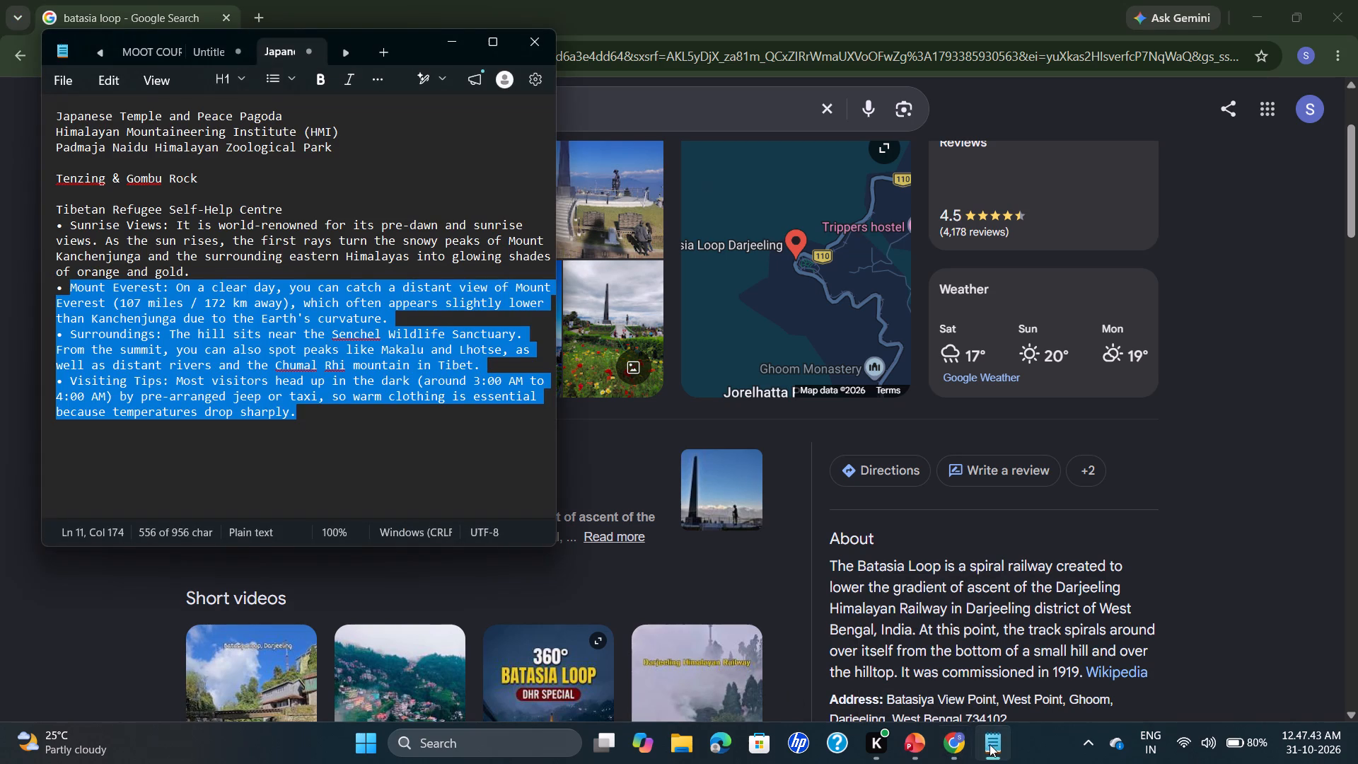
click(951, 754)
click(917, 753)
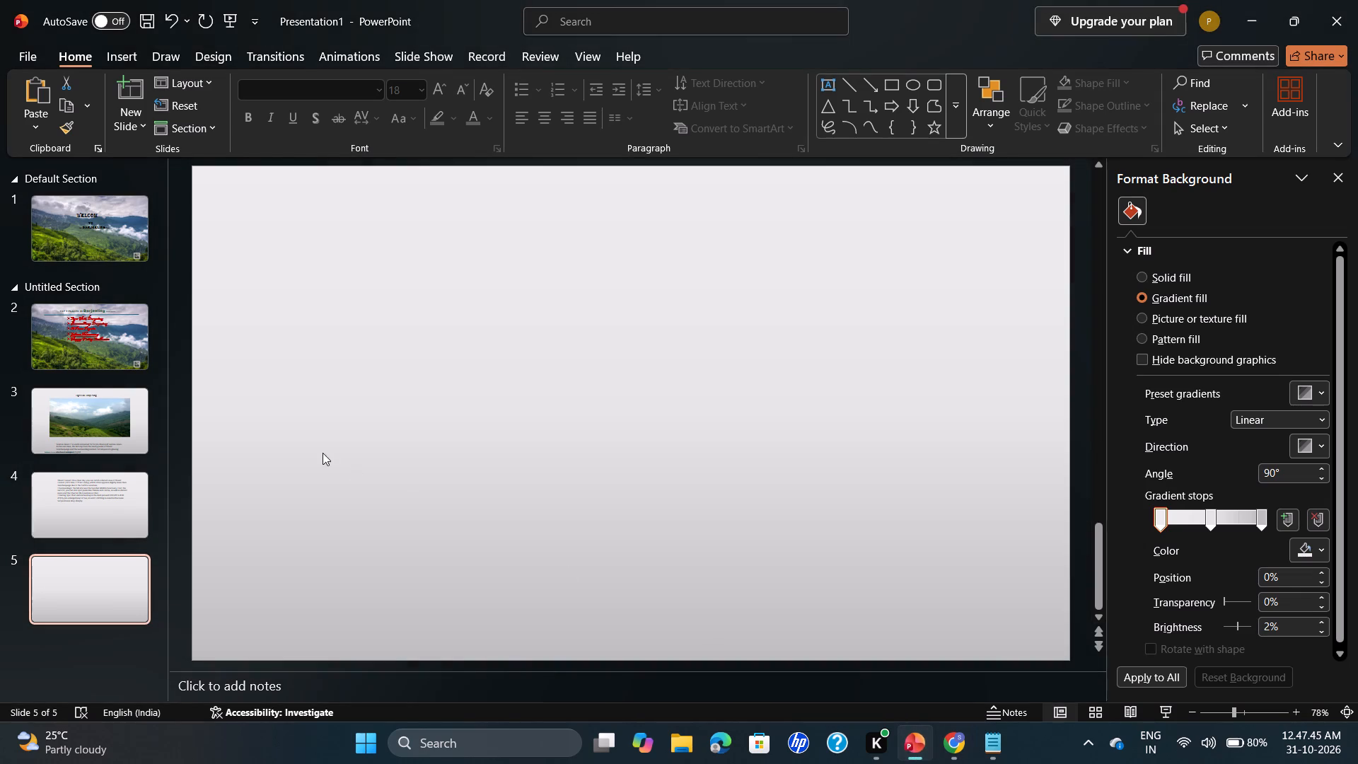
click(518, 199)
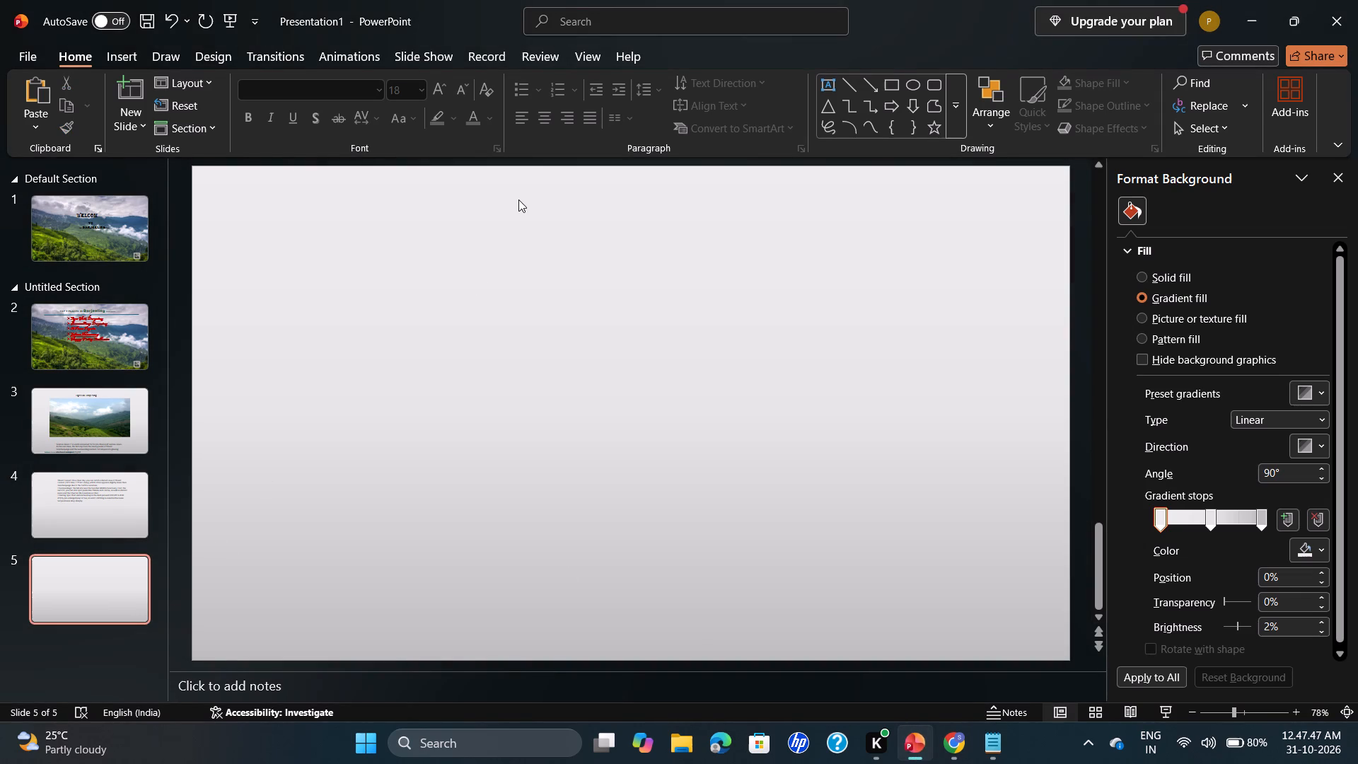
click(827, 81)
drag(468, 204, 475, 233)
drag(475, 233, 800, 238)
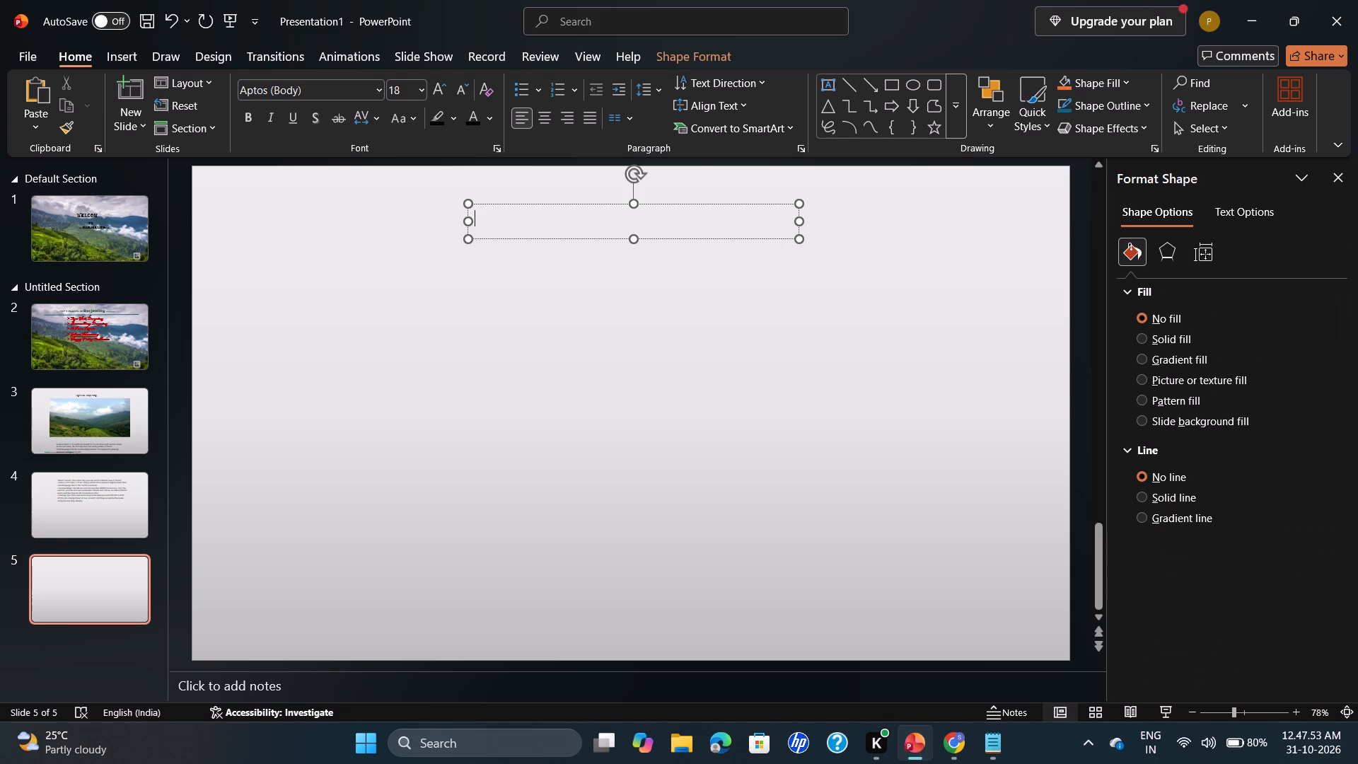
key(ctrl+v)
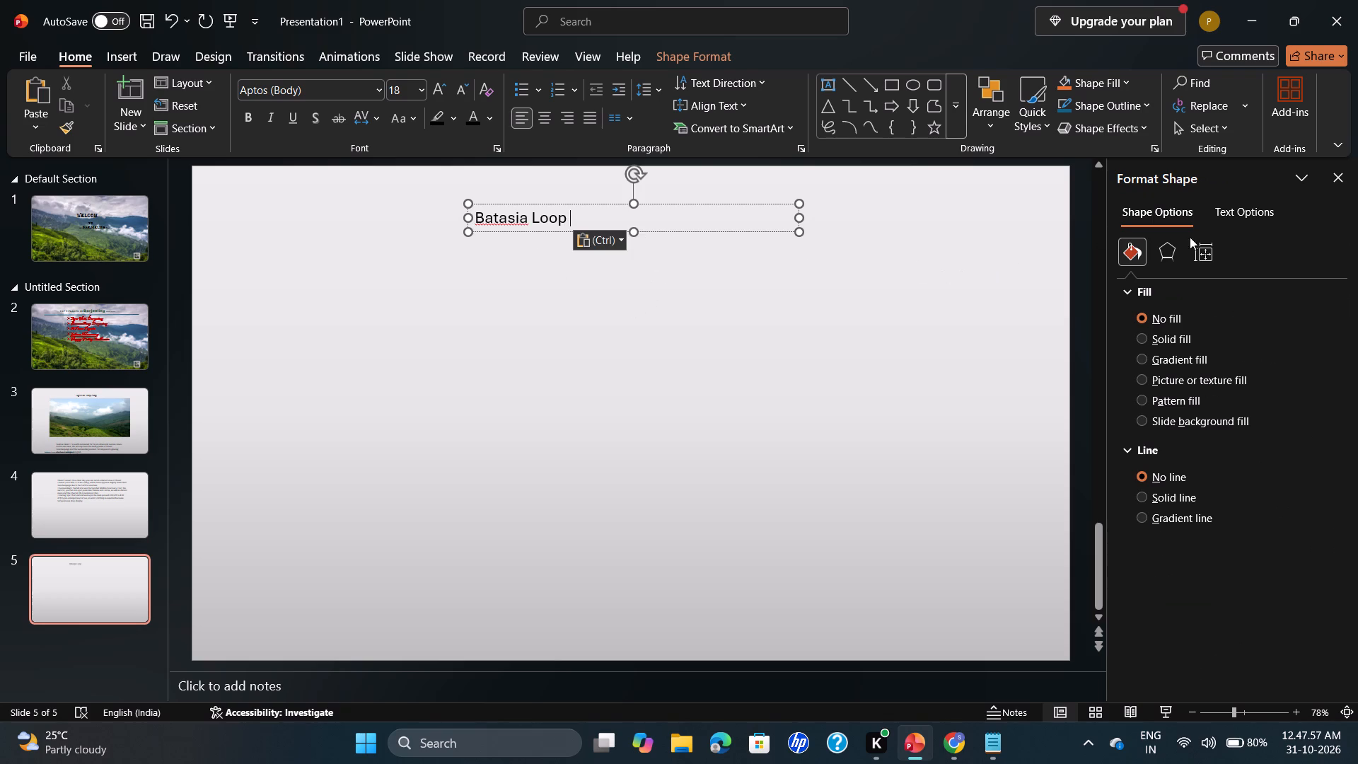
Close the shape formatting pane and move the Batasia Loop text box slightly down on slide 5.
click(1333, 175)
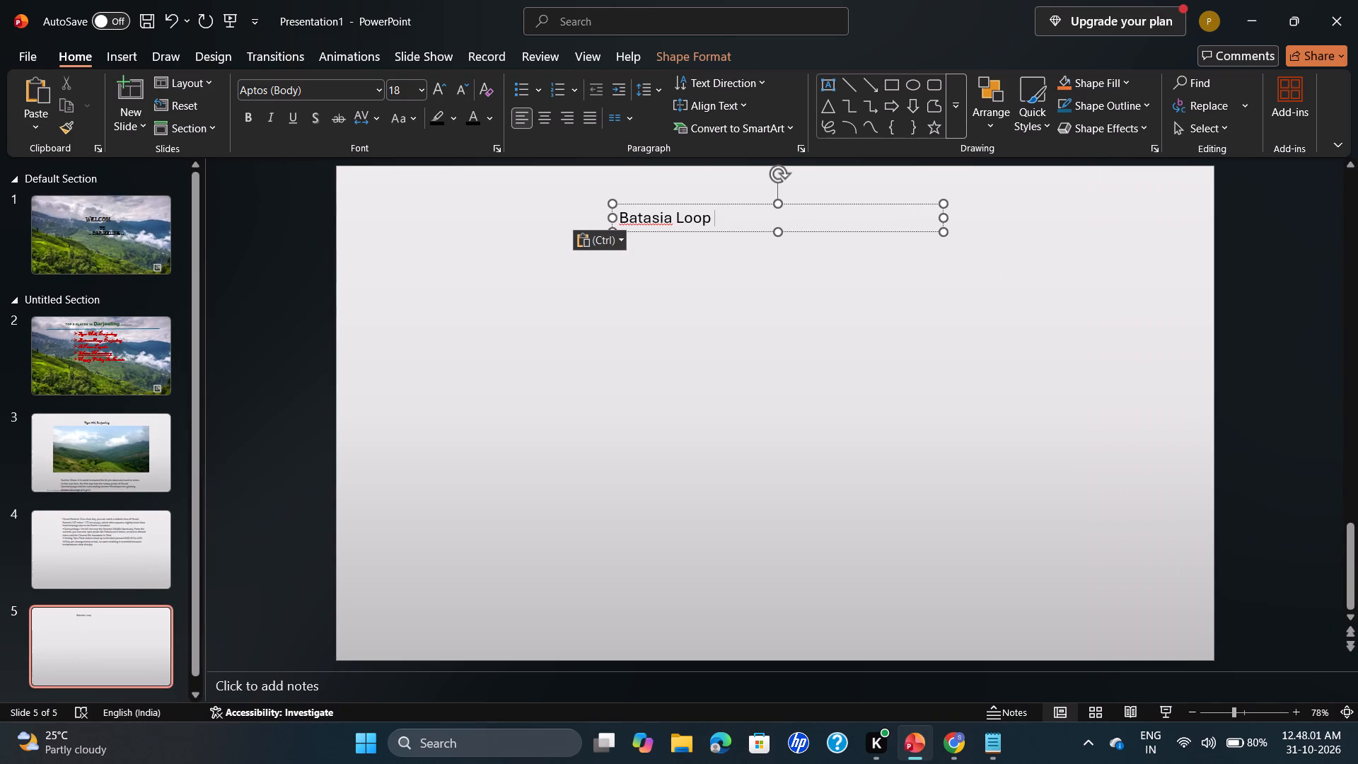
drag(612, 230, 612, 237)
click(846, 329)
drag(845, 219, 846, 216)
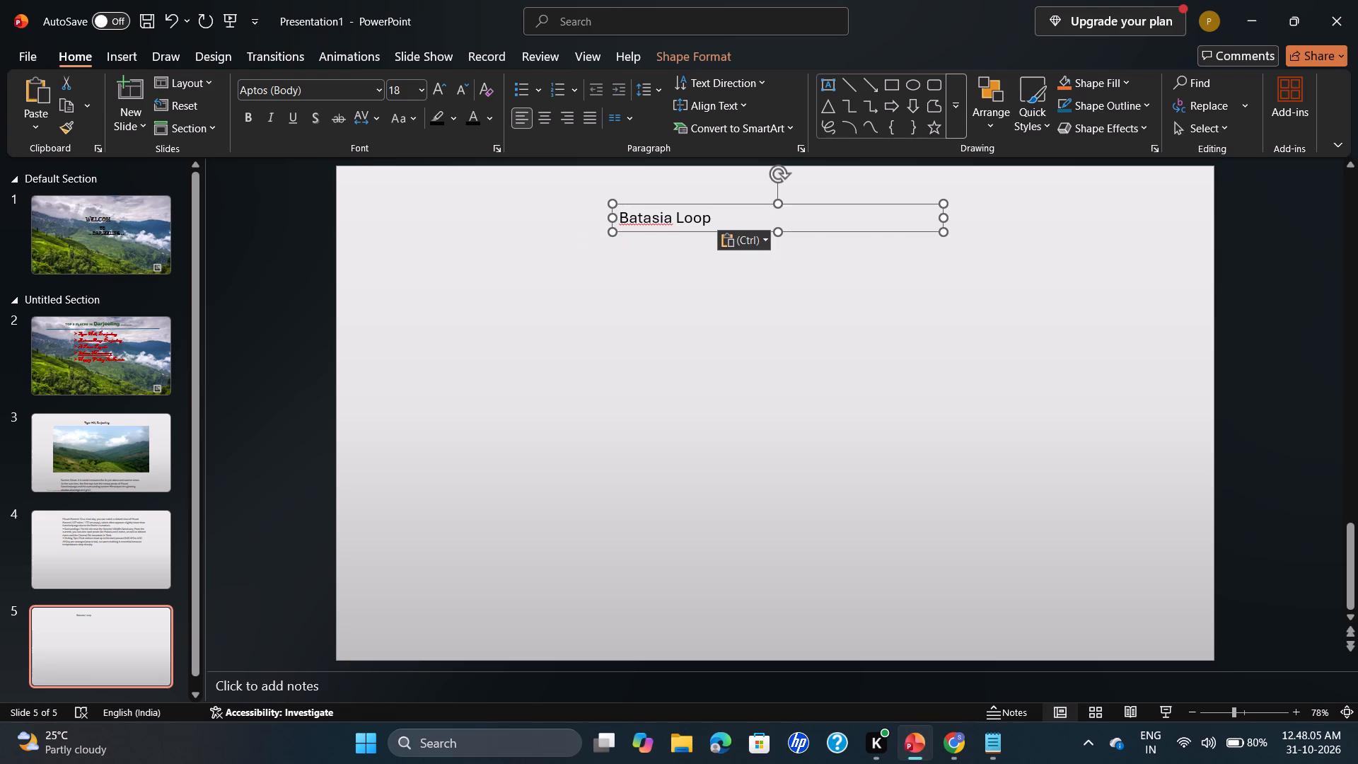
drag(846, 216, 847, 226)
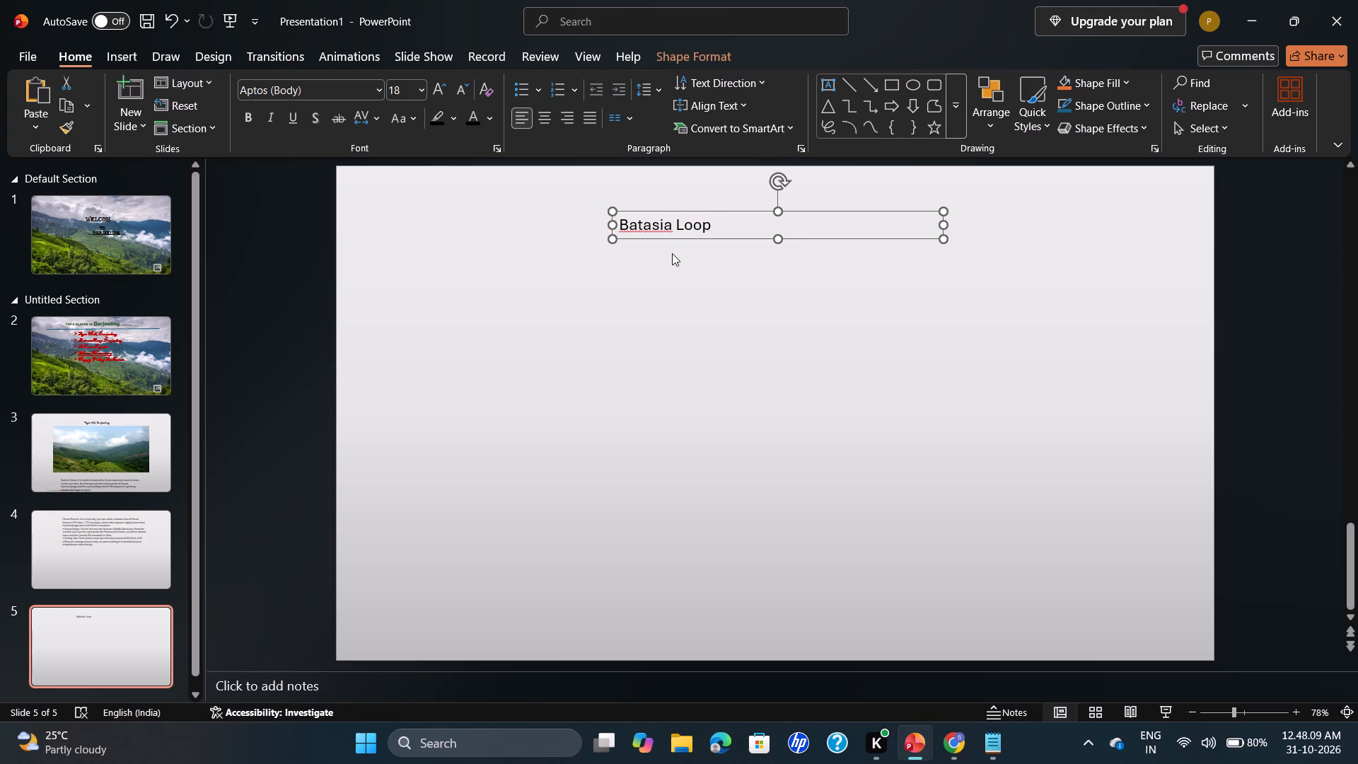
Format the Batasia Loop title on slide 5 as Arial Black, size 20.
click(414, 92)
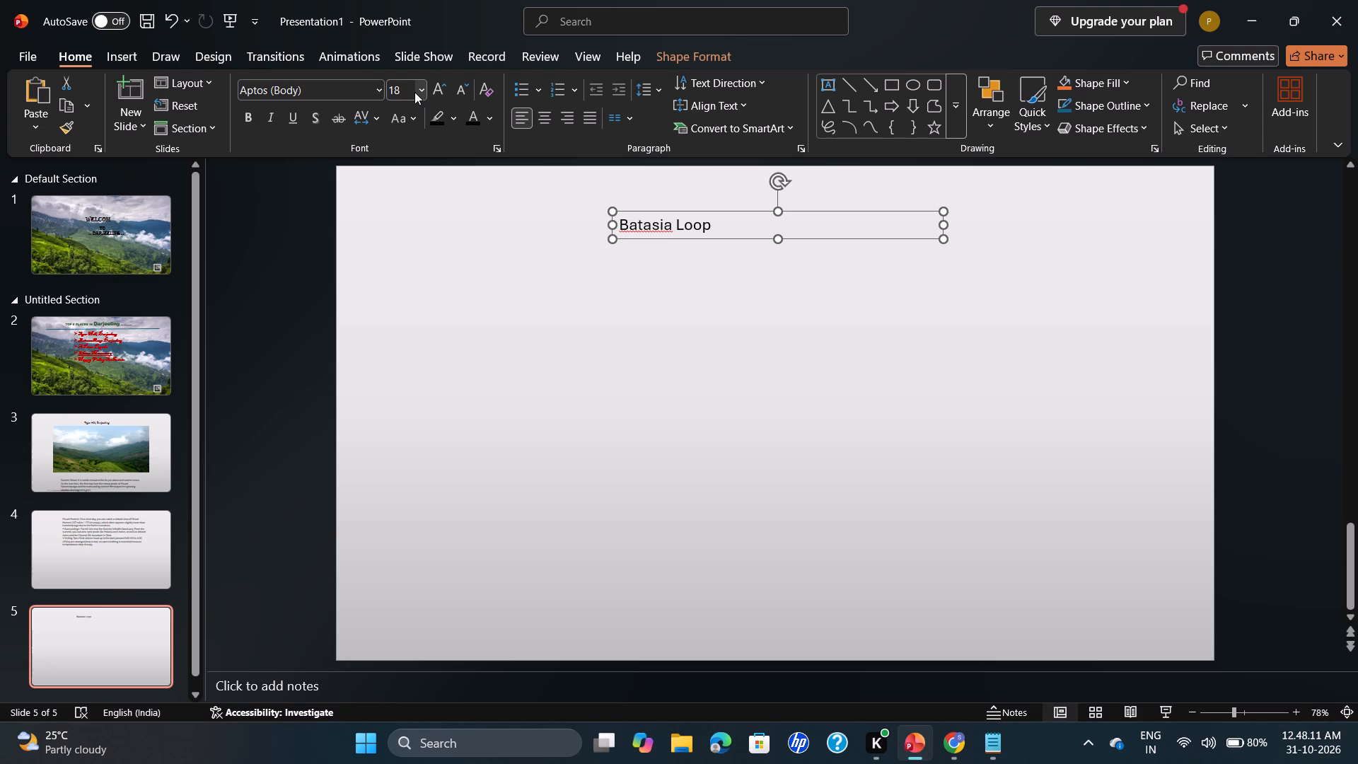
click(419, 95)
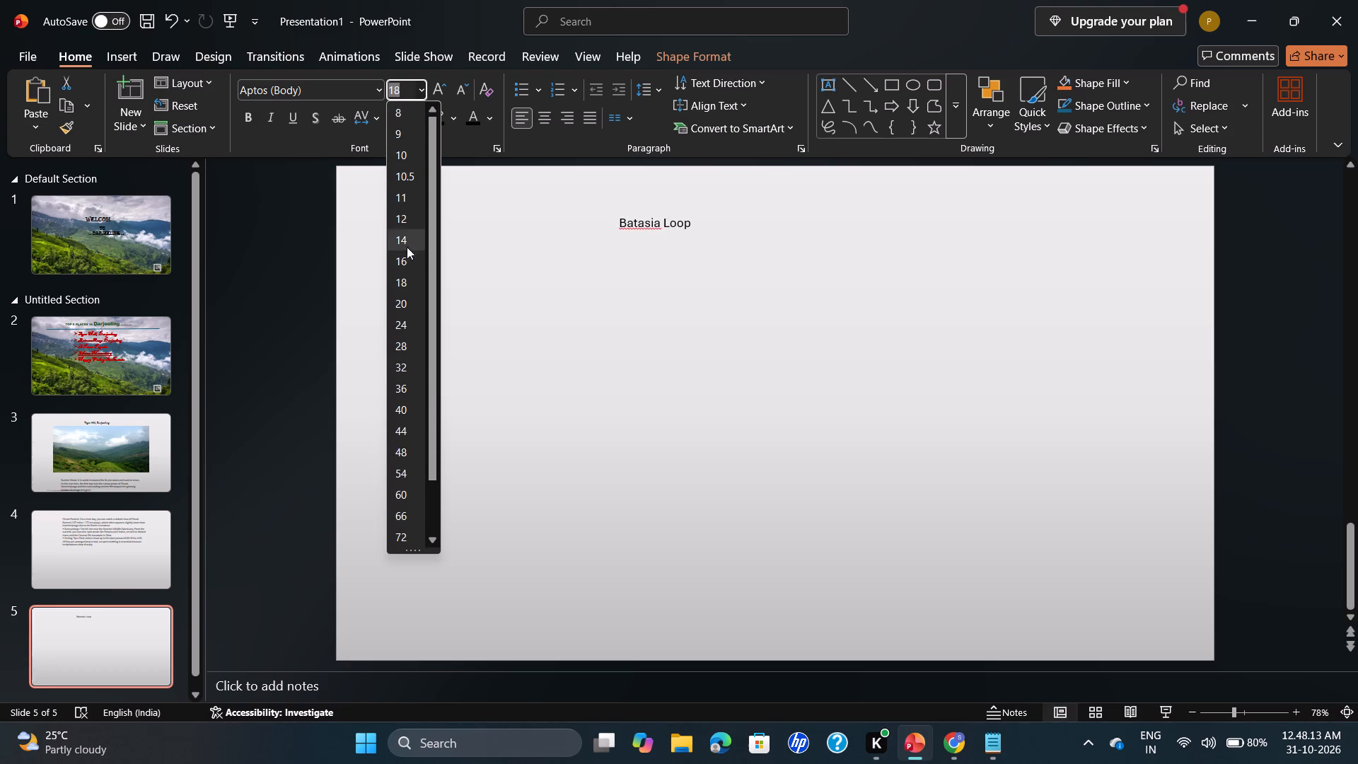
click(397, 299)
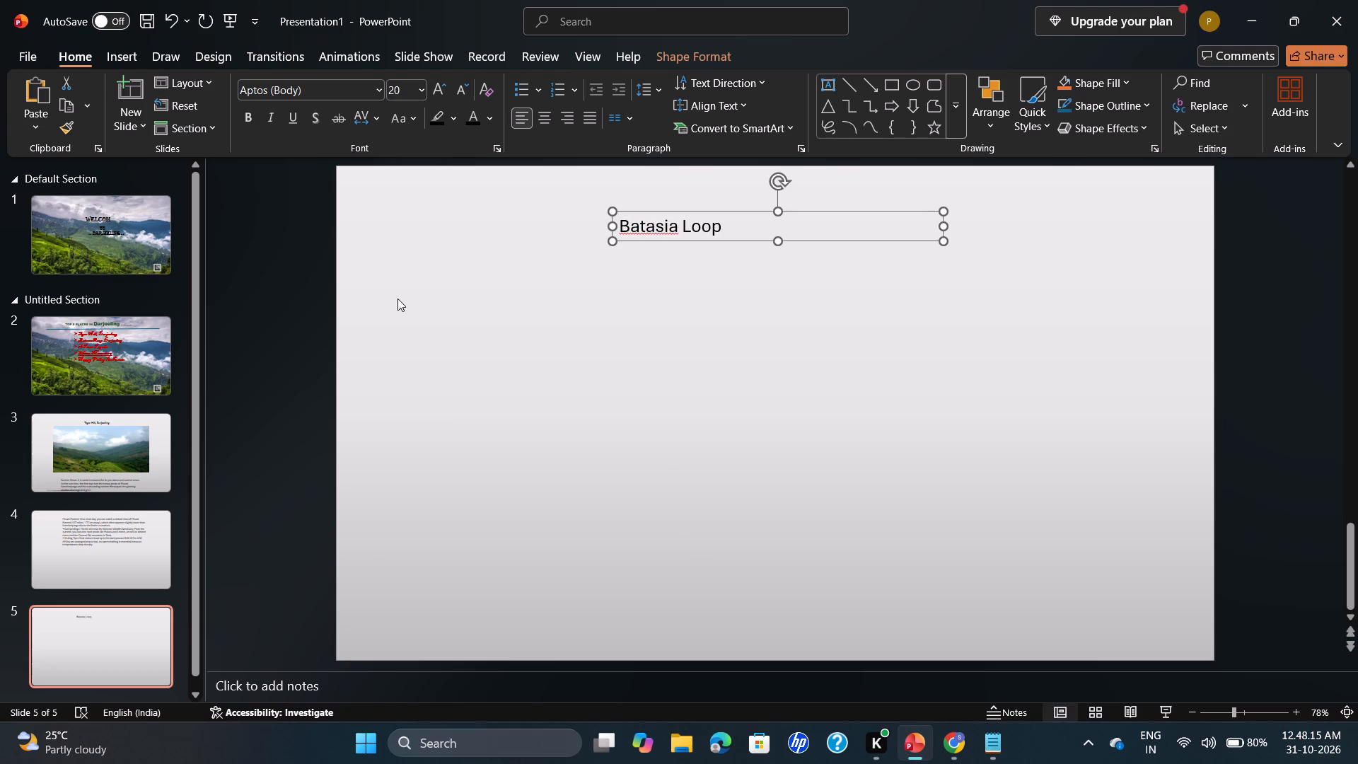
click(378, 95)
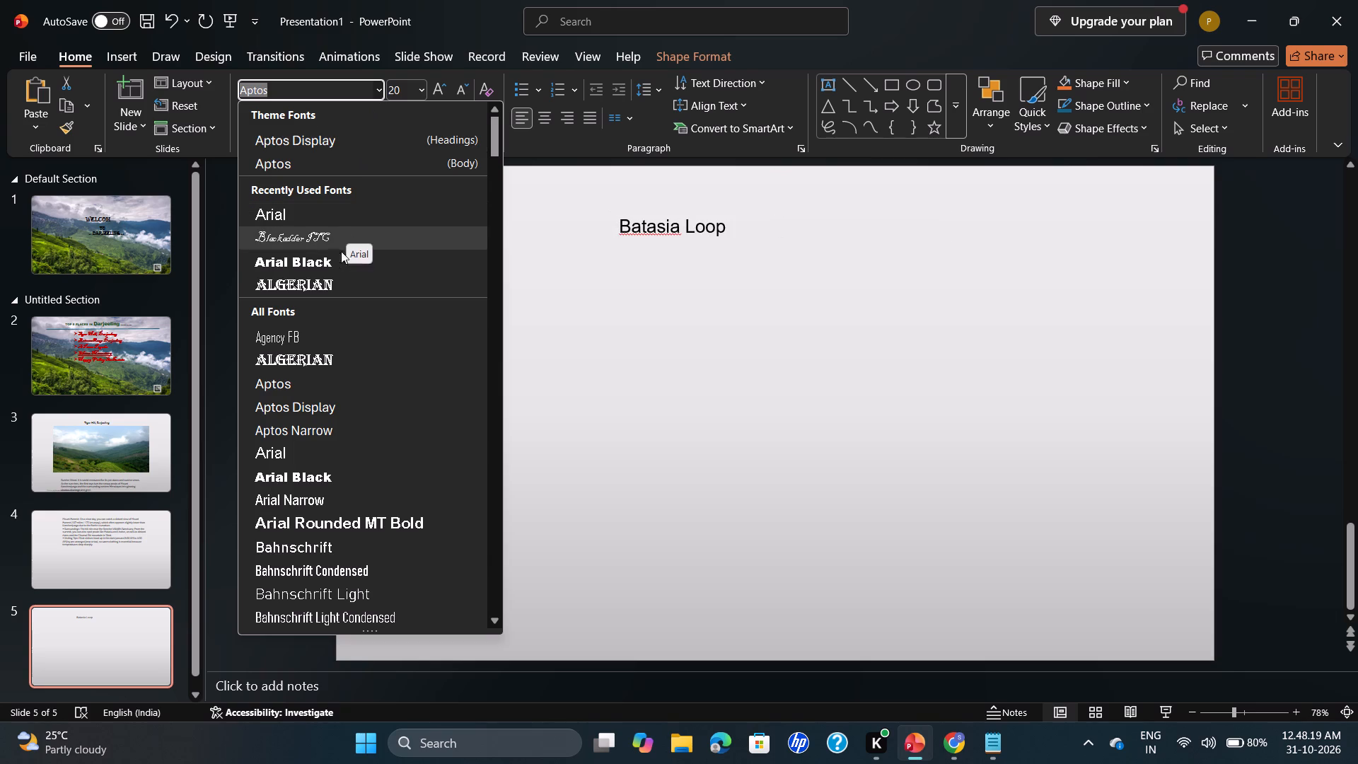
click(338, 263)
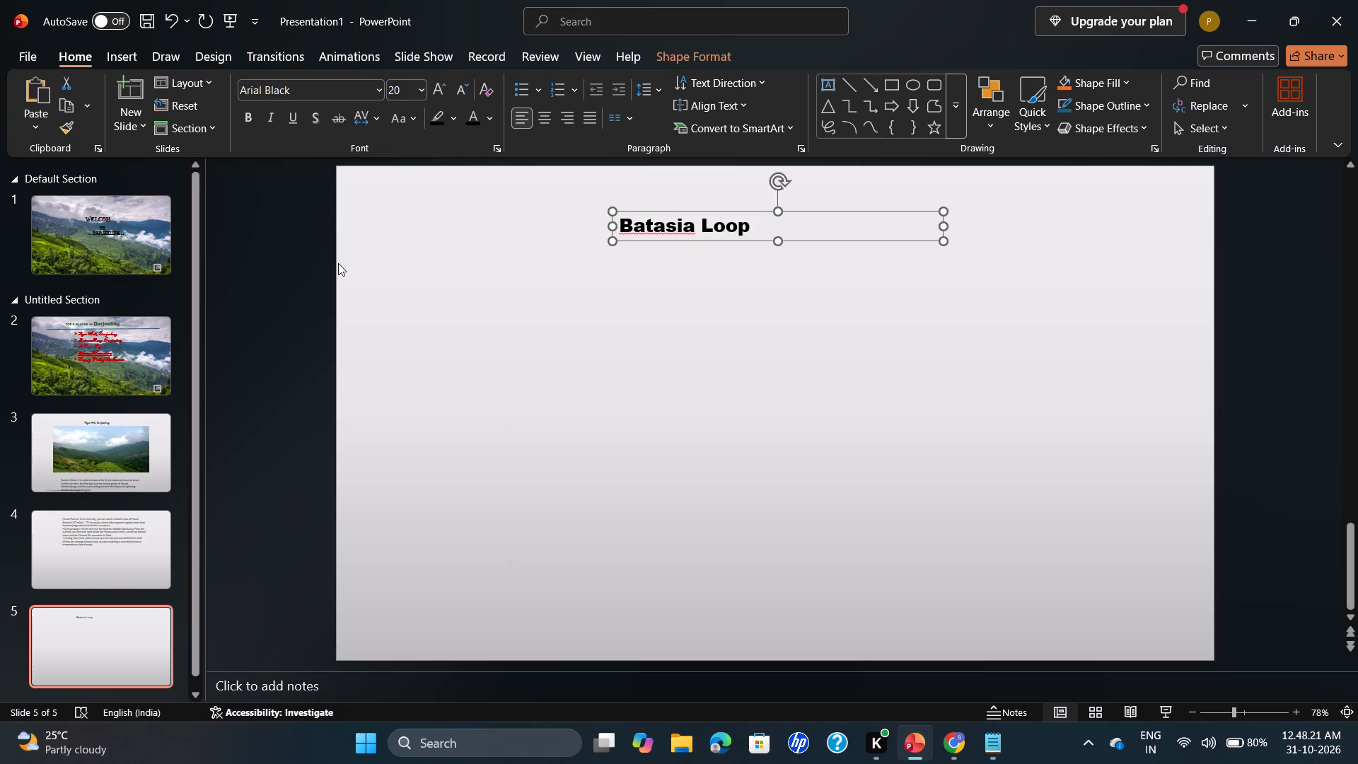
click(743, 315)
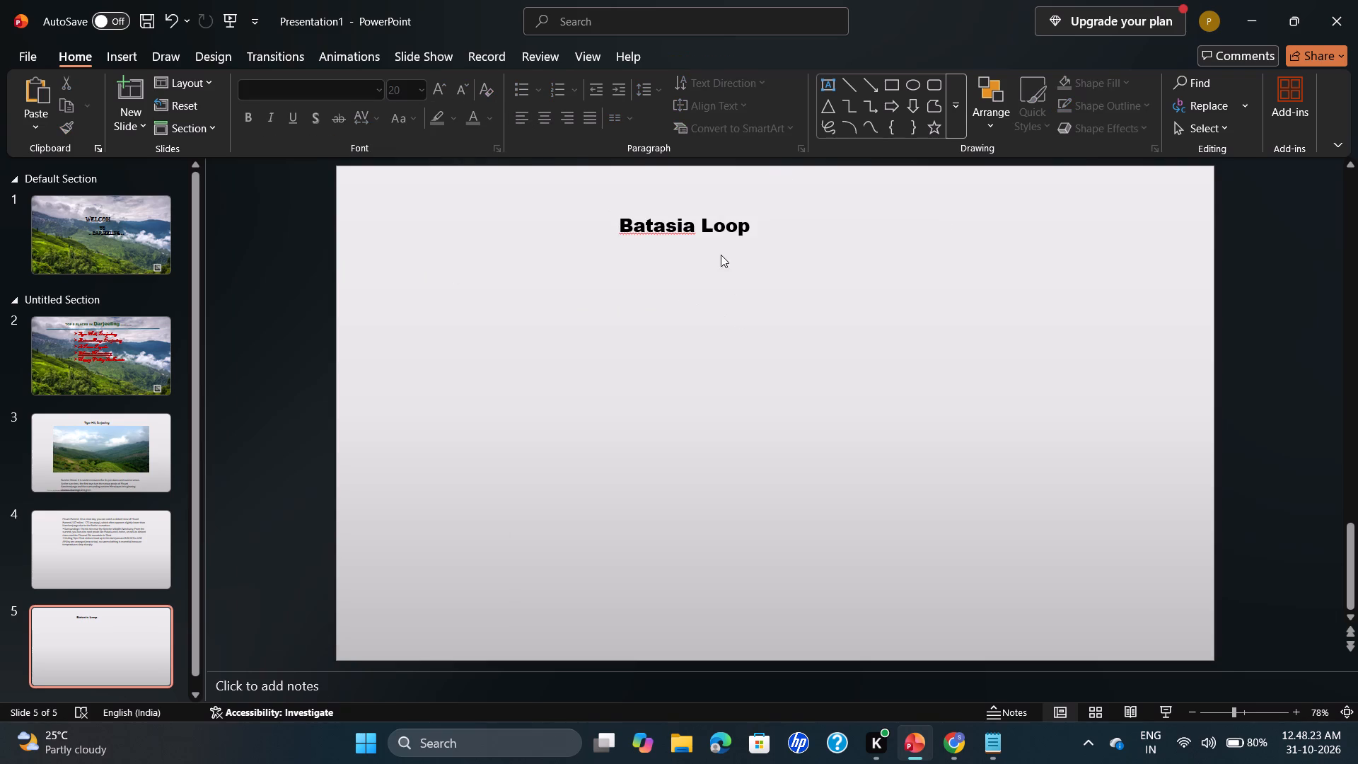
Move the Batasia Loop text box rightward so the title sits near the slide's horizontal centre.
click(665, 229)
drag(782, 229, 799, 228)
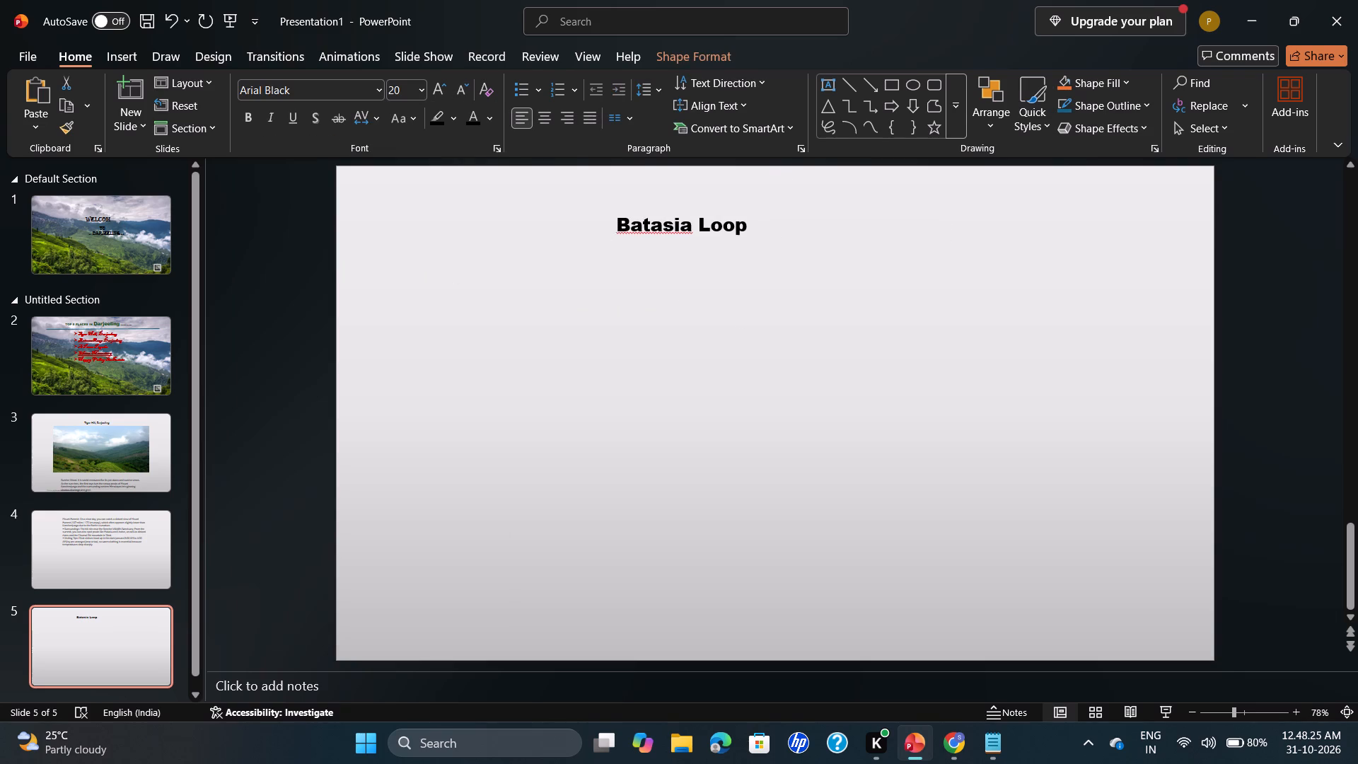
drag(799, 228, 851, 230)
click(803, 289)
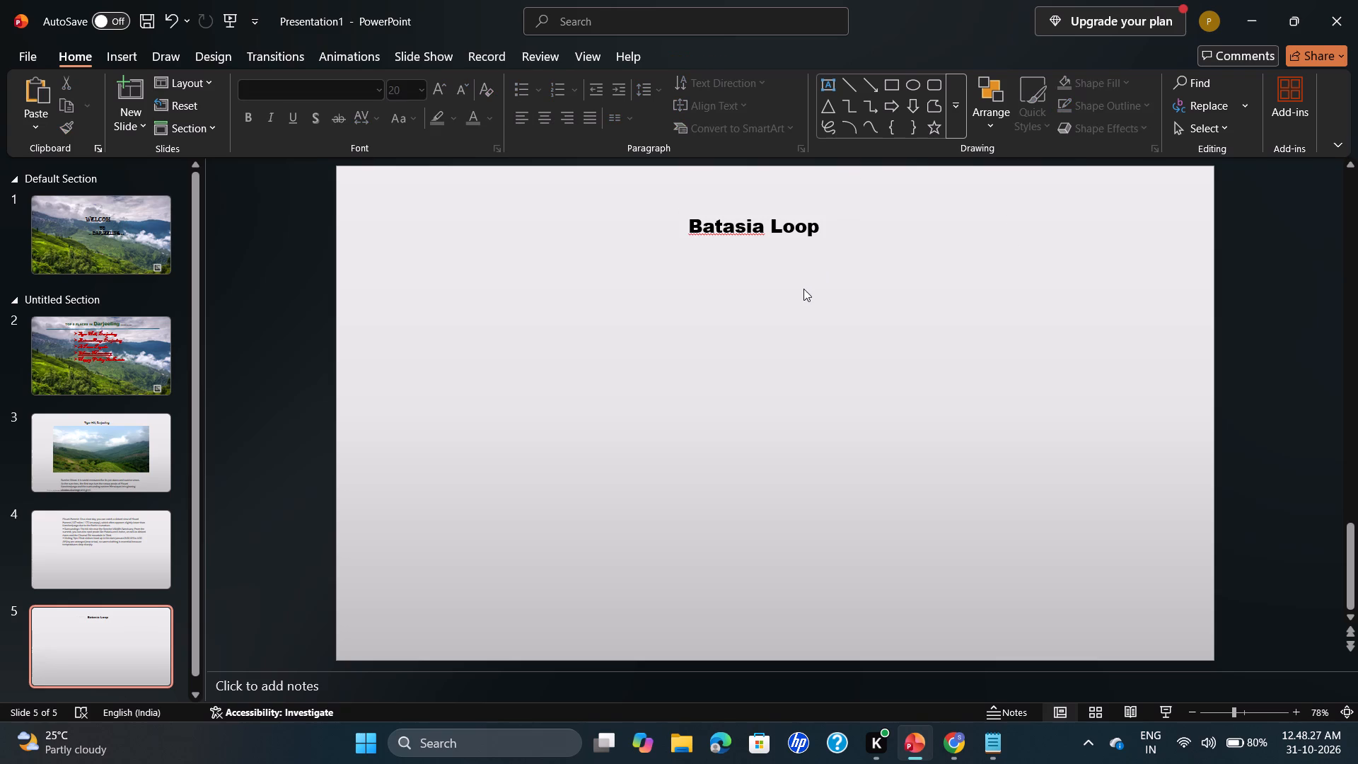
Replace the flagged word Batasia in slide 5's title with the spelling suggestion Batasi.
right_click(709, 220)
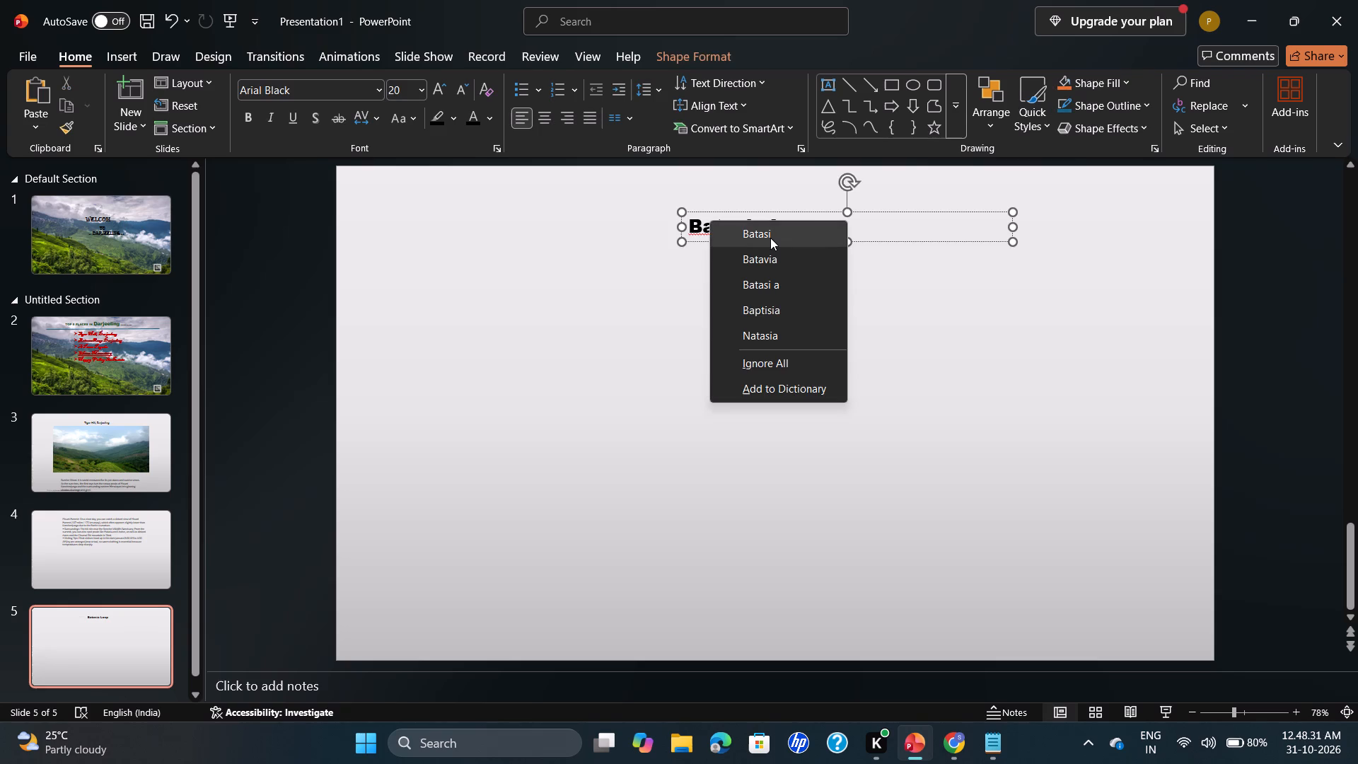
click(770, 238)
Look through the slides and compare the place name in slide 2's list with slide 5's title.
click(152, 354)
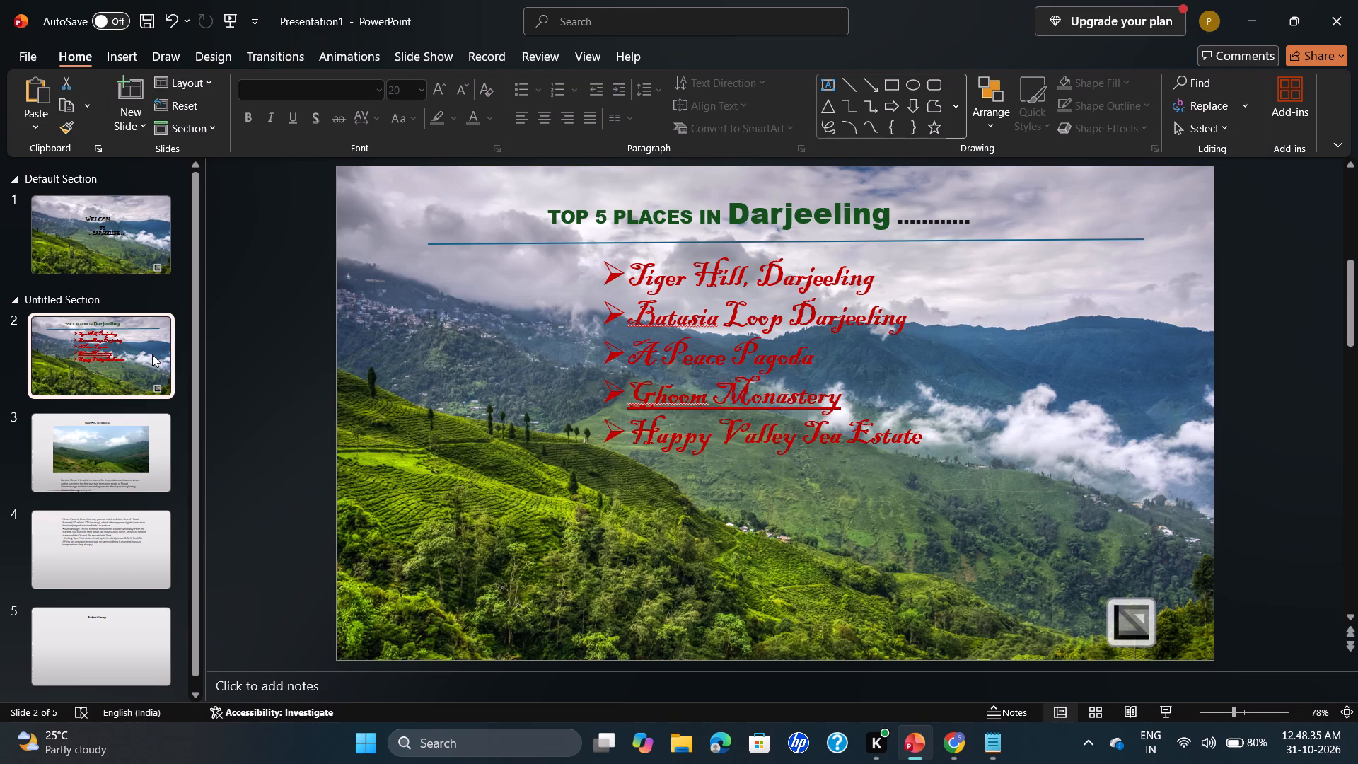
click(124, 257)
click(95, 447)
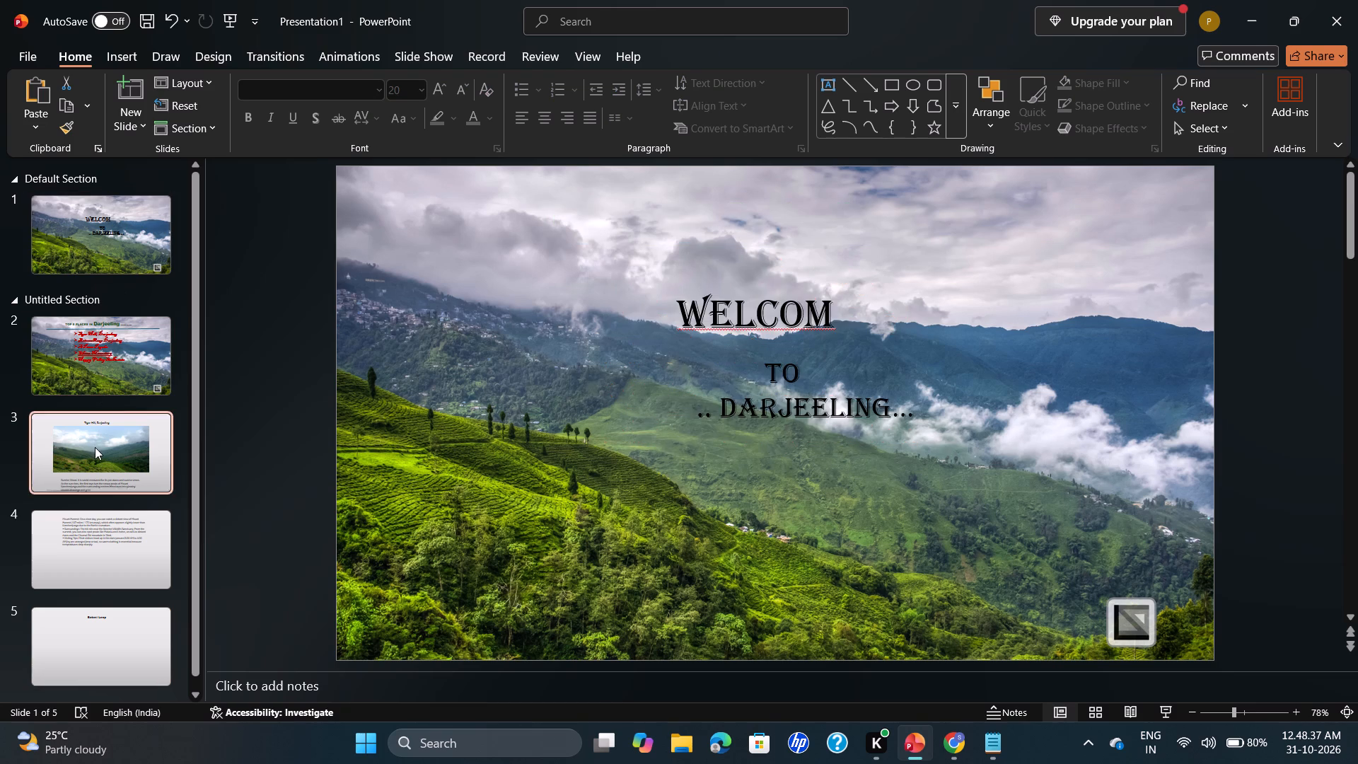
click(112, 551)
click(139, 678)
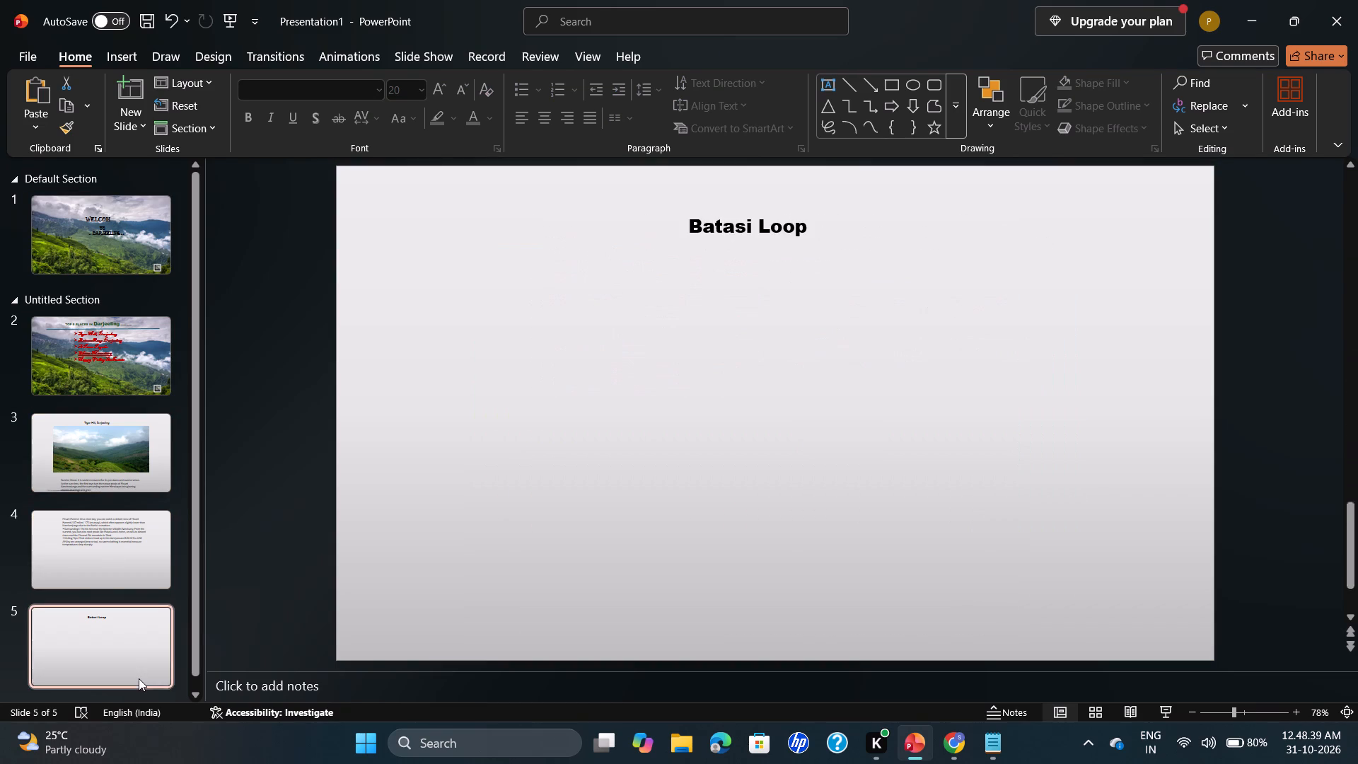
click(121, 376)
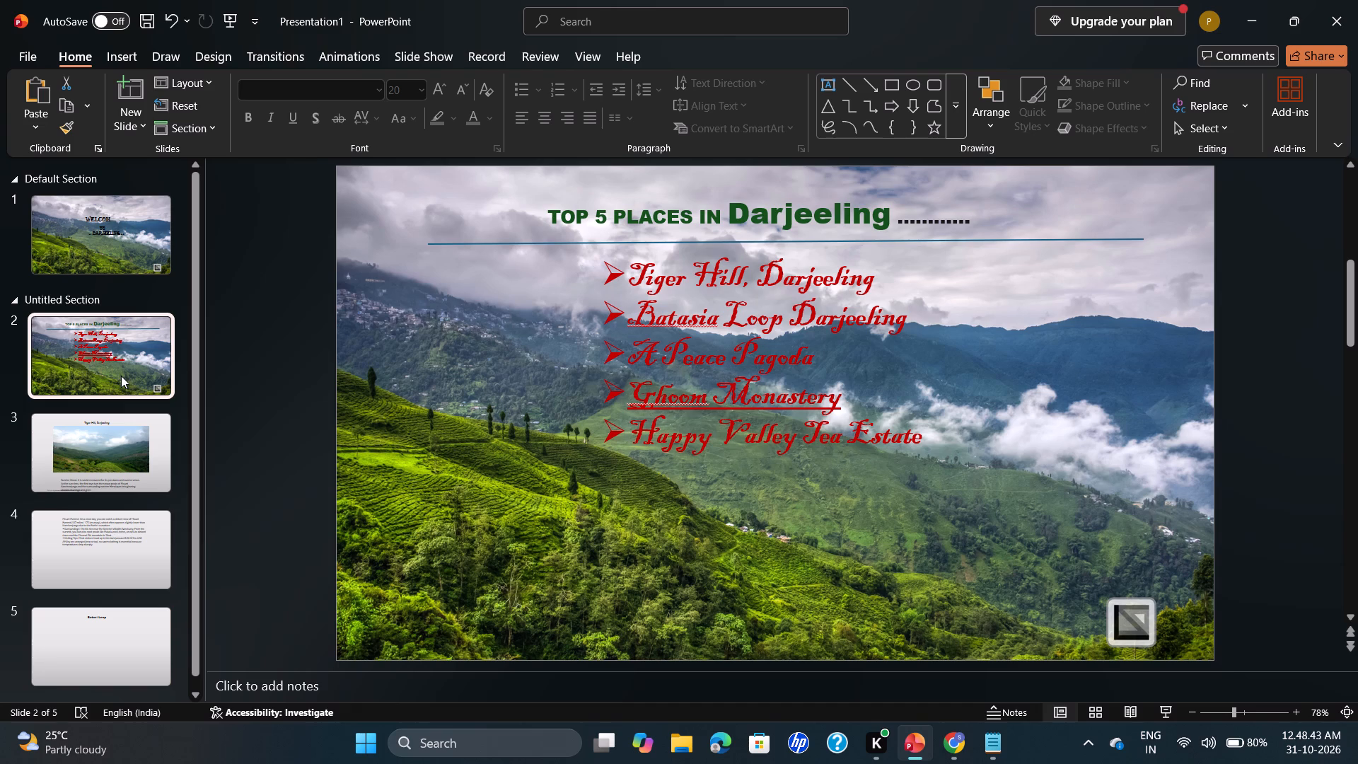
click(117, 637)
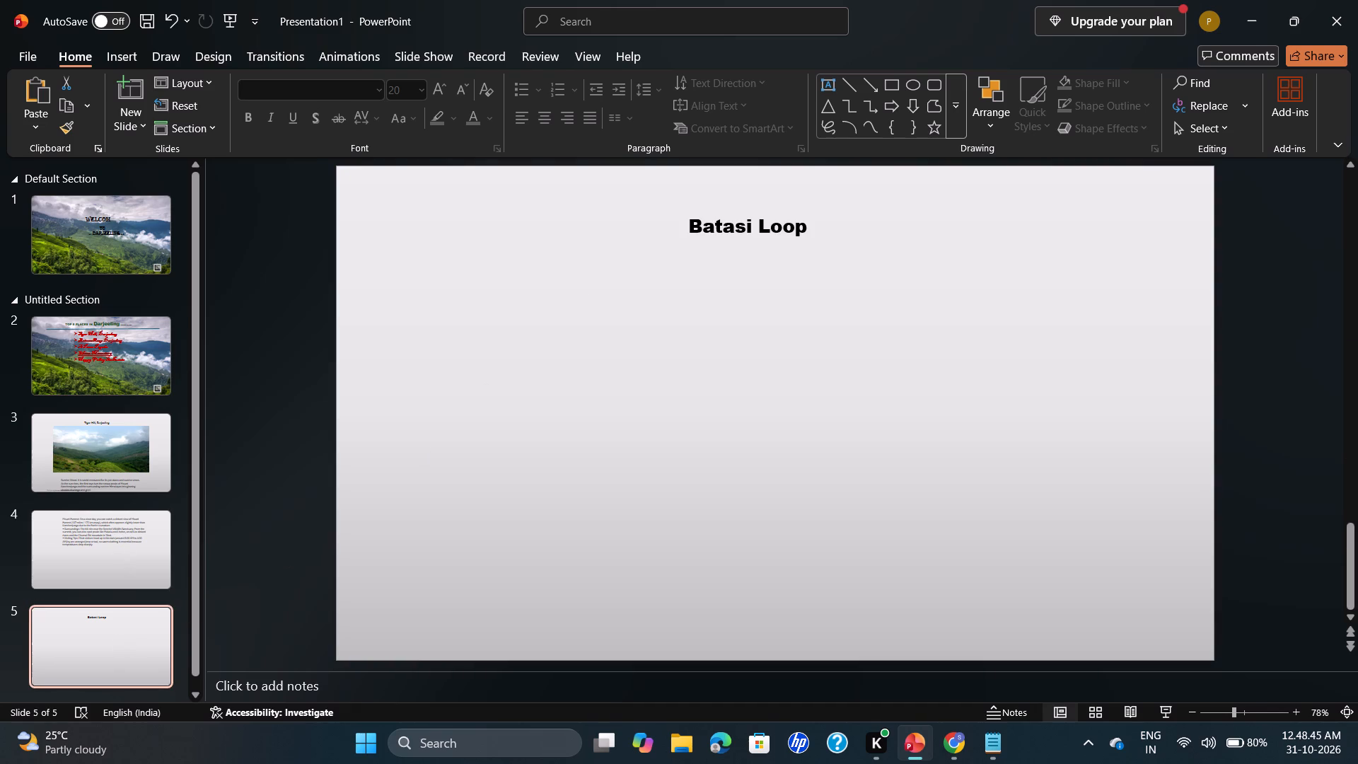
Correct slide 5's title back to Batasia Loop by adding the missing lowercase a, and deselect the text box.
click(753, 222)
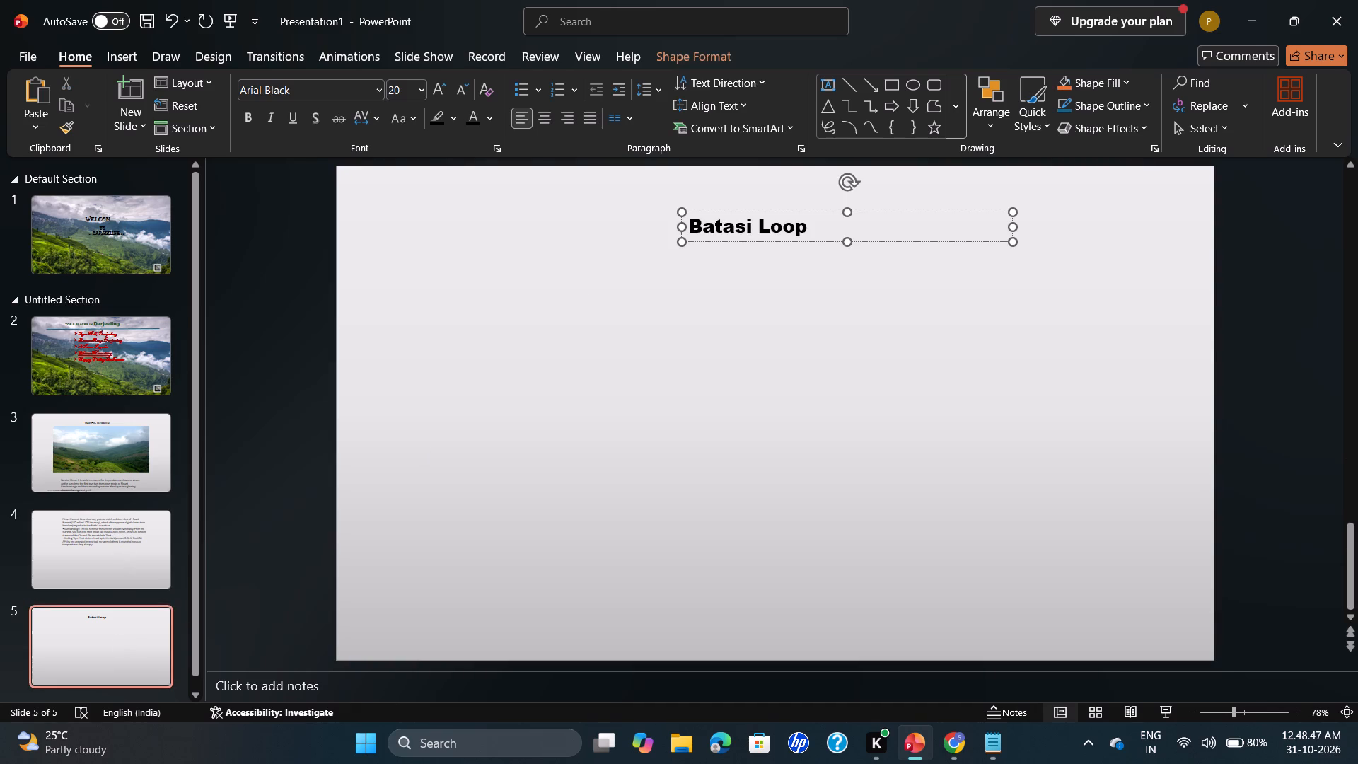
key(q)
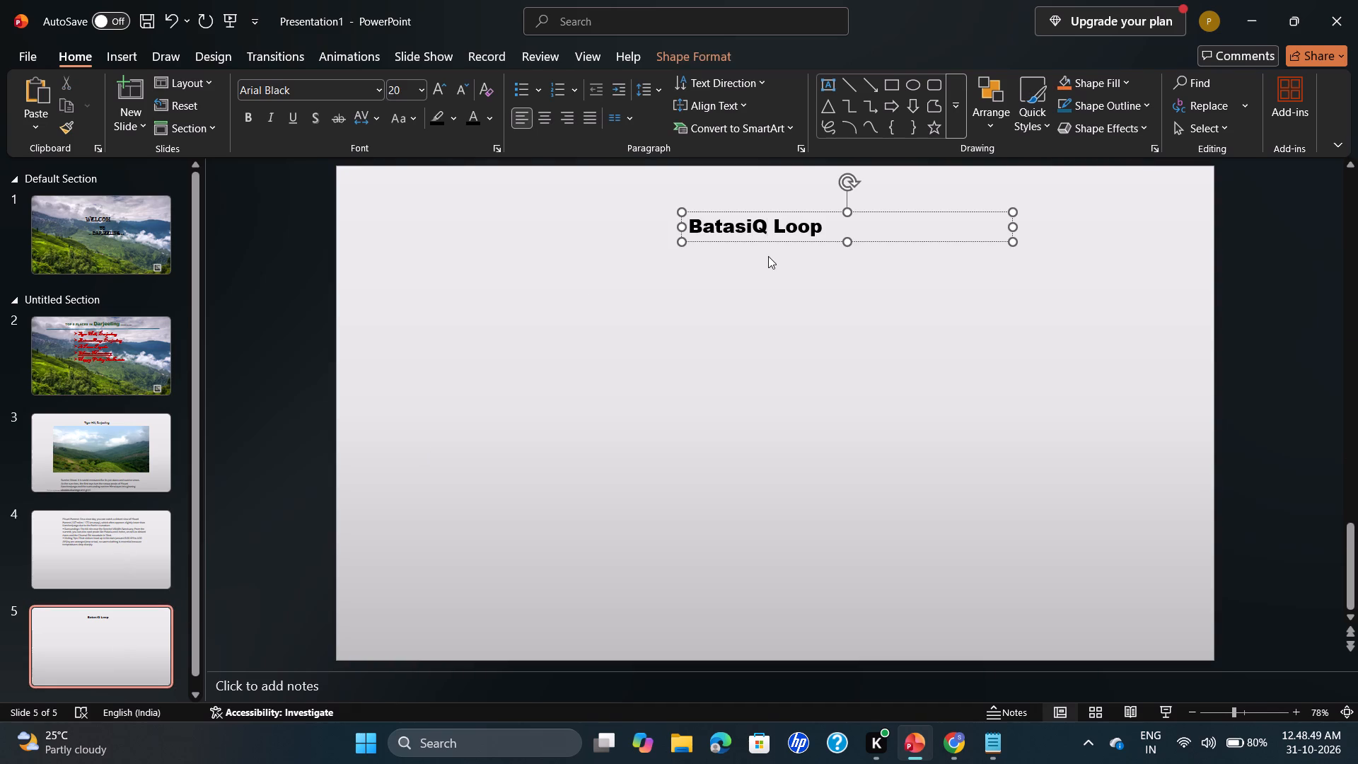
key(BackSpace)
key(a)
key(BackSpace)
key(a)
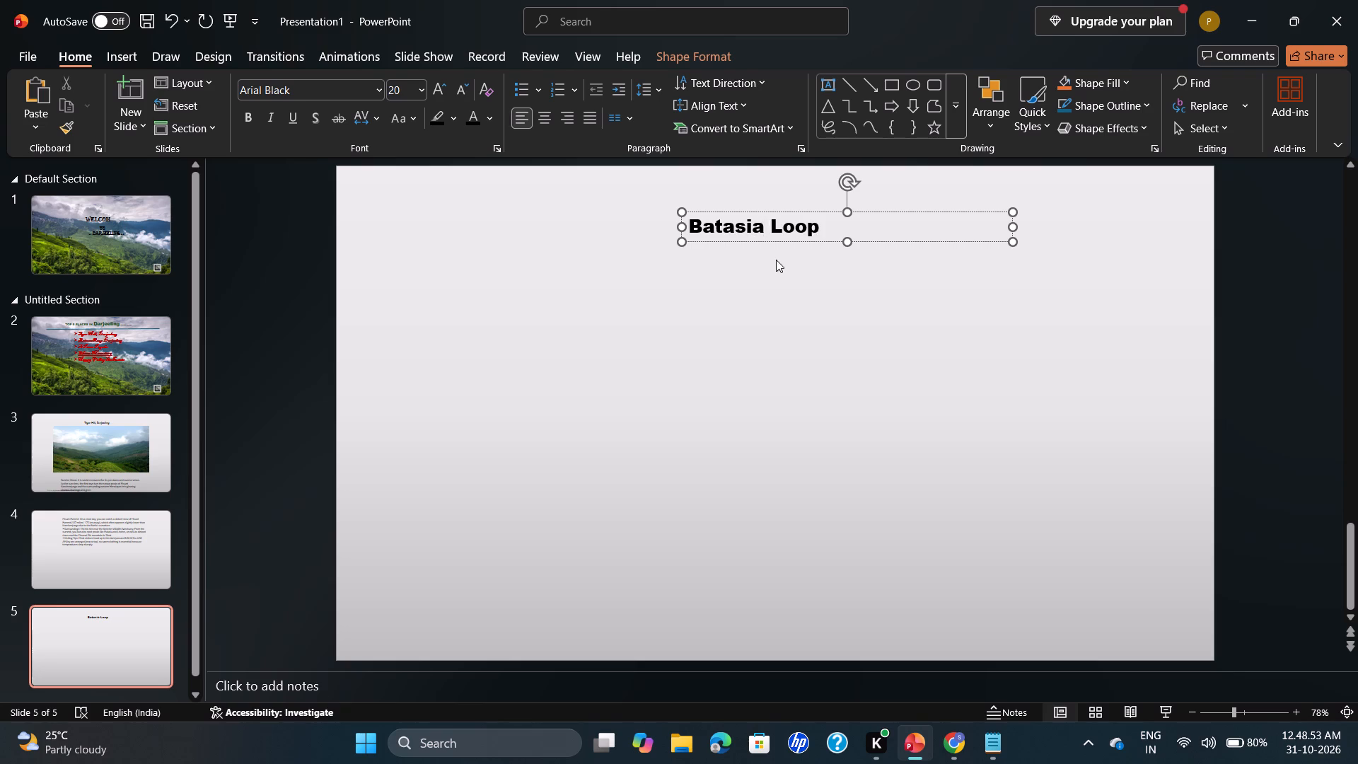
click(774, 308)
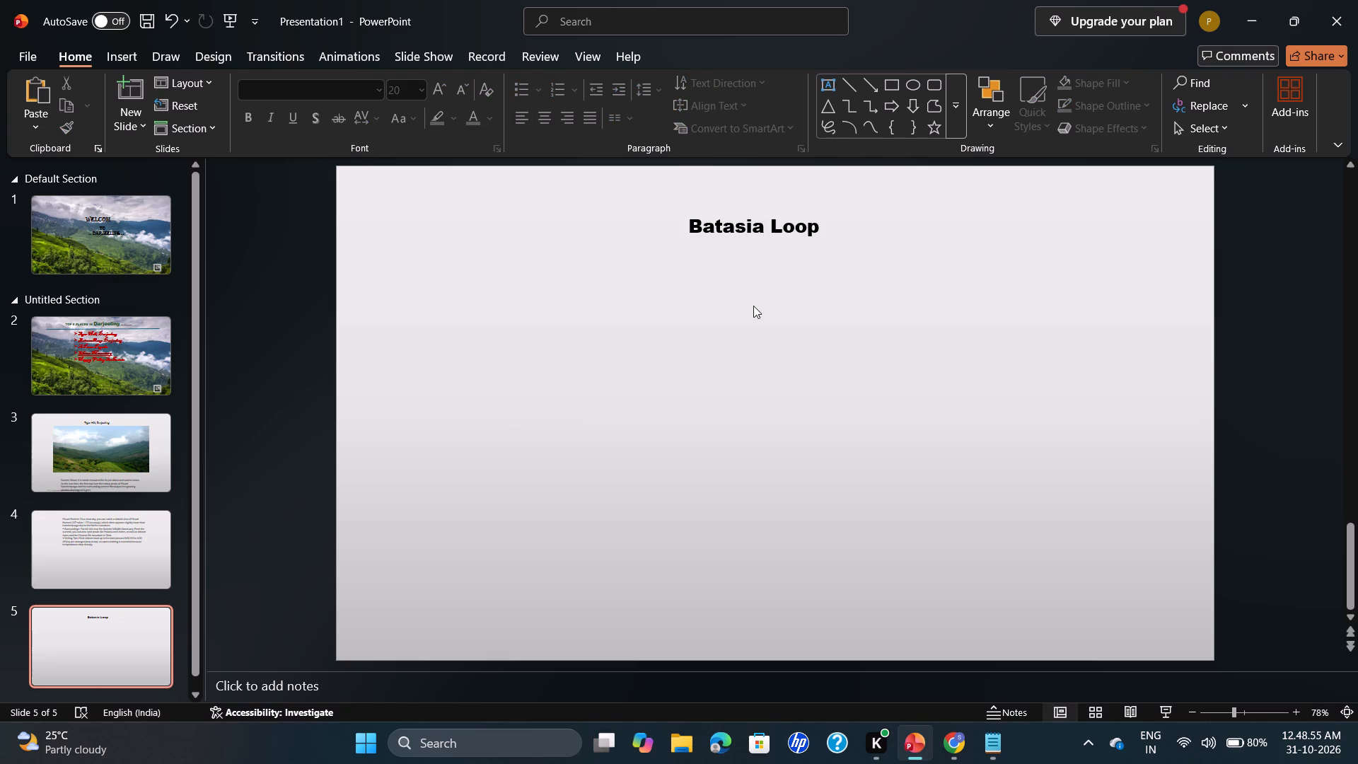
click(842, 233)
click(828, 288)
click(607, 288)
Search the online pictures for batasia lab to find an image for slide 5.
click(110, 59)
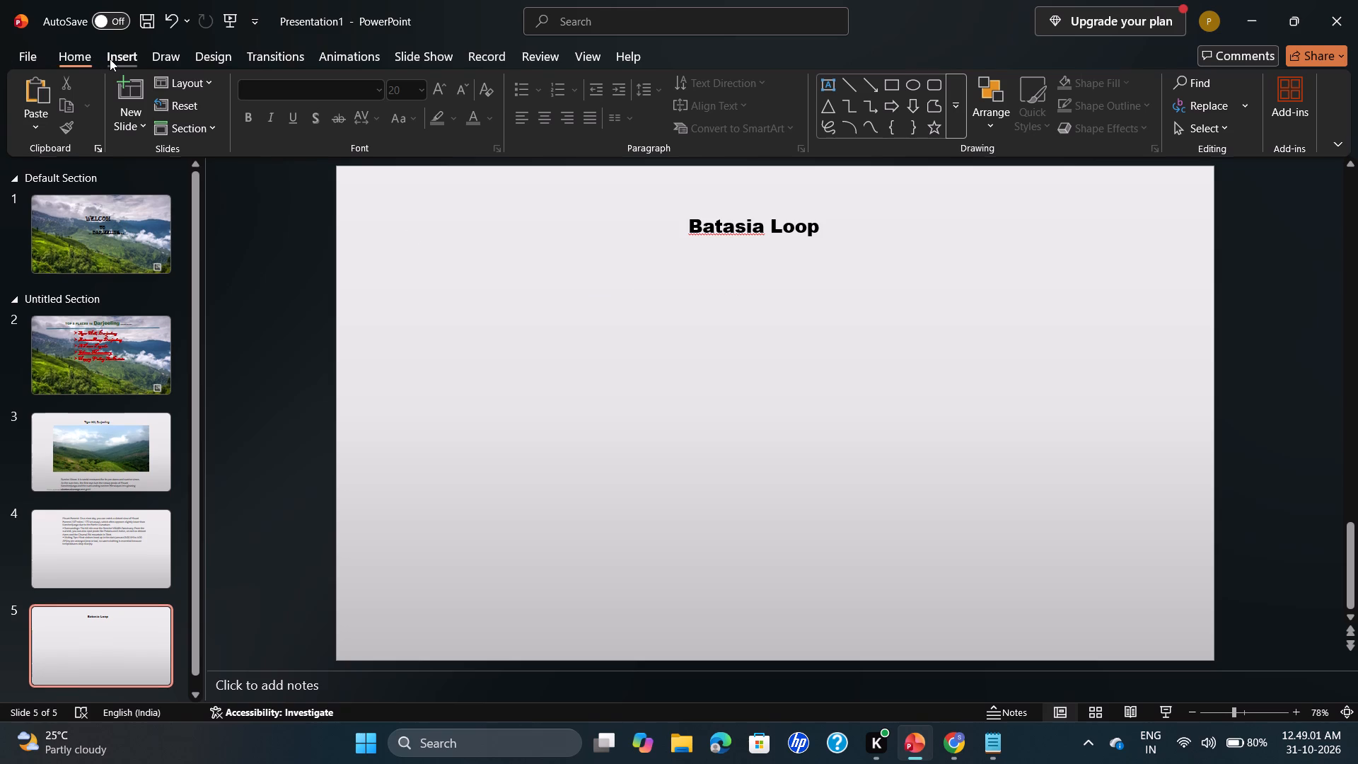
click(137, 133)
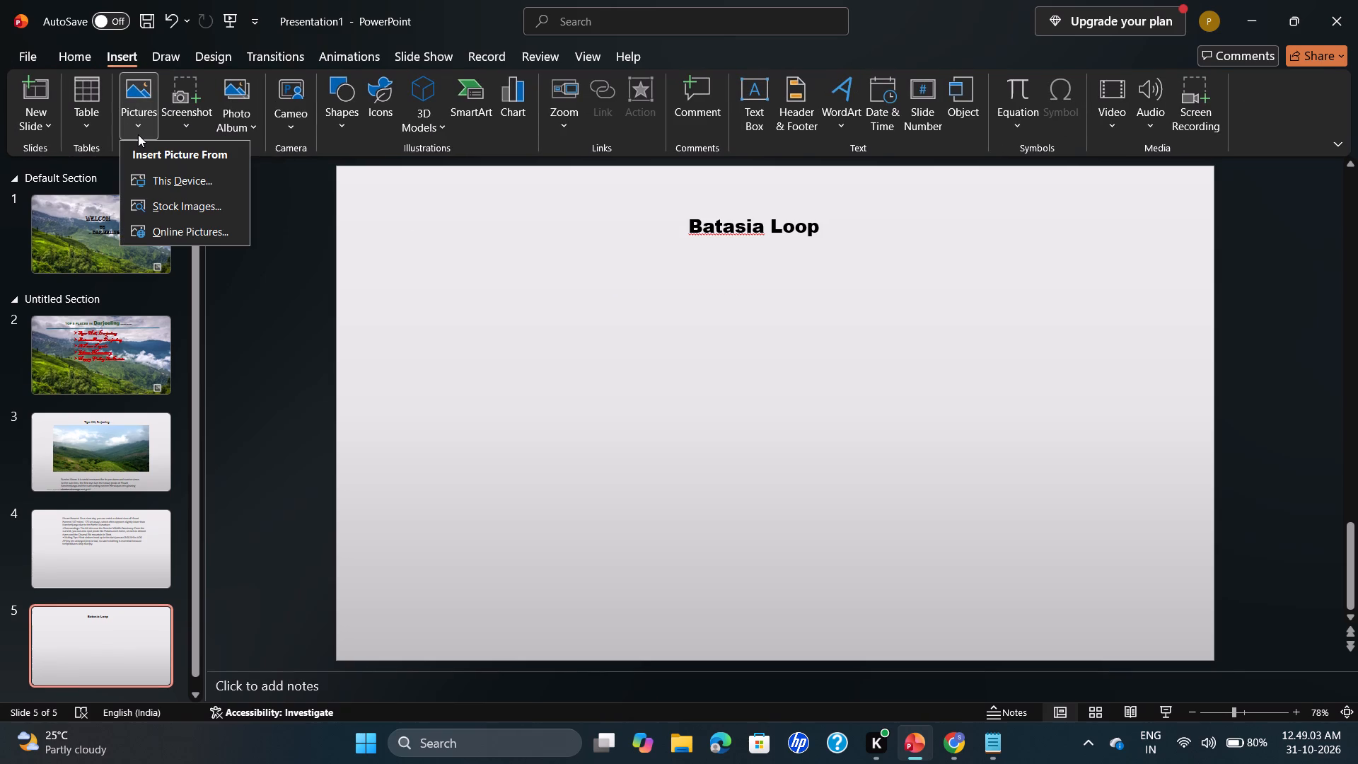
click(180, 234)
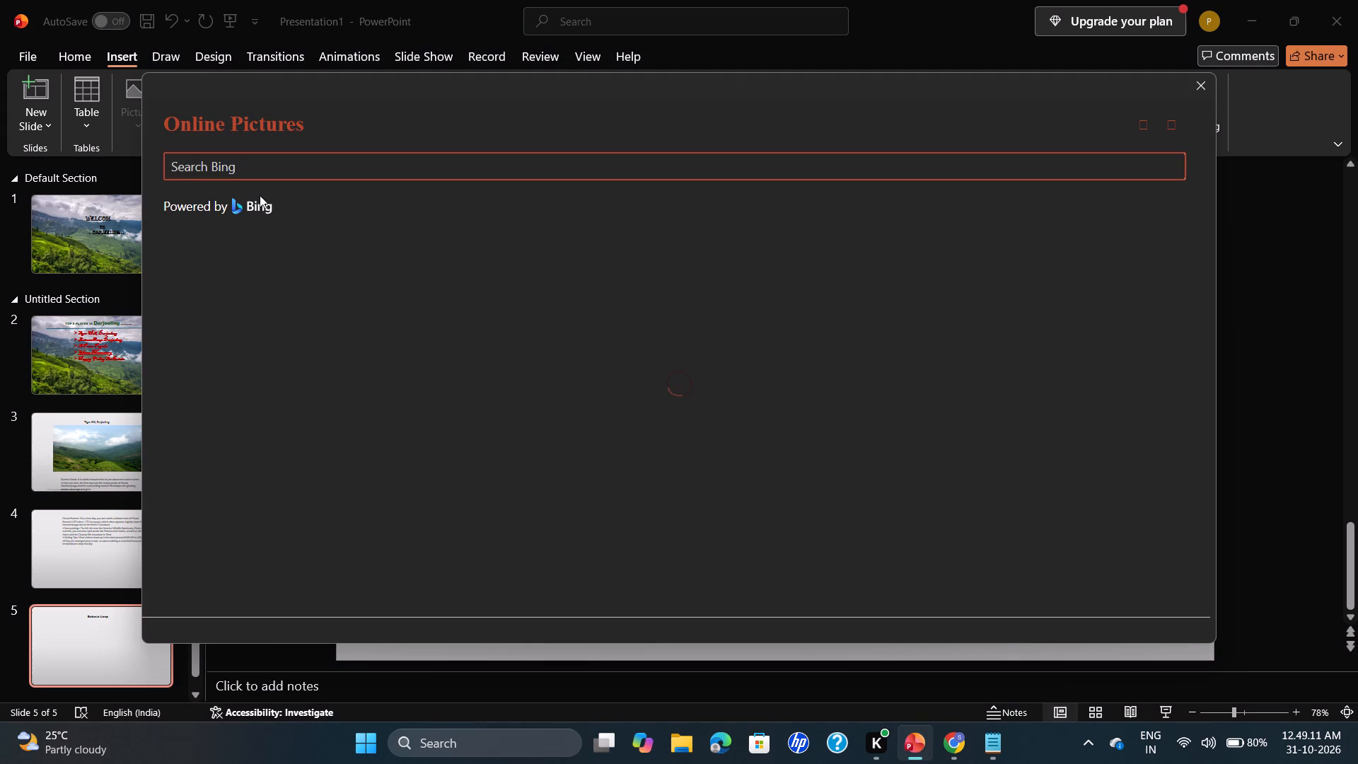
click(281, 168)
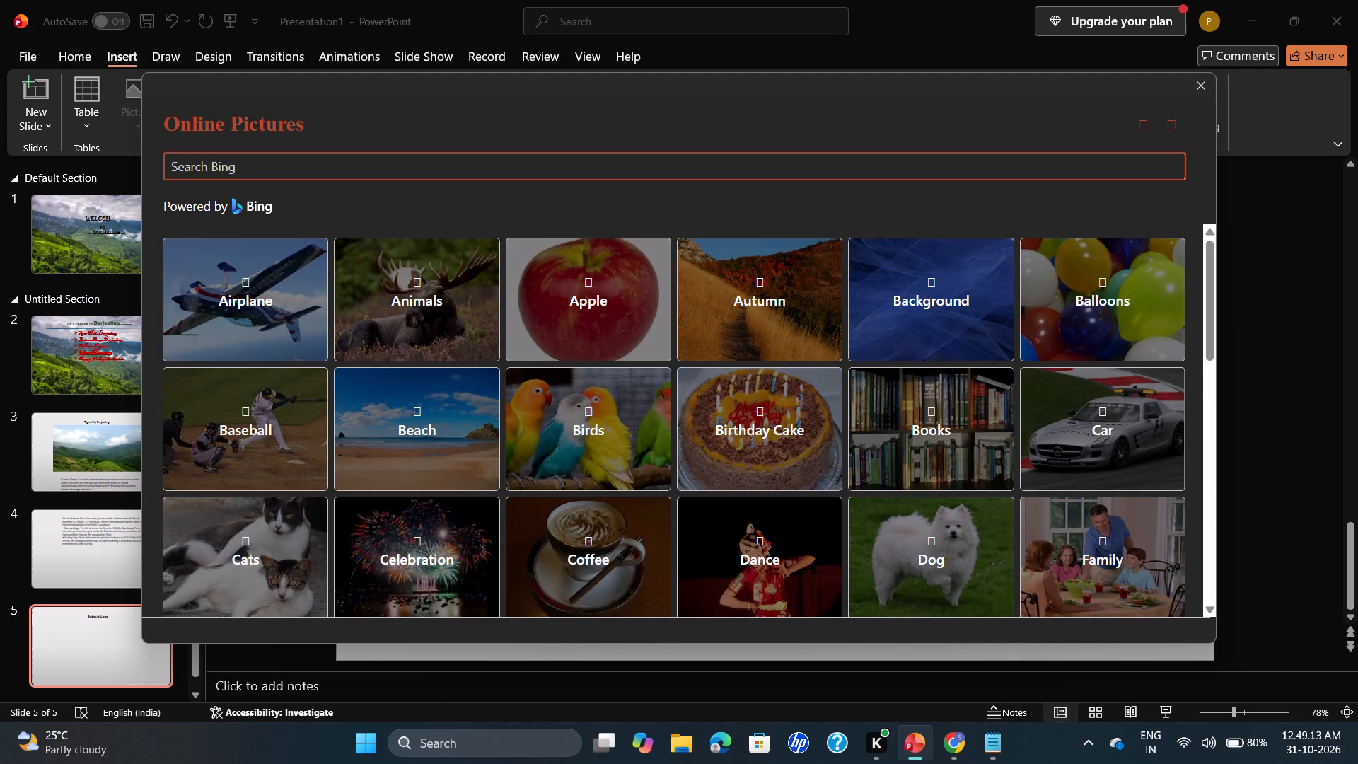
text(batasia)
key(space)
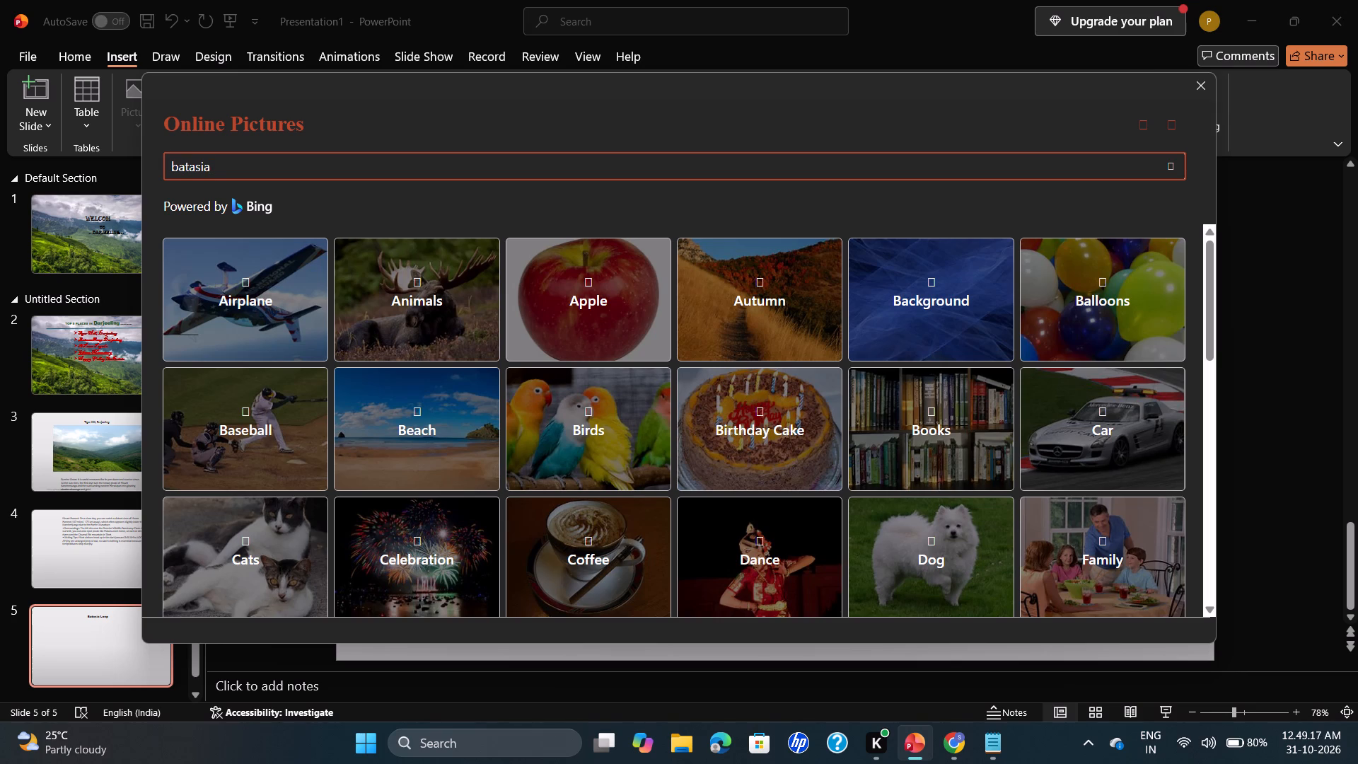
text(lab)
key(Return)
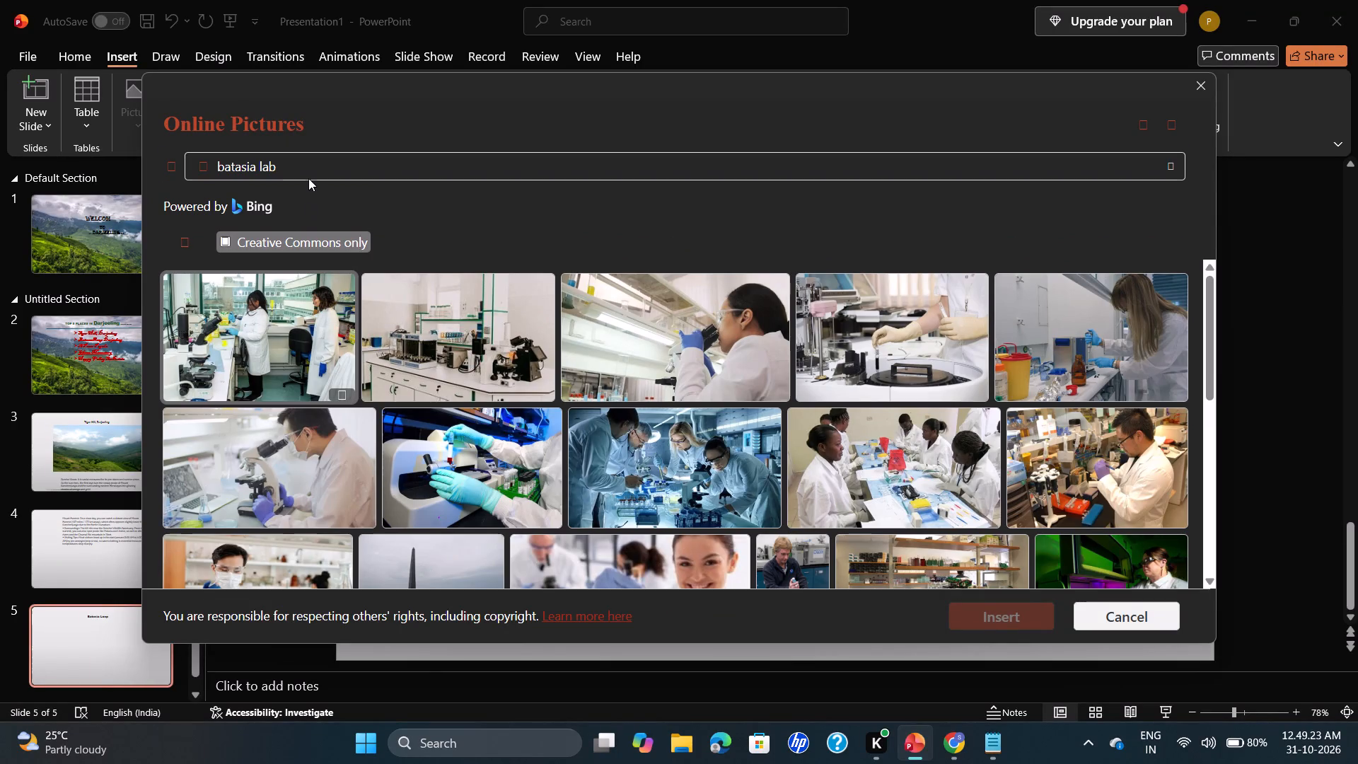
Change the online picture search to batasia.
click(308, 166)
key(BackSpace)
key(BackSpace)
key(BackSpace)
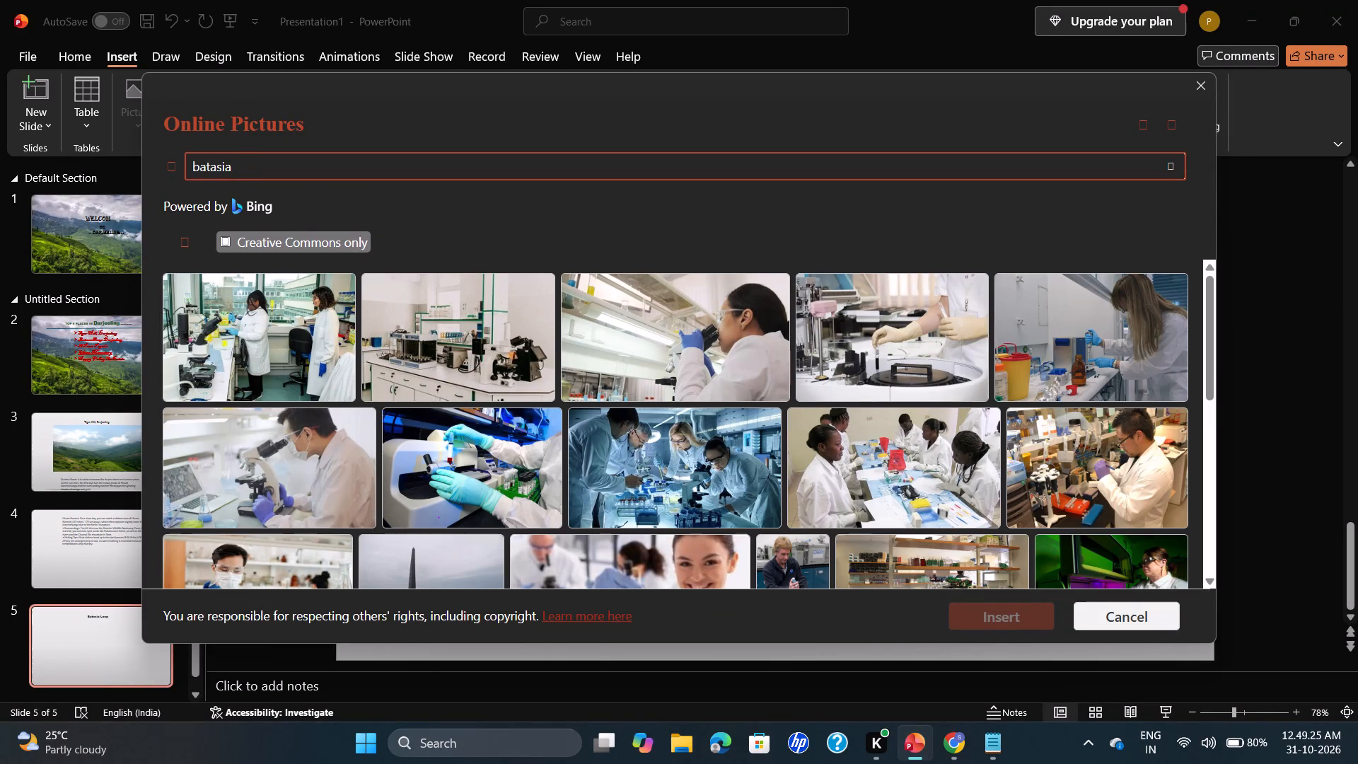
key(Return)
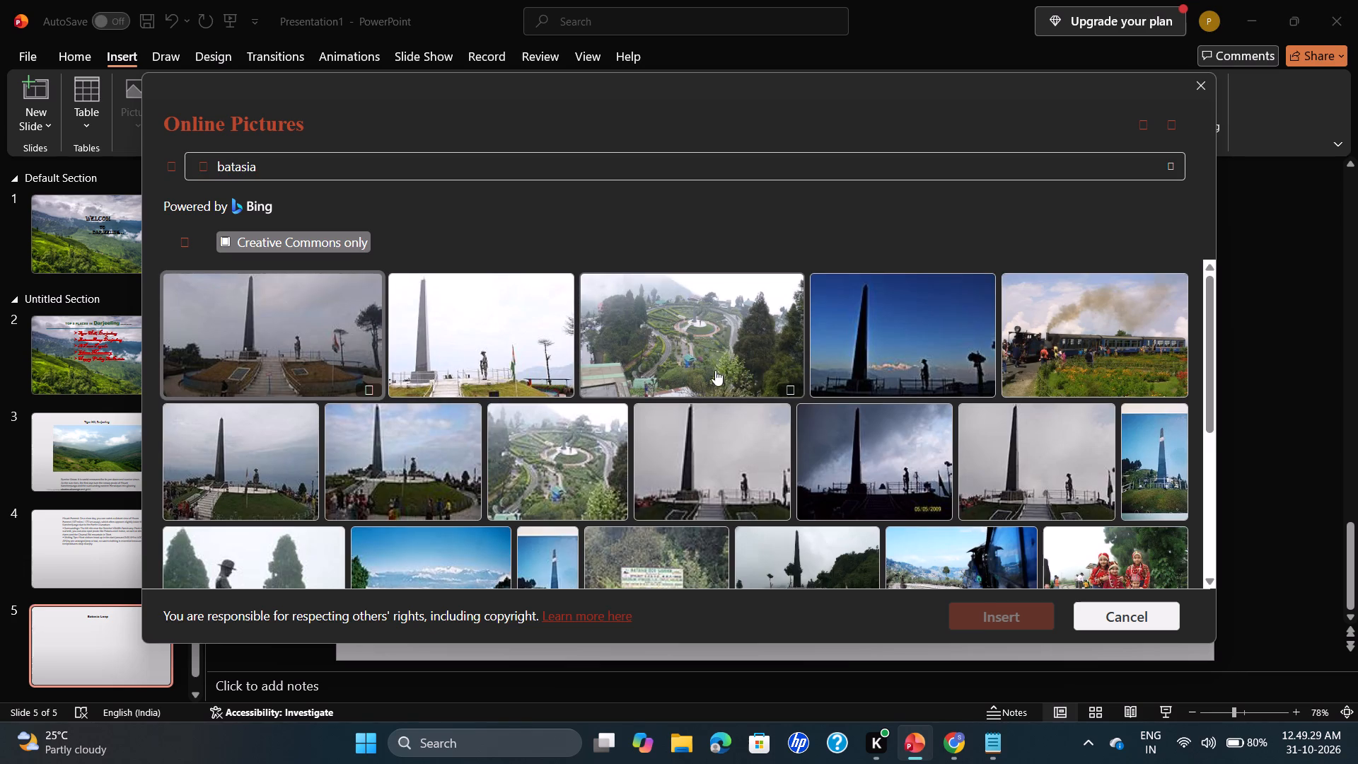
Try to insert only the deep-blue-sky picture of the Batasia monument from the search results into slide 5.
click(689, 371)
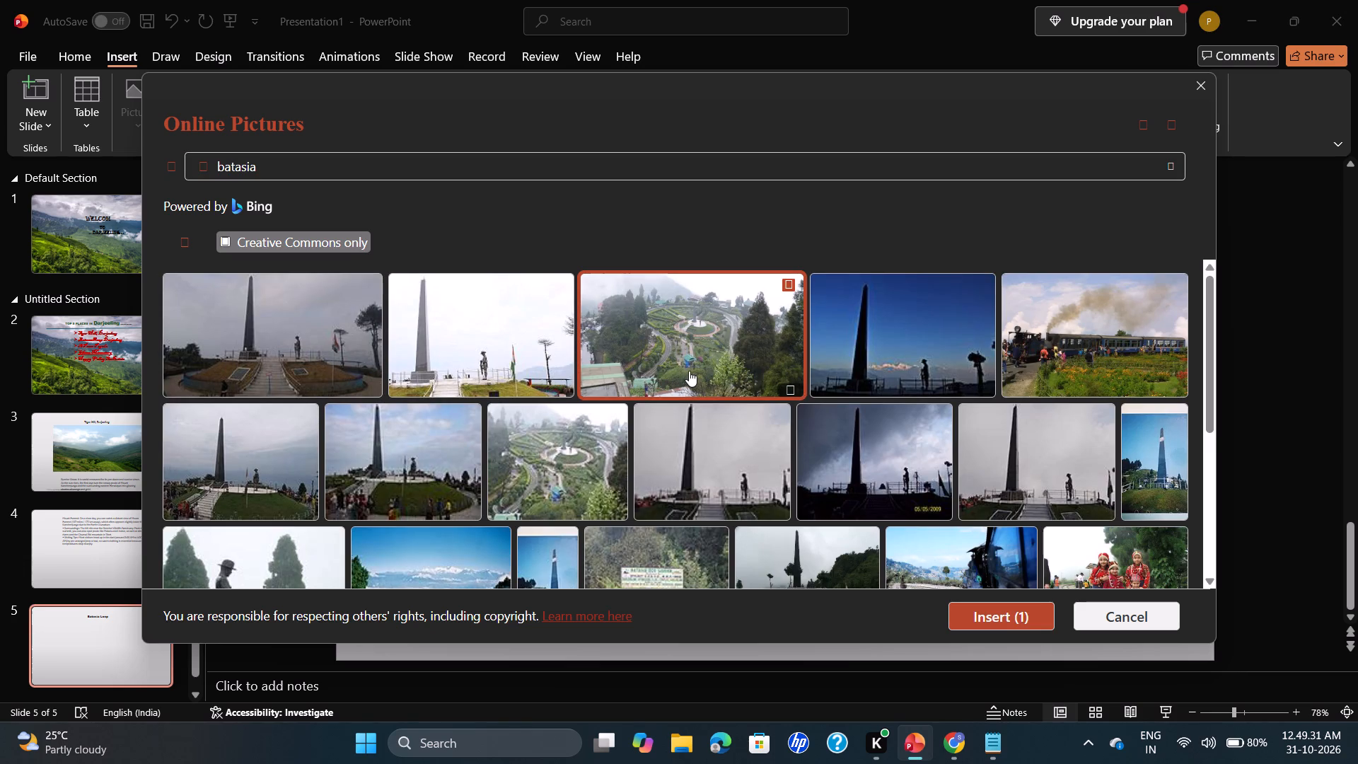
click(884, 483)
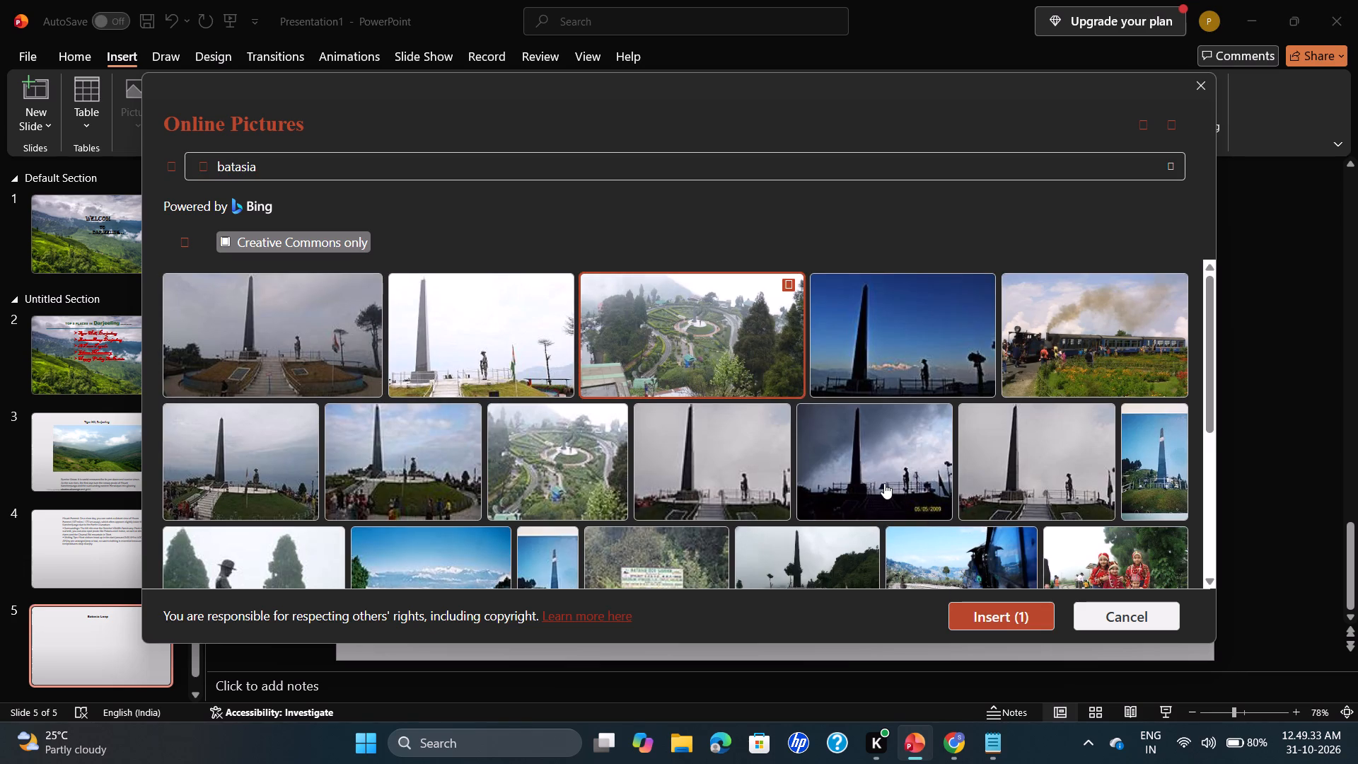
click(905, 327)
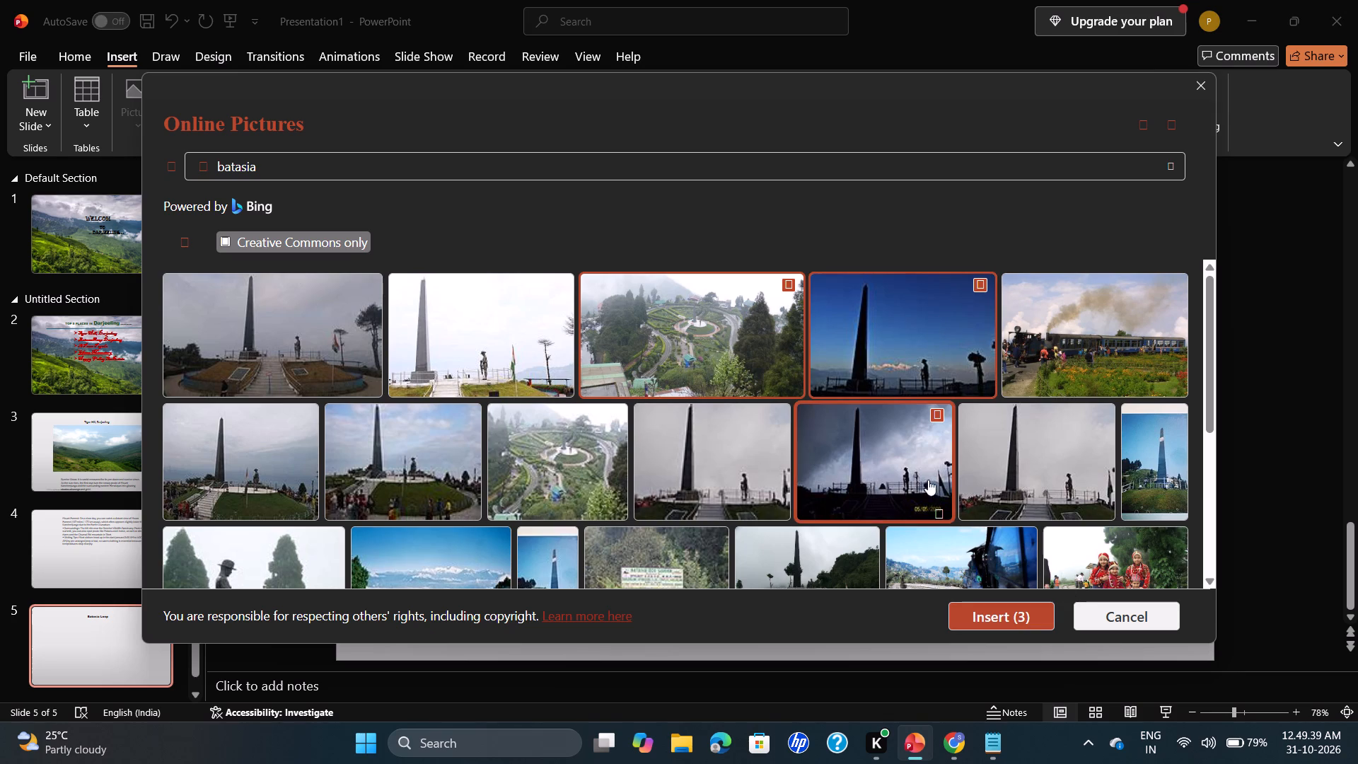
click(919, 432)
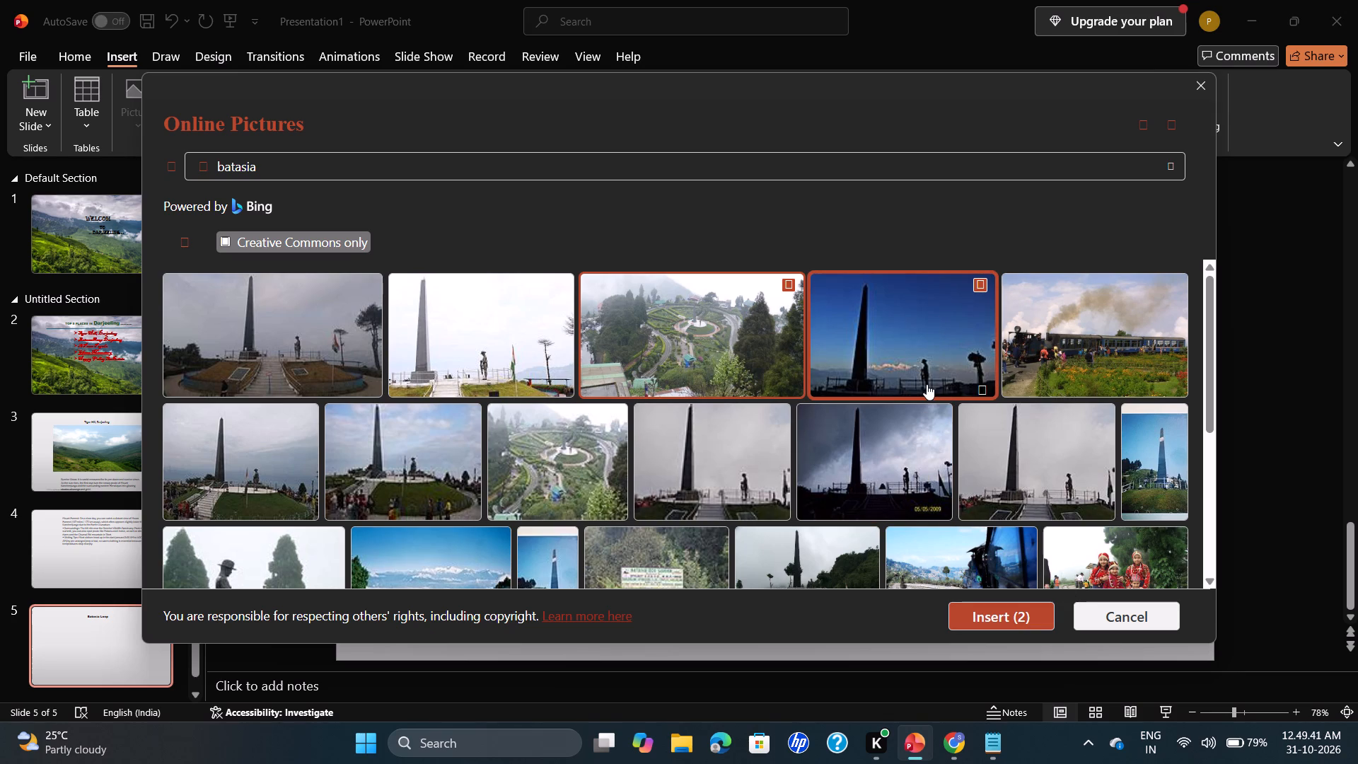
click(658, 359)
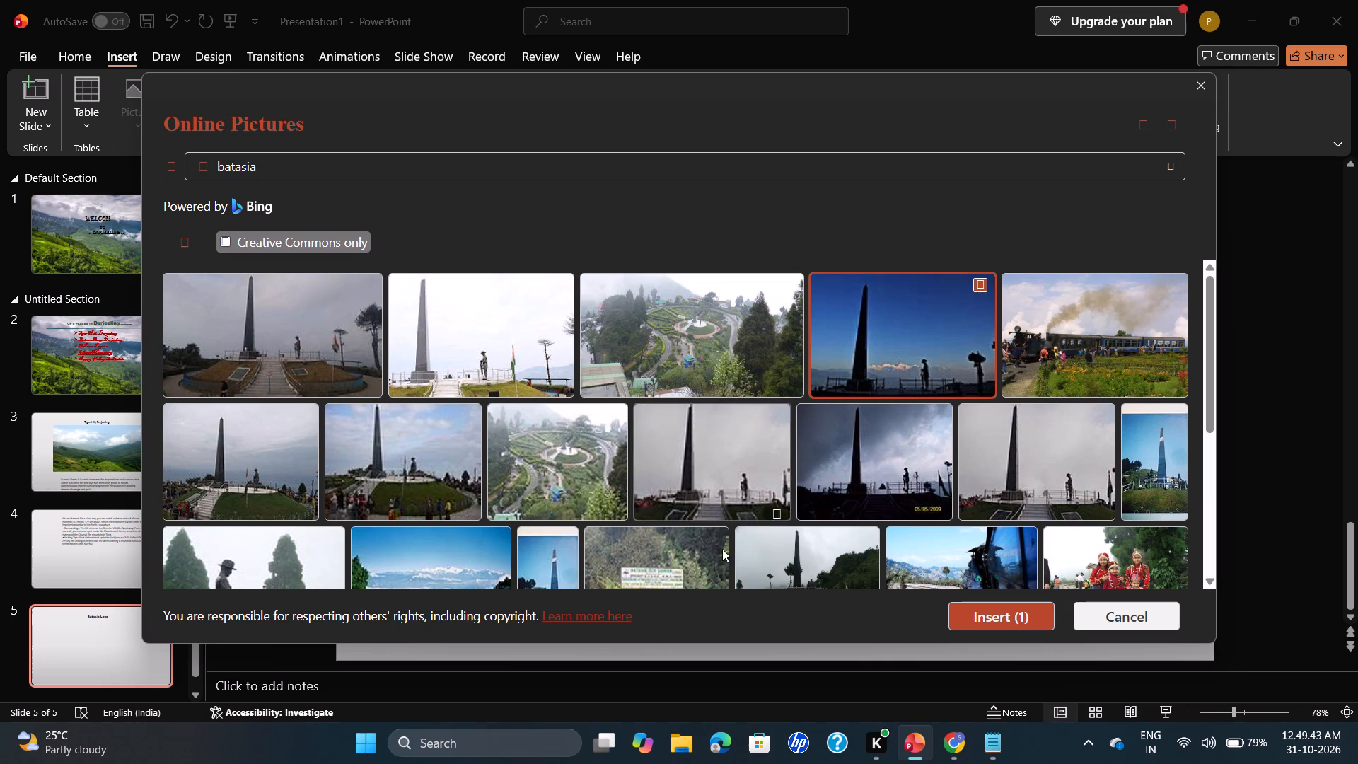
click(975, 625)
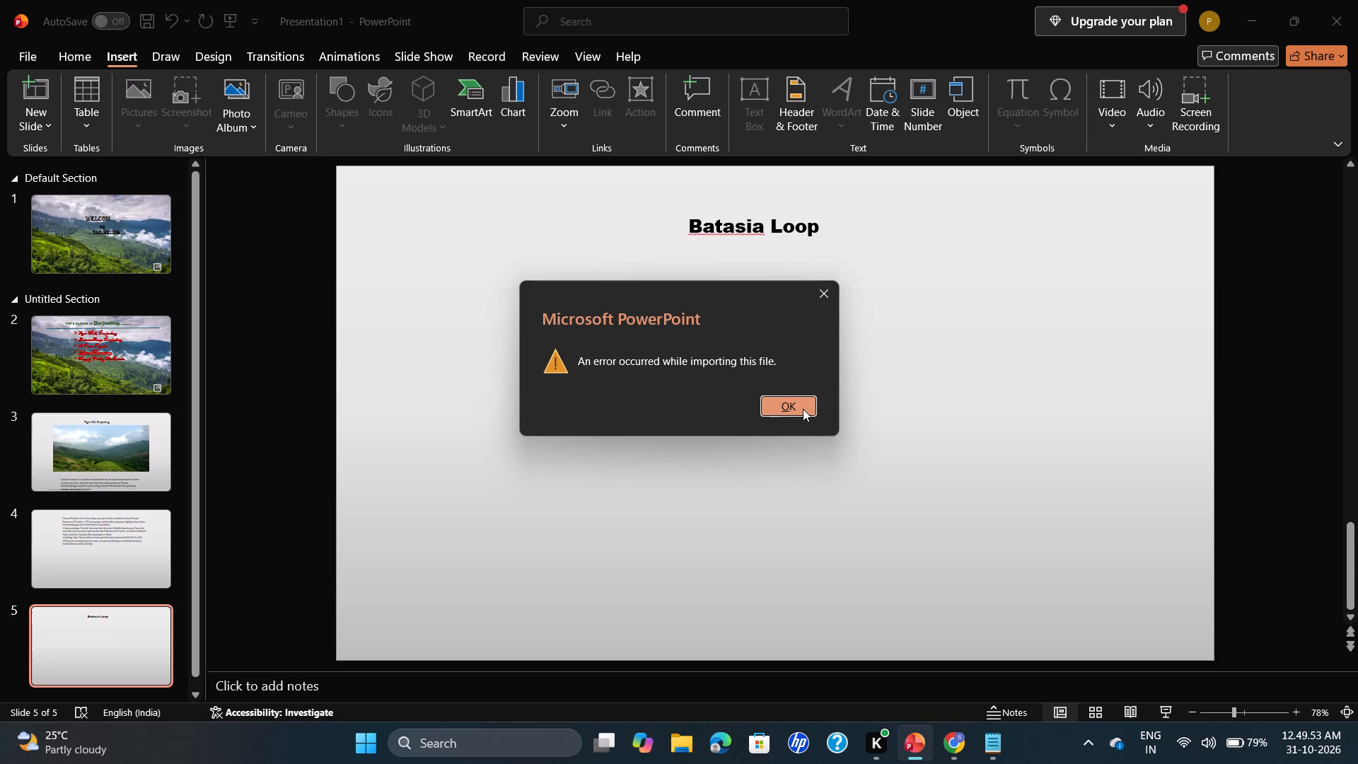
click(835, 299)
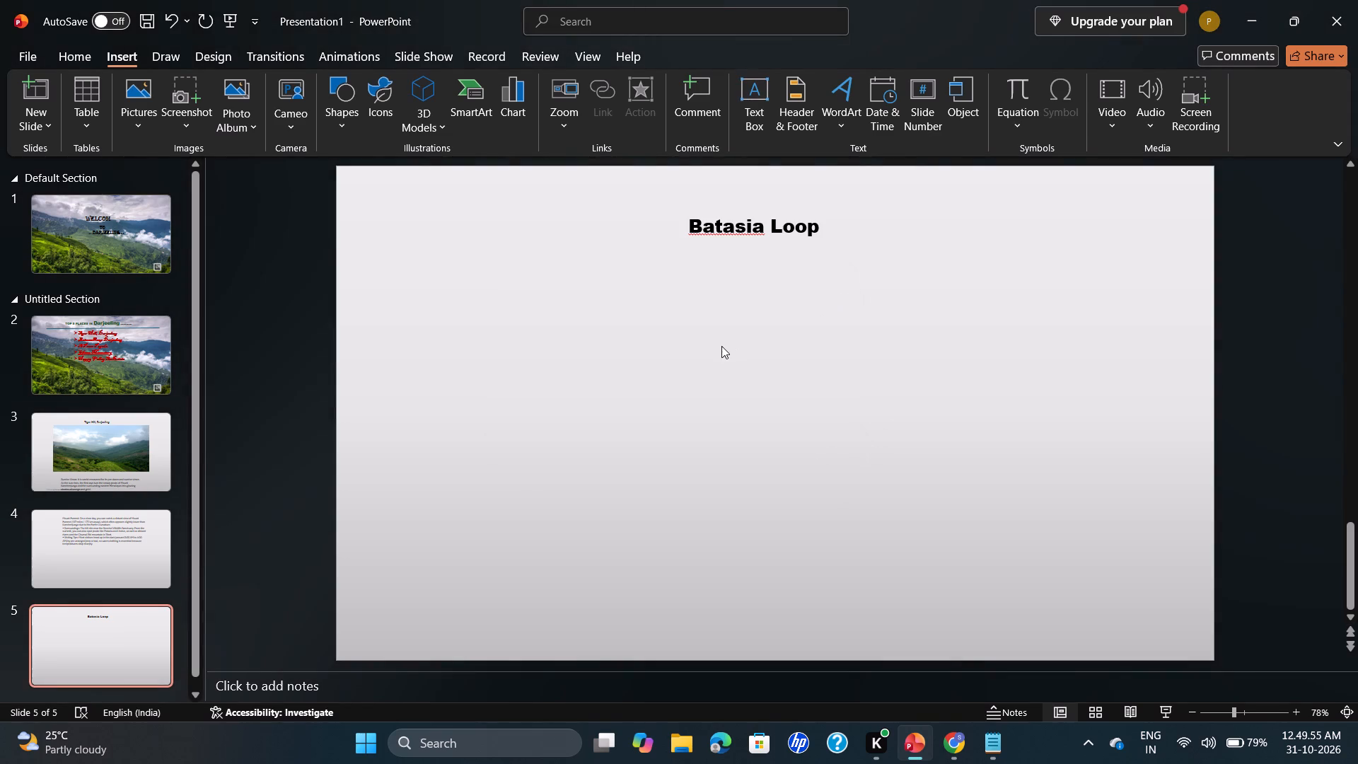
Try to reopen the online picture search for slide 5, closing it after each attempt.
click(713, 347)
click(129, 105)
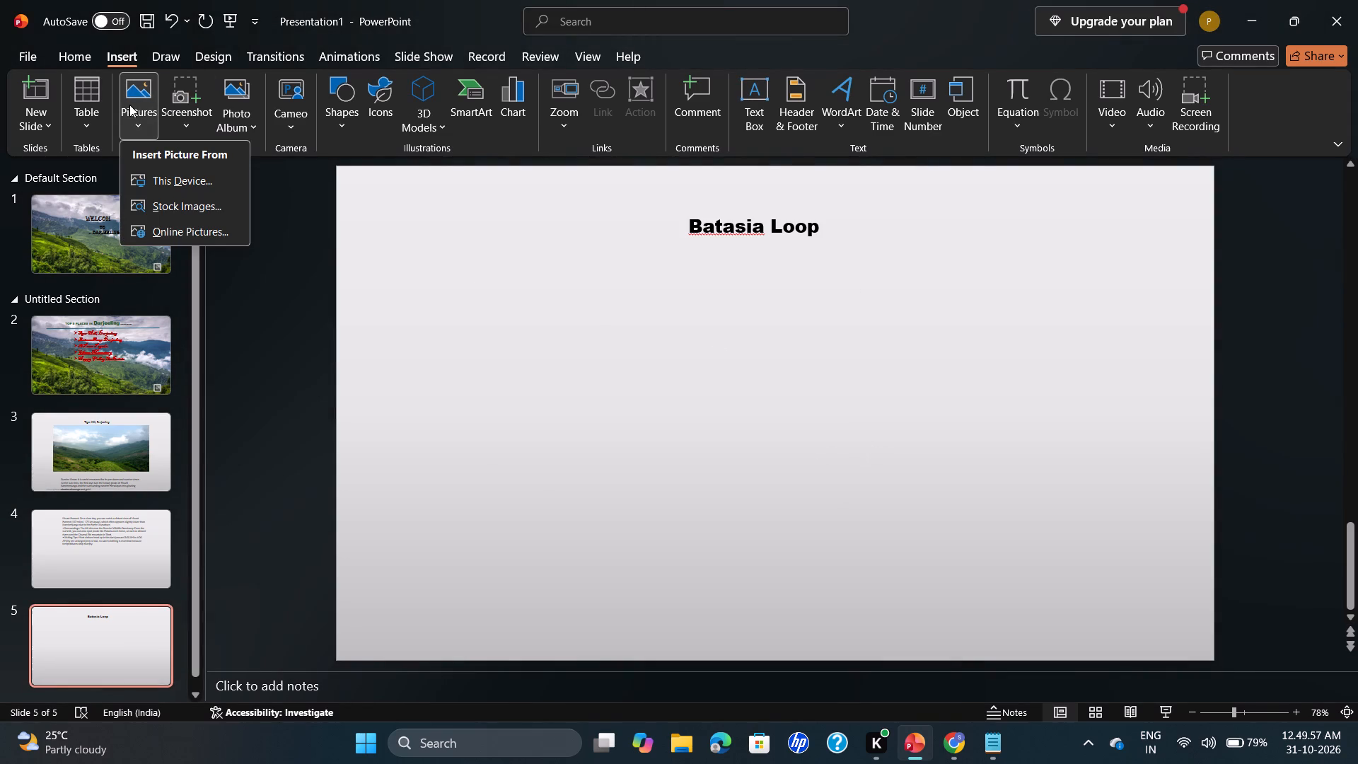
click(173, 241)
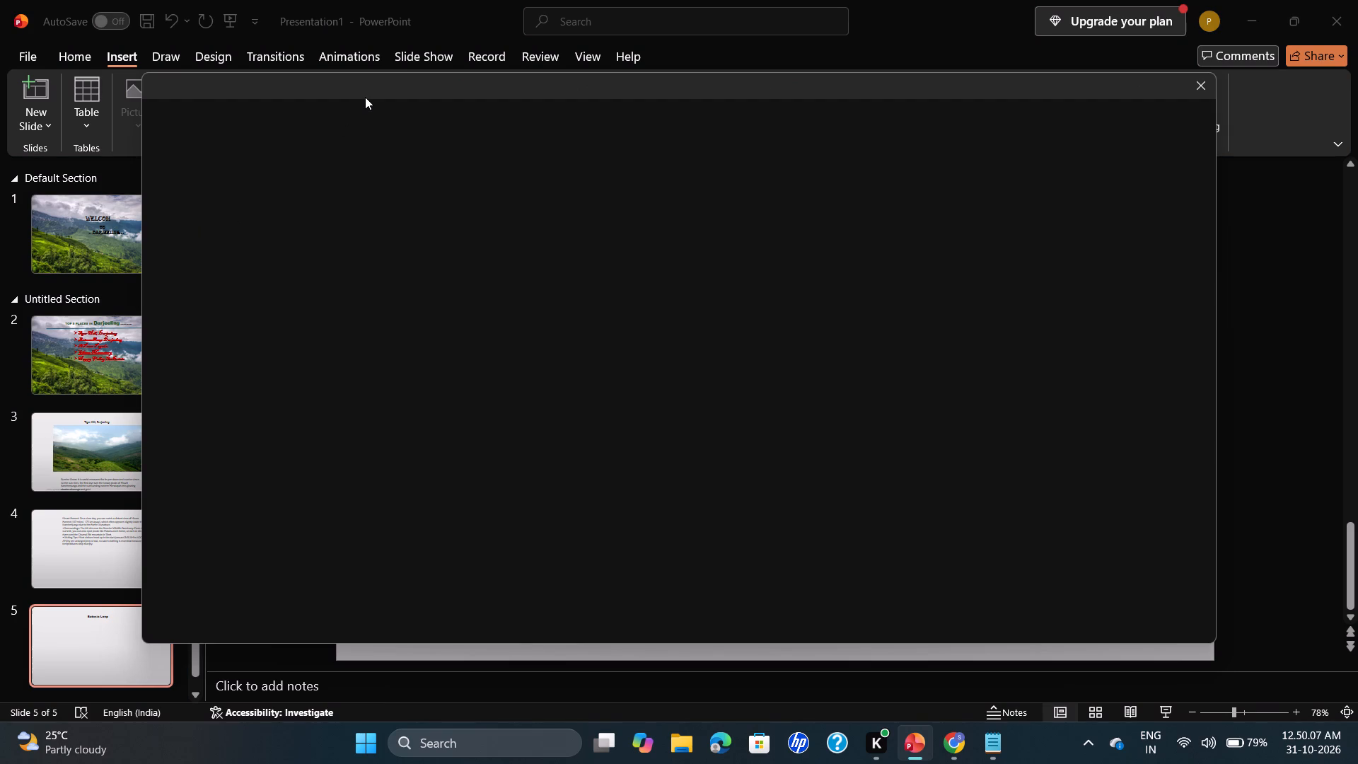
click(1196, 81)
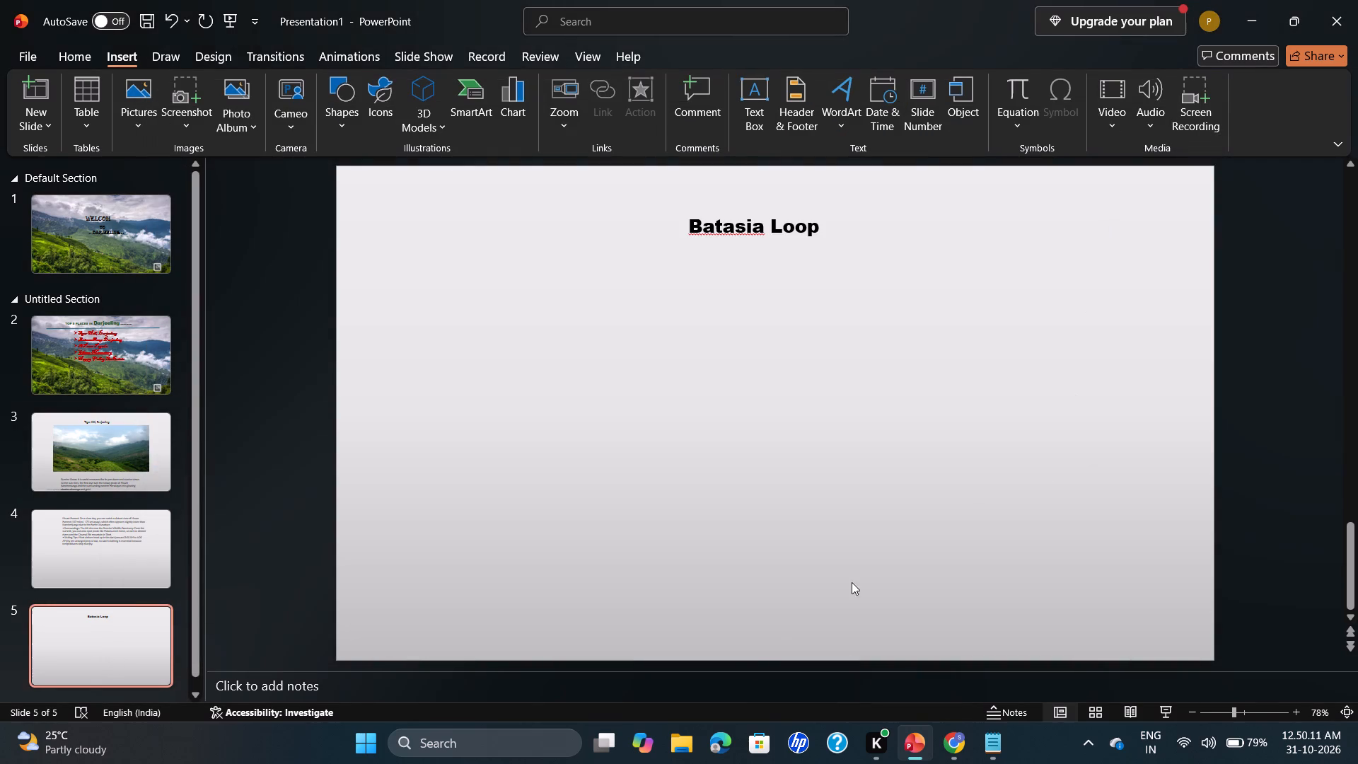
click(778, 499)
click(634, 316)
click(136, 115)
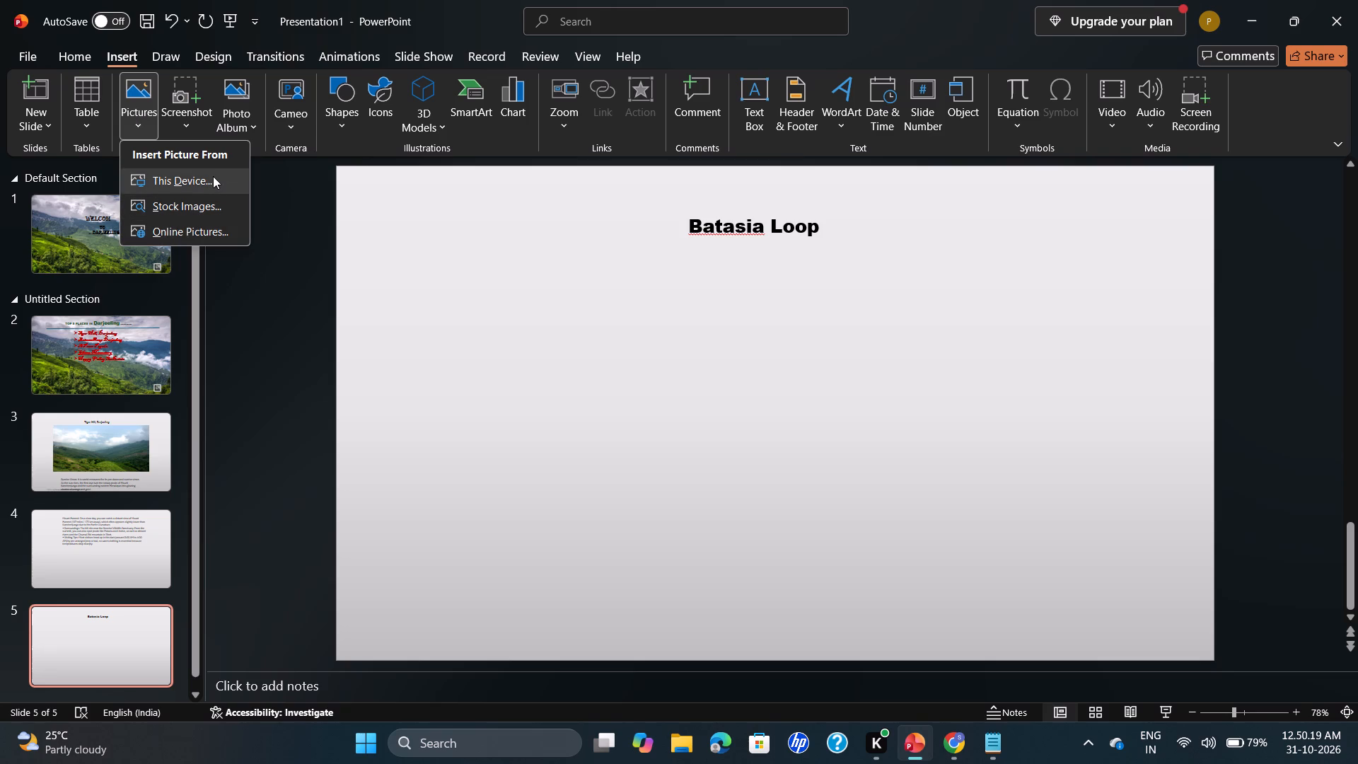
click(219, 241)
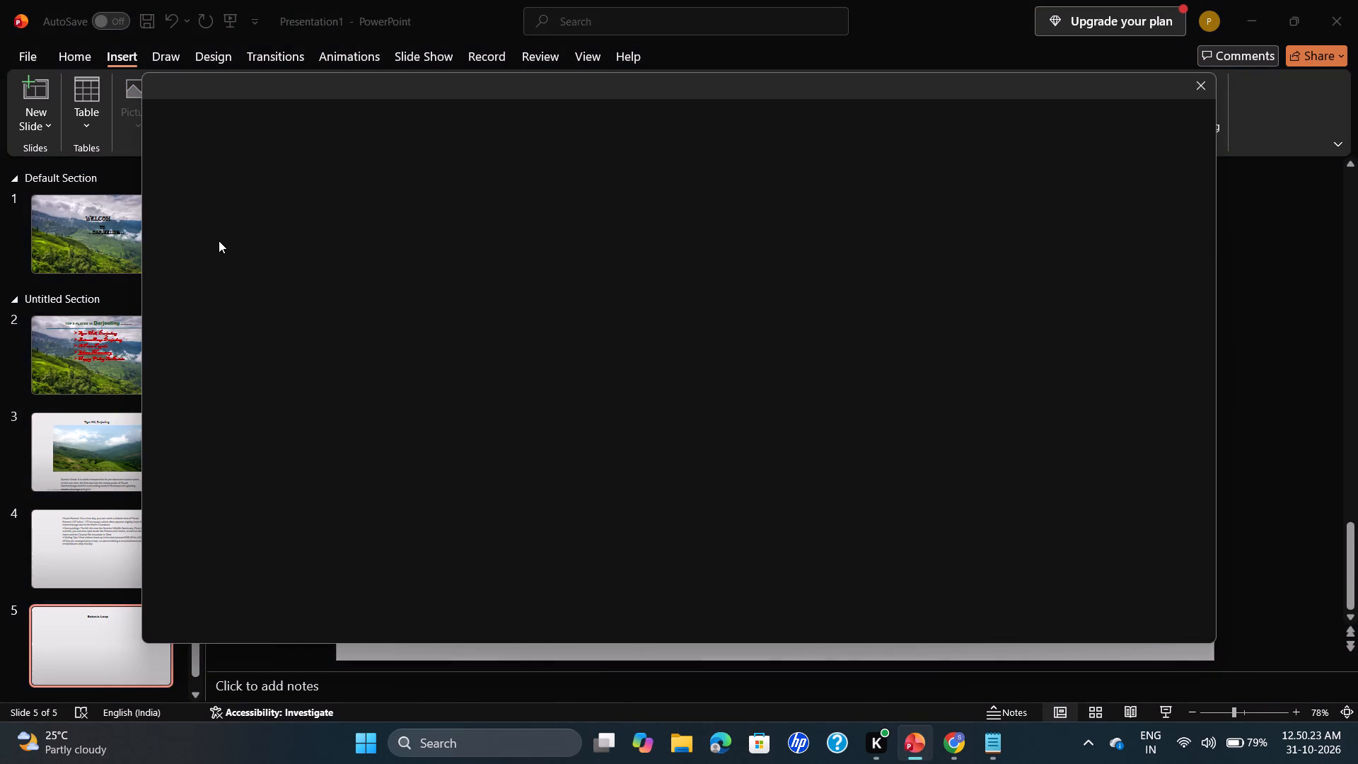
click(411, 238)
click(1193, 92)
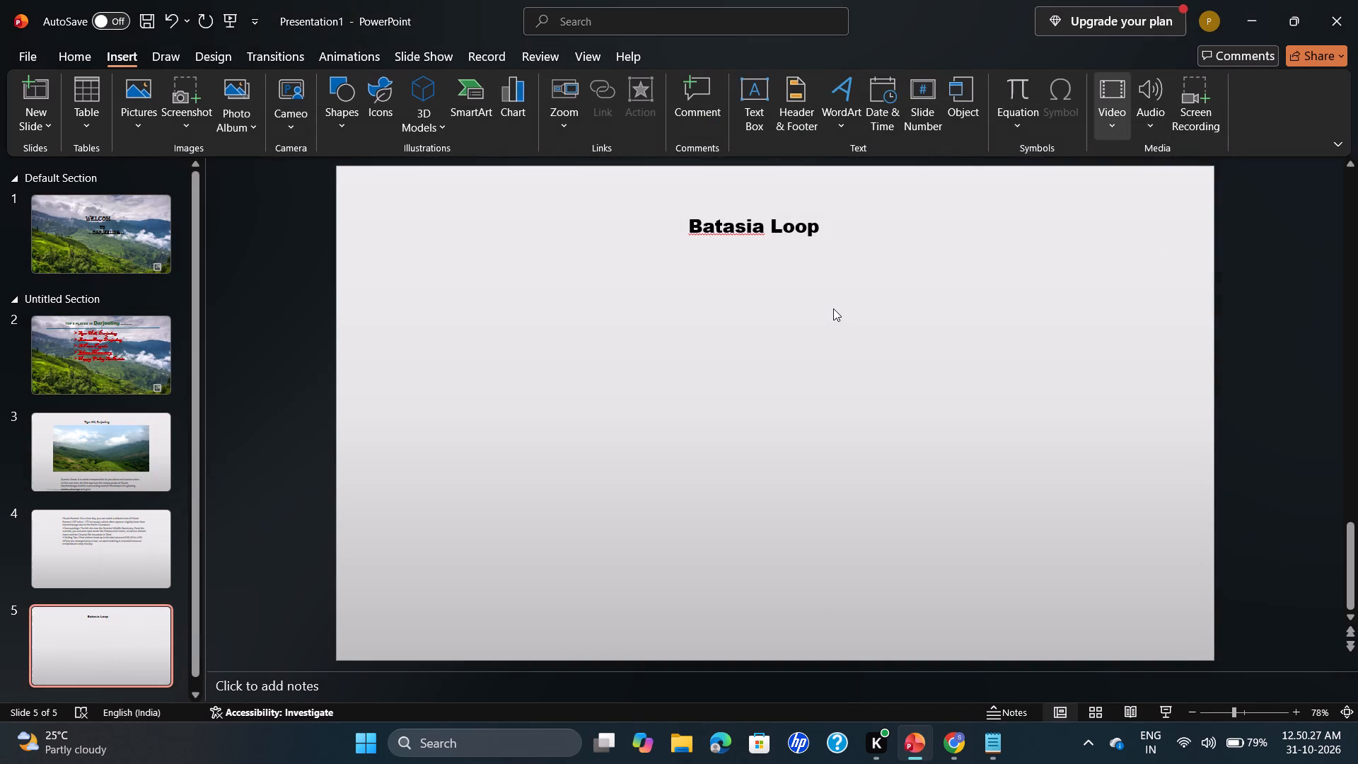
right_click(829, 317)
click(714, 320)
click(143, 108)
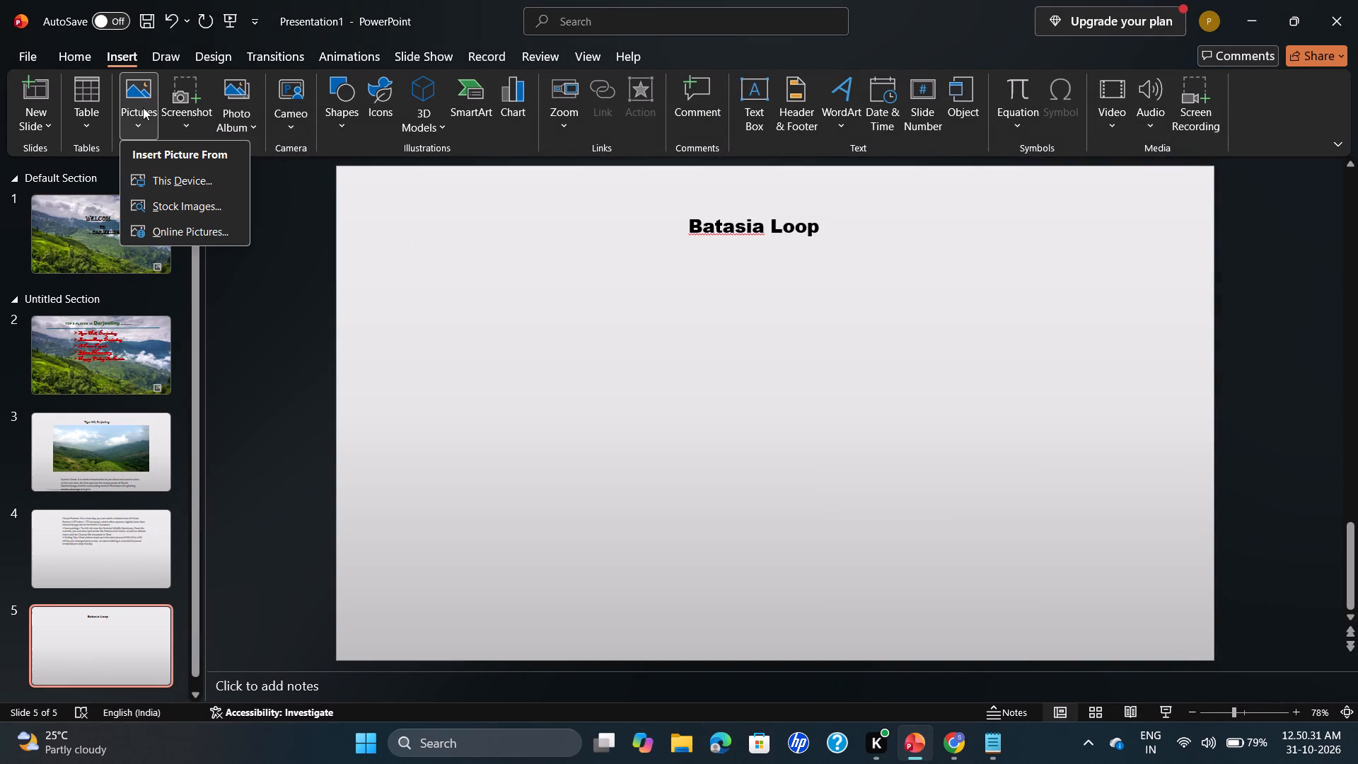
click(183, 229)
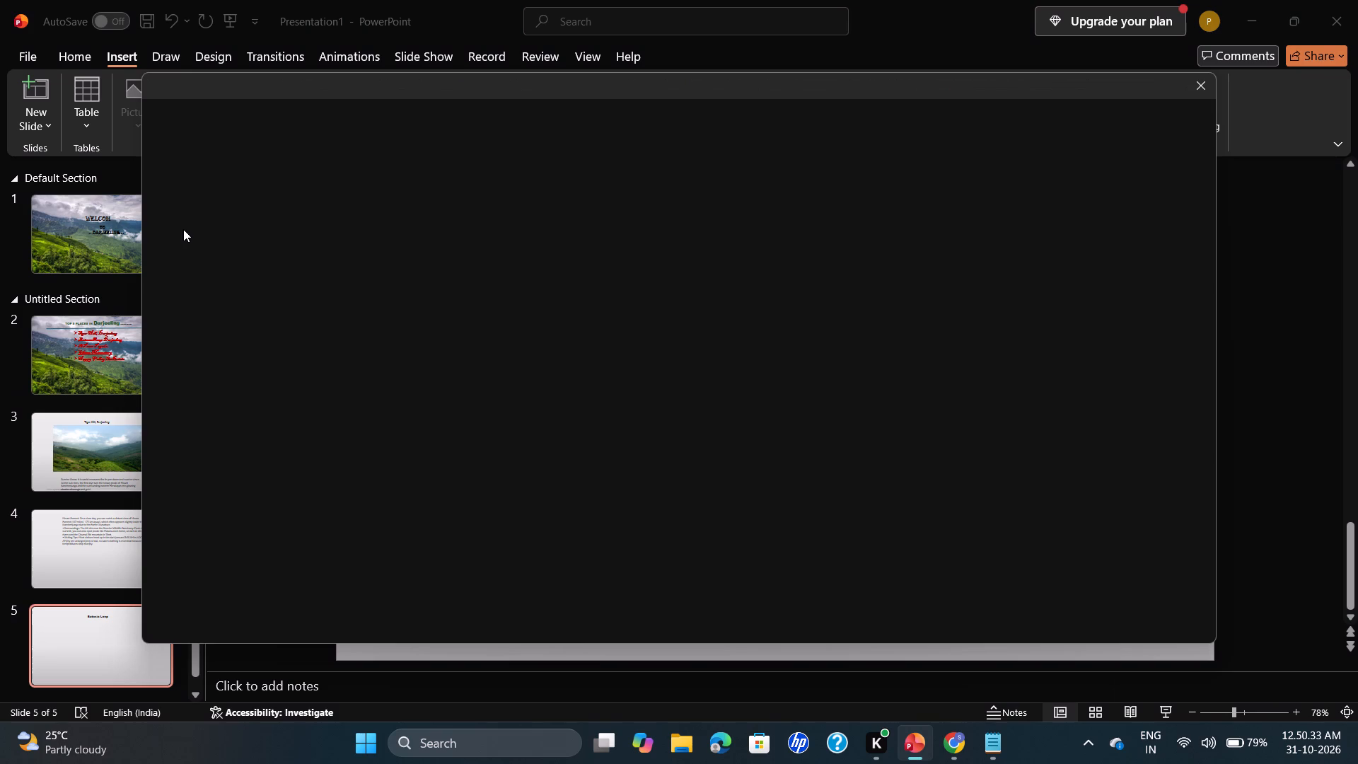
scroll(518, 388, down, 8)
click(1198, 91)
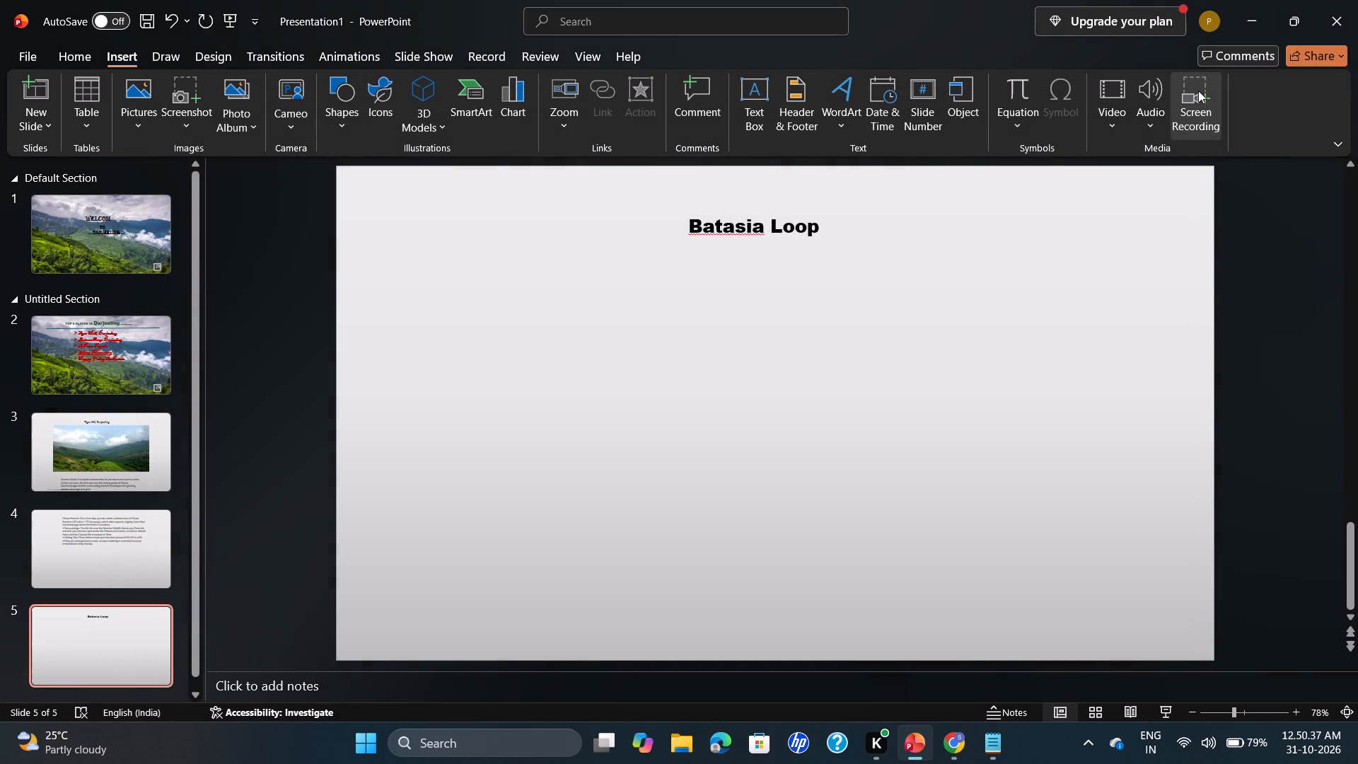
Switch to Chrome and save the Batasia Loop photo with the Indian flag to the Desktop as a JPEG named unnamed.
click(953, 741)
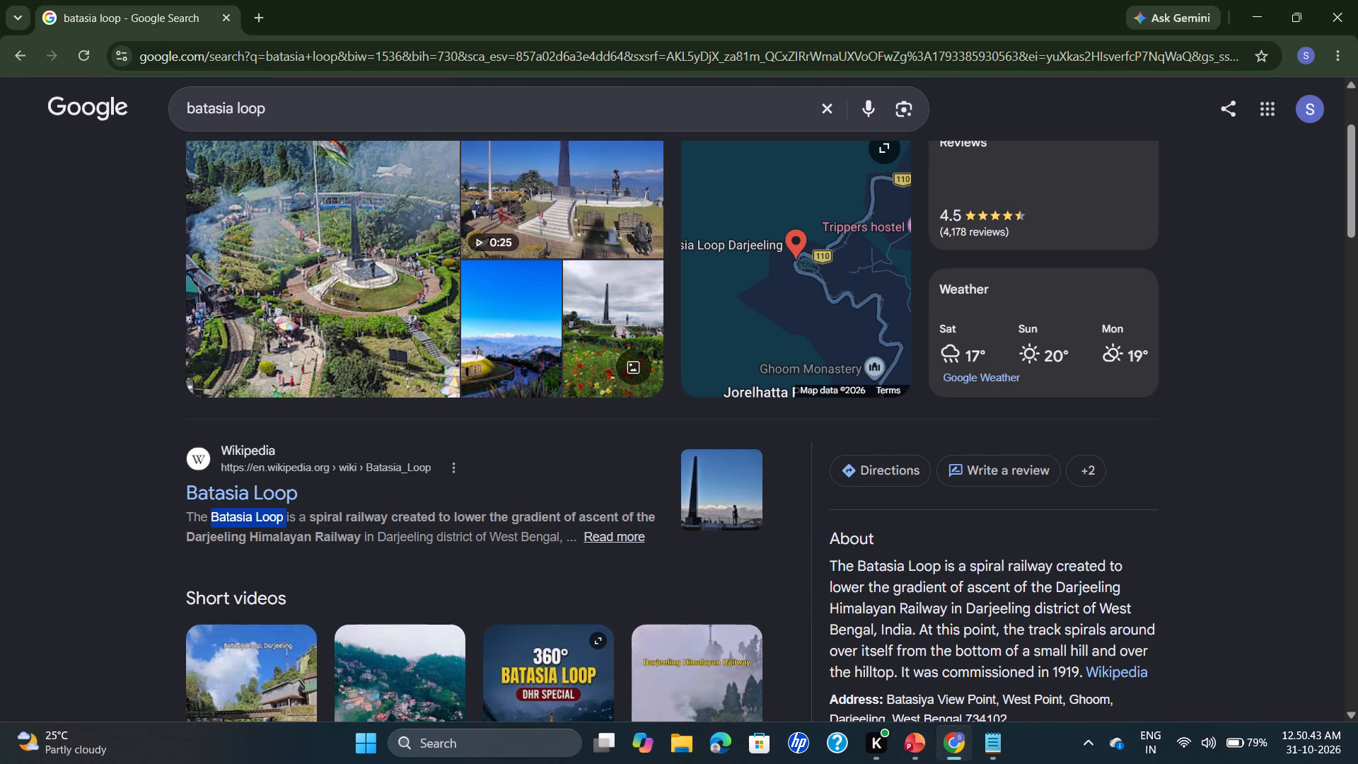
click(358, 283)
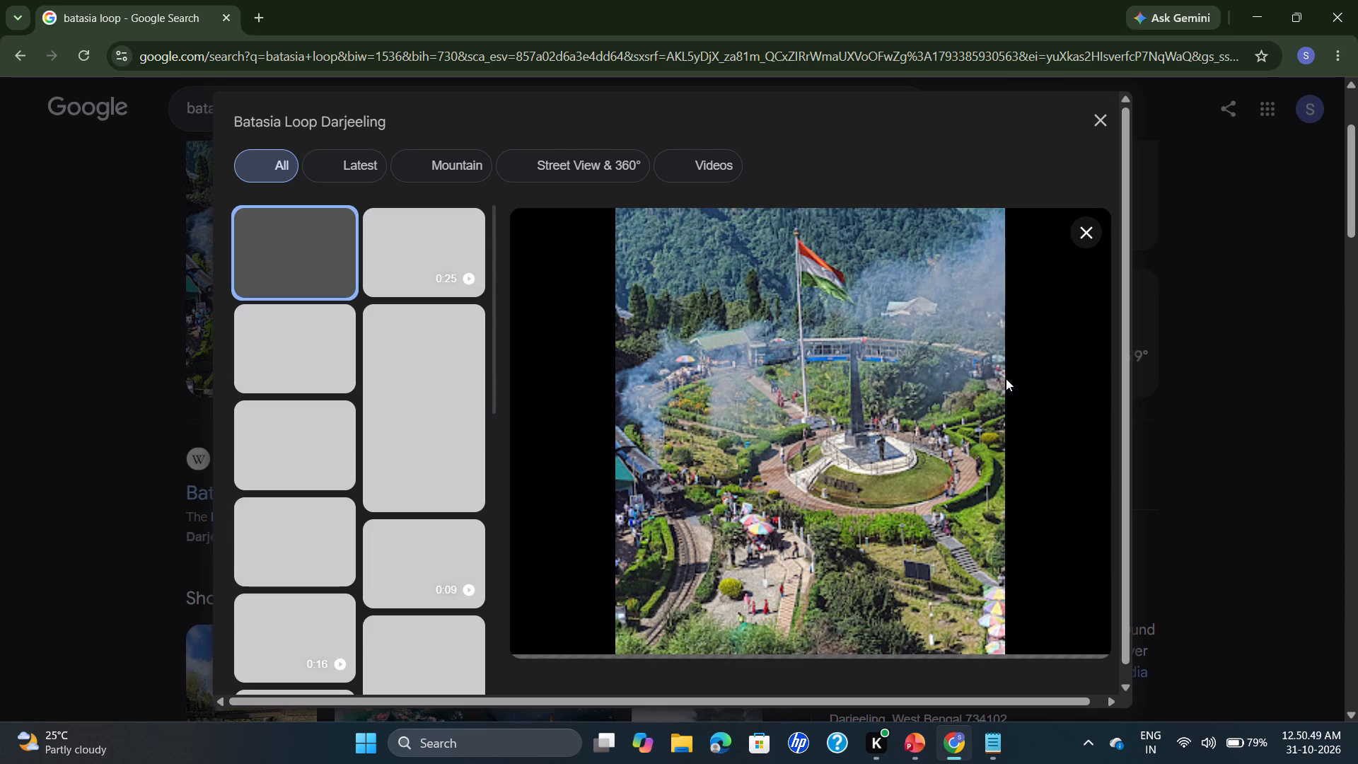
right_click(770, 328)
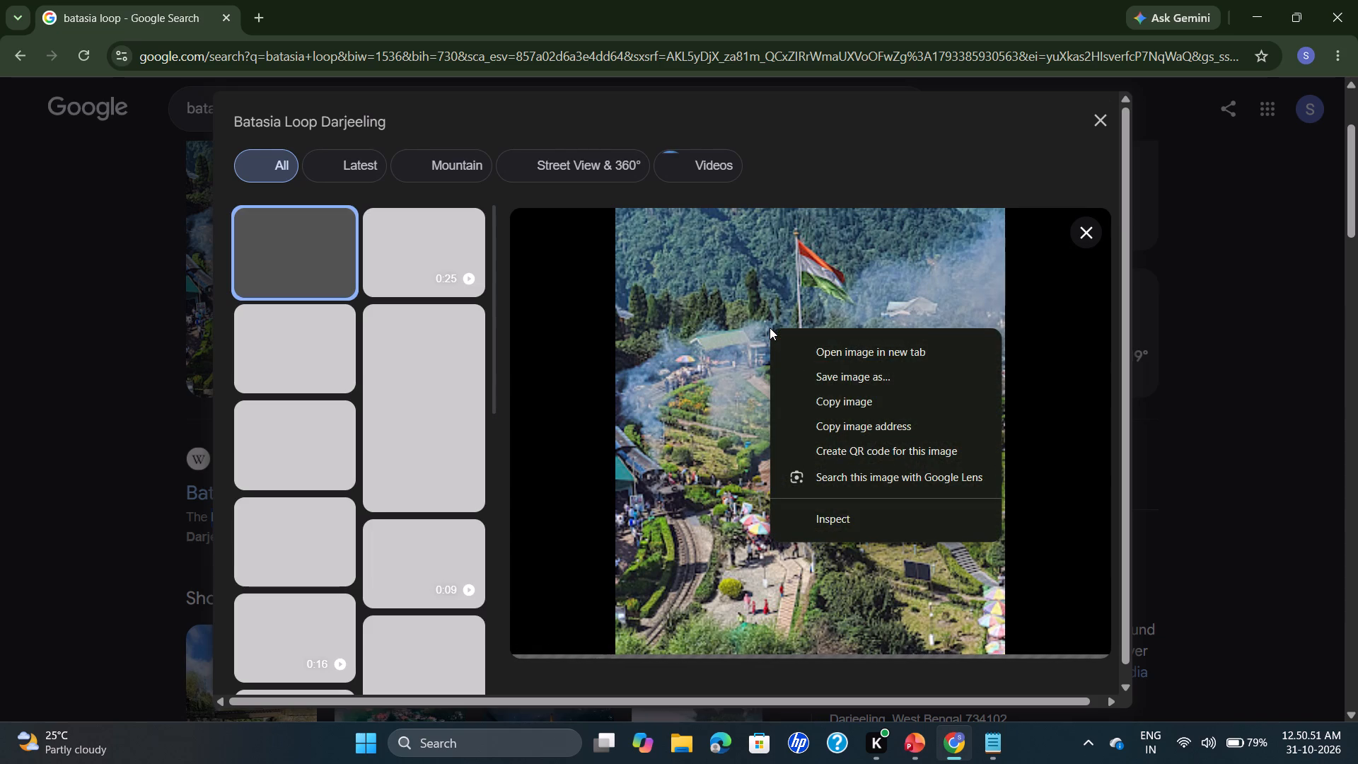
click(857, 381)
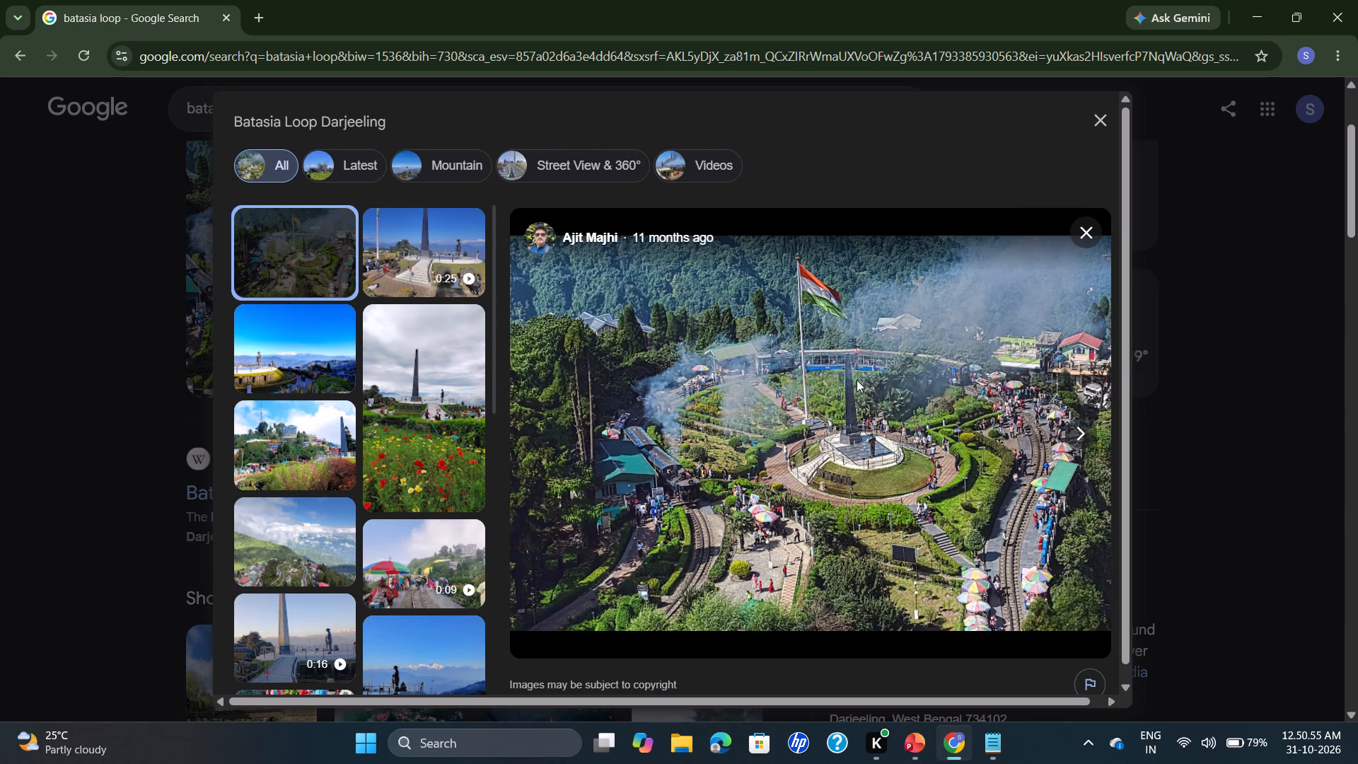
right_click(857, 380)
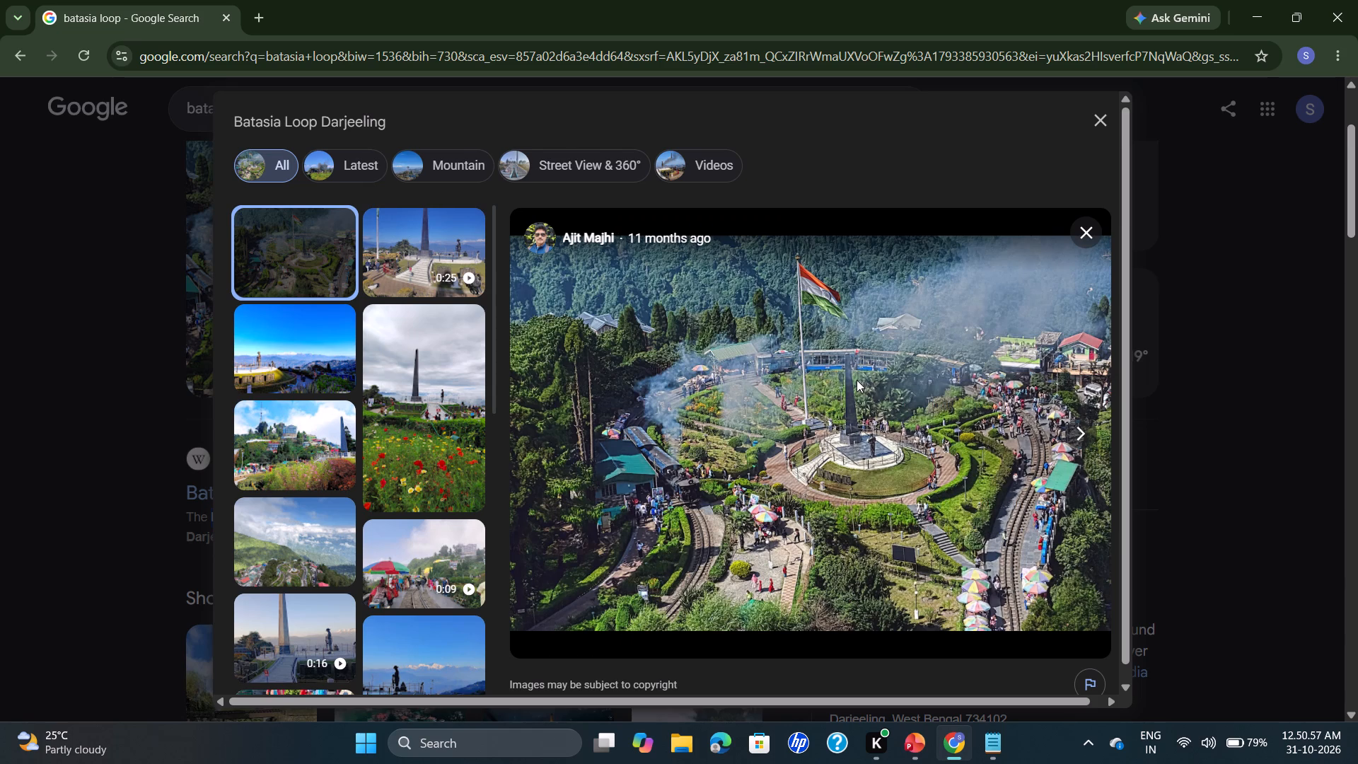
right_click(857, 380)
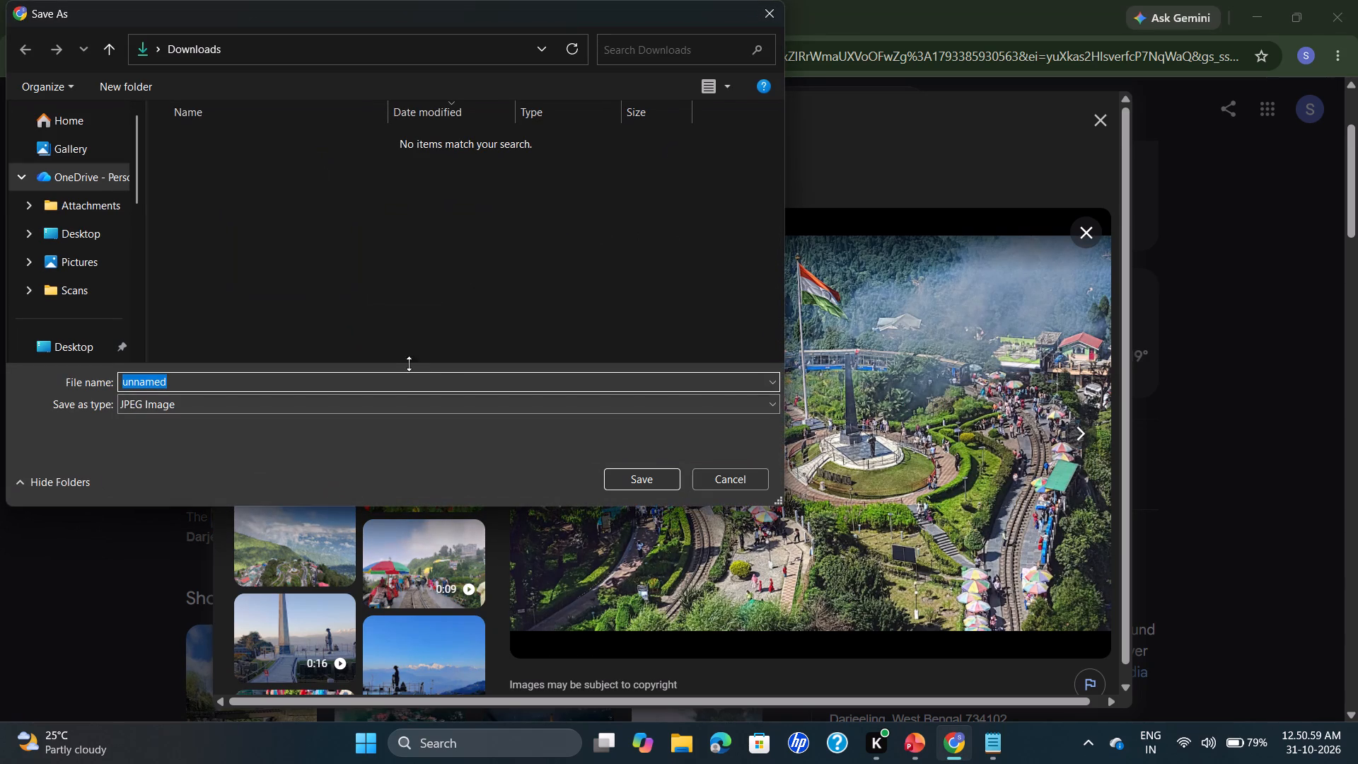
click(86, 242)
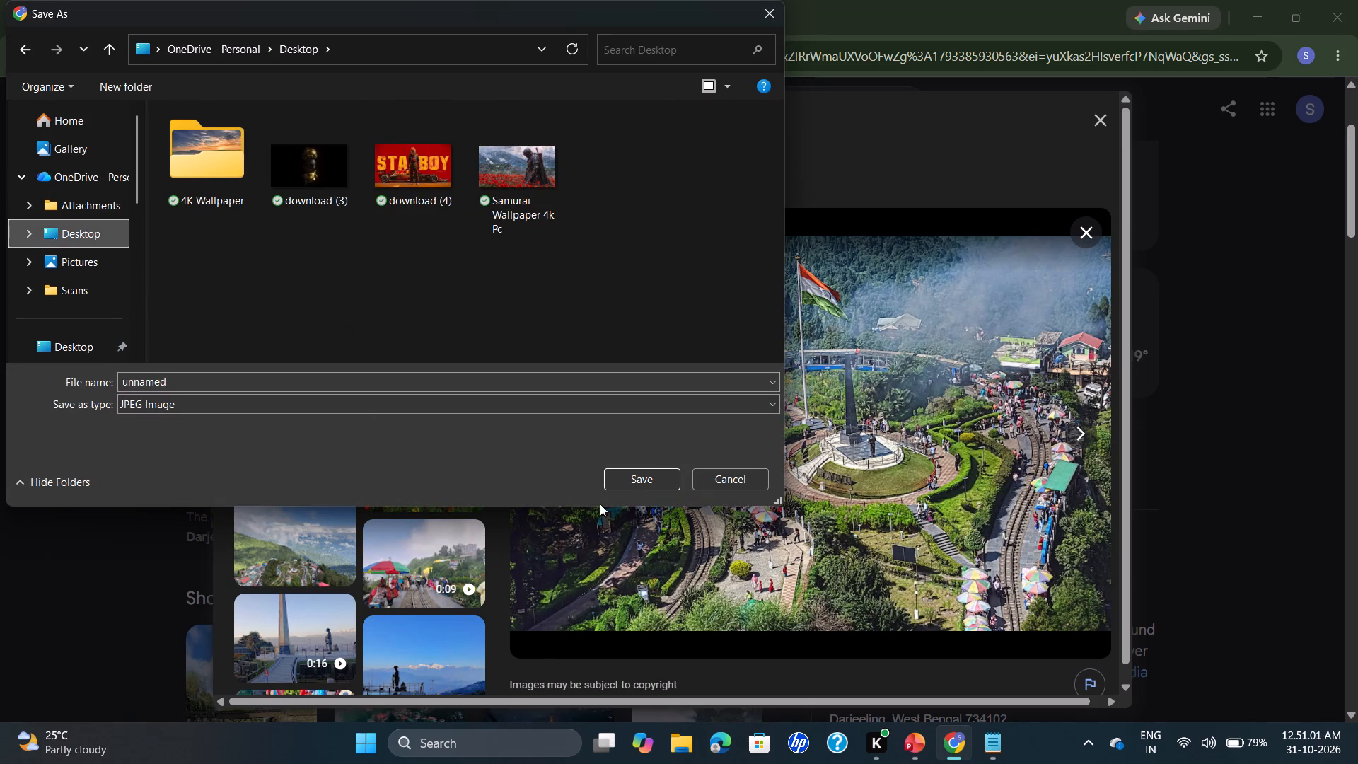
click(637, 484)
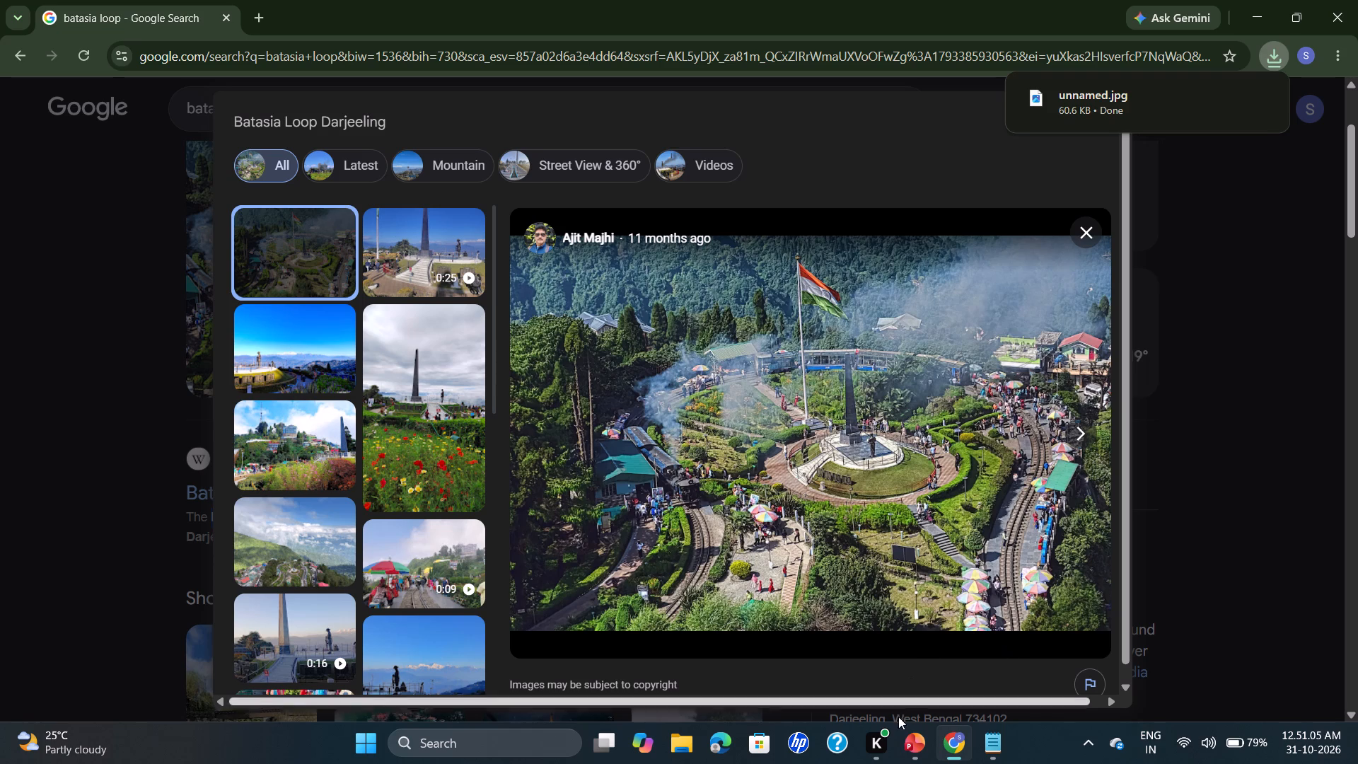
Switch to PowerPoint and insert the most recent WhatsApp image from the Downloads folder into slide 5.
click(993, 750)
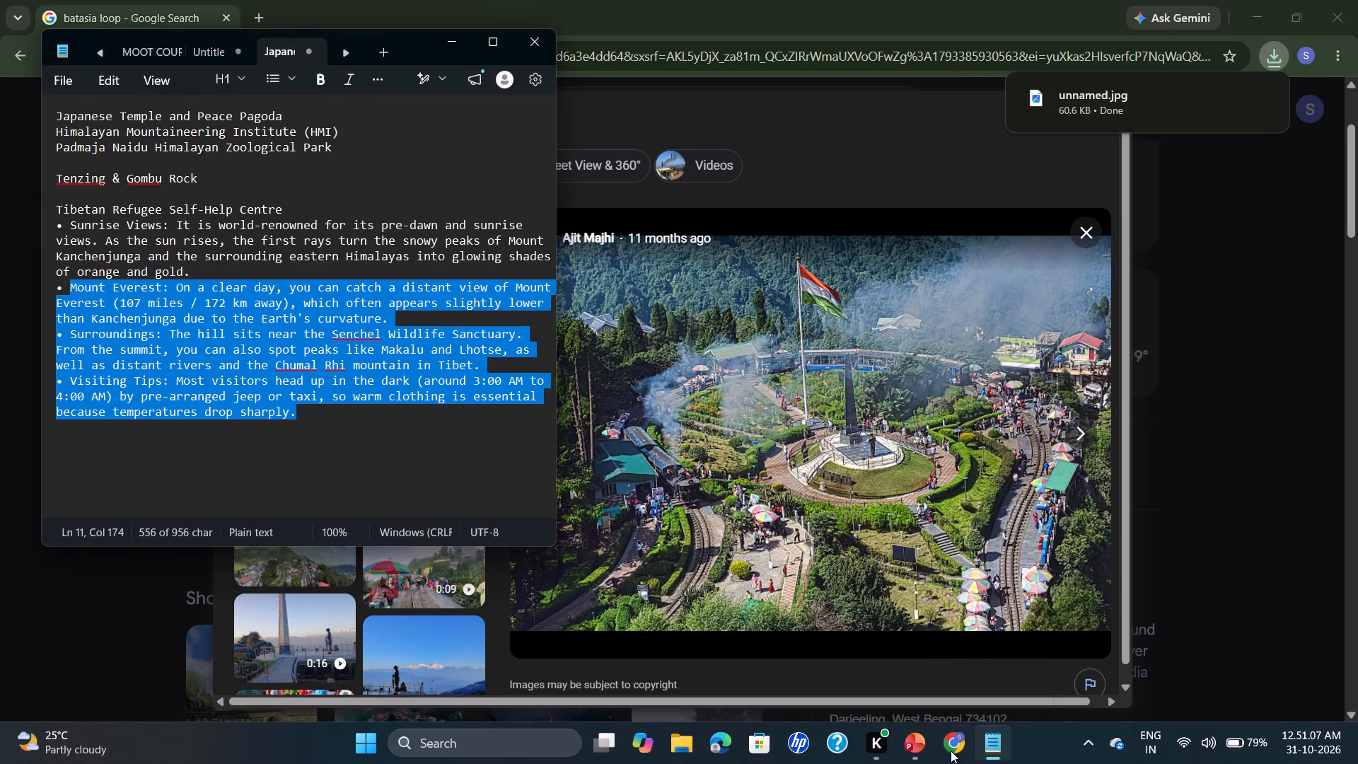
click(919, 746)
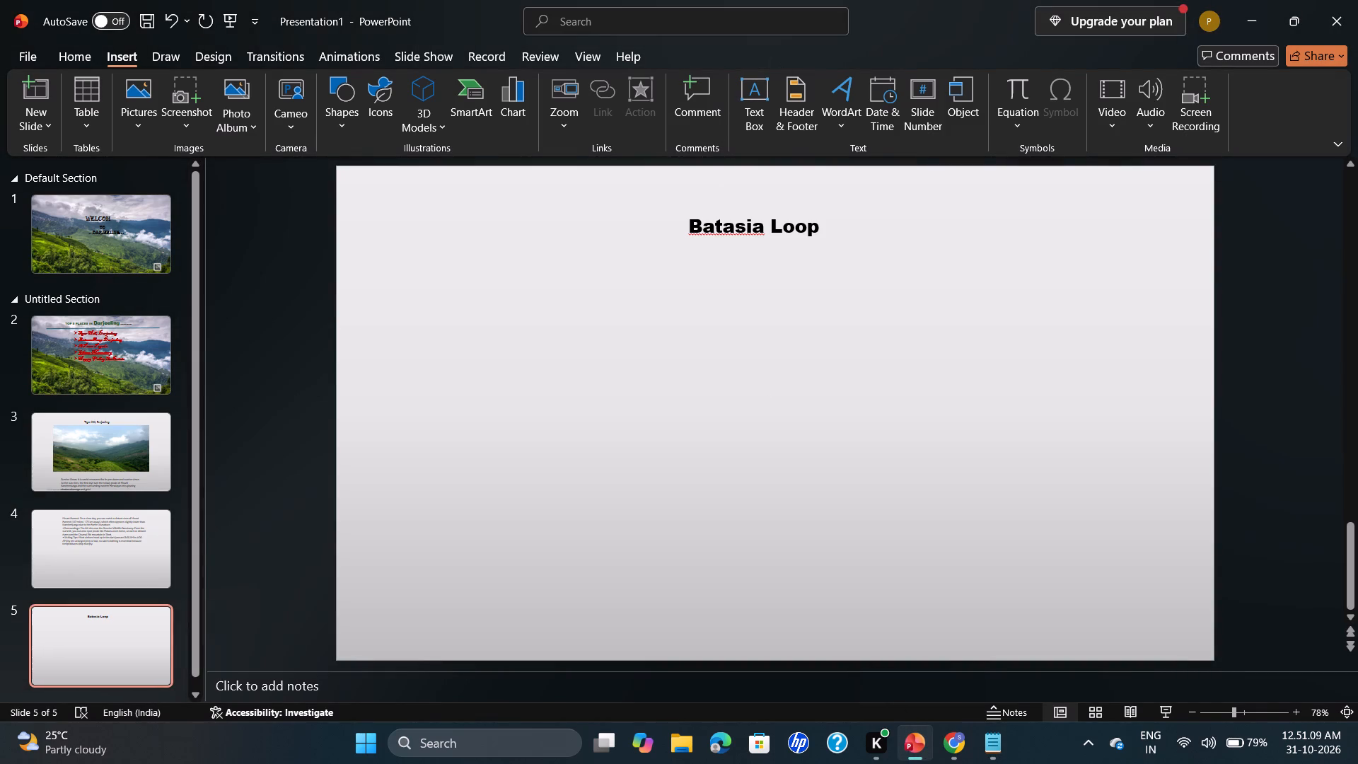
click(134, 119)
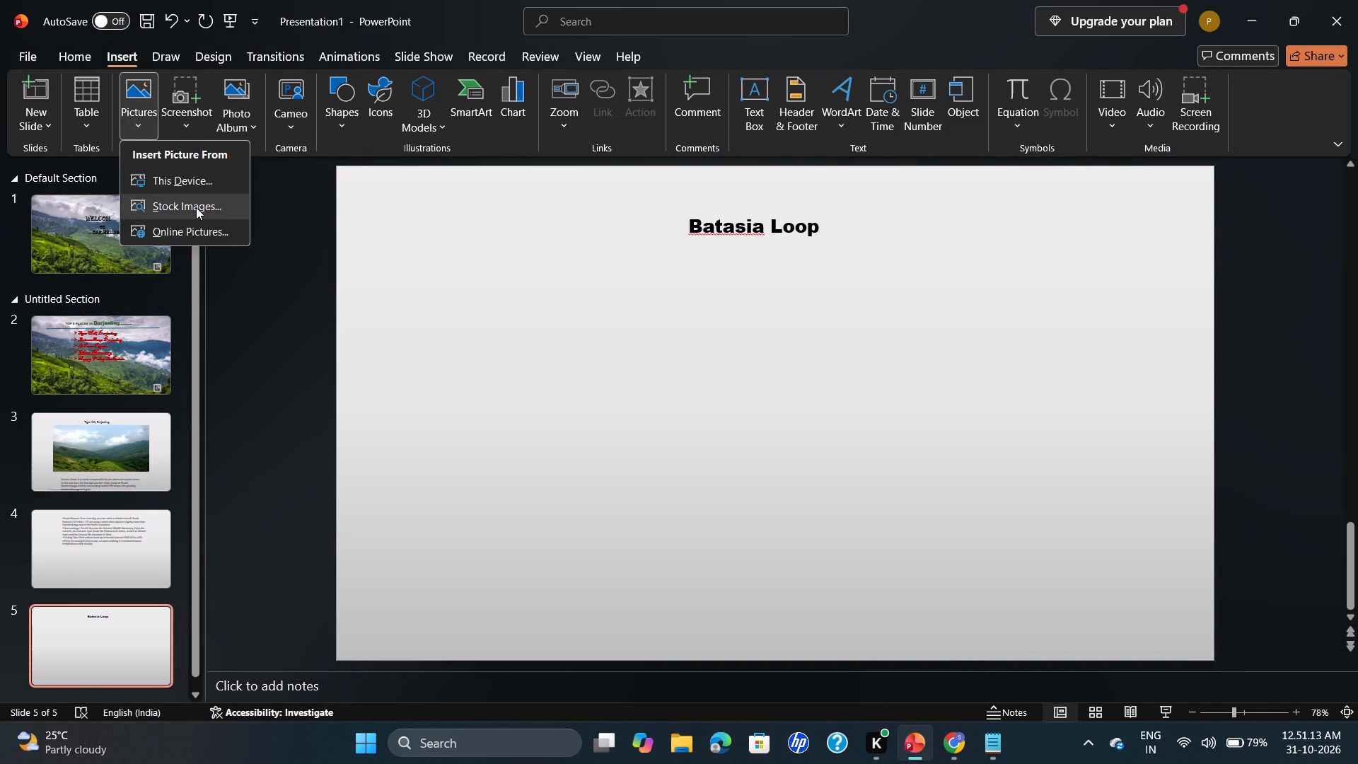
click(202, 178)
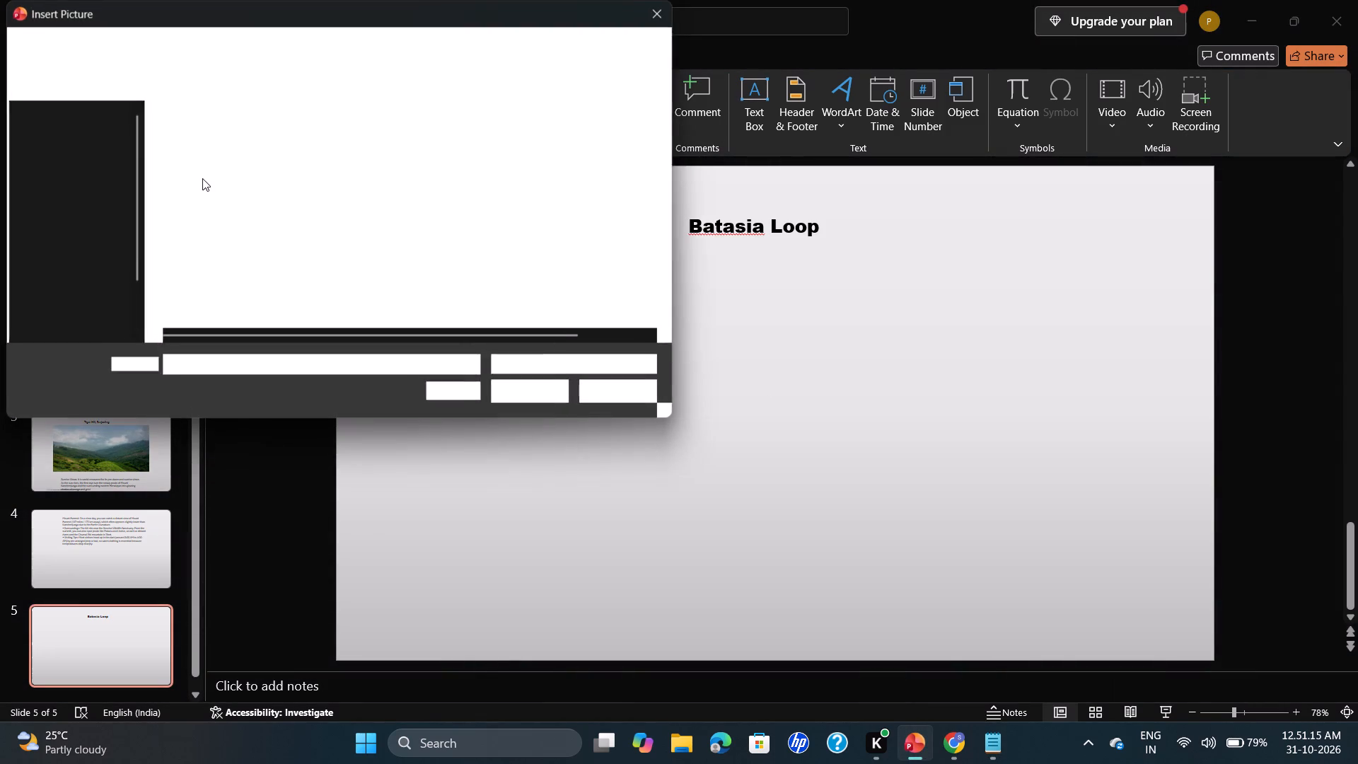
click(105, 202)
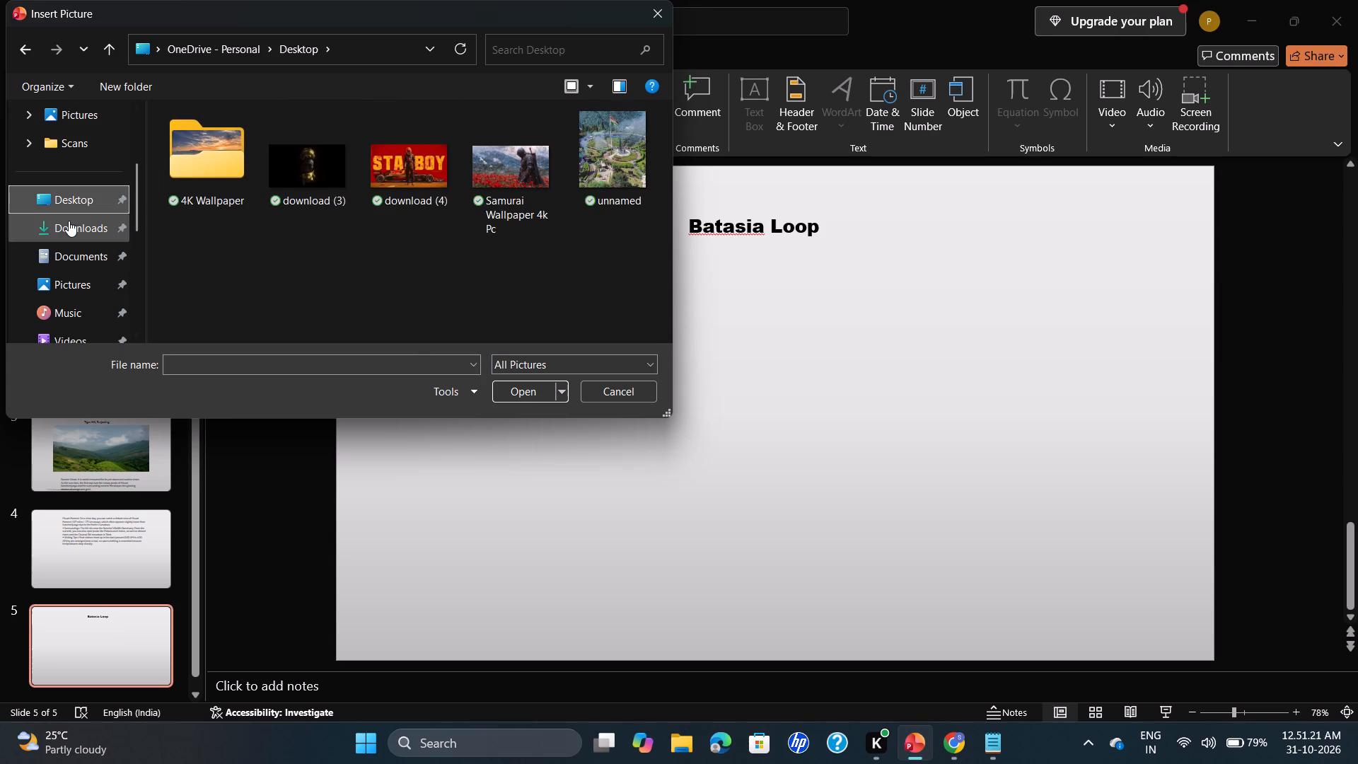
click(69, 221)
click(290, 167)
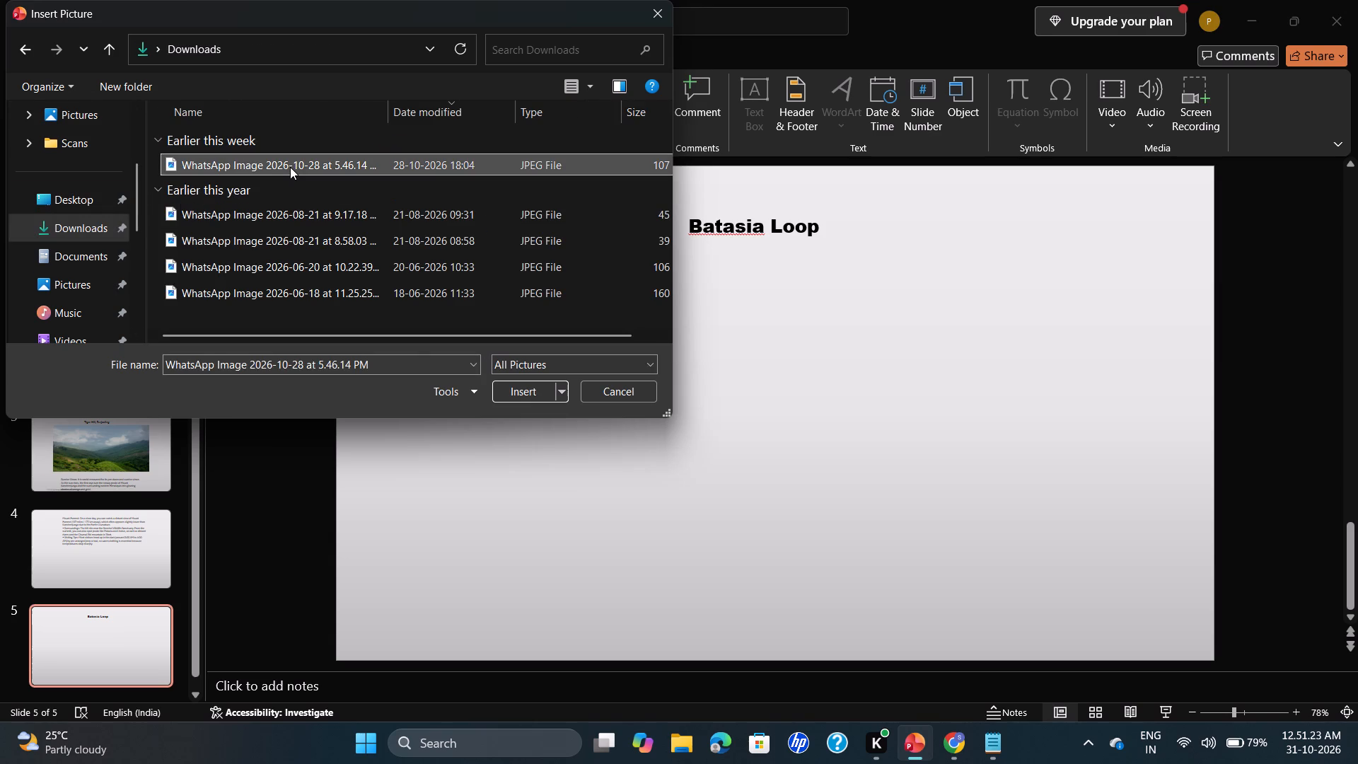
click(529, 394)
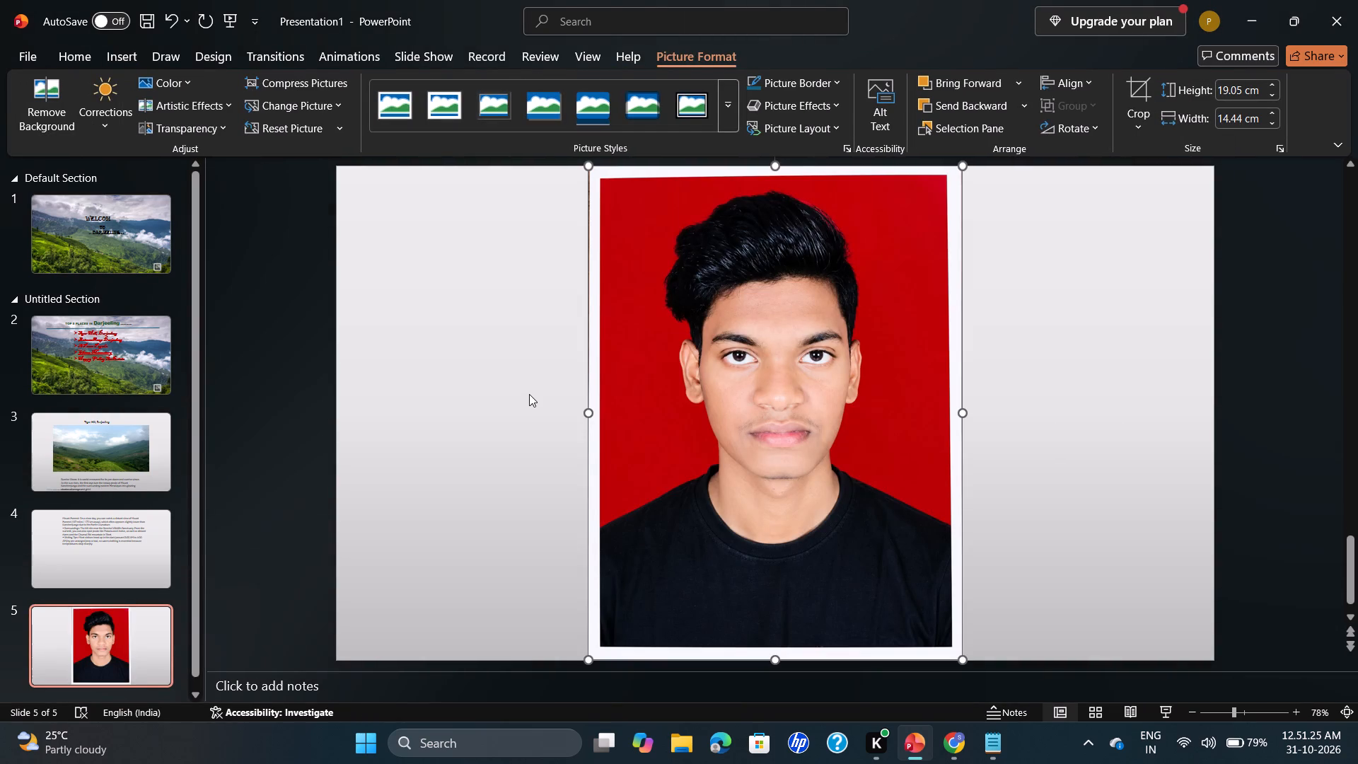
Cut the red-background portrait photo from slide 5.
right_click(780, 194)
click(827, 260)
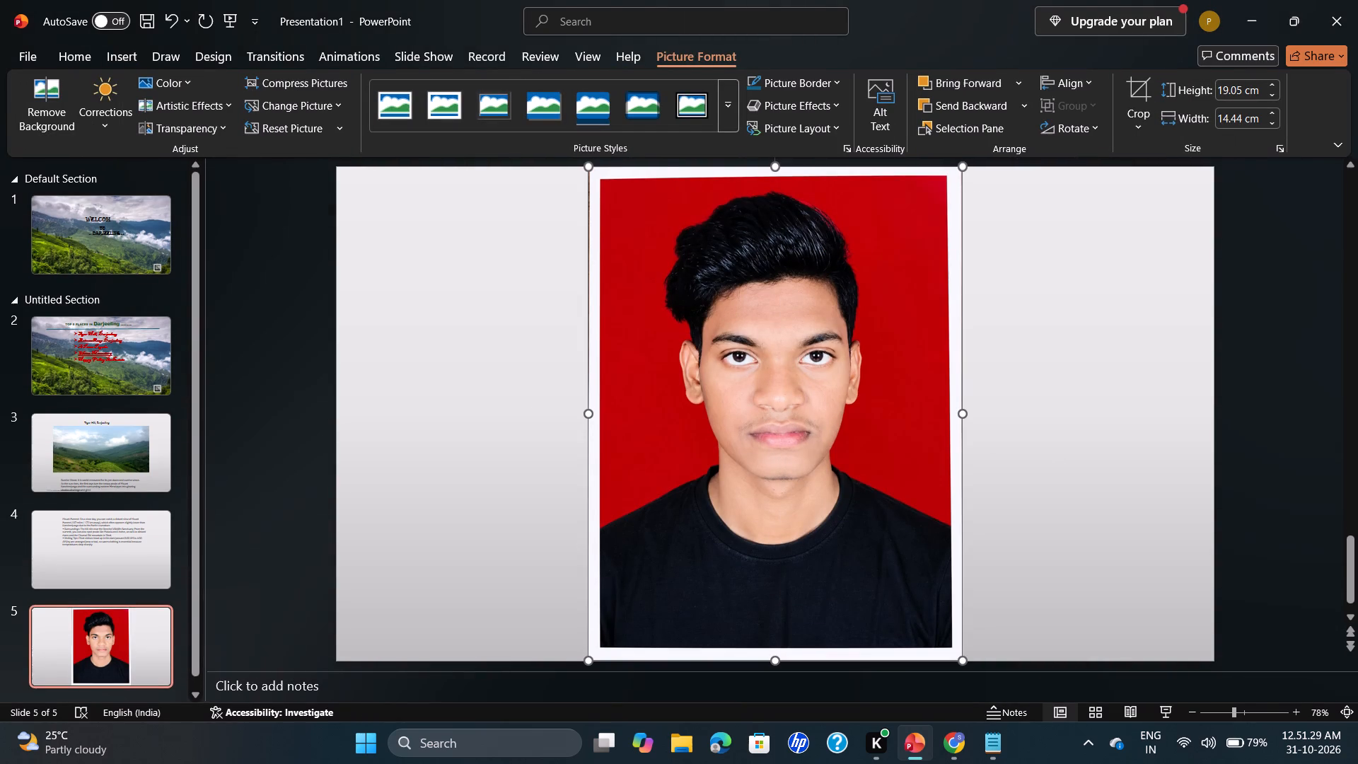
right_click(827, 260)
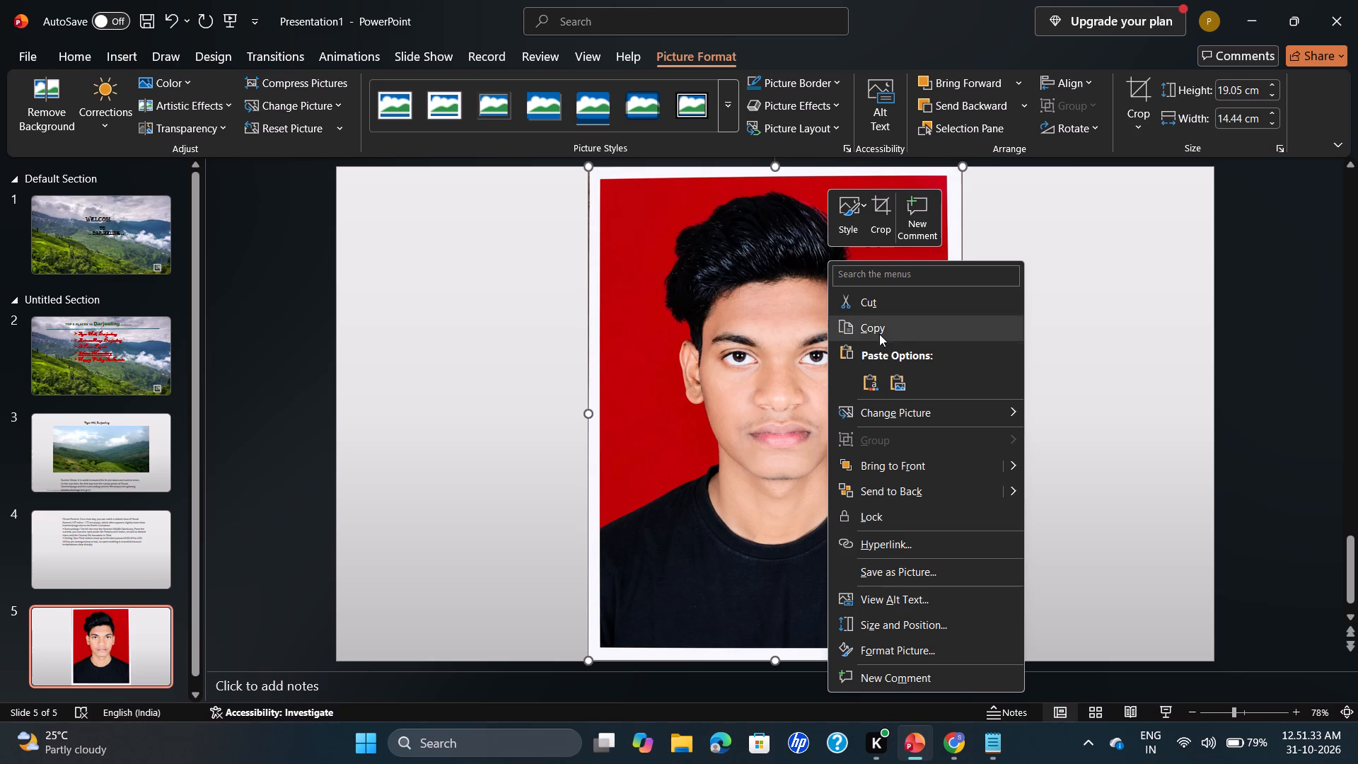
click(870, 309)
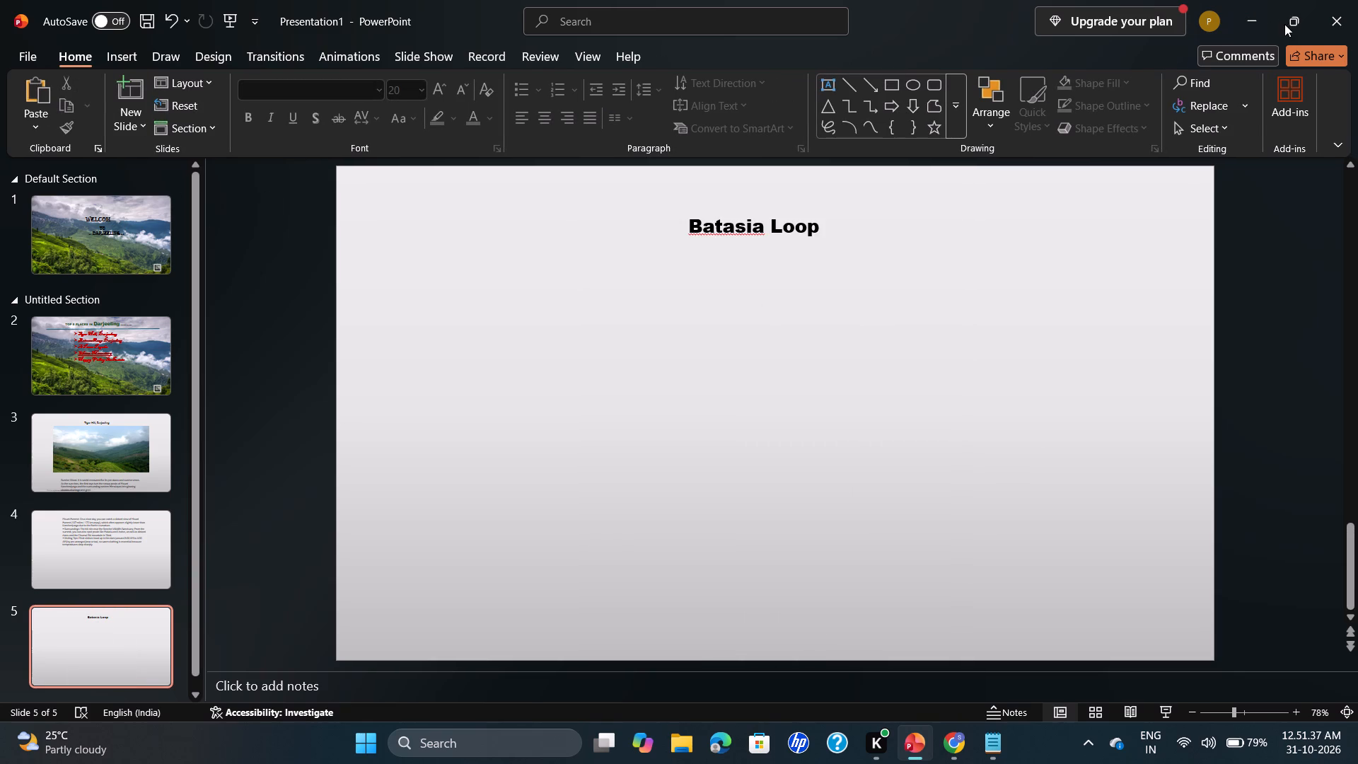
Open the downloaded unnamed.jpg from Chrome in Photos and save it to the Desktop, replacing the existing file.
click(1255, 24)
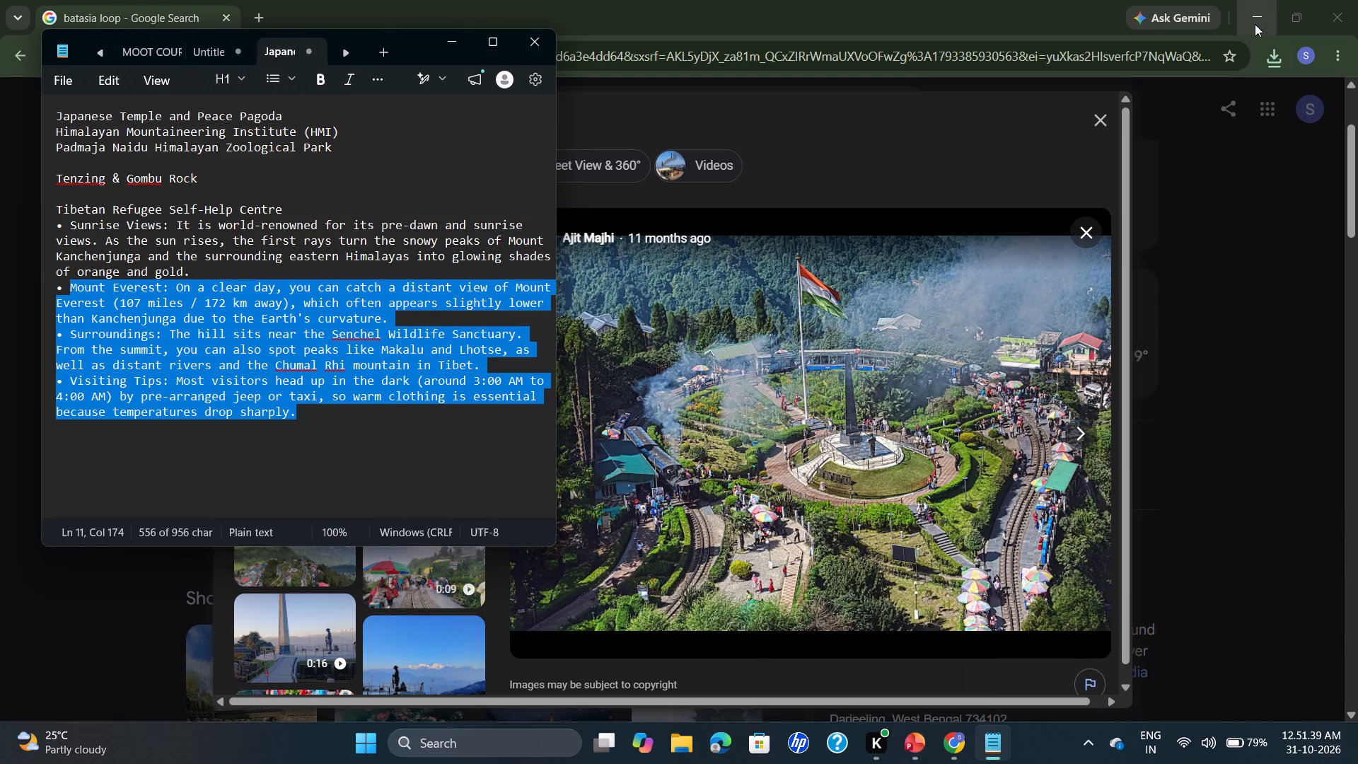
click(1270, 64)
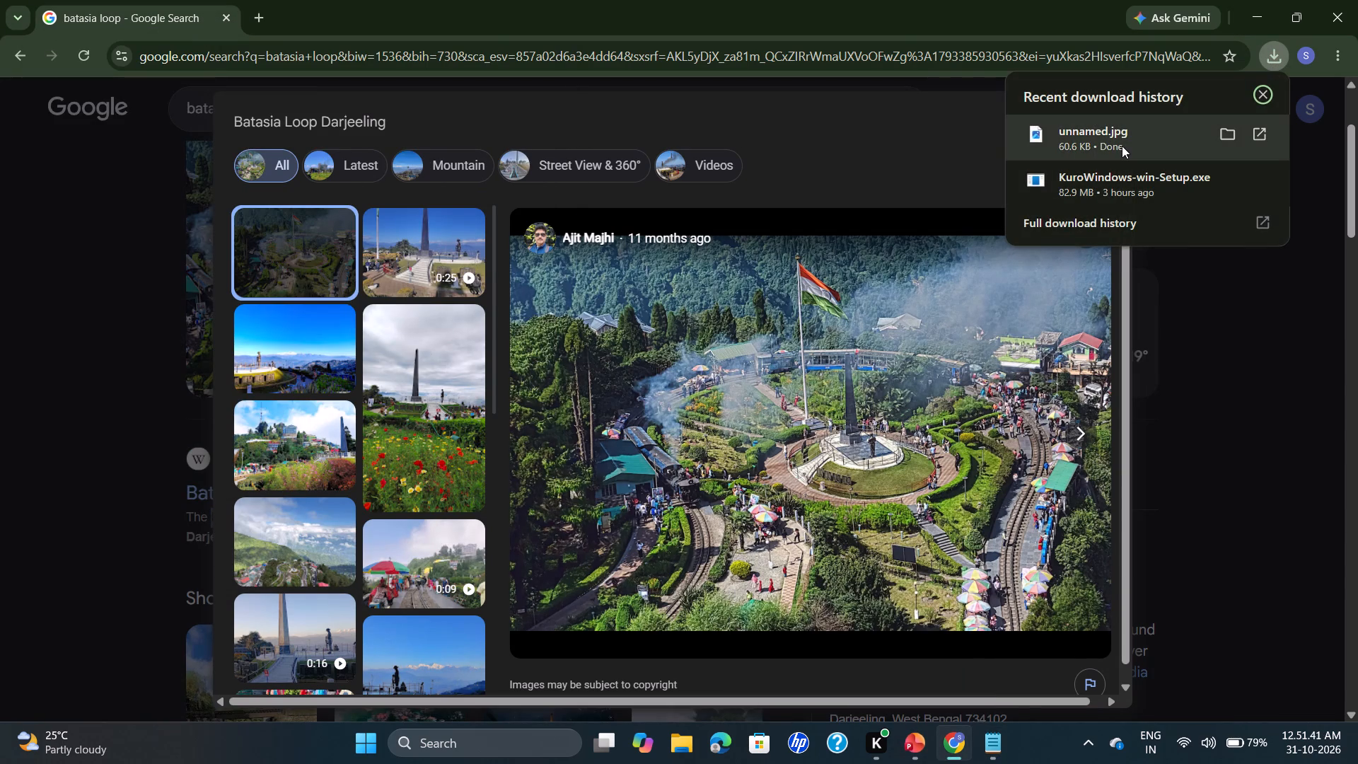
click(1122, 146)
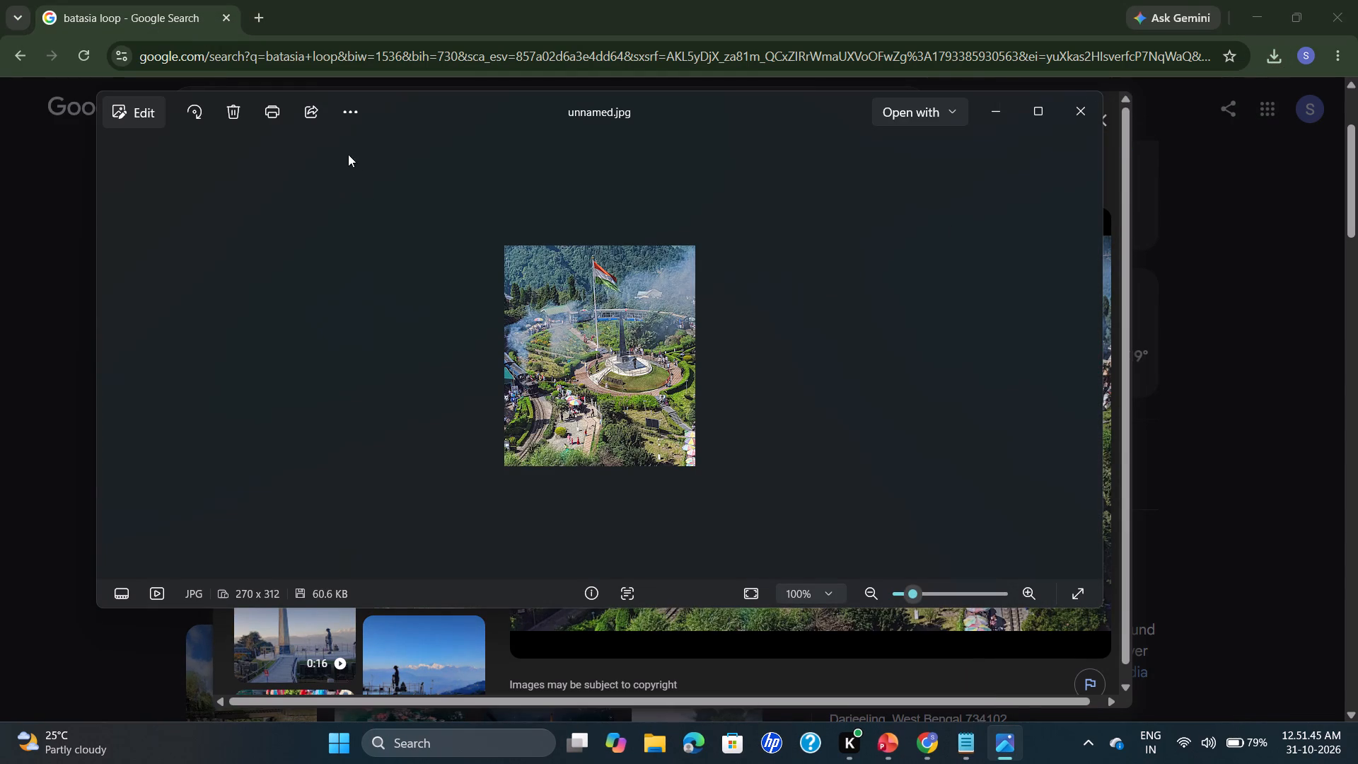
click(362, 117)
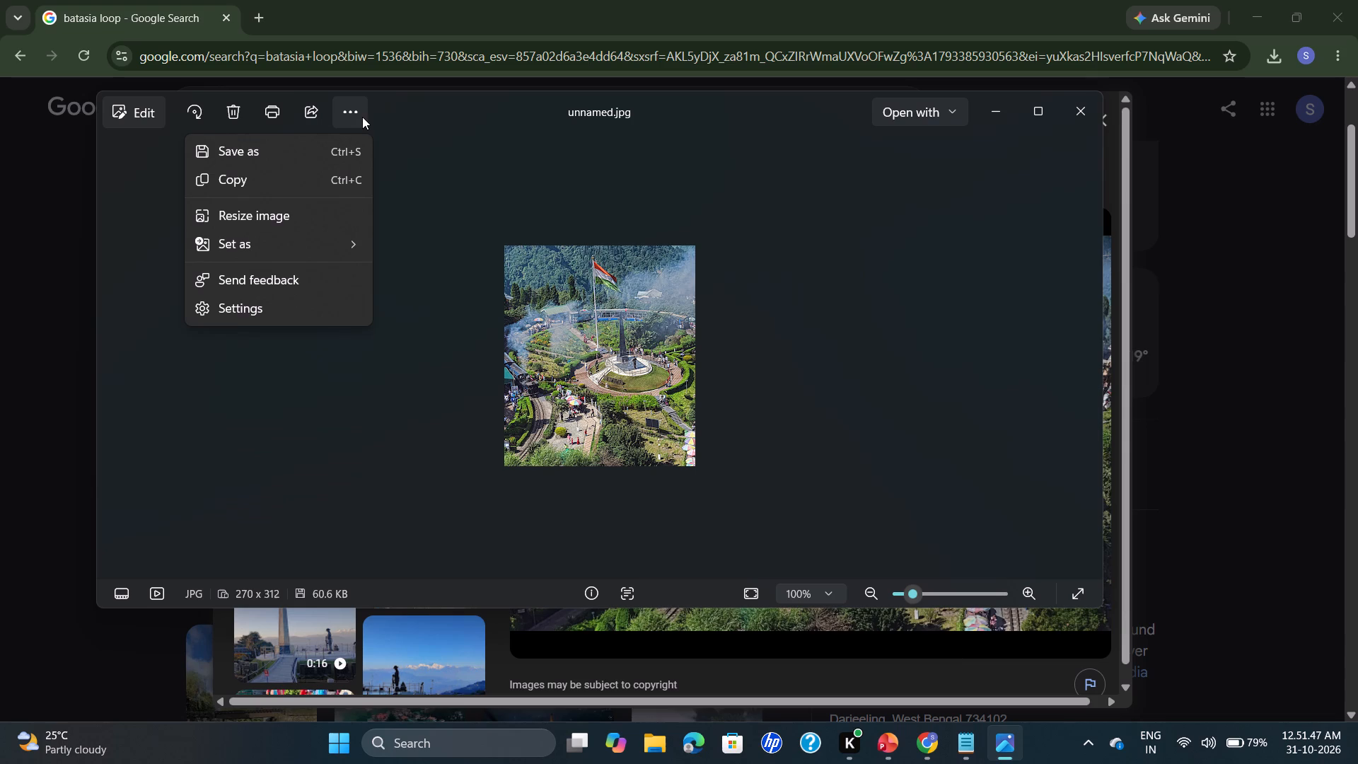
click(287, 154)
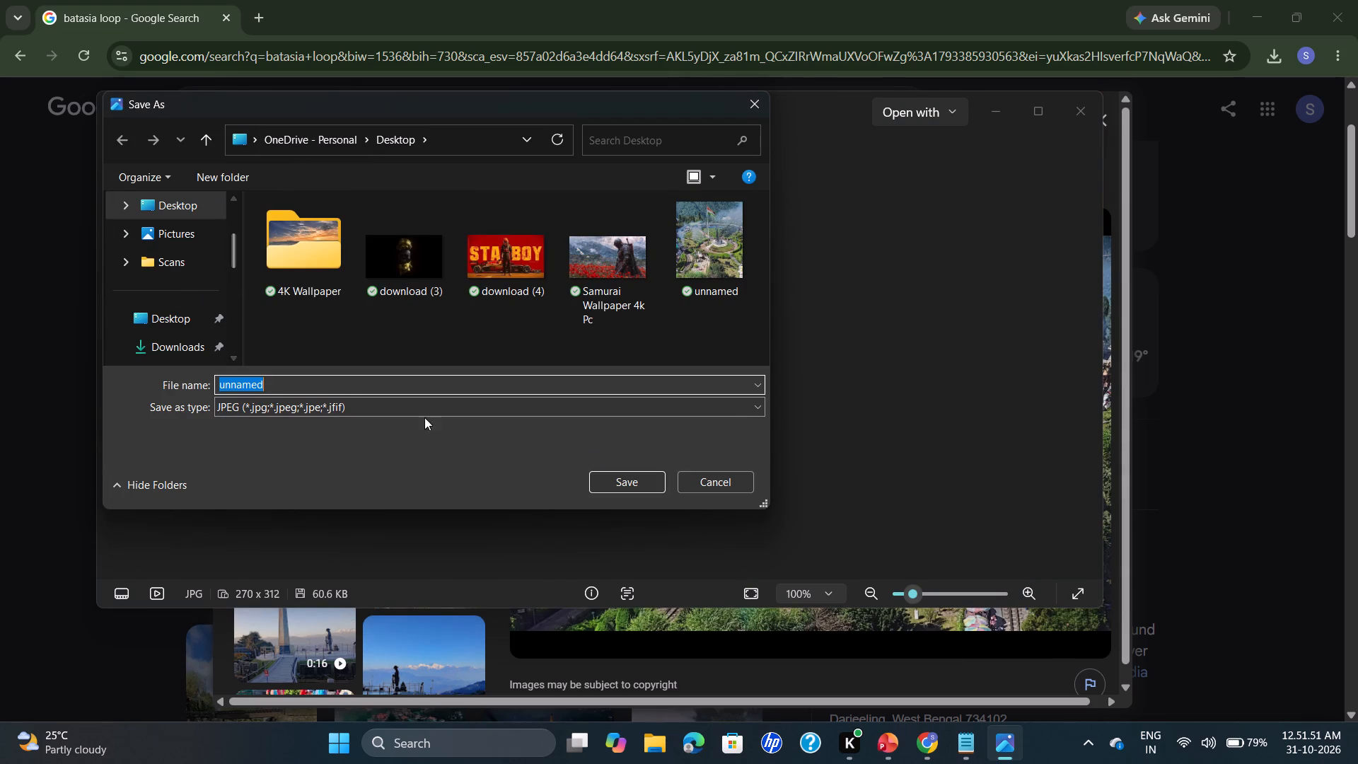
click(643, 486)
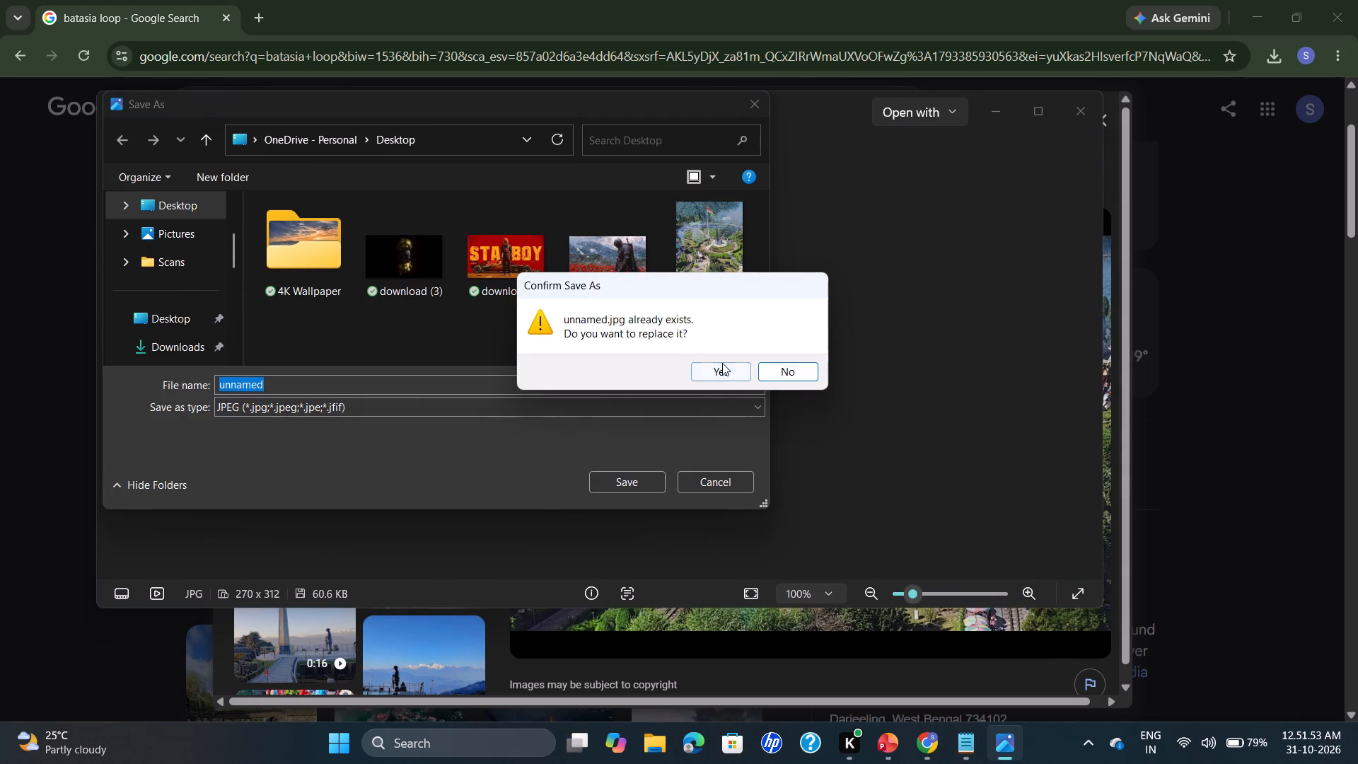
click(722, 370)
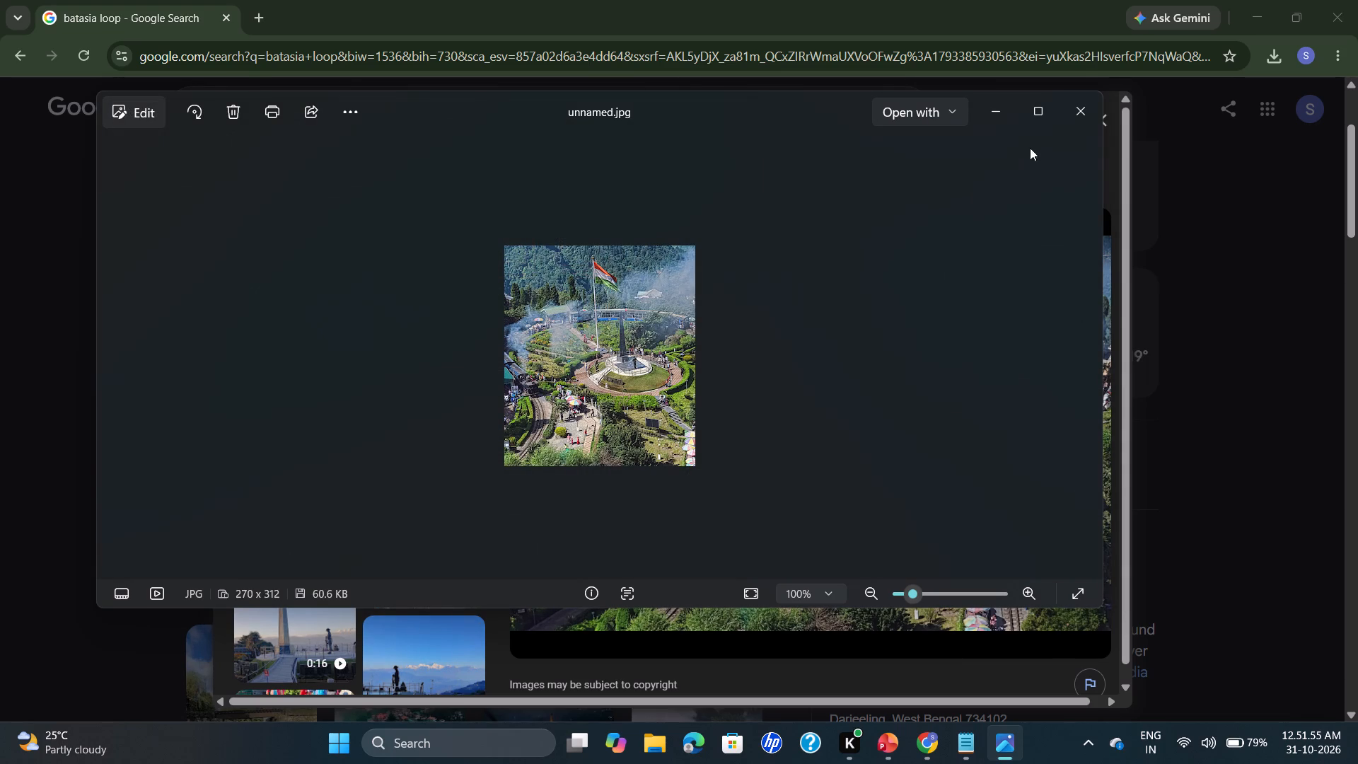
click(987, 112)
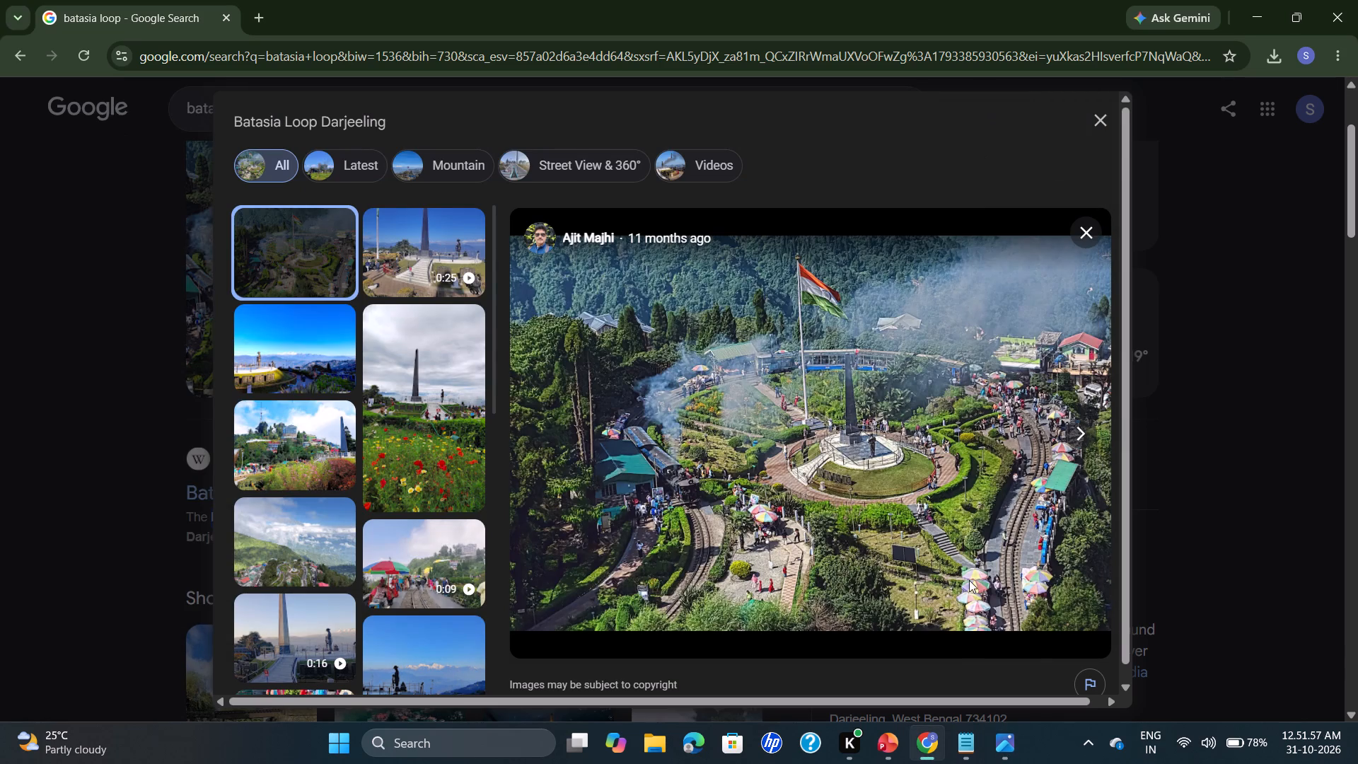
Switch to PowerPoint and insert the picture named unnamed from the OneDrive Desktop folder into the Batasia Loop slide.
click(888, 731)
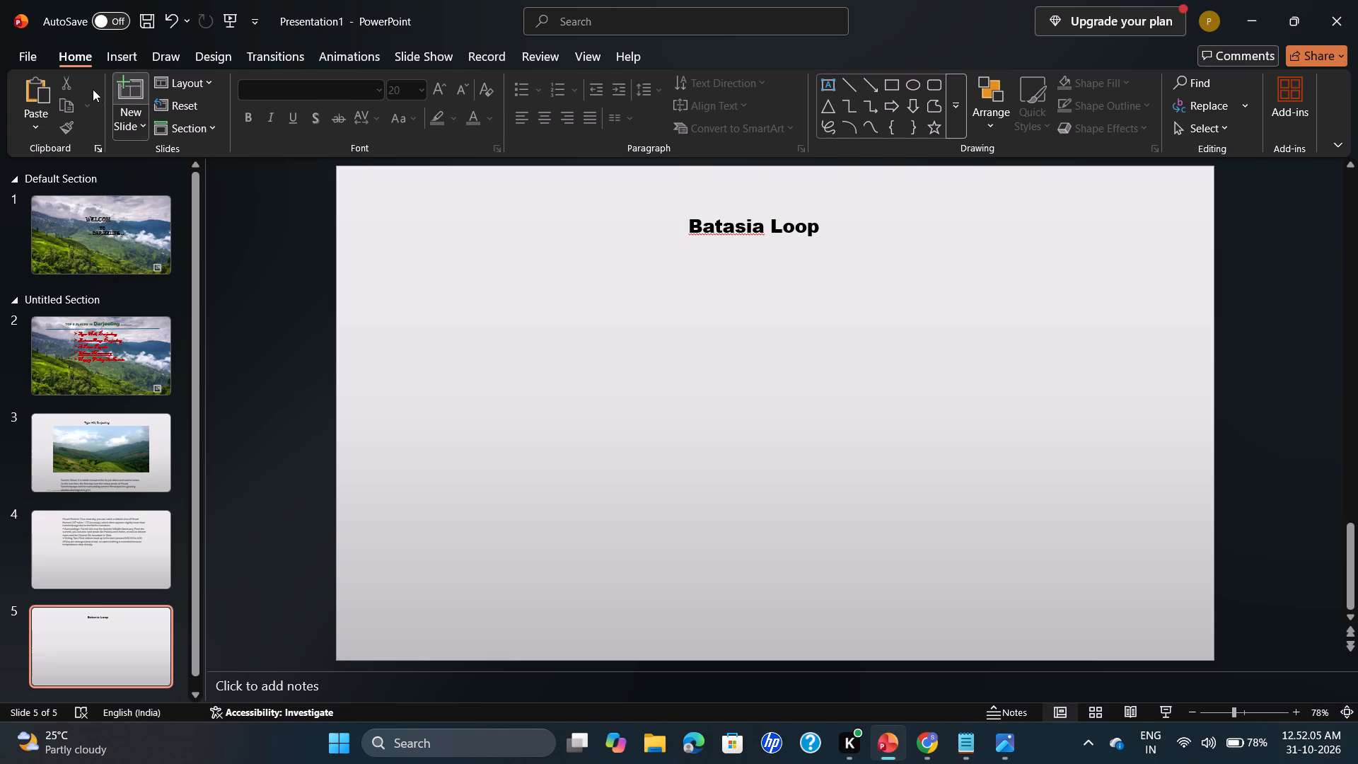
click(115, 58)
click(144, 93)
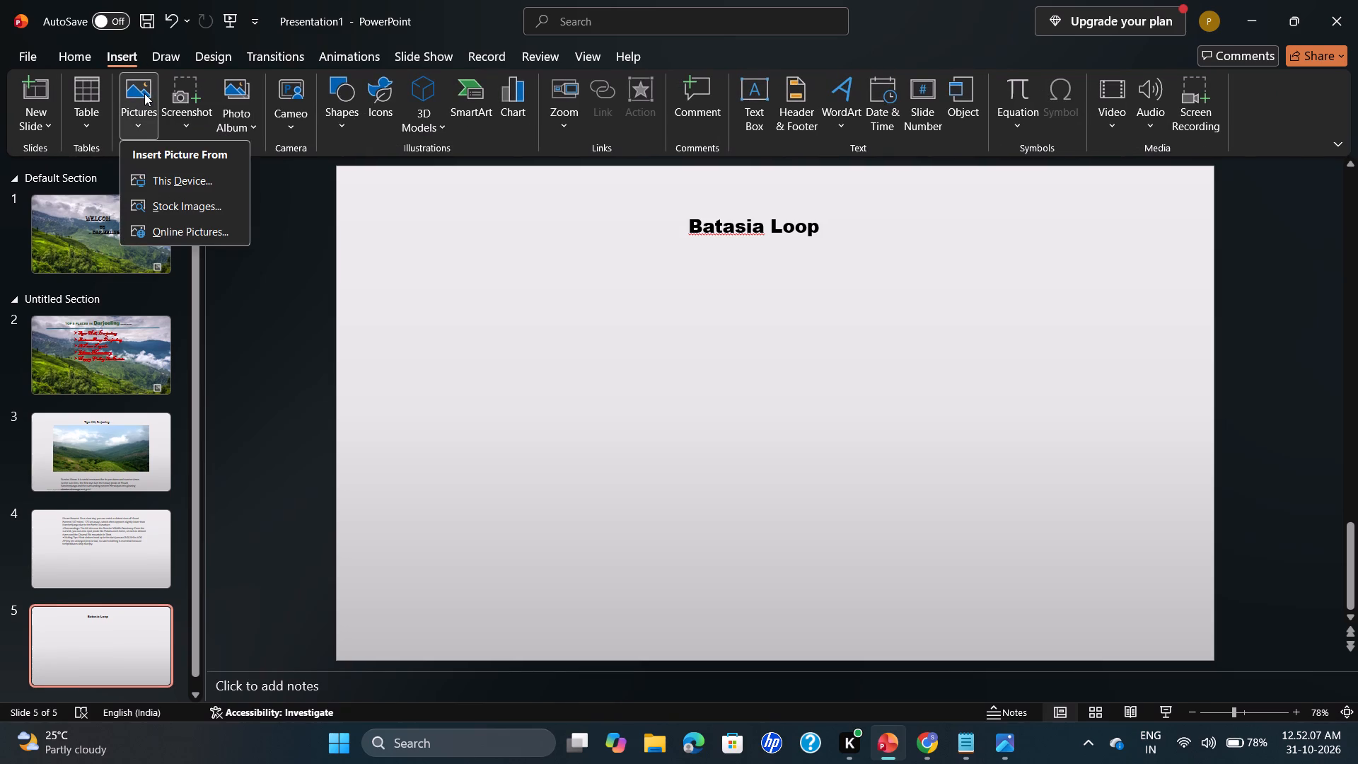
click(190, 189)
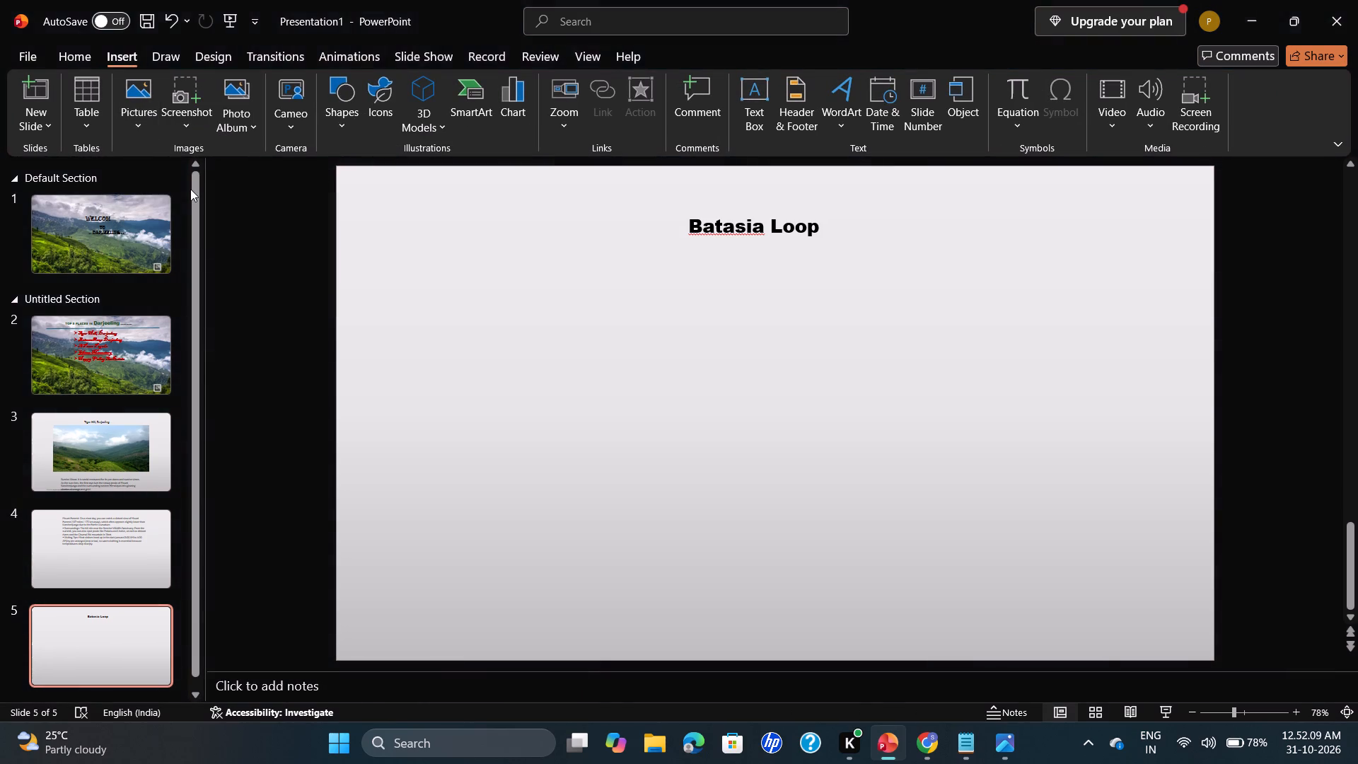
click(226, 171)
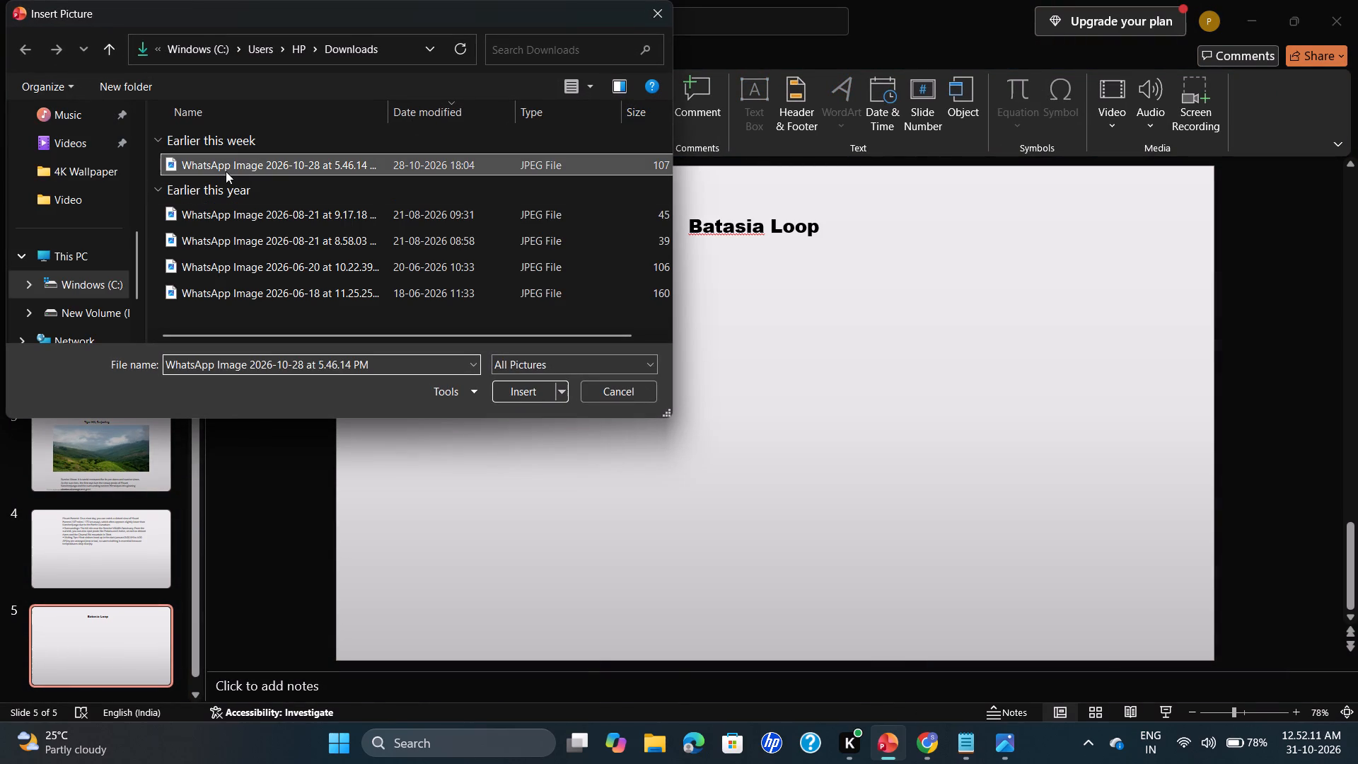
click(93, 250)
scroll(91, 204, up, 1)
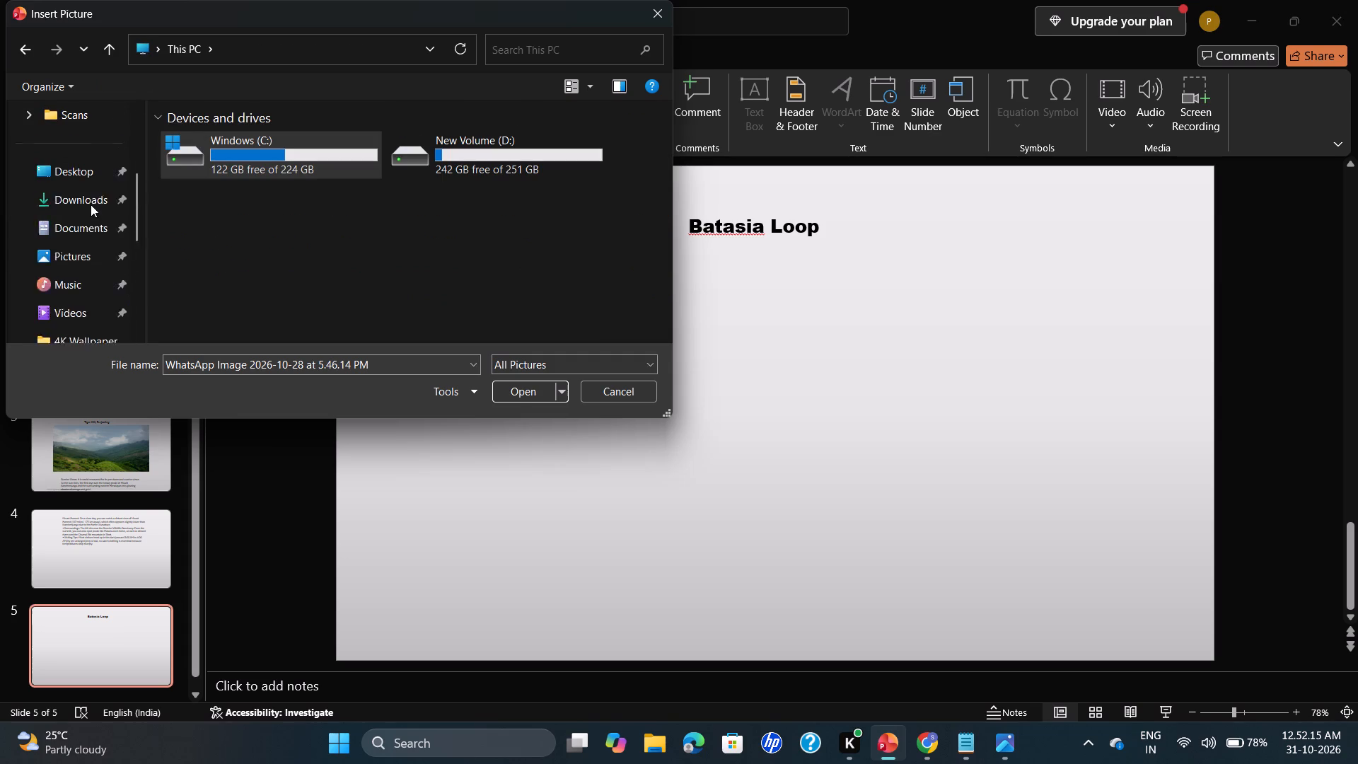
scroll(91, 204, up, 5)
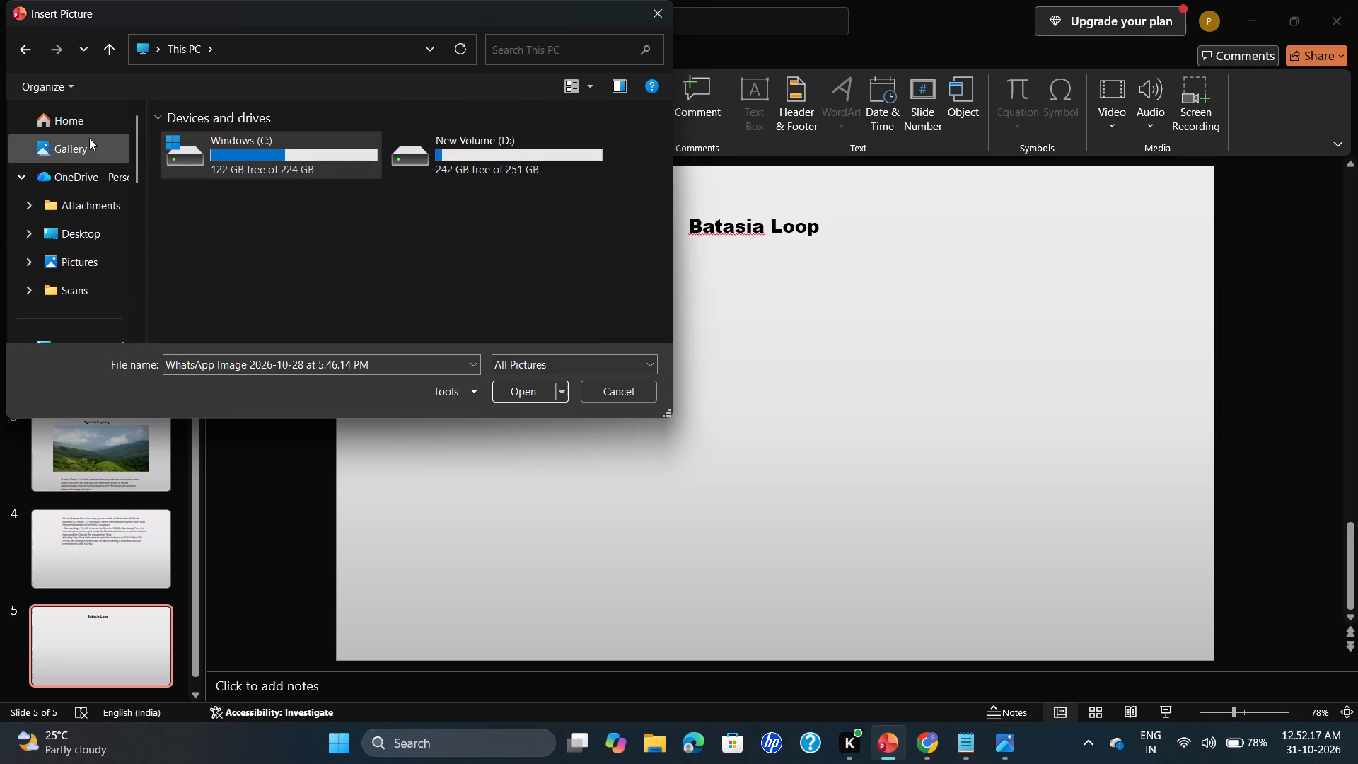
click(84, 239)
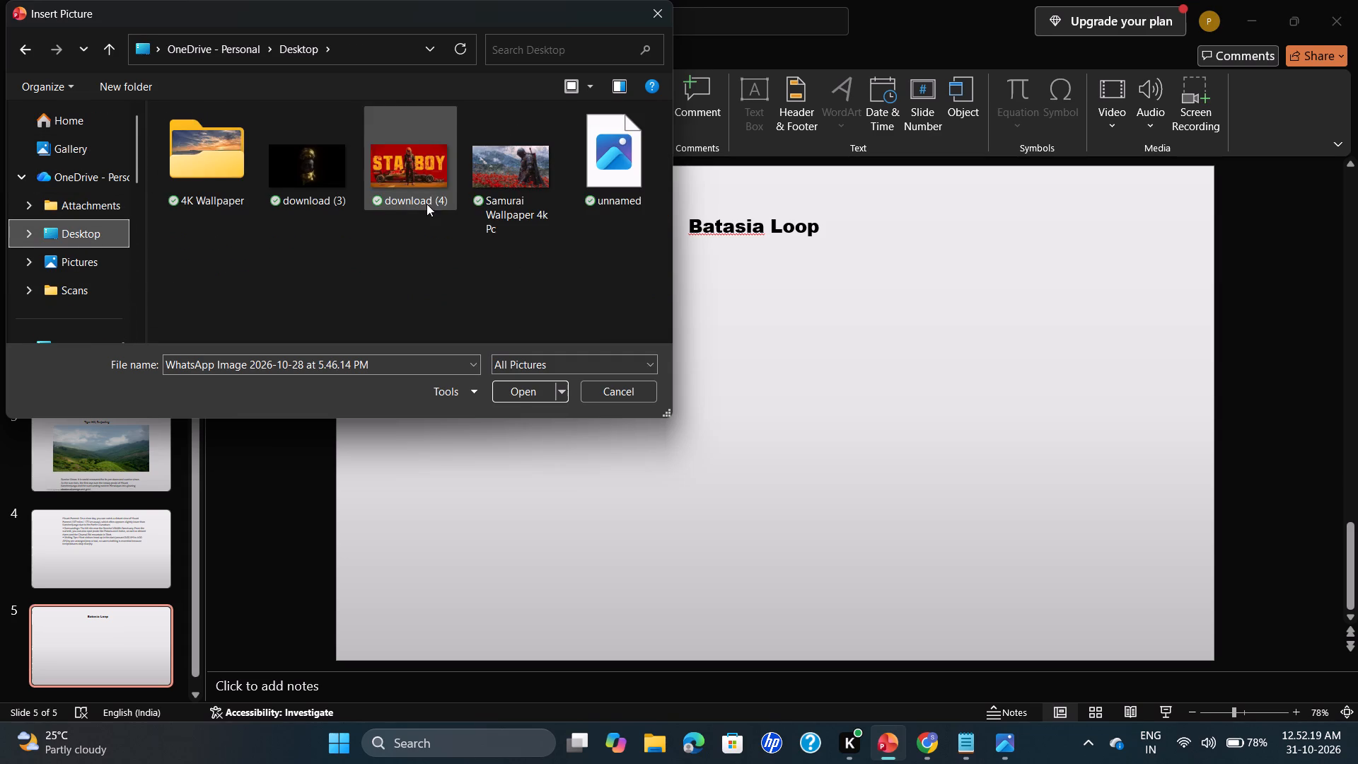
click(622, 177)
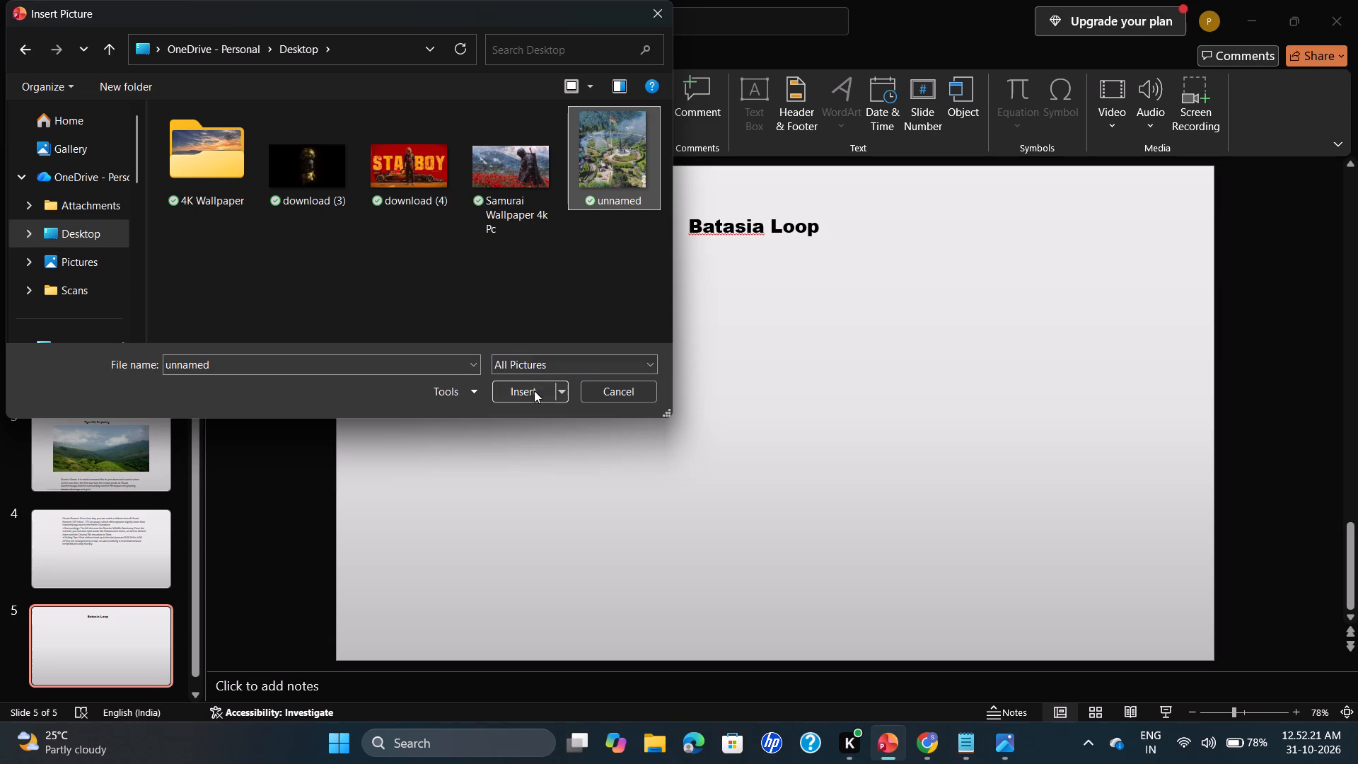
click(531, 391)
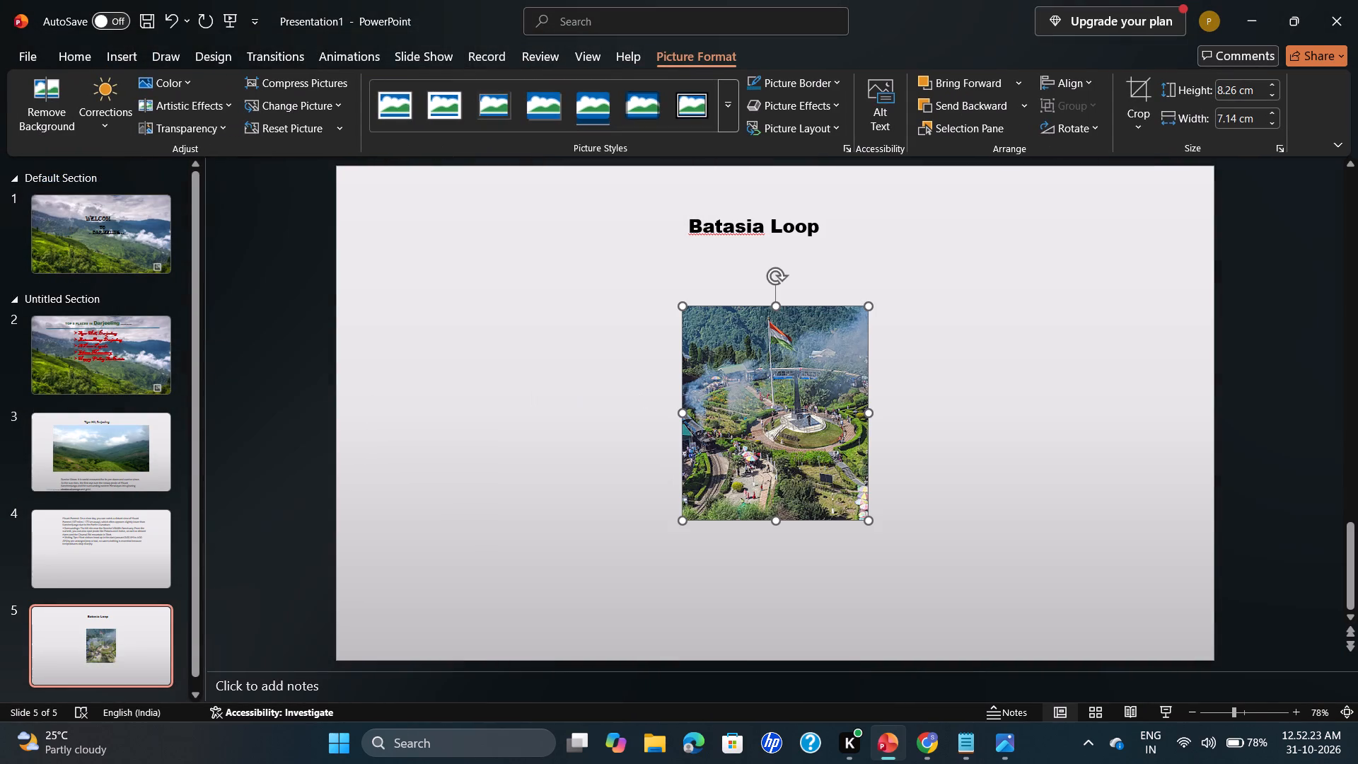
Stretch the Batasia Loop photo on slide 5 to about 7.8 cm high and 16.1 cm wide, just below the title.
drag(875, 415, 975, 393)
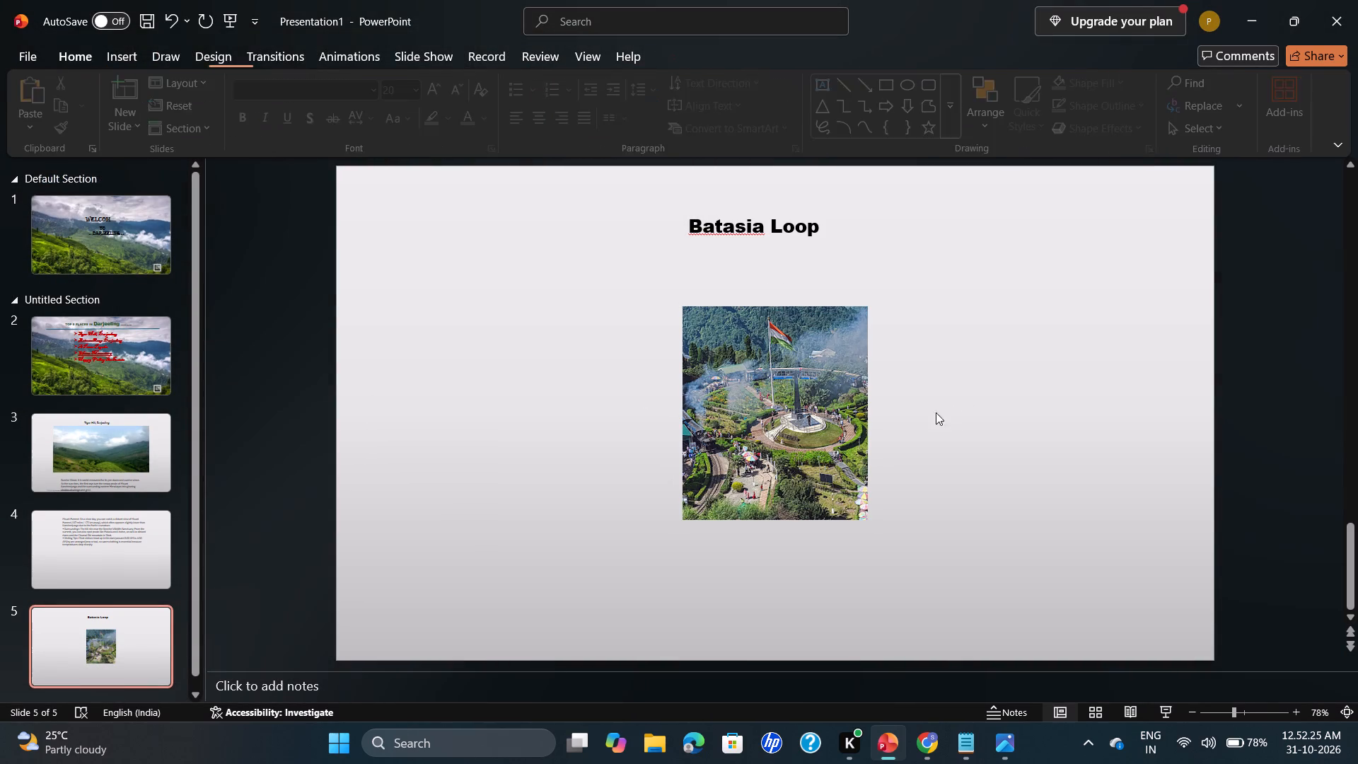
click(781, 418)
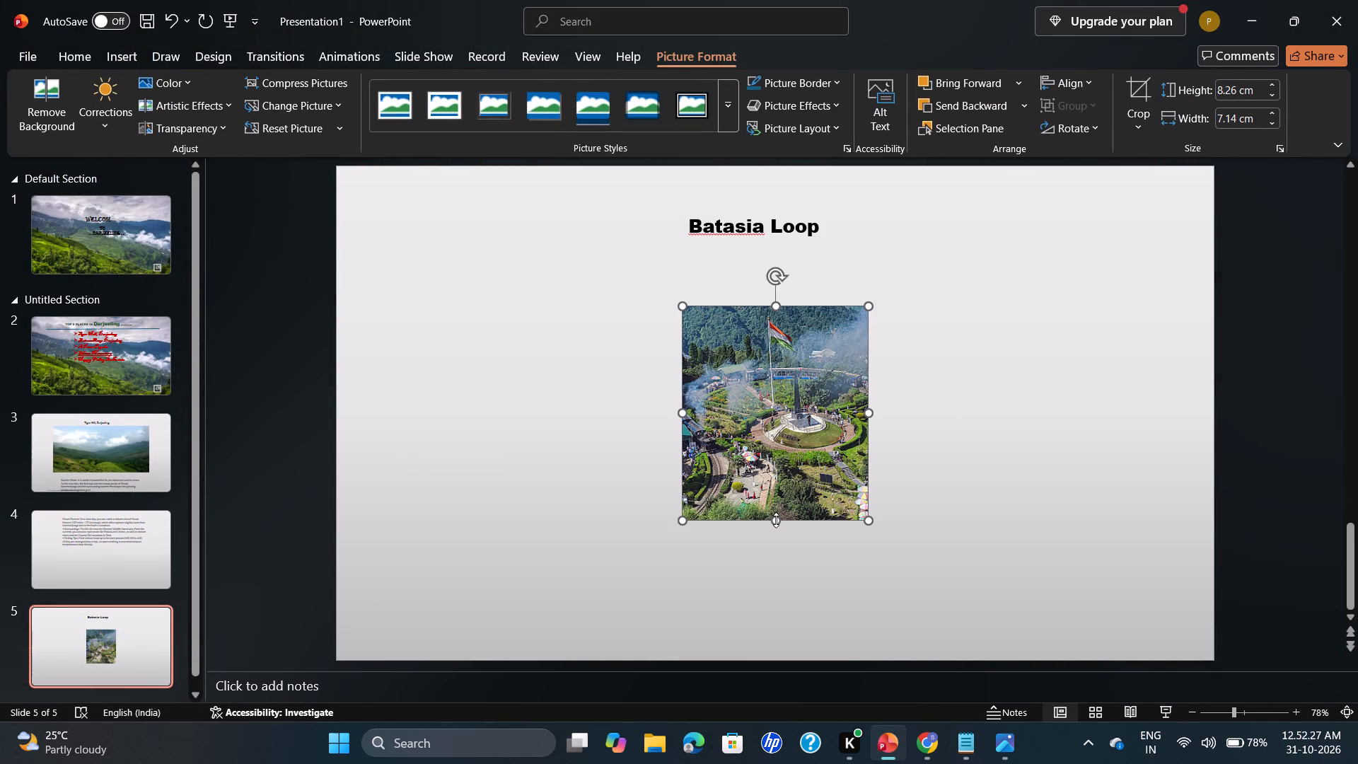
drag(777, 520, 796, 462)
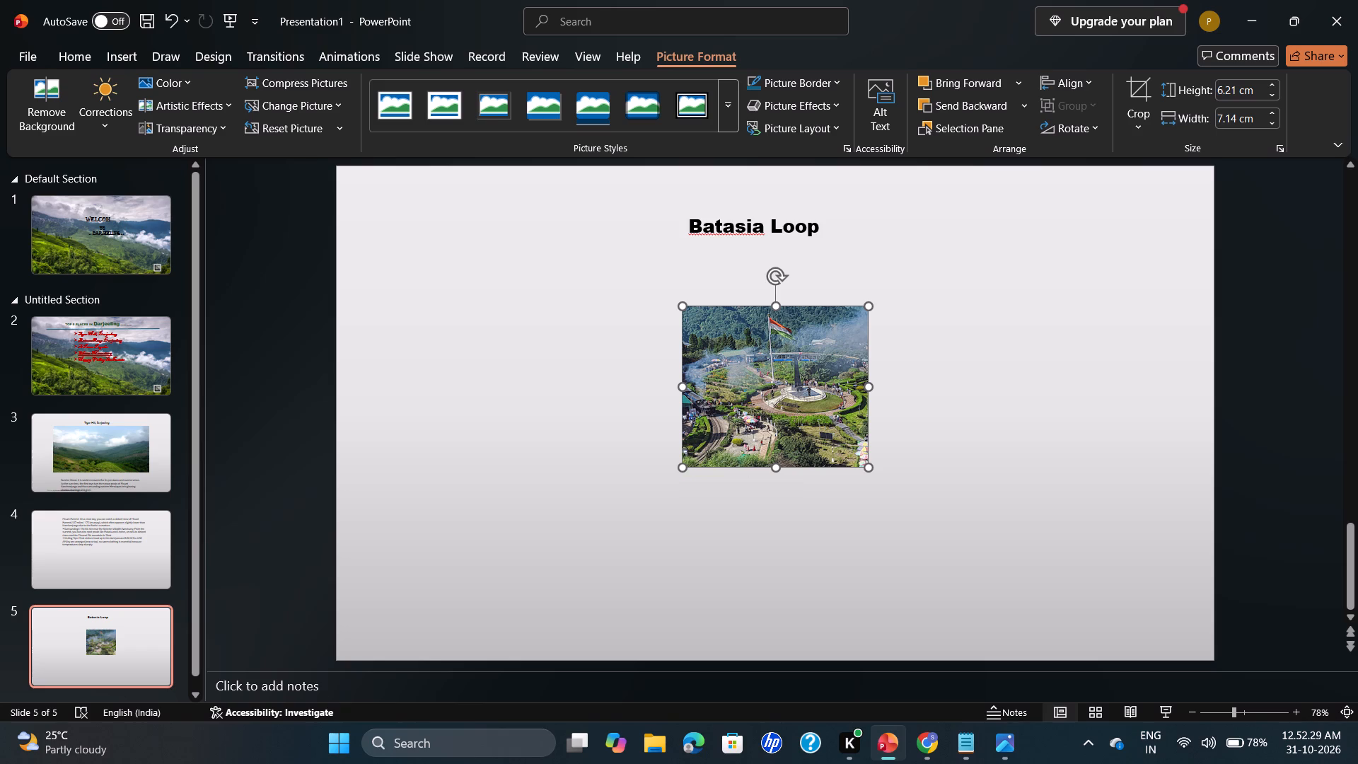
drag(777, 306, 777, 263)
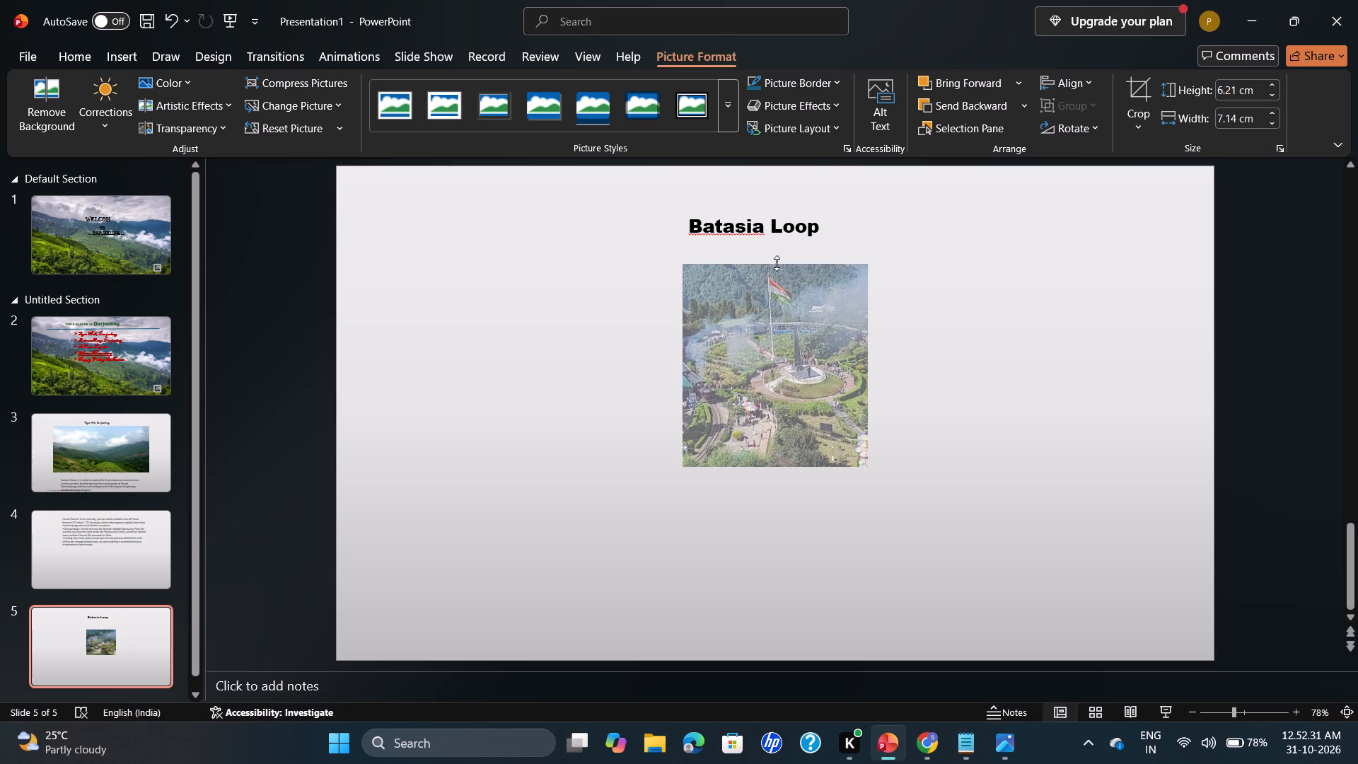
drag(777, 263, 777, 264)
drag(684, 366, 660, 362)
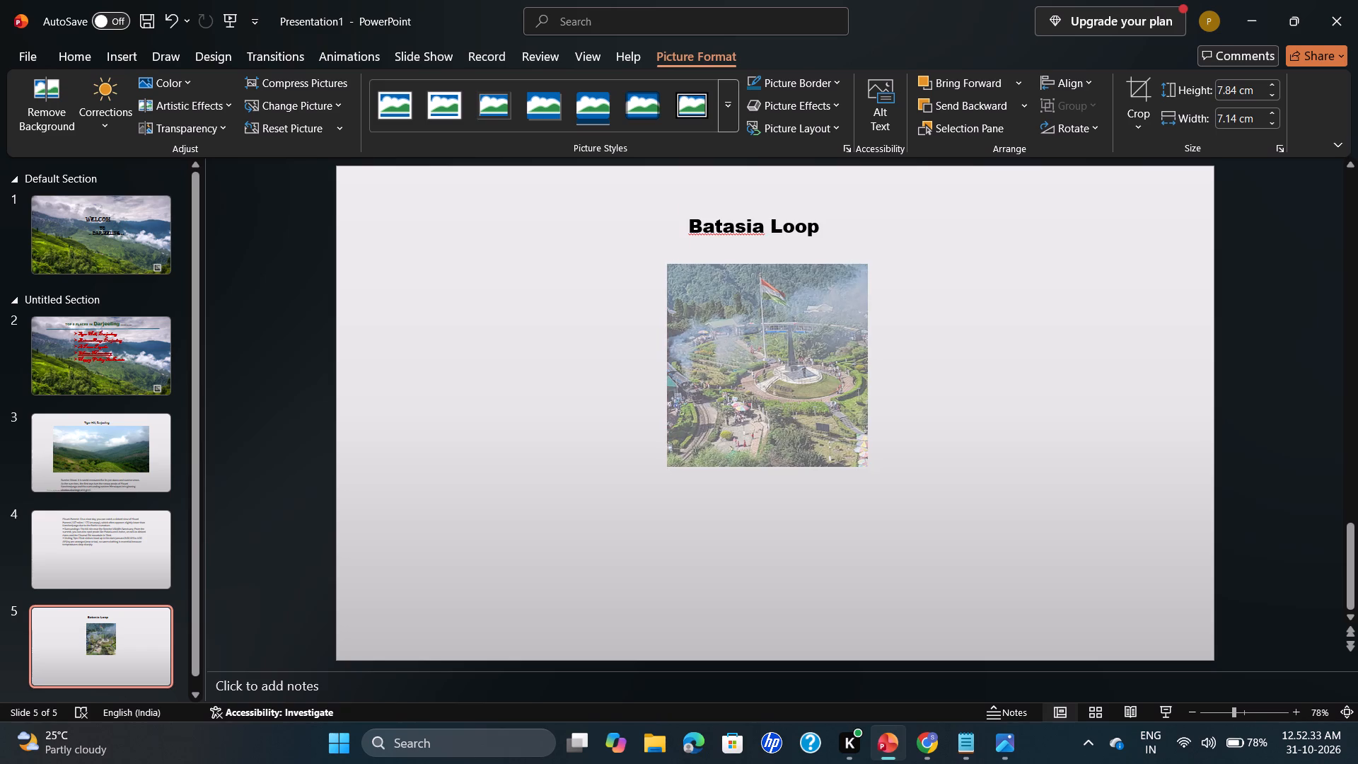
drag(660, 362, 555, 350)
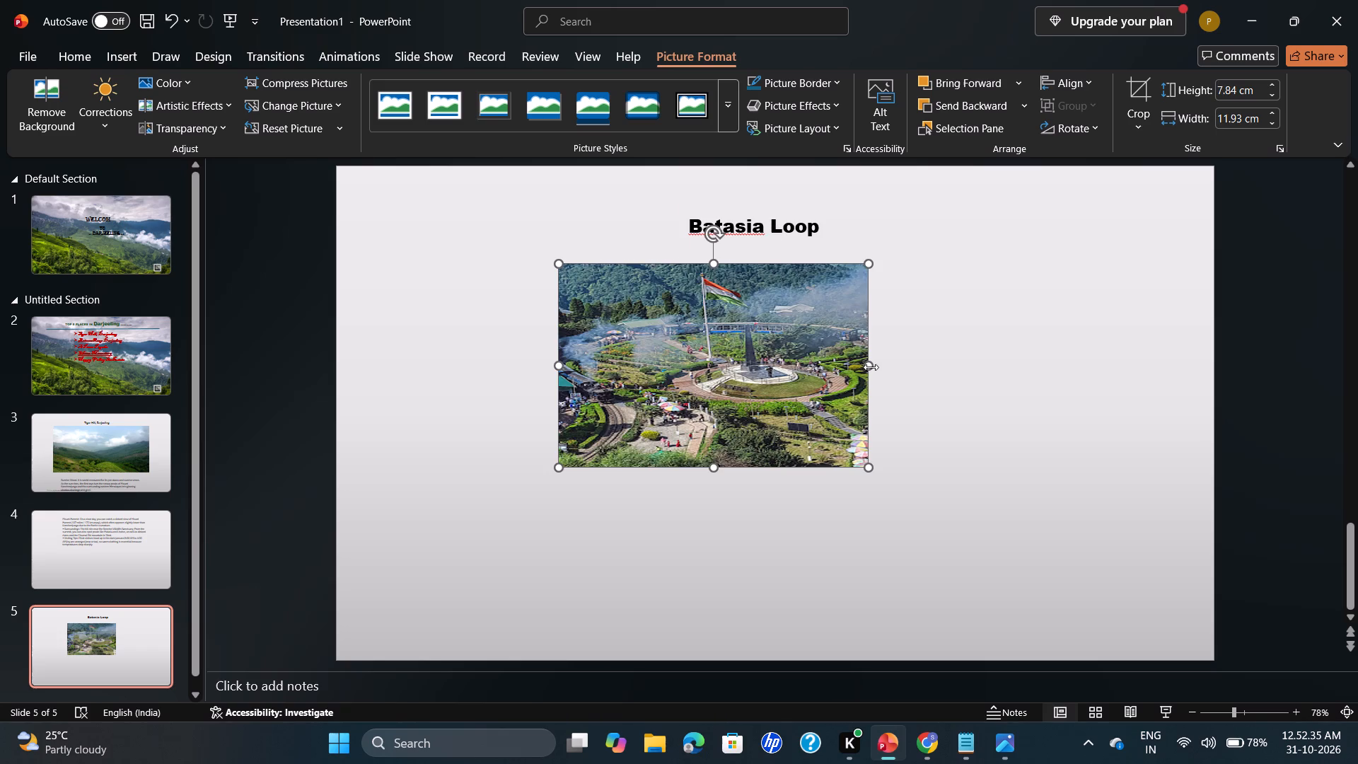
drag(871, 367, 977, 372)
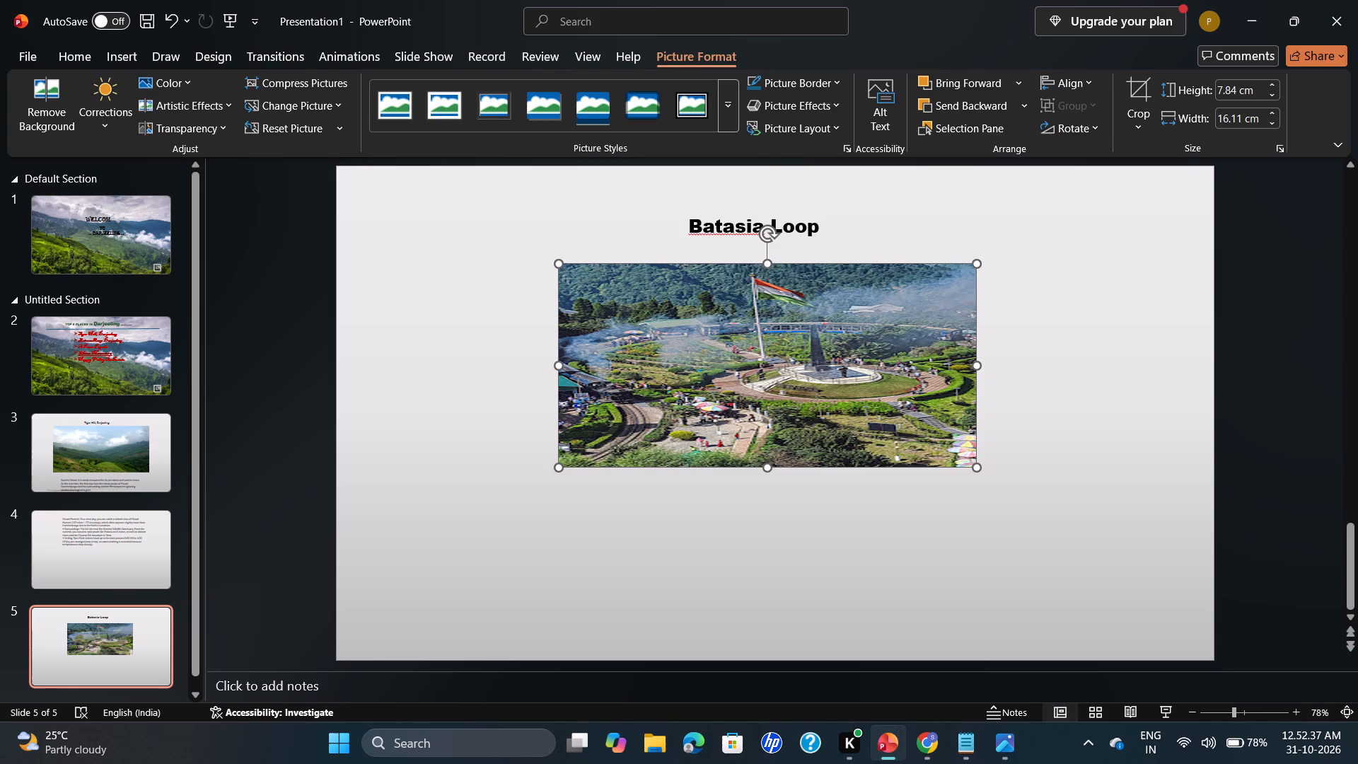
click(728, 477)
click(1018, 413)
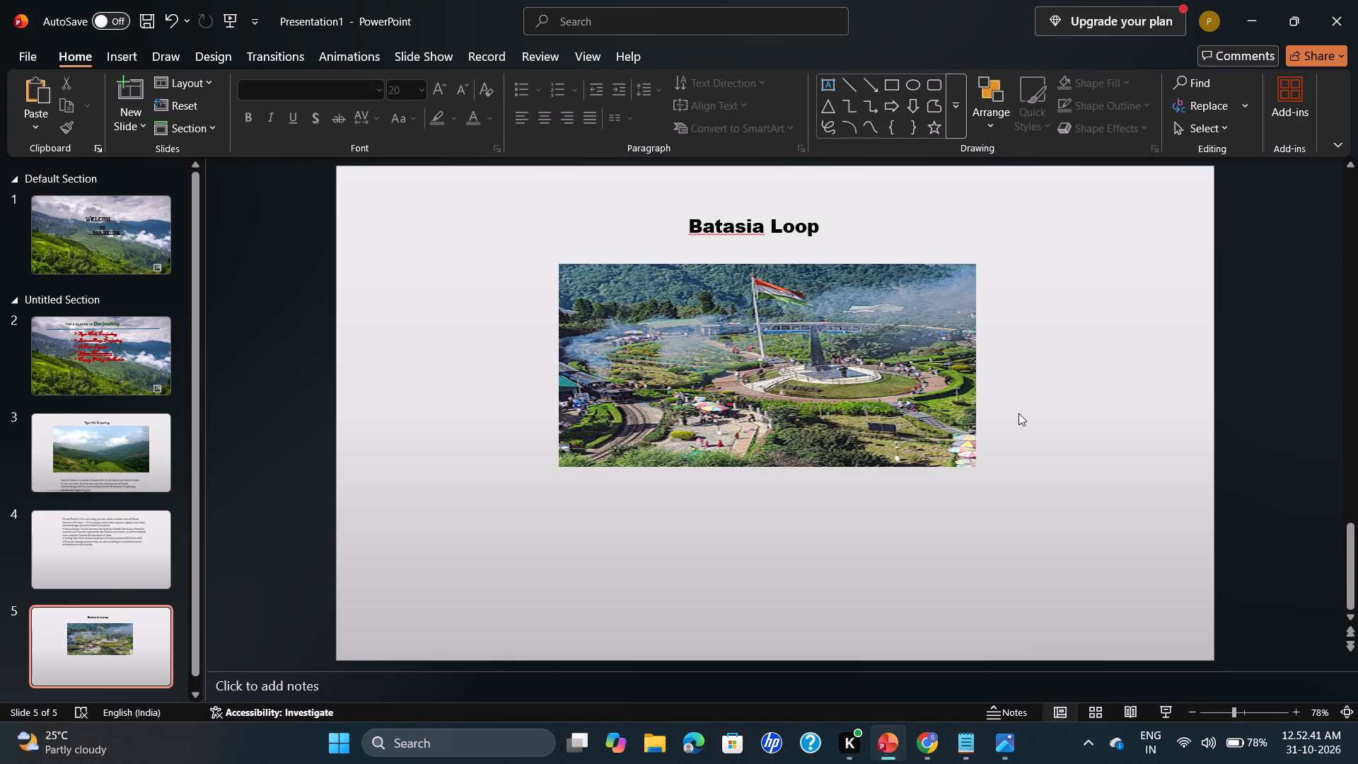
Insert an empty text box below the Batasia Loop photo on slide 5 and widen it to slightly more than the photo's width.
click(992, 474)
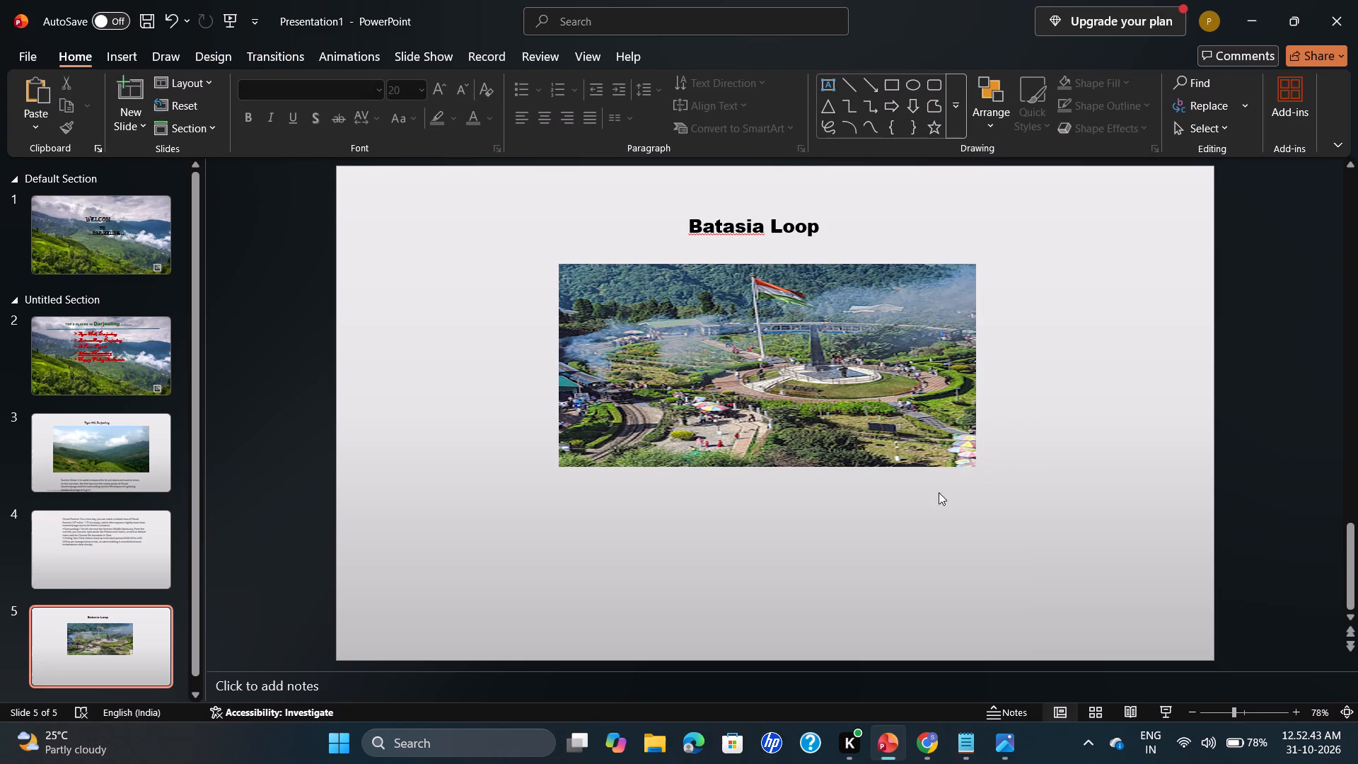
click(924, 485)
key(Return)
click(827, 87)
click(651, 504)
drag(667, 516, 673, 517)
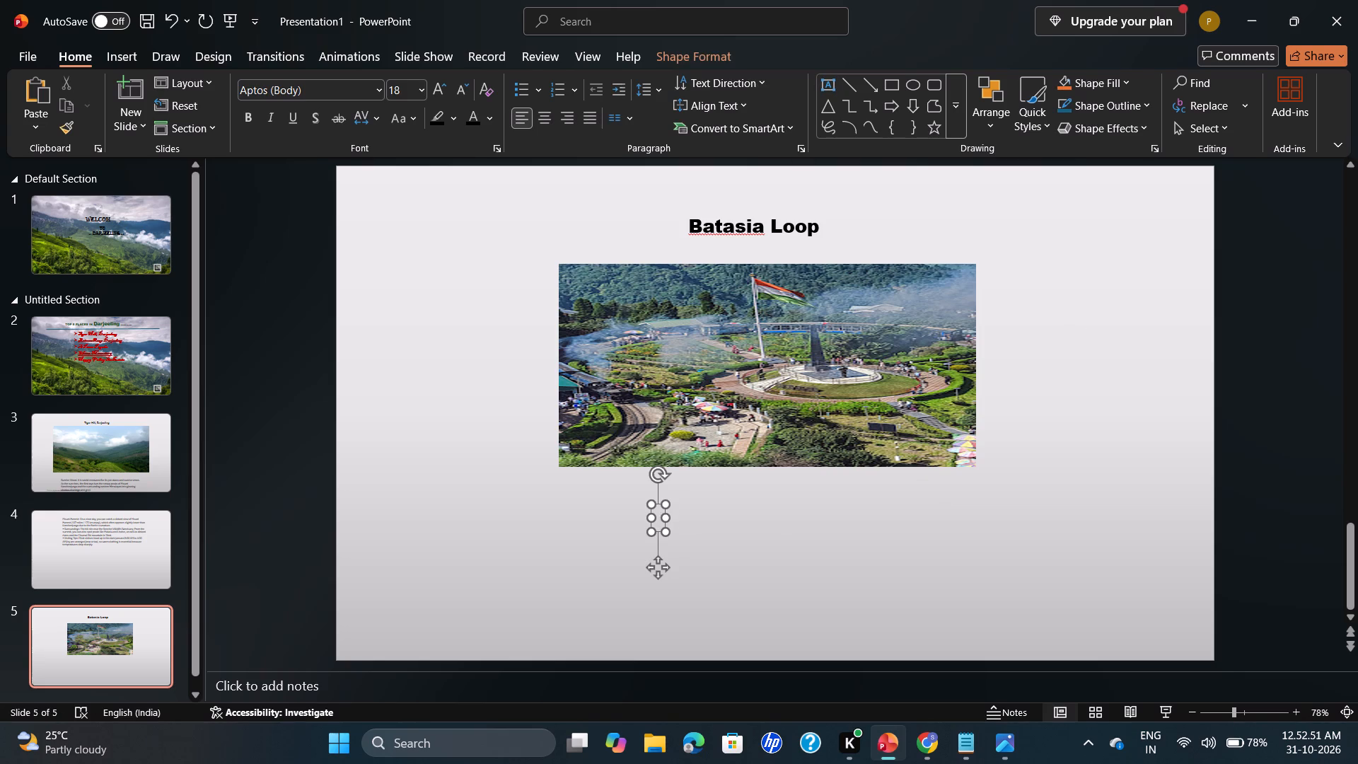
drag(673, 517, 999, 521)
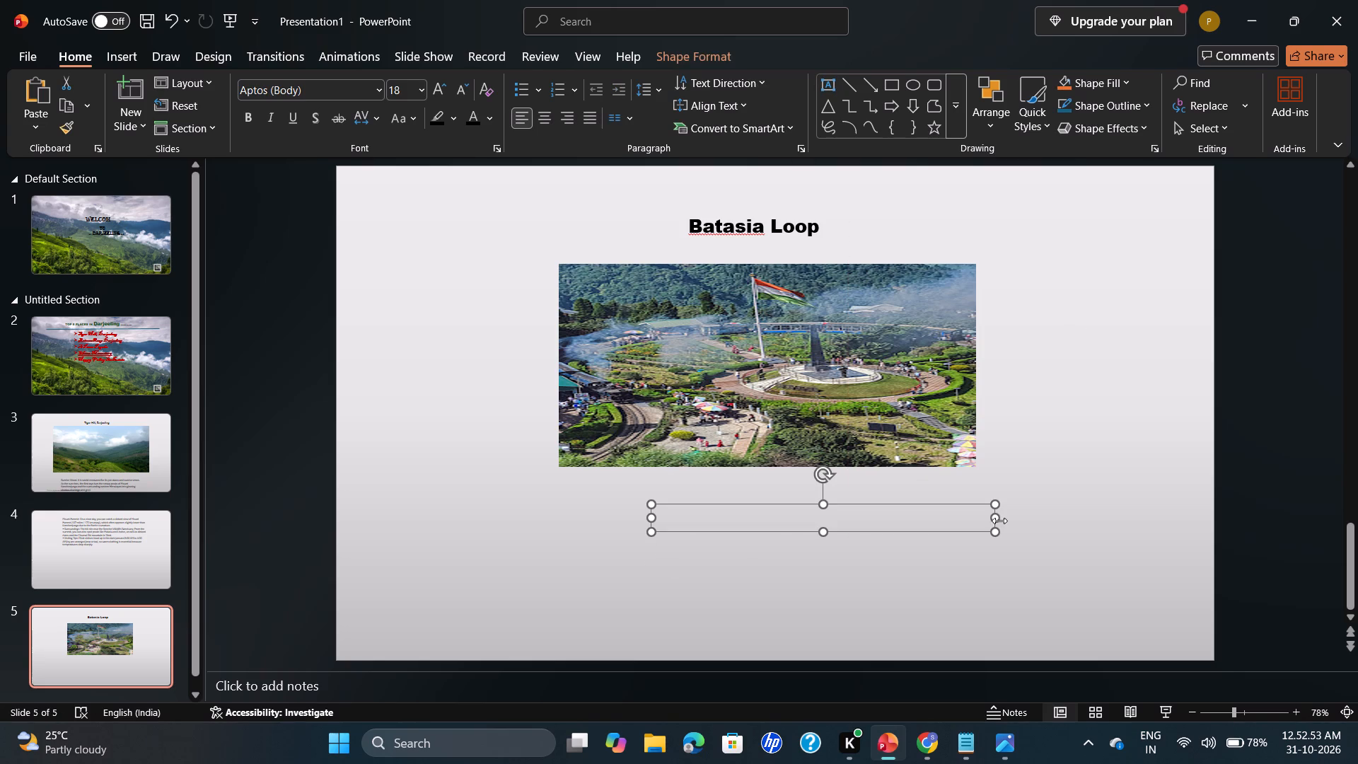
drag(652, 517, 549, 512)
click(629, 516)
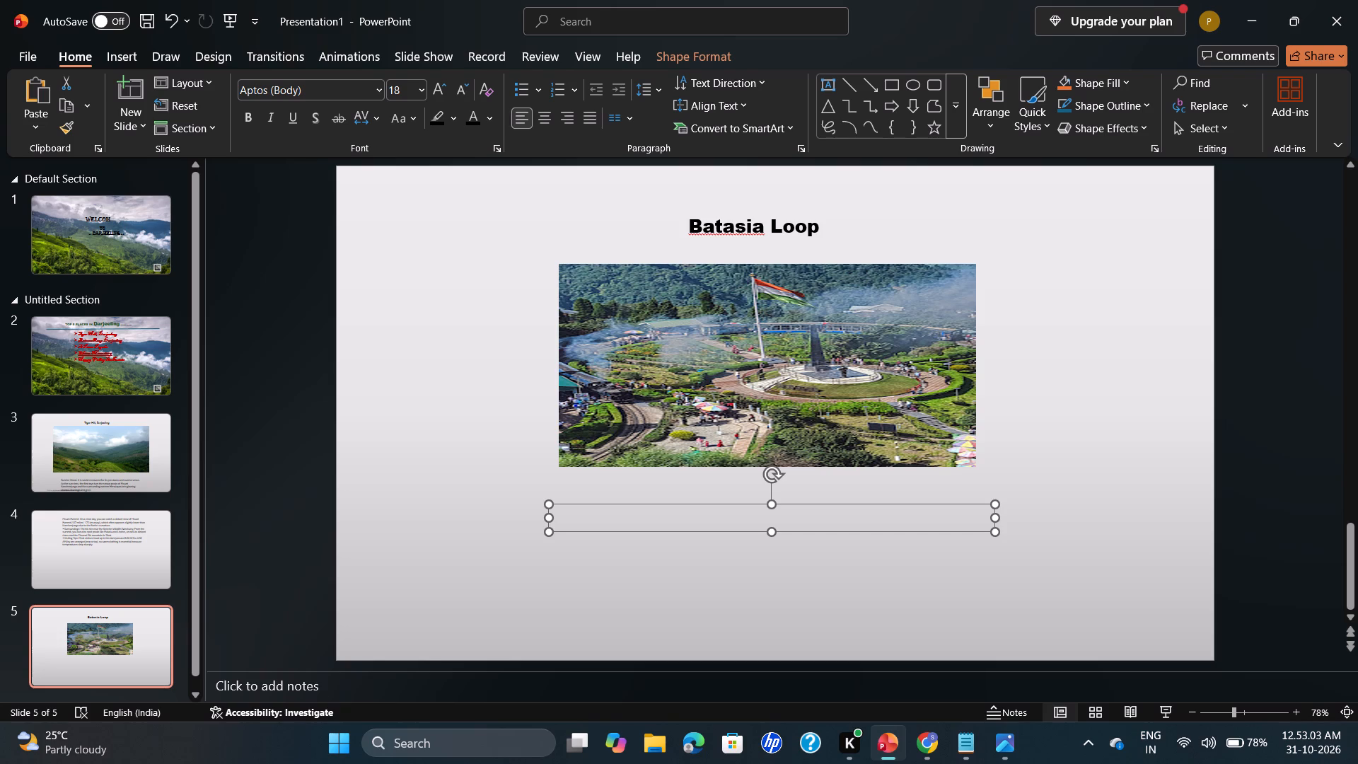
scroll(637, 521, down, 1)
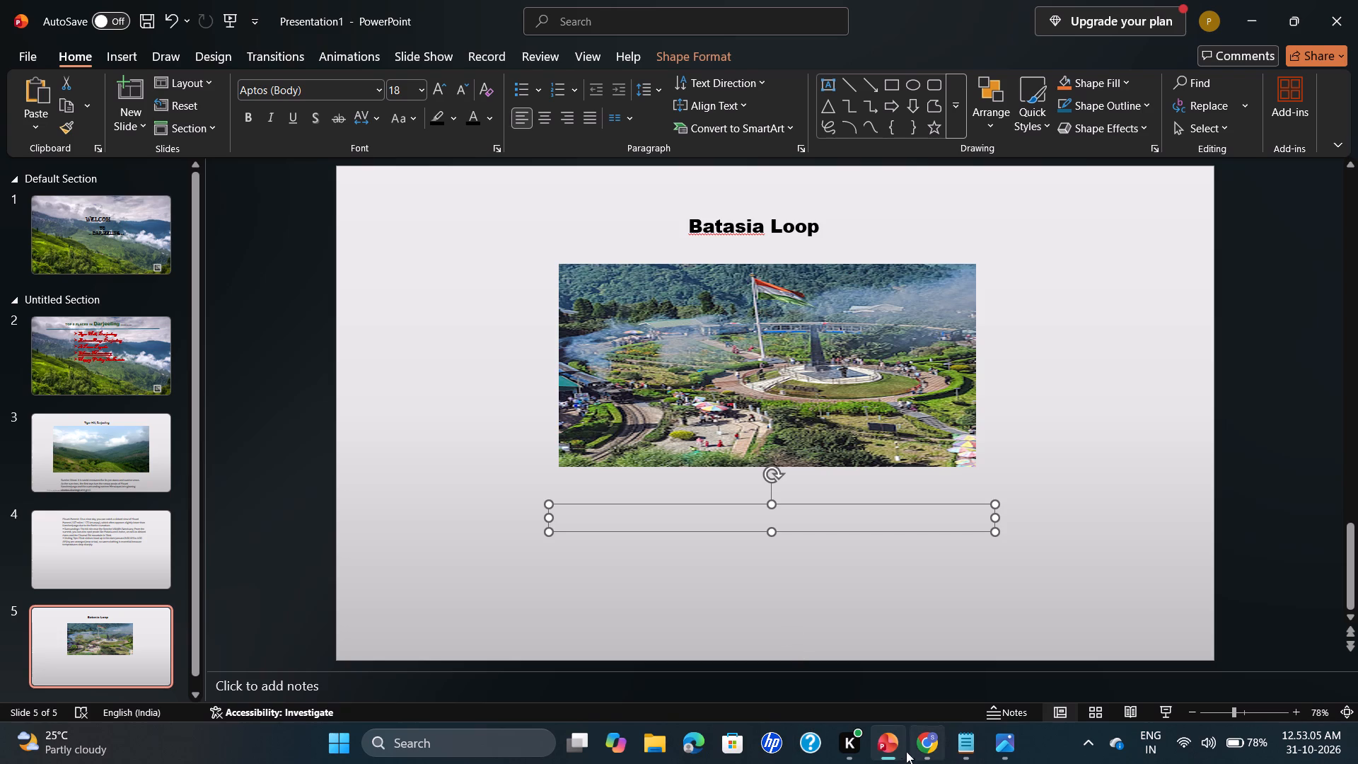
Switch to Chrome, search Google for "batasia loop write" in a new tab and expand the full AI Overview.
click(919, 746)
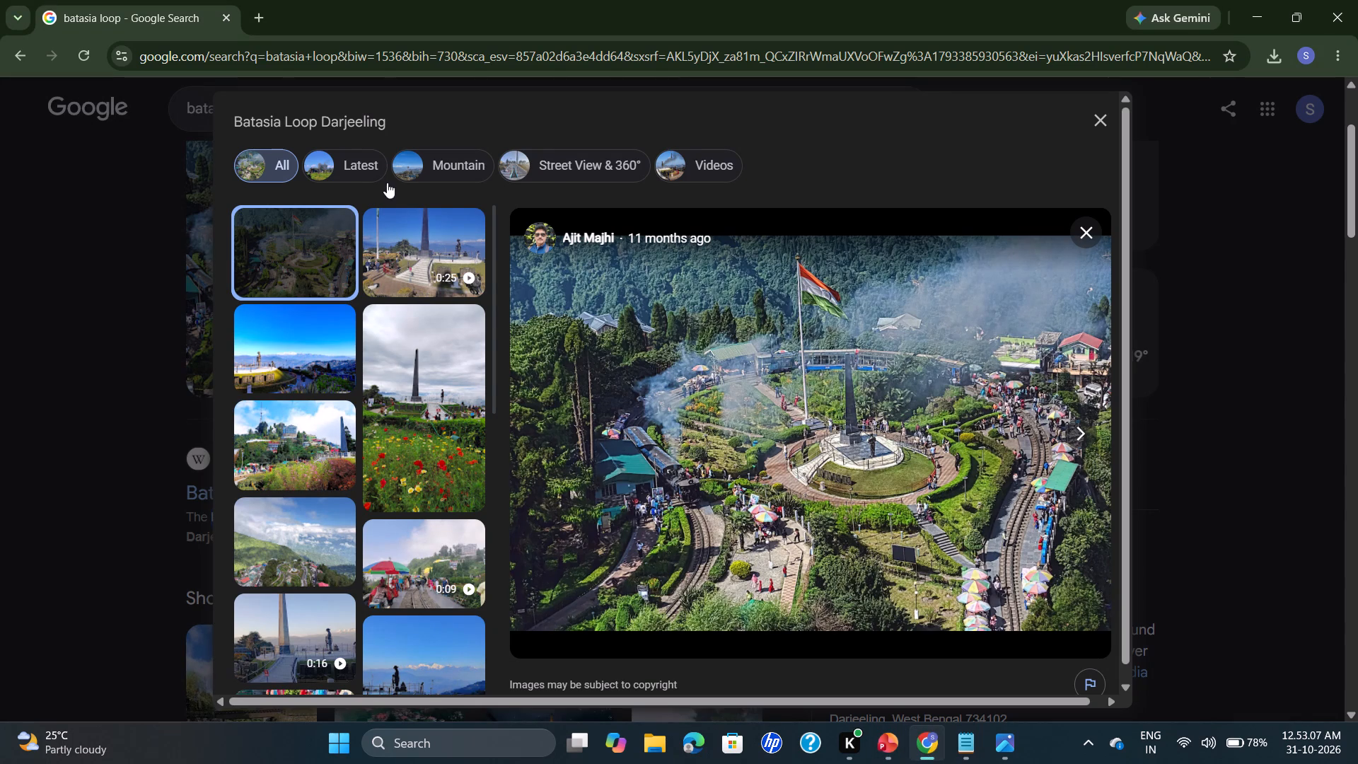
click(1098, 129)
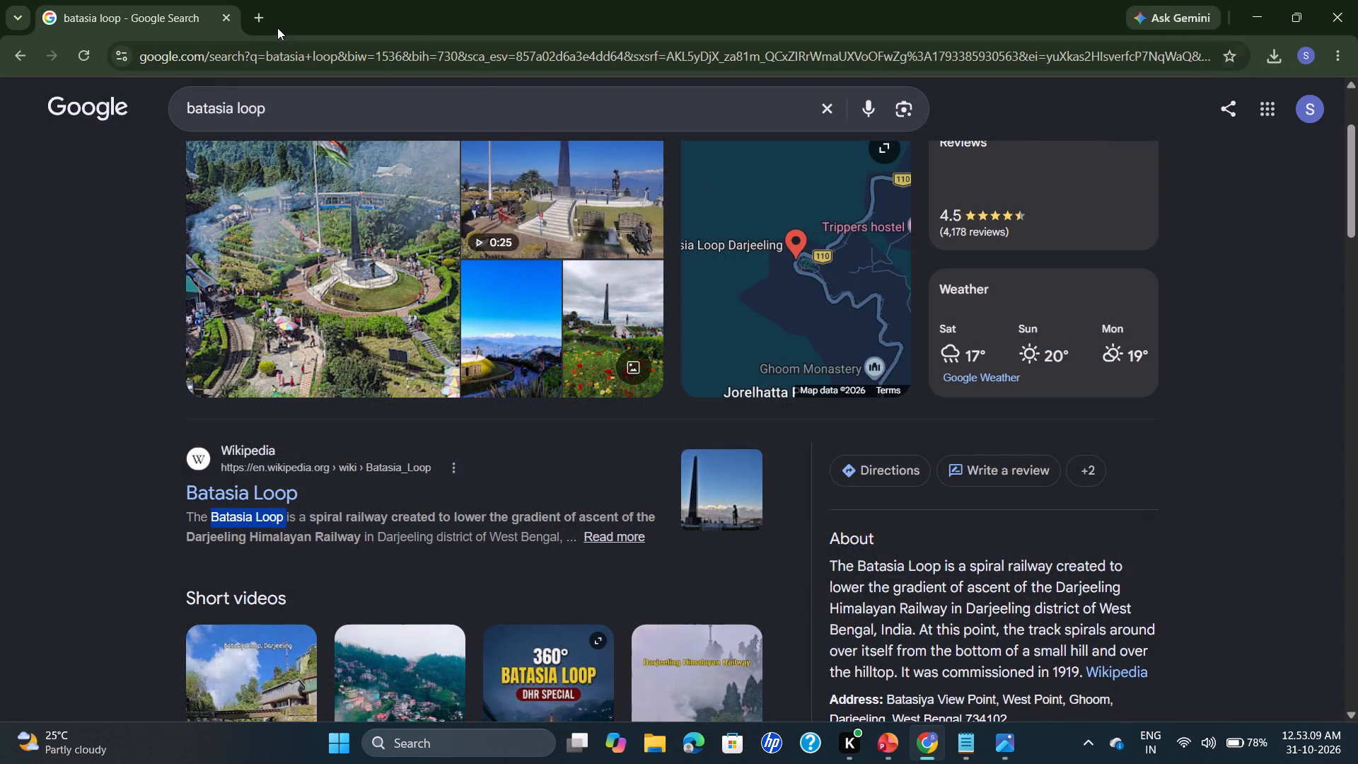
click(267, 18)
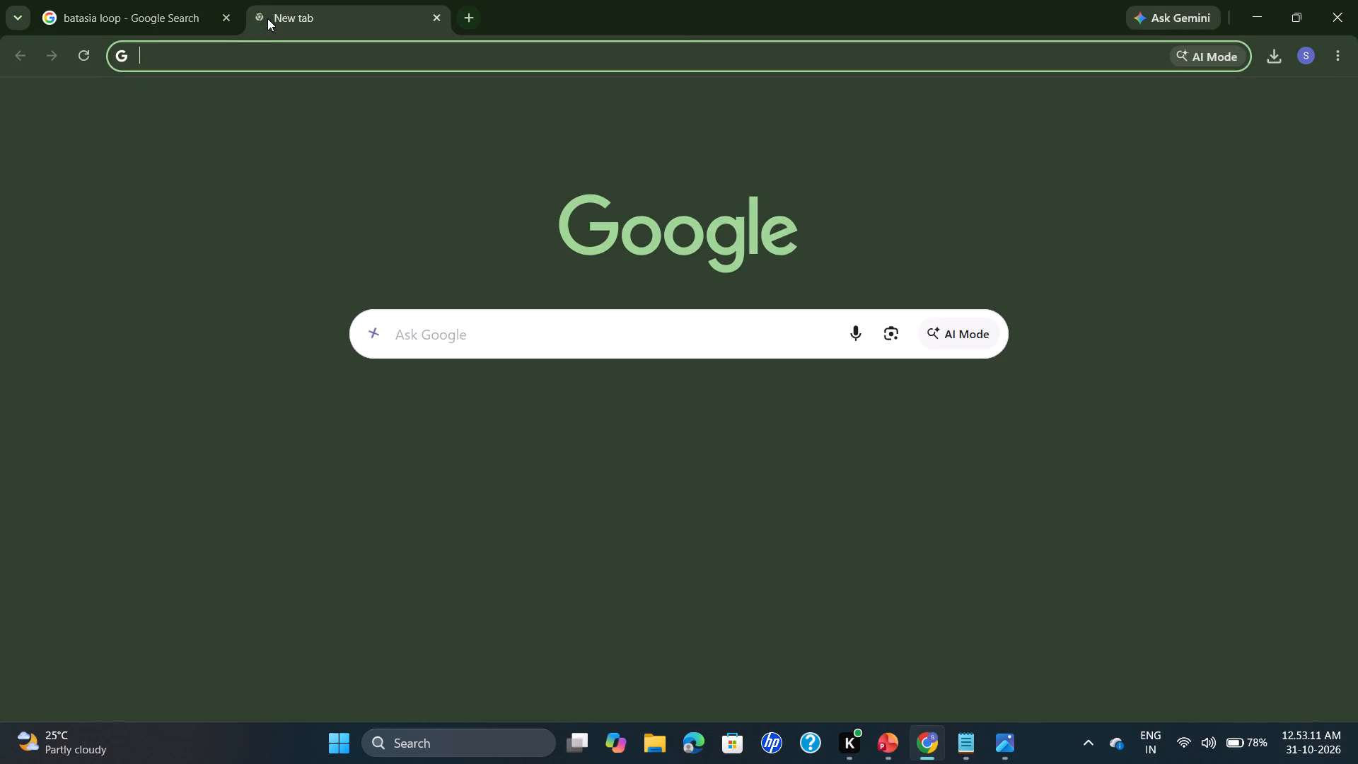
click(291, 56)
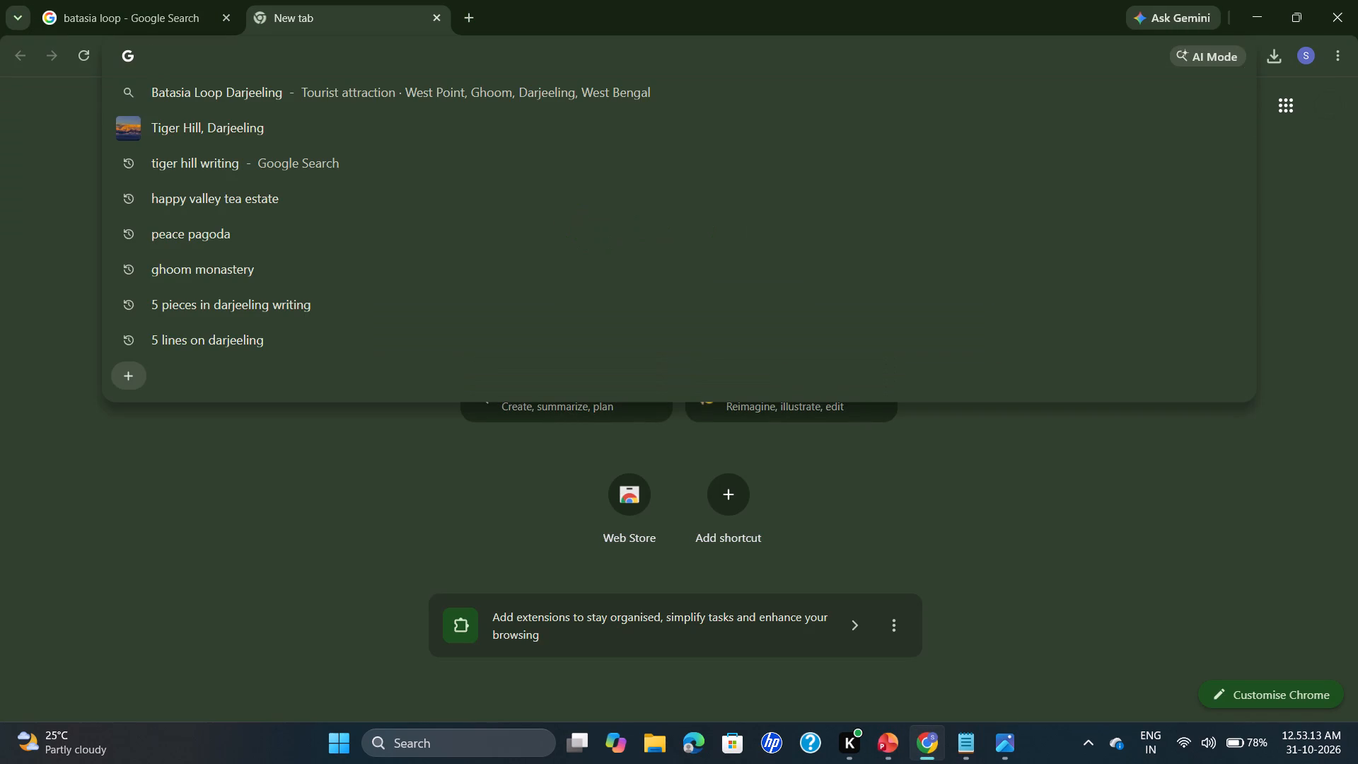
click(261, 87)
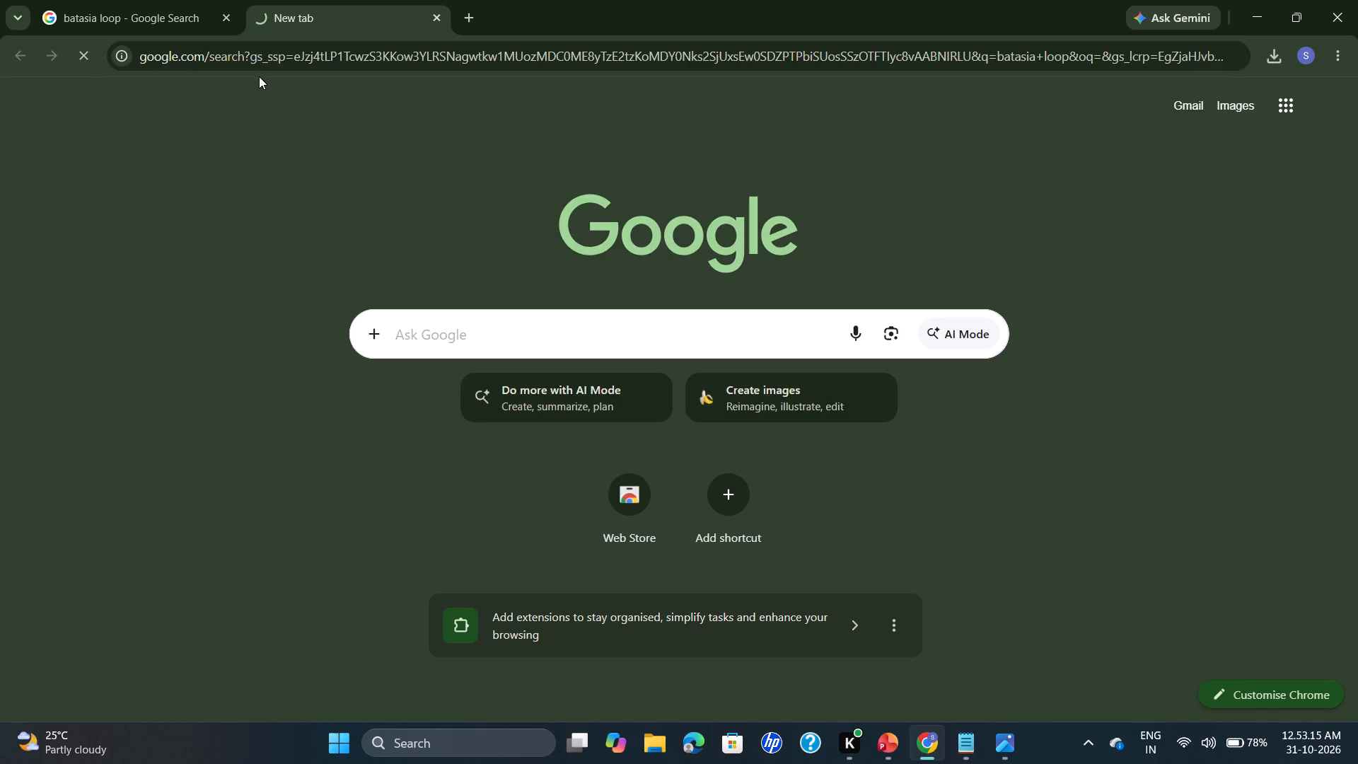
click(292, 122)
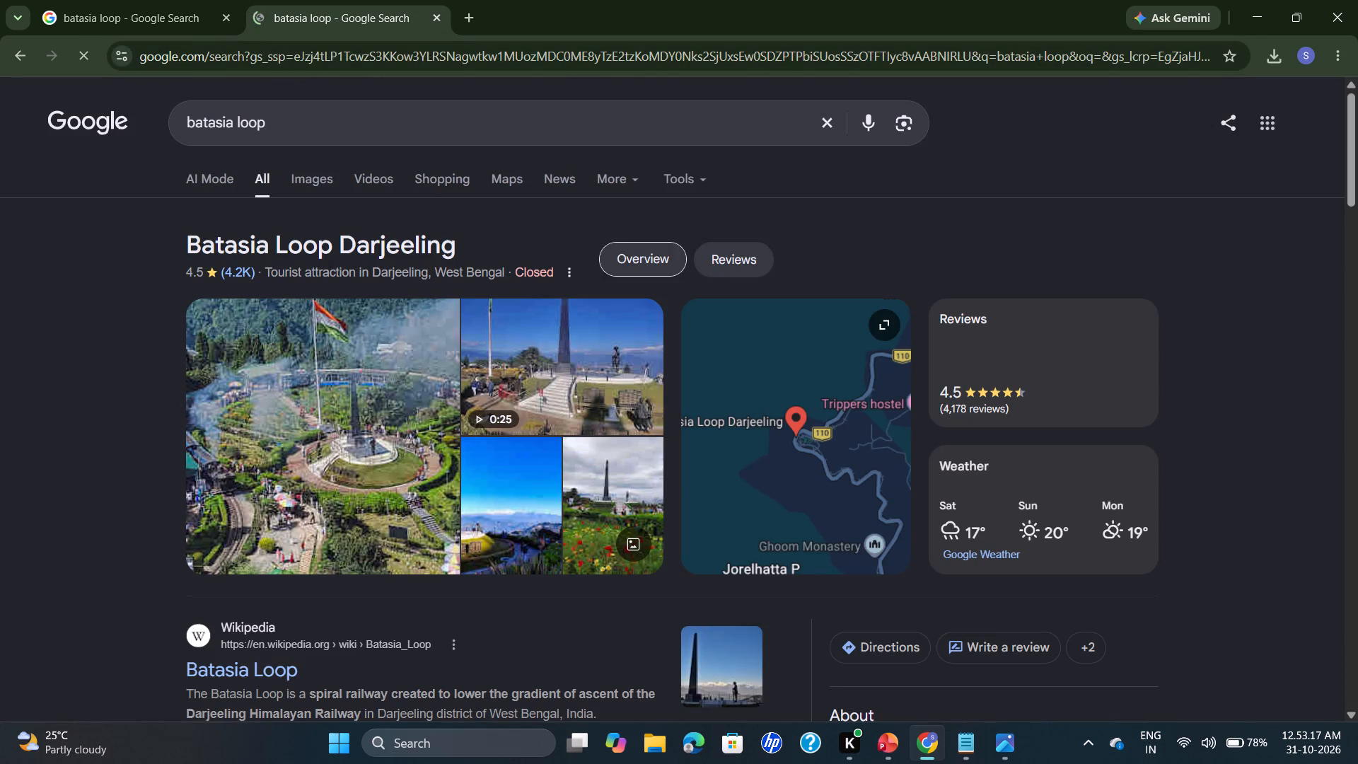
key(space)
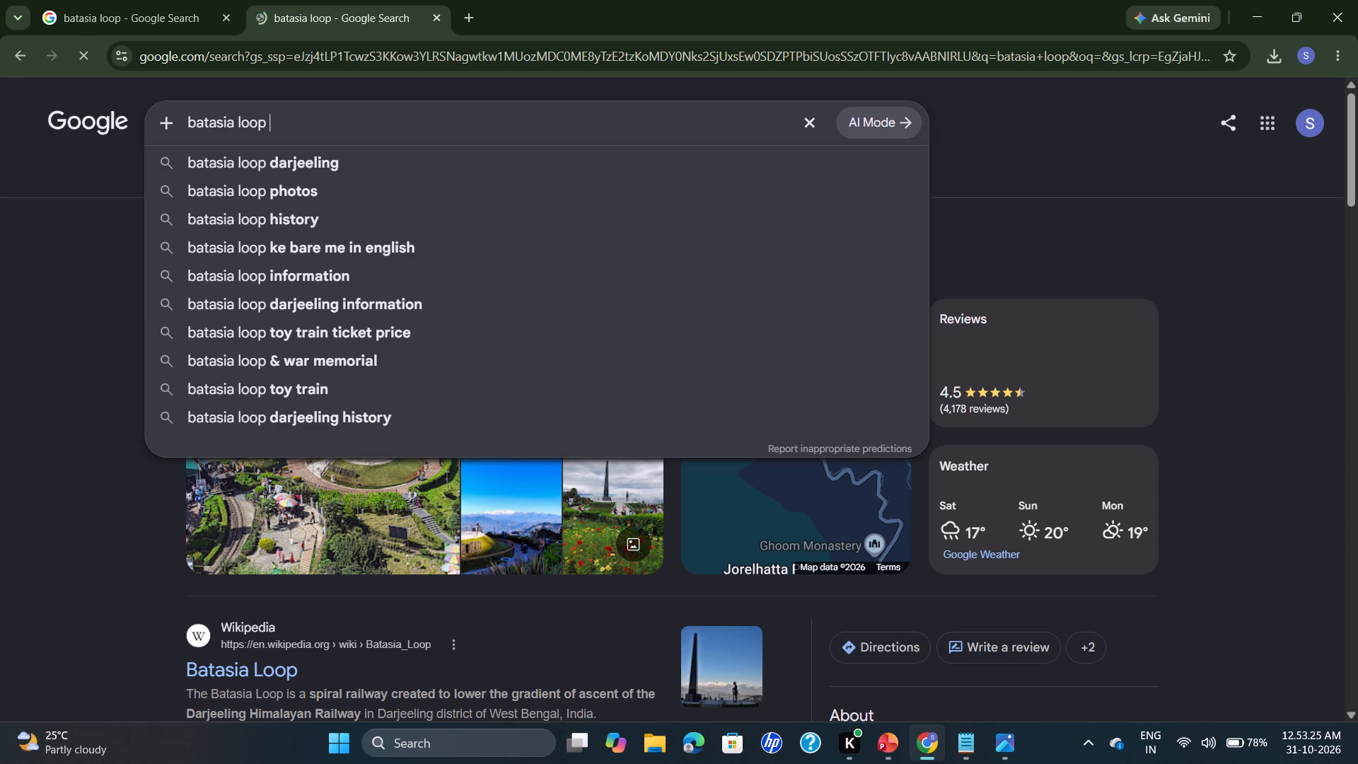
key(w)
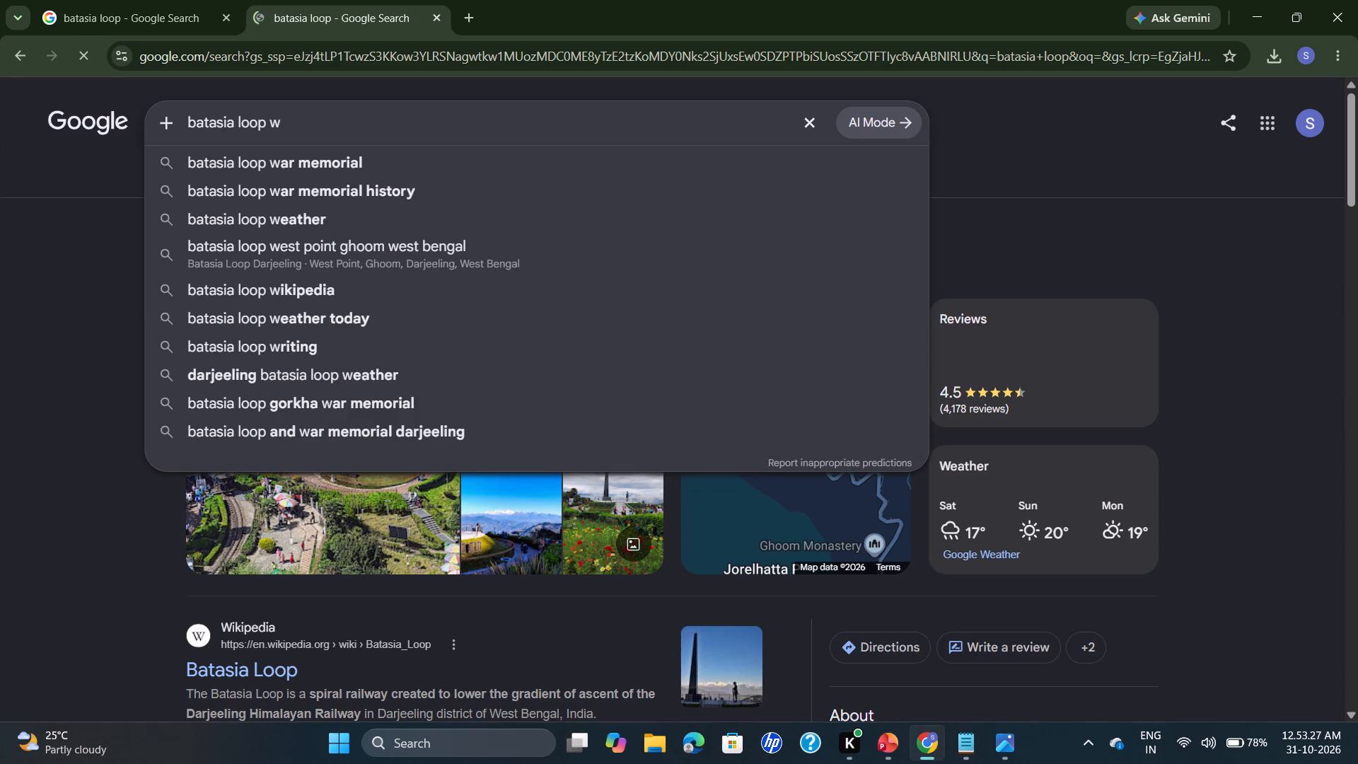
text(rite)
key(Return)
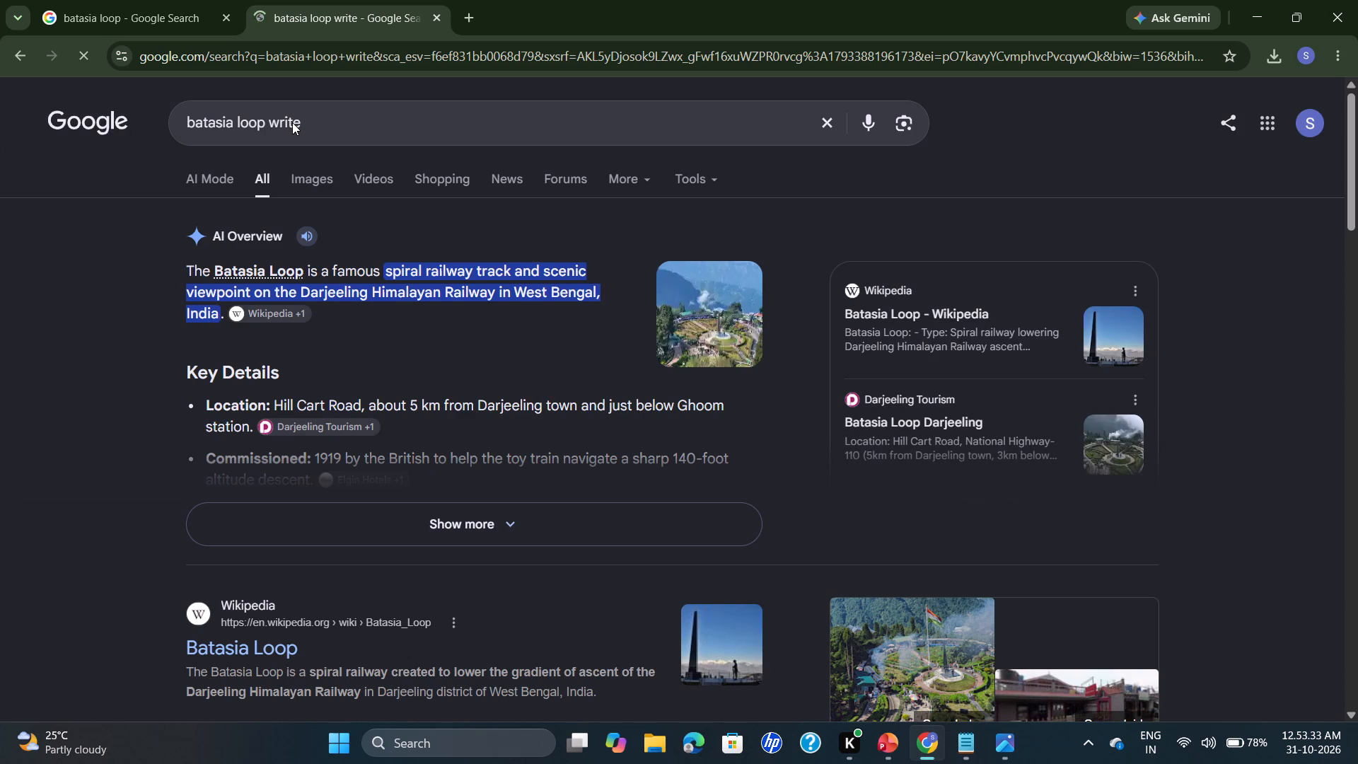
click(504, 529)
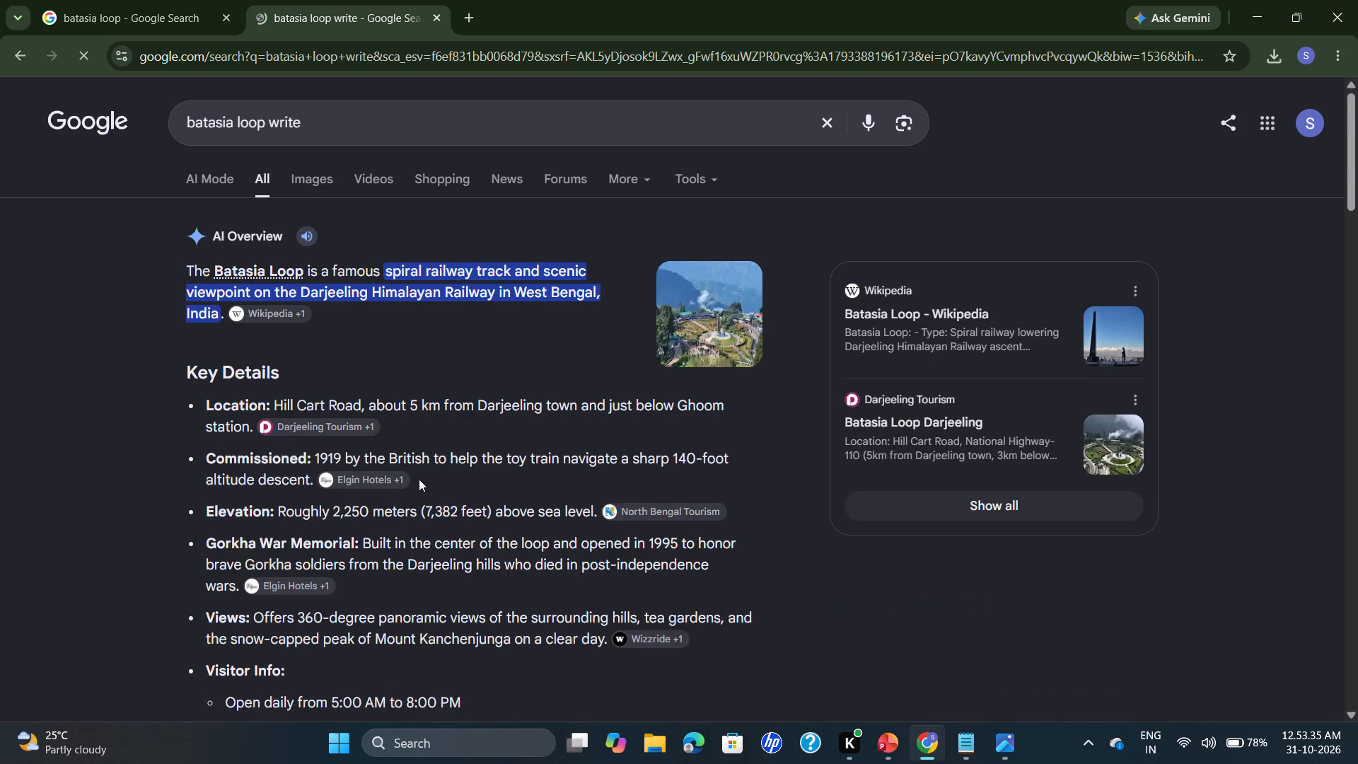
Copy the Key Details bullets from Location through Views in the AI Overview.
scroll(419, 479, down, 5)
scroll(263, 322, up, 4)
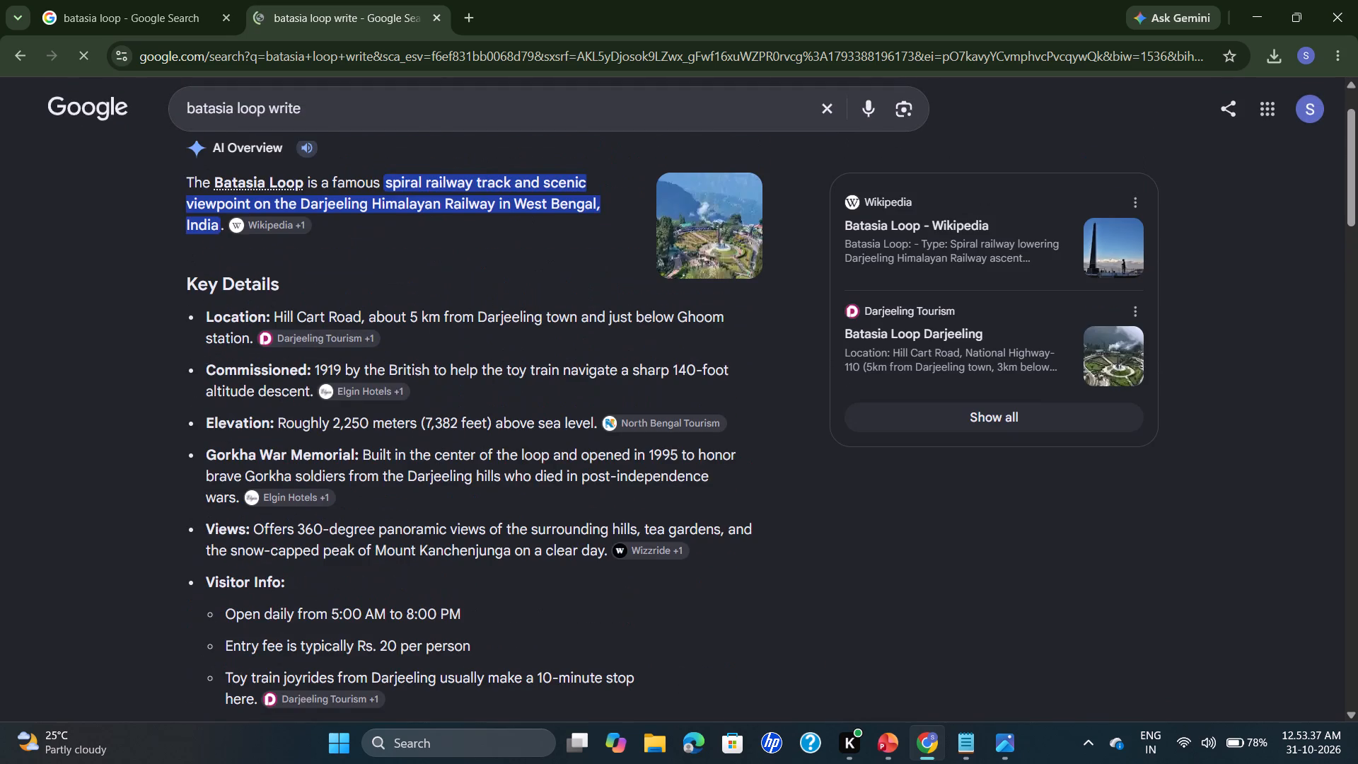
drag(199, 317, 405, 586)
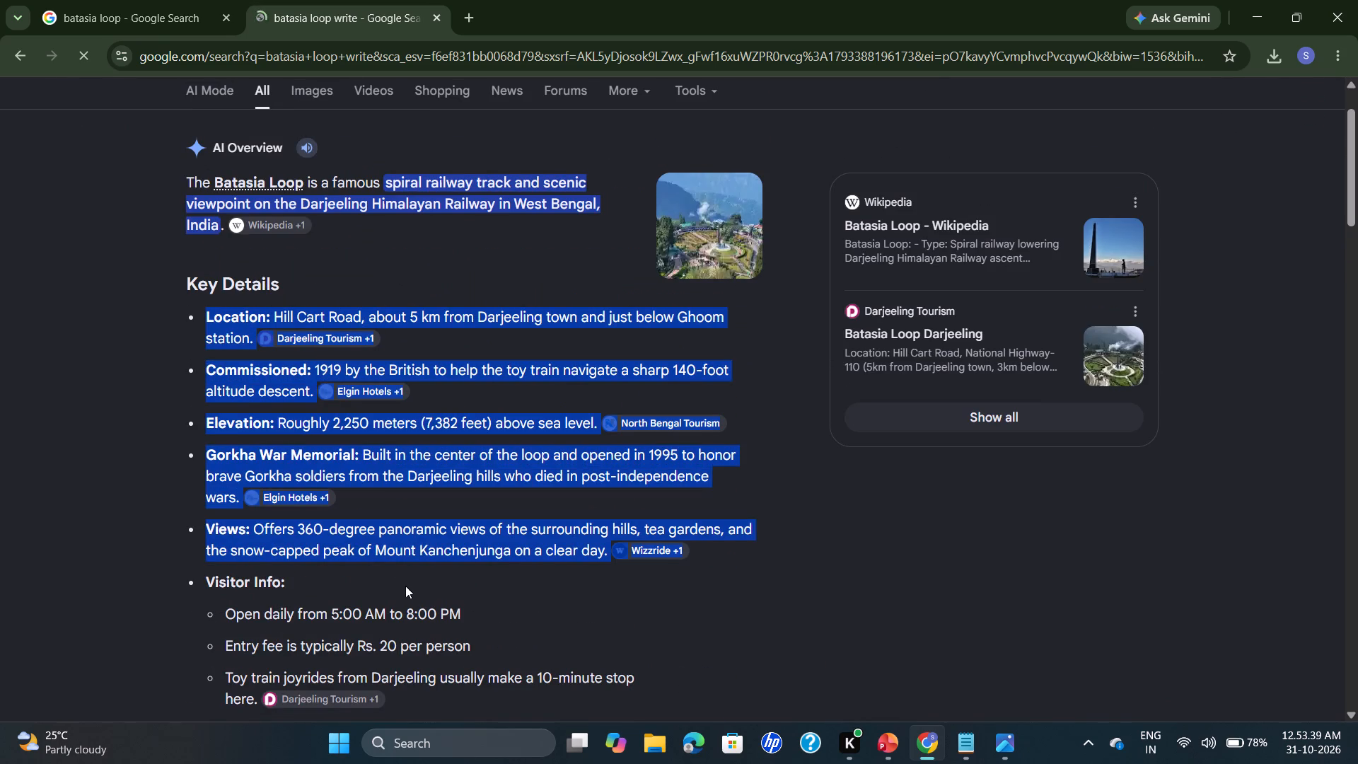
drag(405, 586, 408, 574)
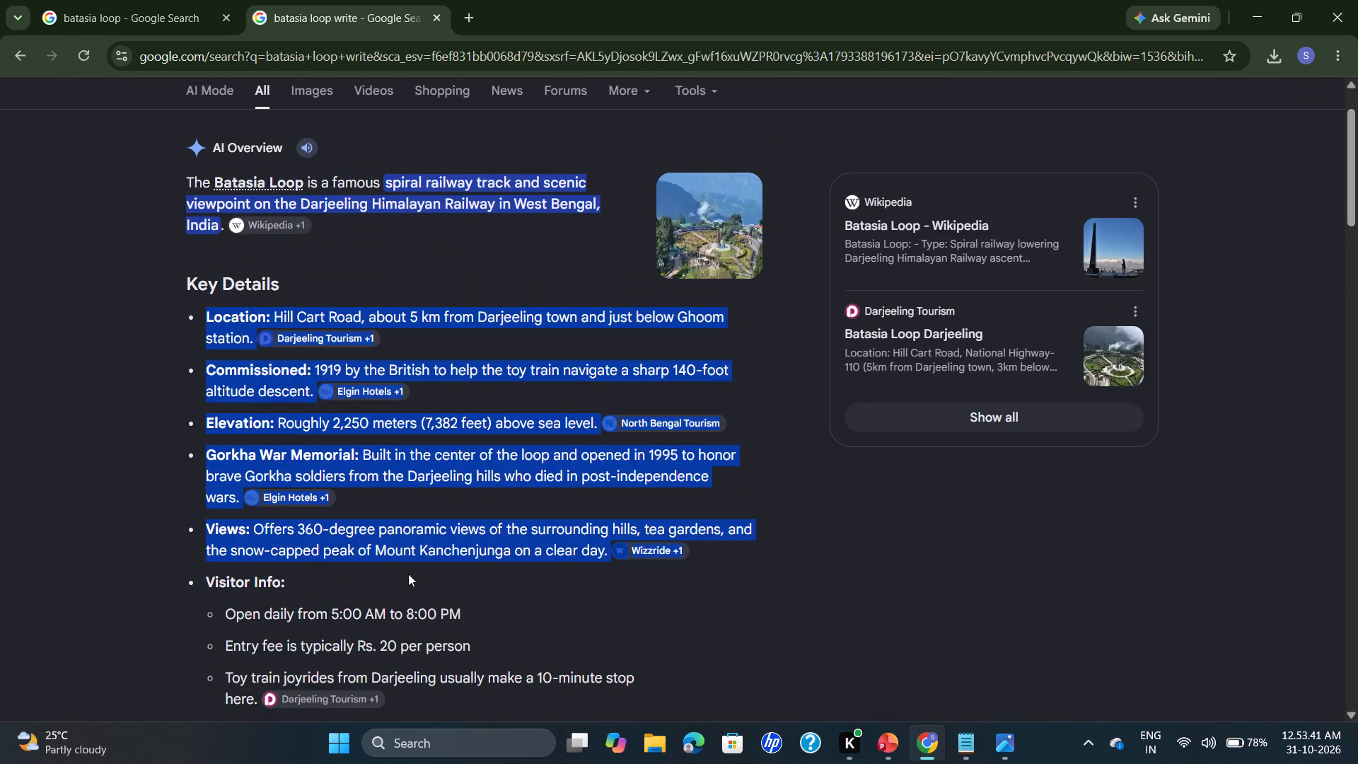
right_click(408, 574)
click(484, 366)
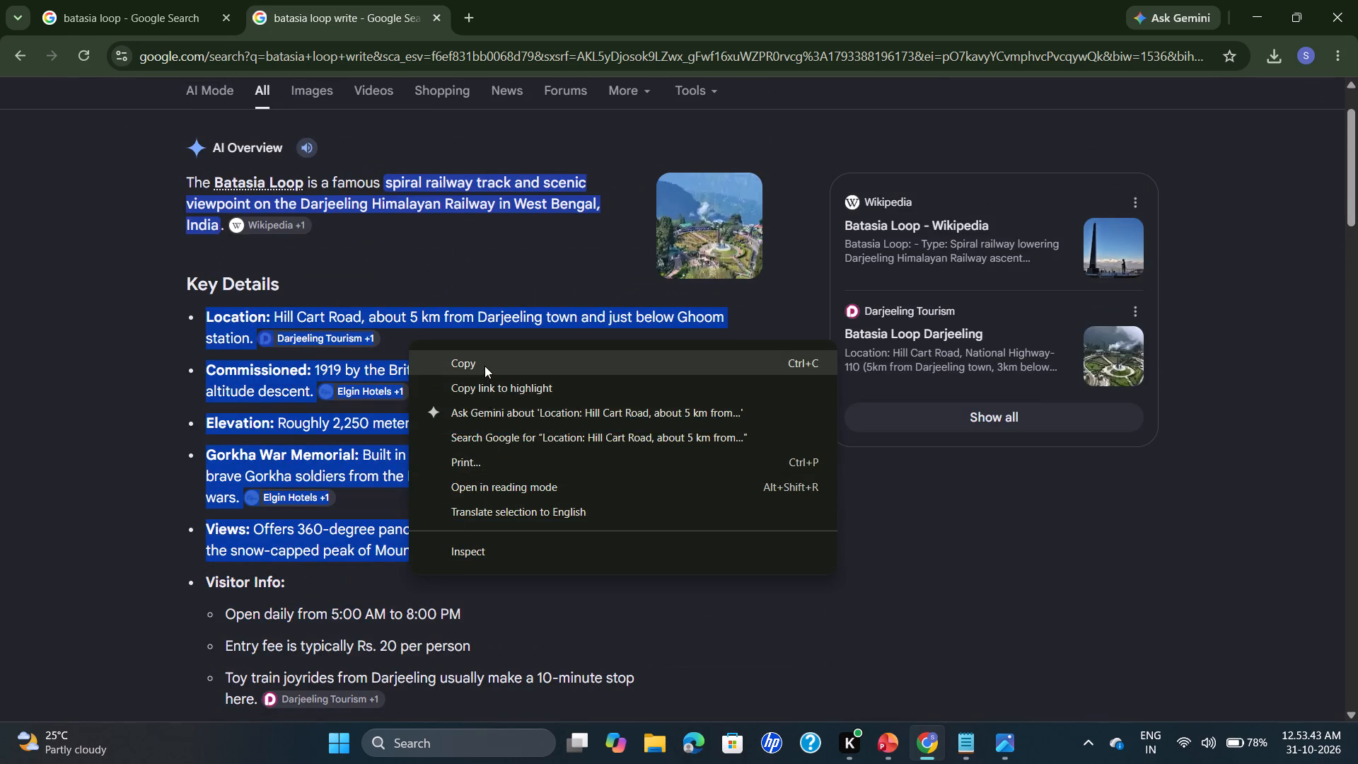
Switch to Notepad and paste the copied Batasia Loop details into a new blank tab.
click(972, 739)
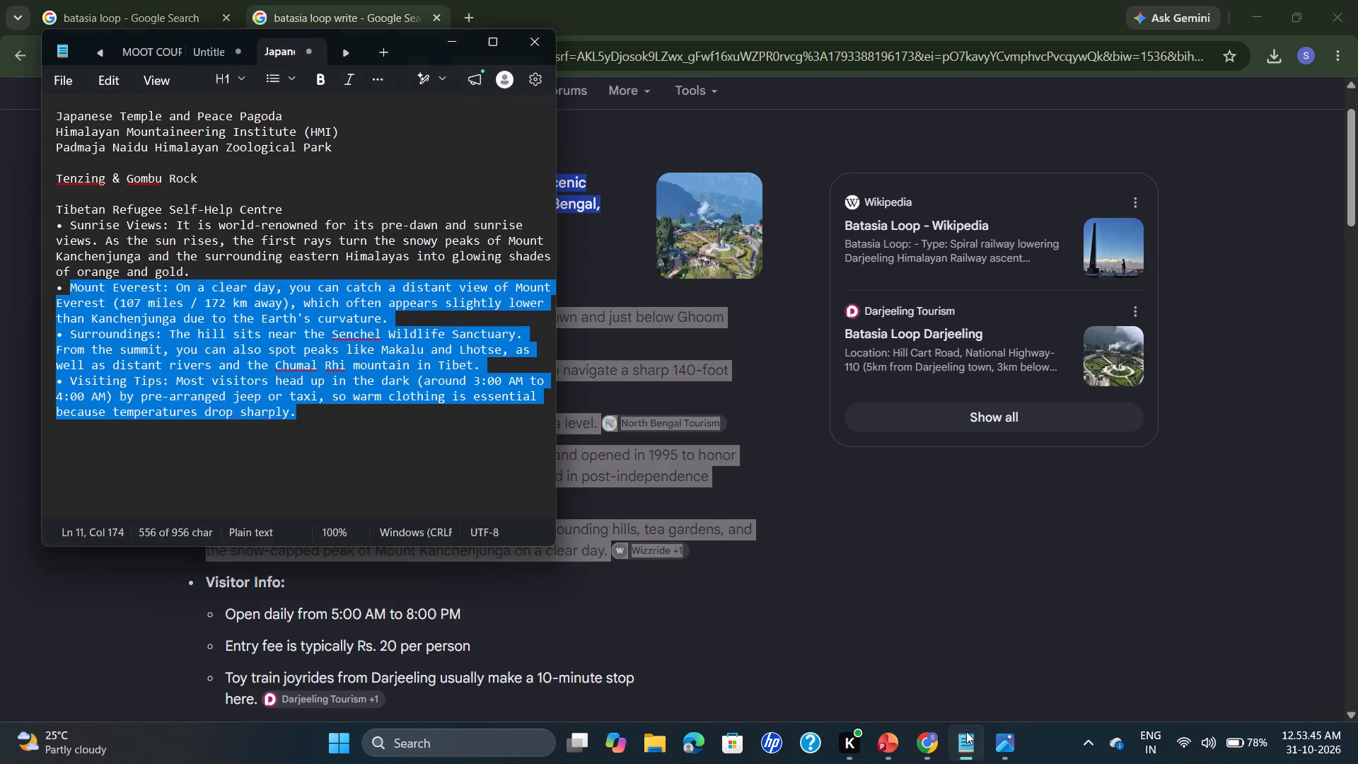
click(311, 434)
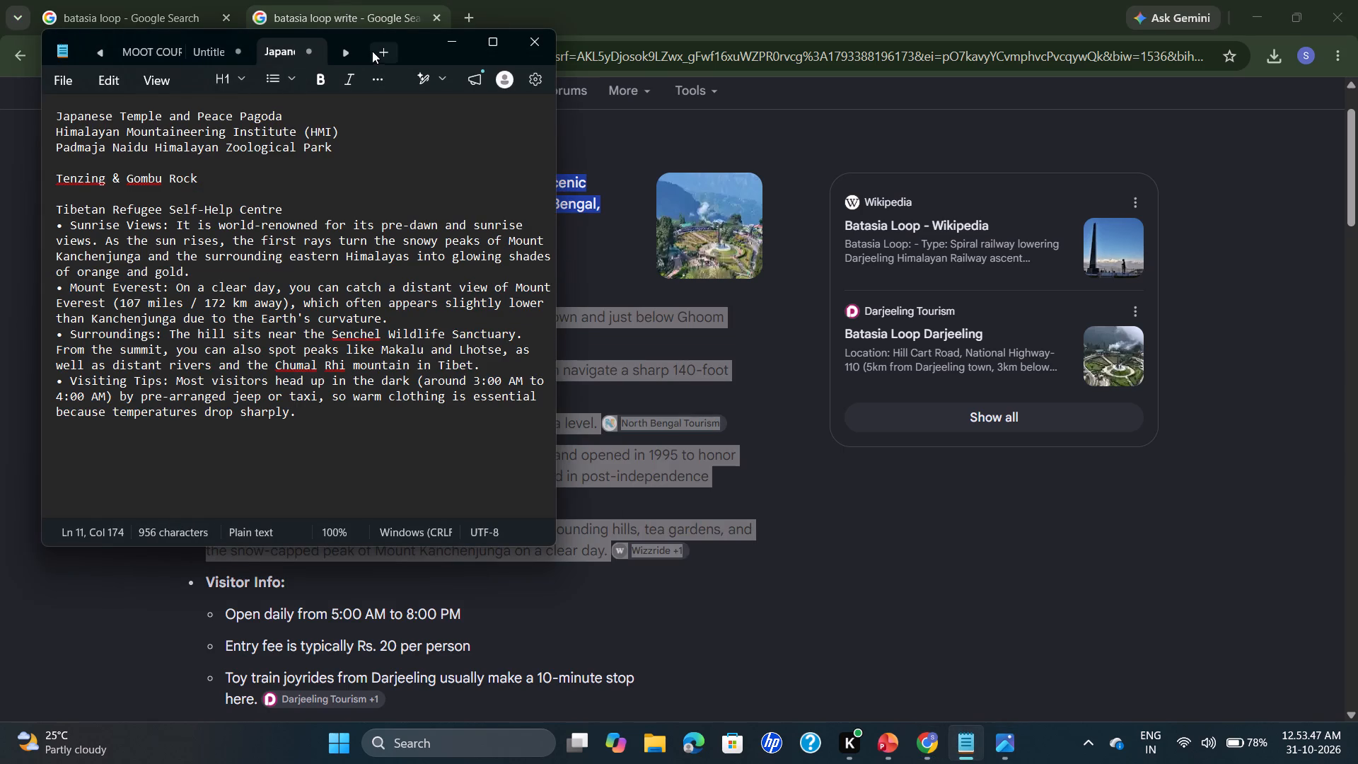
click(376, 52)
click(277, 156)
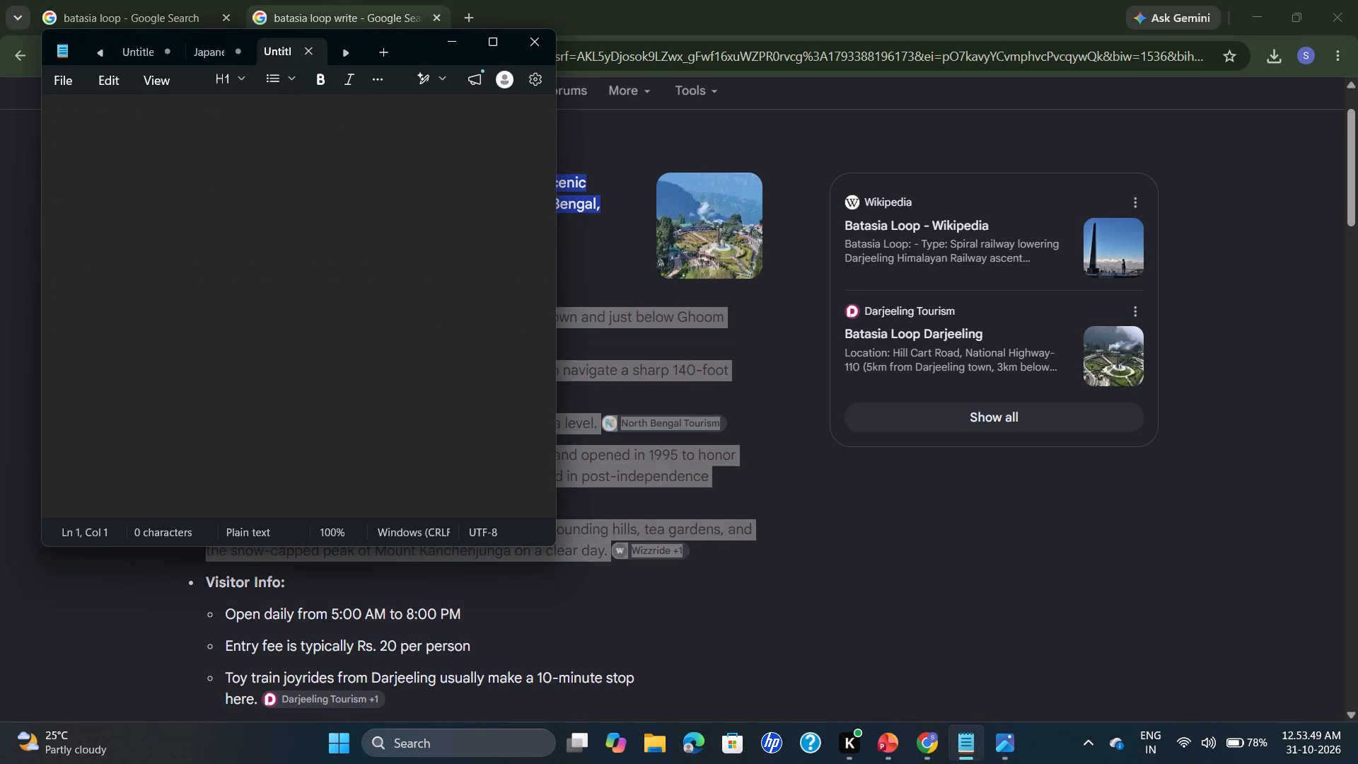
key(ctrl+v)
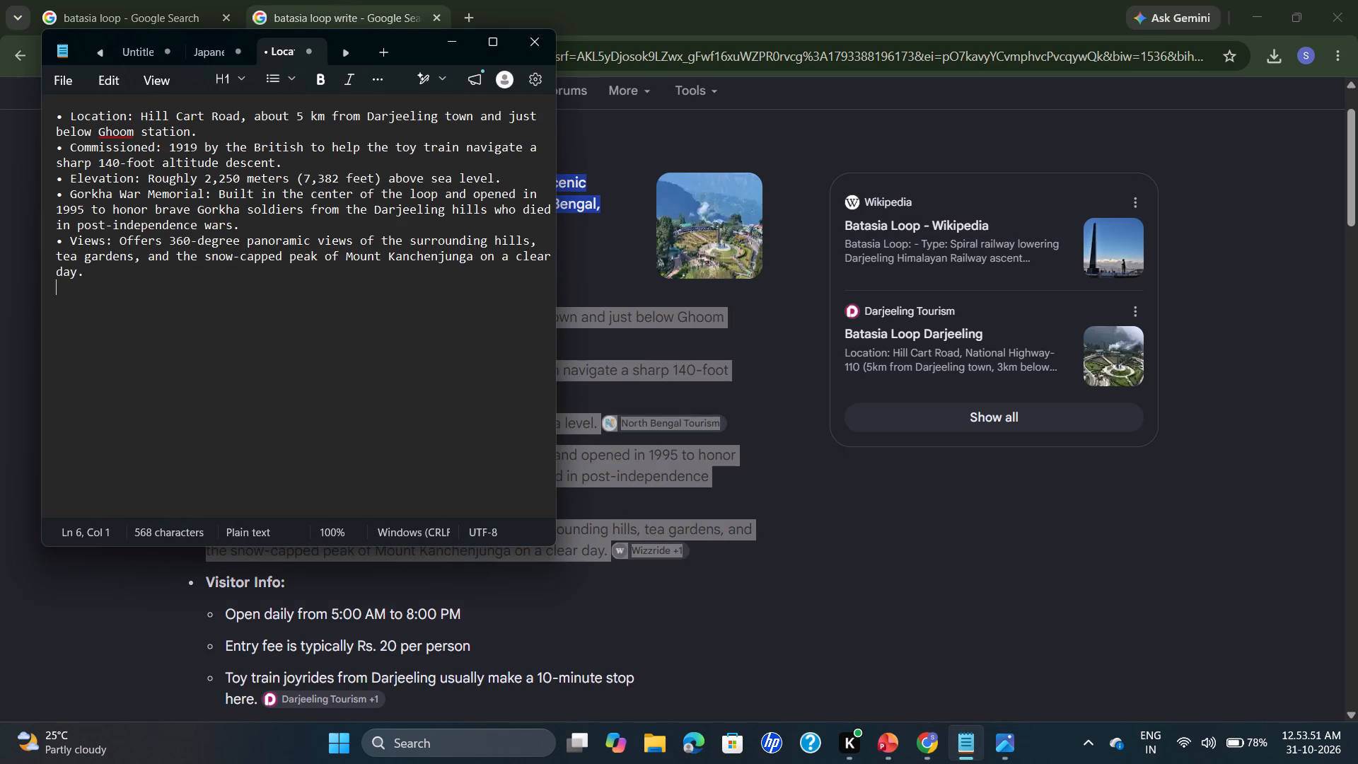
Copy the five plain-text Batasia Loop points from Notepad and paste them into the empty text box on PowerPoint slide 5.
drag(64, 122, 129, 139)
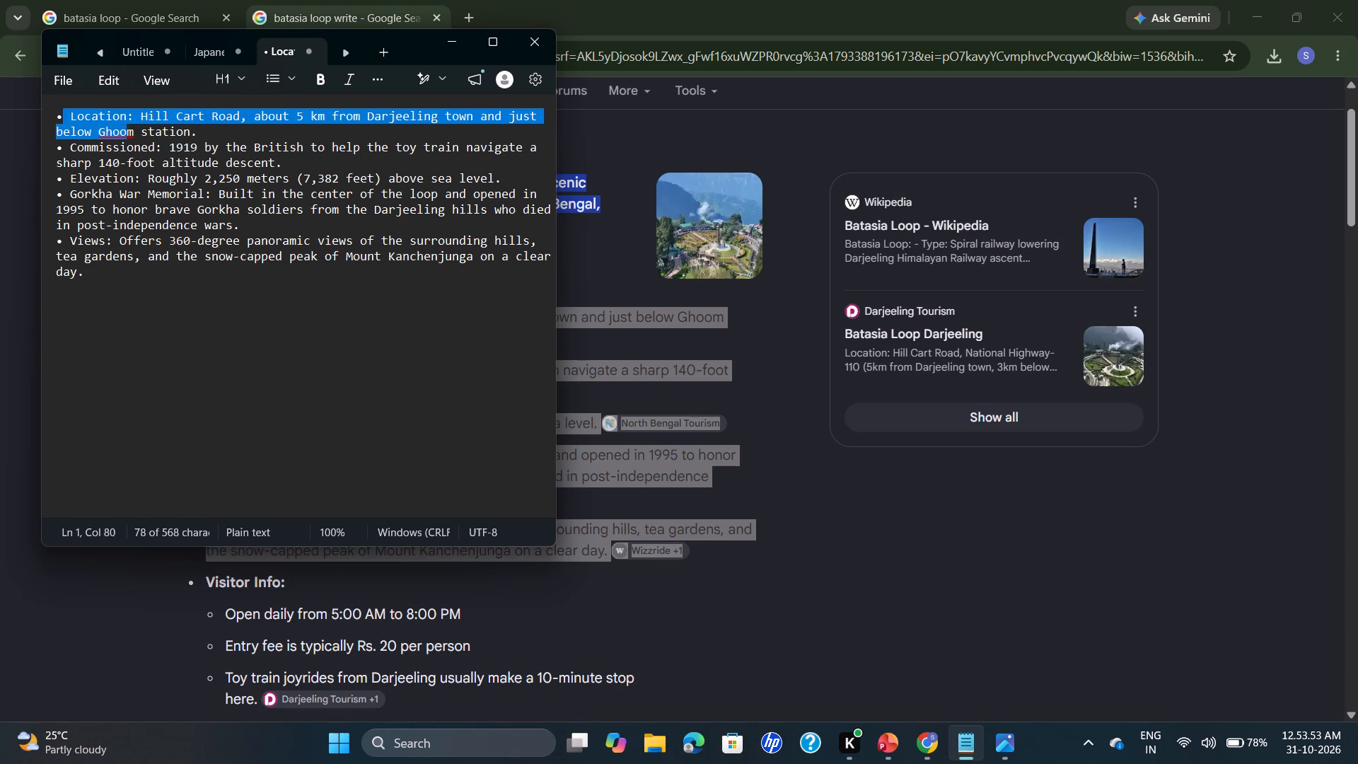
drag(129, 139, 252, 281)
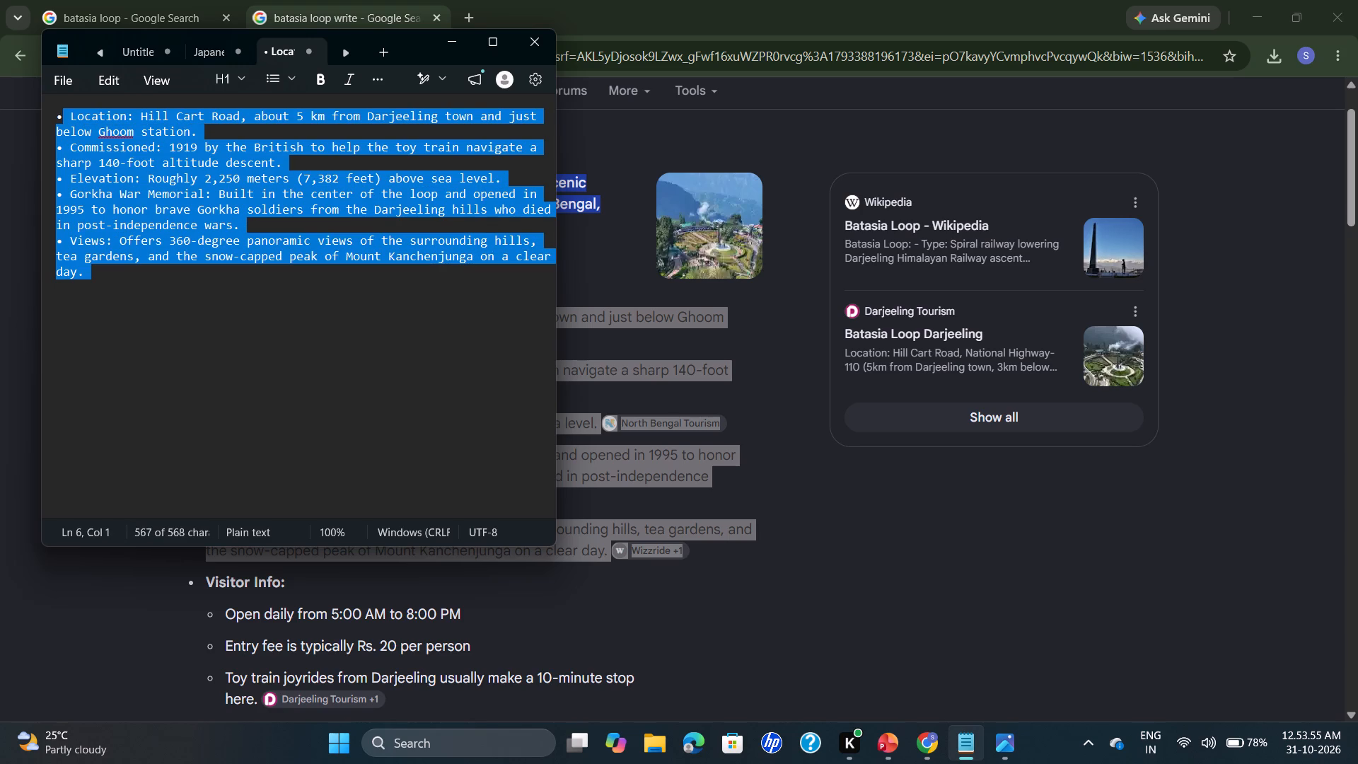
key(ctrl+c)
click(886, 744)
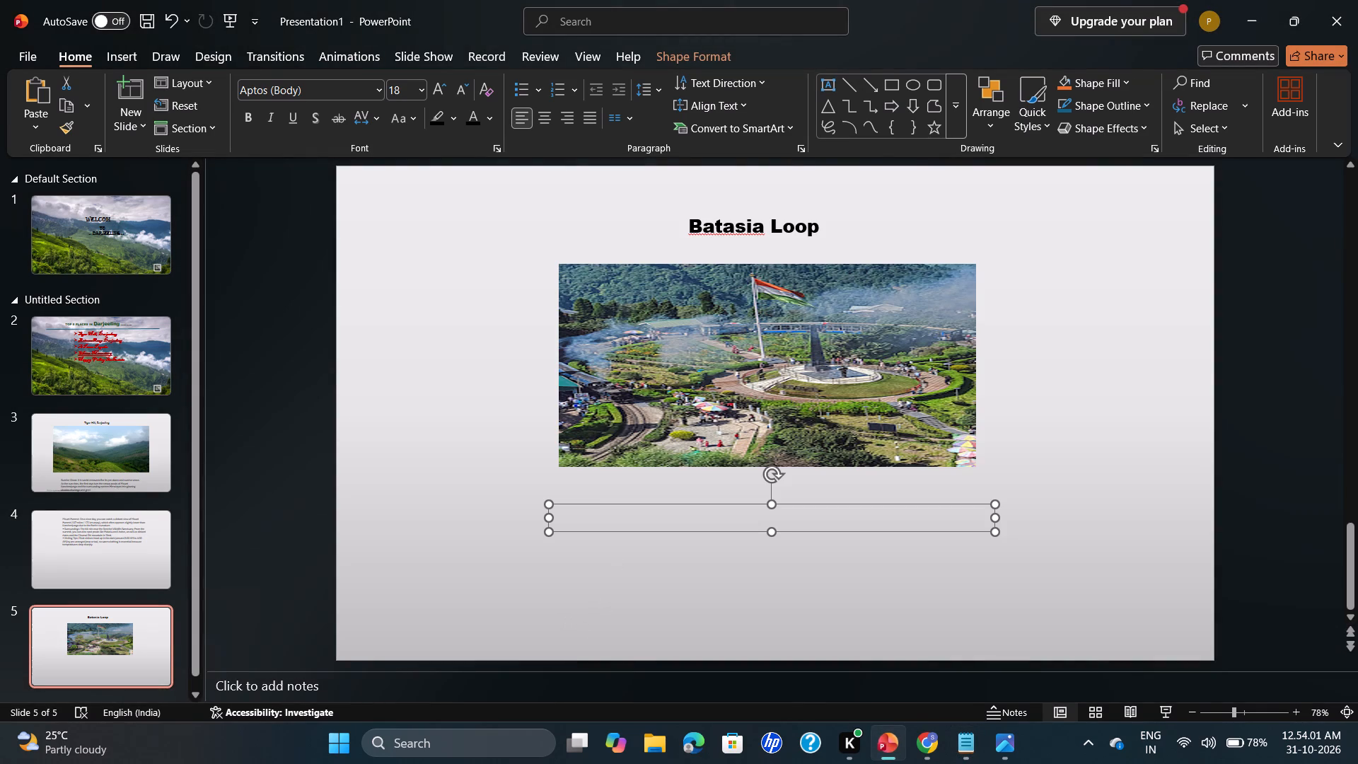
click(605, 513)
key(ctrl+v)
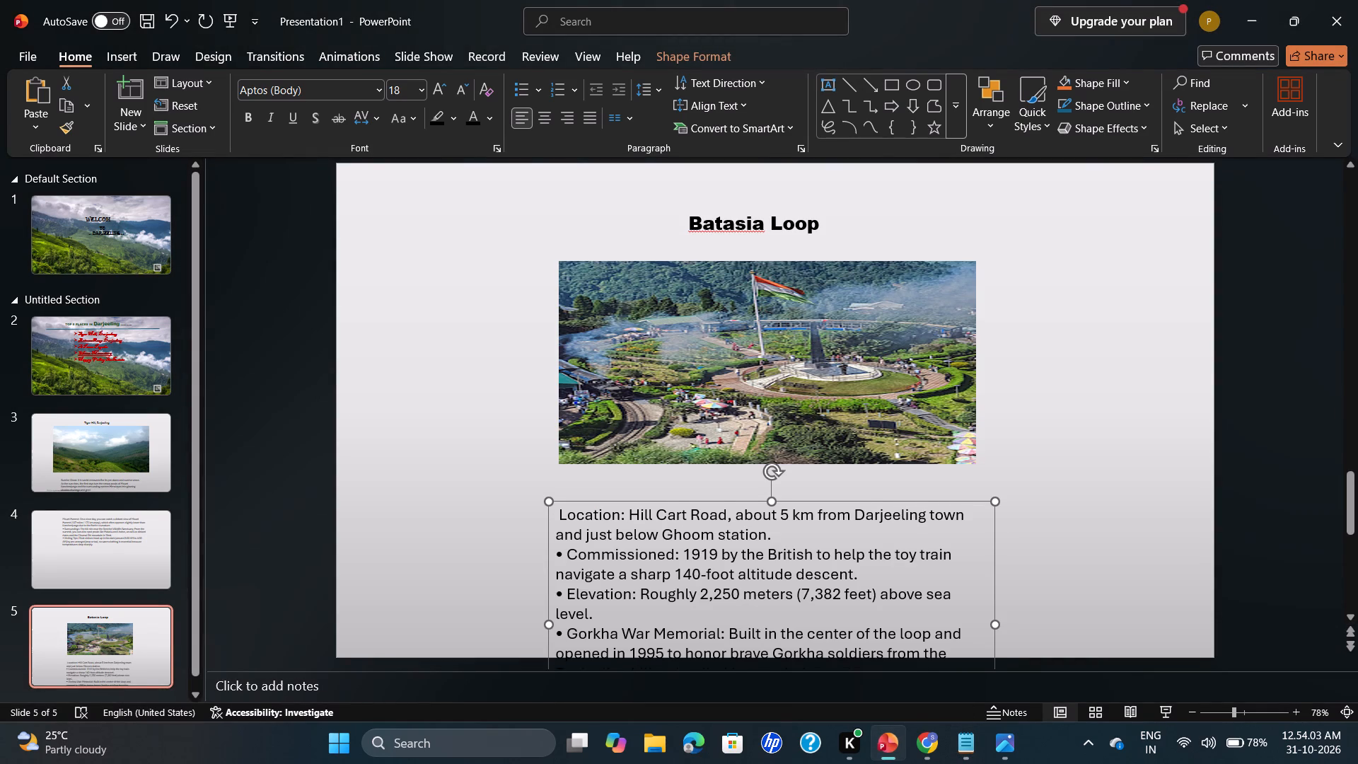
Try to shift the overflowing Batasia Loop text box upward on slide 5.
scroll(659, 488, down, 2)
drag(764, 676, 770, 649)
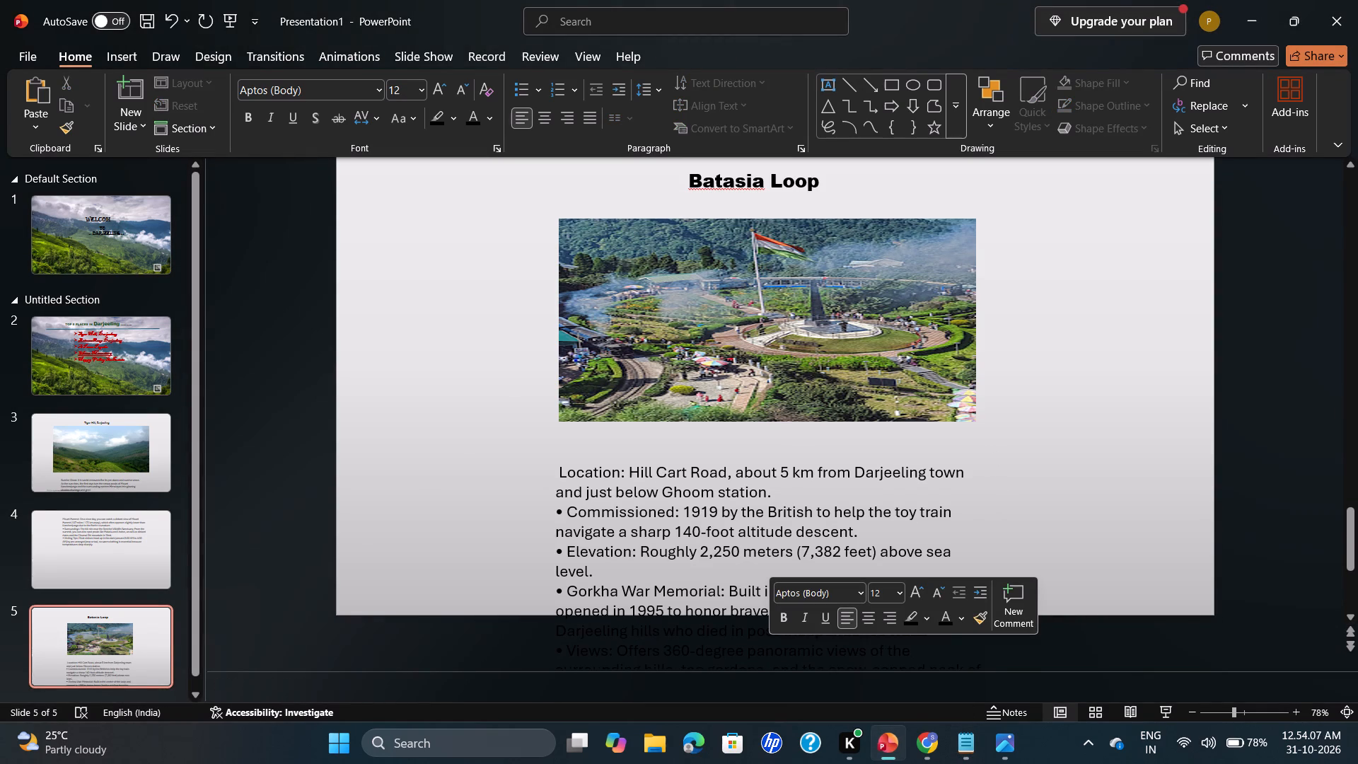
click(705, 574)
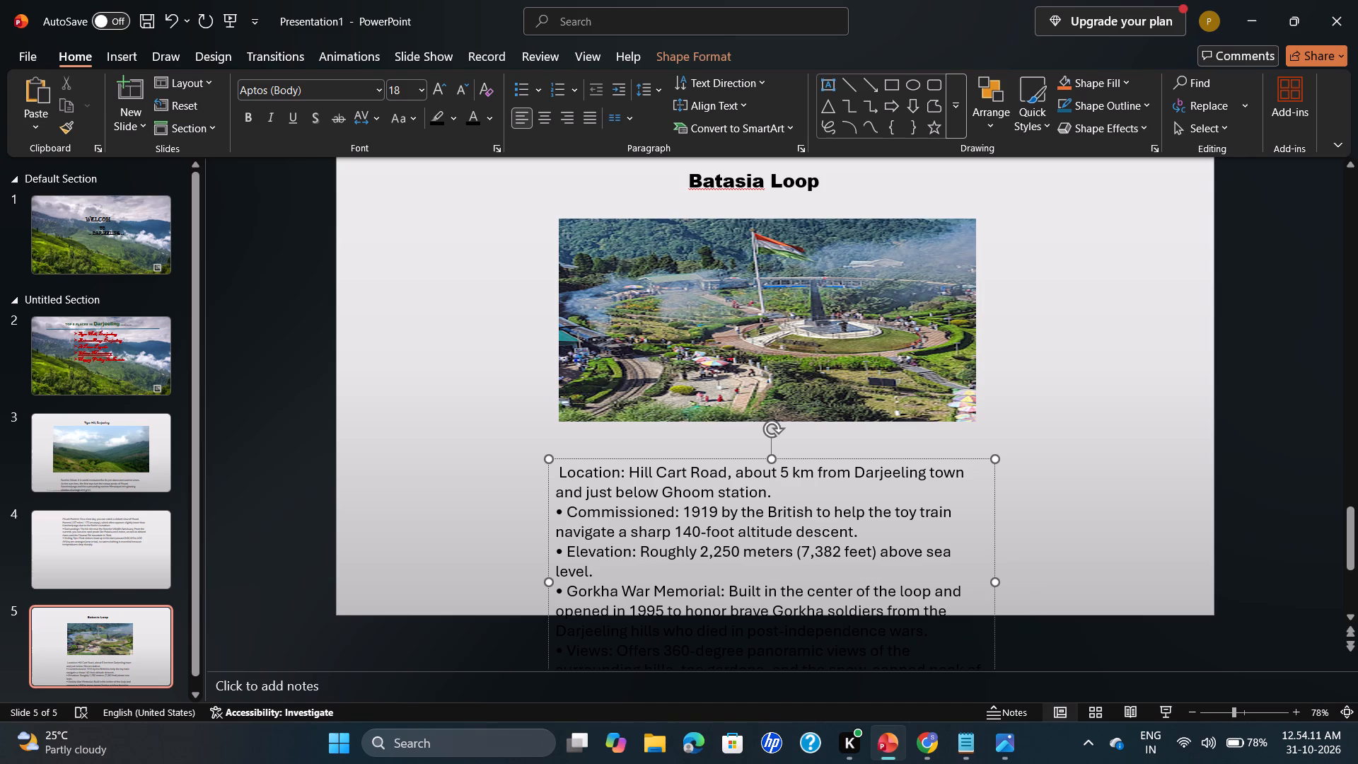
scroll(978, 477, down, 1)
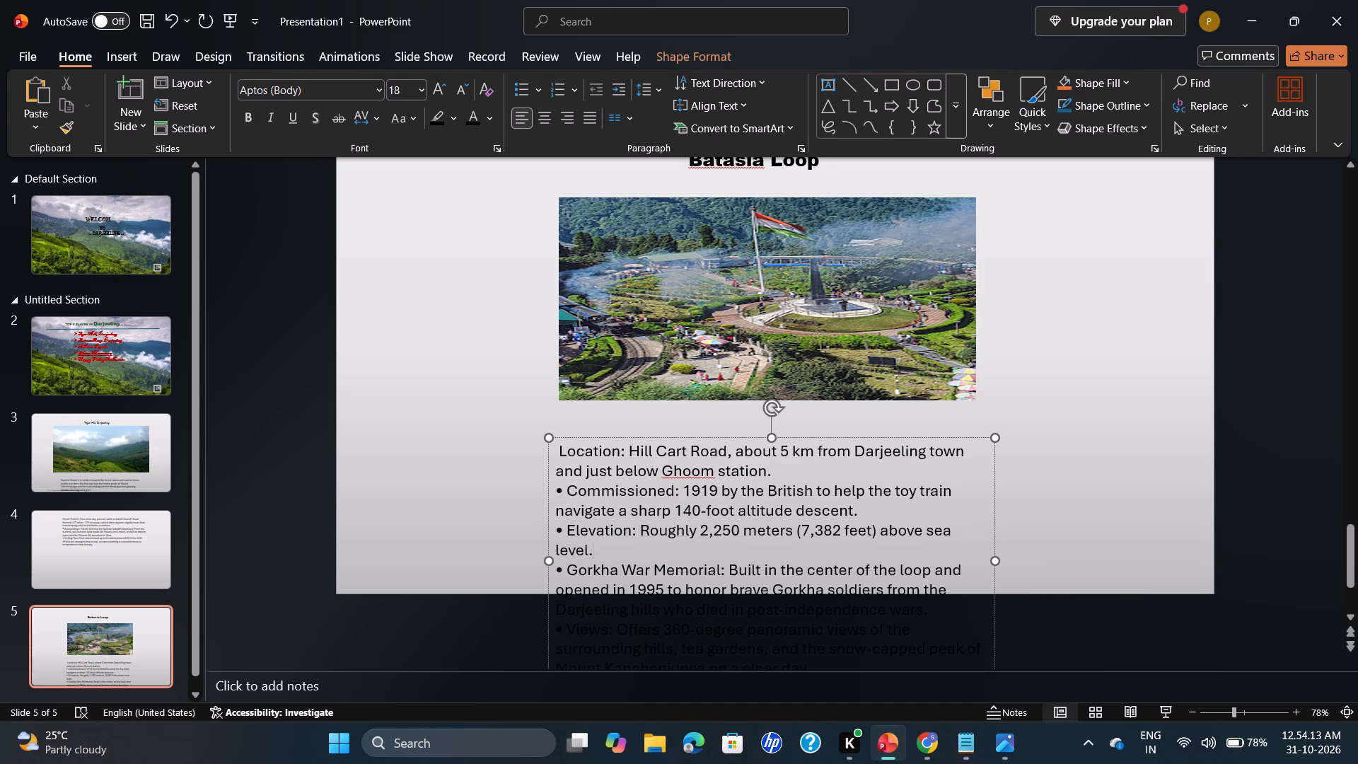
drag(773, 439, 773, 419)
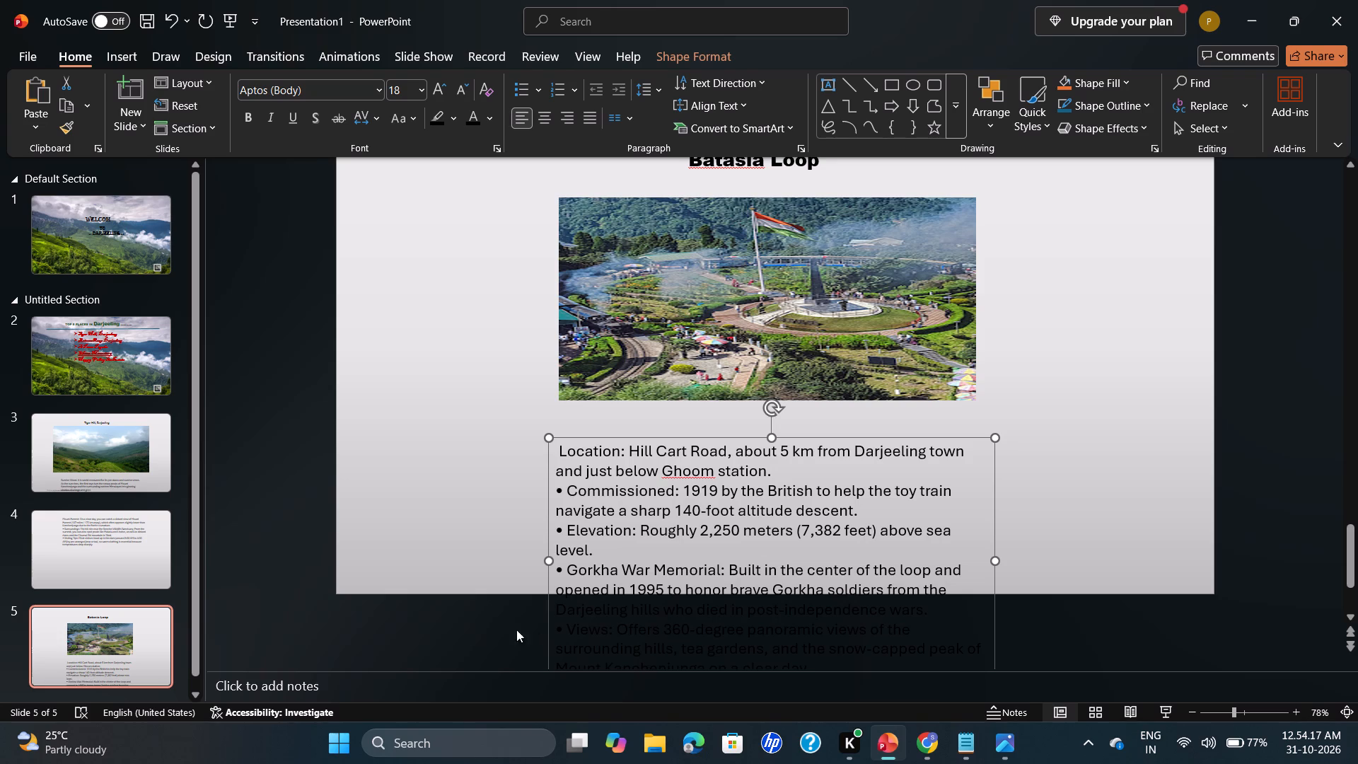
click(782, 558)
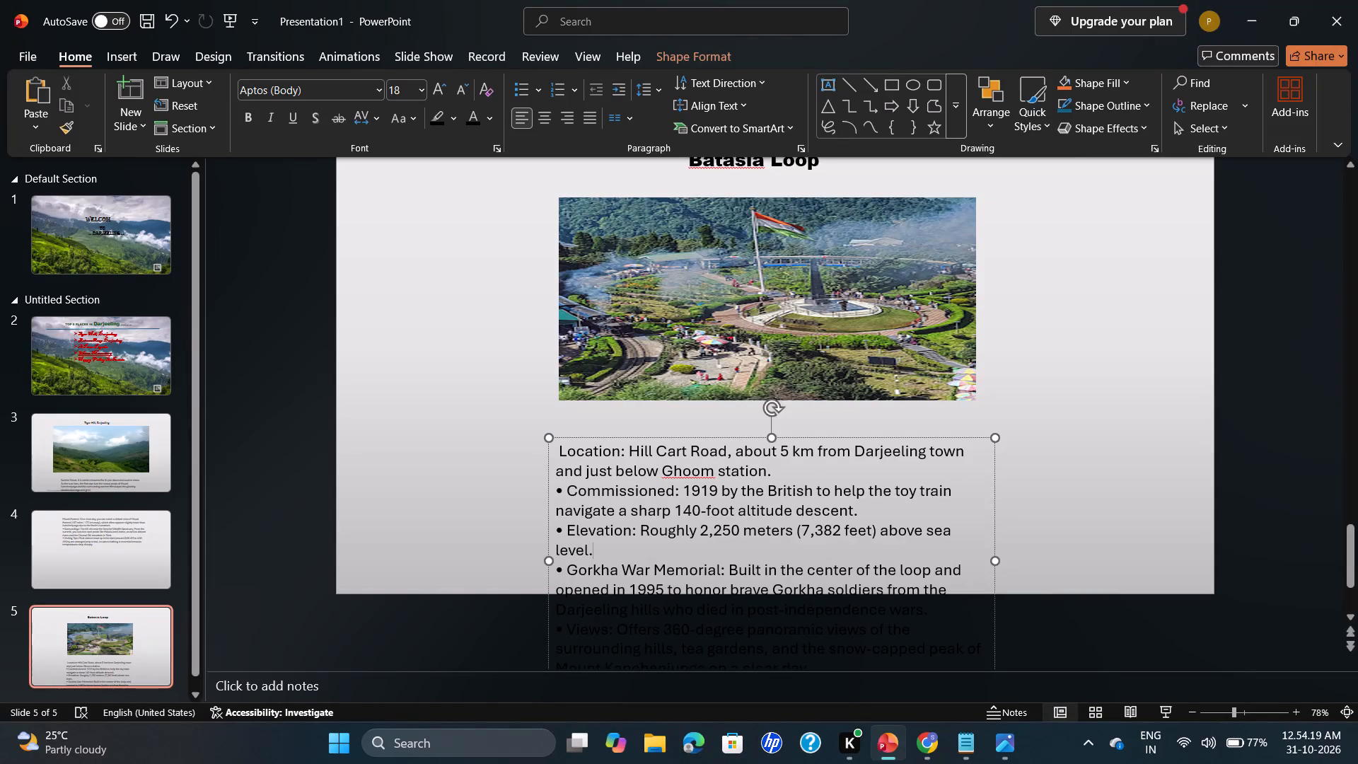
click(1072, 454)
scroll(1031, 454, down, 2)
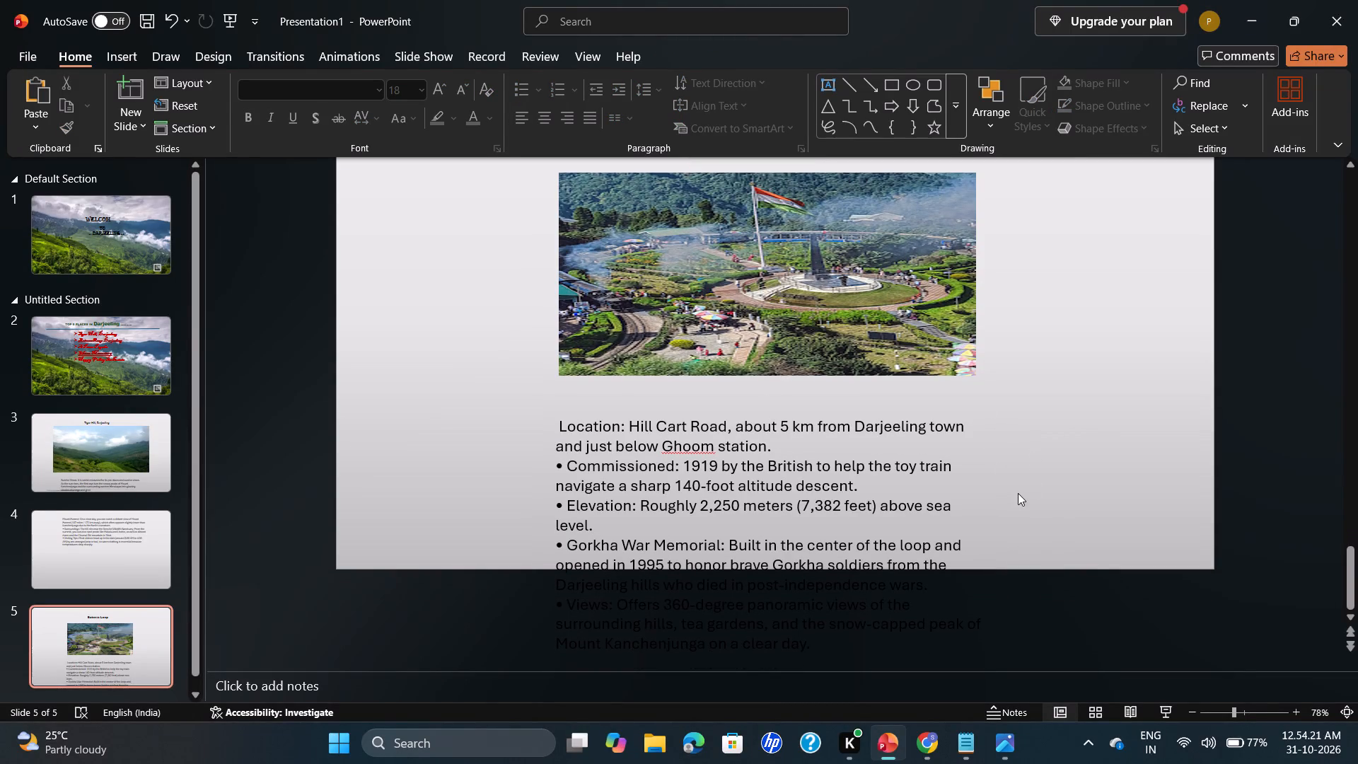
Delete the Gorkha War Memorial and Views points from the end of slide 5's text box, keeping Location, Commissioned and Elevation.
click(854, 503)
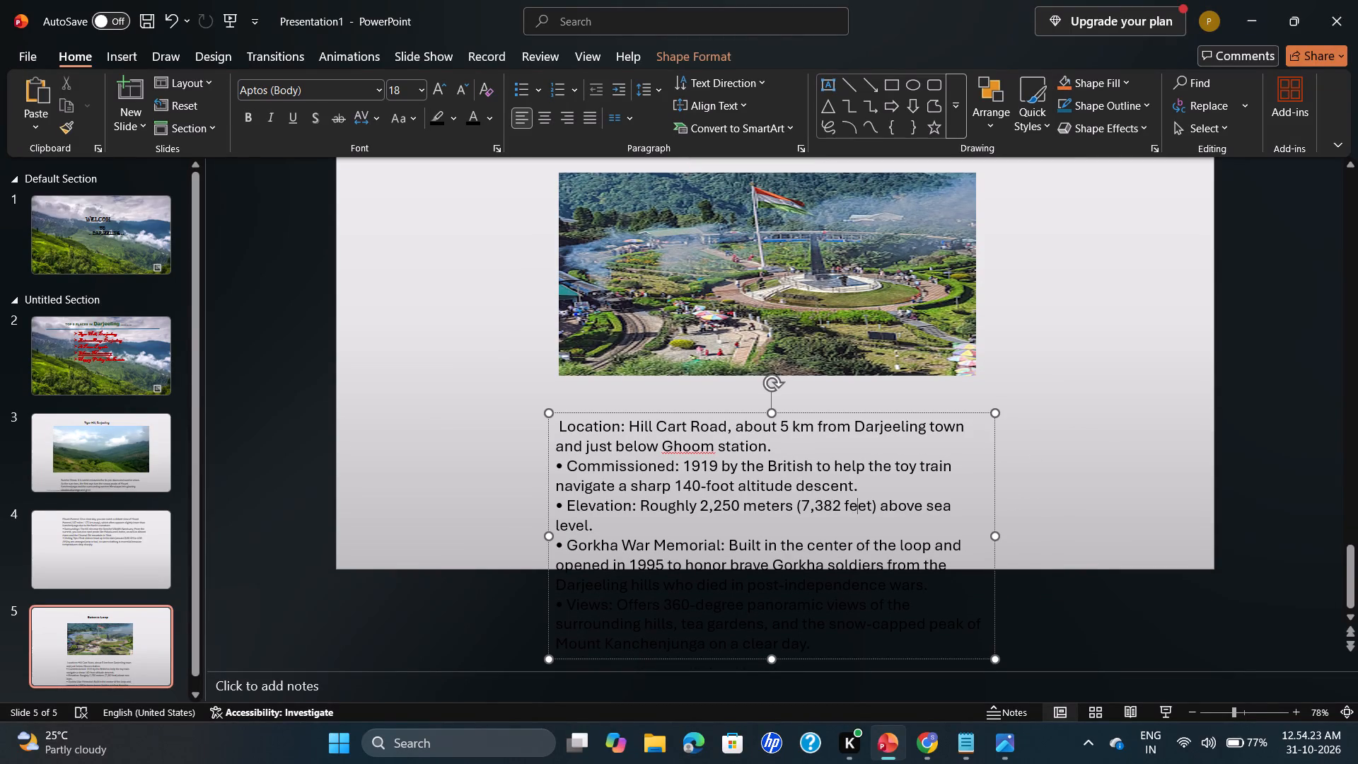
click(811, 645)
key(BackSpace)
key(BackSpace)
key(BackSpace)
key(BackSpace)
key(BackSpace)
key(BackSpace)
key(BackSpace)
key(BackSpace)
key(BackSpace)
key(BackSpace)
key(BackSpace)
key(BackSpace)
key(BackSpace)
key(BackSpace)
key(BackSpace)
key(BackSpace)
key(BackSpace)
key(BackSpace)
key(BackSpace)
key(BackSpace)
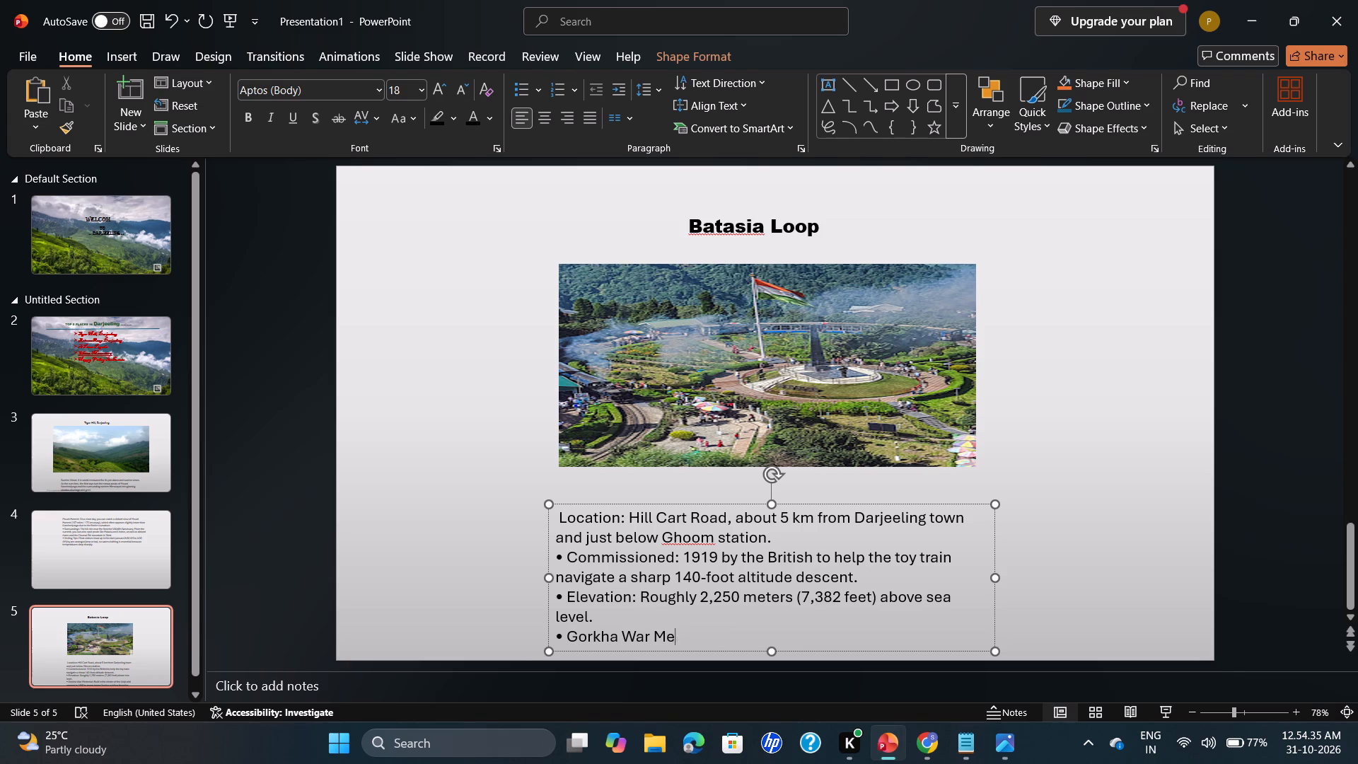
key(BackSpace)
key(BackSpace)
key(BackSpace)
key(BackSpace)
key(BackSpace)
key(BackSpace)
key(BackSpace)
key(BackSpace)
key(BackSpace)
key(BackSpace)
key(BackSpace)
key(BackSpace)
key(BackSpace)
key(BackSpace)
key(BackSpace)
key(BackSpace)
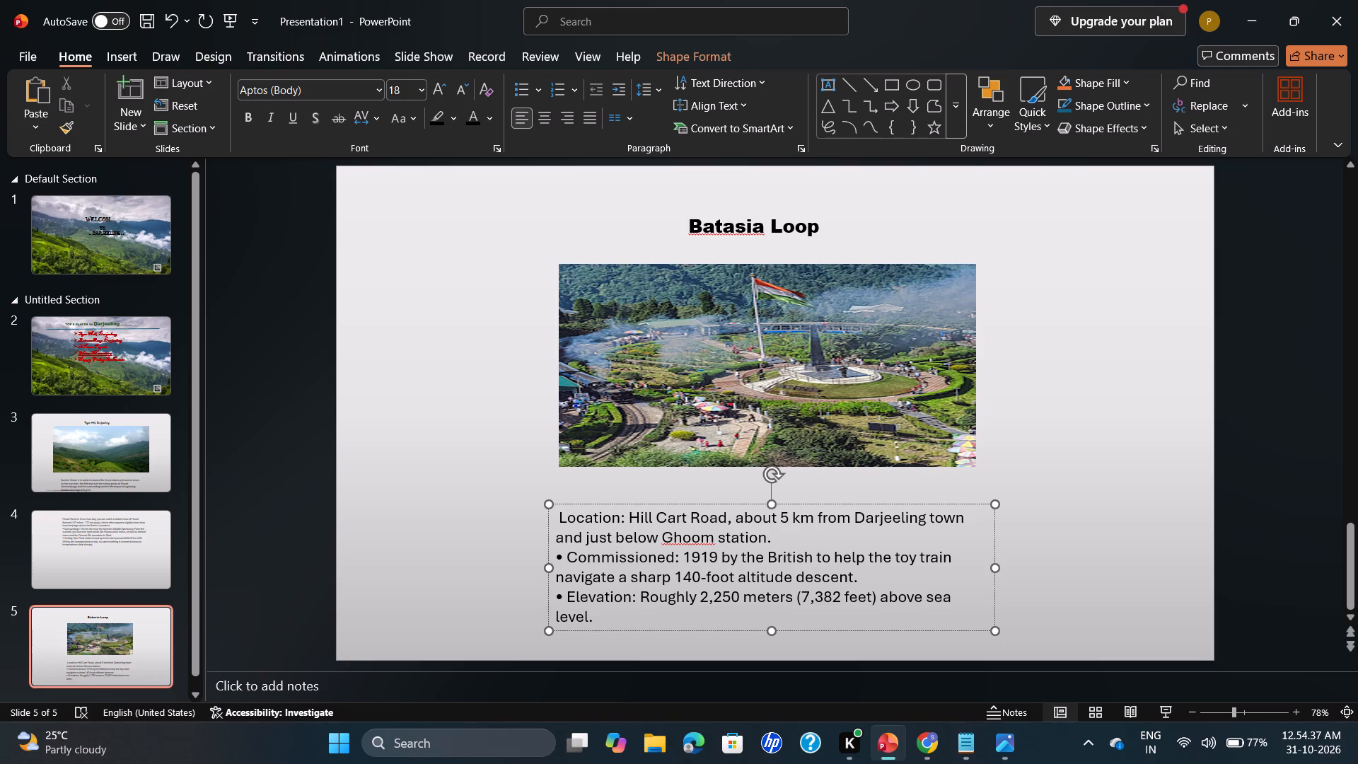
Add a new slide 6 after the Batasia Loop slide and paste the copied Batasia Loop points onto it.
right_click(127, 649)
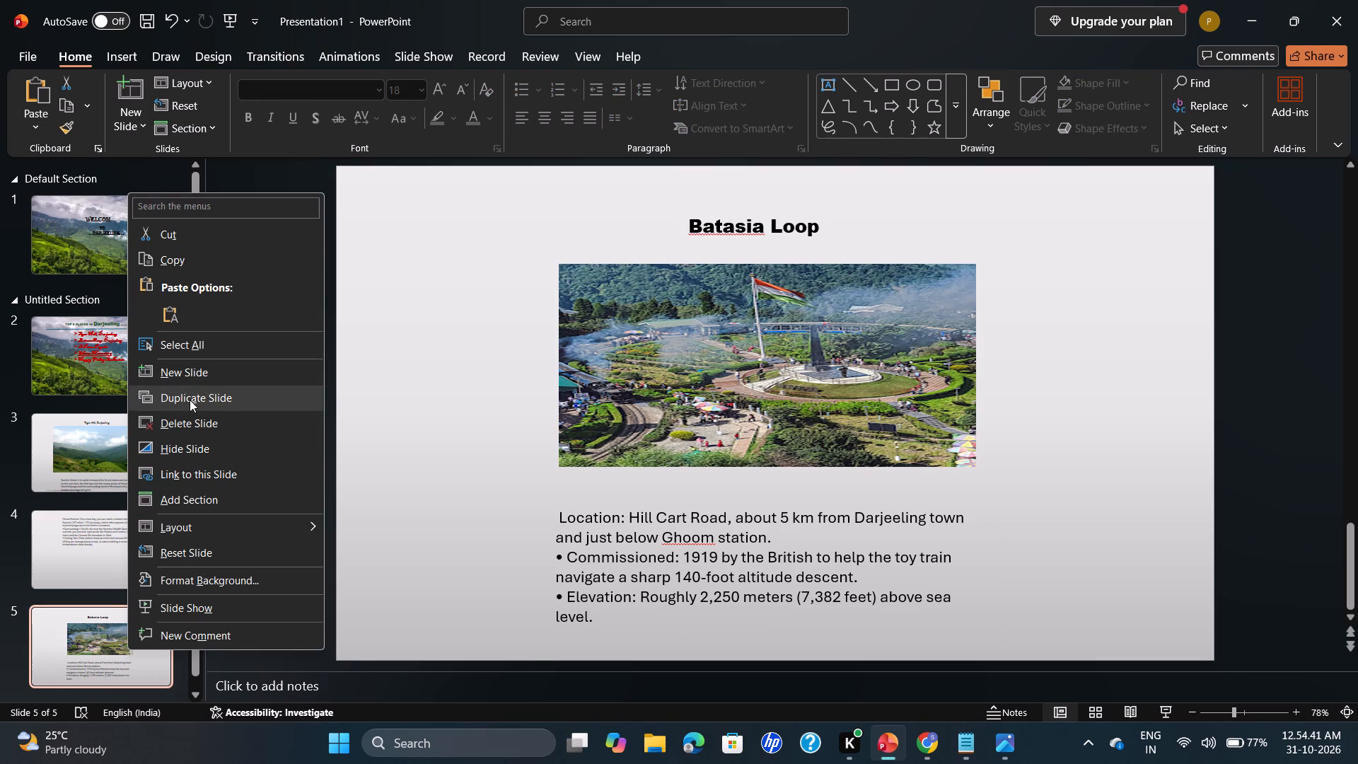
click(201, 379)
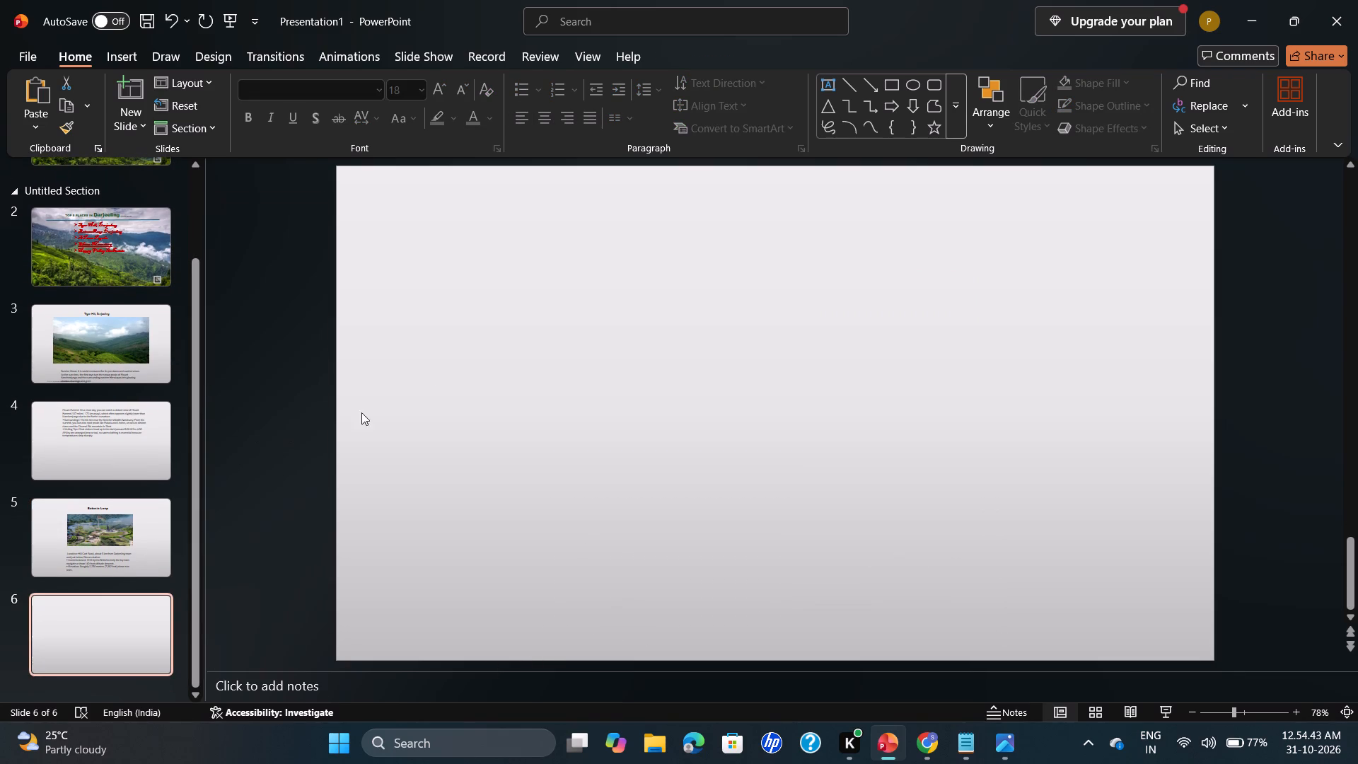
click(545, 221)
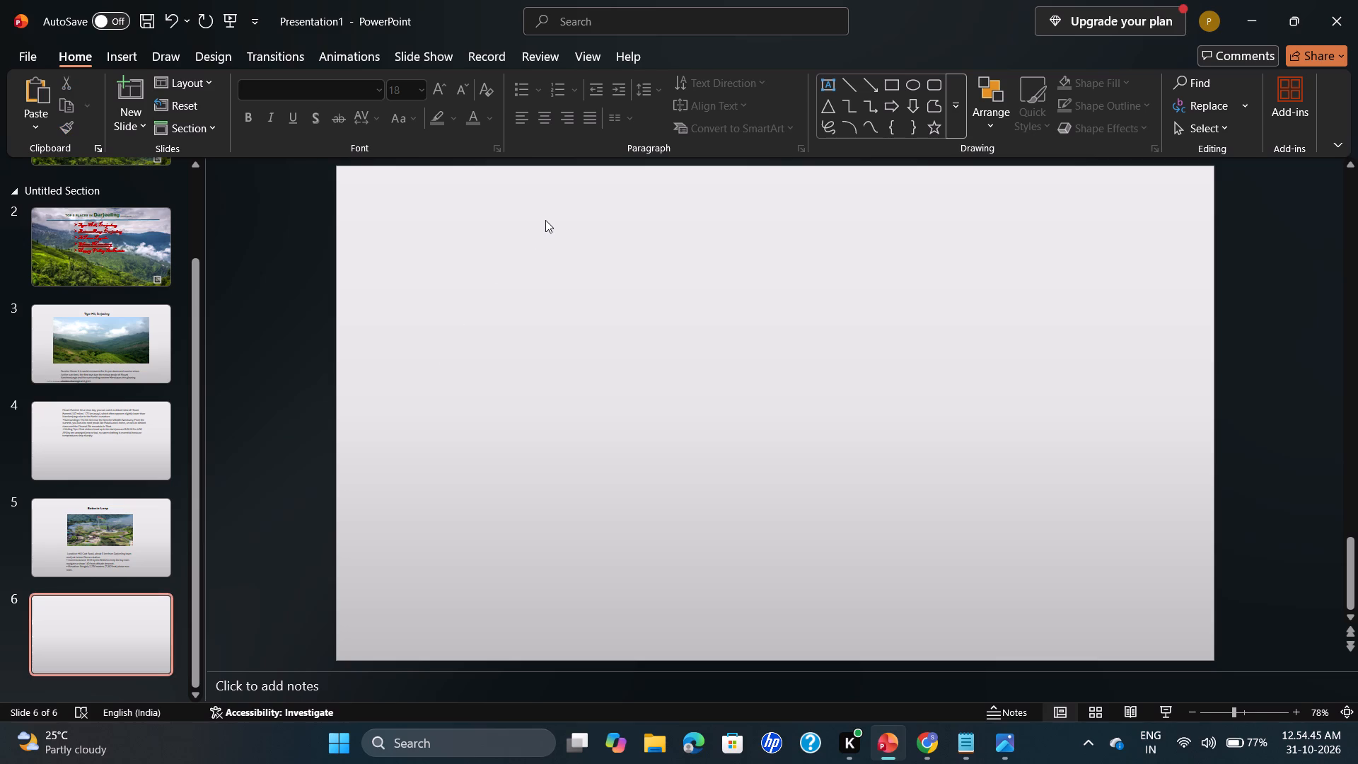
key(ctrl+v)
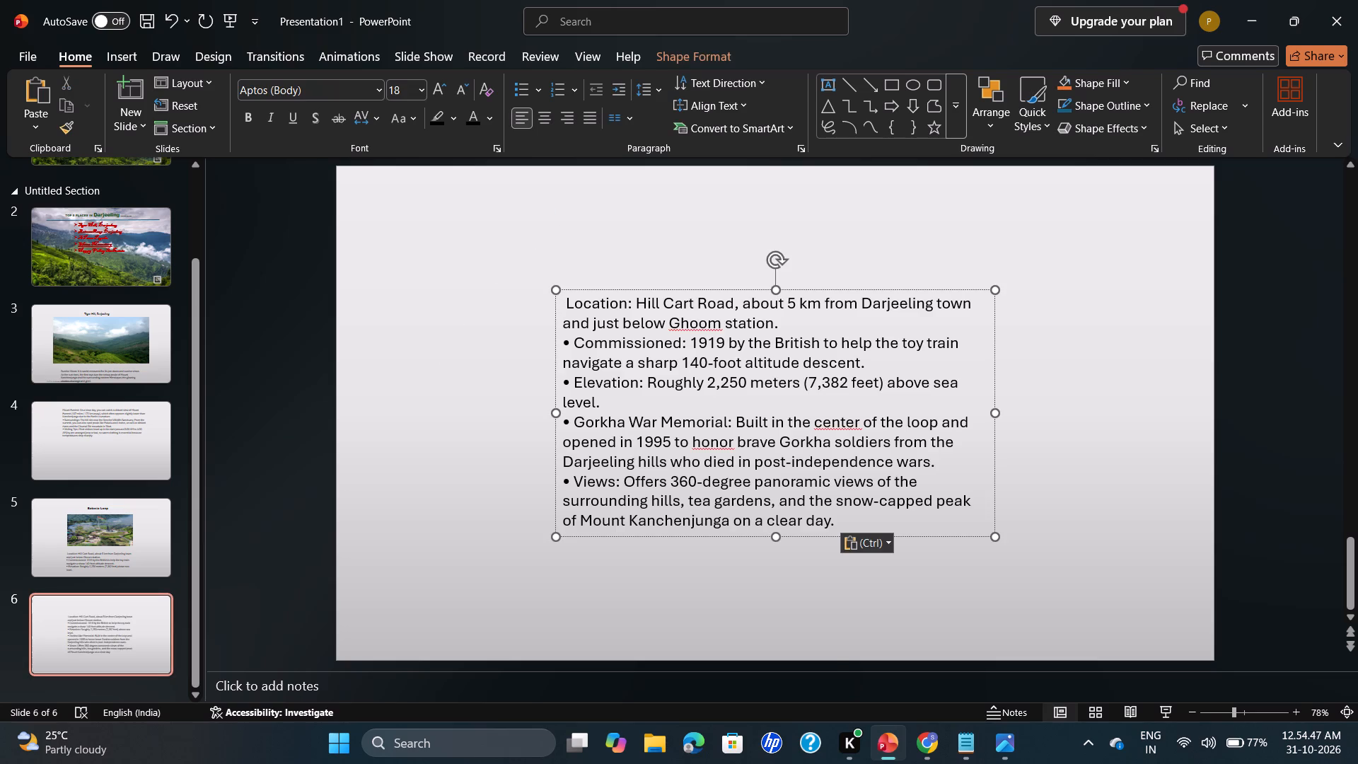
Delete the Location, Commissioned and Elevation points on slide 6 so the text starts with "Gorkha War Memorial".
drag(778, 325, 635, 337)
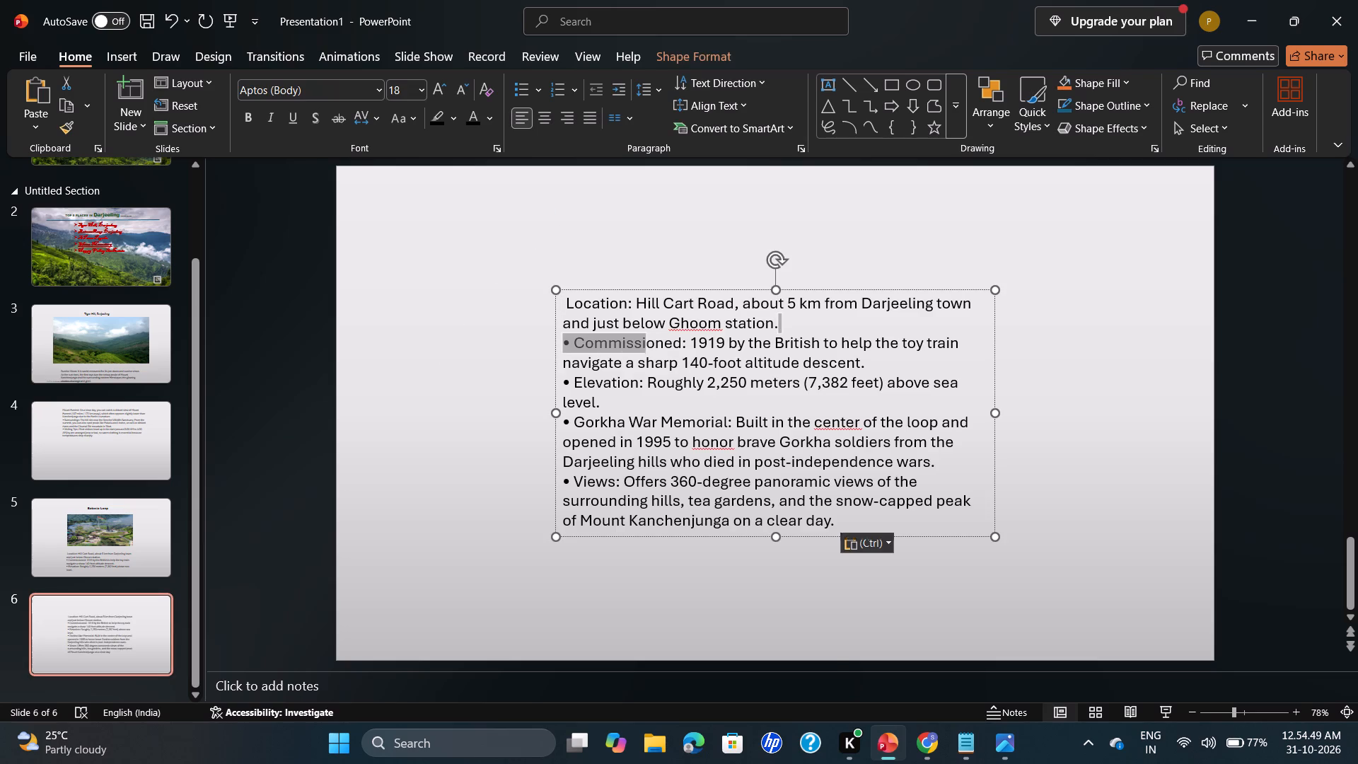
drag(635, 337, 723, 402)
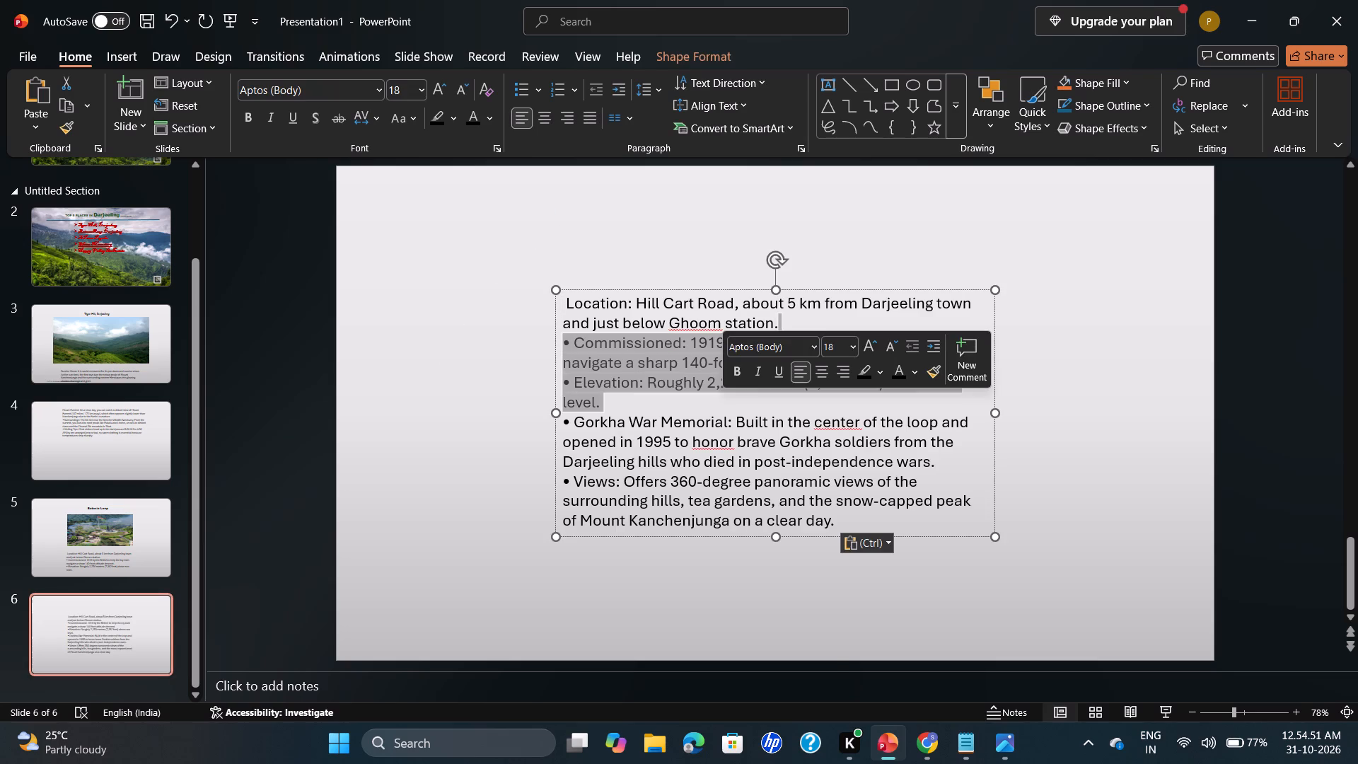
key(BackSpace)
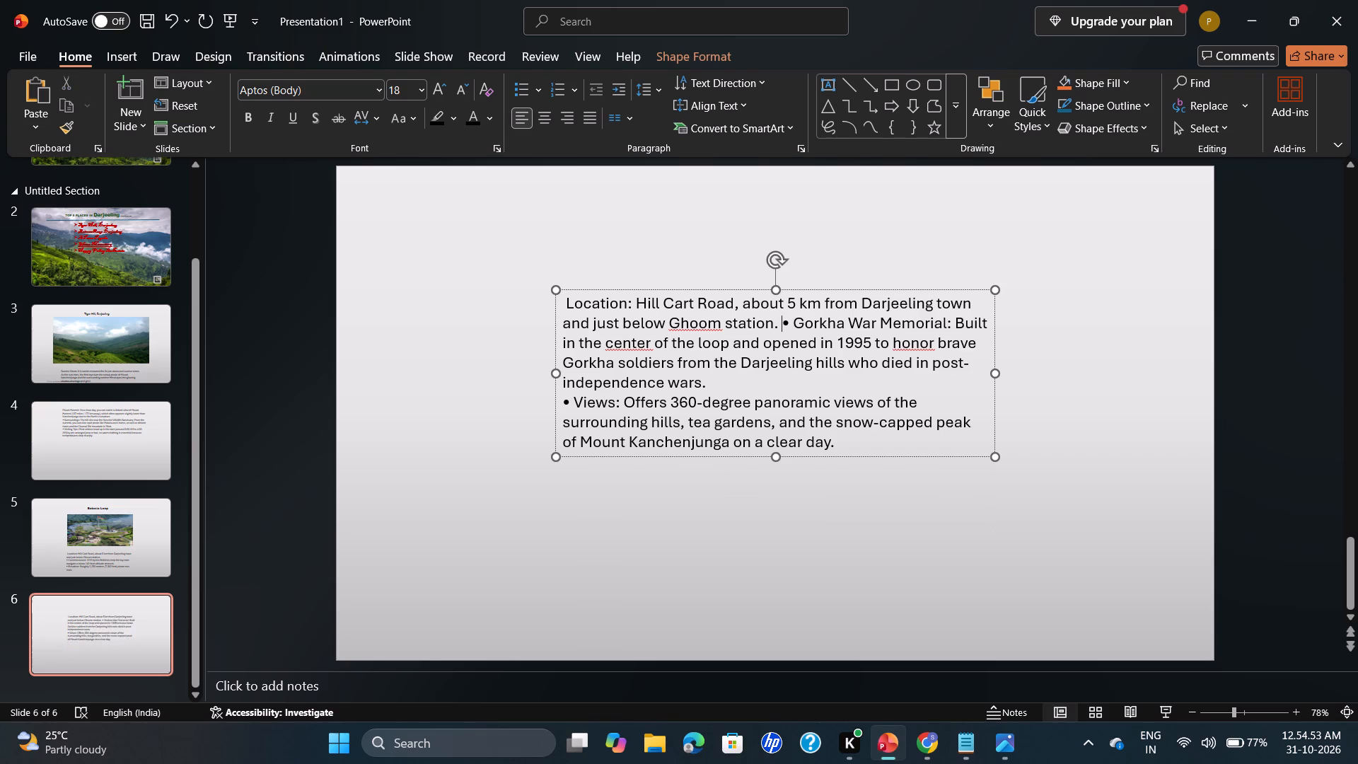
drag(567, 306, 784, 306)
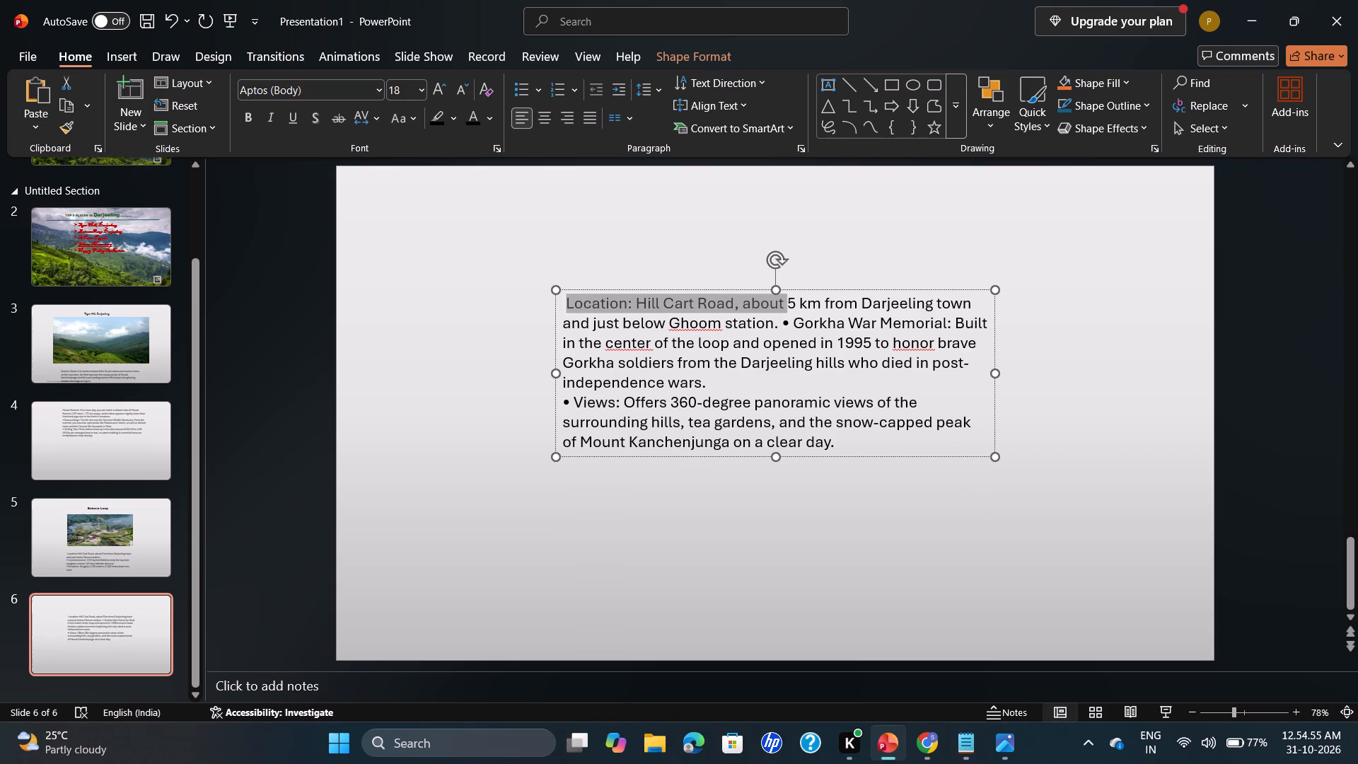
drag(784, 306, 800, 360)
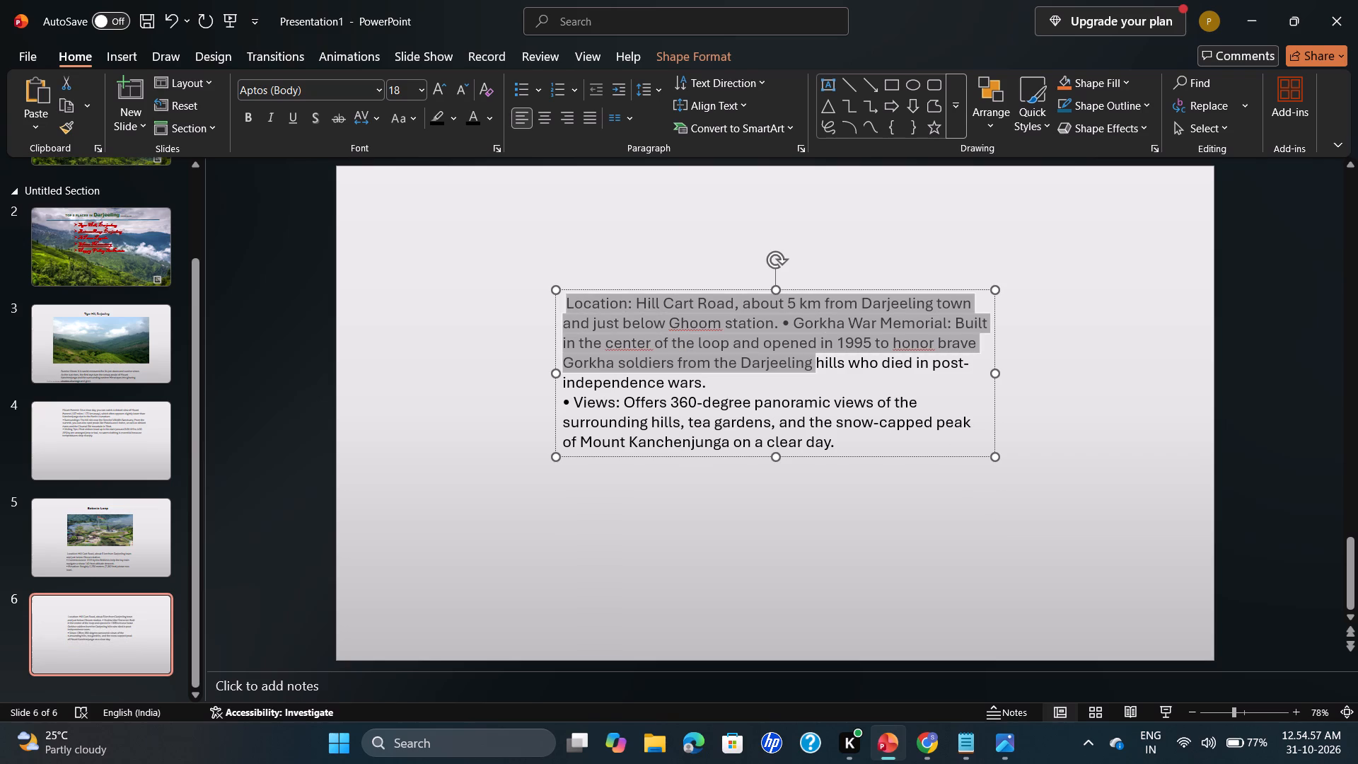
drag(800, 360, 789, 317)
key(BackSpace)
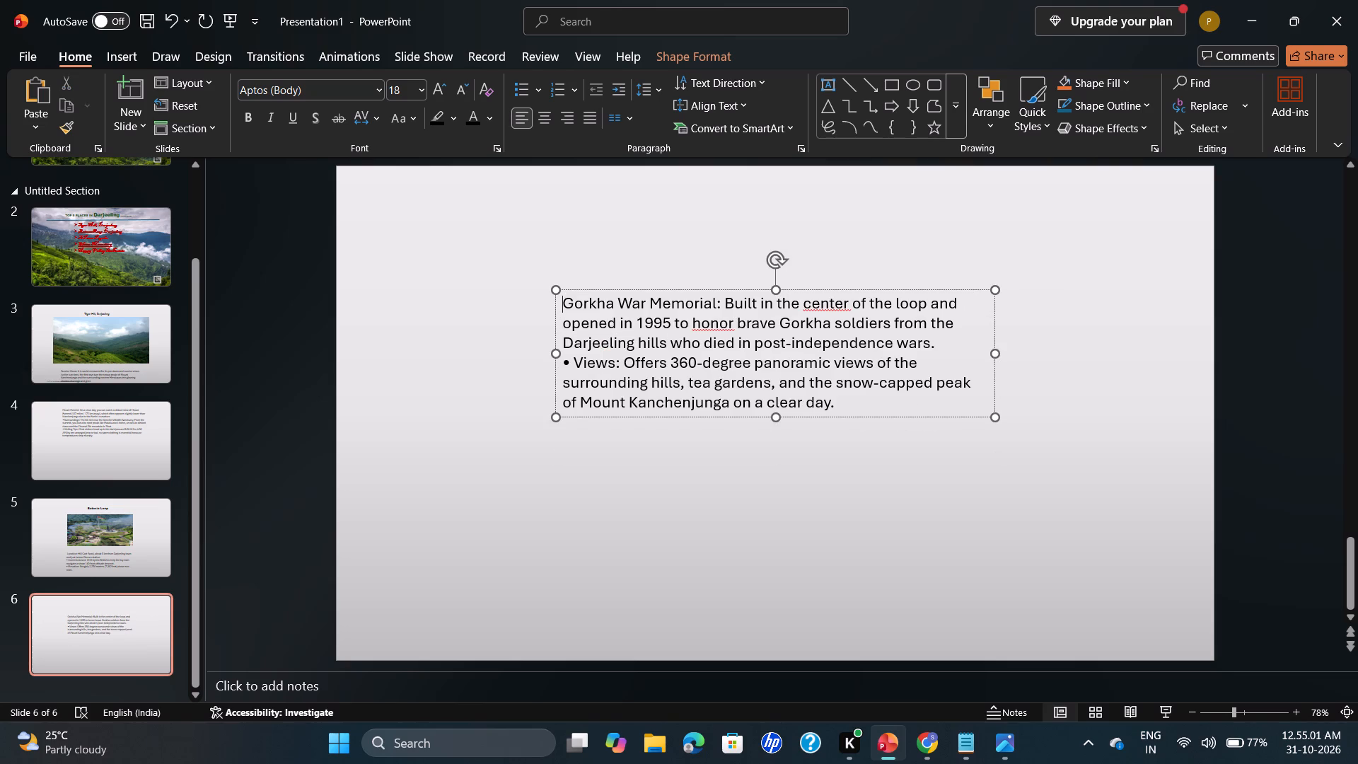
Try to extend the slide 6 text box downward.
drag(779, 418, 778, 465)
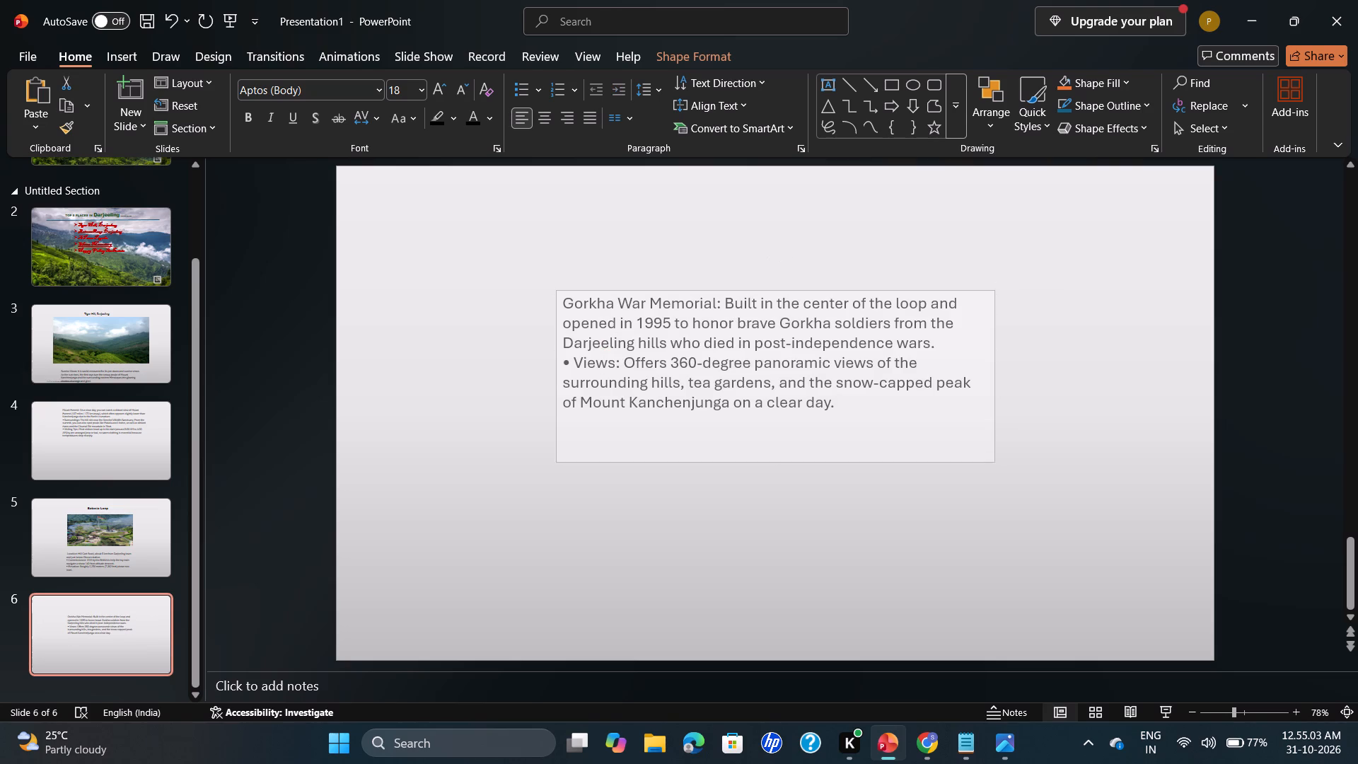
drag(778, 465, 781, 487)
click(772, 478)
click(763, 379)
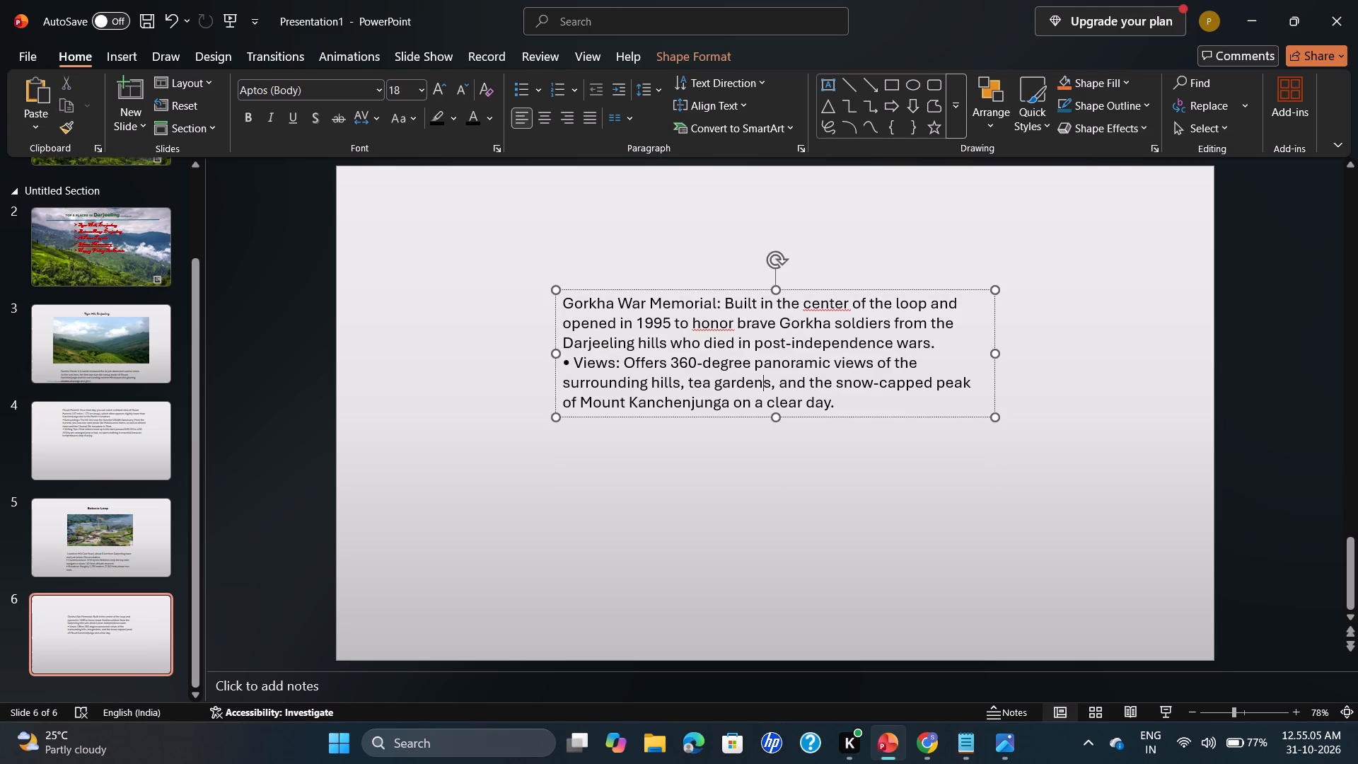
Set the font of the word "gardens" in slide 6's Views point to Bahnschrift.
click(377, 96)
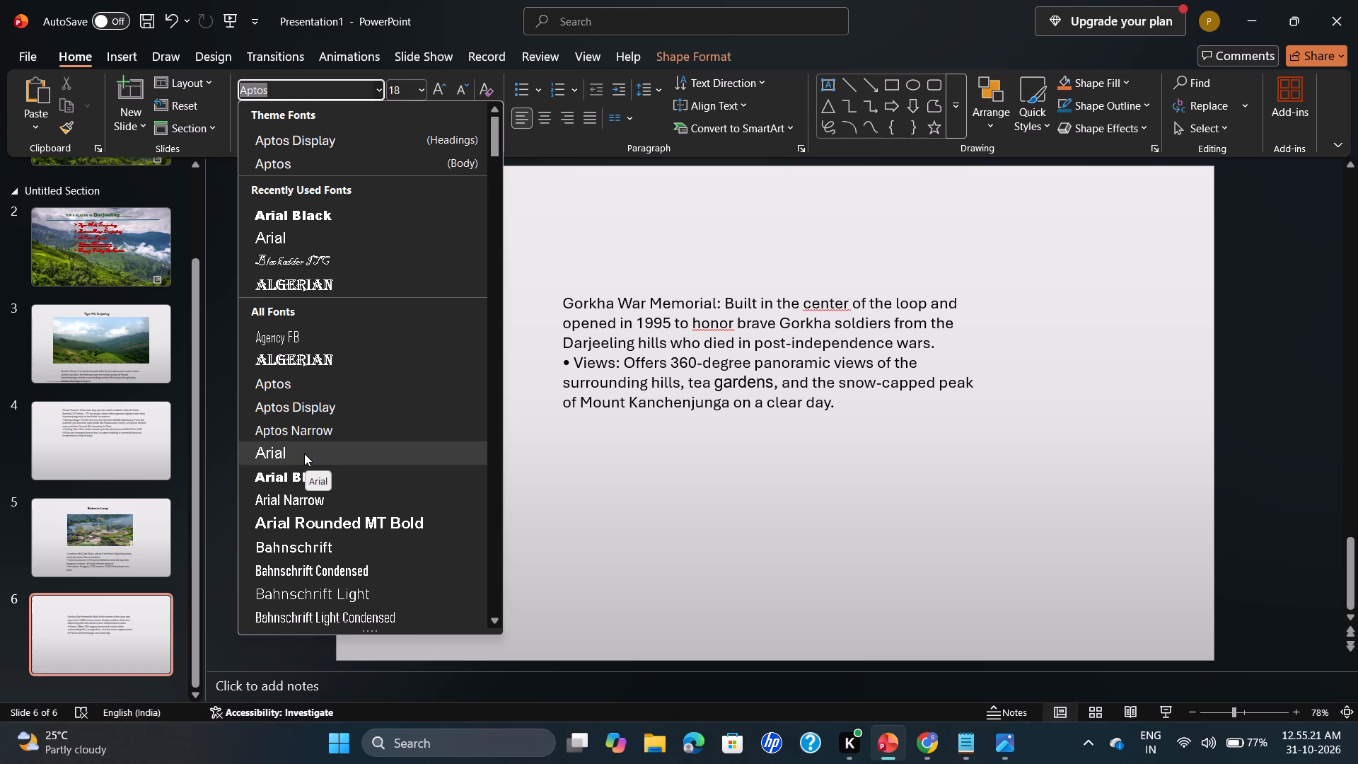
click(313, 544)
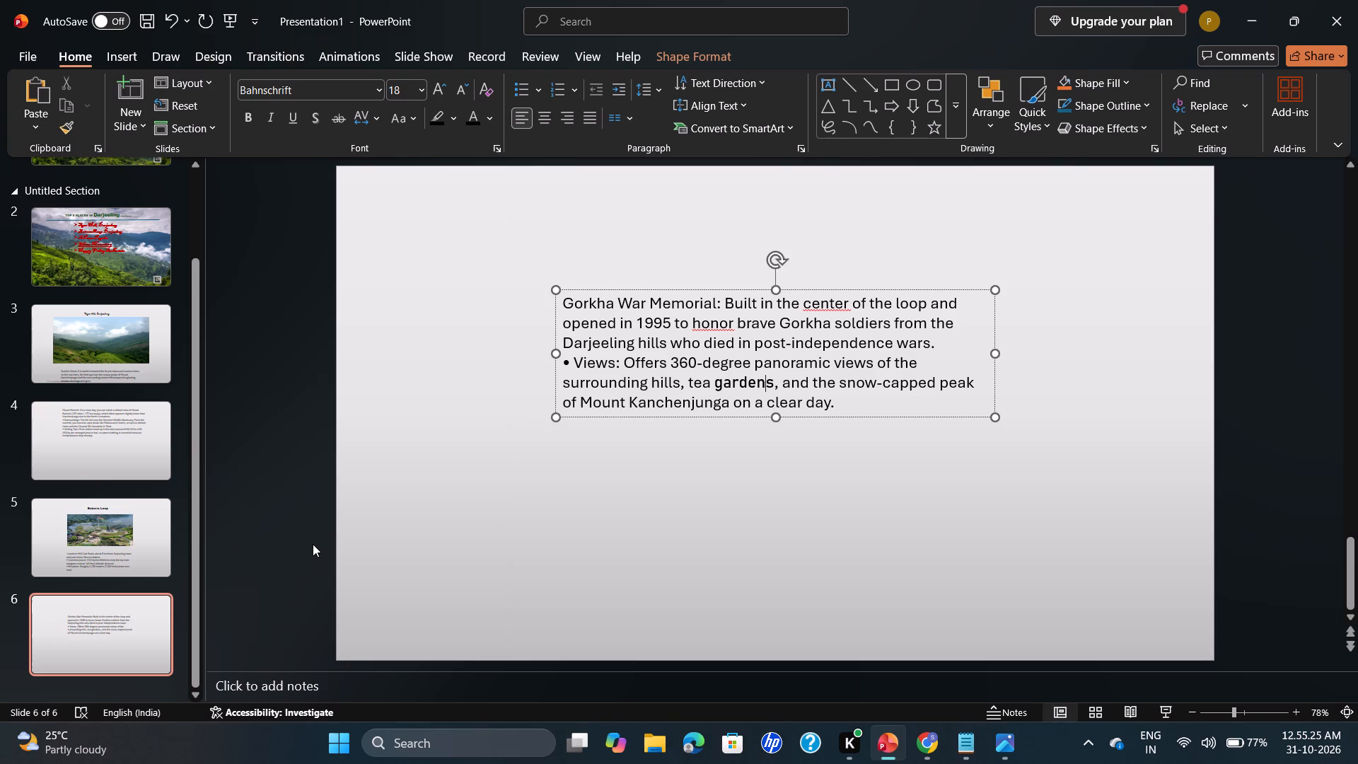
Add a new blank slide 7 after slide 6.
click(138, 563)
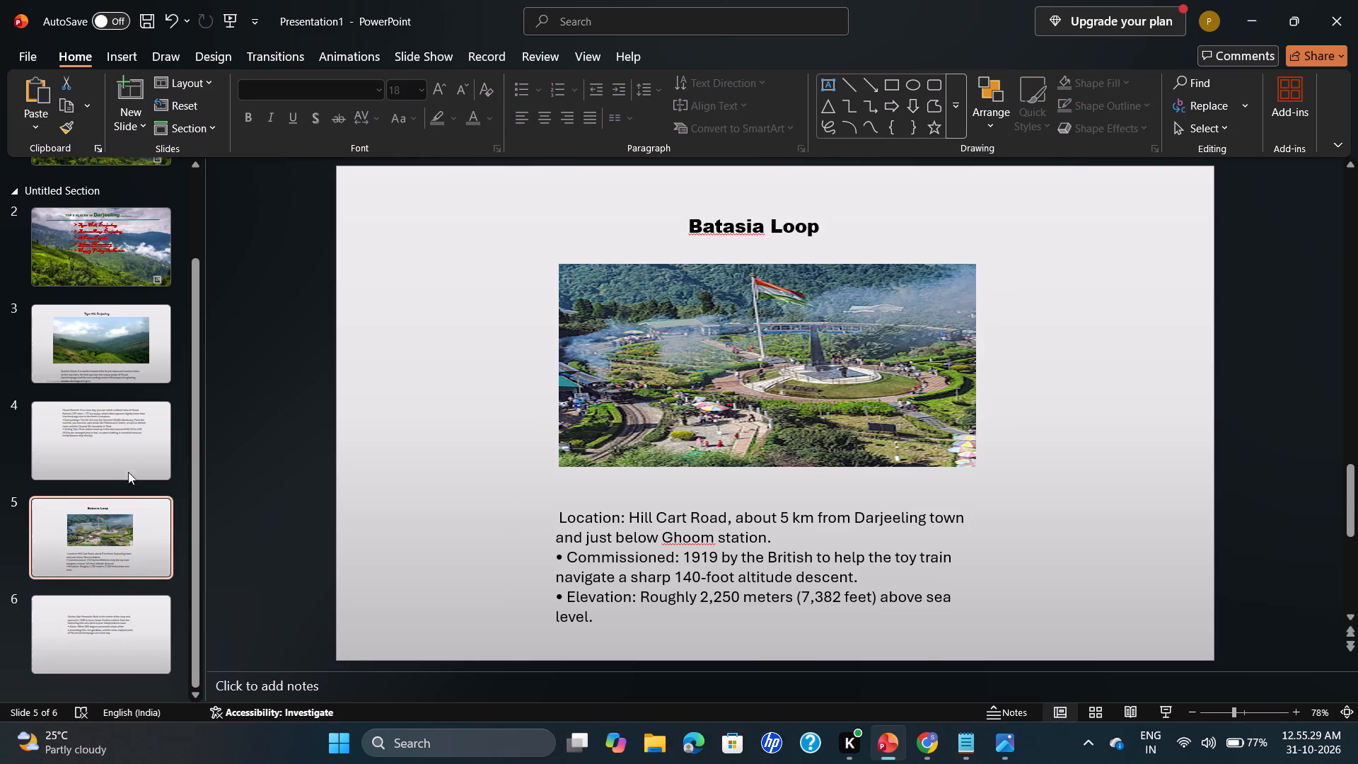
click(131, 451)
click(134, 371)
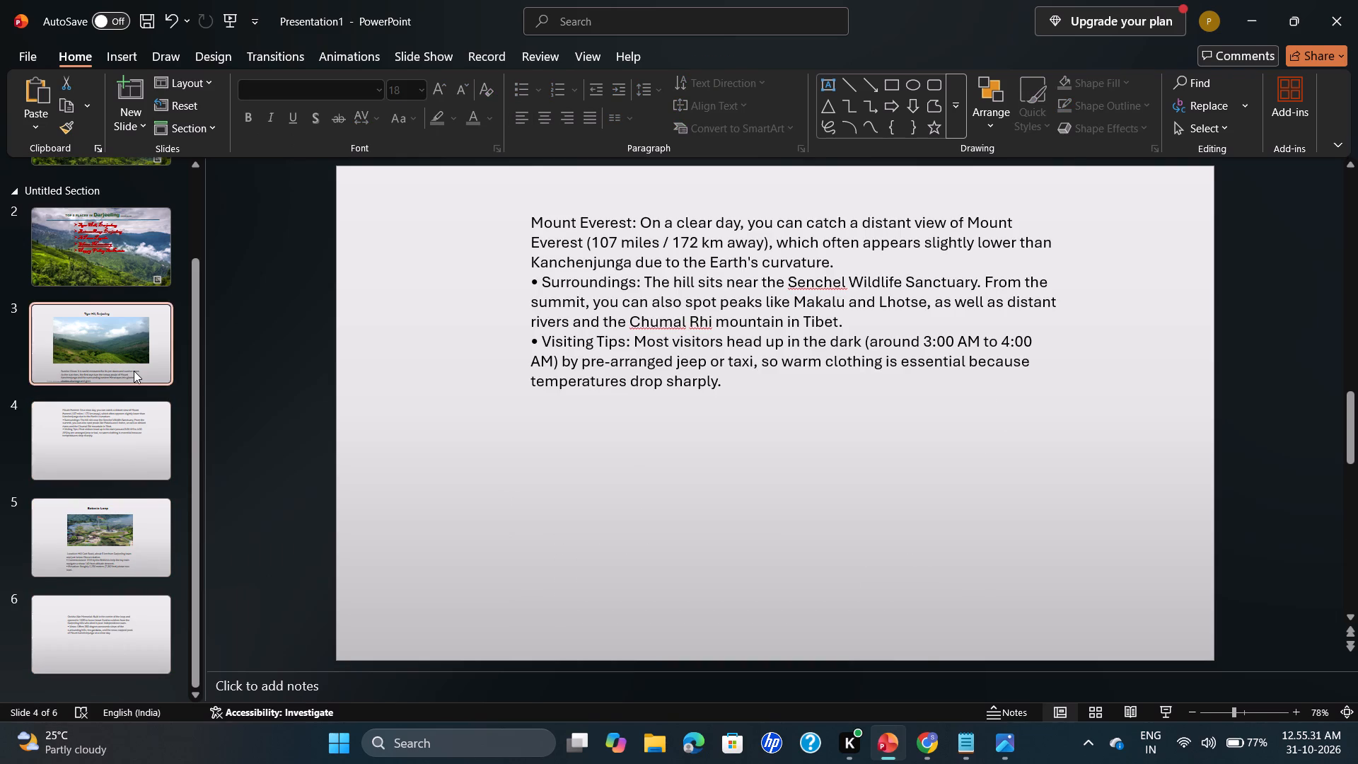
scroll(133, 535, down, 2)
click(120, 649)
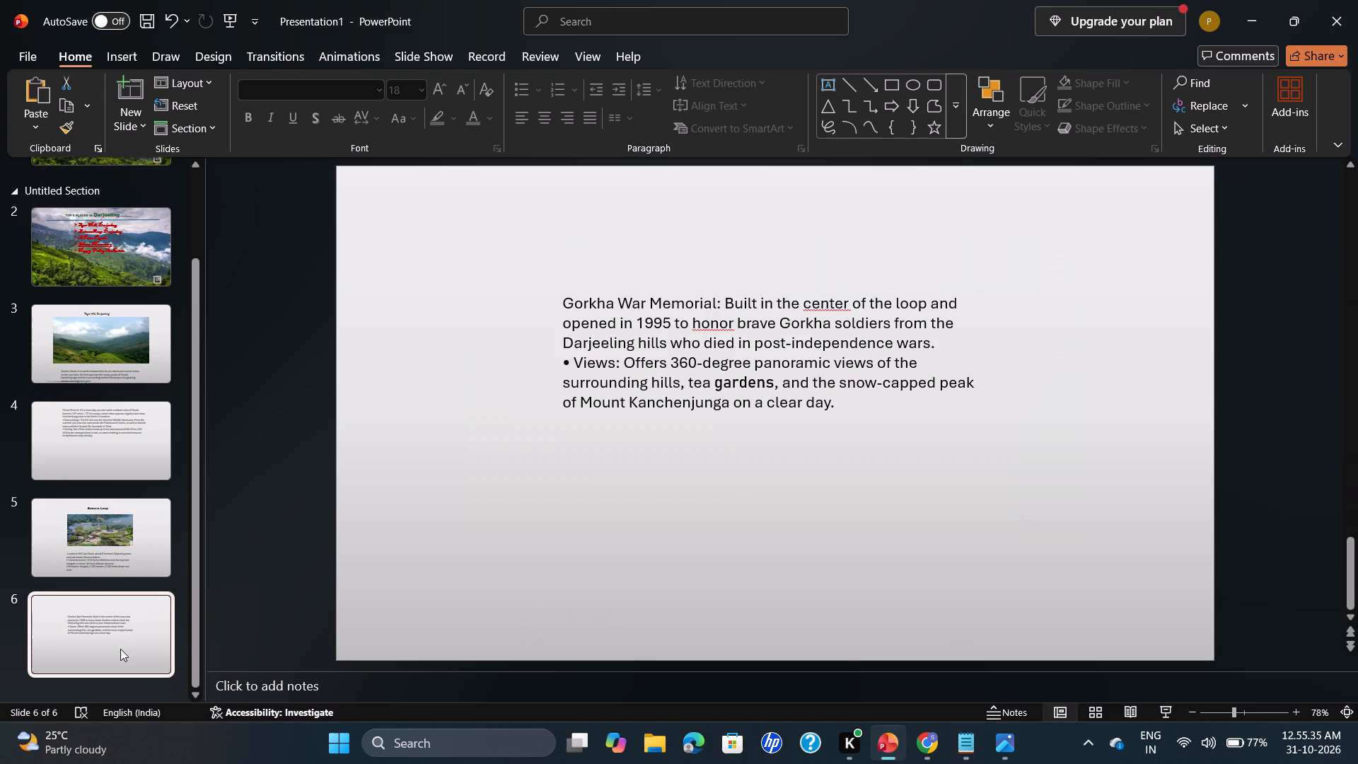
right_click(120, 649)
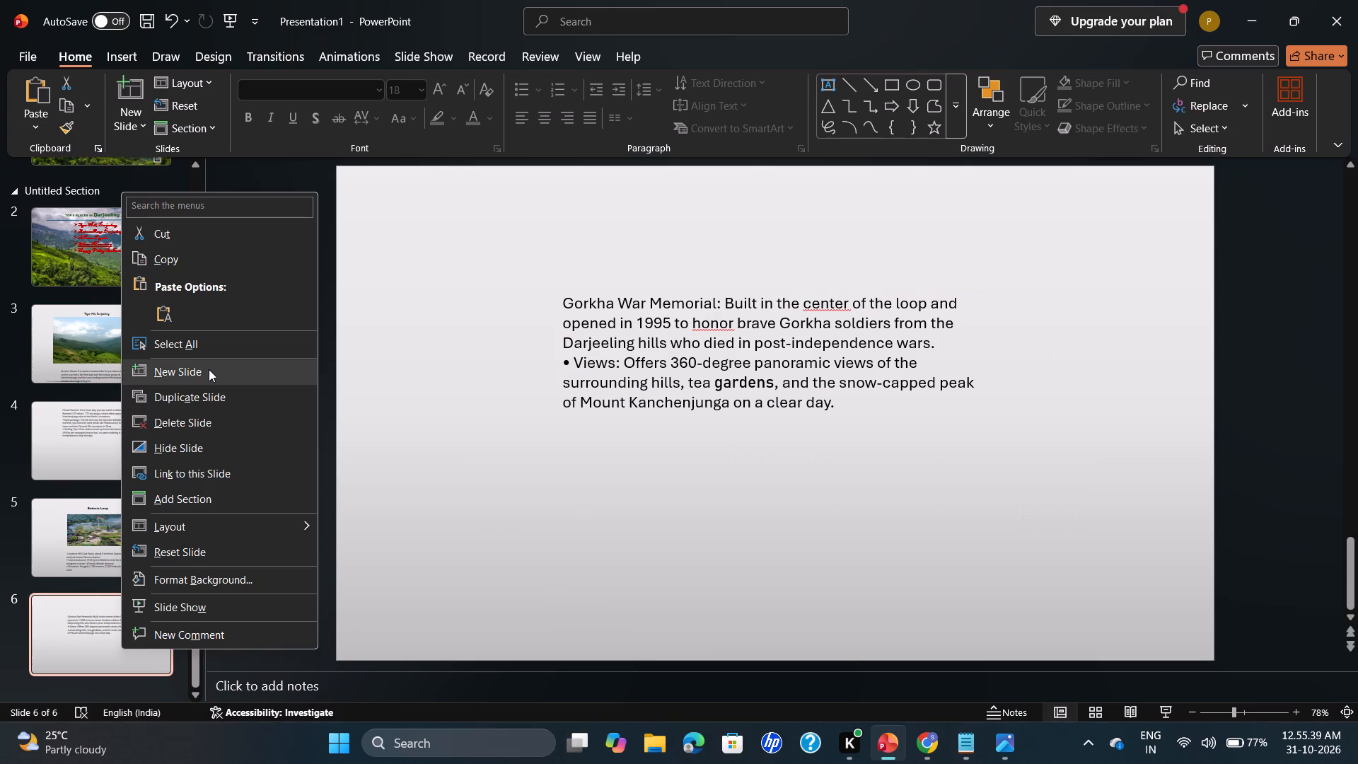
click(209, 369)
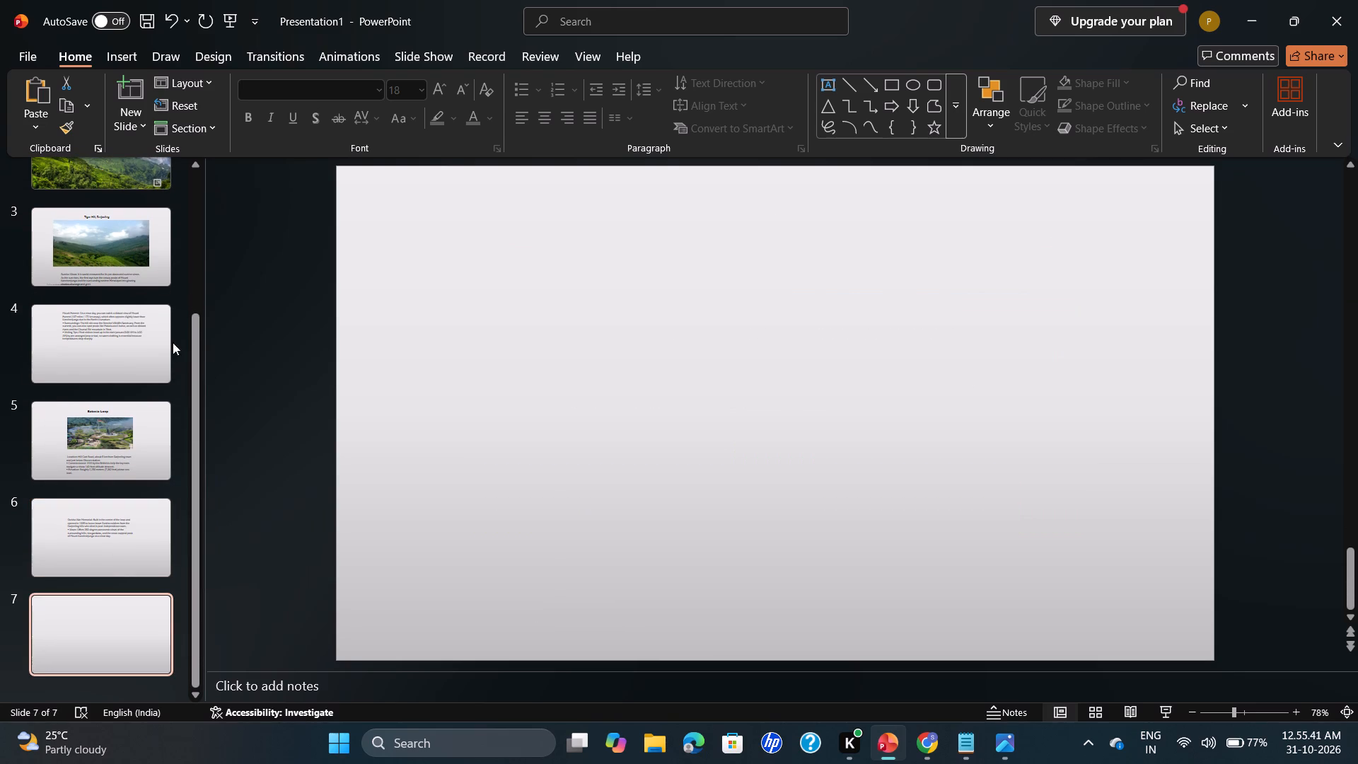
Check the places list on slide 2, return to slide 7, and switch to Chrome to search Google for "peace pagoda".
scroll(113, 316, up, 3)
click(112, 316)
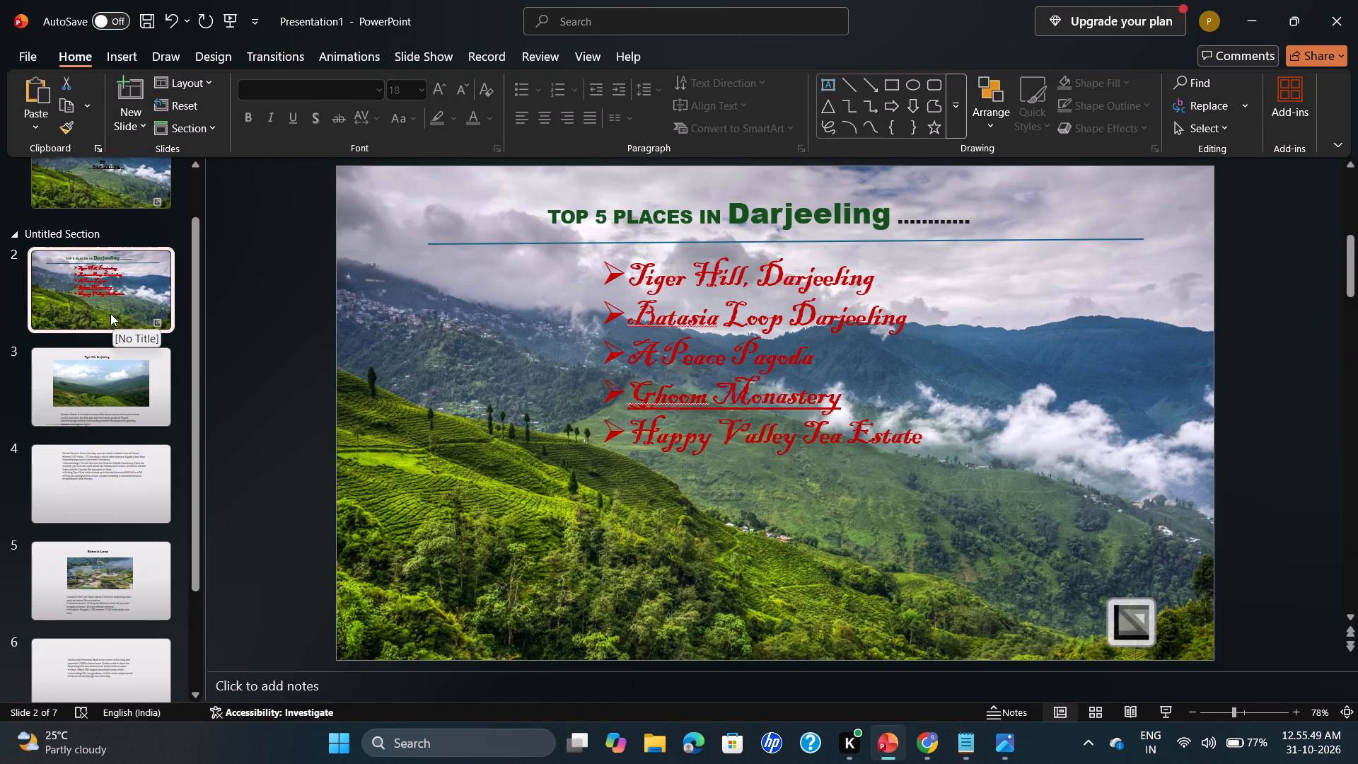
scroll(100, 471, down, 3)
click(113, 608)
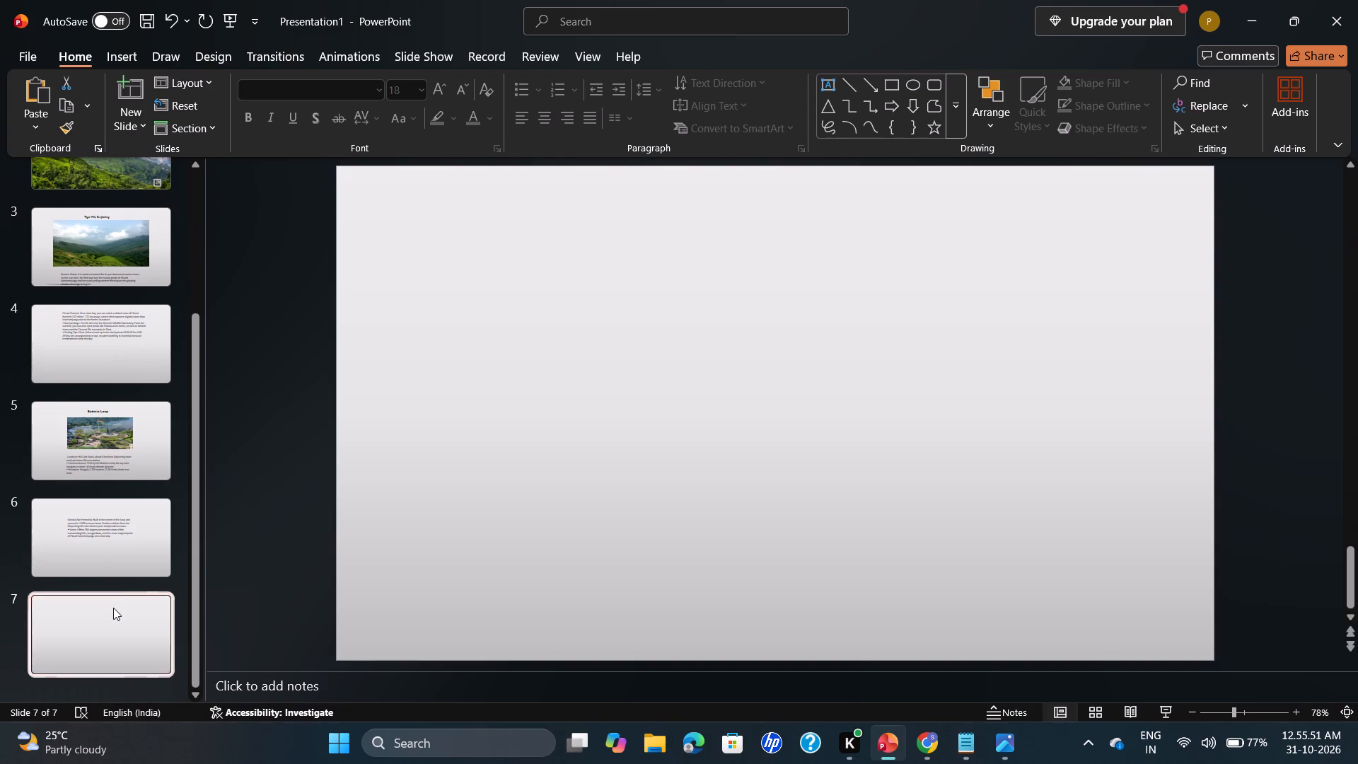
click(937, 741)
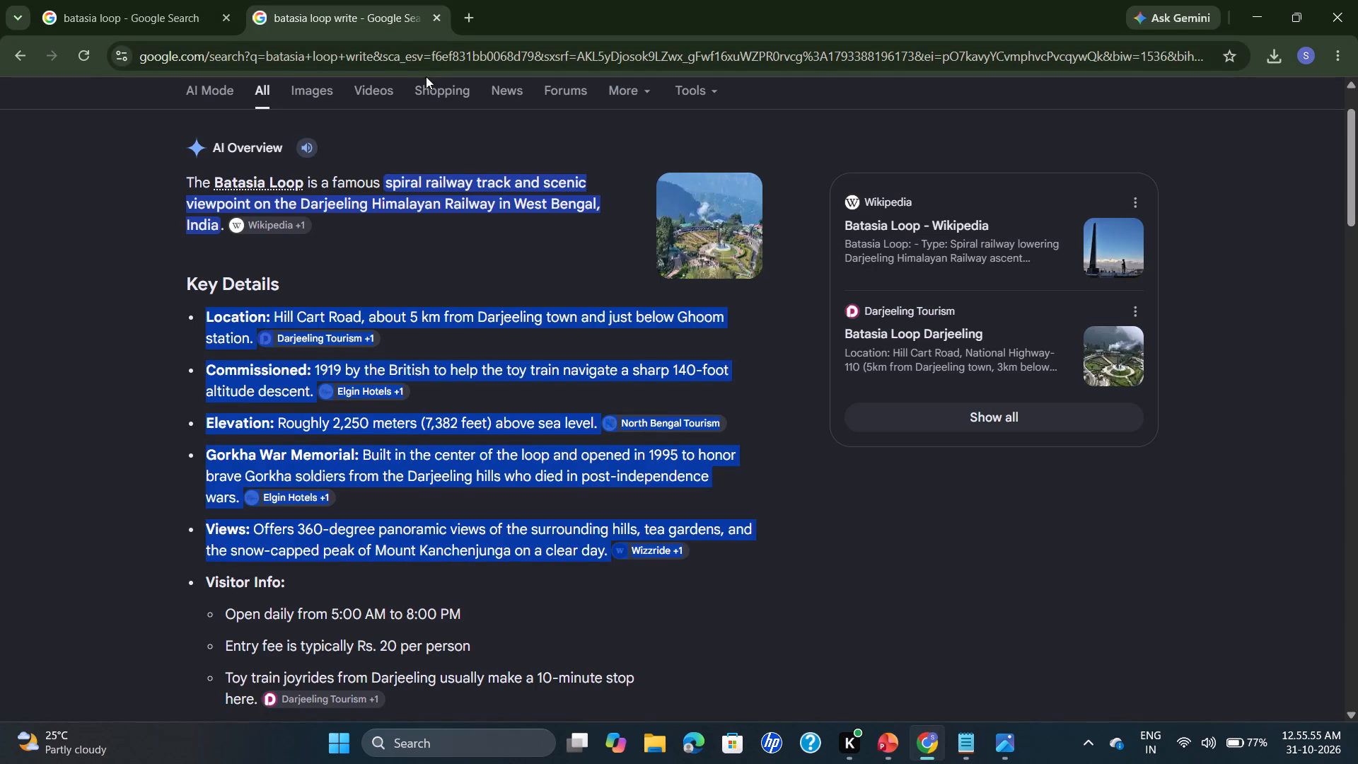
scroll(442, 195, up, 8)
drag(388, 126, 8, 133)
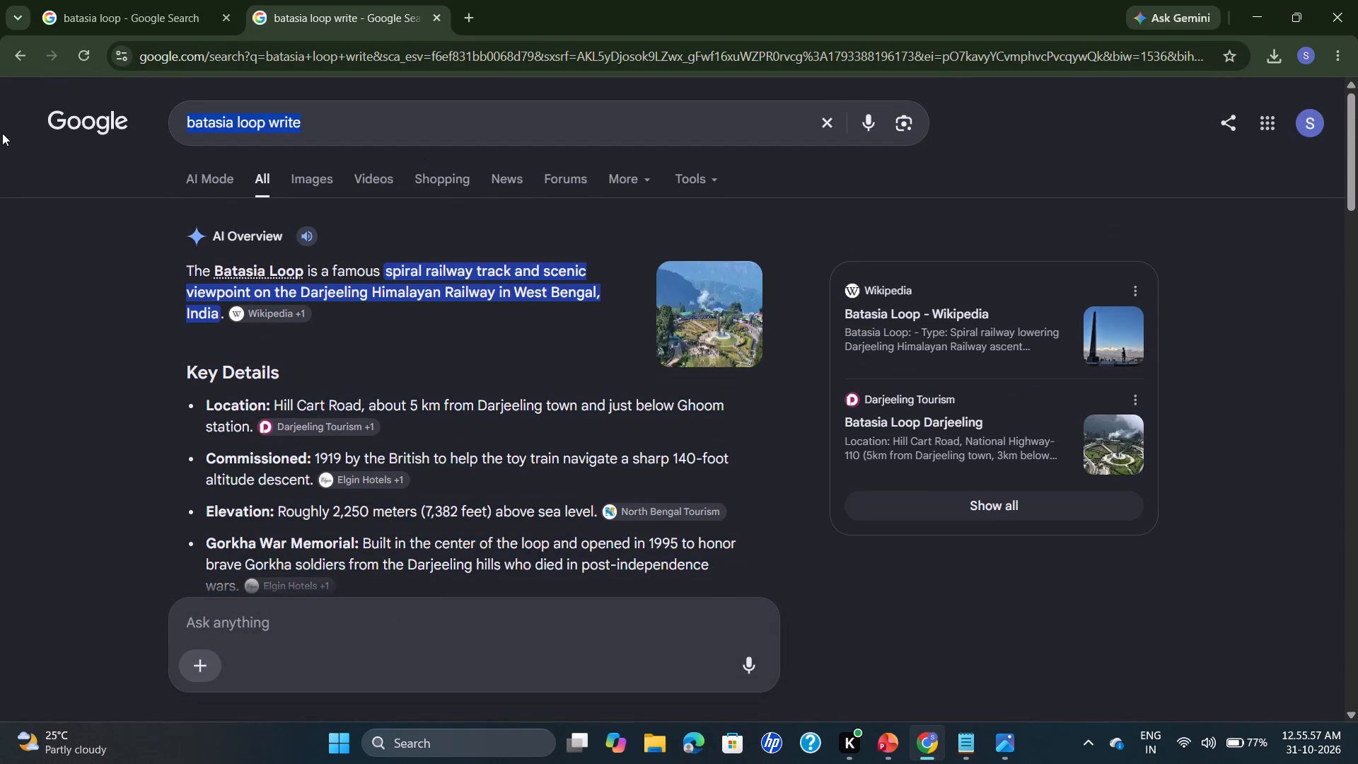
key(p)
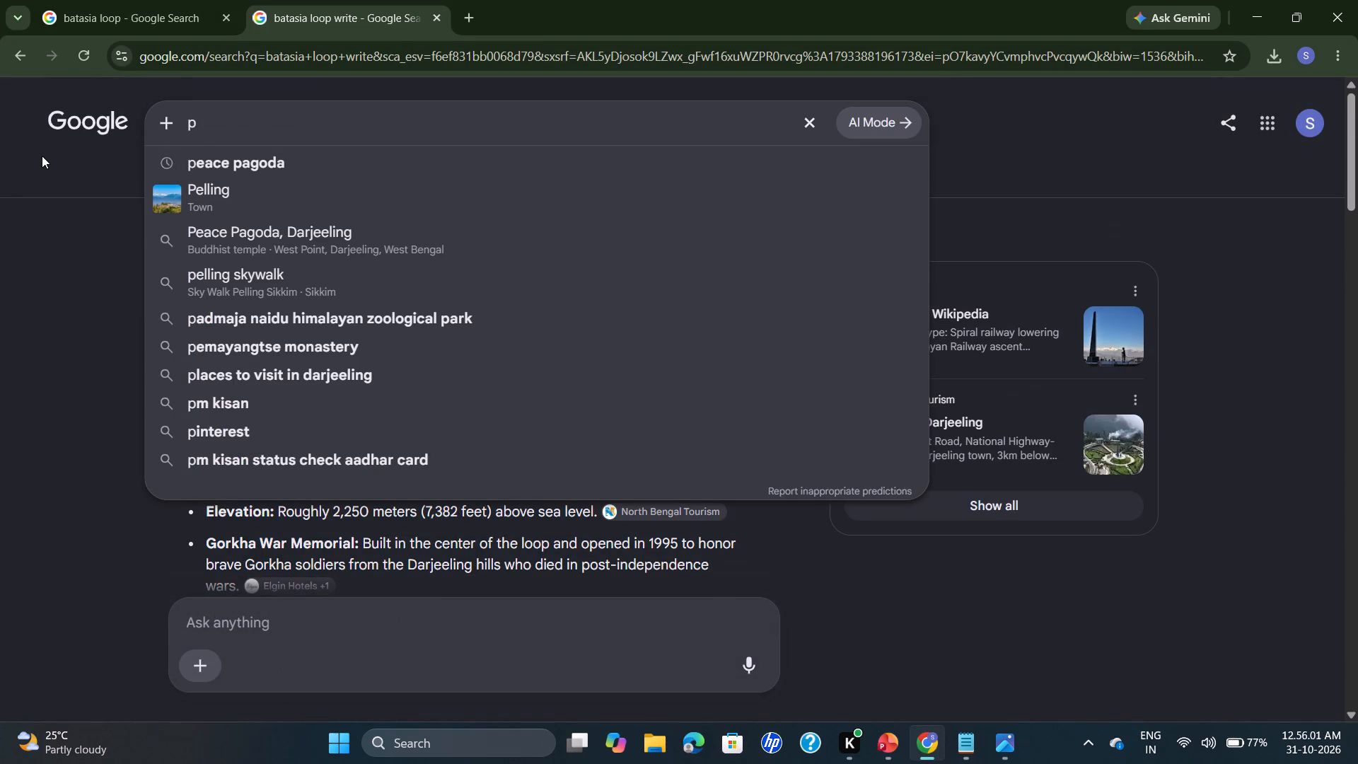
click(221, 173)
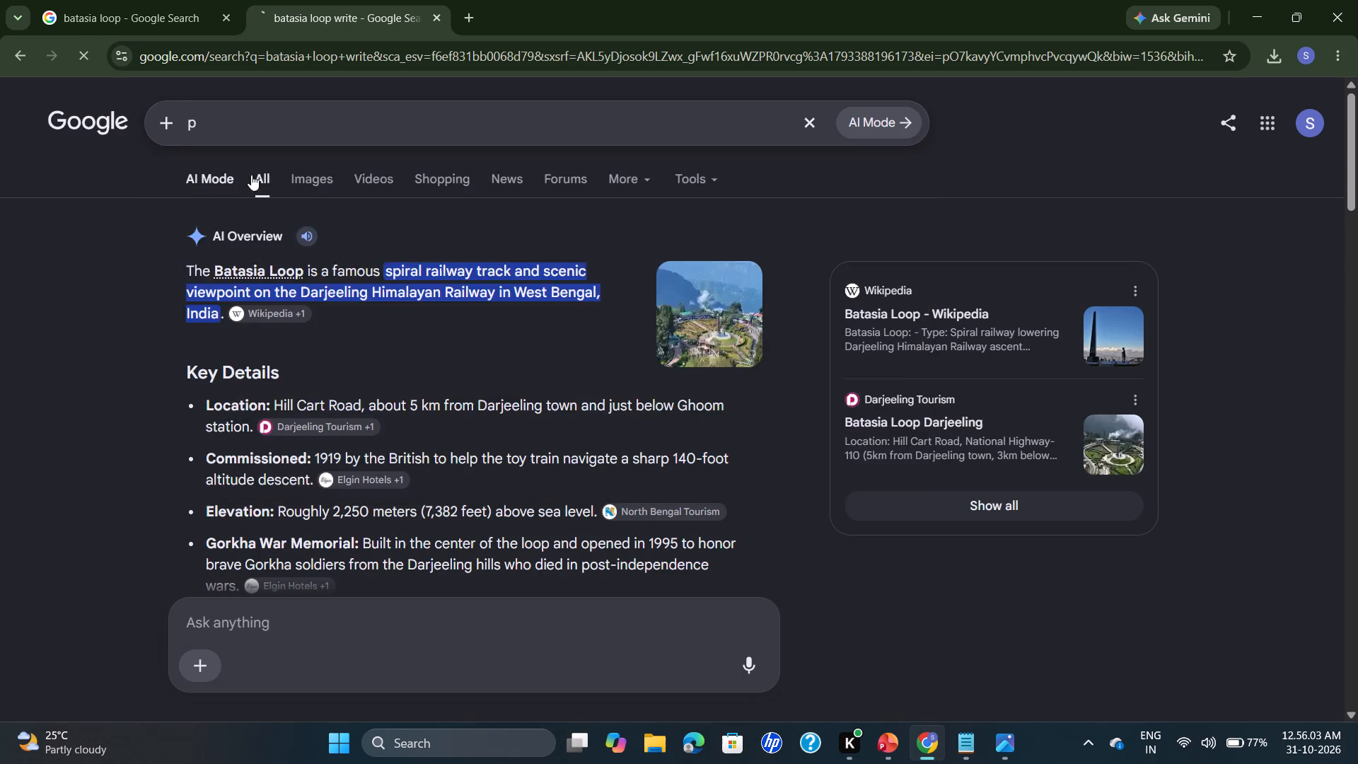
Copy the words "A Peace Pagoda" from the start of the search page's AI Overview.
right_click(263, 175)
click(156, 291)
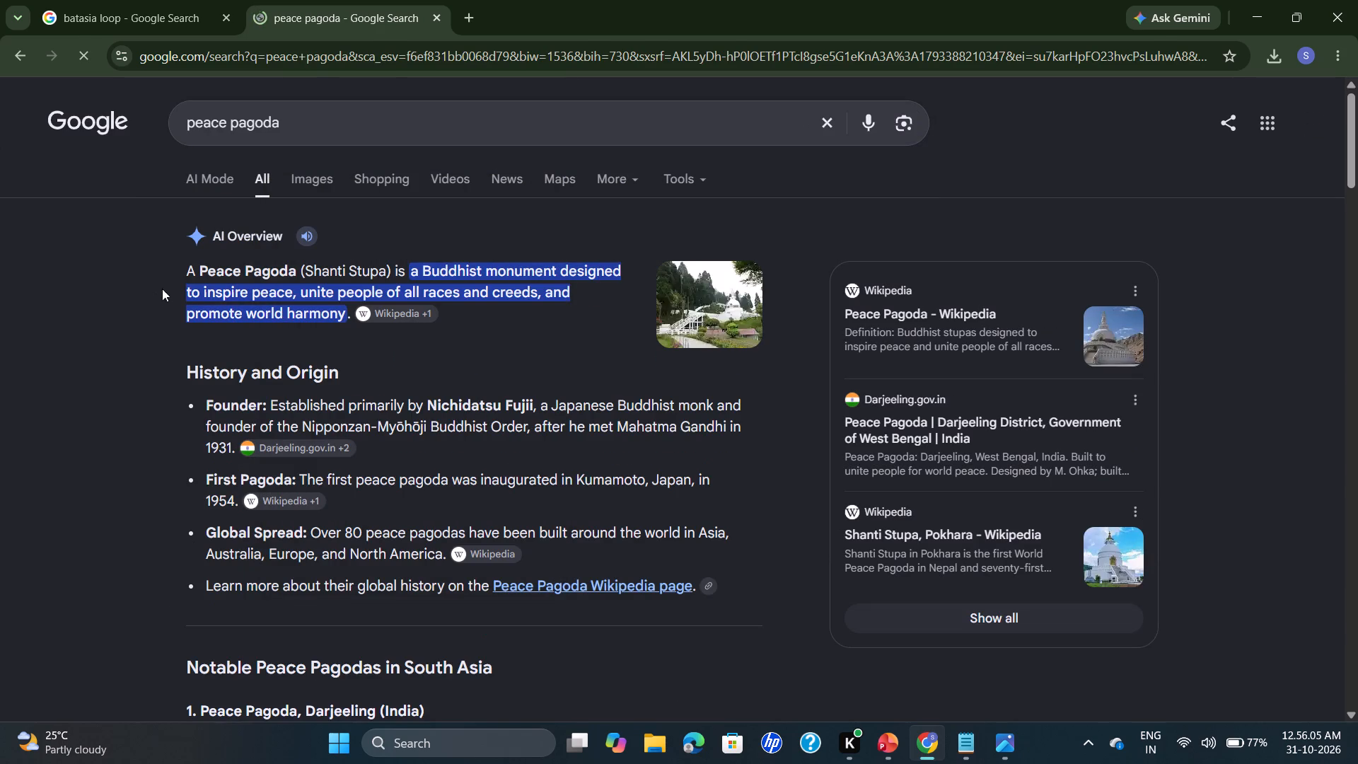
drag(296, 272, 195, 269)
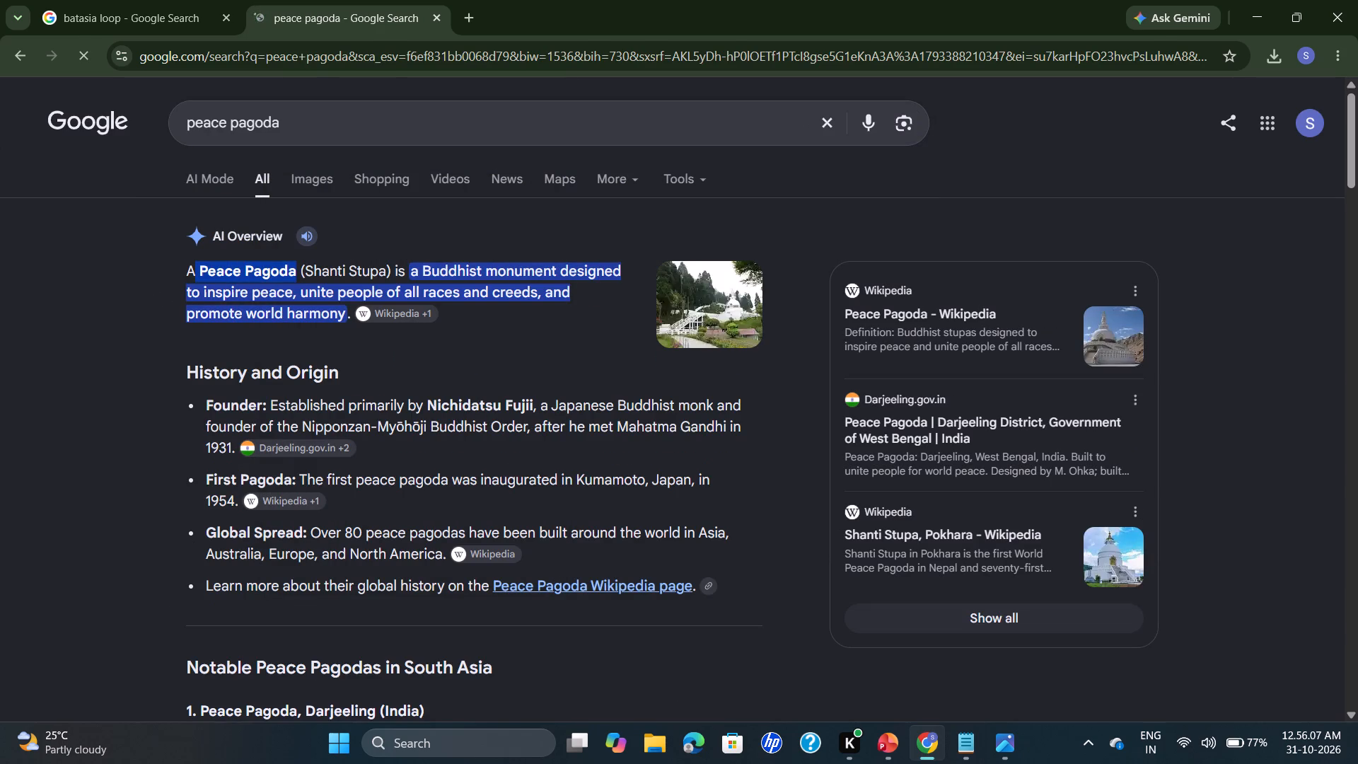
drag(195, 269, 182, 269)
click(182, 269)
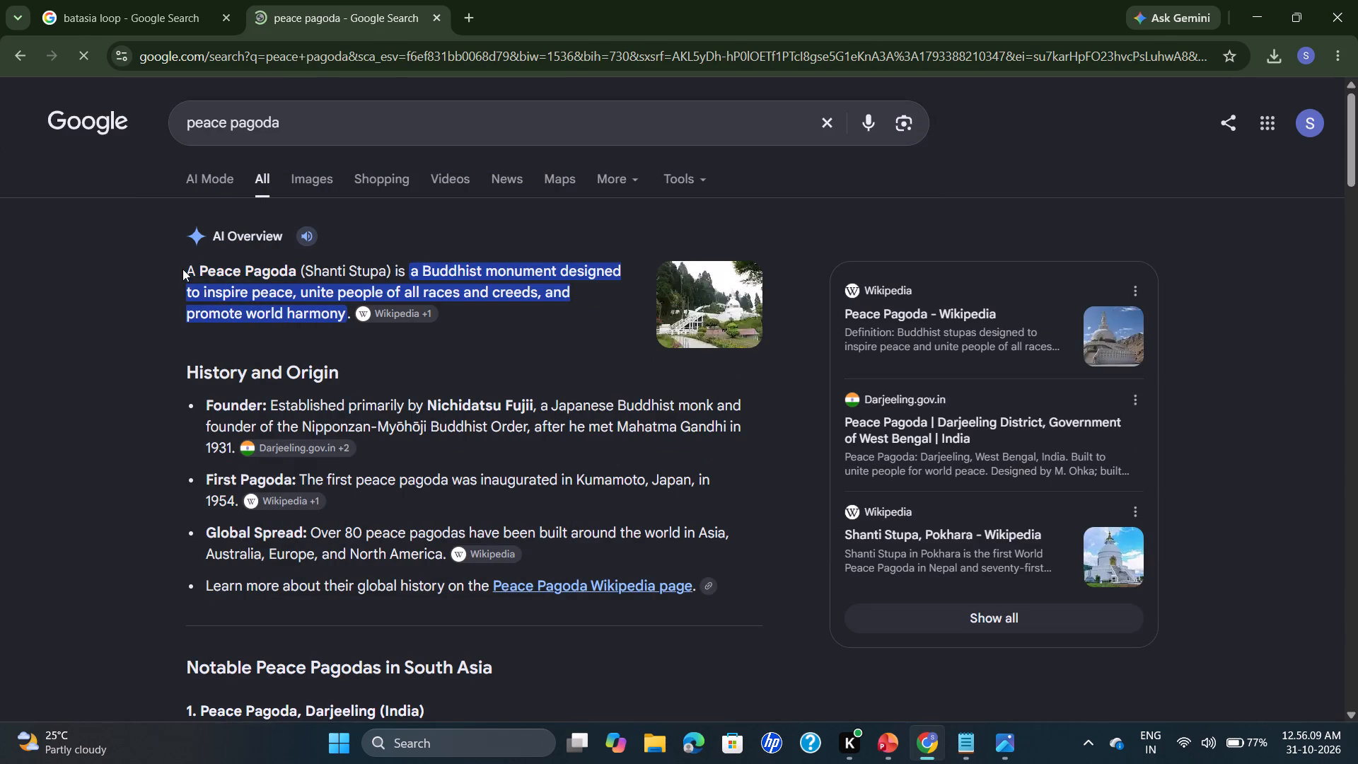
click(141, 284)
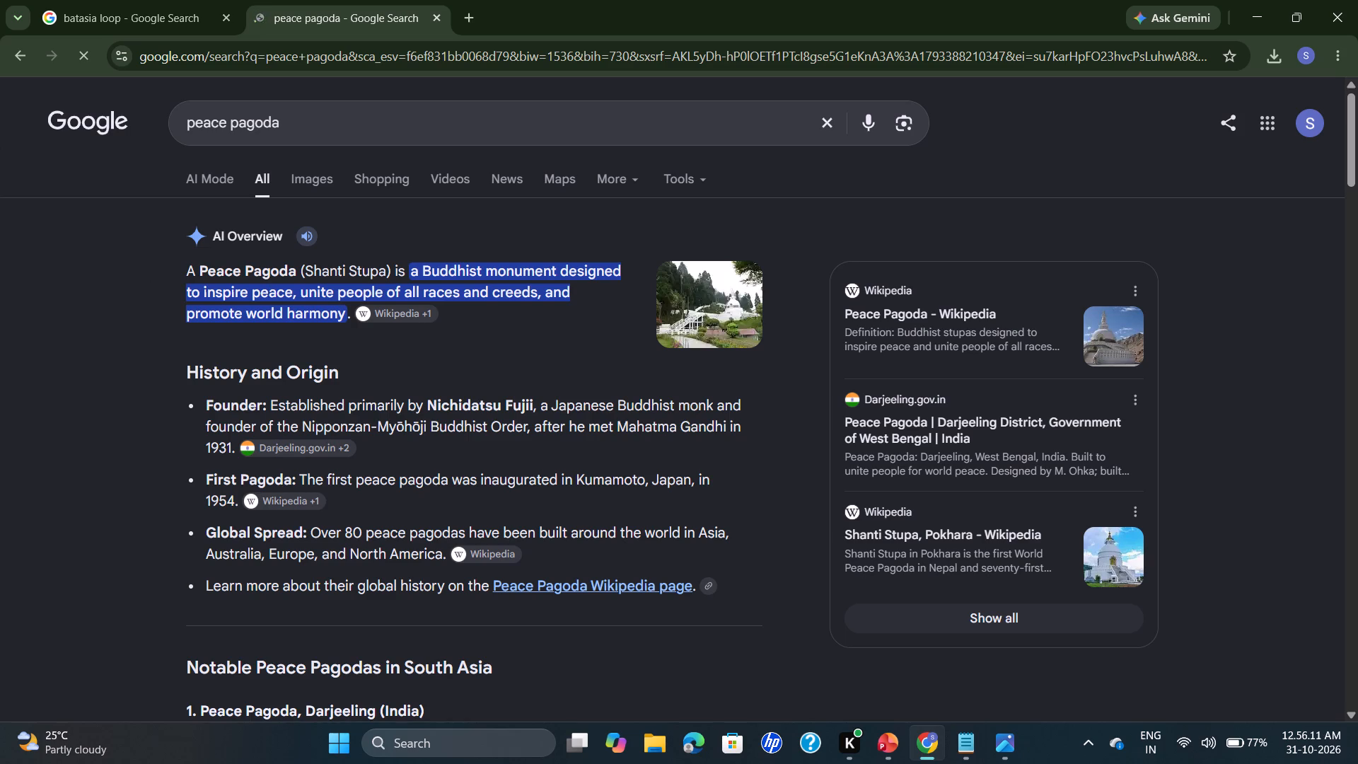
click(291, 270)
click(464, 374)
drag(297, 270, 209, 270)
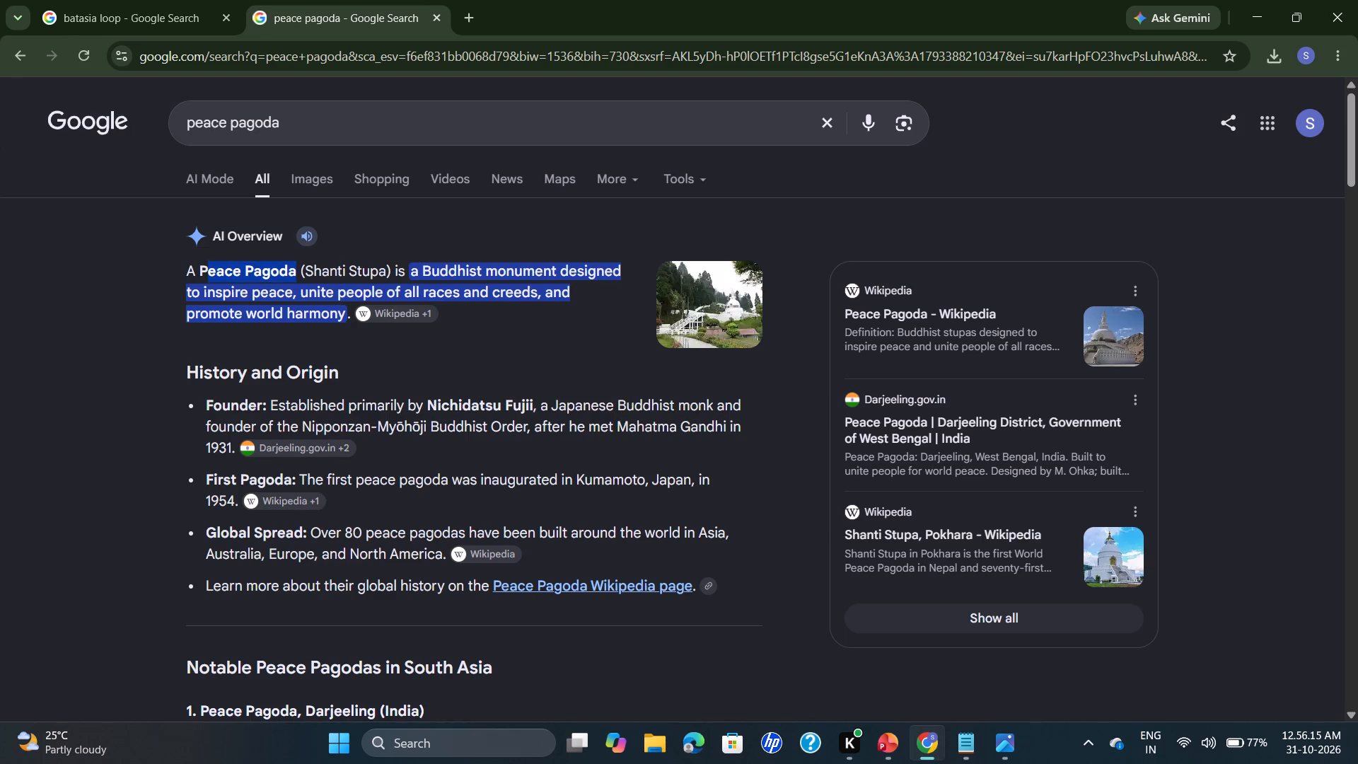
drag(209, 270, 187, 270)
key(ctrl+c)
Switch to PowerPoint, draw a wide text box near the top of slide 7, and paste "A Peace Pagoda" into it.
click(974, 749)
click(893, 748)
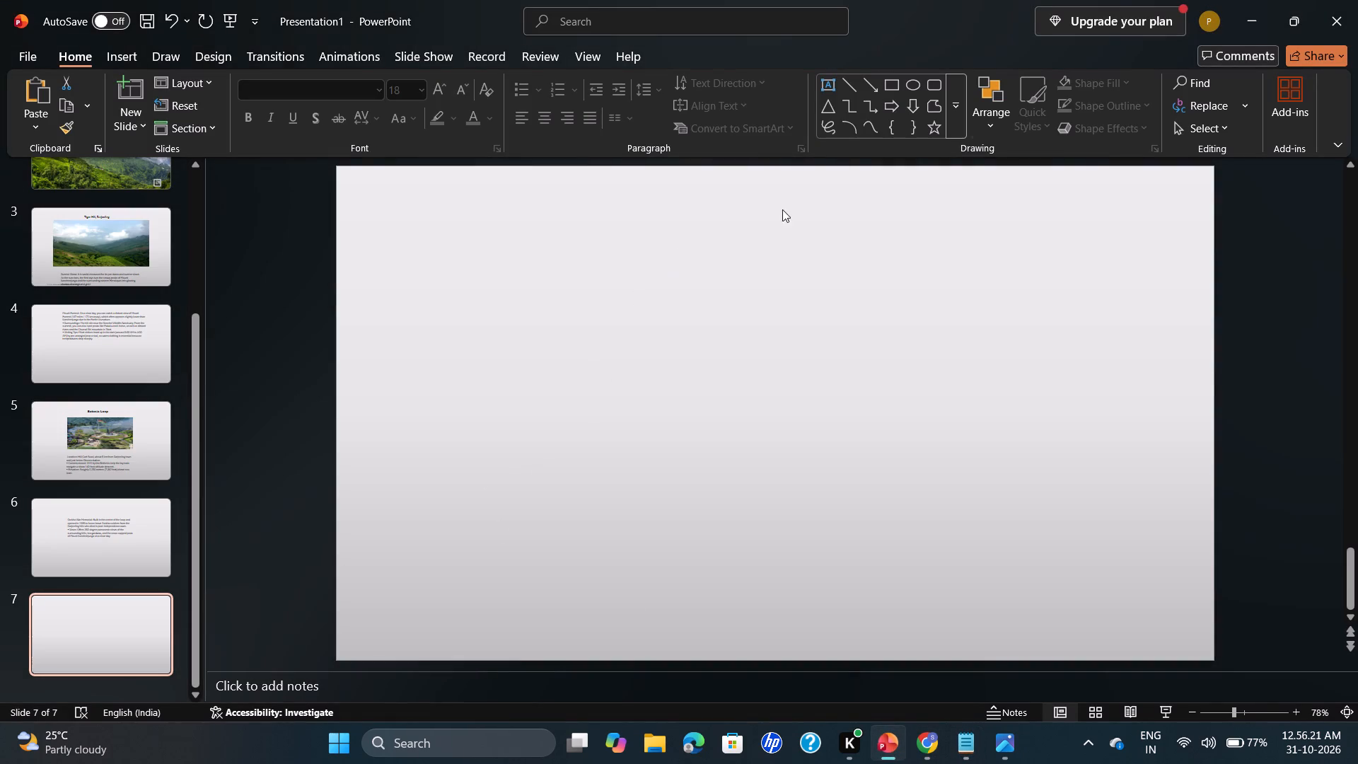
drag(995, 91, 837, 100)
click(827, 86)
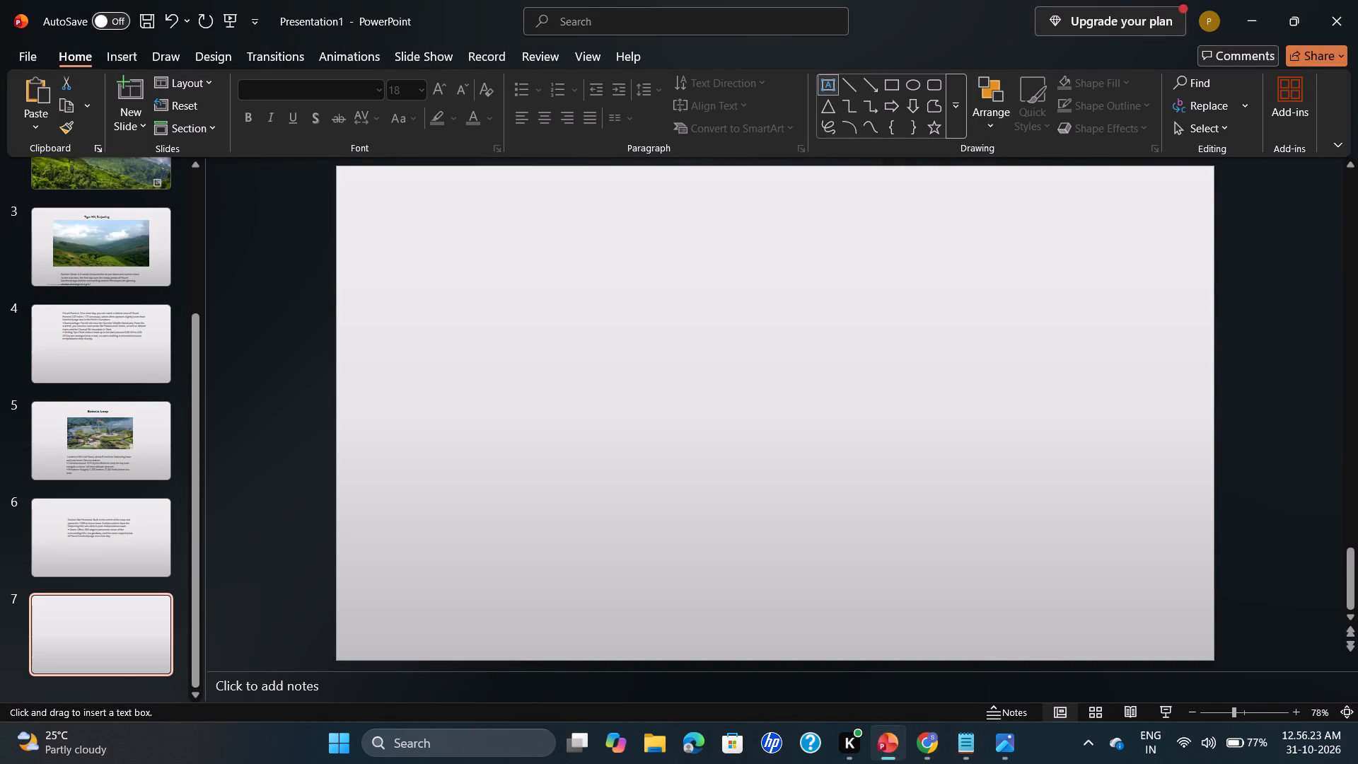
drag(590, 207, 957, 261)
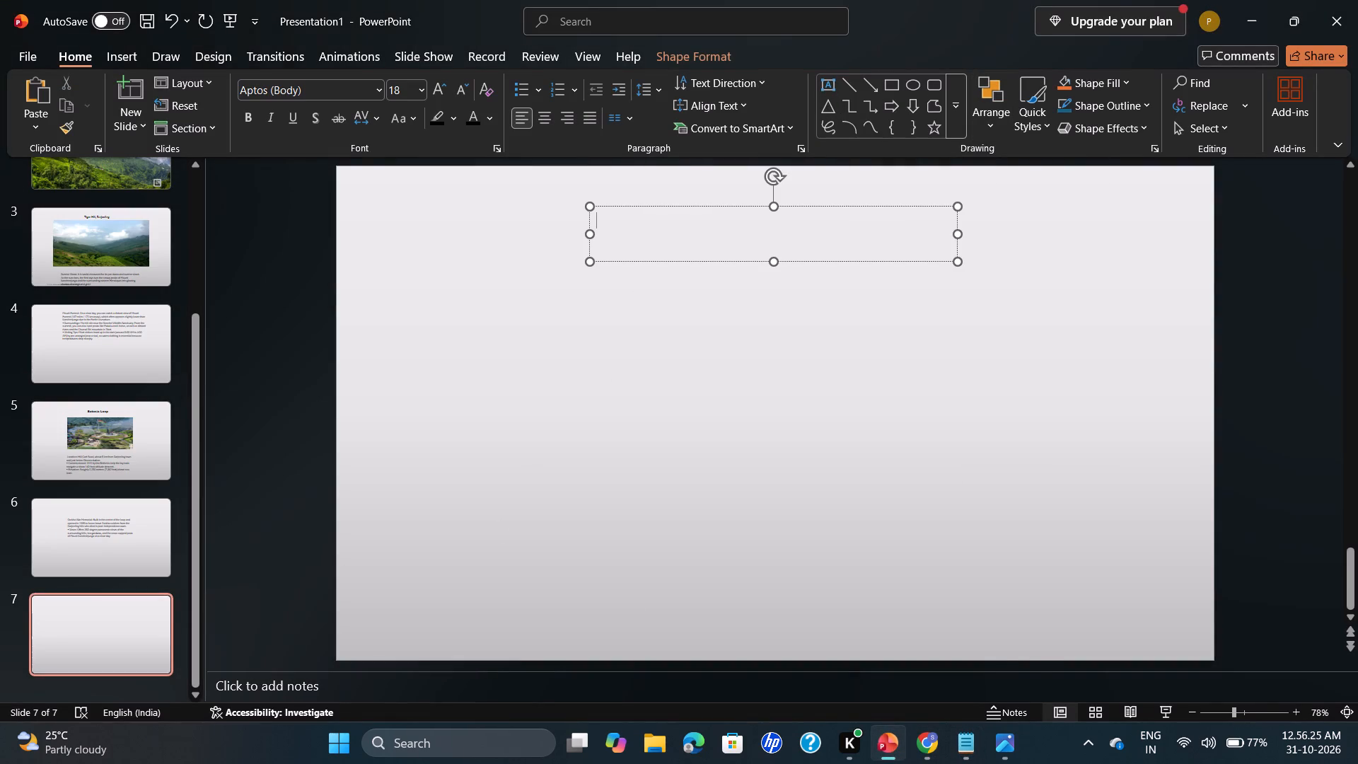
click(654, 236)
key(ctrl+v)
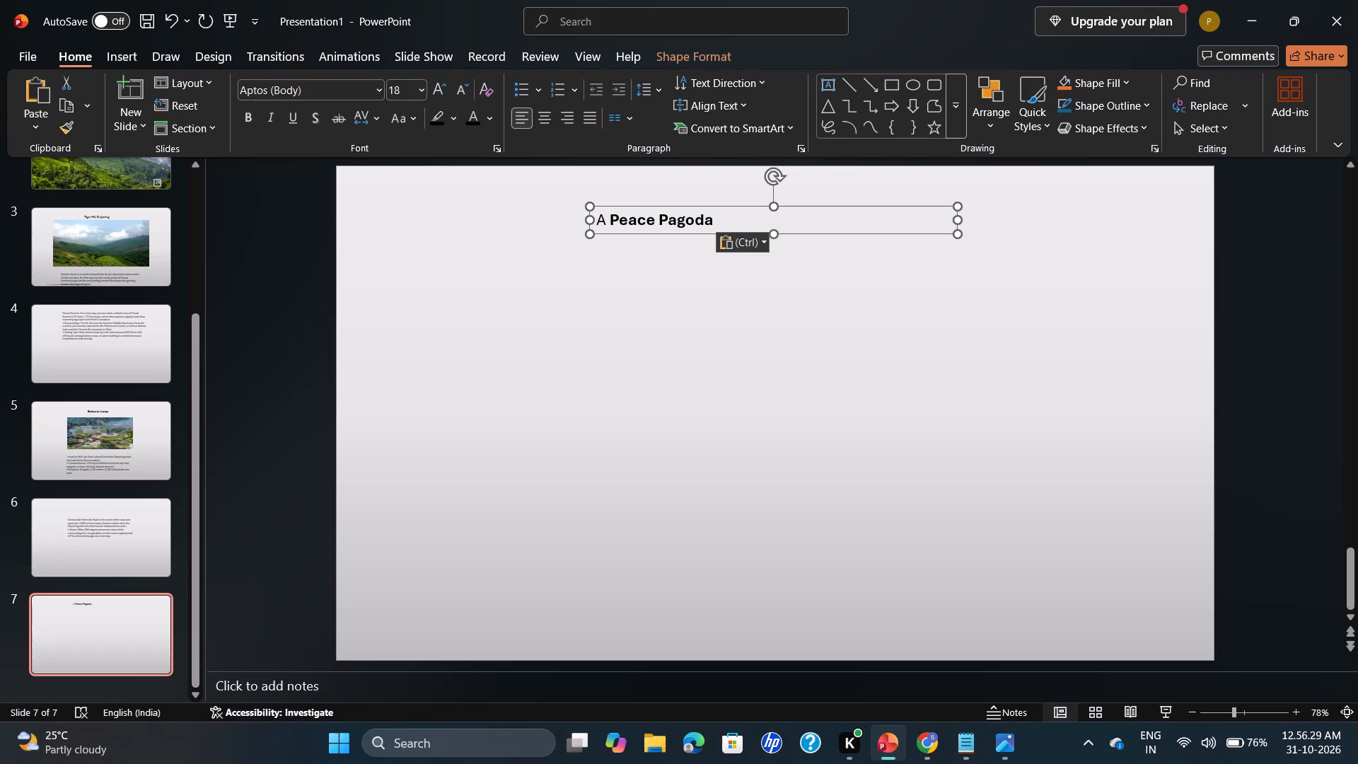
Format slide 7's "A Peace Pagoda" title as Arial Black, size 28.
click(424, 93)
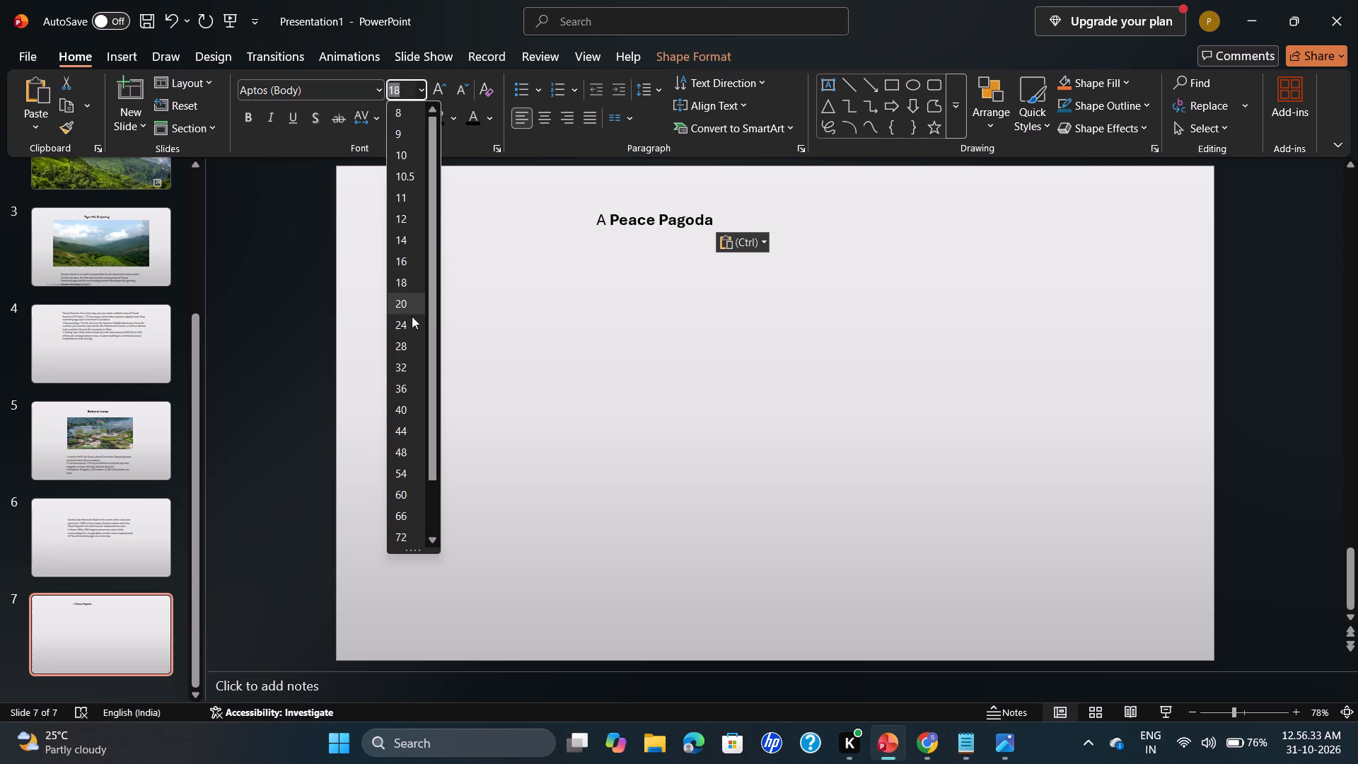
click(406, 342)
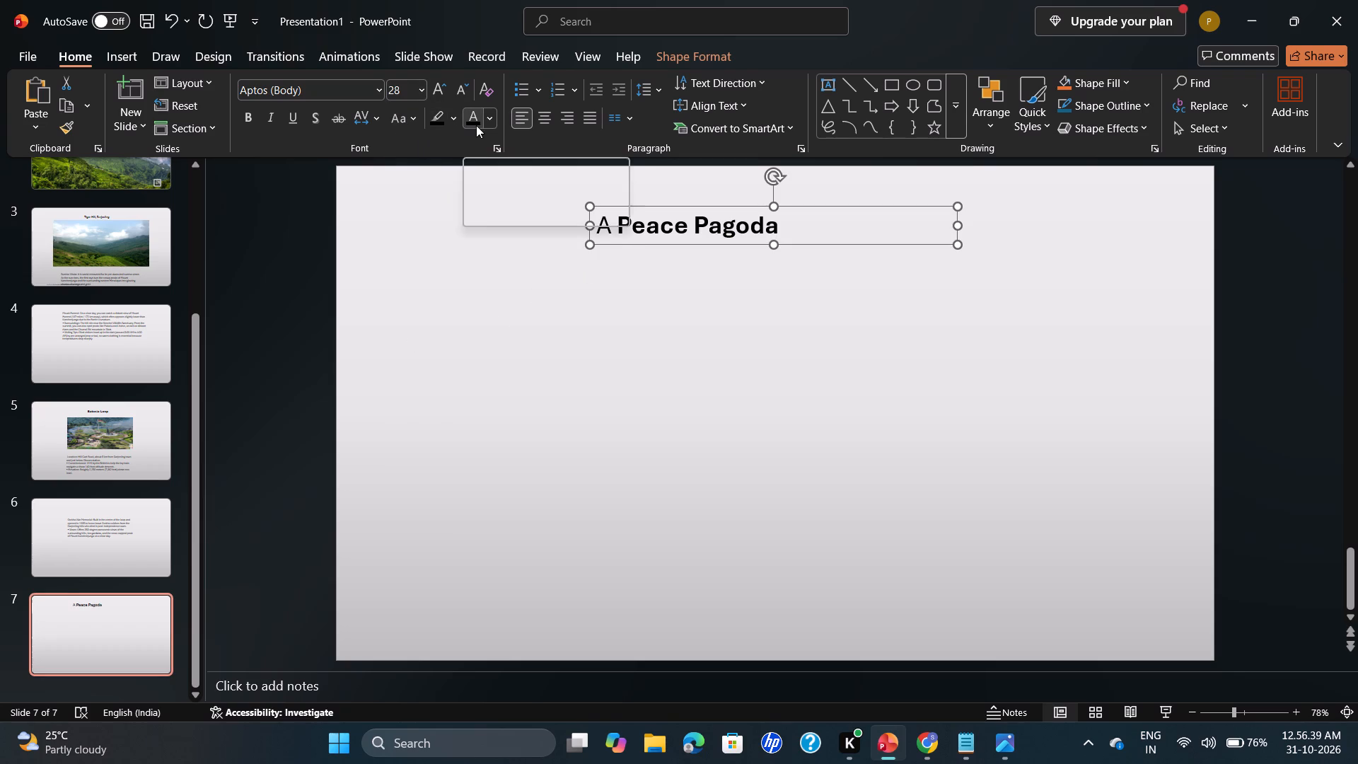
click(381, 97)
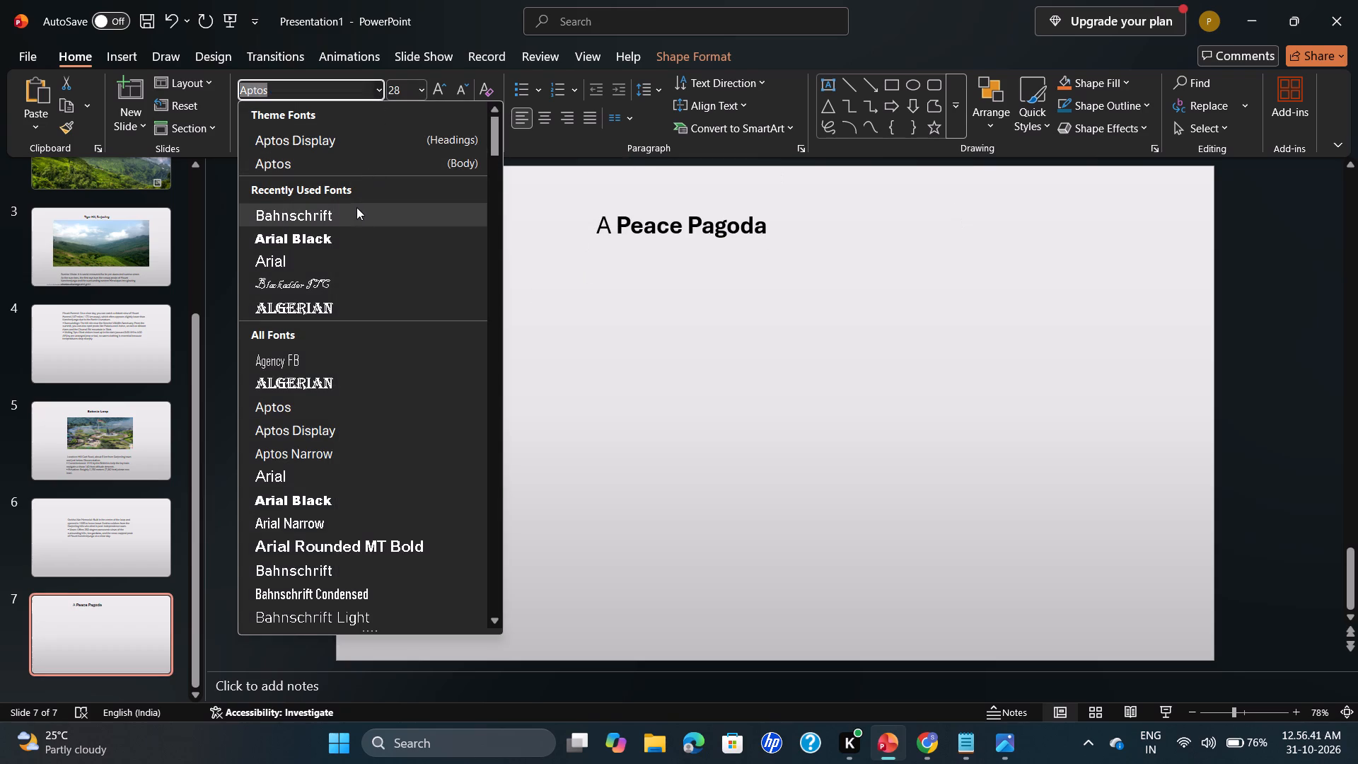
click(349, 244)
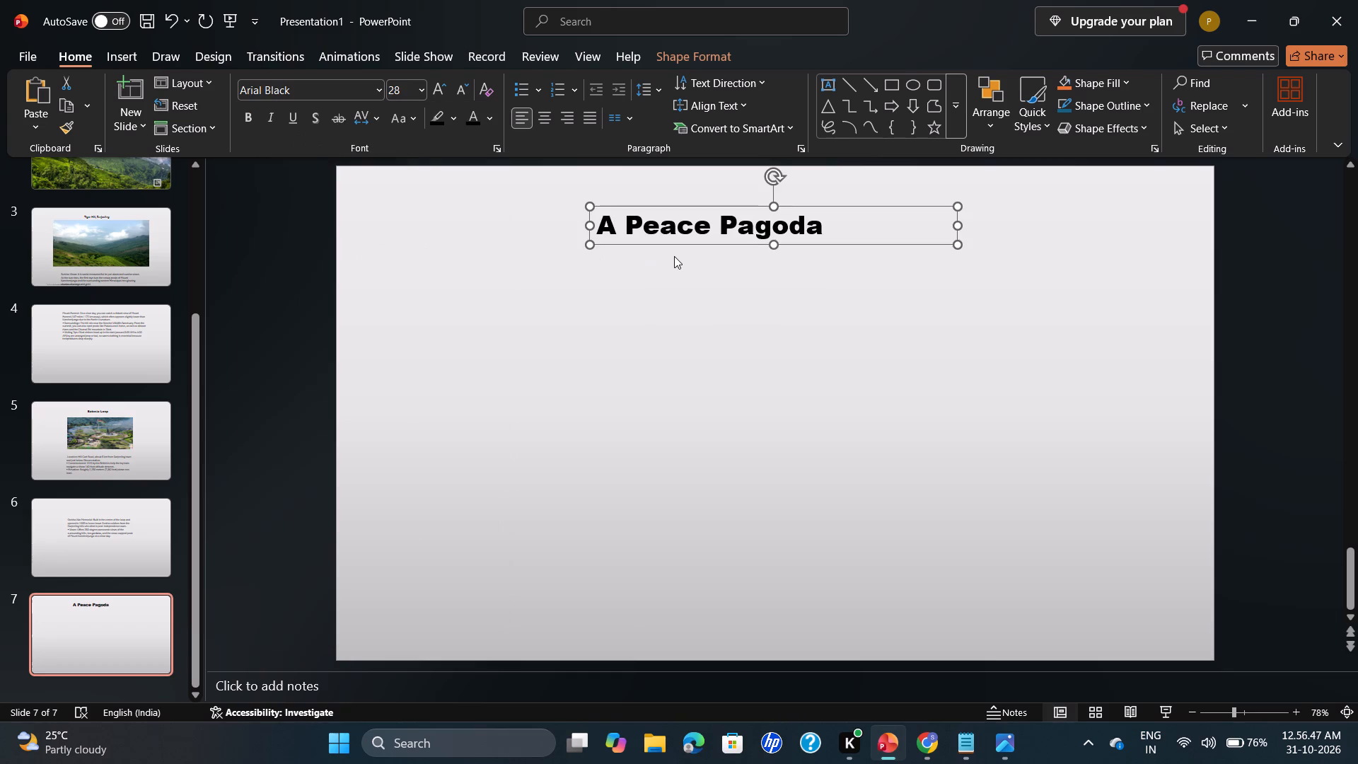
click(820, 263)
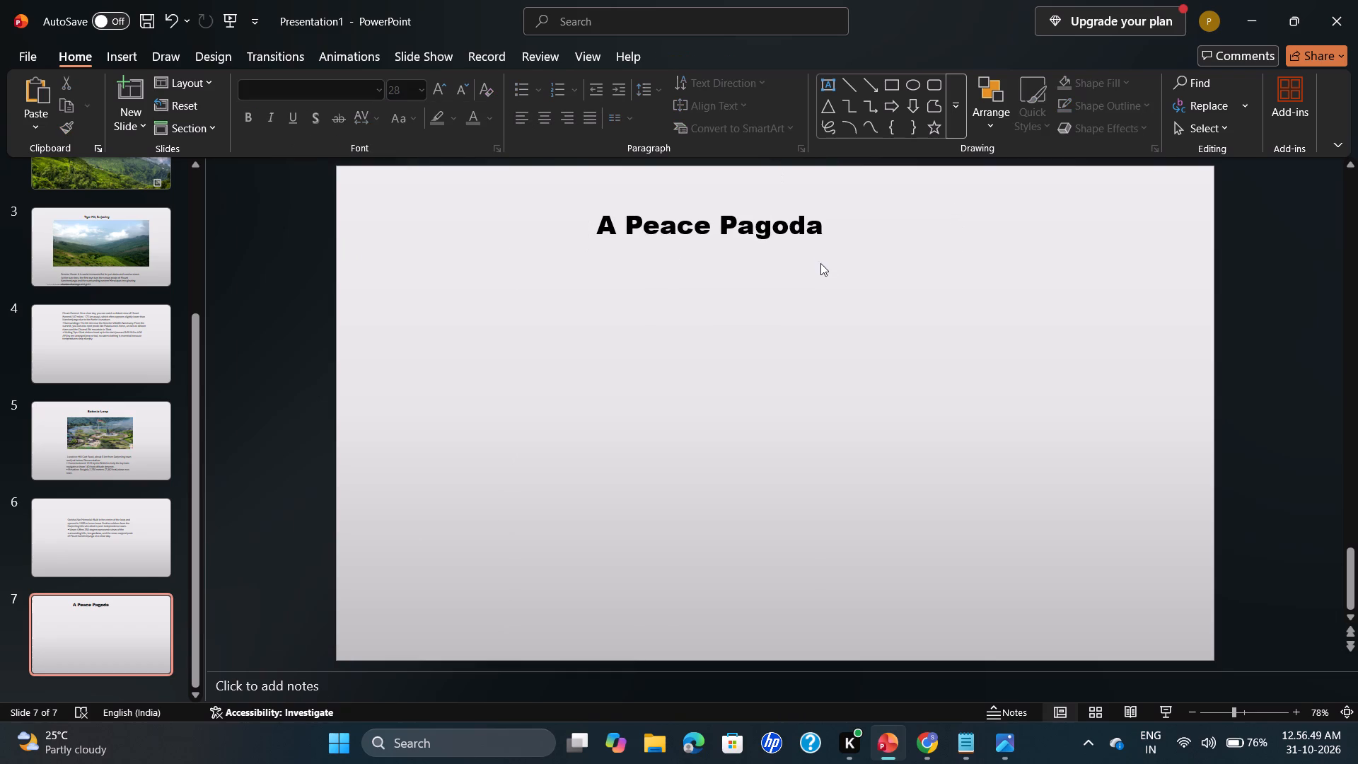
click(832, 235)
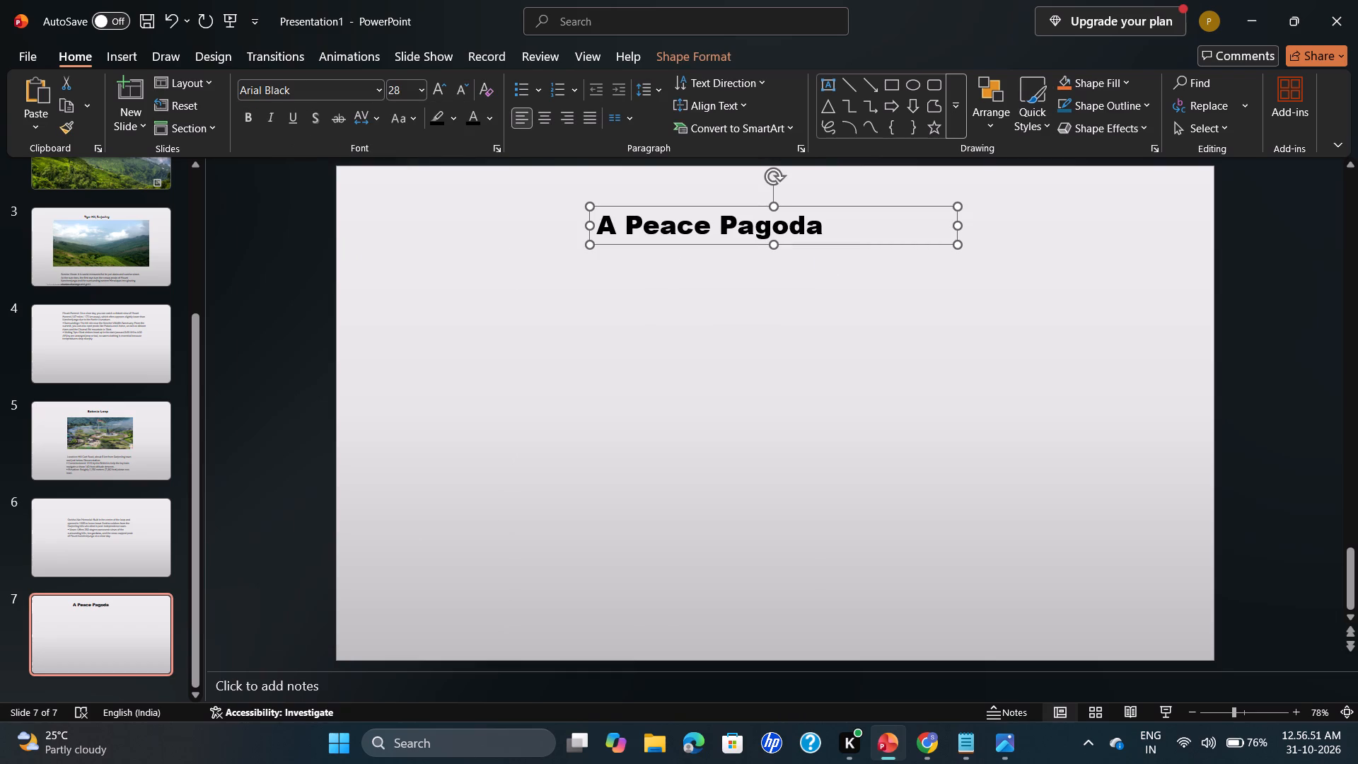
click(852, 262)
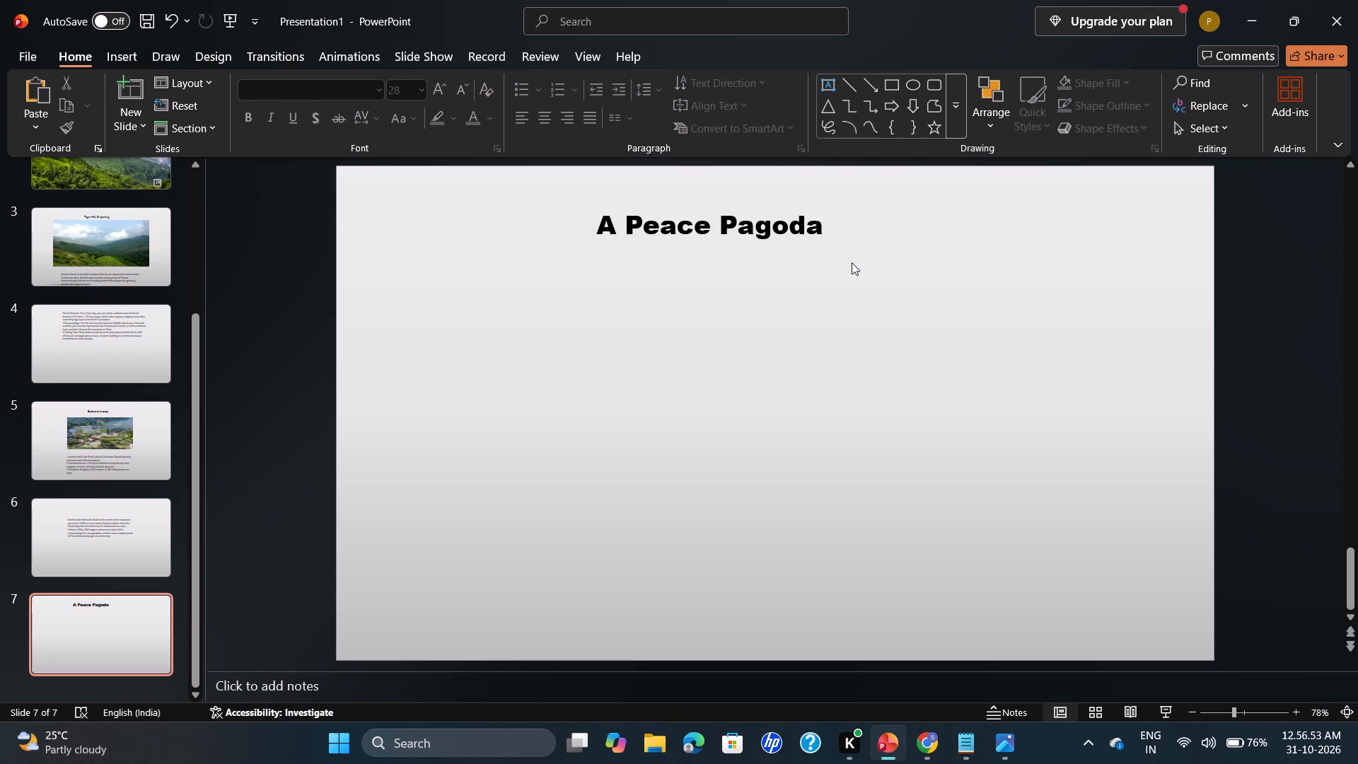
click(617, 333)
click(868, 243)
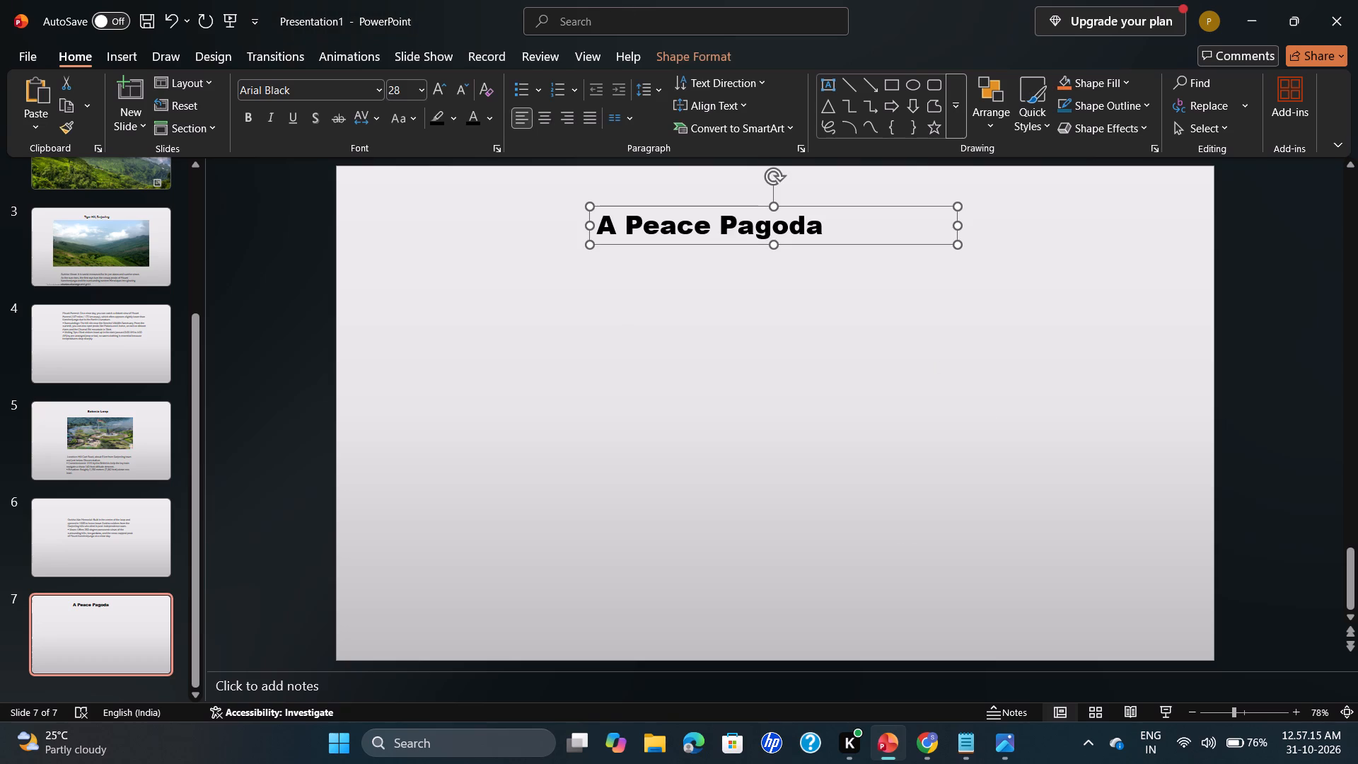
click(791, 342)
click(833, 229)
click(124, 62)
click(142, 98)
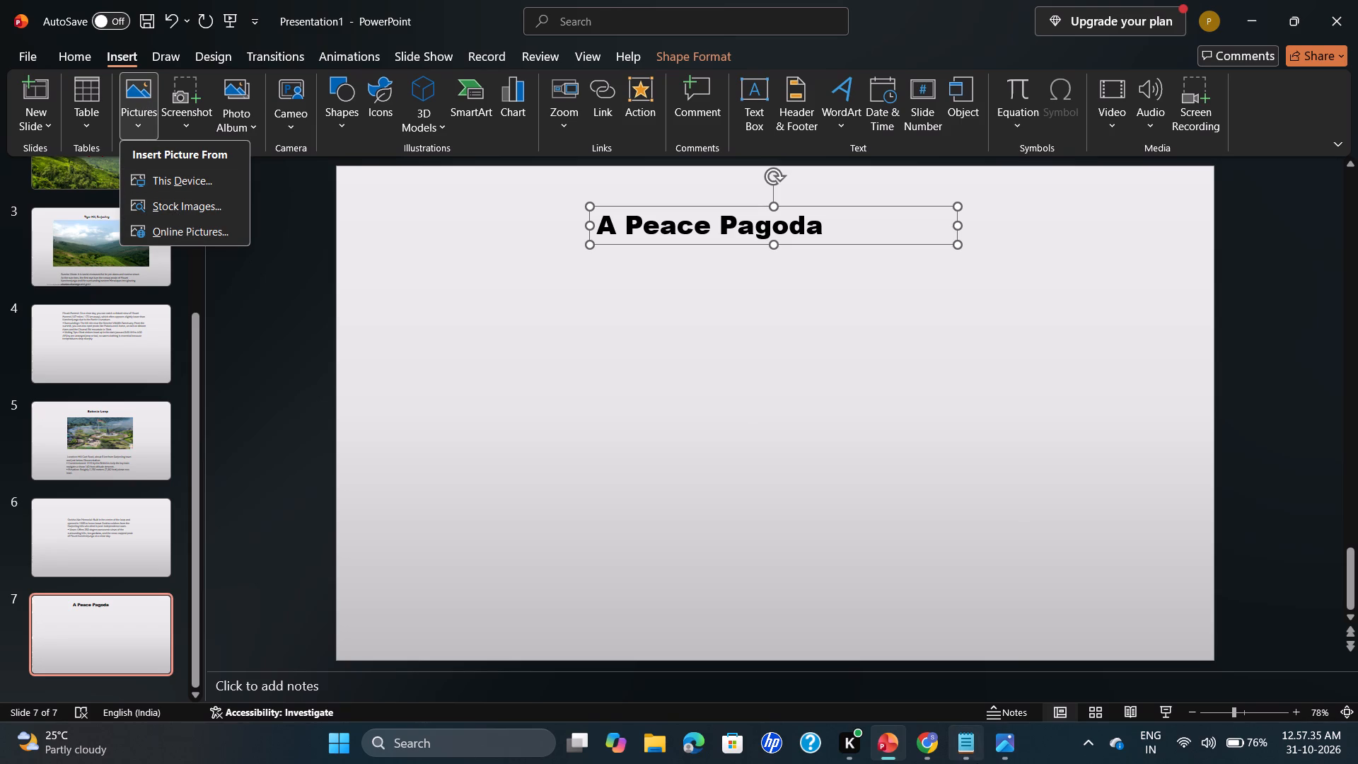
Switch to Chrome, open the overview image's Tripadvisor page, and save the main Japanese Peace Pagoda photo to the Desktop as JPEG "japanese-peace-pagoda".
click(932, 745)
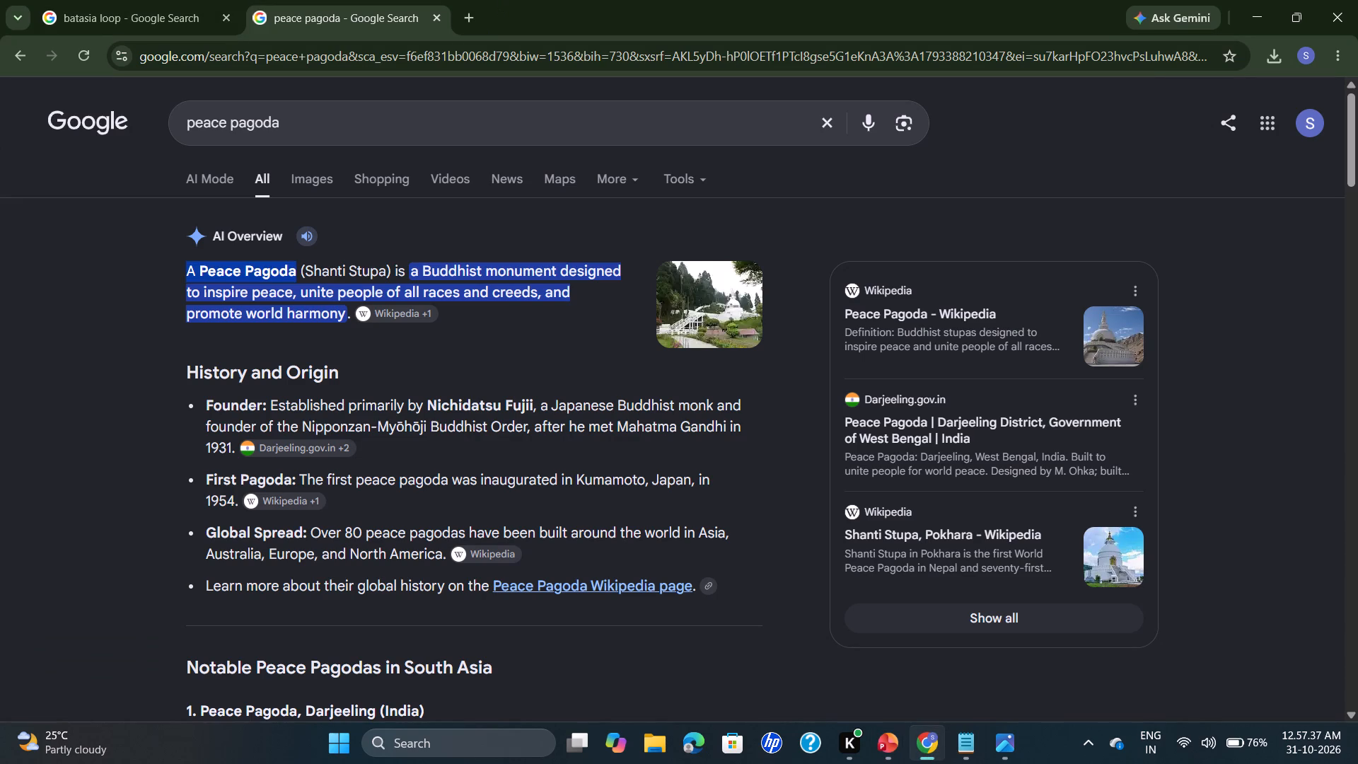
click(713, 325)
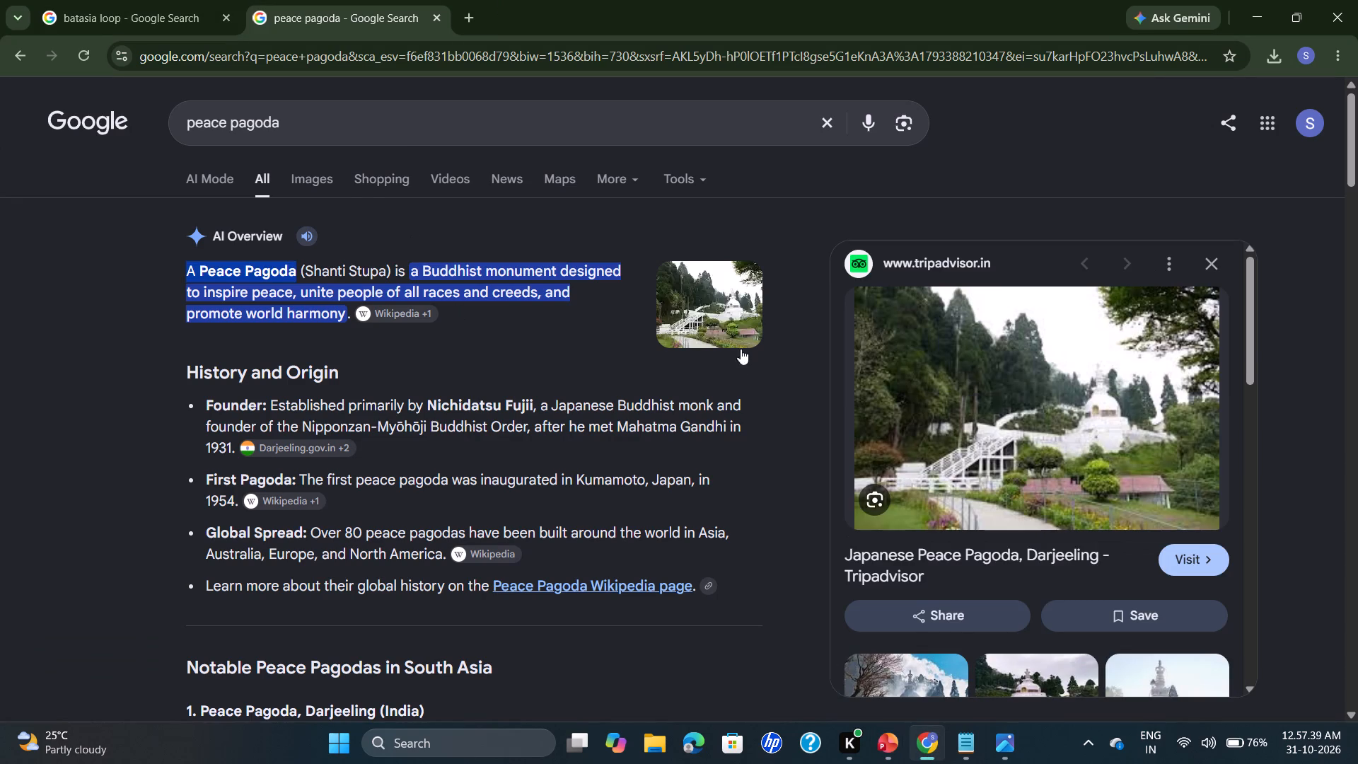
click(1069, 441)
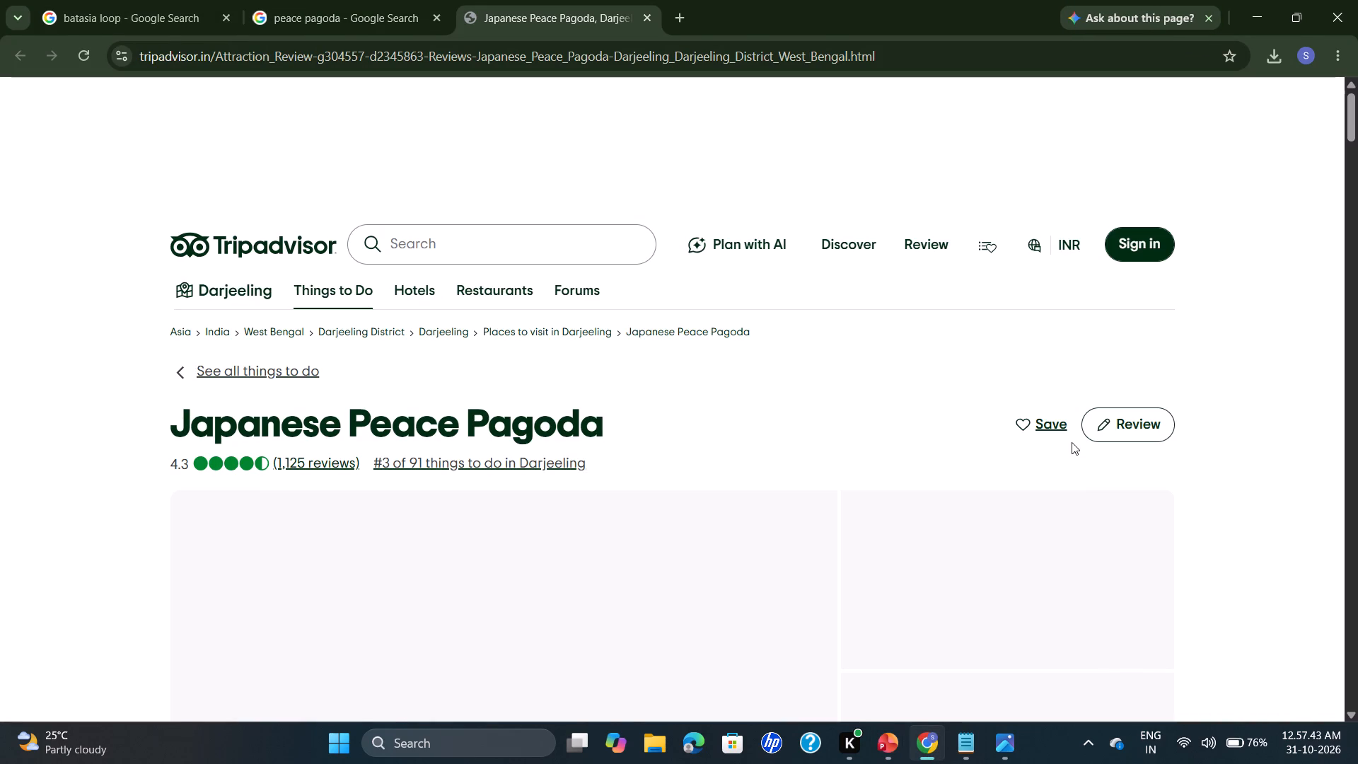
scroll(726, 695, down, 3)
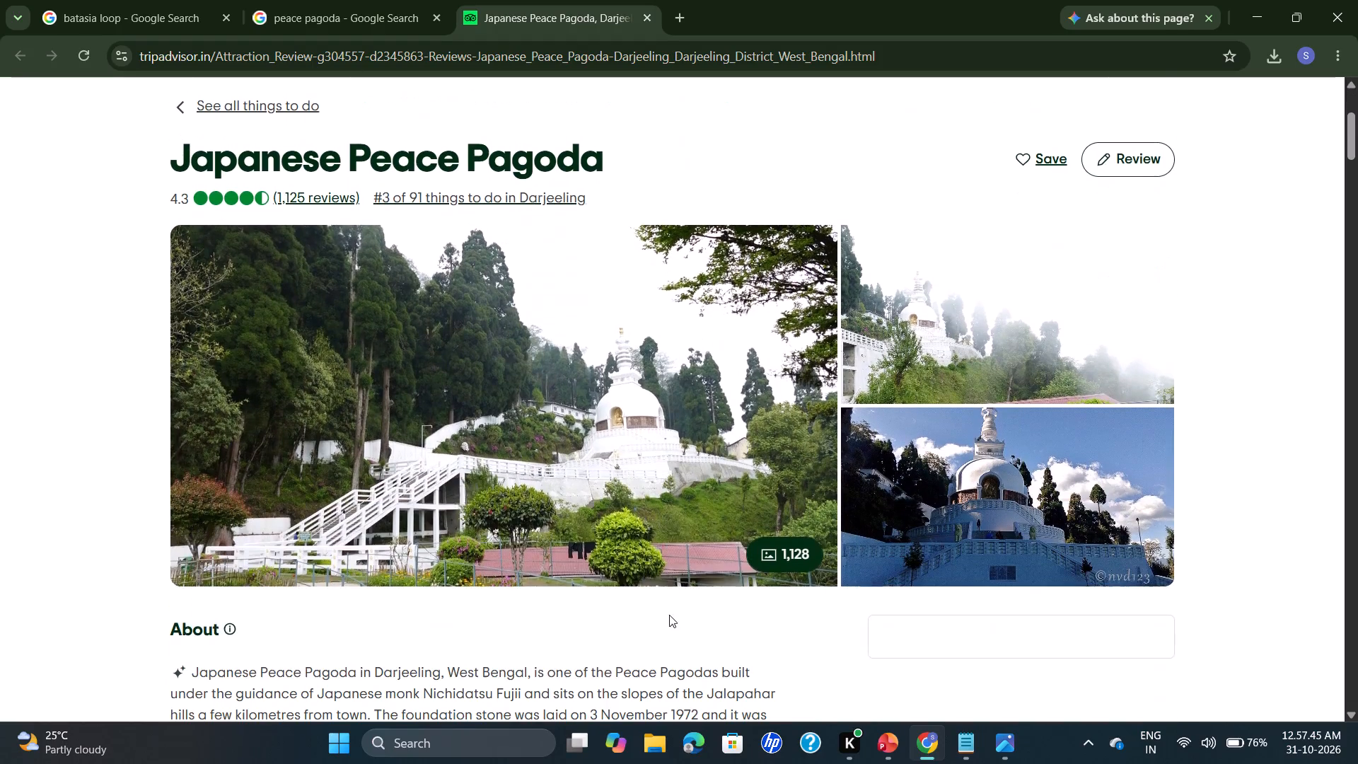
click(649, 383)
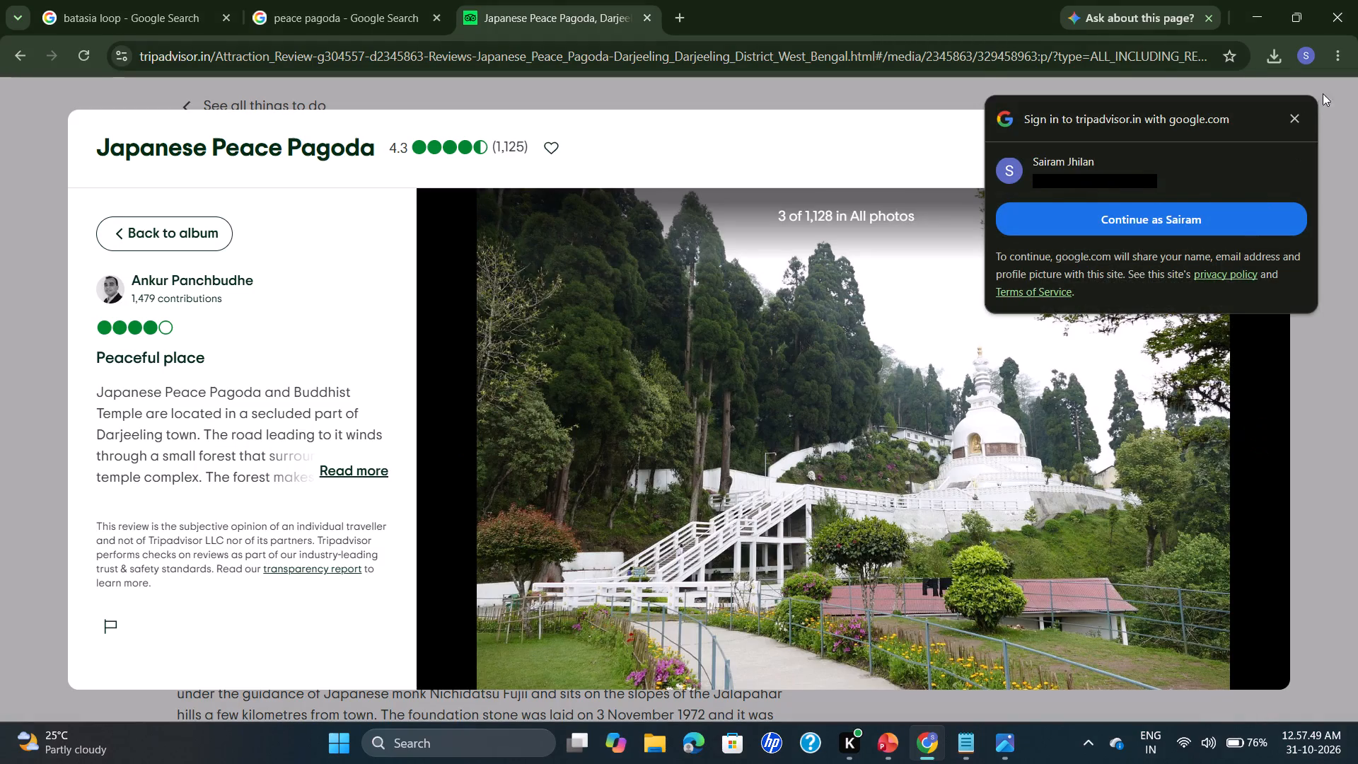
click(1298, 119)
click(1256, 154)
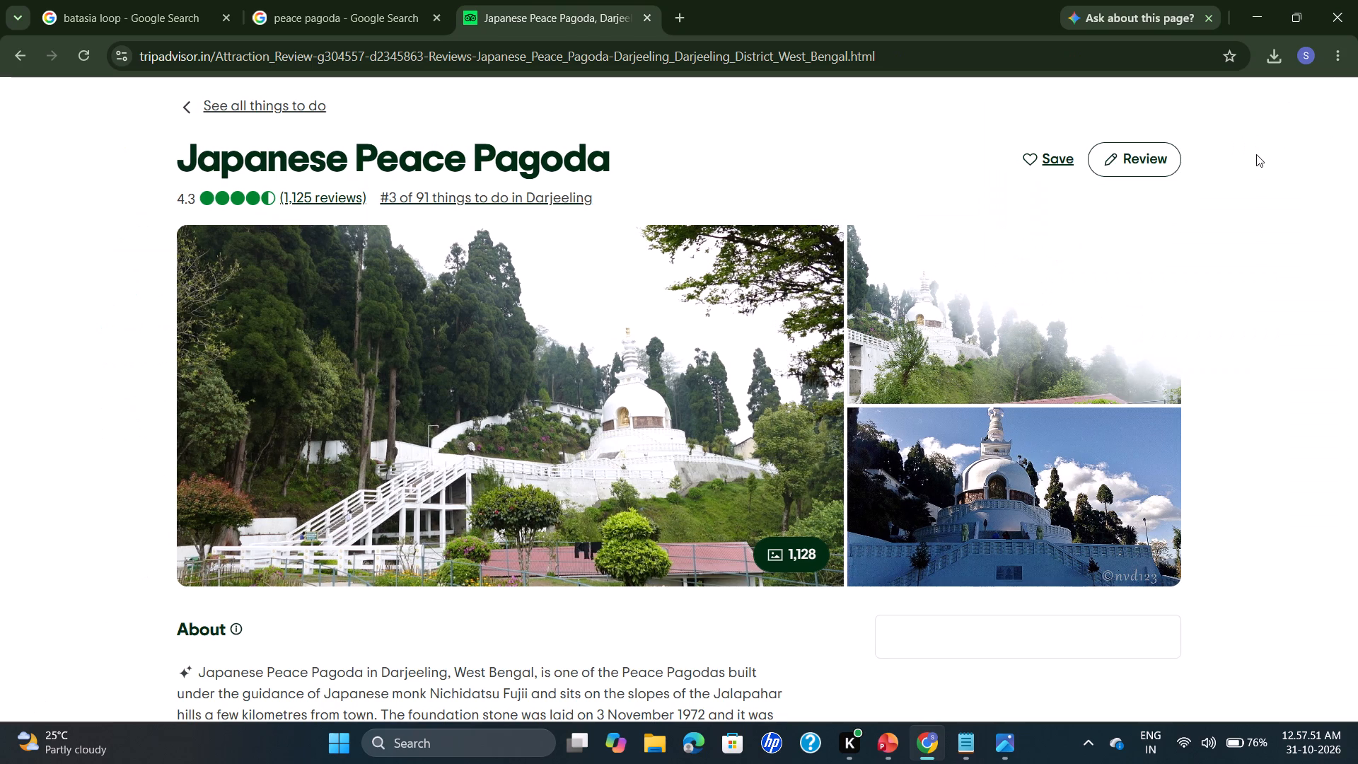
right_click(569, 359)
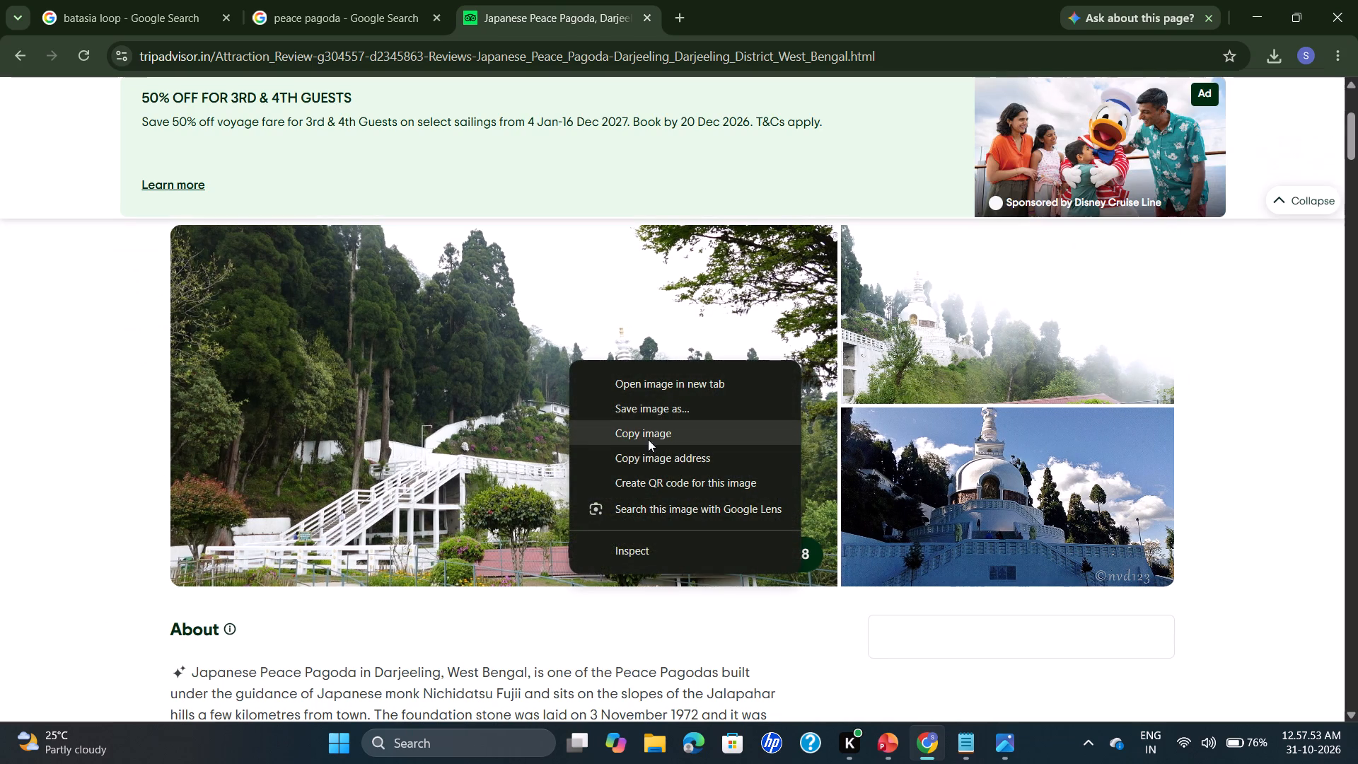
click(660, 415)
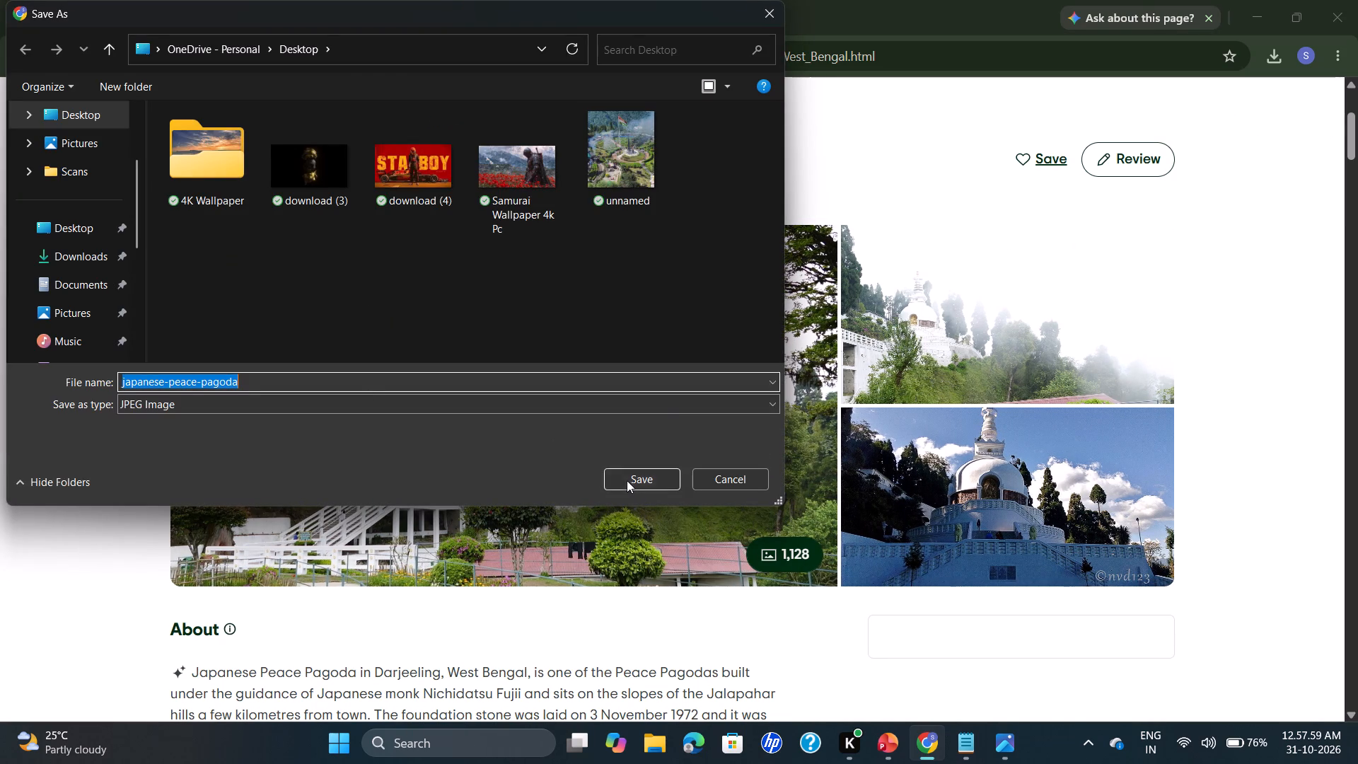
click(627, 480)
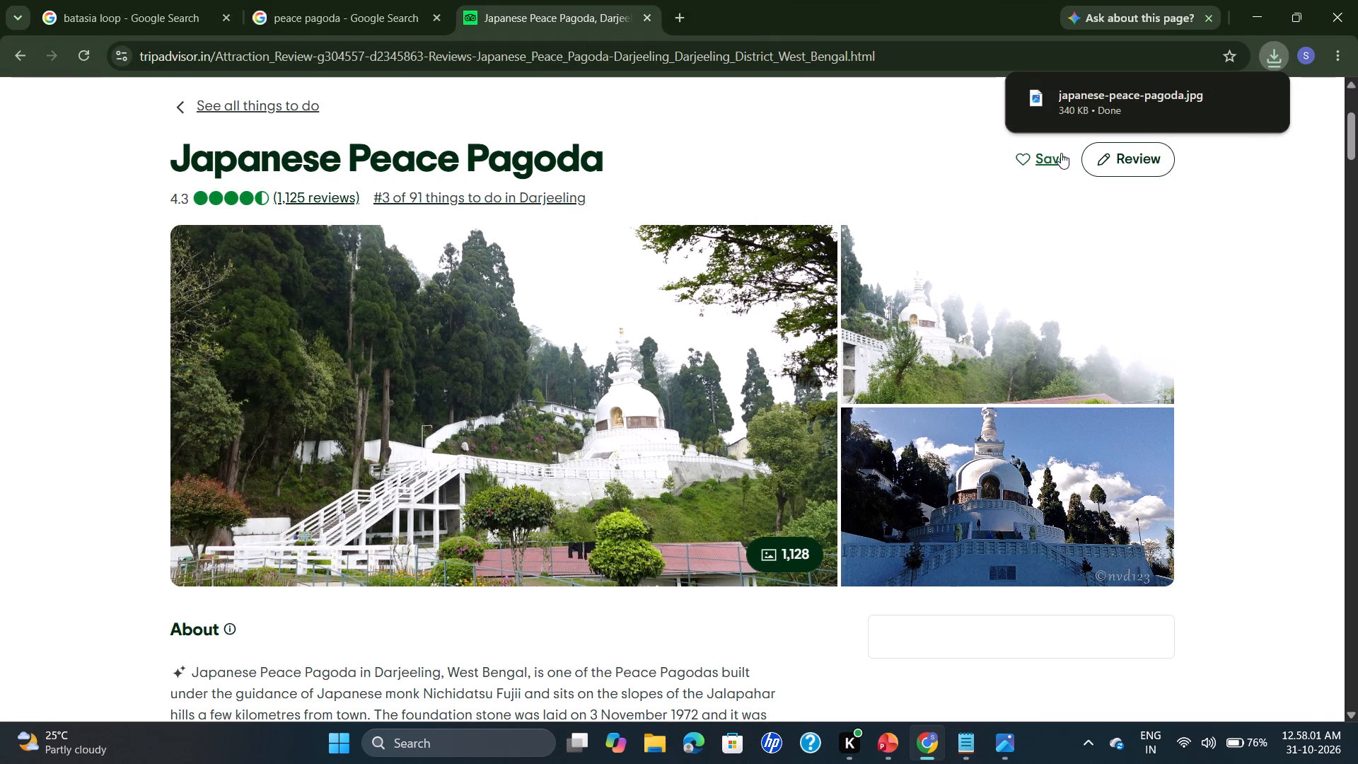
Switch to PowerPoint and insert the picture "japanese-peace-pagoda" from the Desktop onto slide 7.
click(336, 15)
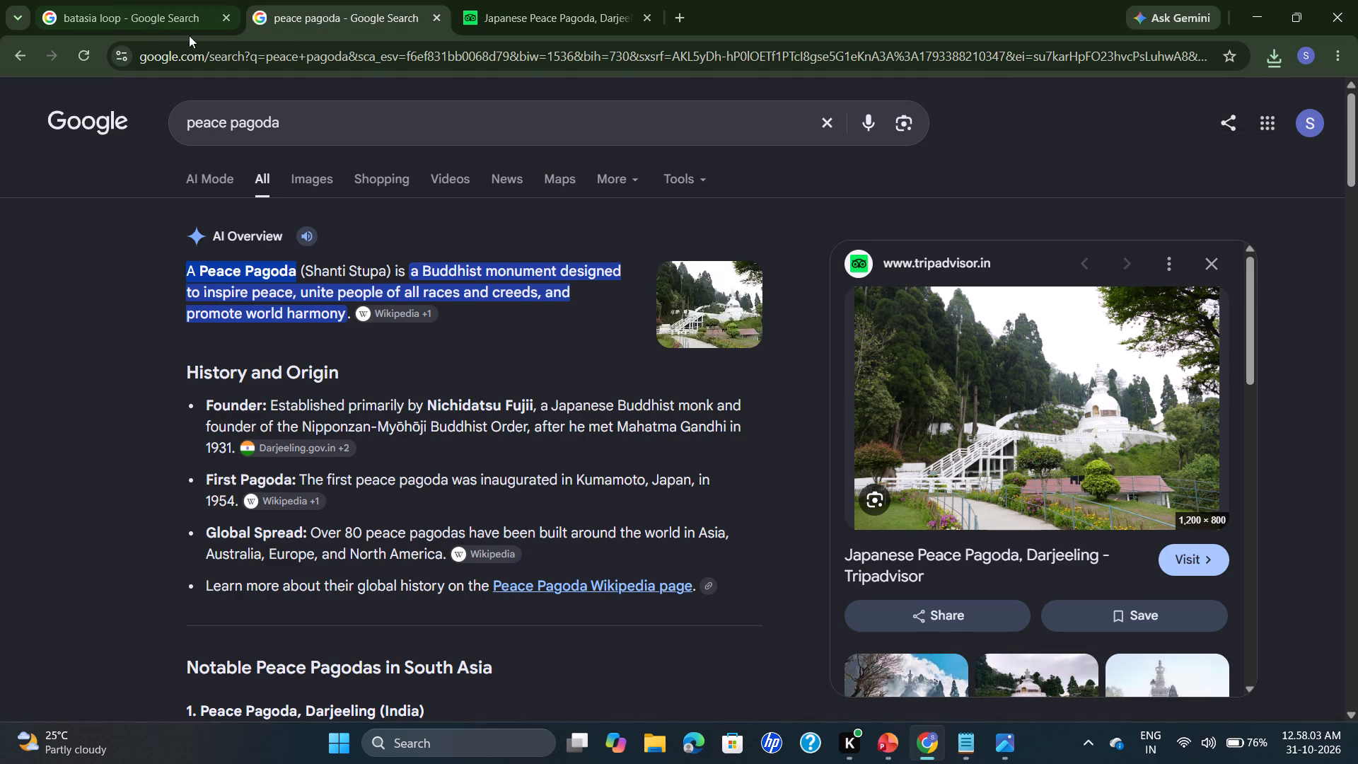
click(887, 748)
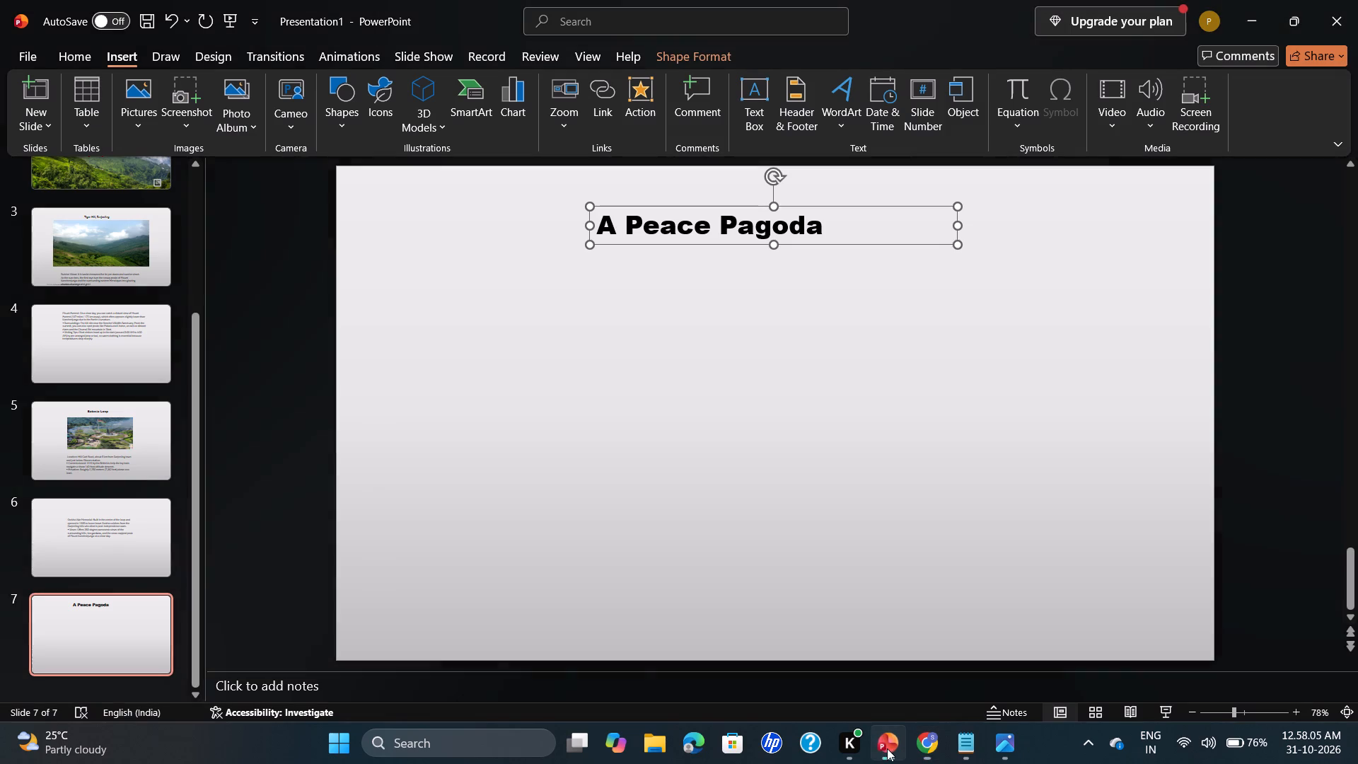
click(782, 338)
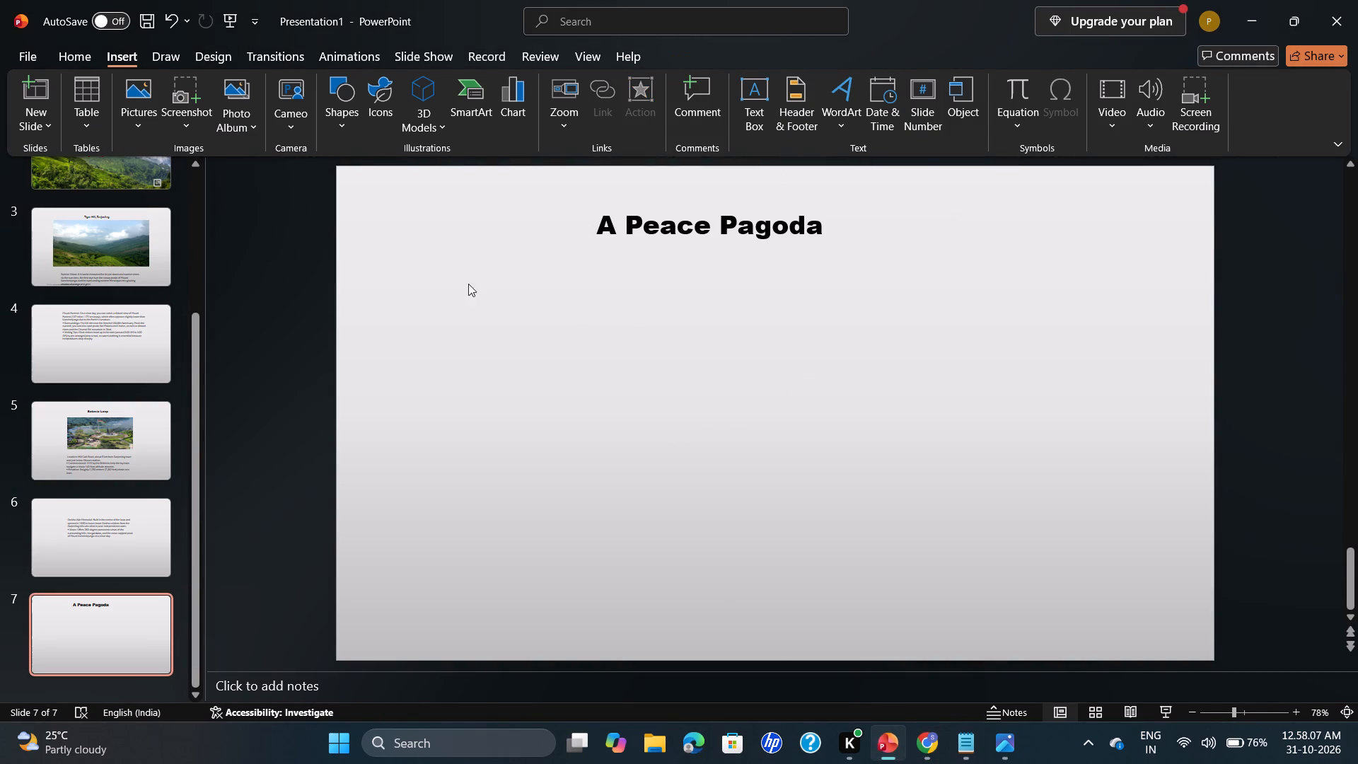
click(146, 128)
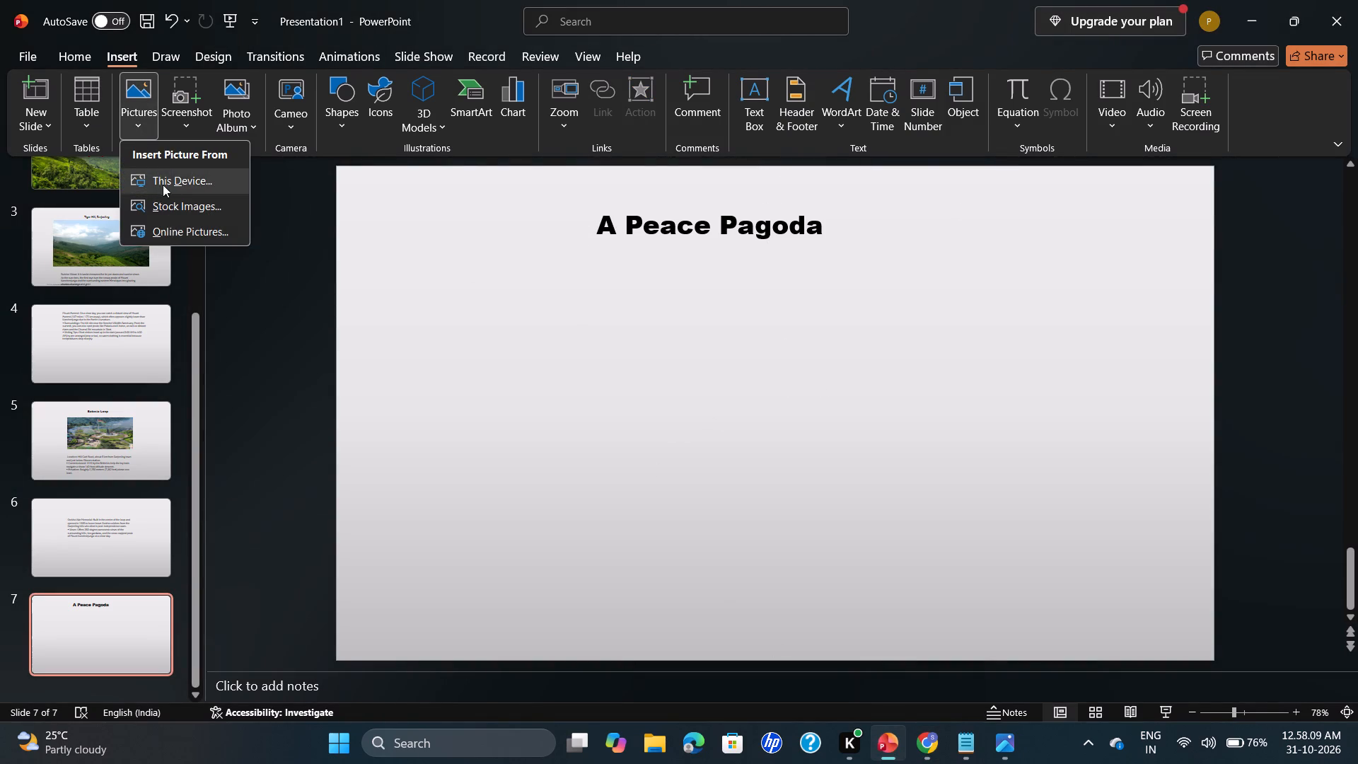
click(167, 200)
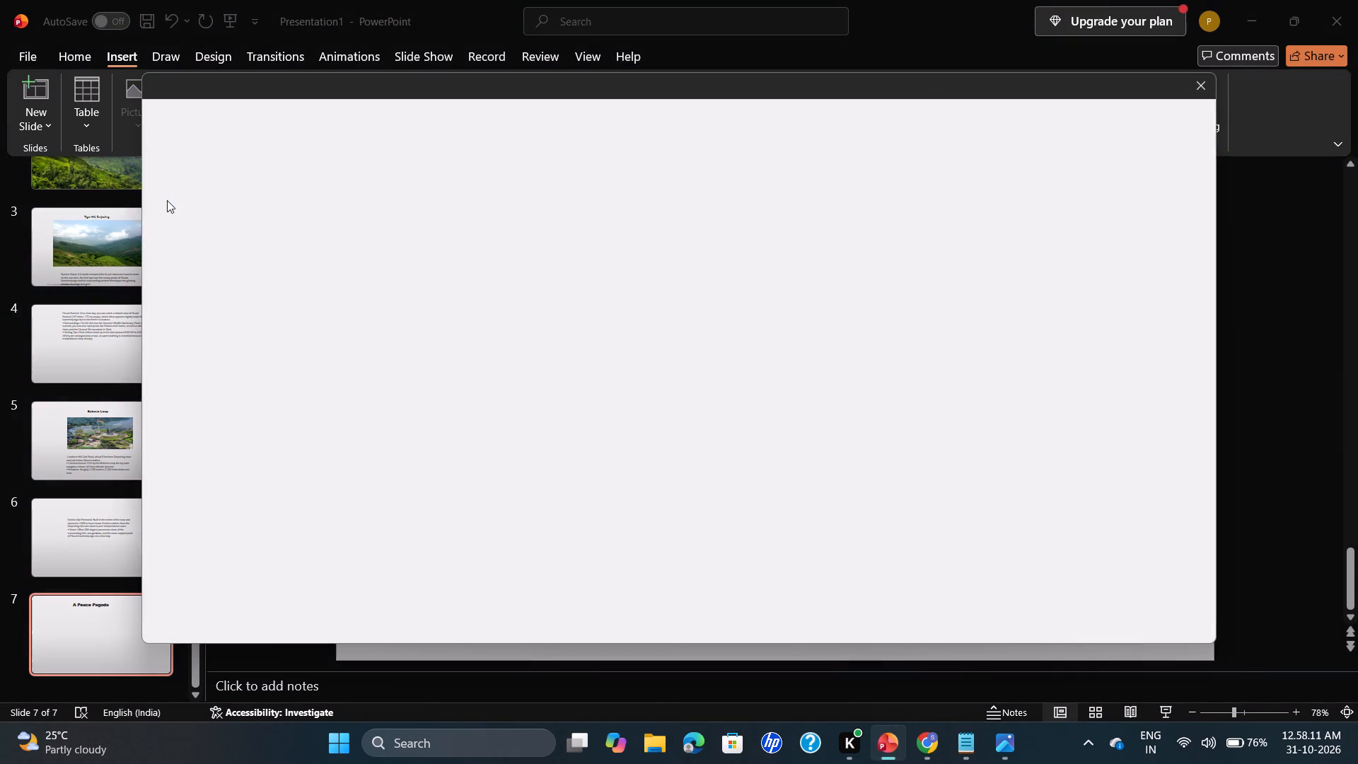
click(1200, 89)
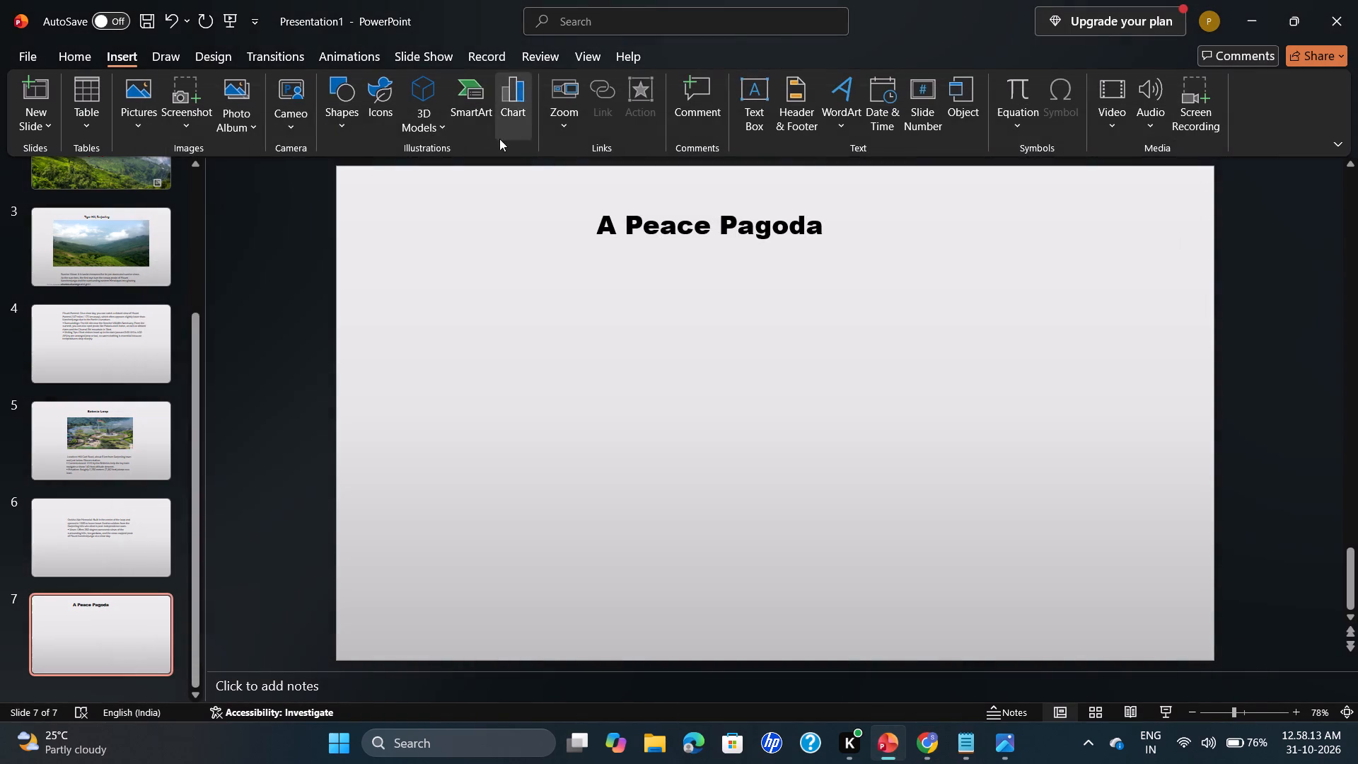
click(147, 130)
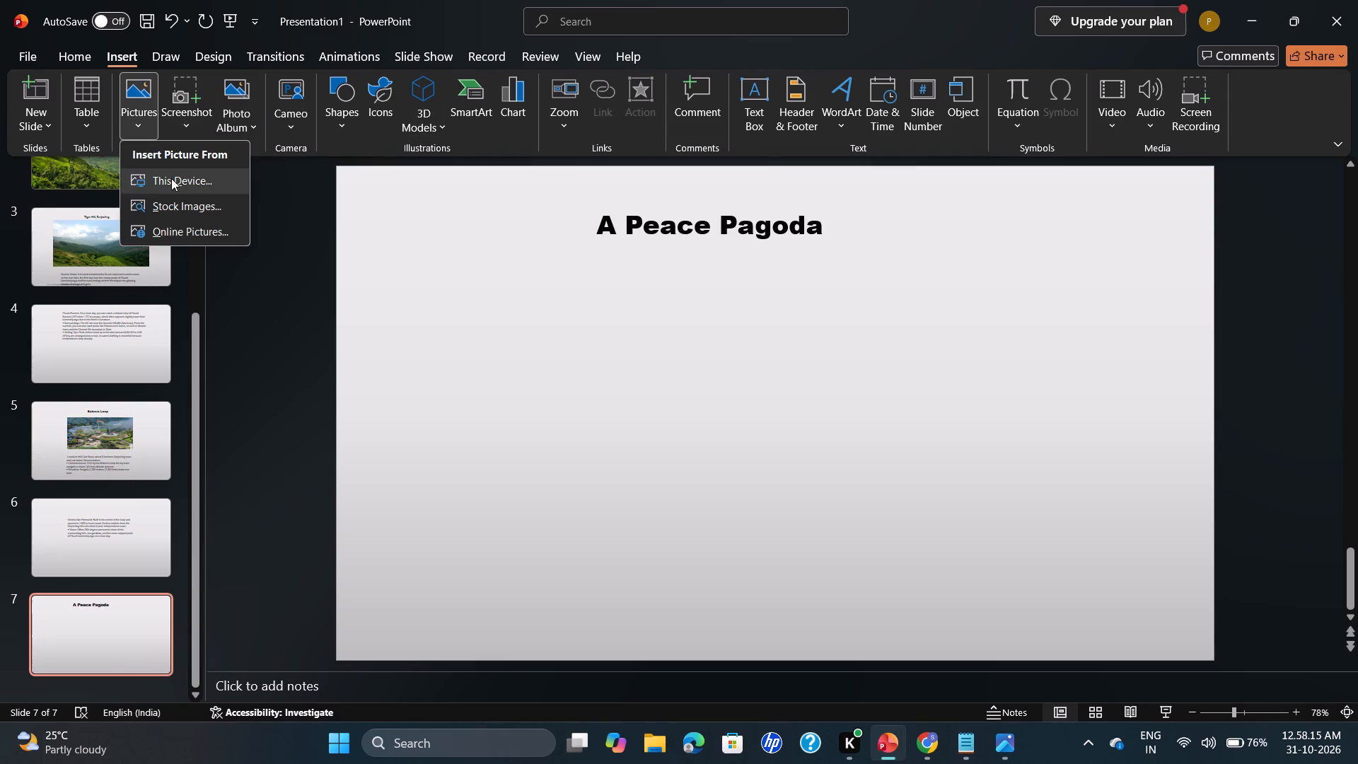
click(173, 180)
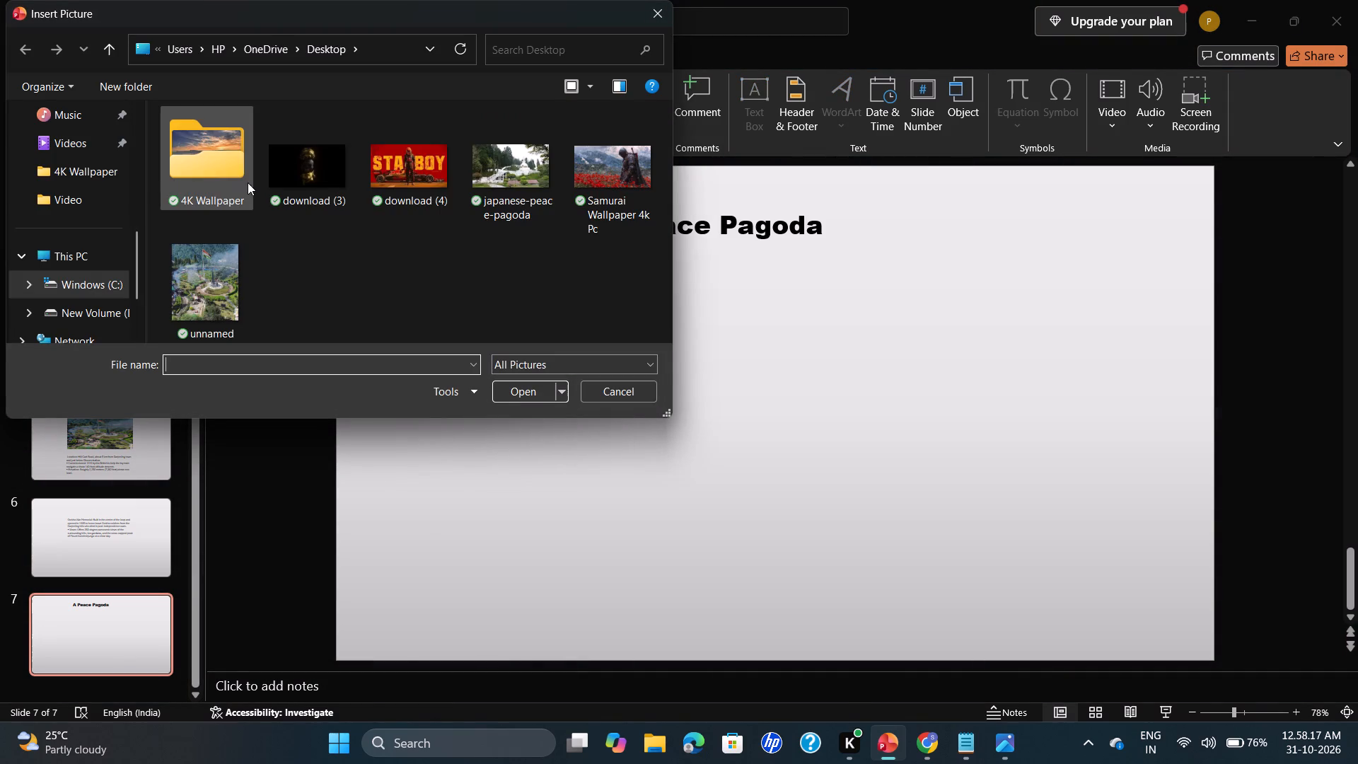
click(513, 192)
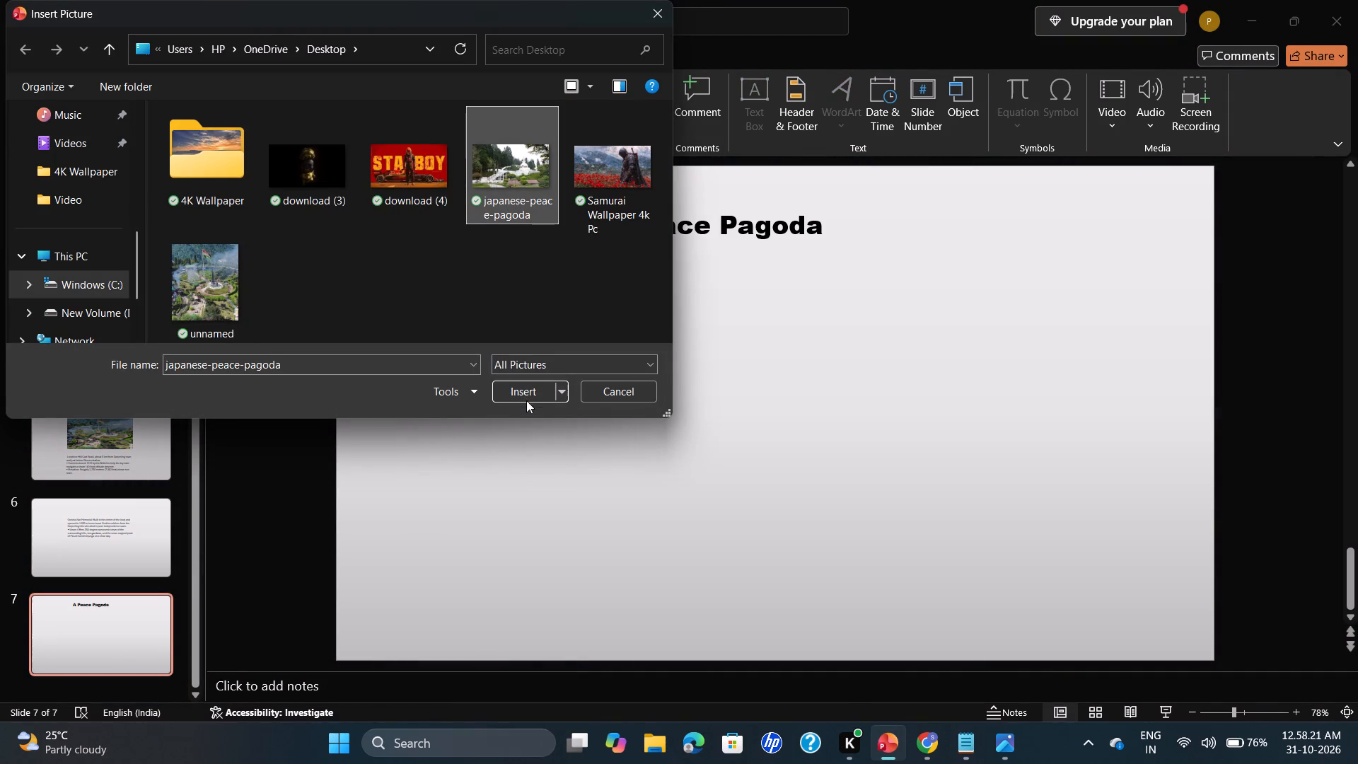
click(526, 393)
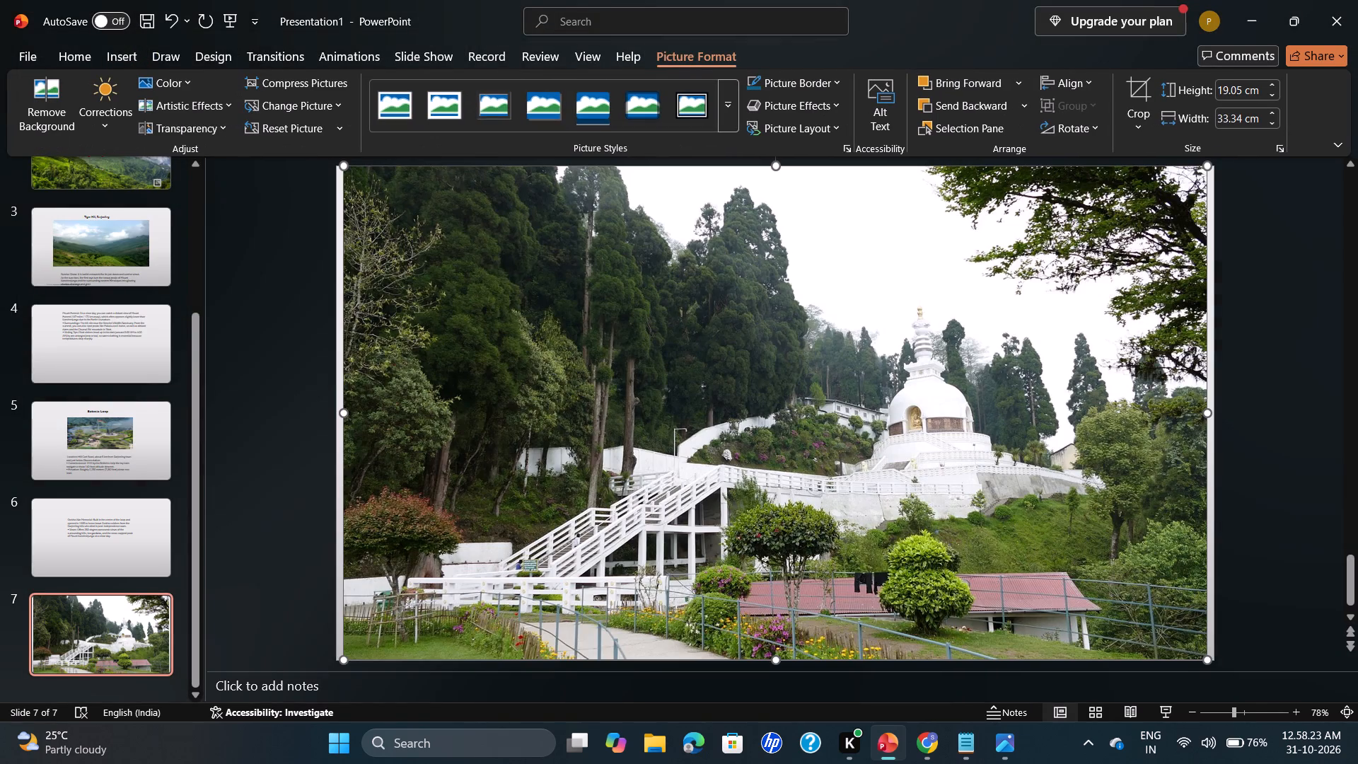
Reduce the pagoda picture's height from its lower and upper edges, leaving it just below the "A Peace Pagoda" title with free space beneath.
drag(779, 659, 794, 528)
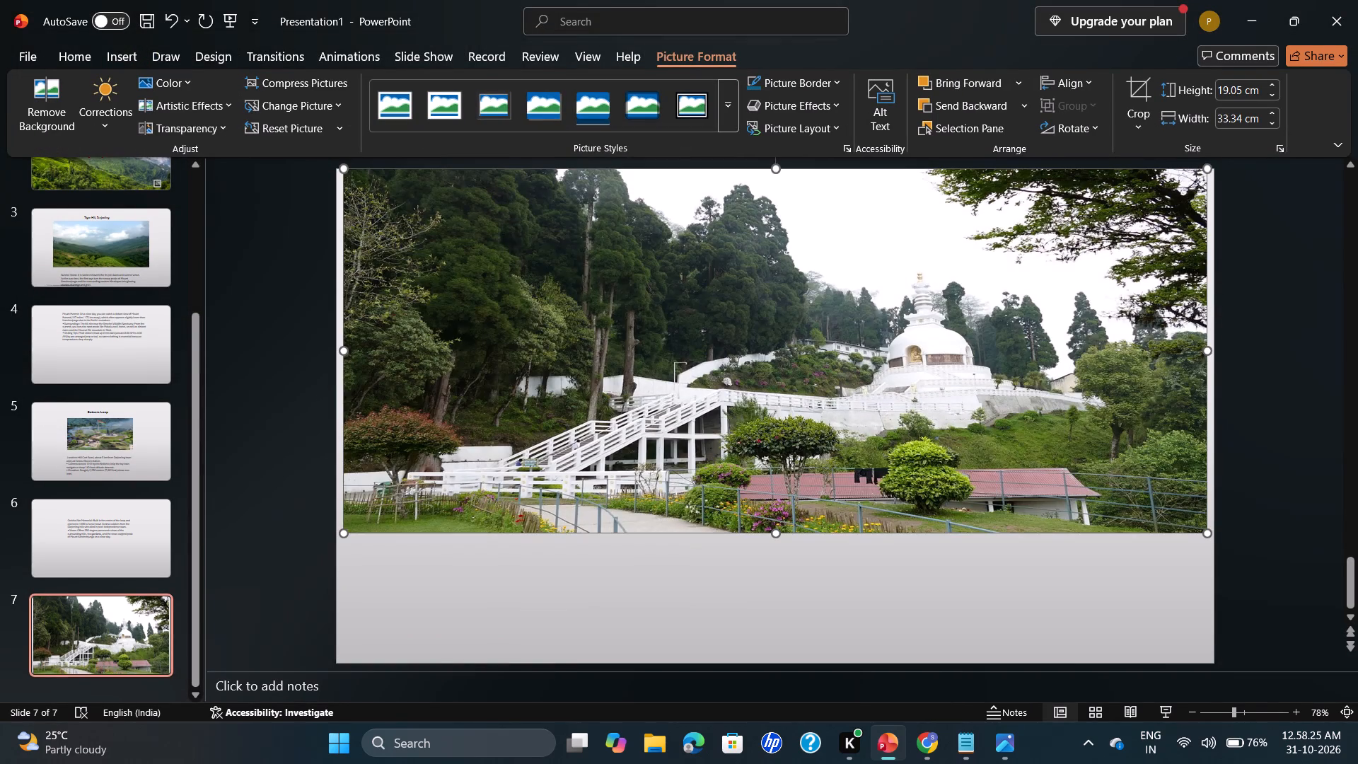
scroll(800, 514, up, 3)
scroll(800, 514, down, 3)
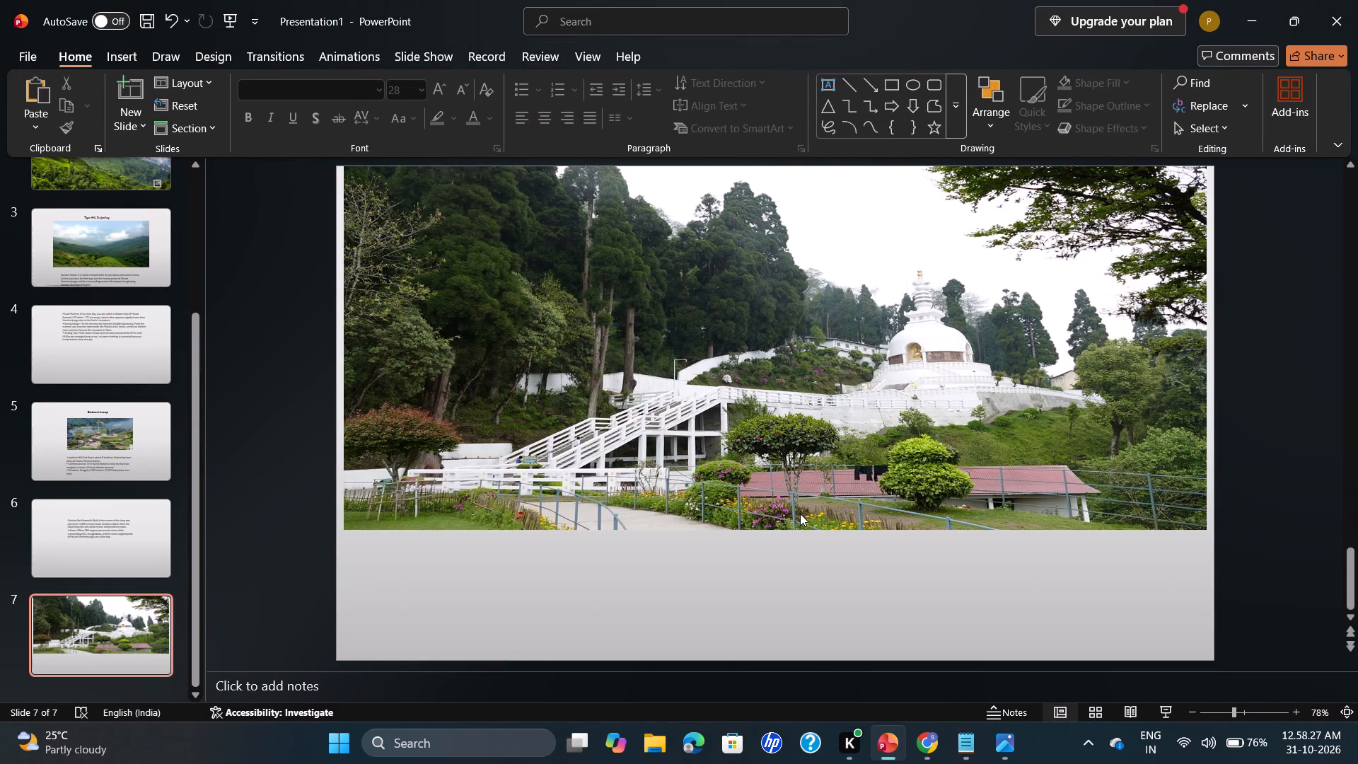
click(959, 390)
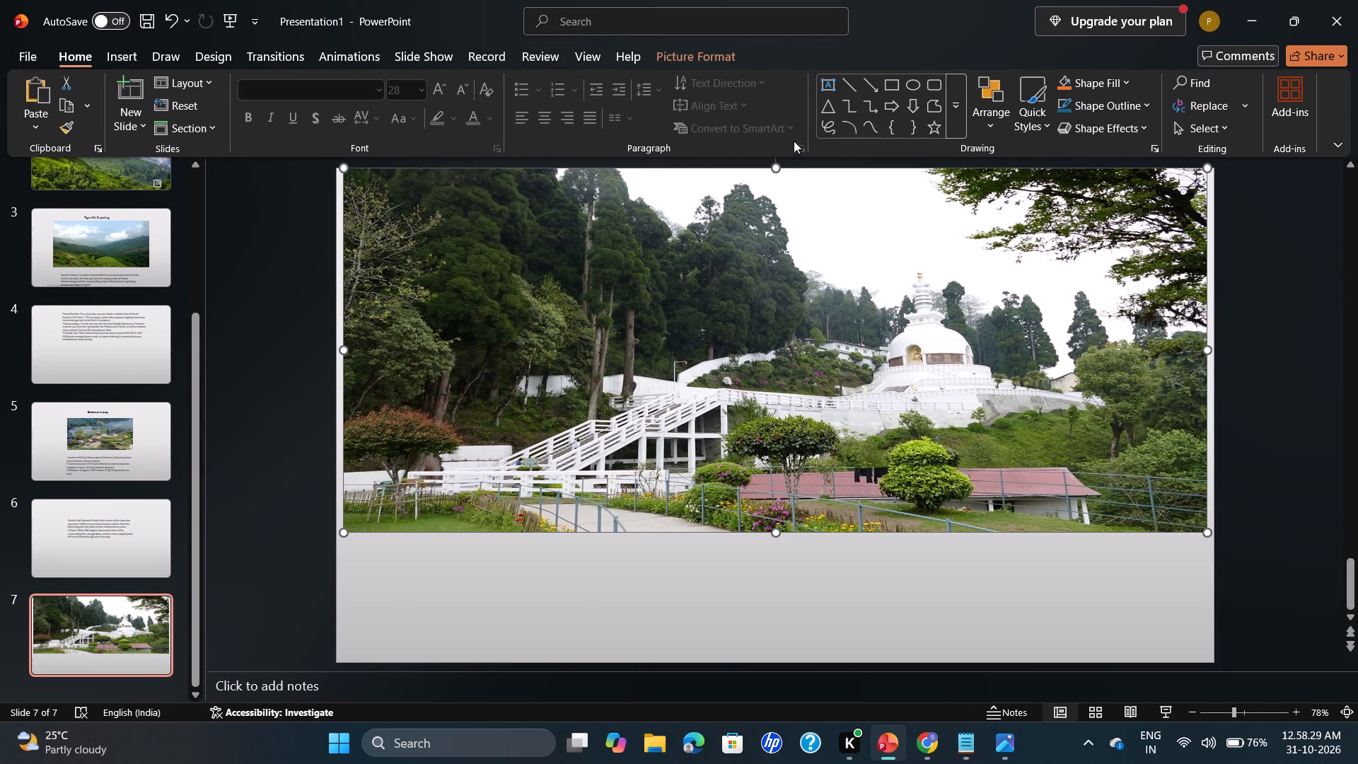
drag(779, 171, 770, 250)
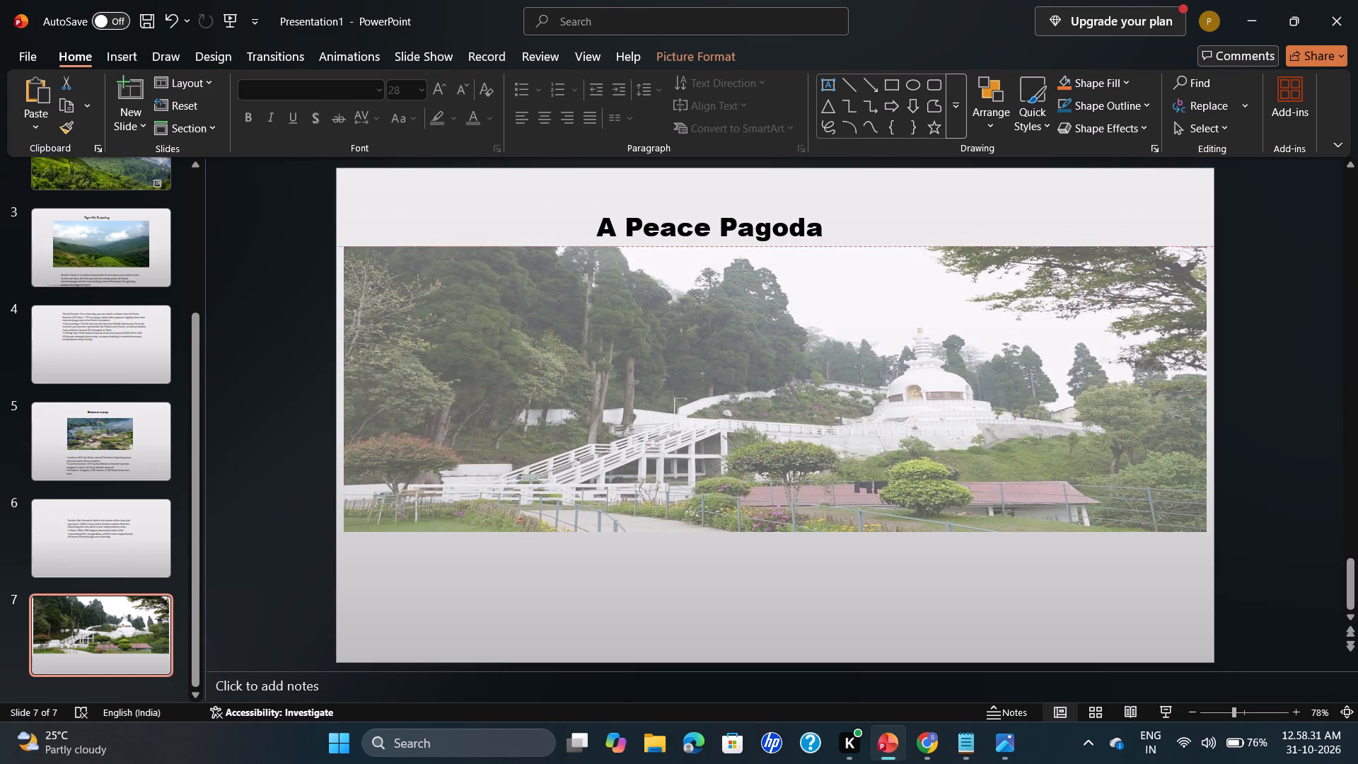
drag(770, 250, 770, 259)
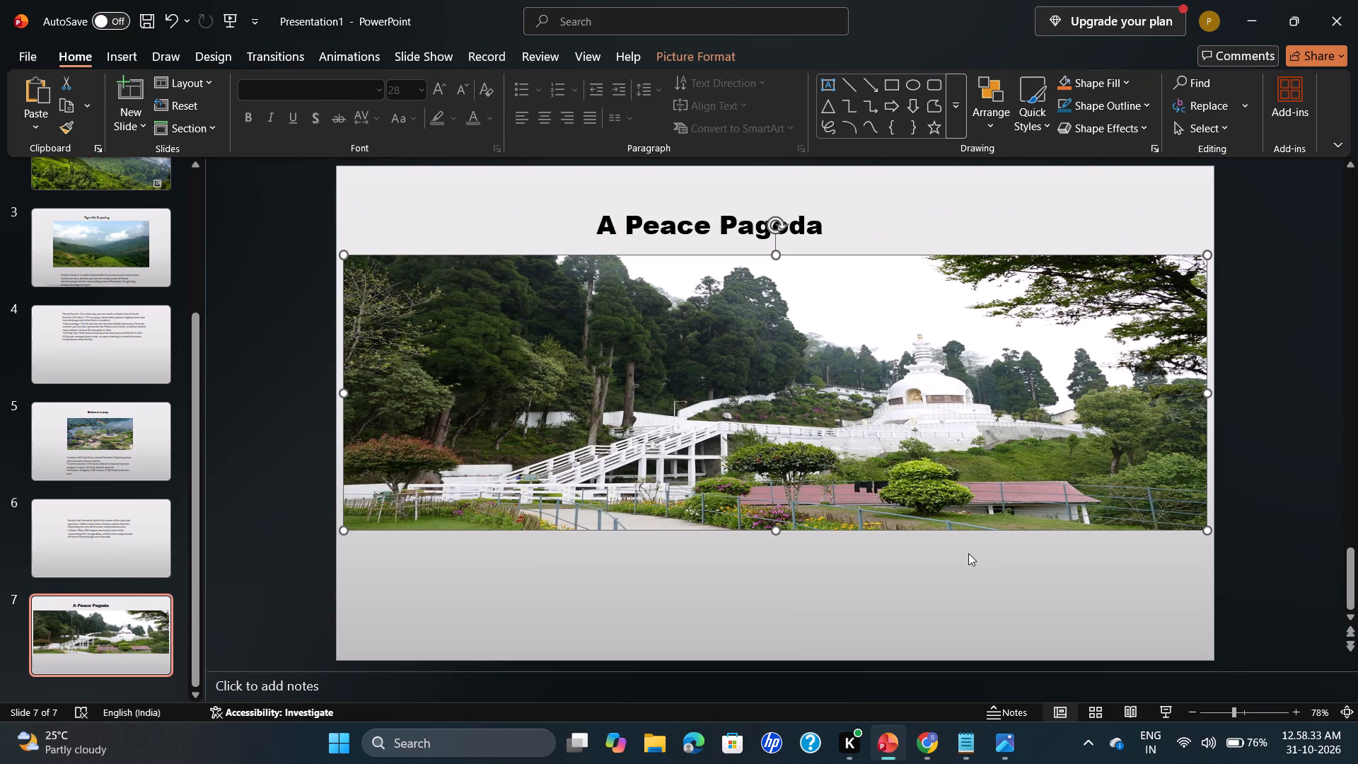
click(968, 553)
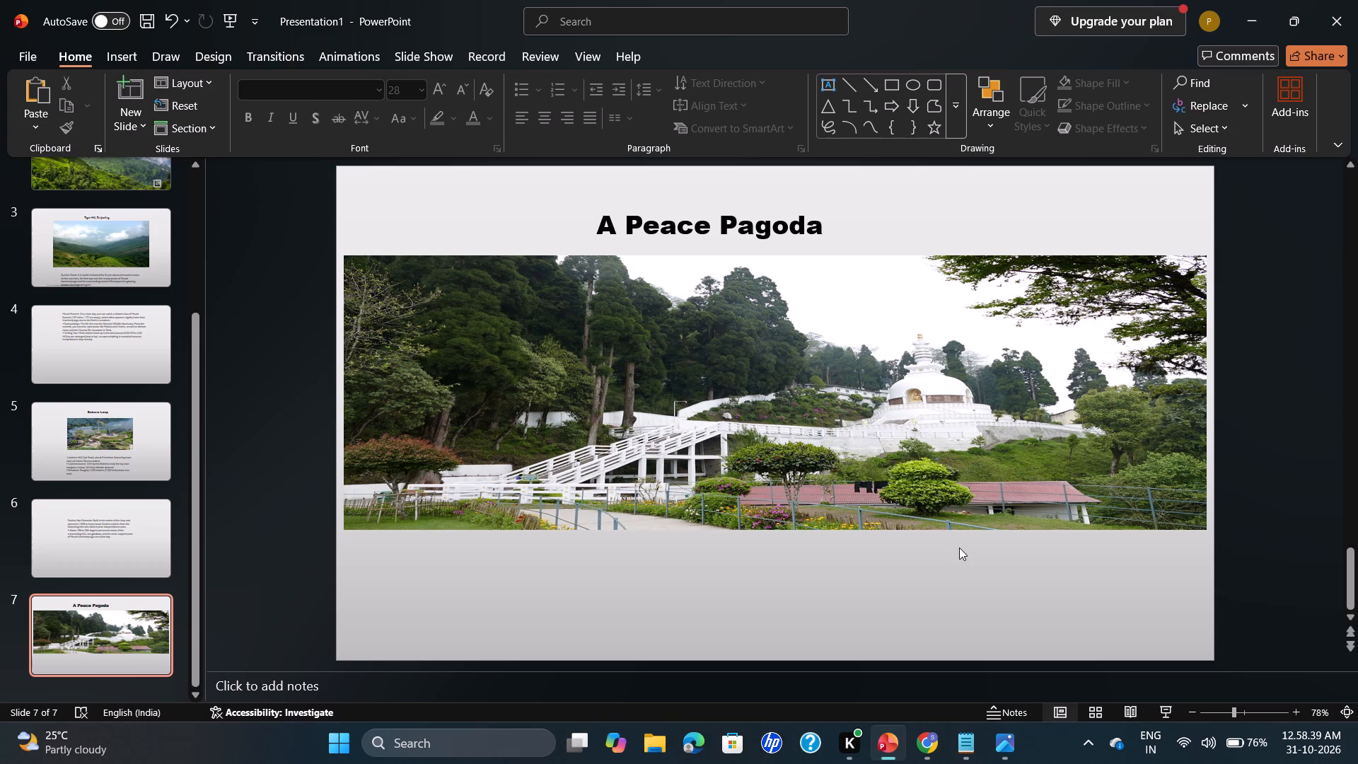
click(912, 580)
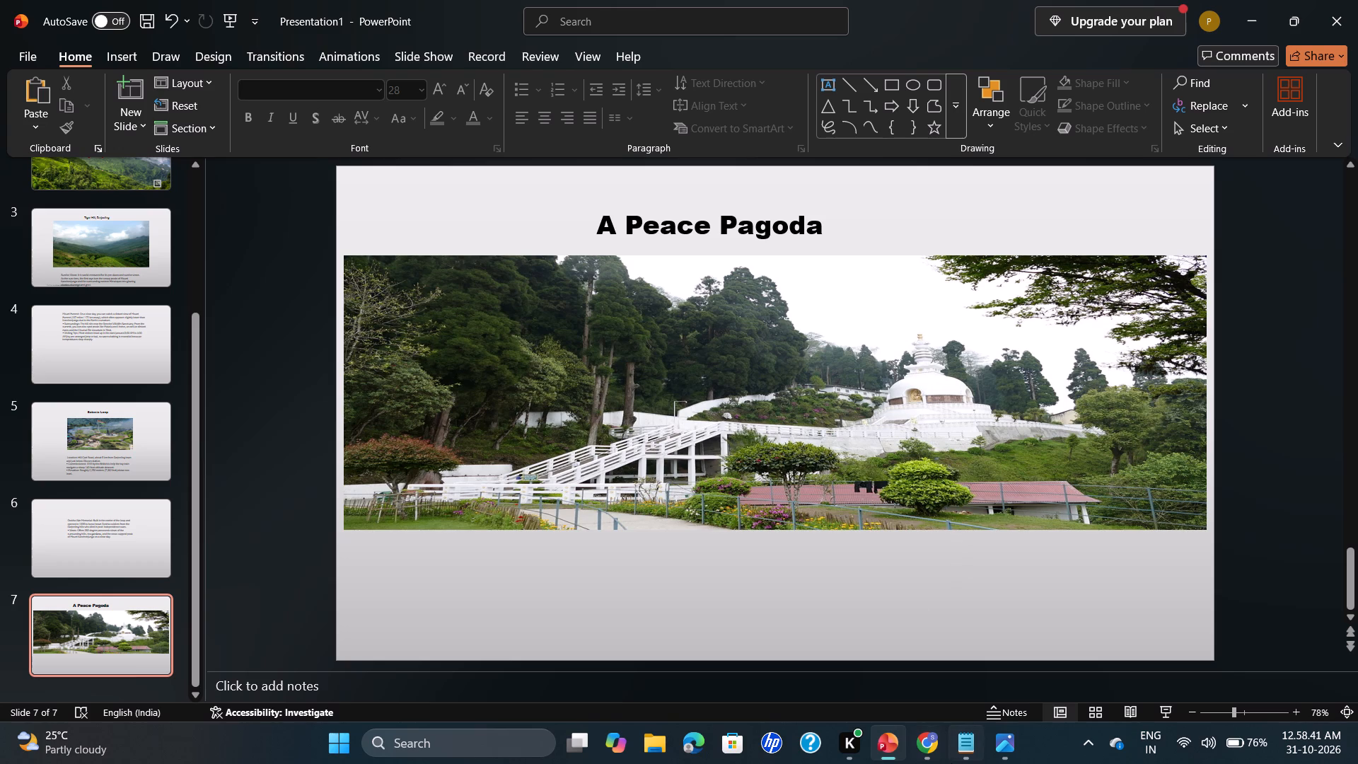
Switch to Chrome, search Google for "peace pagoda writing", and expand the full AI Overview.
click(936, 754)
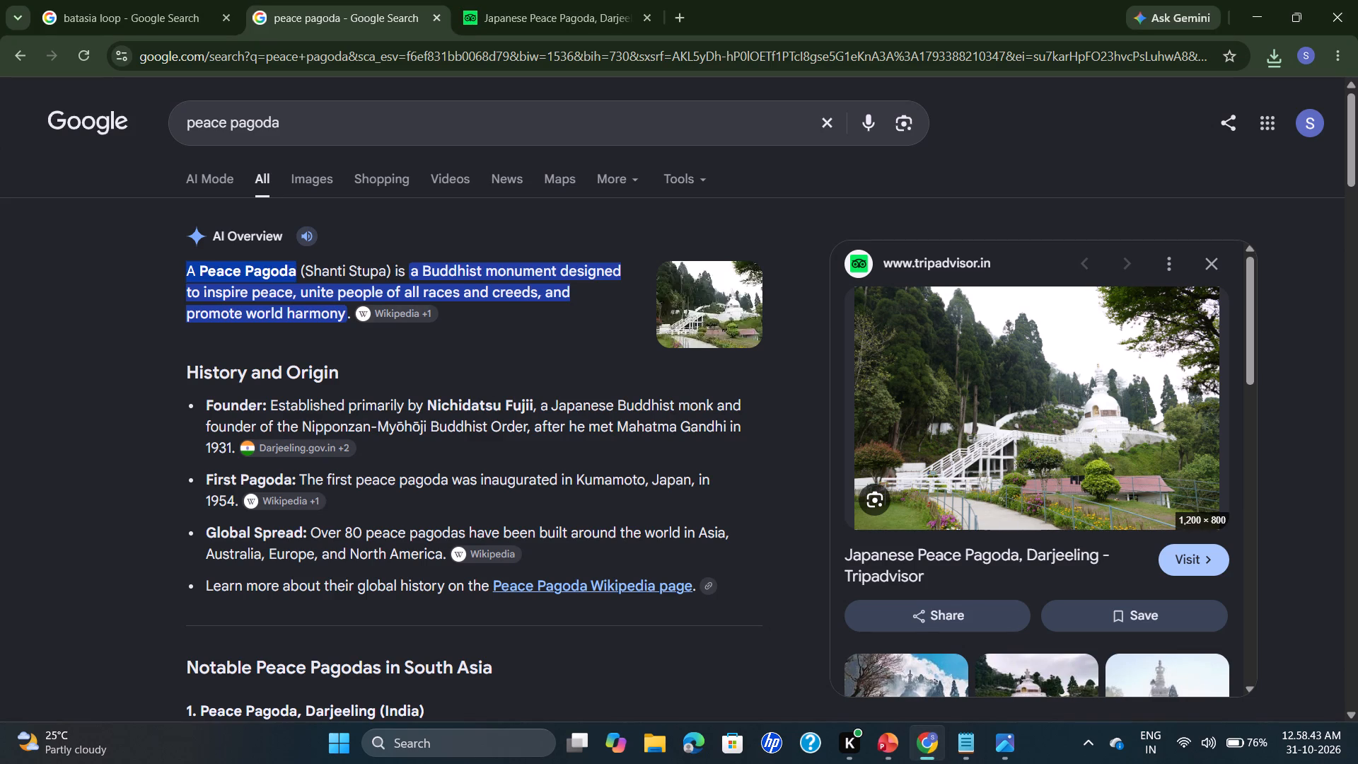
click(307, 127)
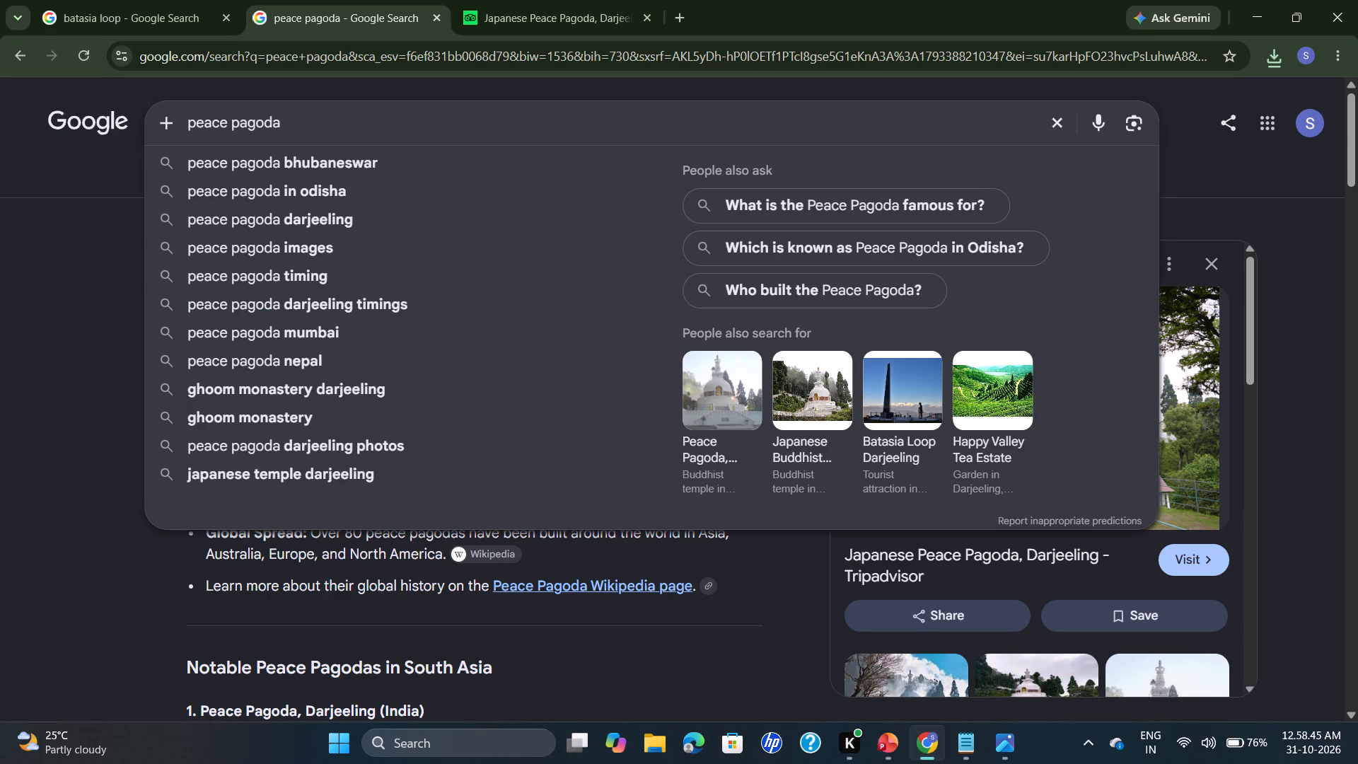
key(space)
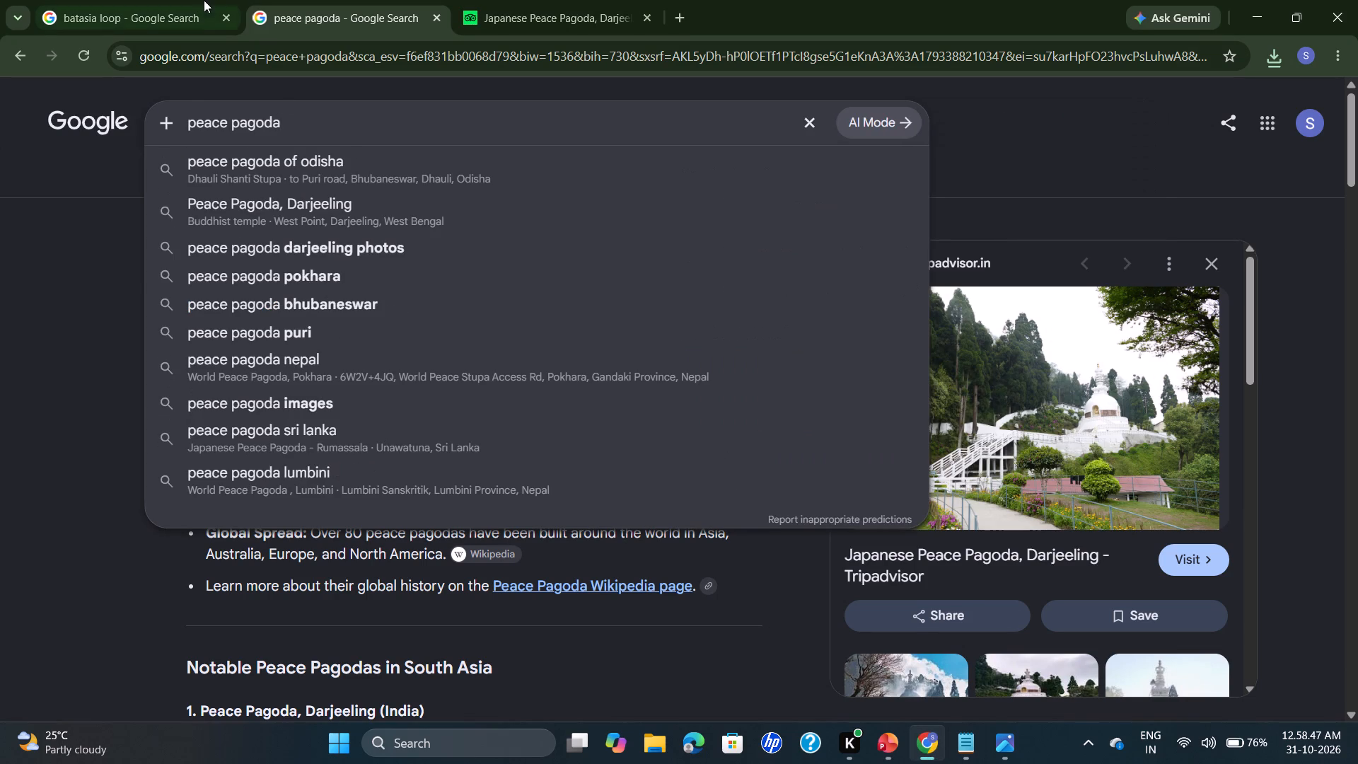
text(writ)
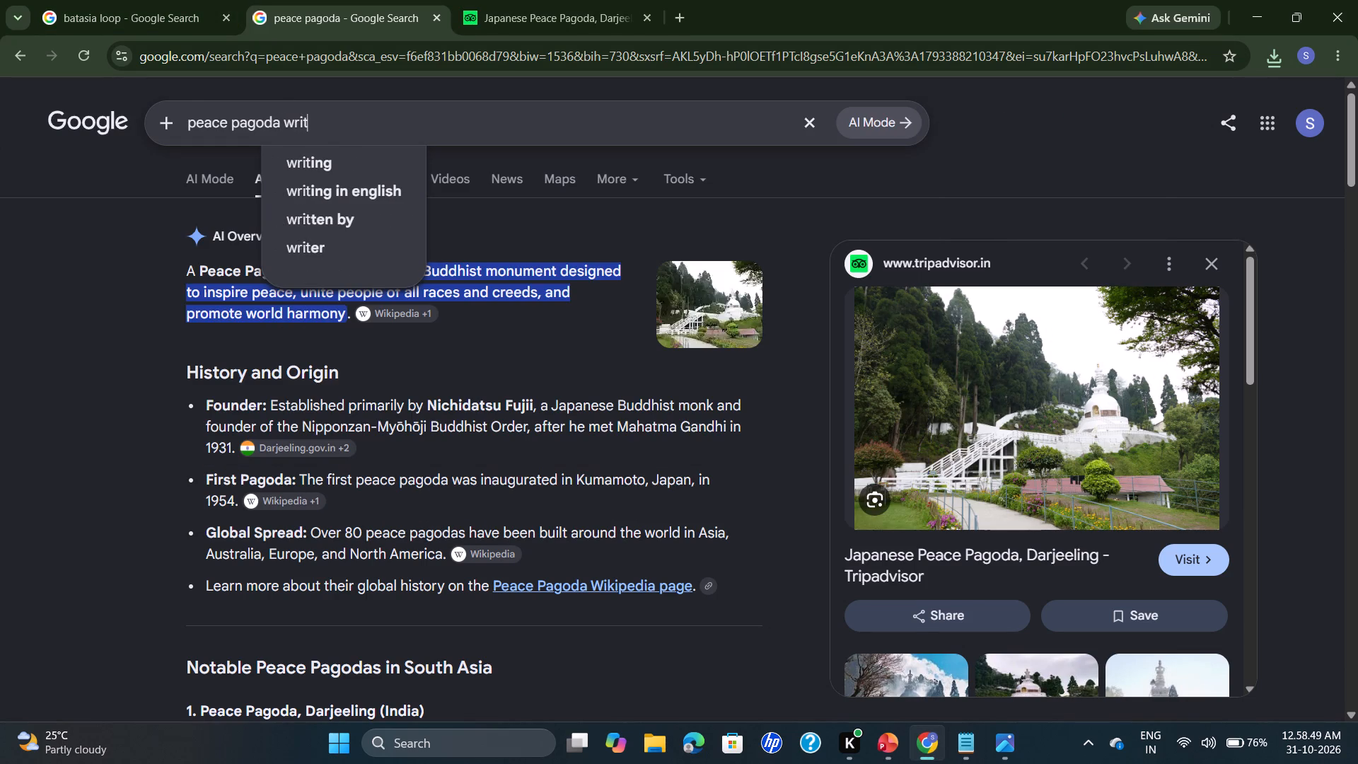
text(ing)
key(Return)
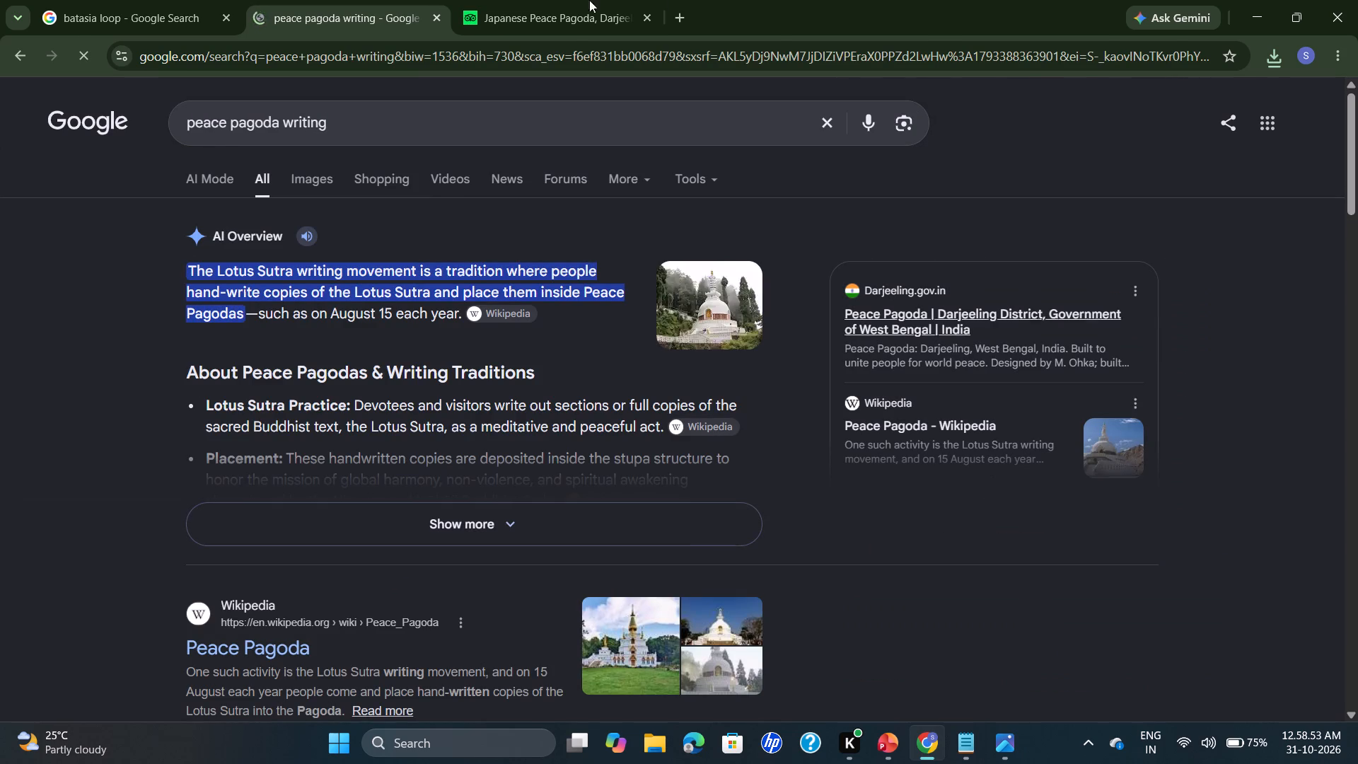
click(511, 526)
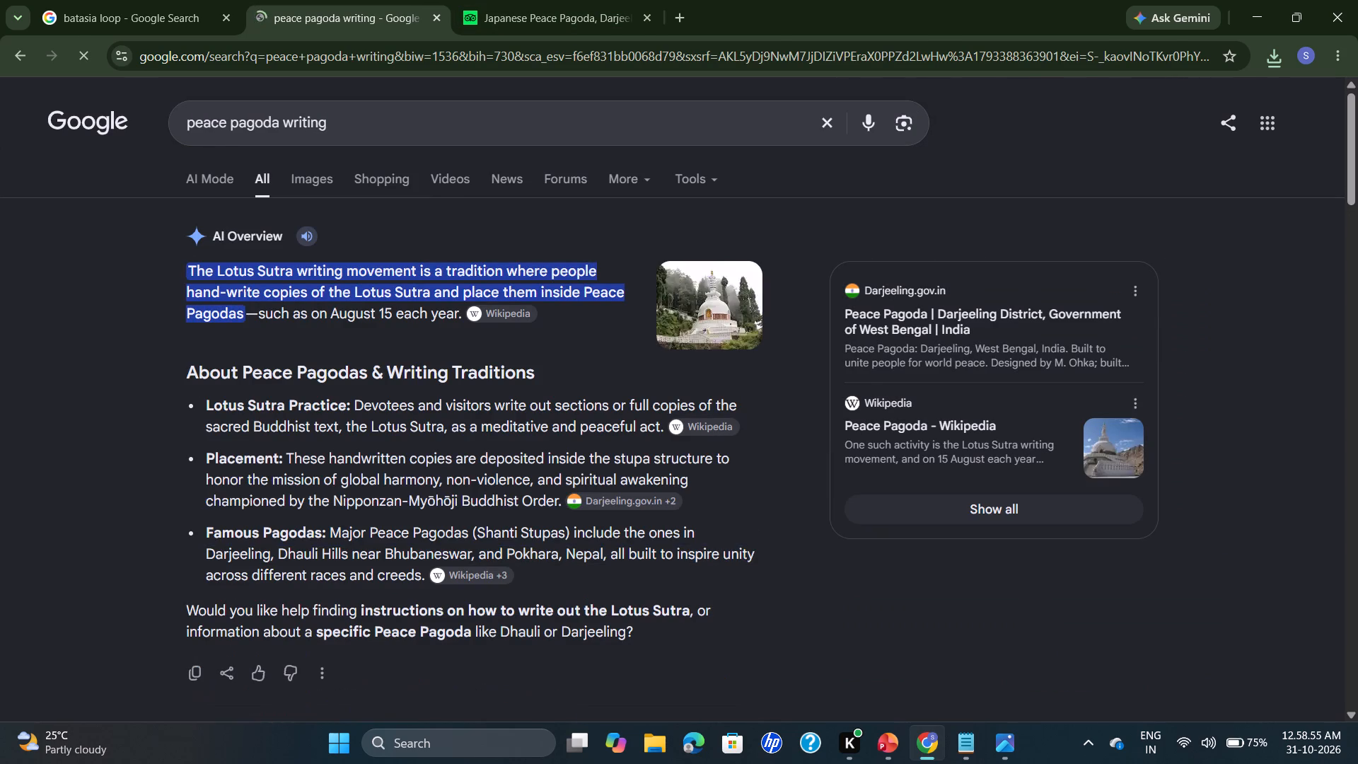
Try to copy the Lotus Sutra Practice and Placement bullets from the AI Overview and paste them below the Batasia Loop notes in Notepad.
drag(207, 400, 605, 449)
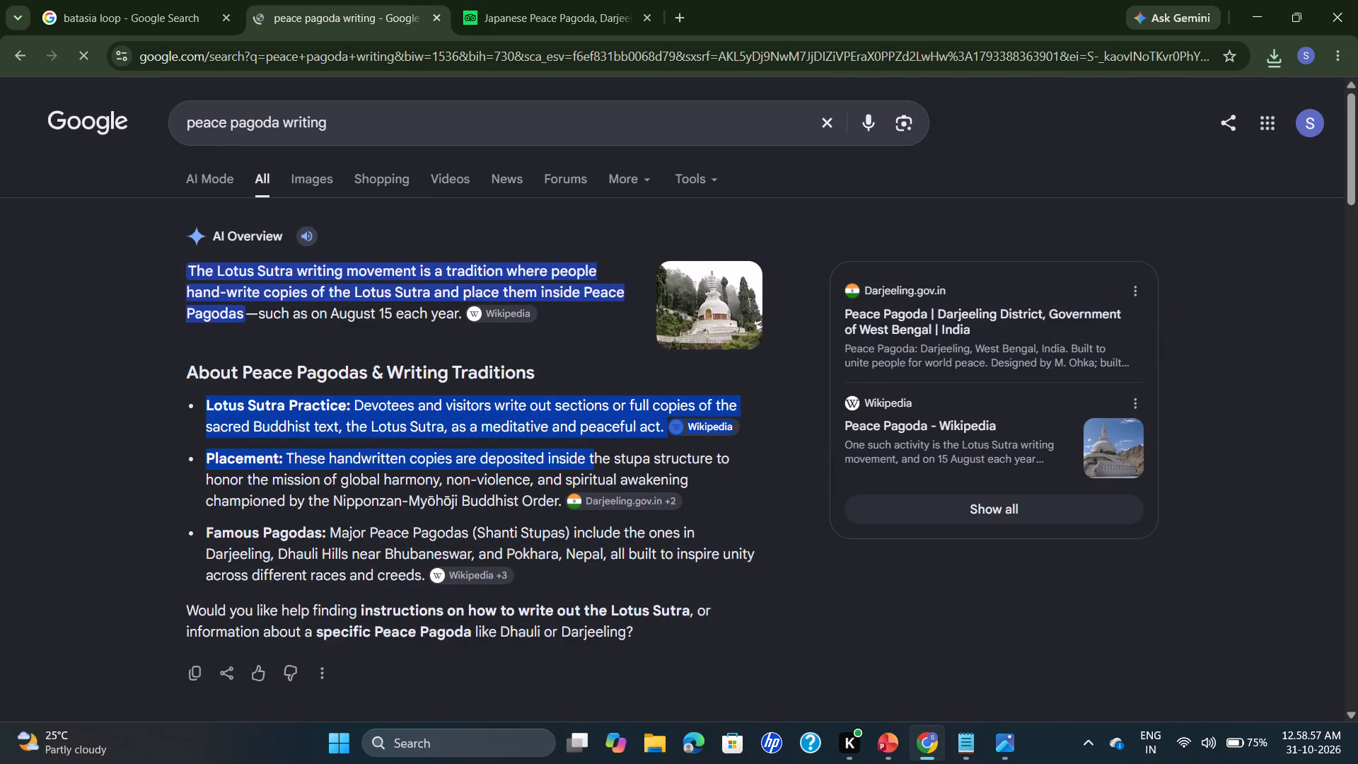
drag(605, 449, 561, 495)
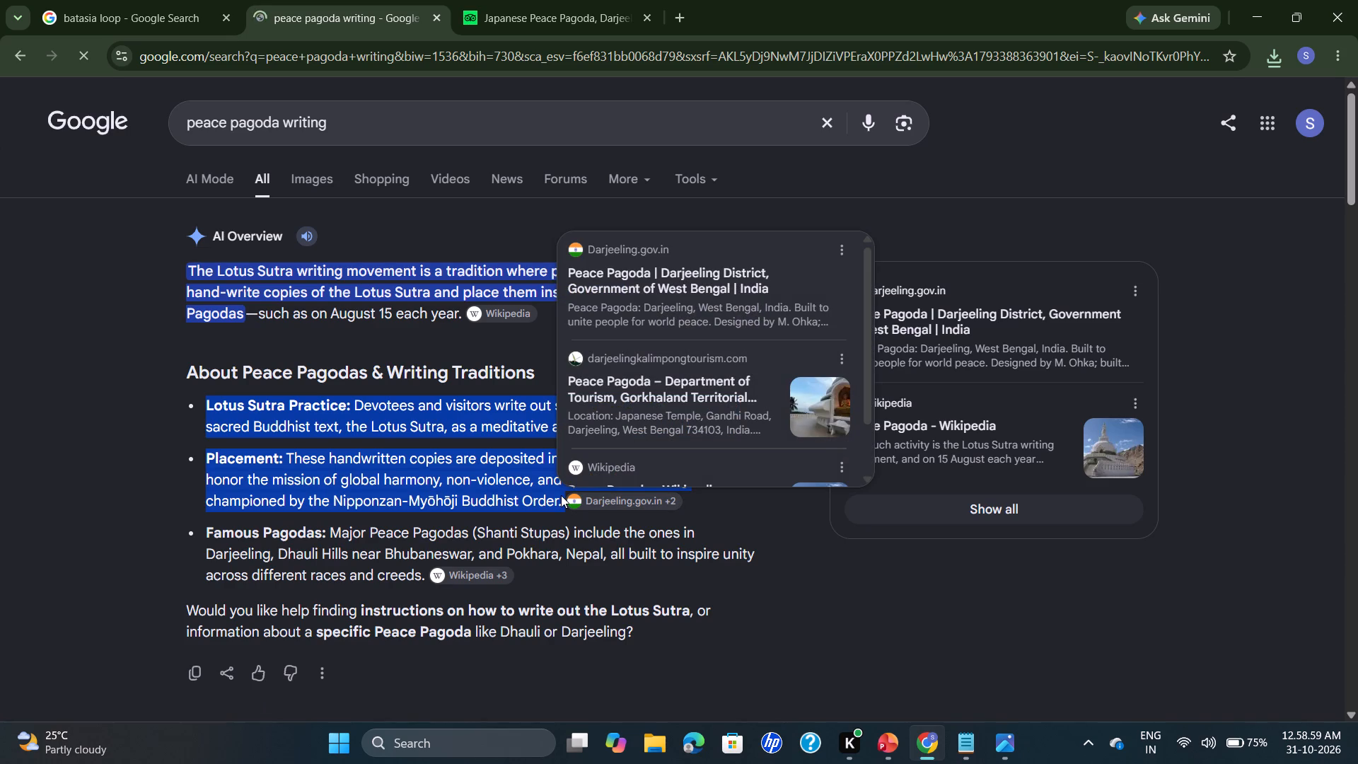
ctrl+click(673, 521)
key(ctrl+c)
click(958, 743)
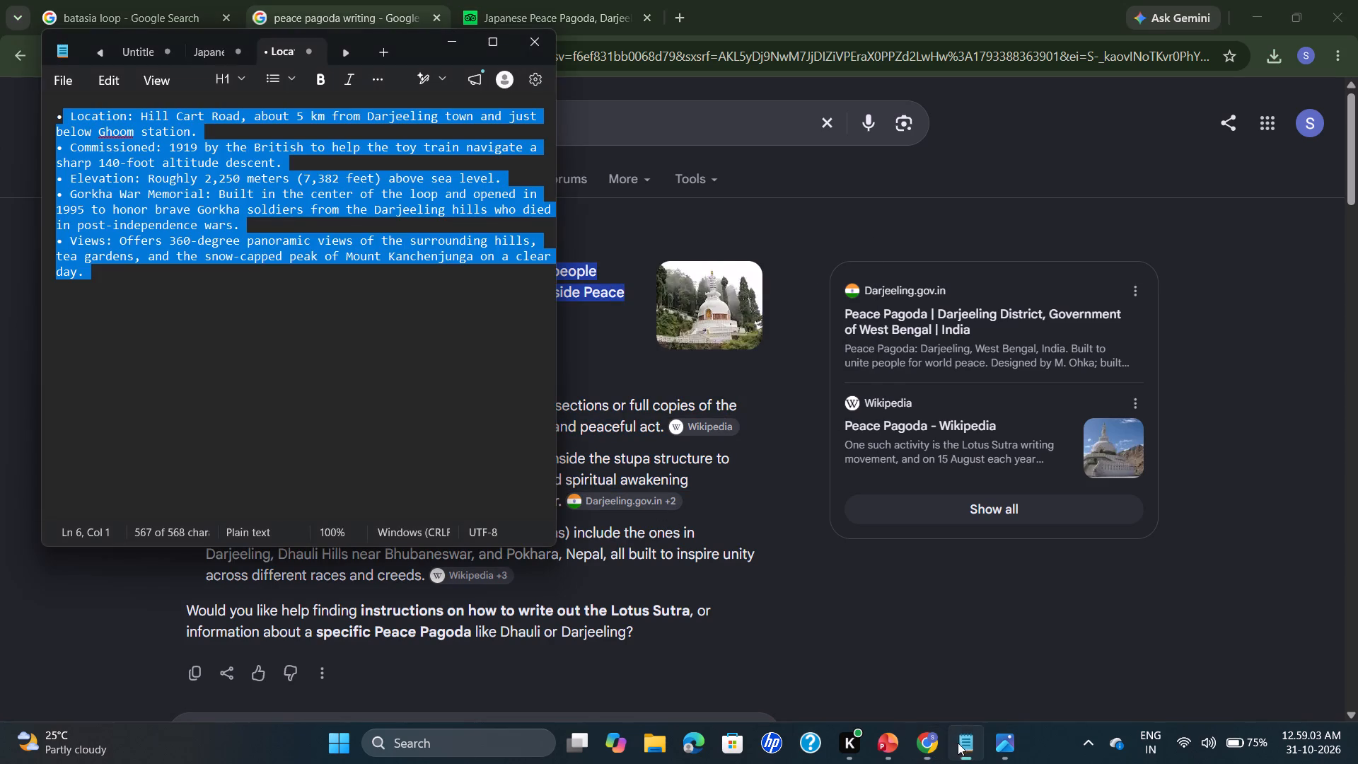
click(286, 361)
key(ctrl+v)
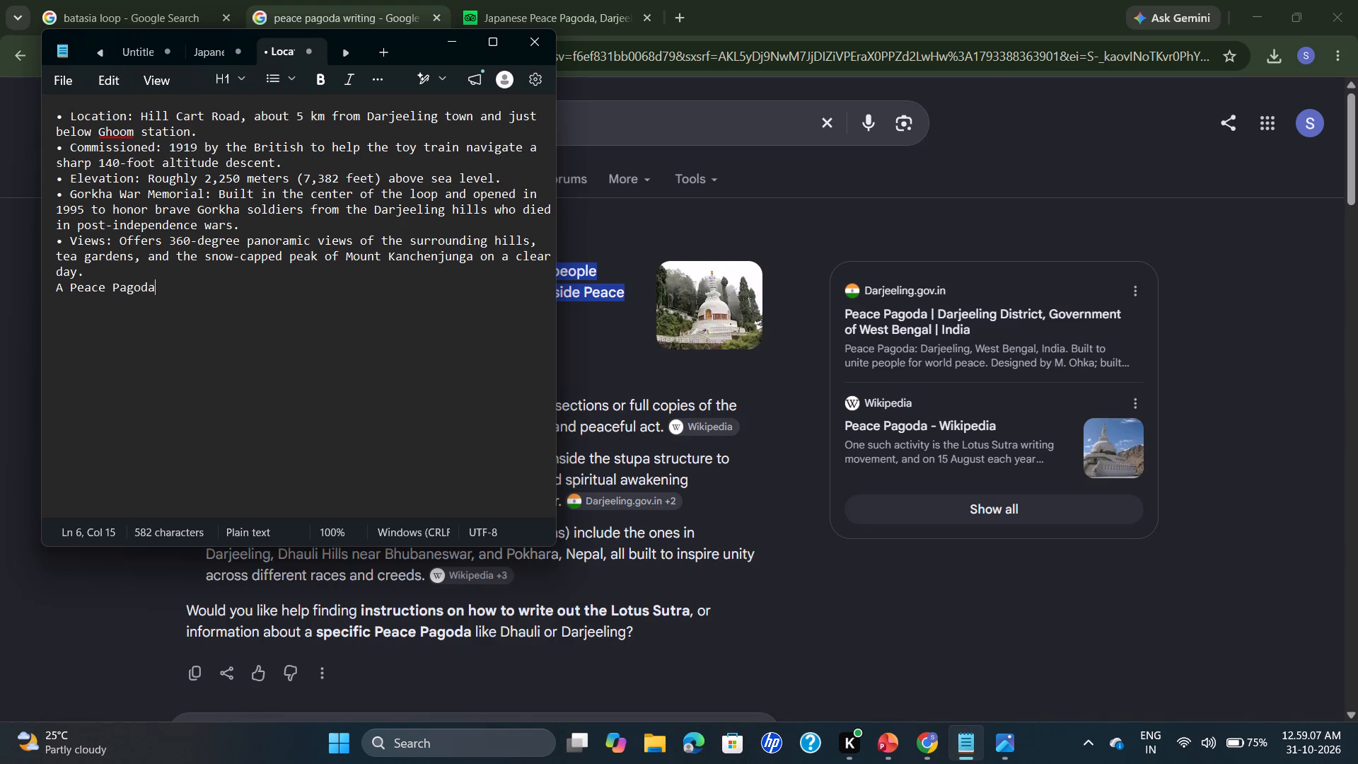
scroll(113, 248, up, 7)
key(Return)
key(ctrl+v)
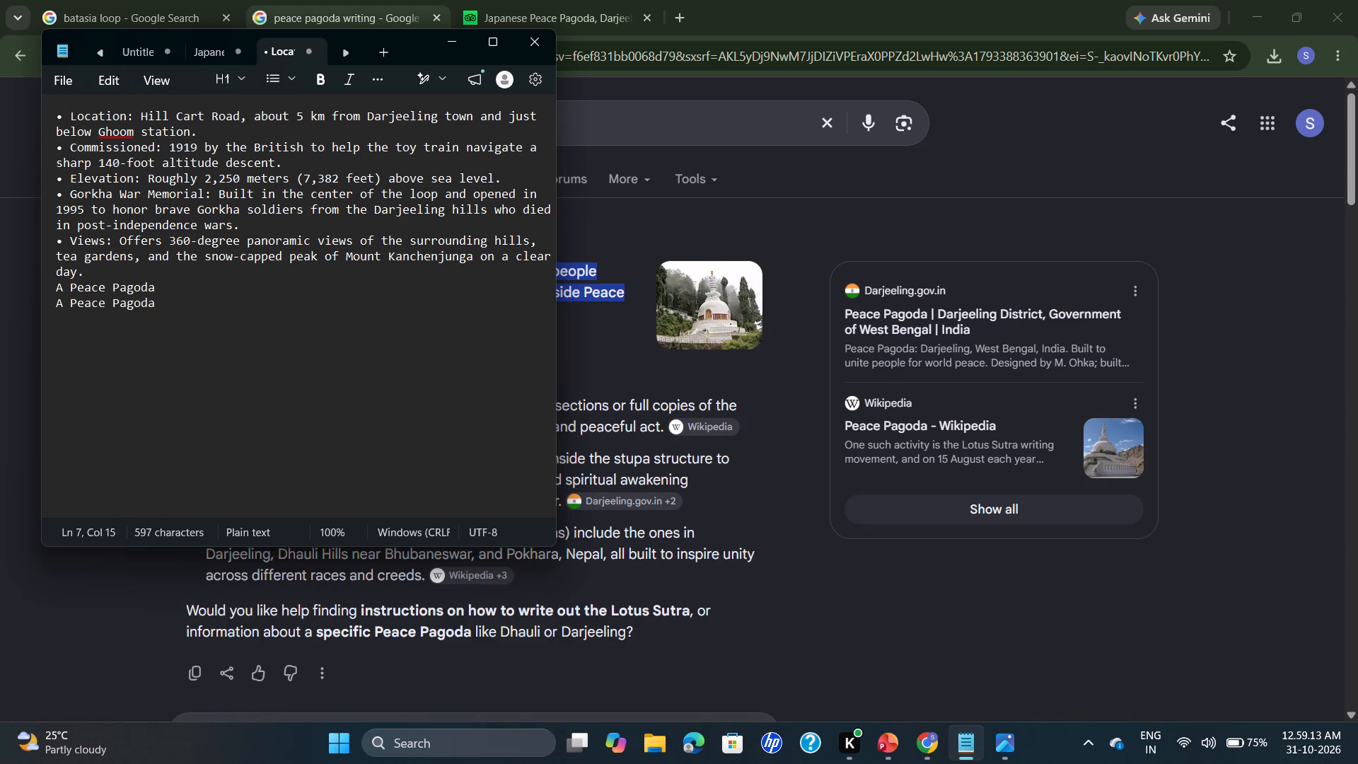
Copy the Lotus Sutra Practice, Placement and Famous Pagodas bullets from Chrome's AI Overview and paste them below the "A Peace Pagoda" lines in Notepad.
click(801, 552)
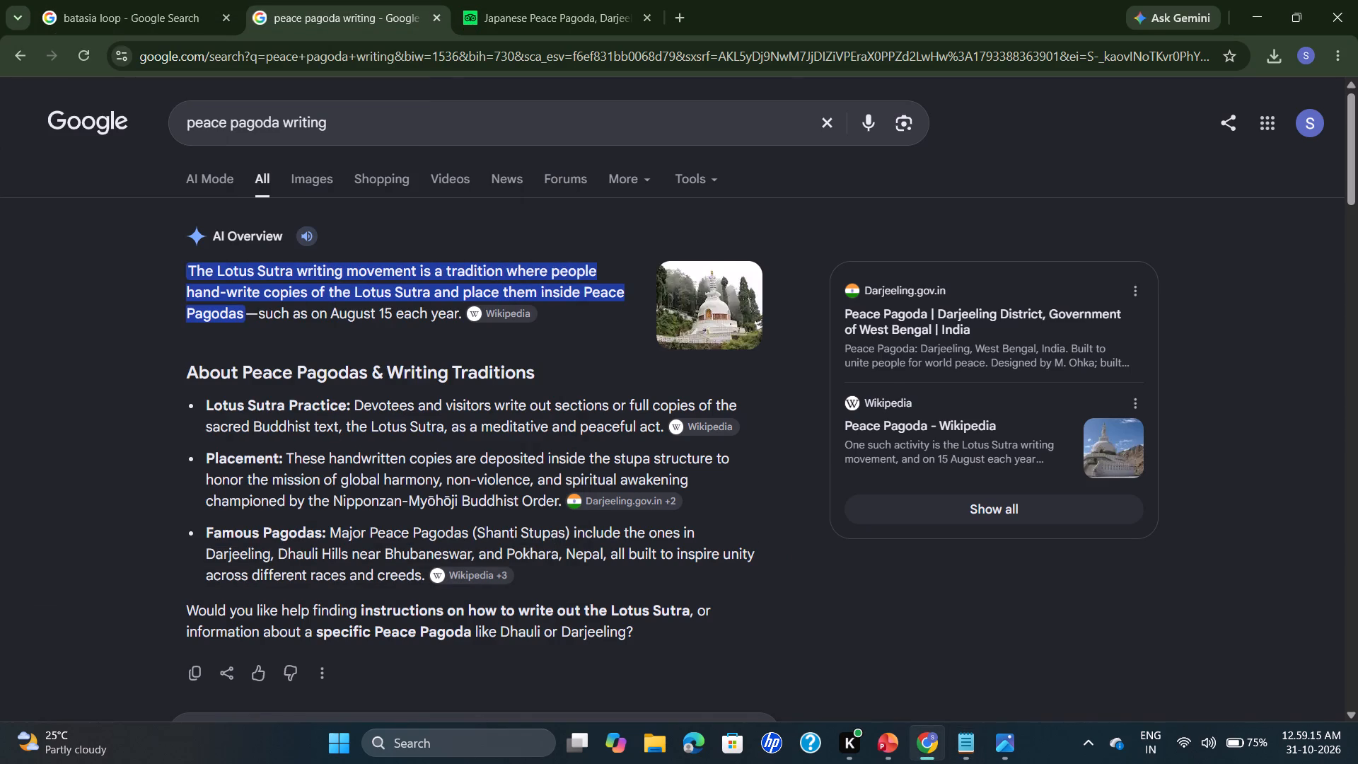
drag(206, 405, 557, 543)
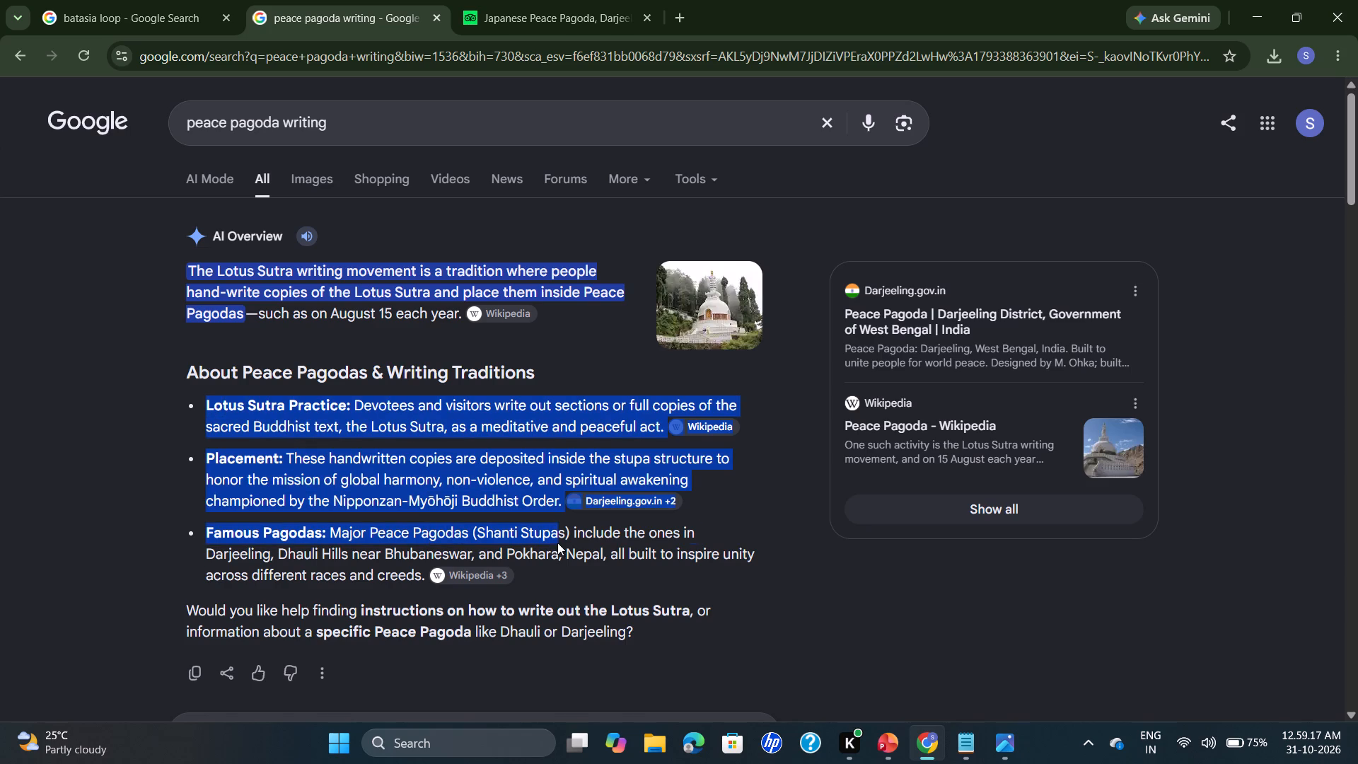
drag(557, 543, 715, 586)
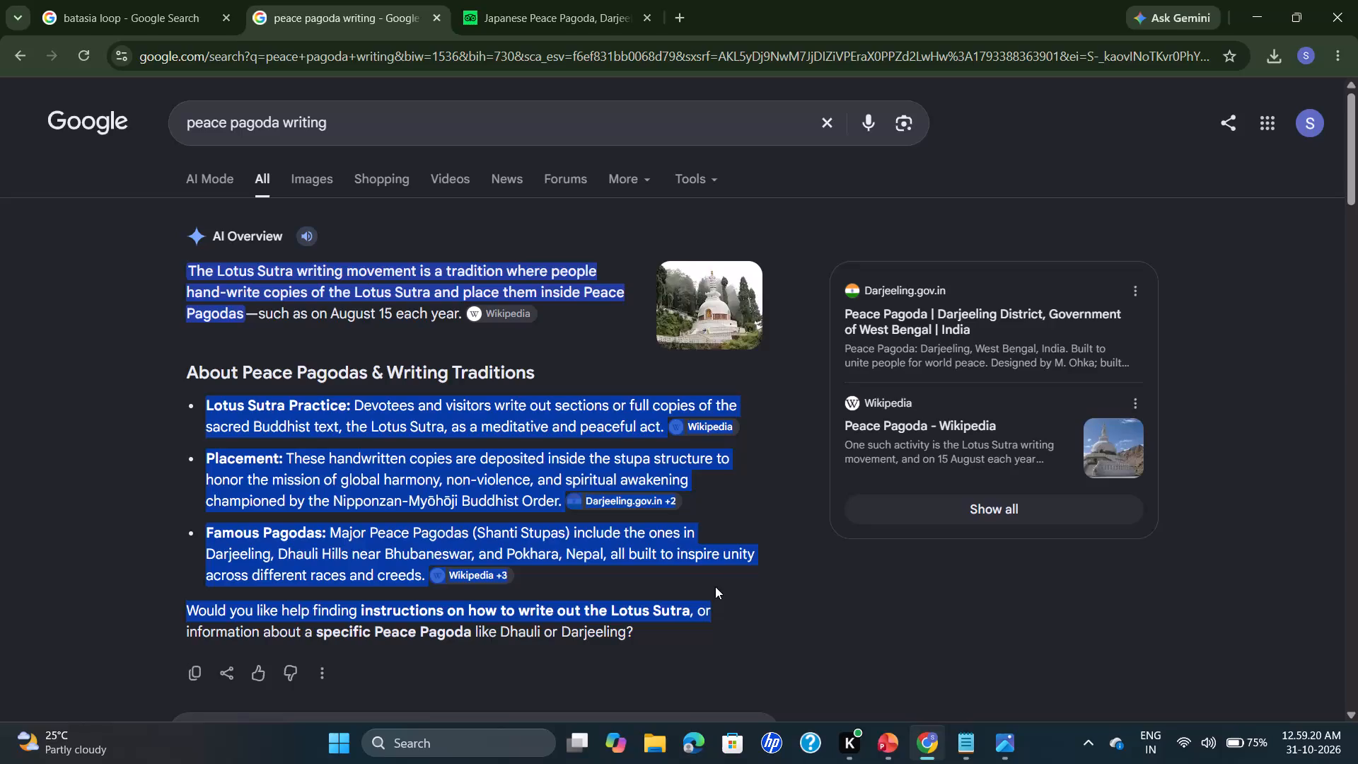
click(645, 560)
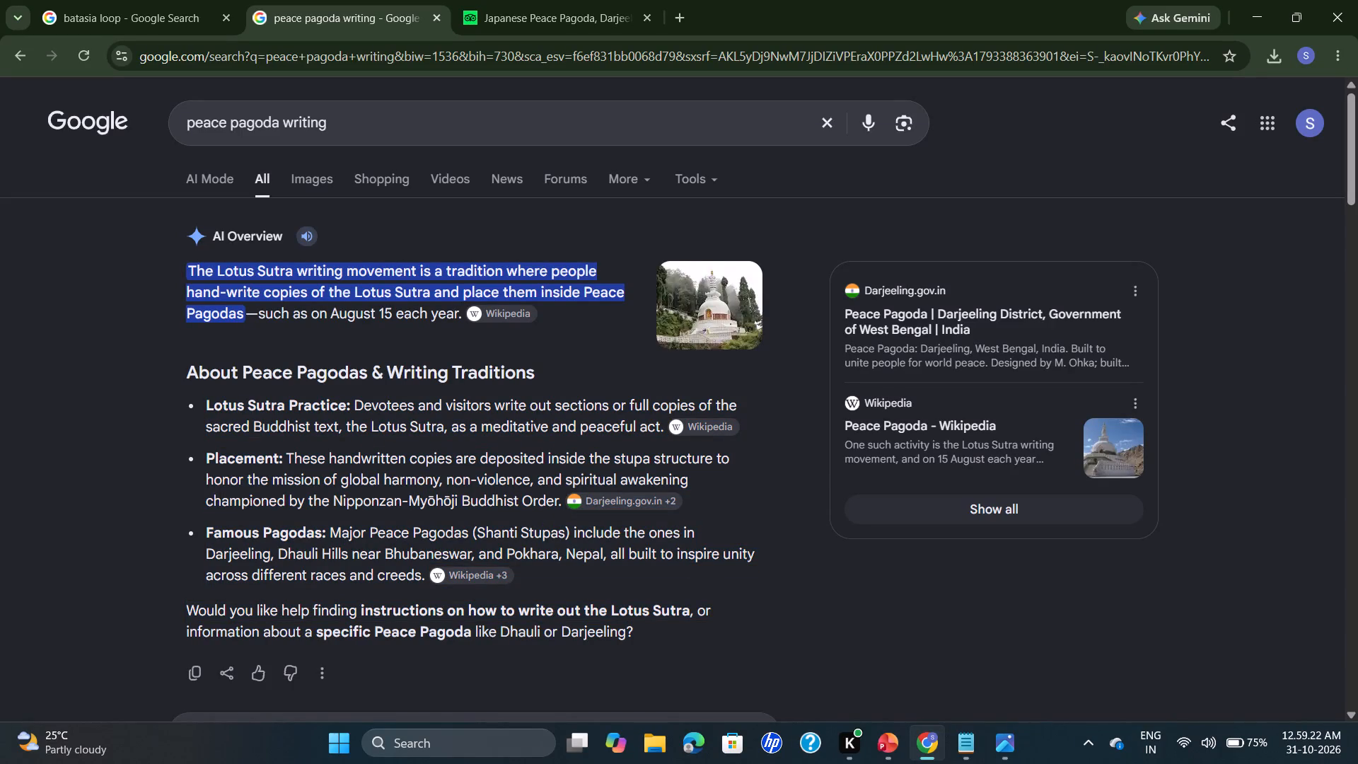
drag(198, 403, 447, 576)
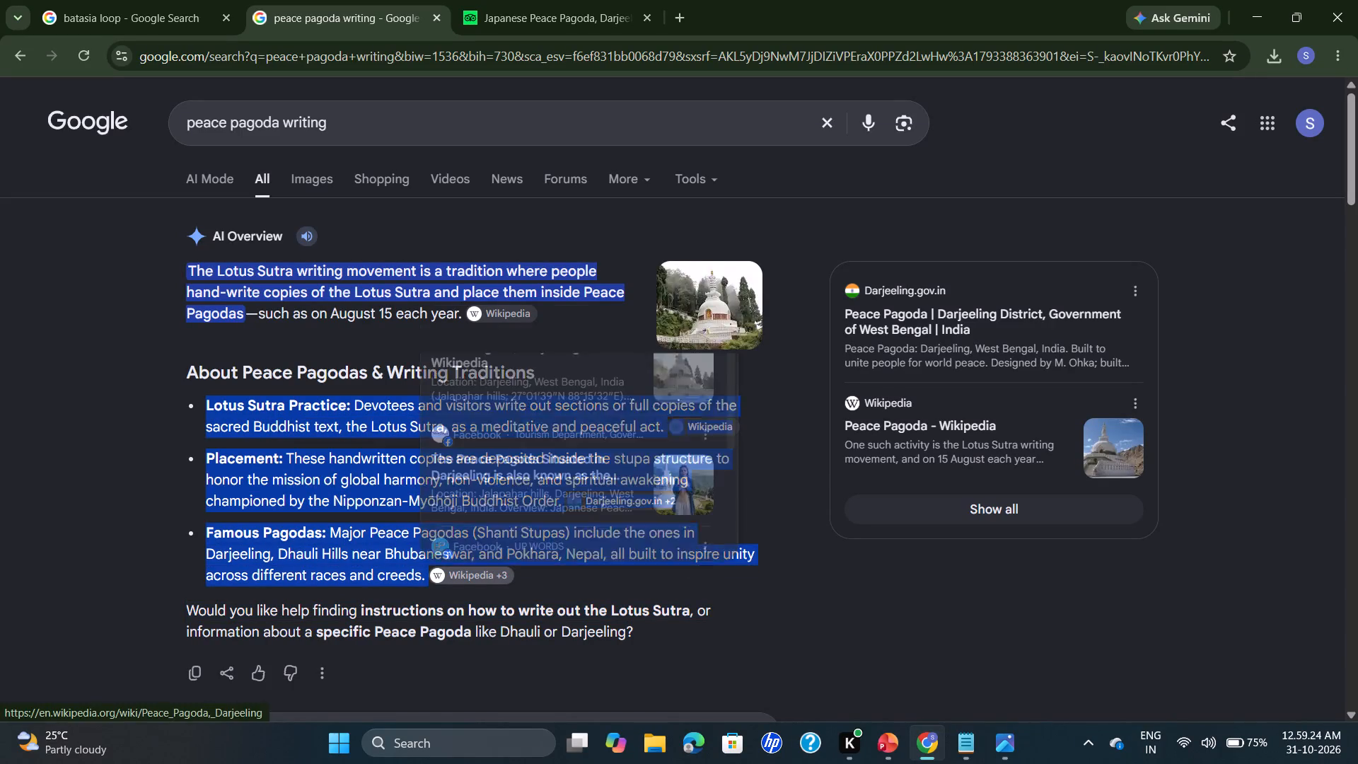
drag(447, 576, 429, 562)
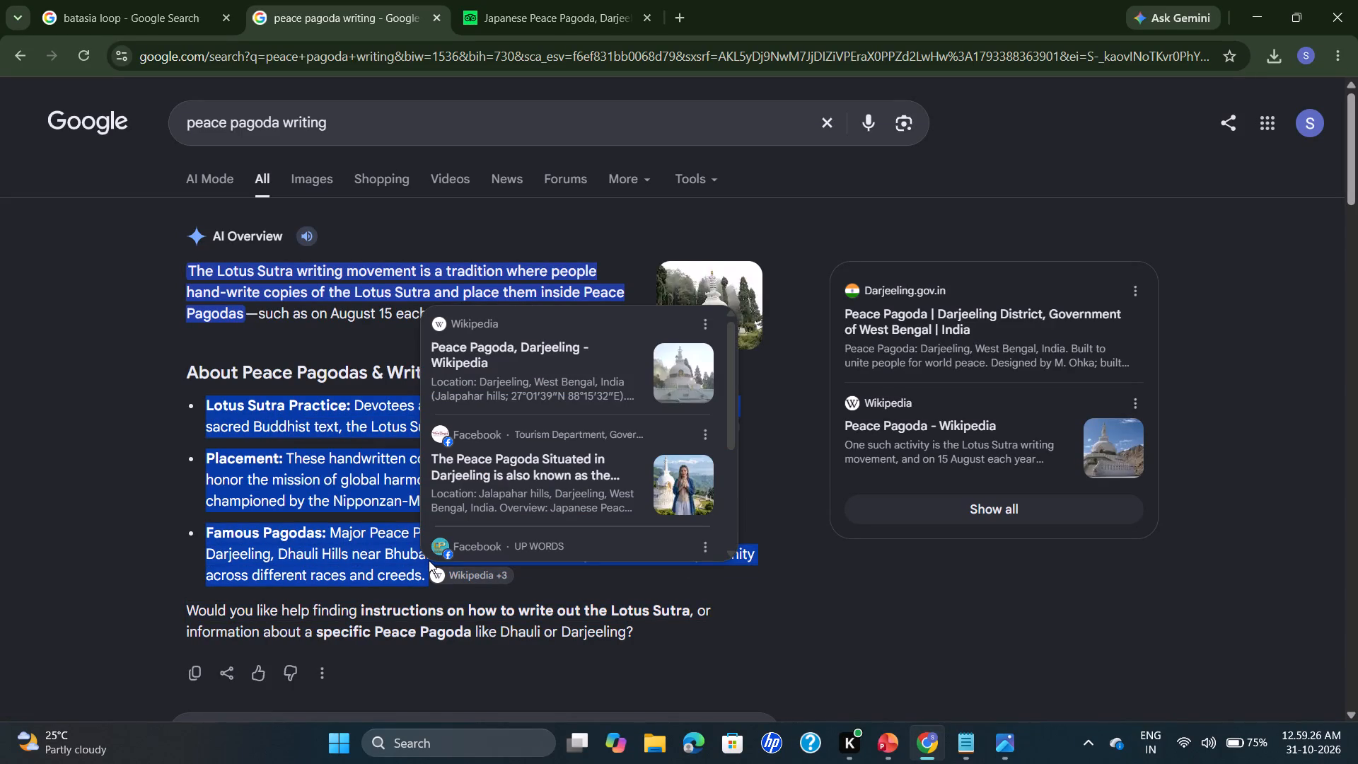
key(ctrl+c)
click(968, 750)
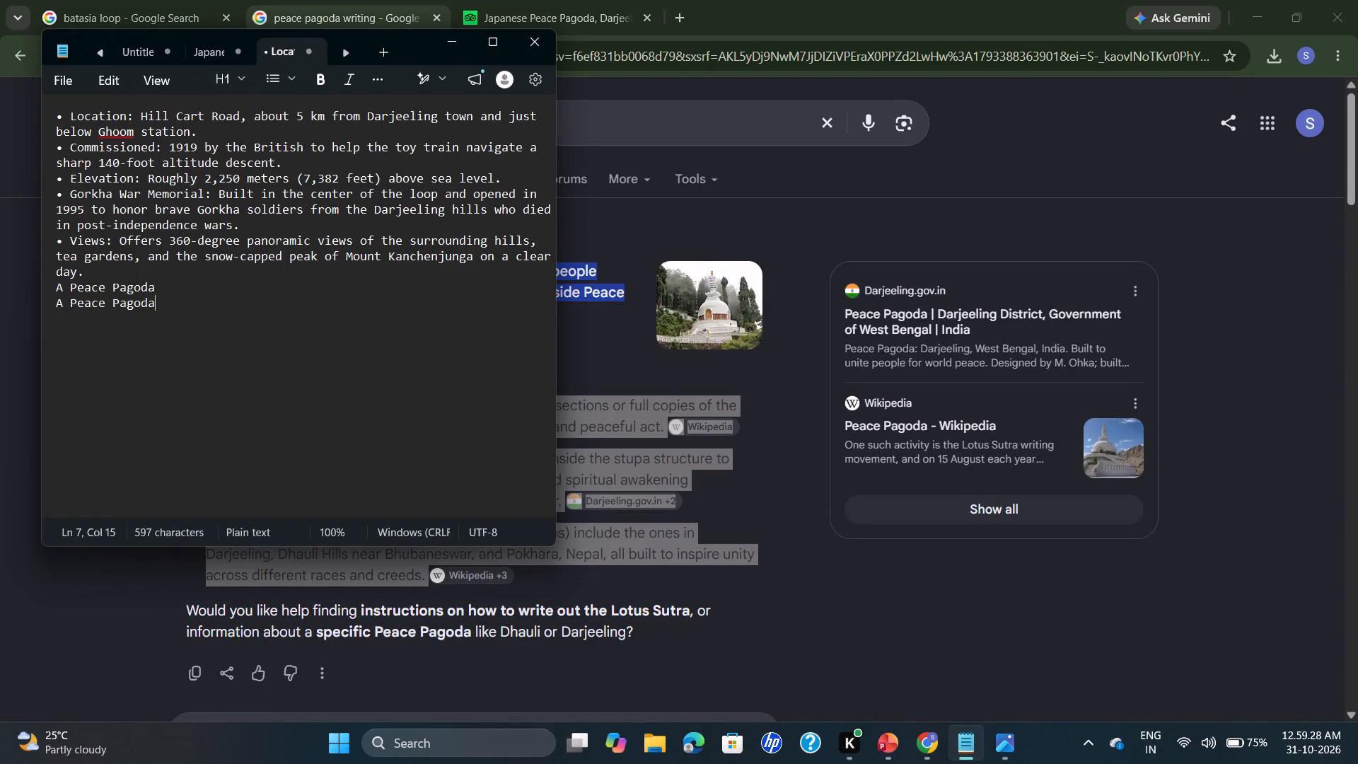
key(Return)
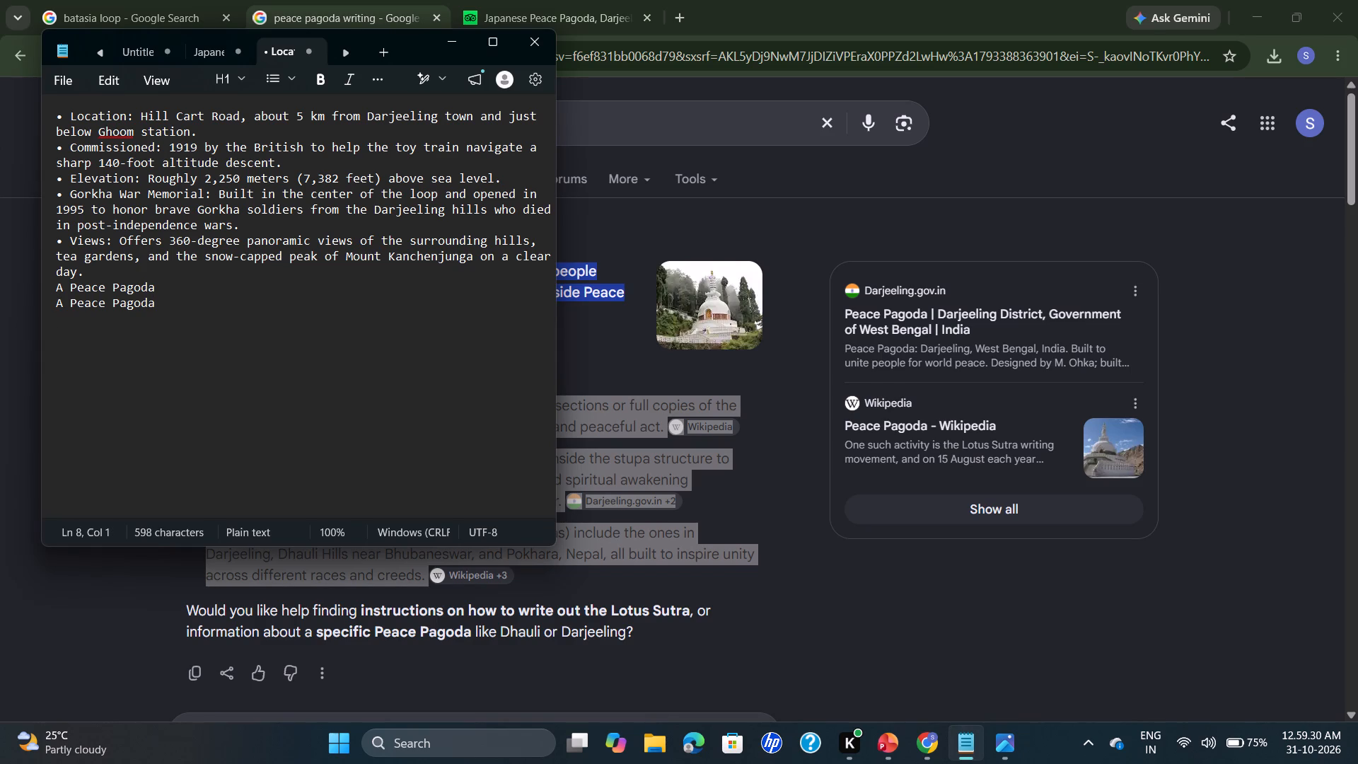
key(ctrl+v)
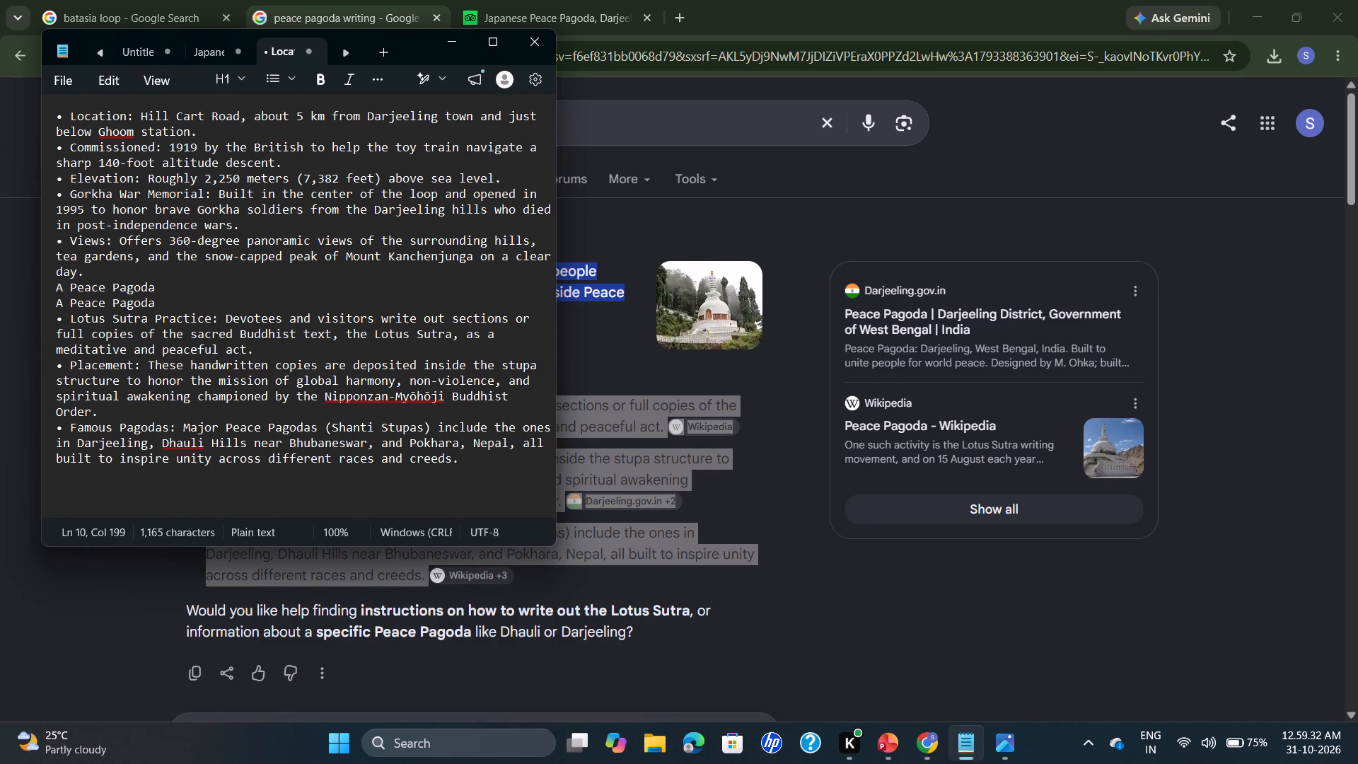
Copy the three Peace Pagoda bullets from Notepad, switch to PowerPoint, and add a new blank slide after slide 7.
drag(57, 321, 476, 497)
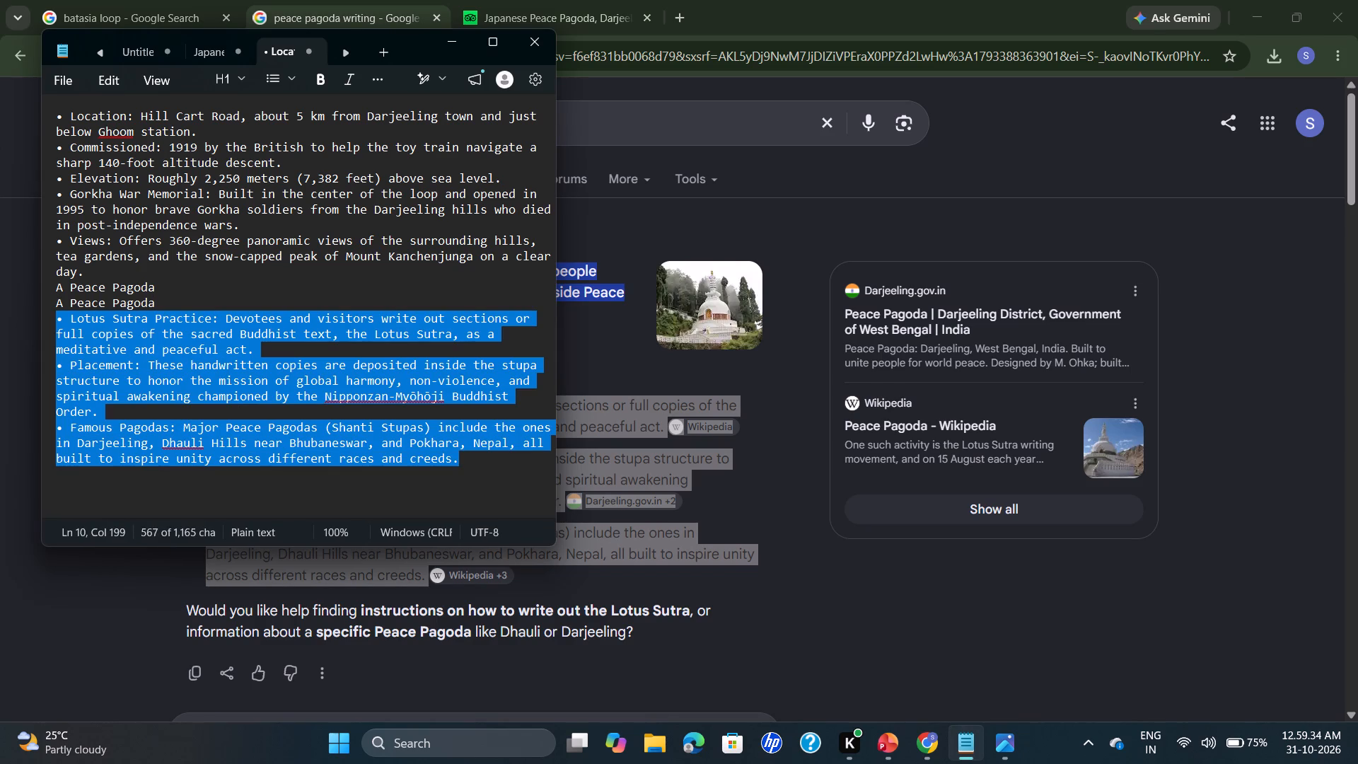
key(ctrl+c)
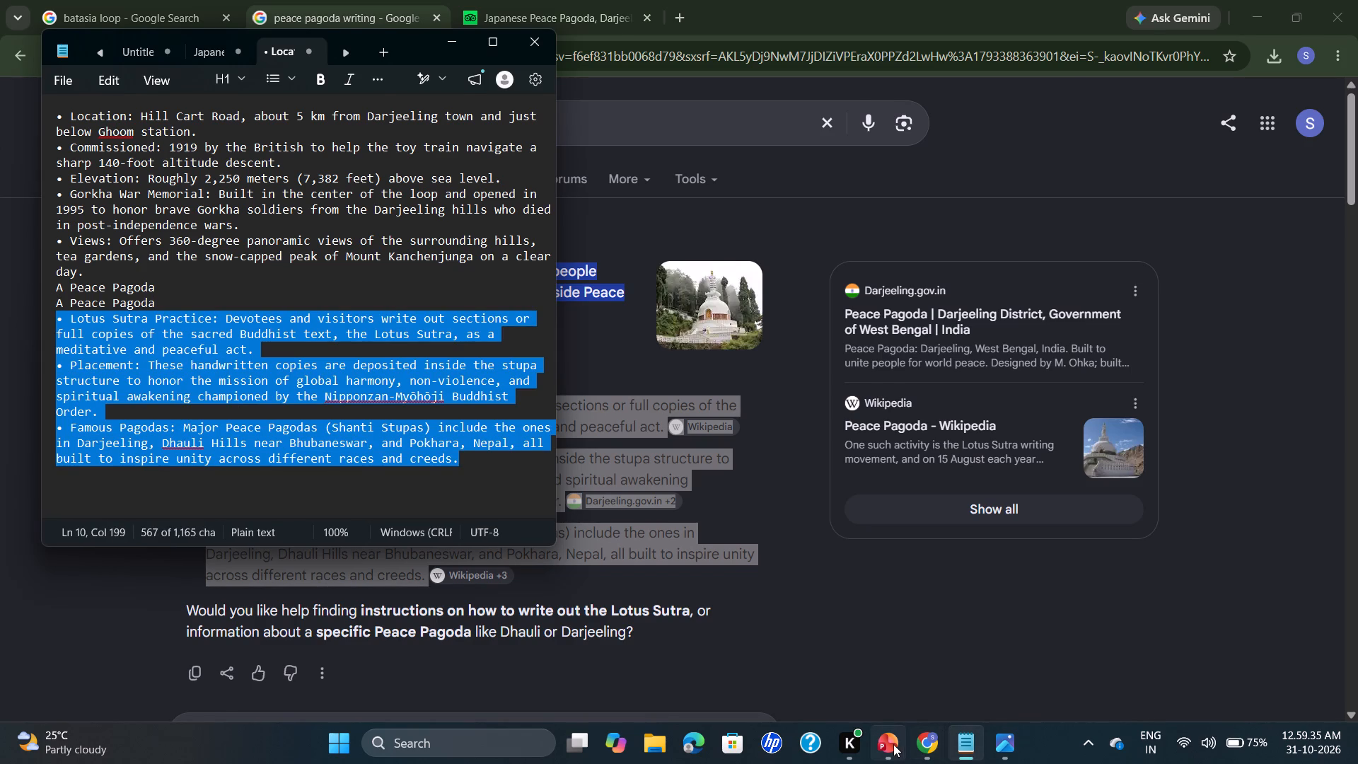
click(893, 744)
click(729, 562)
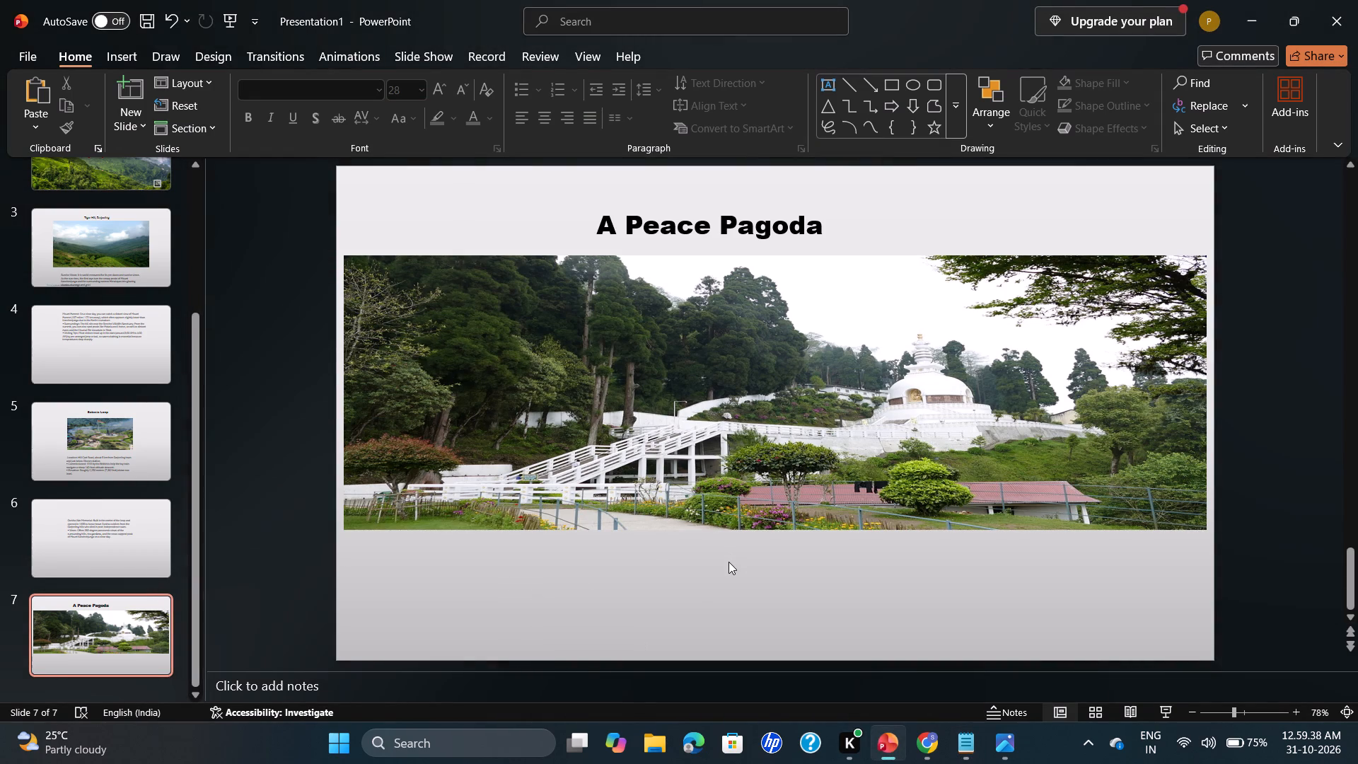
click(837, 564)
right_click(110, 649)
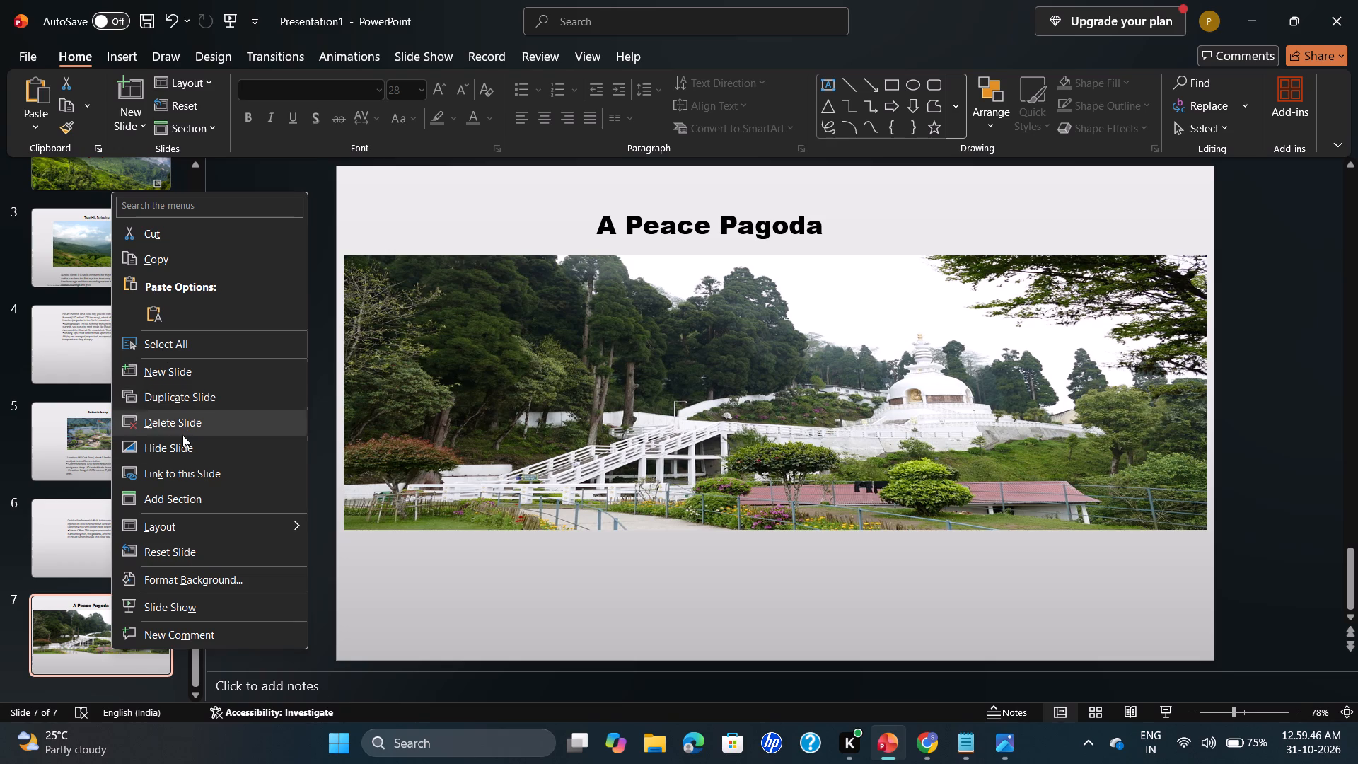
click(179, 382)
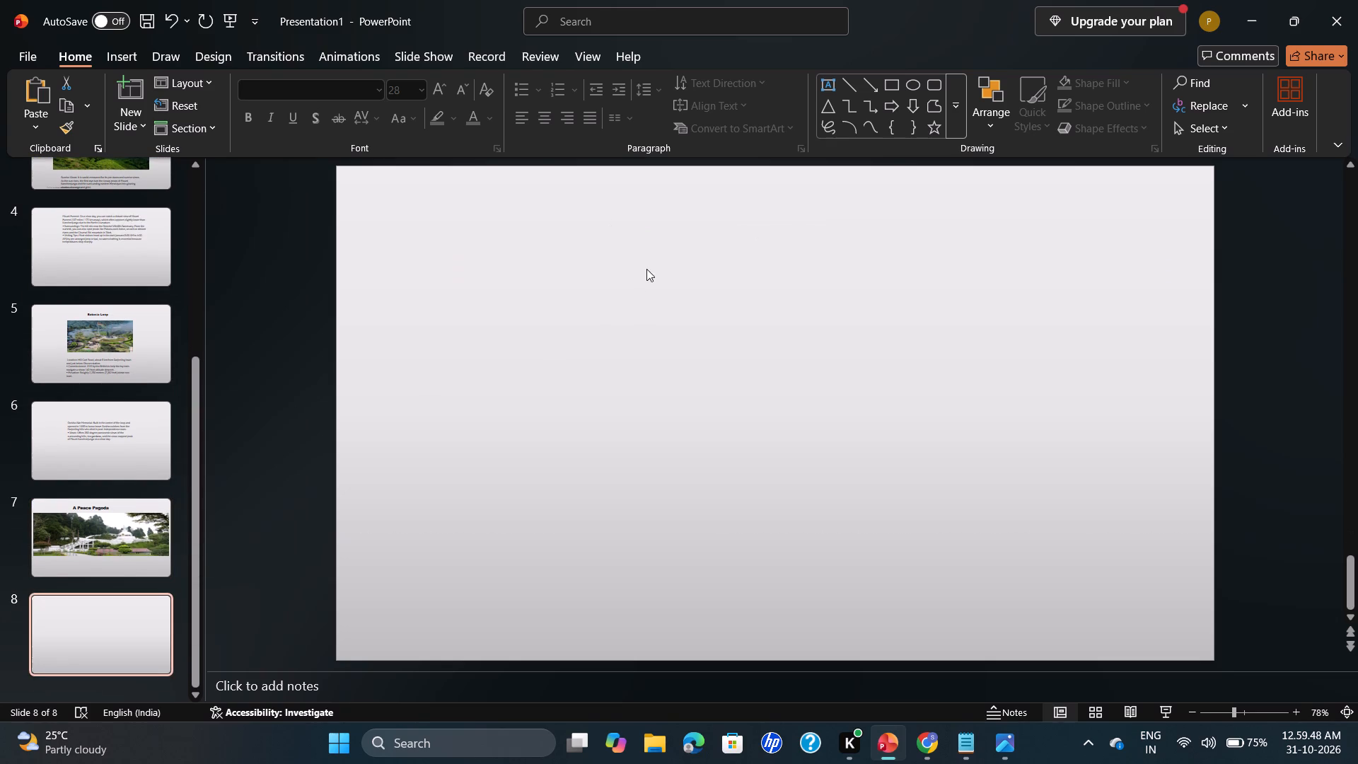
Draw a wide text box in the upper middle of slide 8 and paste the three copied Peace Pagoda bullets into it.
click(652, 260)
click(819, 88)
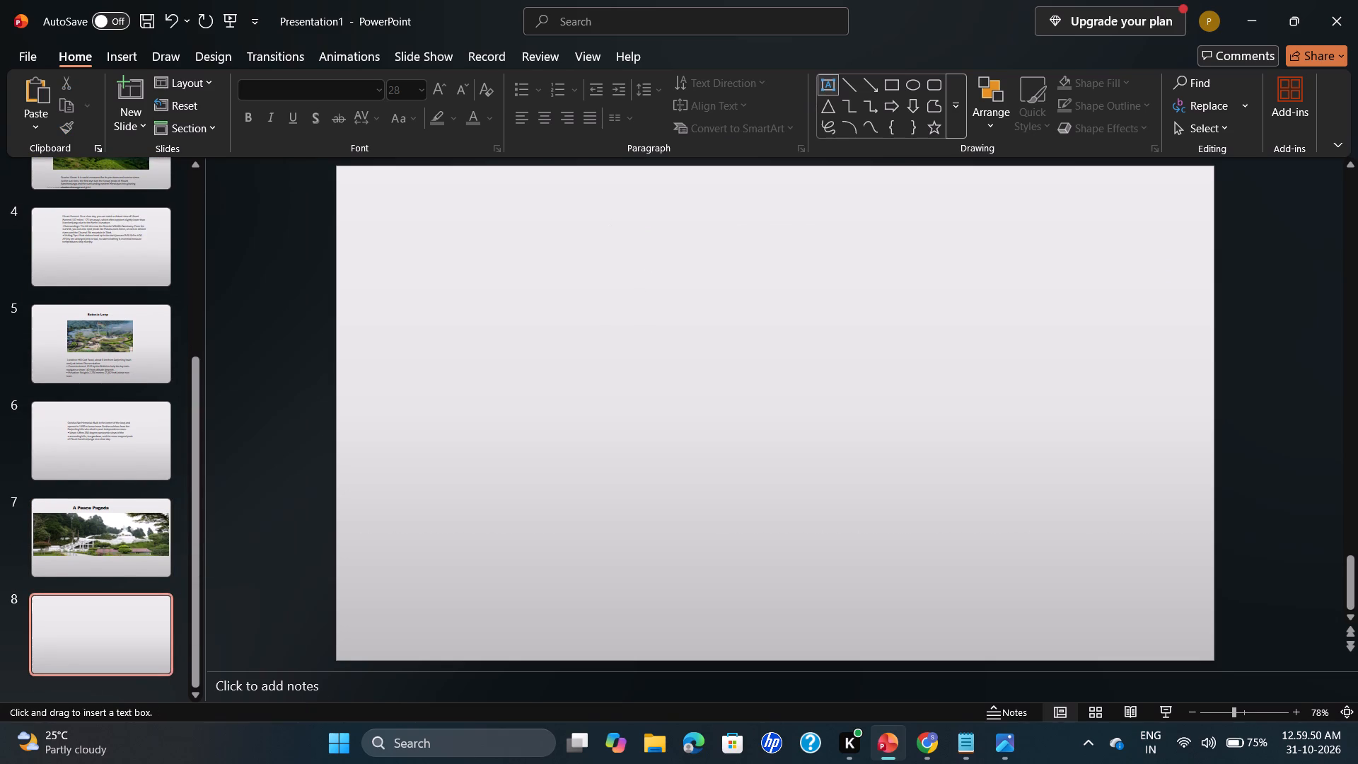
click(832, 88)
drag(551, 217, 743, 352)
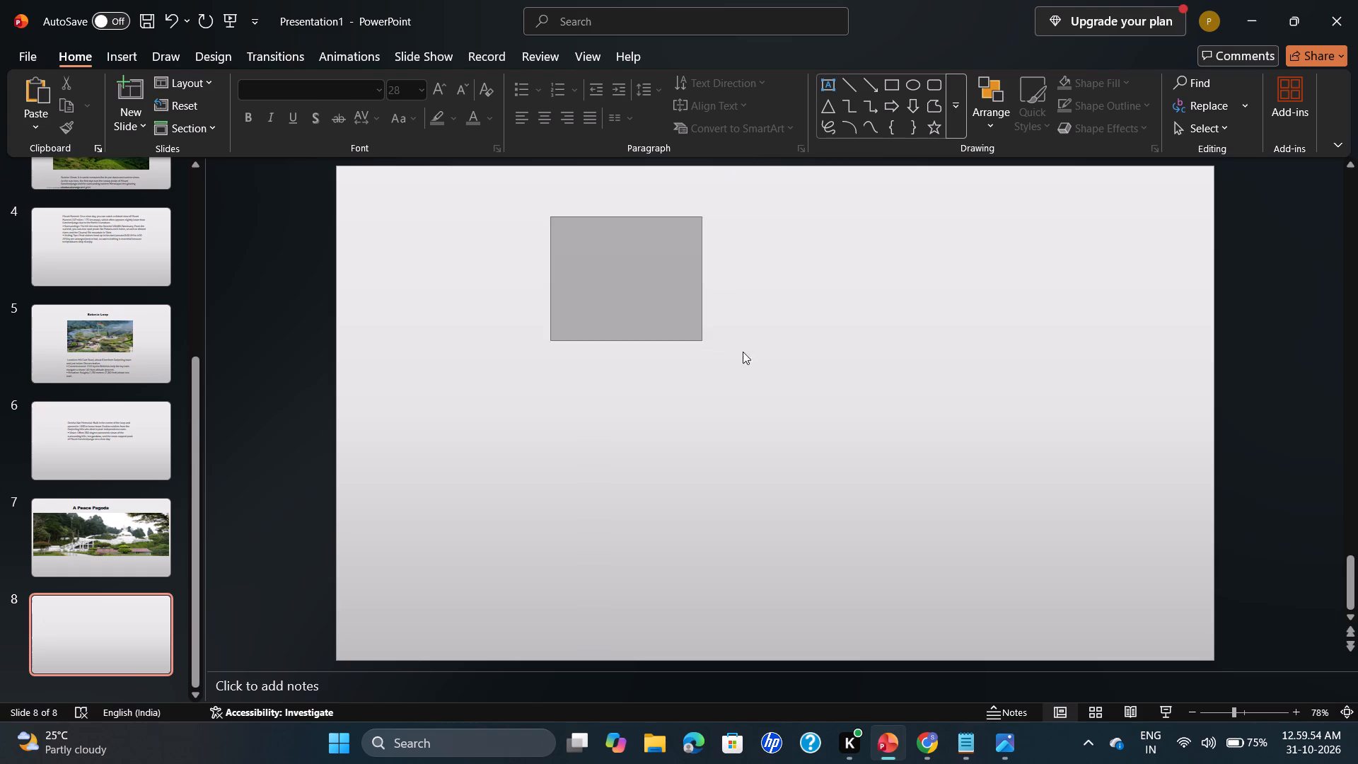
drag(743, 352, 829, 238)
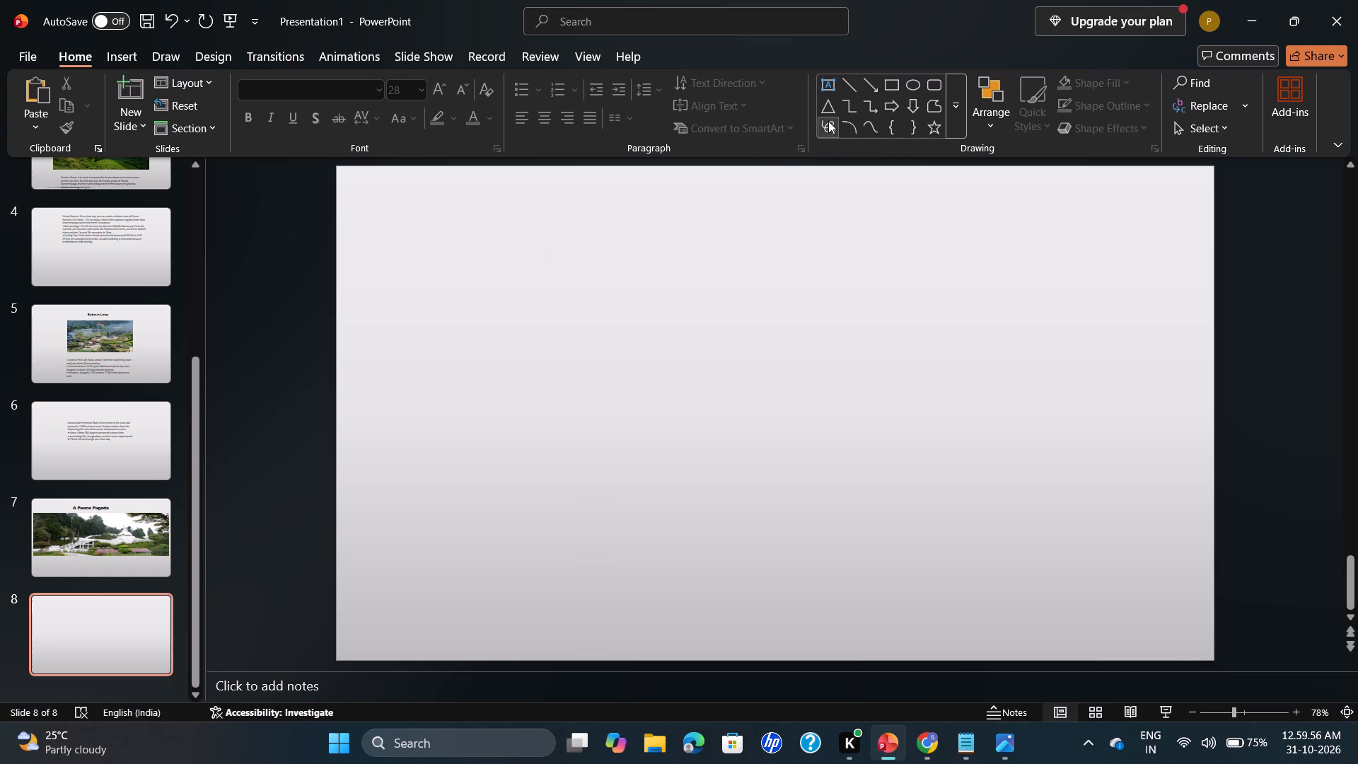
click(827, 81)
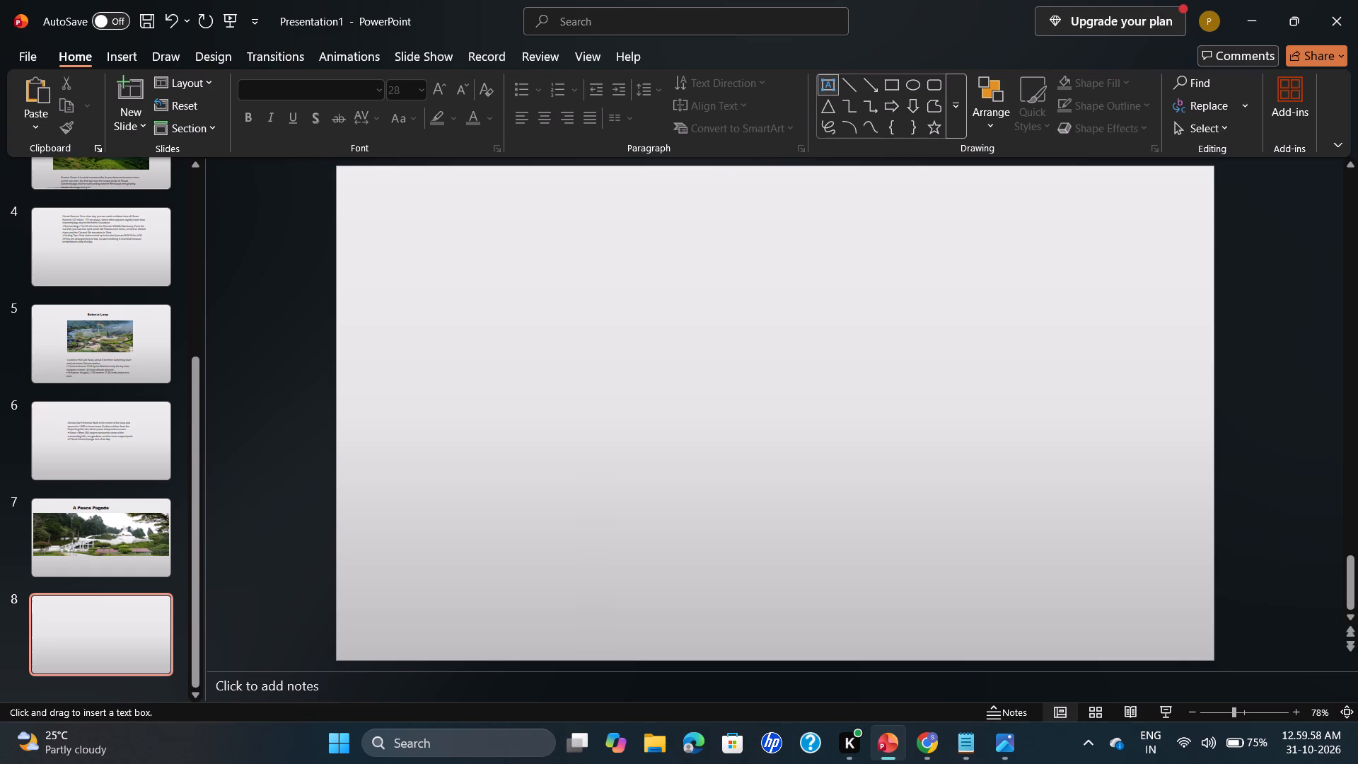
drag(584, 262, 936, 288)
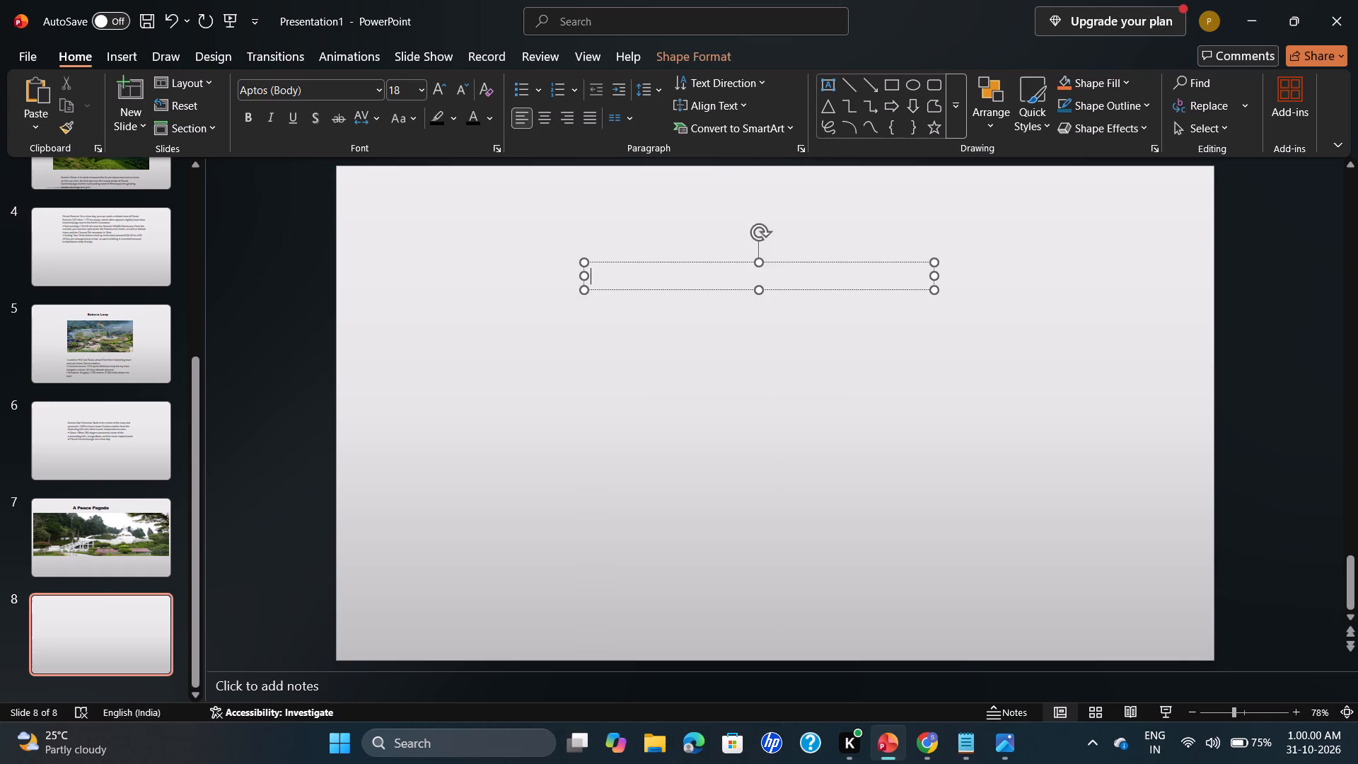
click(663, 274)
key(ctrl+v)
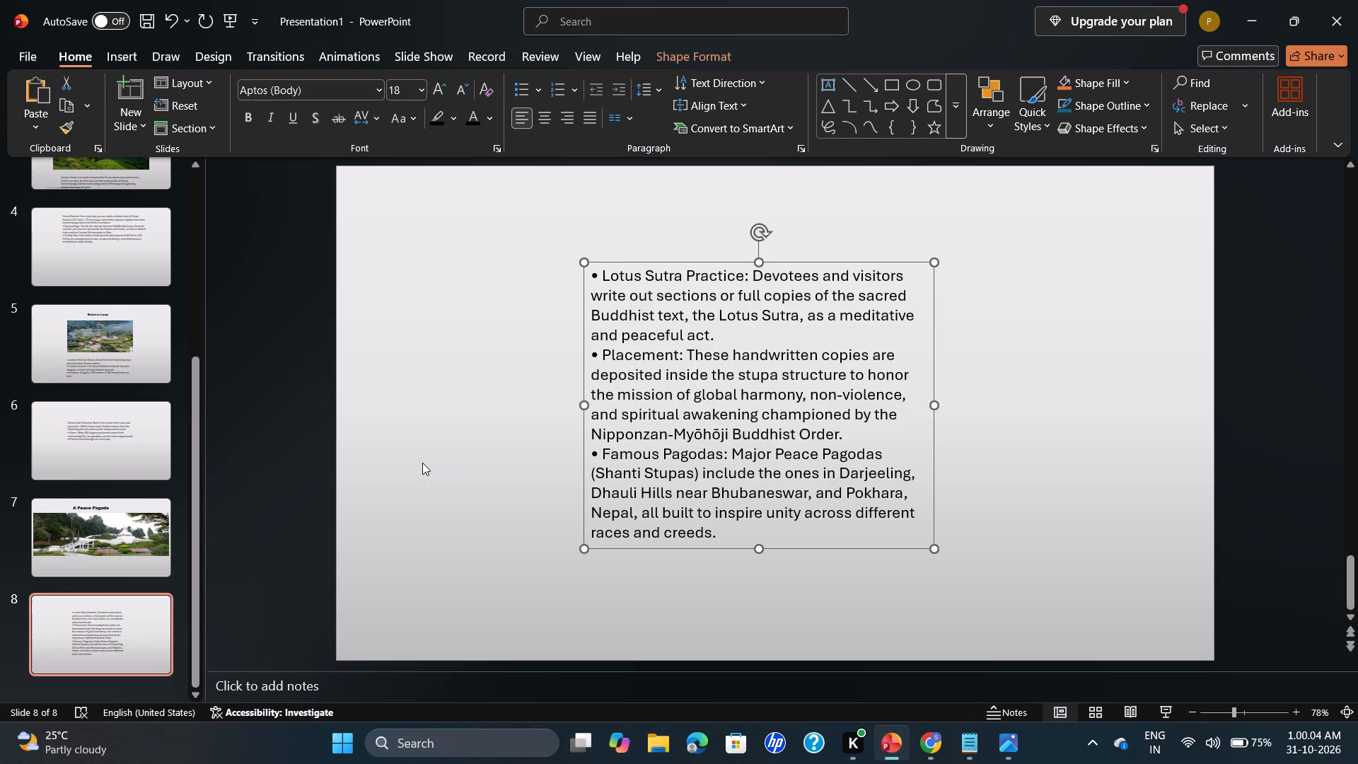
Set the font of the Peace Pagoda bullet text on slide 8 to Arial Black.
click(378, 98)
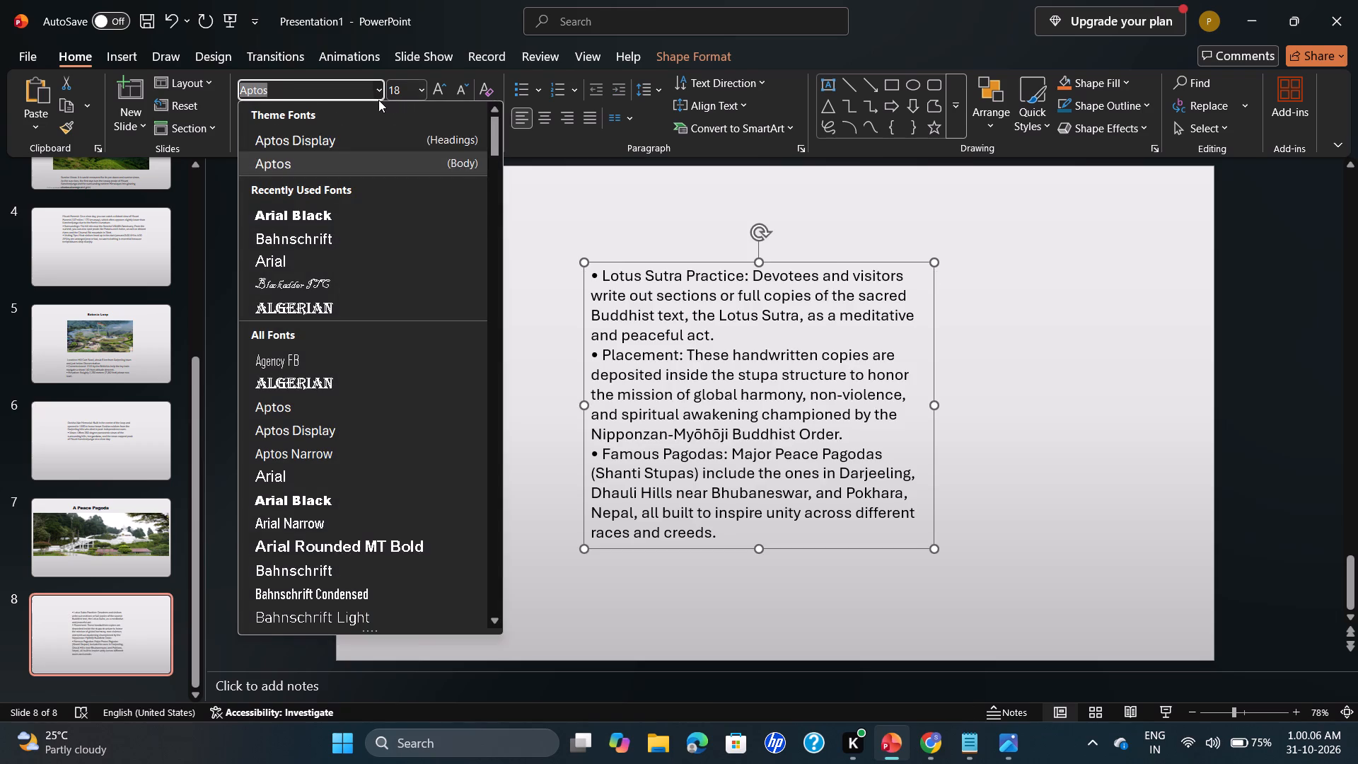
click(367, 224)
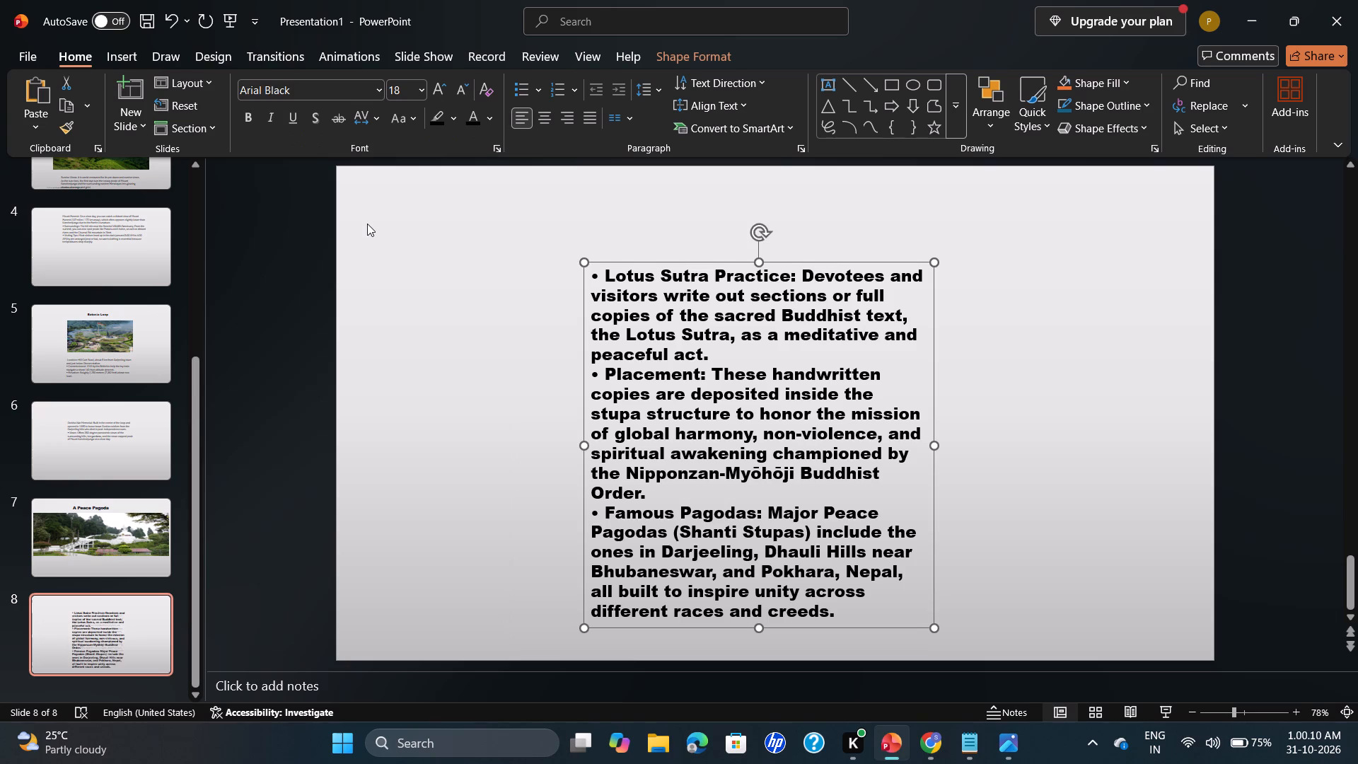
click(423, 253)
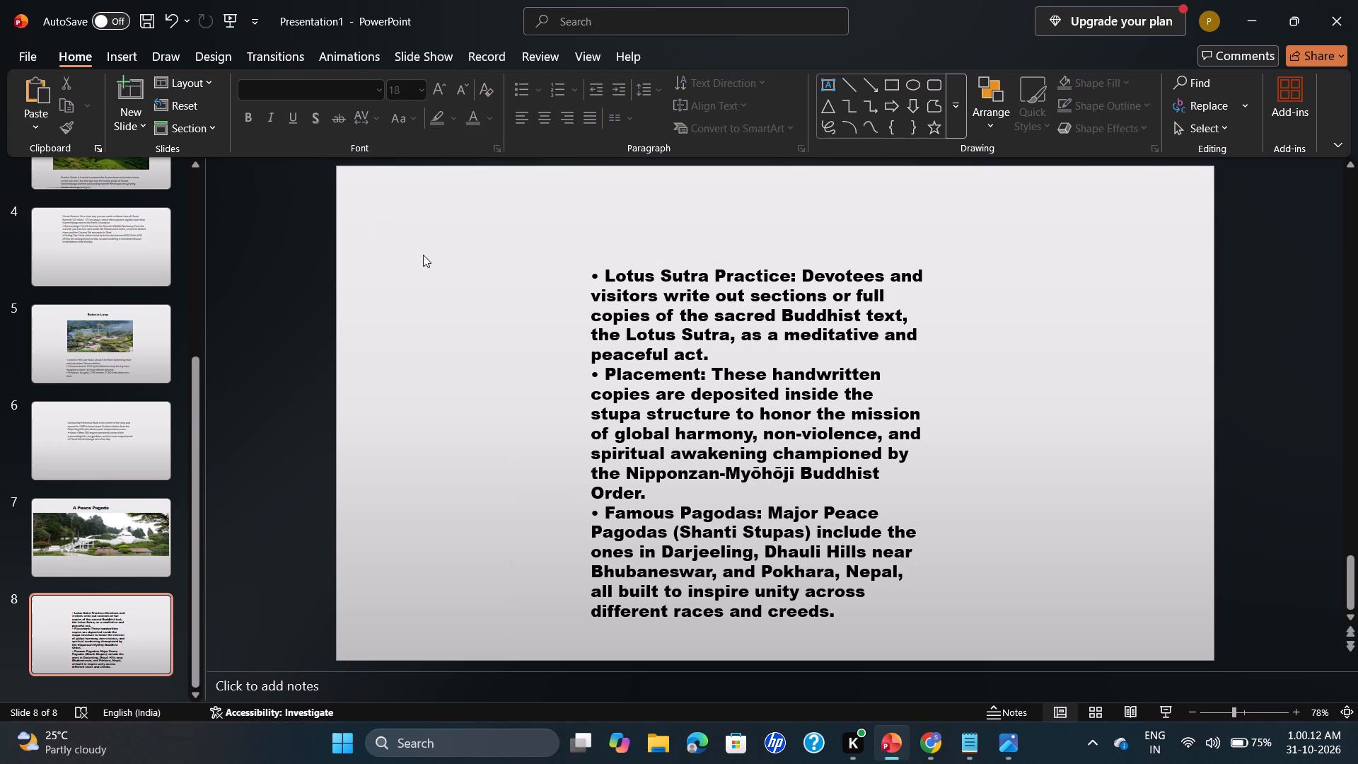
Add a new slide with the Blank layout after slide 8.
scroll(426, 472, up, 2)
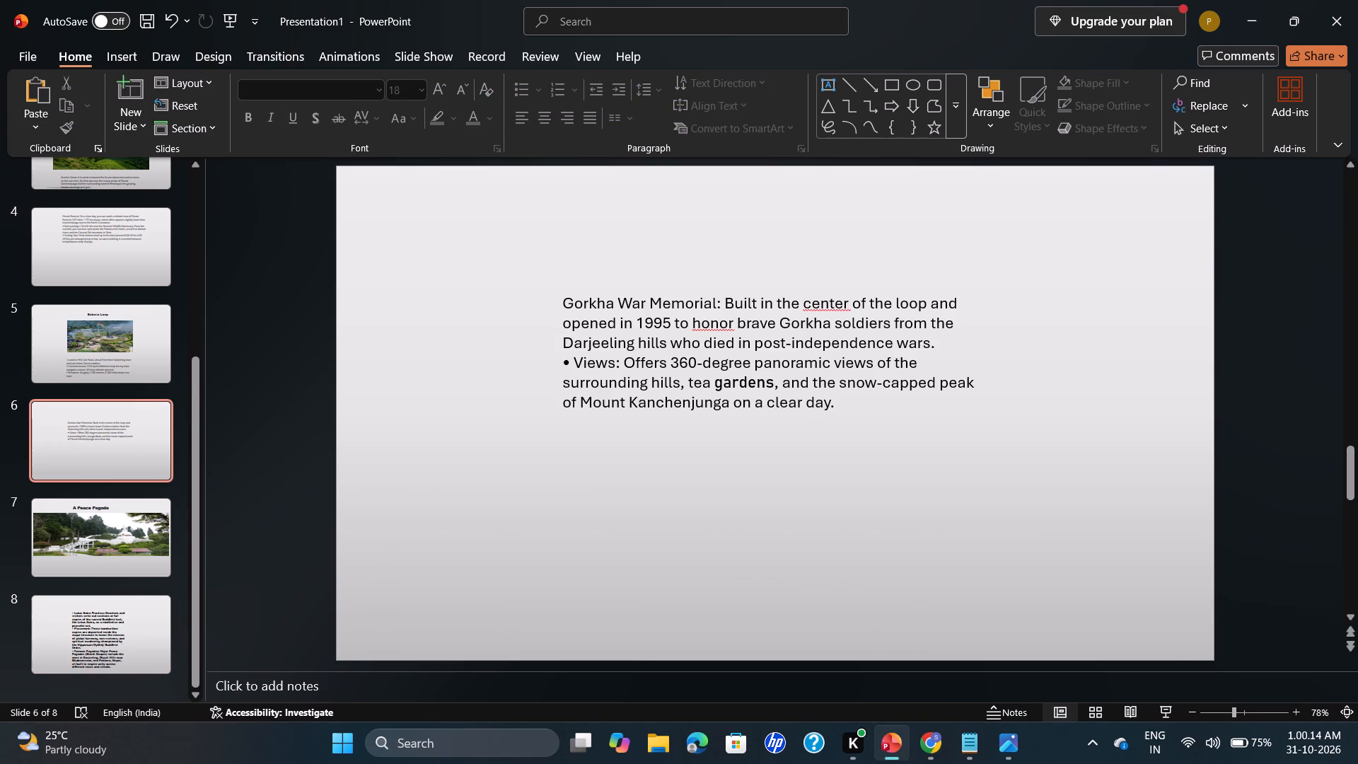
scroll(426, 472, down, 2)
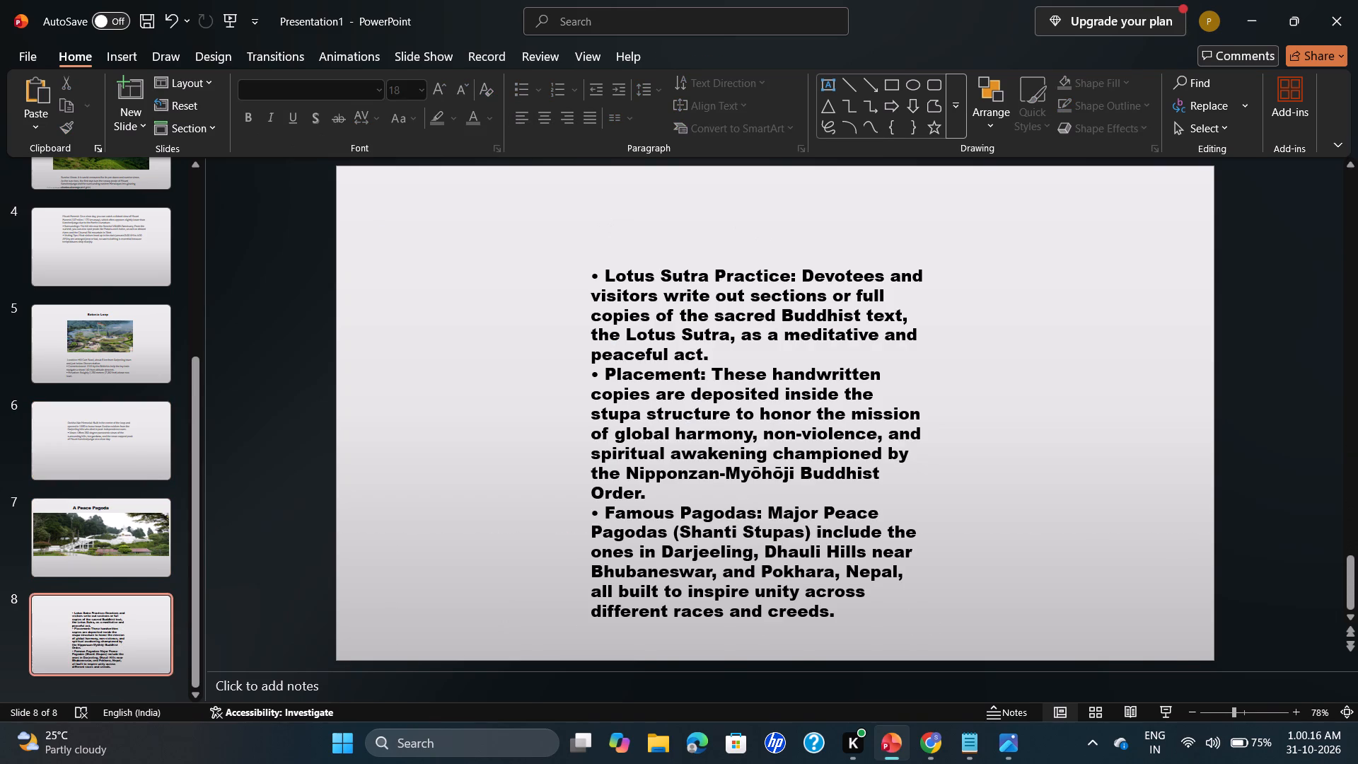
scroll(426, 472, down, 1)
click(134, 125)
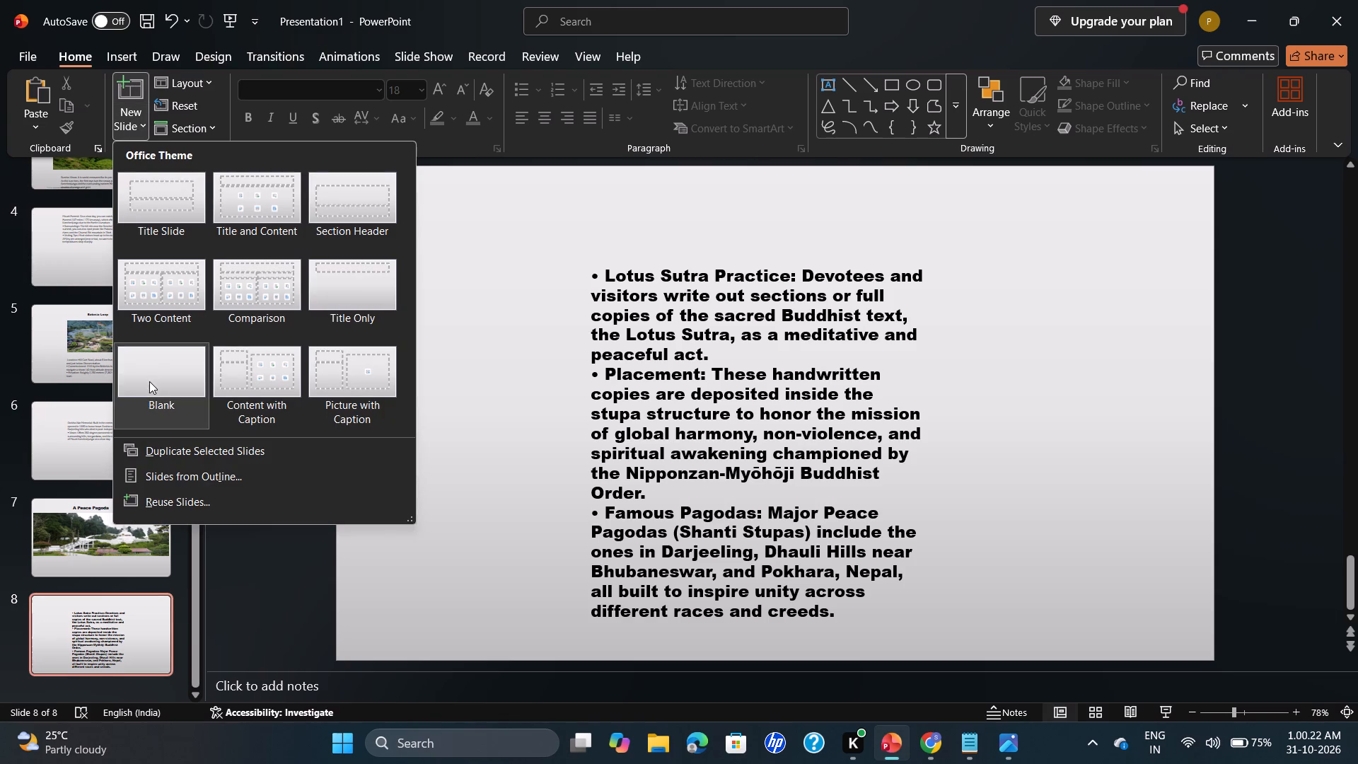
click(149, 381)
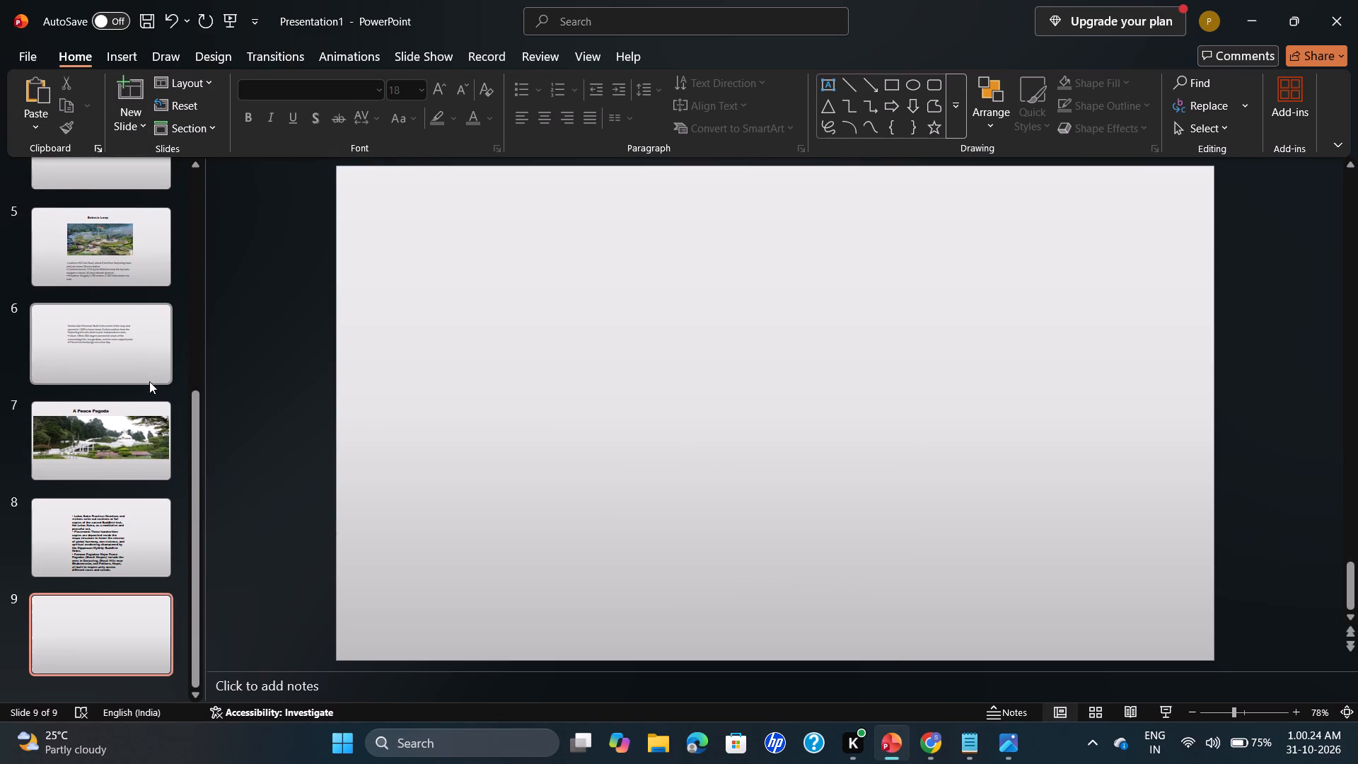
Check the top-five places list on slide 2, then switch to Chrome and search Google for "ghoom monastery".
scroll(106, 328, up, 8)
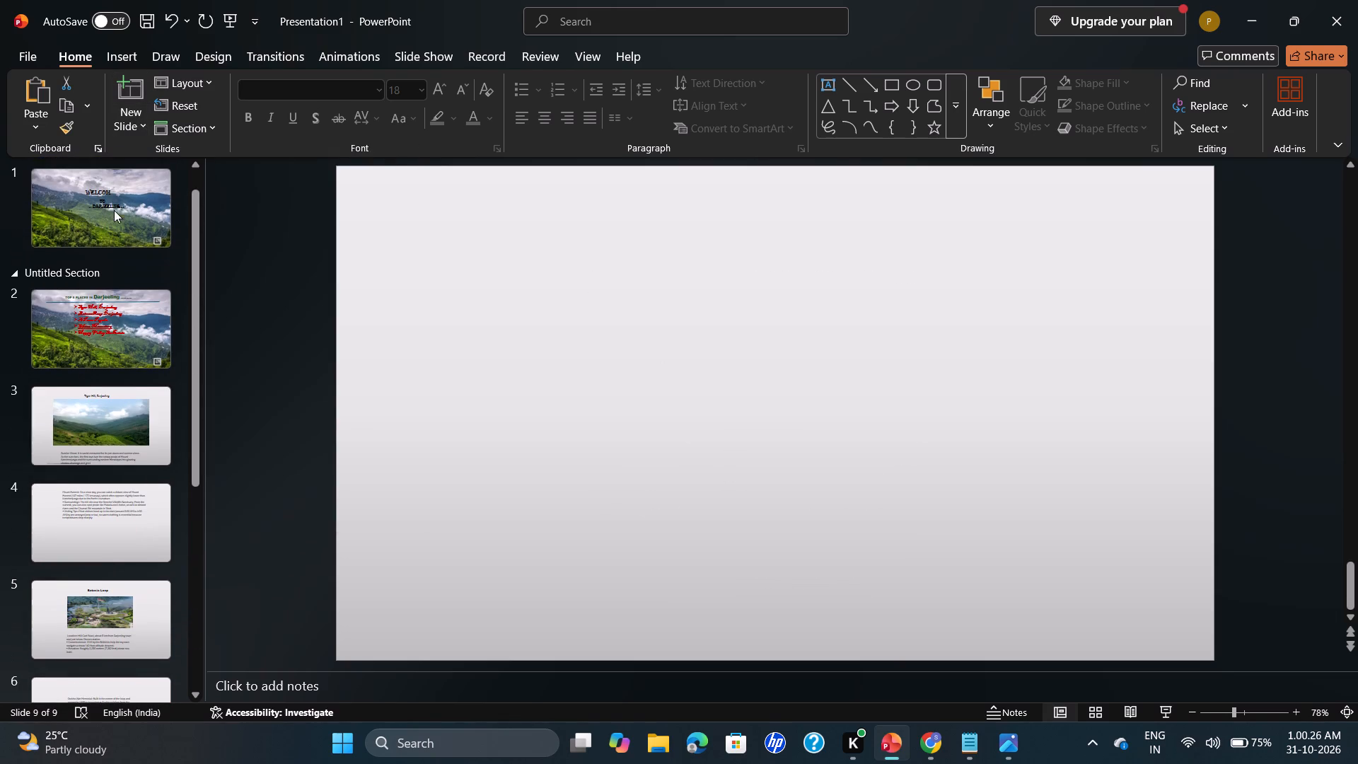
click(106, 337)
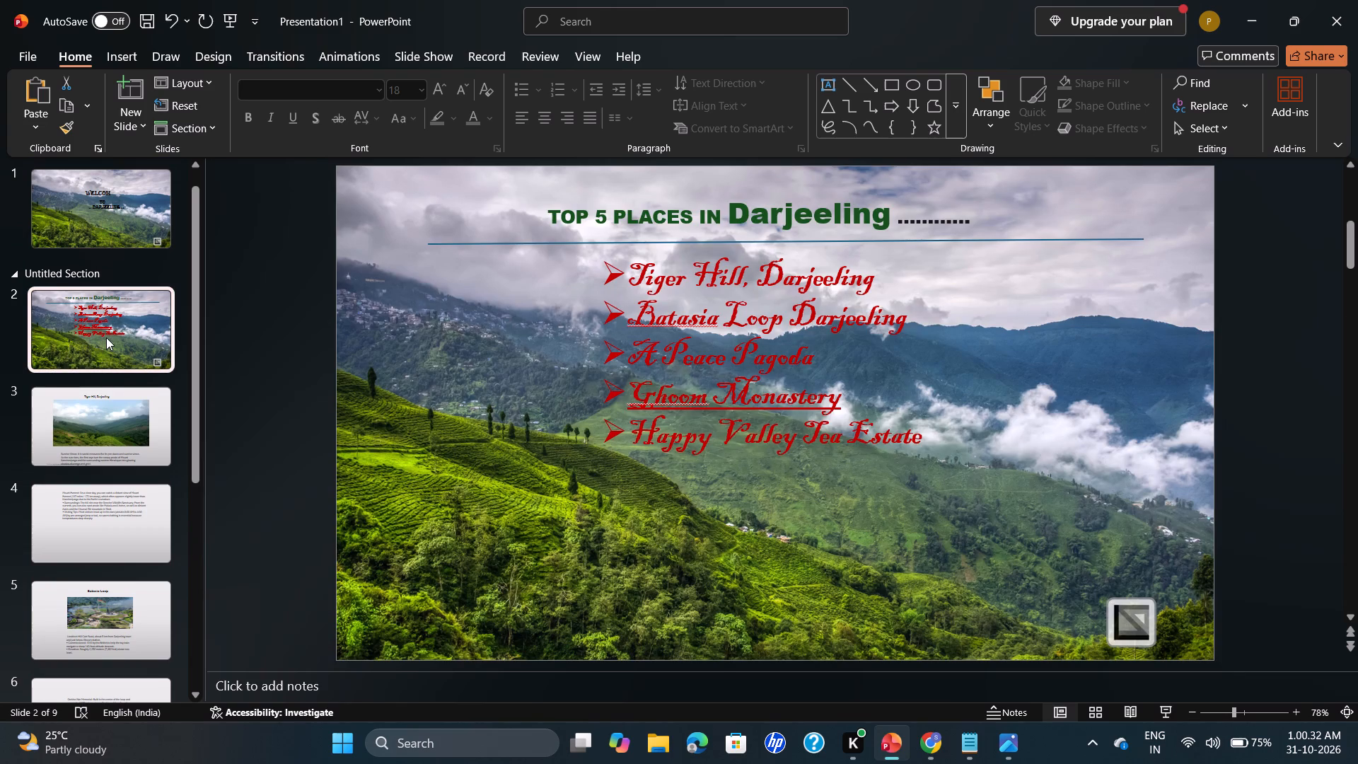
scroll(106, 337, down, 5)
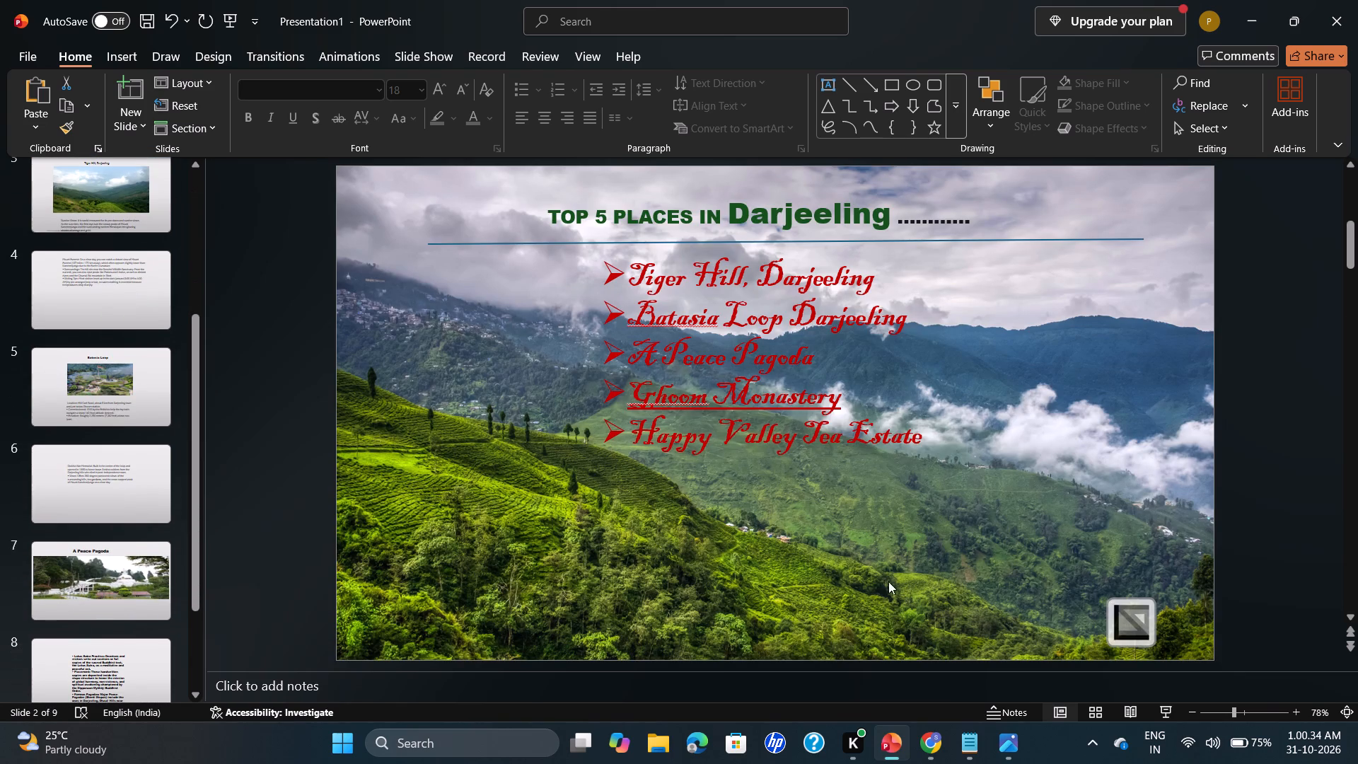
click(941, 754)
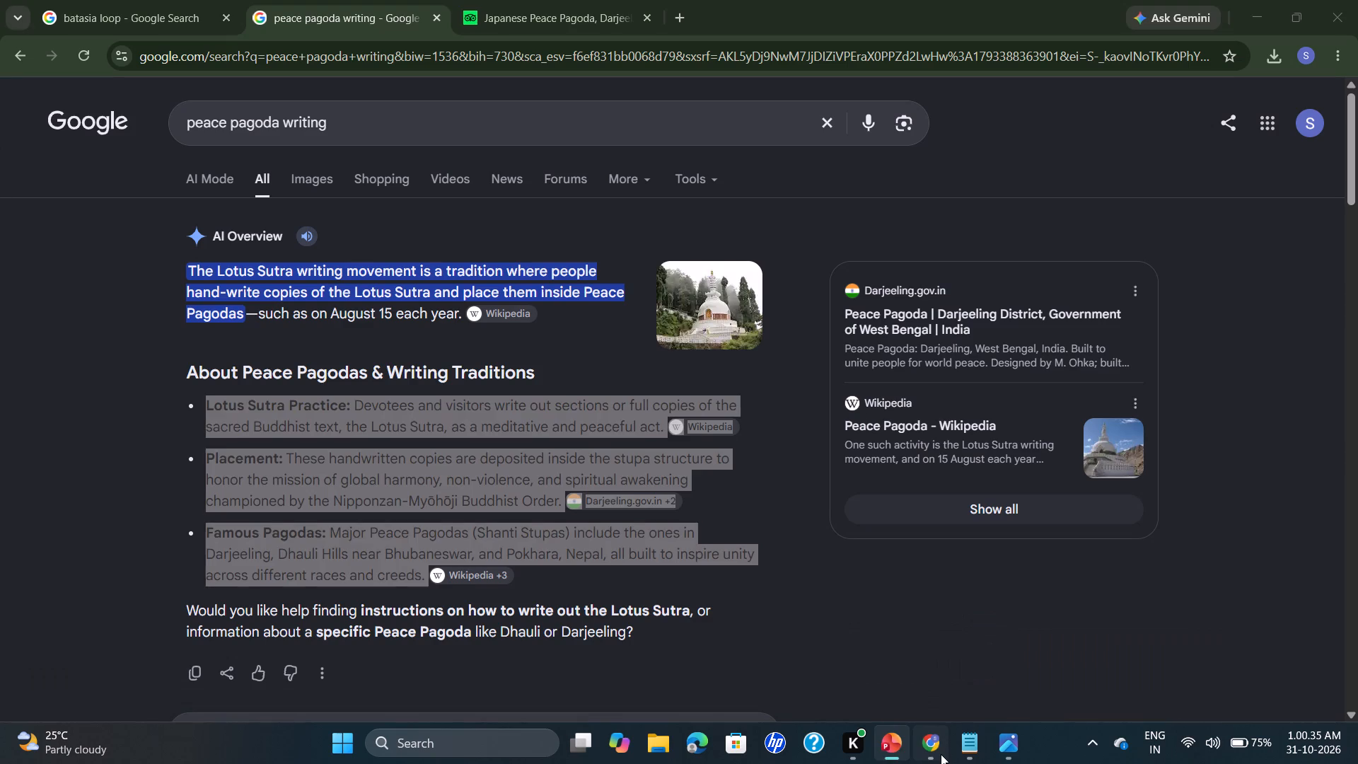
drag(360, 135, 108, 130)
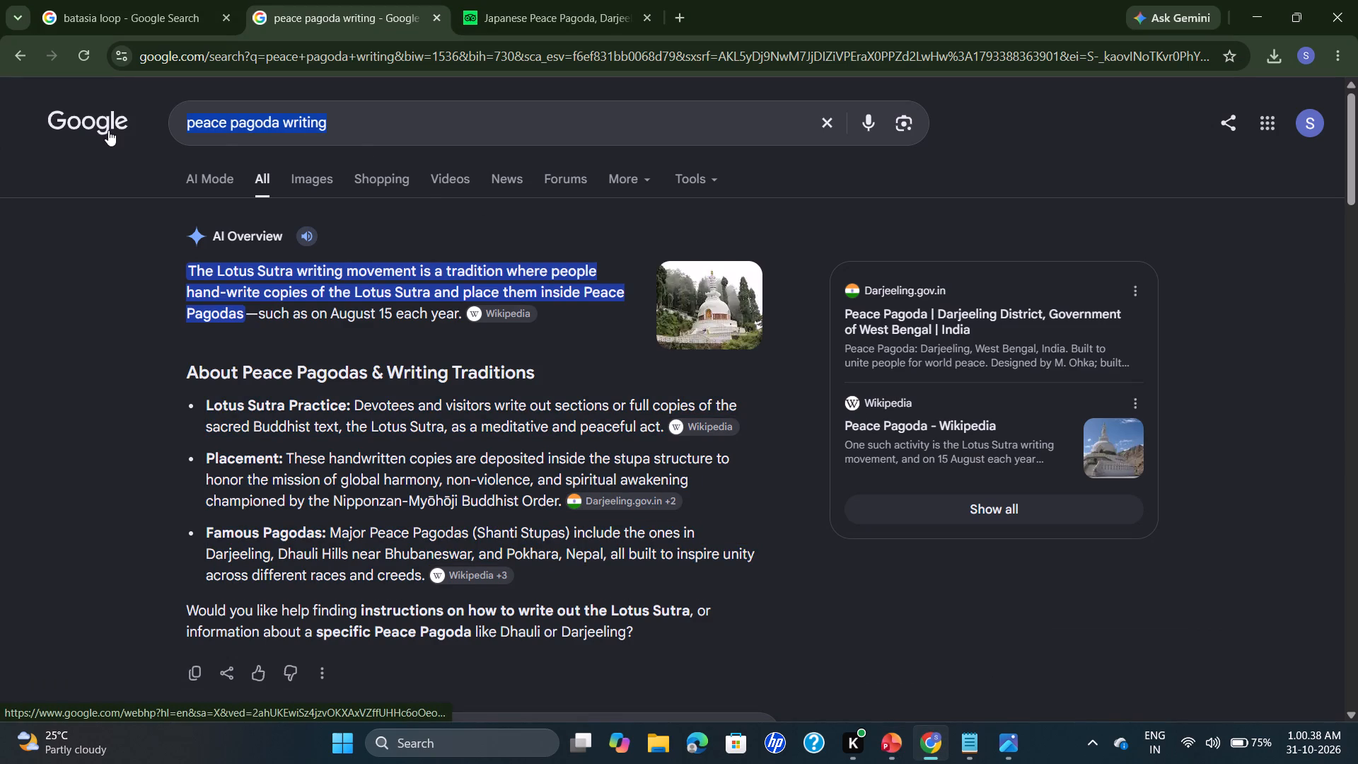
key(backslash)
key(BackSpace)
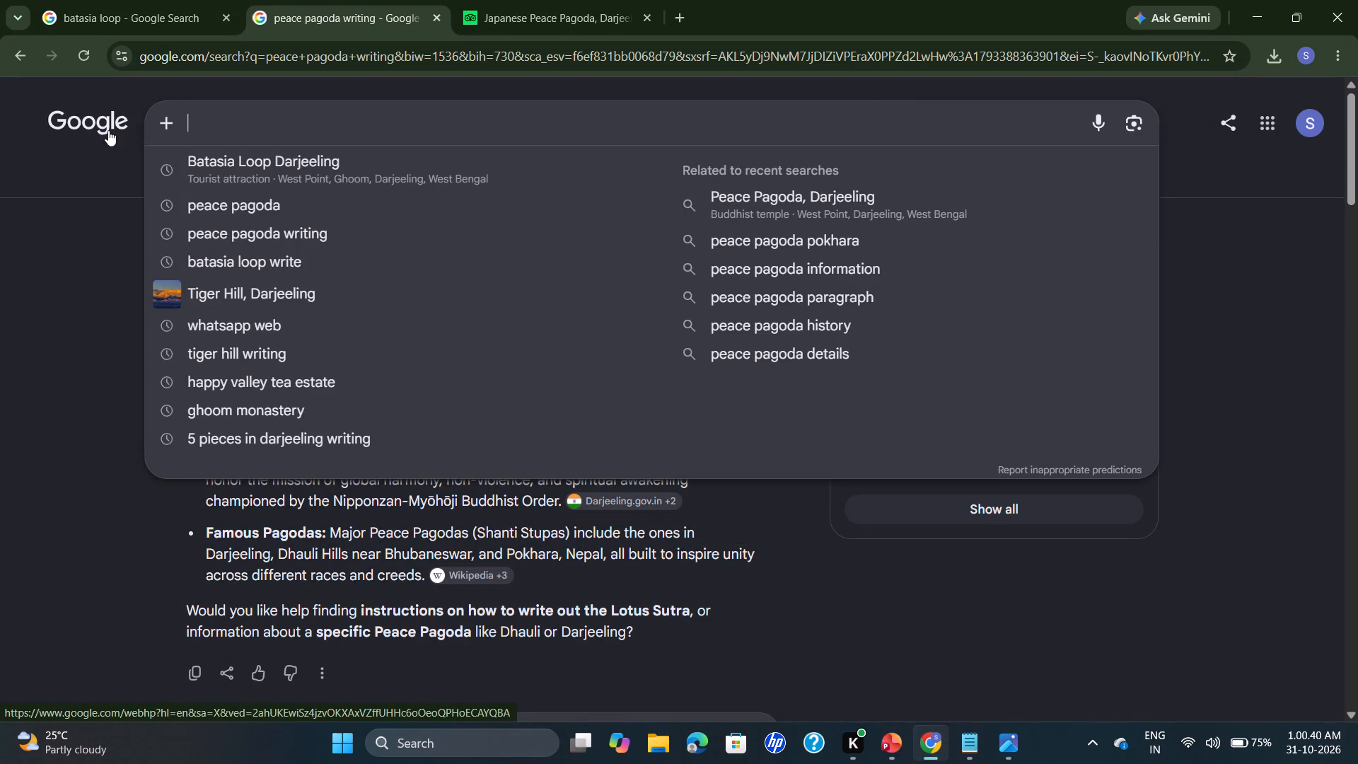
key(BackSpace)
text(gh)
key(o)
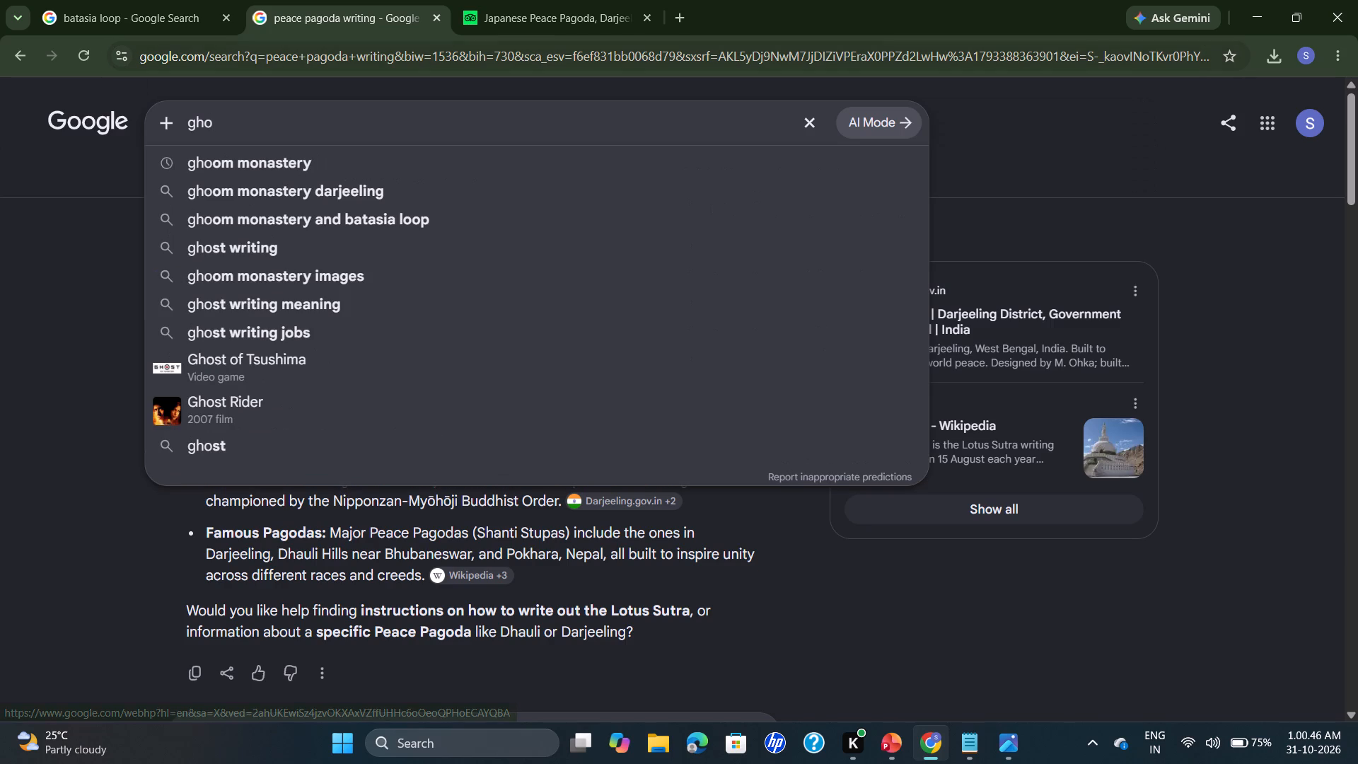
click(279, 167)
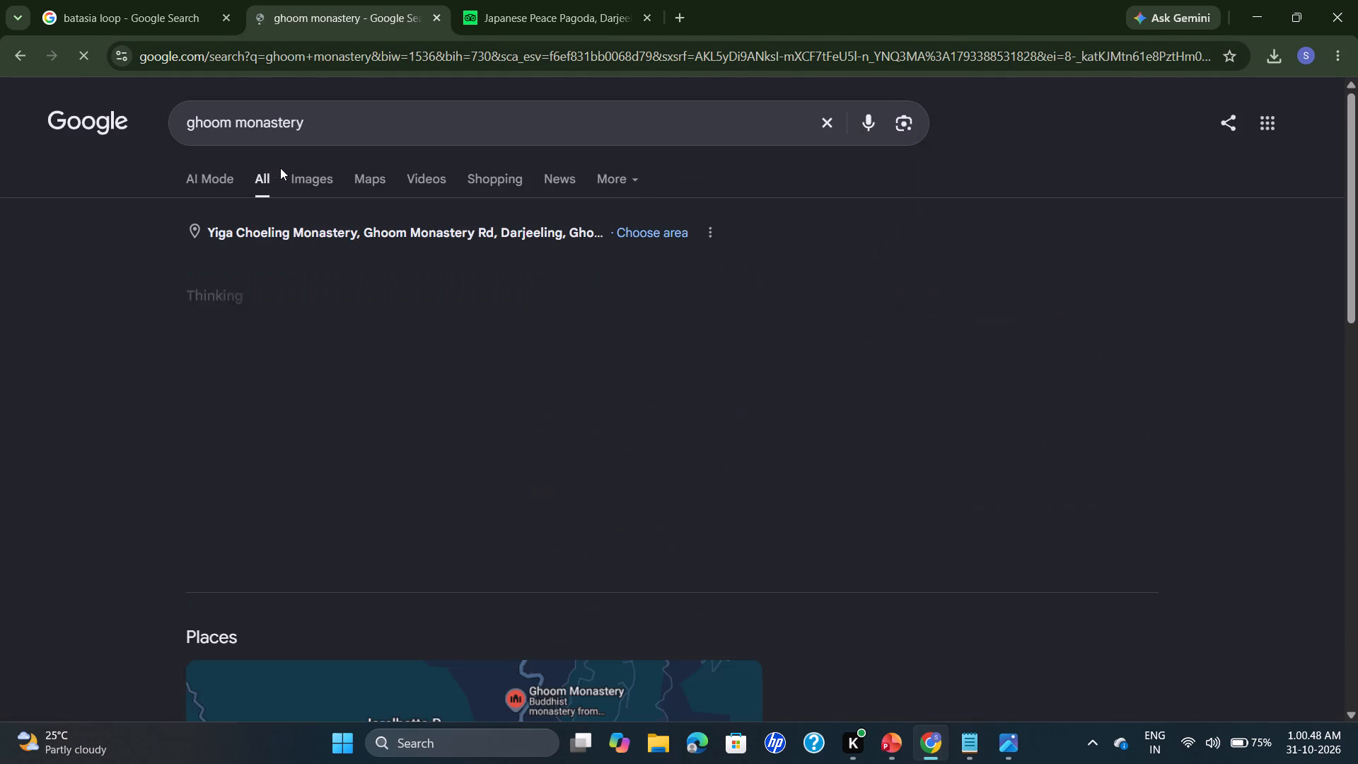
Open the preview of the monastery photo in the AI Overview and expand the overview's full text.
scroll(335, 318, down, 1)
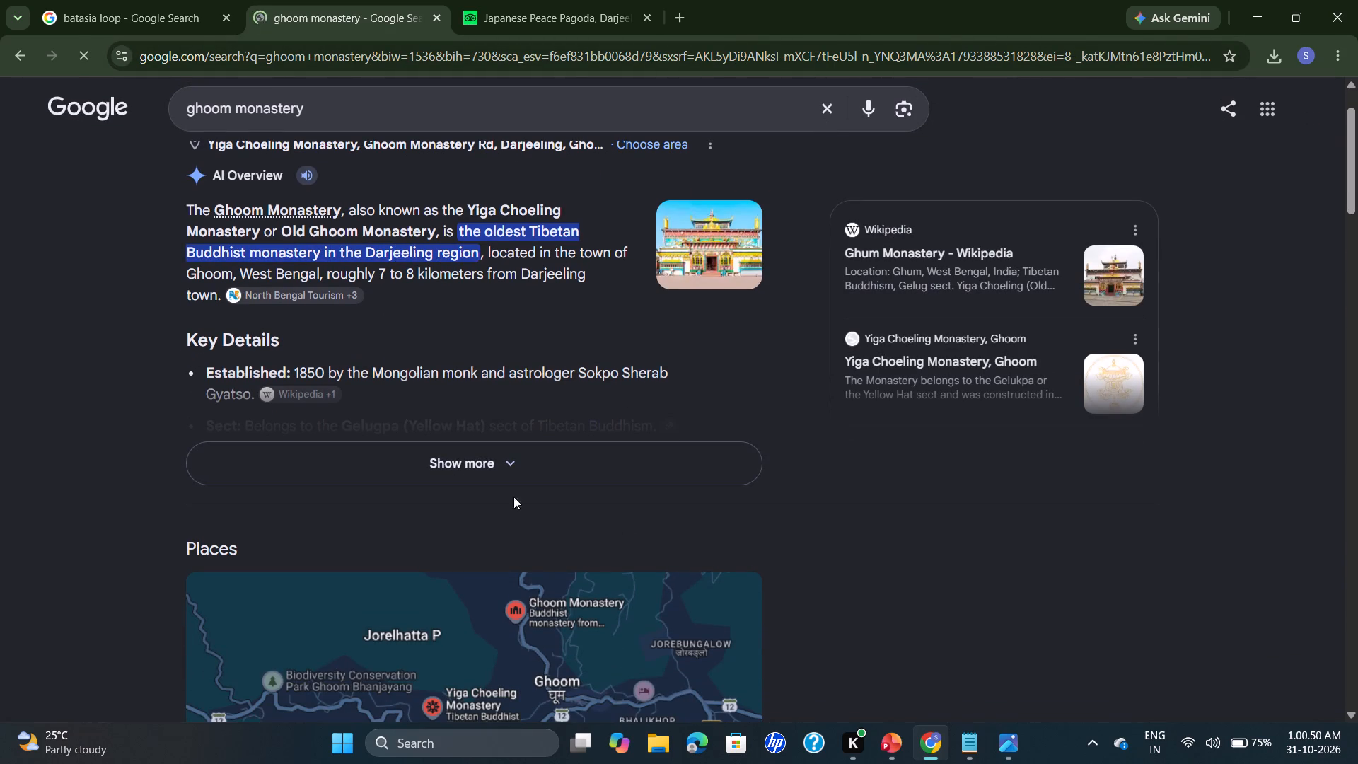
click(719, 243)
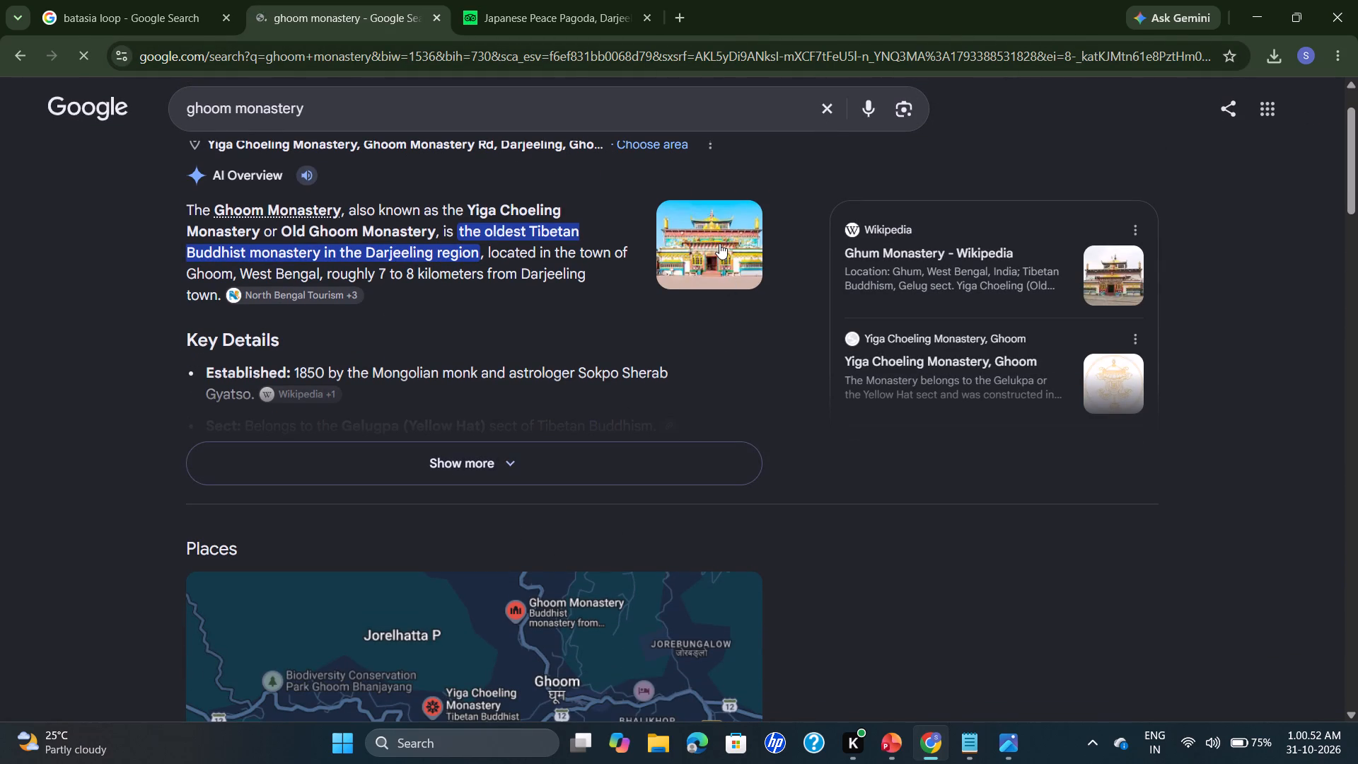
click(721, 253)
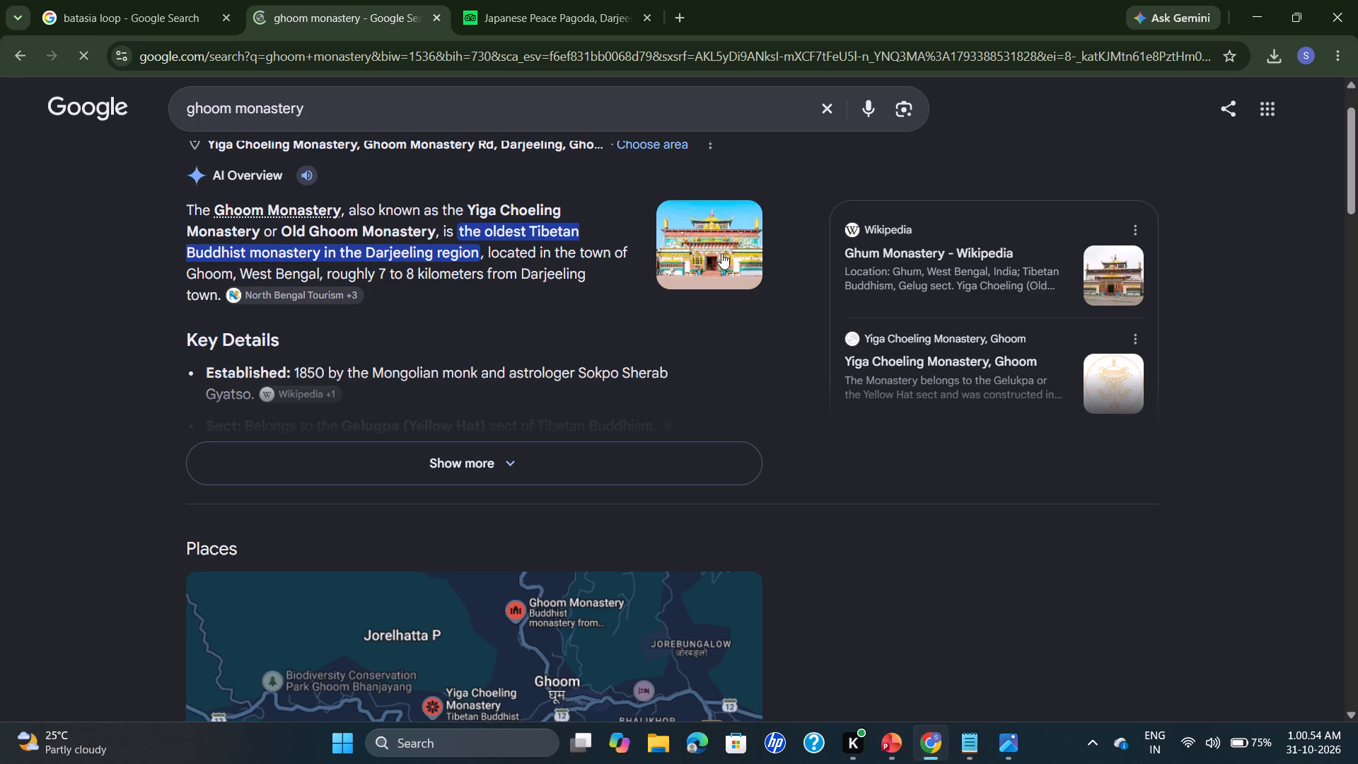
click(559, 463)
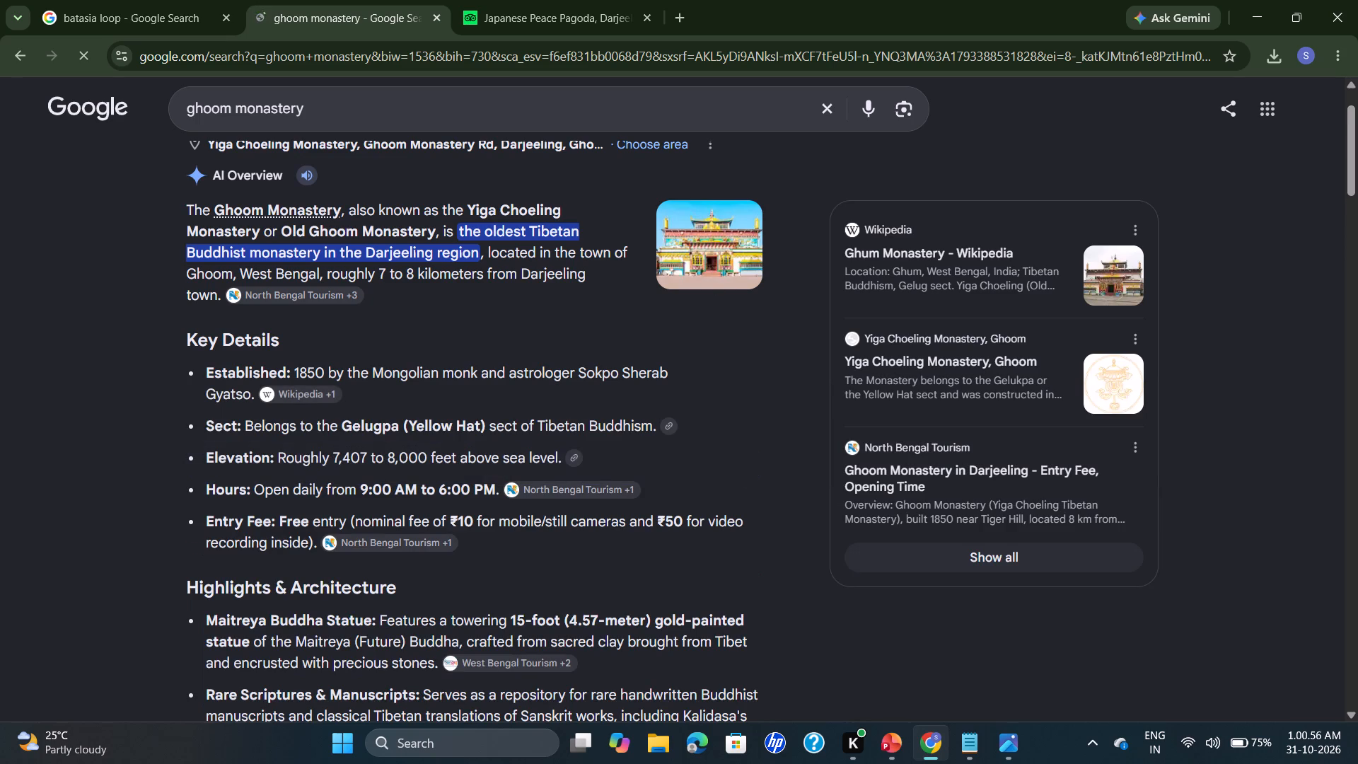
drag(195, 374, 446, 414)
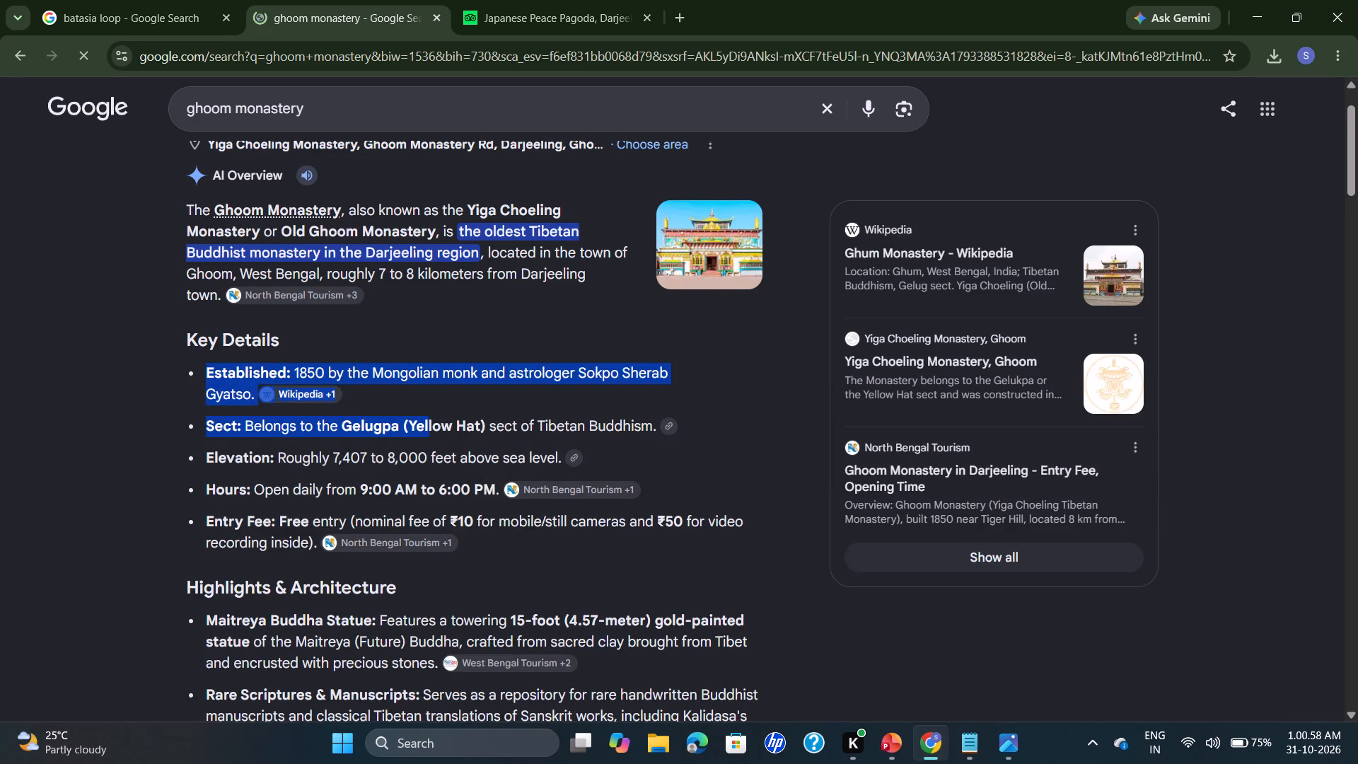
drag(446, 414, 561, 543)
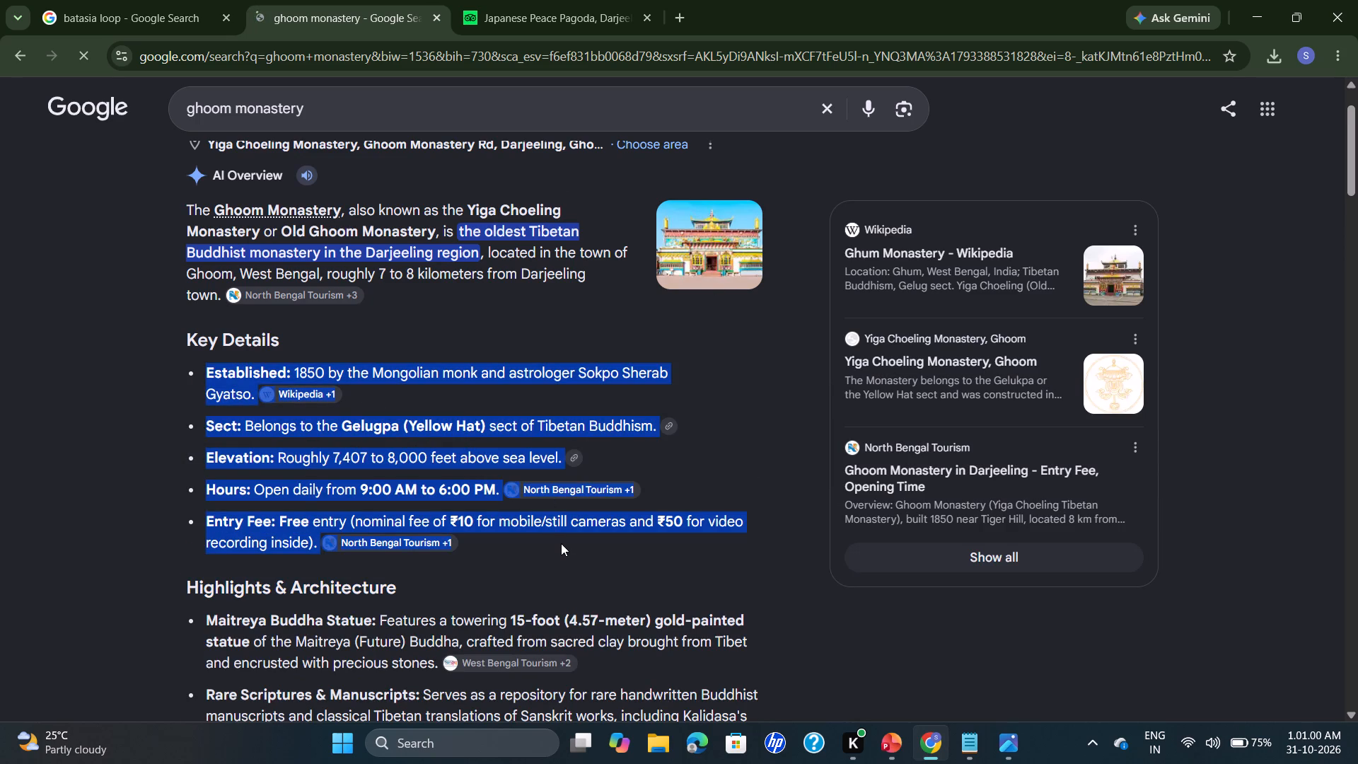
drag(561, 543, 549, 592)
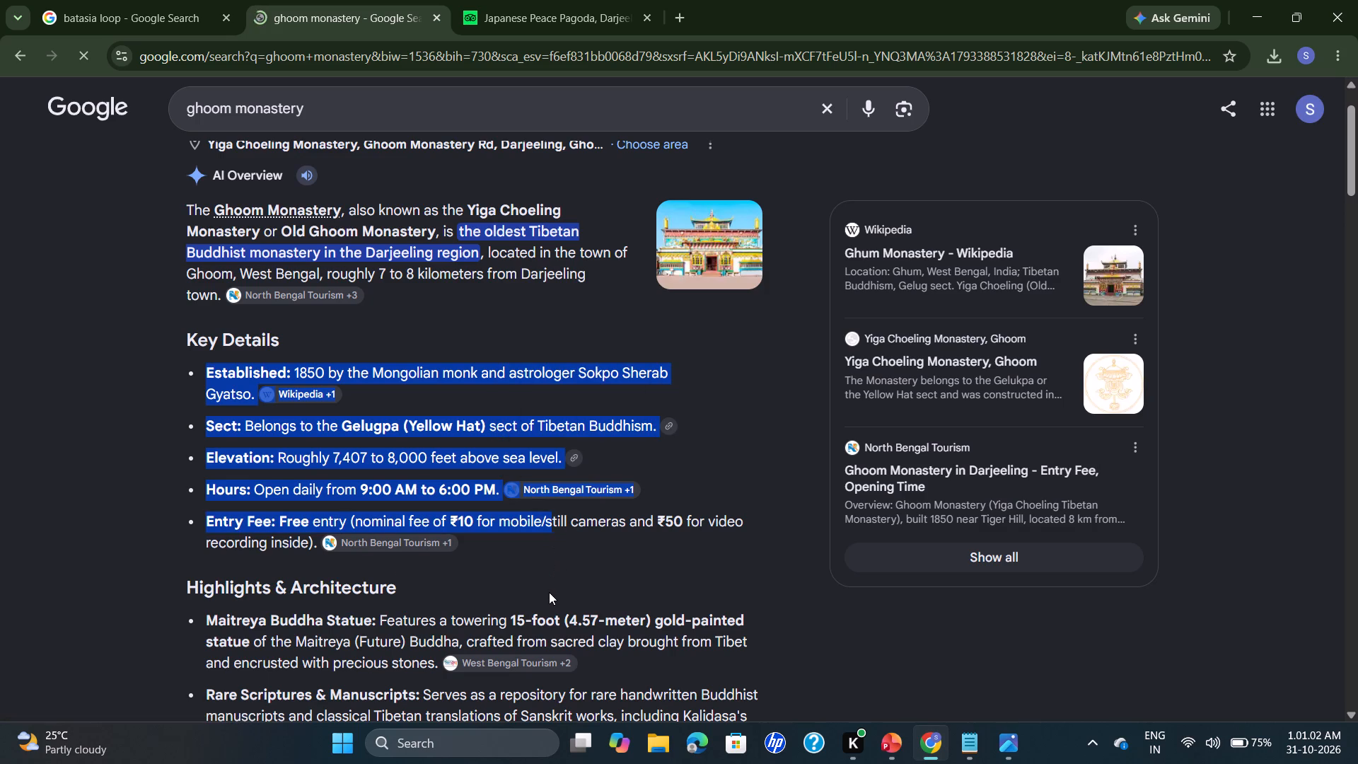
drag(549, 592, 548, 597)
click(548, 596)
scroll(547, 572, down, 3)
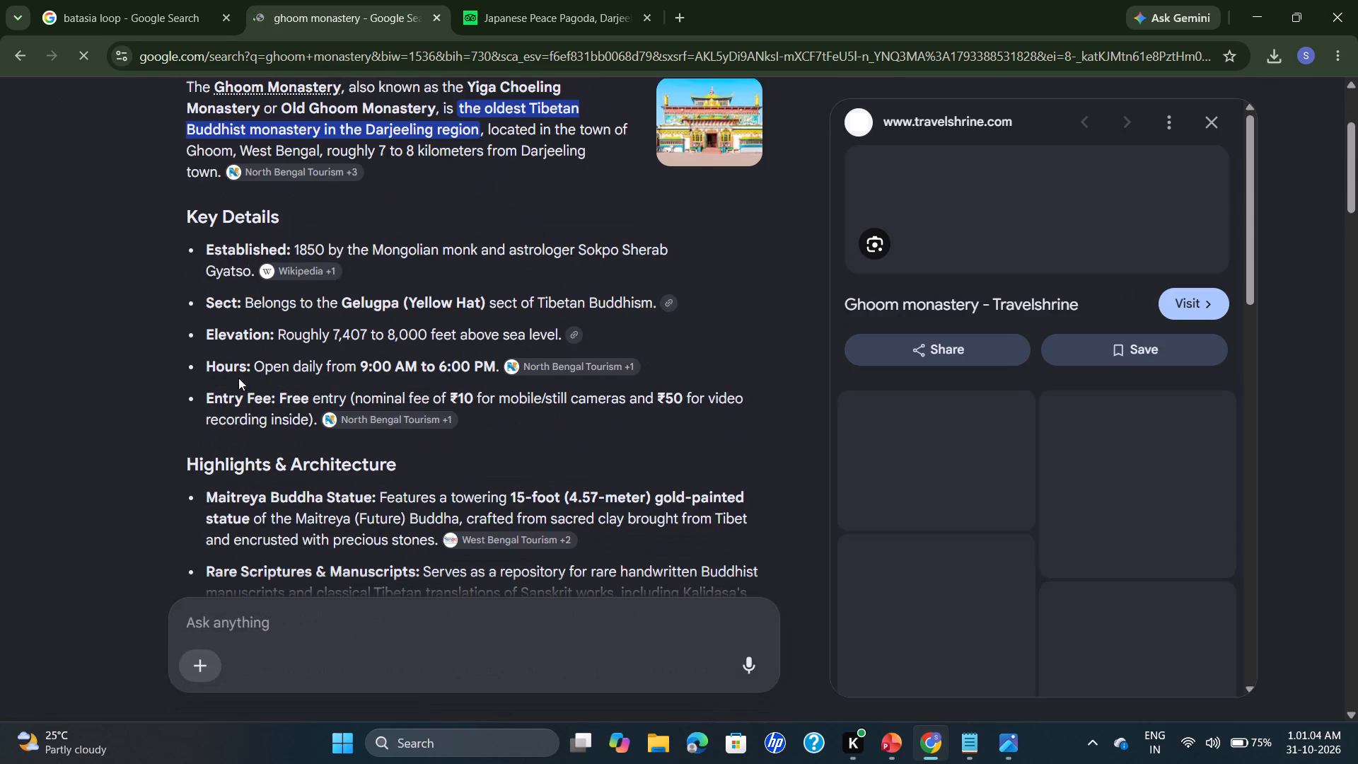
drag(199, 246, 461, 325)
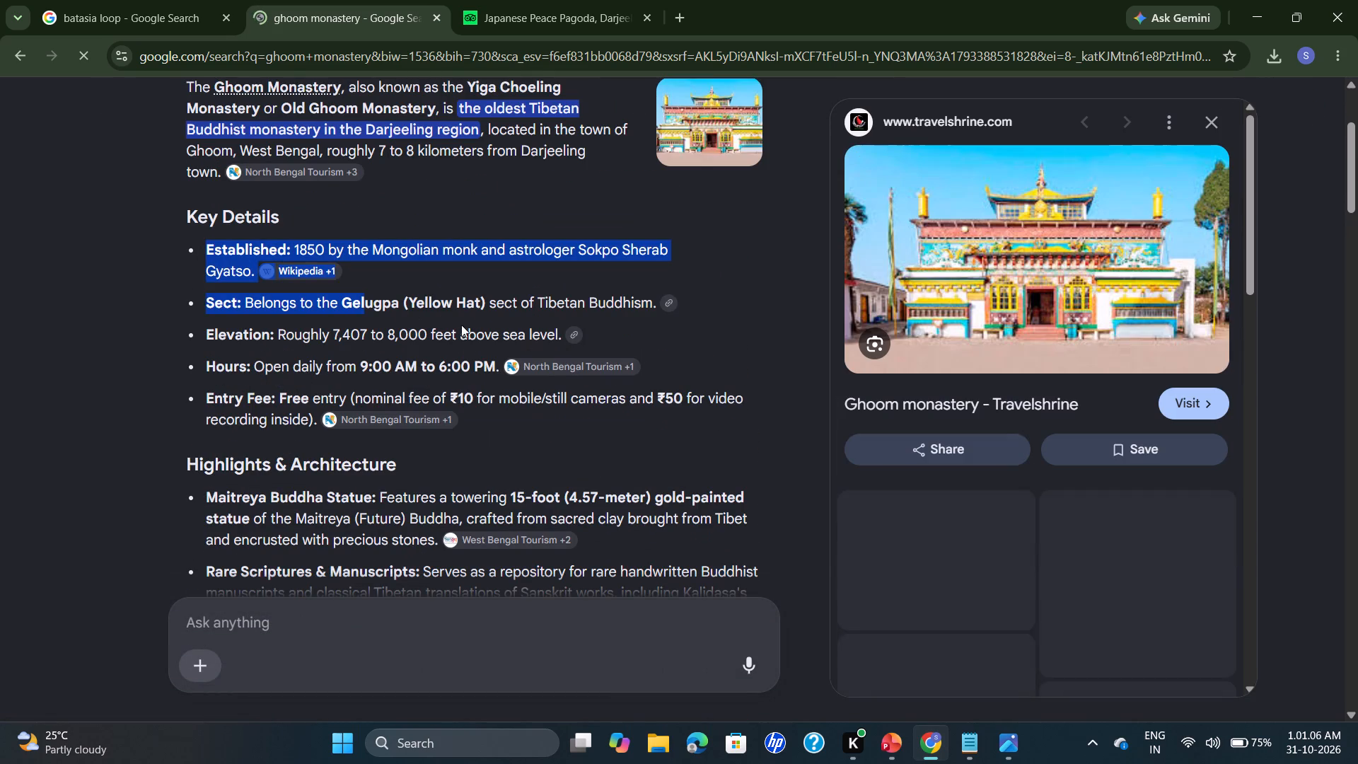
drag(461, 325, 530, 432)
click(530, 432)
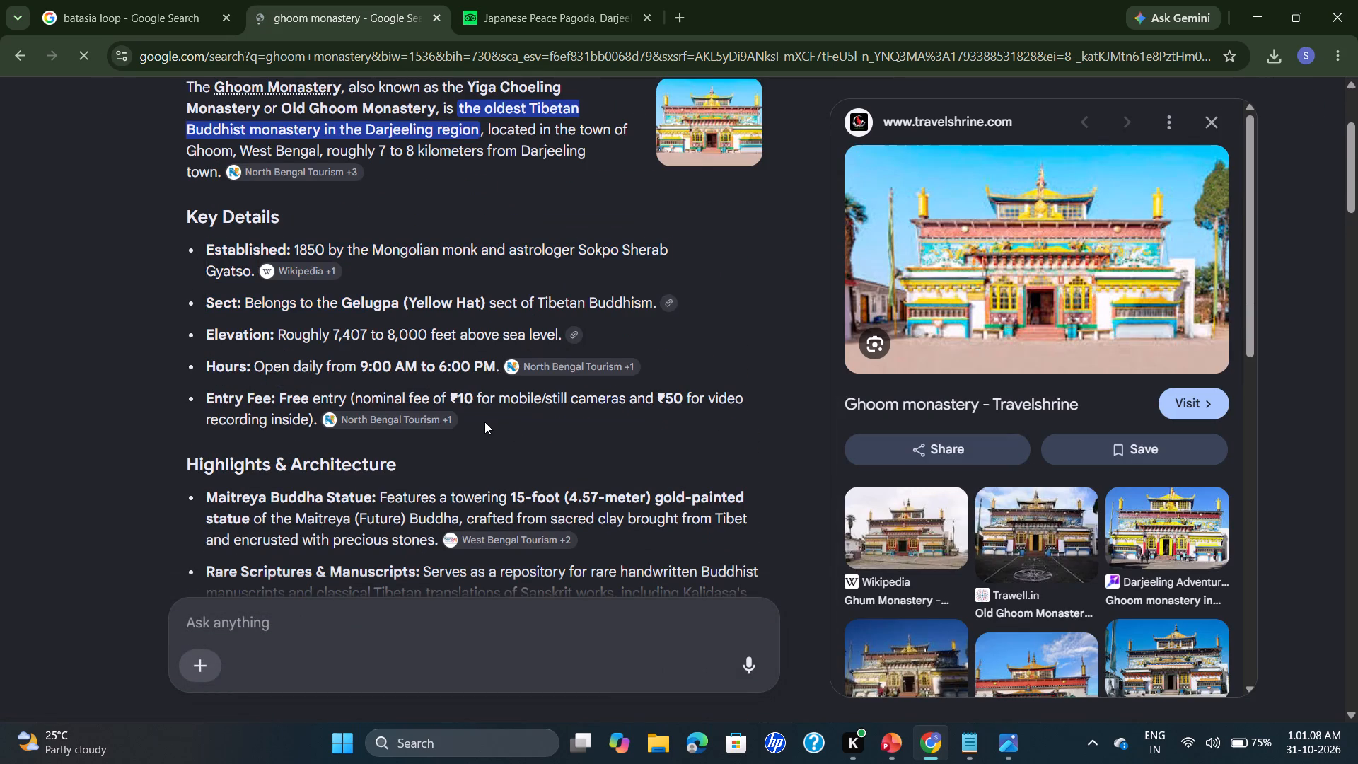
Copy the three Highlights & Architecture bullets on the Maitreya Buddha Statue, Rare Scriptures & Manuscripts and Morning Prayers.
scroll(484, 422, down, 2)
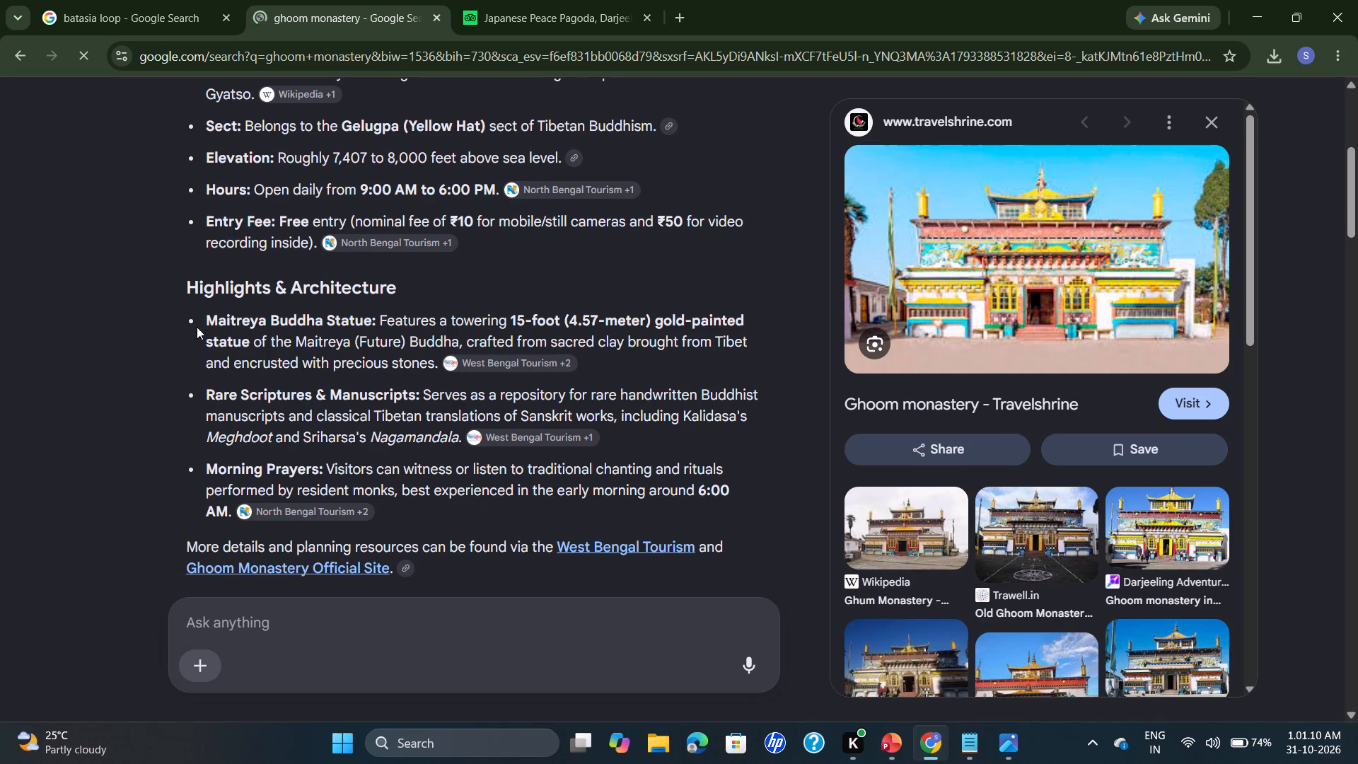
drag(278, 346, 404, 411)
click(541, 285)
drag(196, 319, 528, 487)
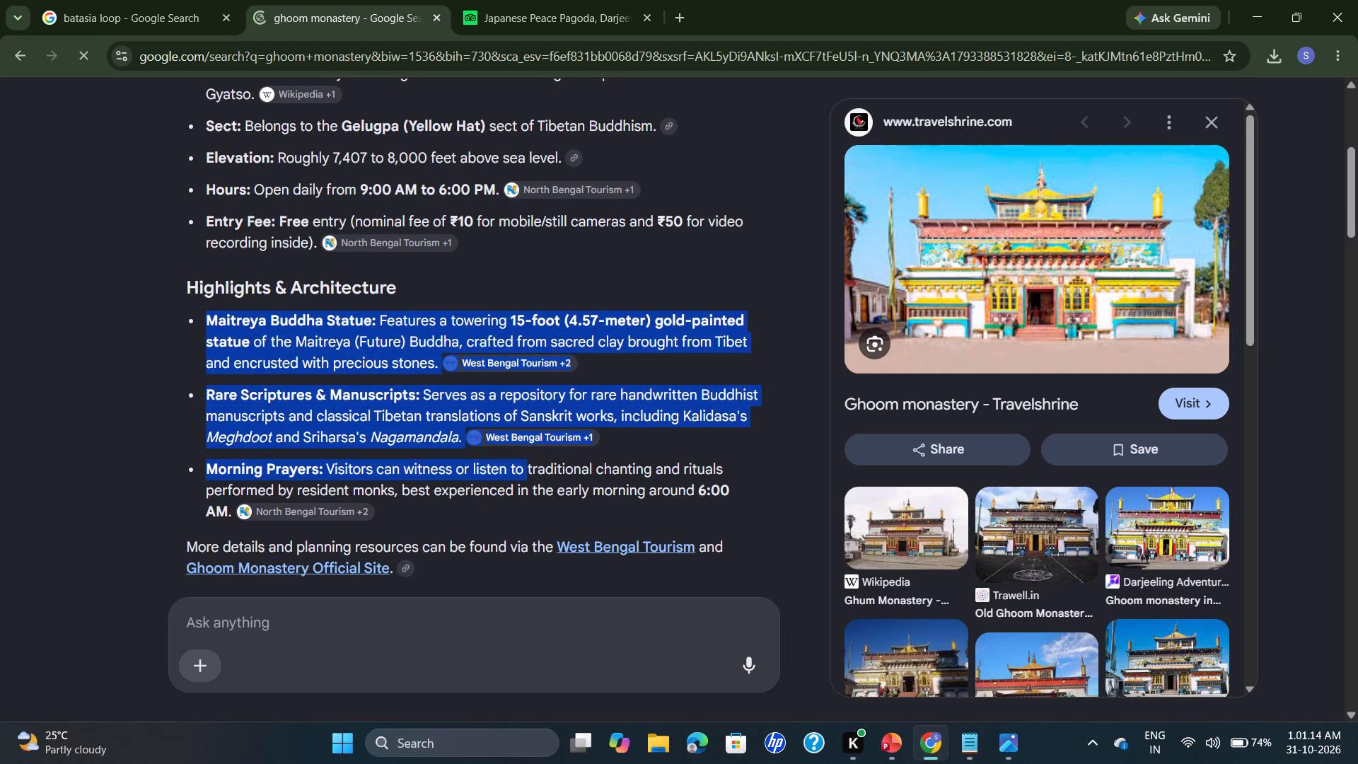
drag(528, 487, 680, 502)
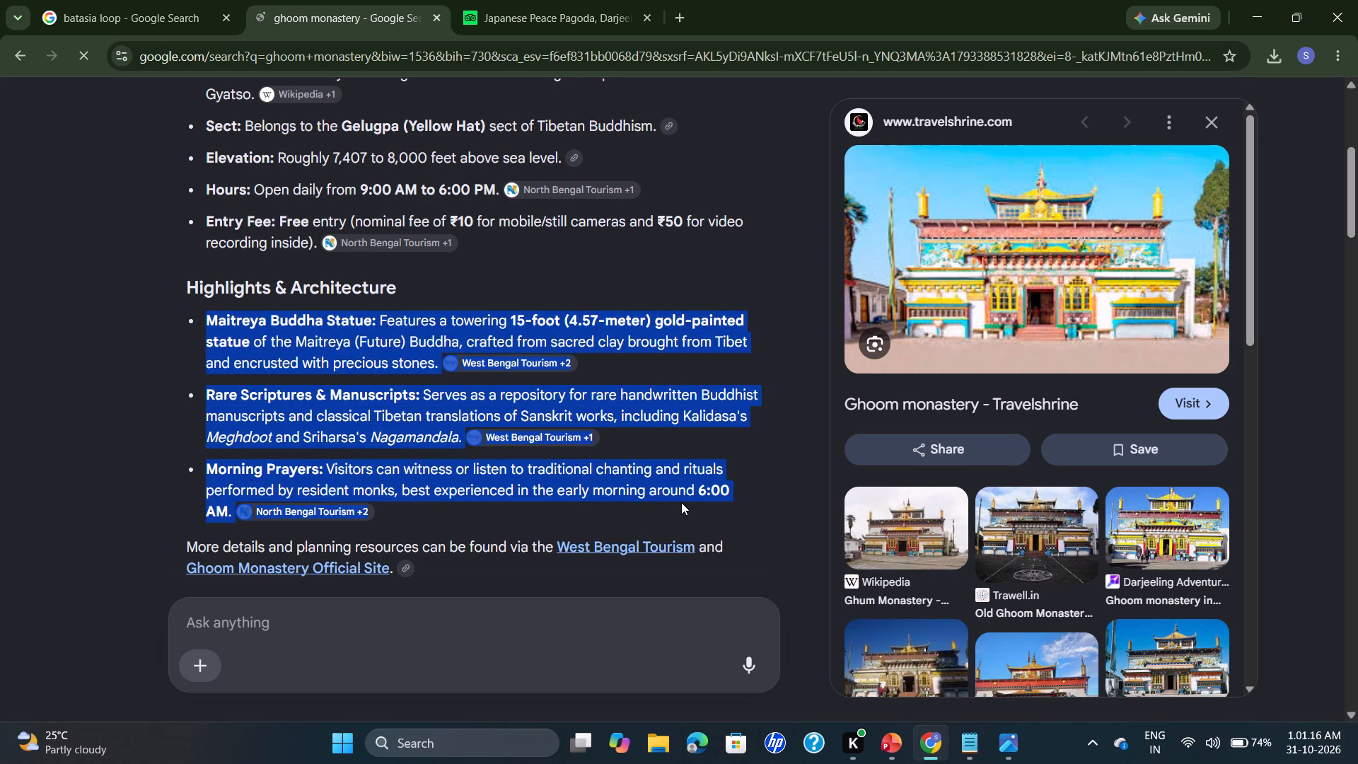
key(ctrl+c)
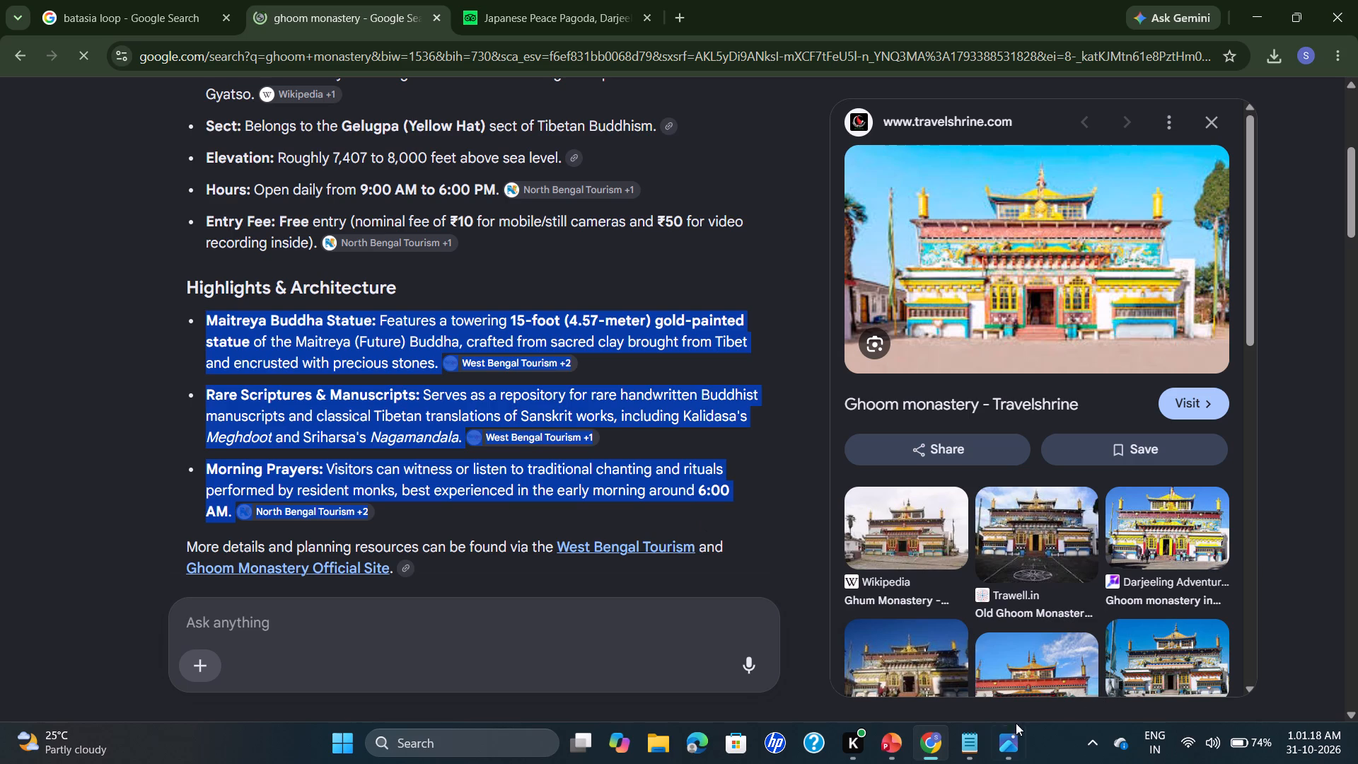
Switch to Notepad and paste the copied Ghoom Monastery bullets into a new blank note.
click(973, 741)
scroll(404, 441, down, 5)
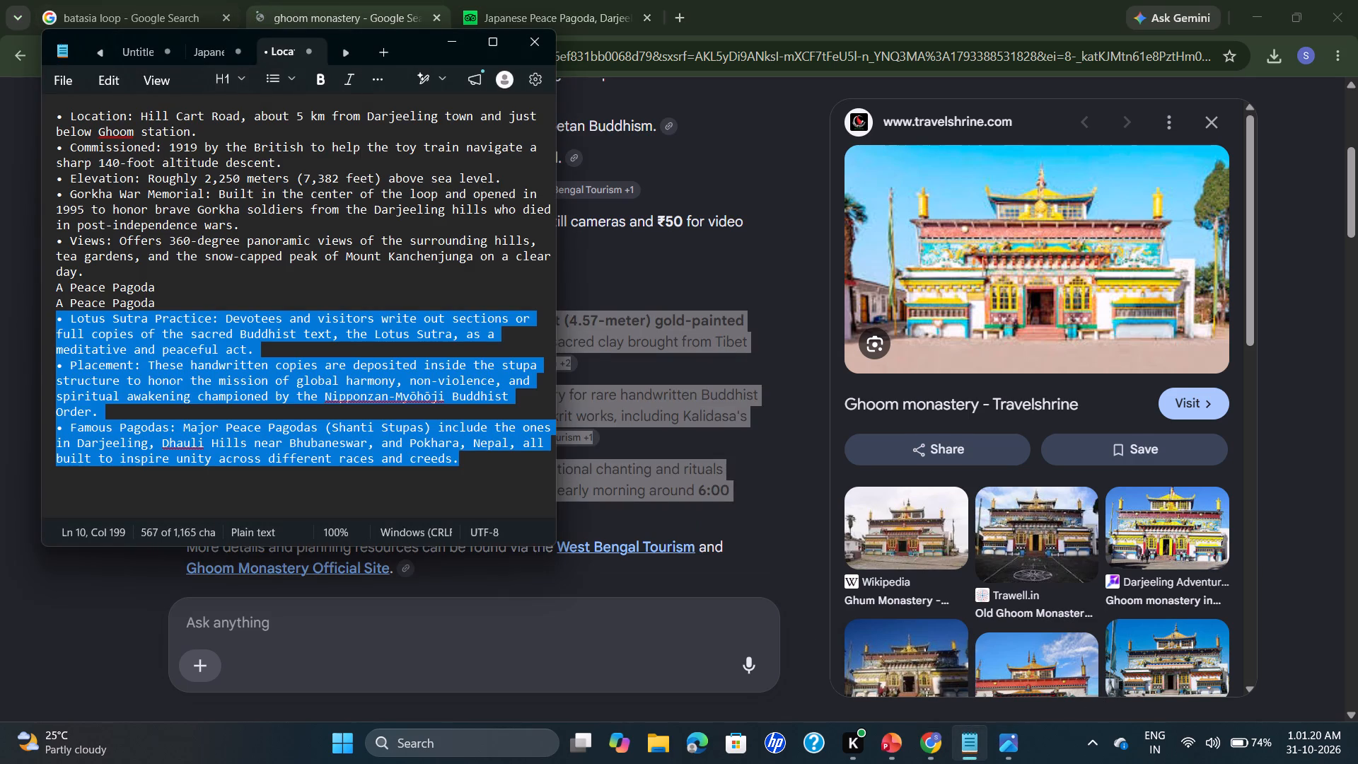
click(385, 50)
click(290, 166)
key(ctrl+v)
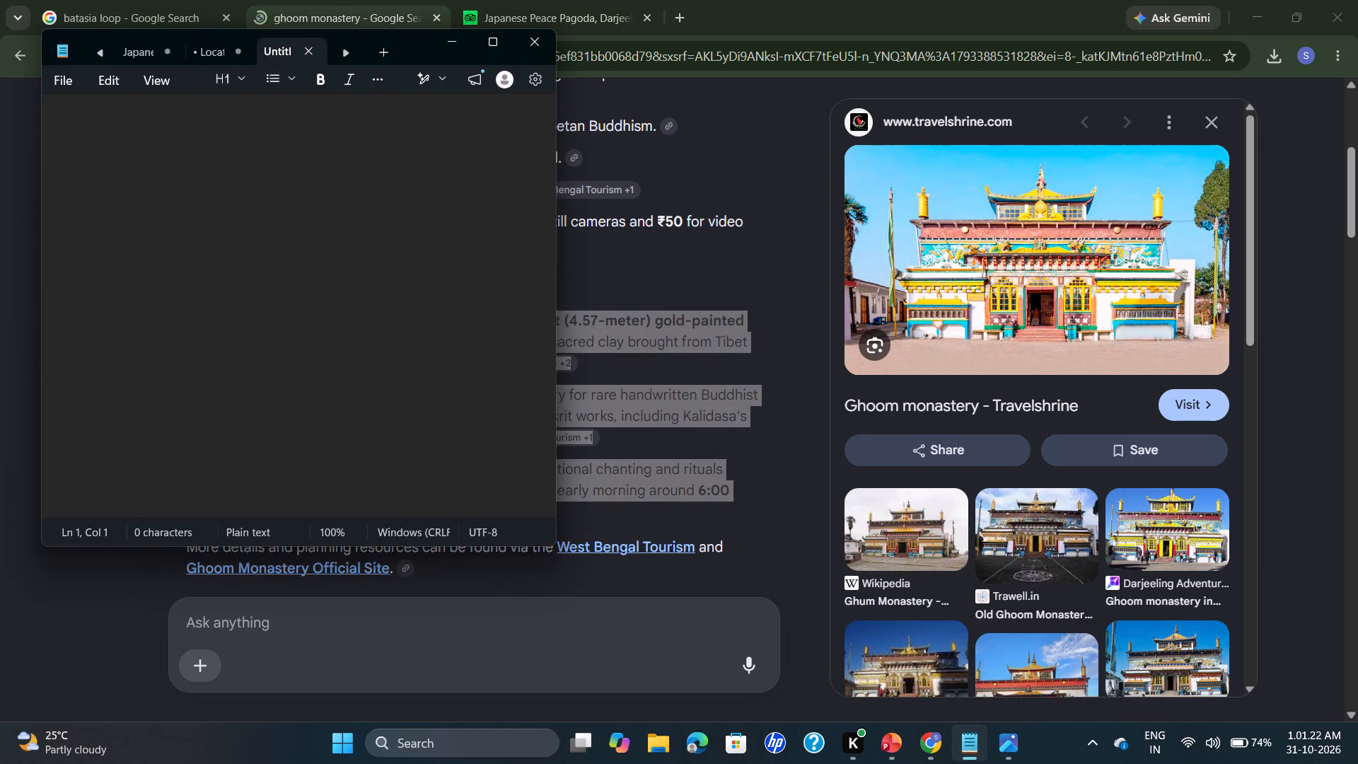
Back in Chrome, open the Travelshrine Ghoom monastery page from the large preview photo and save its main picture to the computer.
click(647, 288)
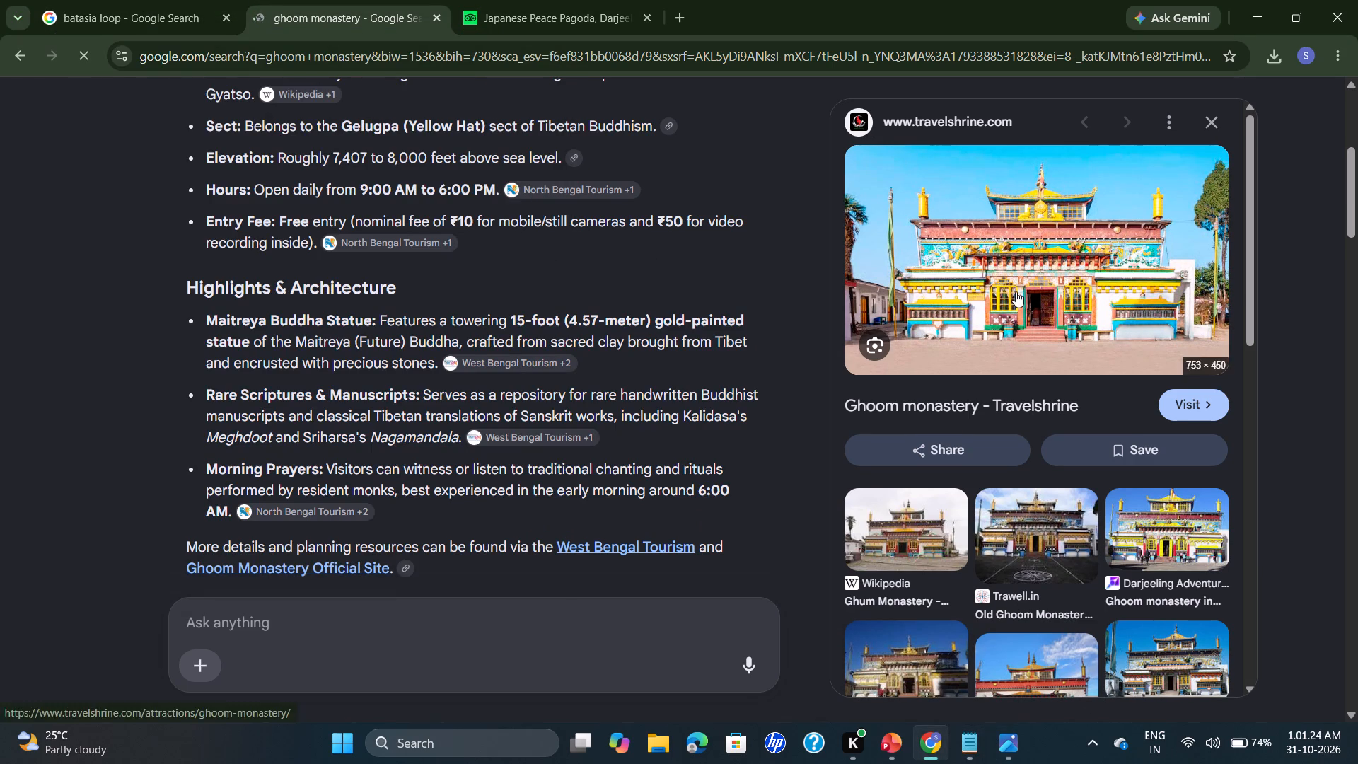
click(1017, 291)
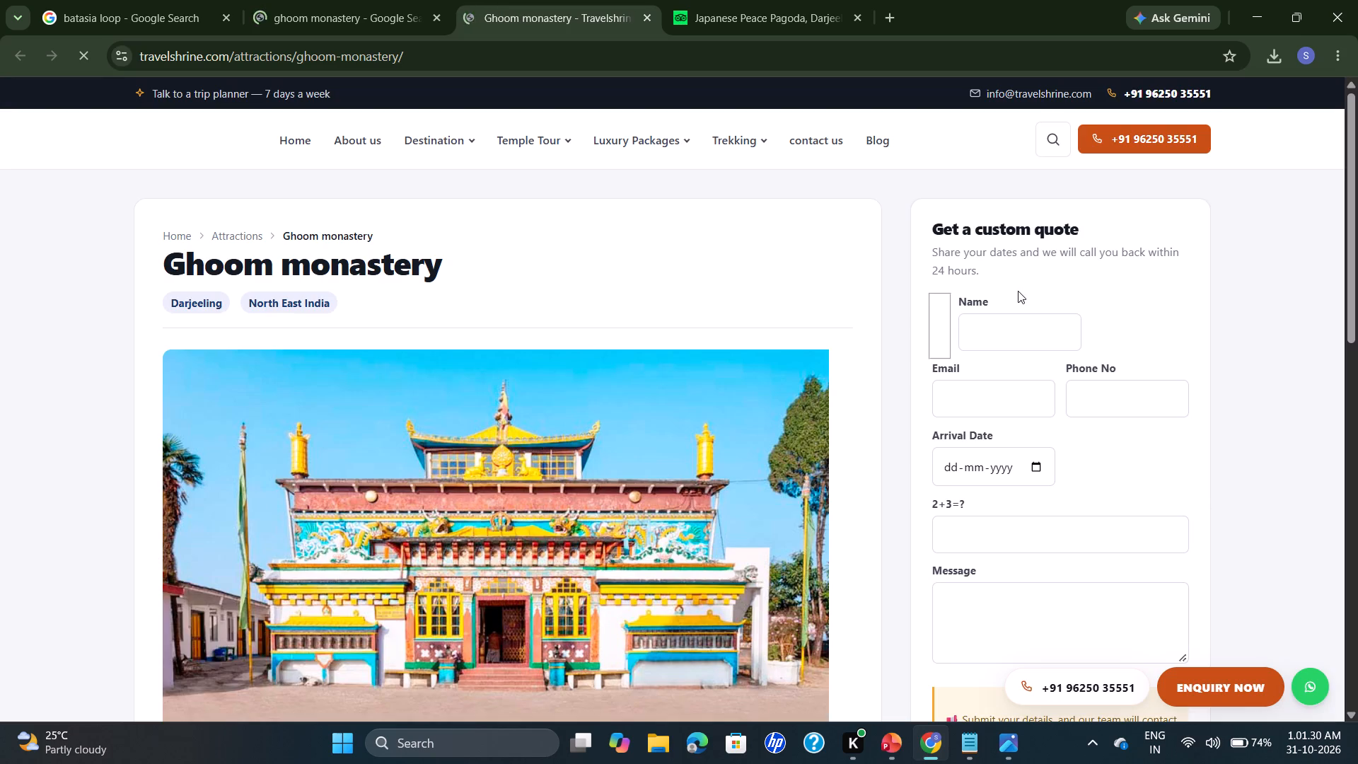
click(737, 523)
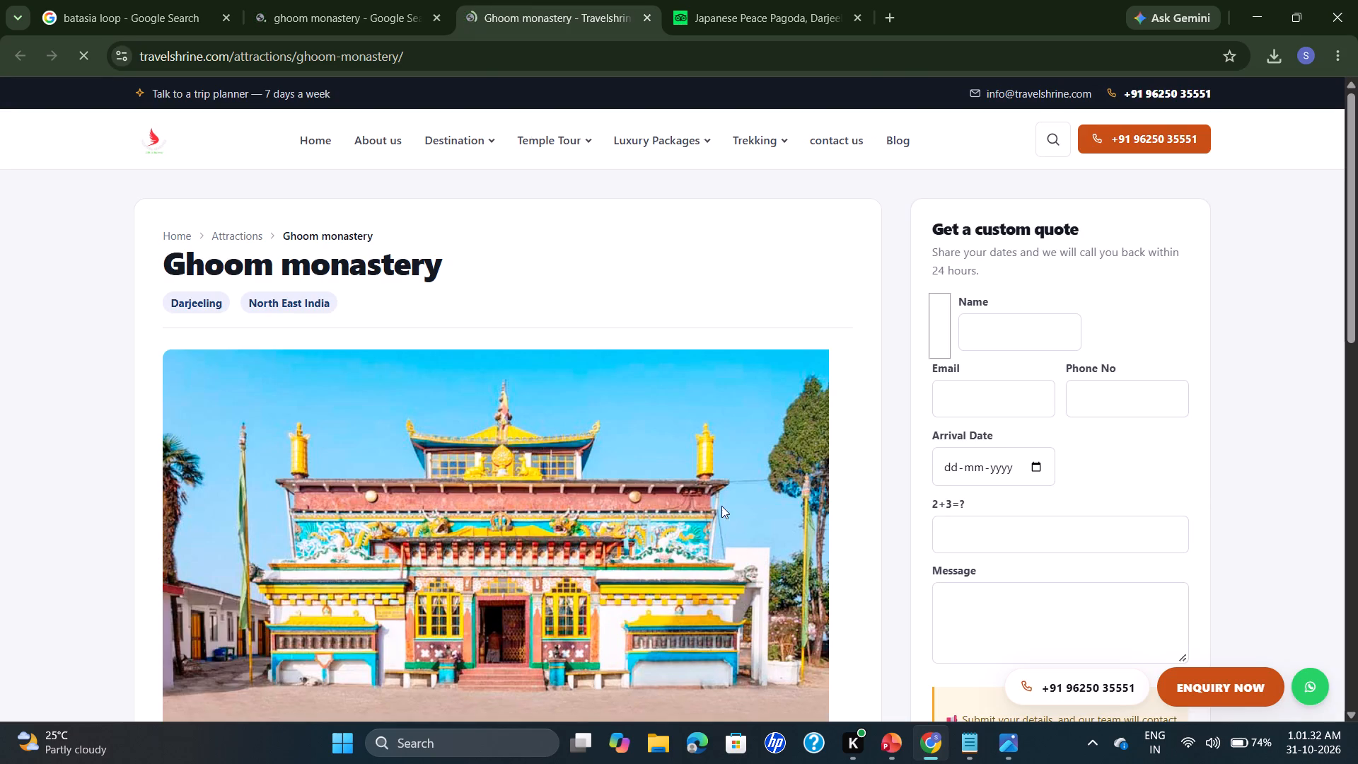
right_click(717, 502)
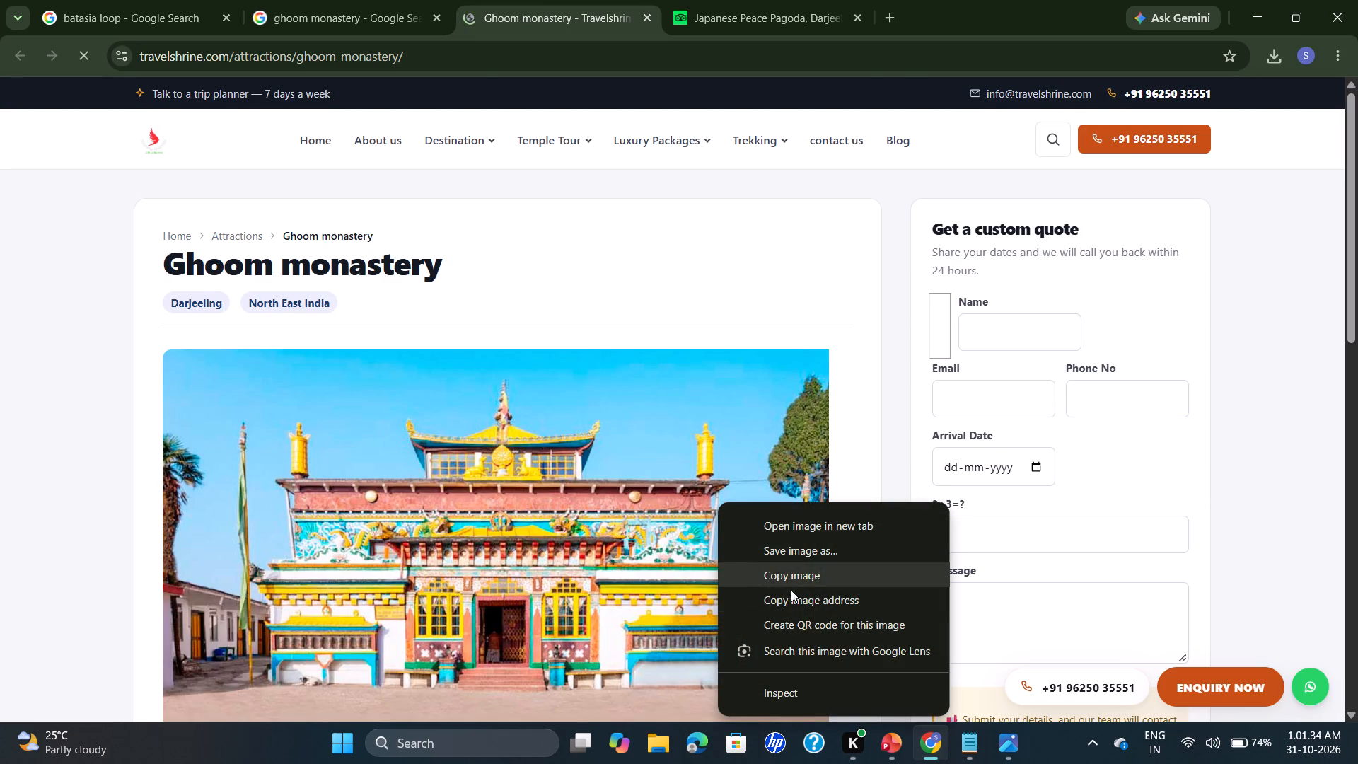
click(795, 549)
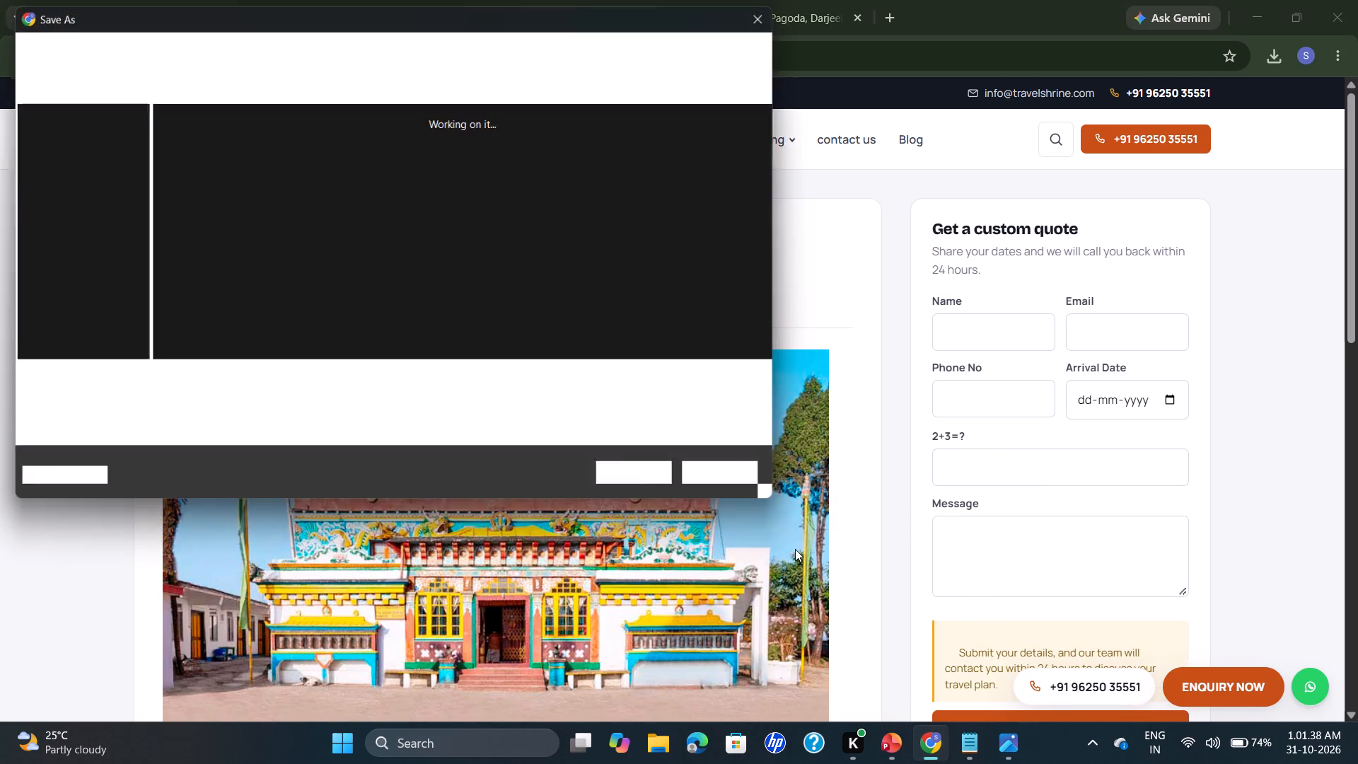
click(658, 476)
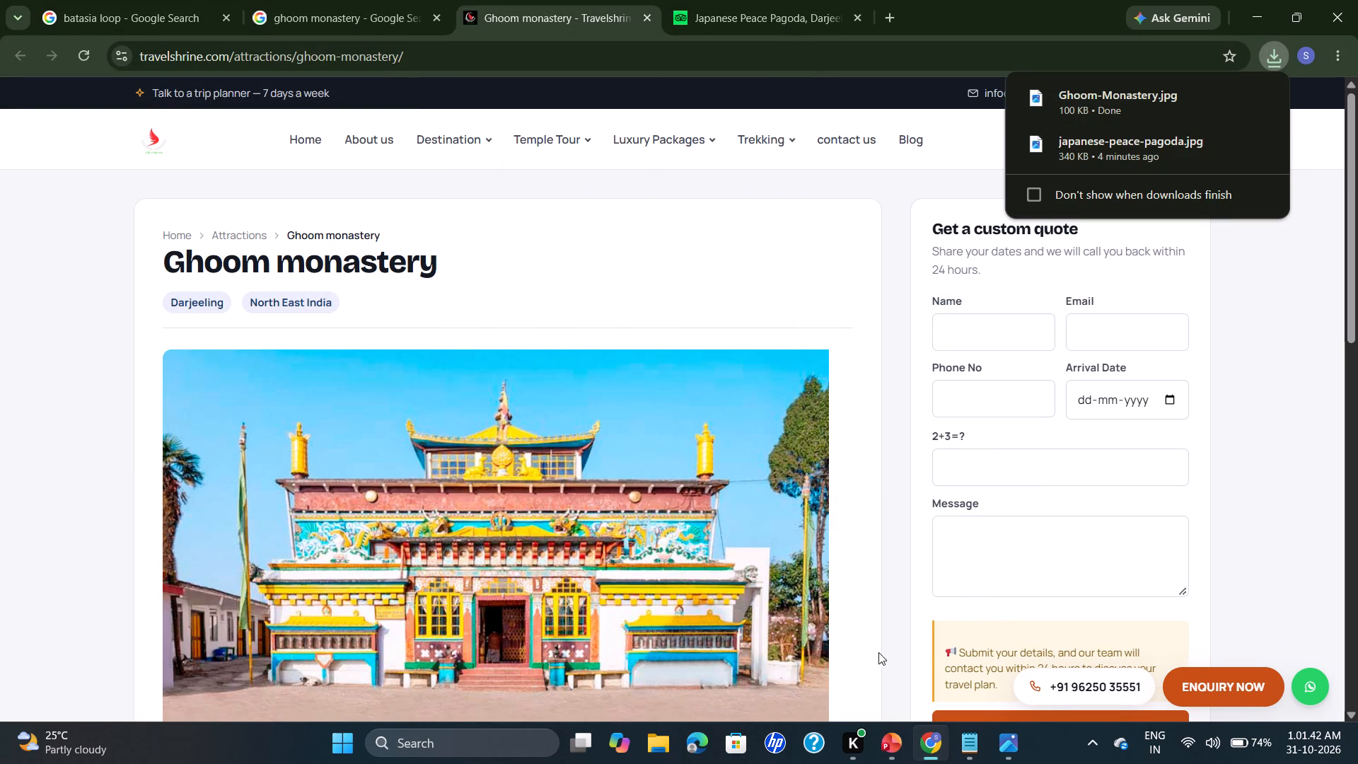
Switch to PowerPoint and draw a wide, single-line text box for the title near the top of blank slide 9.
click(895, 743)
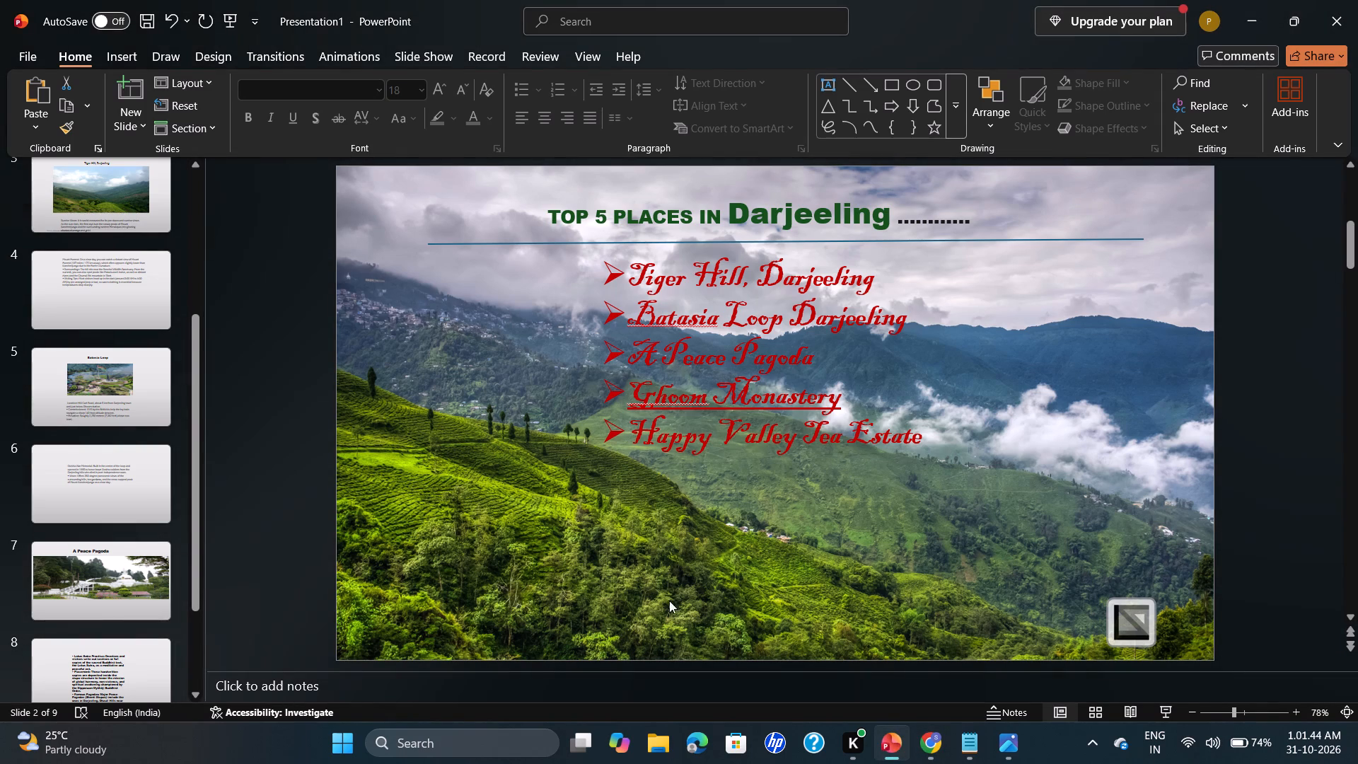
scroll(120, 549, down, 7)
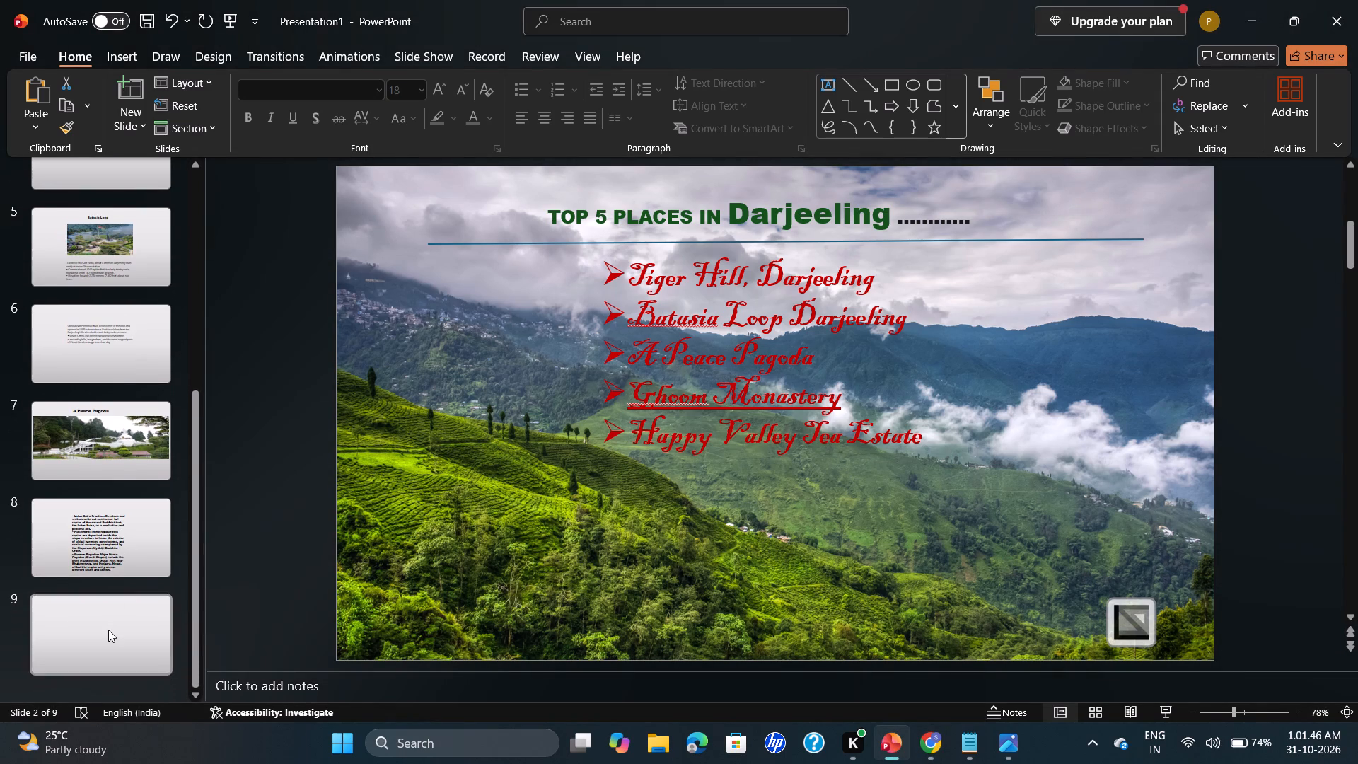
click(108, 630)
scroll(105, 320, up, 4)
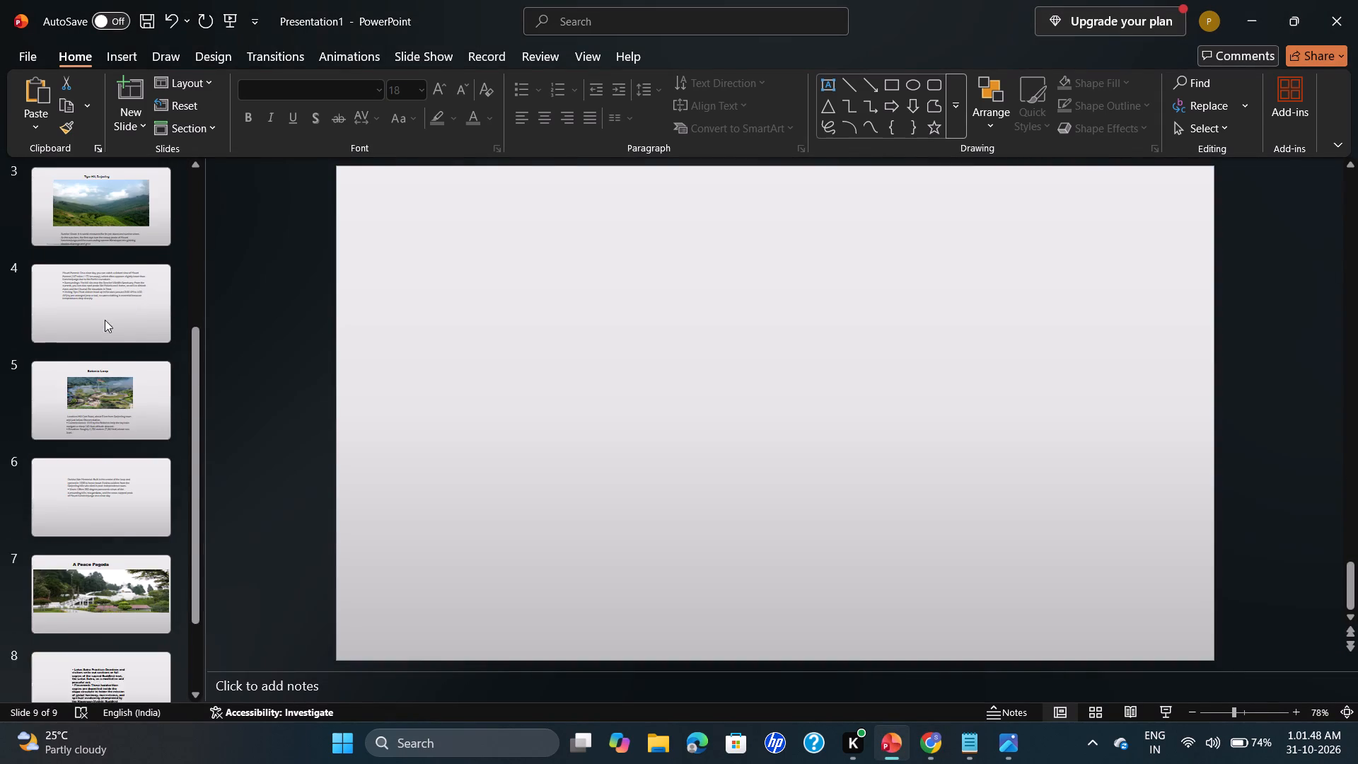
scroll(104, 280, up, 3)
click(104, 280)
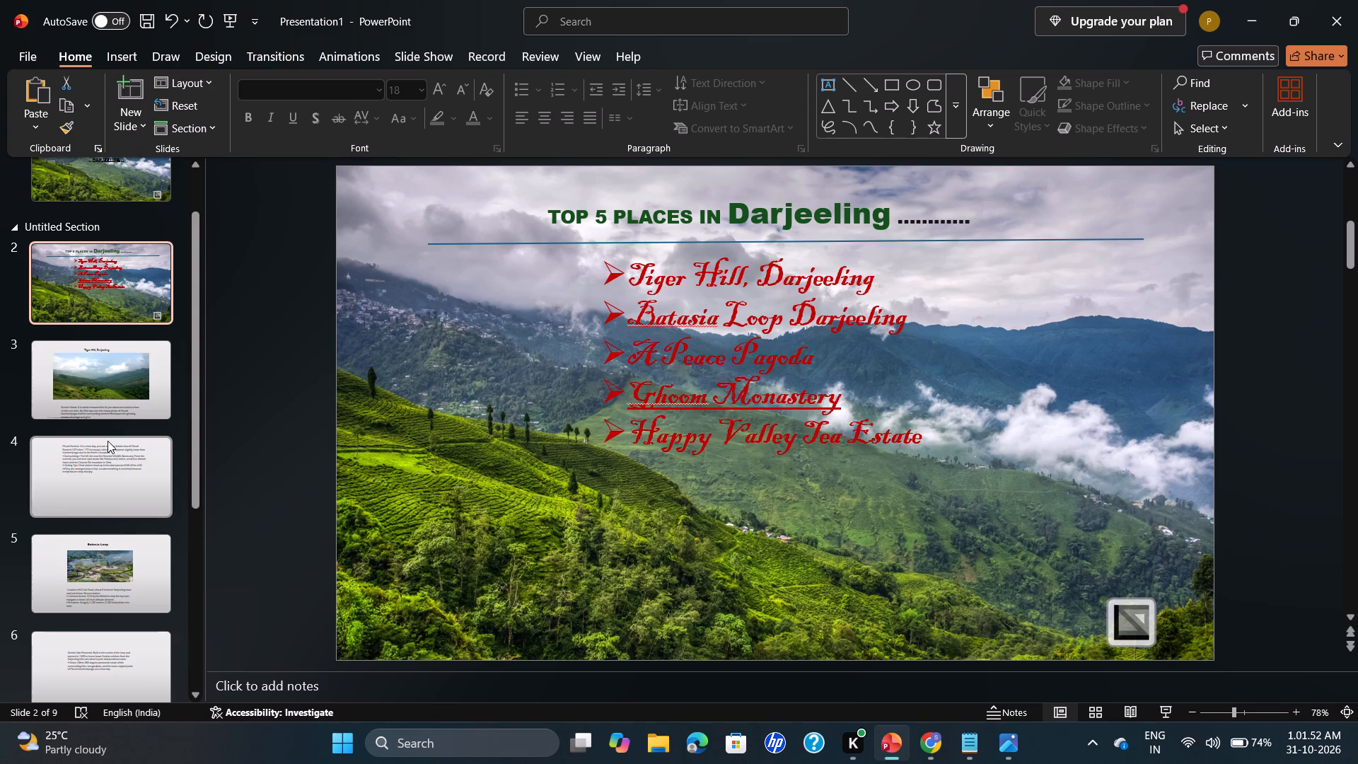
scroll(107, 441, down, 9)
scroll(95, 527, down, 4)
click(91, 641)
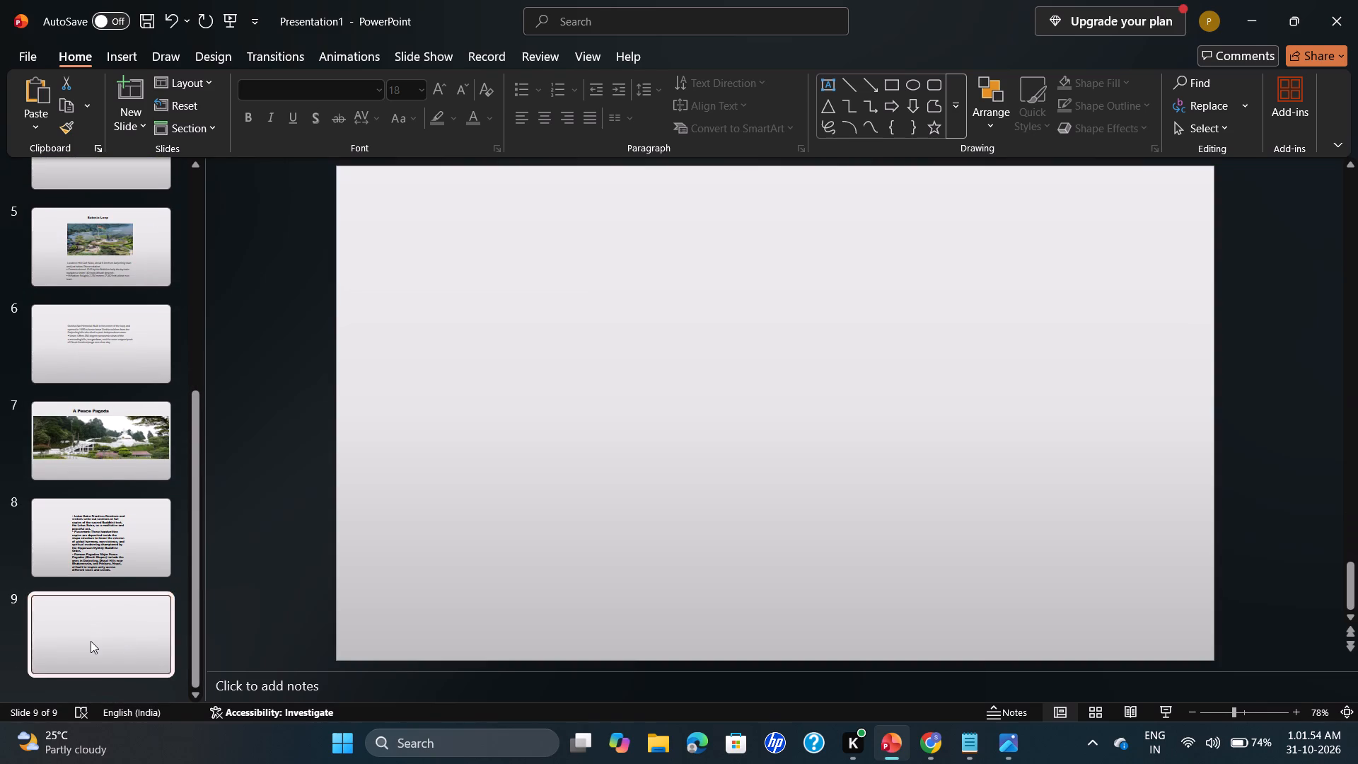
click(820, 91)
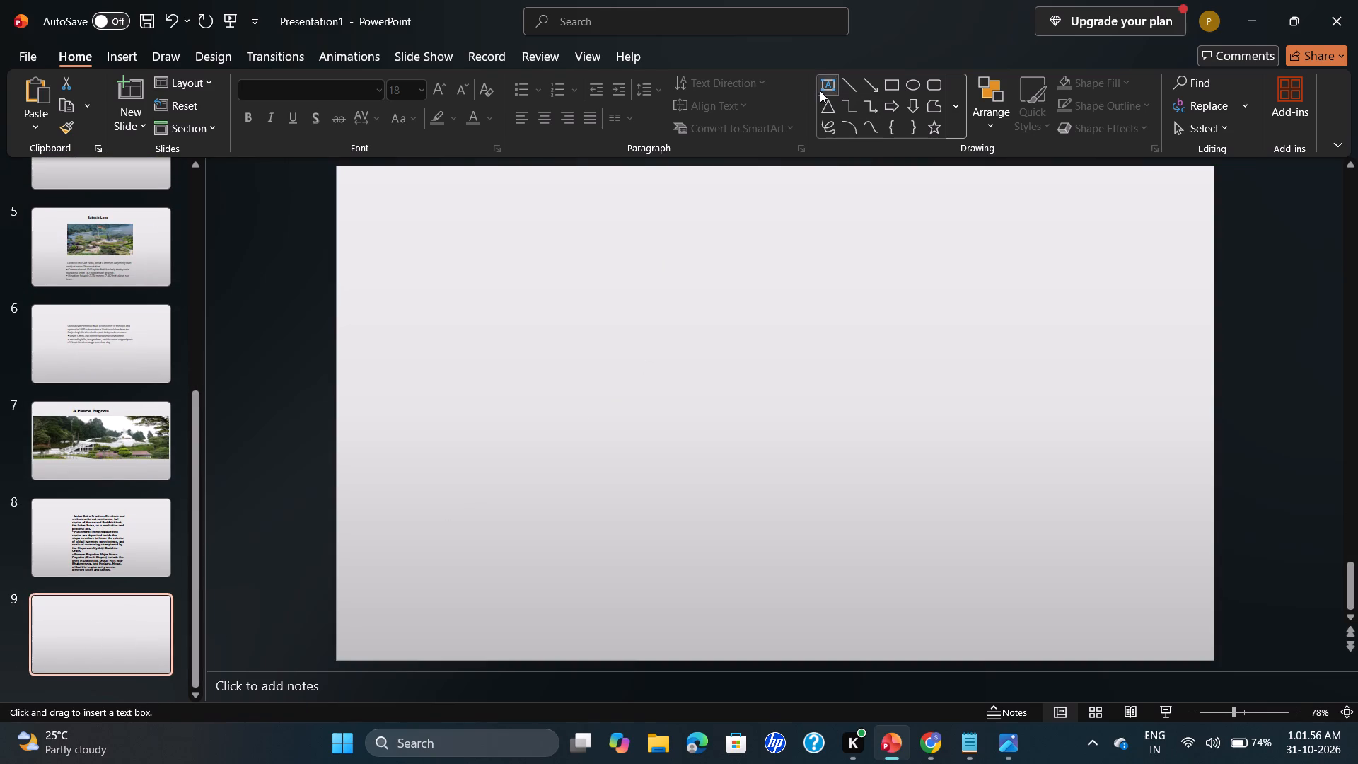
drag(597, 222, 950, 268)
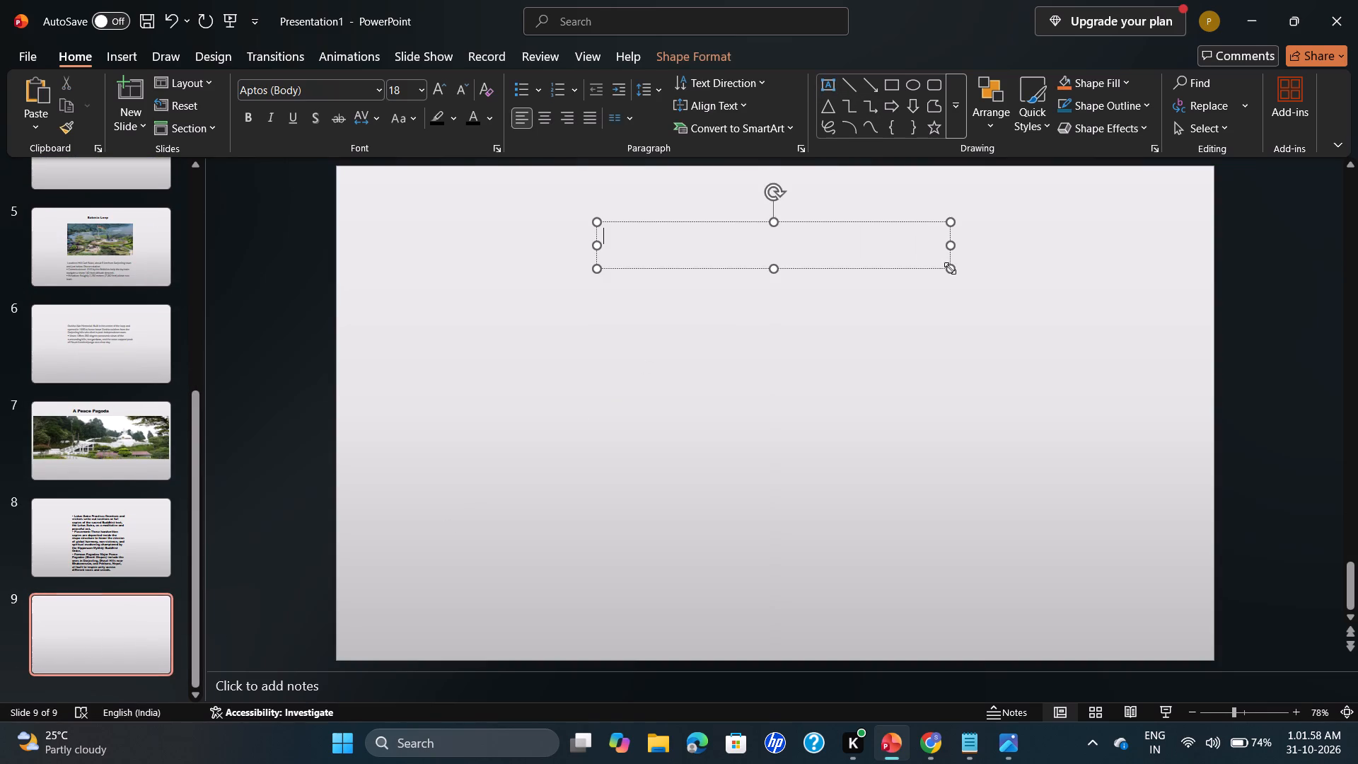
click(669, 243)
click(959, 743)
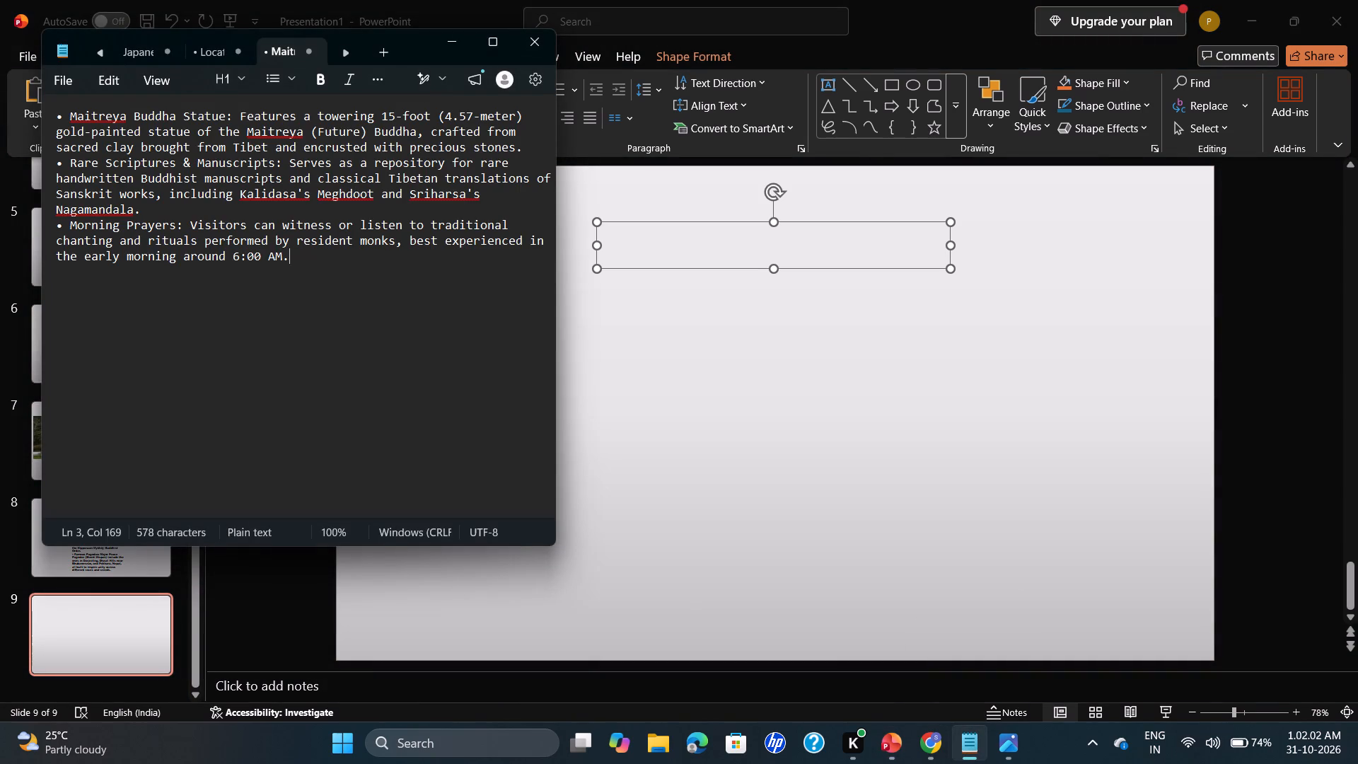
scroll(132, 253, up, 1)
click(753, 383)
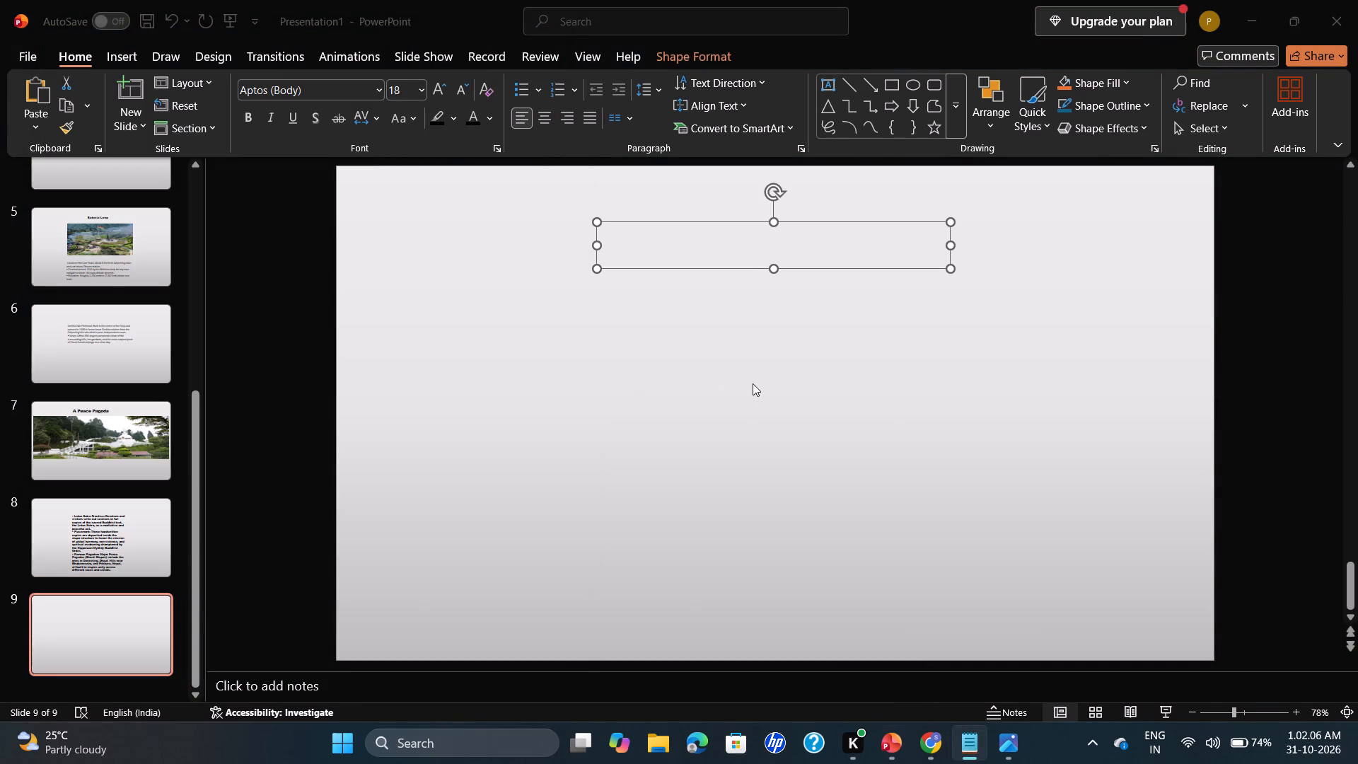
Copy the "Ghoom monastery" heading from the Travelshrine page in Chrome and paste it into the text box on slide 9 in PowerPoint.
click(939, 758)
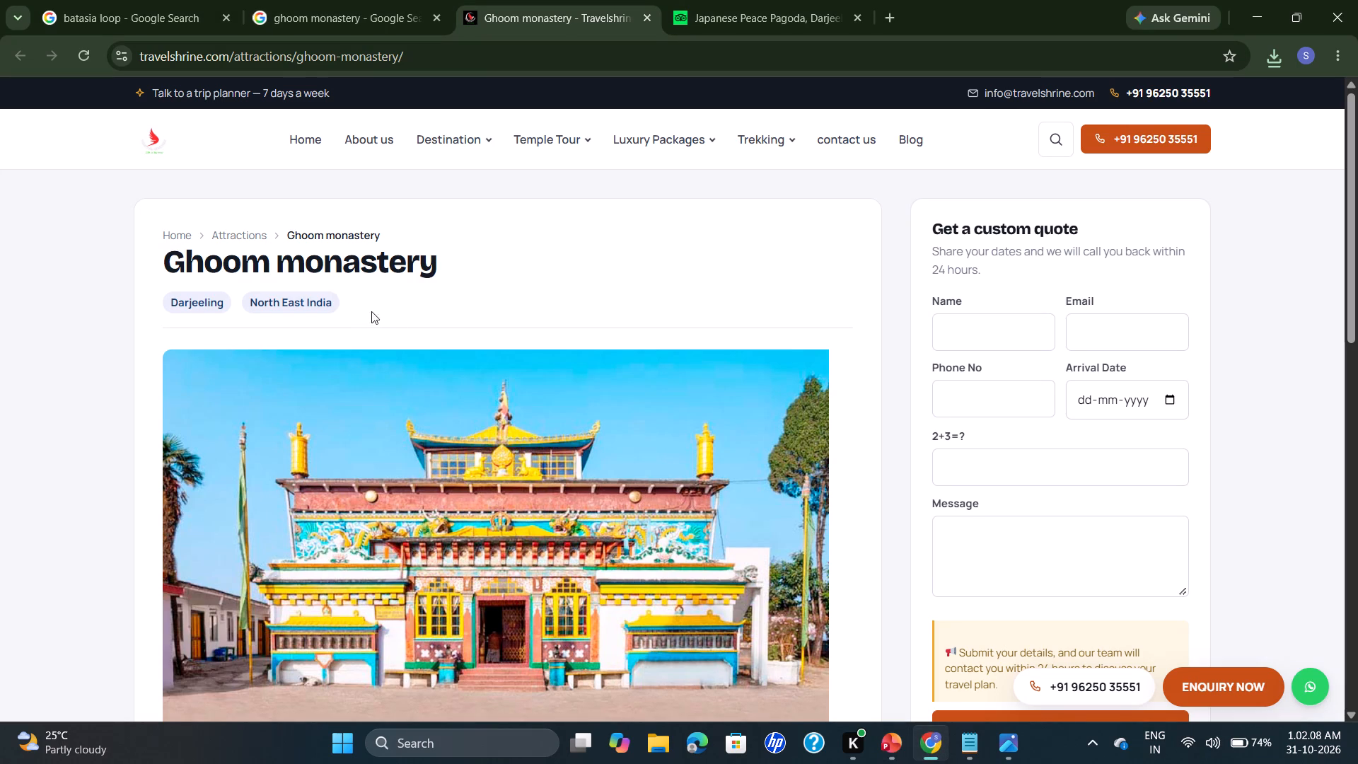
drag(455, 262, 170, 261)
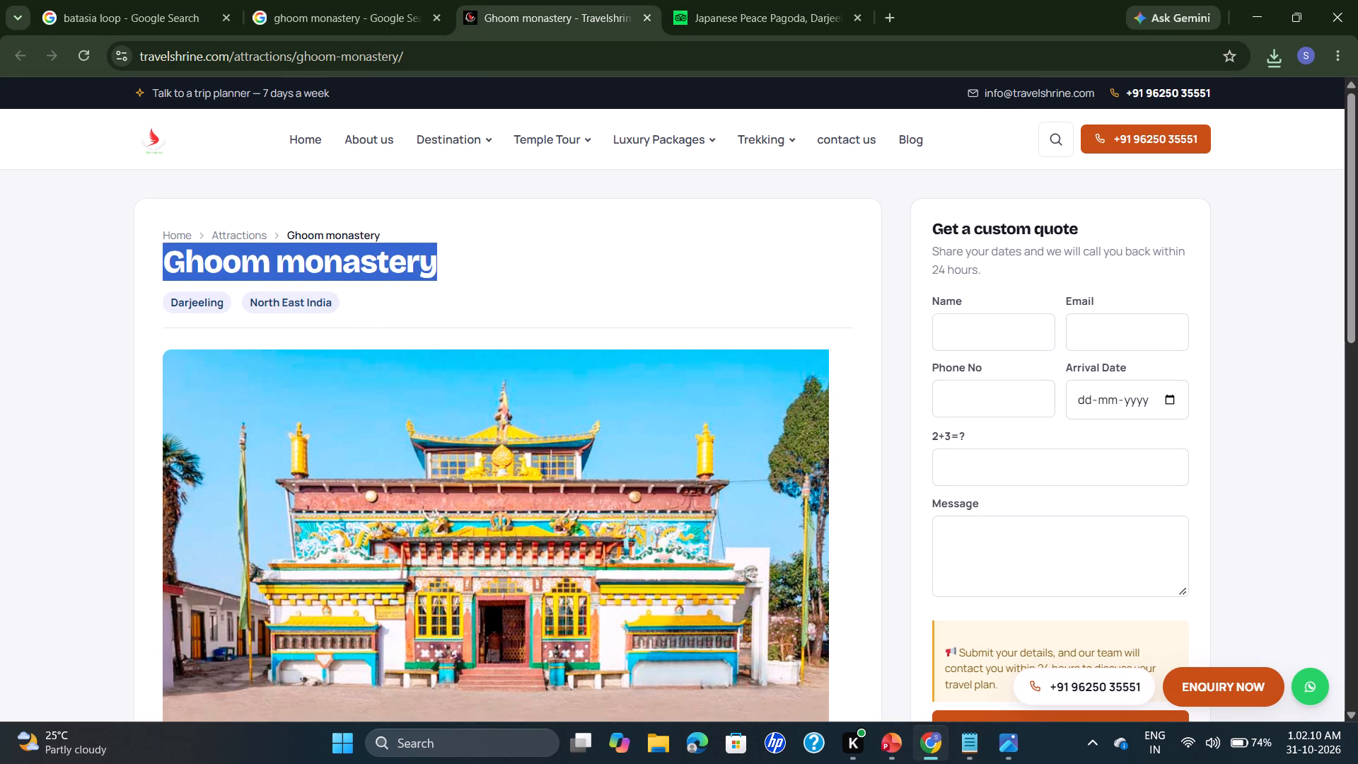
key(ctrl+c)
click(983, 741)
click(921, 744)
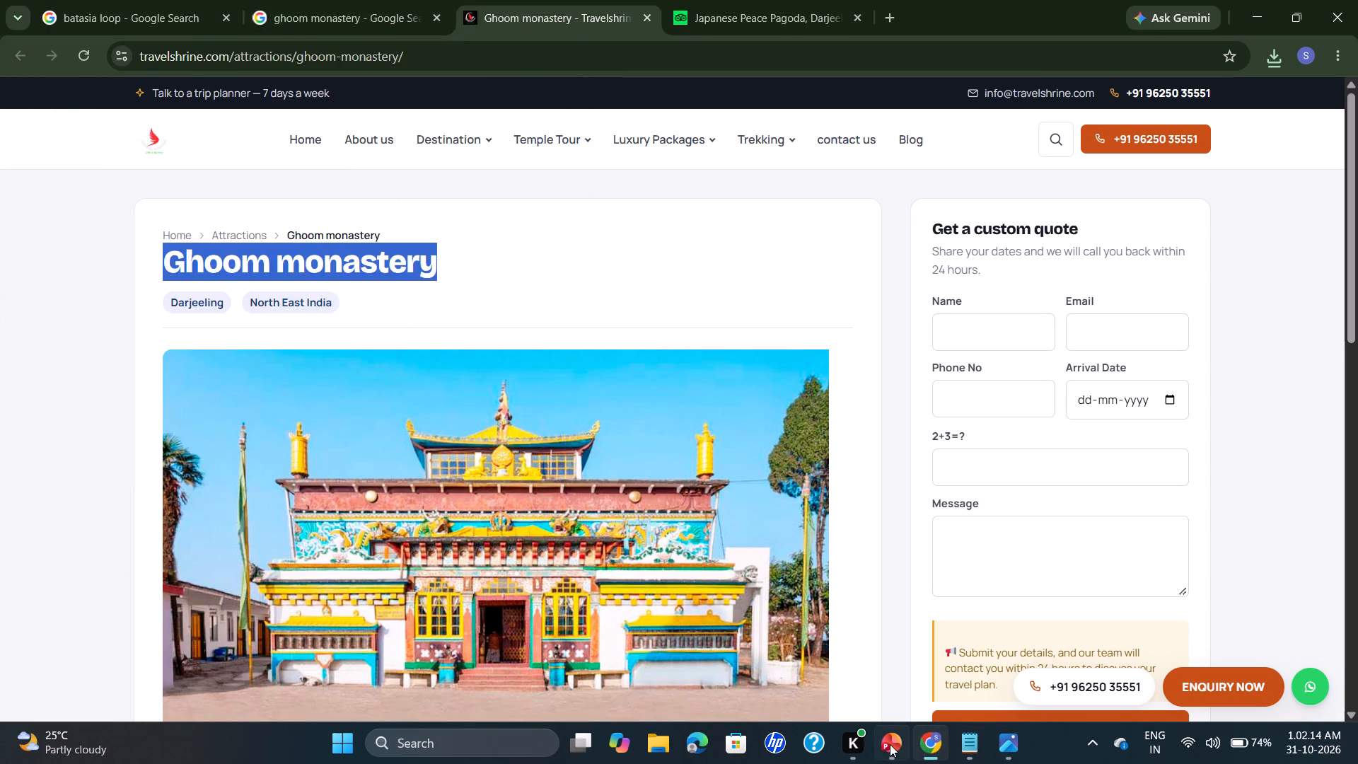
click(889, 744)
click(651, 237)
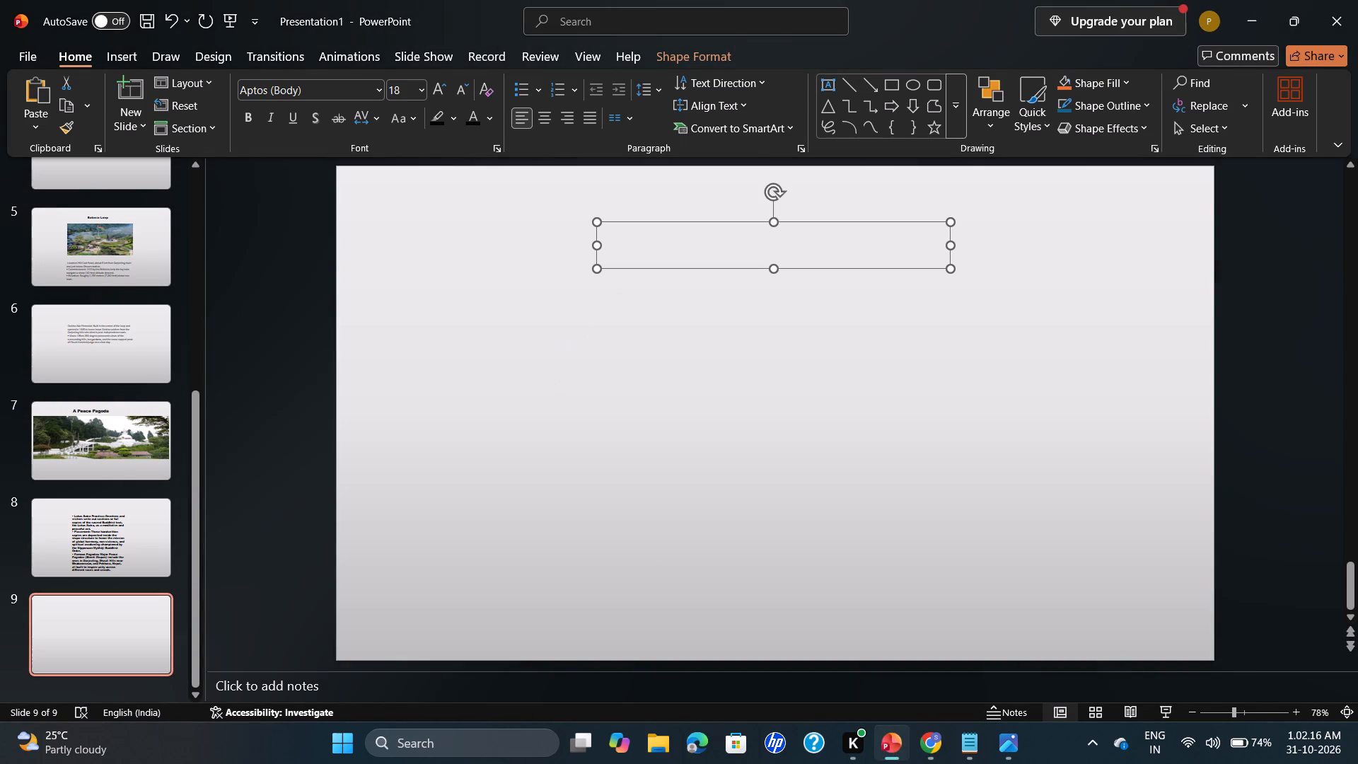
key(ctrl+v)
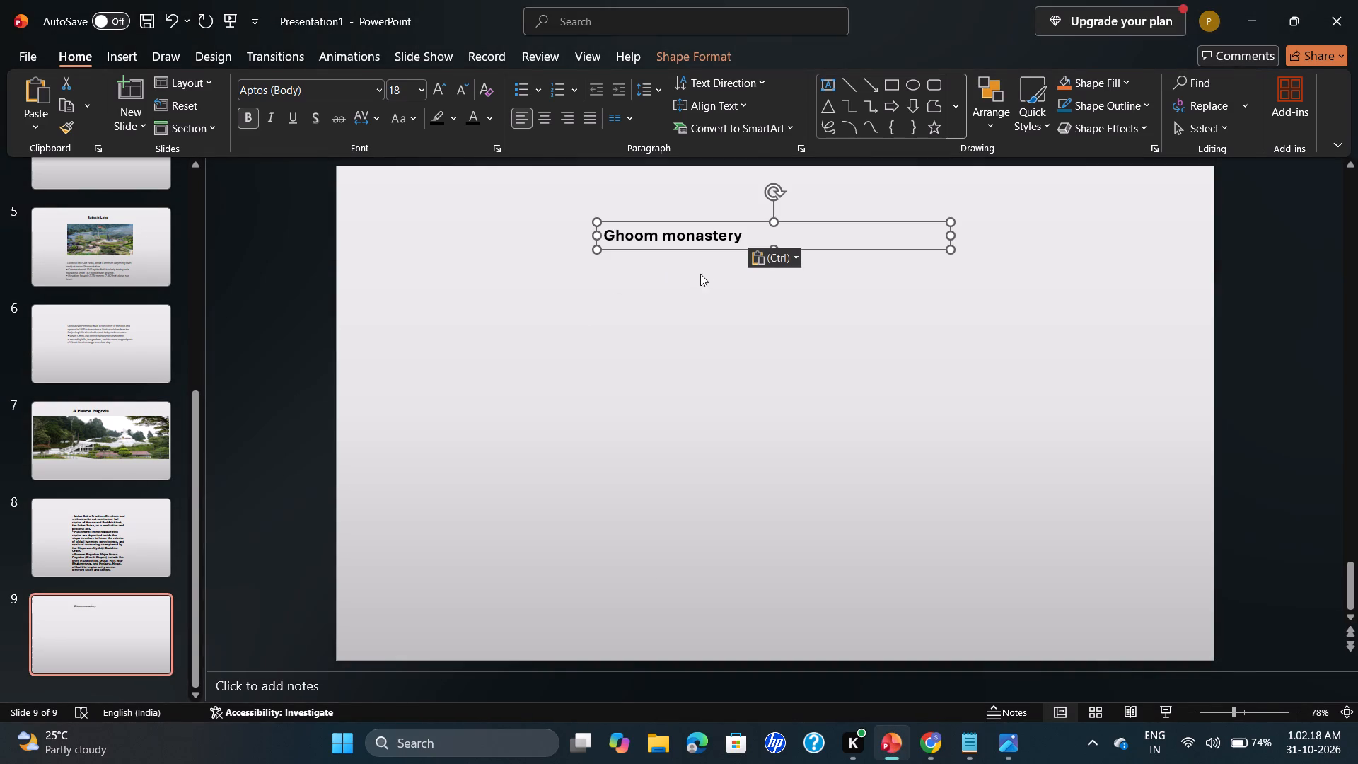
Move the "Ghoom monastery" title box sideways so its text sits centred near the top of the slide.
drag(750, 240, 845, 237)
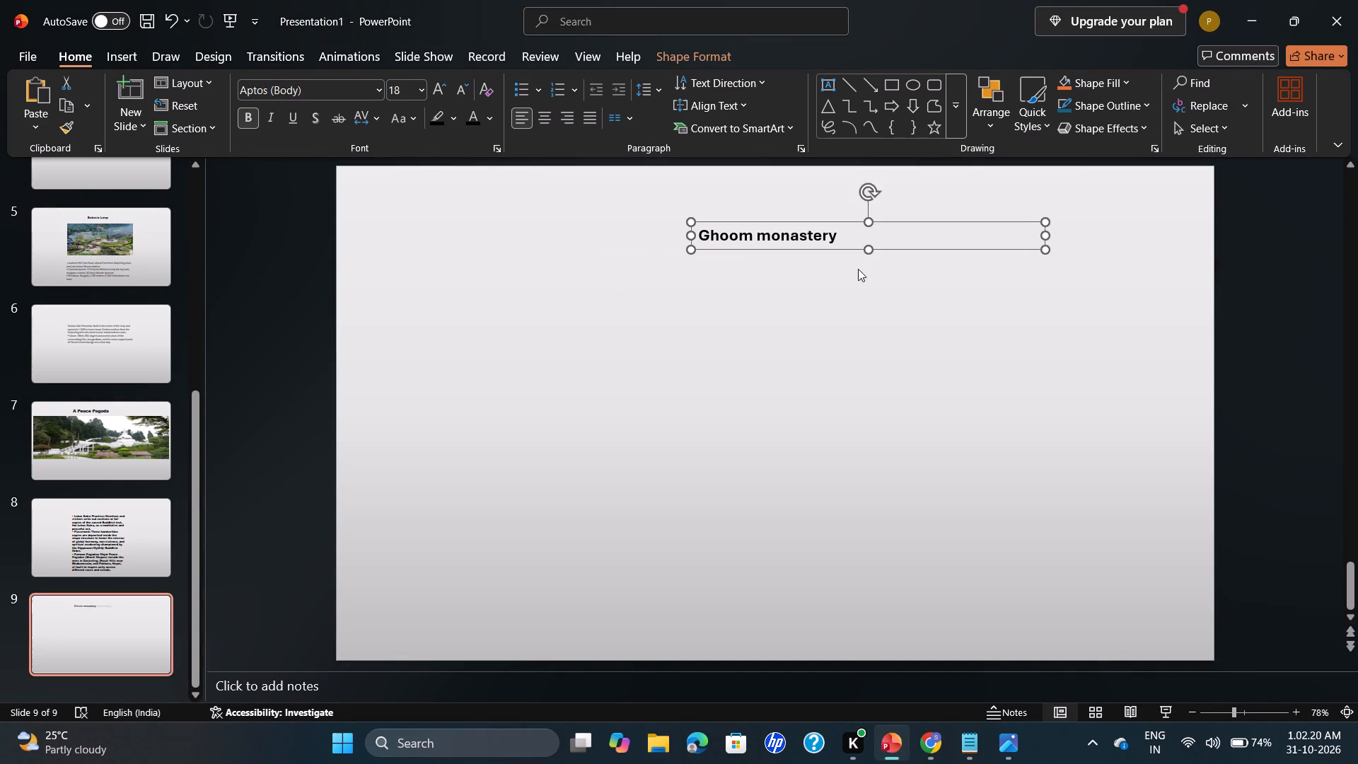
click(840, 283)
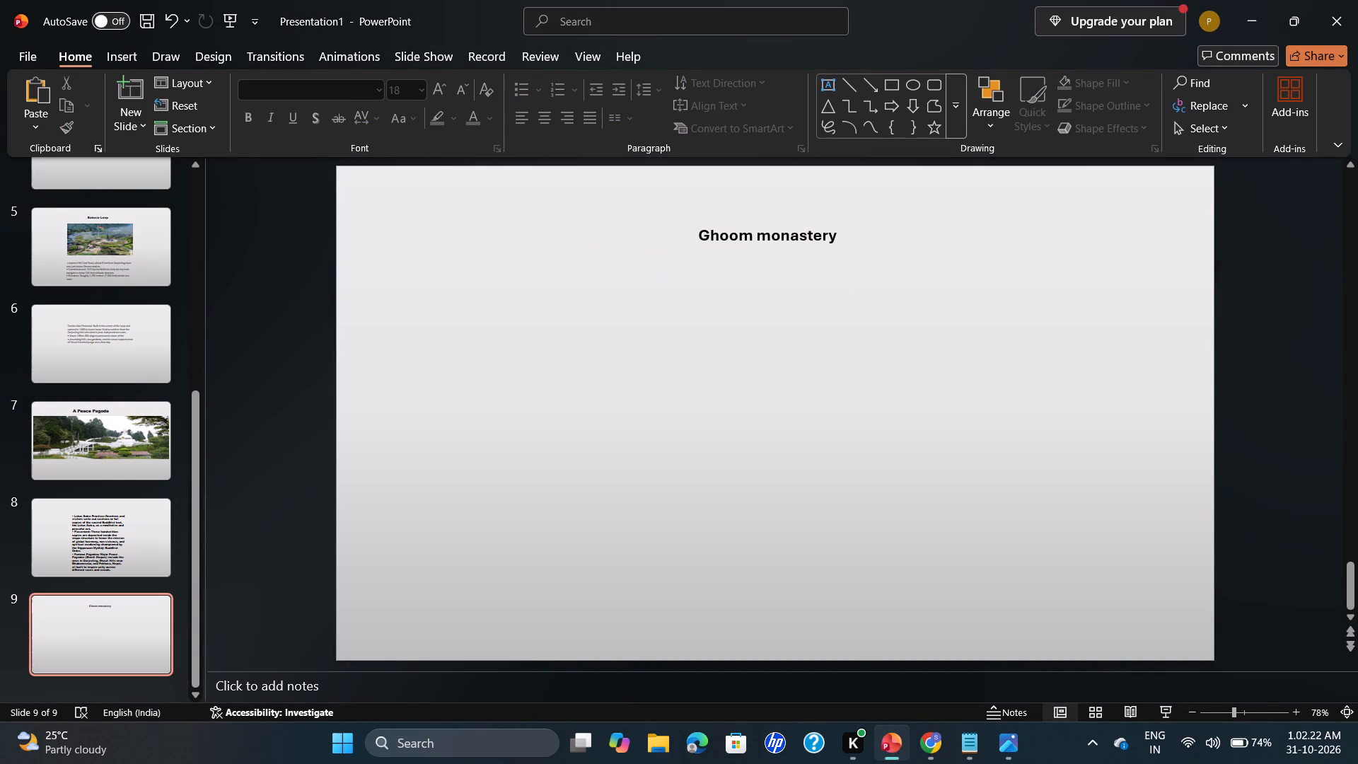
click(861, 236)
click(753, 294)
click(648, 325)
Insert the Ghoom-Monastery picture from the computer's Desktop folder onto slide 9.
click(117, 56)
click(144, 97)
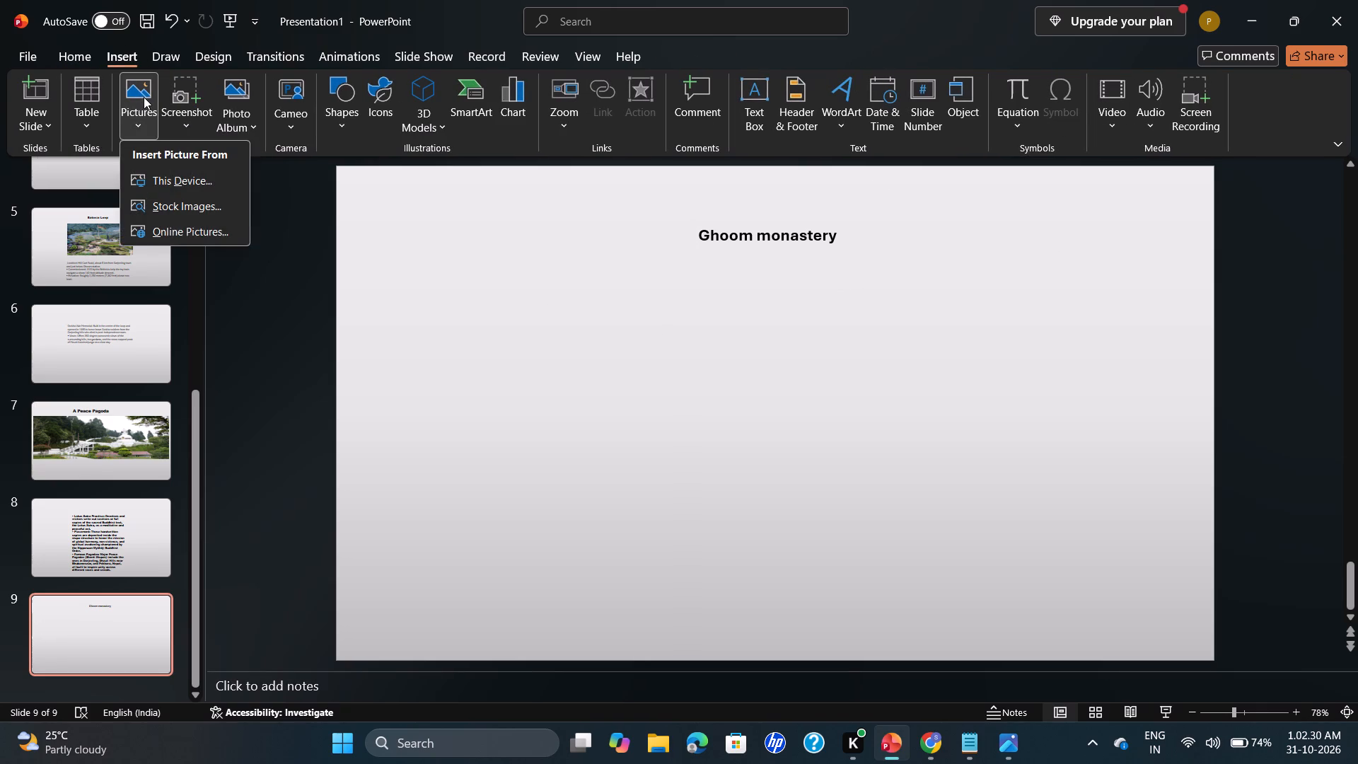
click(193, 187)
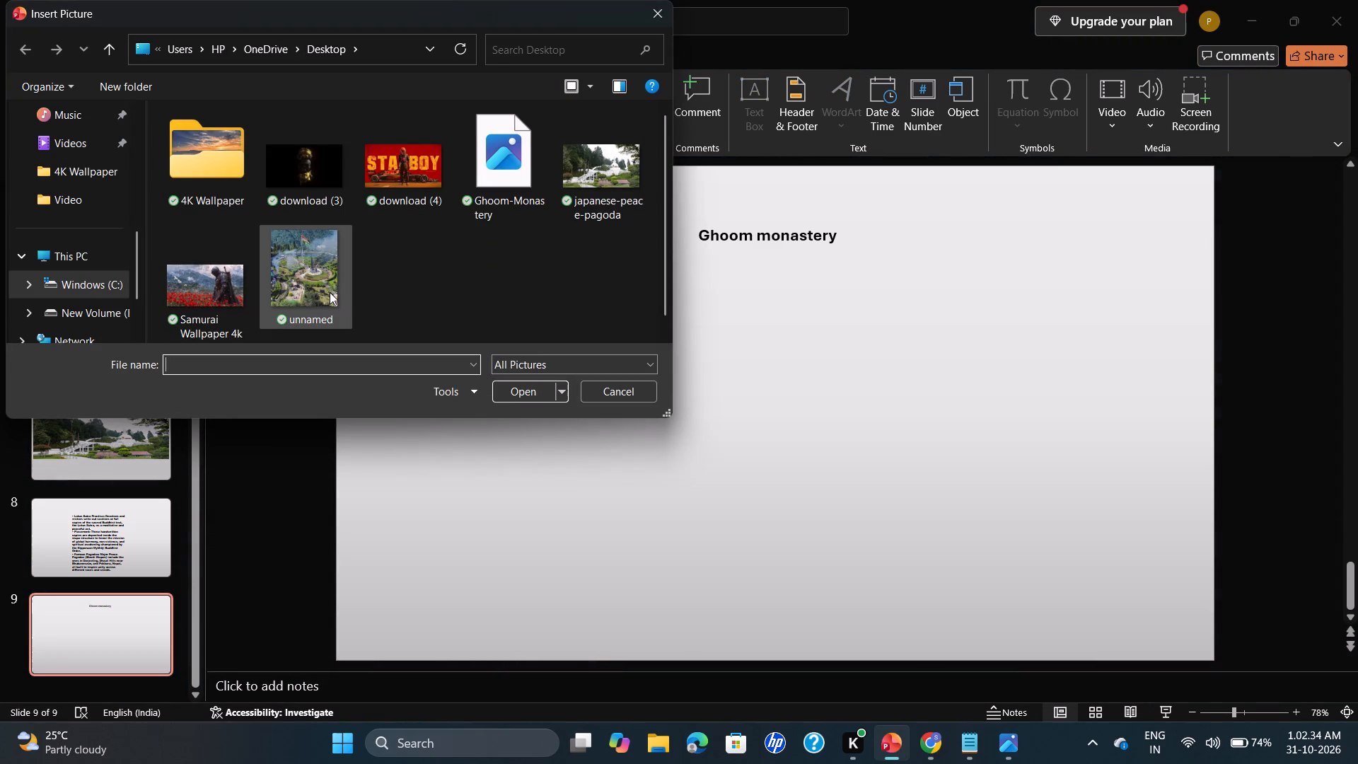
click(506, 177)
click(508, 393)
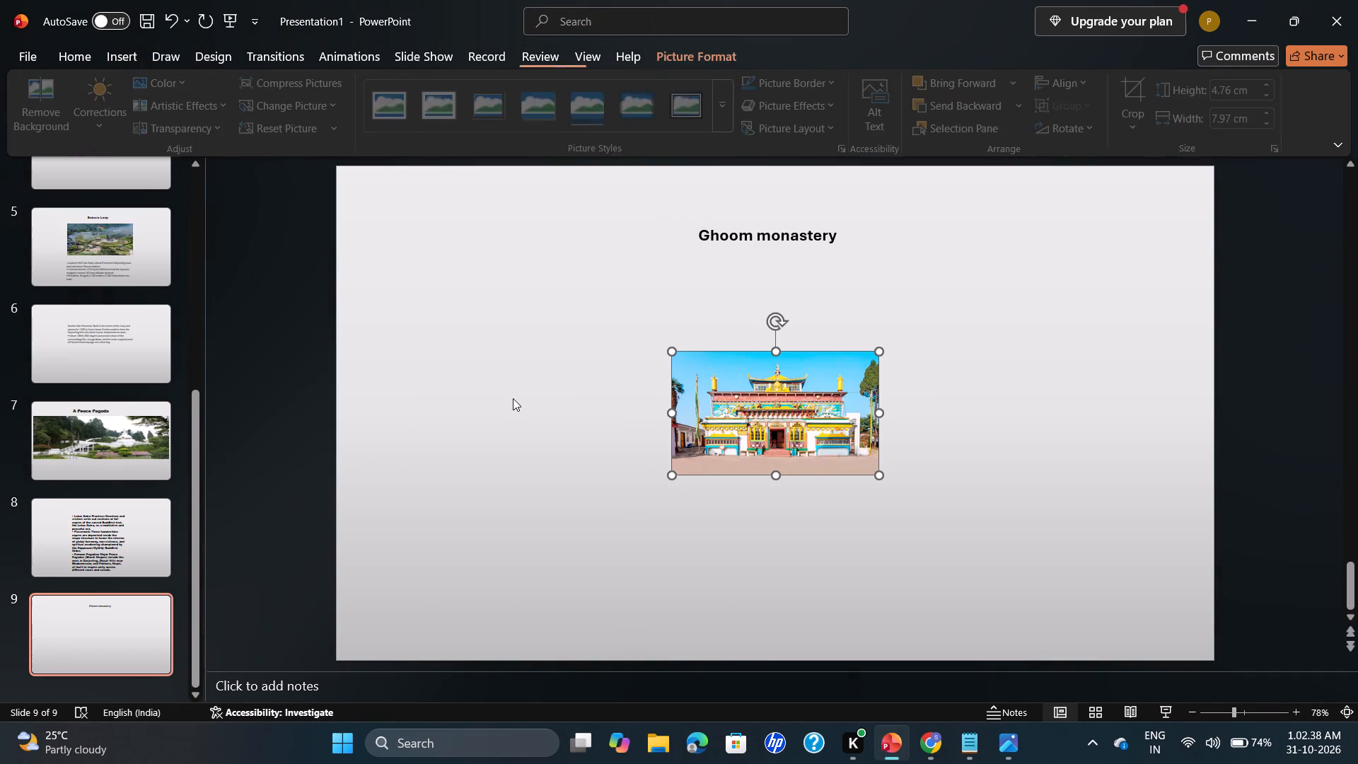
Stretch the monastery picture on both sides to about 17.2 cm wide and extend its top edge to just below the title.
drag(675, 415, 672, 415)
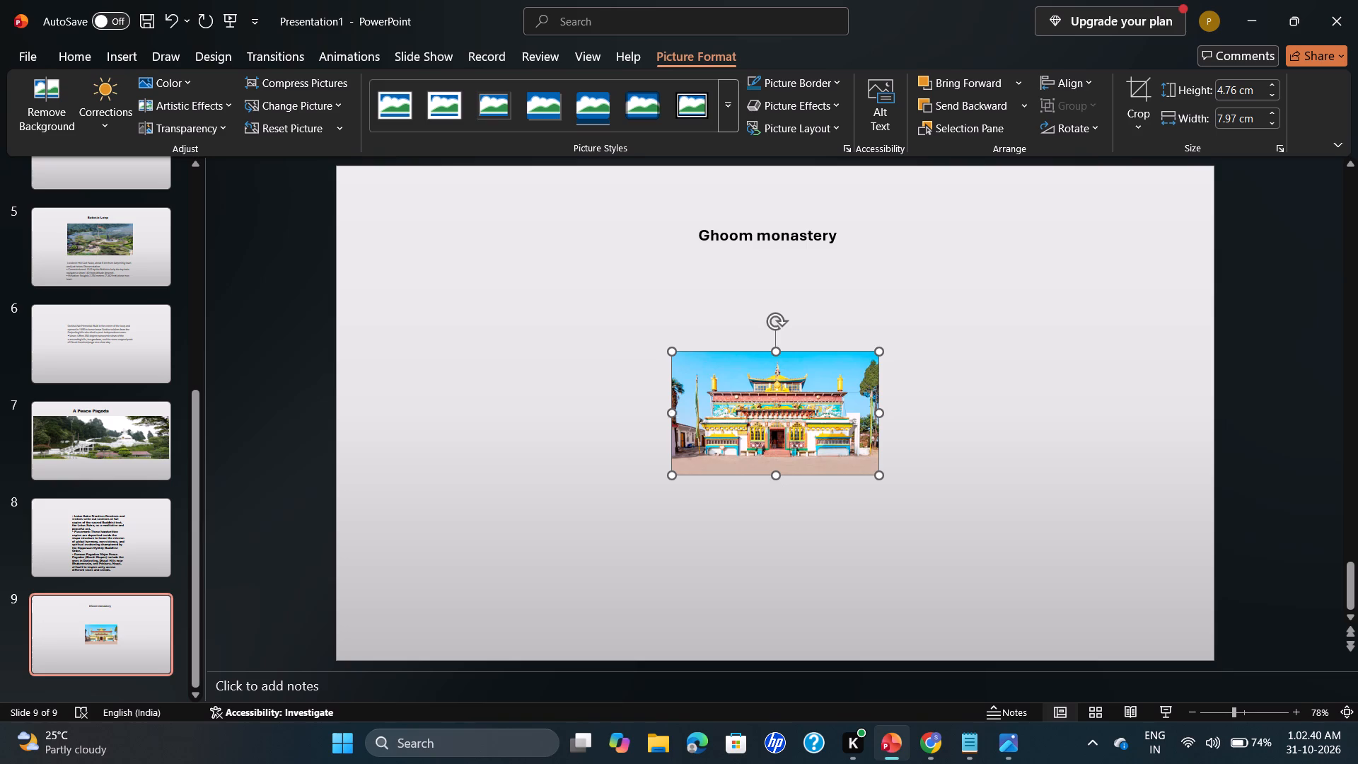
drag(672, 415, 521, 402)
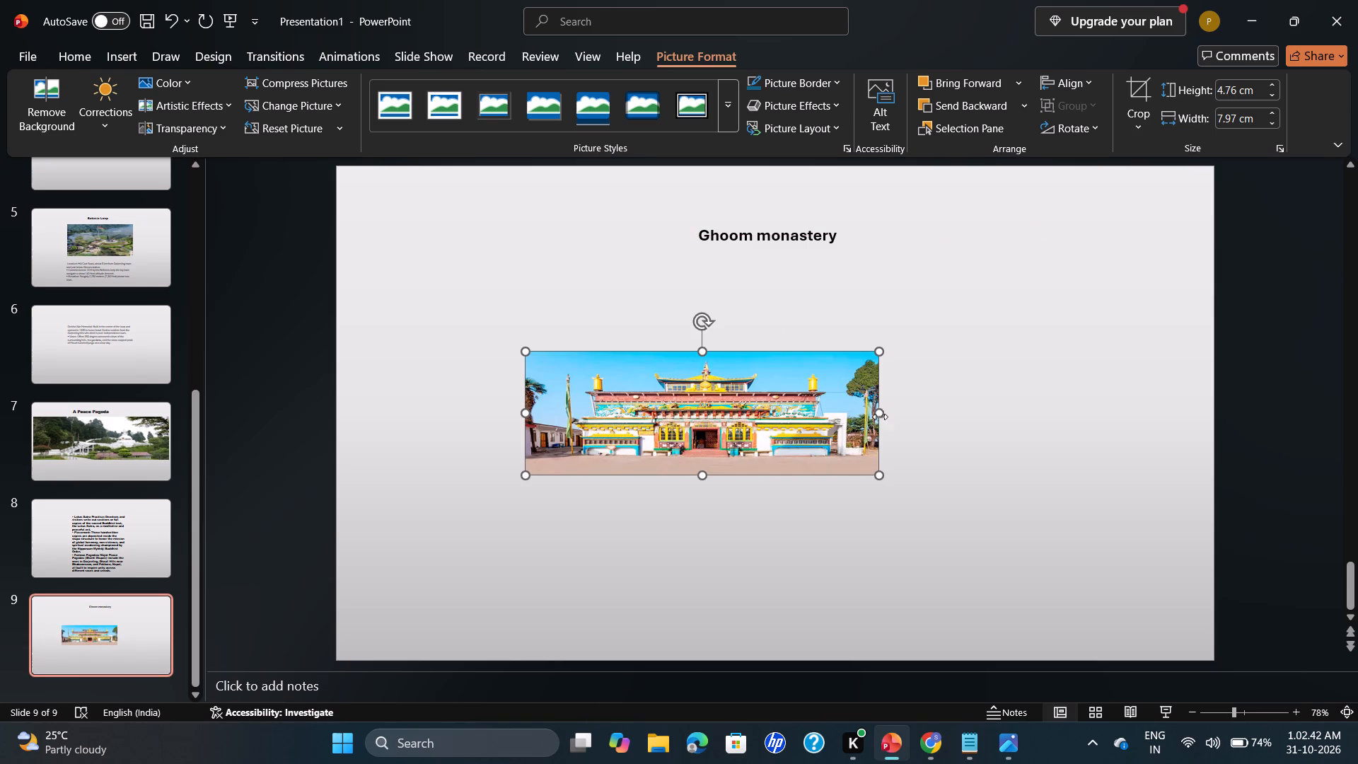
drag(879, 413, 971, 429)
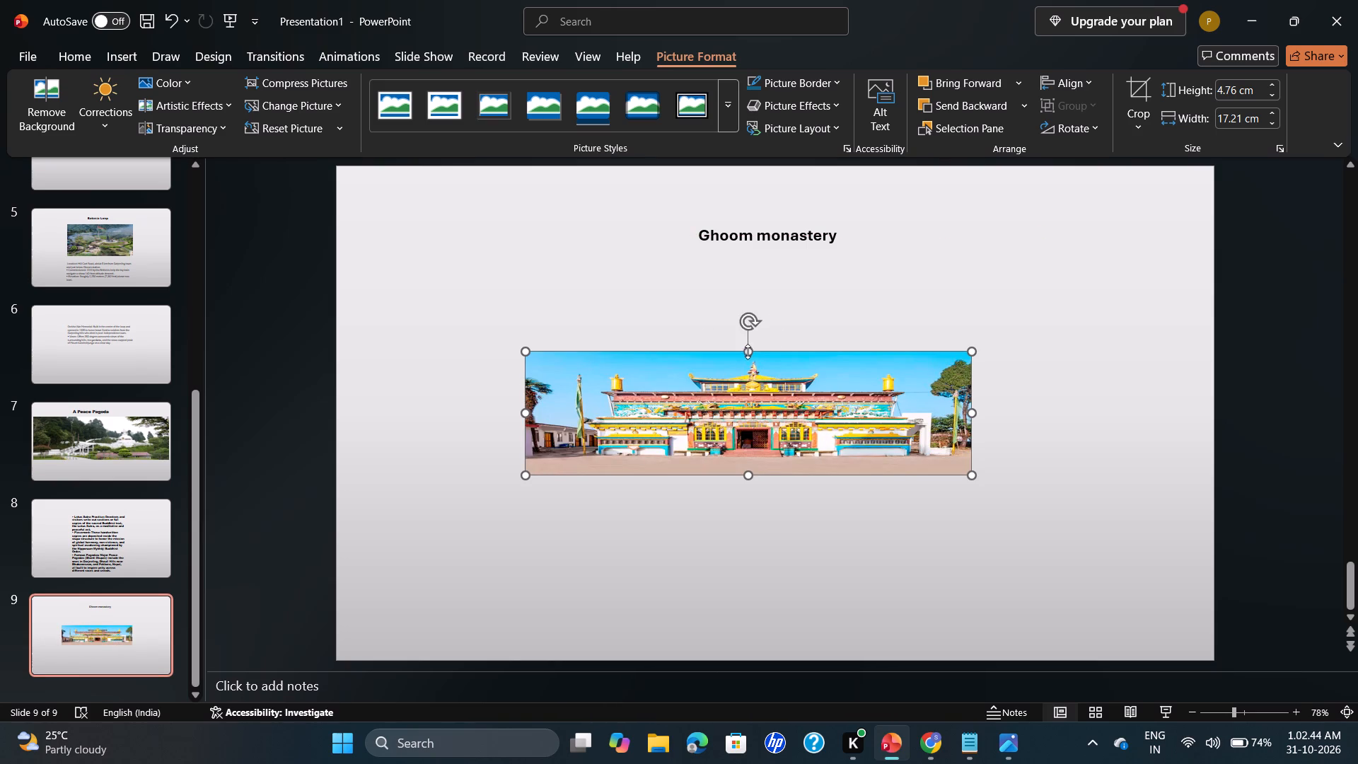
drag(748, 351, 771, 294)
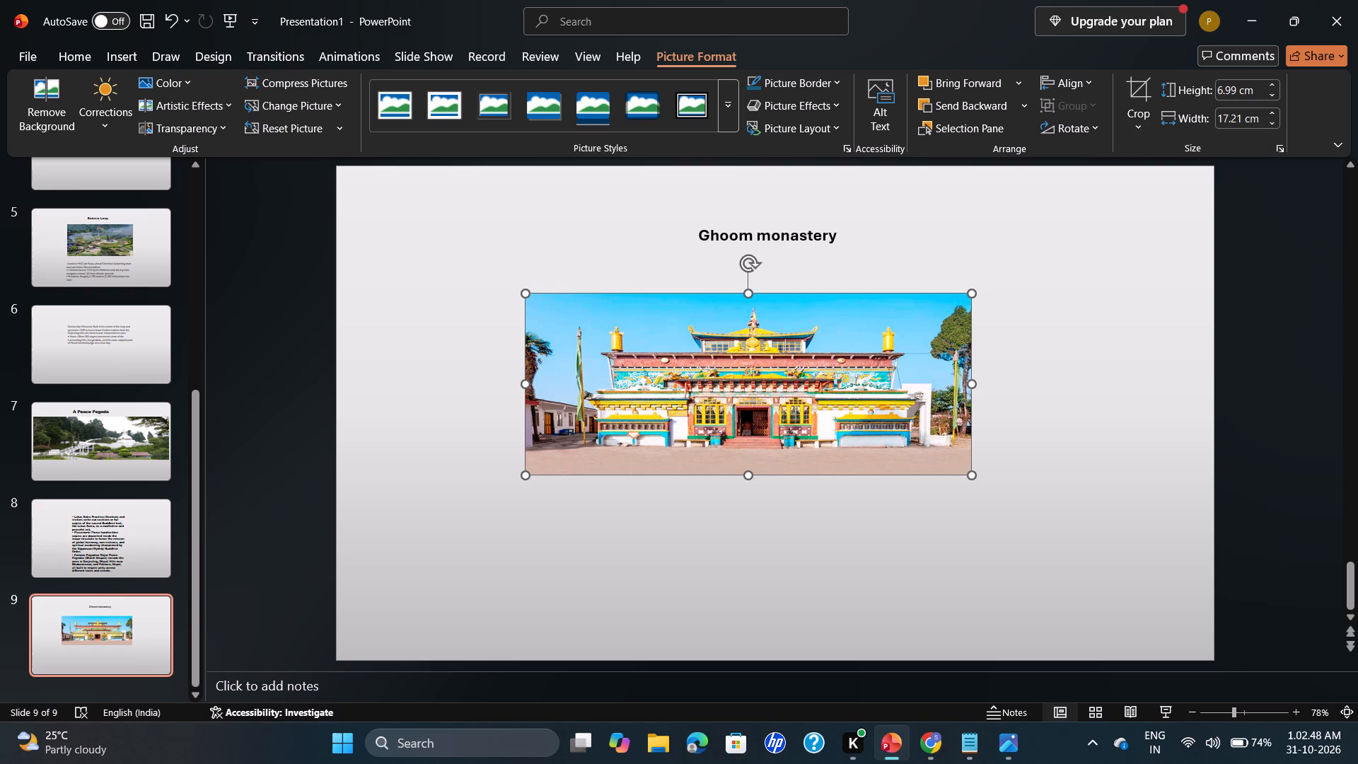
drag(748, 294, 765, 263)
click(835, 505)
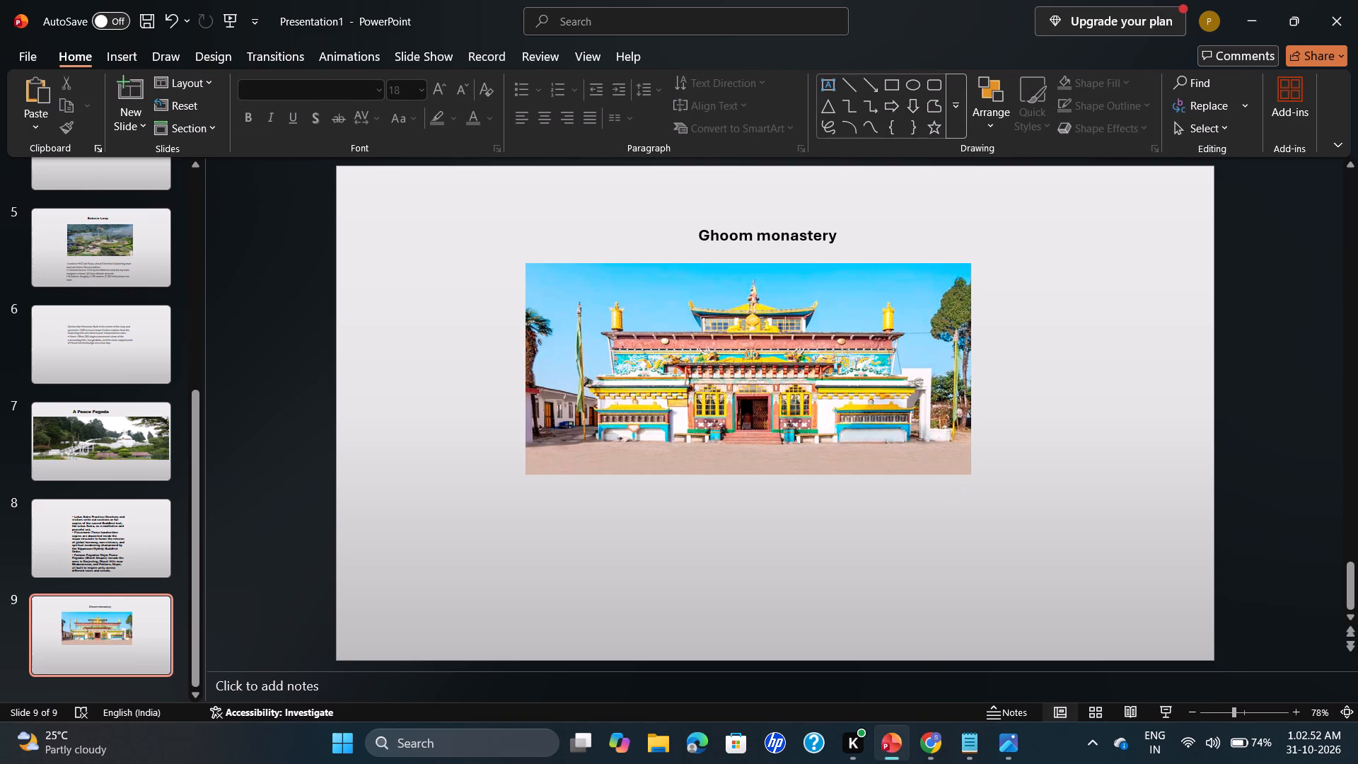
click(988, 474)
Draw a text box for the description in the empty area below the monastery picture.
click(828, 86)
drag(579, 511, 951, 580)
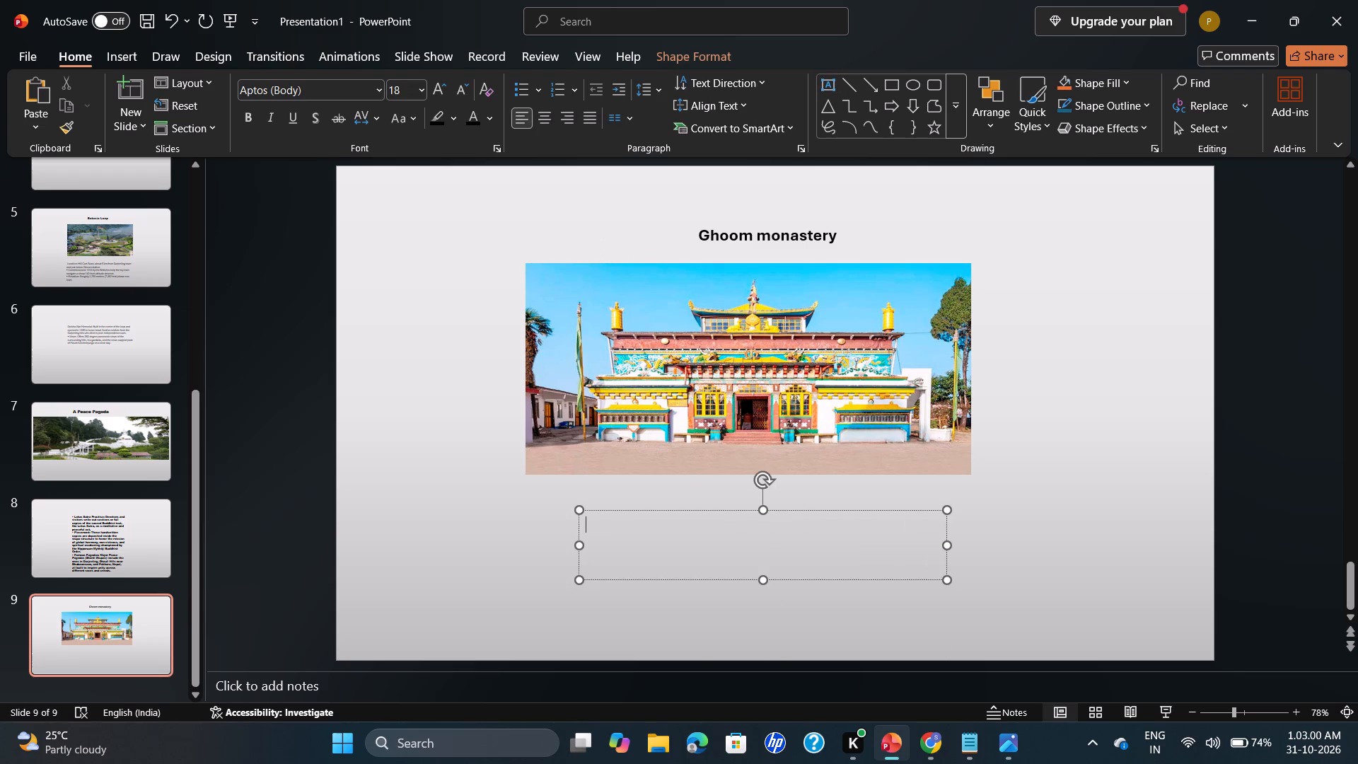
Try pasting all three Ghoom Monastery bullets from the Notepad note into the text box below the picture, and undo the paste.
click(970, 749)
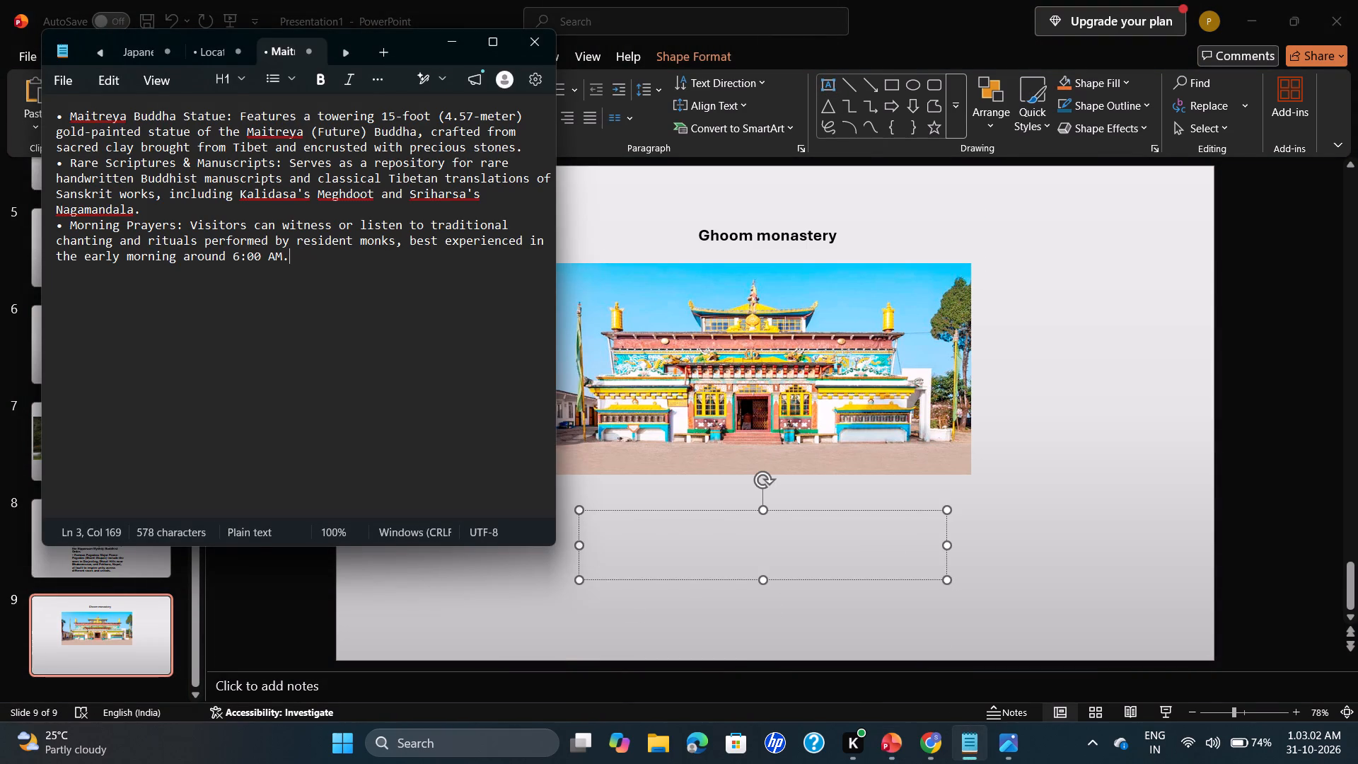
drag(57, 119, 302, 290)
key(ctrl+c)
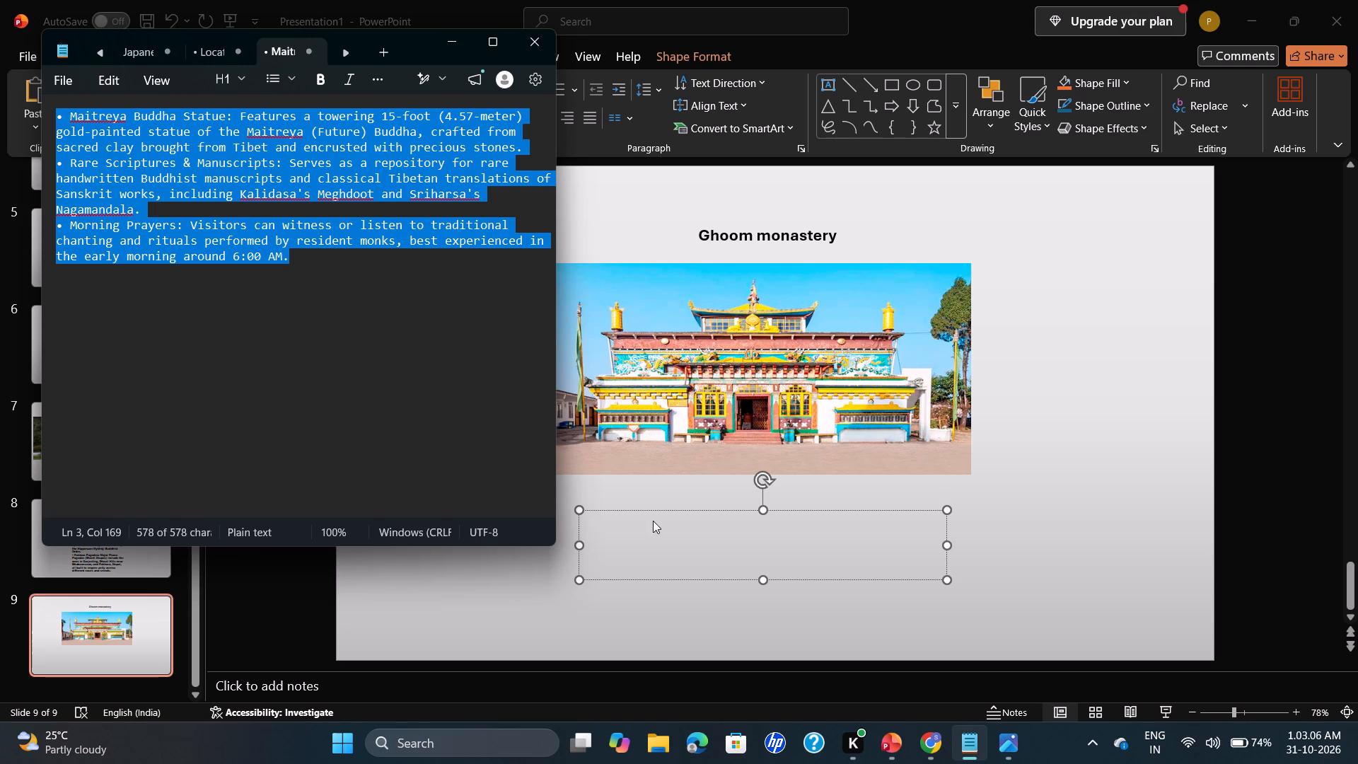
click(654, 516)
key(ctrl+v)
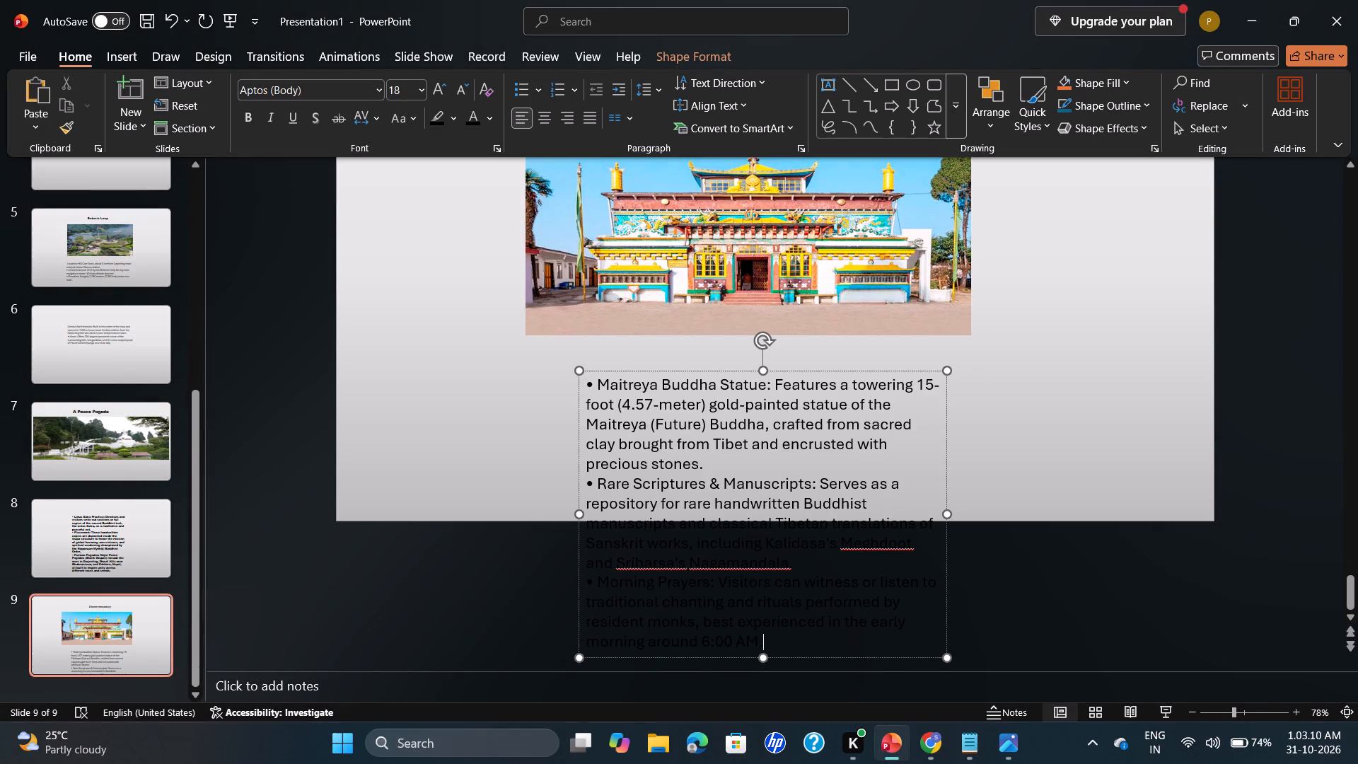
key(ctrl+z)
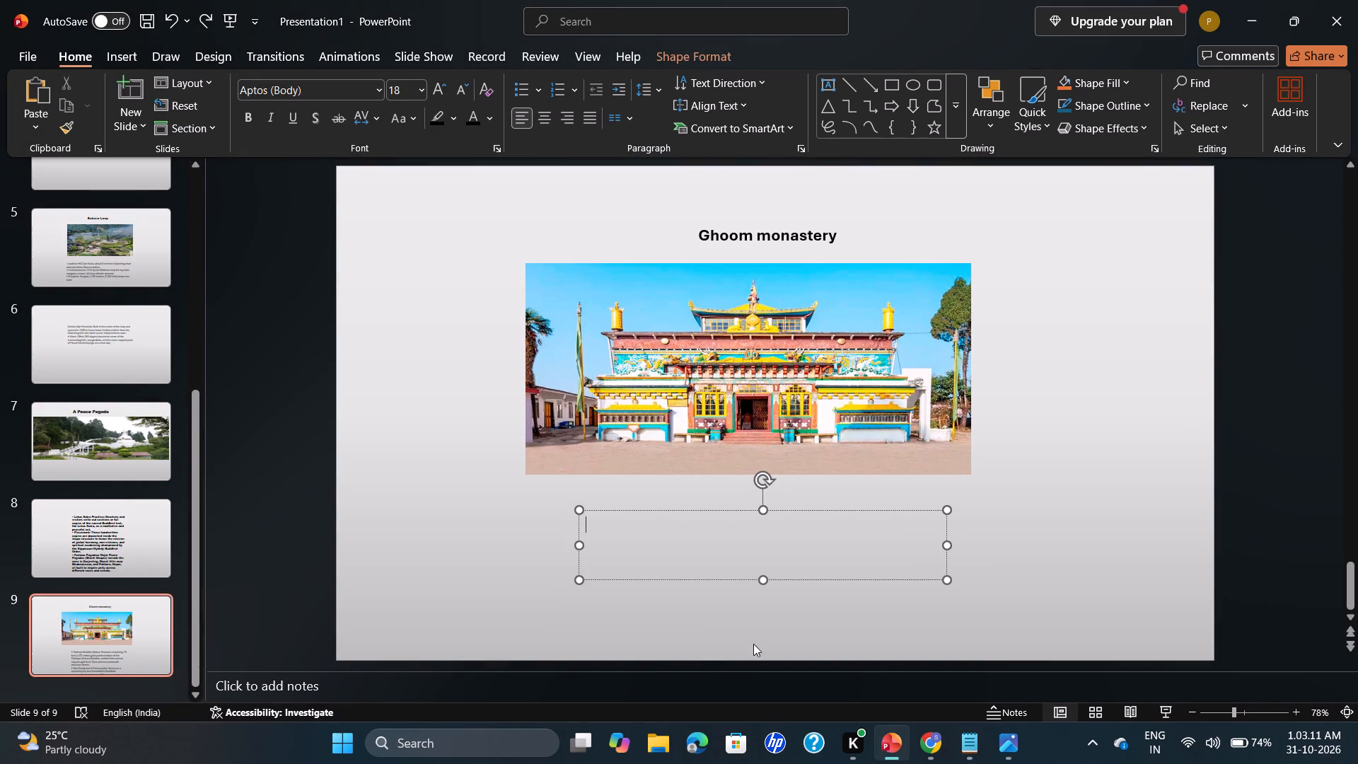
Paste all three Ghoom Monastery bullets into the text box below the picture on slide 9.
drag(764, 577, 763, 633)
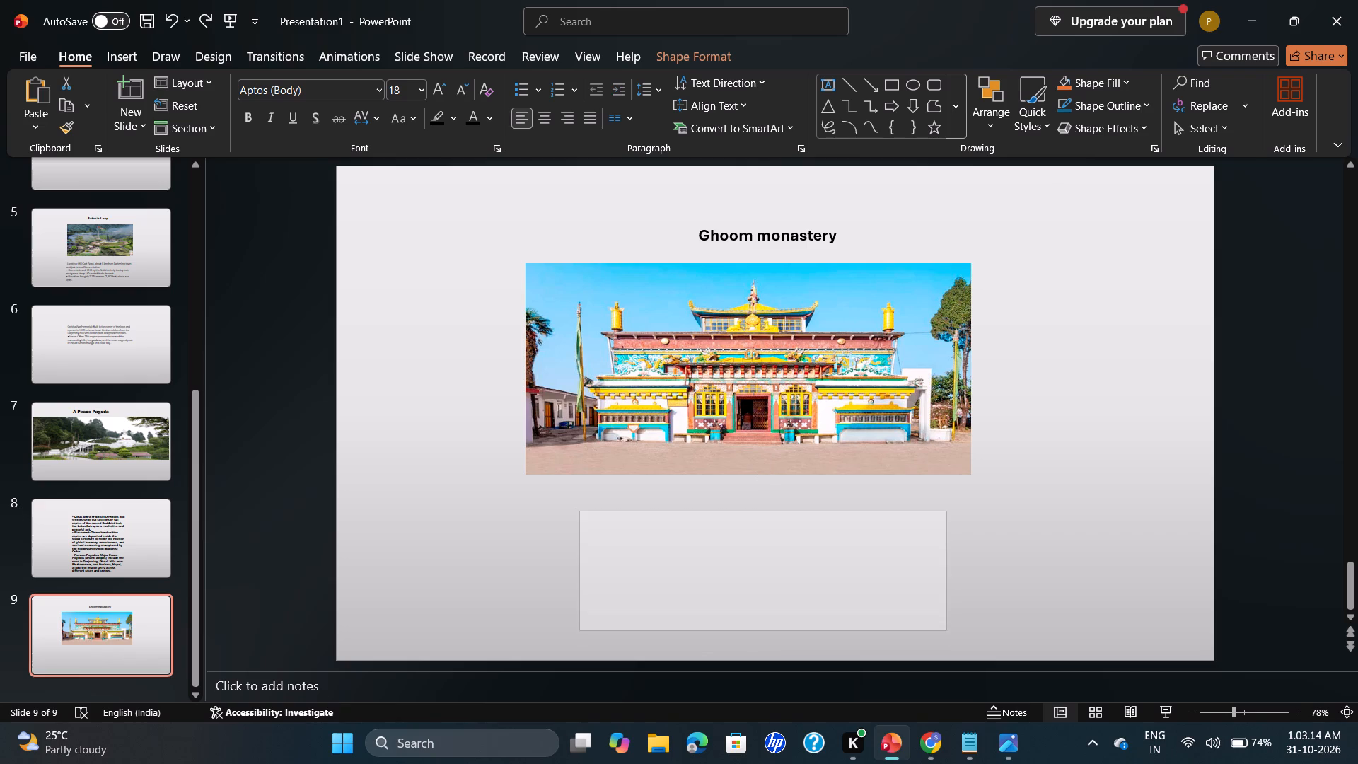
drag(763, 633, 758, 654)
click(699, 548)
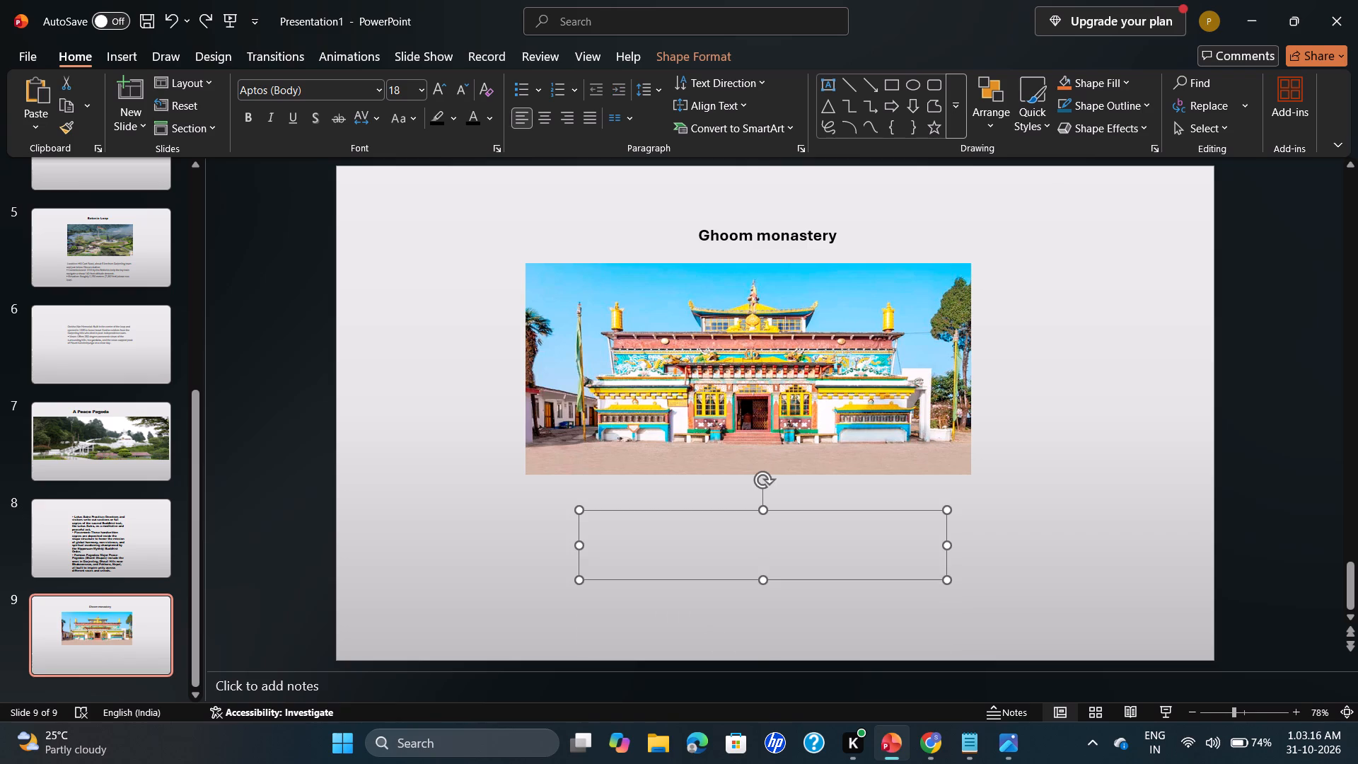
key(ctrl+v)
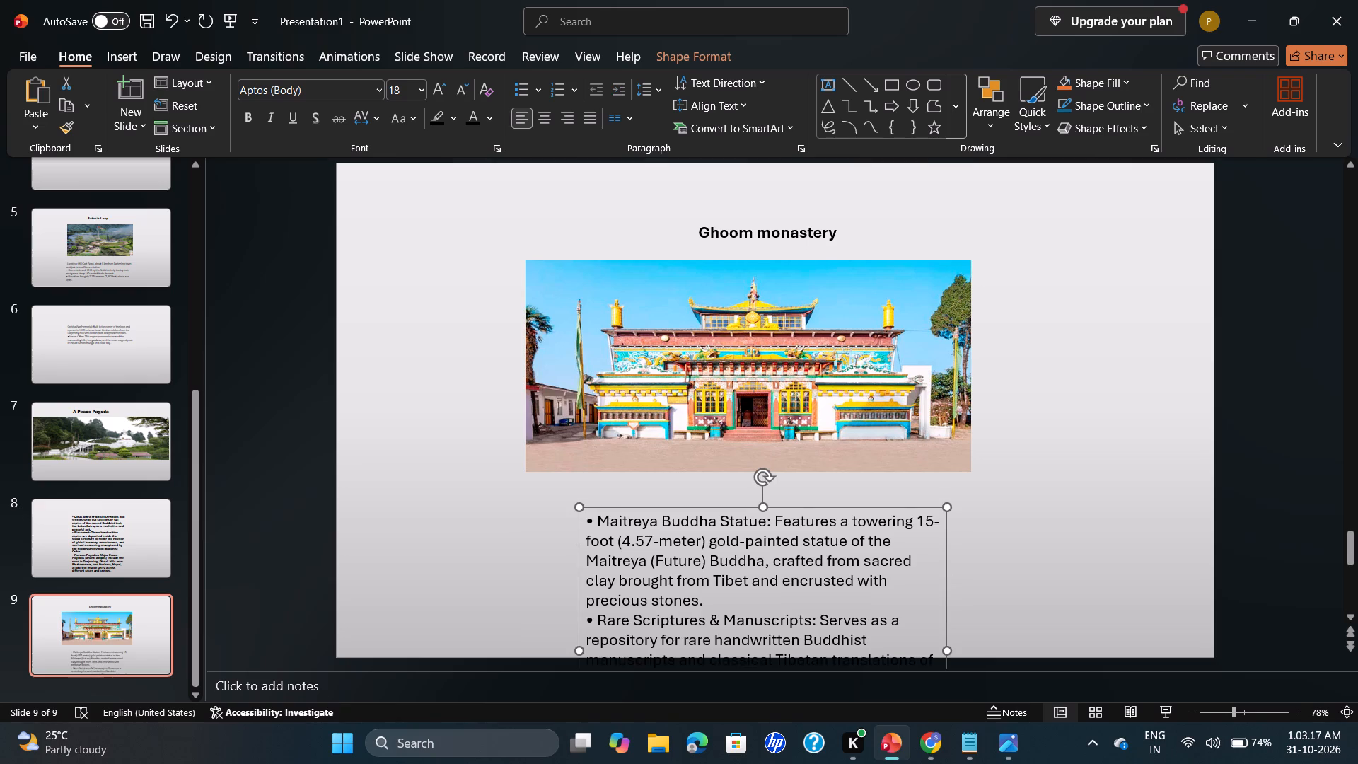
scroll(768, 594, down, 3)
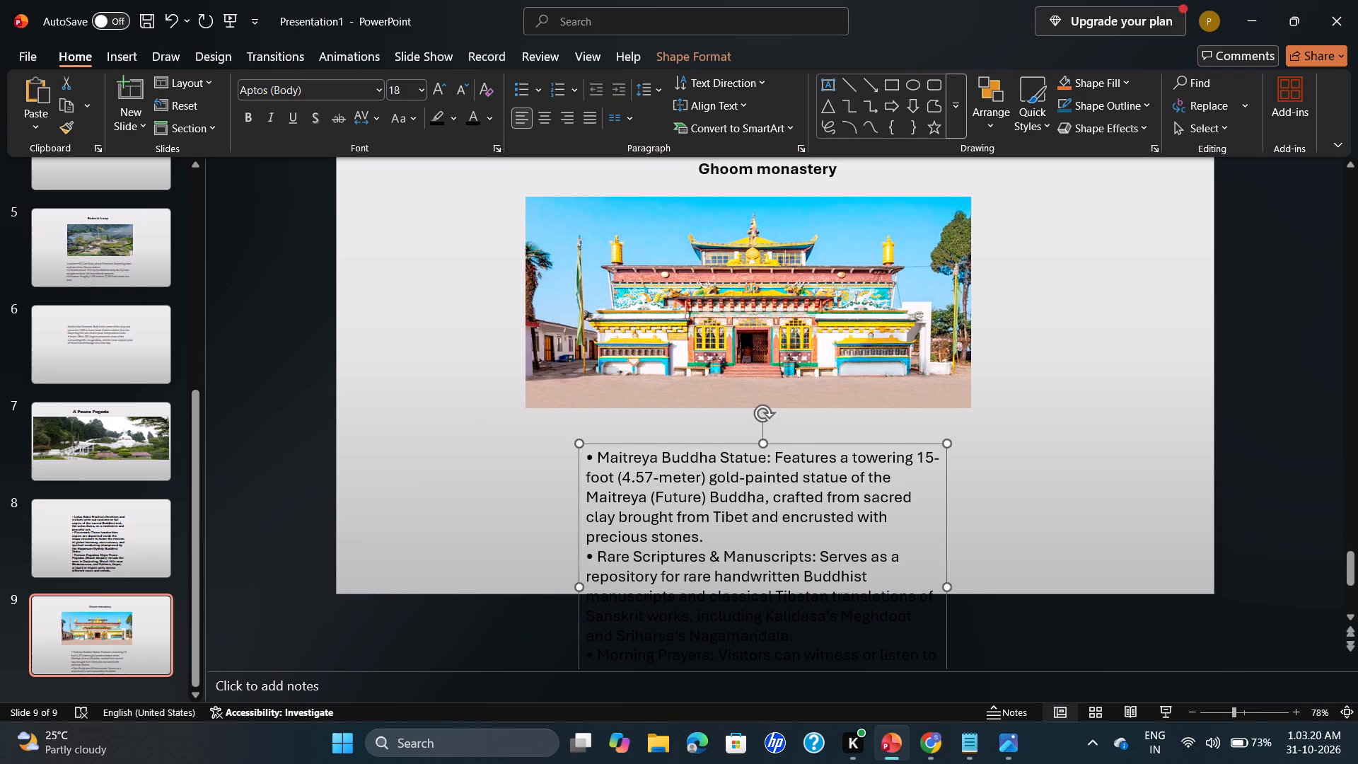
scroll(893, 639, down, 5)
scroll(755, 601, down, 4)
Delete the Morning Prayers and Rare Scriptures & Manuscripts bullets from slide 9, keeping only the Maitreya Buddha Statue bullet.
click(782, 639)
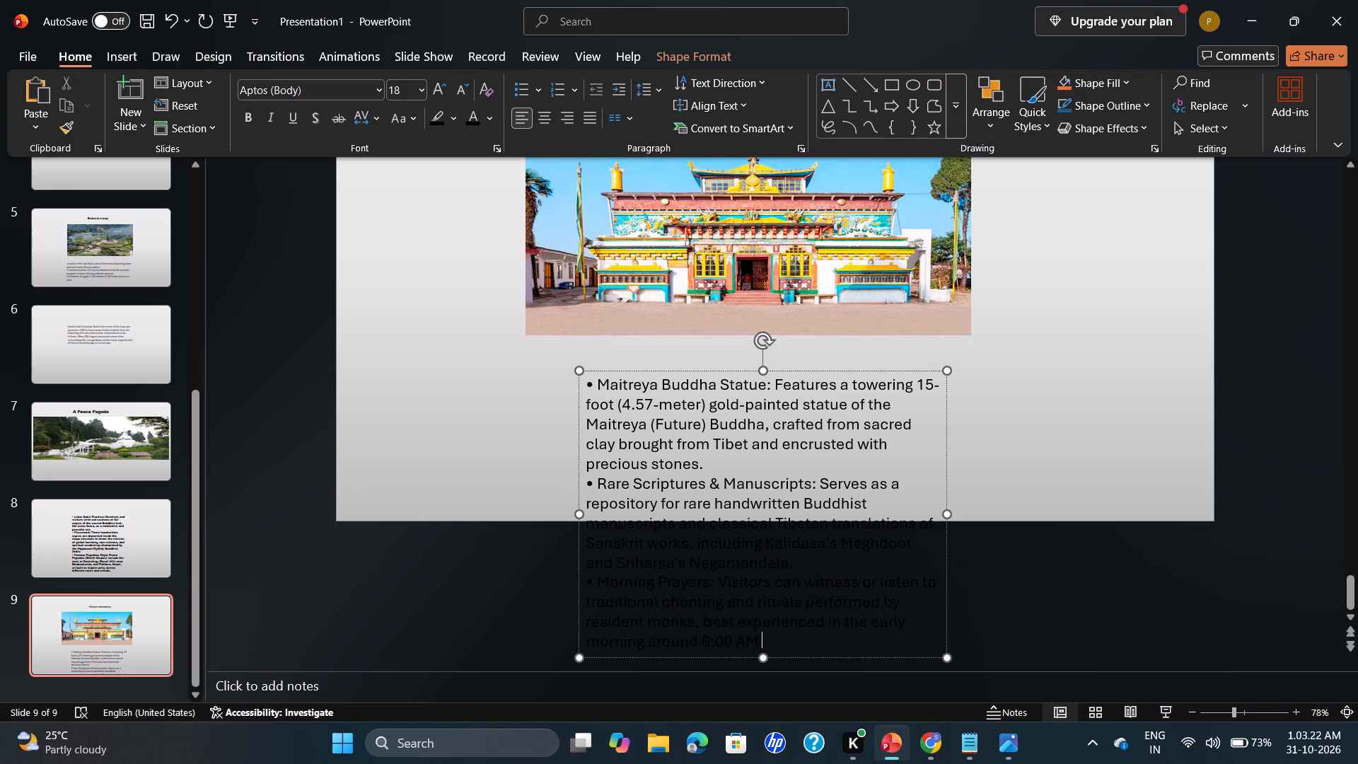
key(BackSpace)
key(BackSpace)
key(BackSpace)
key(BackSpace)
key(BackSpace)
key(BackSpace)
key(BackSpace)
key(BackSpace)
key(BackSpace)
key(BackSpace)
key(BackSpace)
key(BackSpace)
key(BackSpace)
key(BackSpace)
key(BackSpace)
key(BackSpace)
key(BackSpace)
key(BackSpace)
key(BackSpace)
key(BackSpace)
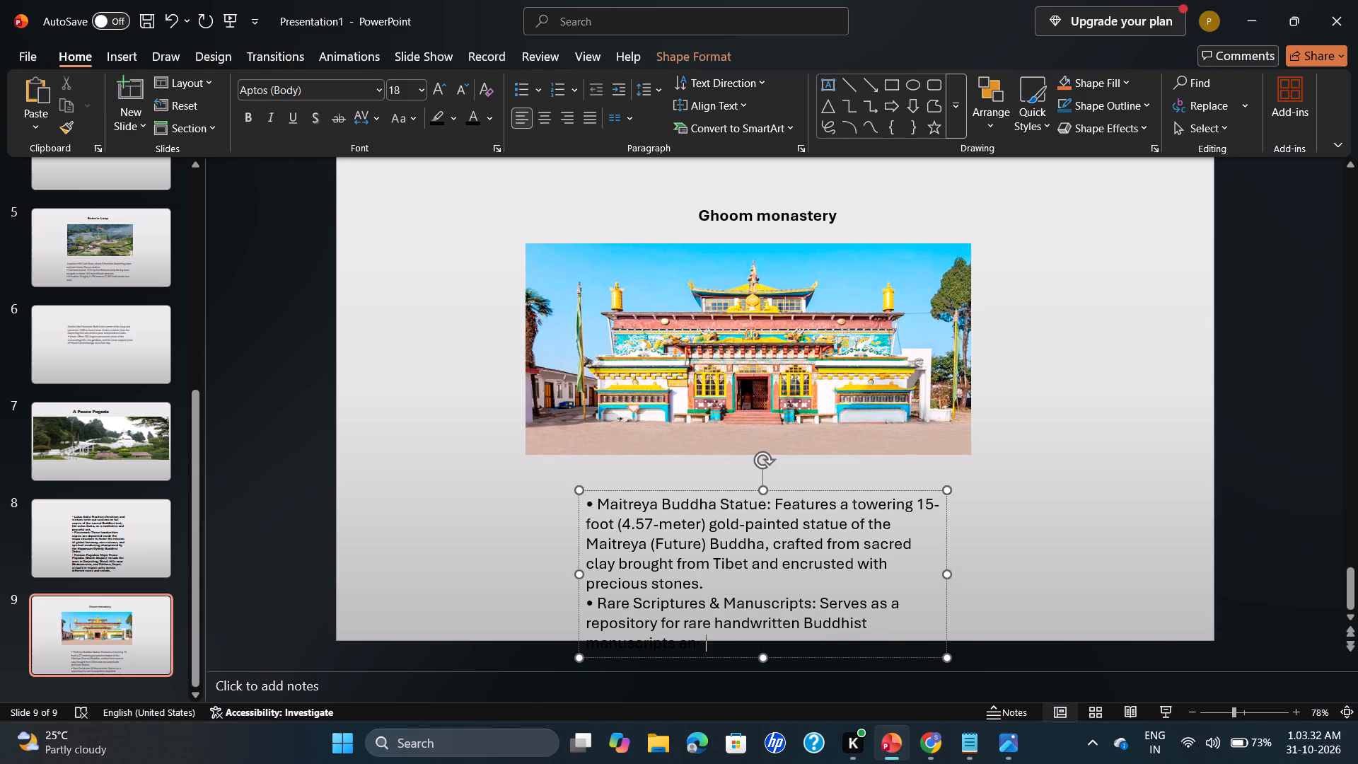
key(BackSpace)
key(BackSpace)
key(BackSpace)
key(BackSpace)
key(BackSpace)
key(BackSpace)
key(BackSpace)
key(BackSpace)
key(BackSpace)
key(BackSpace)
key(BackSpace)
key(BackSpace)
key(BackSpace)
key(BackSpace)
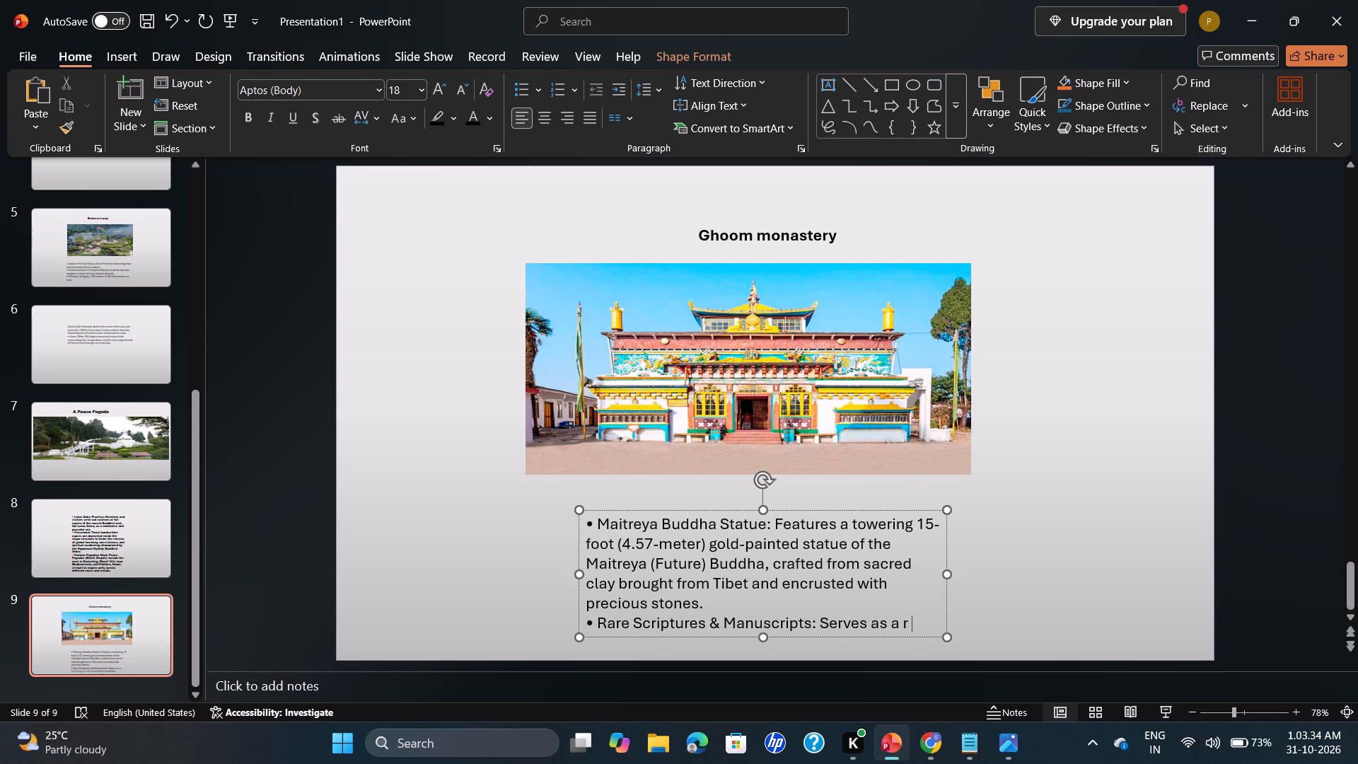
key(BackSpace)
key(BackSpace)
key(BackSpace)
key(BackSpace)
key(BackSpace)
key(BackSpace)
key(BackSpace)
key(BackSpace)
key(BackSpace)
key(BackSpace)
key(BackSpace)
key(BackSpace)
key(BackSpace)
key(BackSpace)
key(BackSpace)
key(BackSpace)
key(BackSpace)
key(BackSpace)
key(BackSpace)
key(BackSpace)
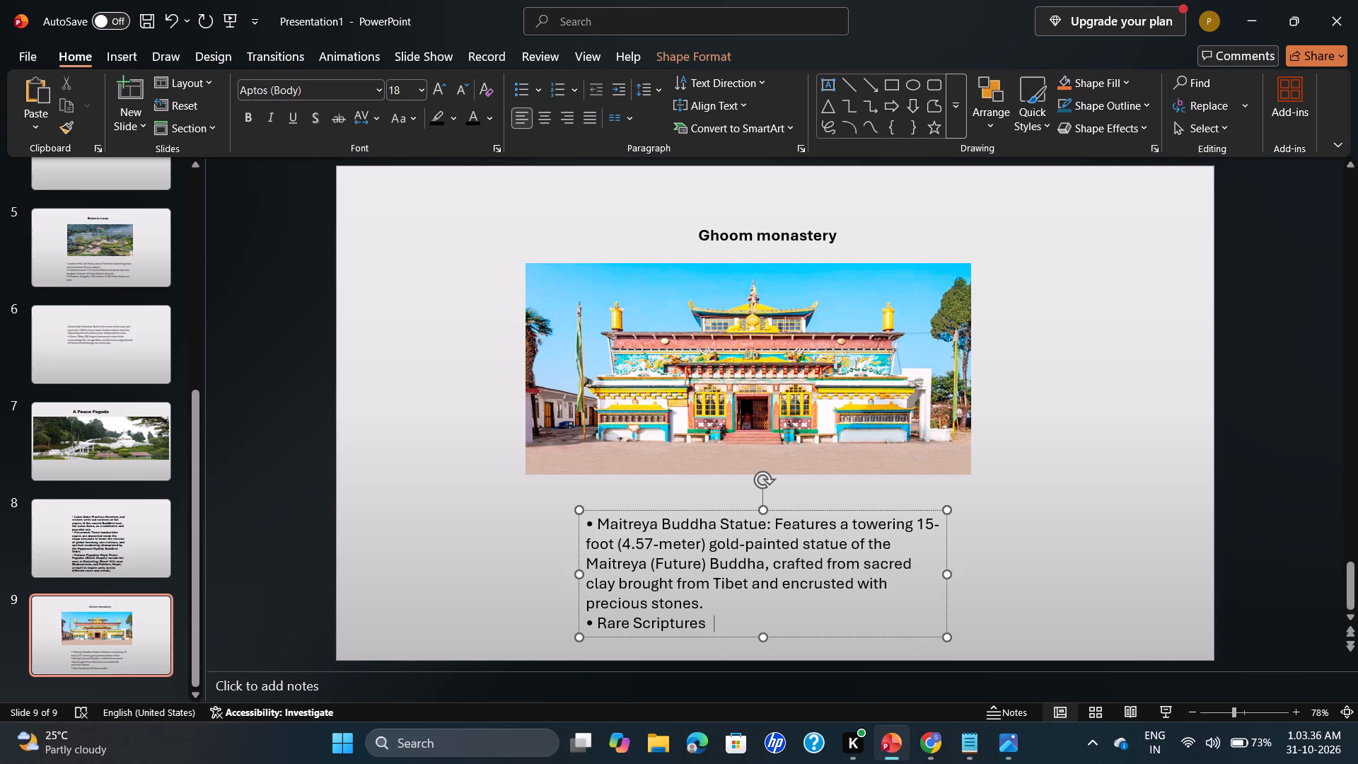
key(BackSpace)
key(BackSpace)
key(BackSpace)
key(BackSpace)
key(BackSpace)
key(BackSpace)
key(BackSpace)
key(BackSpace)
key(BackSpace)
key(BackSpace)
key(BackSpace)
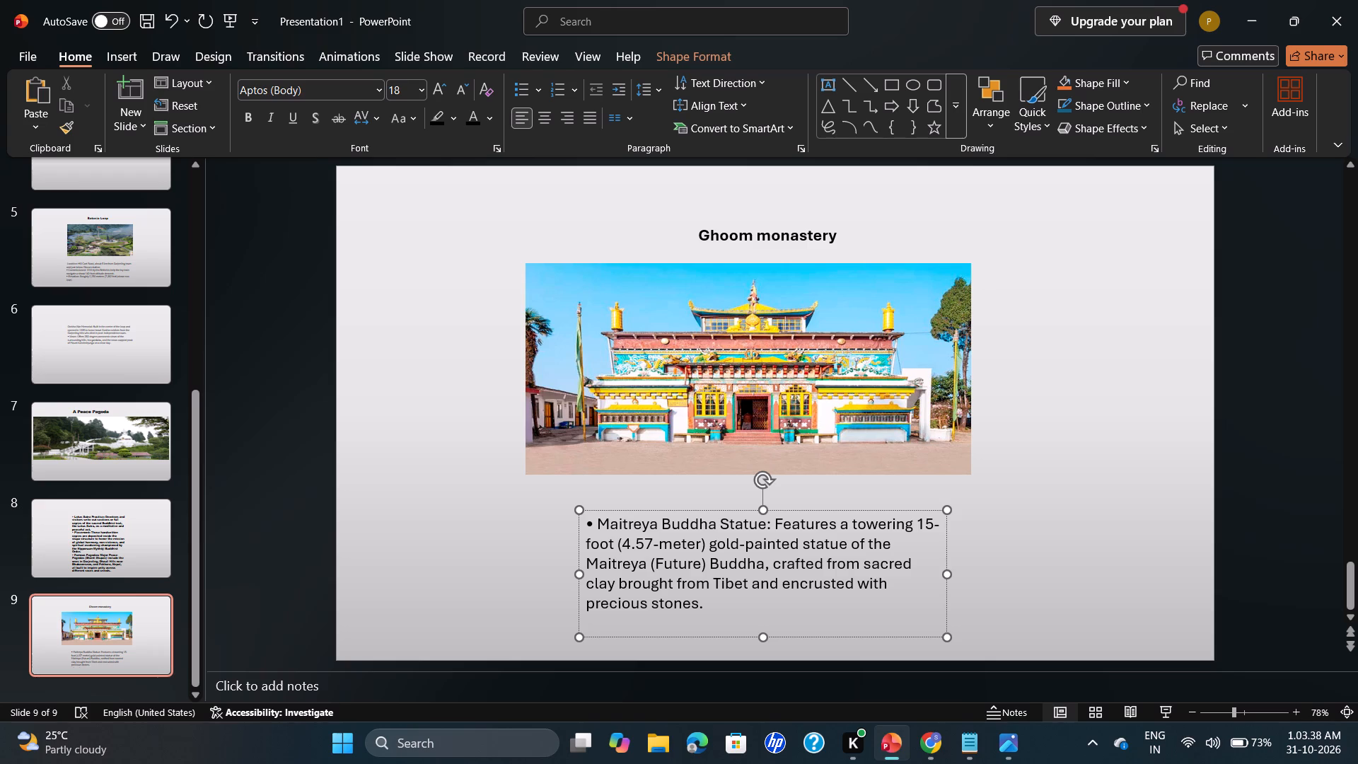
click(1003, 577)
scroll(780, 492, down, 3)
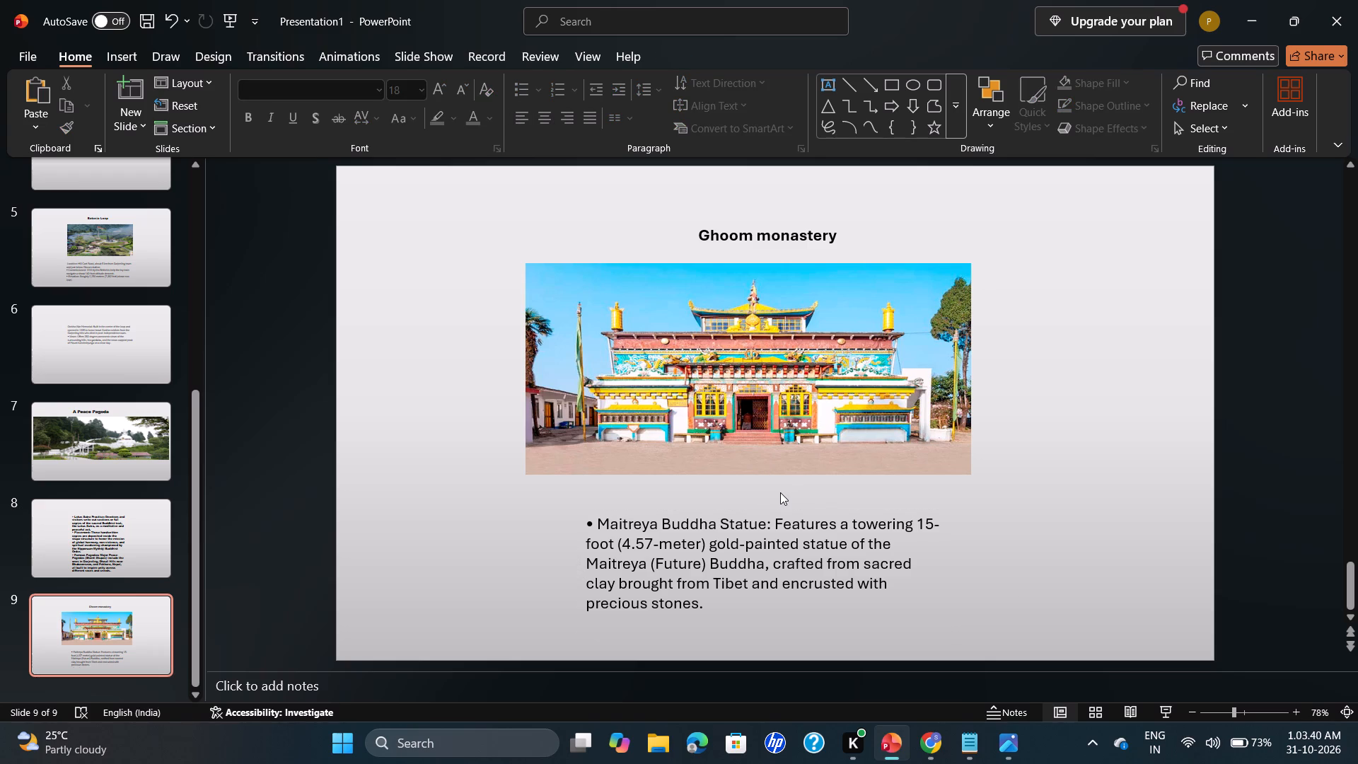
Add a new blank slide after the Ghoom Monastery slide.
right_click(141, 653)
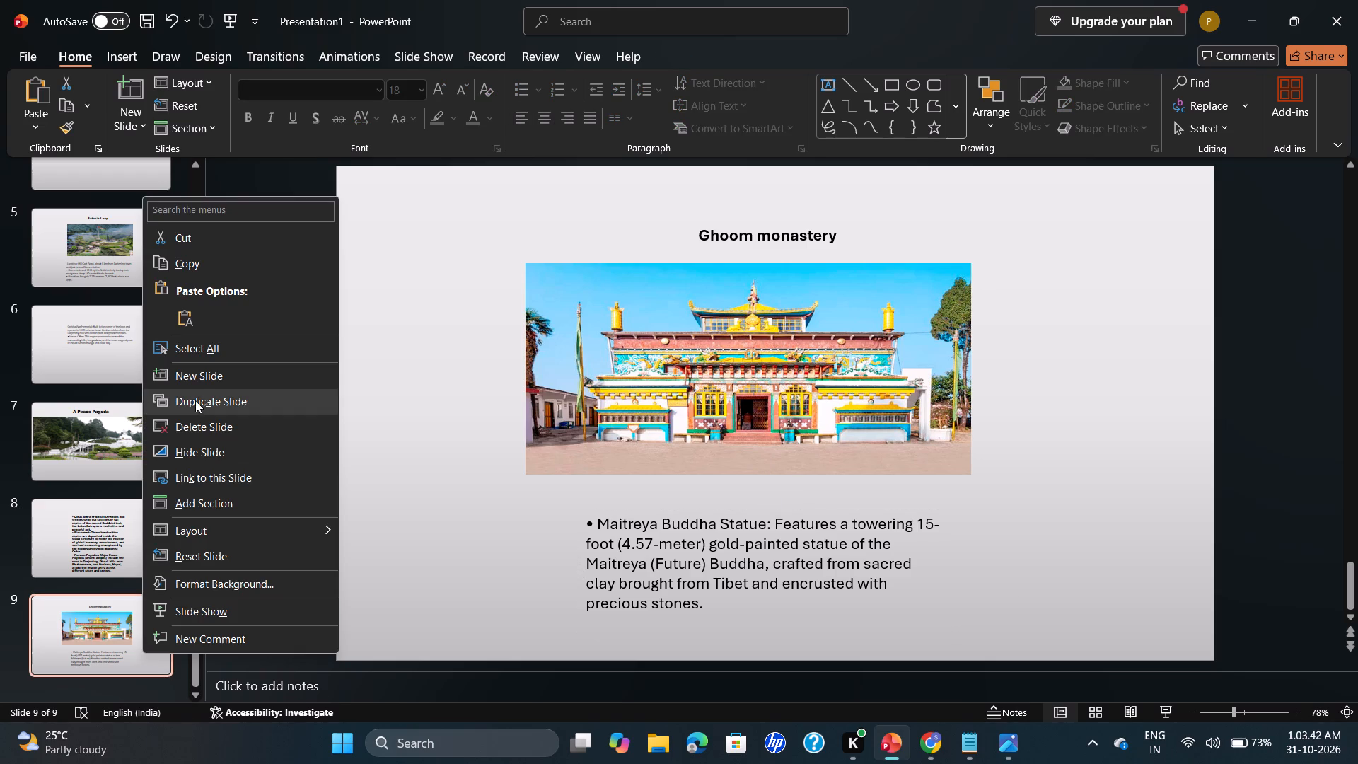
click(218, 380)
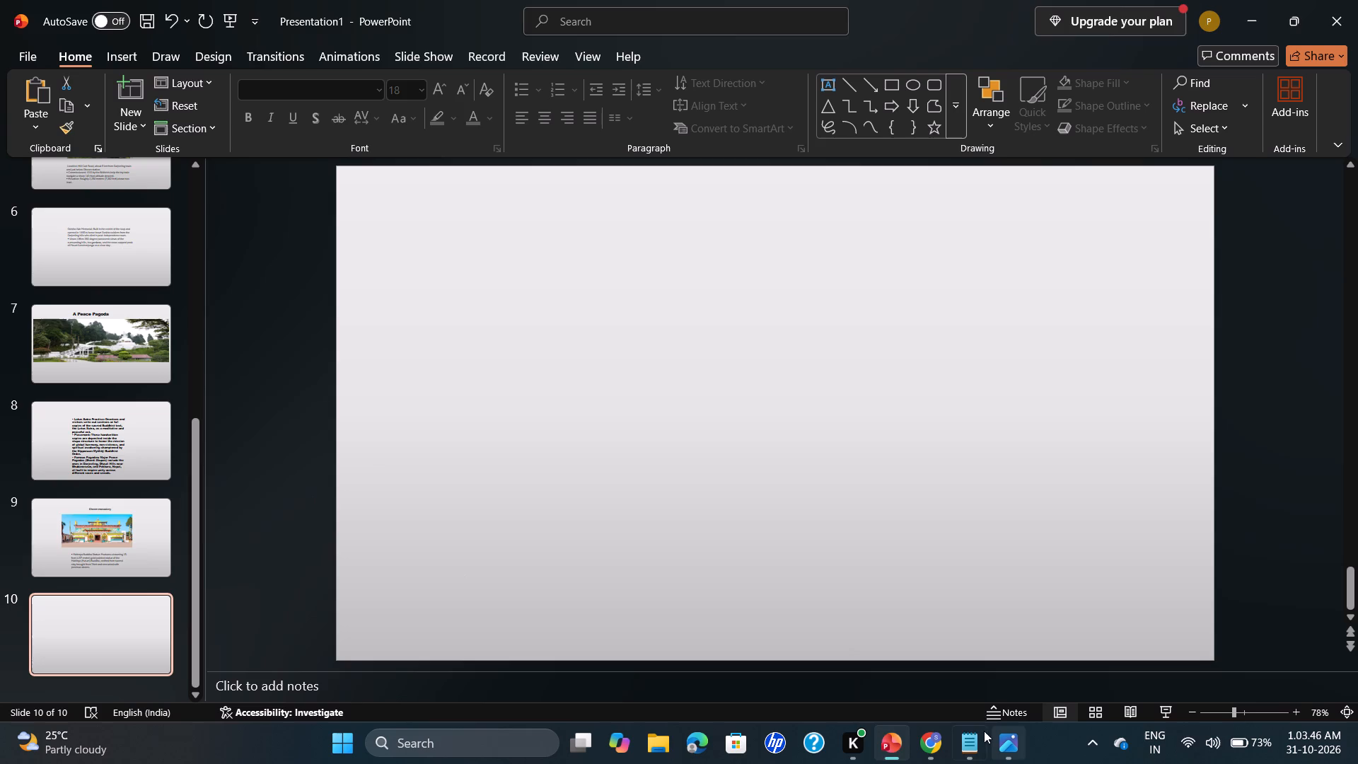
Copy the Rare Scriptures & Manuscripts and Morning Prayers bullets from the Notepad note.
click(972, 744)
click(385, 345)
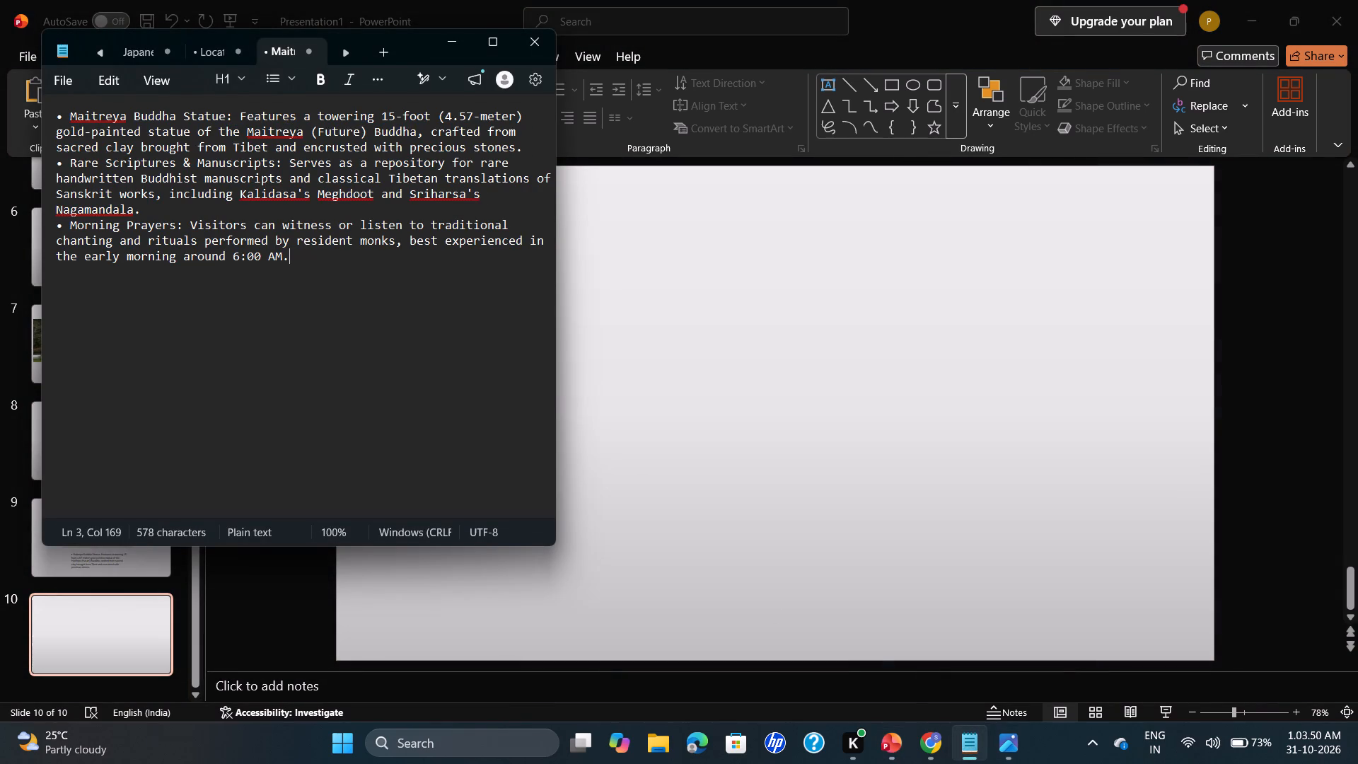
drag(55, 167, 232, 301)
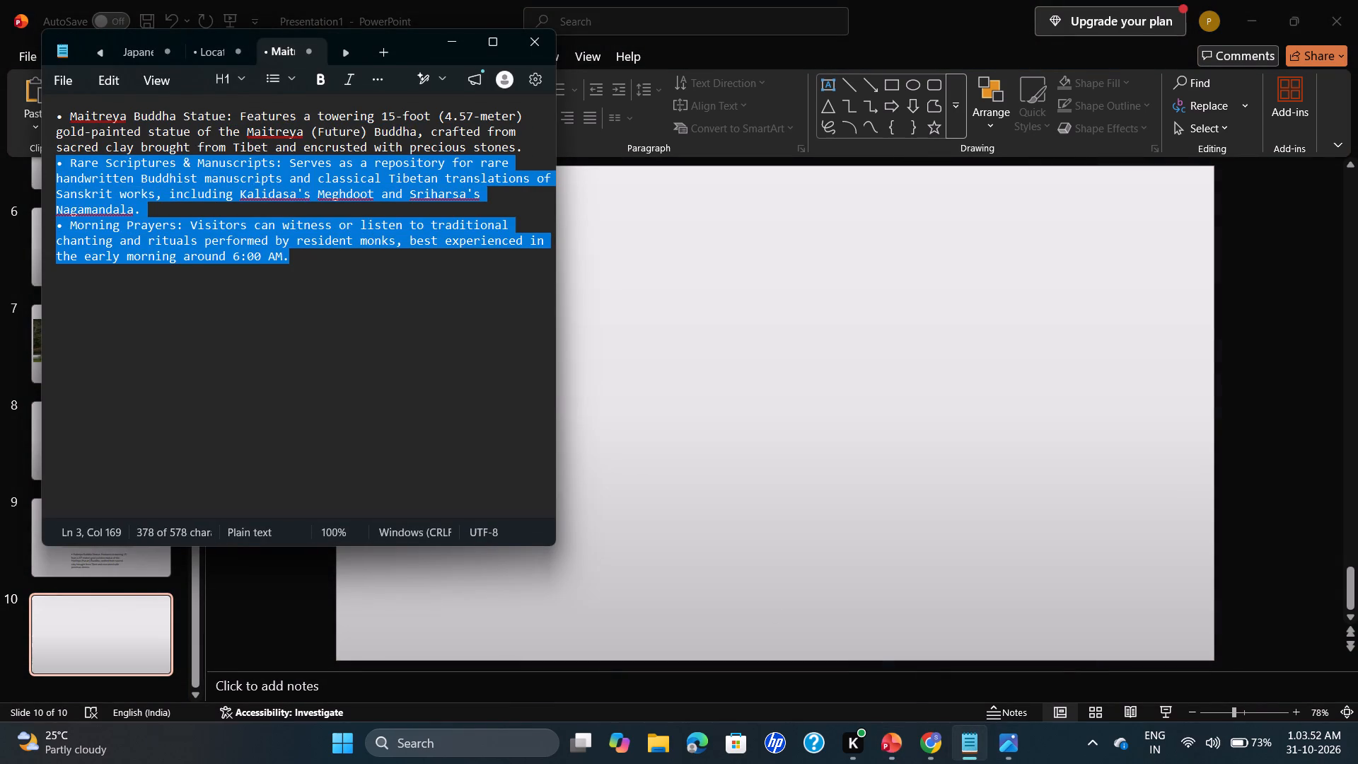
key(ctrl+c)
Draw a wide text box in the upper middle of slide 10 and paste the two copied bullets into it.
click(825, 89)
drag(545, 208, 825, 364)
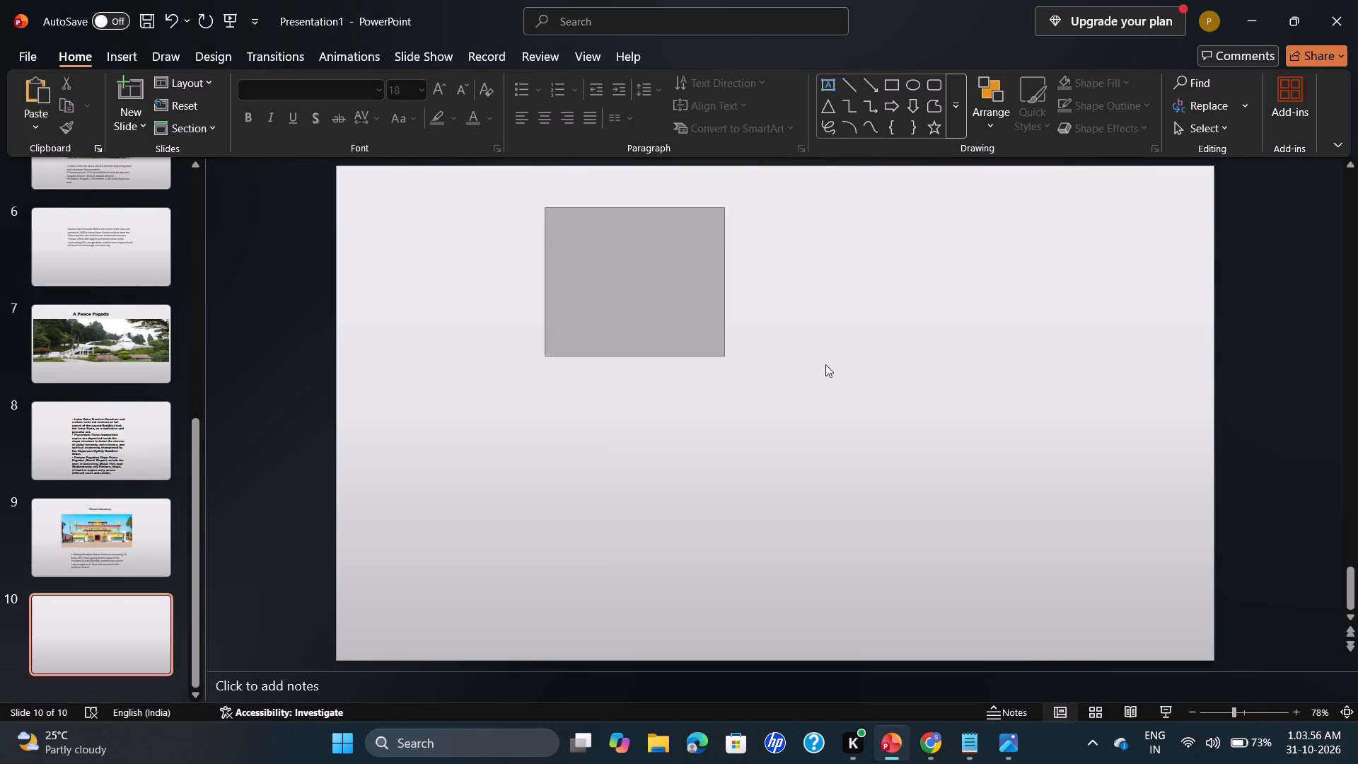
drag(825, 364, 1043, 357)
click(825, 92)
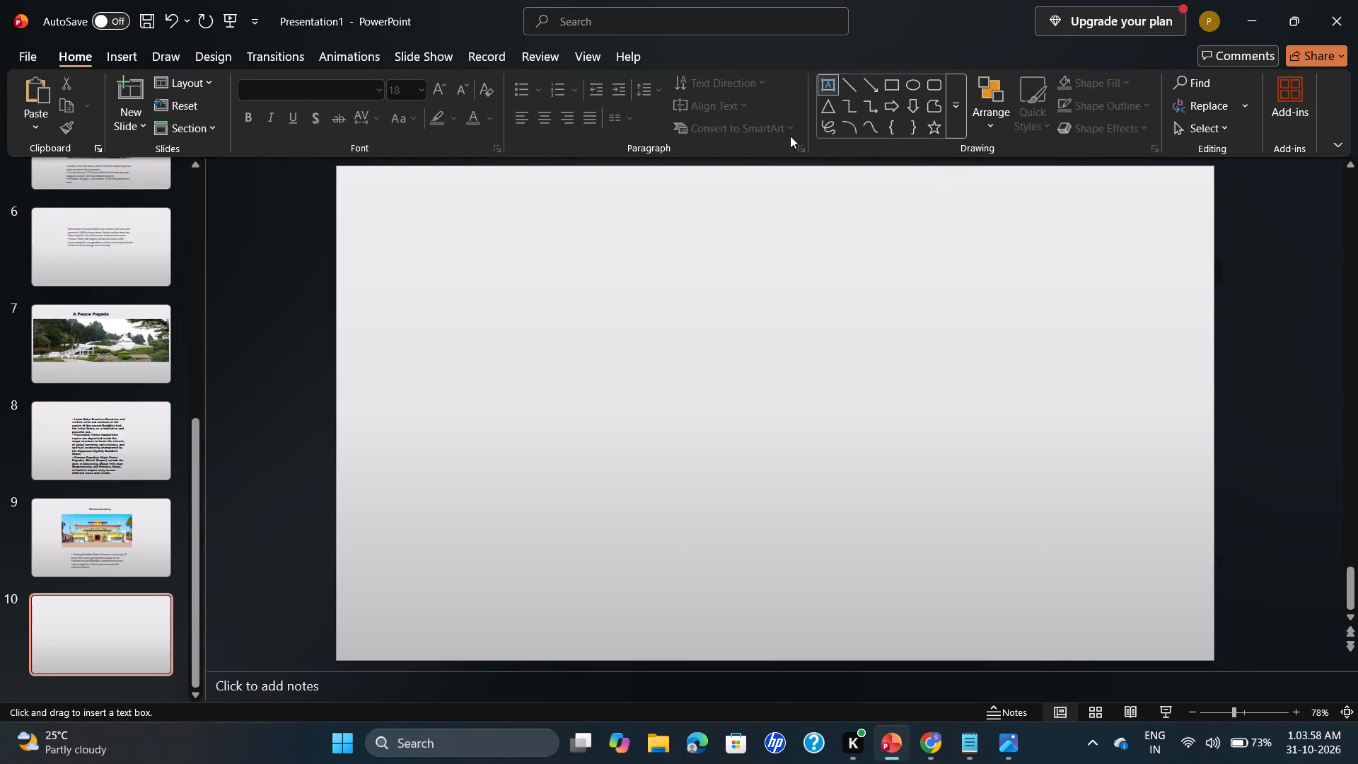
drag(542, 237, 960, 335)
click(762, 295)
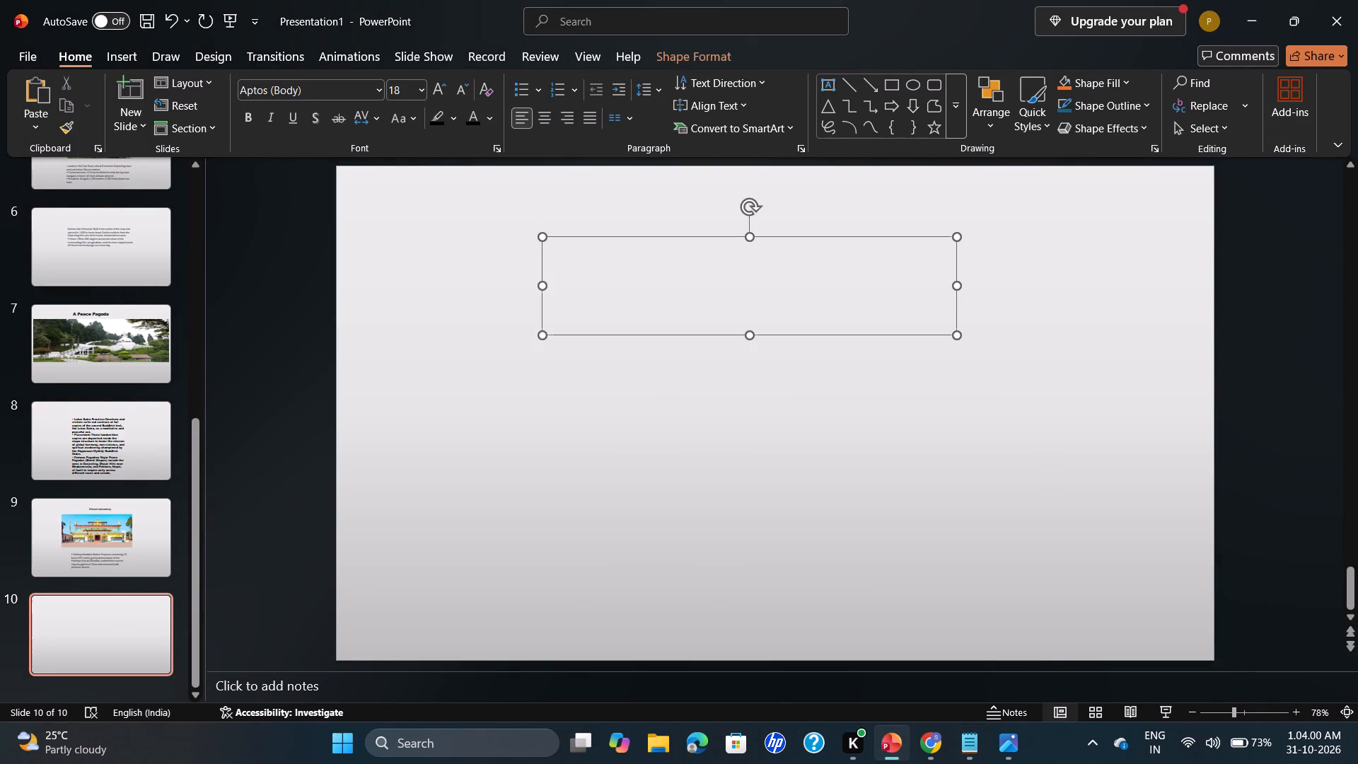
key(ctrl+v)
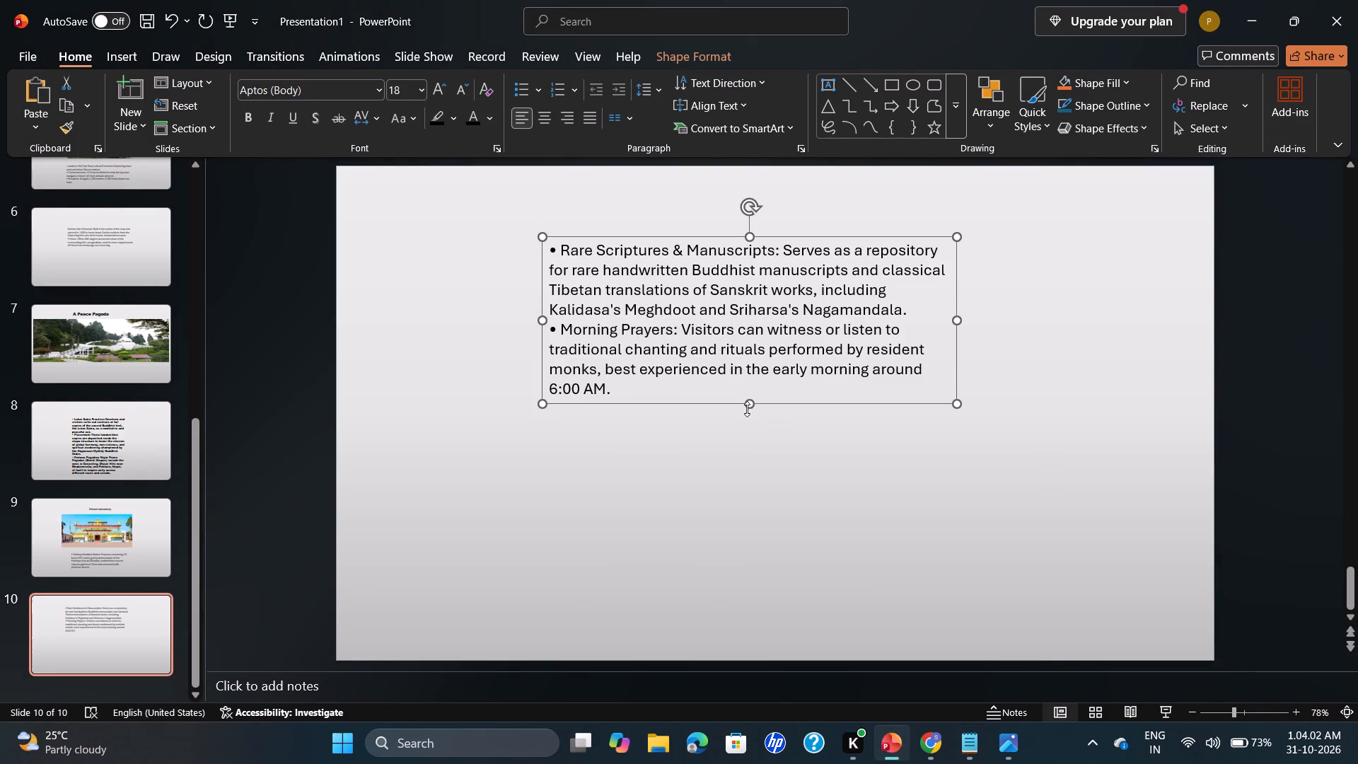
drag(747, 402, 746, 566)
Set the slide 10 bullet text to Arial Black at size 18.
click(383, 91)
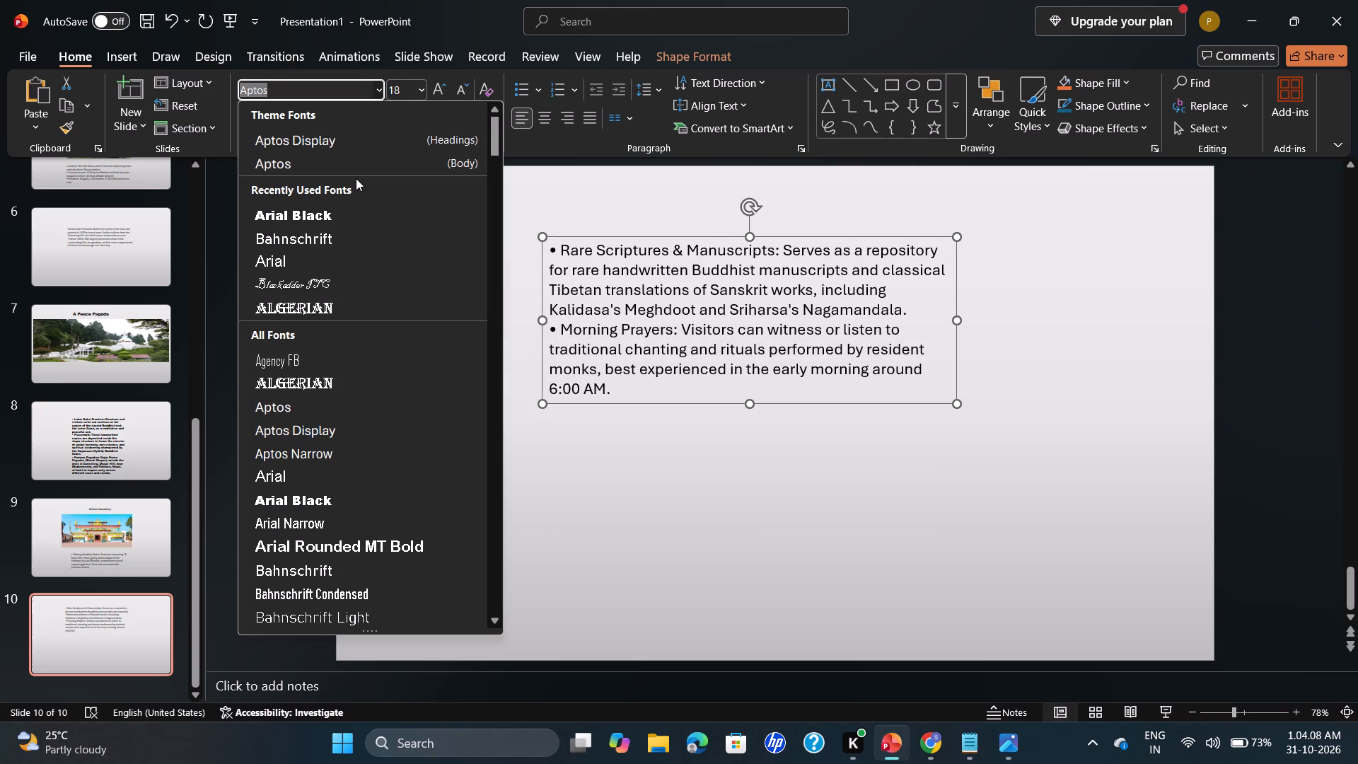
click(353, 214)
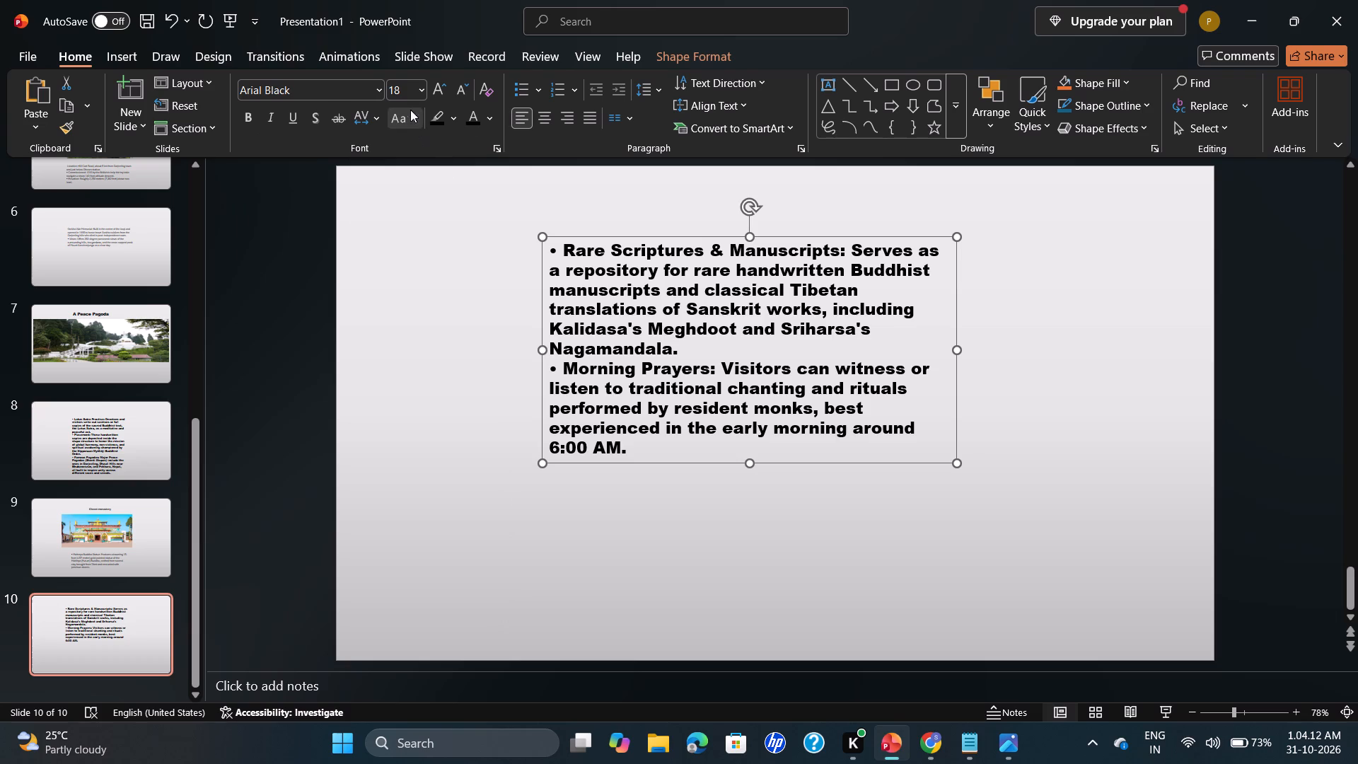
click(419, 101)
click(420, 96)
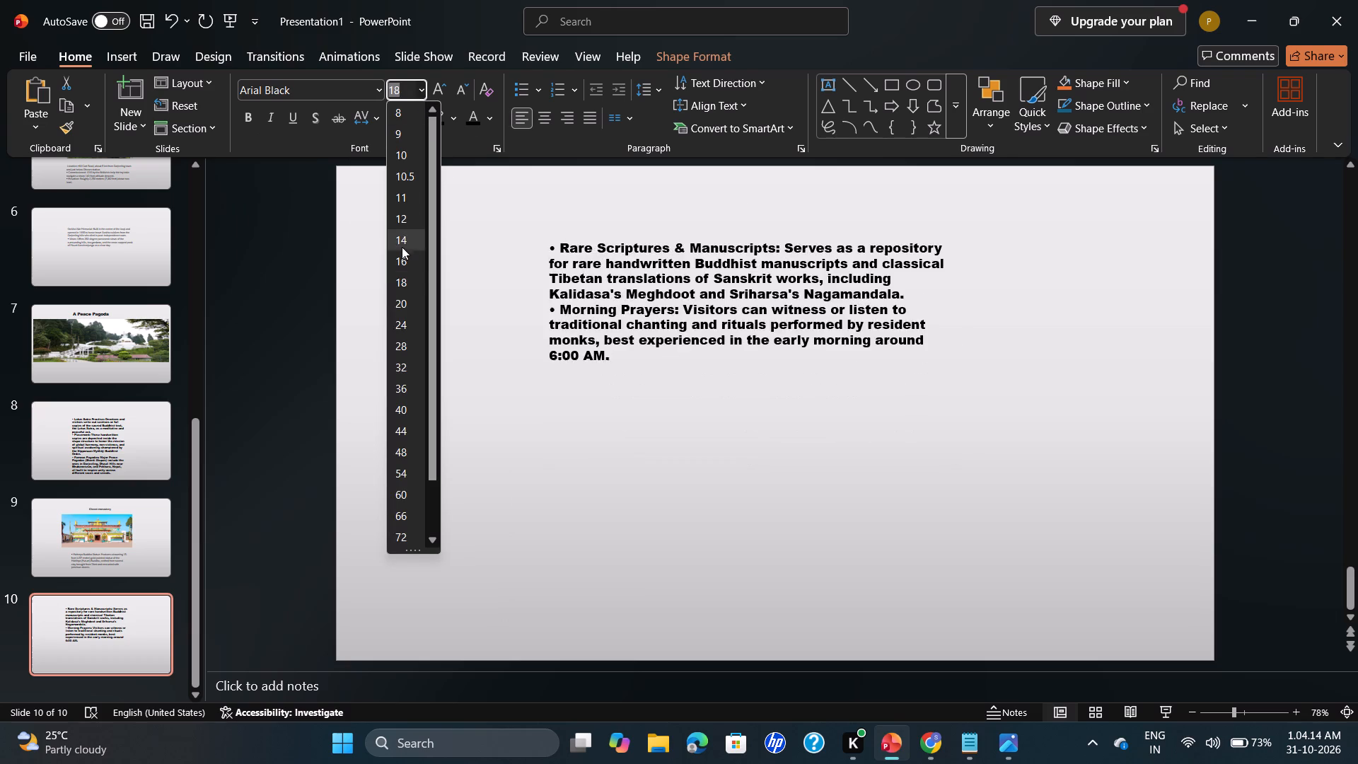
click(402, 290)
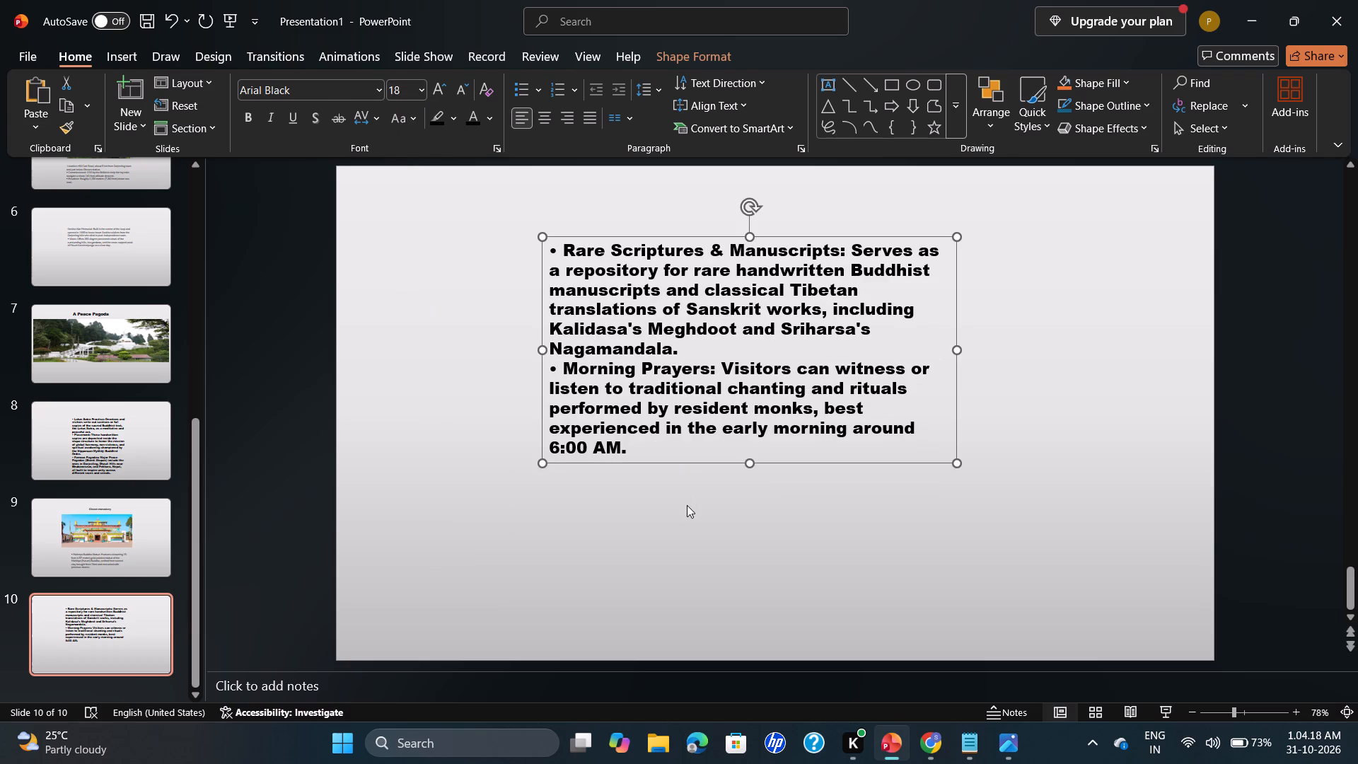
click(687, 505)
scroll(687, 505, down, 2)
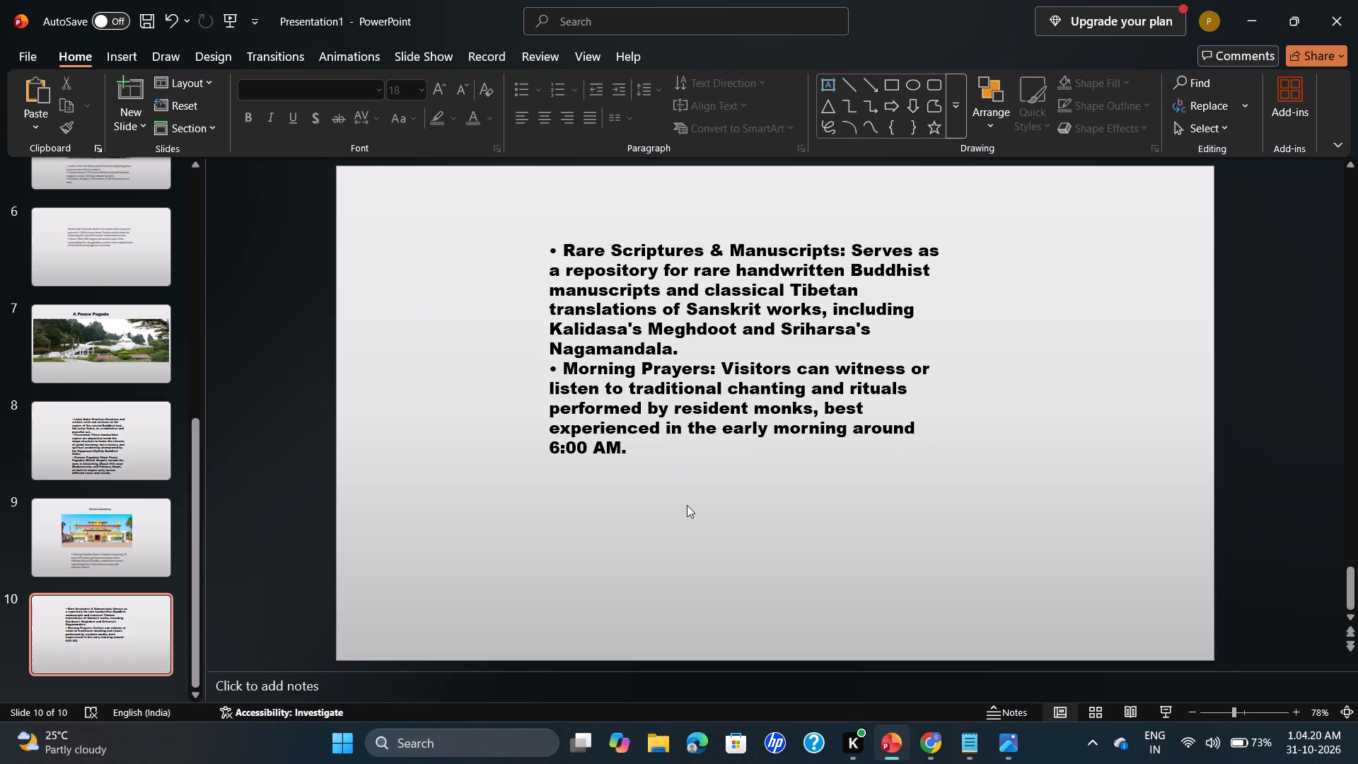
Add a new blank slide after slide 10.
right_click(161, 654)
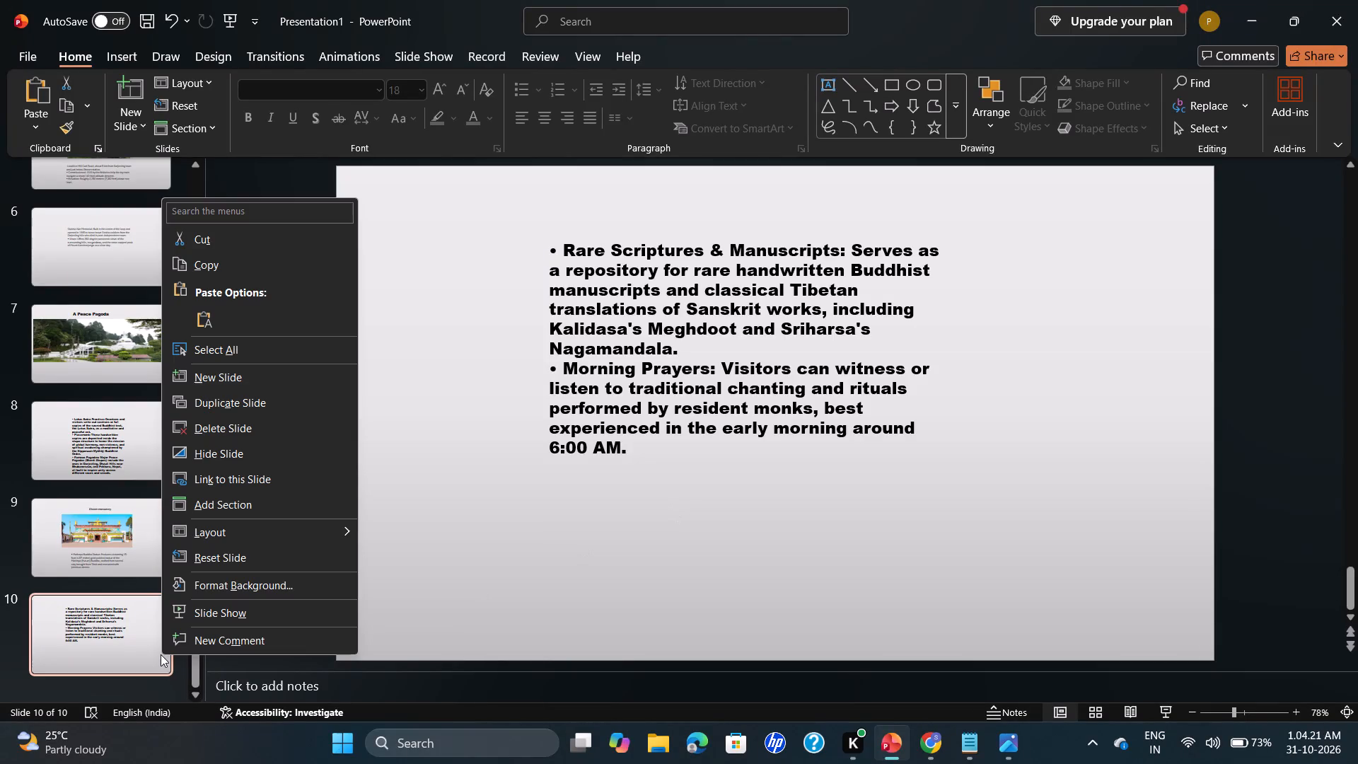
click(250, 378)
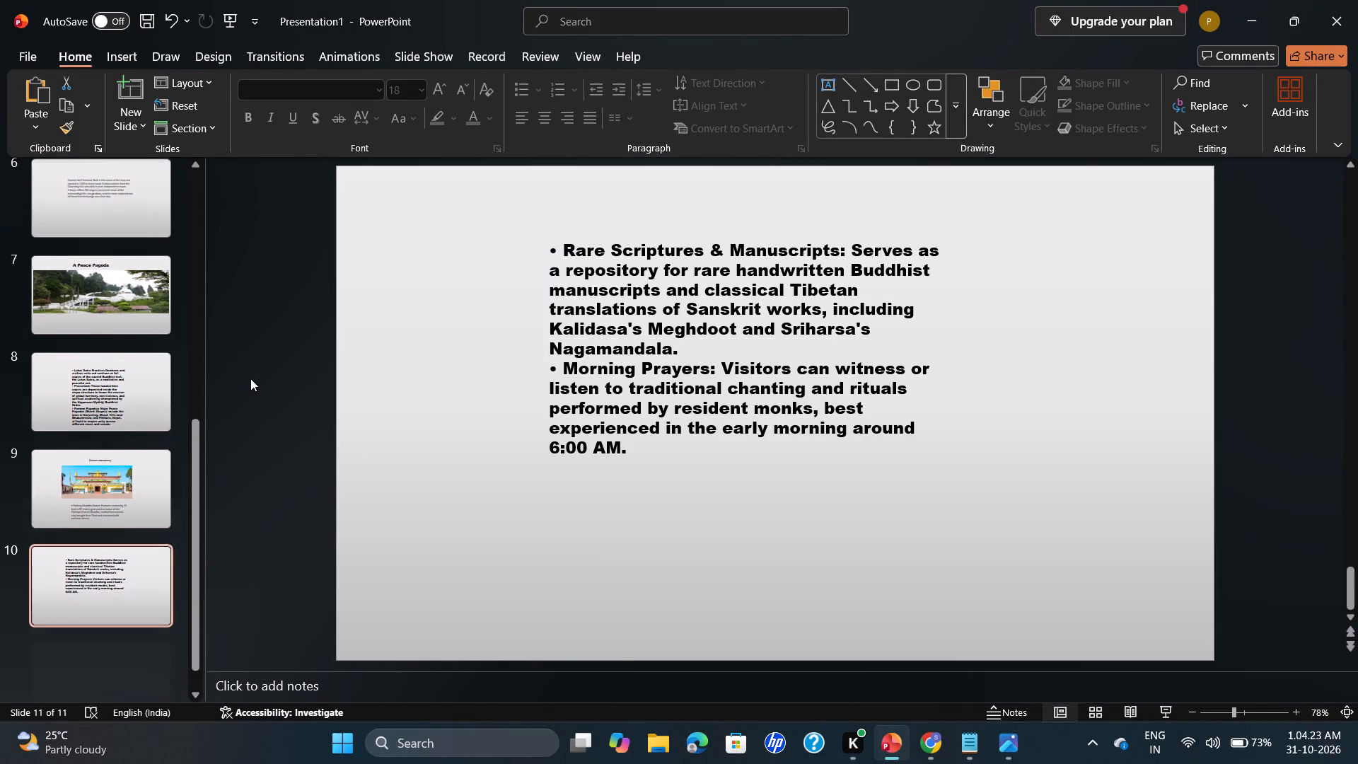
Check the top five places list on slide 2 for the next place to cover.
scroll(113, 336, up, 1)
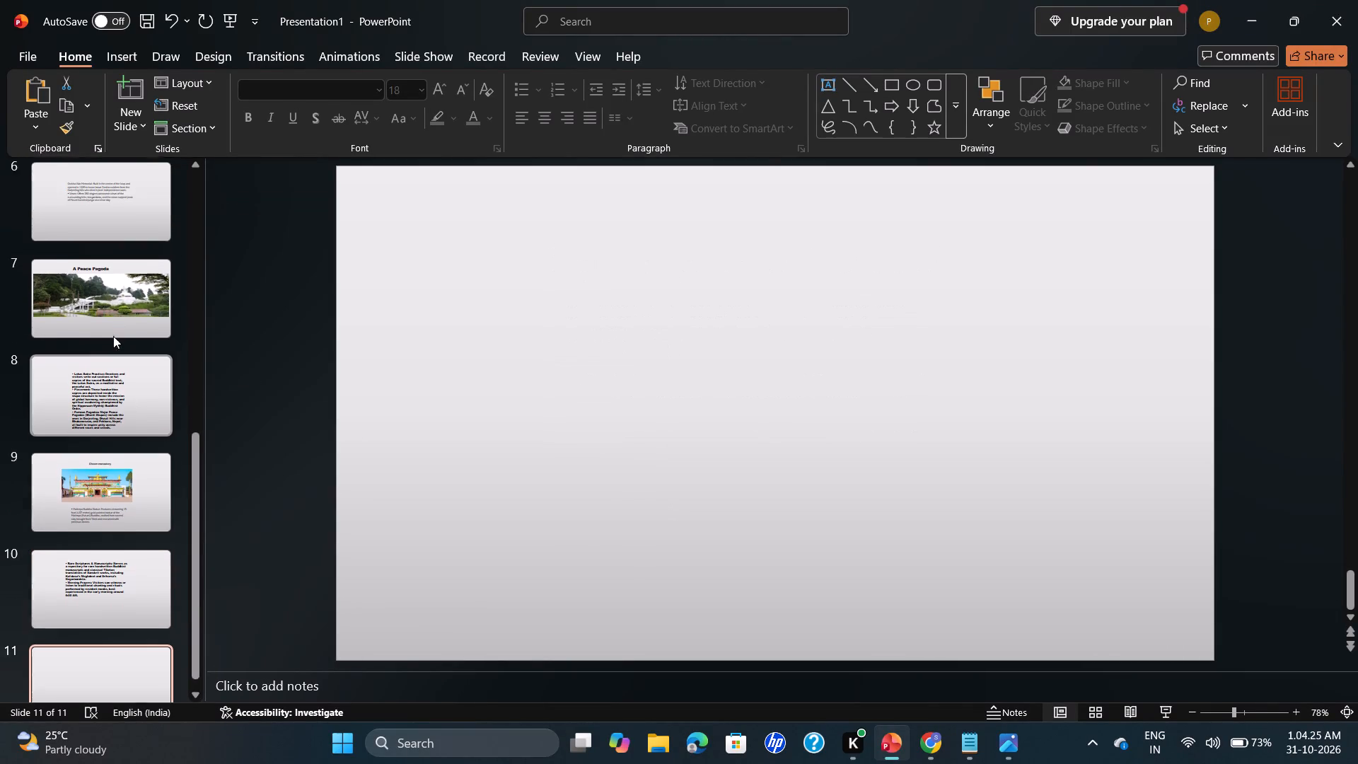
scroll(113, 336, up, 11)
click(113, 336)
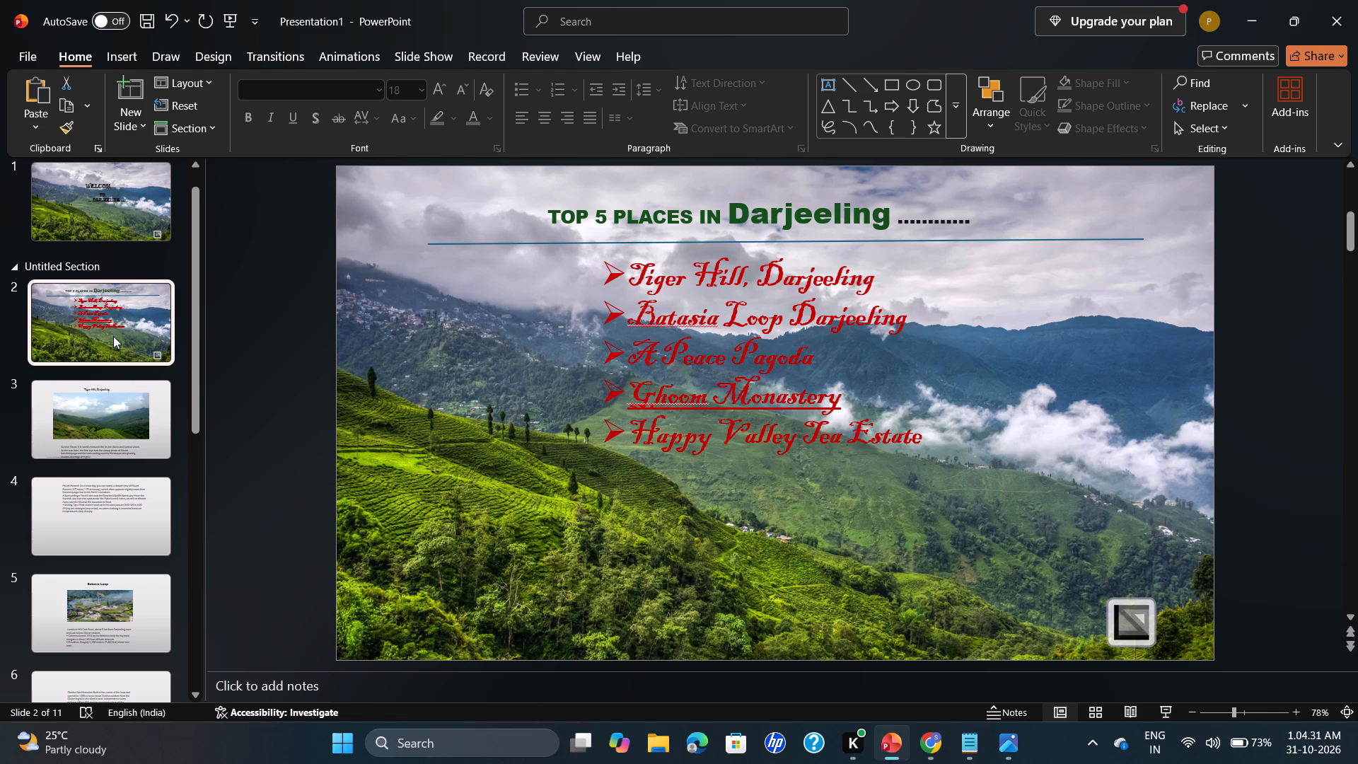
Switch to Chrome and close the Japanese Peace Pagoda tab and both Ghoom monastery tabs, leaving the batasia loop search open.
click(929, 746)
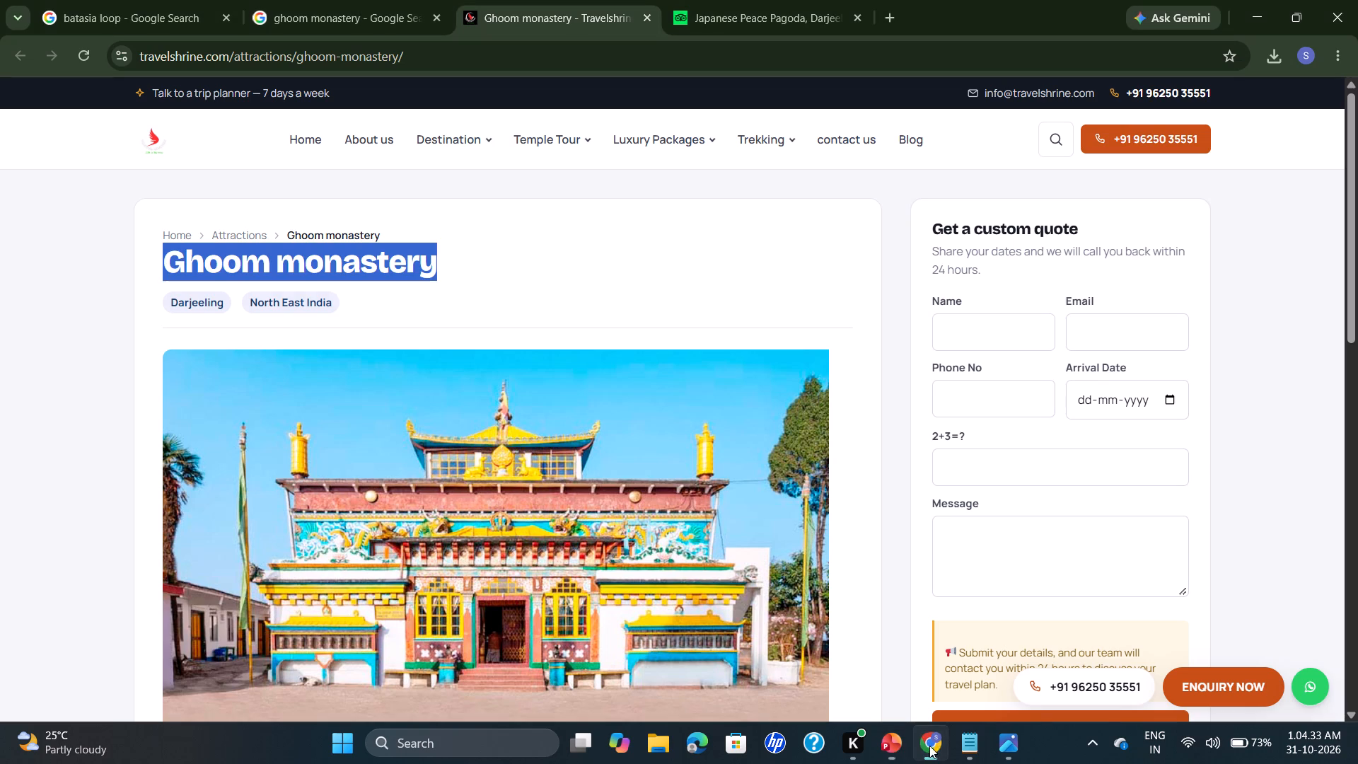
click(425, 60)
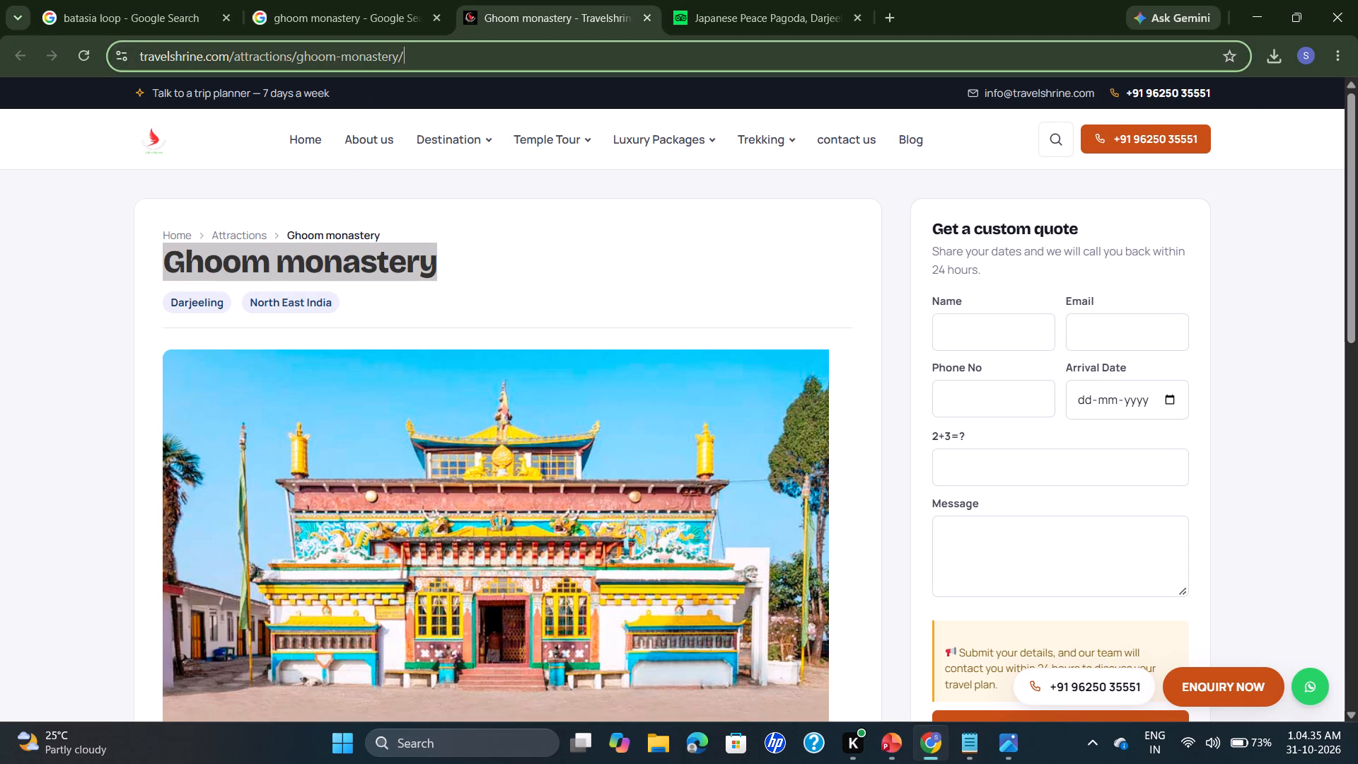
click(860, 18)
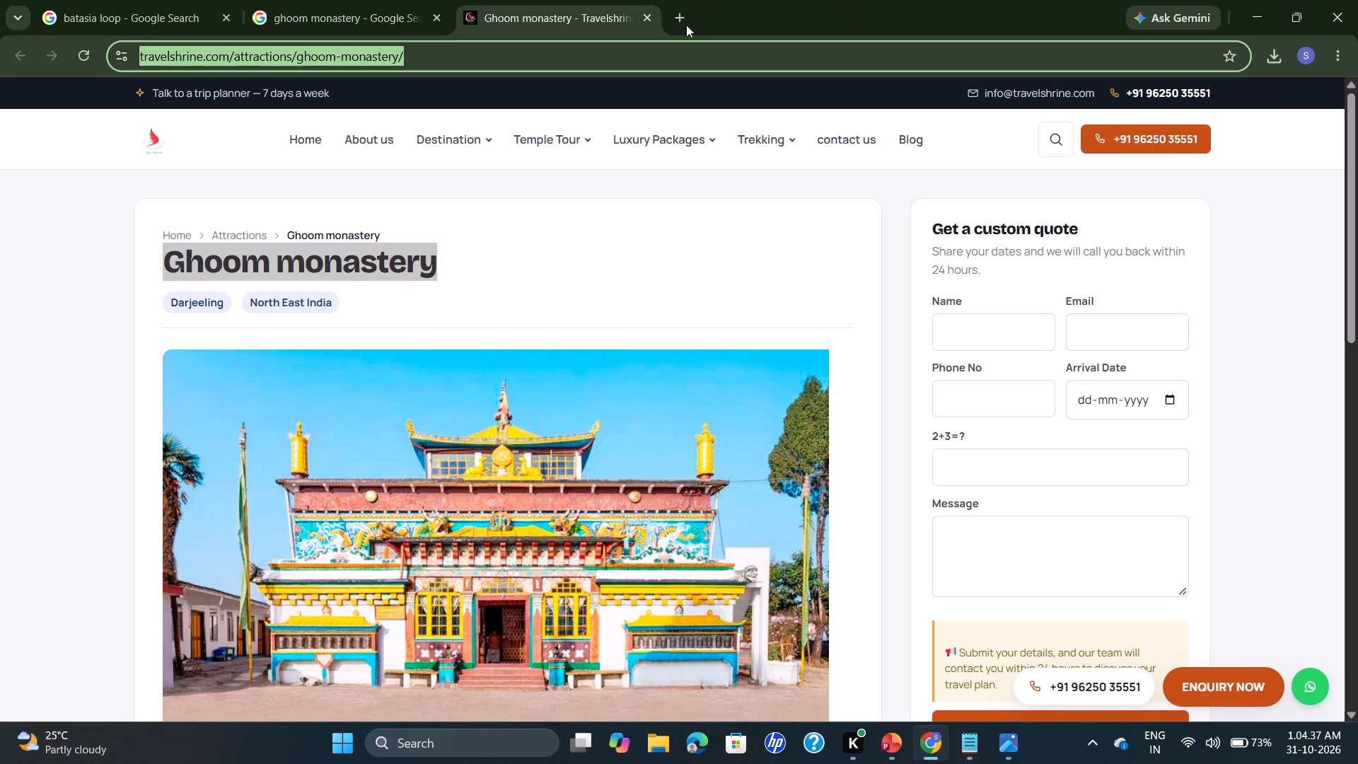
click(649, 22)
click(434, 26)
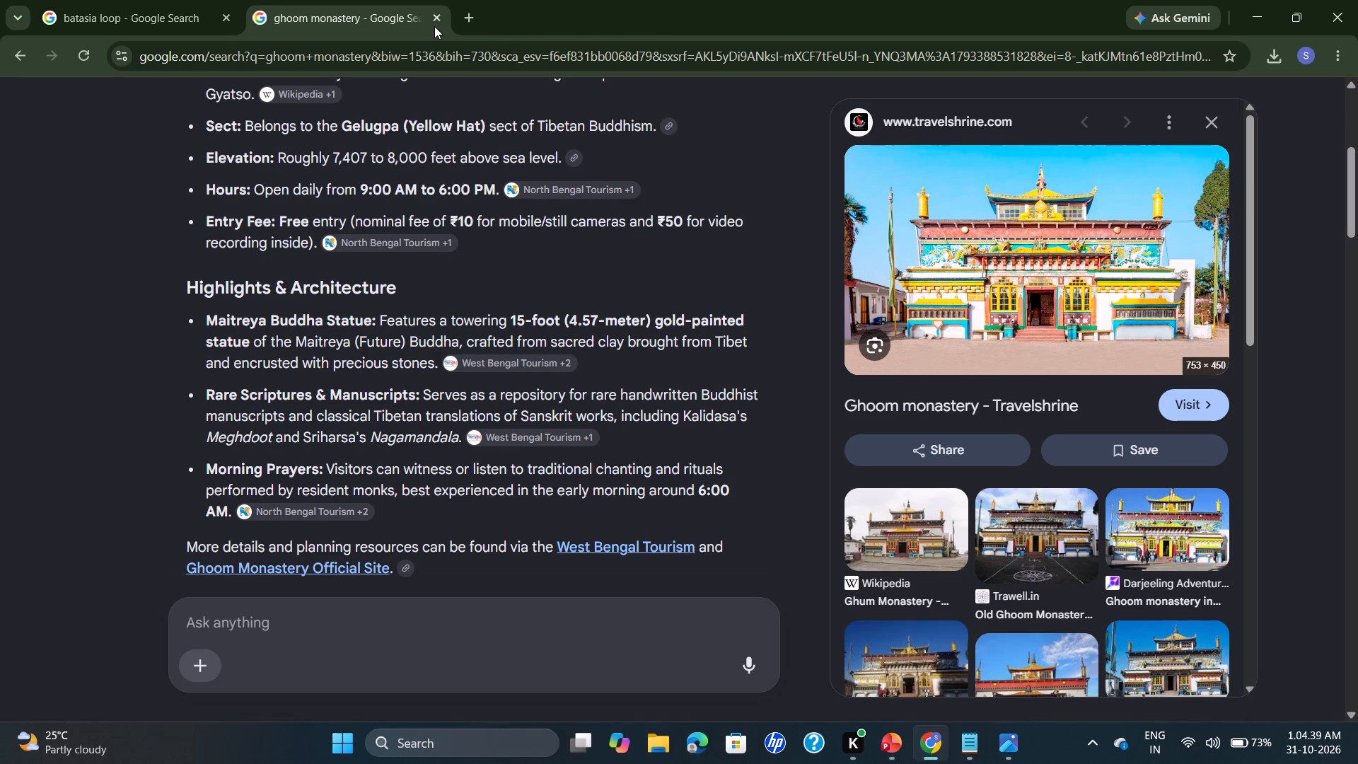
click(433, 21)
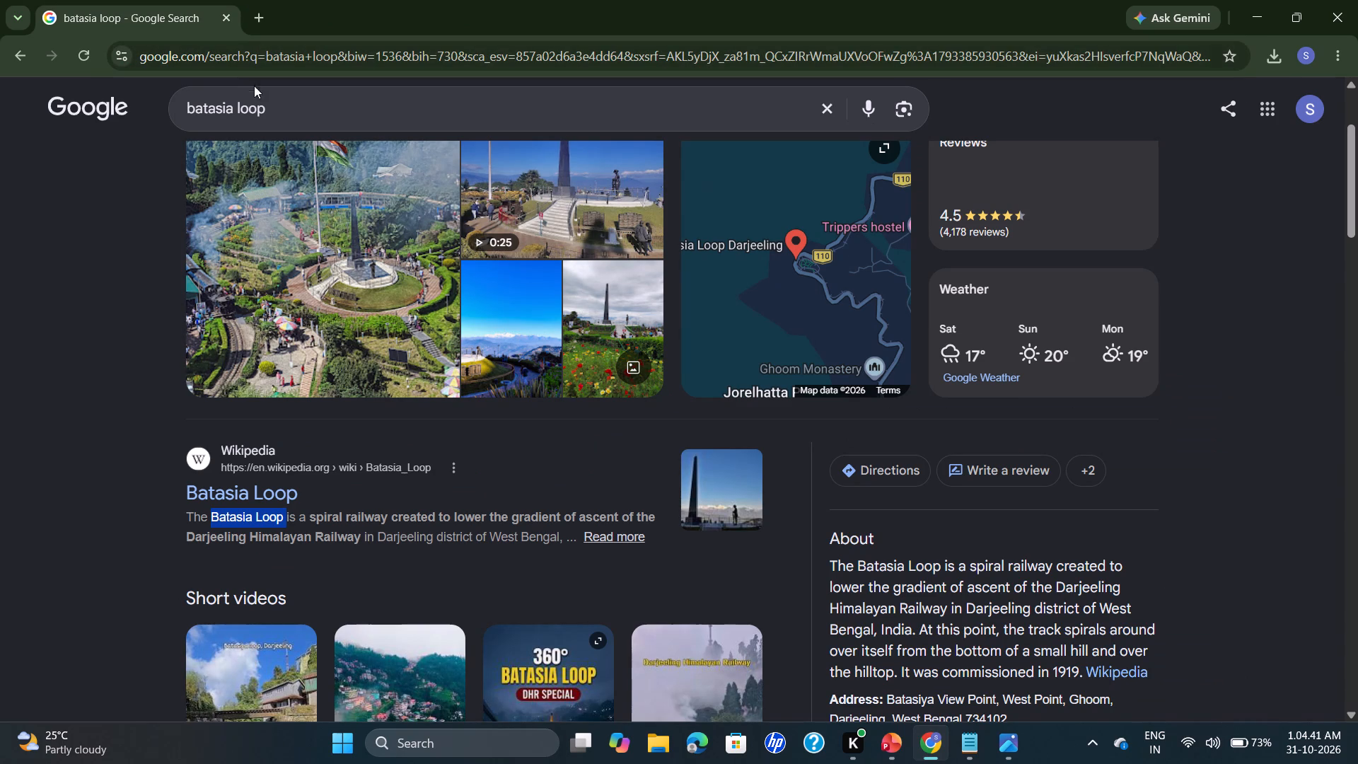
Replace the batasia loop query with a Google search for happy valley tea estate.
drag(284, 113, 186, 113)
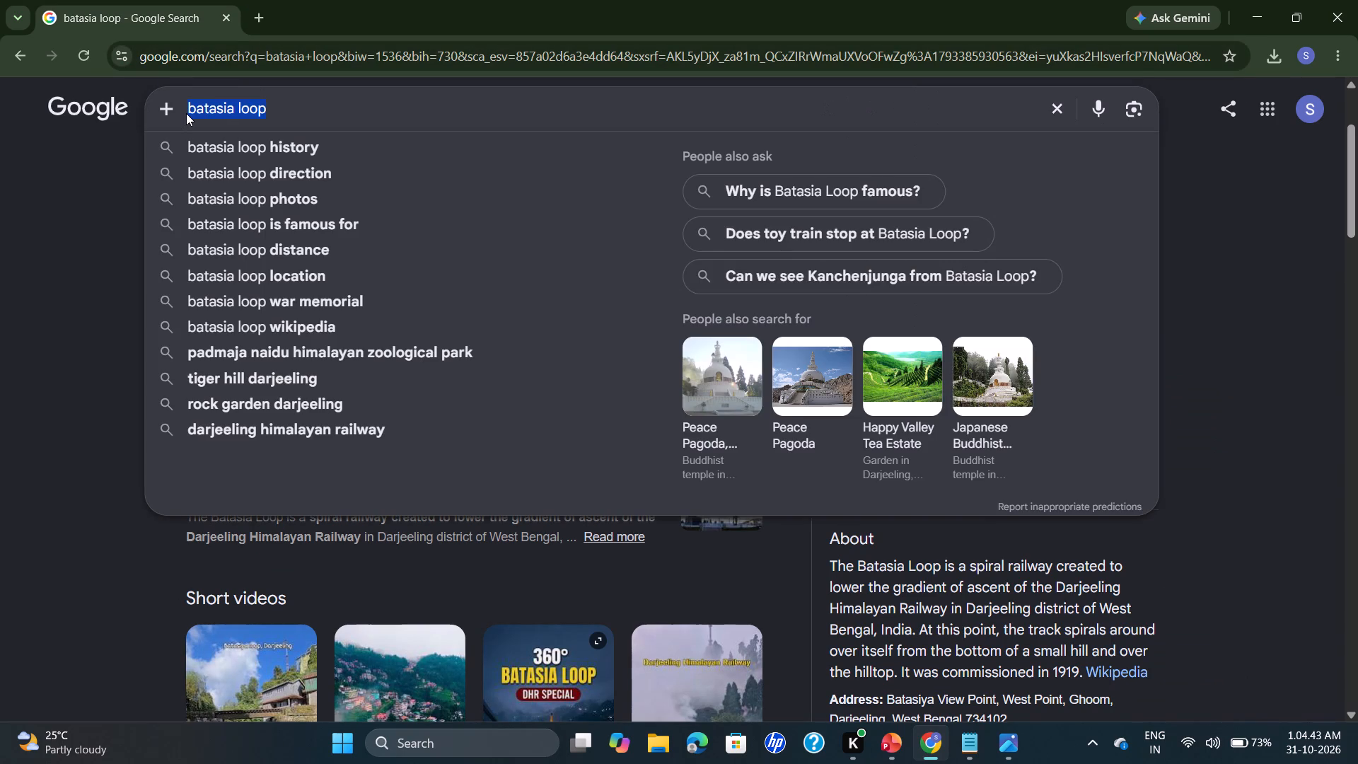
key(BackSpace)
text(happy)
key(space)
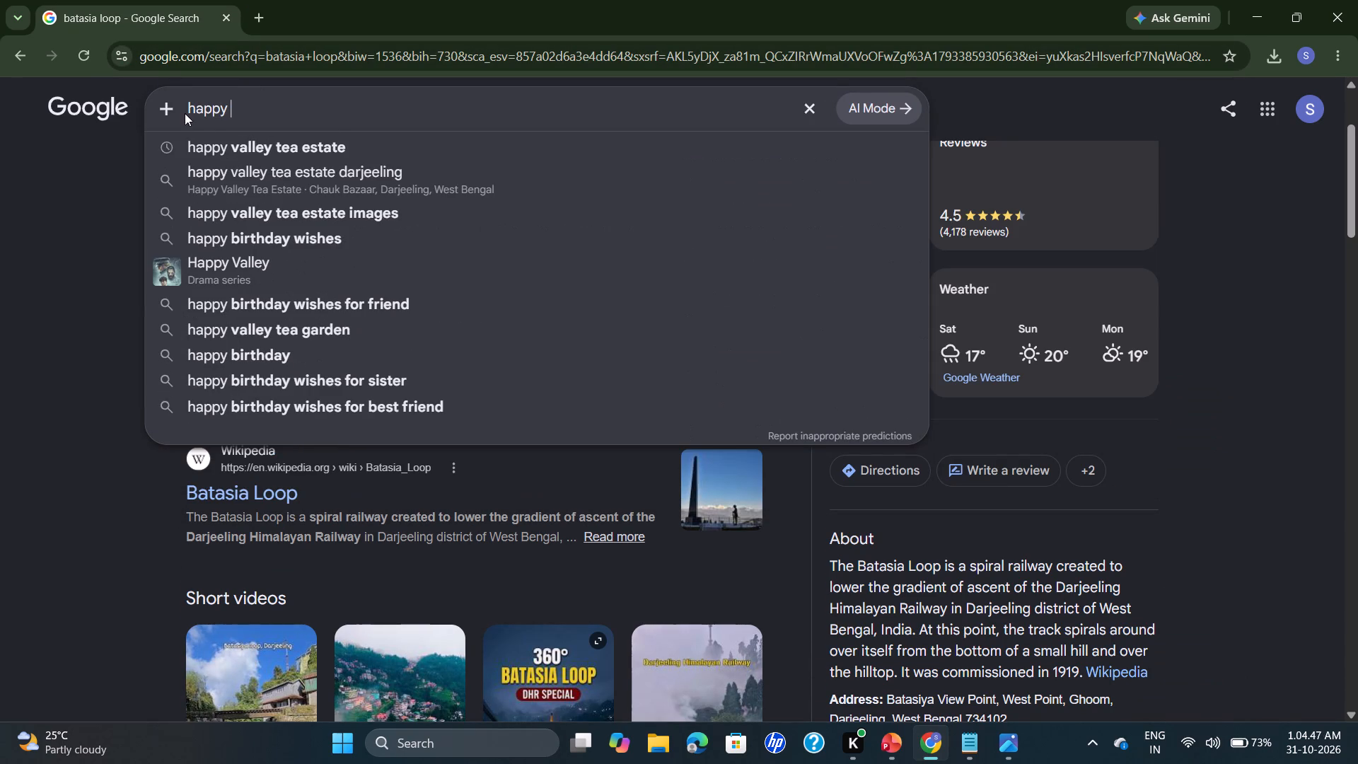
click(236, 156)
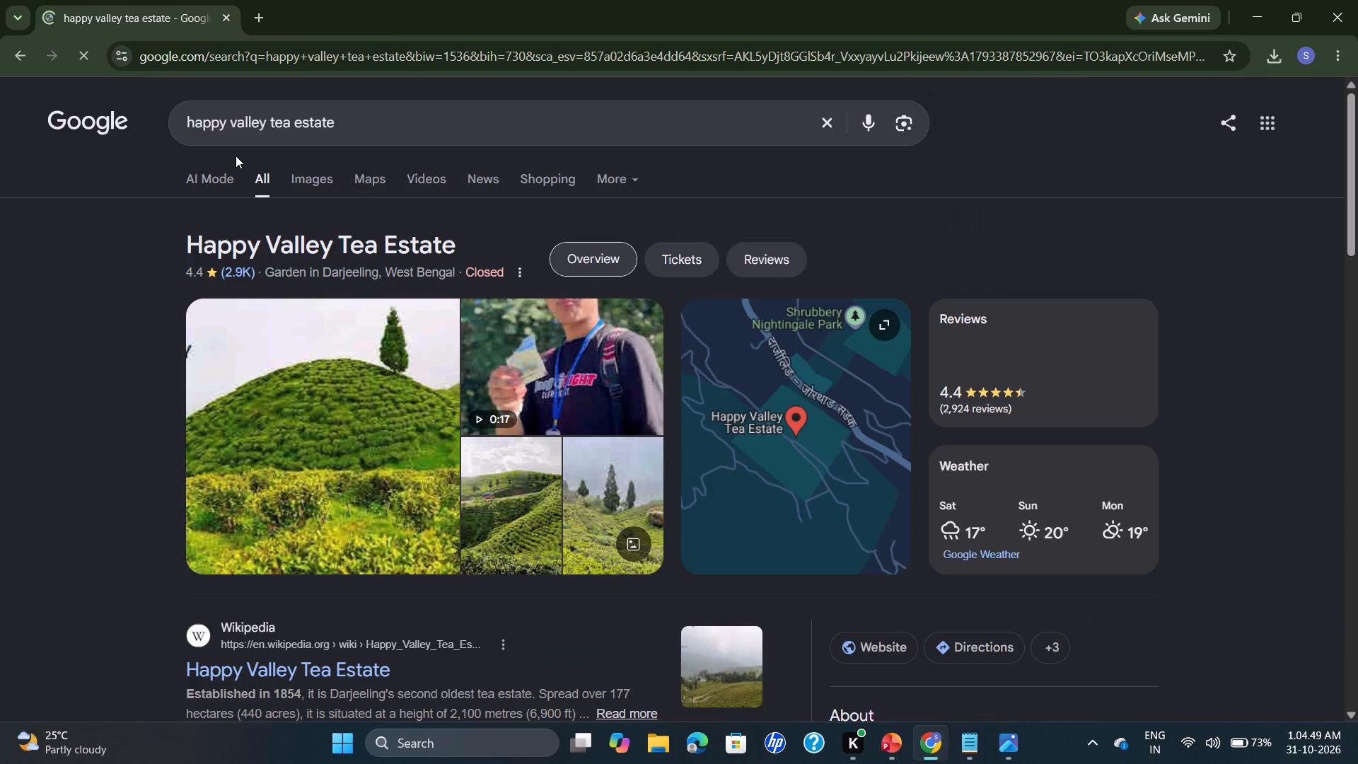
Save the large green tea garden photo from the search results to the Desktop as JPEG image unnamed (1).
right_click(341, 418)
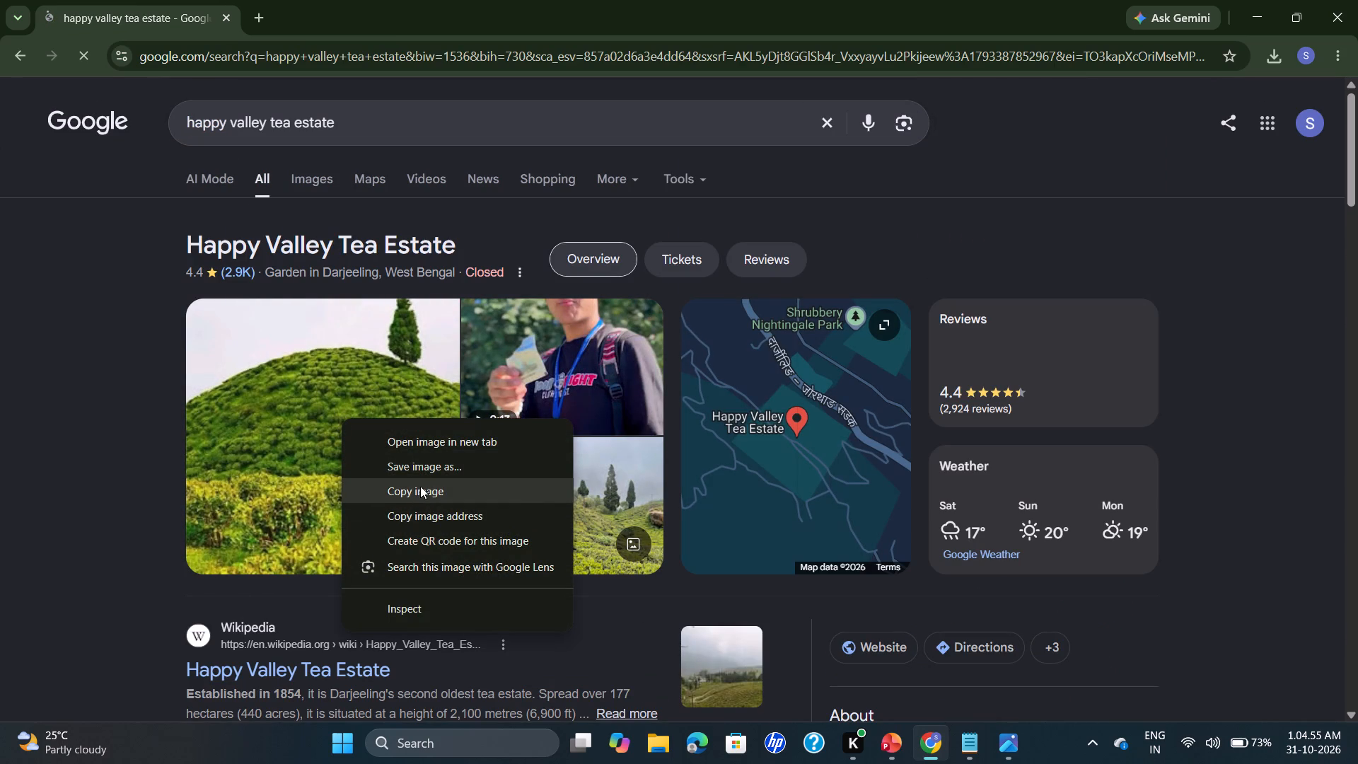
click(424, 473)
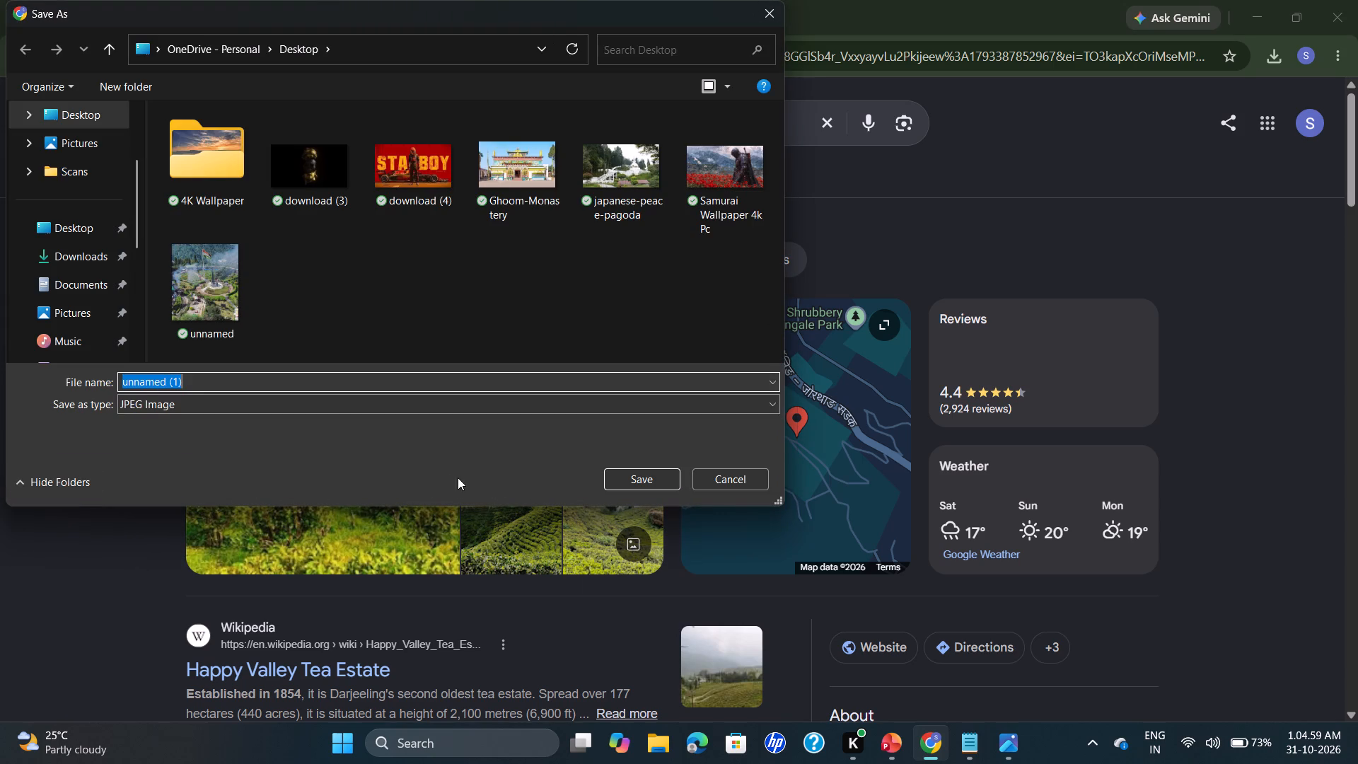
click(637, 482)
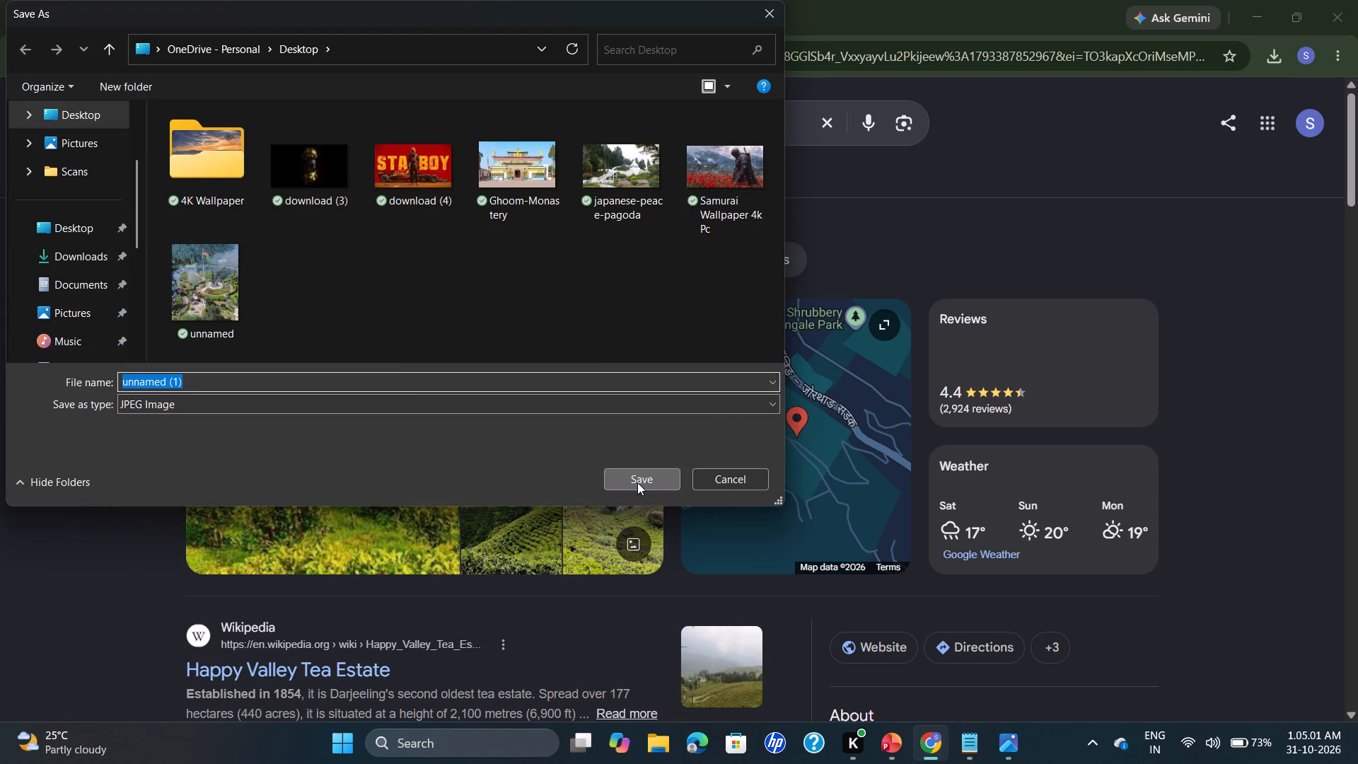
Open the Happy Valley Tea Estate Wikipedia article and copy its introductory paragraph onto a new line at the end of the Notepad notes.
scroll(350, 476, down, 3)
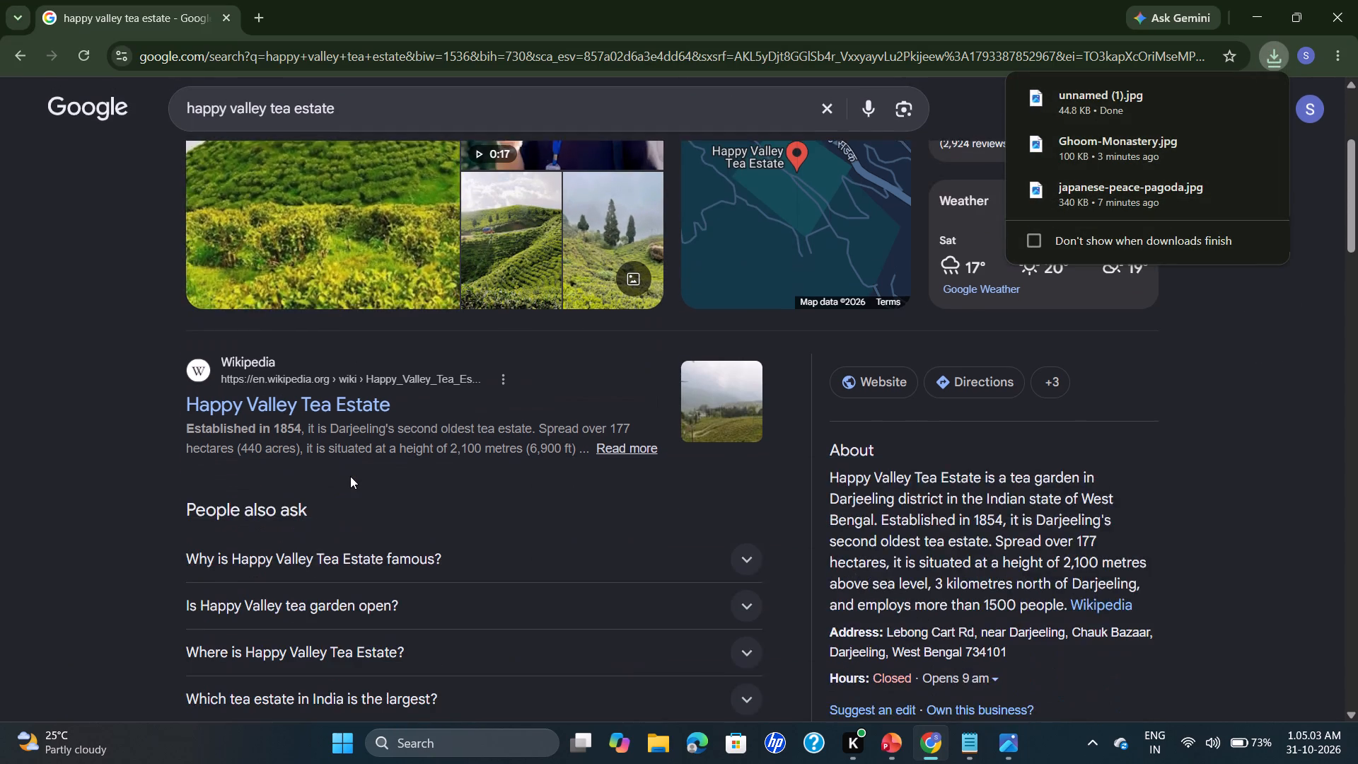
scroll(350, 476, down, 3)
click(648, 180)
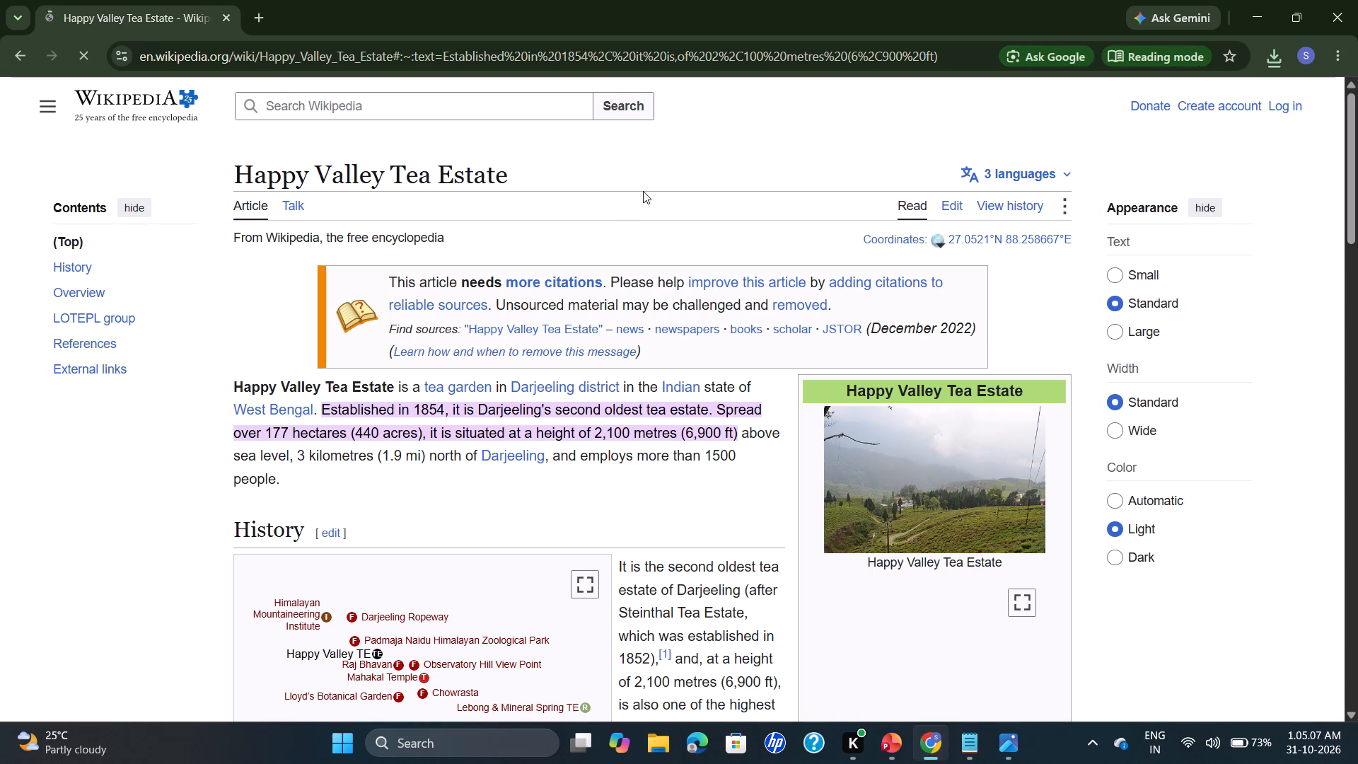
click(443, 463)
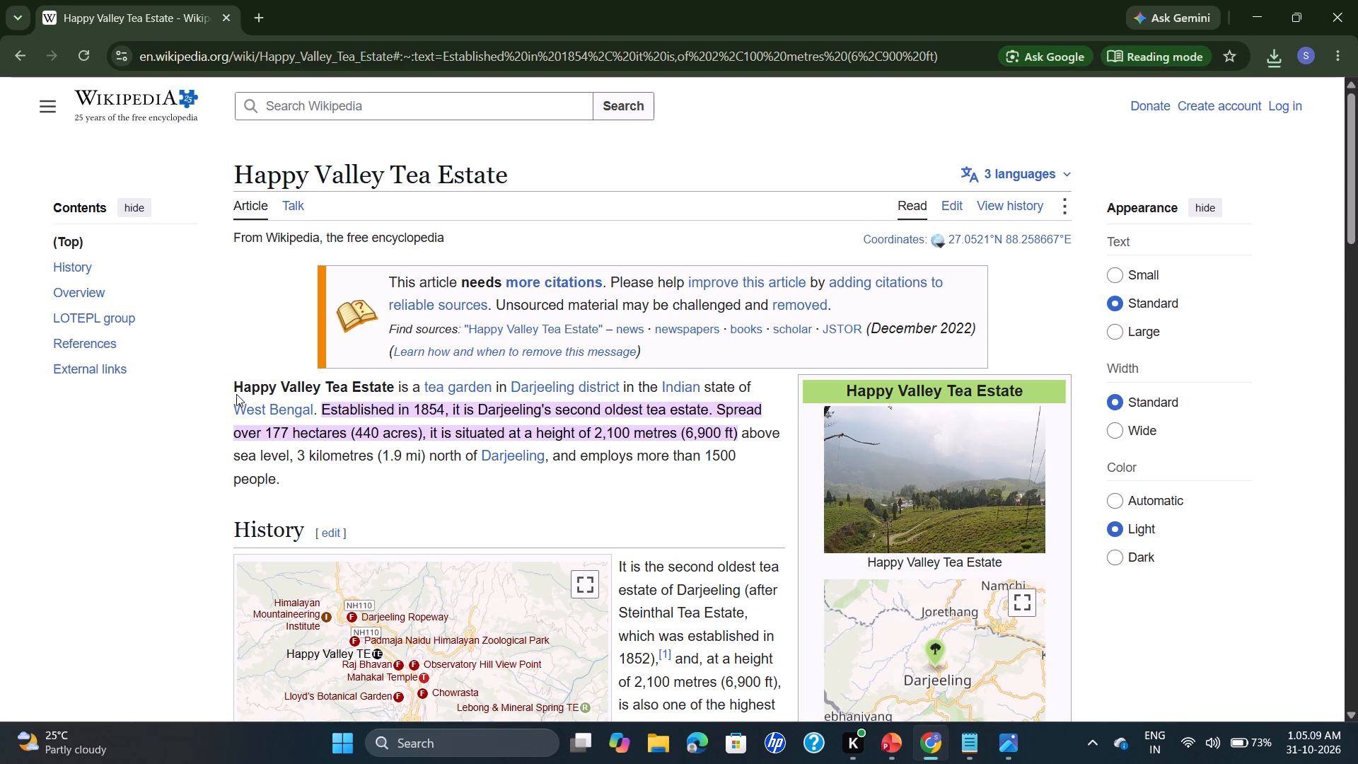
drag(231, 381, 417, 475)
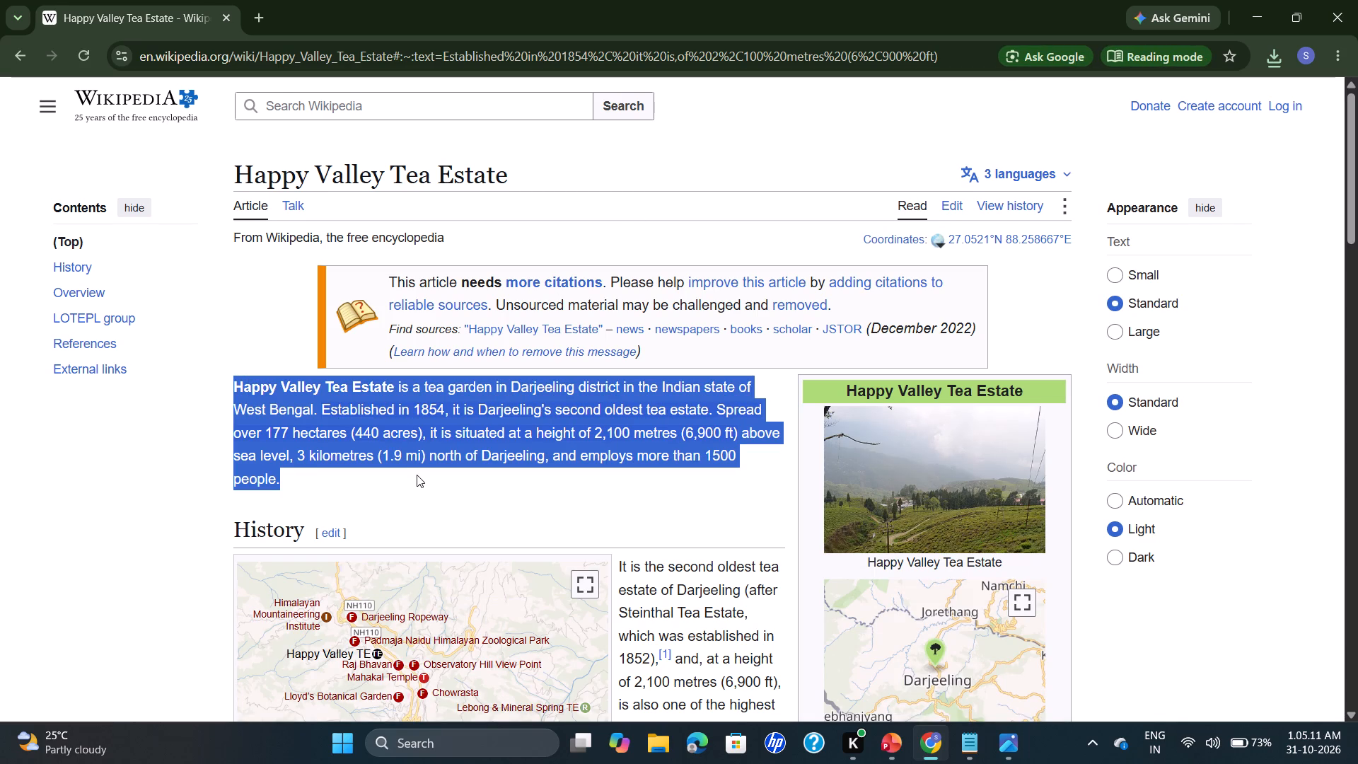
key(ctrl+c)
click(965, 738)
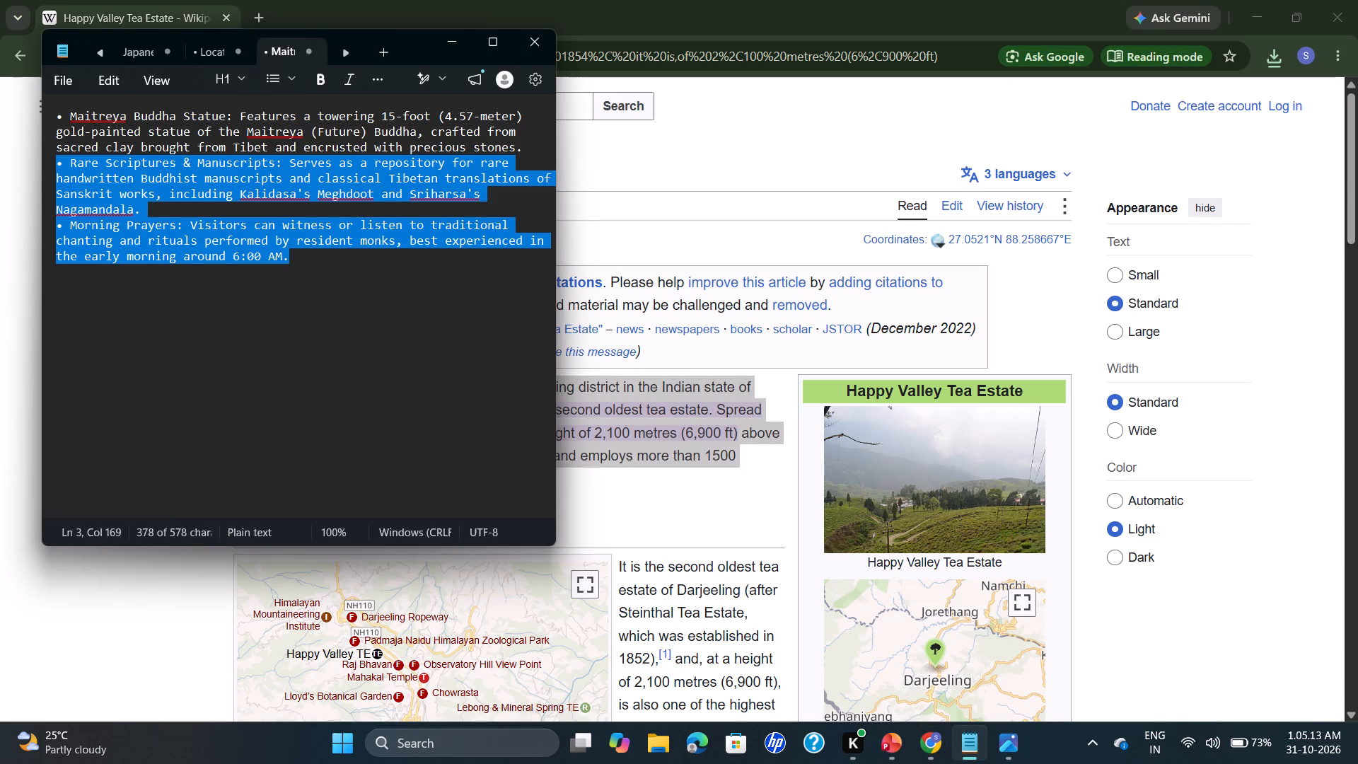
click(348, 305)
key(Return)
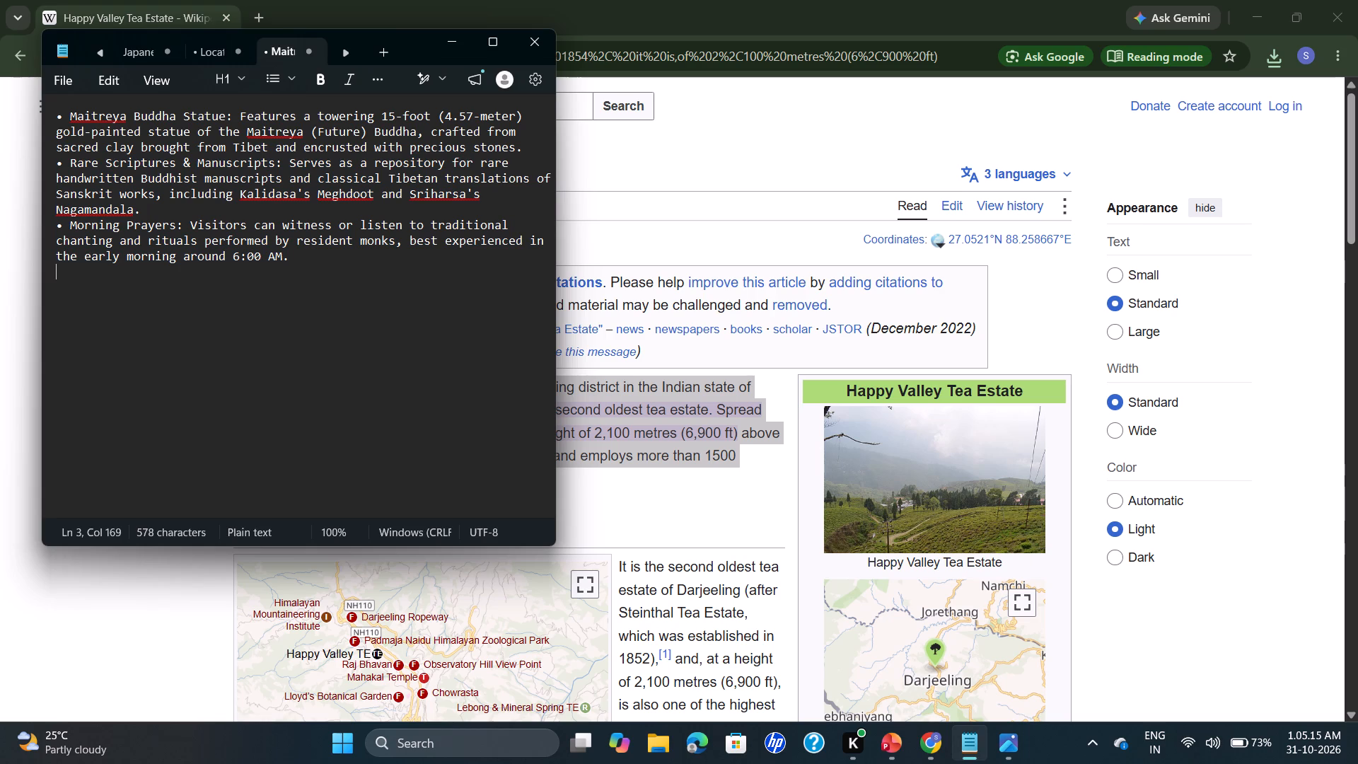
key(ctrl+v)
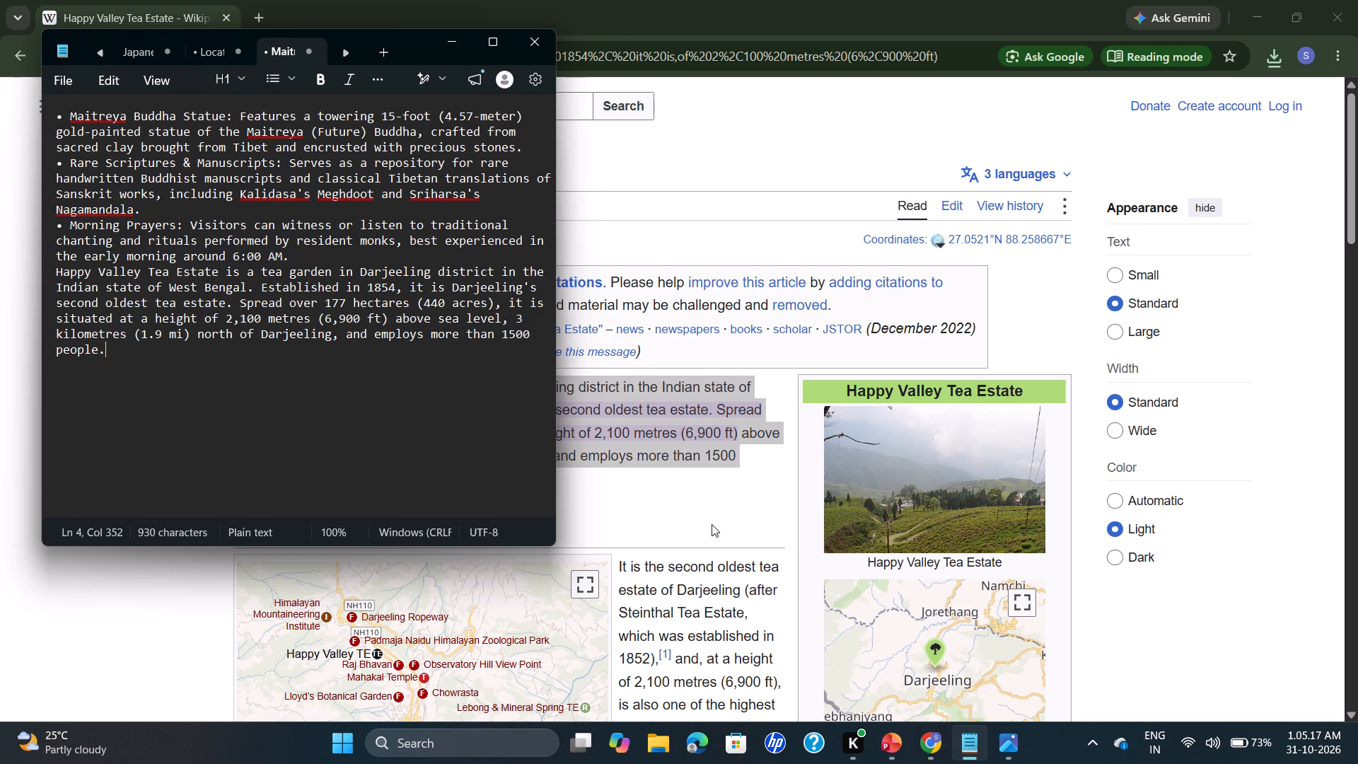
Copy the History paragraph beginning "In March 2007" from the Wikipedia article onto a new line at the end of the Notepad notes.
click(712, 524)
scroll(712, 524, down, 9)
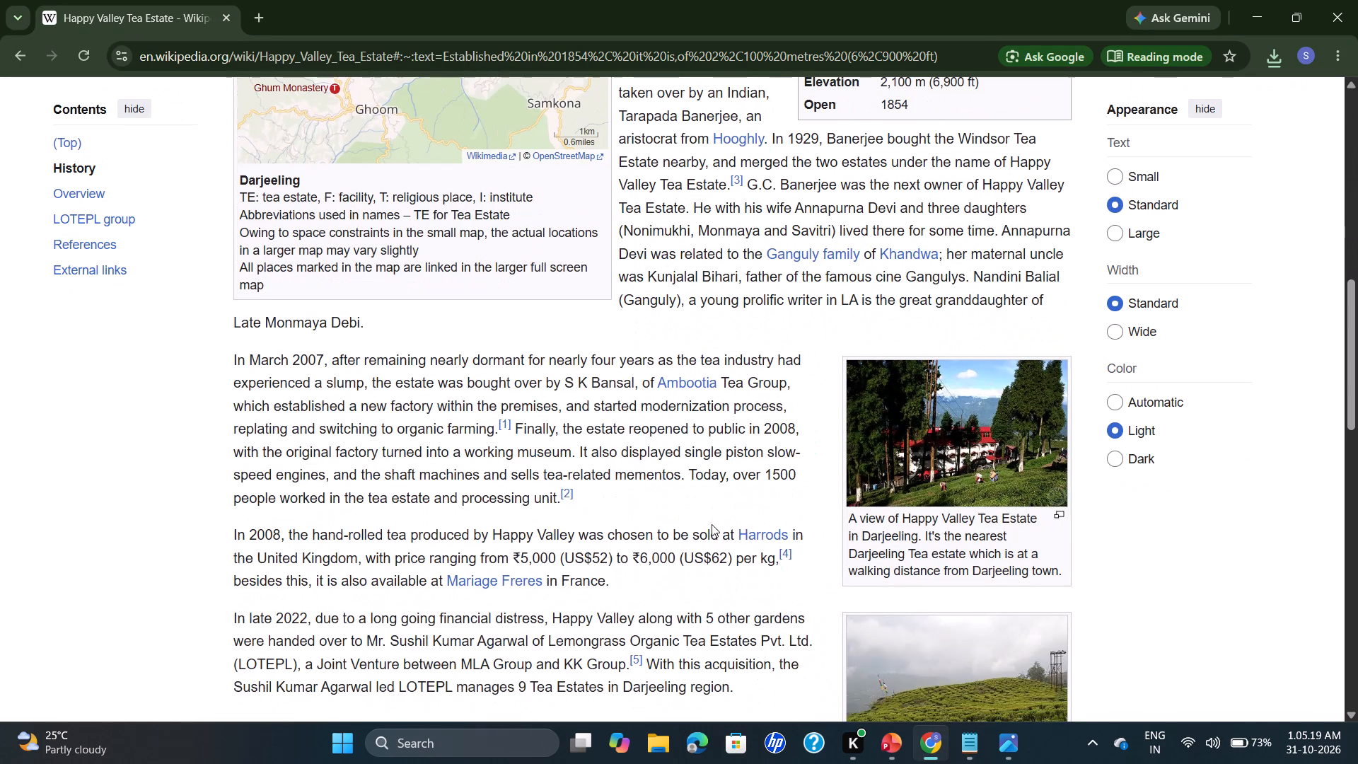
drag(232, 368, 620, 511)
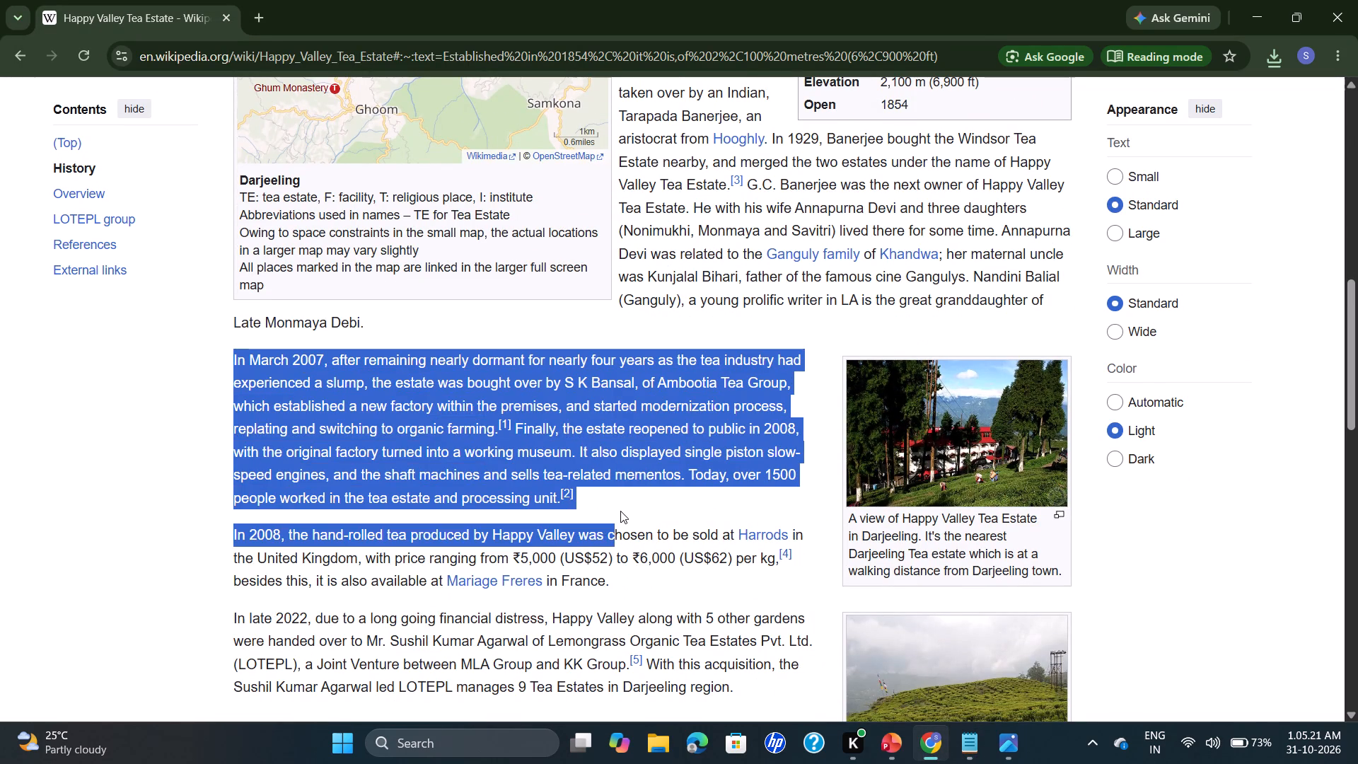
drag(620, 511, 559, 487)
key(ctrl+c)
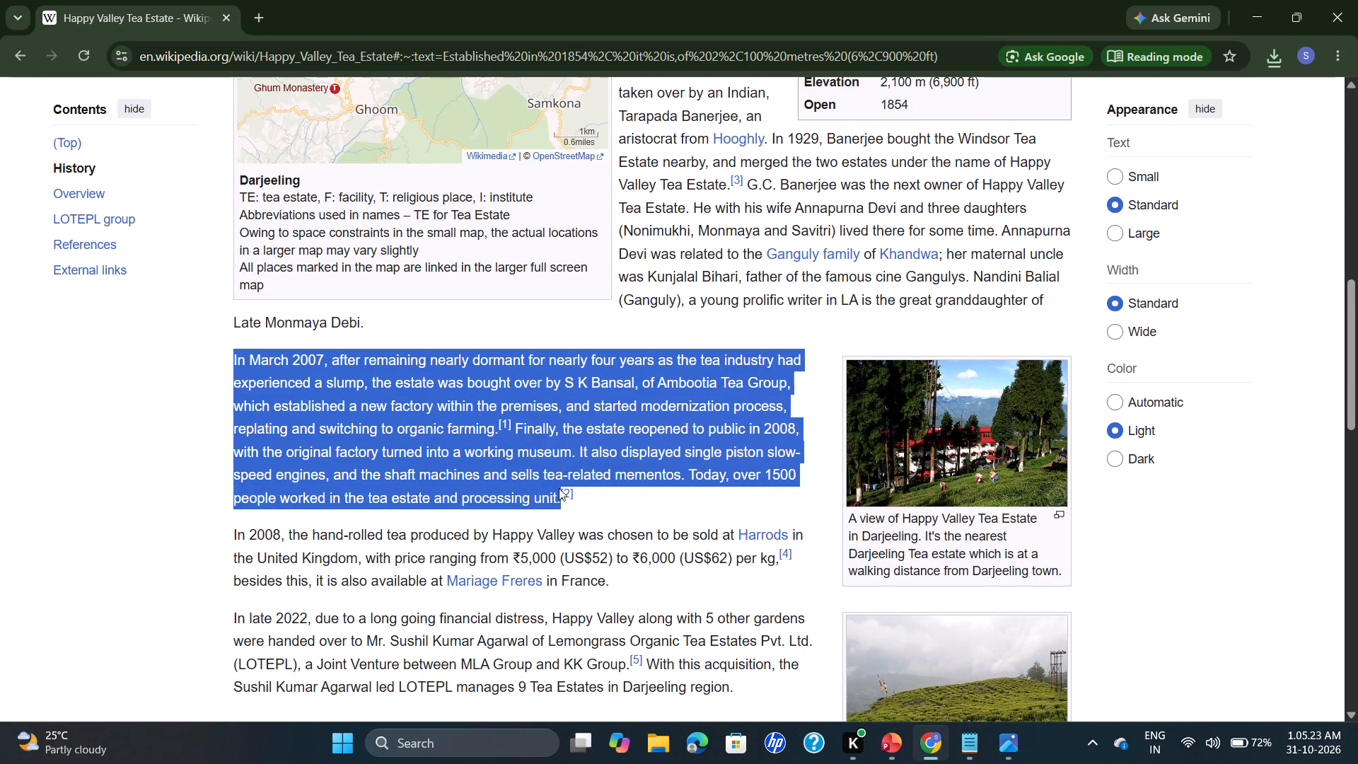
click(969, 738)
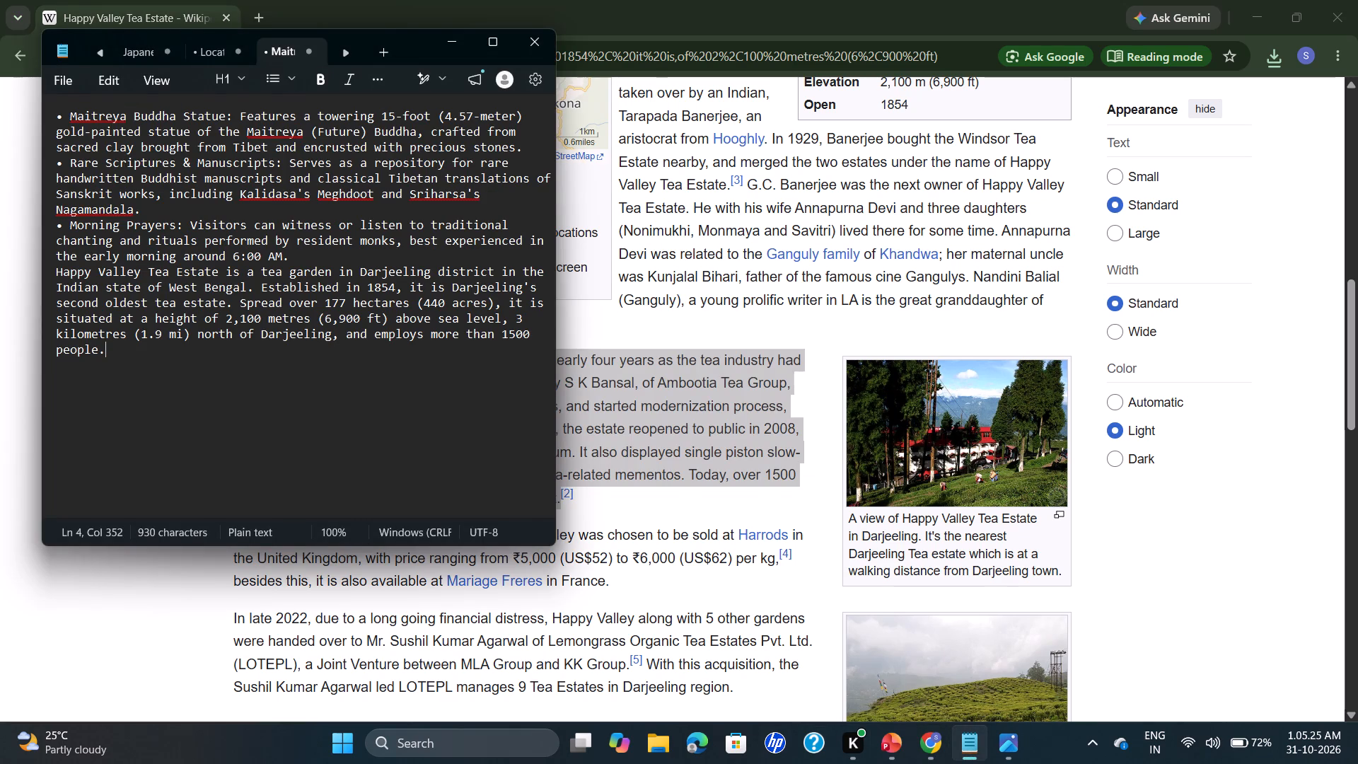
key(Return)
key(ctrl+v)
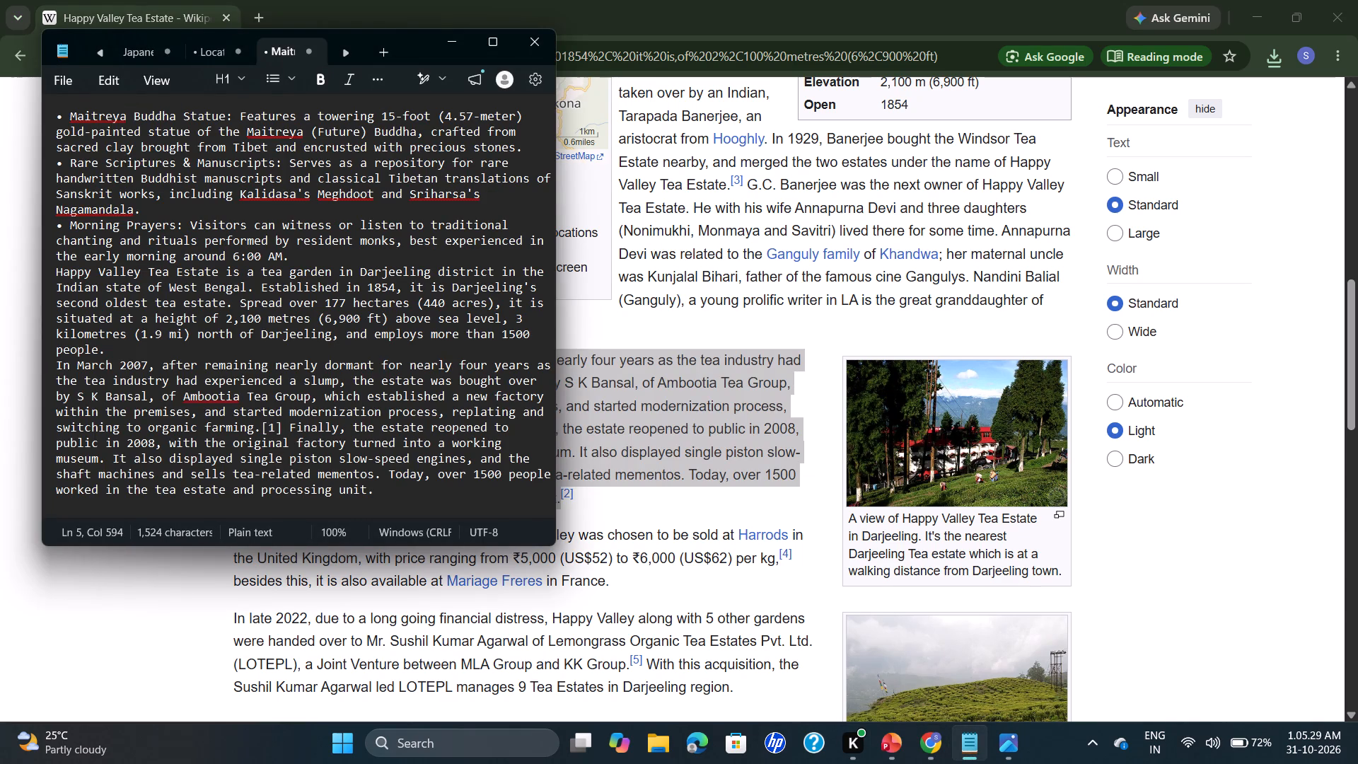
Switch to PowerPoint and draw a title text box near the top centre of blank slide 11.
click(893, 753)
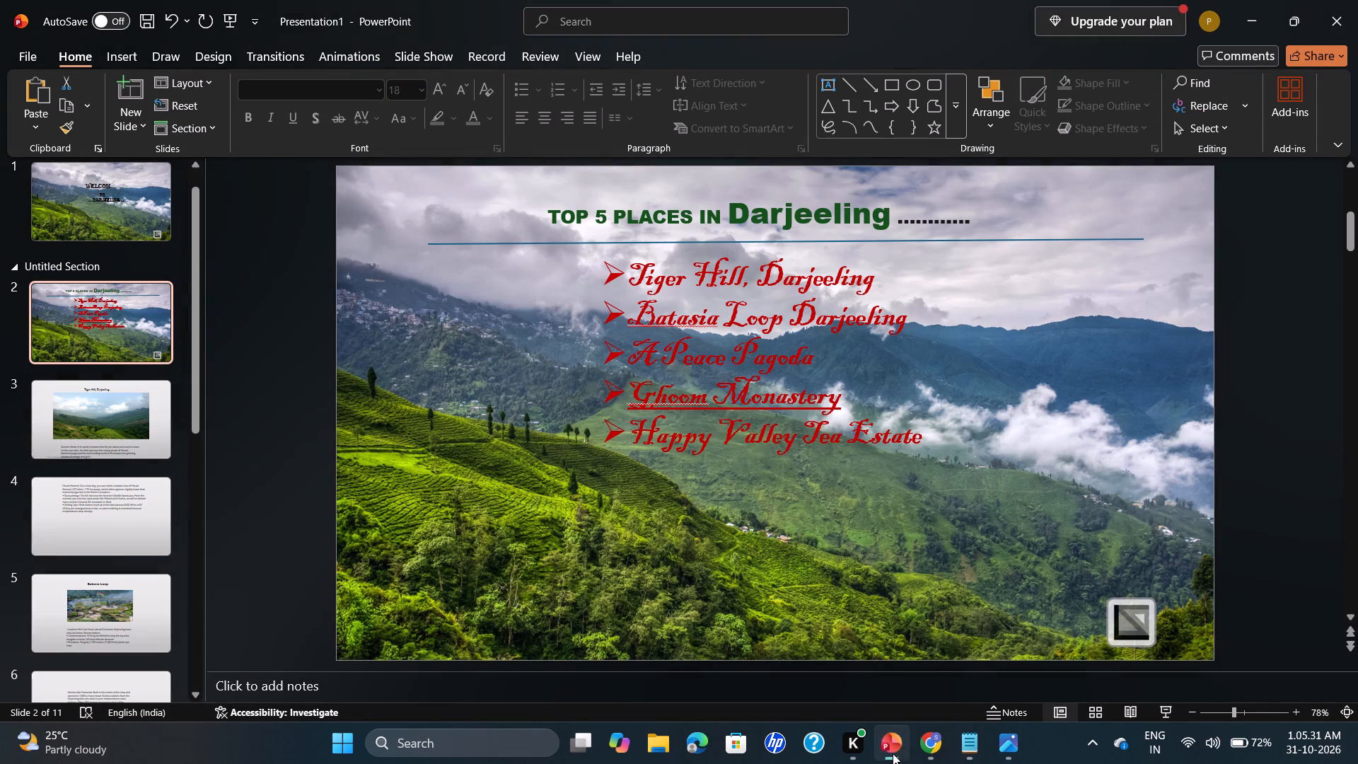
scroll(57, 594, down, 6)
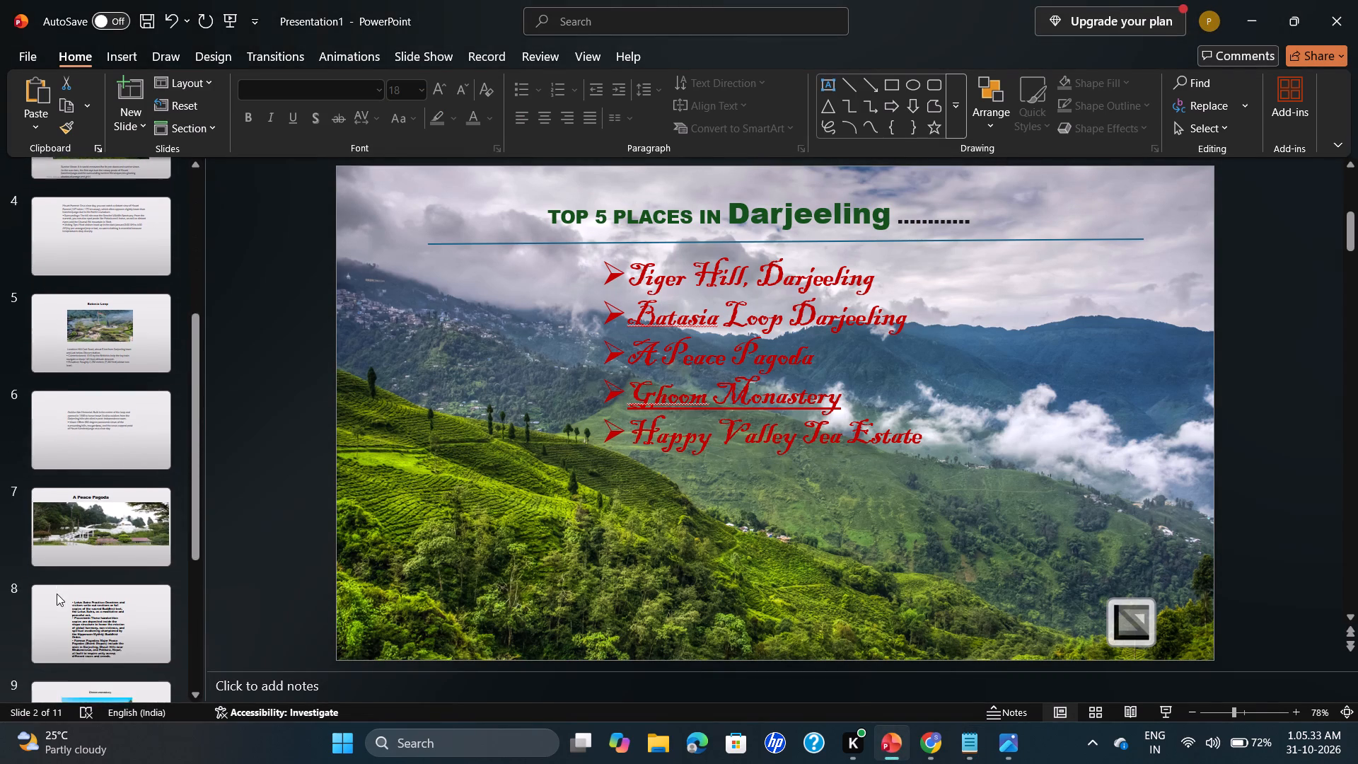
scroll(57, 594, down, 8)
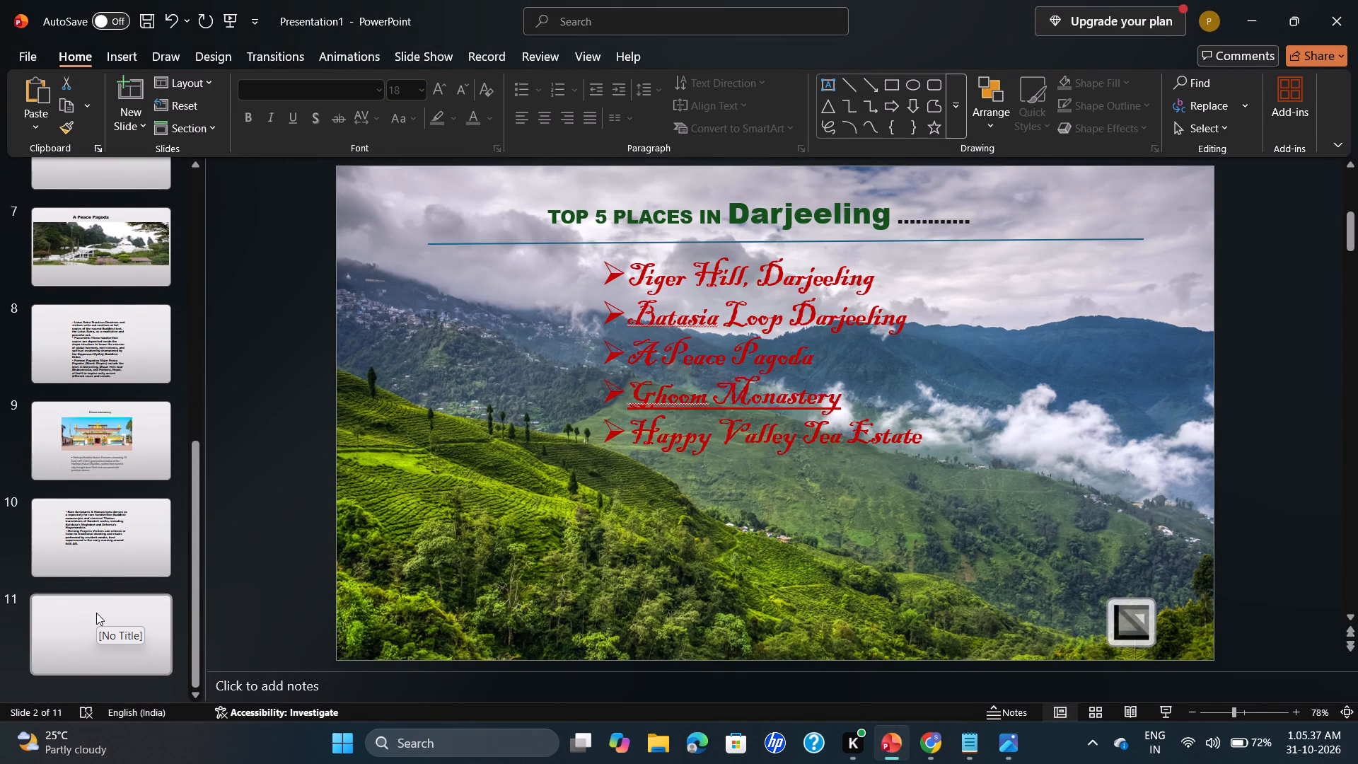
click(140, 630)
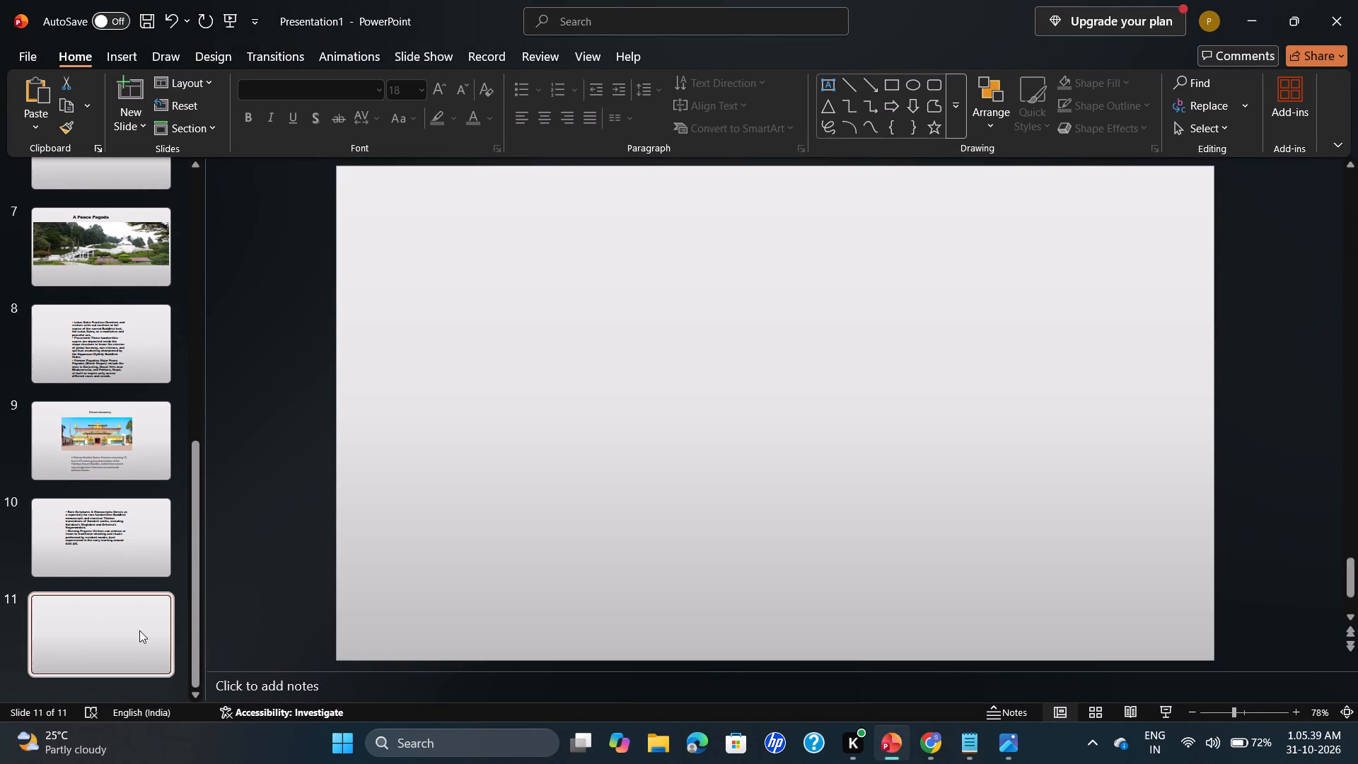
click(832, 86)
drag(625, 206, 968, 277)
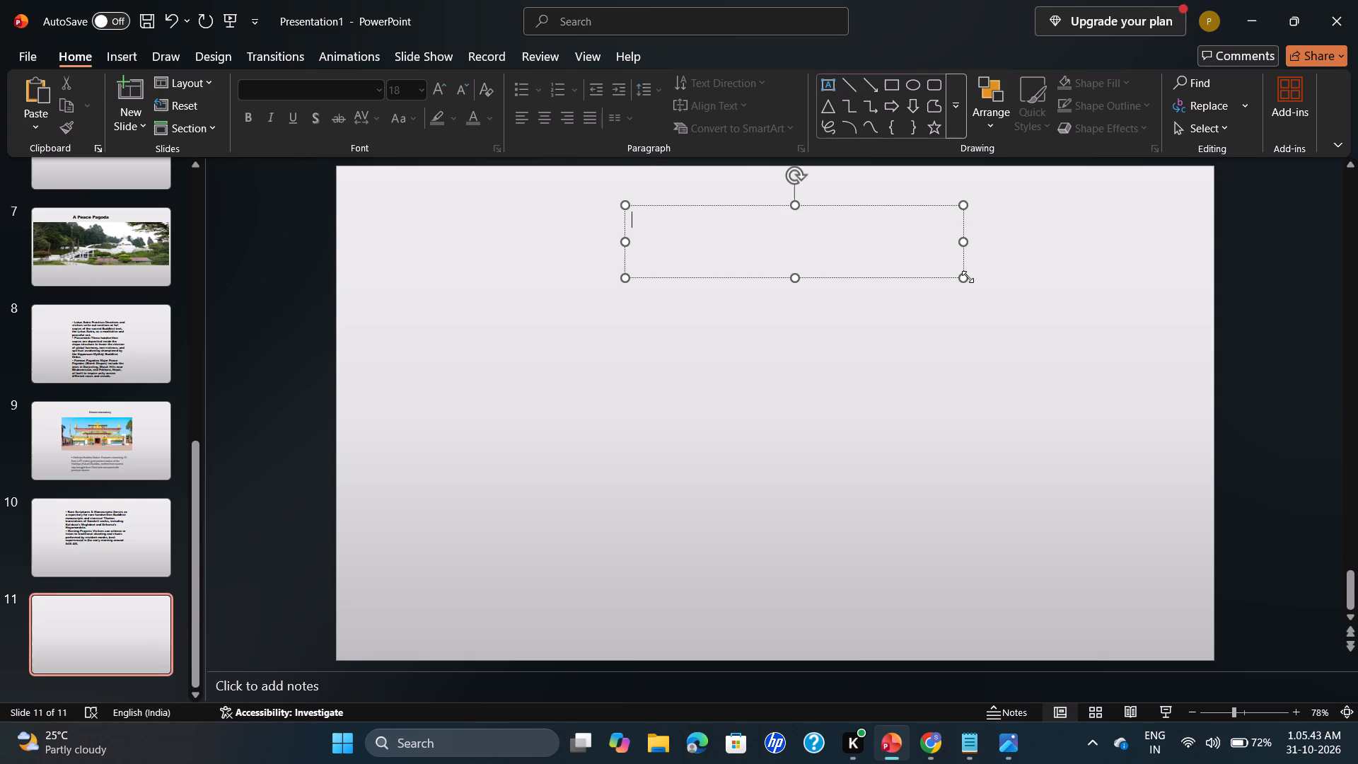
Copy "Happy Valley Tea Estate" from the Notepad notes into the new text box on slide 11.
click(974, 748)
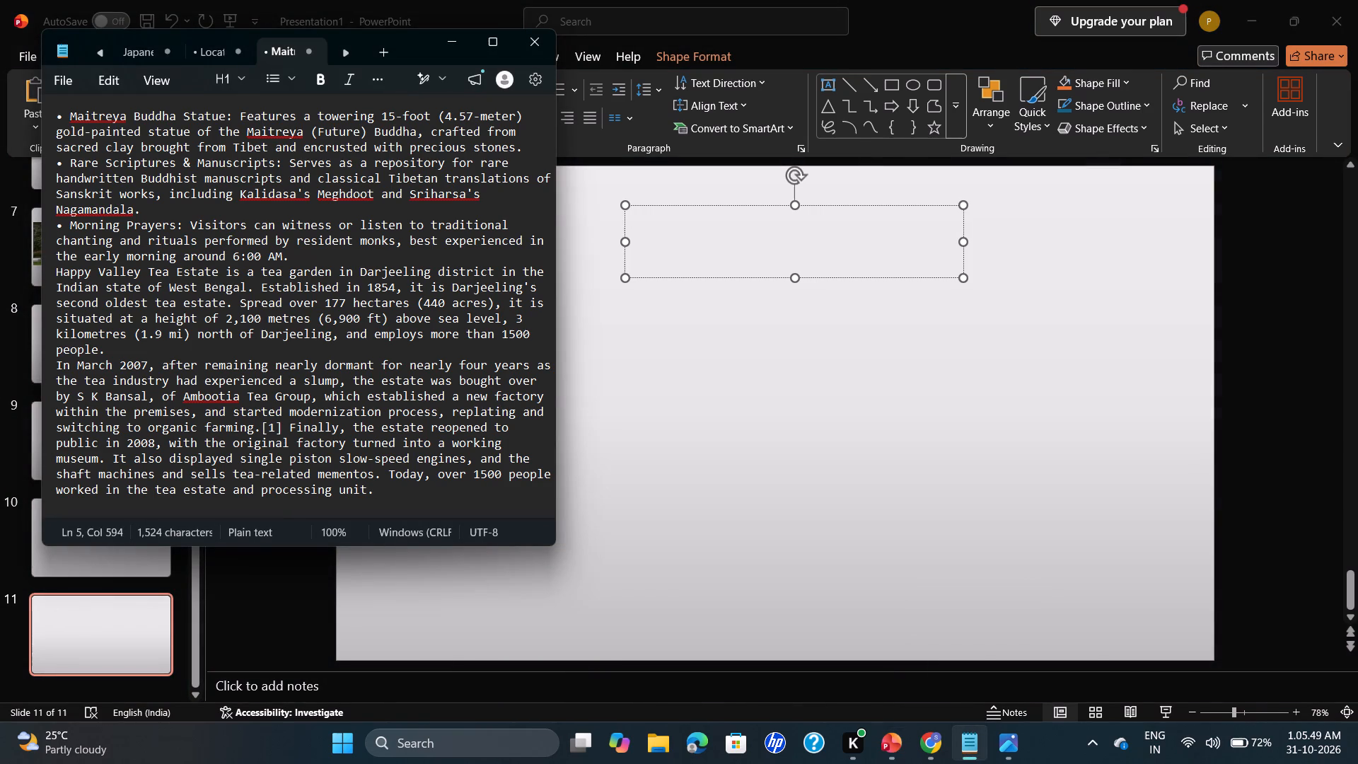
drag(55, 274, 145, 267)
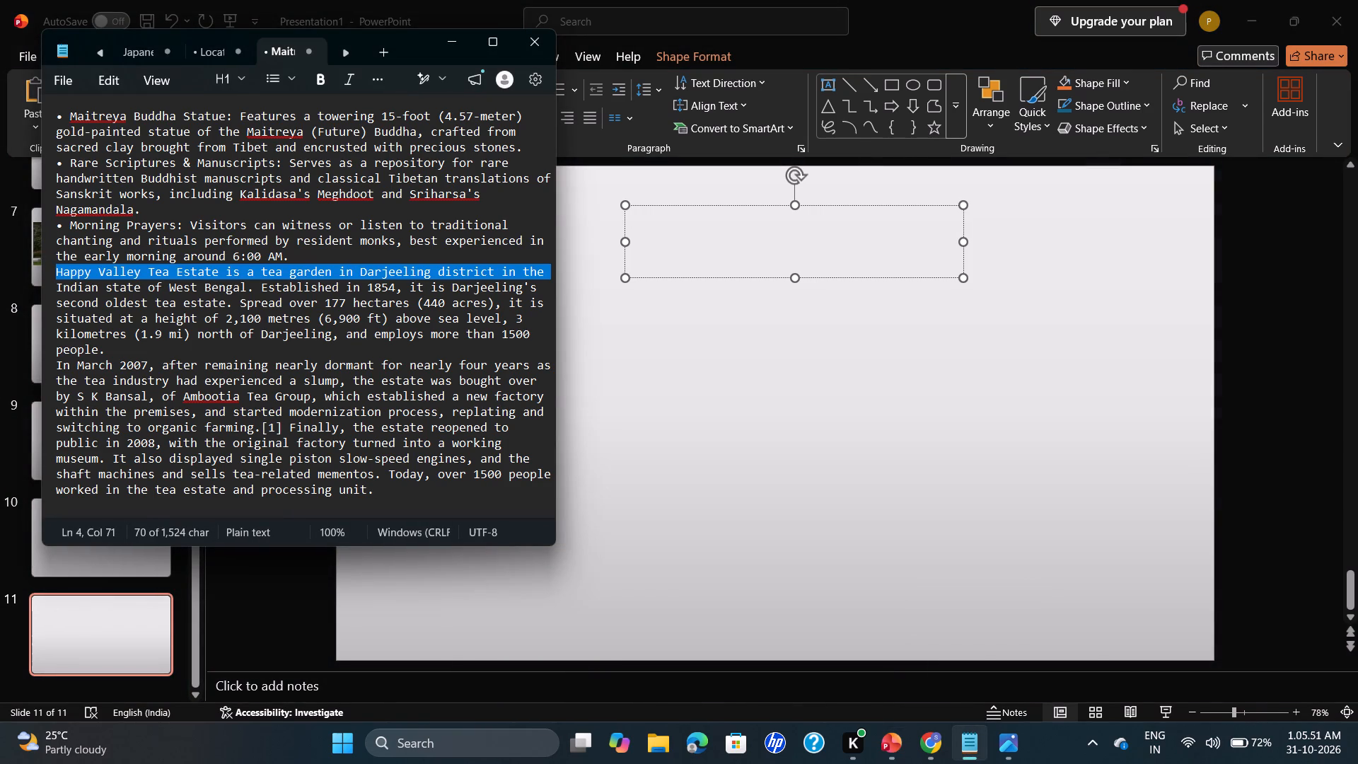
drag(145, 267, 225, 271)
click(225, 271)
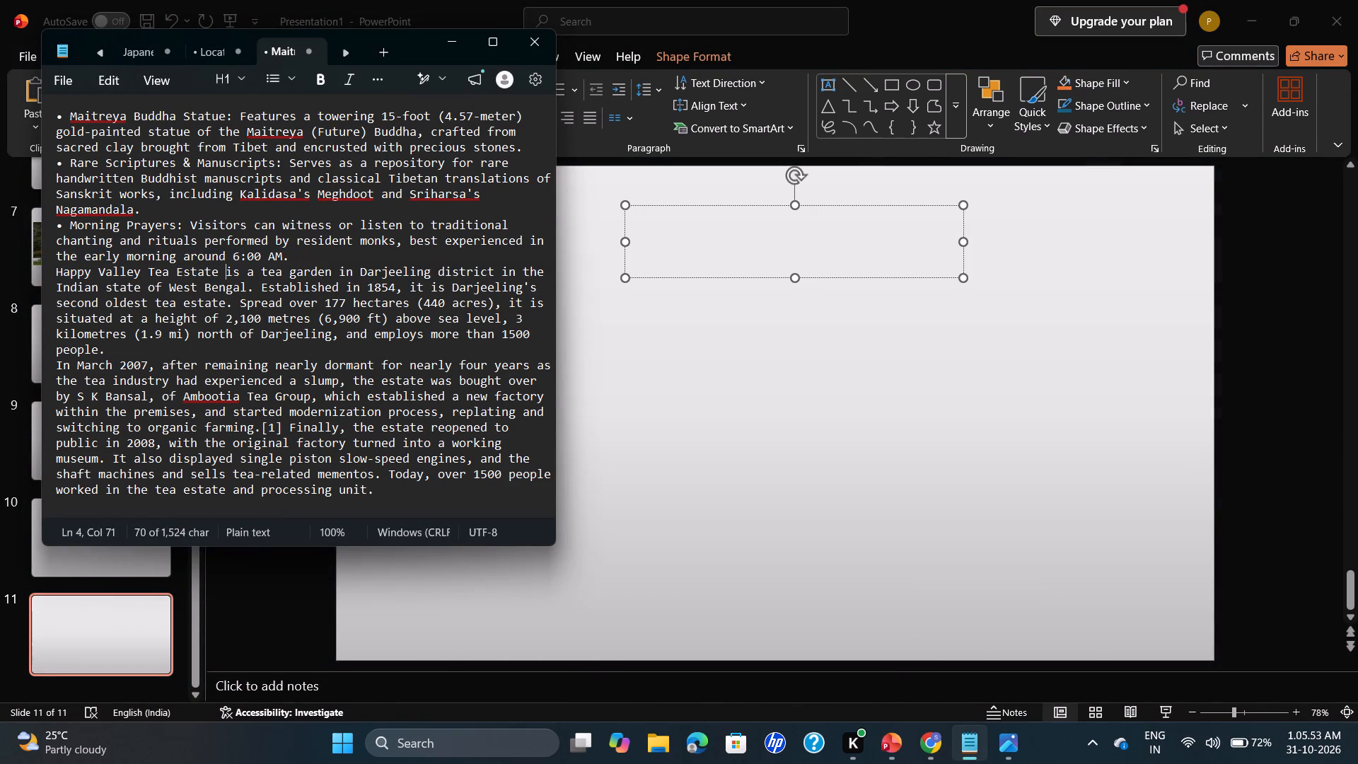
drag(216, 270, 55, 265)
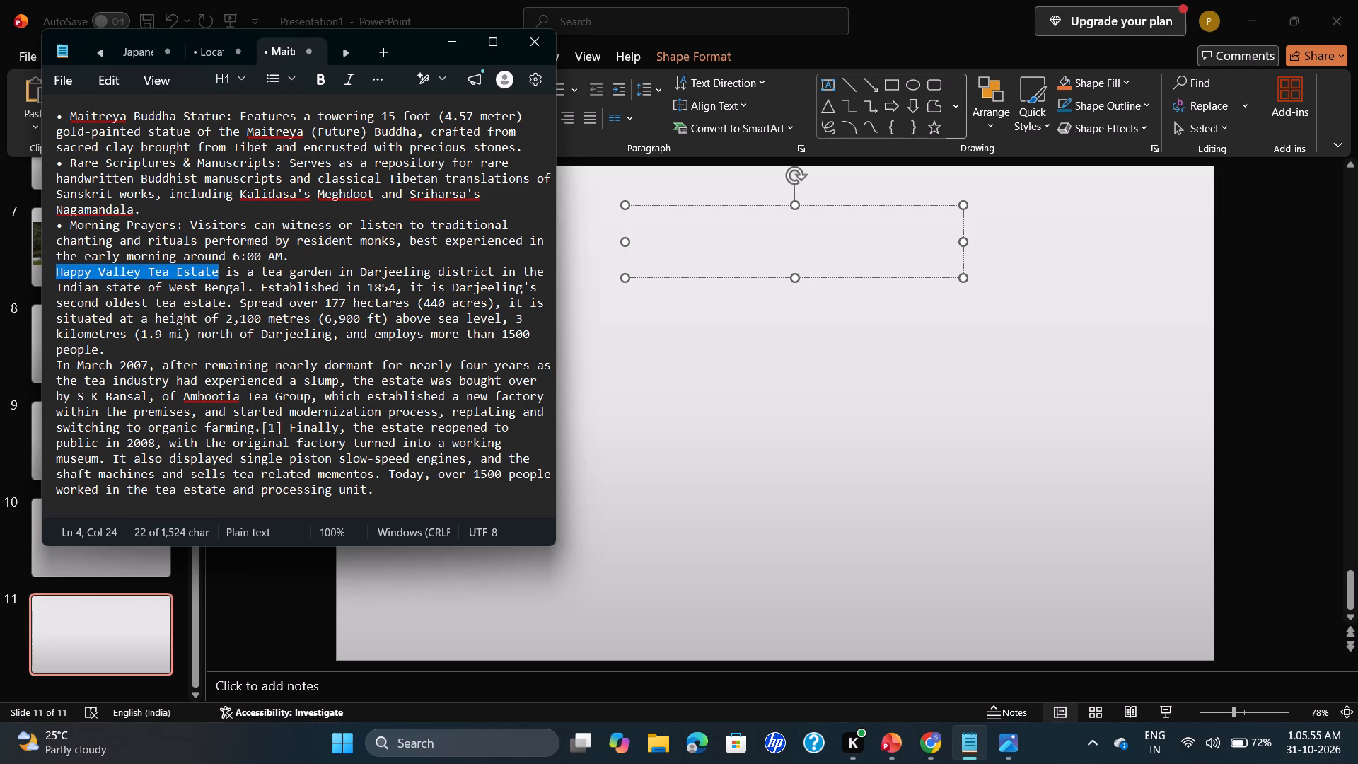
drag(55, 265, 49, 265)
key(ctrl+c)
click(689, 226)
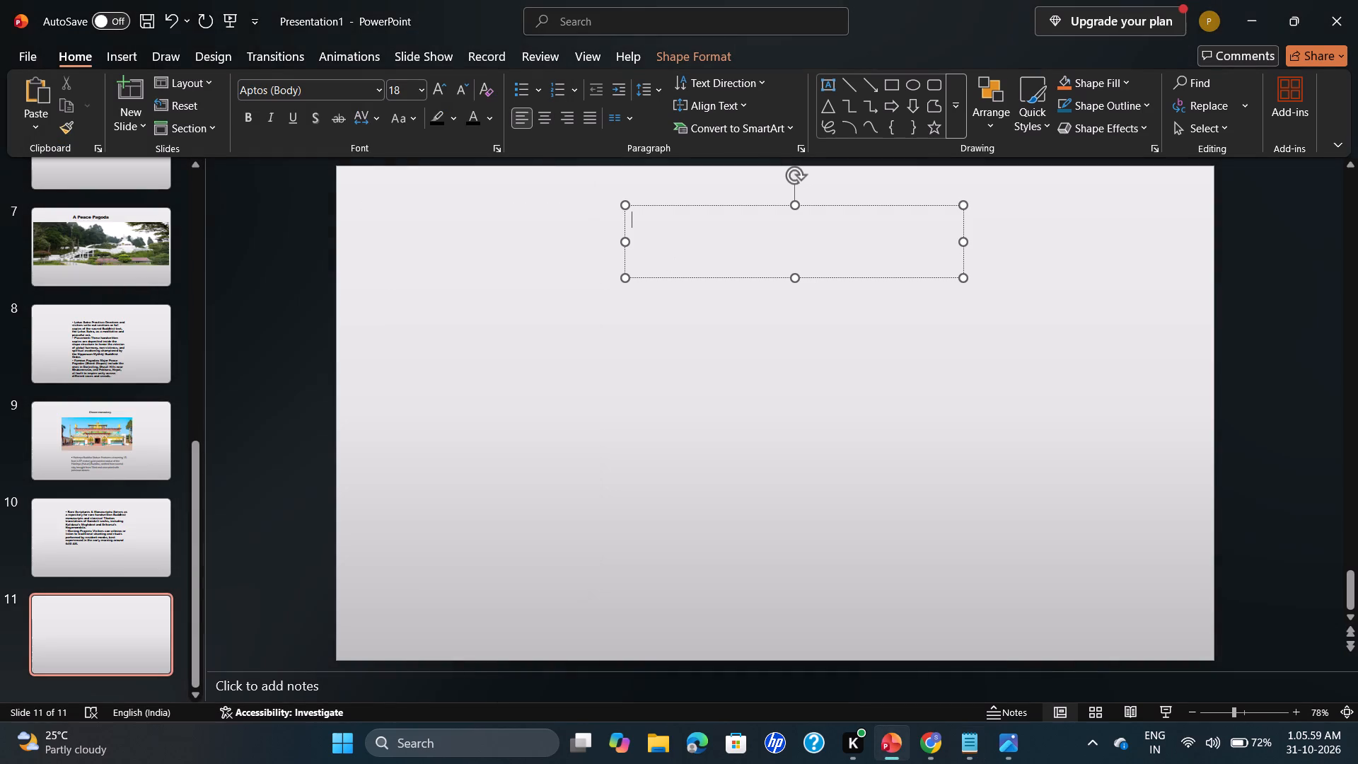
key(ctrl+v)
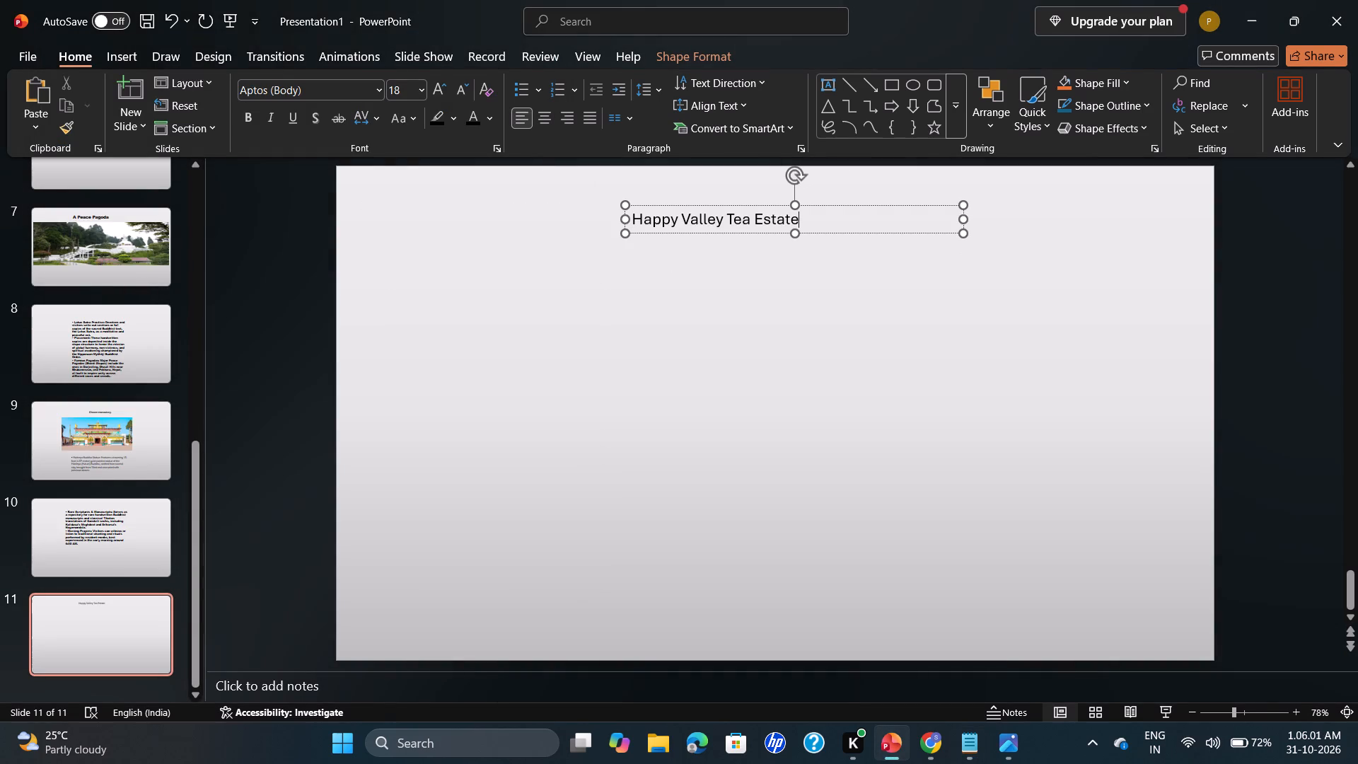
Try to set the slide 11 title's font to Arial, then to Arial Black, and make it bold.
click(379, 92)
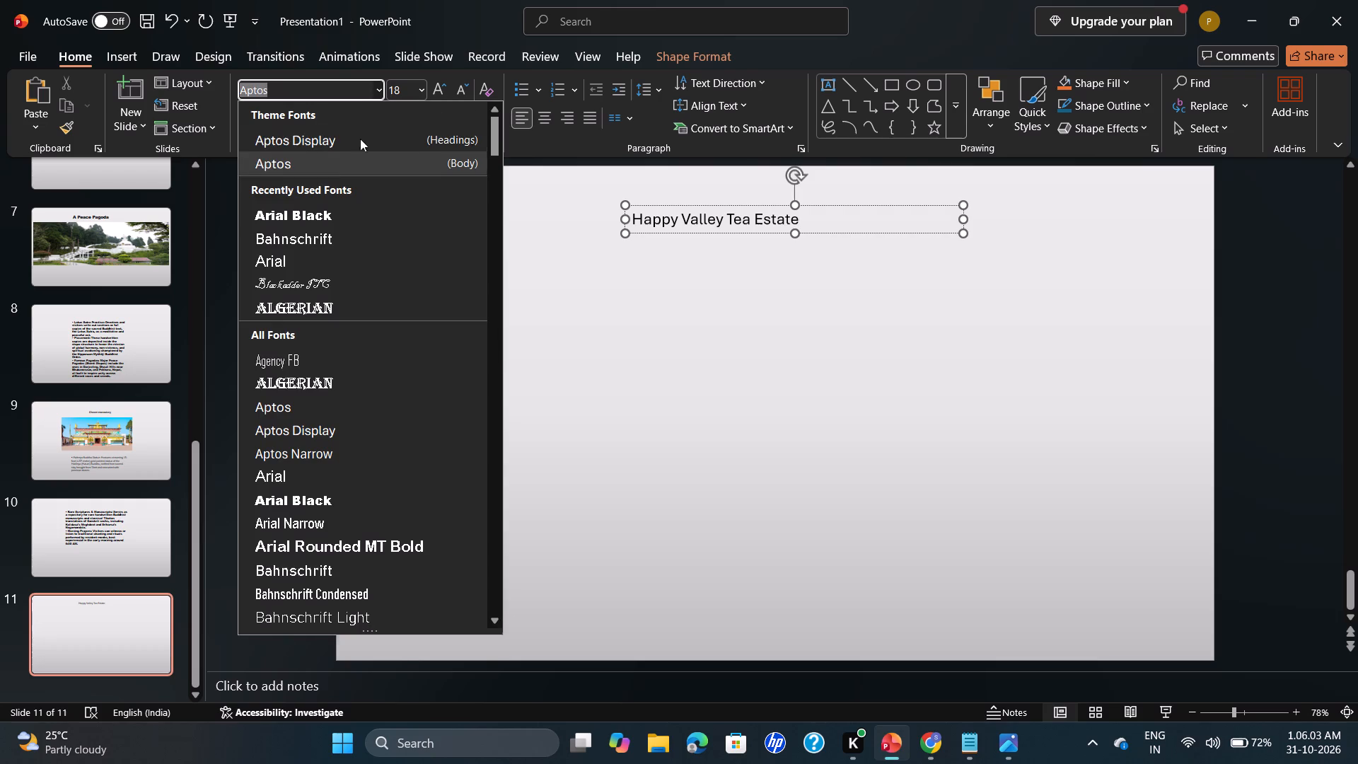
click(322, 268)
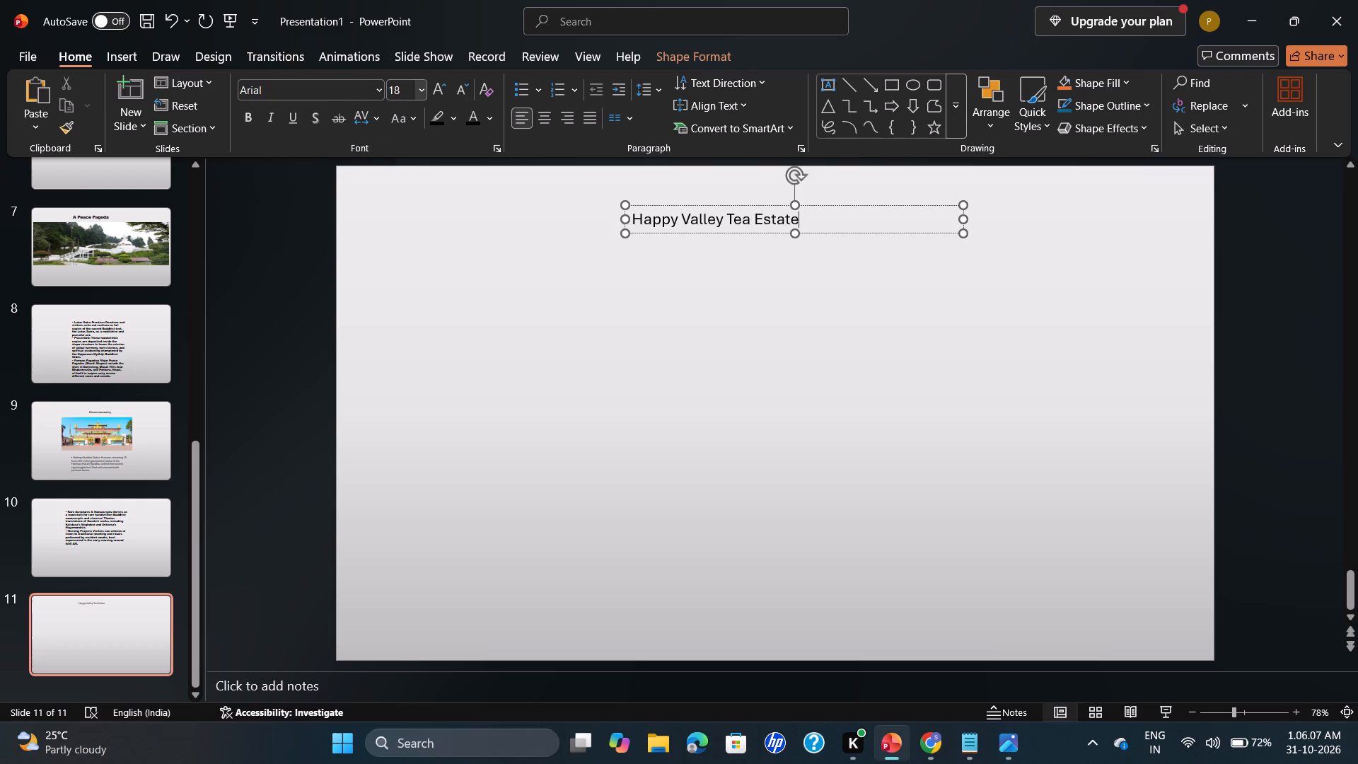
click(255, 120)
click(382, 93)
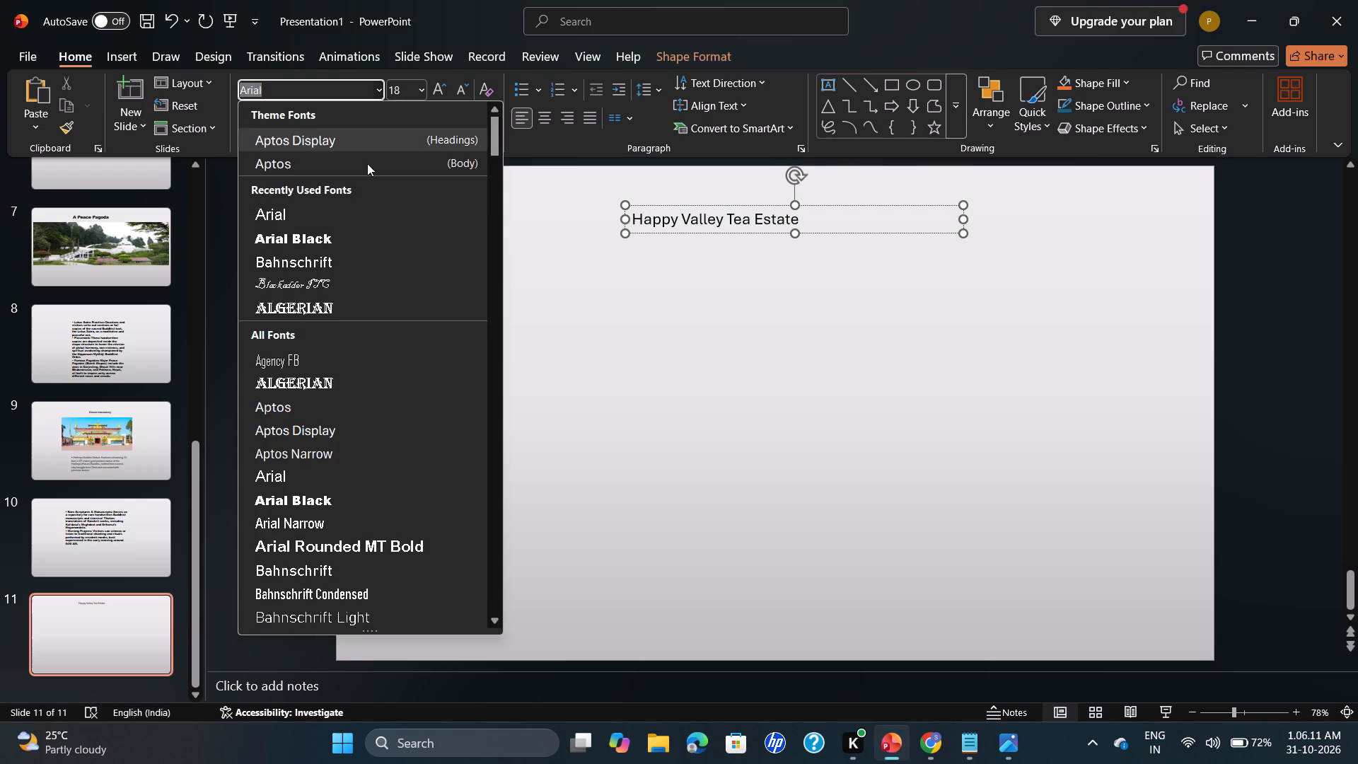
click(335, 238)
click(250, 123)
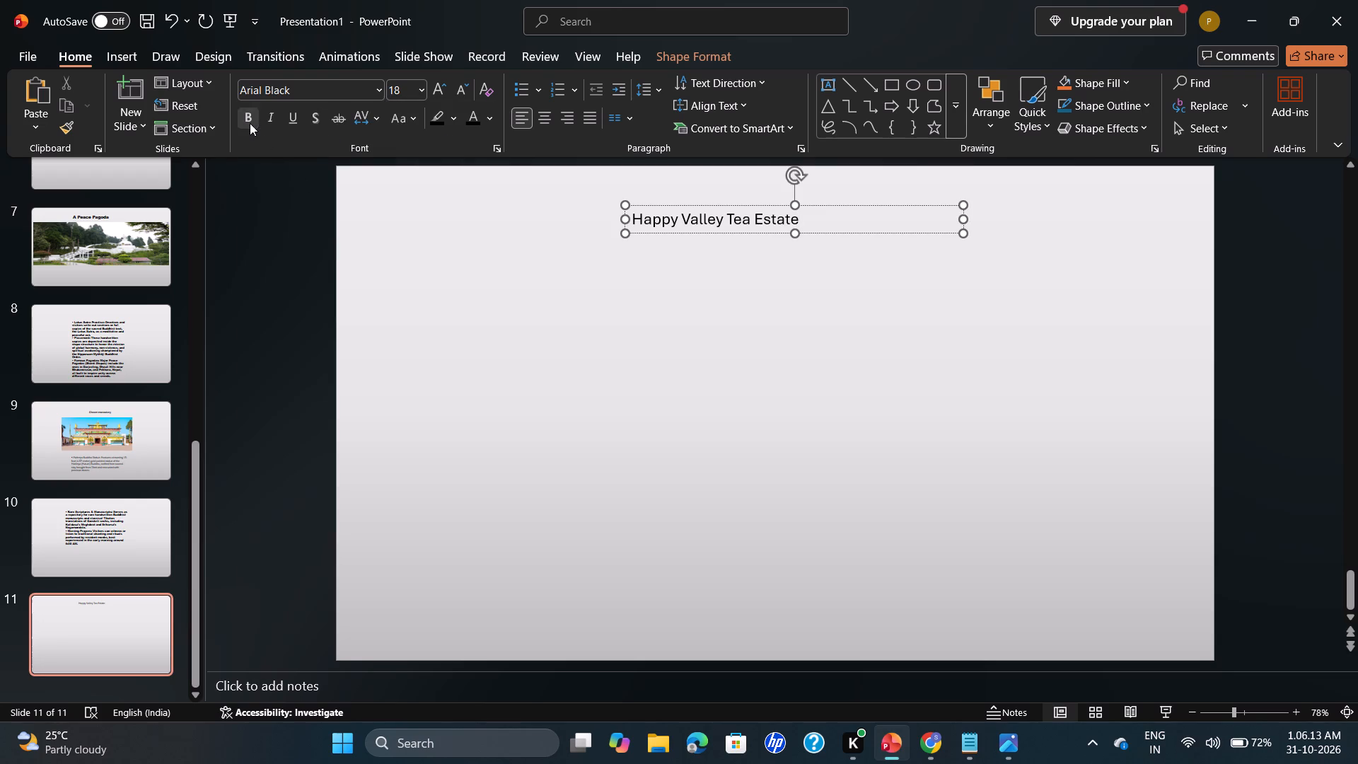
Shift the "Happy Valley Tea Estate" title box slightly right and down on the slide and make its text bold.
double_click(821, 220)
drag(821, 220, 846, 228)
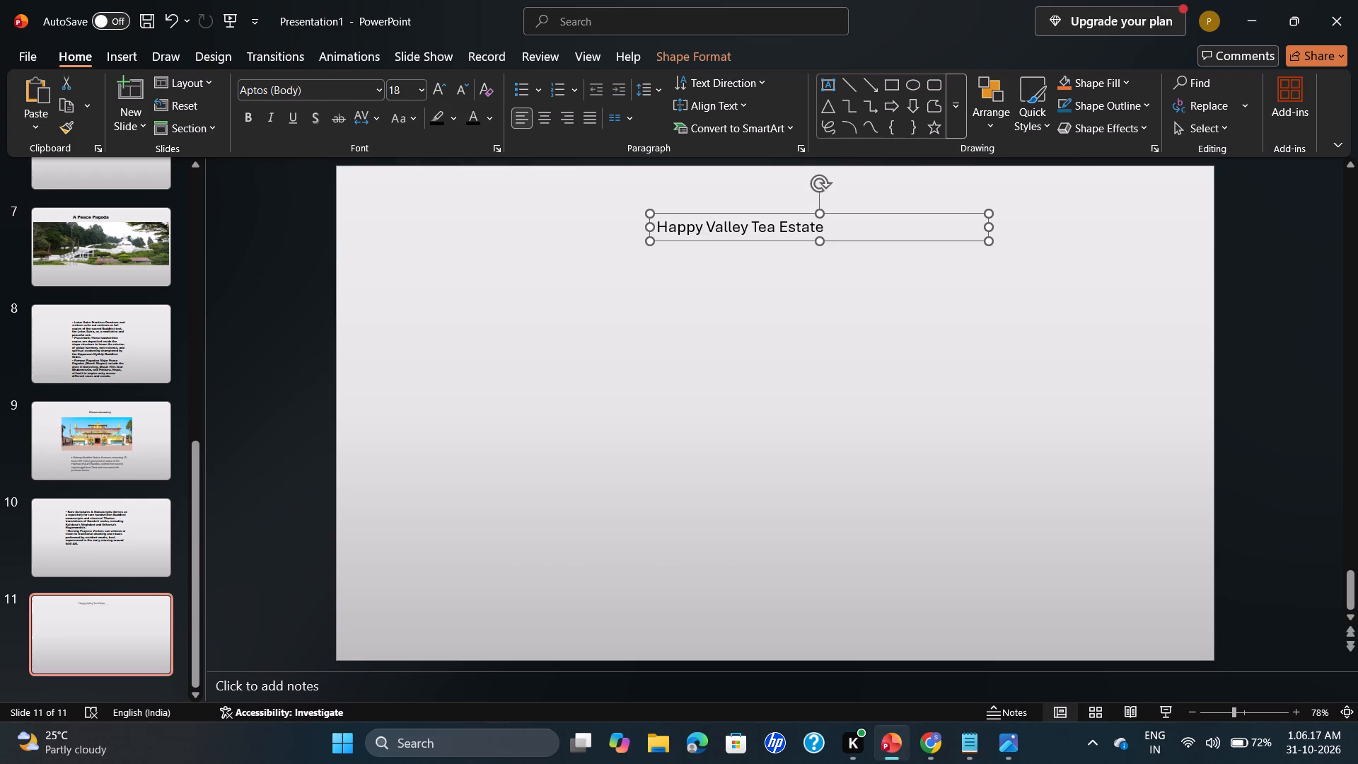
click(249, 123)
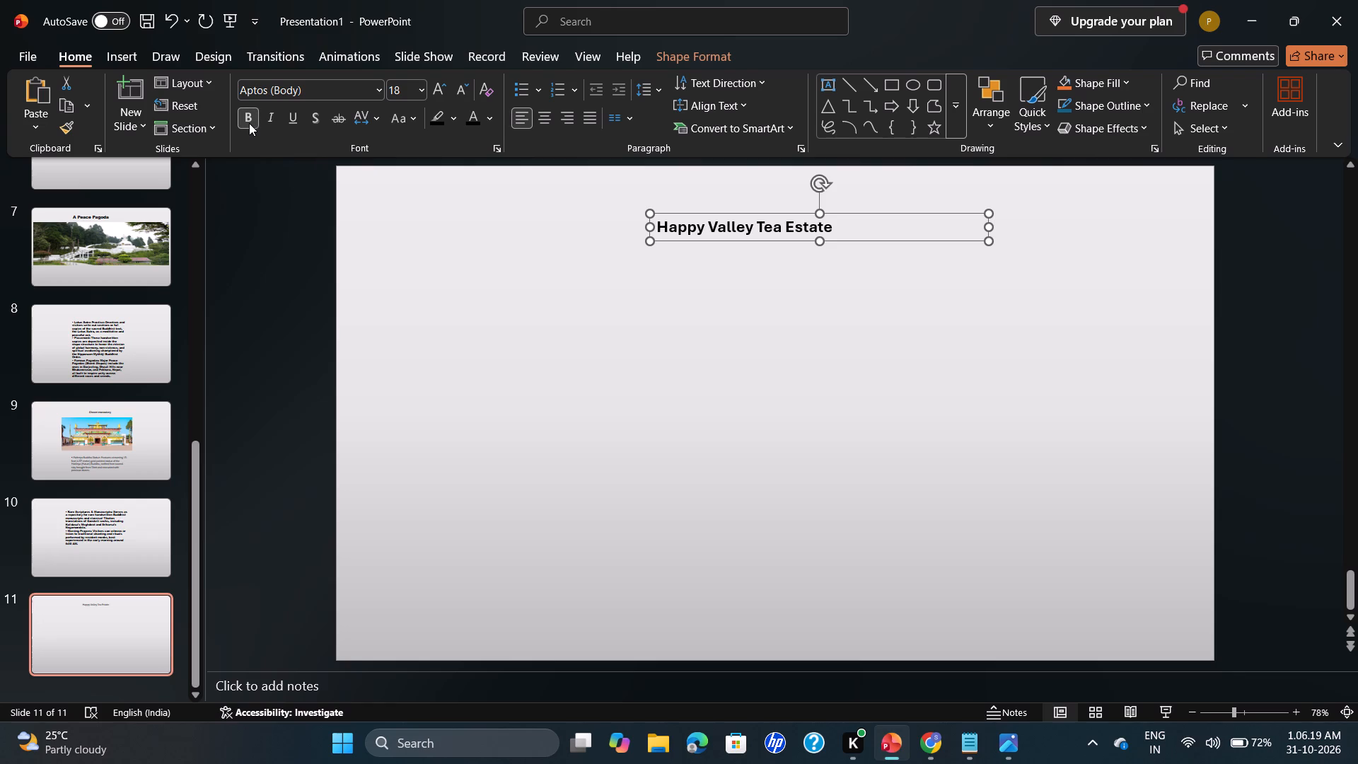
click(627, 291)
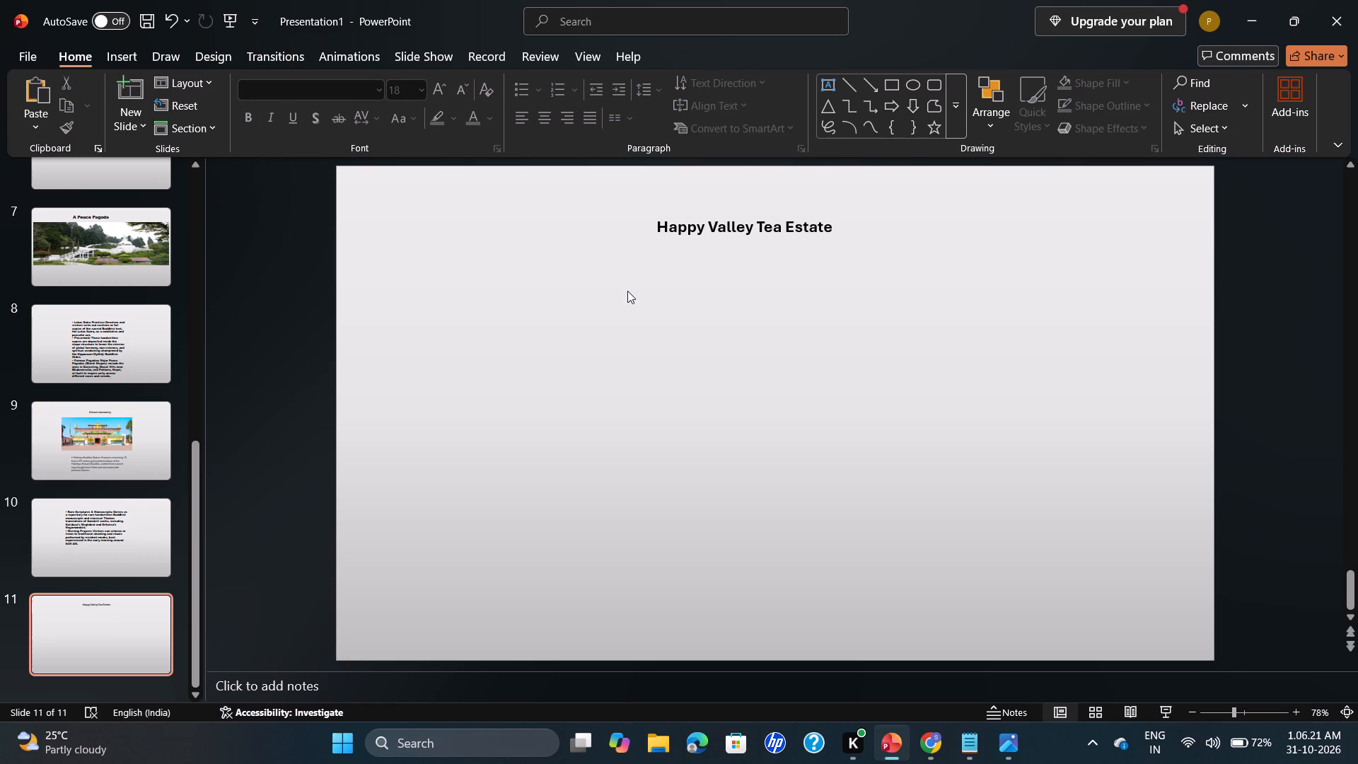
click(868, 224)
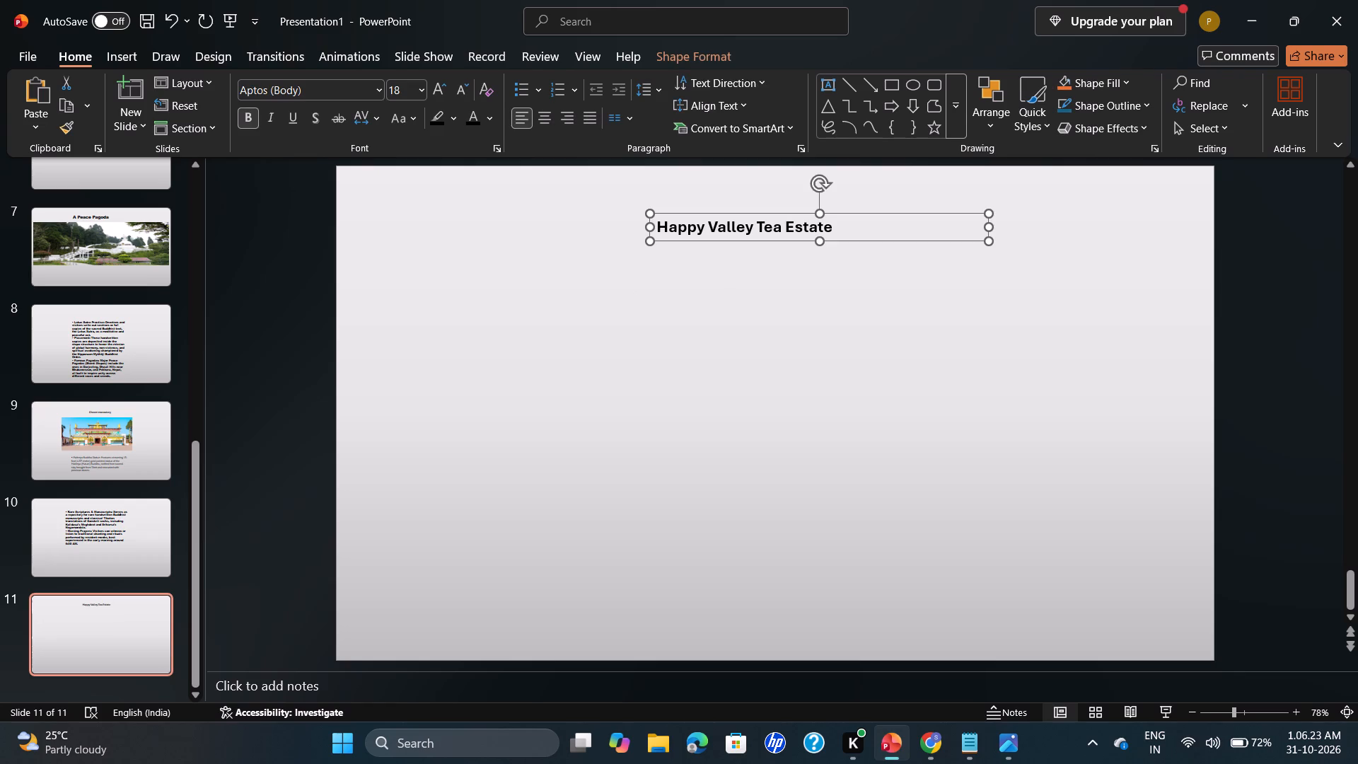
click(871, 301)
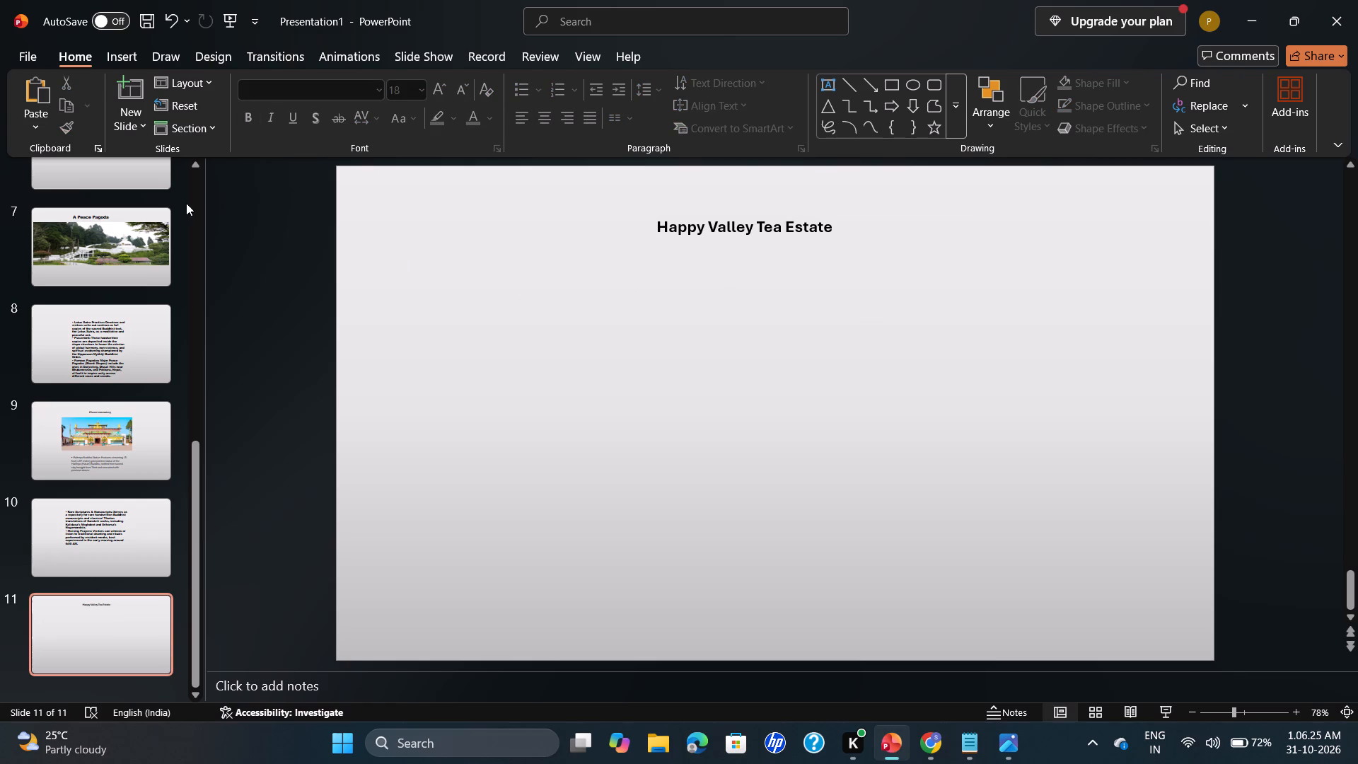
Insert the tea garden picture "unnamed (1)" from the Desktop folder onto slide 11.
click(117, 57)
click(146, 144)
click(142, 125)
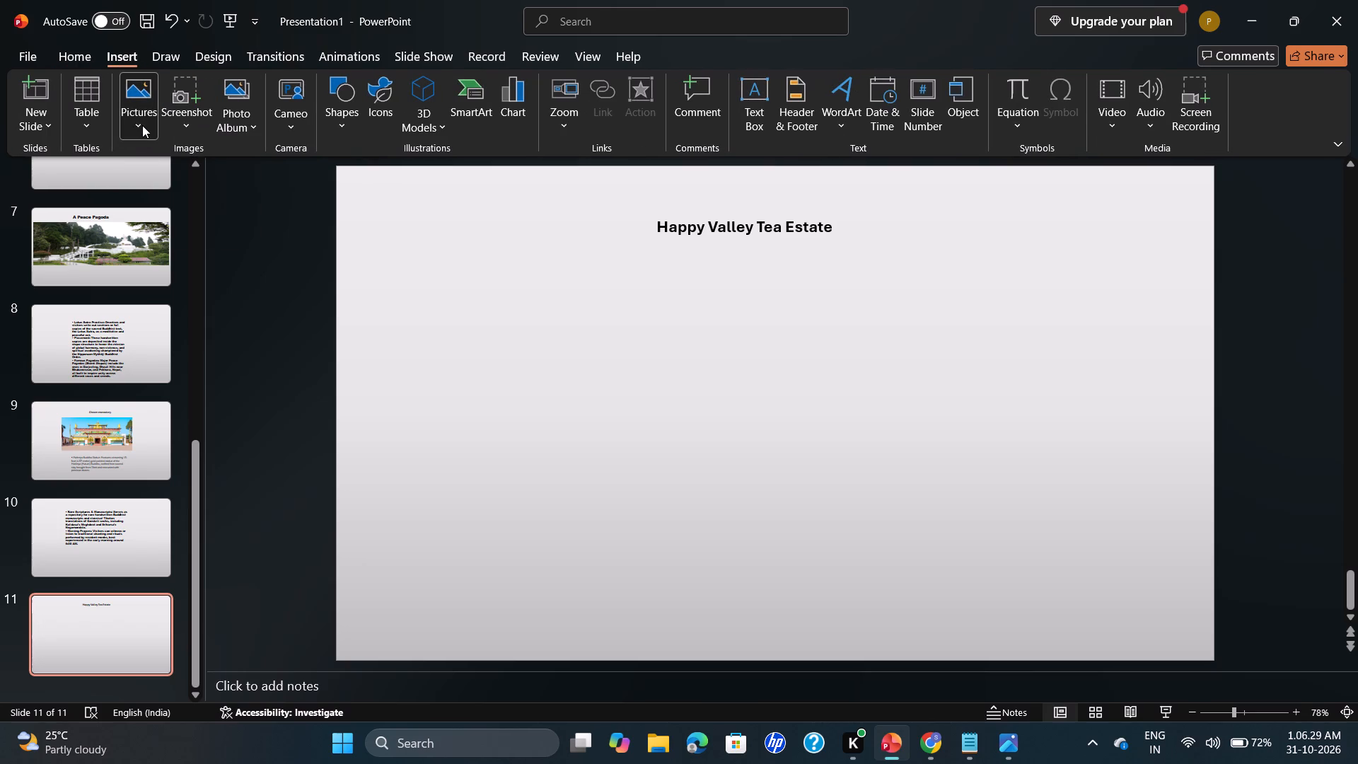
click(179, 186)
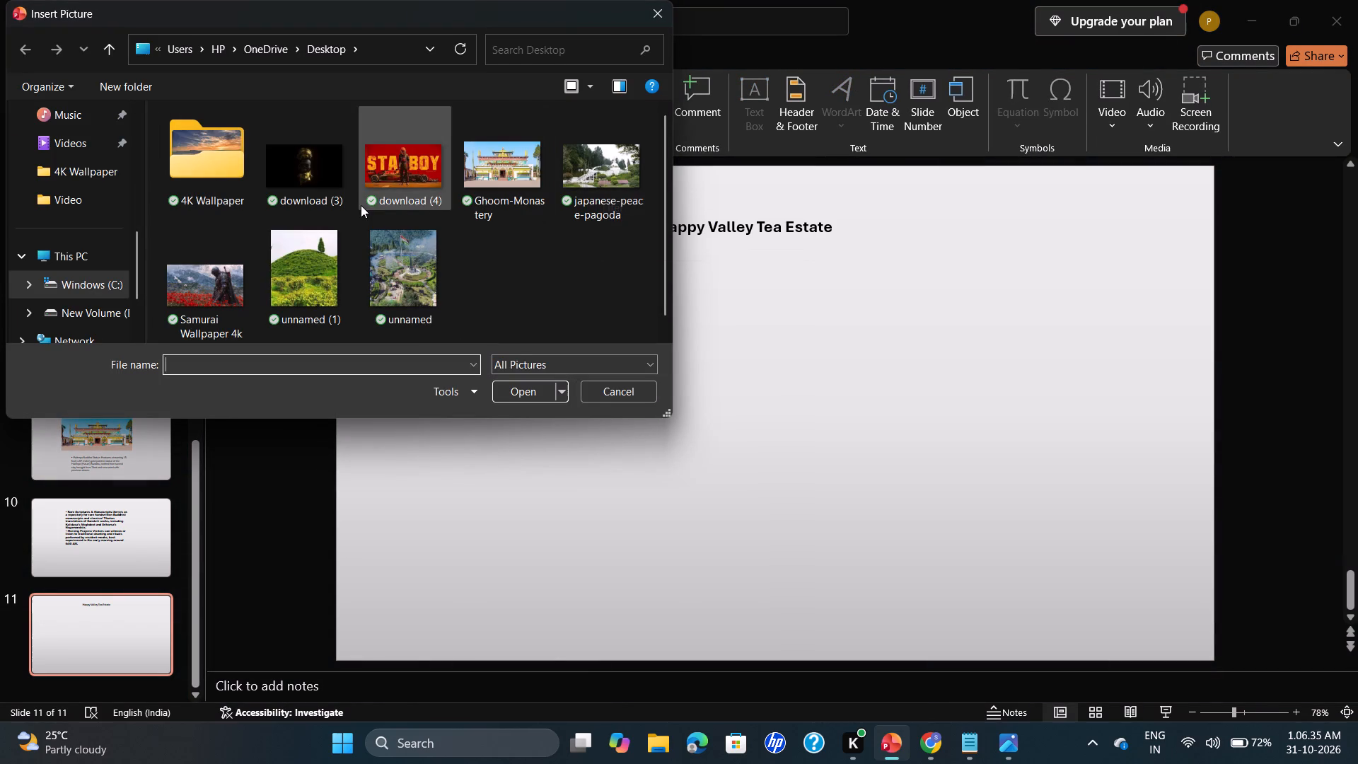
click(332, 281)
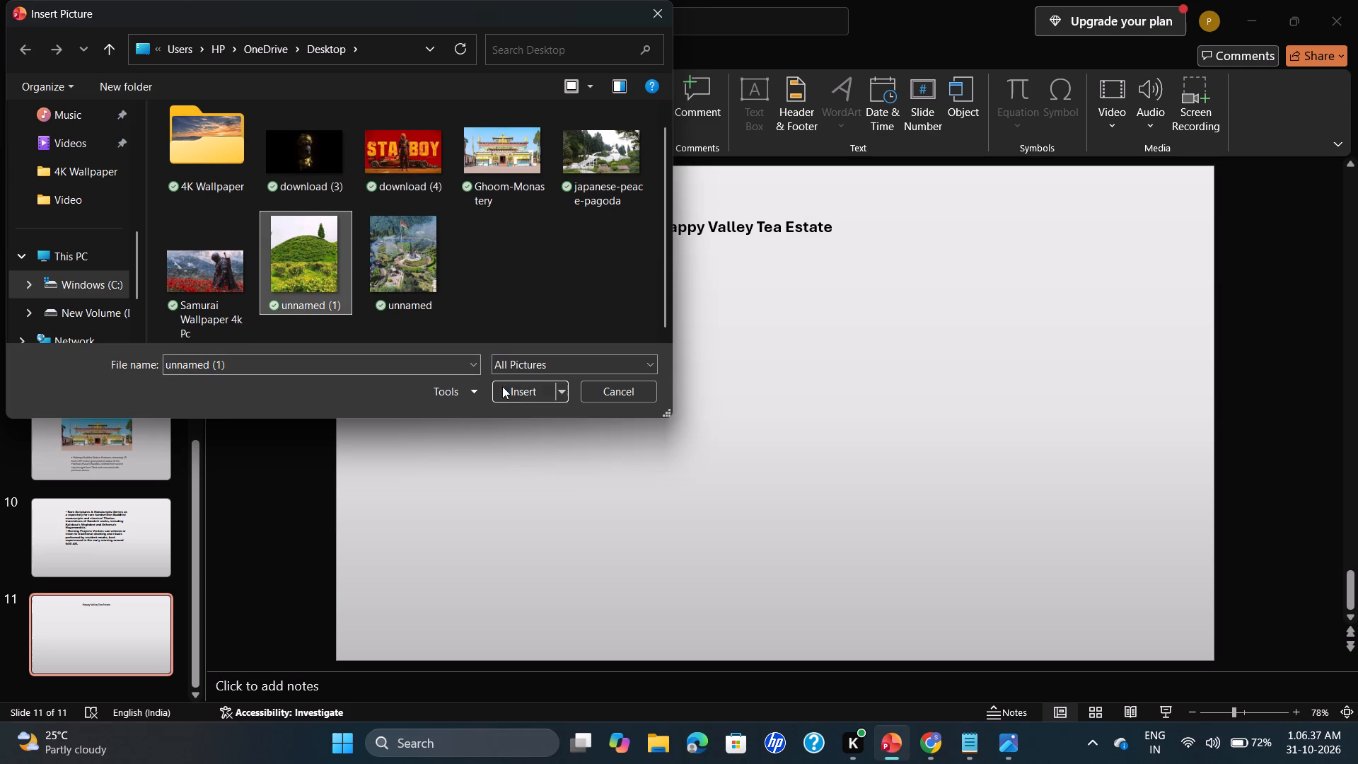
click(506, 387)
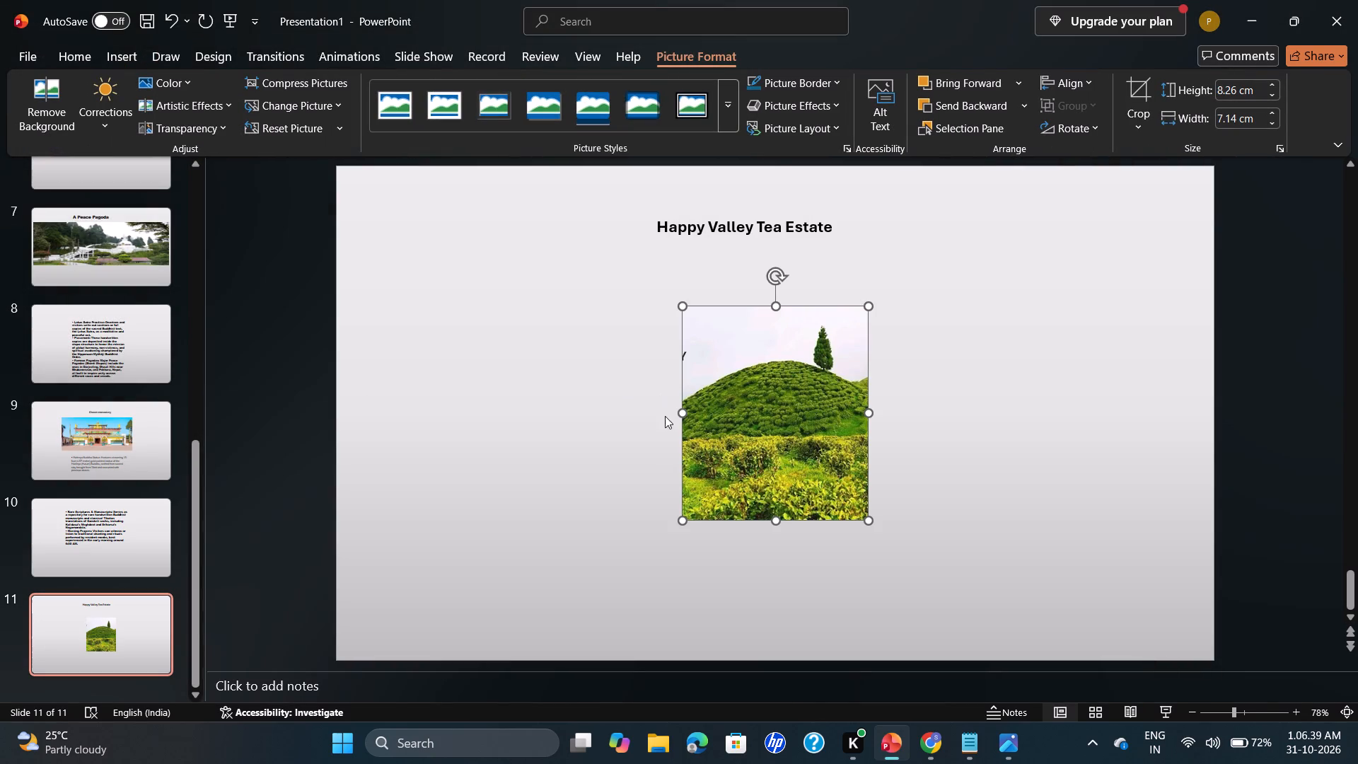
Stretch the tea garden picture on both sides and upward to about 18 cm wide and 9.42 cm high.
drag(679, 415, 534, 414)
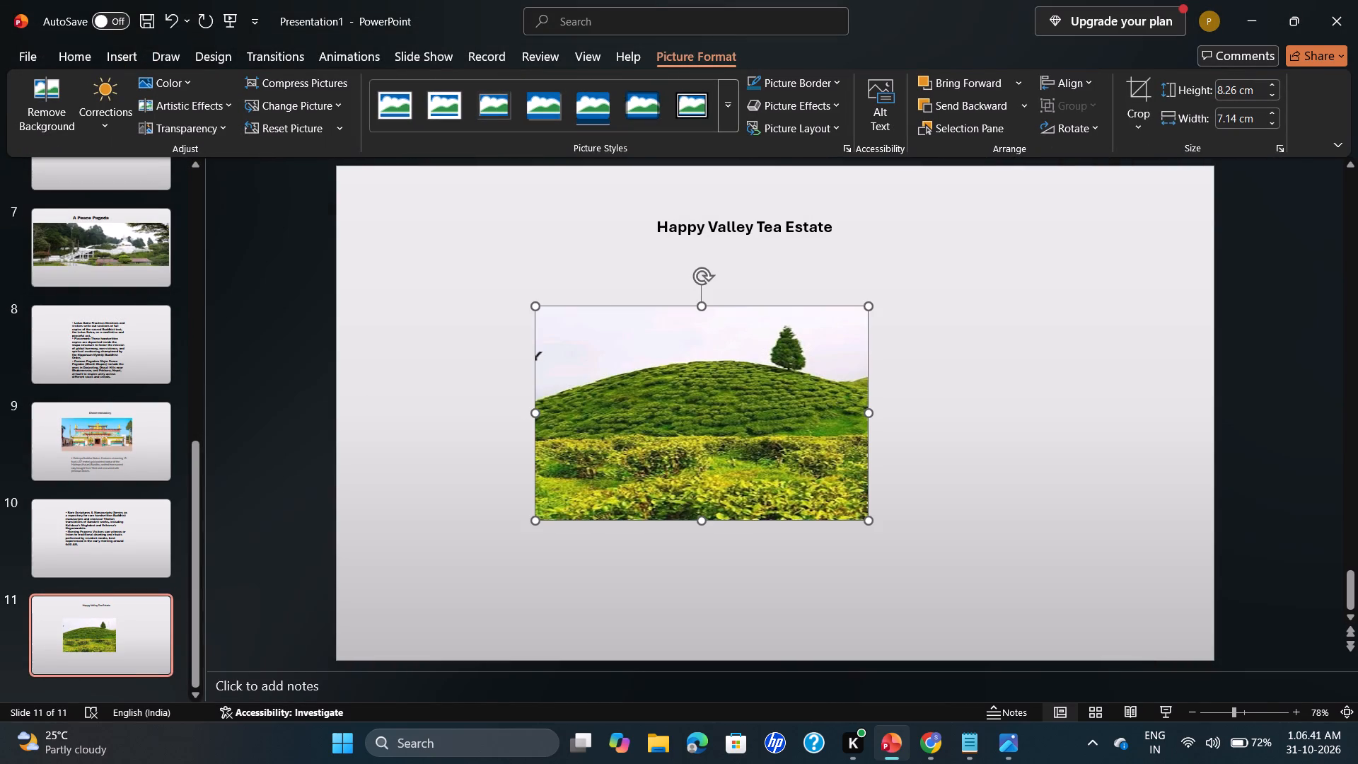
drag(866, 411, 1004, 422)
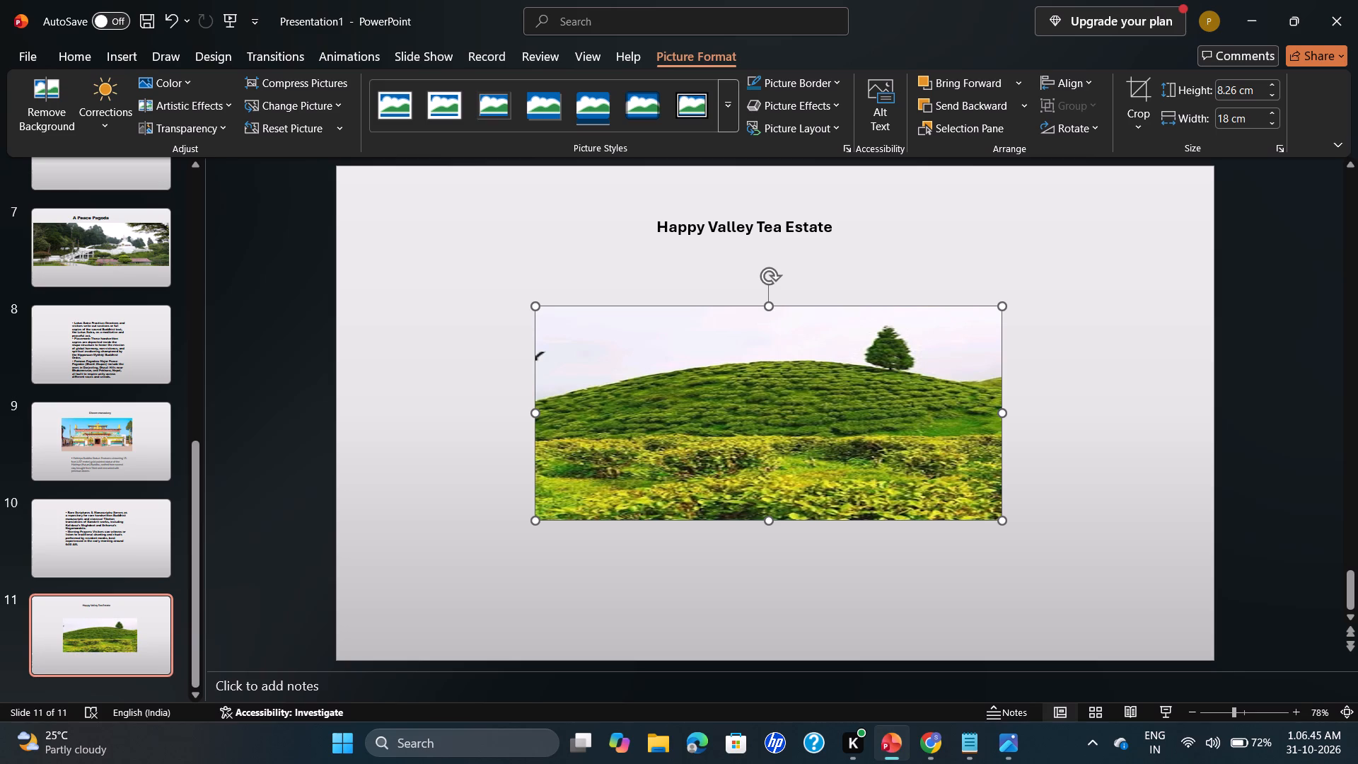
drag(770, 306, 779, 274)
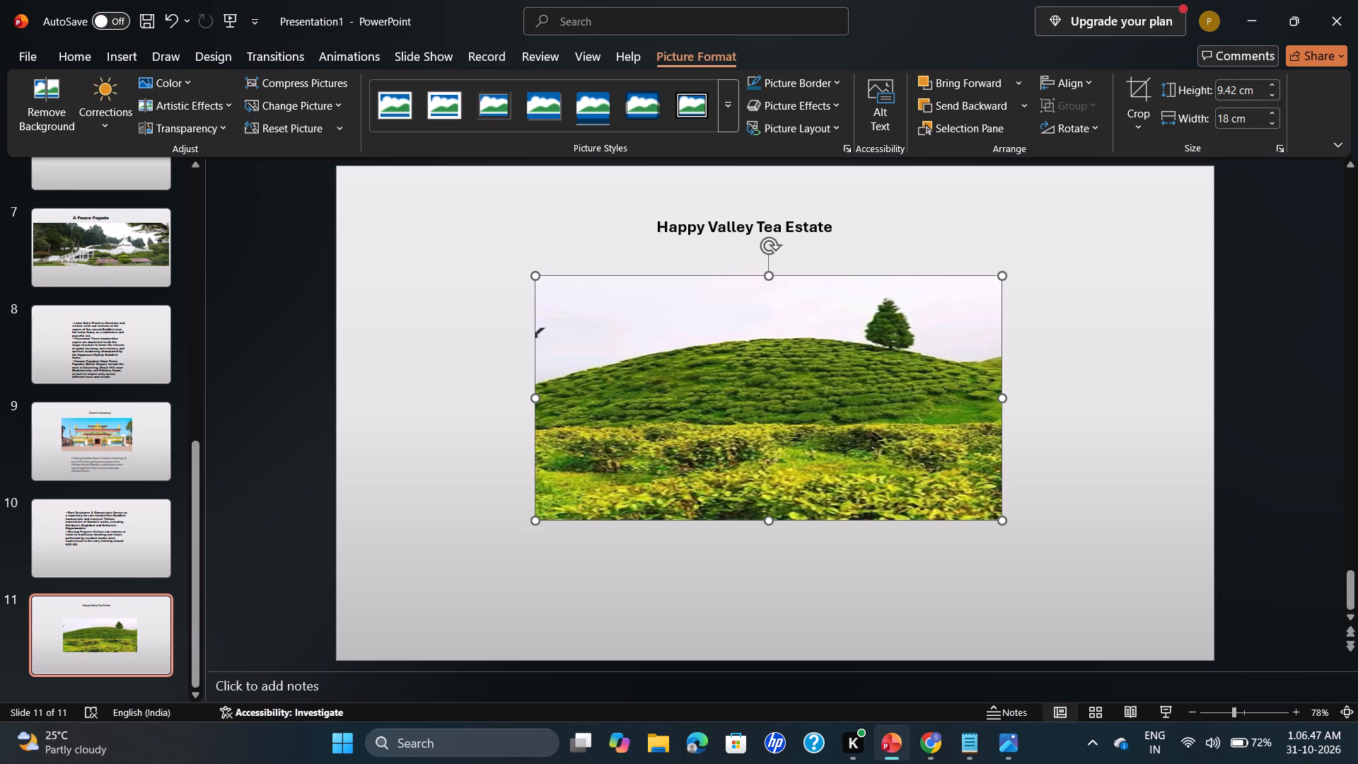
click(1123, 403)
Draw a wide text box on slide 11 in the empty area below the tea garden picture.
scroll(1057, 435, down, 2)
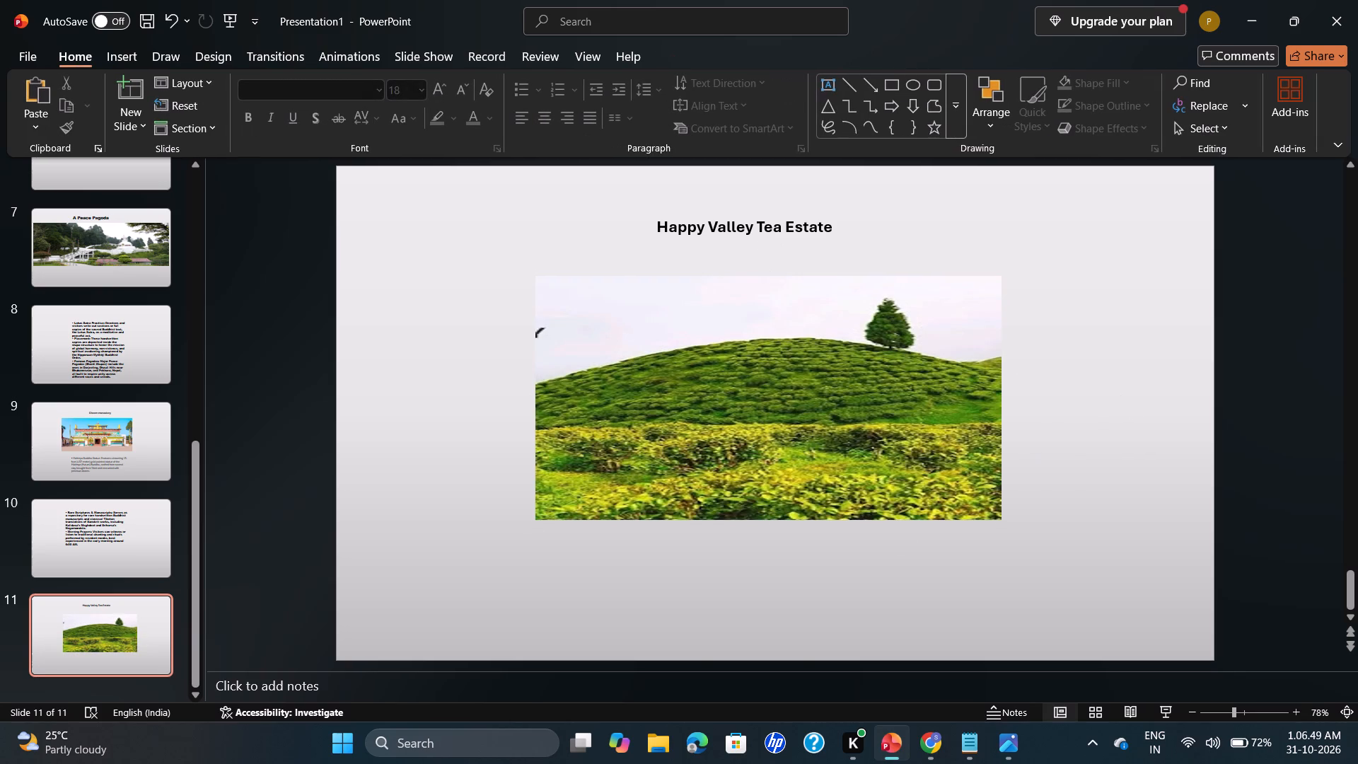
click(837, 597)
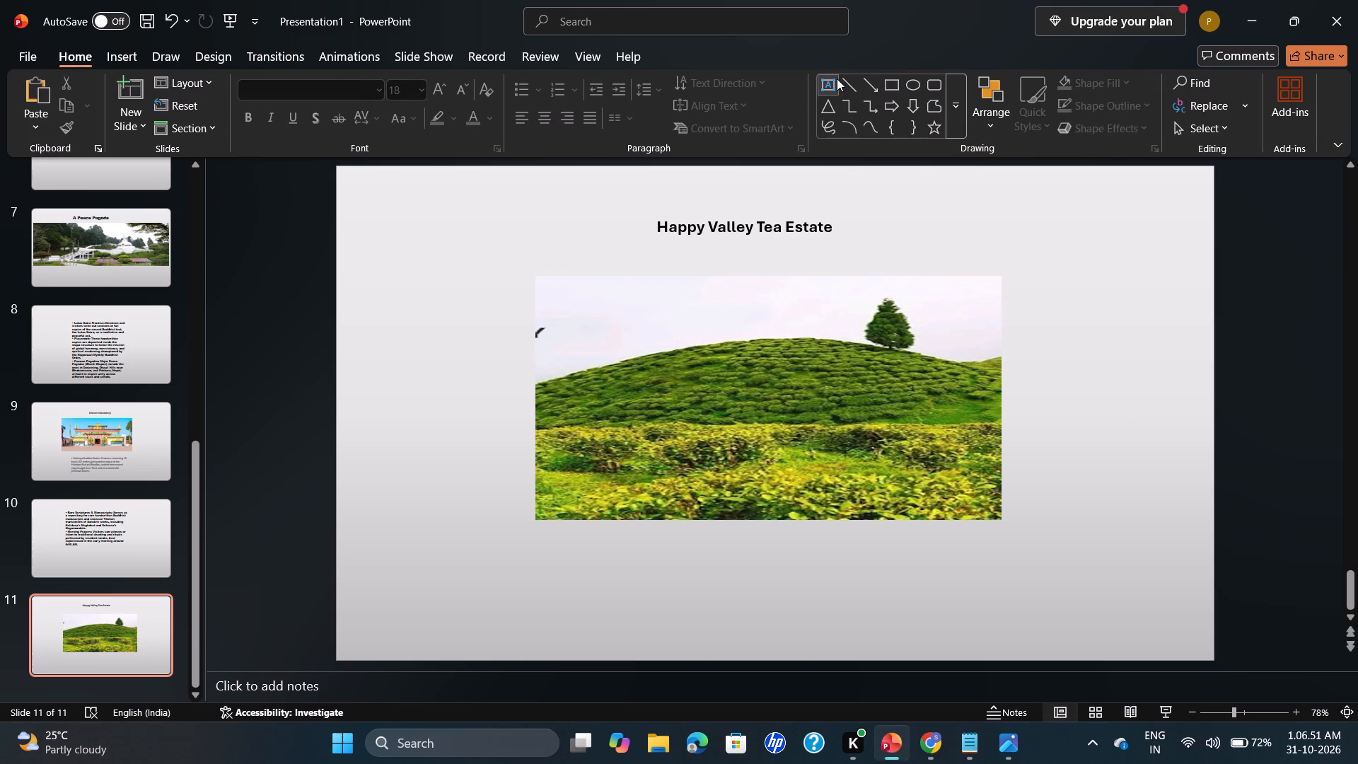
click(837, 78)
drag(609, 548, 609, 557)
drag(609, 557, 1043, 635)
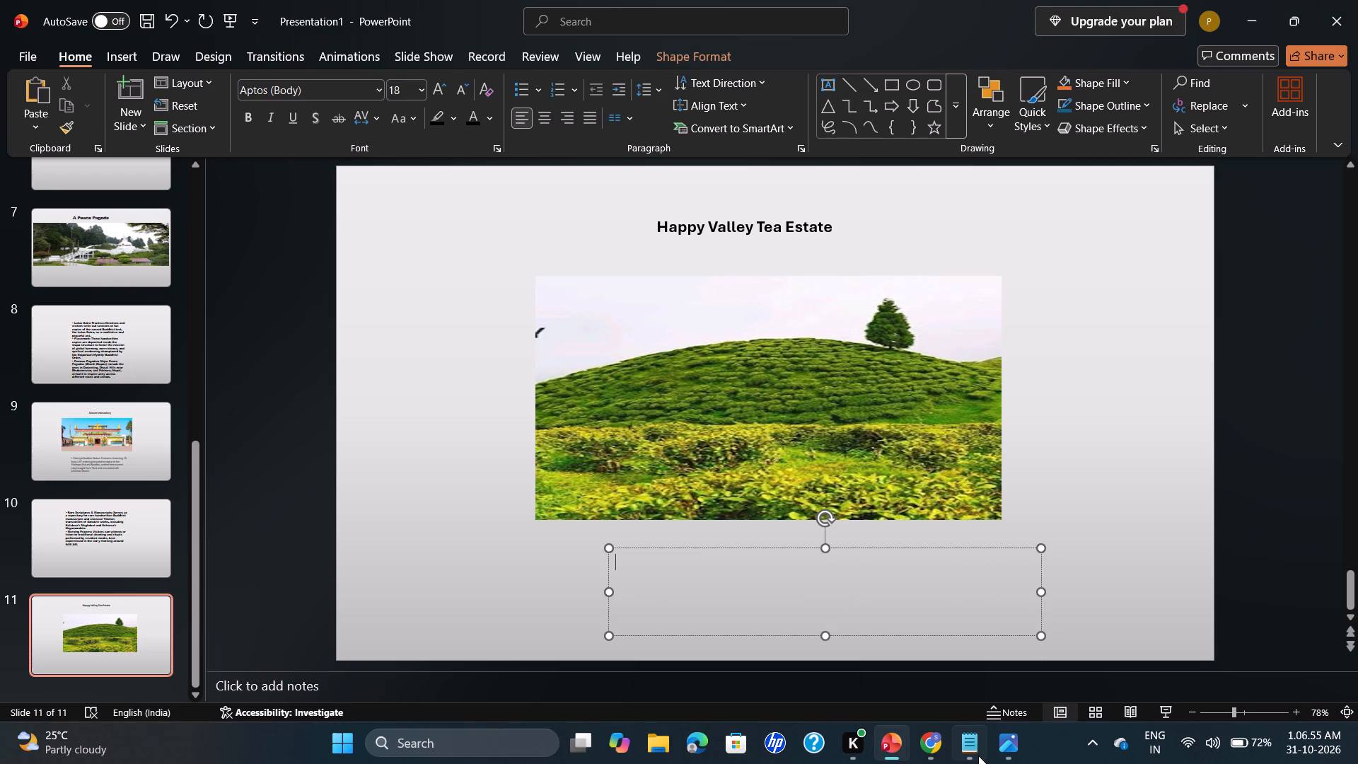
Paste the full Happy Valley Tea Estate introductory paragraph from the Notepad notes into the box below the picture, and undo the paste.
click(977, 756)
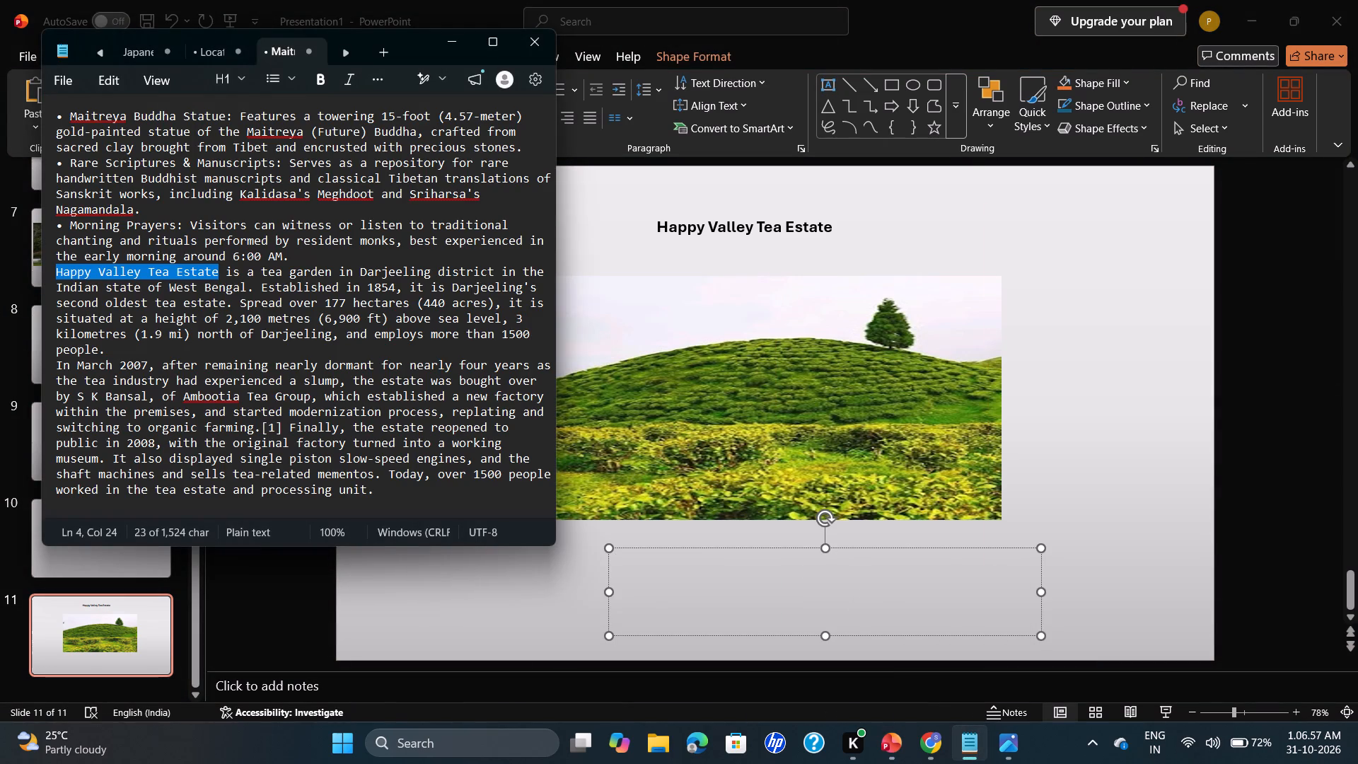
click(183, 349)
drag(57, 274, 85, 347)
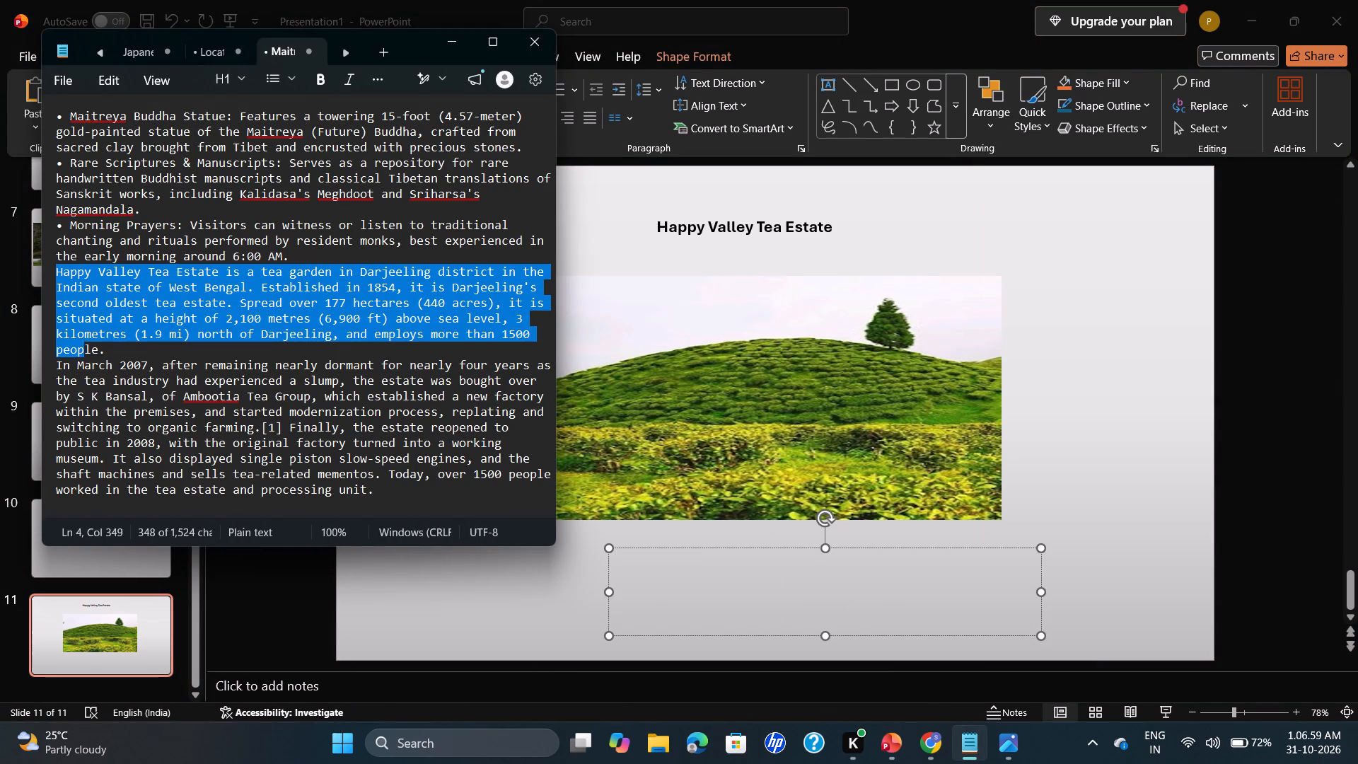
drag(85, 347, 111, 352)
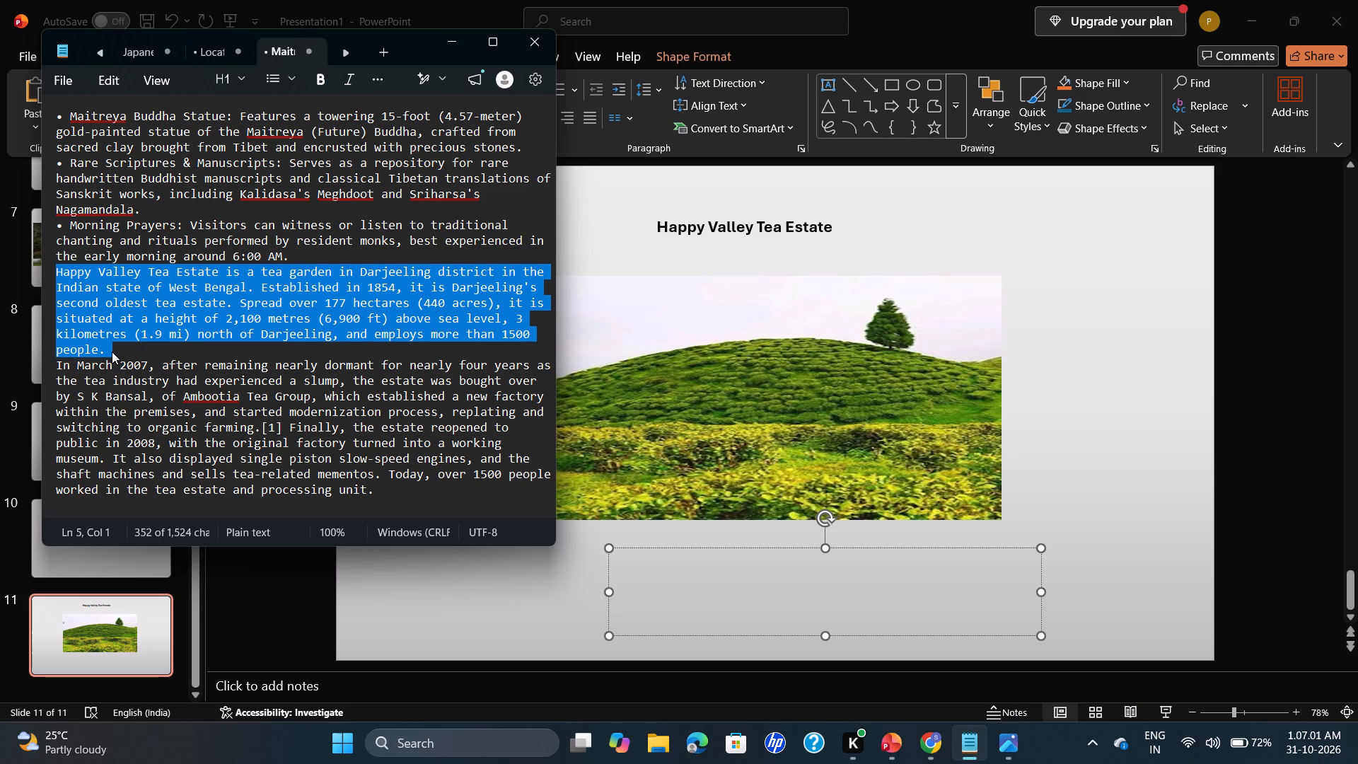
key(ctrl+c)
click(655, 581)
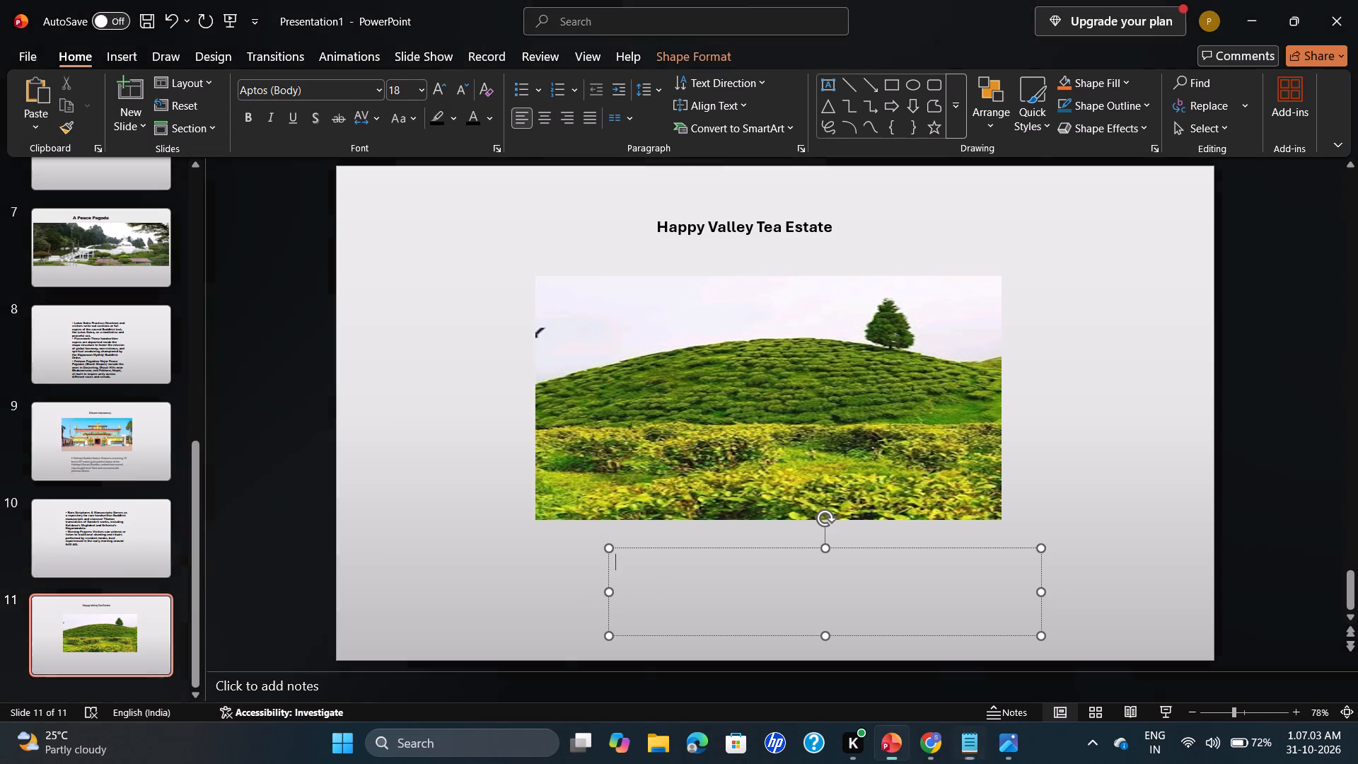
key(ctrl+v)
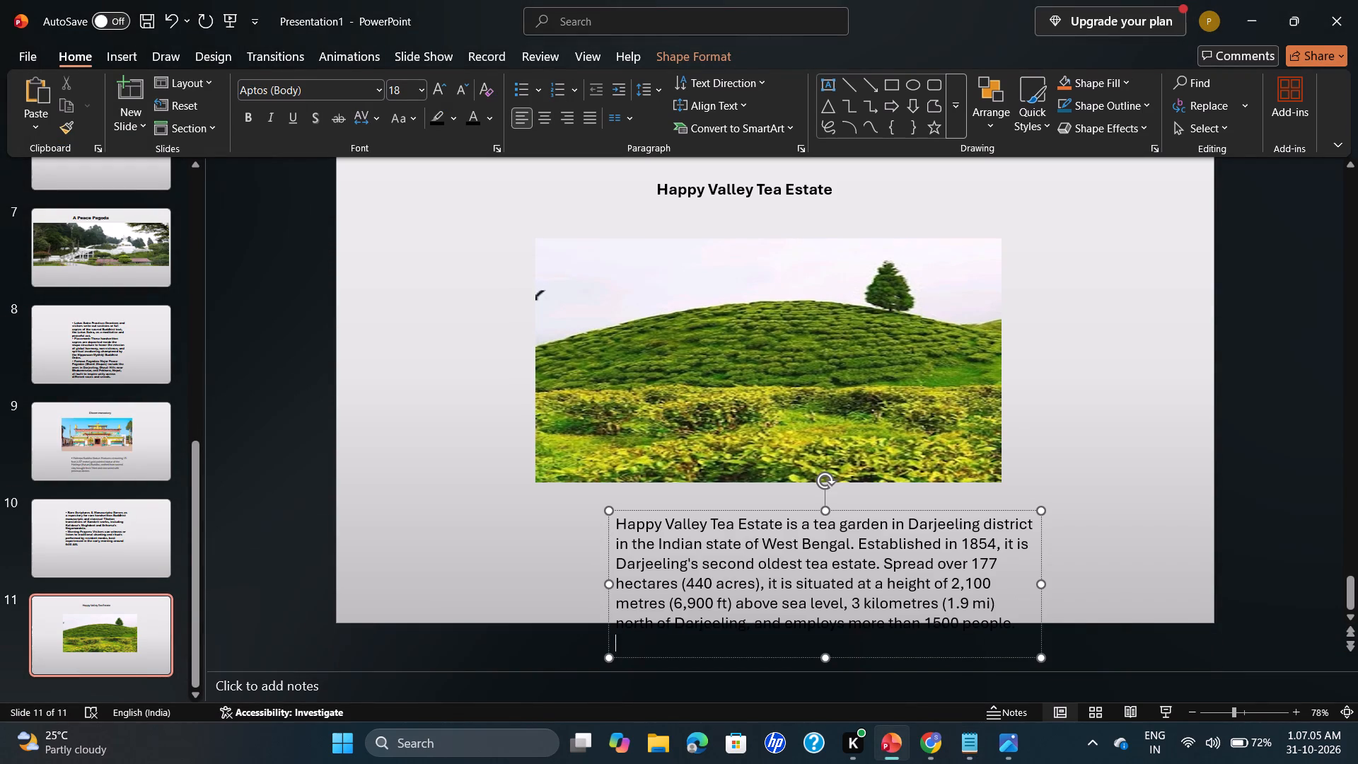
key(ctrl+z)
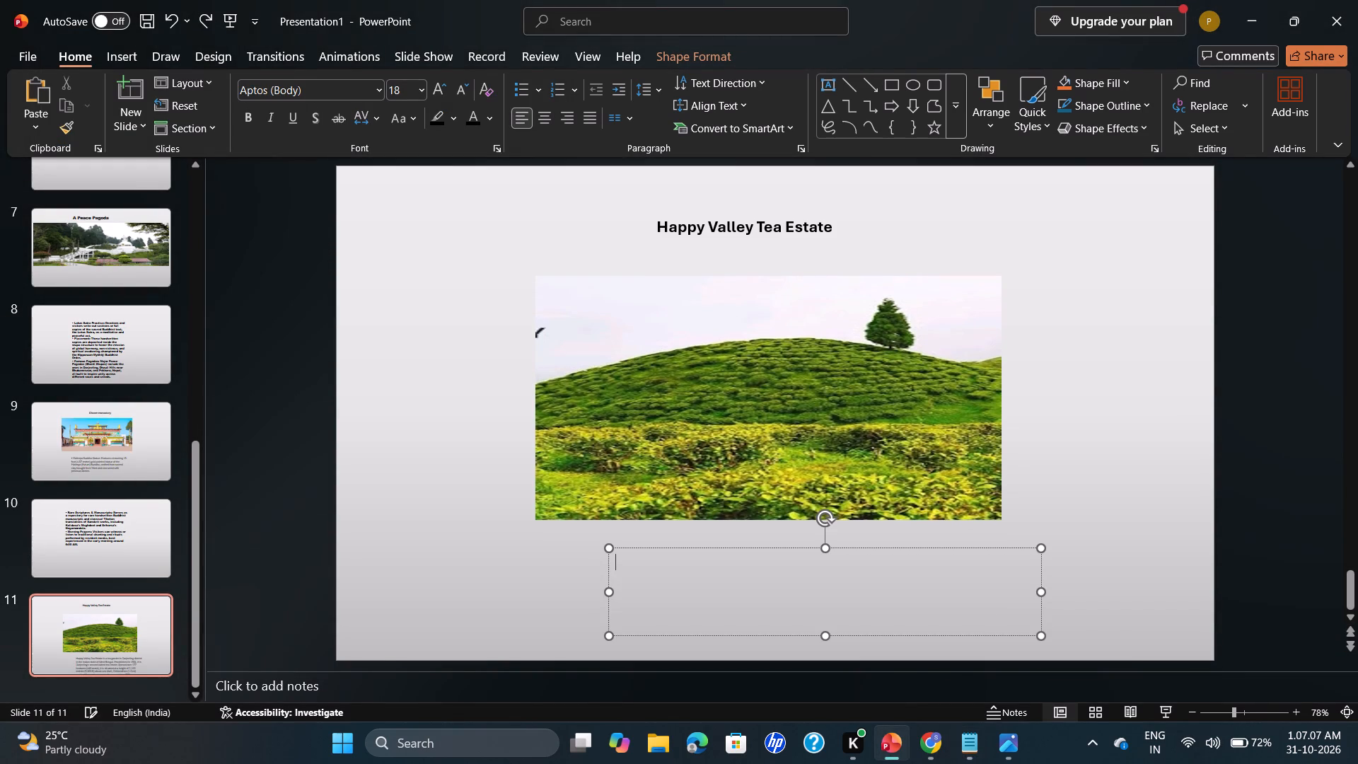
Copy the Happy Valley Tea Estate introduction up to "(440 acres), it is" from the Notepad notes into the text box below slide 11's picture.
click(977, 741)
click(277, 369)
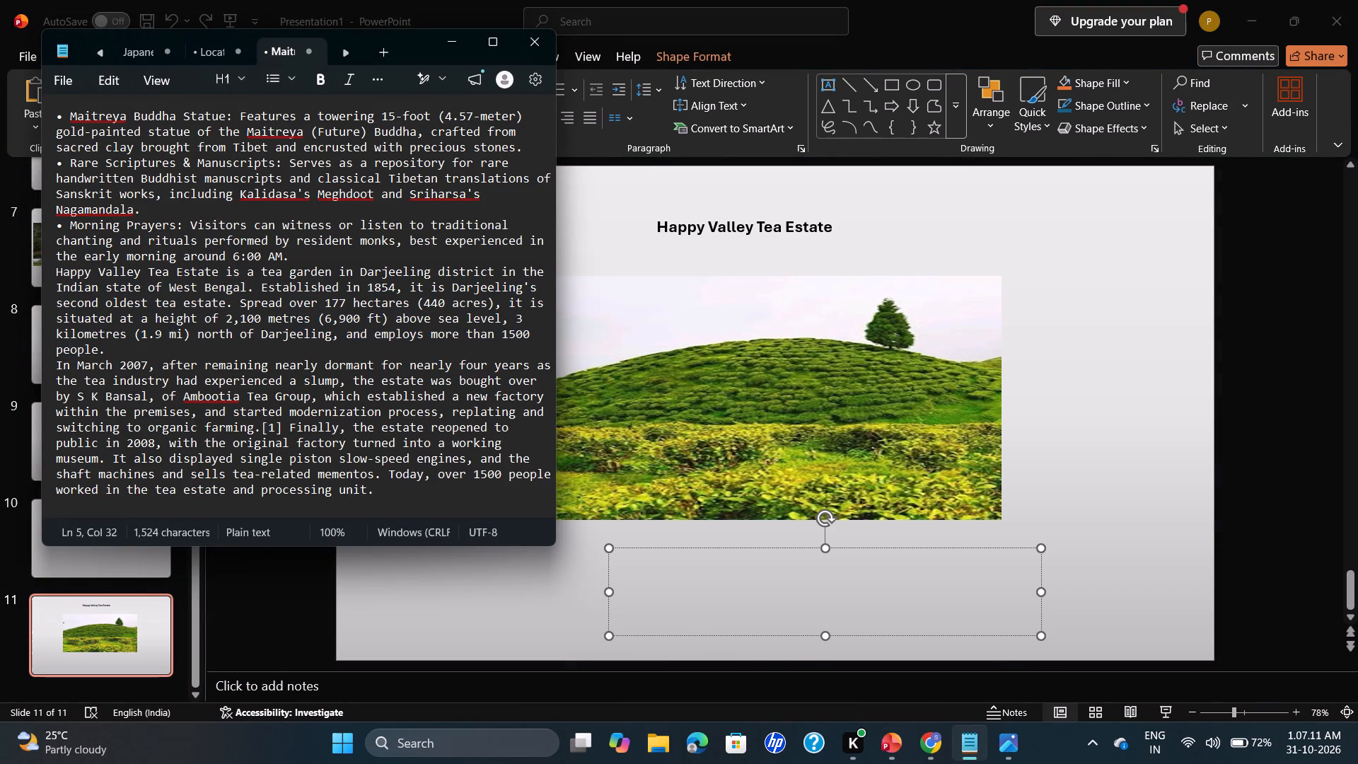
drag(53, 277, 161, 302)
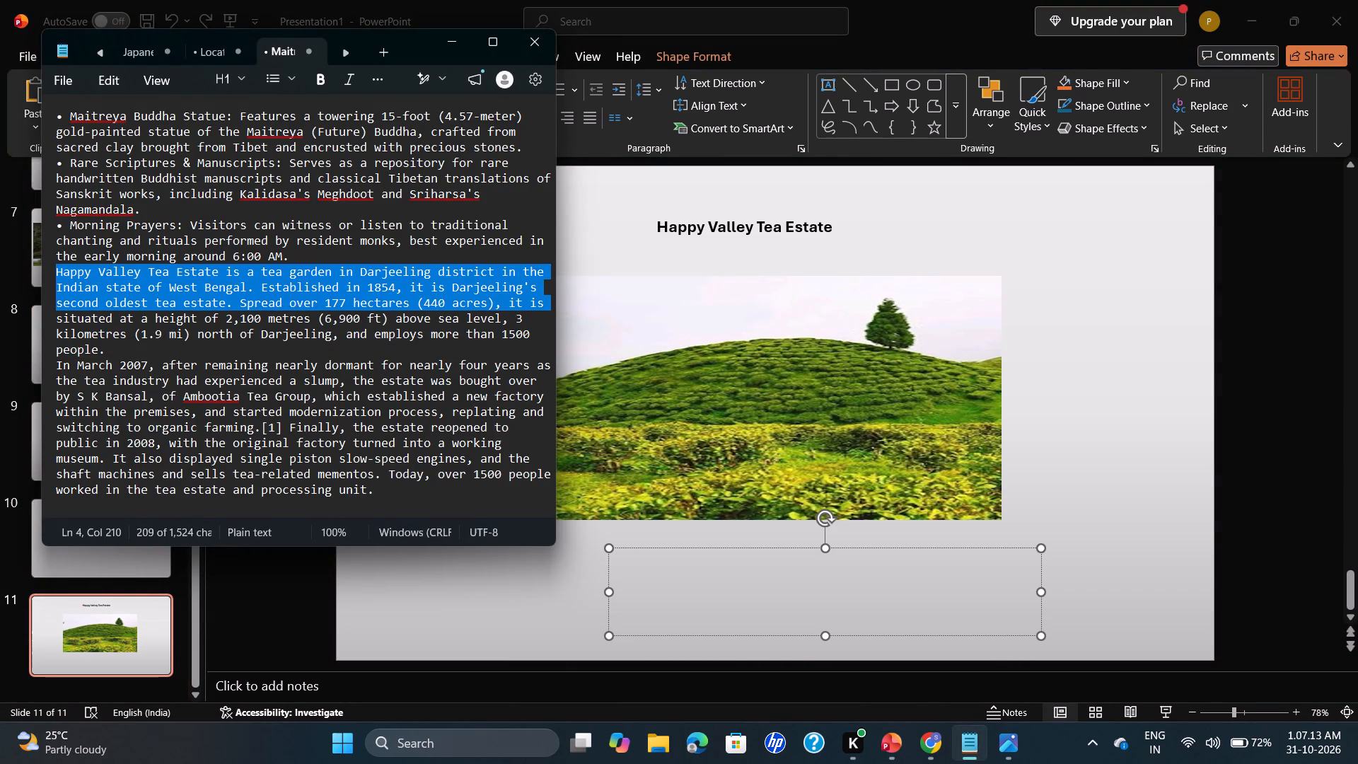
drag(161, 302, 257, 297)
drag(257, 297, 231, 296)
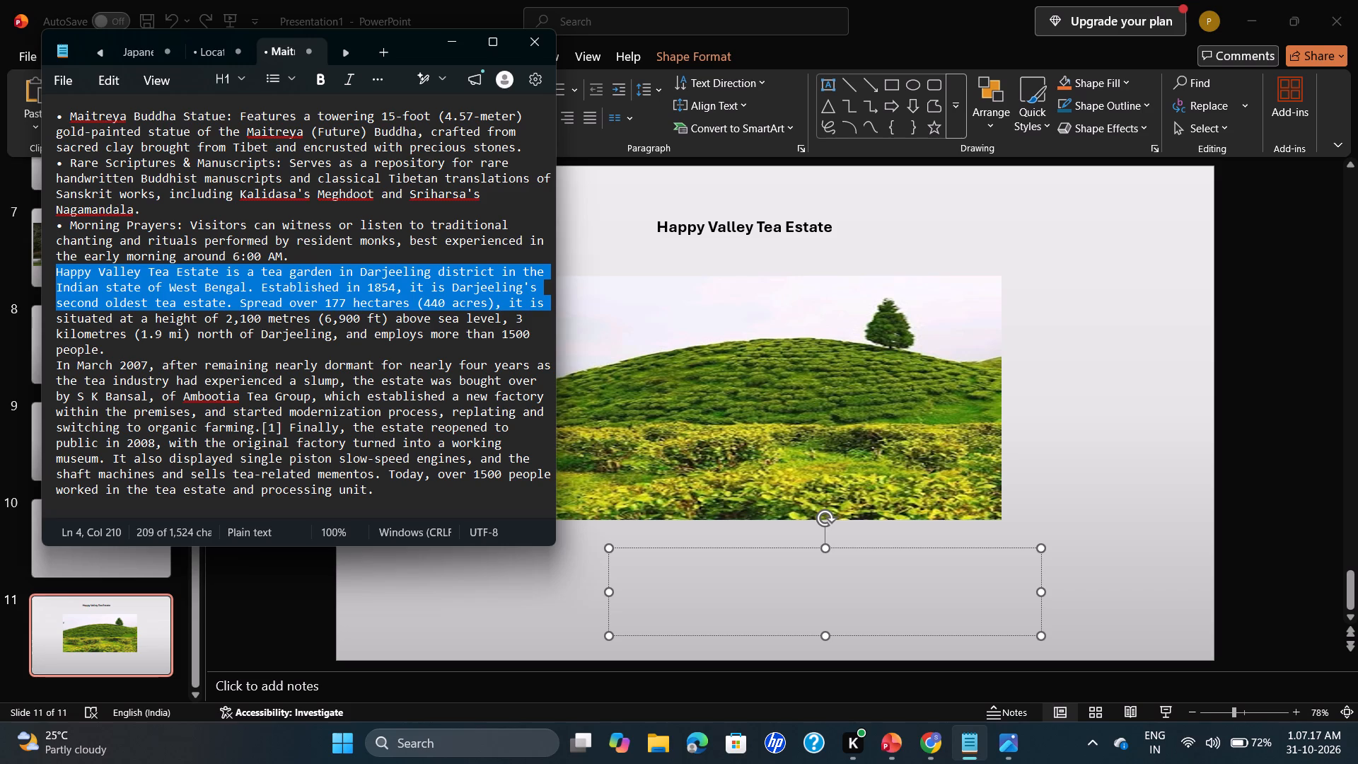
drag(231, 296, 224, 299)
drag(224, 299, 224, 300)
key(ctrl+c)
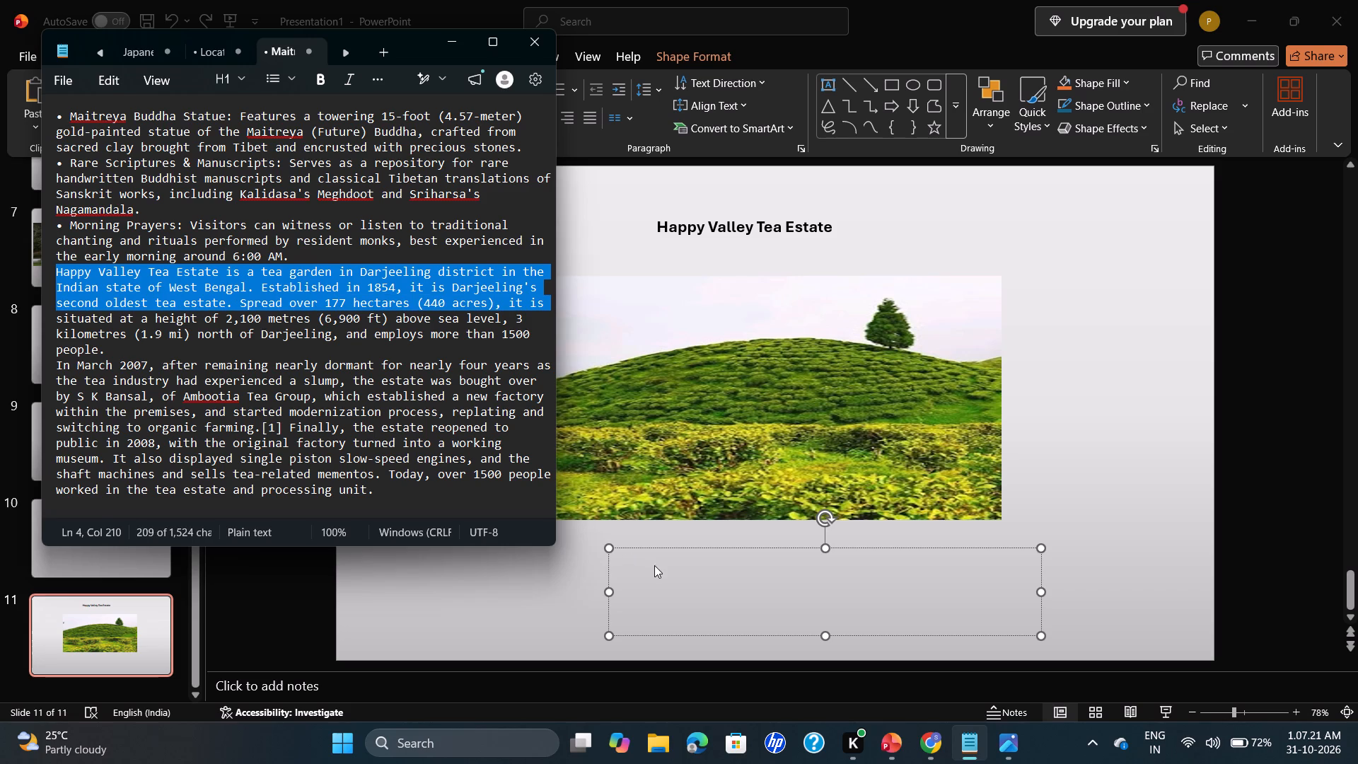
click(654, 565)
key(ctrl+v)
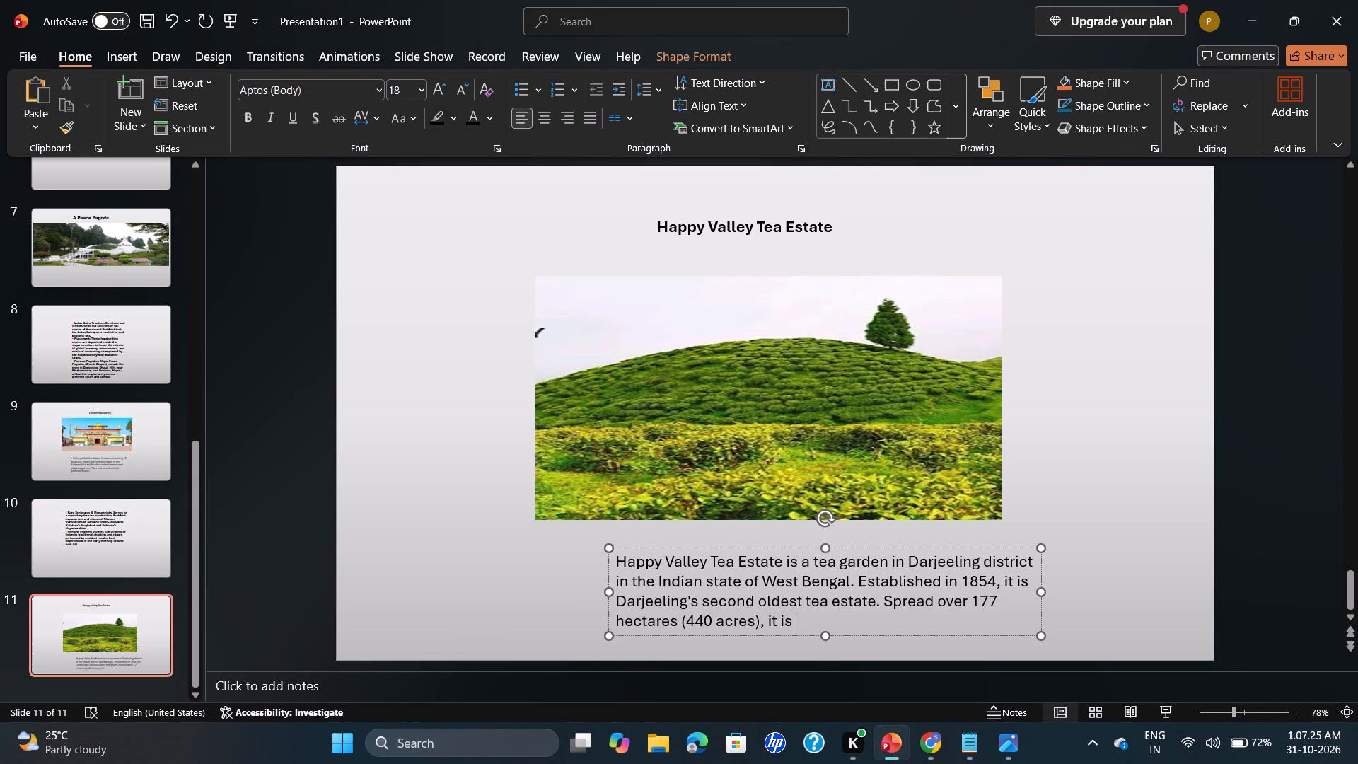
Delete the end of the pasted text so that it stops after "Darjeeling's second oldest tea estate.".
key(BackSpace)
key(BackSpace)
key(BackSpace)
key(BackSpace)
key(BackSpace)
key(BackSpace)
key(BackSpace)
key(BackSpace)
key(BackSpace)
key(BackSpace)
key(BackSpace)
key(BackSpace)
key(BackSpace)
key(BackSpace)
key(BackSpace)
key(BackSpace)
key(BackSpace)
key(BackSpace)
key(BackSpace)
key(BackSpace)
key(BackSpace)
key(BackSpace)
key(BackSpace)
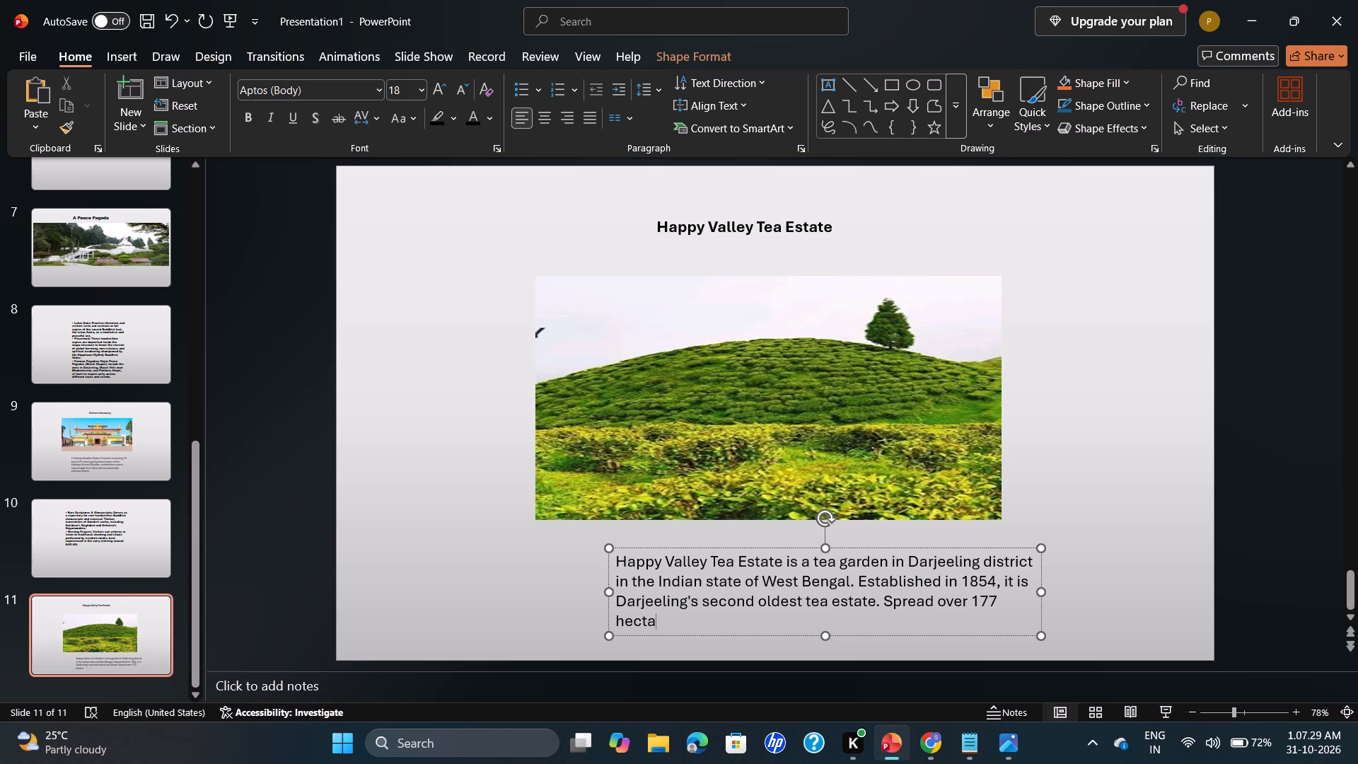
key(BackSpace)
key(BackSpace)
key(BackSpace)
key(BackSpace)
key(BackSpace)
key(BackSpace)
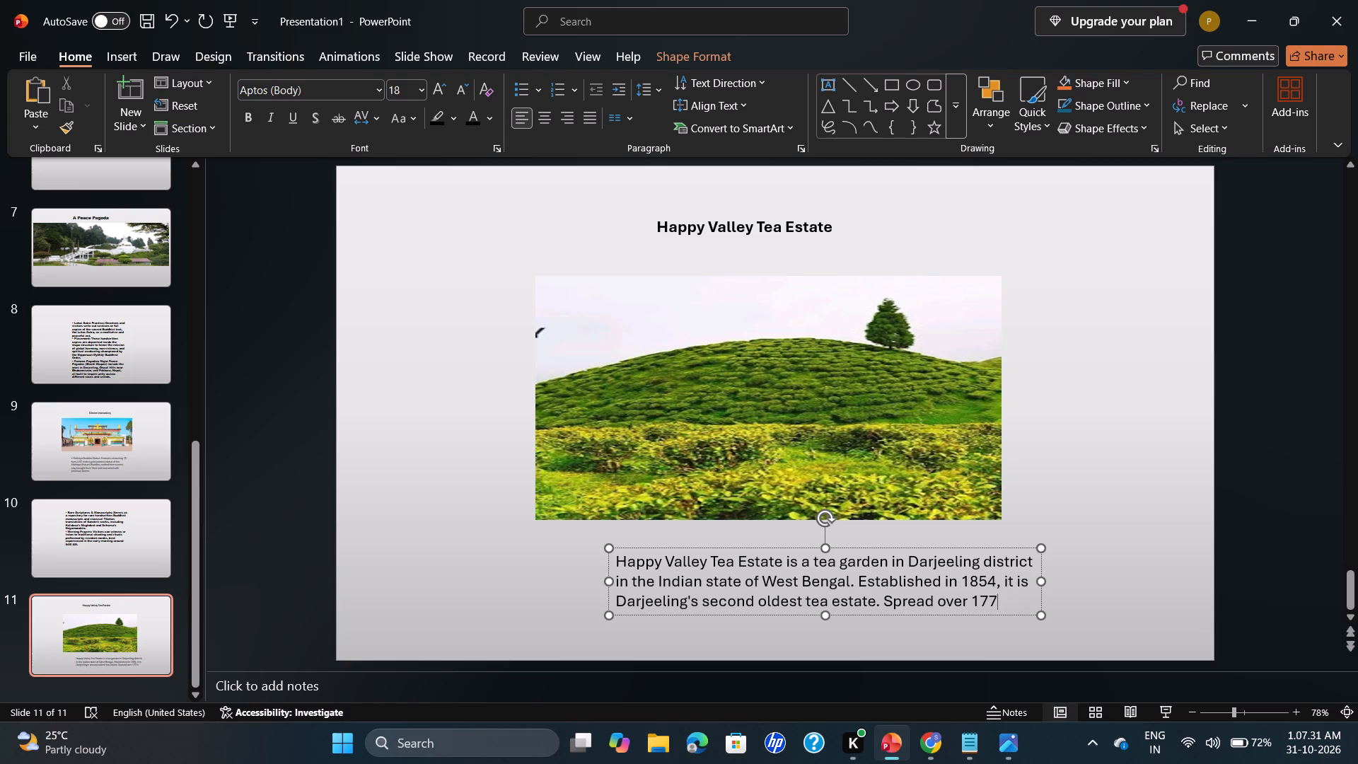
key(BackSpace)
key(BackSpace)
key(BackSpace)
key(BackSpace)
key(BackSpace)
key(BackSpace)
key(BackSpace)
key(BackSpace)
key(BackSpace)
key(BackSpace)
key(BackSpace)
key(BackSpace)
key(BackSpace)
key(BackSpace)
key(BackSpace)
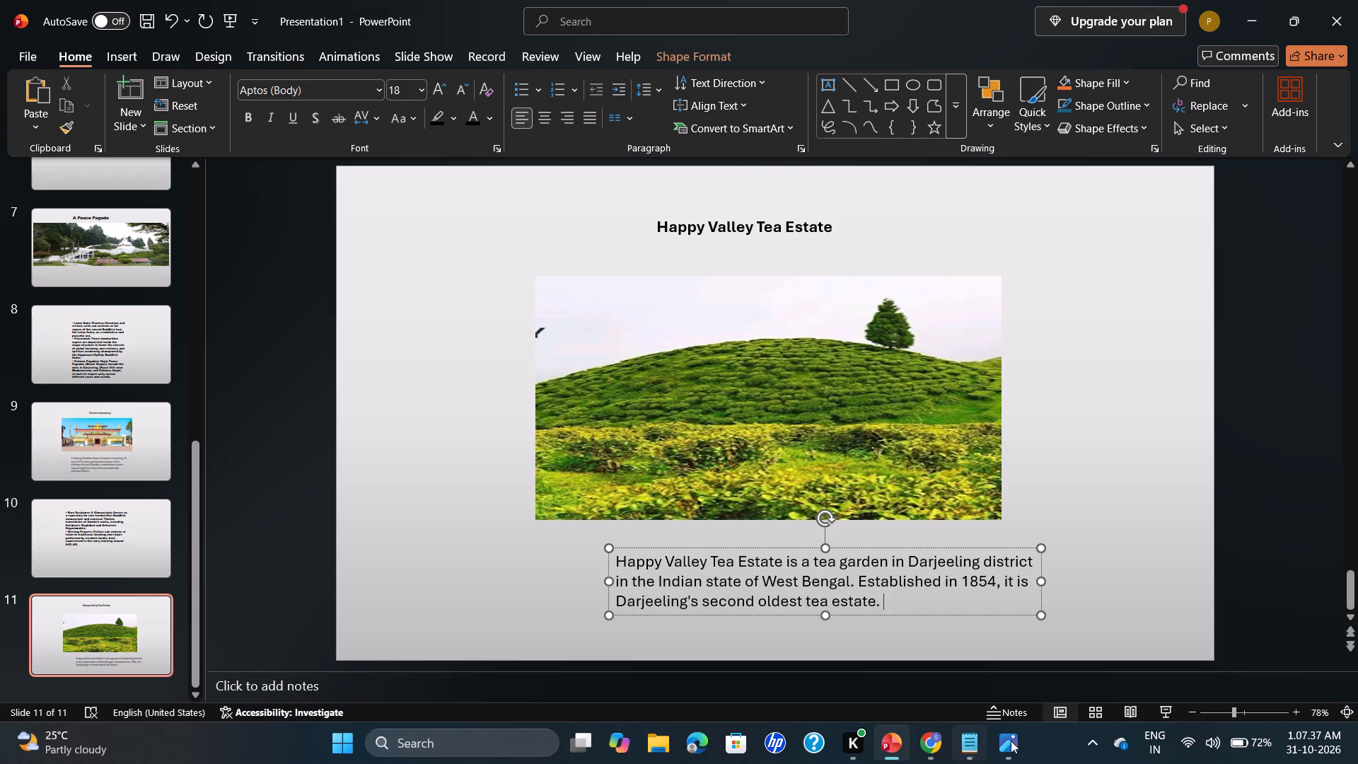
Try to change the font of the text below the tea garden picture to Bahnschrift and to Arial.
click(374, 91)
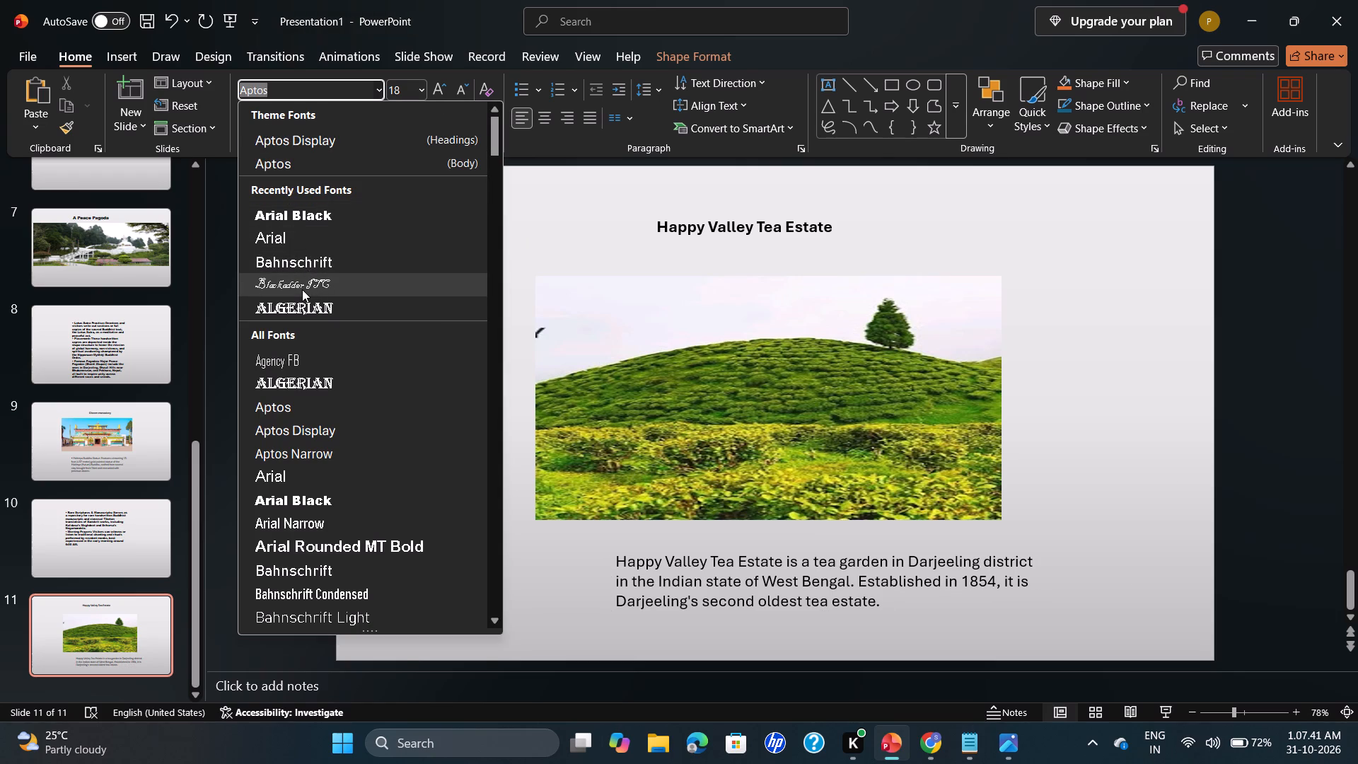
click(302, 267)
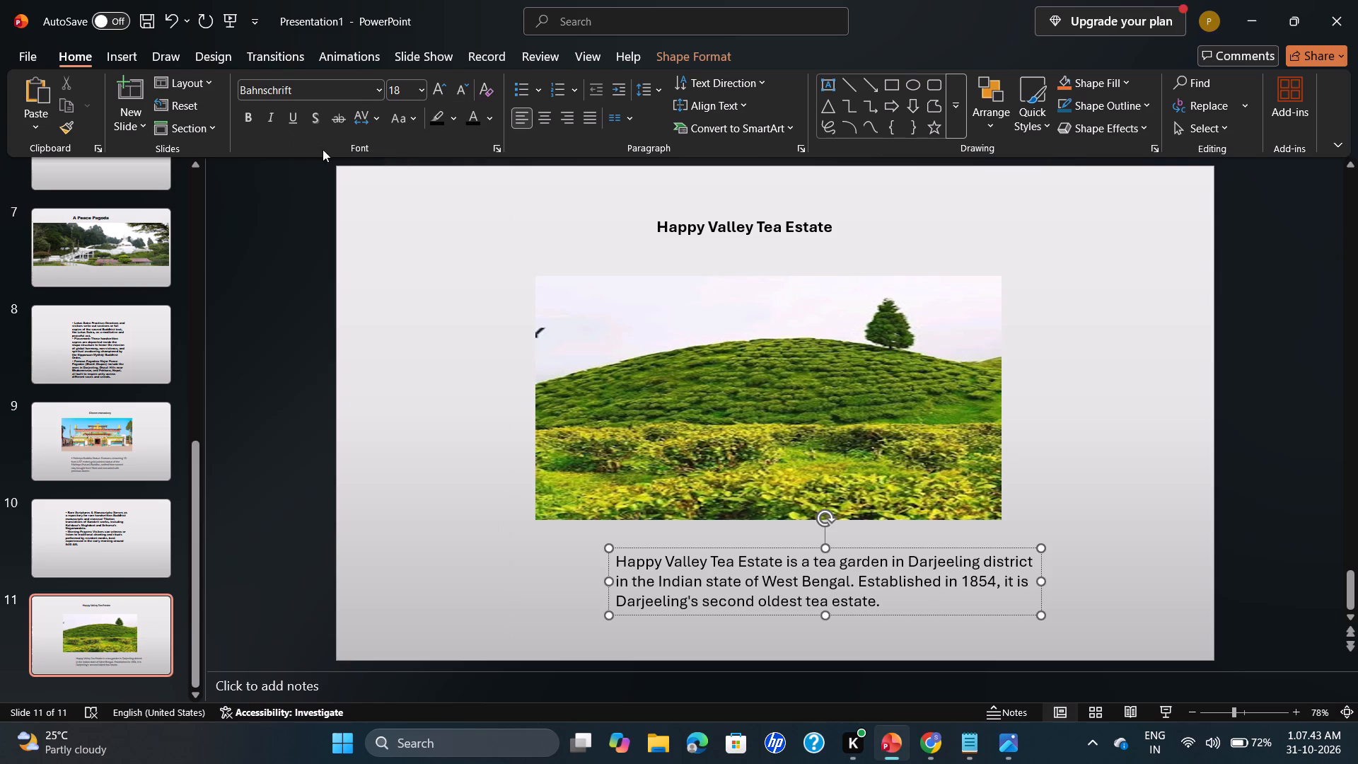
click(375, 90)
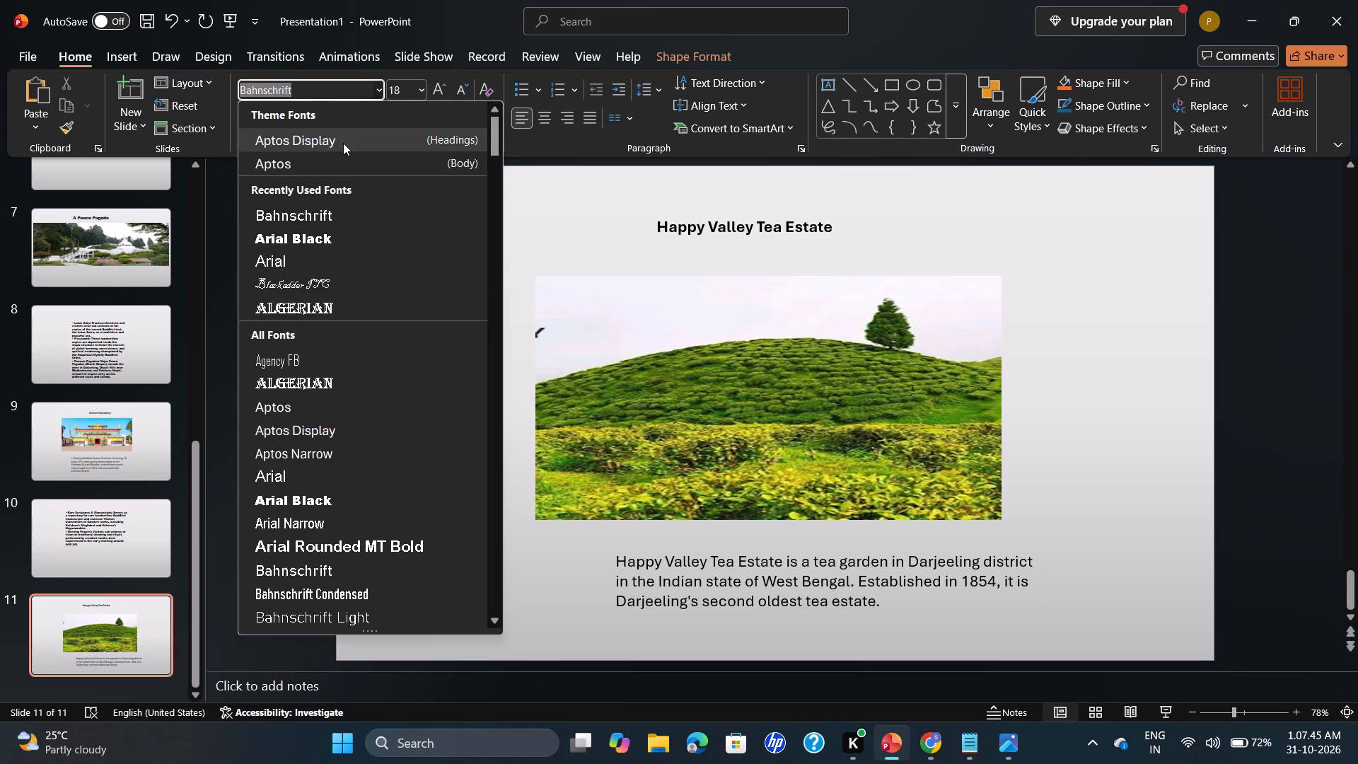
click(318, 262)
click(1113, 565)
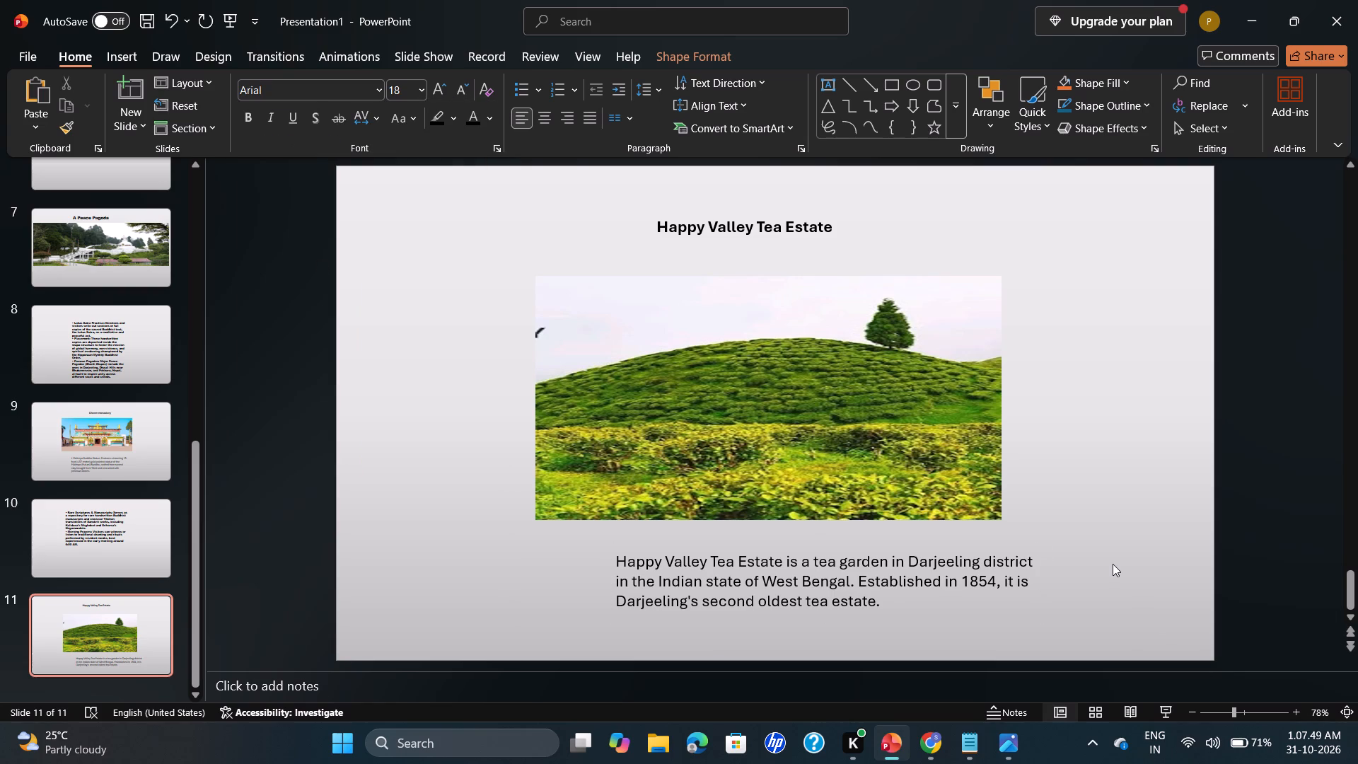
Add a new blank slide after slide 11.
scroll(1111, 564, down, 2)
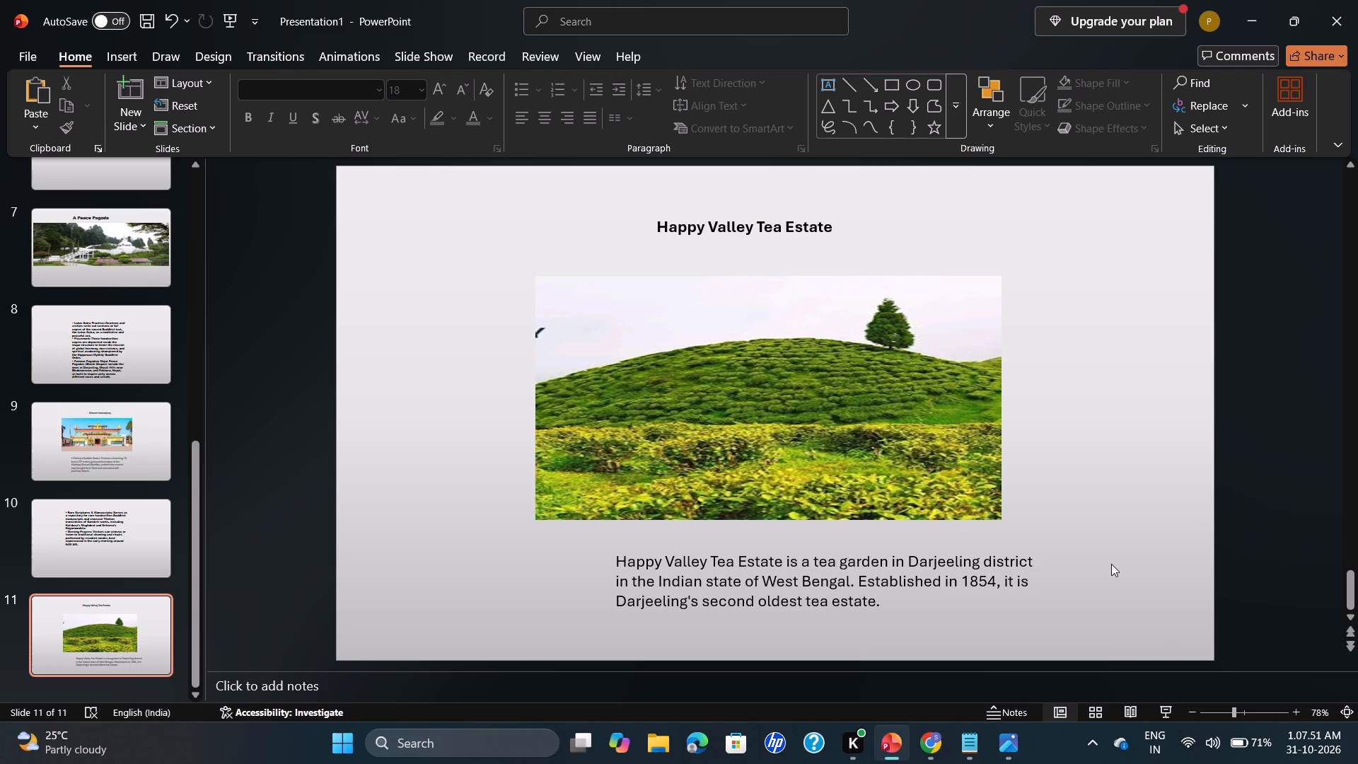
scroll(842, 588, down, 2)
right_click(110, 670)
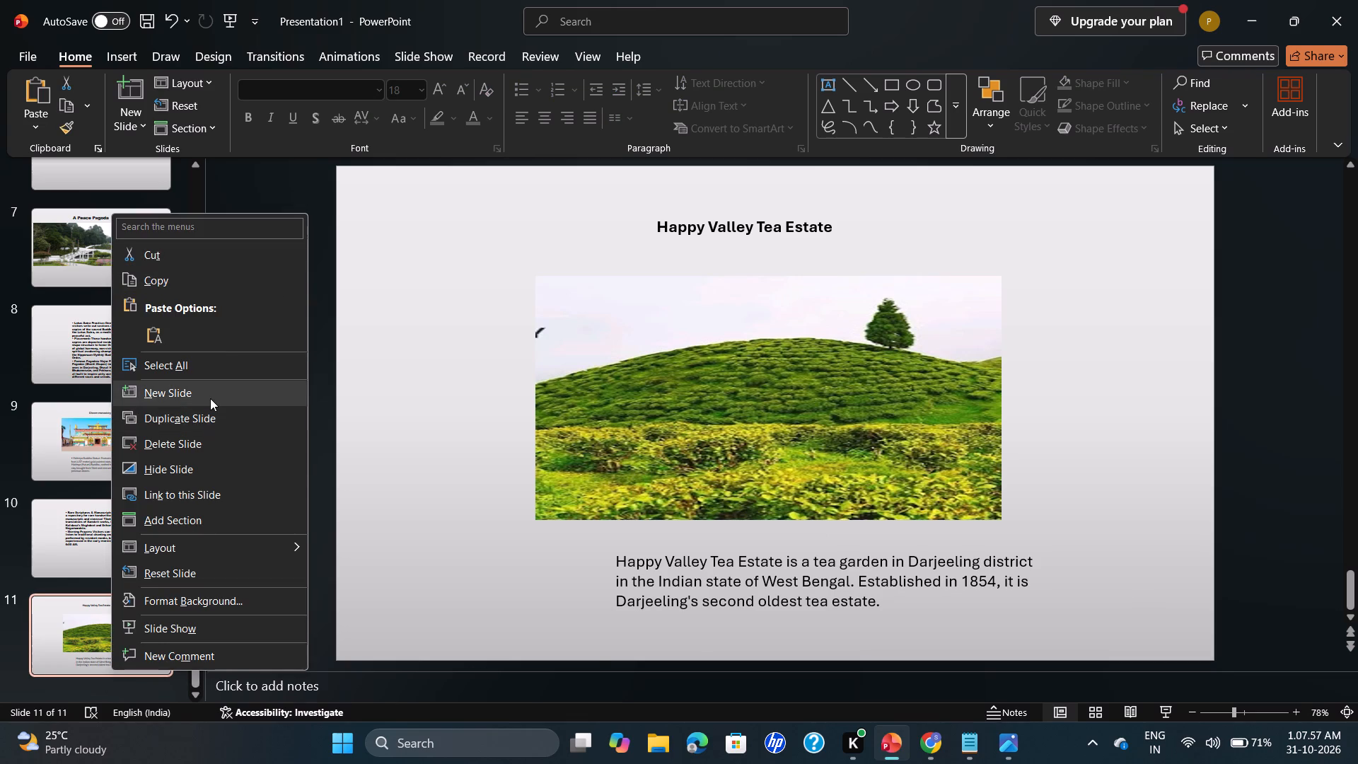
click(210, 398)
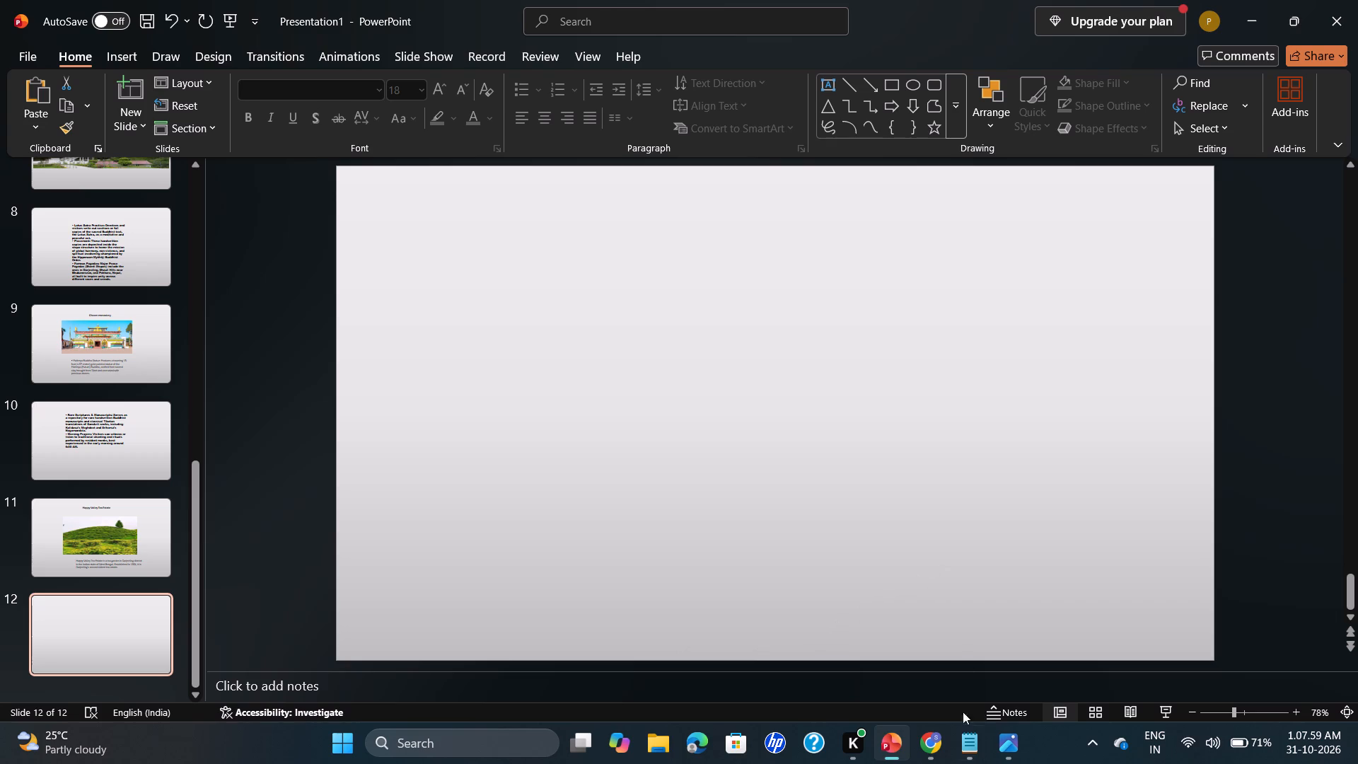
Copy both full Happy Valley Tea Estate paragraphs from the Notepad notes into a new wide text box on slide 12.
click(963, 741)
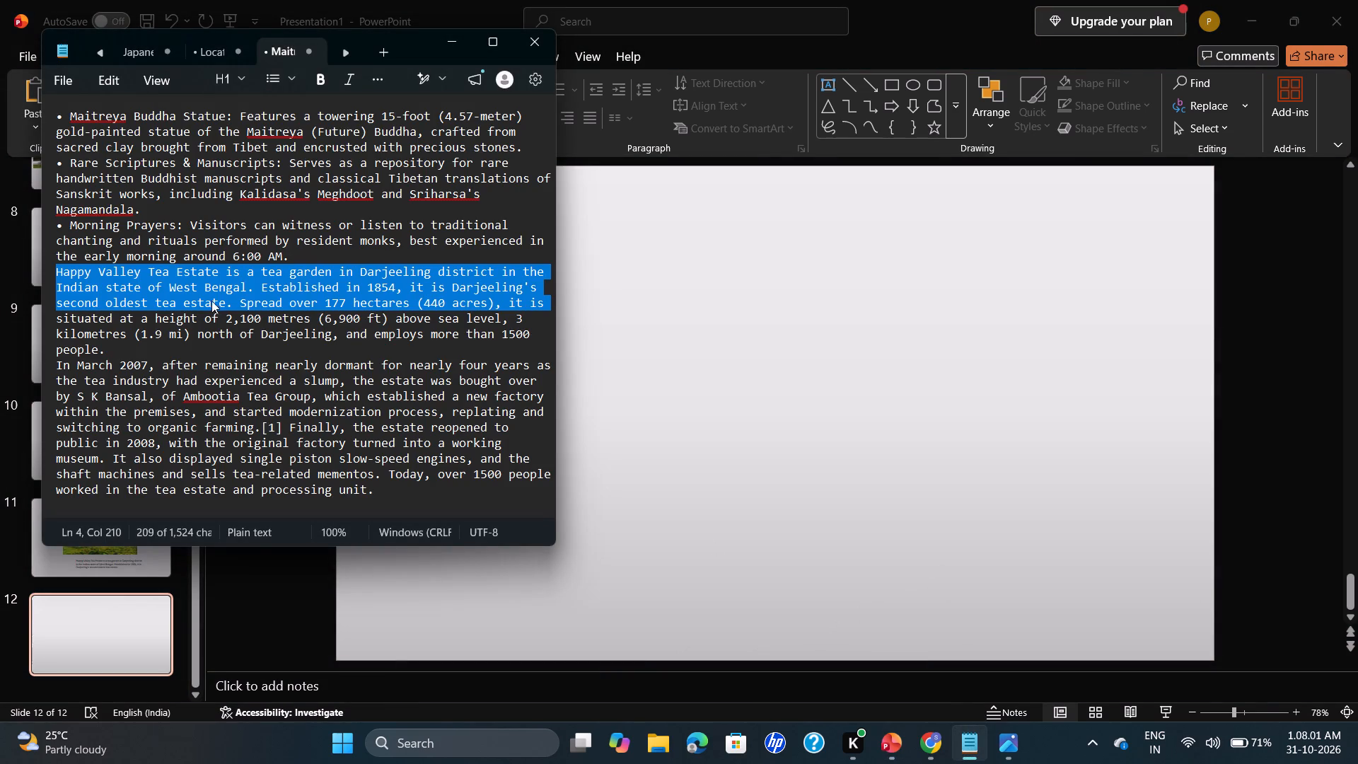
click(209, 301)
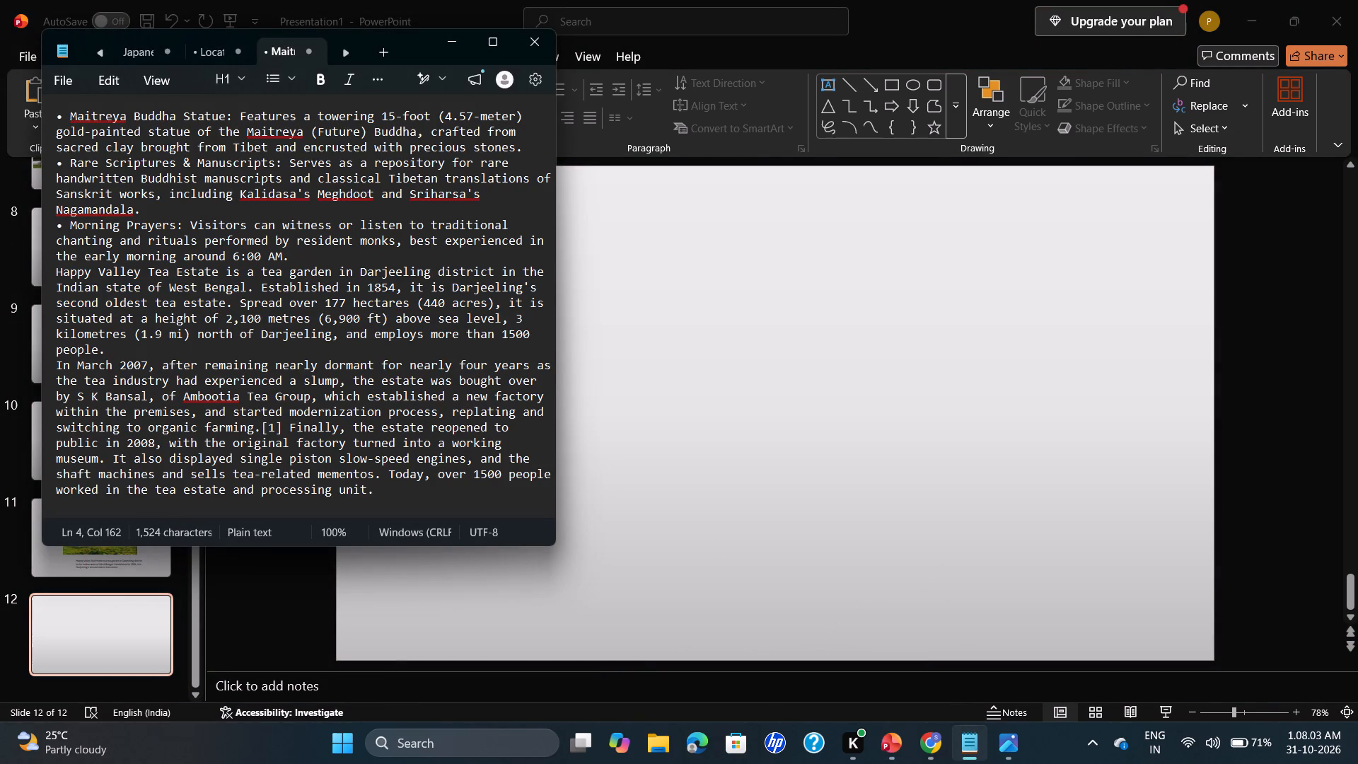
drag(54, 272, 99, 509)
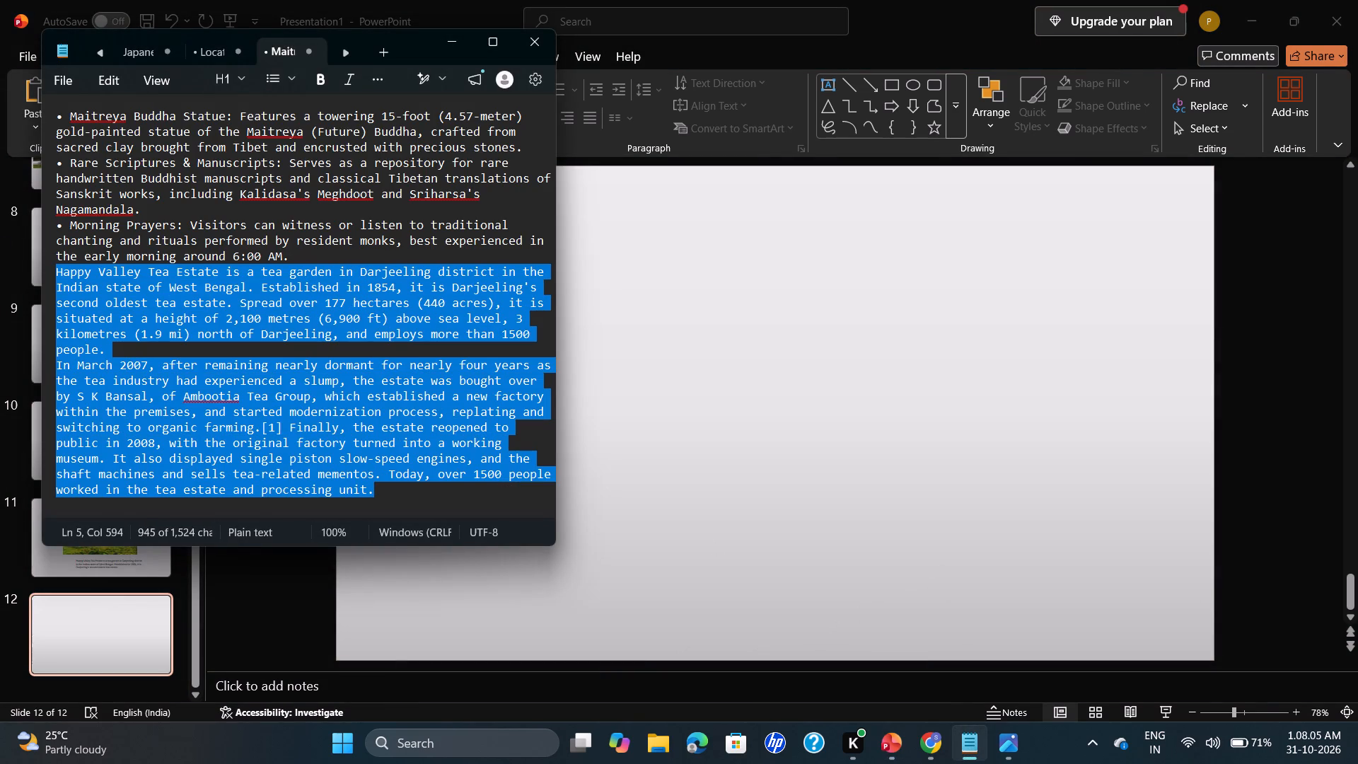
key(ctrl+c)
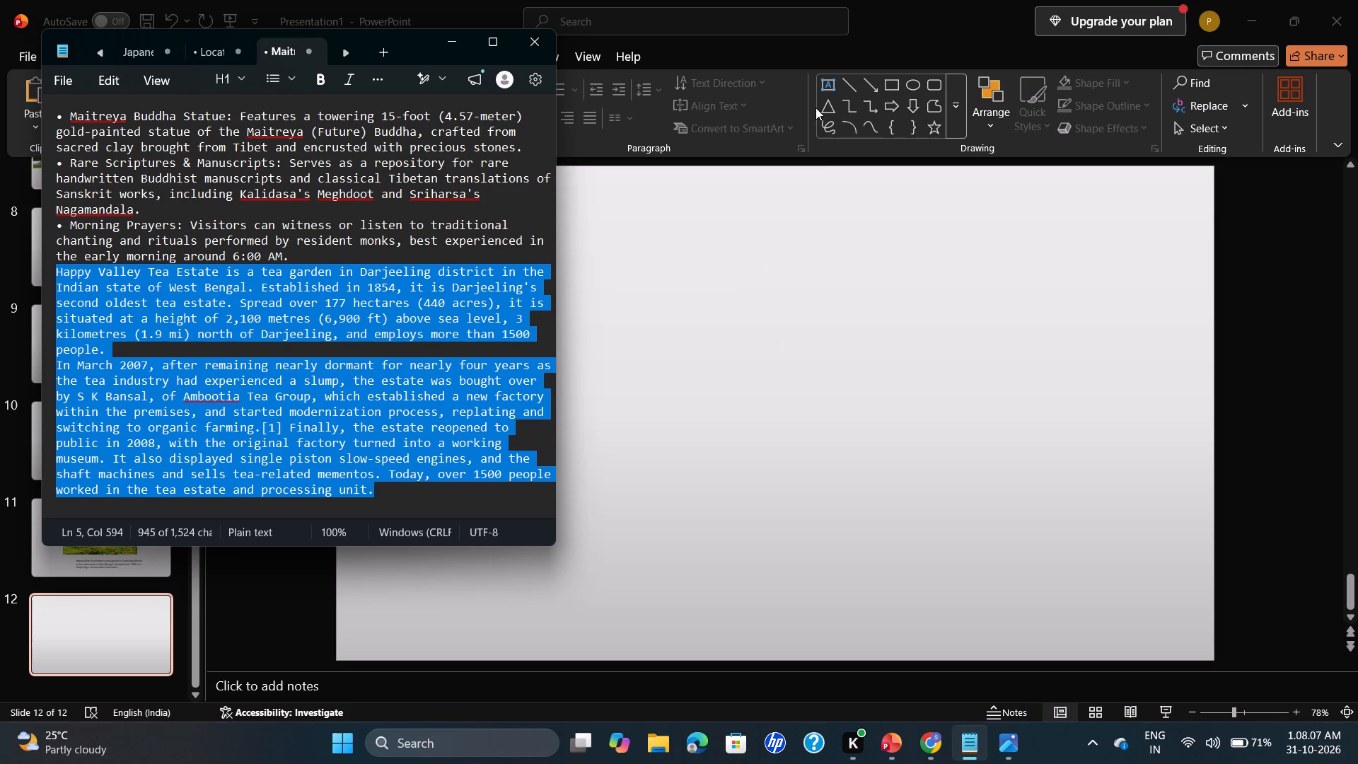
click(835, 86)
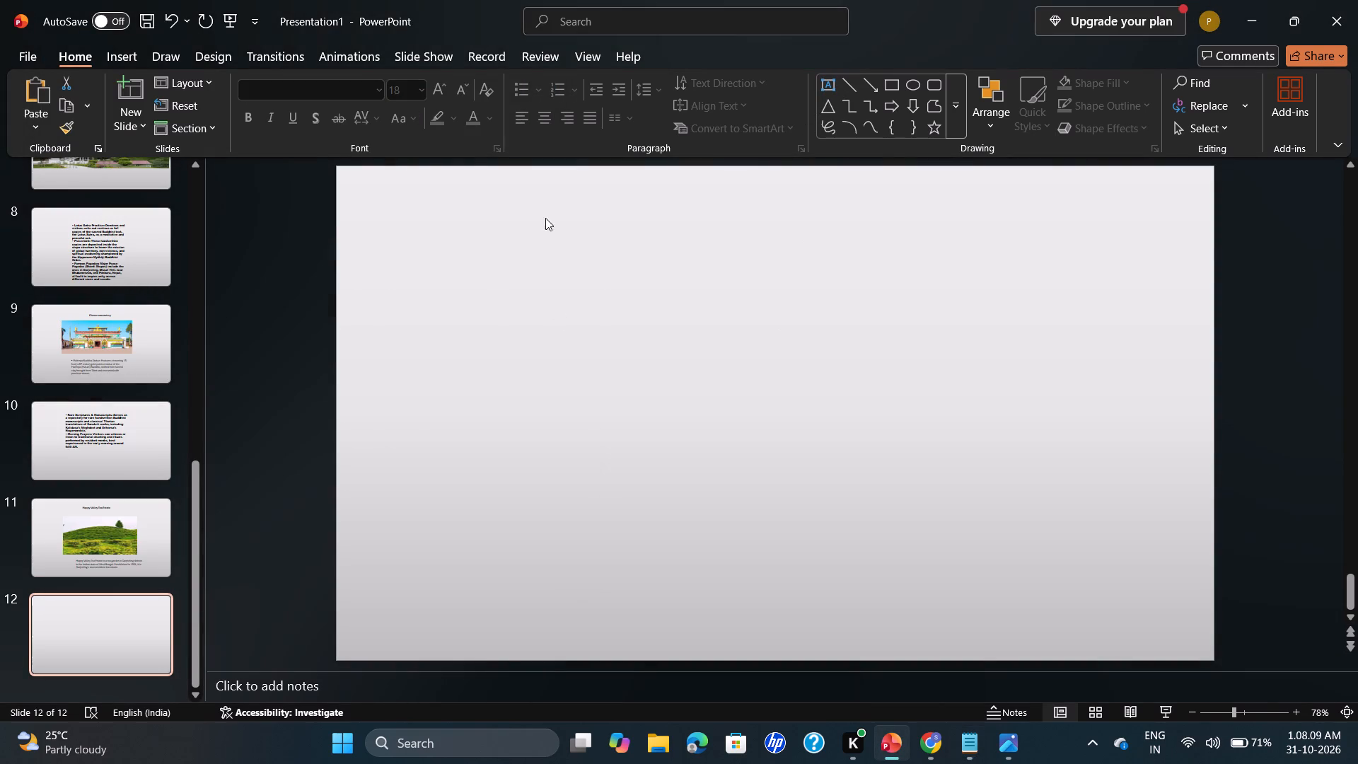
drag(545, 218, 954, 359)
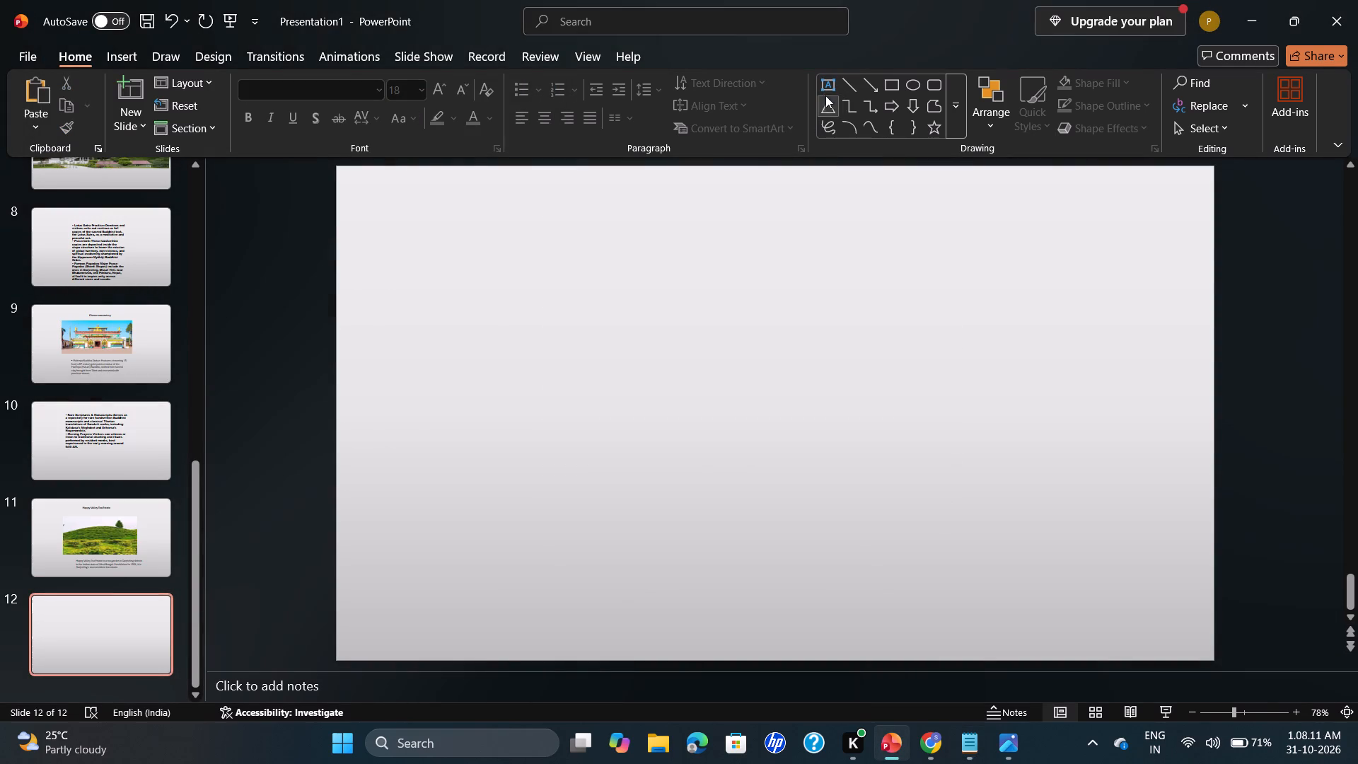
click(830, 84)
drag(494, 239, 824, 335)
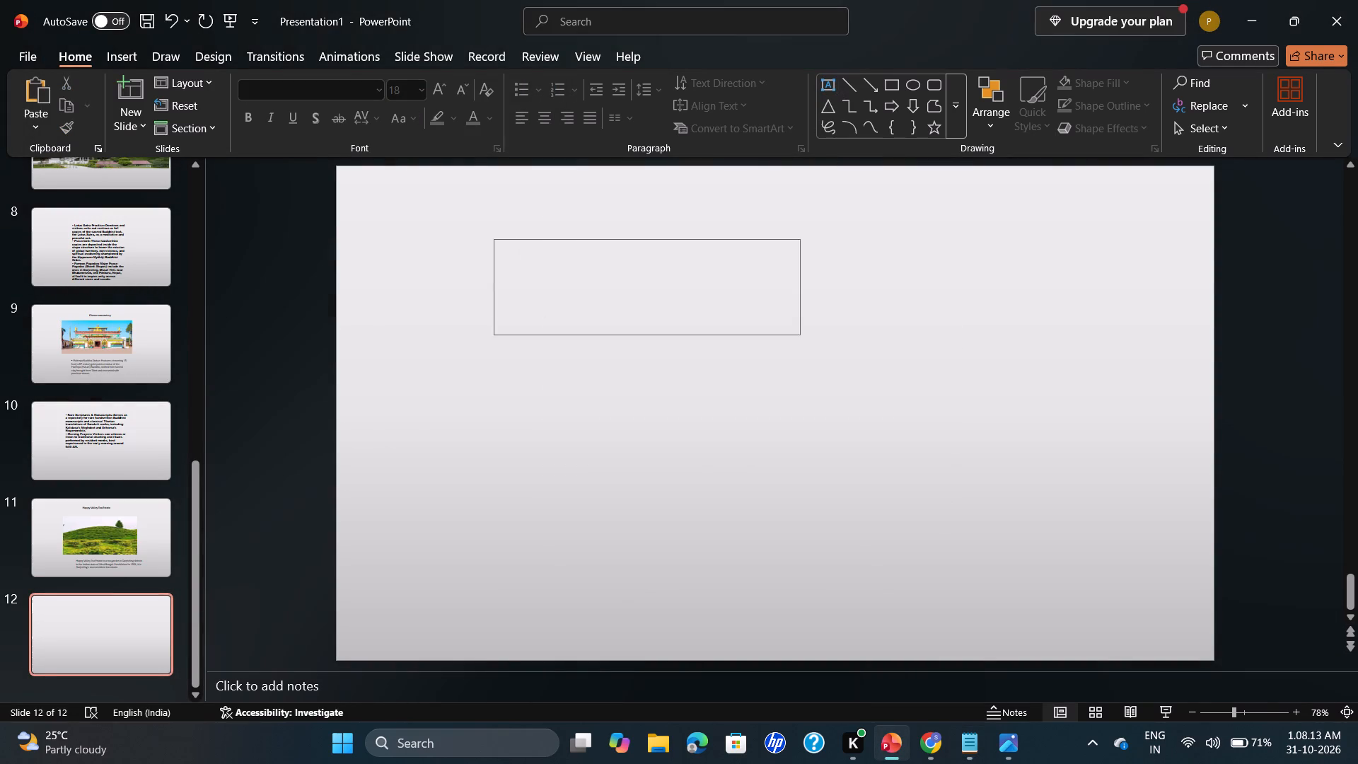
drag(824, 335, 949, 328)
click(557, 284)
key(ctrl+v)
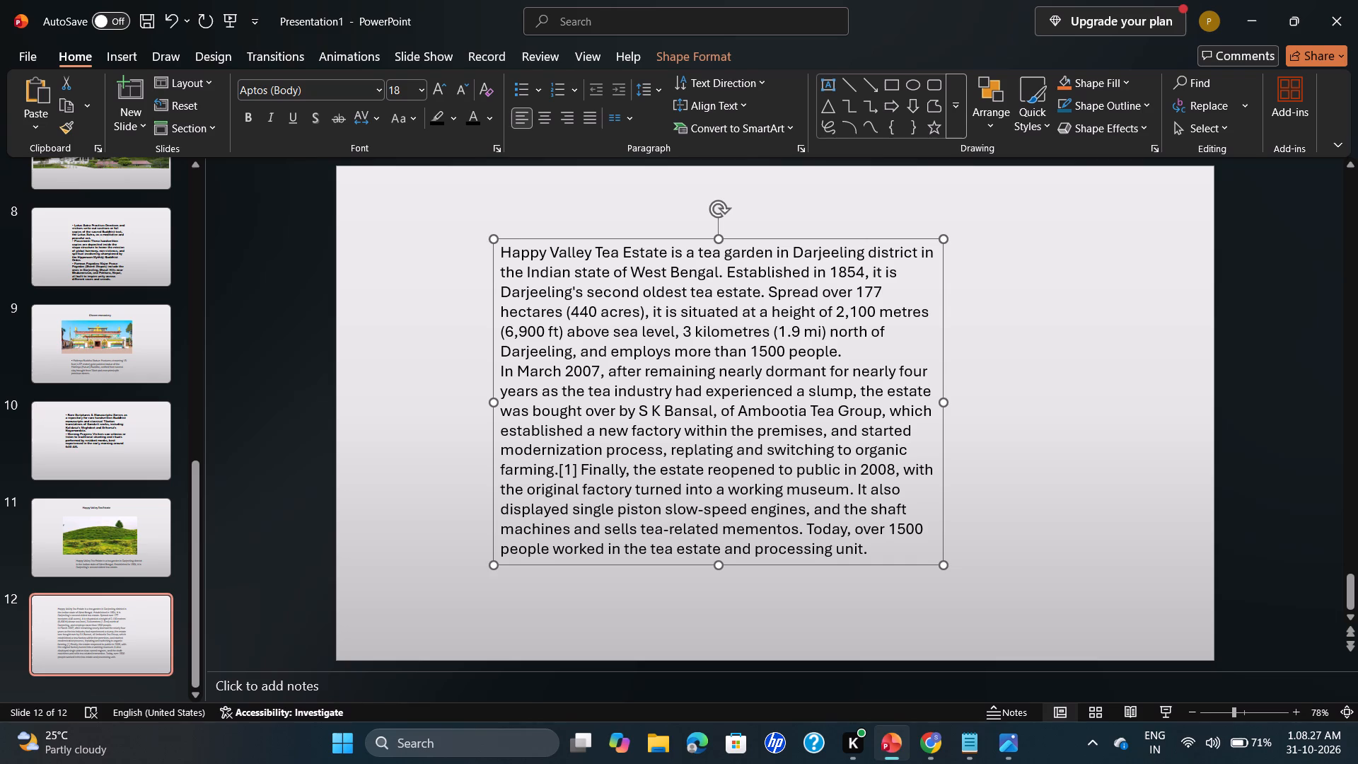
Set the font of the Happy Valley text on slide 12 to Arial.
click(380, 92)
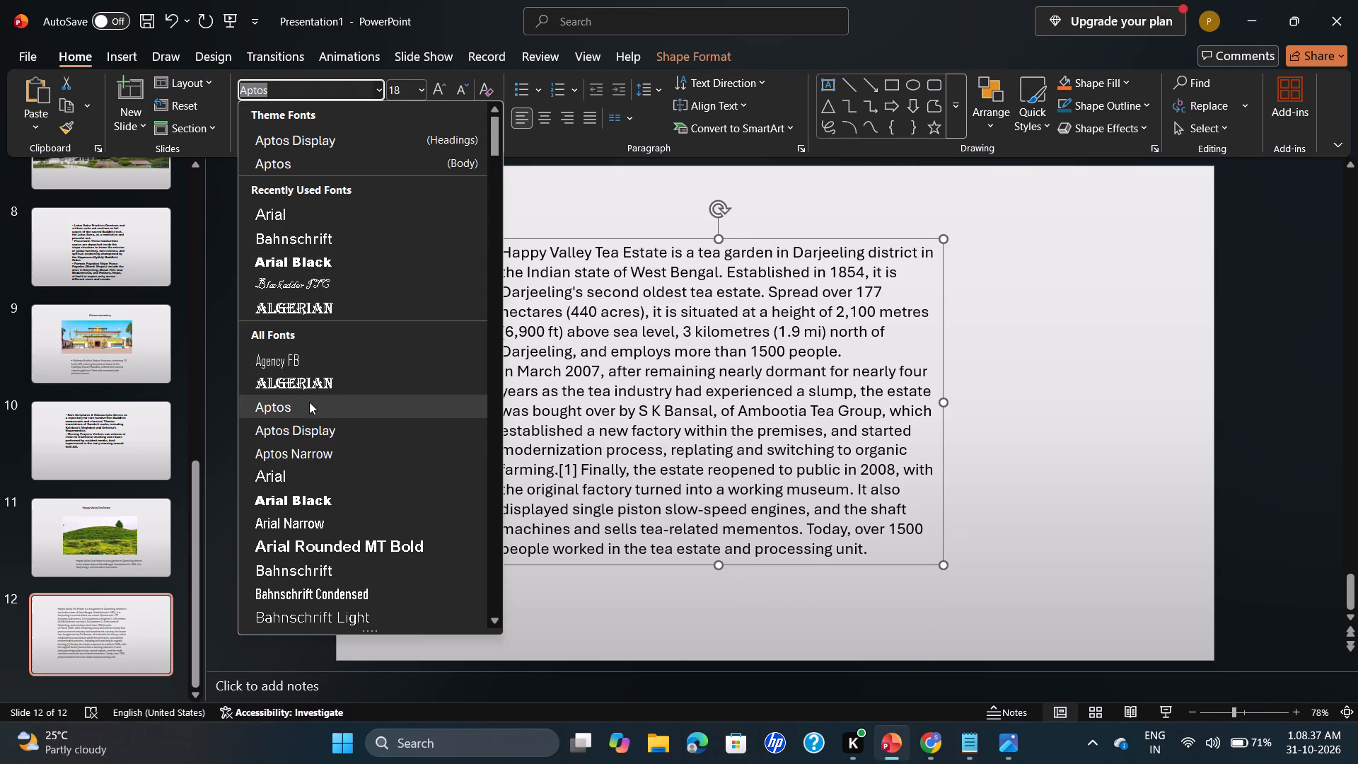
click(303, 476)
click(419, 545)
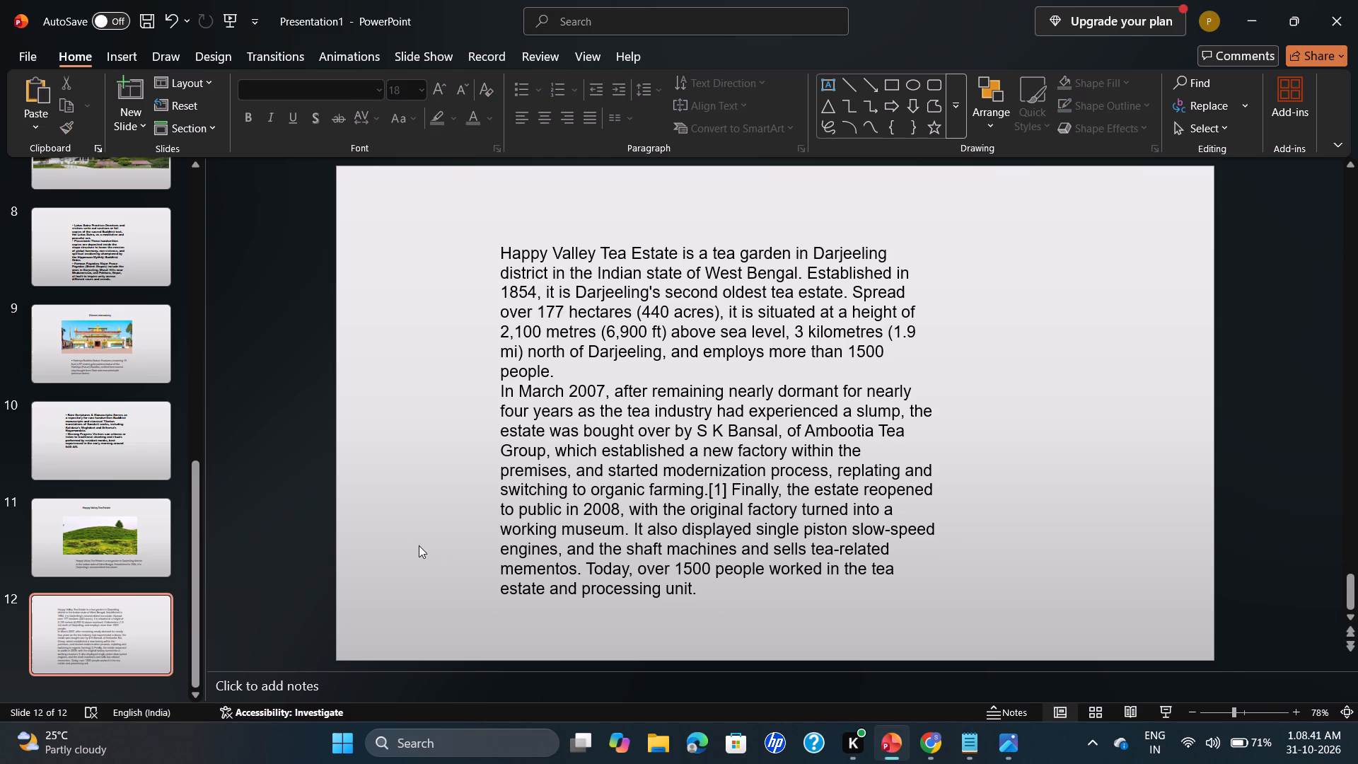
Widen the text box below the tea garden picture on slide 11 so its text starts near the picture's left edge.
click(122, 521)
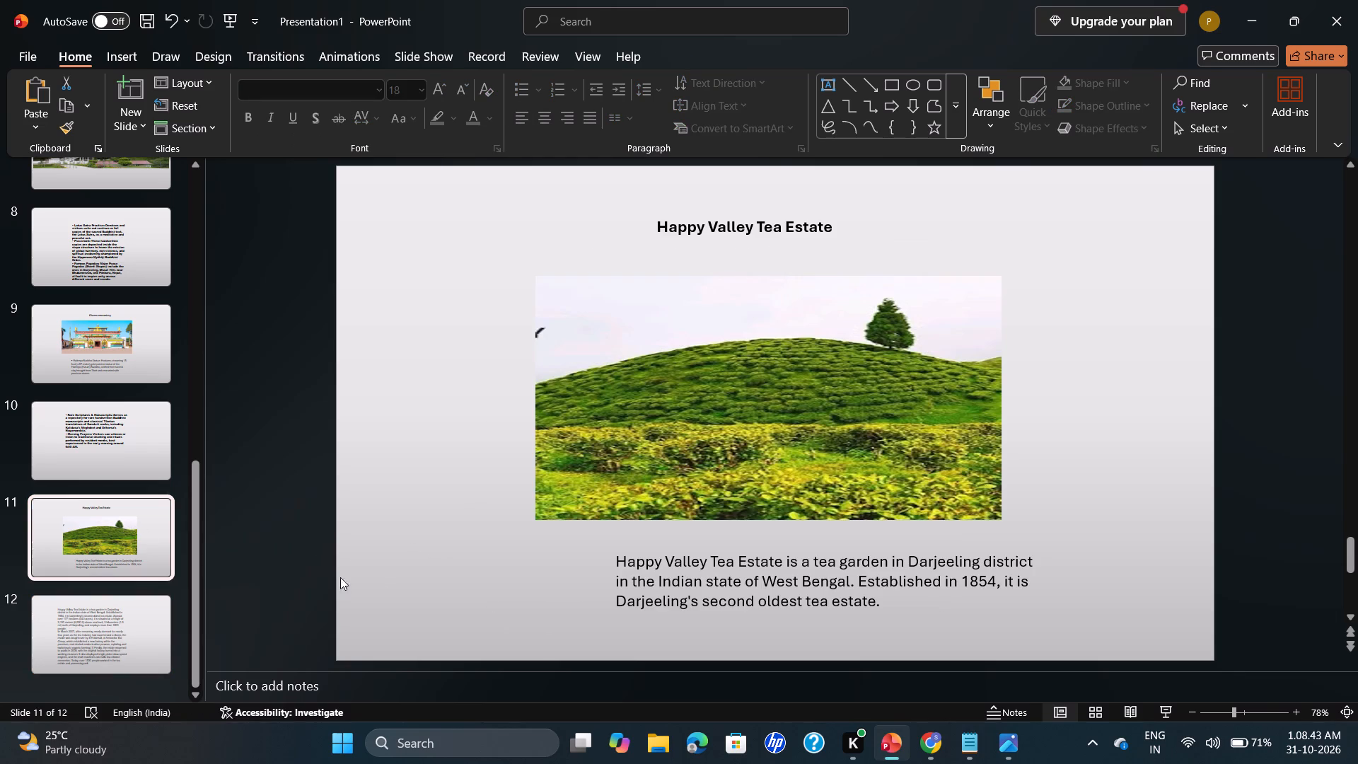
click(753, 595)
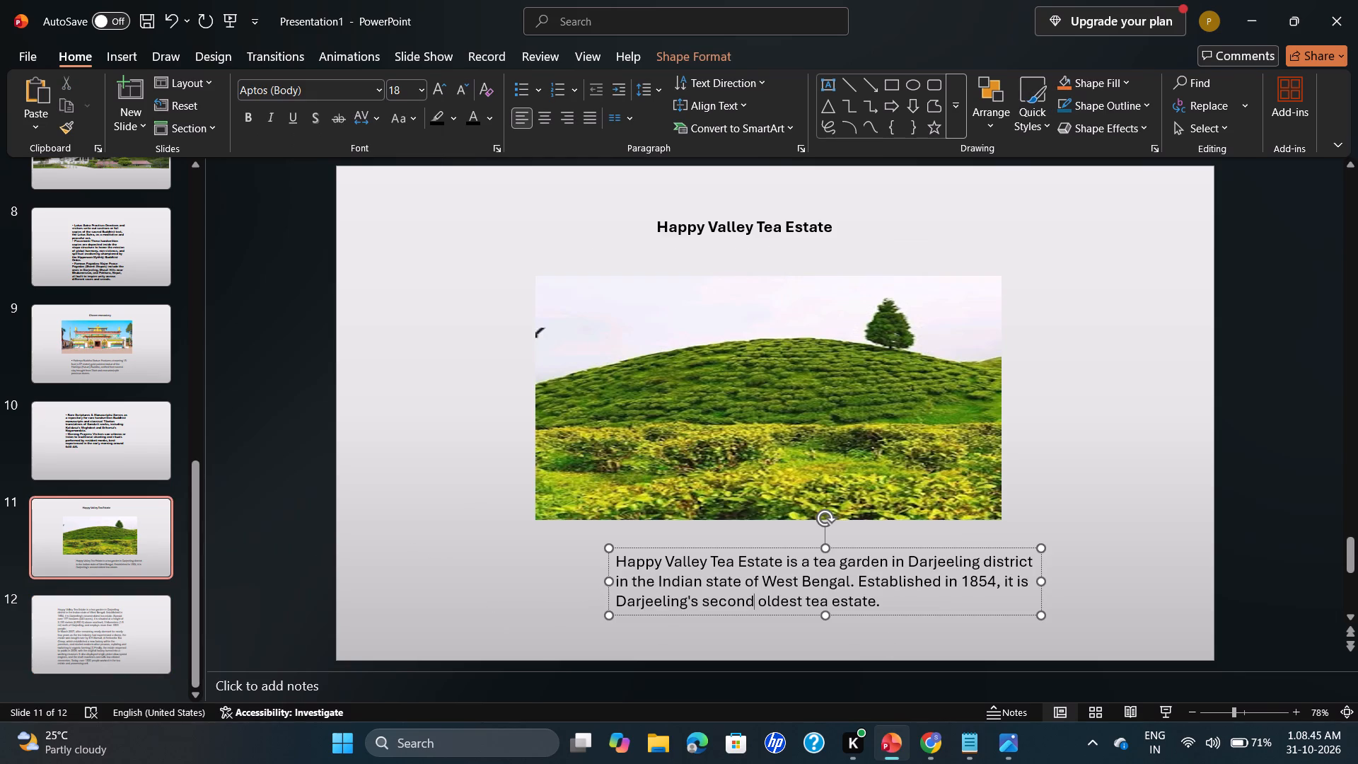
drag(690, 581, 552, 569)
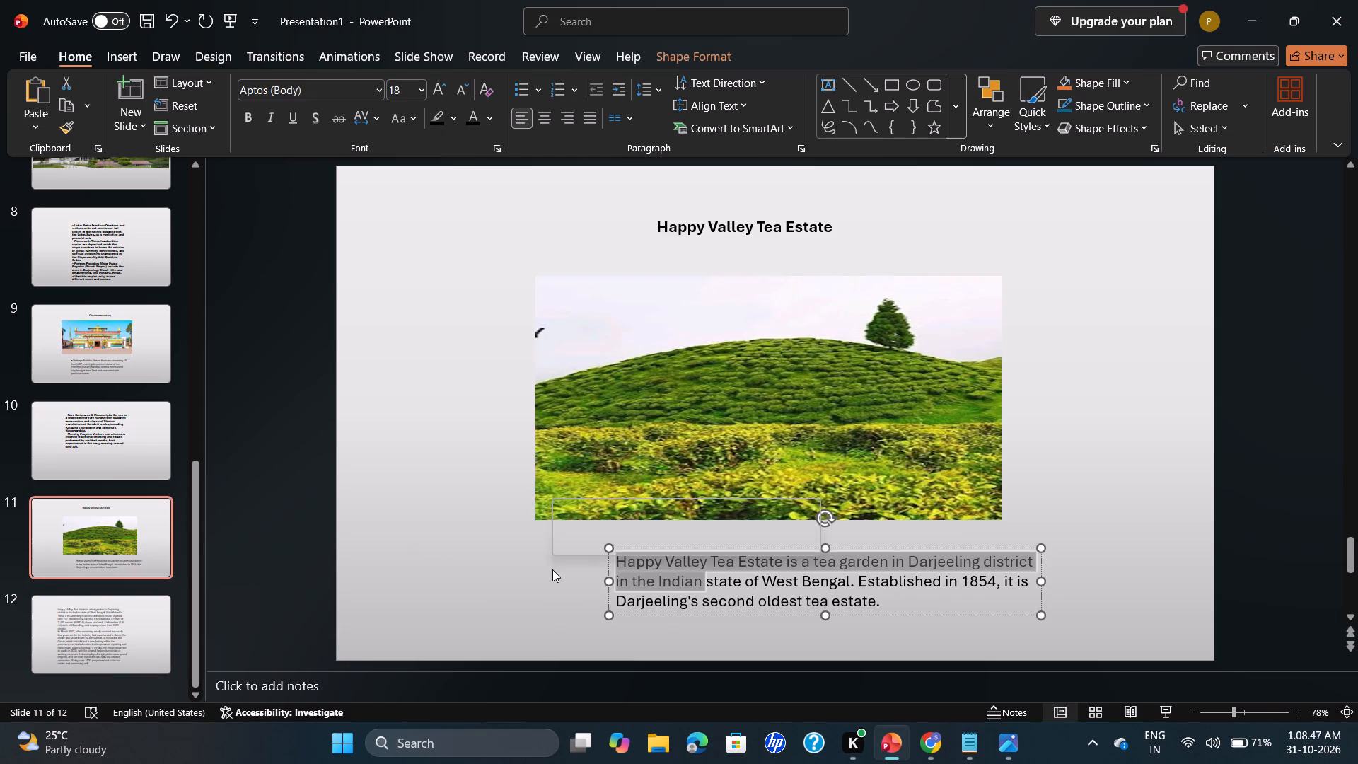
click(562, 574)
click(758, 571)
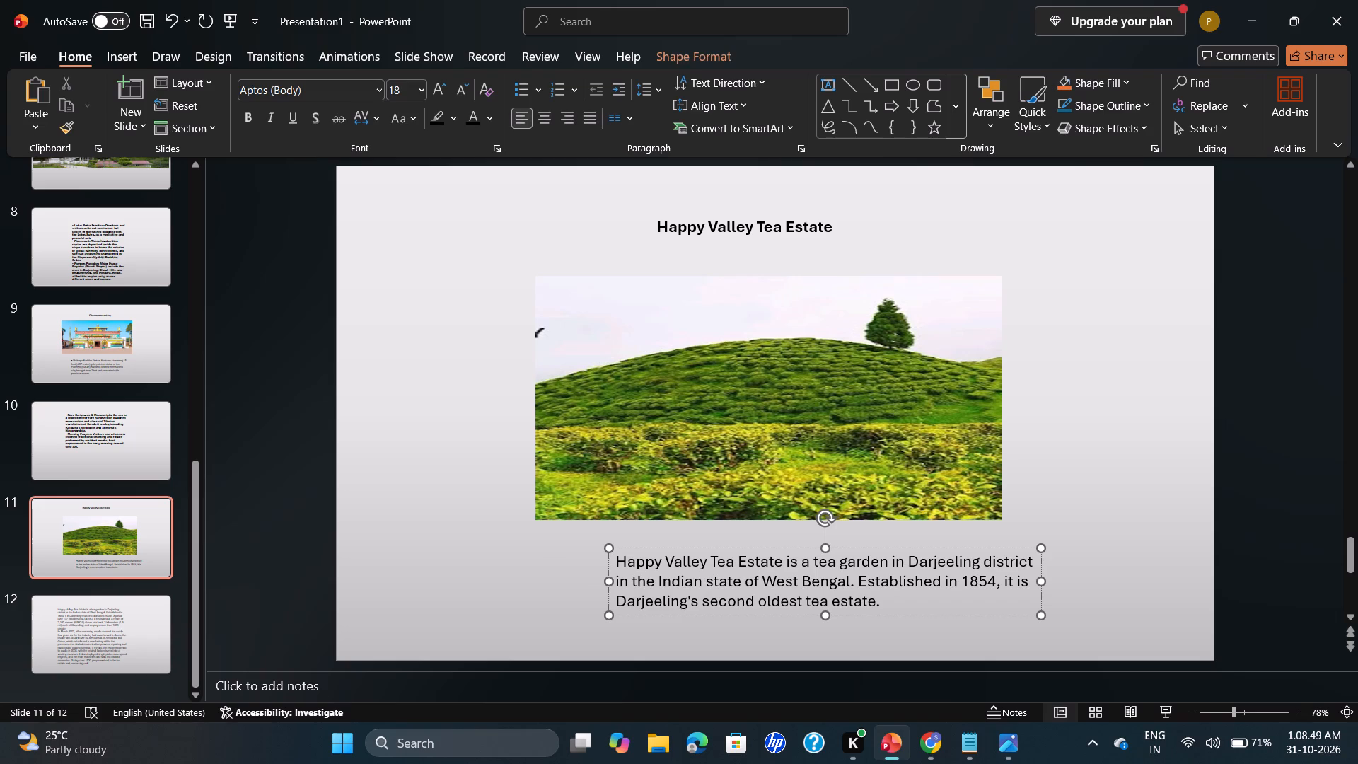
drag(827, 548, 802, 550)
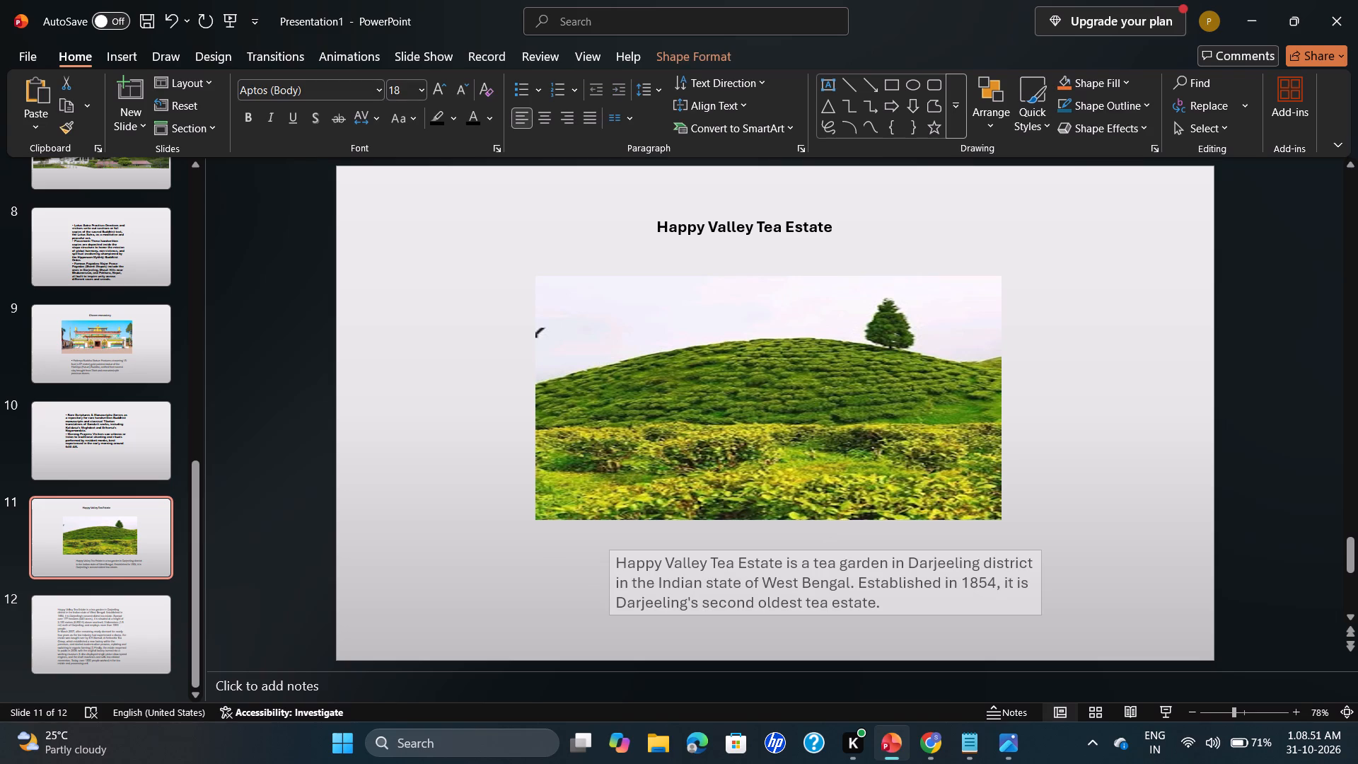
drag(802, 550, 529, 557)
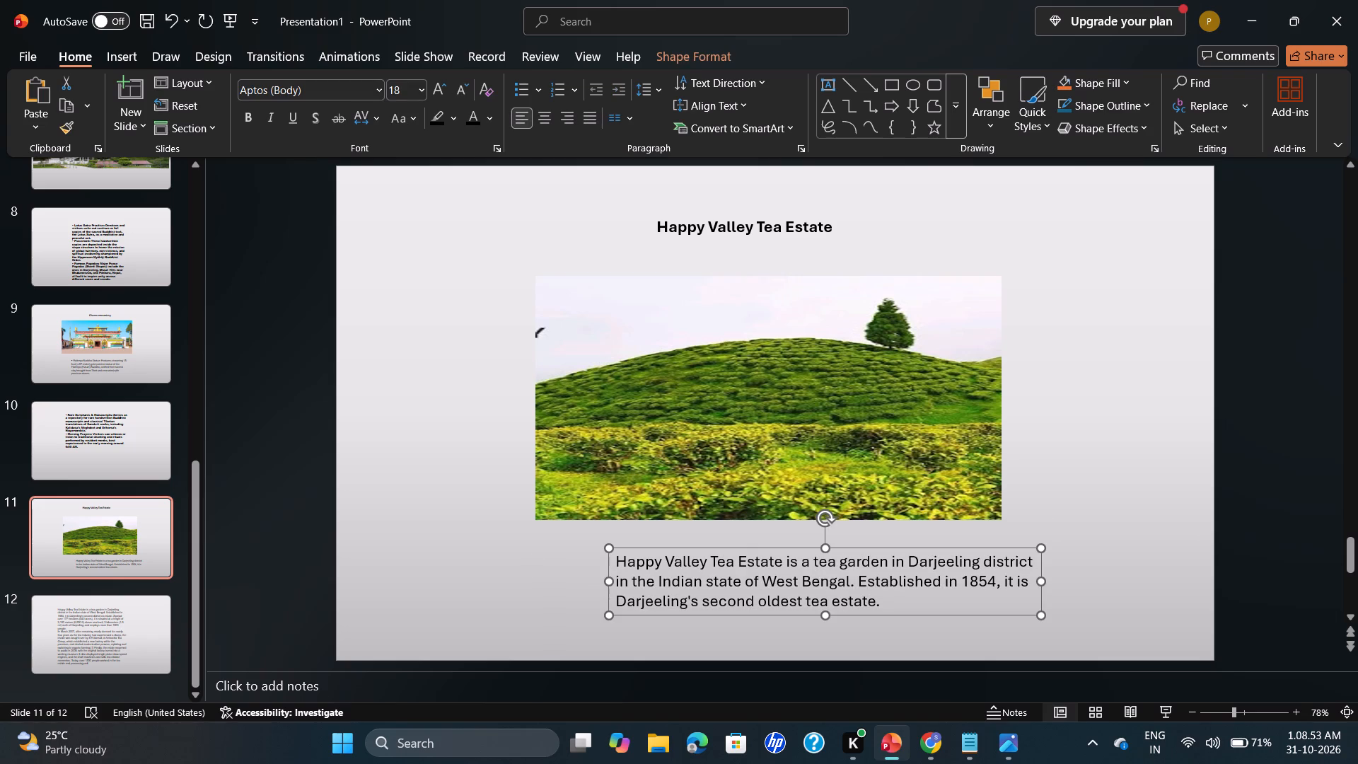
drag(607, 581, 521, 574)
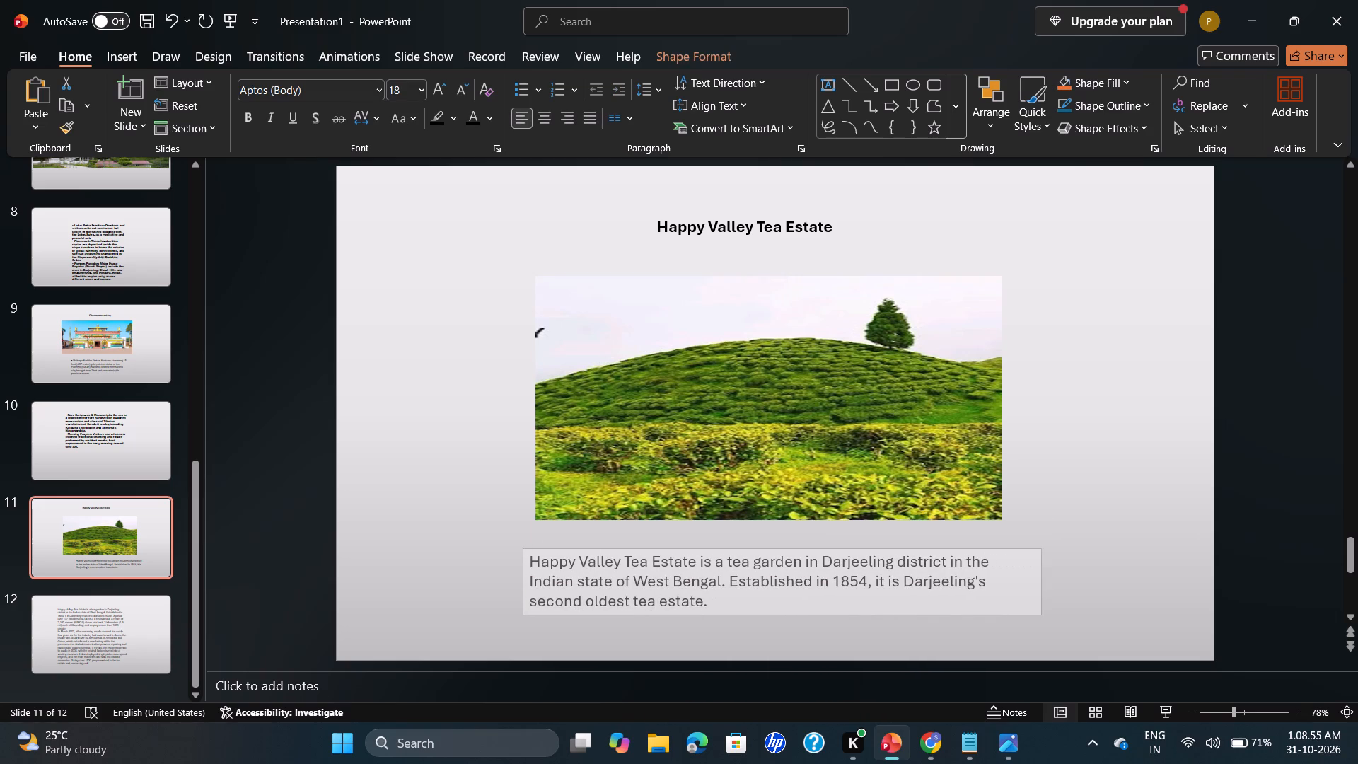
drag(521, 574, 518, 574)
click(1119, 577)
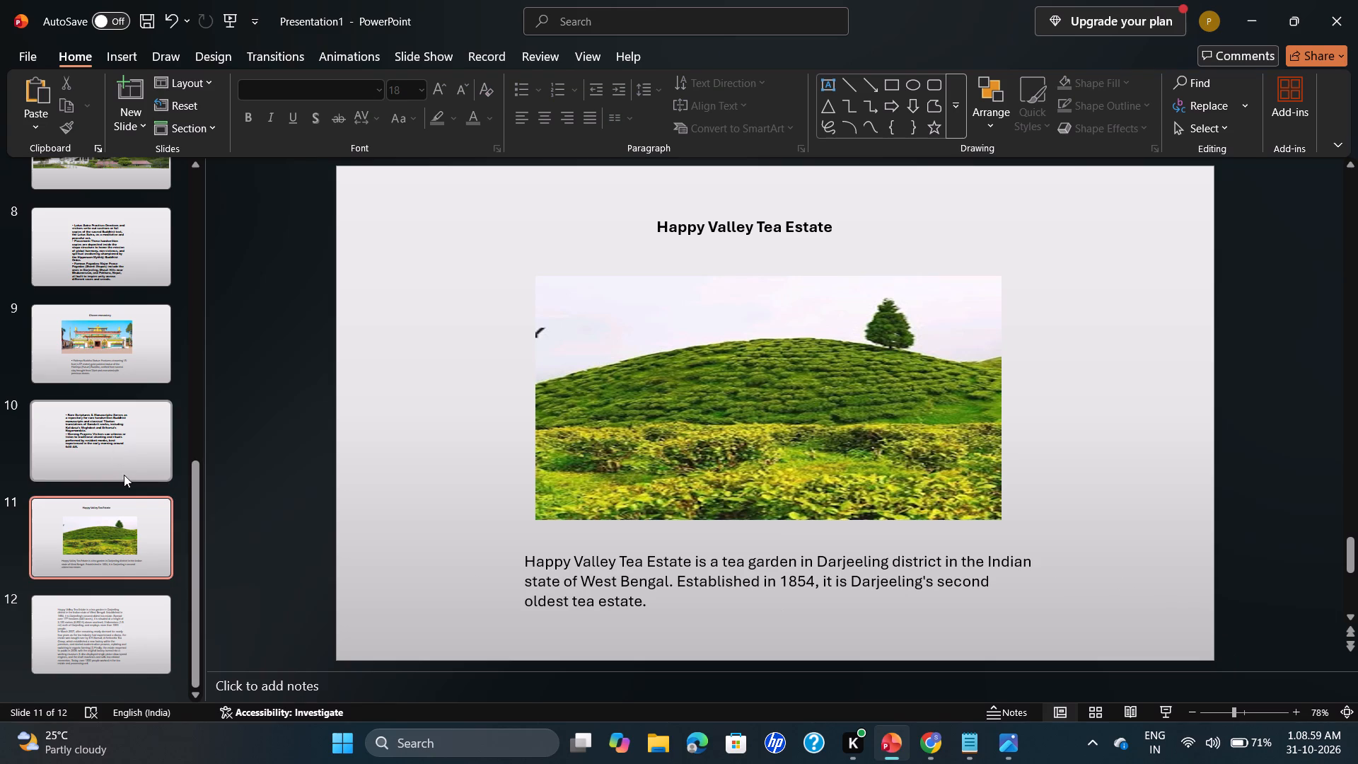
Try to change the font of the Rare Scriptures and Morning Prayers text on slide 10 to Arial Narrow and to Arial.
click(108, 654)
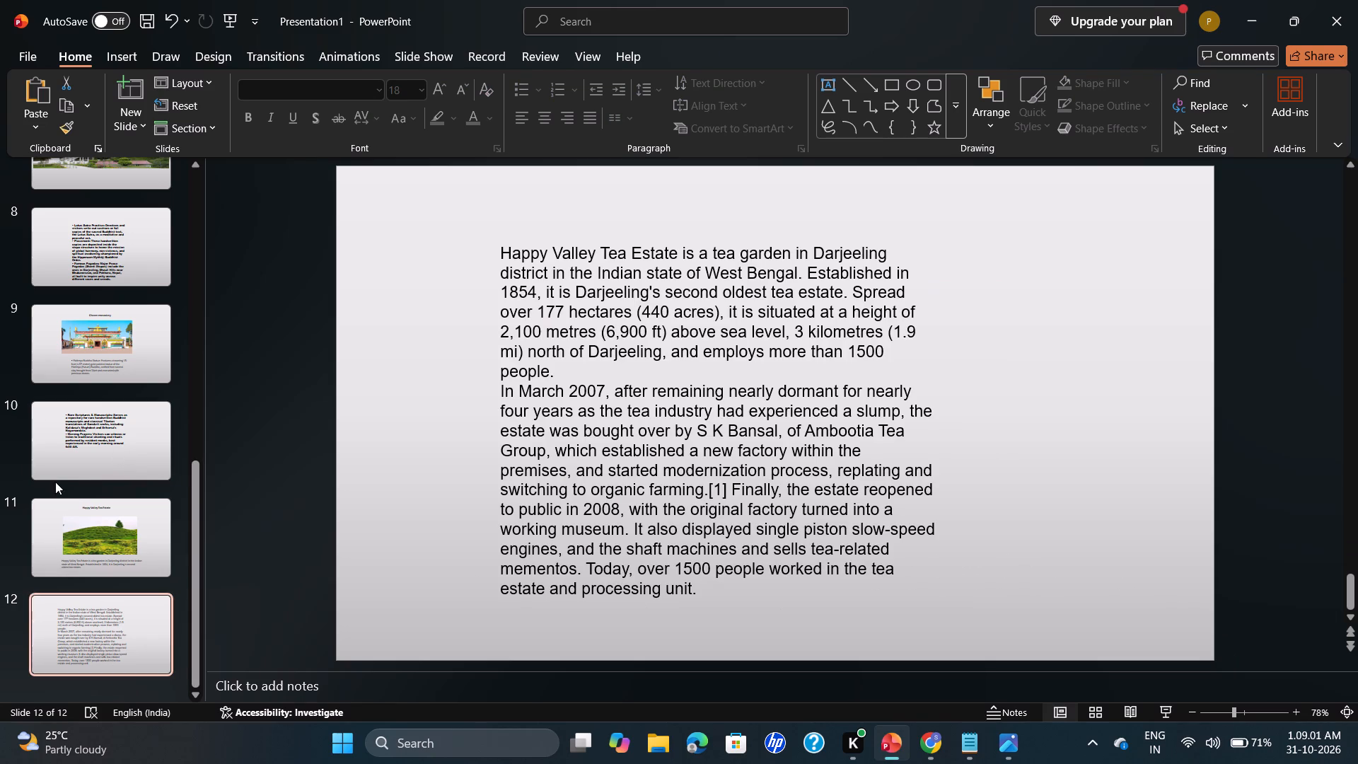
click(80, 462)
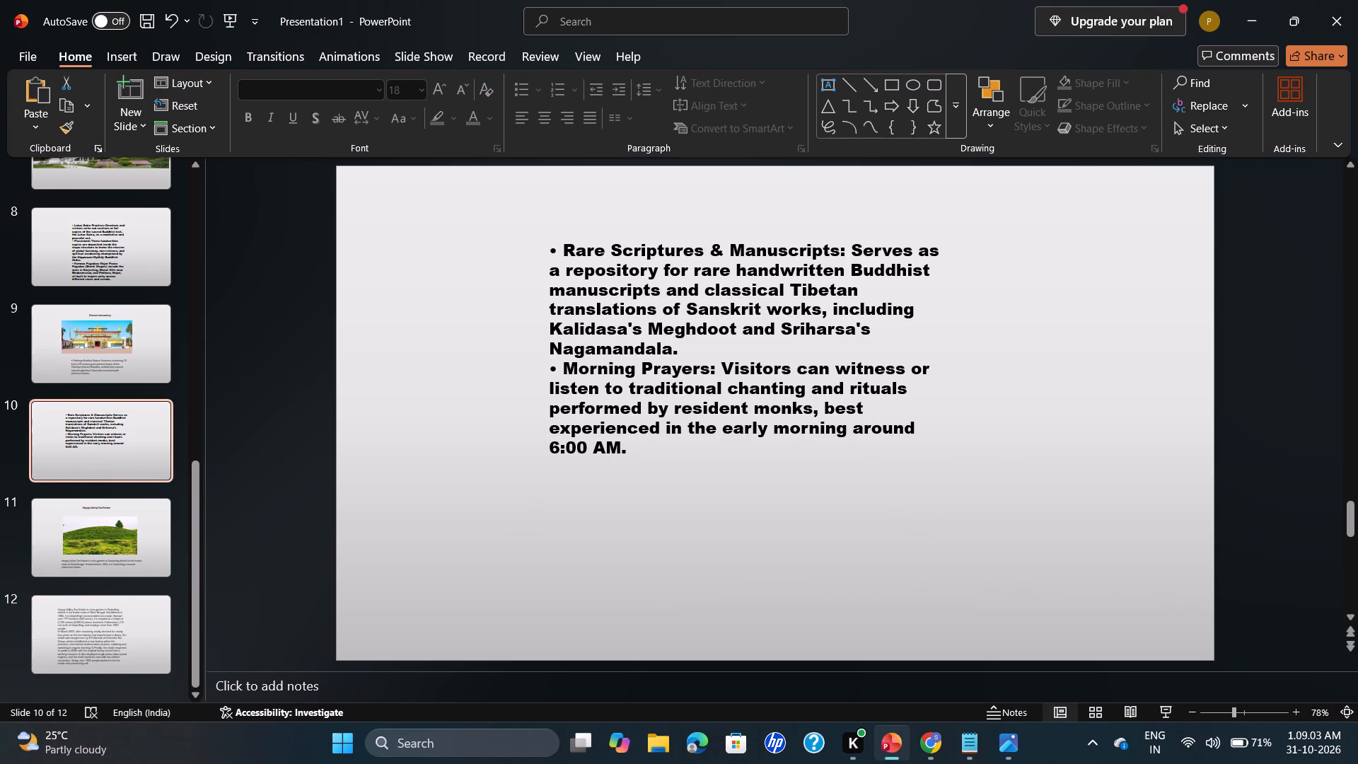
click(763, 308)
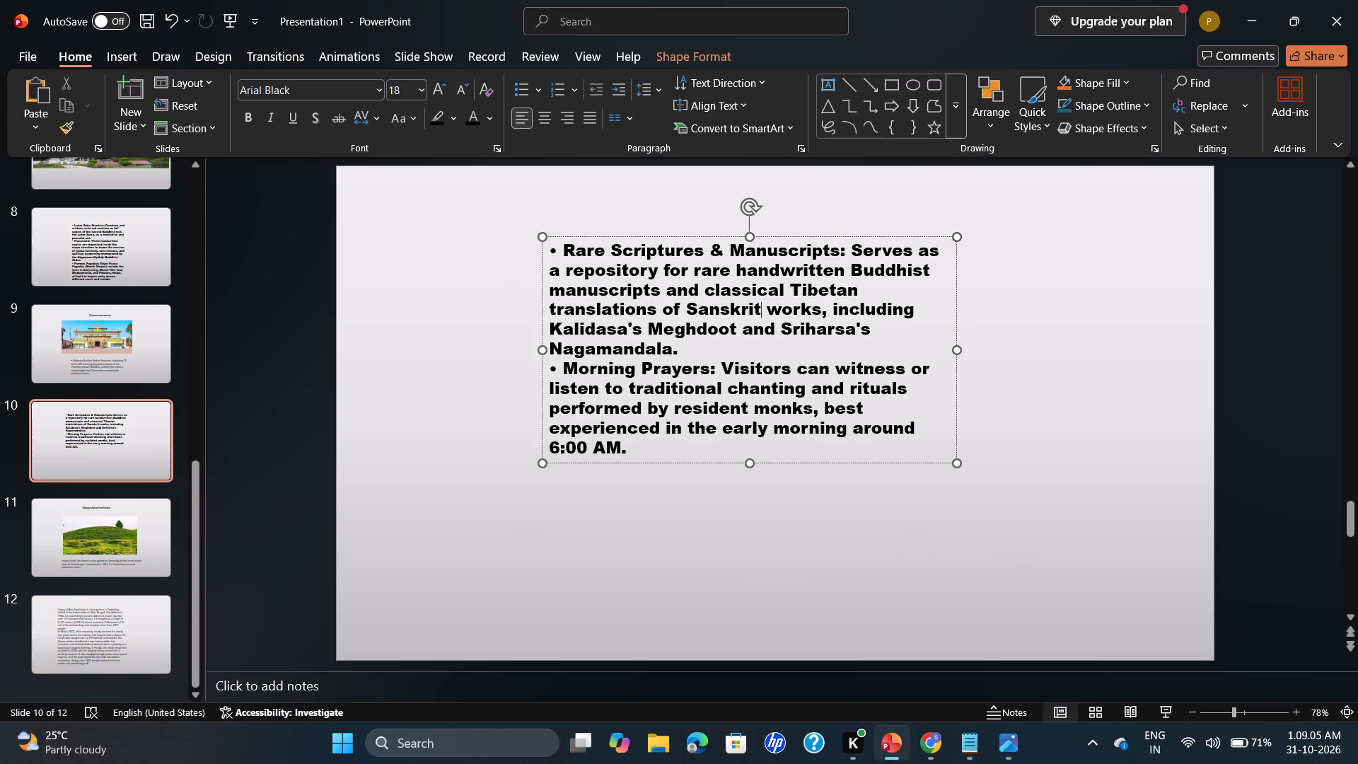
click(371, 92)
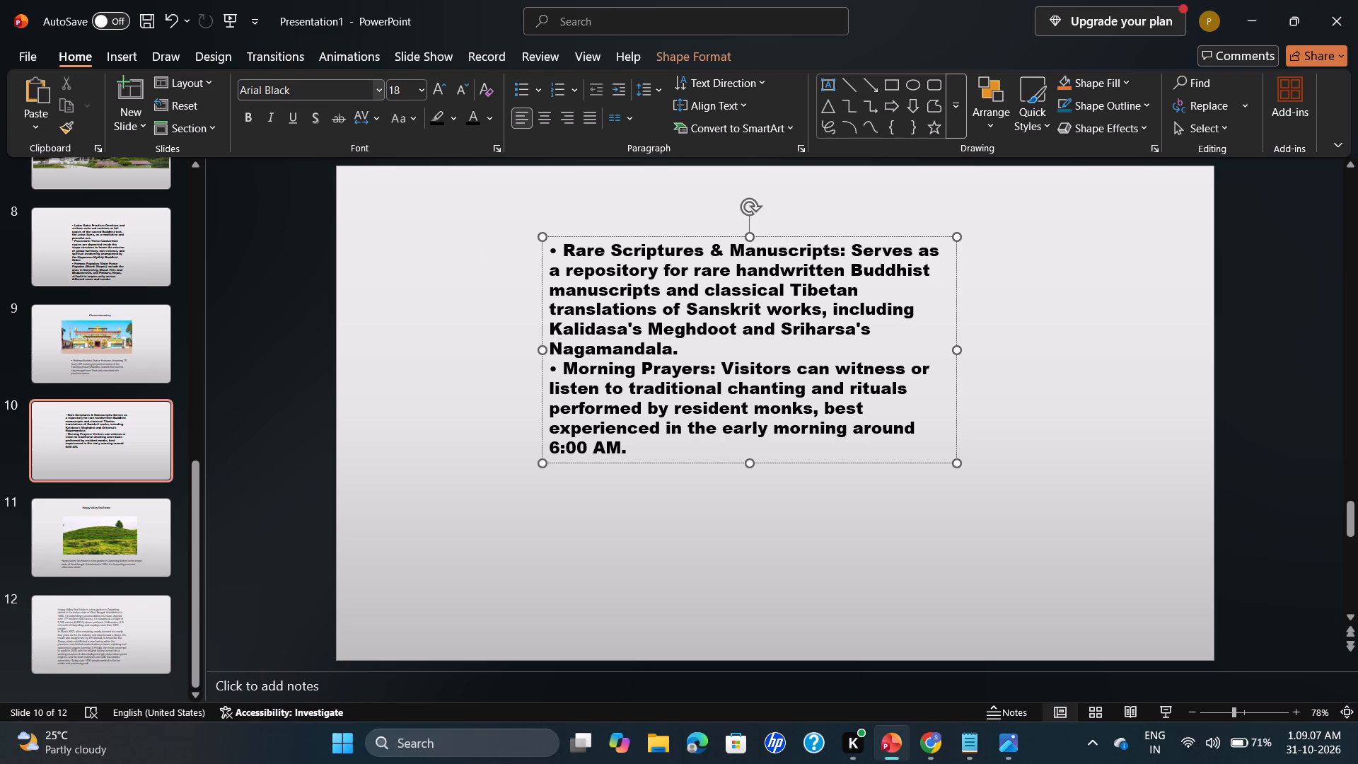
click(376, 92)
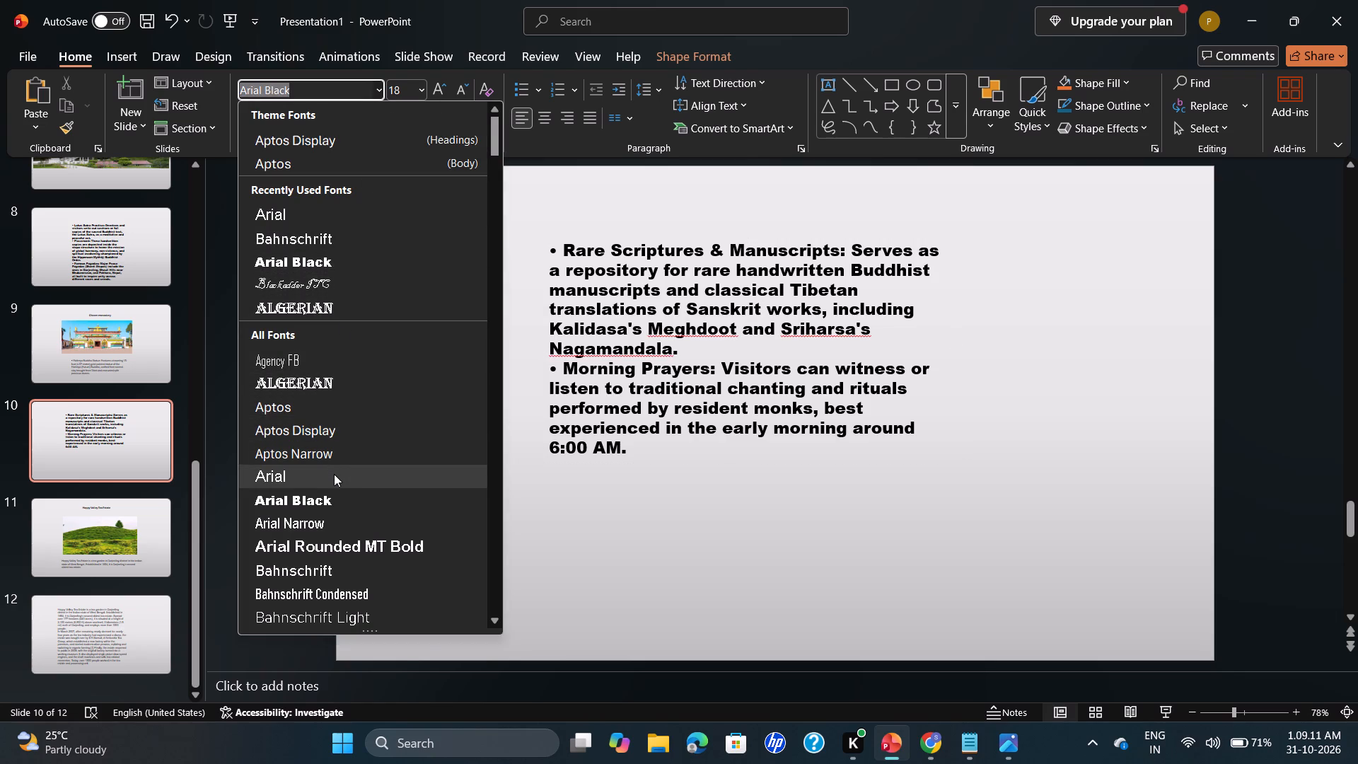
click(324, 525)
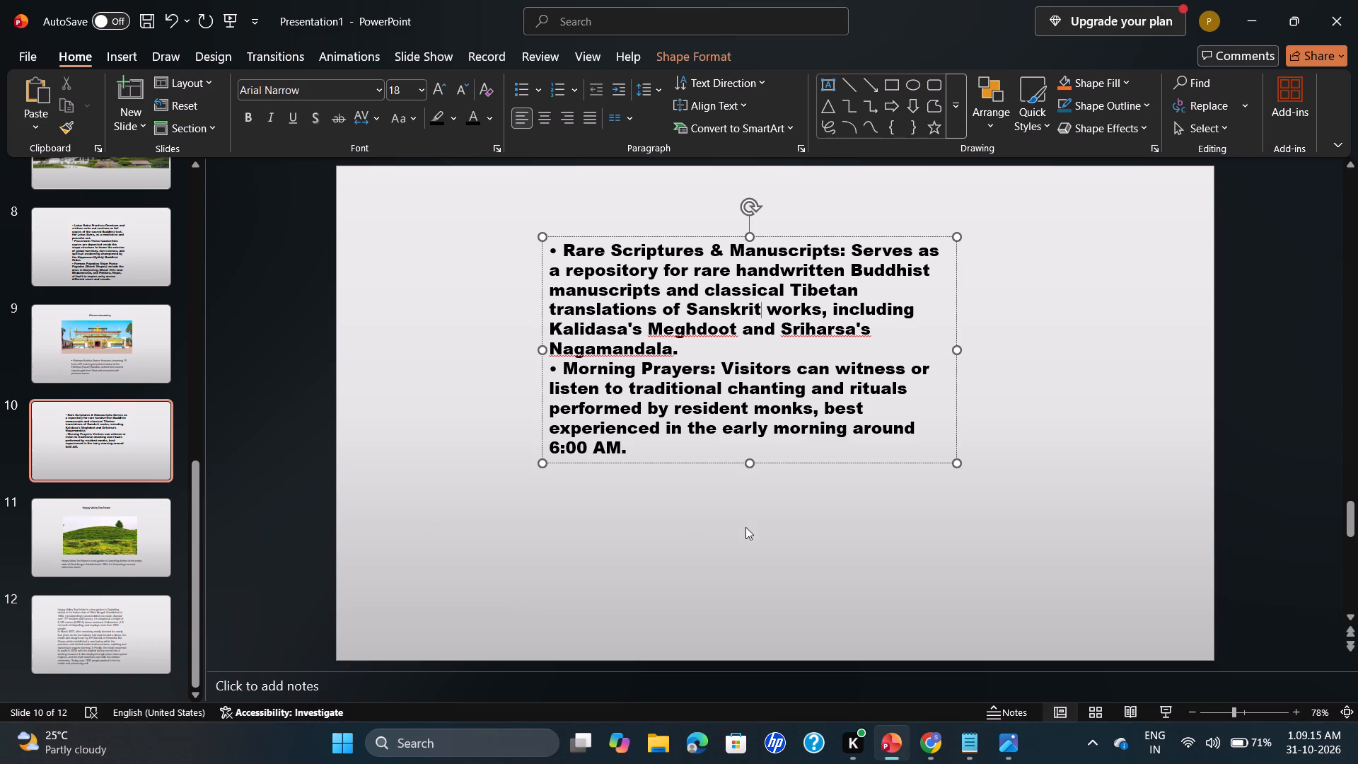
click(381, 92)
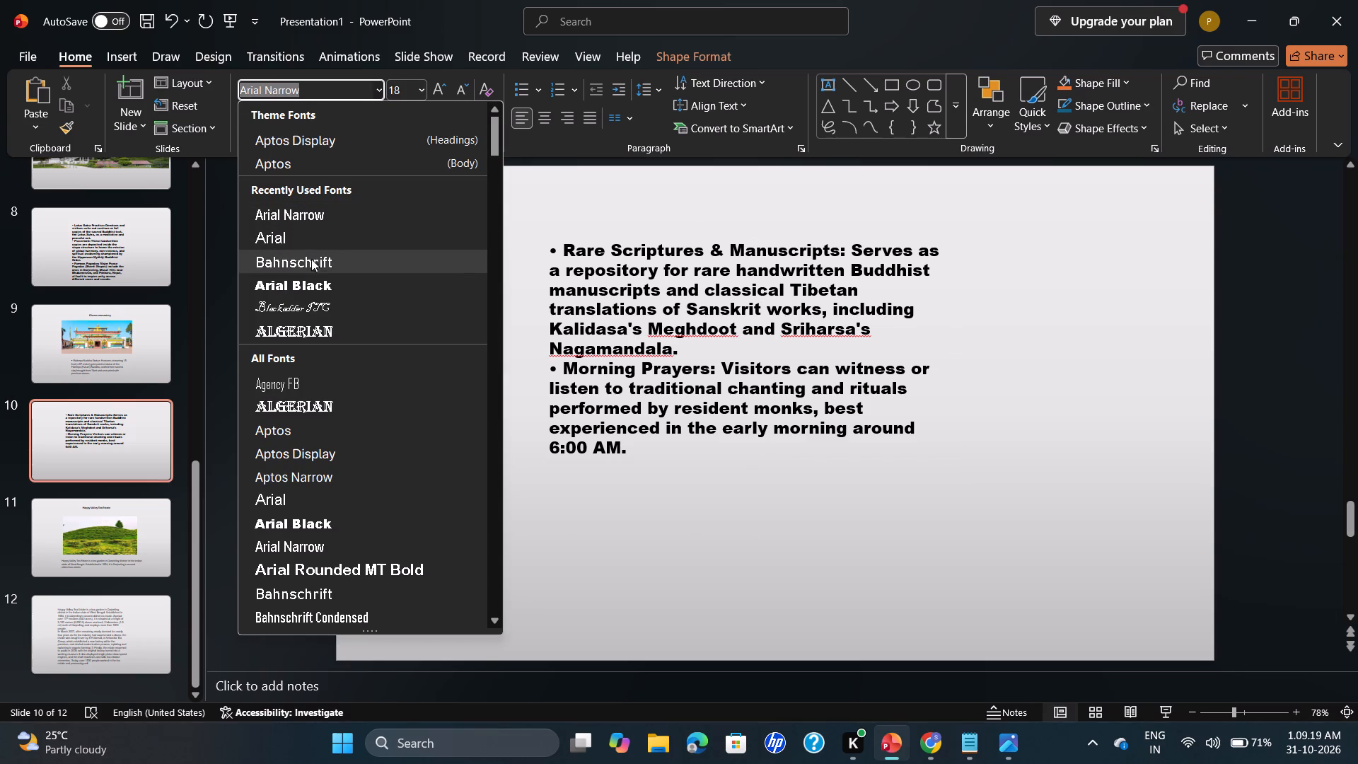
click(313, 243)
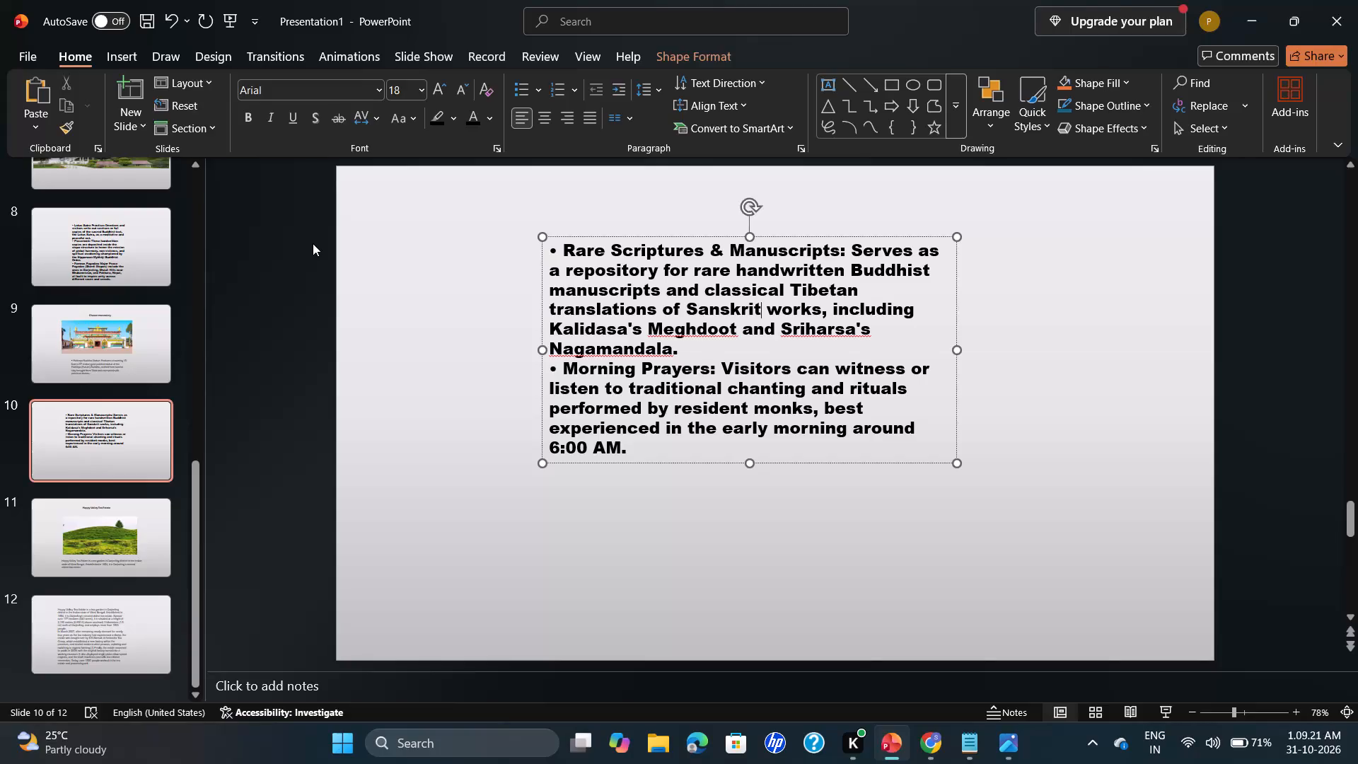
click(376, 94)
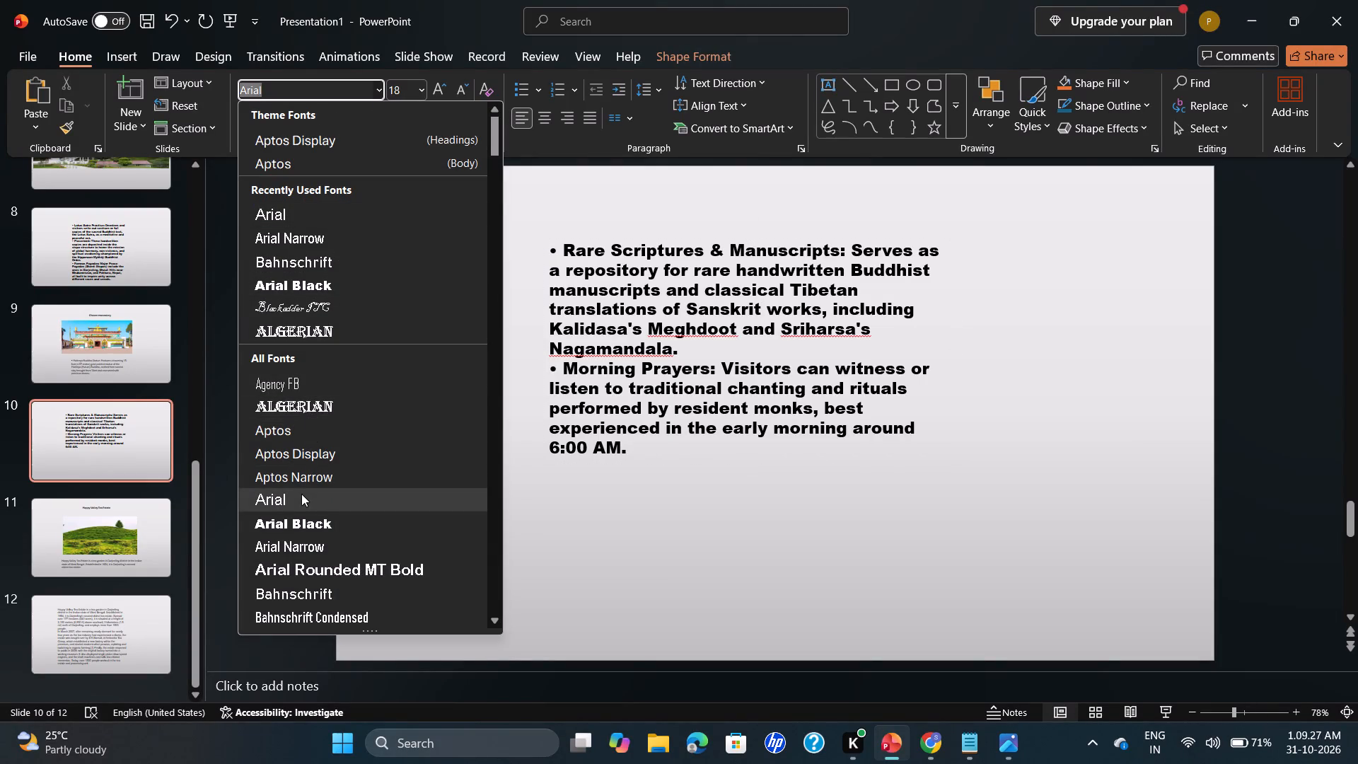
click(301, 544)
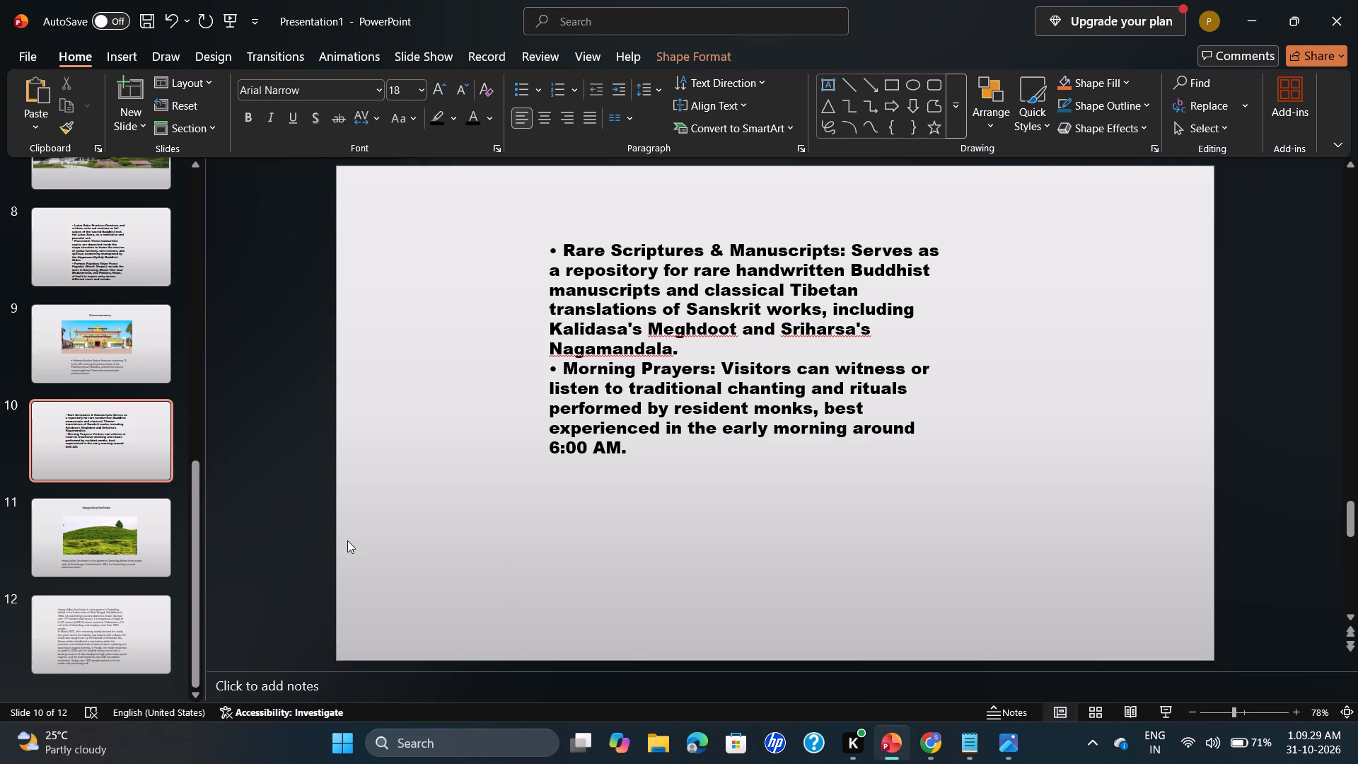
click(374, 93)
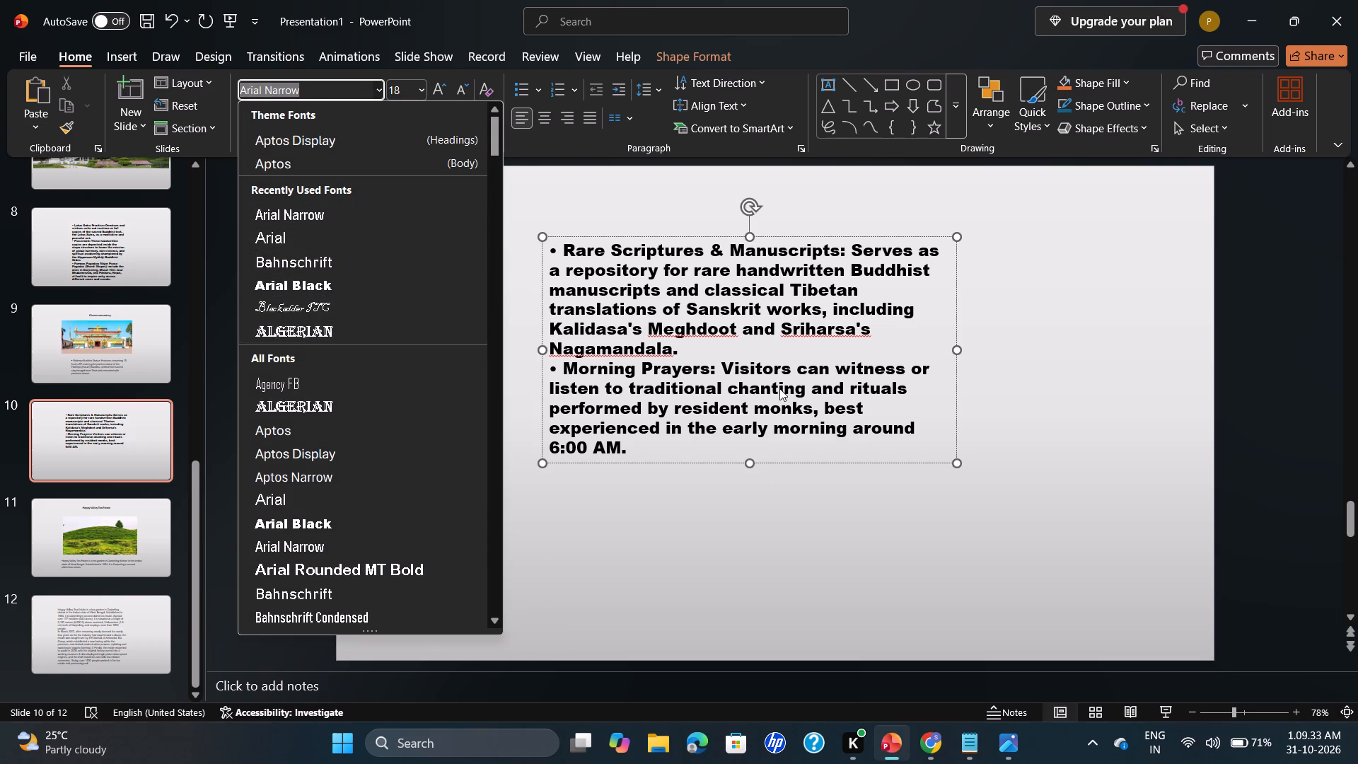
Set the font of all the Rare Scriptures and Morning Prayers text on slide 10 to Bodoni MT.
click(779, 388)
triple_click(779, 388)
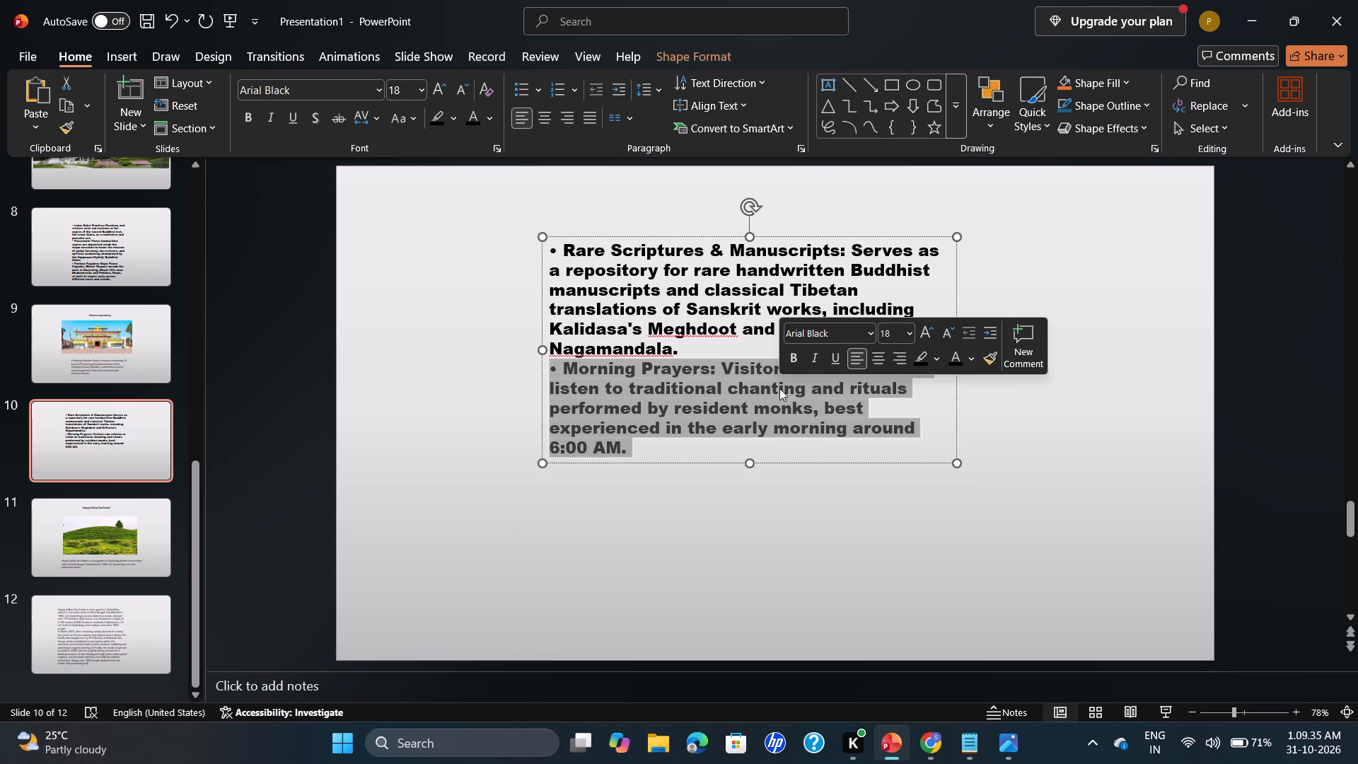
click(779, 388)
key(ctrl+a)
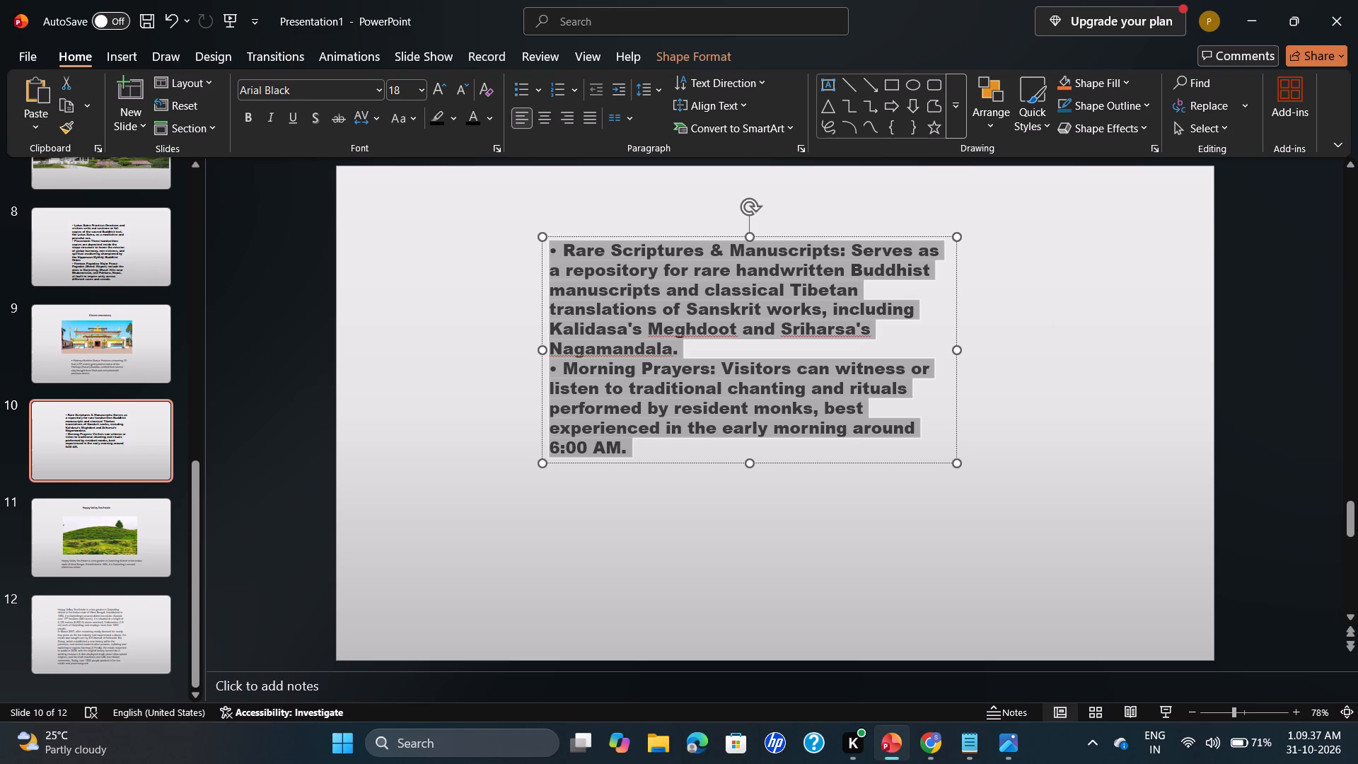
click(379, 98)
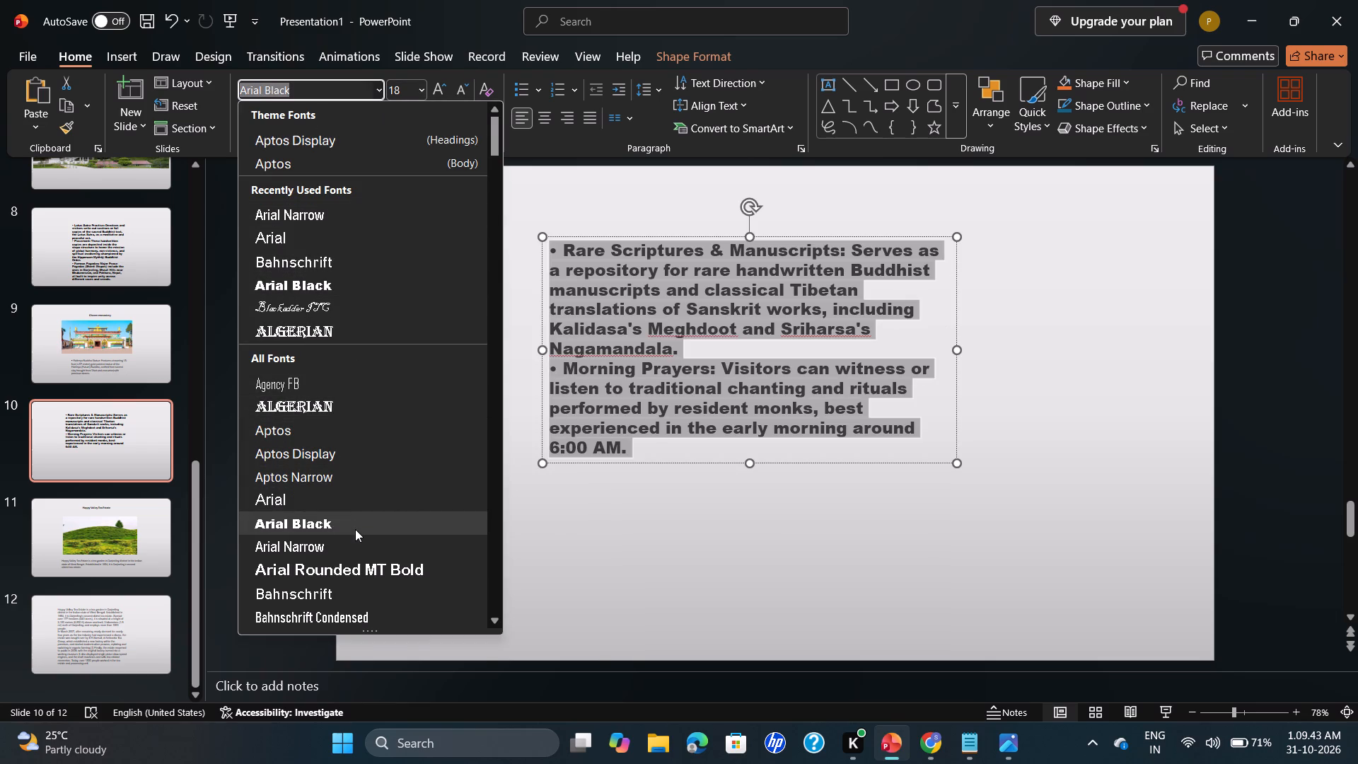
scroll(344, 586, down, 1)
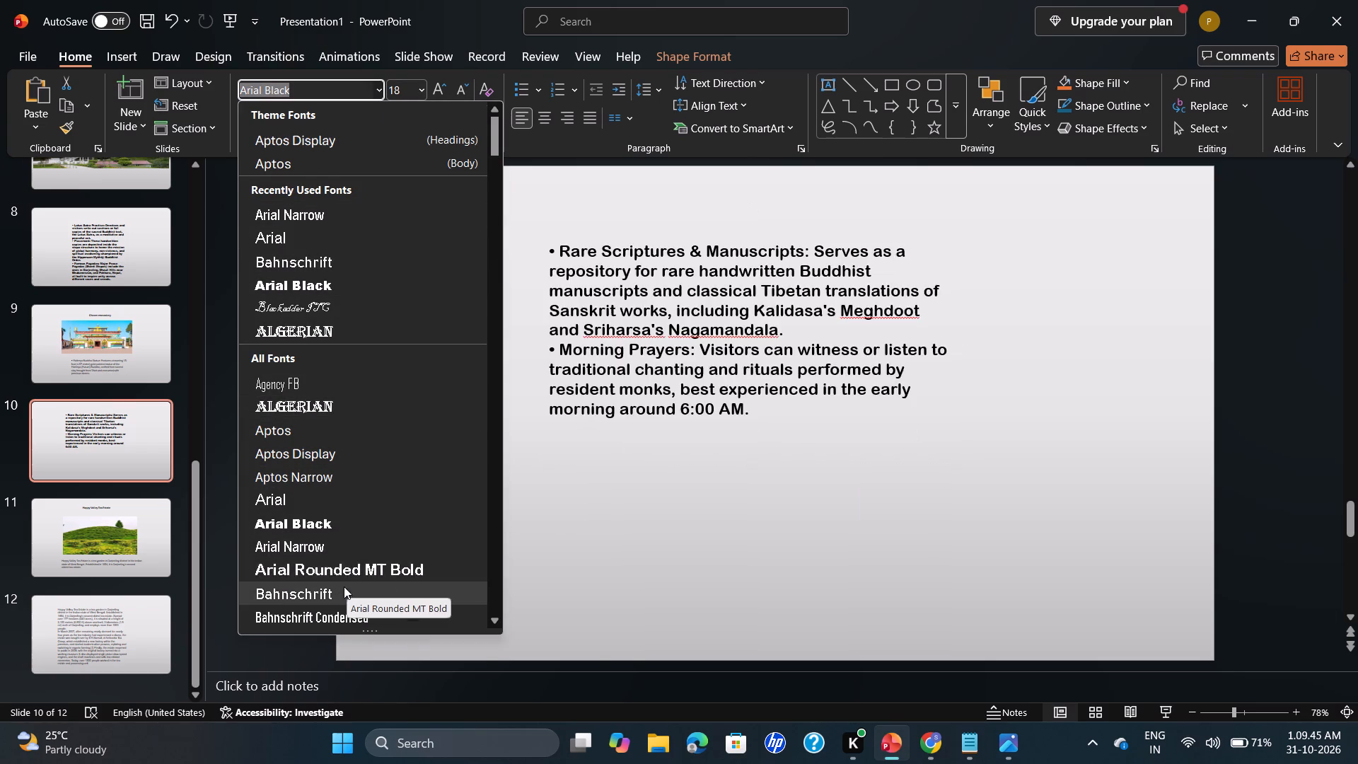
scroll(344, 586, down, 1)
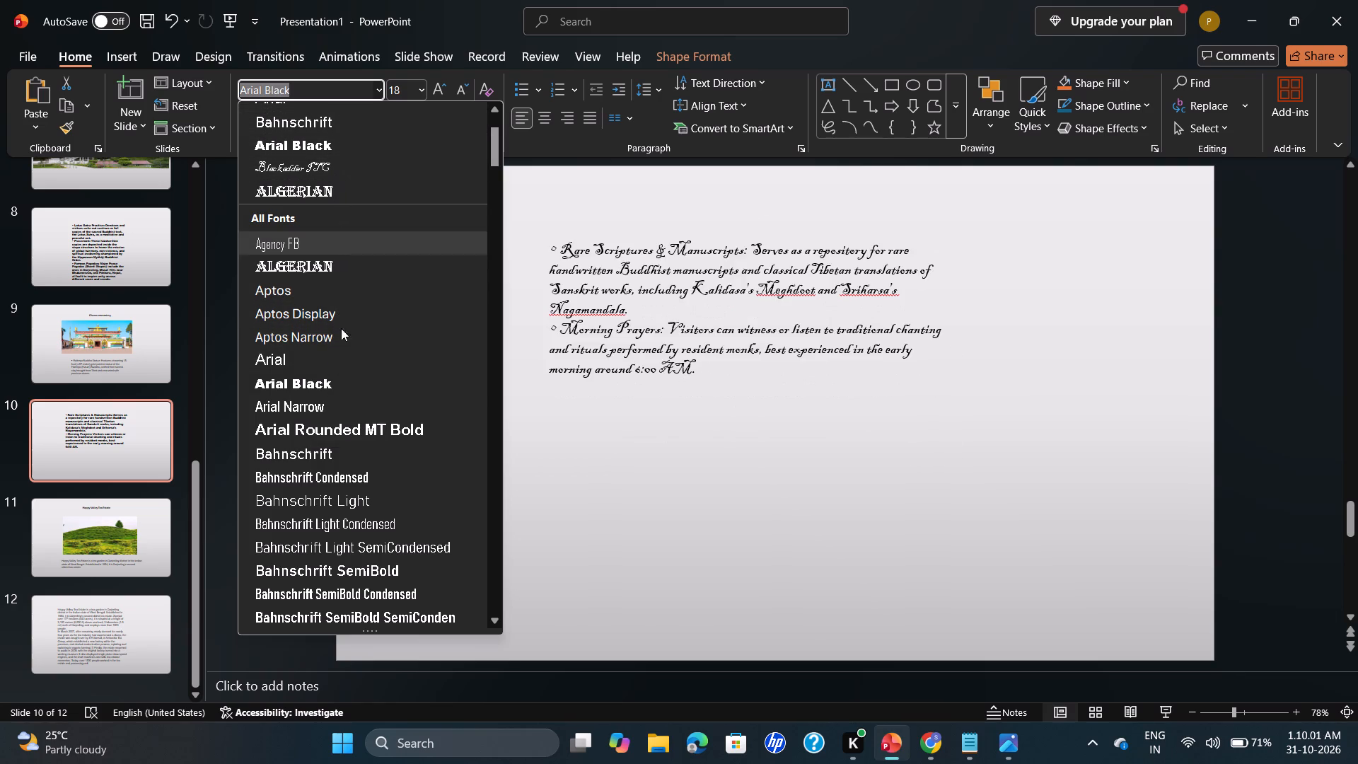
scroll(353, 526, down, 1)
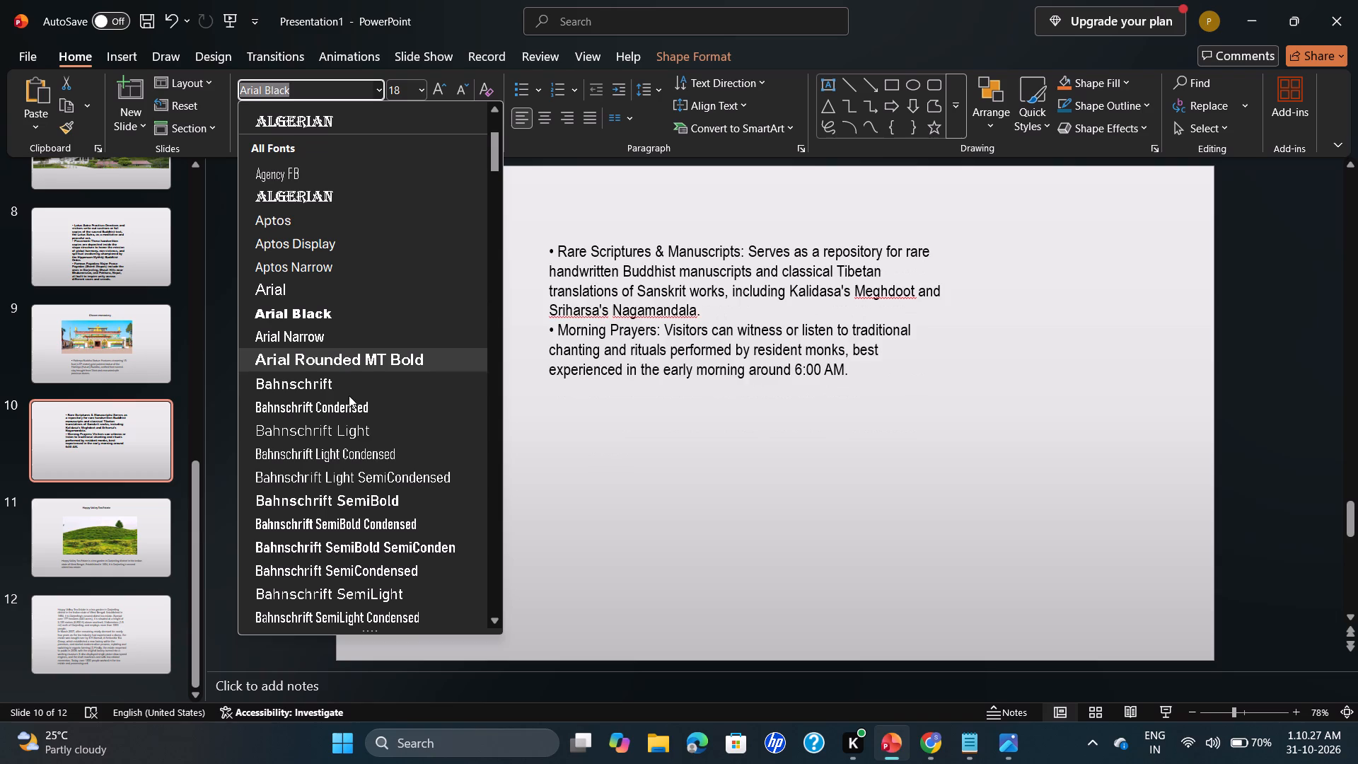
scroll(363, 482, down, 2)
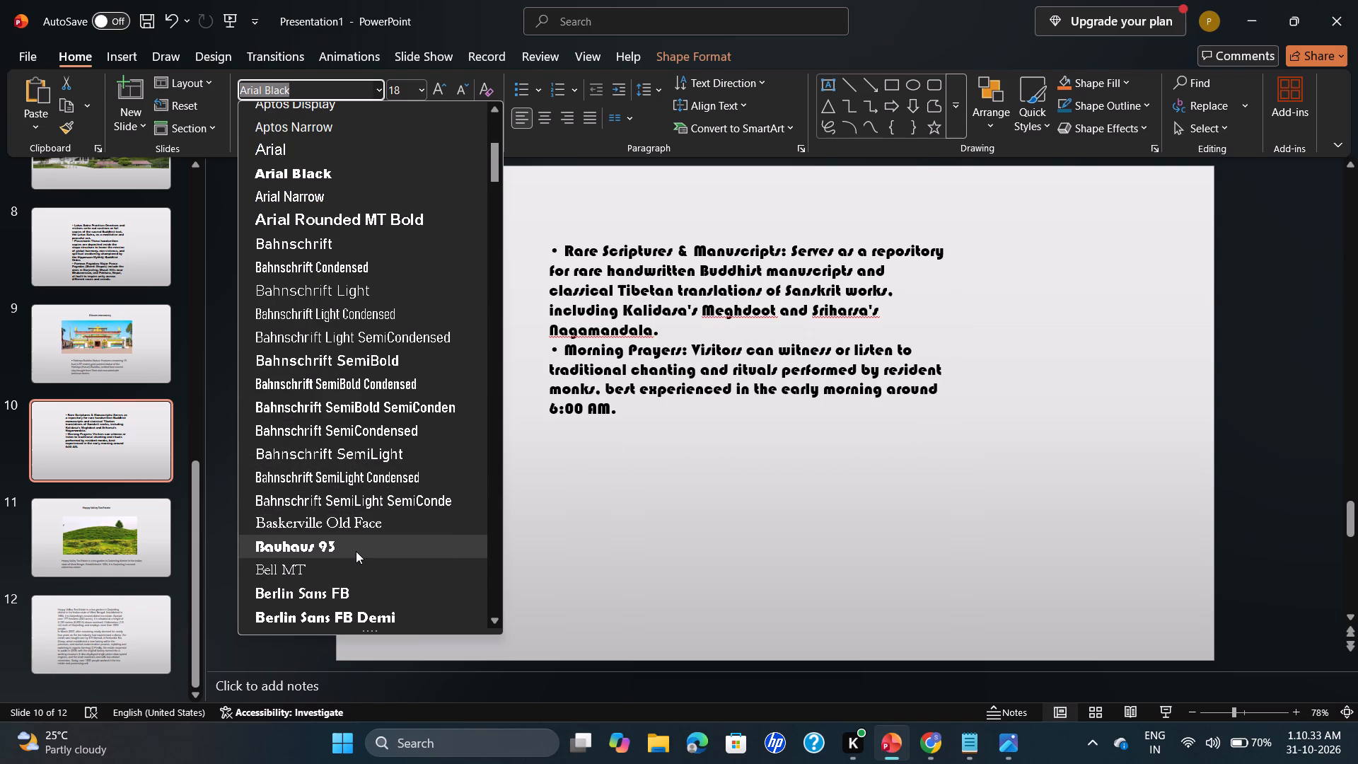
scroll(352, 548, down, 2)
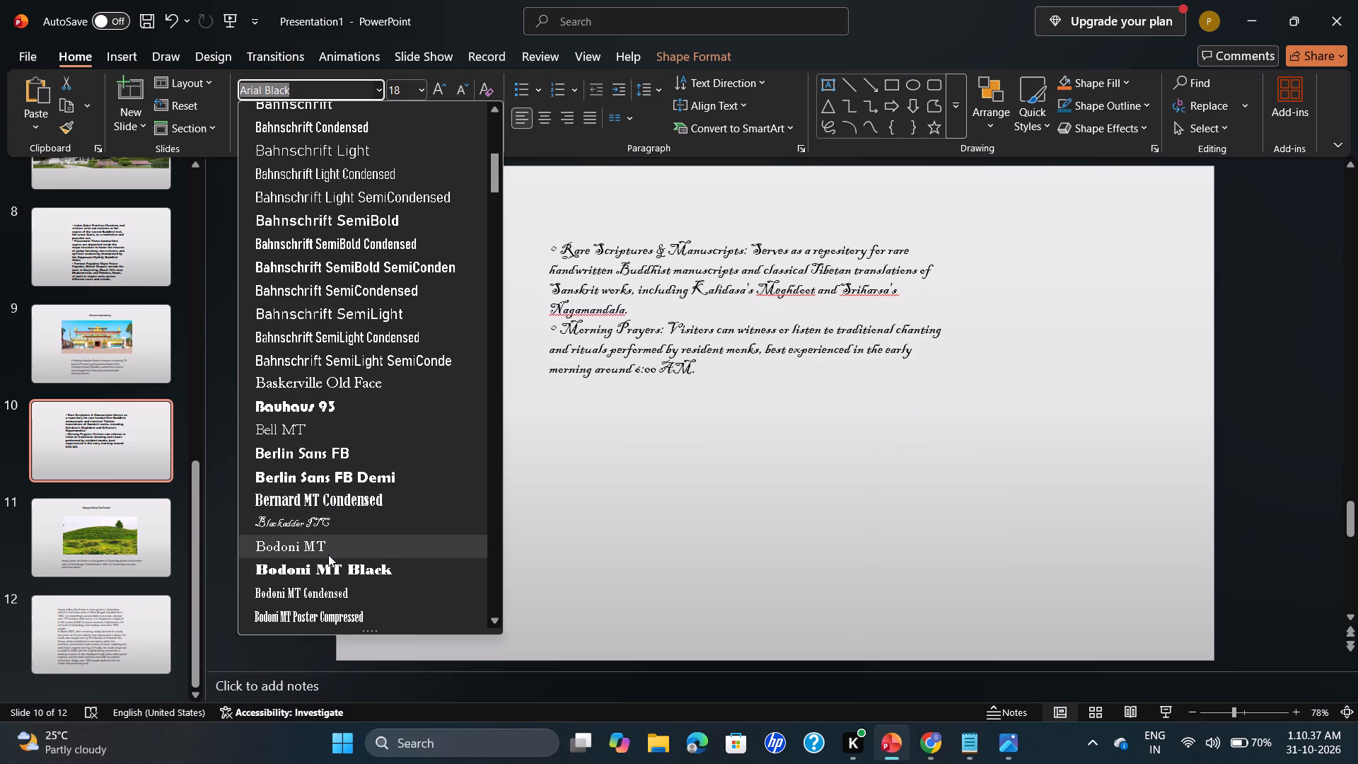
click(328, 555)
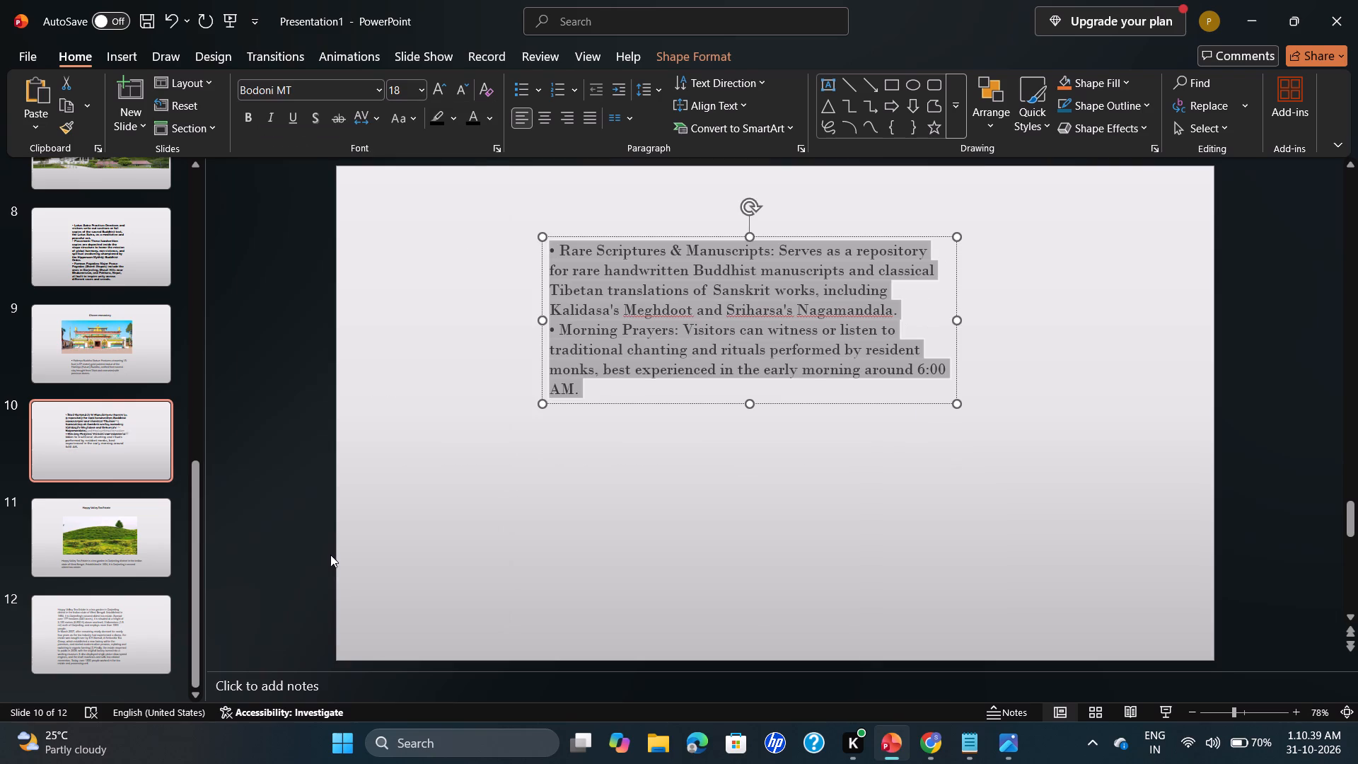
click(480, 557)
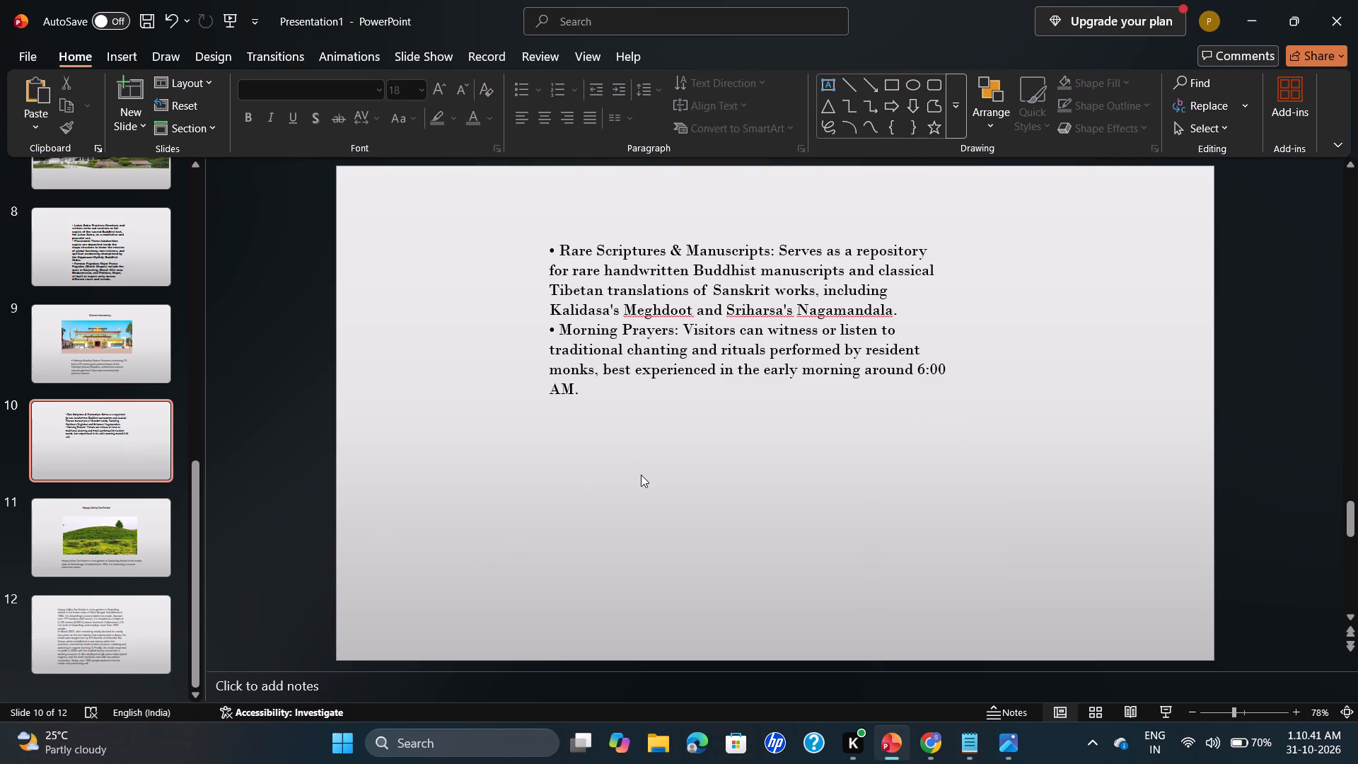
Set the font of the word "translations" in the Rare Scriptures text on slide 10 to Bookman Old Style.
scroll(641, 475, up, 3)
scroll(641, 475, down, 1)
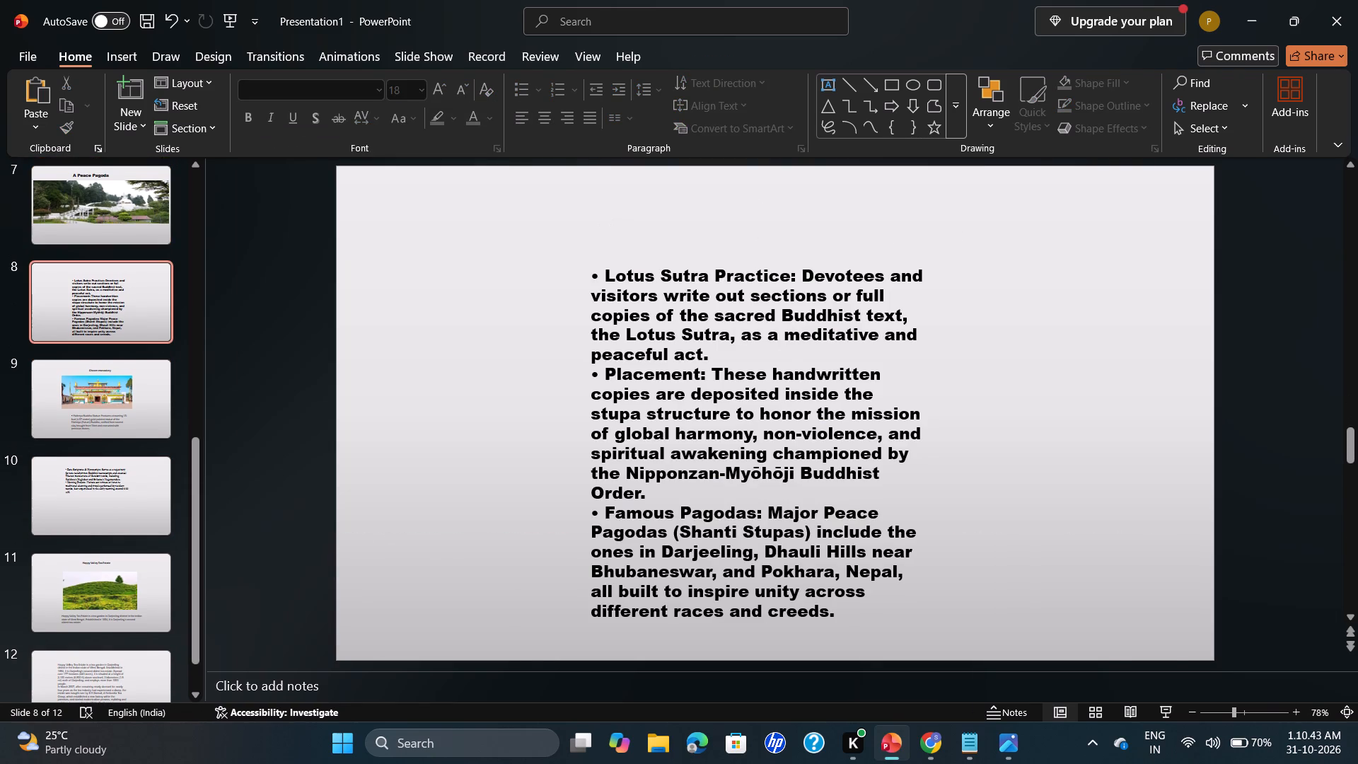
click(98, 482)
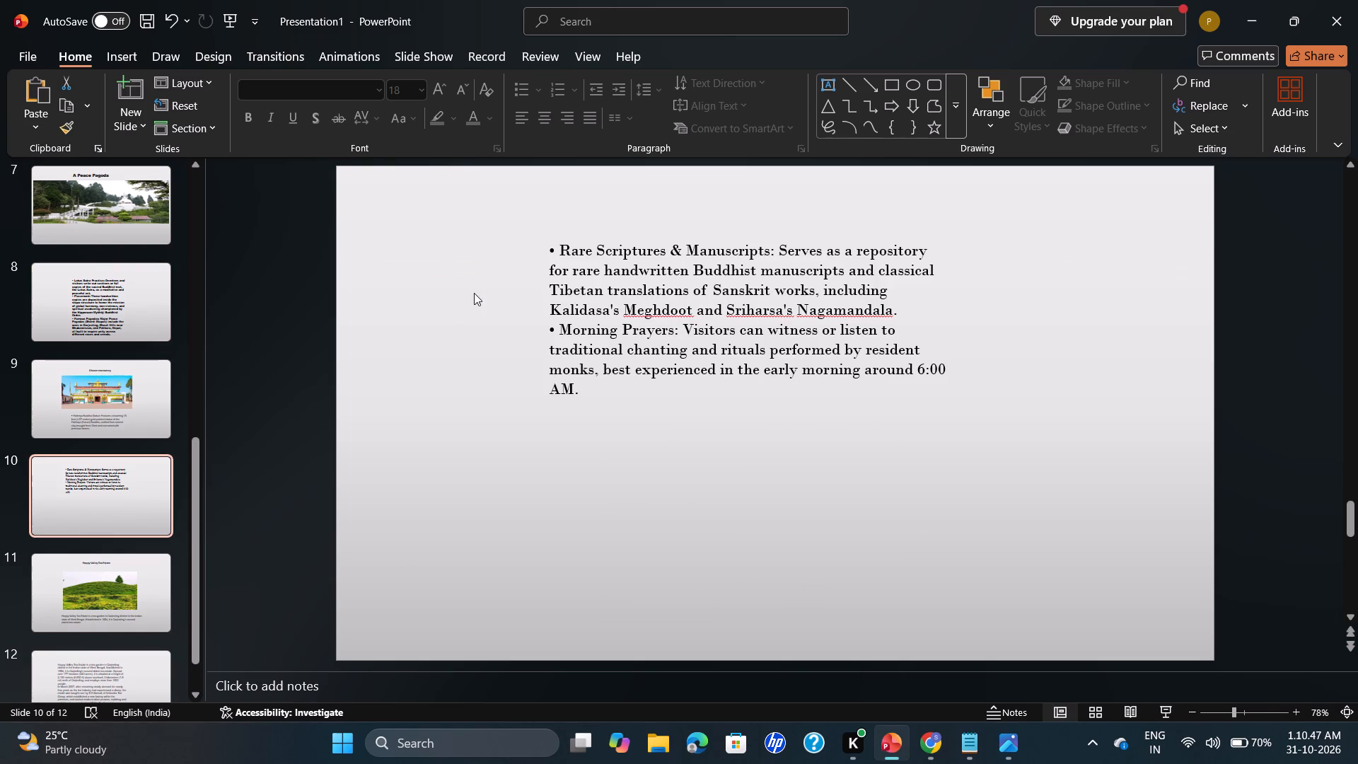
click(474, 293)
click(683, 288)
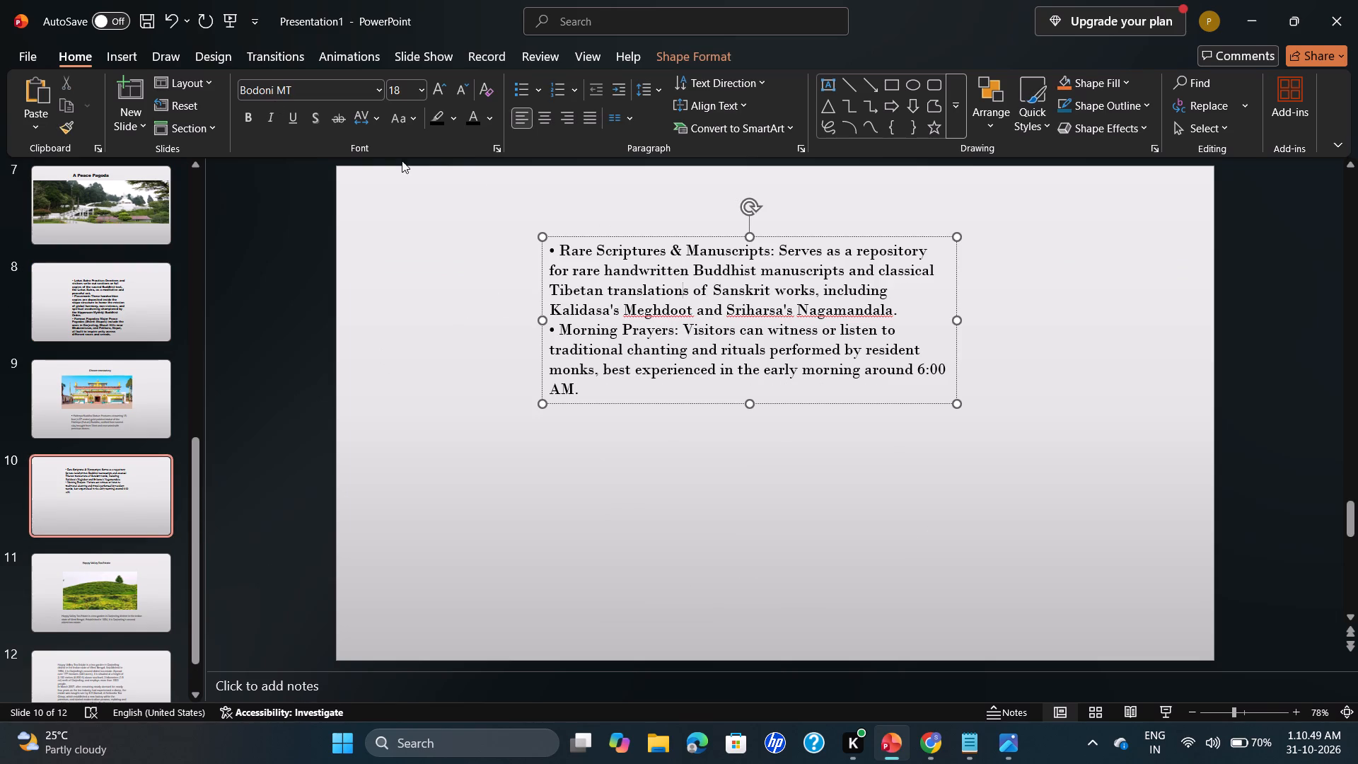
click(375, 93)
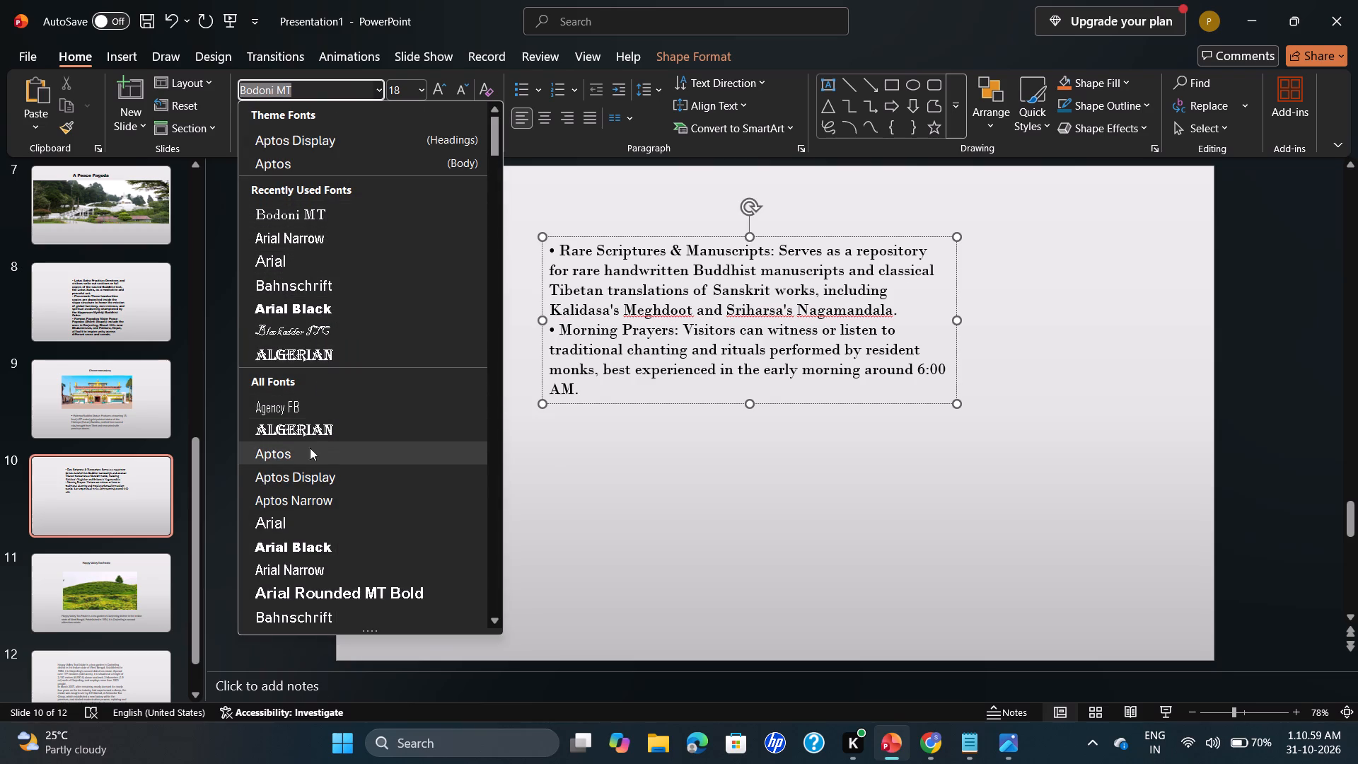
scroll(300, 579, down, 3)
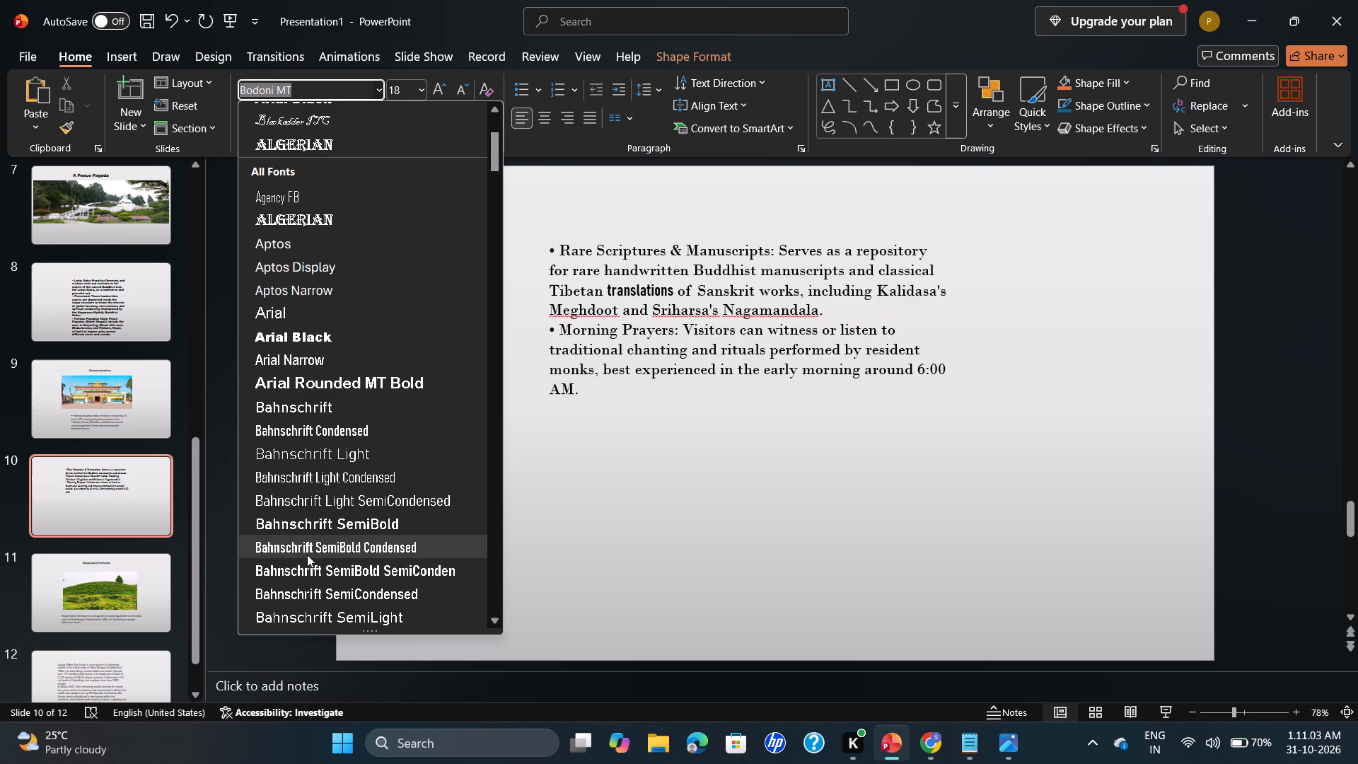
scroll(307, 555, down, 4)
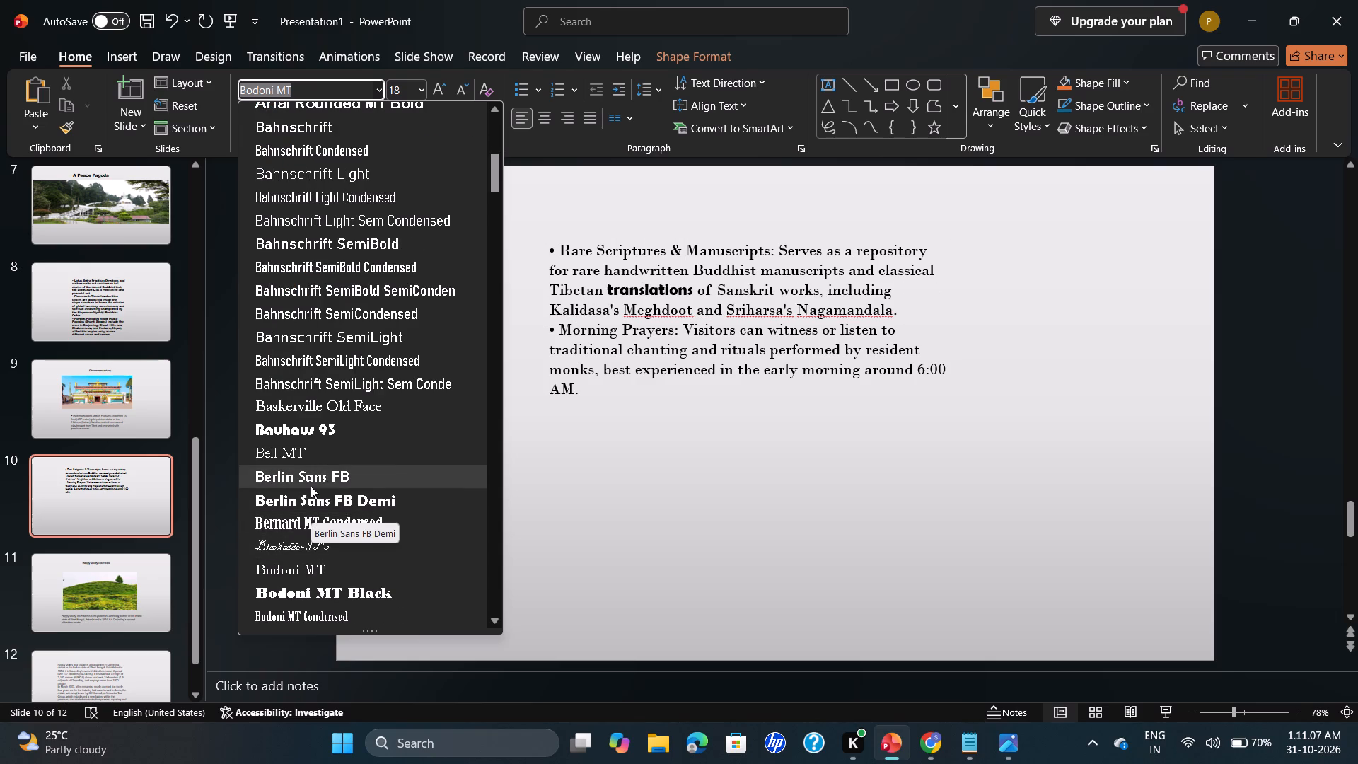
scroll(311, 381, down, 5)
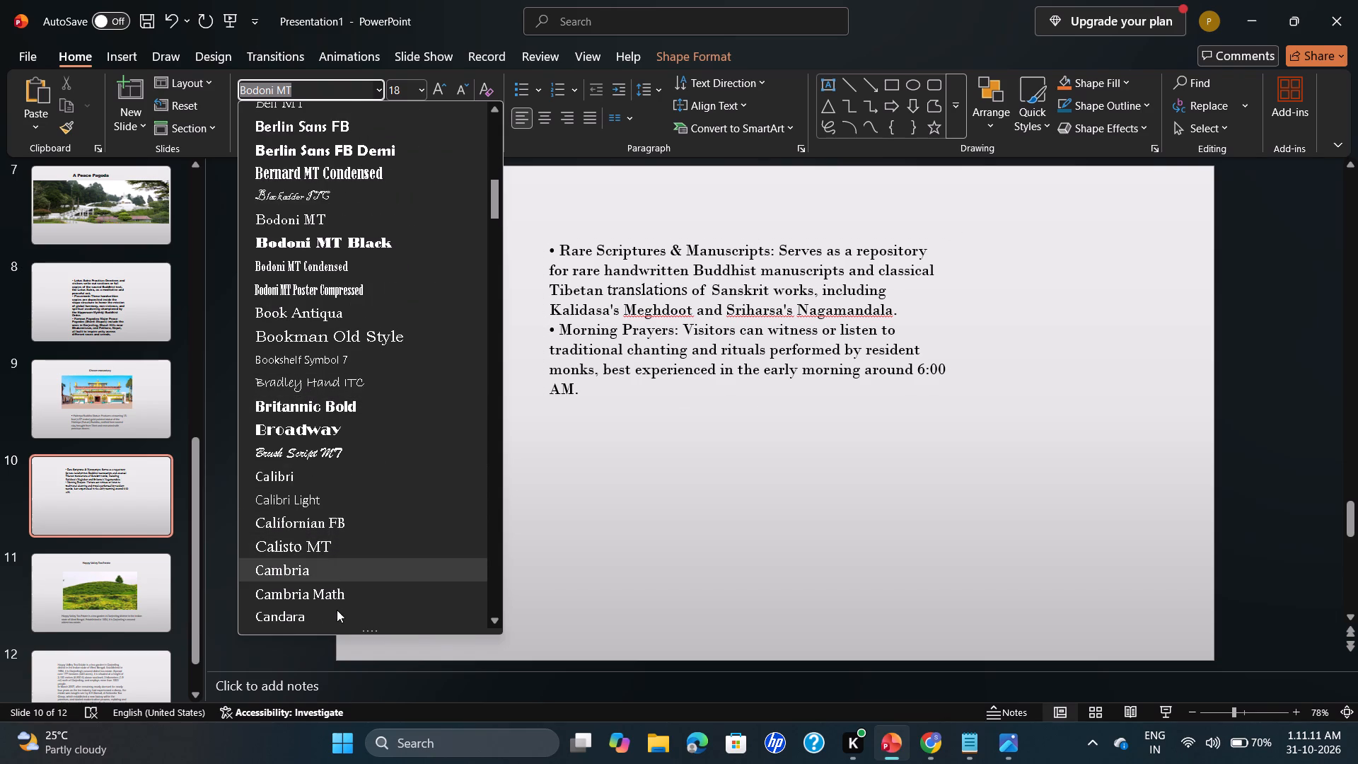
click(308, 335)
click(692, 448)
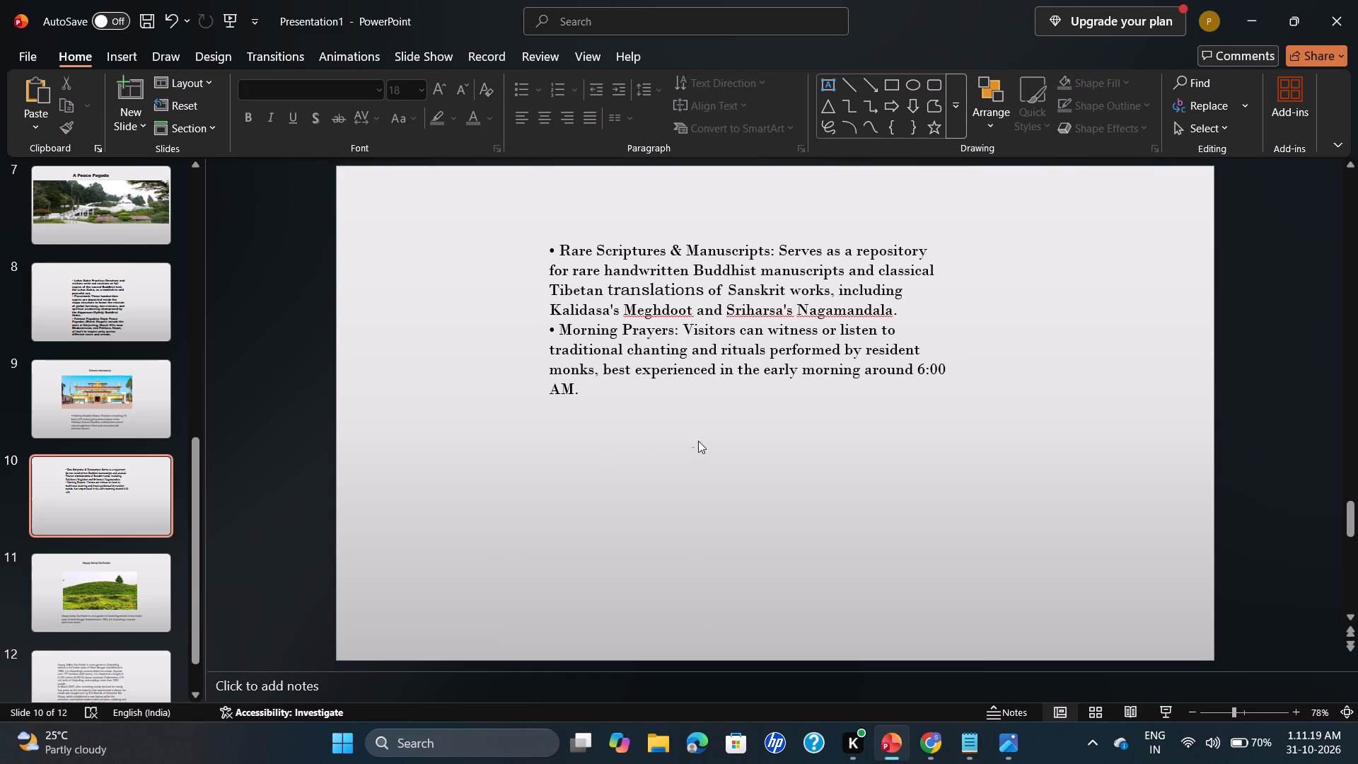
click(698, 359)
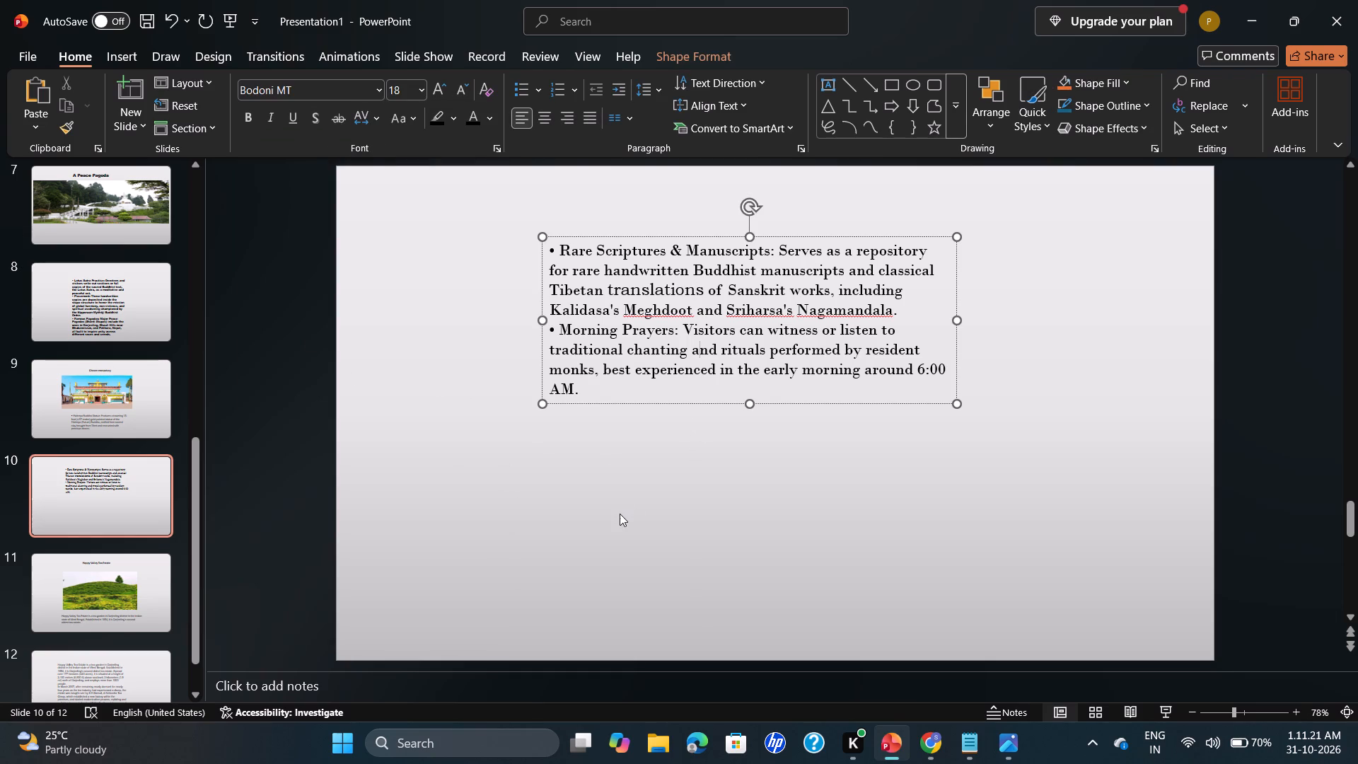
click(620, 514)
Review the slides of the presentation from slide 12 back to the welcome slide.
scroll(620, 514, down, 3)
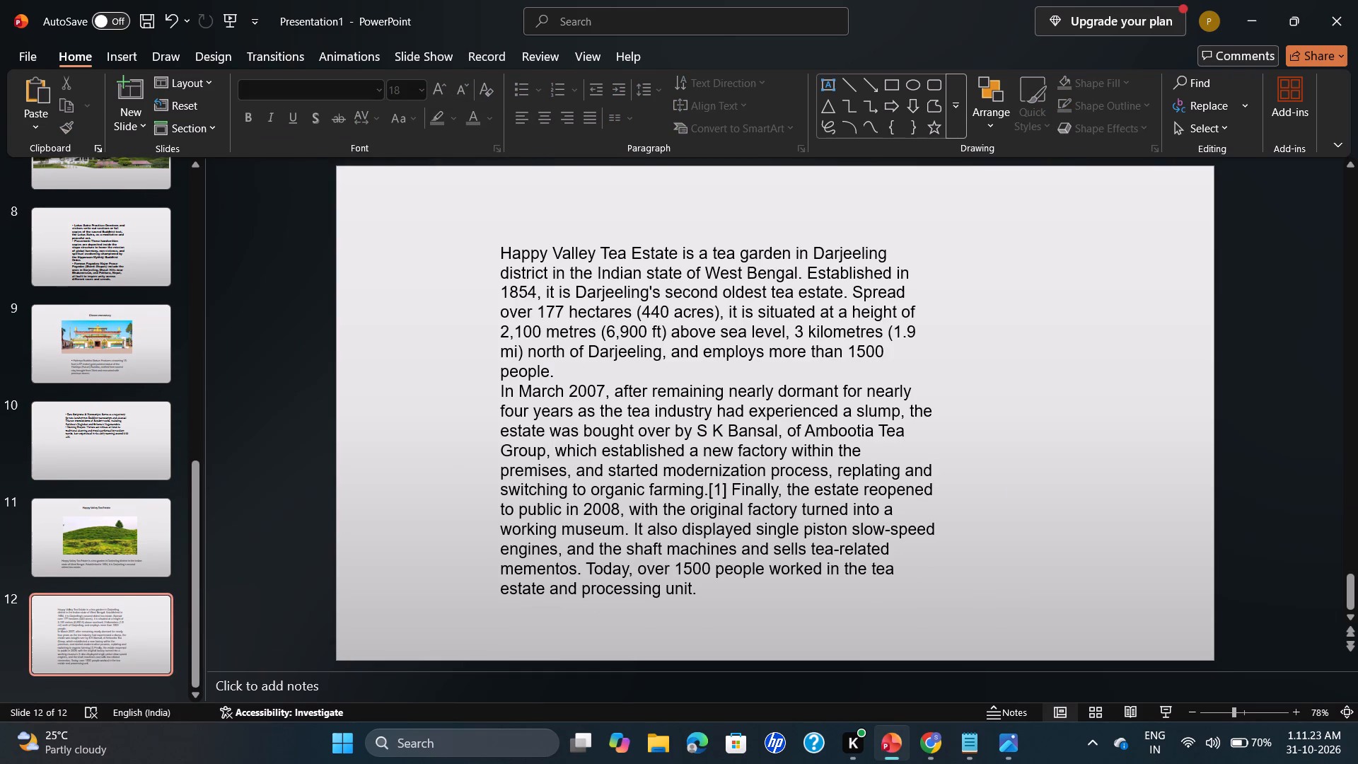
scroll(620, 514, down, 4)
click(427, 468)
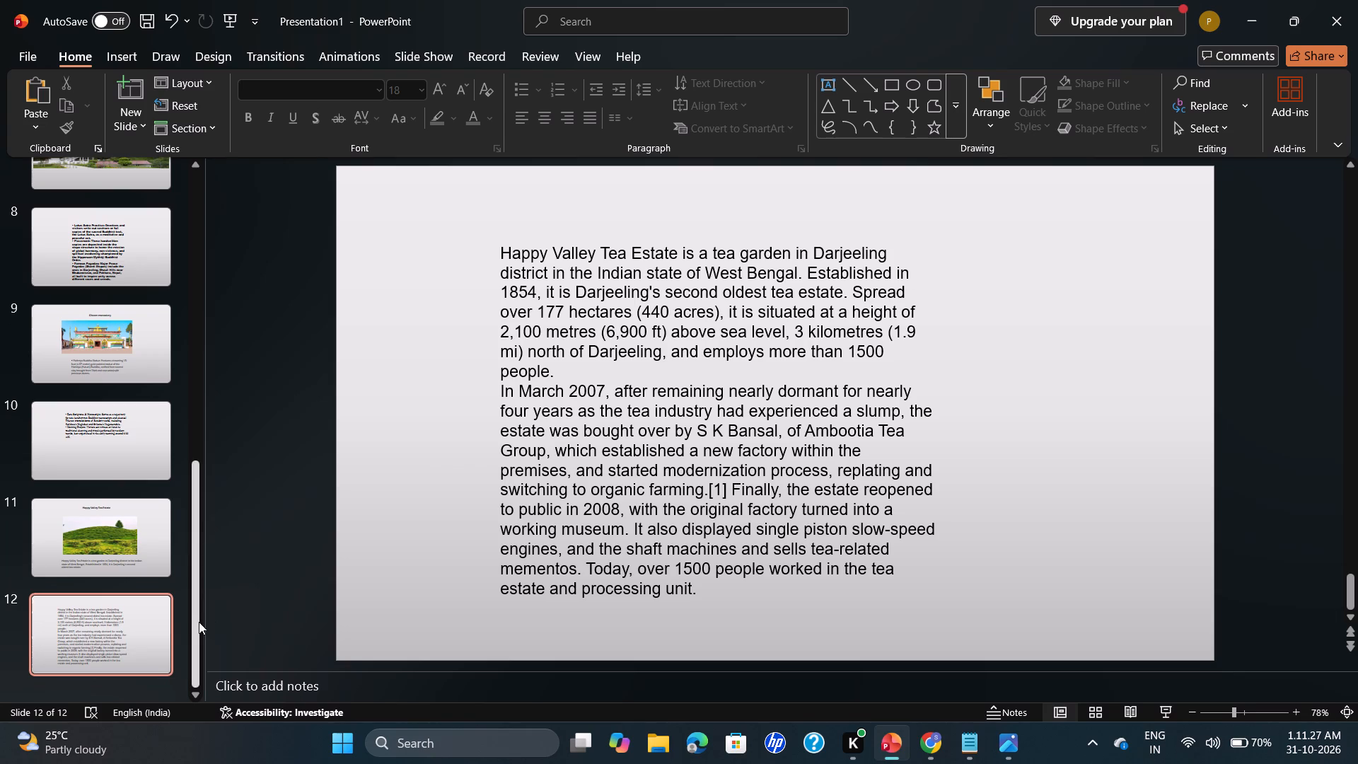
click(82, 525)
click(85, 429)
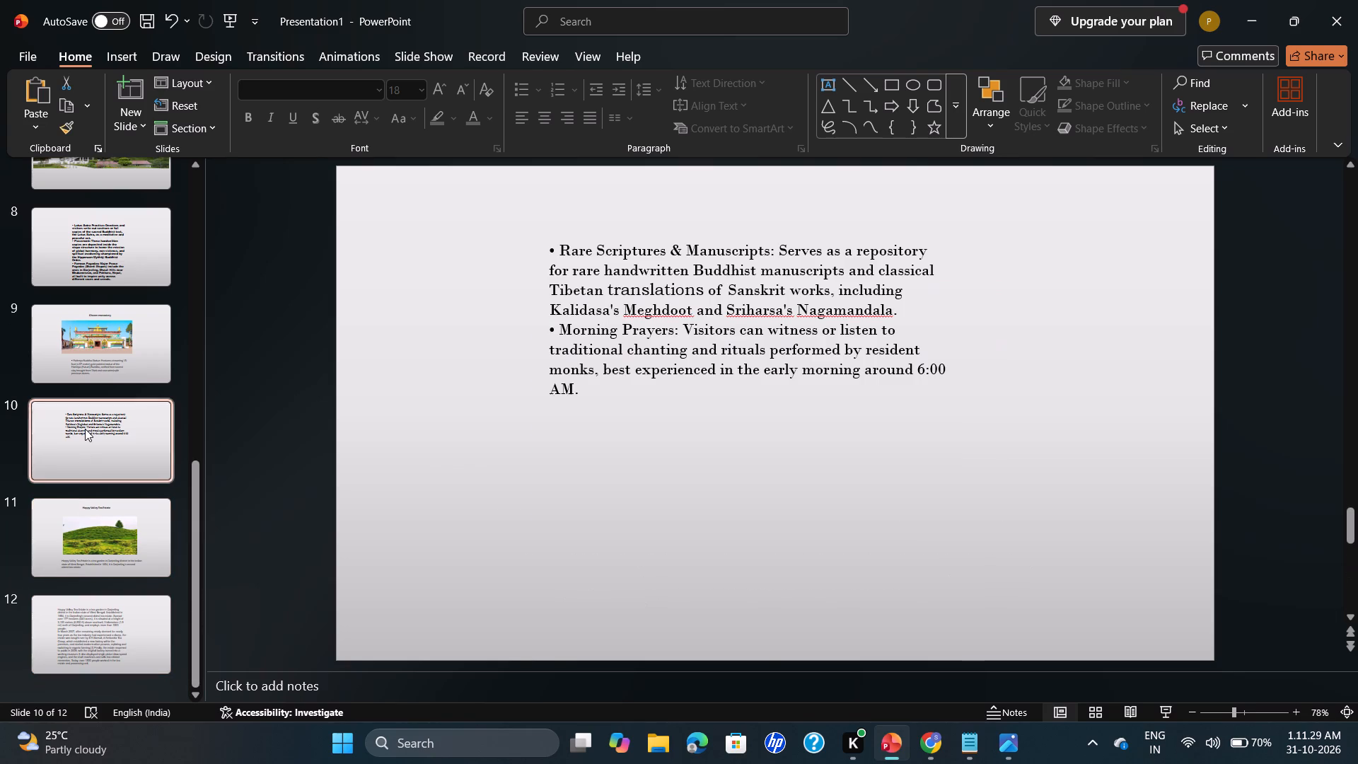
click(102, 354)
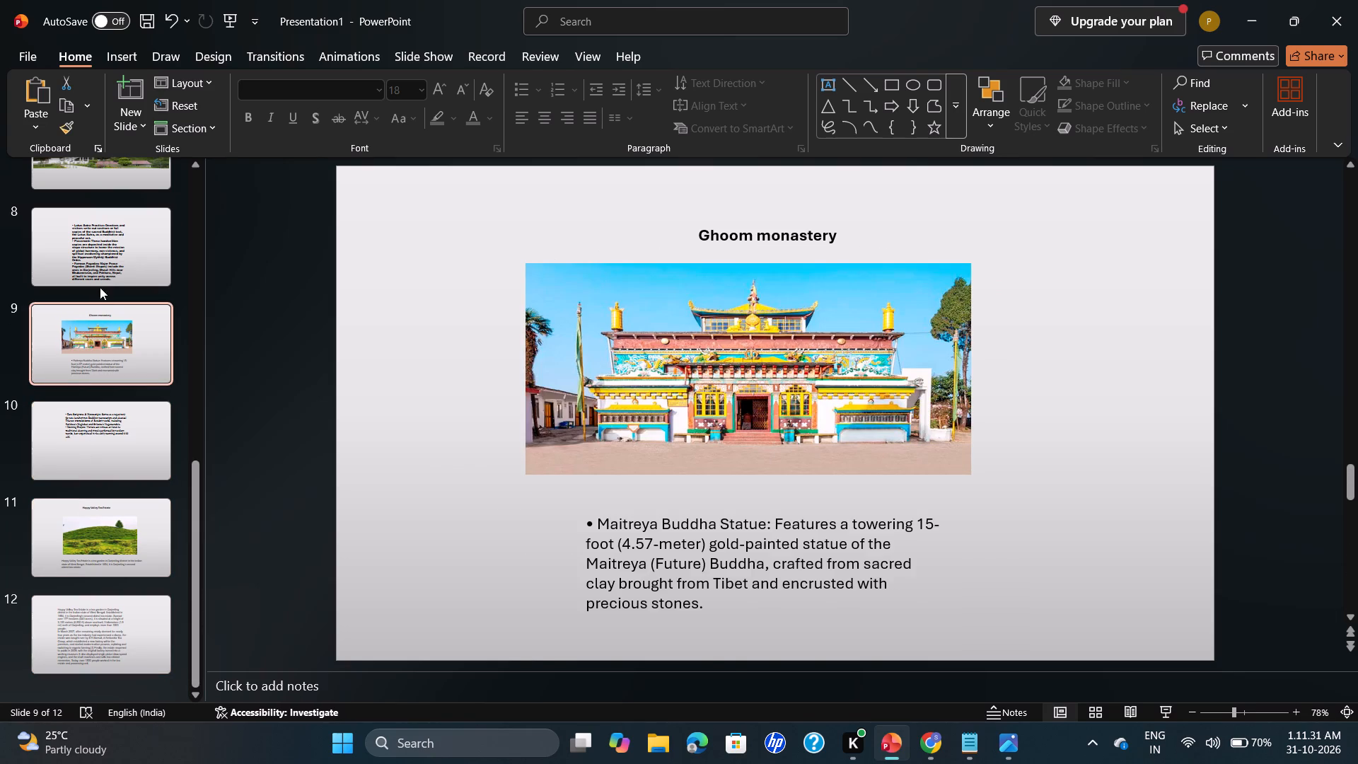
click(103, 278)
scroll(105, 279, up, 4)
click(124, 347)
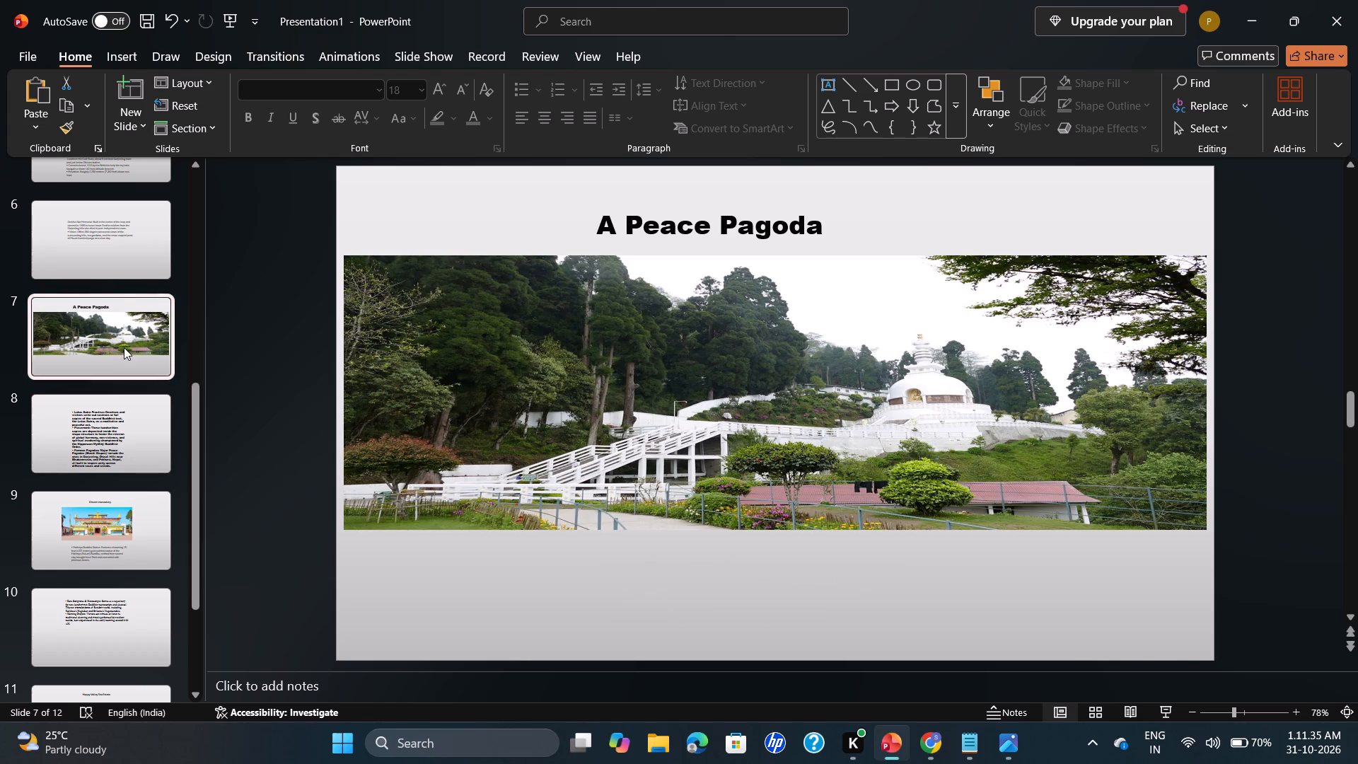
click(110, 265)
scroll(110, 265, up, 2)
click(110, 266)
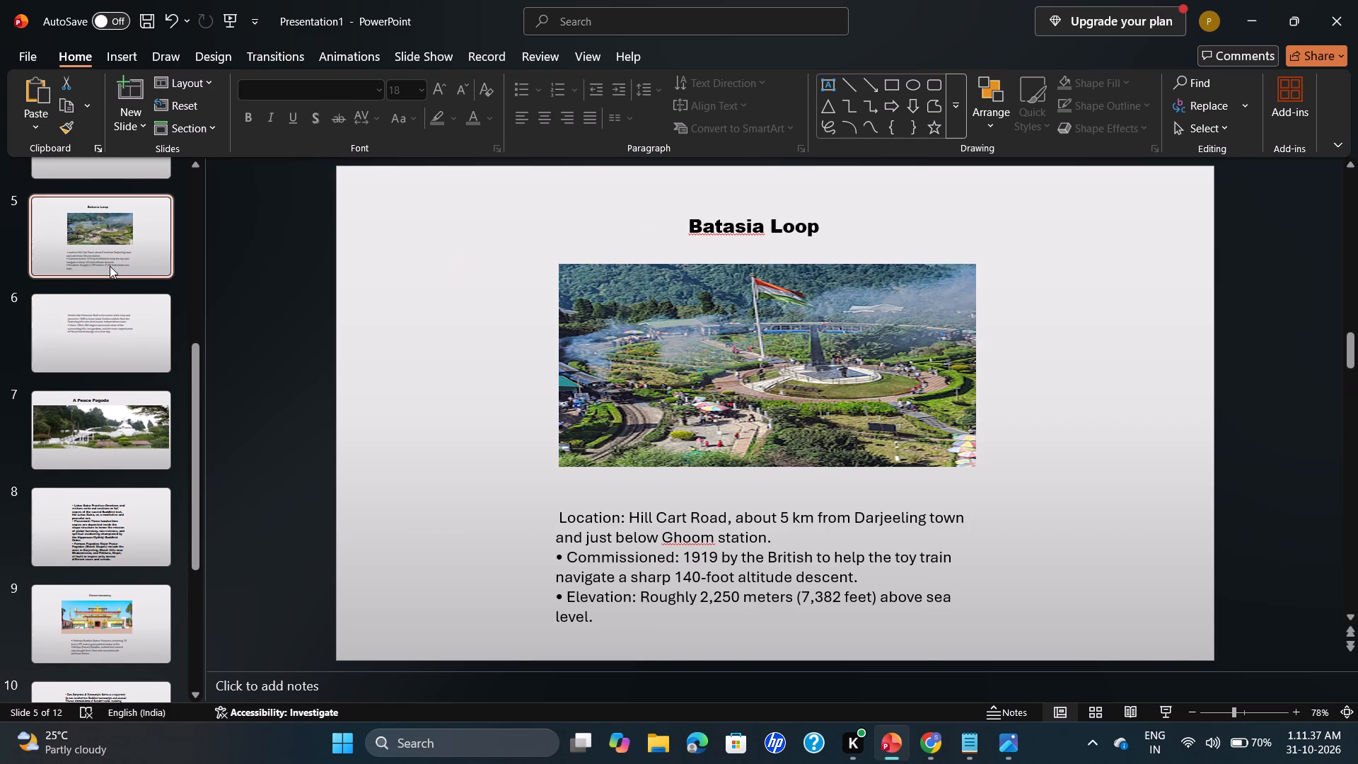
scroll(110, 266, up, 2)
click(110, 265)
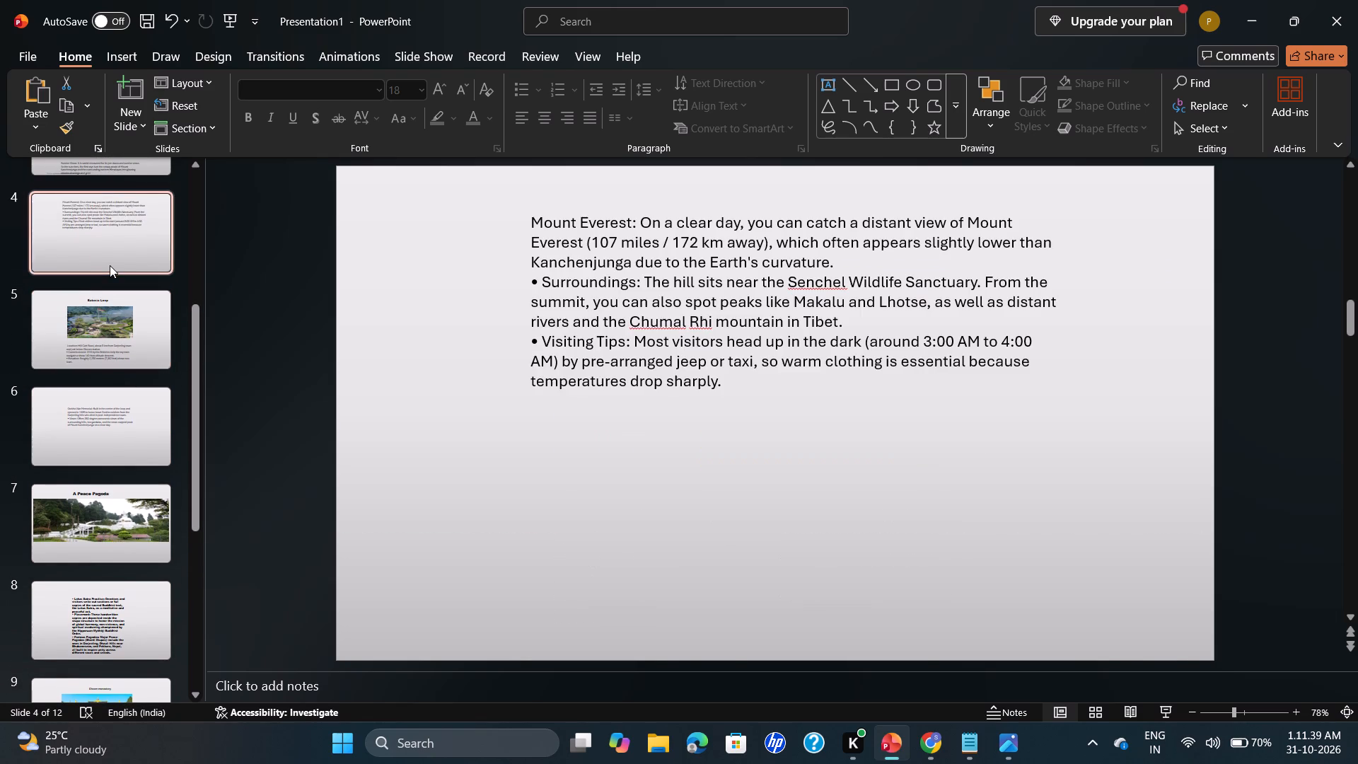
scroll(110, 265, up, 3)
click(110, 265)
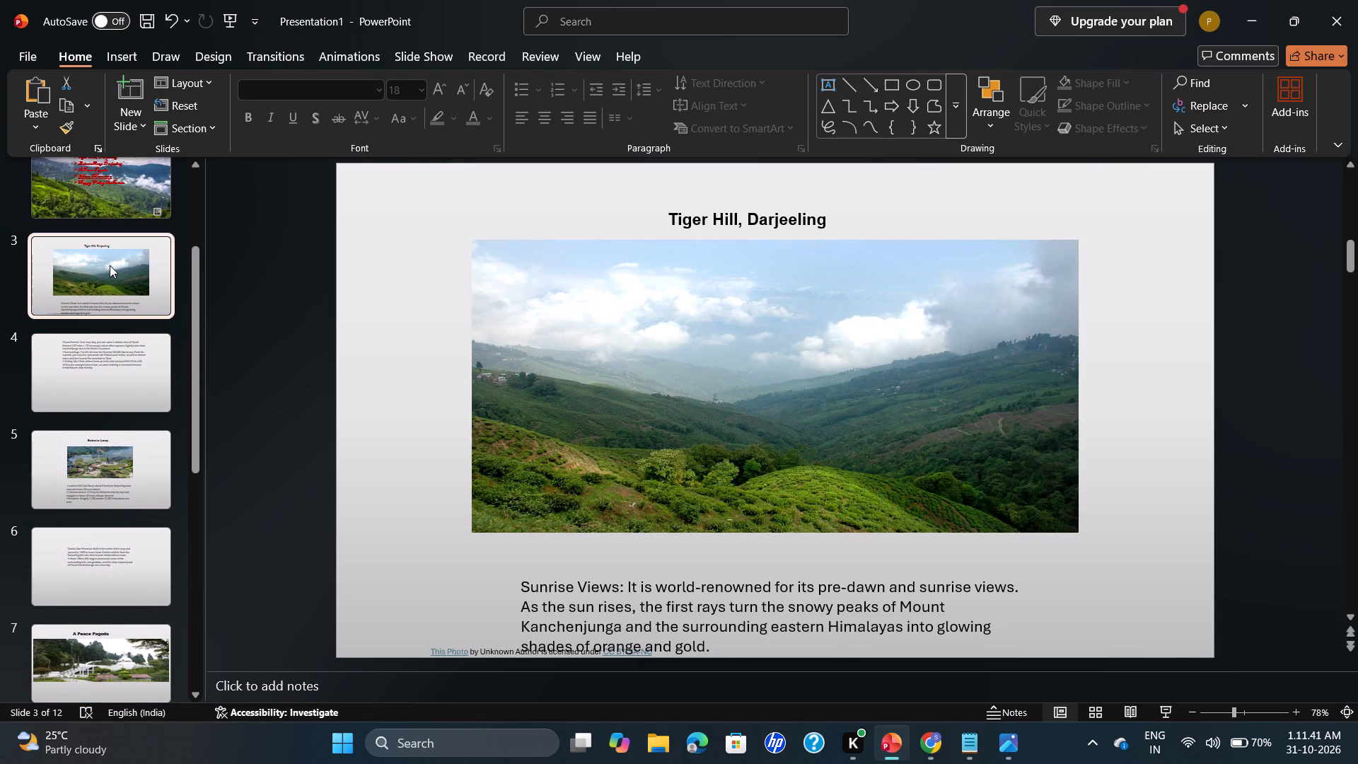
scroll(110, 265, up, 2)
click(110, 265)
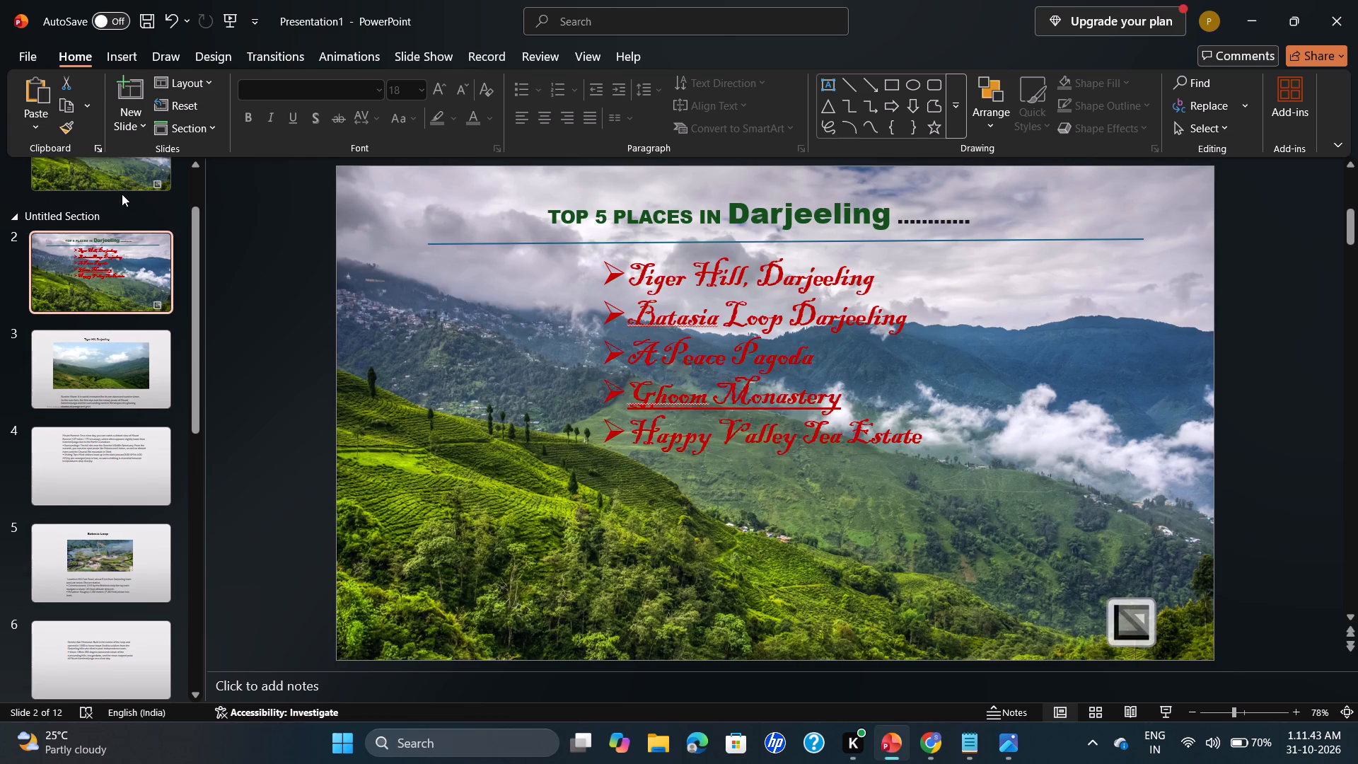
click(123, 188)
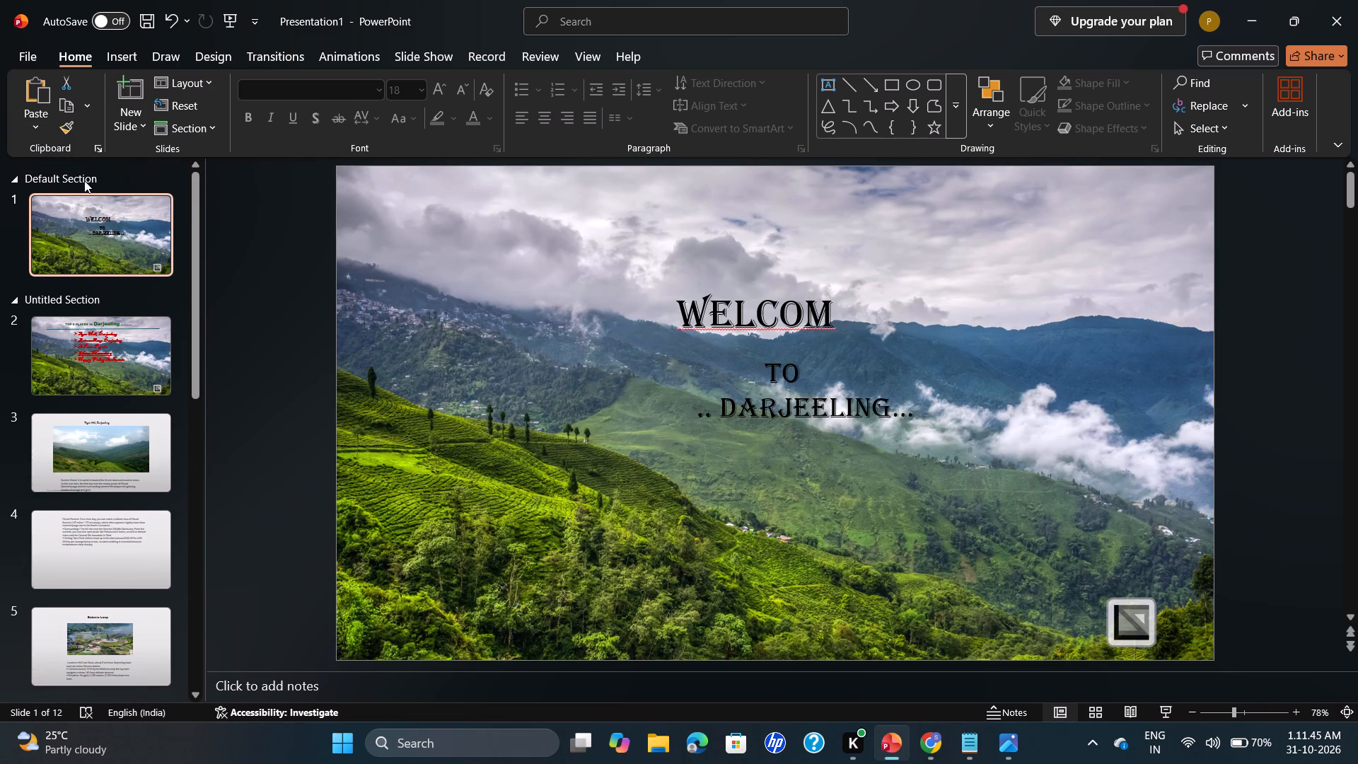
Save the presentation in the Documents folder under its current name, Presentation1.
click(33, 59)
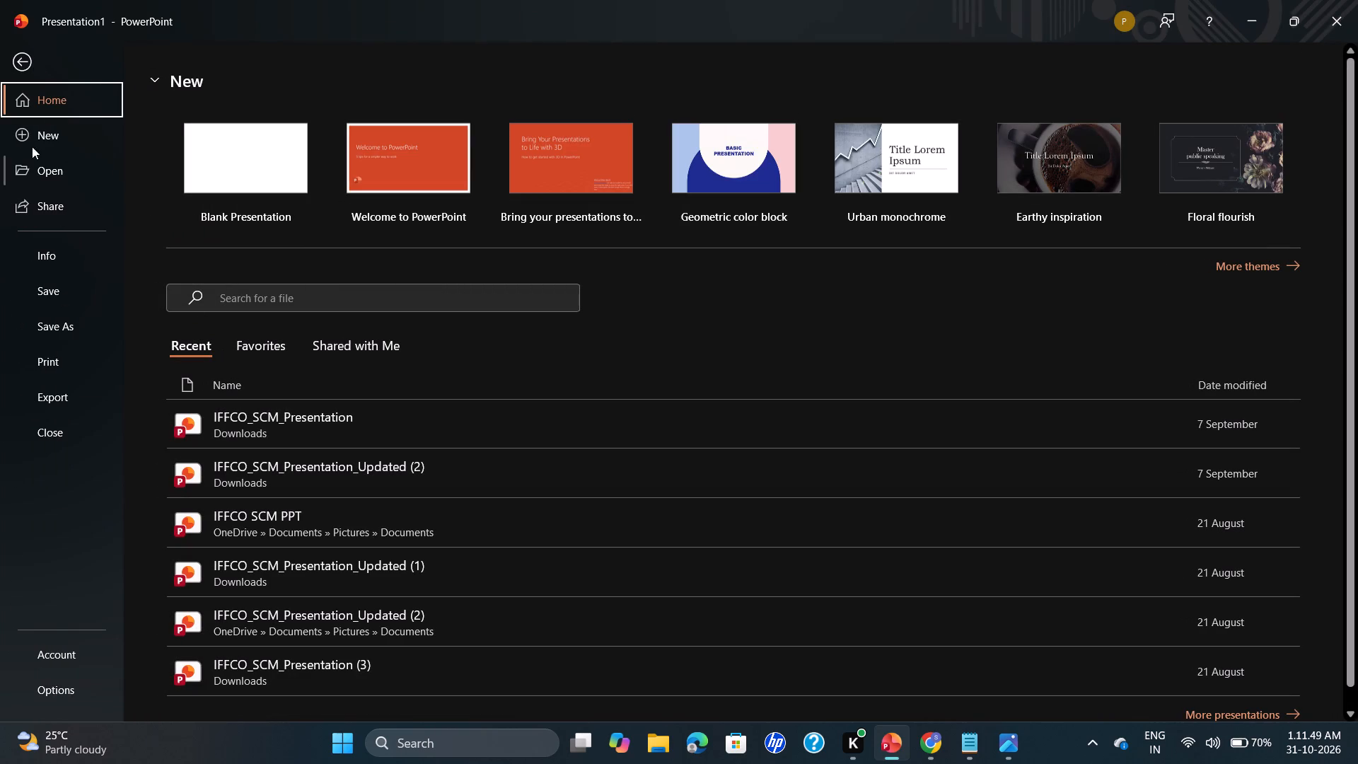
click(73, 325)
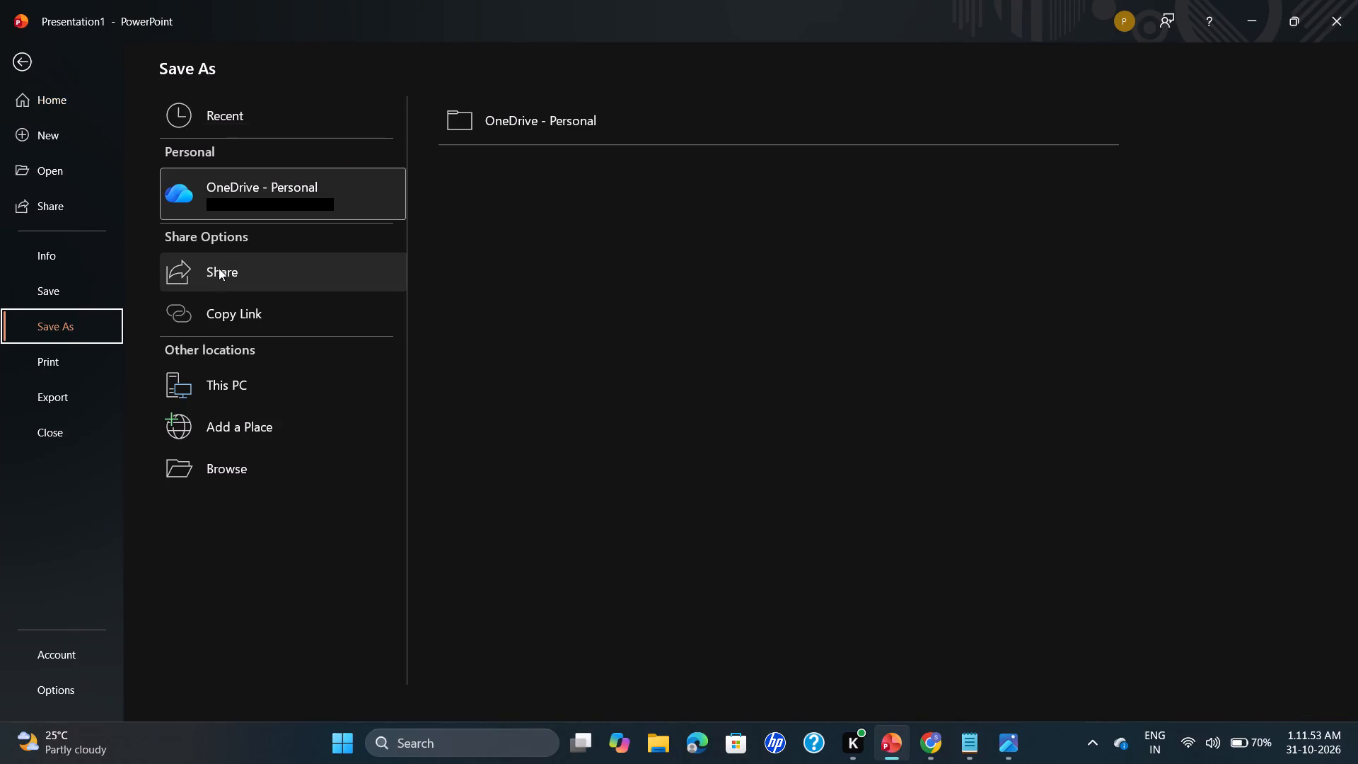
click(231, 388)
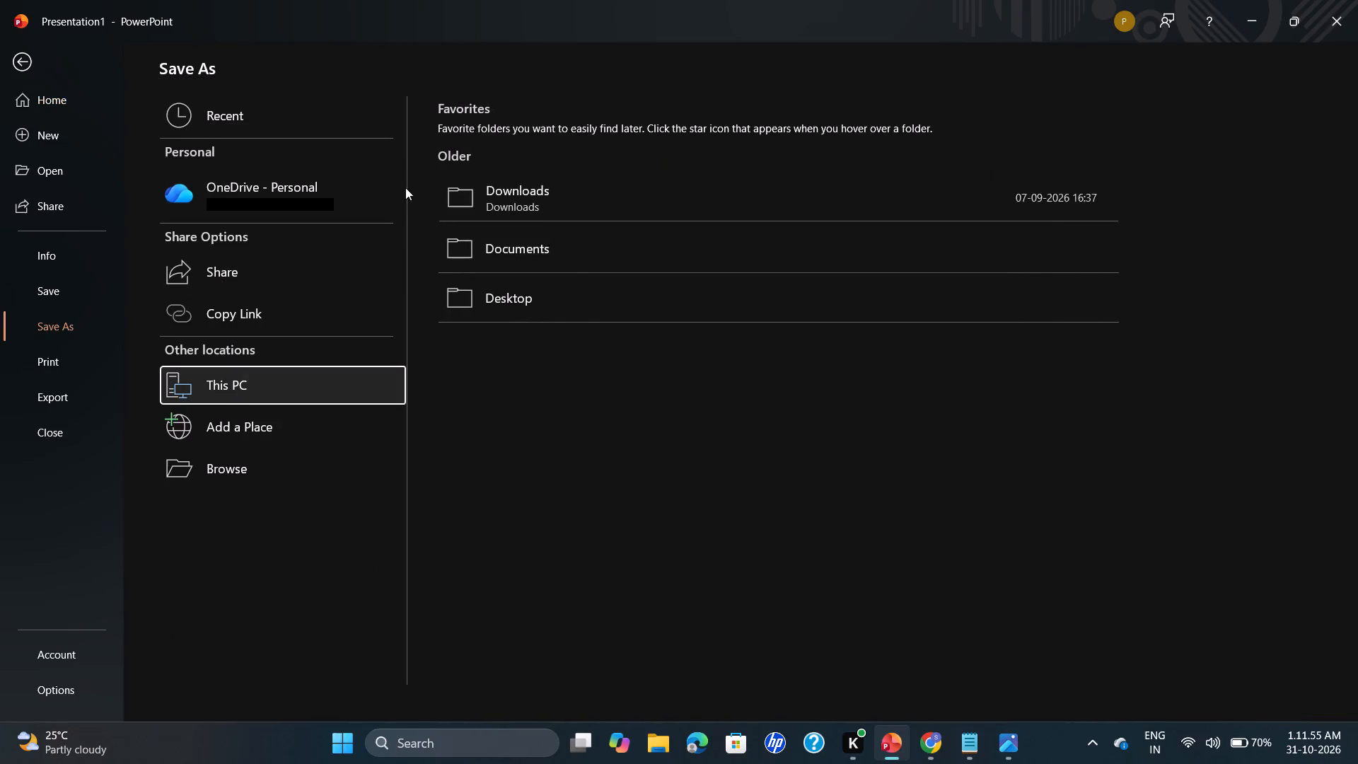
click(550, 255)
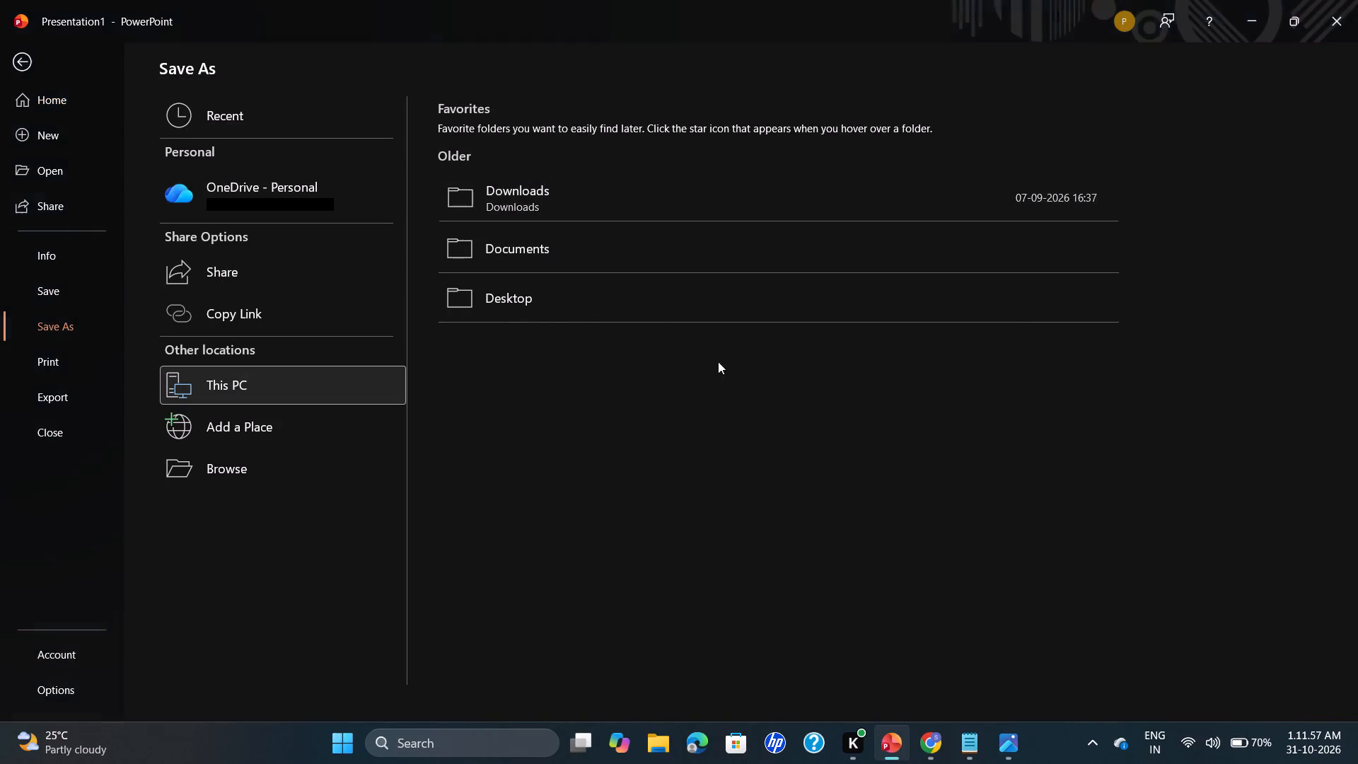
click(513, 389)
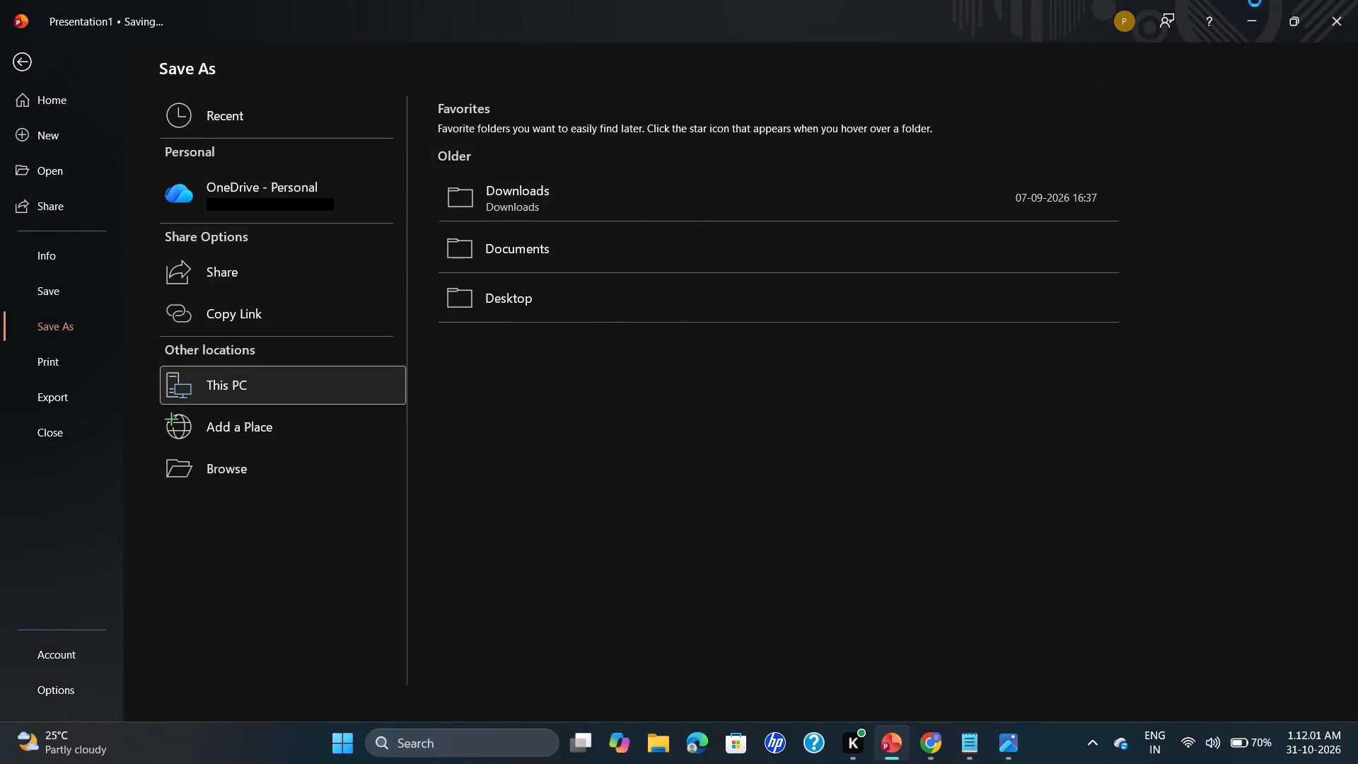
click(491, 270)
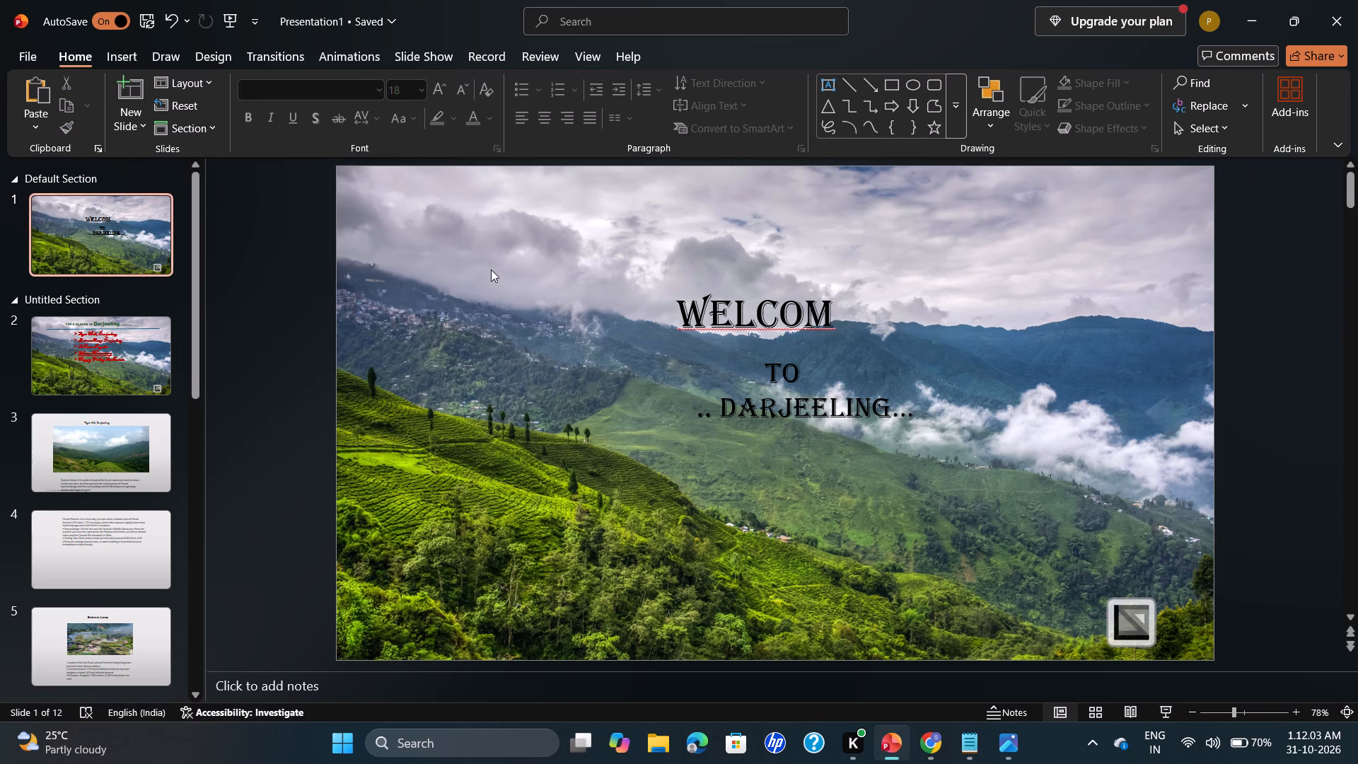
Close the presentation and the Notepad window.
click(1343, 14)
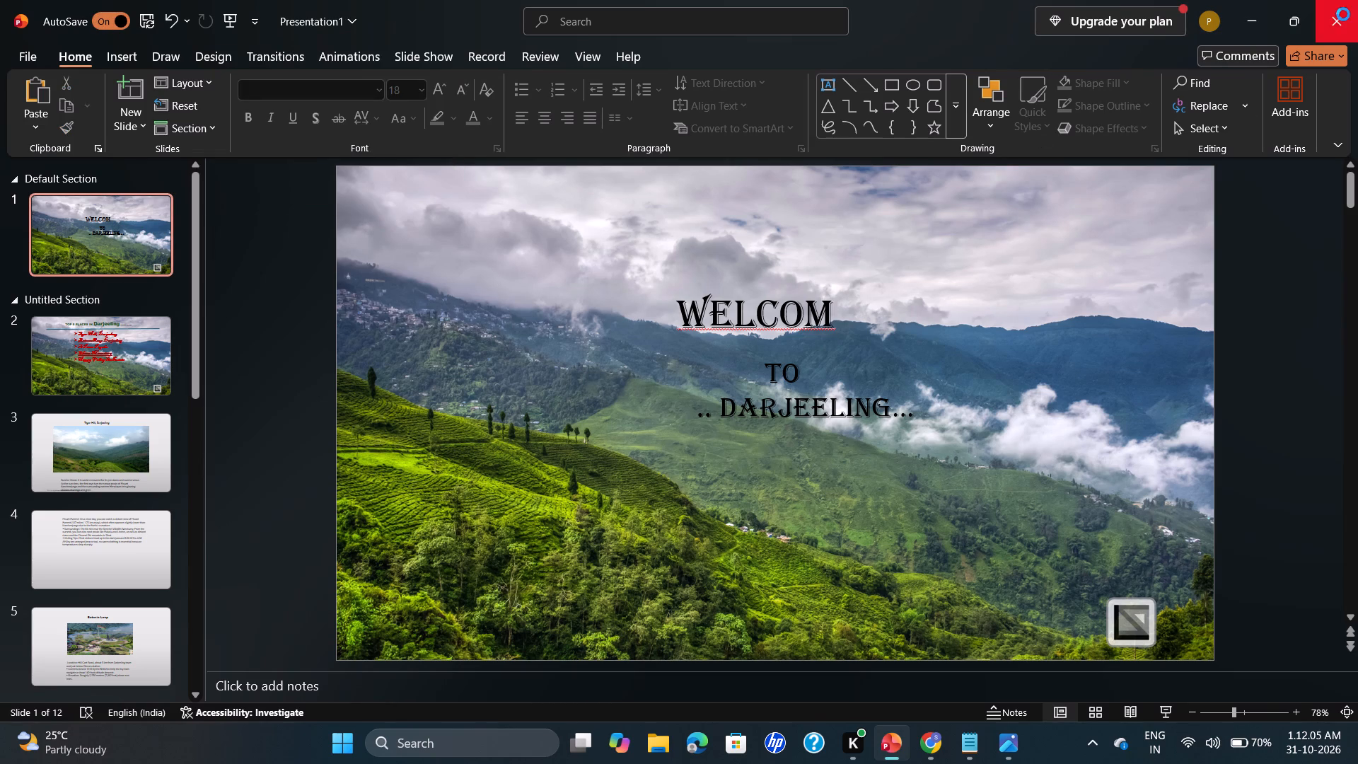
click(533, 50)
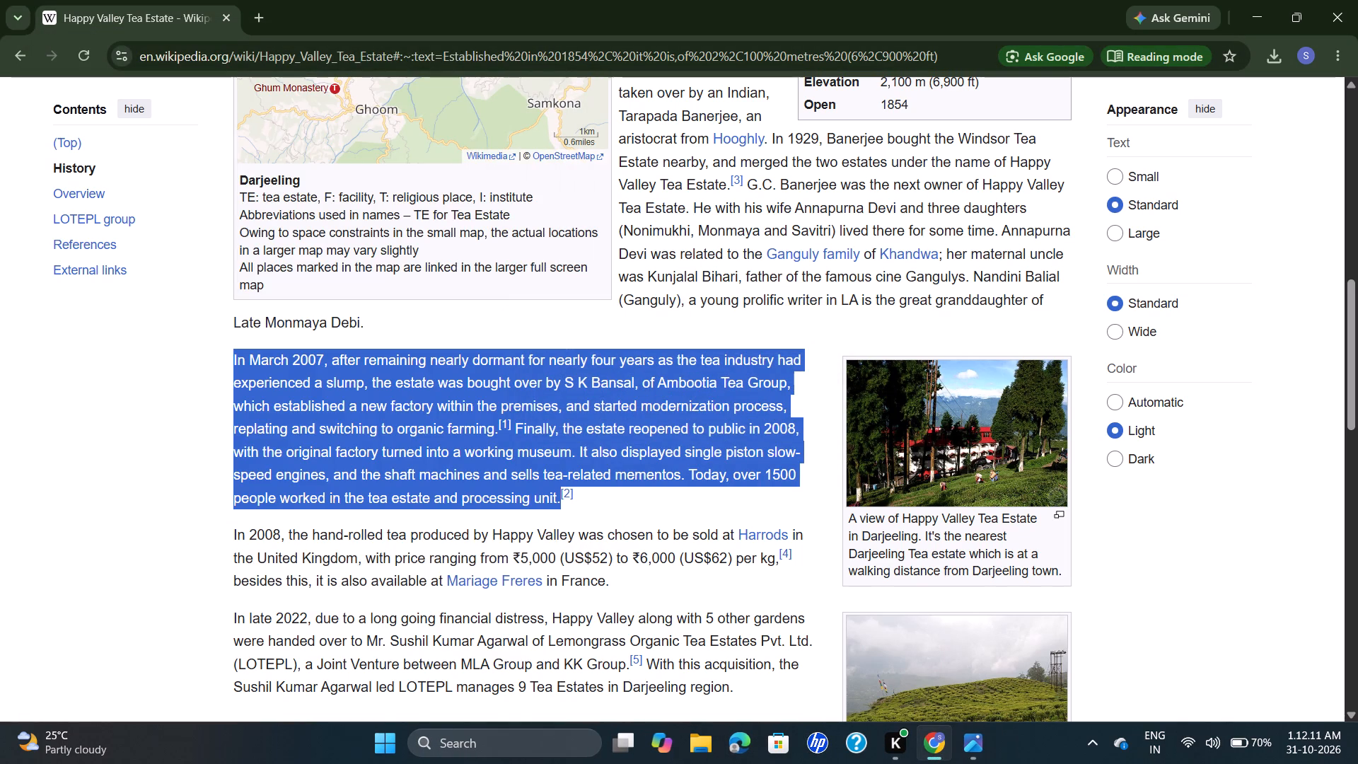
Look through the rest of the Happy Valley Tea Estate Wikipedia article in Chrome, down to the end of the page.
scroll(554, 356, down, 16)
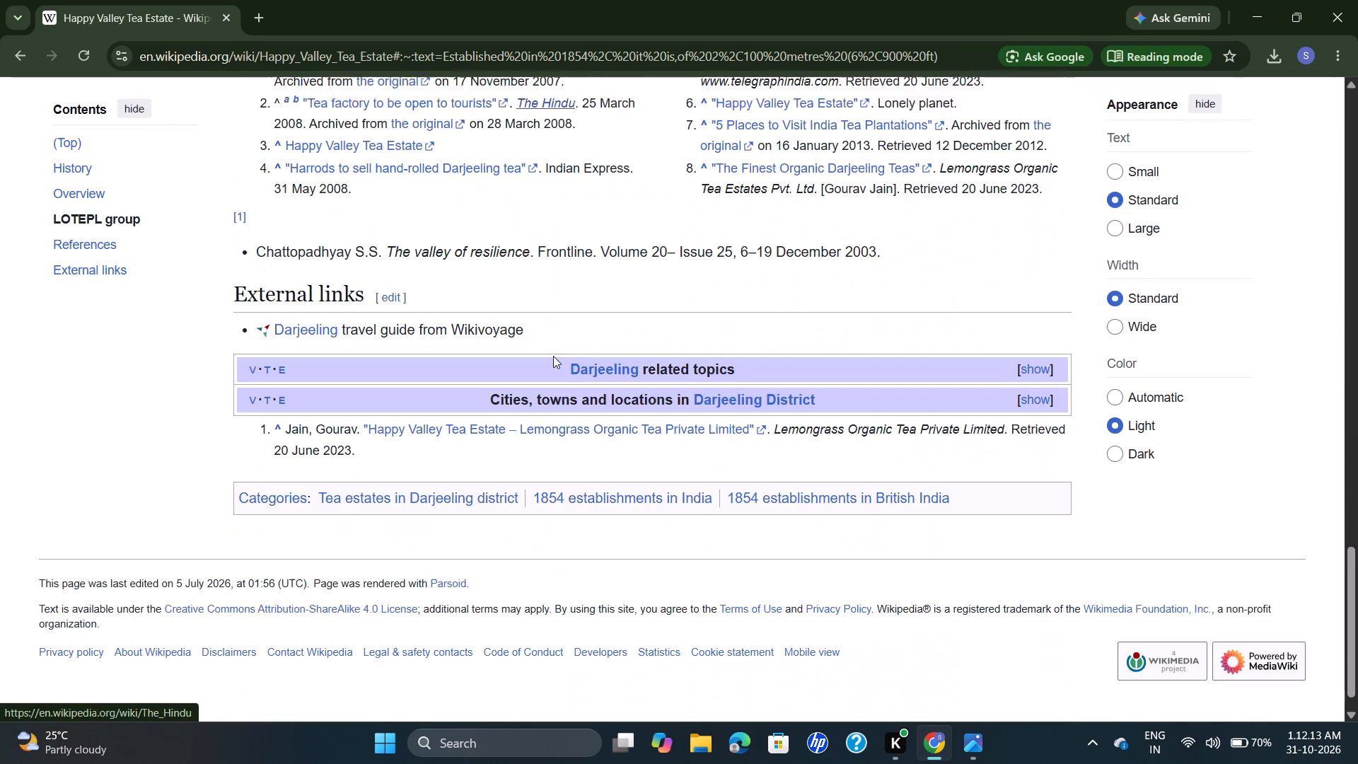
scroll(553, 356, down, 5)
scroll(553, 356, up, 10)
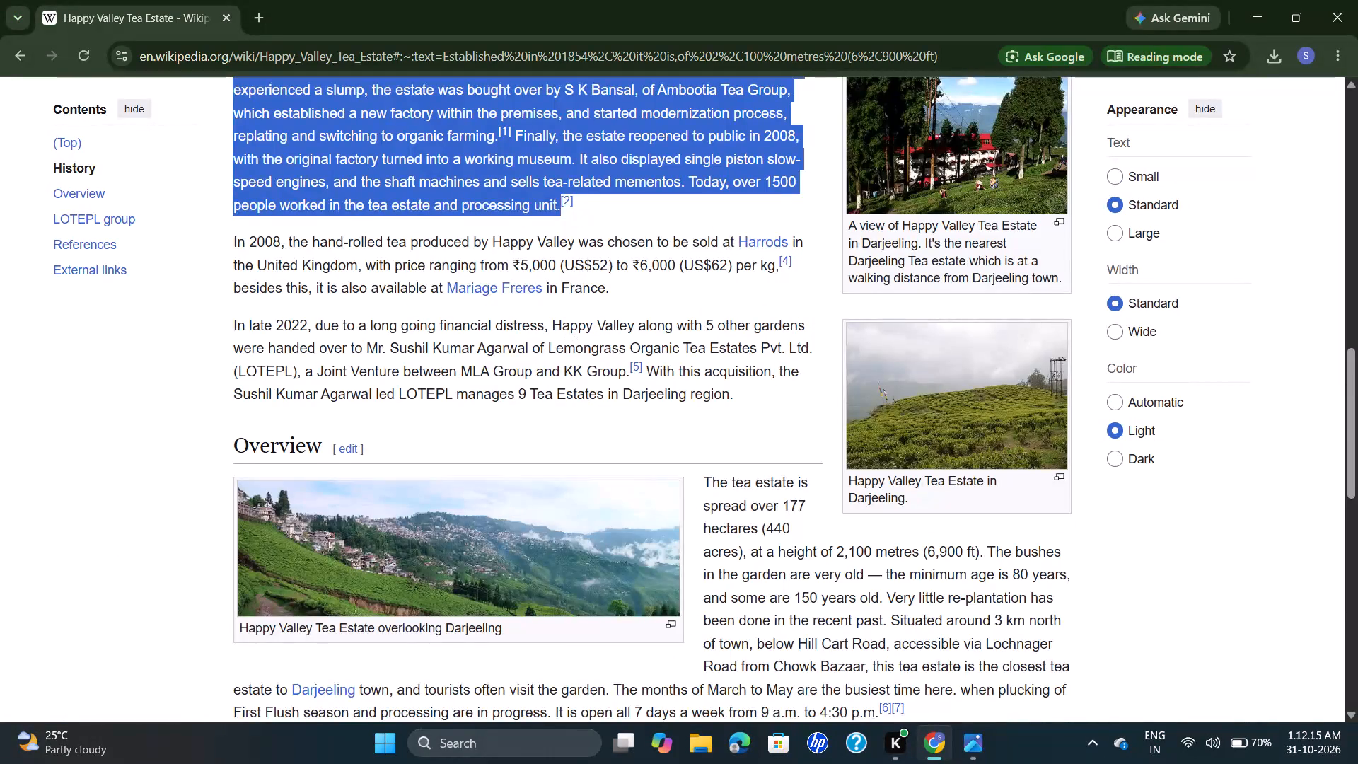
scroll(571, 332, up, 1)
scroll(571, 332, down, 6)
click(571, 332)
scroll(571, 332, down, 9)
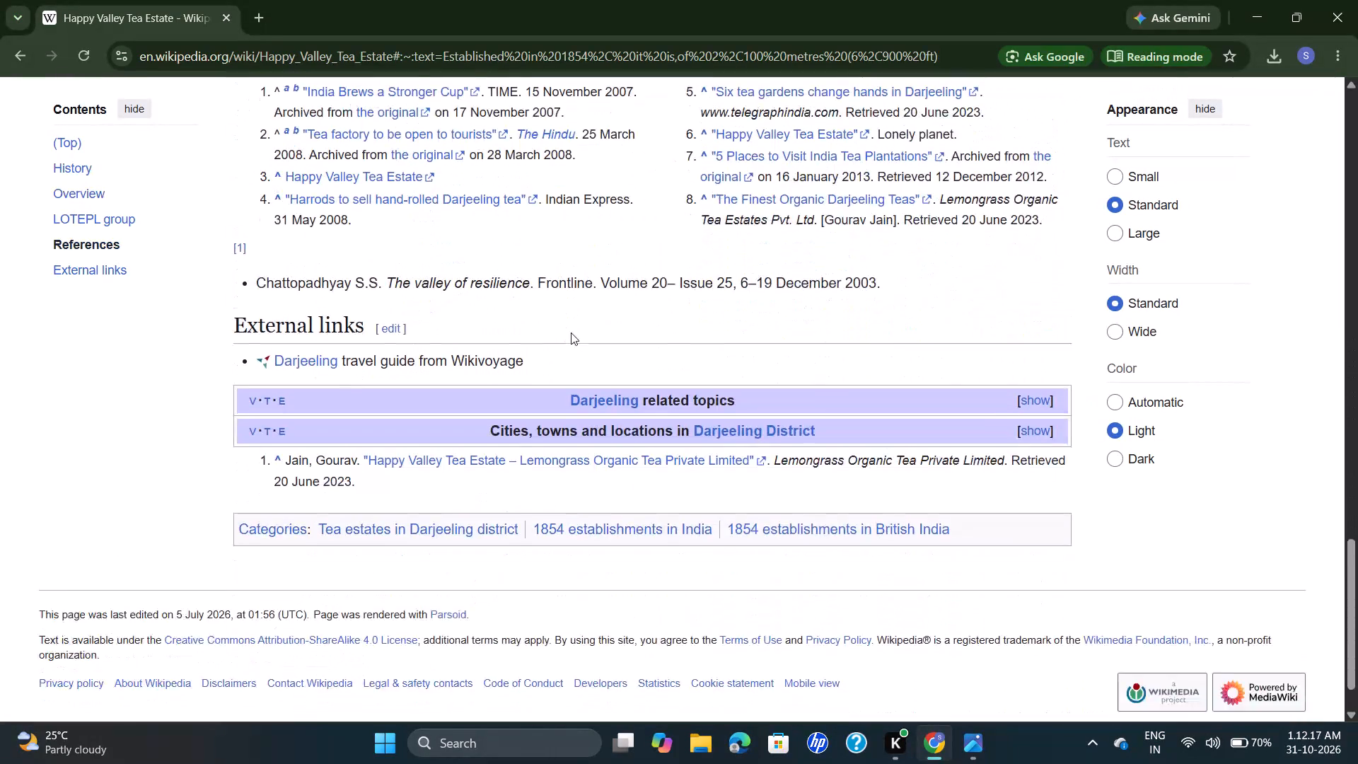
scroll(571, 332, down, 9)
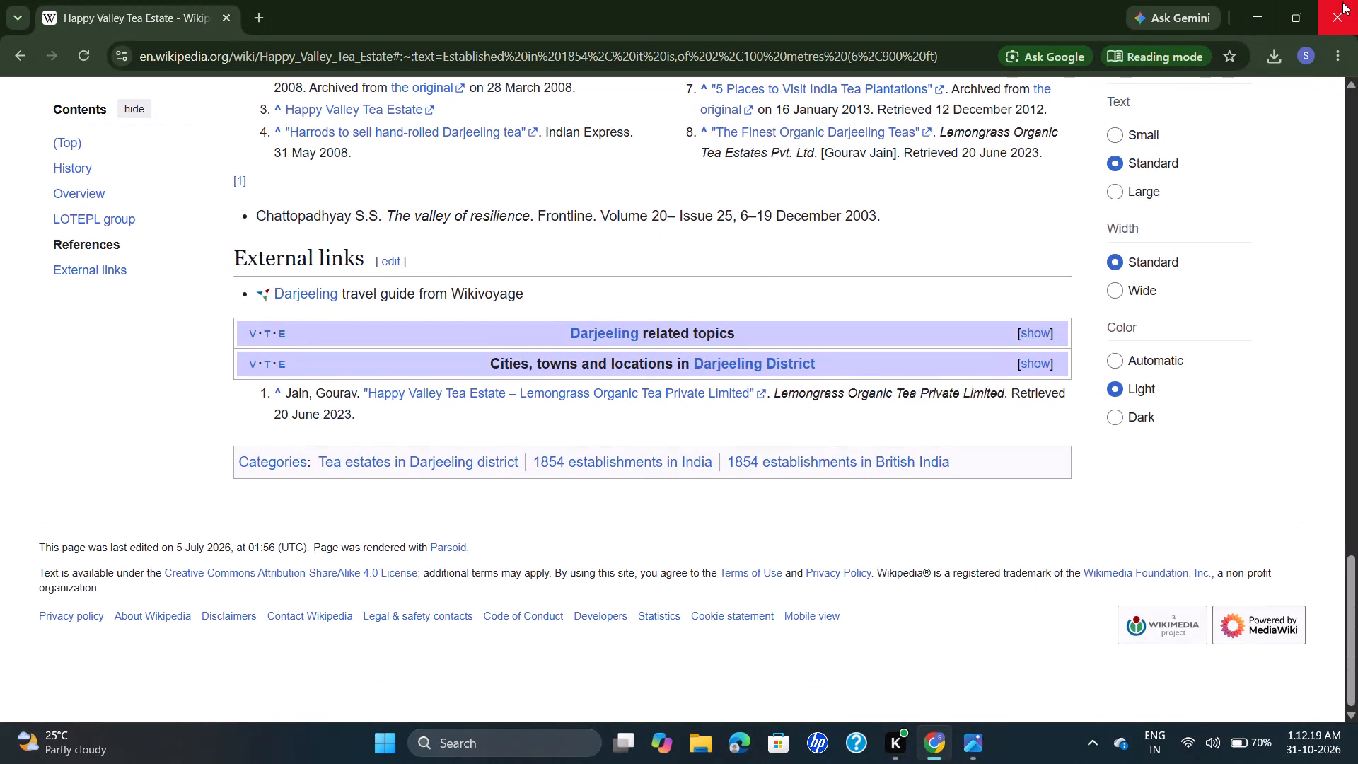
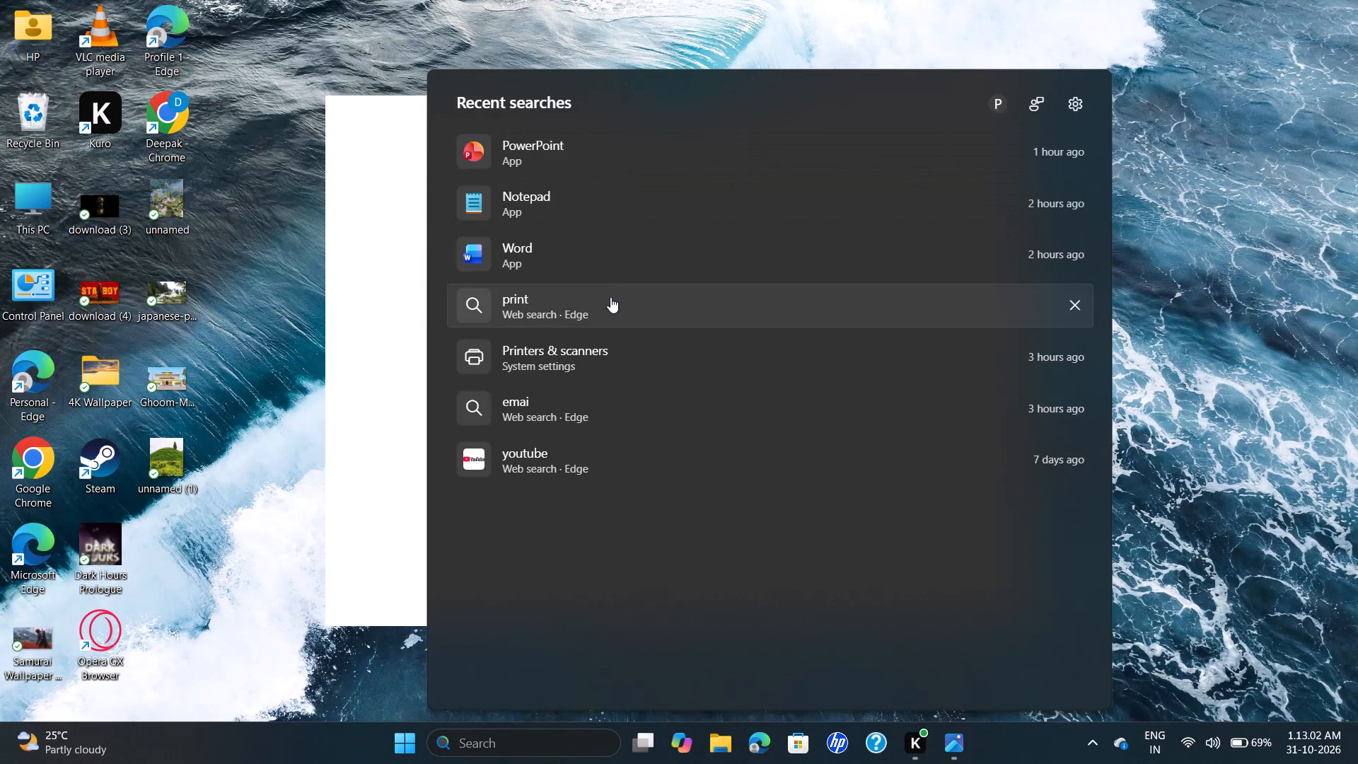
Open Notepad with the saved notes session.
click(628, 213)
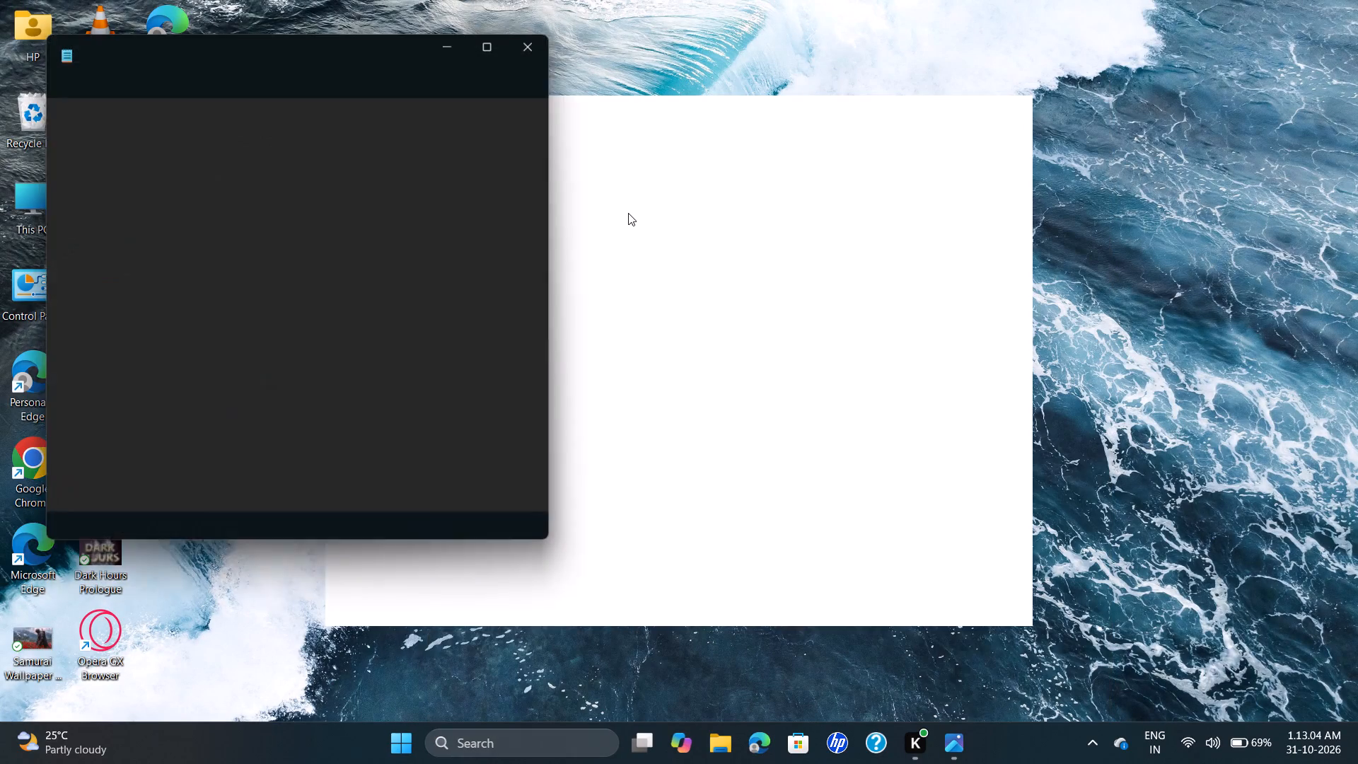
Look through the open Darjeeling notes on the Maitreya Buddha statue and tea estate, the Hill Cart Road location, and the Japanese Temple list.
scroll(440, 243, down, 3)
click(373, 268)
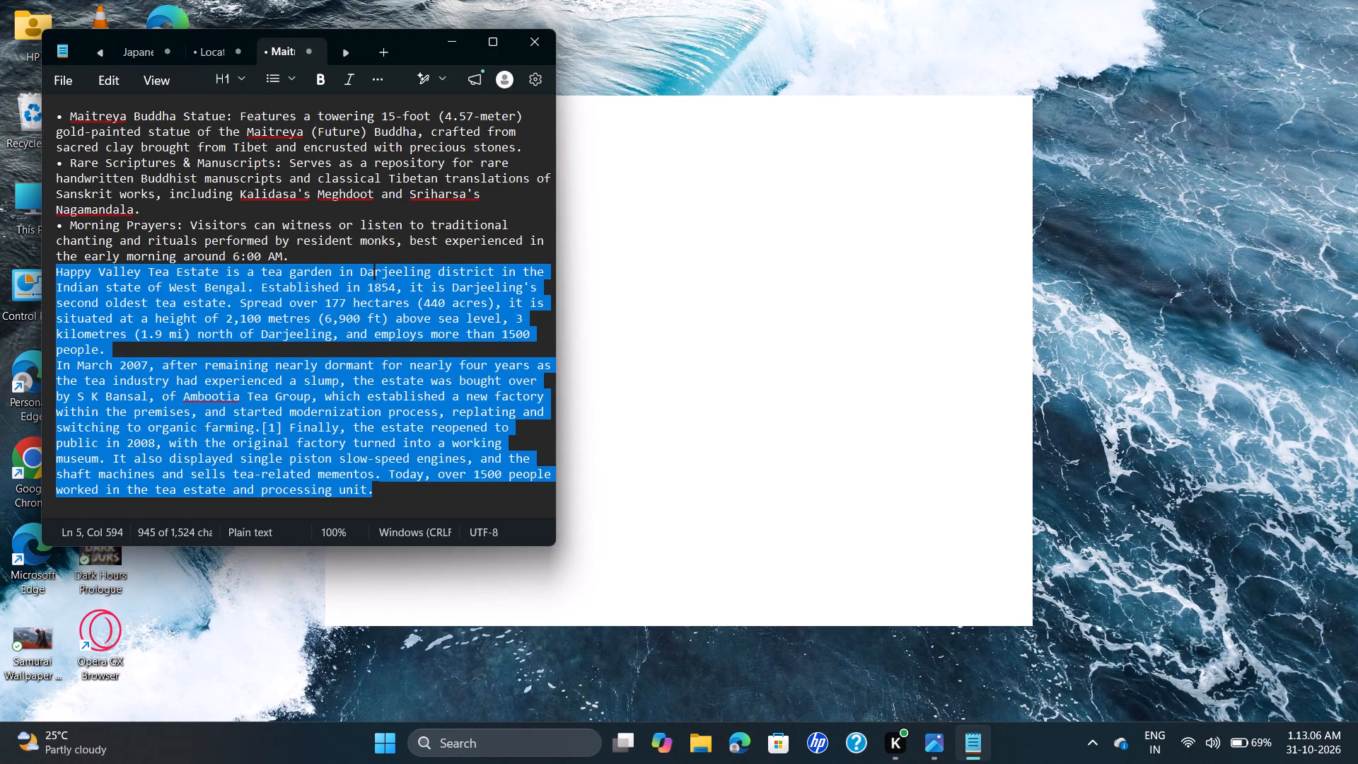
scroll(373, 268, down, 8)
scroll(373, 268, up, 1)
scroll(373, 268, down, 1)
scroll(373, 268, up, 1)
scroll(373, 268, down, 4)
click(371, 268)
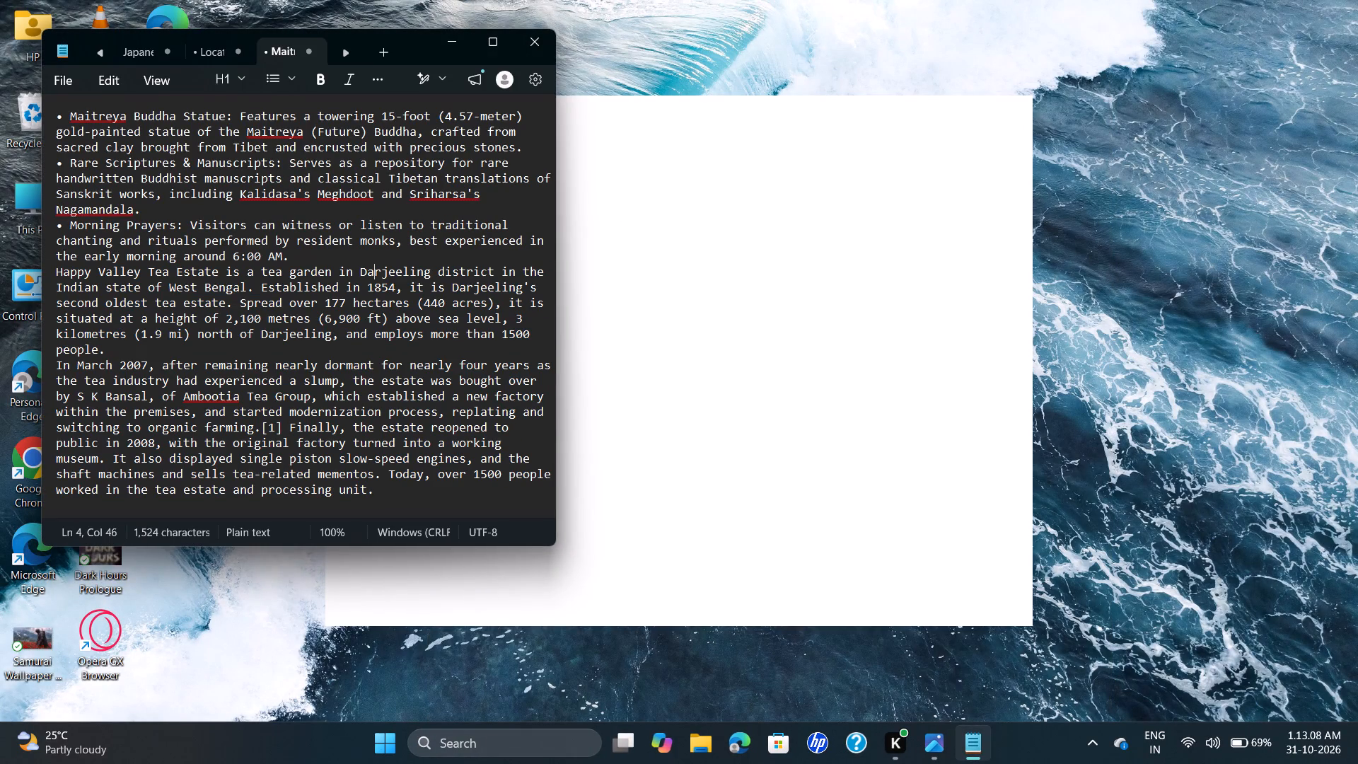
click(209, 62)
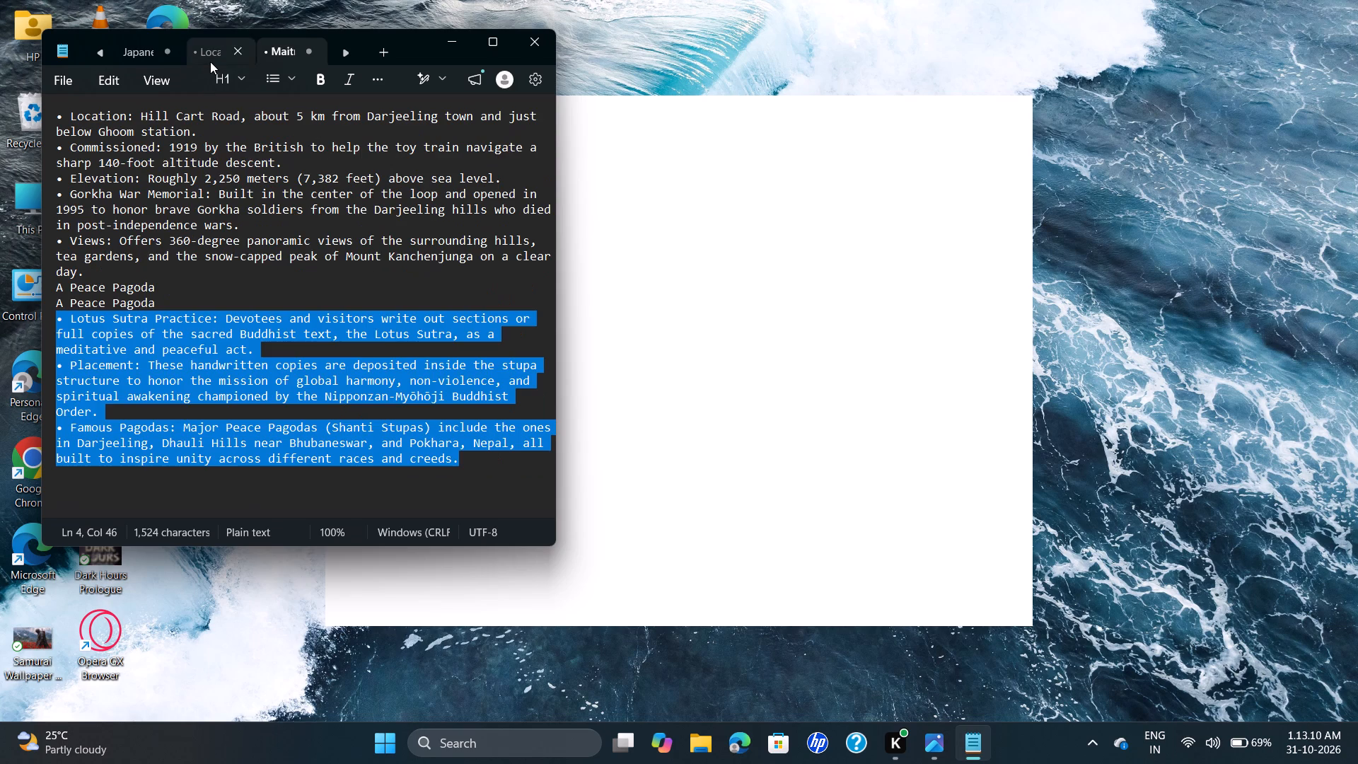
scroll(214, 130, left, 1)
scroll(235, 206, down, 5)
click(143, 52)
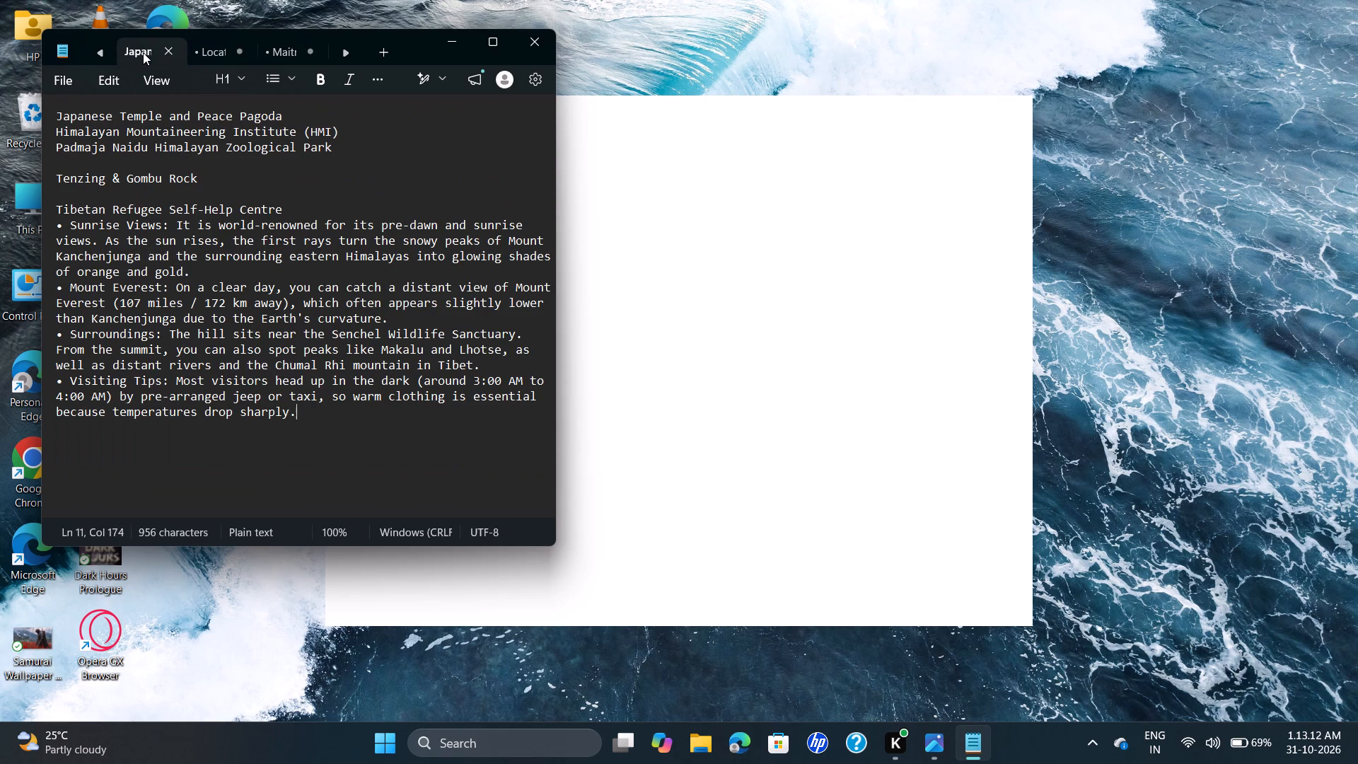
click(231, 209)
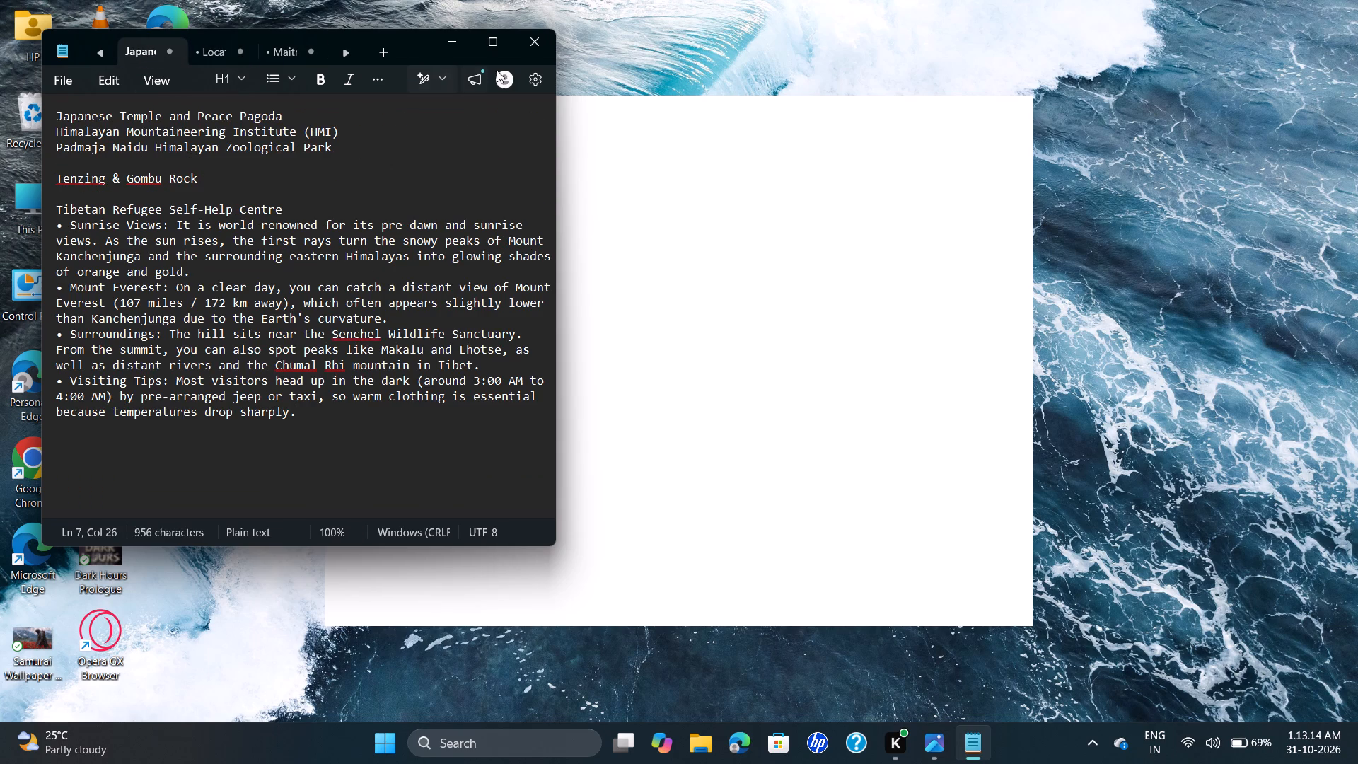